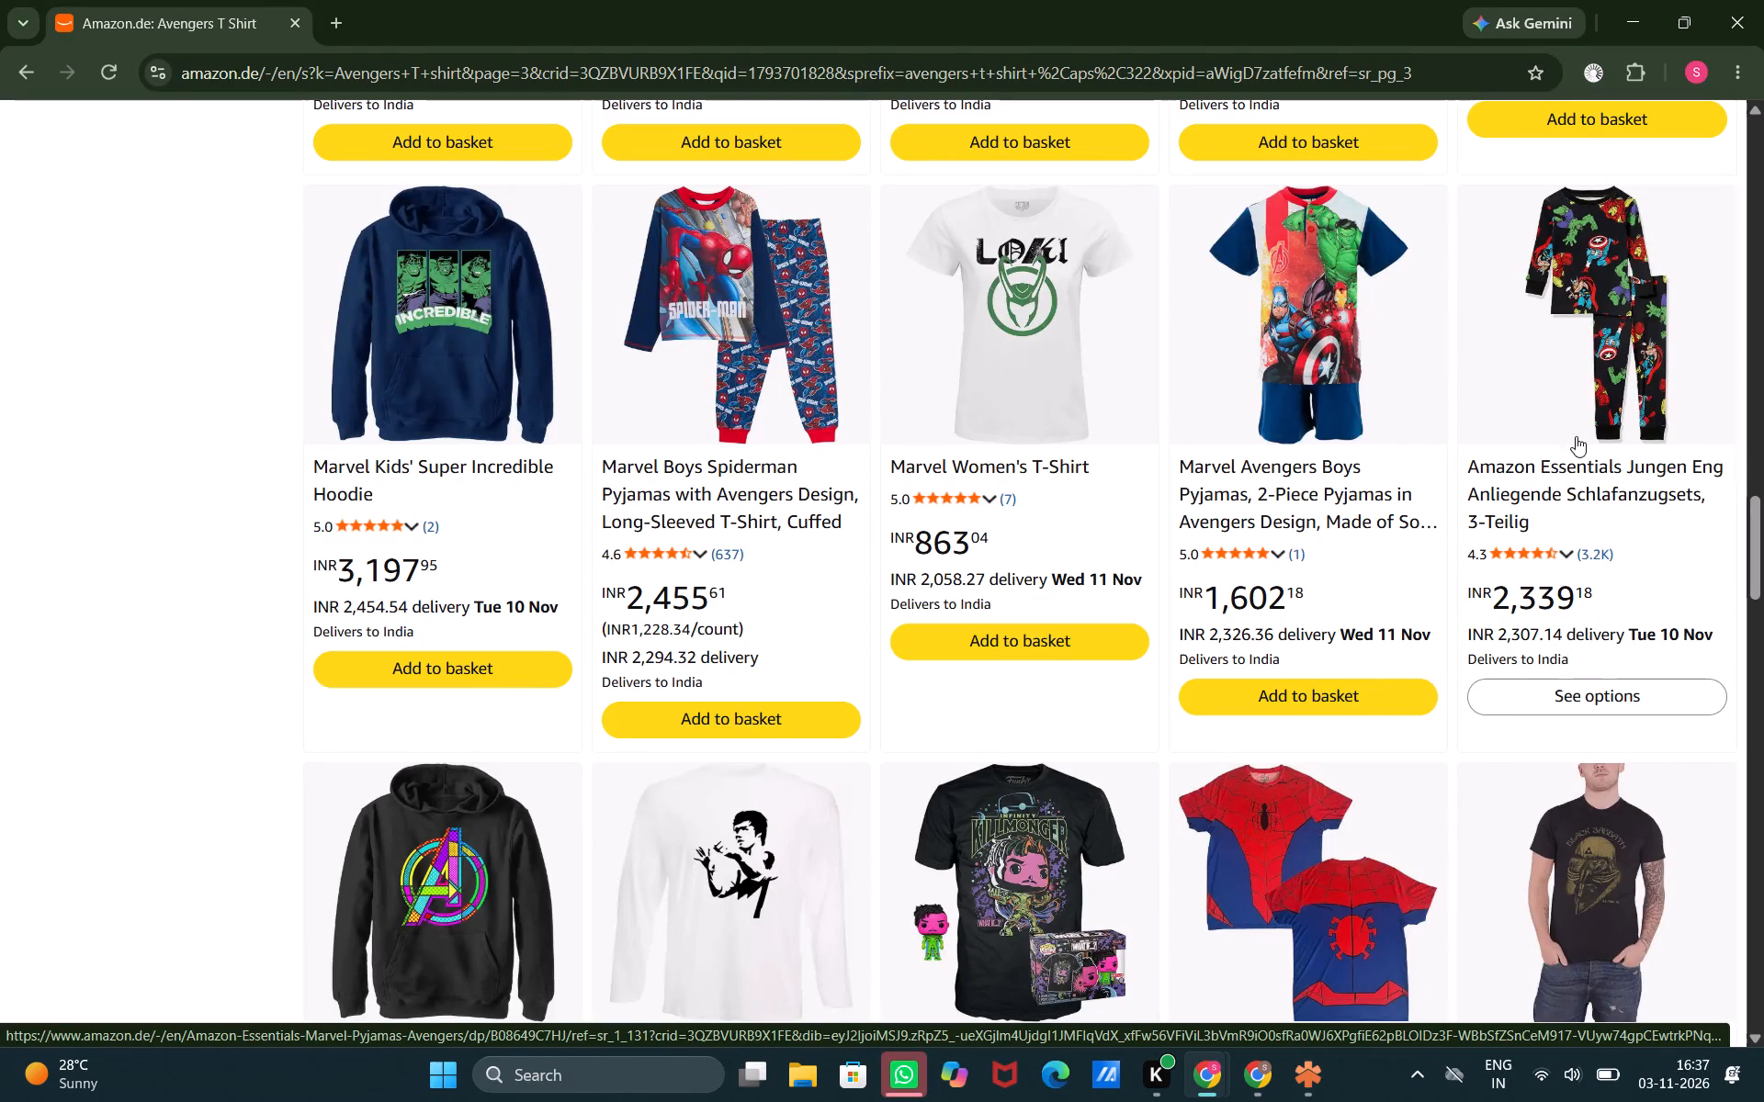
Copy the product link of the Amazon Essentials Jungen three-piece pyjama set into cell C21886 of The Walt Disney sheet.
{"action": "right_click", "coordinate": [1611, 477]}
{"action": "left_click", "coordinate": [1463, 721]}
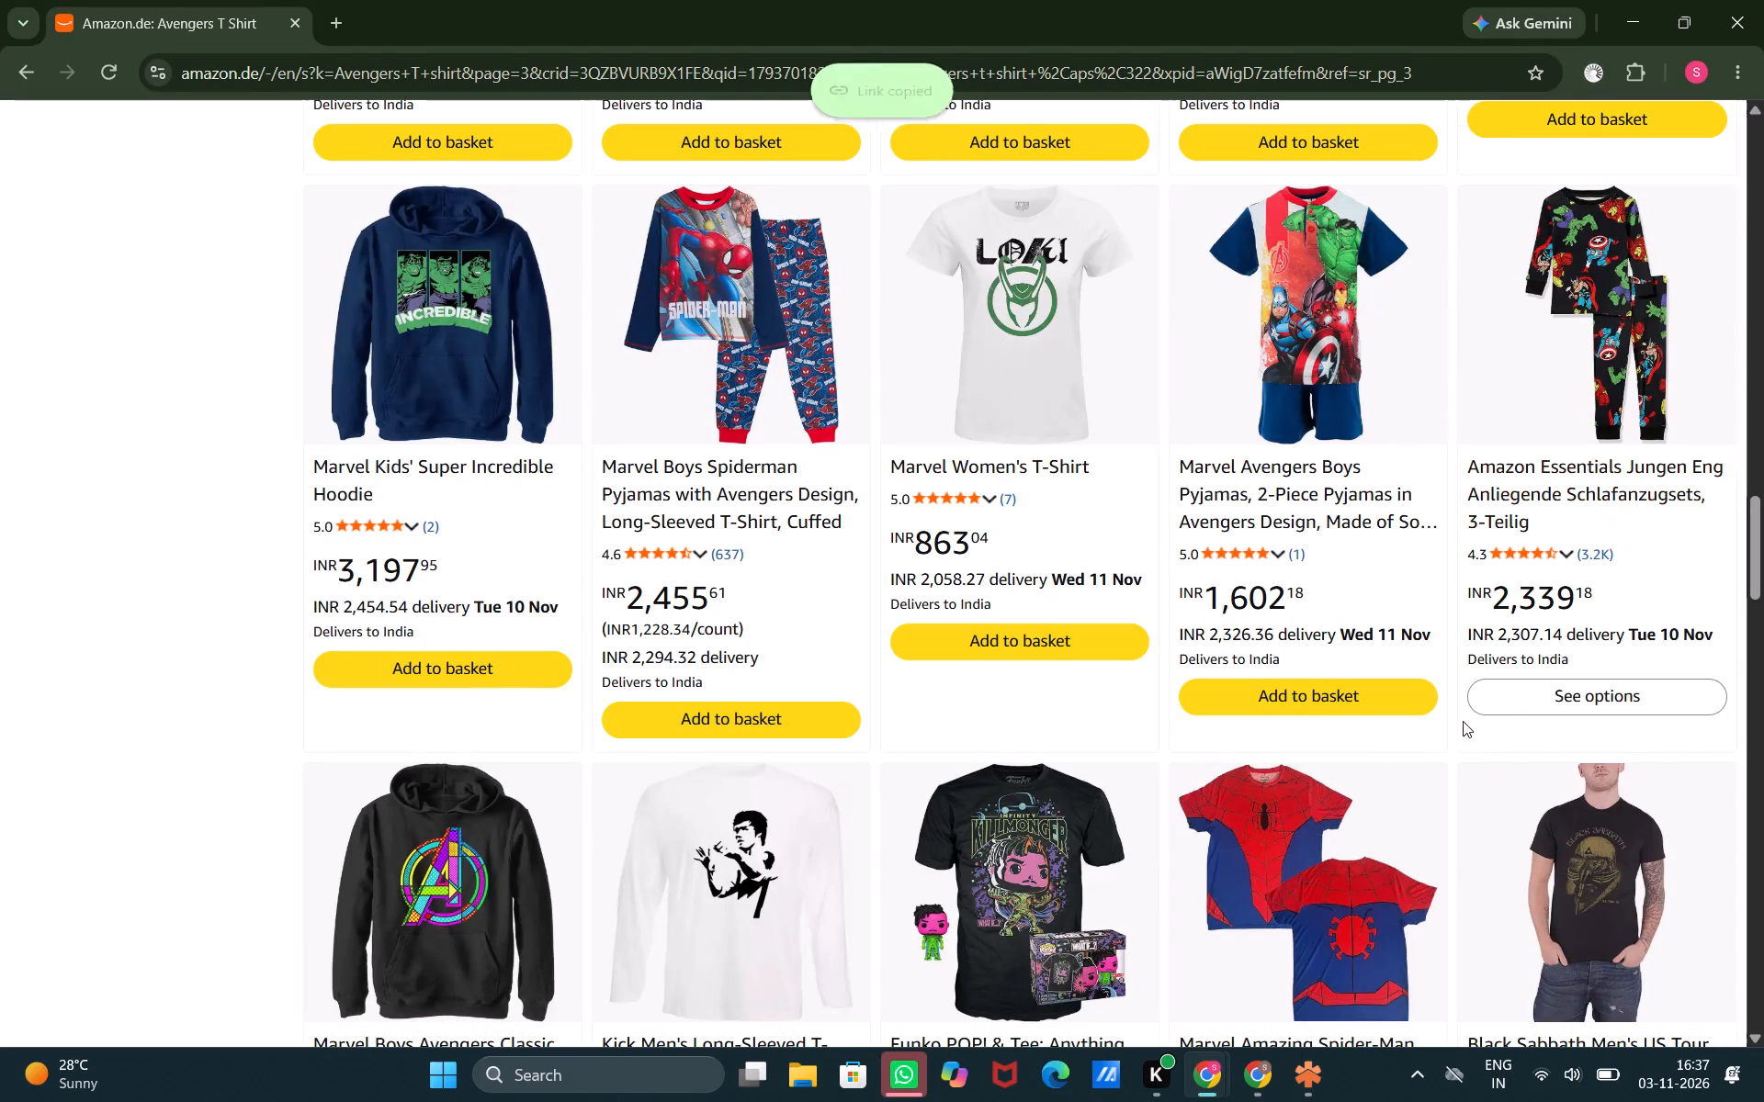
{"action": "key", "text": "alt+Tab"}
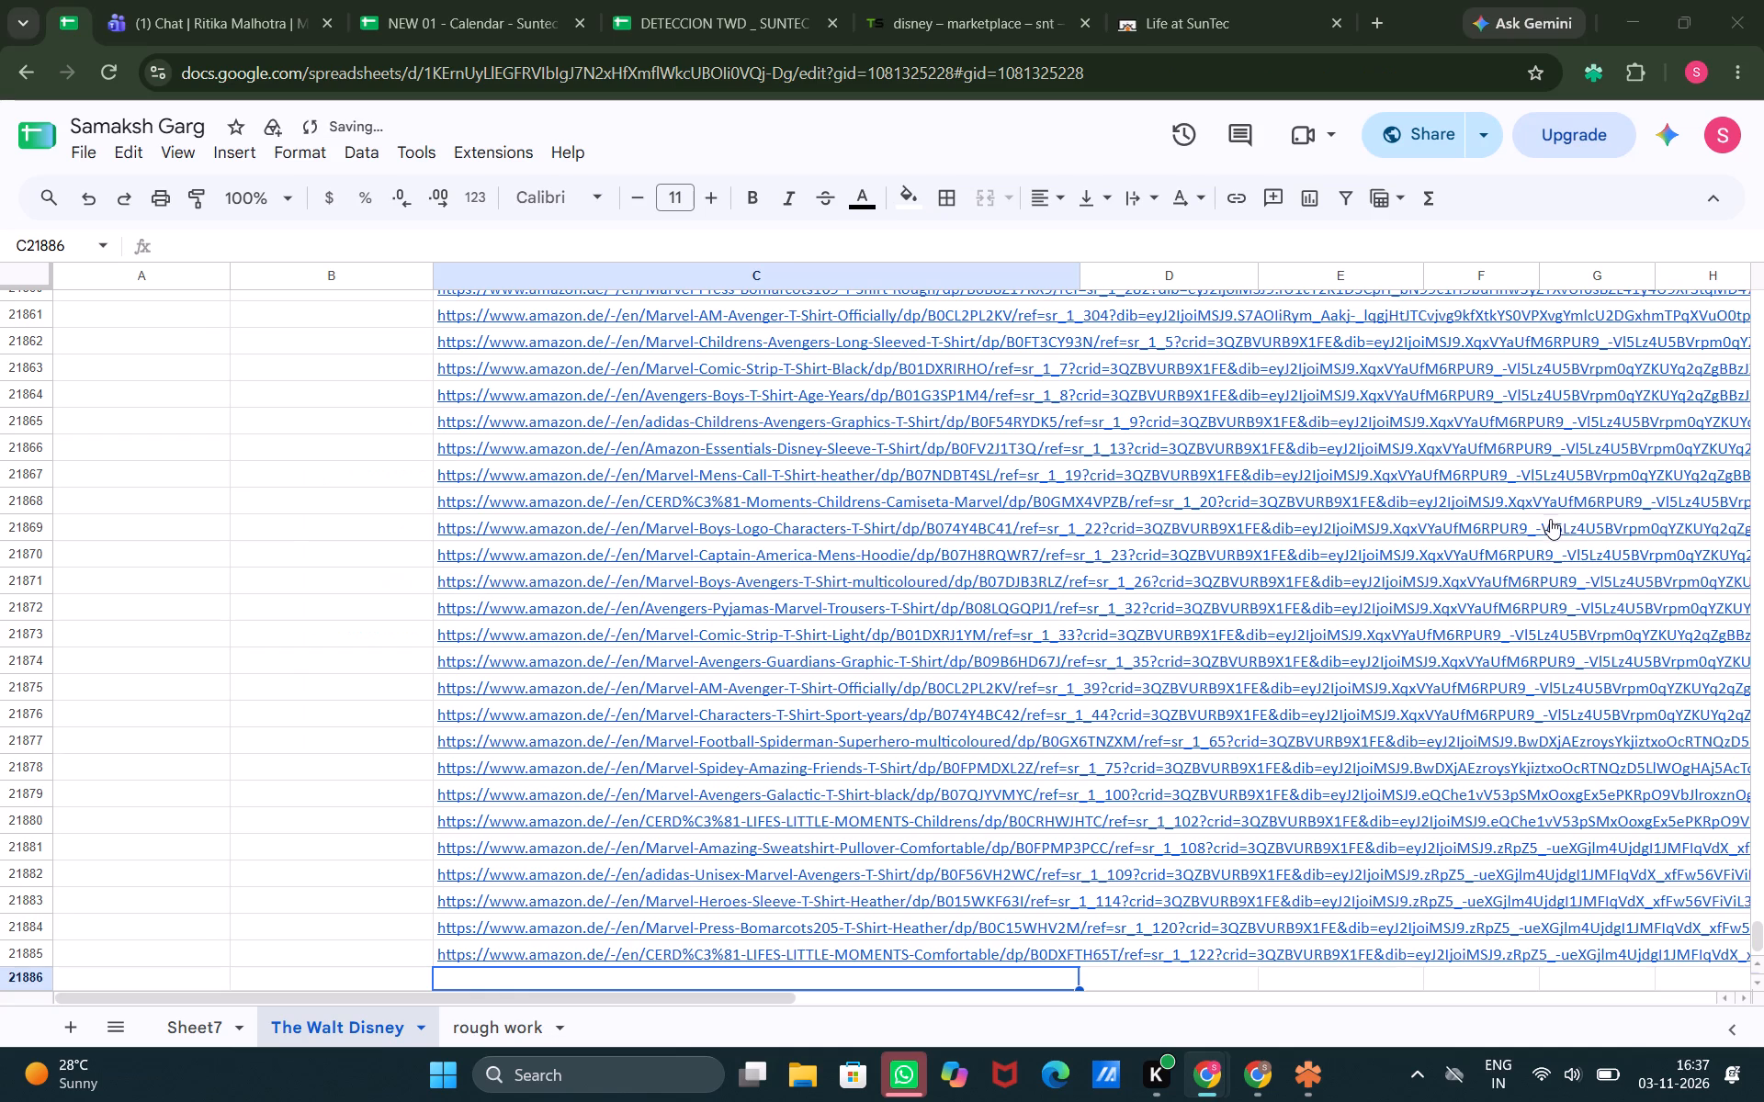
{"action": "key", "text": "ctrl+v"}
{"action": "key", "text": "Return"}
{"action": "key", "text": "Return"}
{"action": "key", "text": "alt+Tab"}
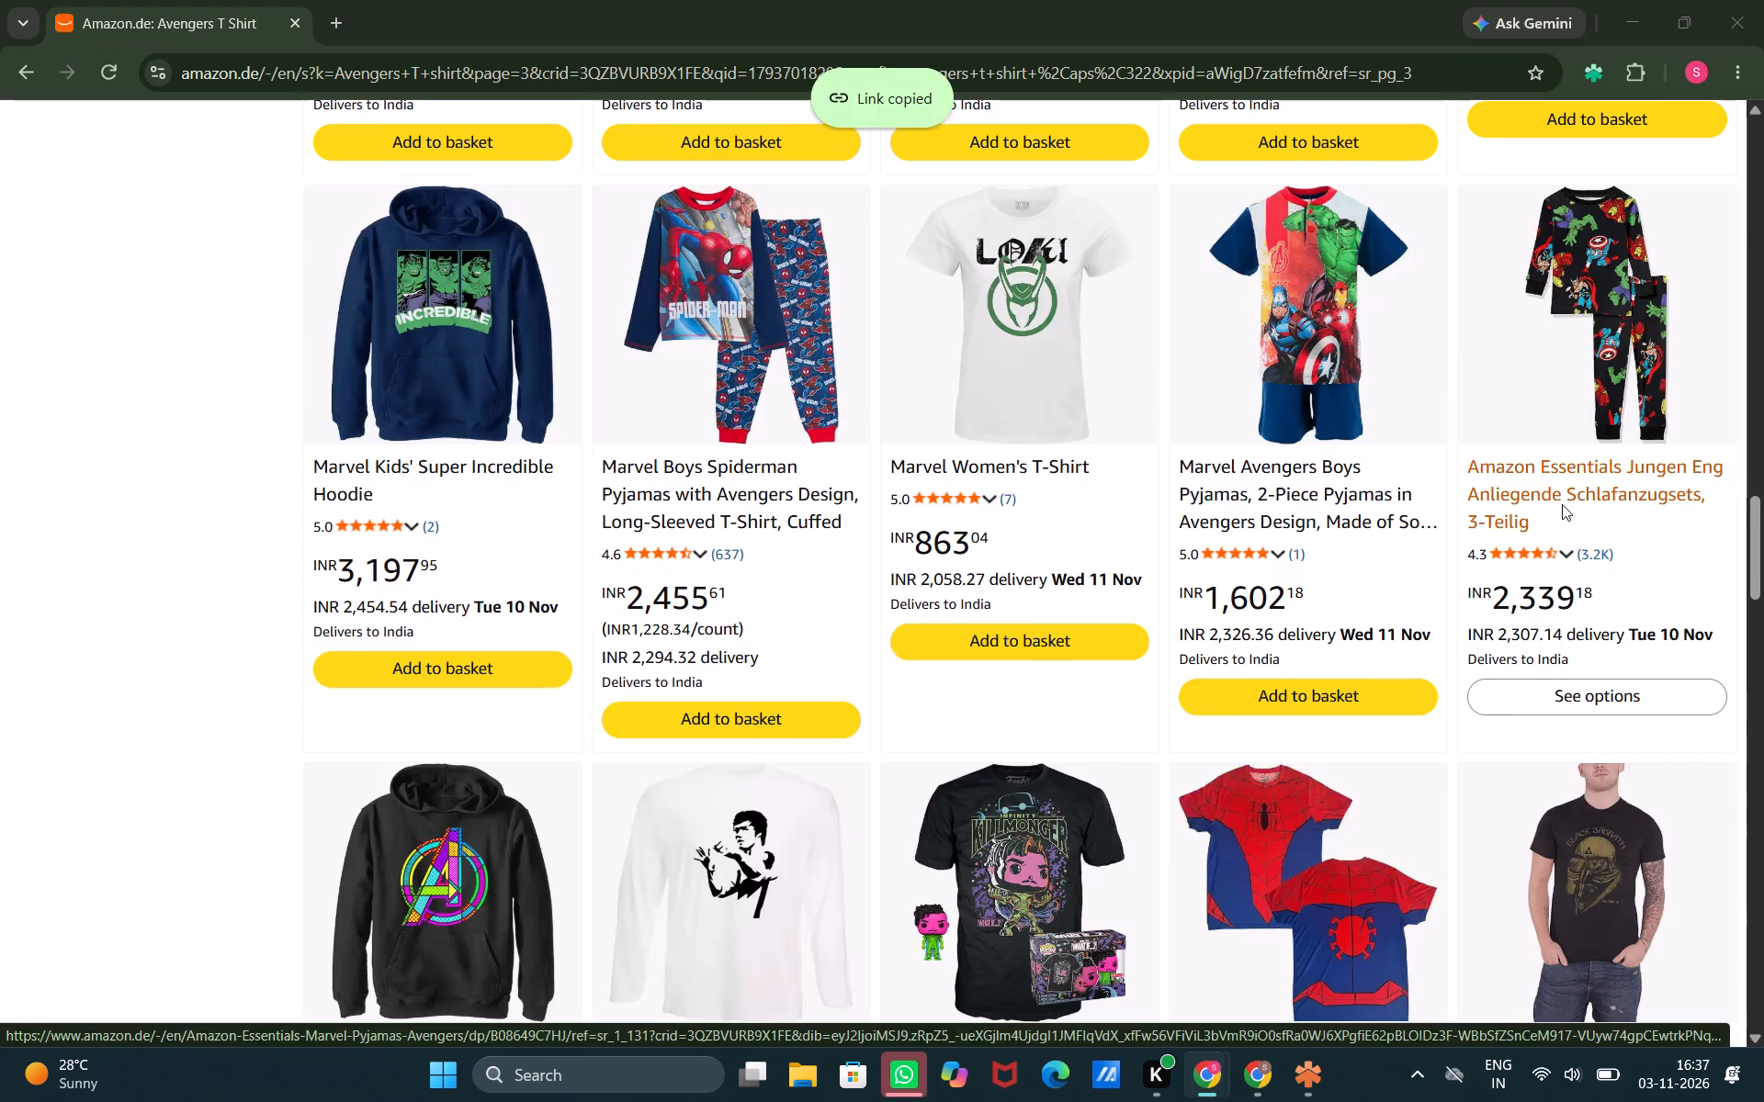
Go through the remaining Avengers T-shirt results on page 3 and open results page 4.
{"action": "scroll", "coordinate": [1473, 590], "scroll_direction": "down", "scroll_amount": 5}
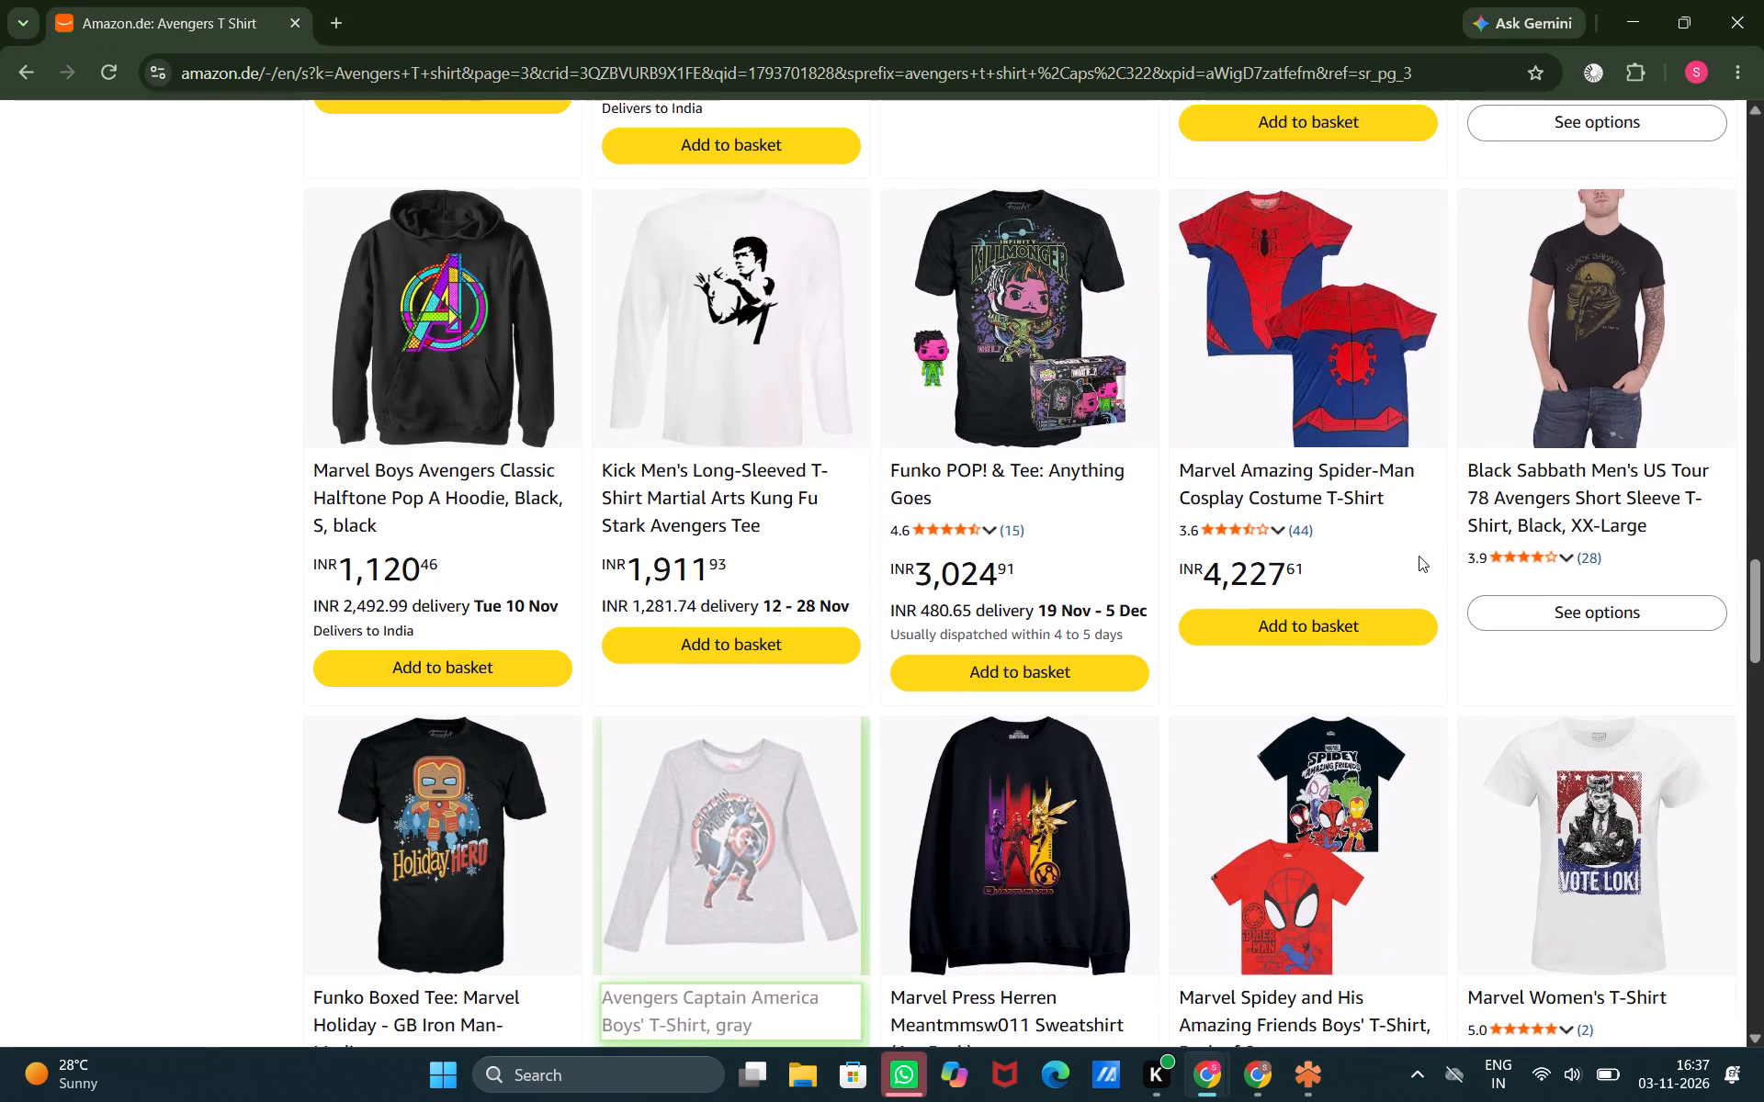
{"action": "scroll", "coordinate": [393, 350], "scroll_direction": "down", "scroll_amount": 2}
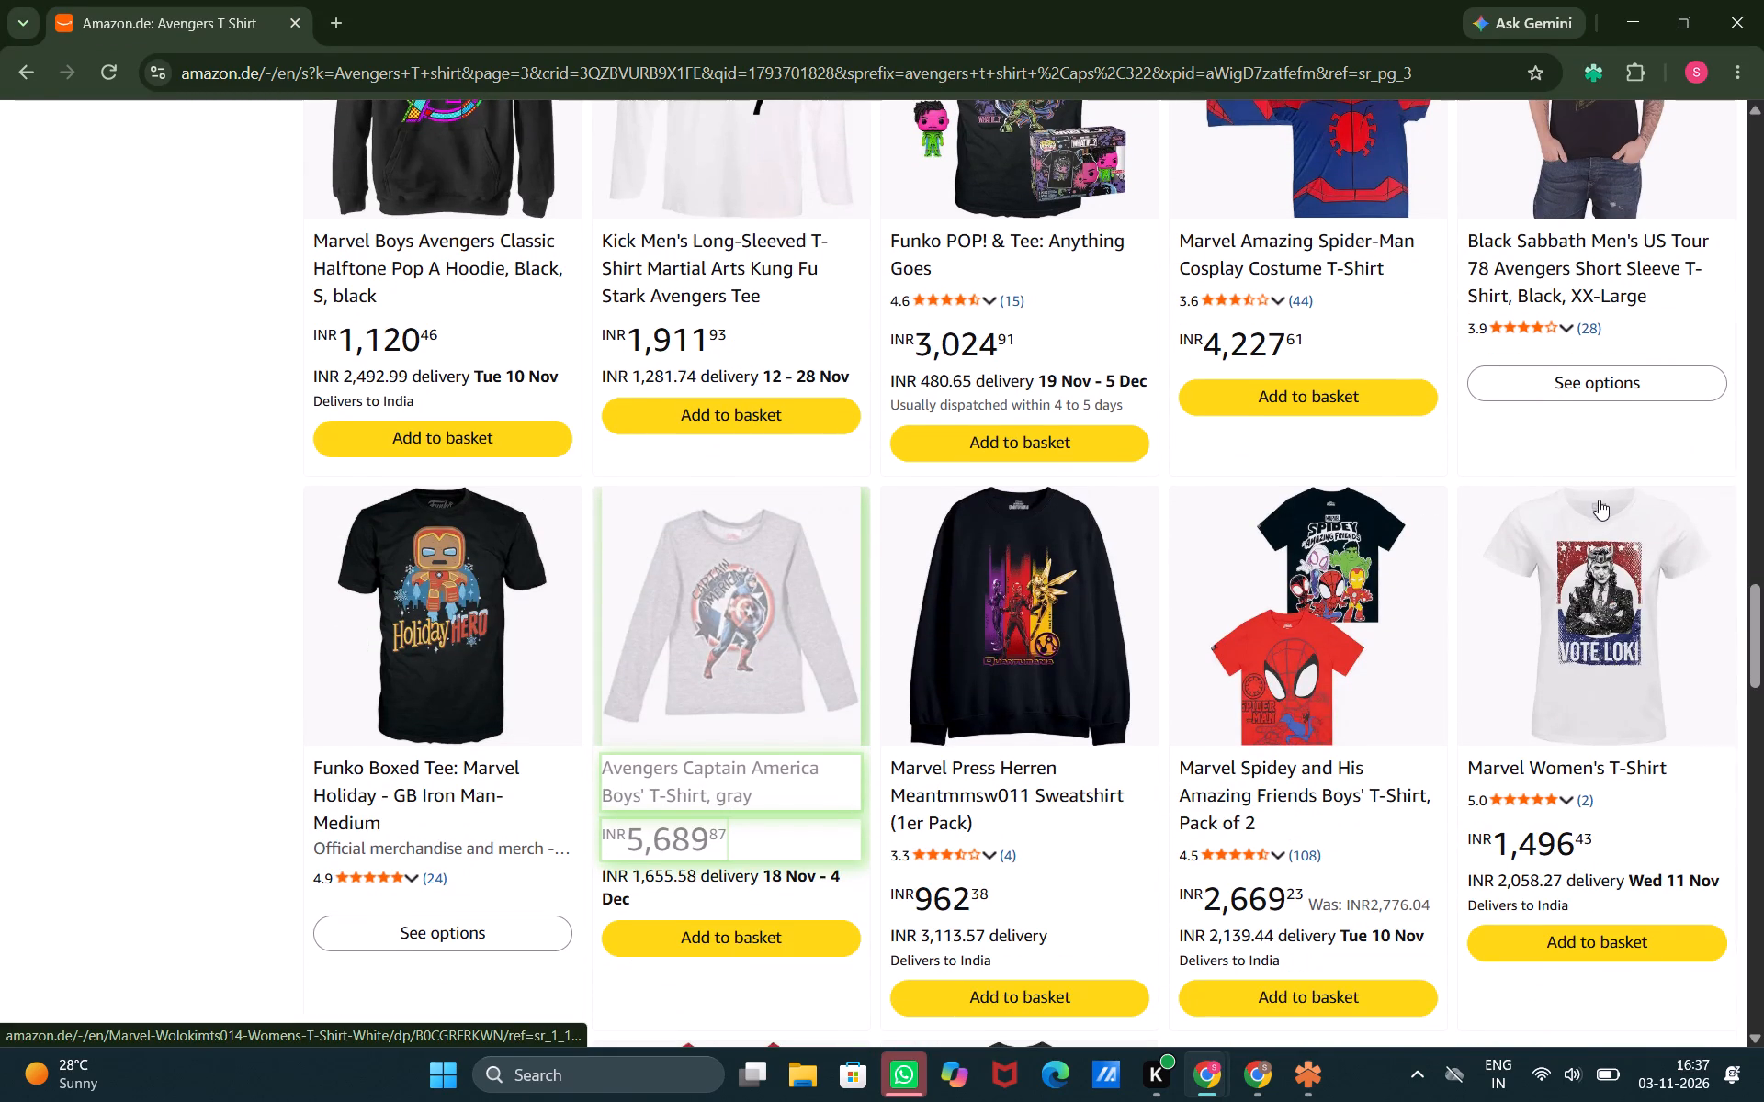
{"action": "scroll", "coordinate": [1713, 534], "scroll_direction": "down", "scroll_amount": 5}
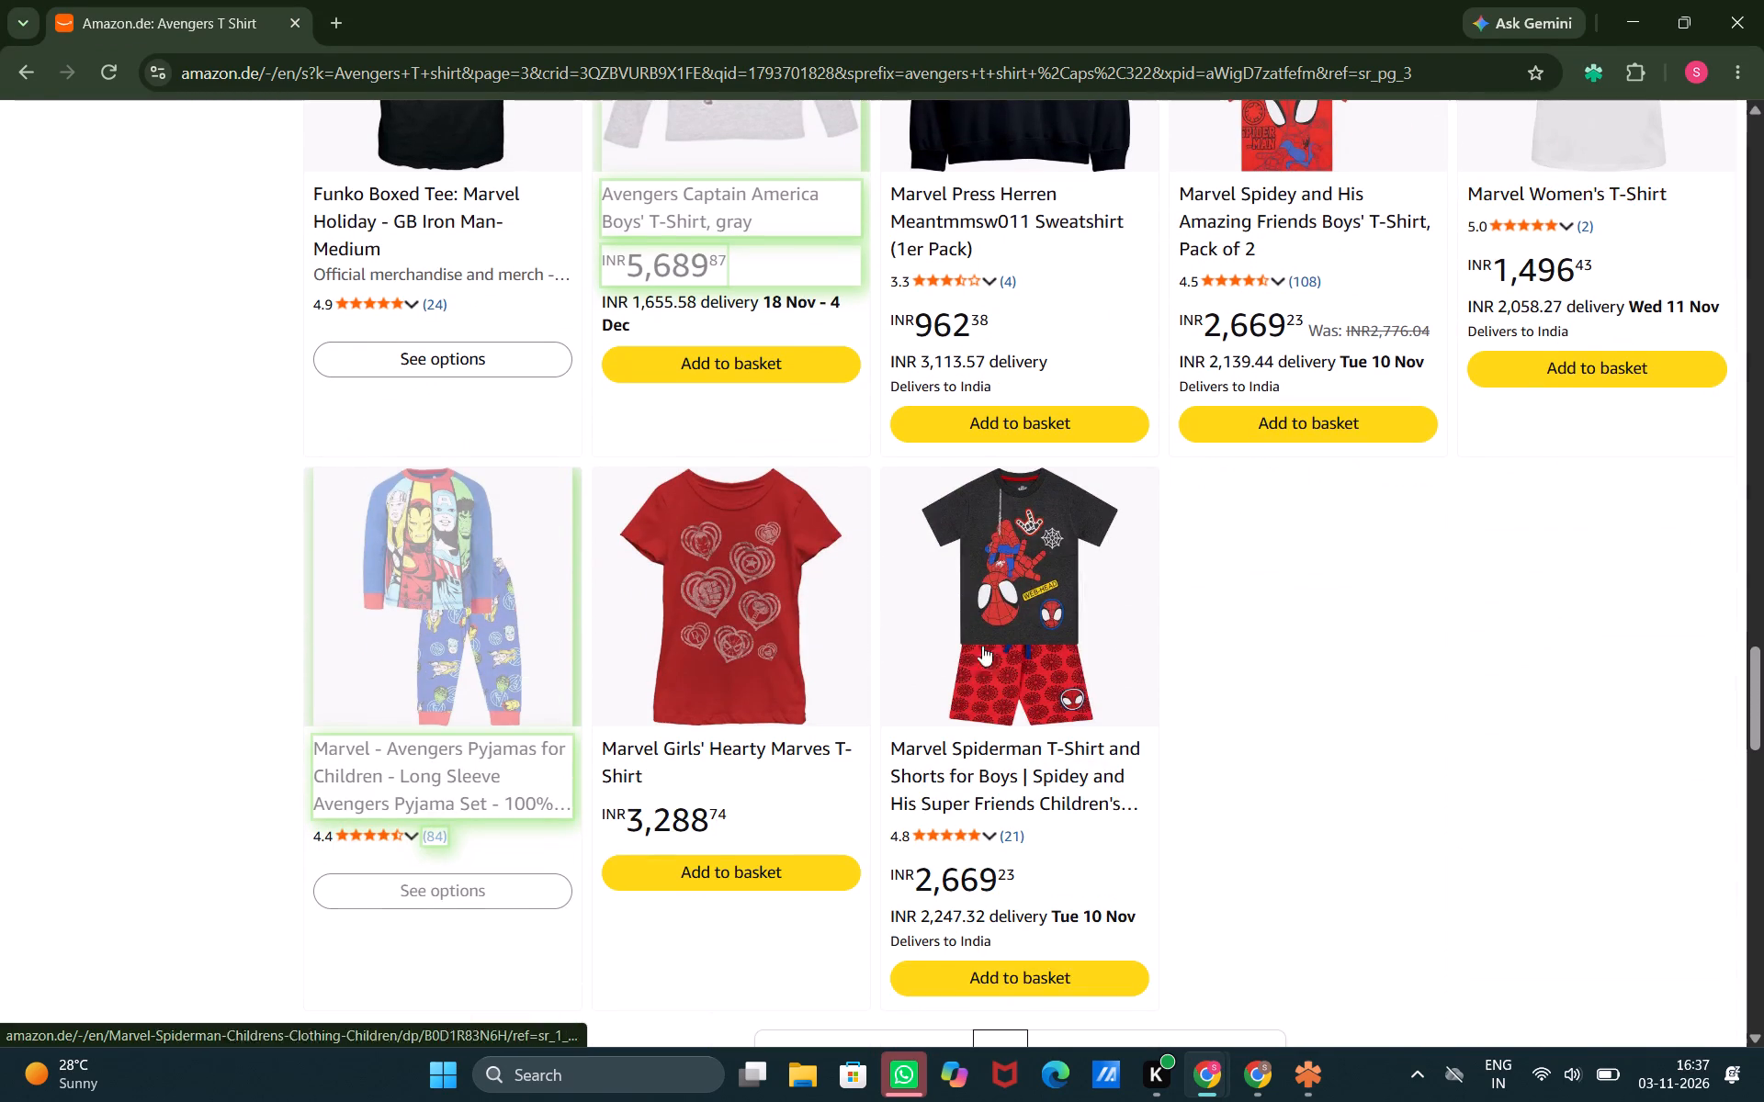
{"action": "scroll", "coordinate": [636, 579], "scroll_direction": "down", "scroll_amount": 6}
{"action": "left_click", "coordinate": [1052, 369]}
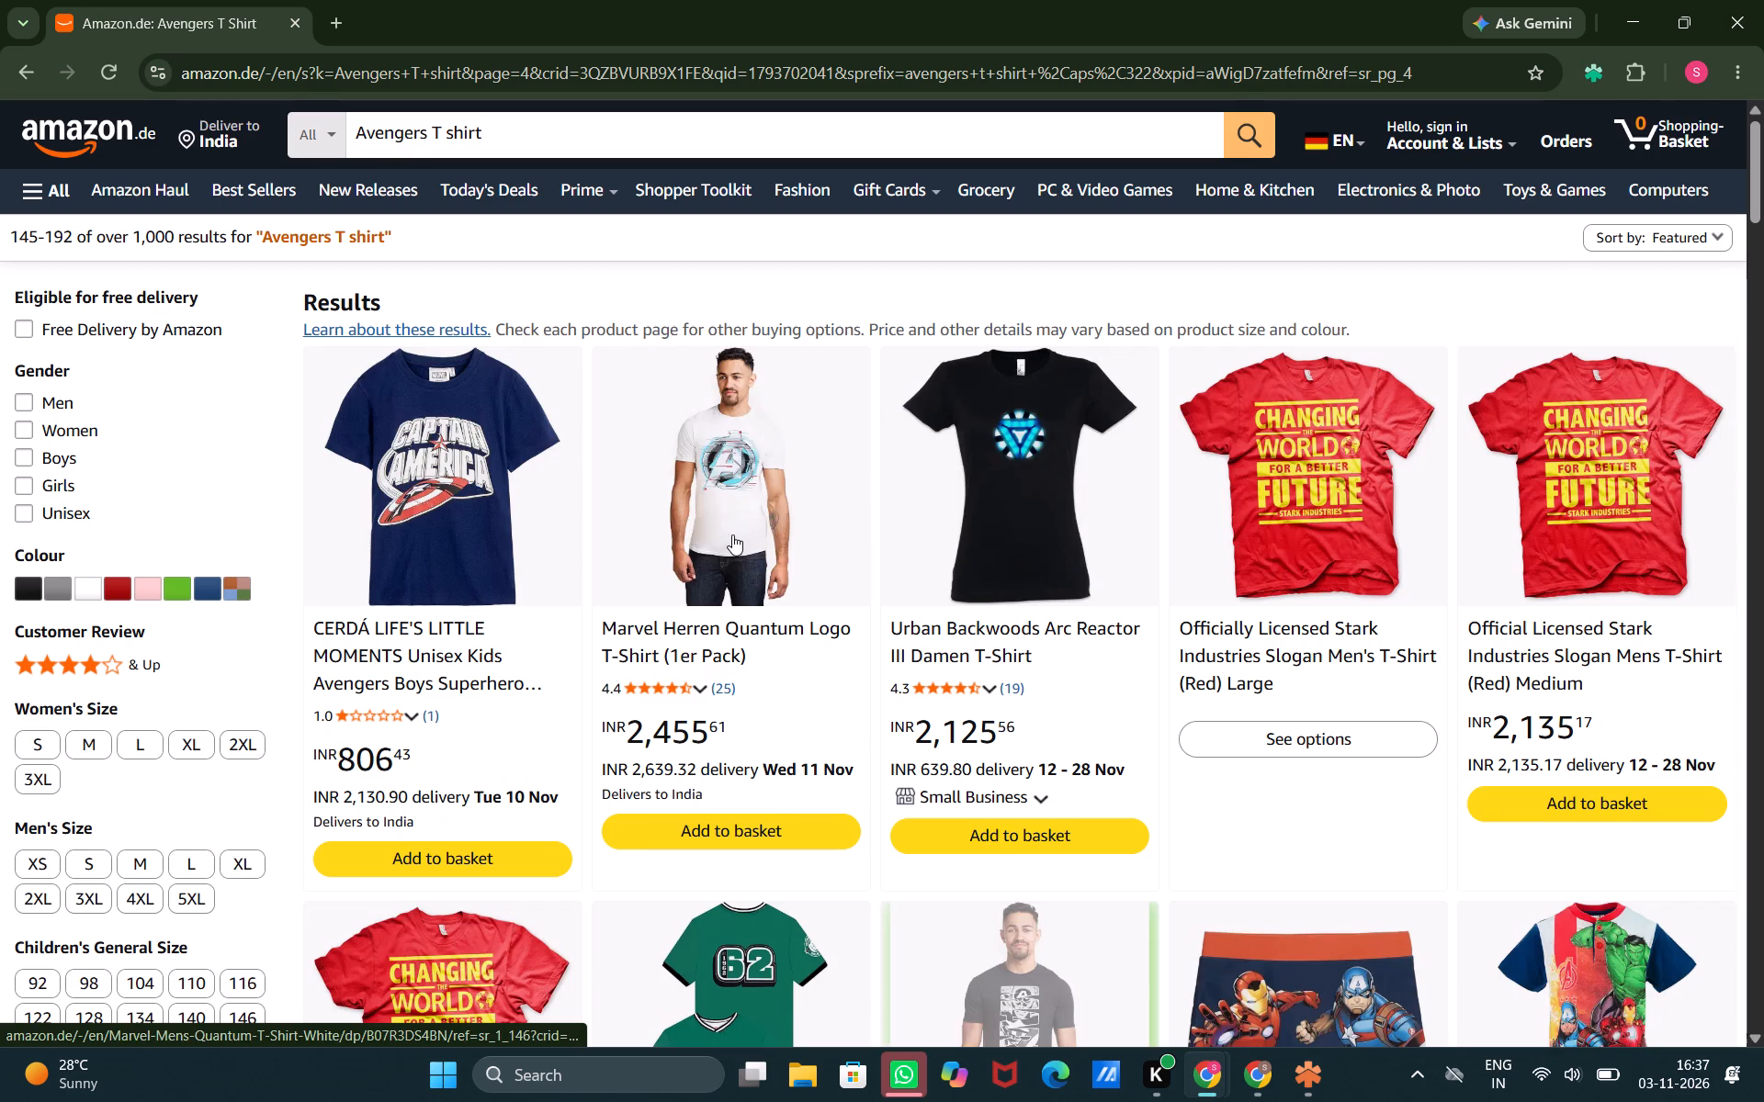
Open the RedPoints IPR Plugin's task configuration and stop the running task.
{"action": "scroll", "coordinate": [740, 534], "scroll_direction": "down", "scroll_amount": 6}
{"action": "scroll", "coordinate": [755, 539], "scroll_direction": "up", "scroll_amount": 6}
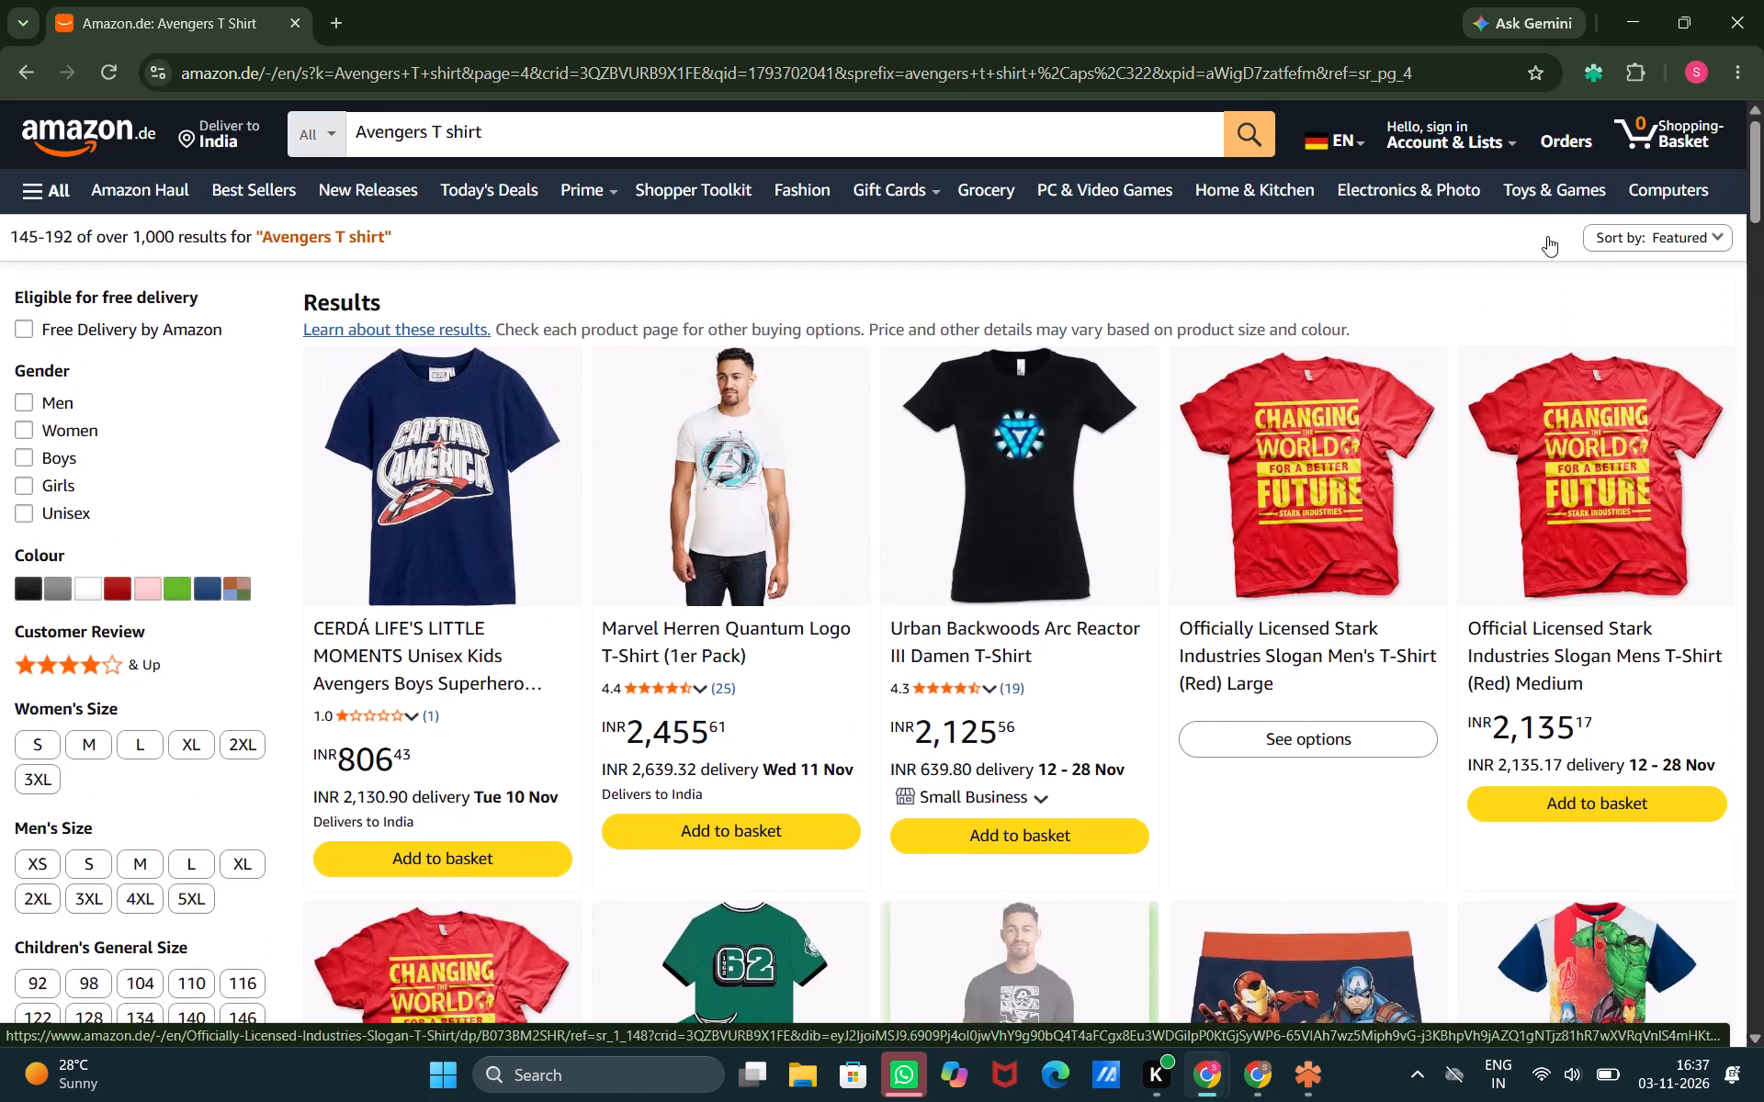
{"action": "left_click", "coordinate": [1596, 76]}
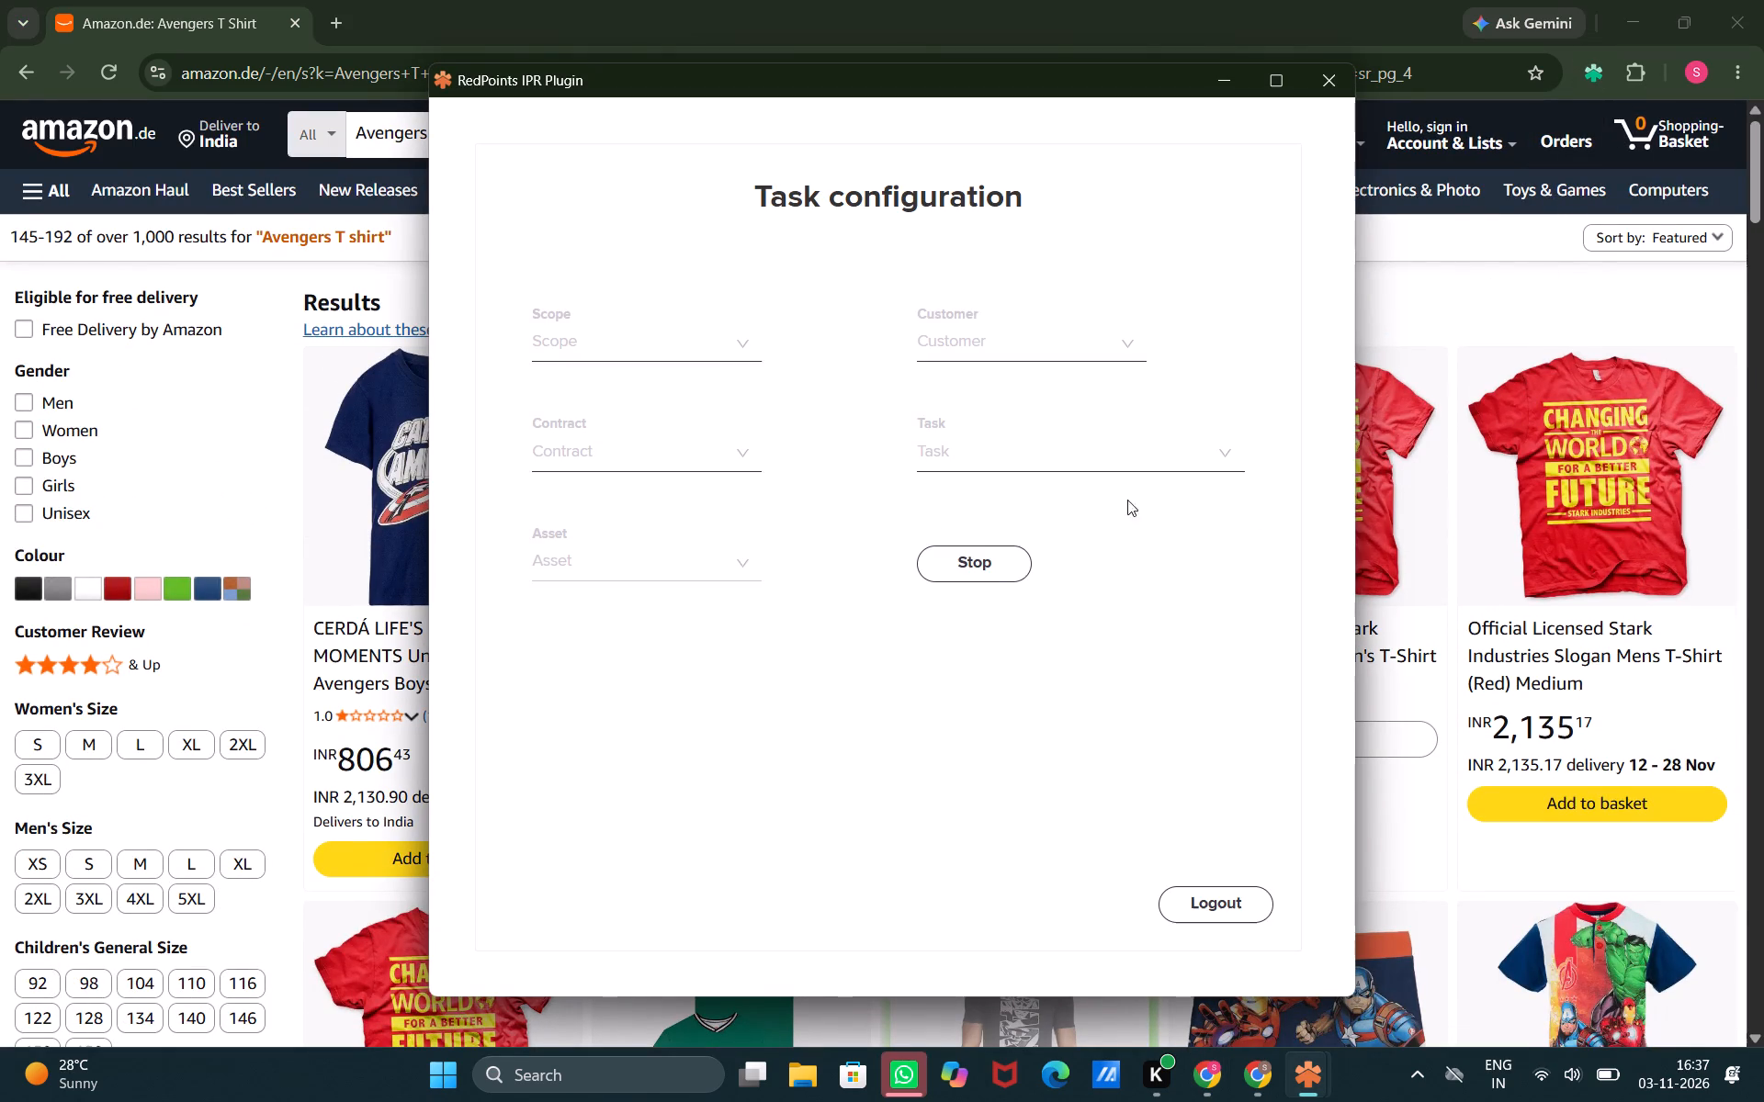
{"action": "left_click", "coordinate": [1013, 563]}
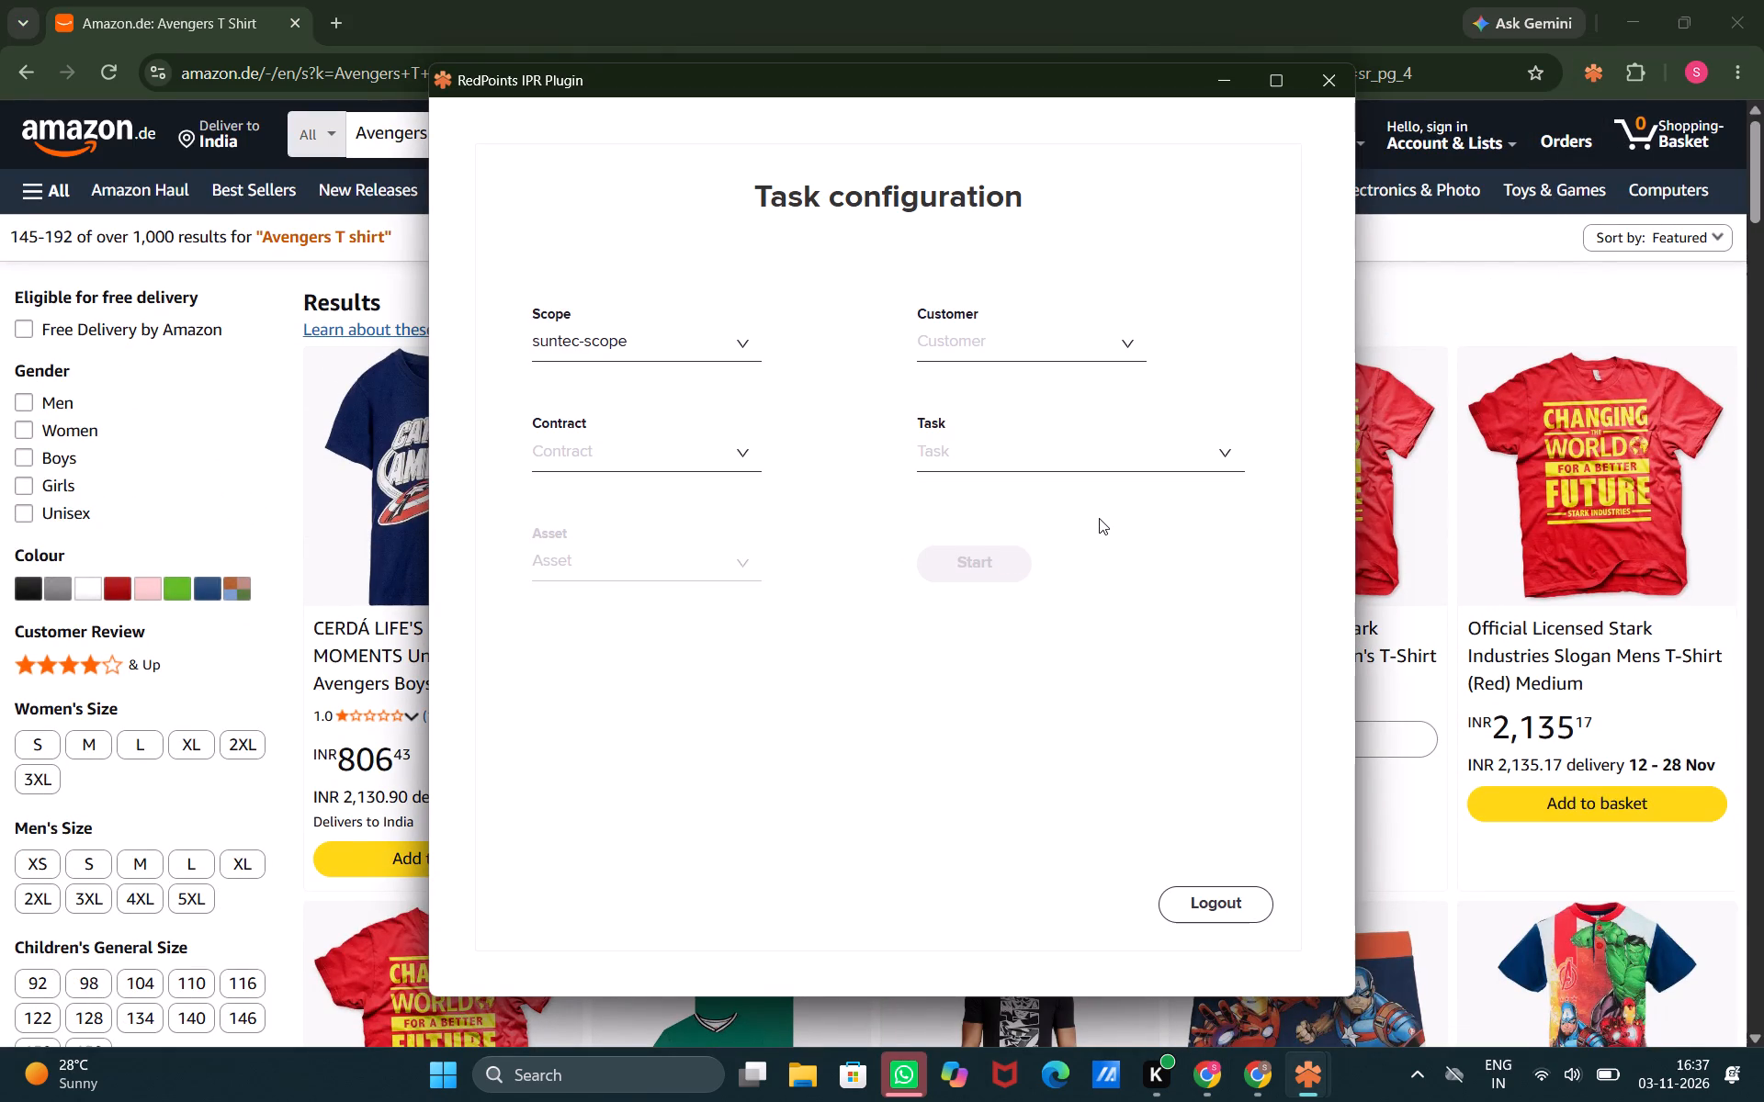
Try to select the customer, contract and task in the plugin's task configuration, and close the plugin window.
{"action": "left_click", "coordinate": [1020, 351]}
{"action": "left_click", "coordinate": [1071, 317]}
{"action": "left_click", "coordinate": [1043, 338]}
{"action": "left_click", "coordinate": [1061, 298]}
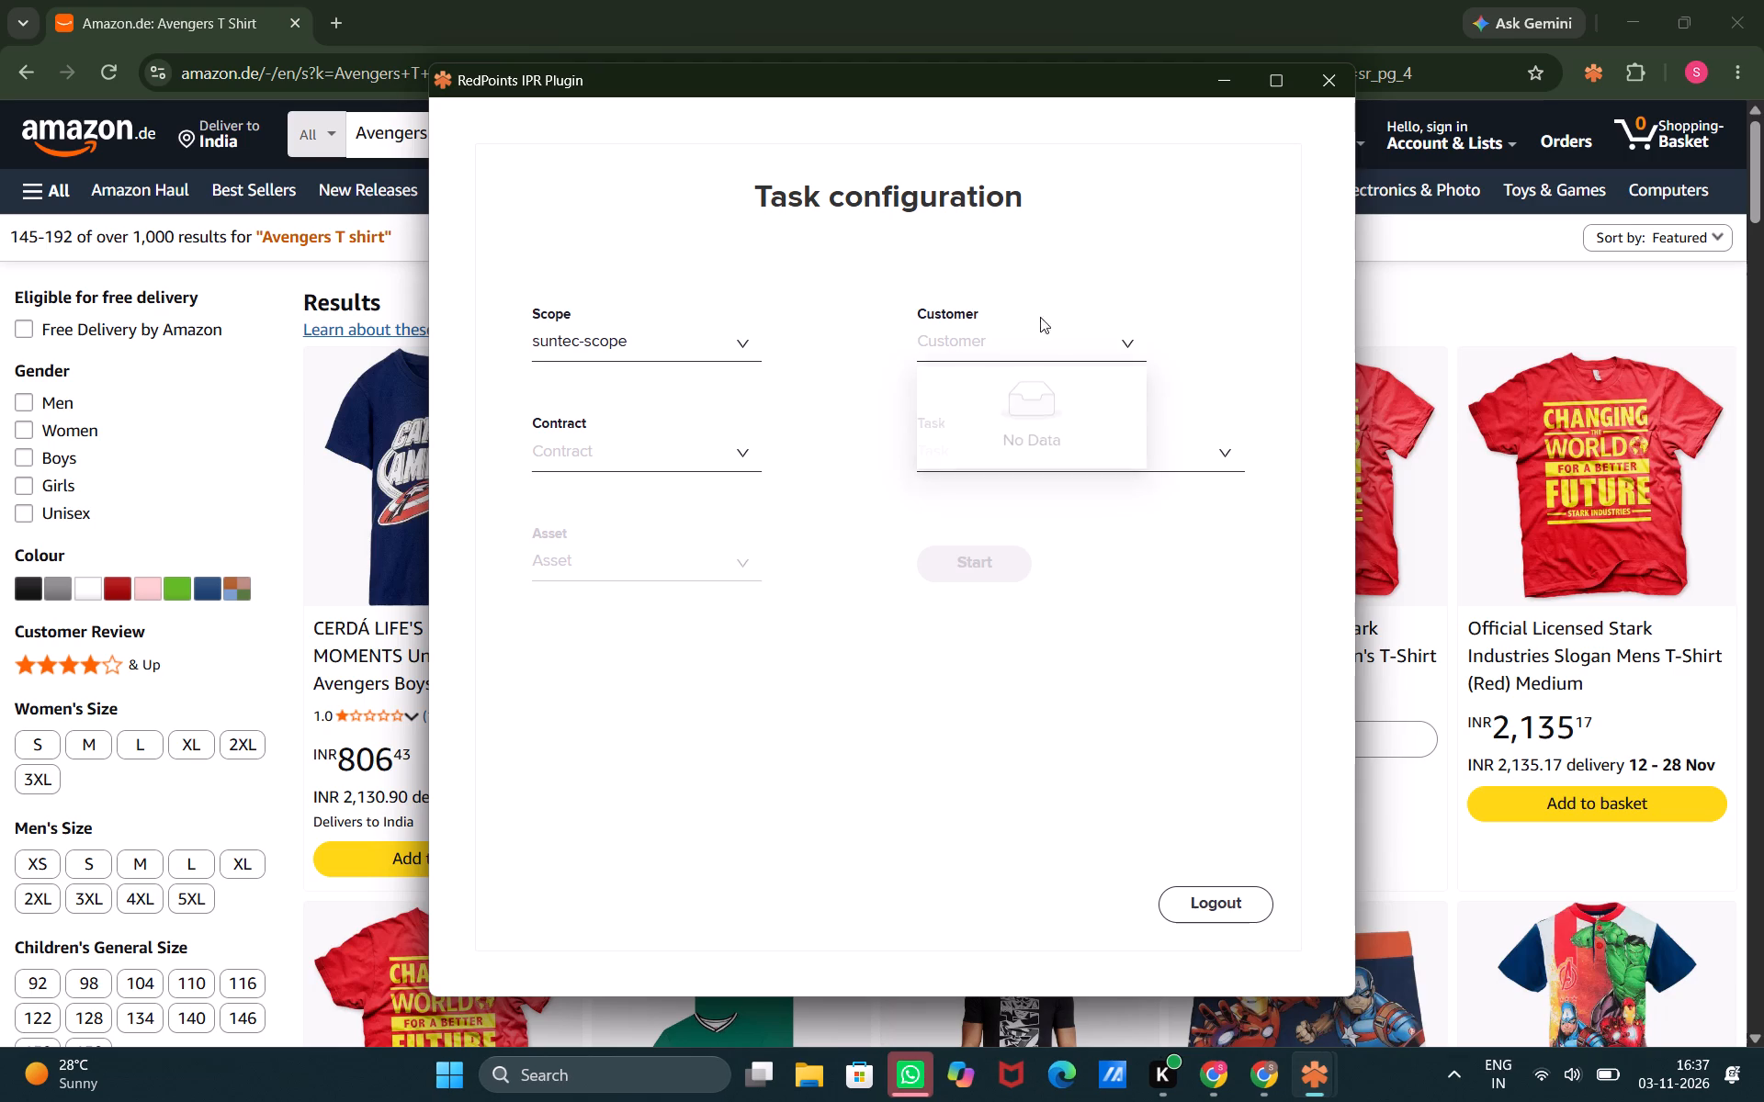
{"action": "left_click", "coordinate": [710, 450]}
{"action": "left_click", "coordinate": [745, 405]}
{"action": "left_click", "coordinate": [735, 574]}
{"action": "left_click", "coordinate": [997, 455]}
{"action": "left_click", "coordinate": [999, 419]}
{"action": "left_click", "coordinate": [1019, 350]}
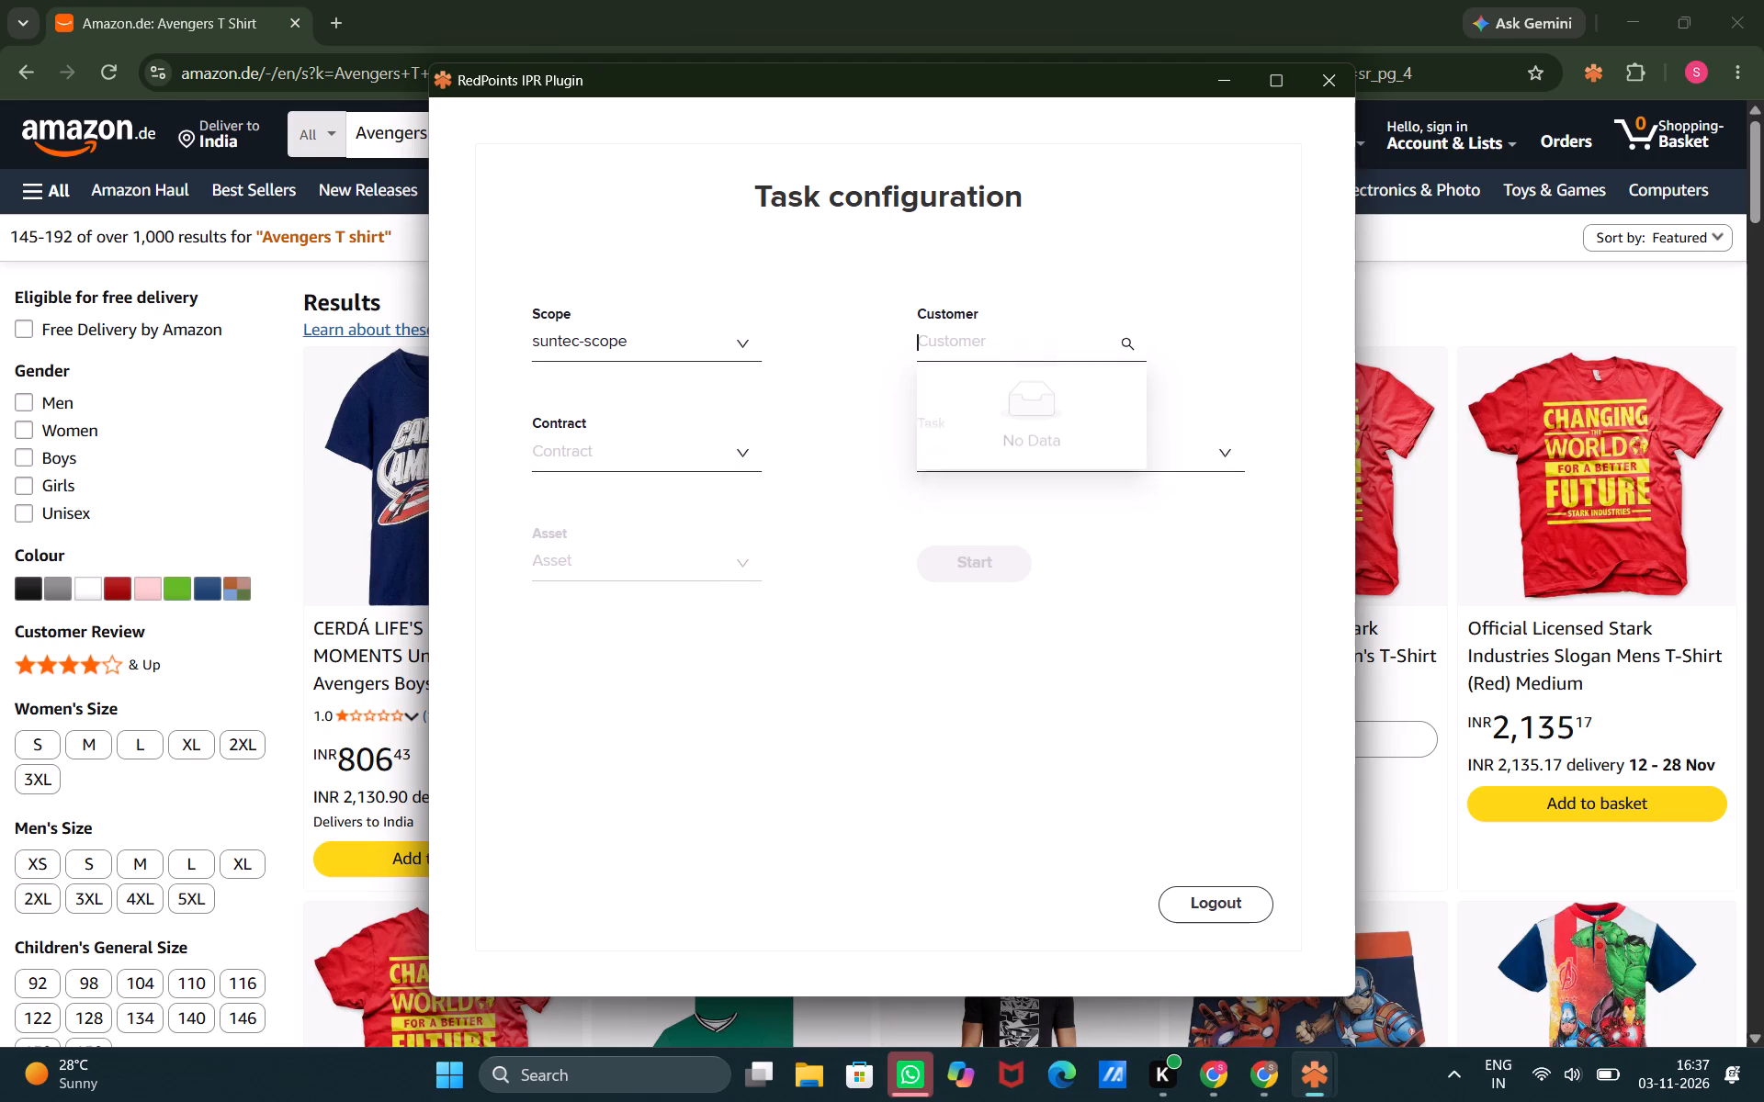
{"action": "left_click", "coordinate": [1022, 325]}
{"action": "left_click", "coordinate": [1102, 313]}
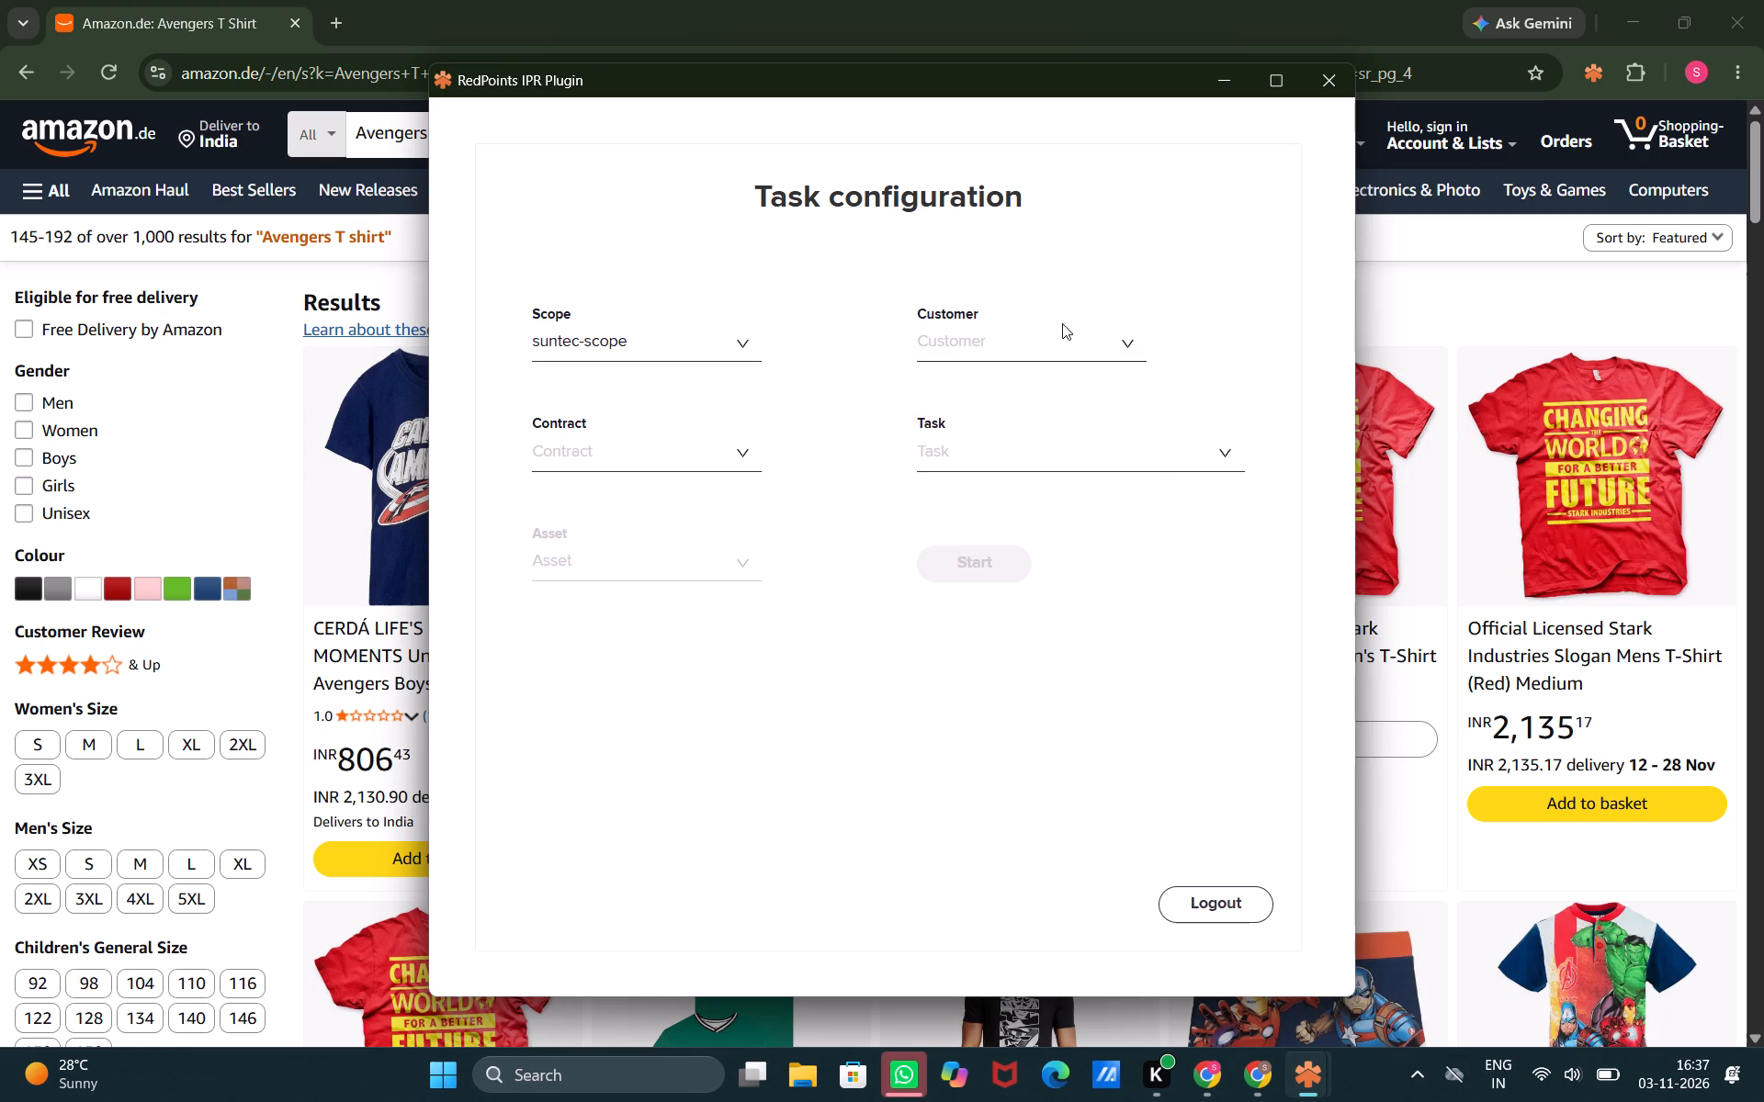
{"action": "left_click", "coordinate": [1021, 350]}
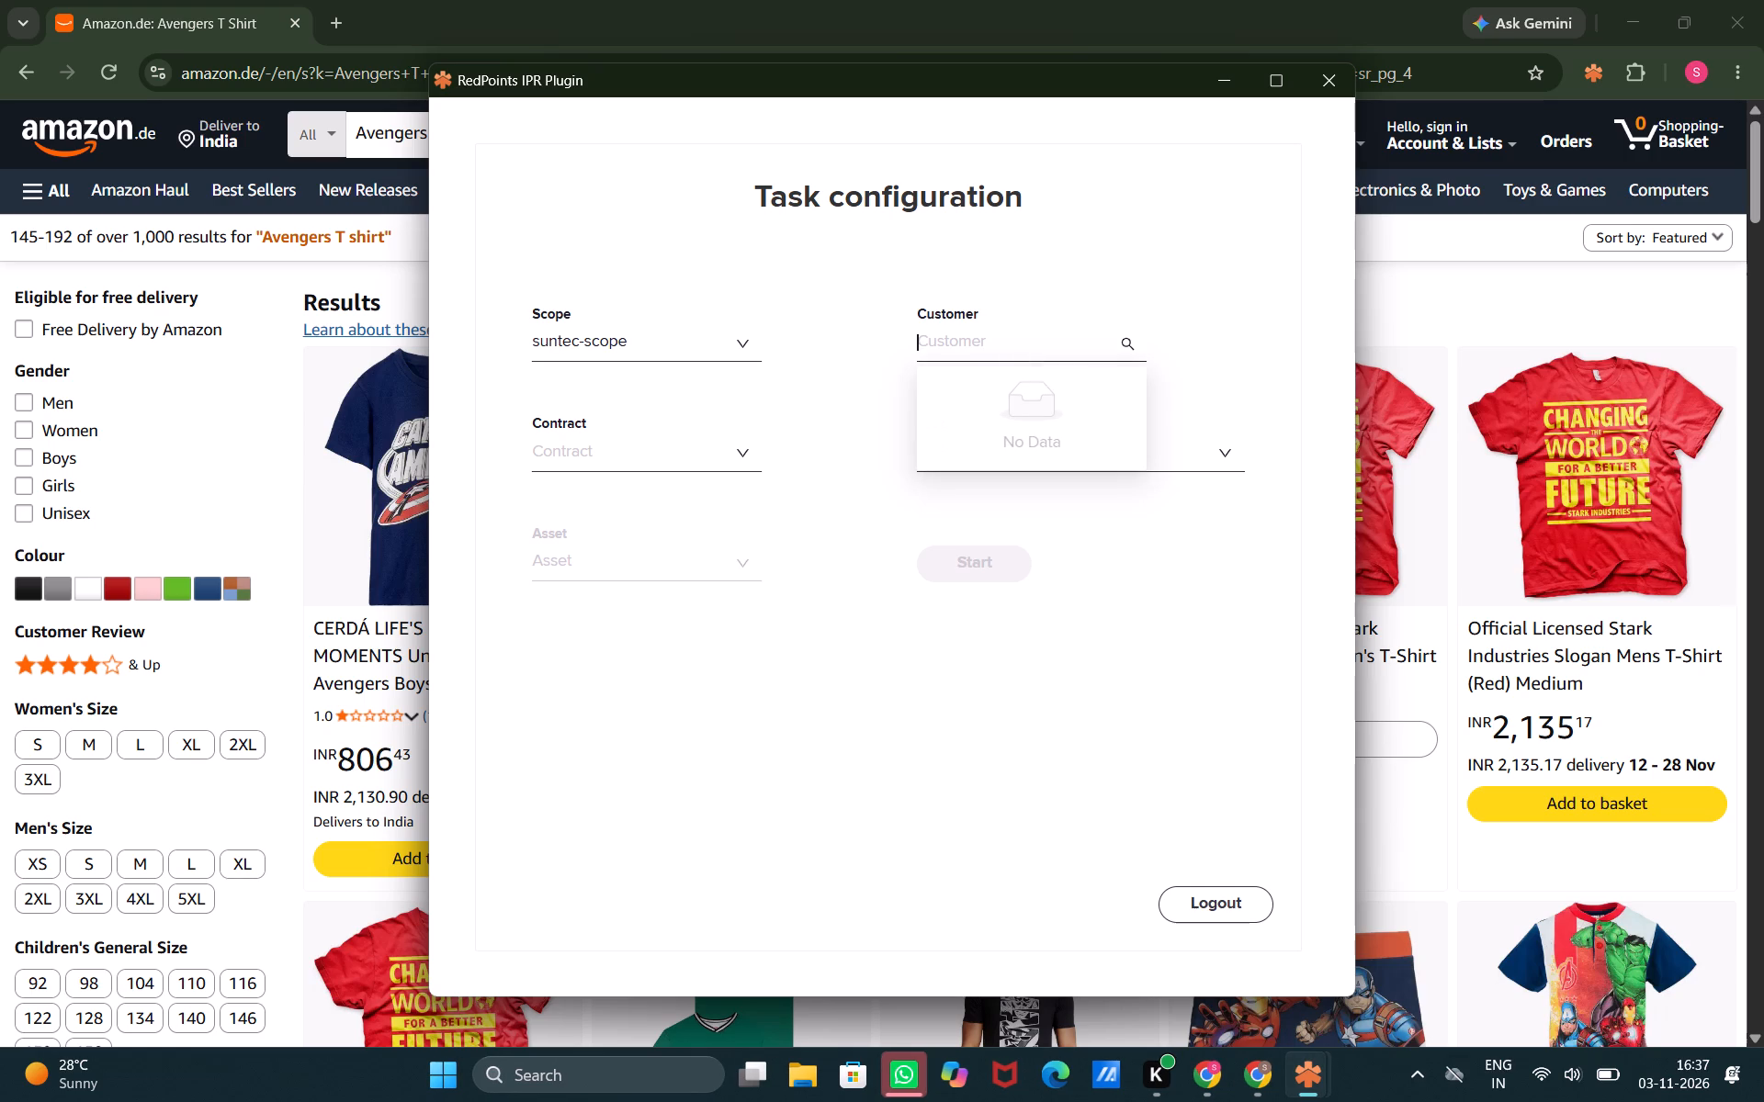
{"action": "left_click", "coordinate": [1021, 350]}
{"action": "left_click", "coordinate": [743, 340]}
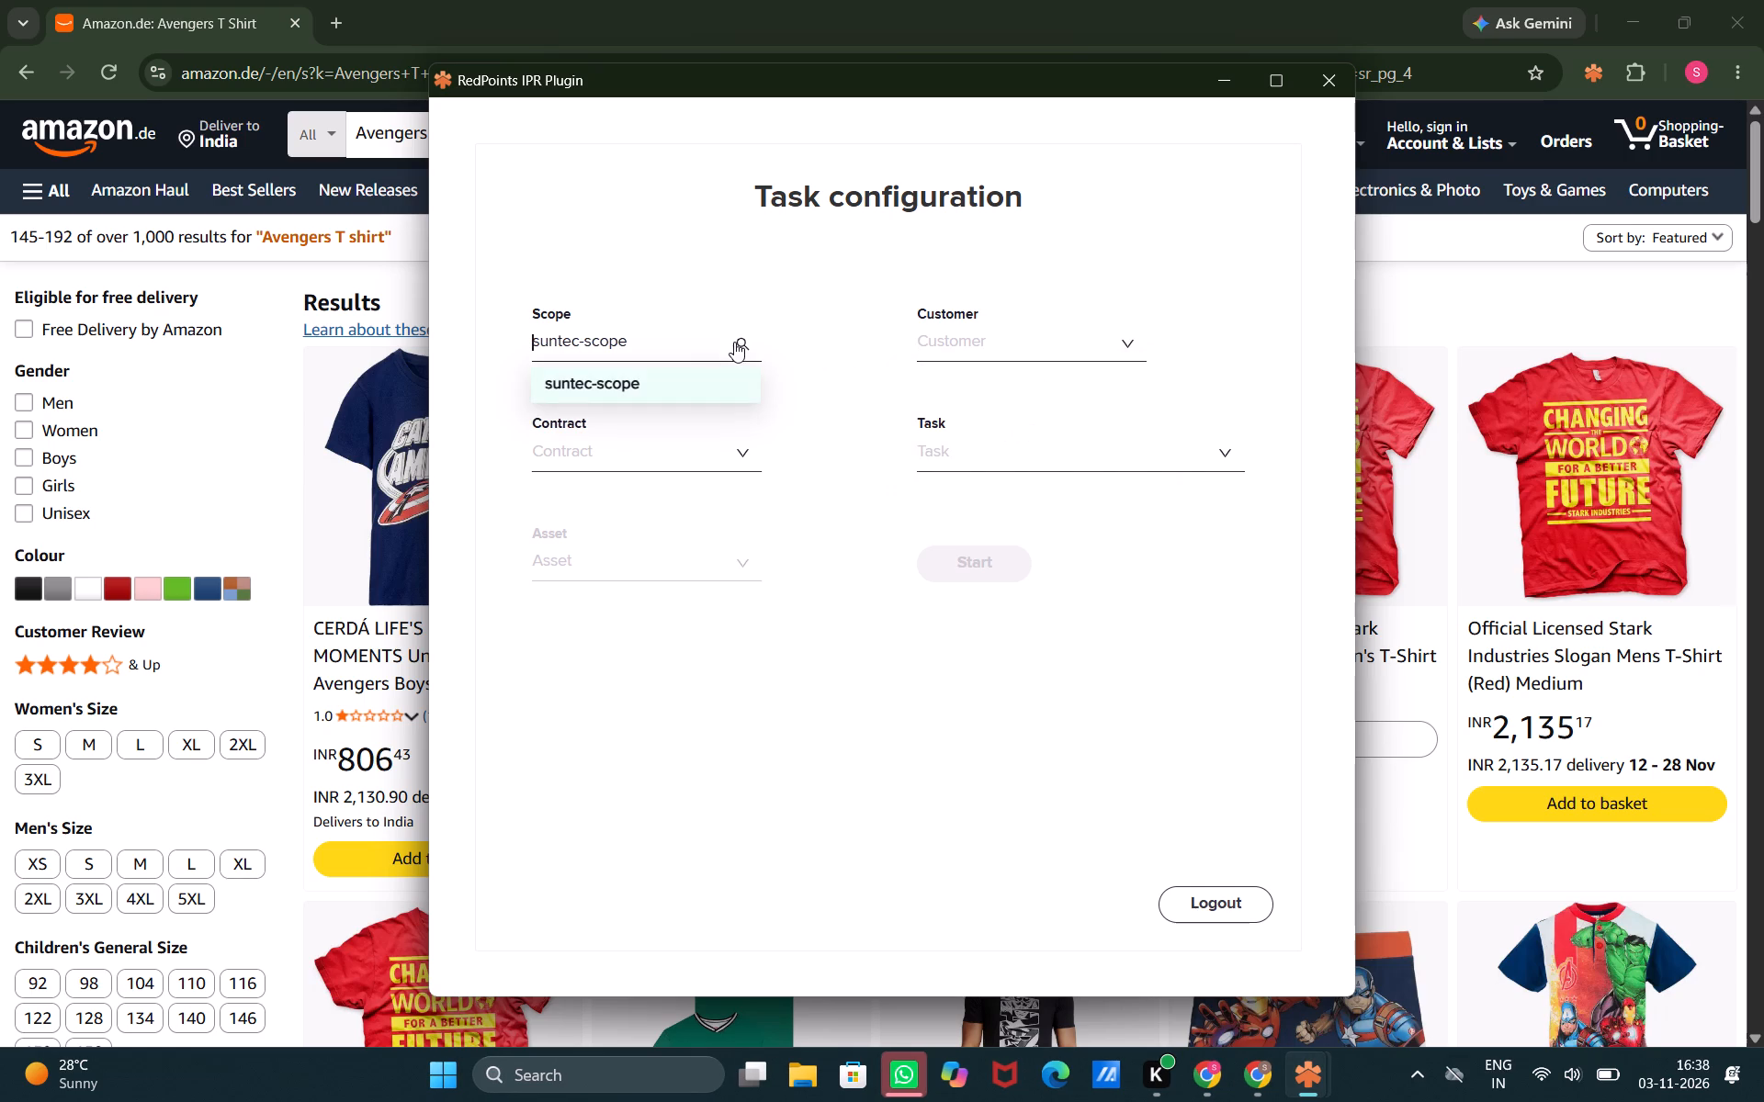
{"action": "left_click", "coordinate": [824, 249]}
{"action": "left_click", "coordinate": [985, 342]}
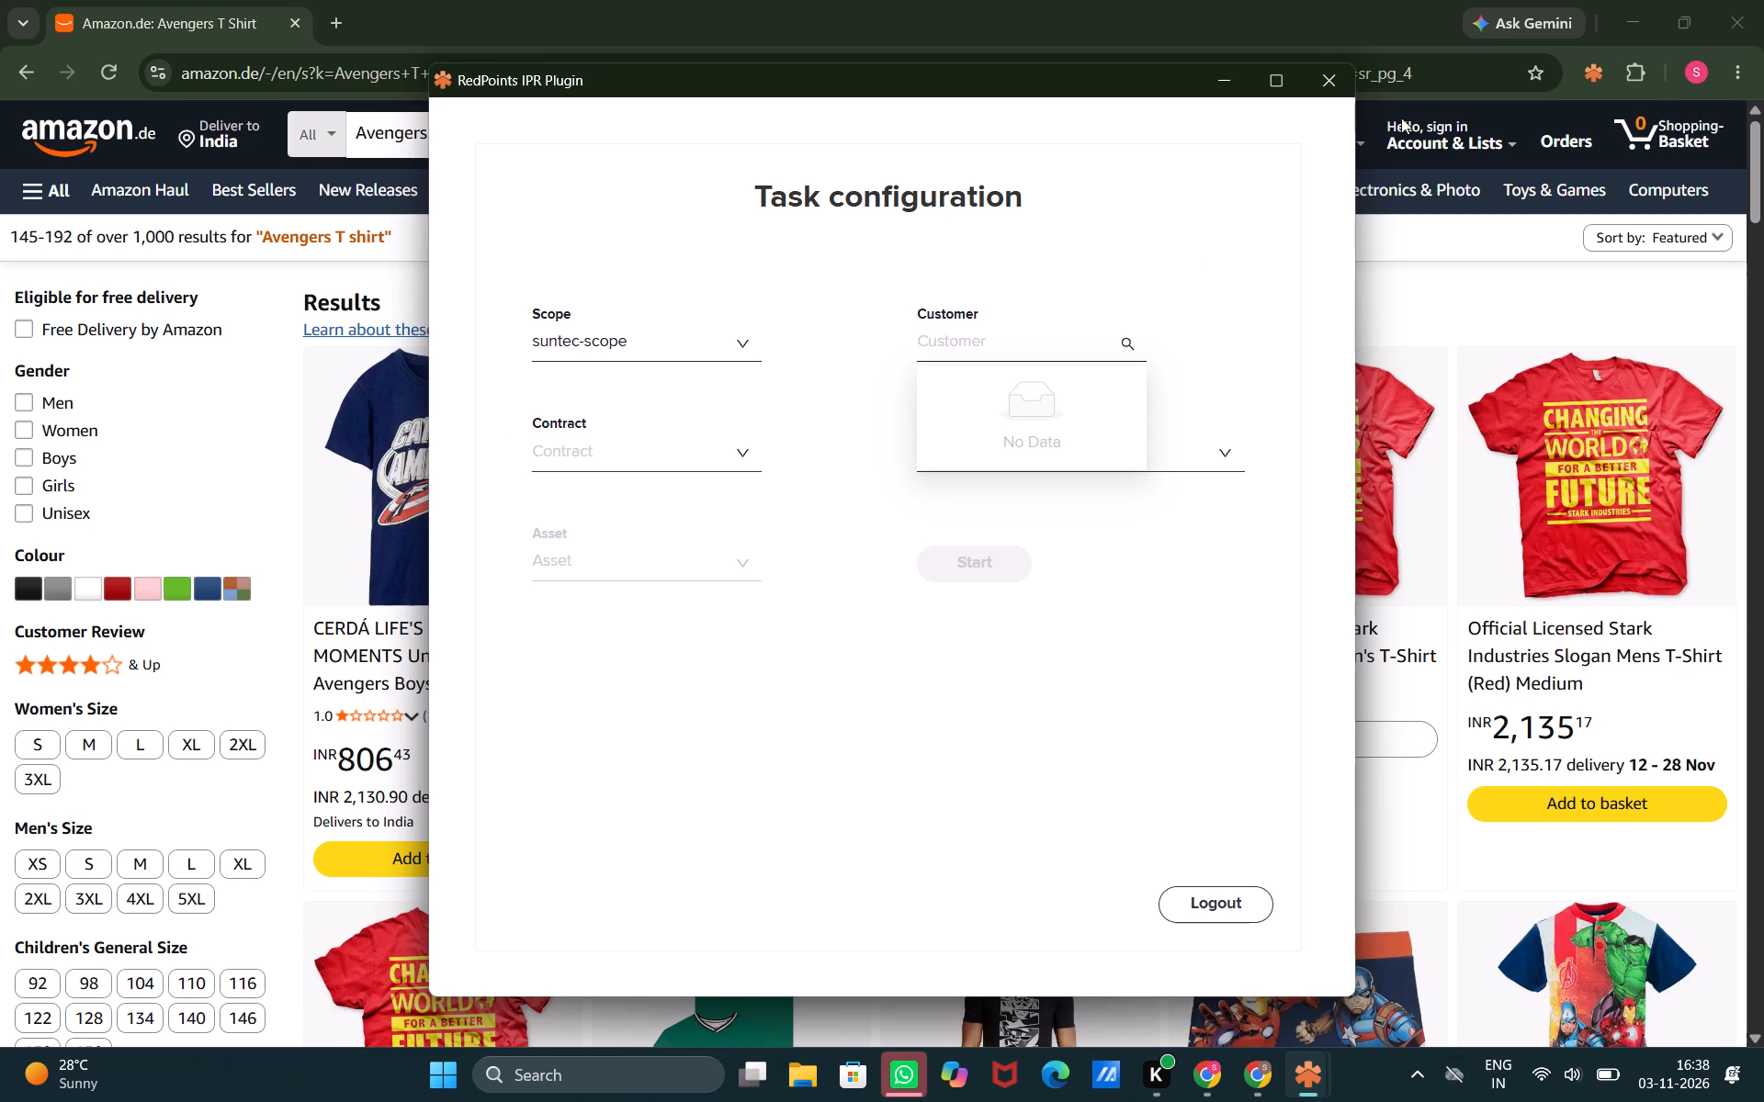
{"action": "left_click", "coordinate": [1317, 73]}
Reopen the plugin and start the Detection task for The Walt Disney with the Captain America T-shirt asset.
{"action": "left_click", "coordinate": [1592, 80]}
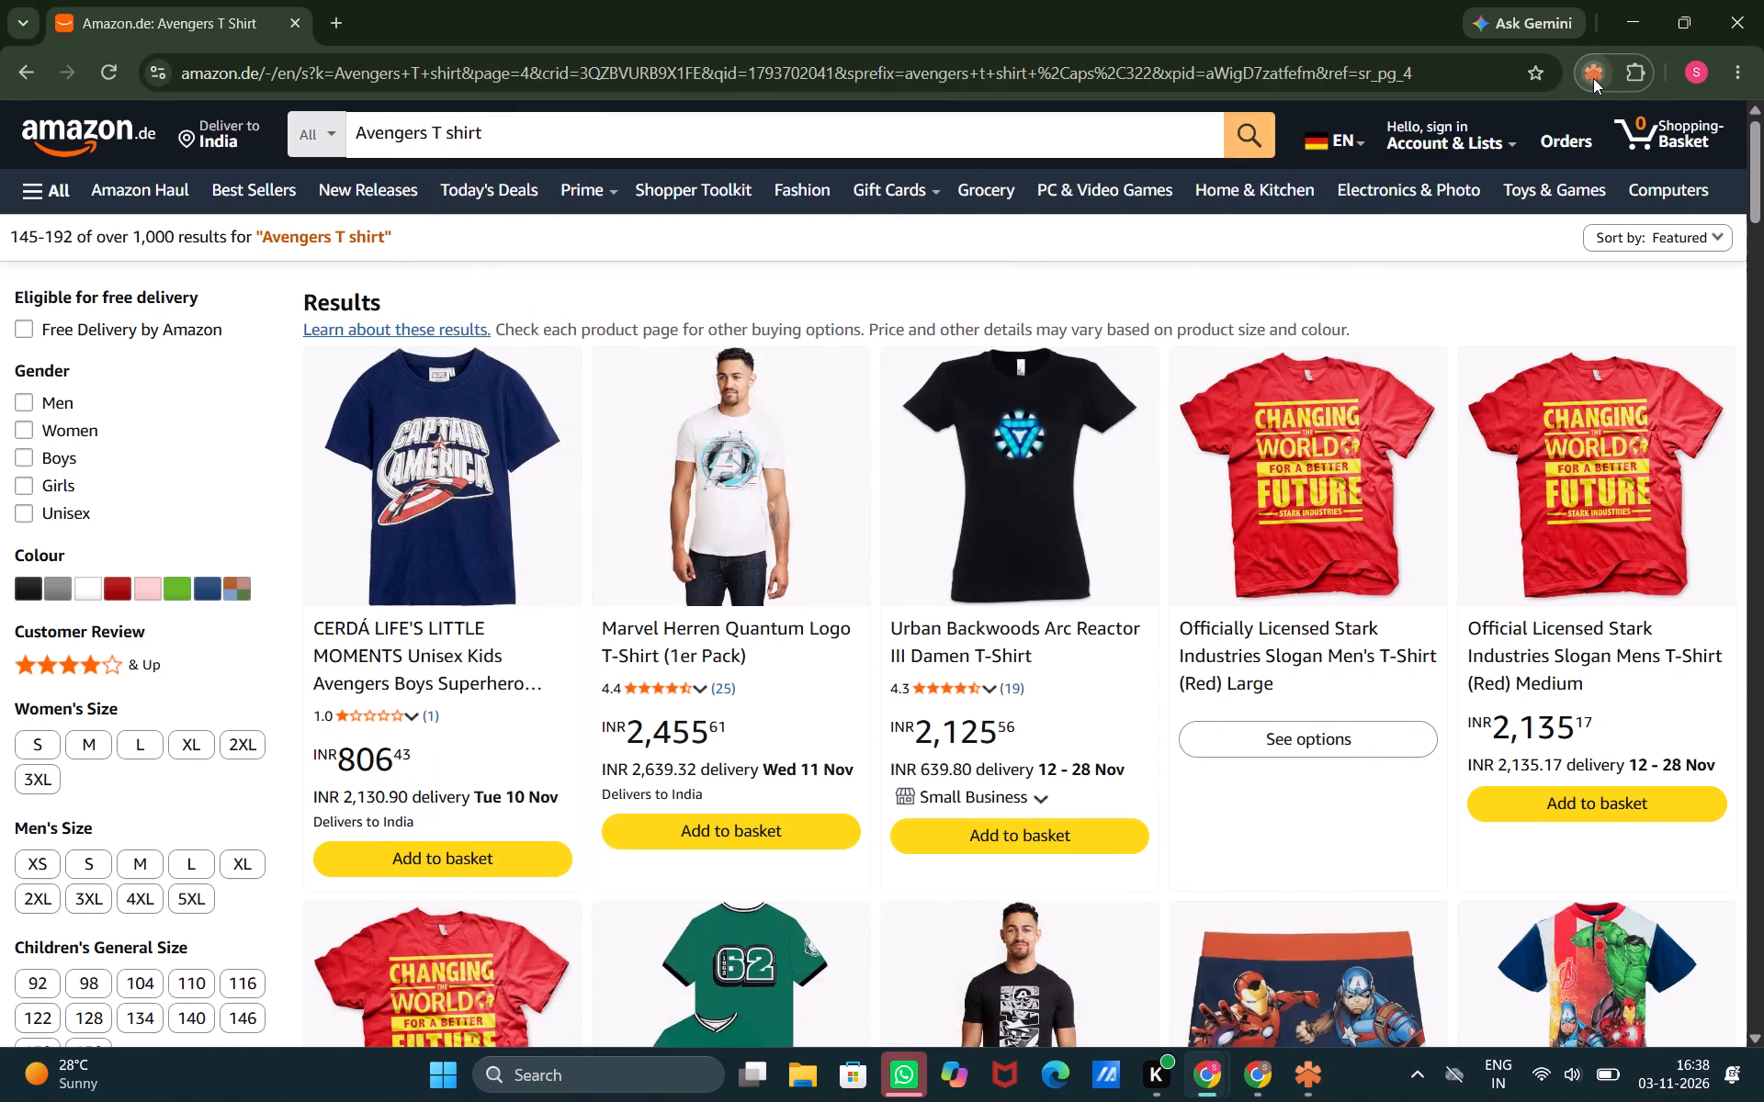
{"action": "left_click", "coordinate": [1022, 362]}
{"action": "left_click", "coordinate": [1027, 349]}
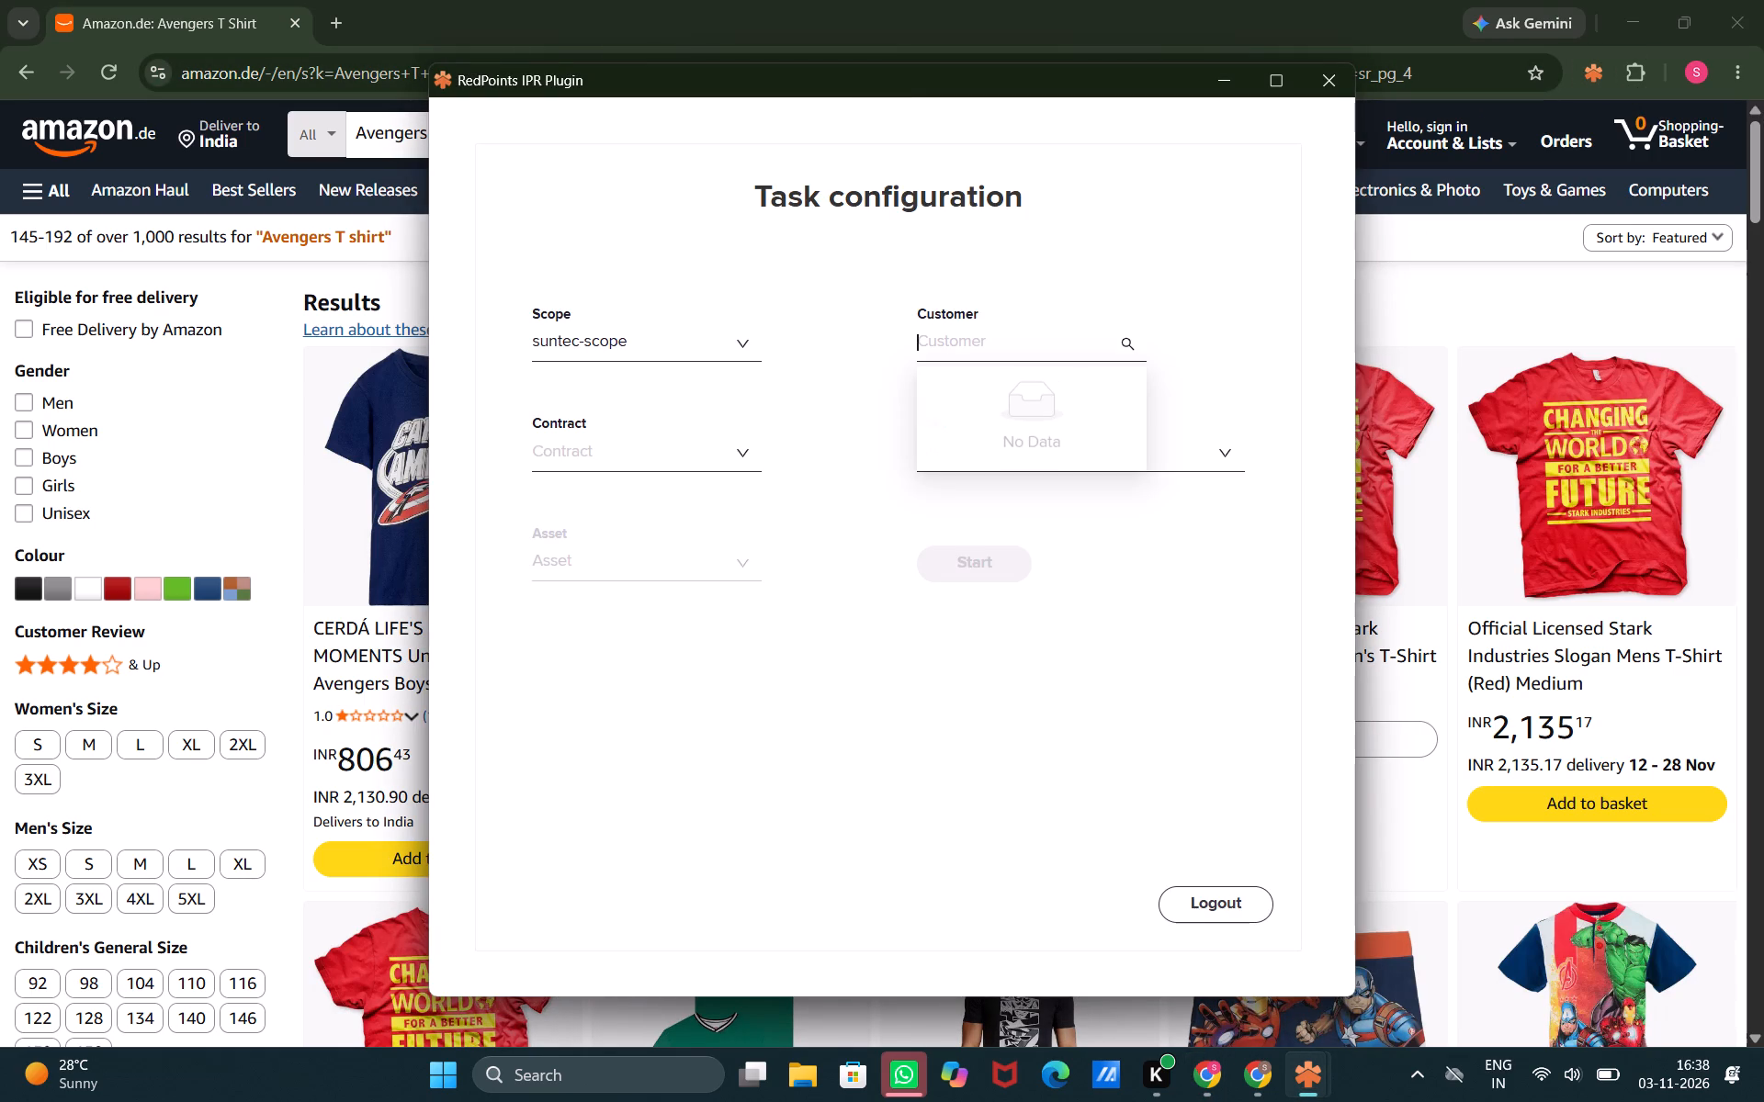
{"action": "type", "text": "th"}
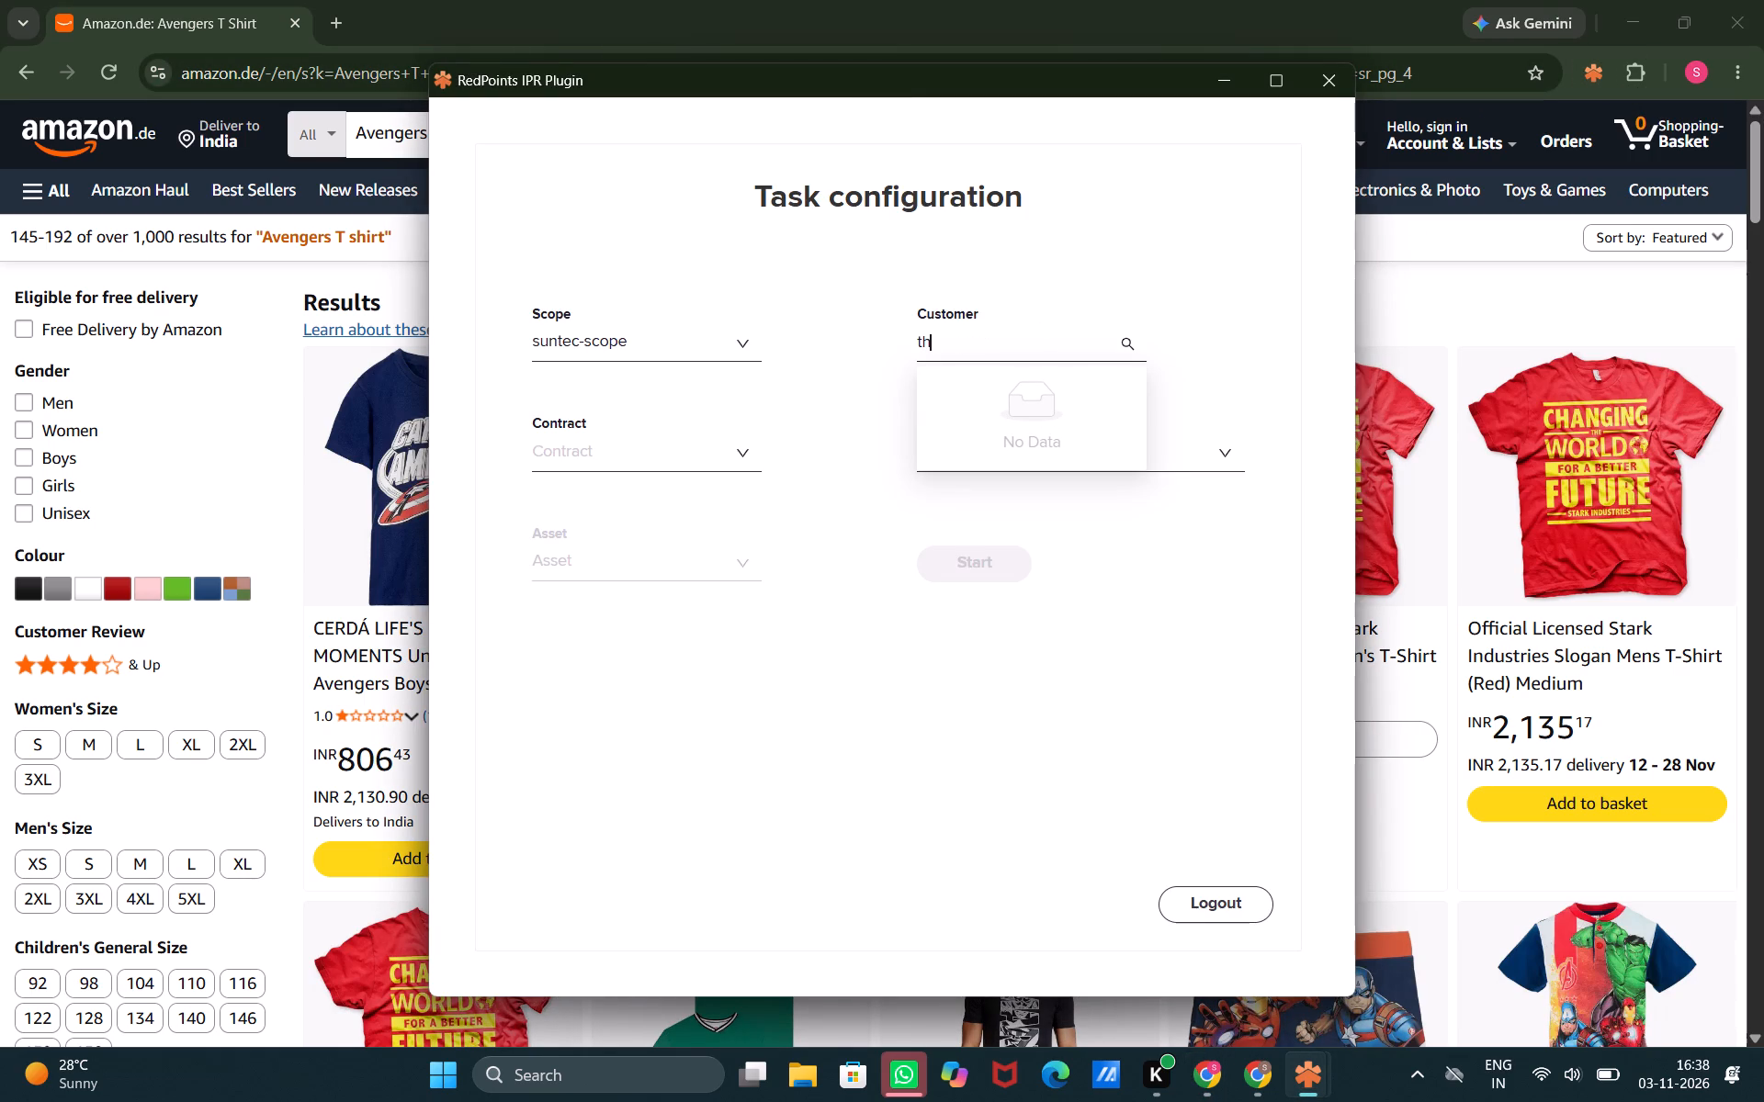
{"action": "type", "text": "e wa"}
{"action": "left_click", "coordinate": [1039, 320]}
{"action": "double_click", "coordinate": [1039, 320]}
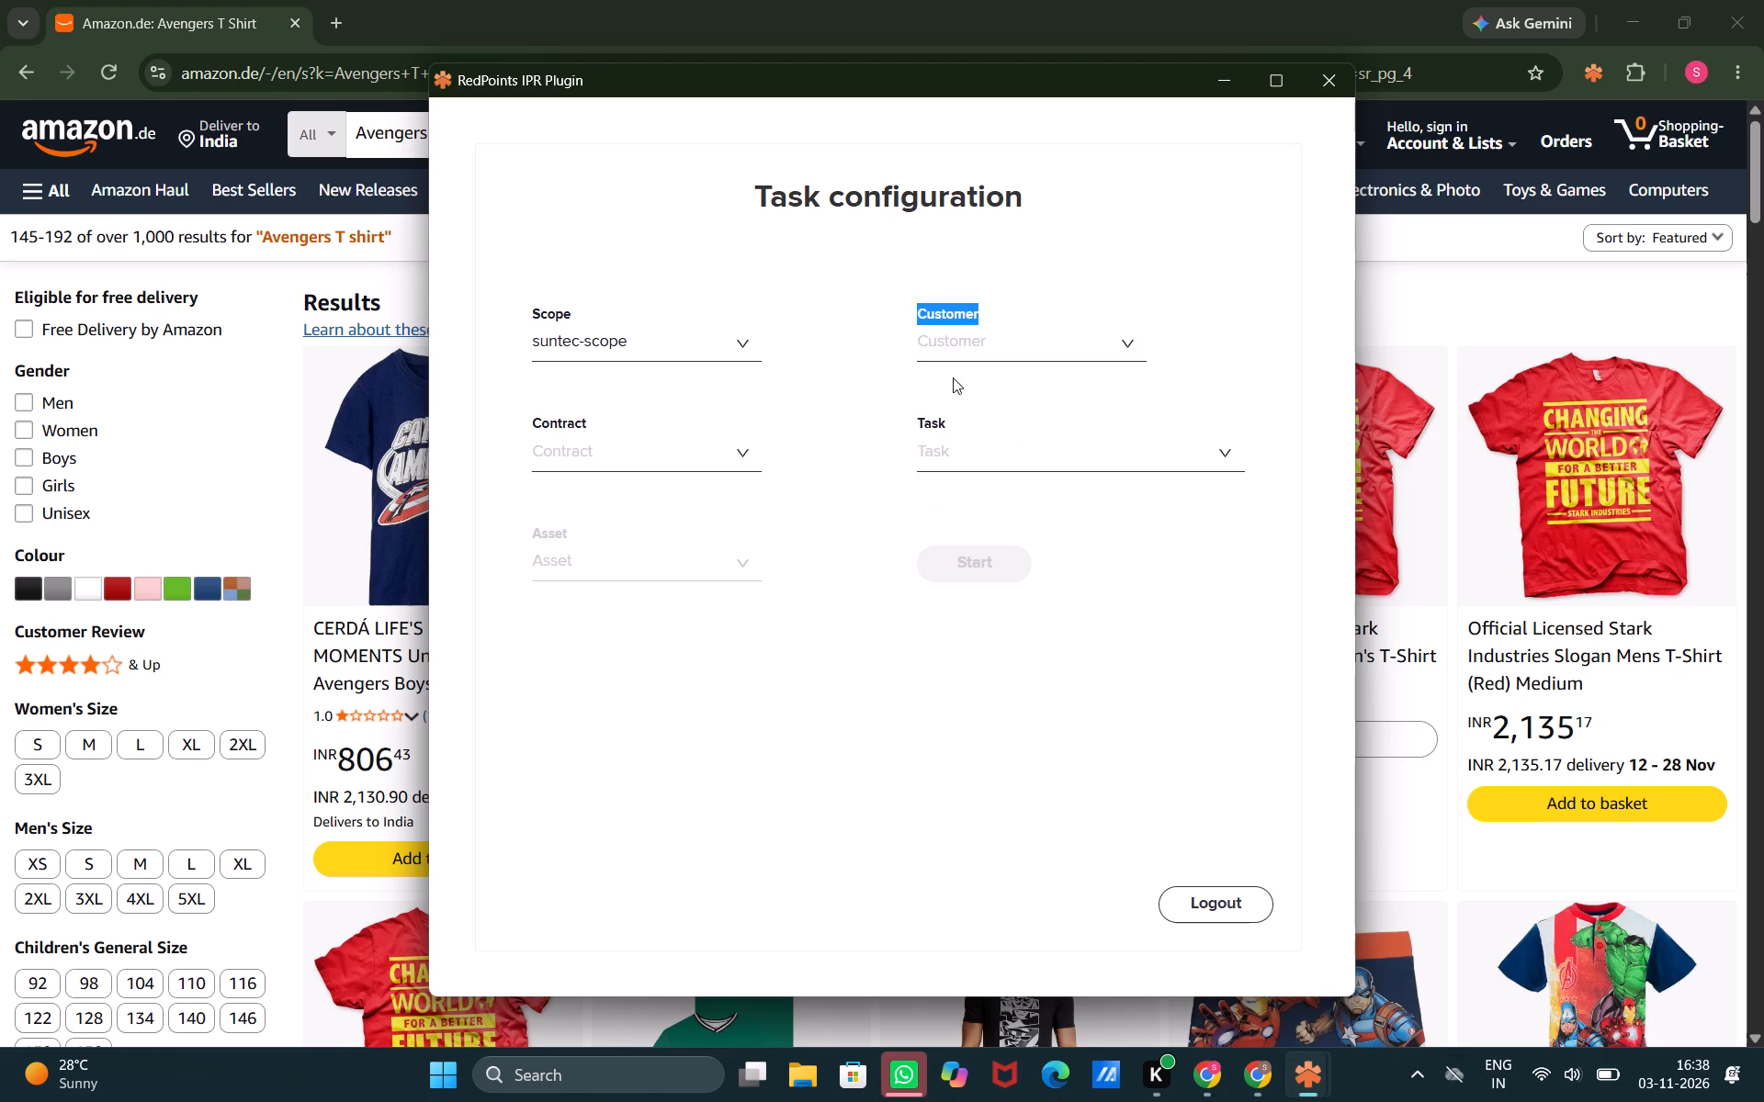
{"action": "left_click", "coordinate": [873, 419]}
{"action": "left_click", "coordinate": [686, 449]}
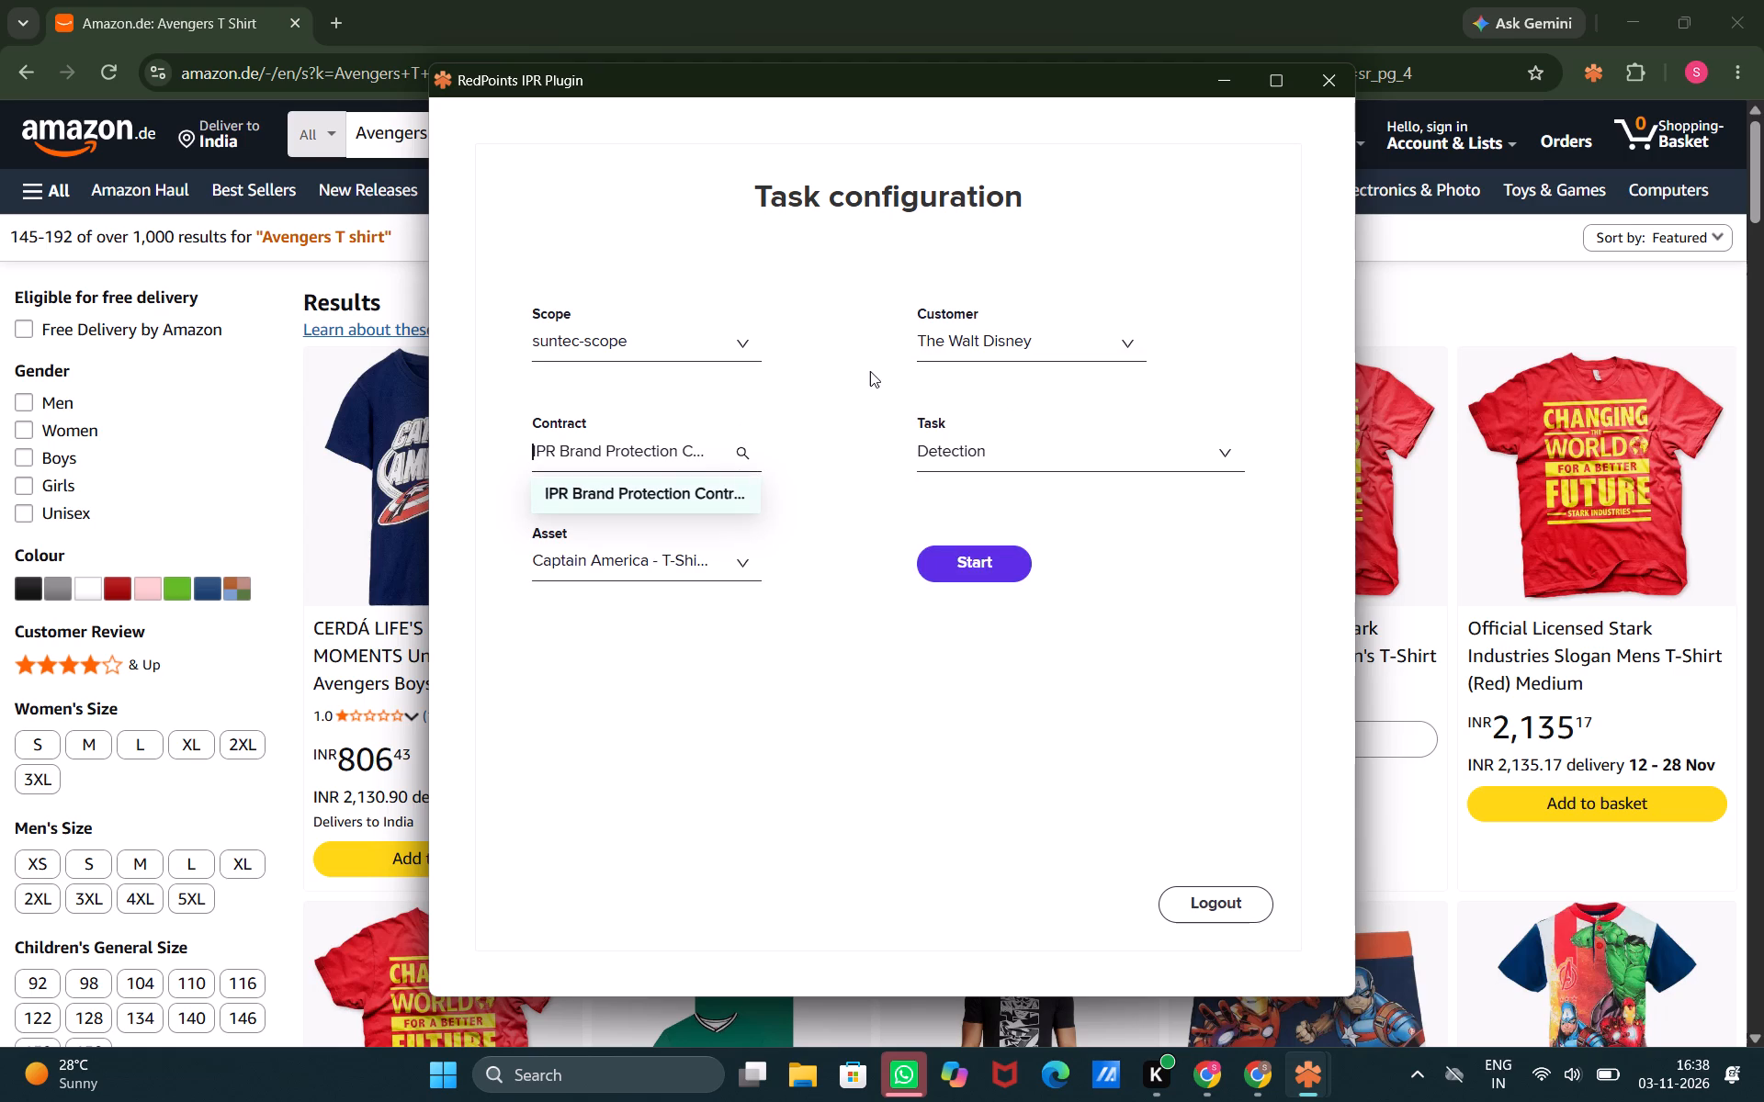
{"action": "left_click", "coordinate": [869, 366]}
{"action": "left_click", "coordinate": [699, 576]}
{"action": "left_click", "coordinate": [977, 552]}
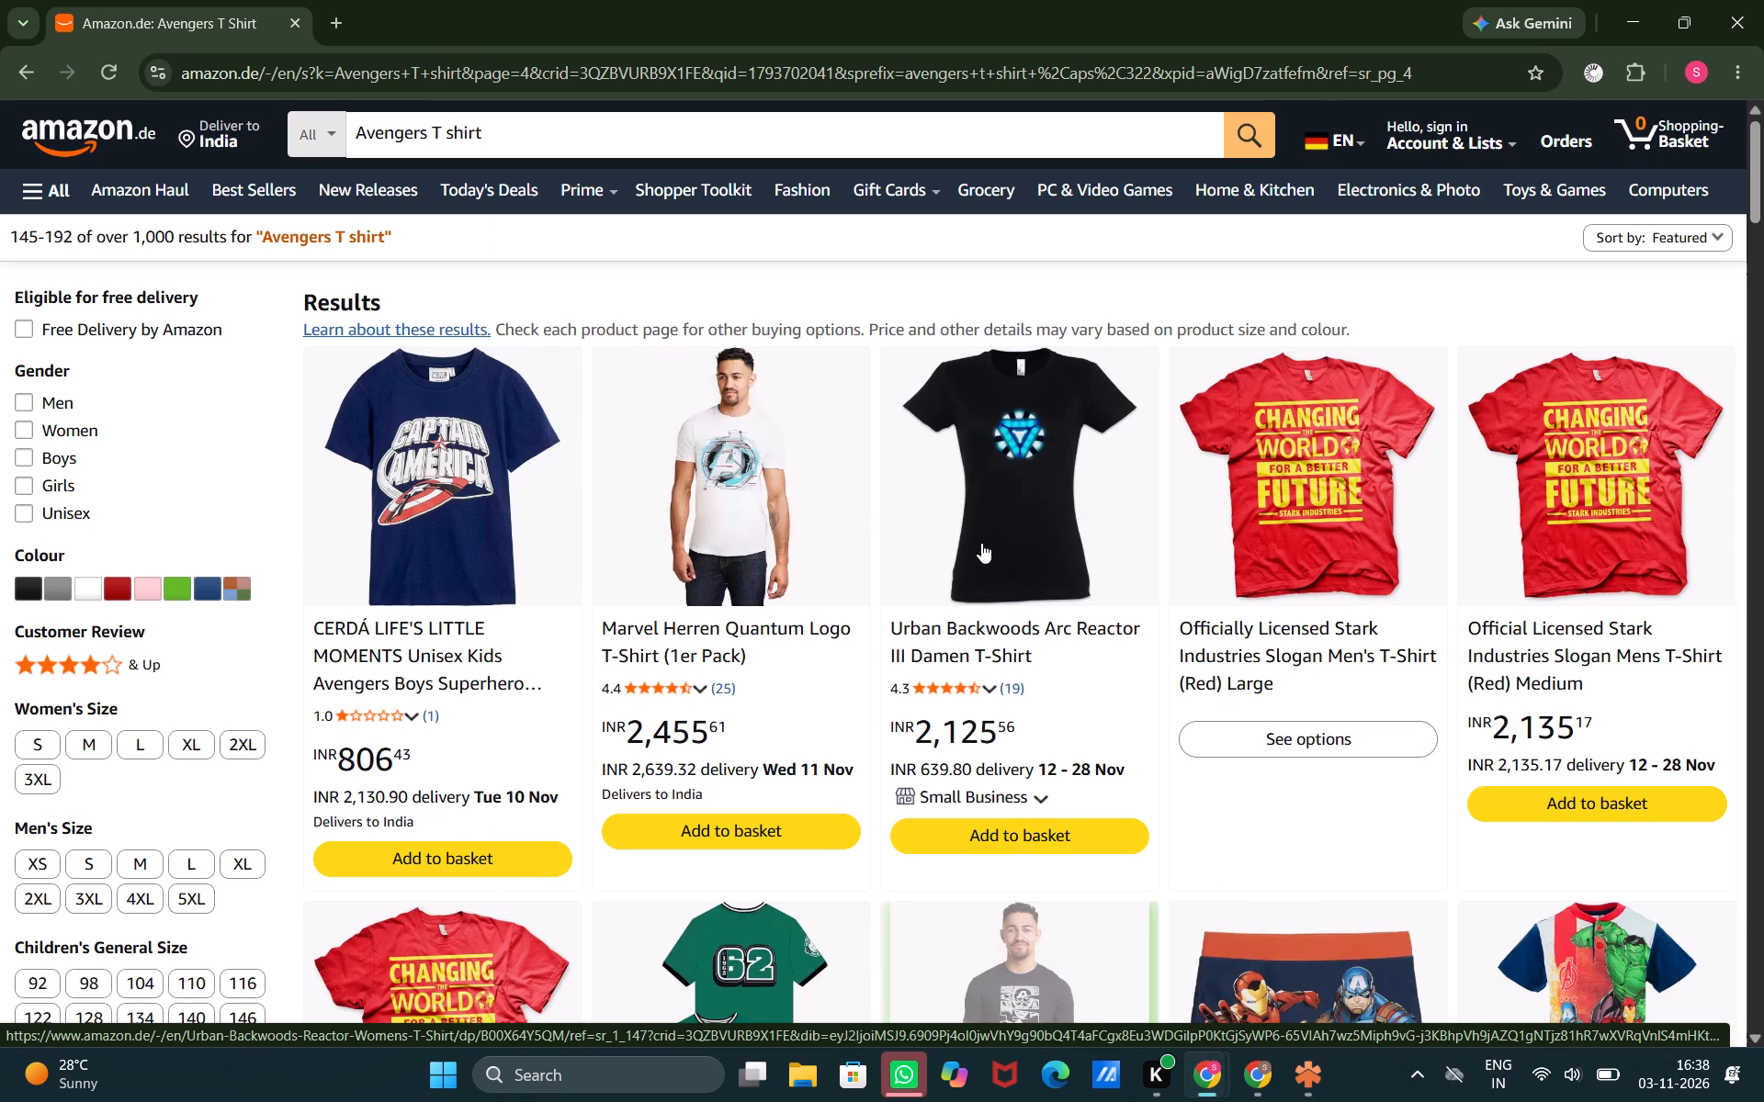
View the product page of the Officially Licensed Stark Industries Slogan Men's T-Shirt (Red) Large and return to the results.
{"action": "left_click", "coordinate": [1276, 418]}
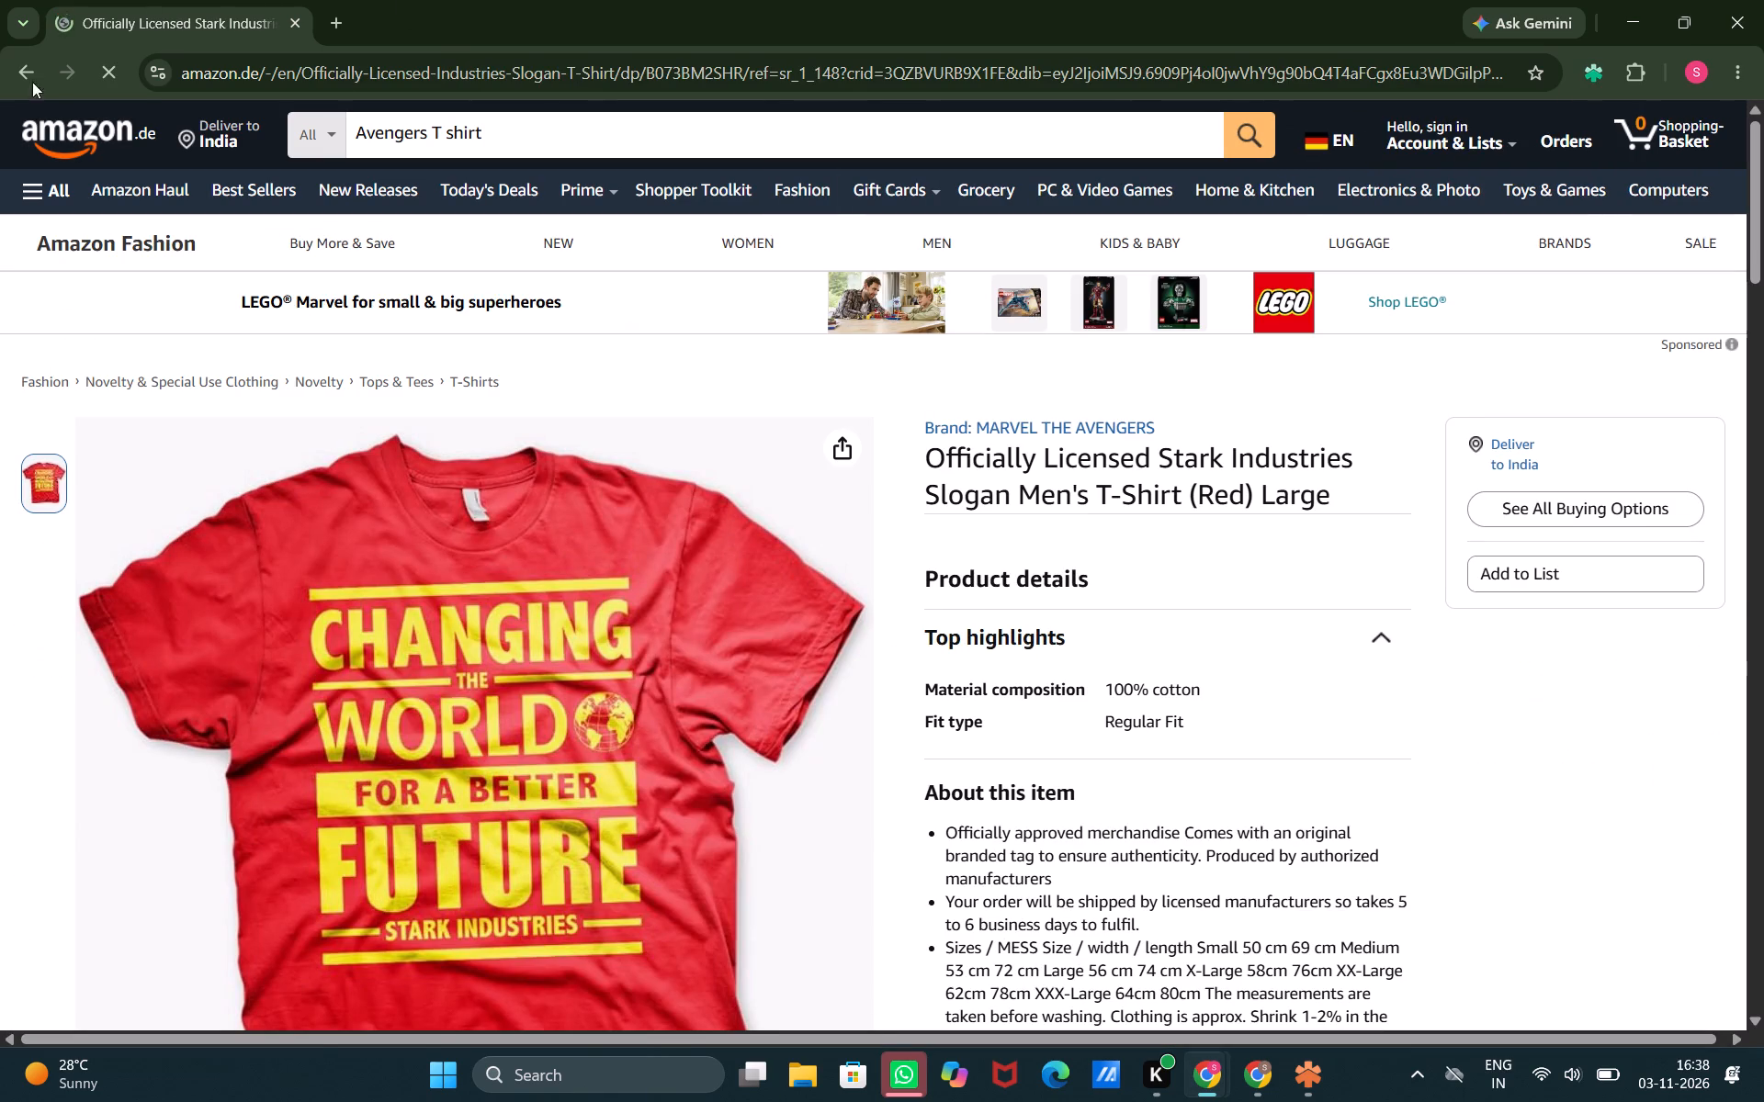
{"action": "left_click", "coordinate": [30, 76]}
Copy the product link of the CERDÁ Life's Little Moments Avengers boys' T-shirt on page 4 into cell C21887 of the sheet.
{"action": "scroll", "coordinate": [1332, 571], "scroll_direction": "down", "scroll_amount": 4}
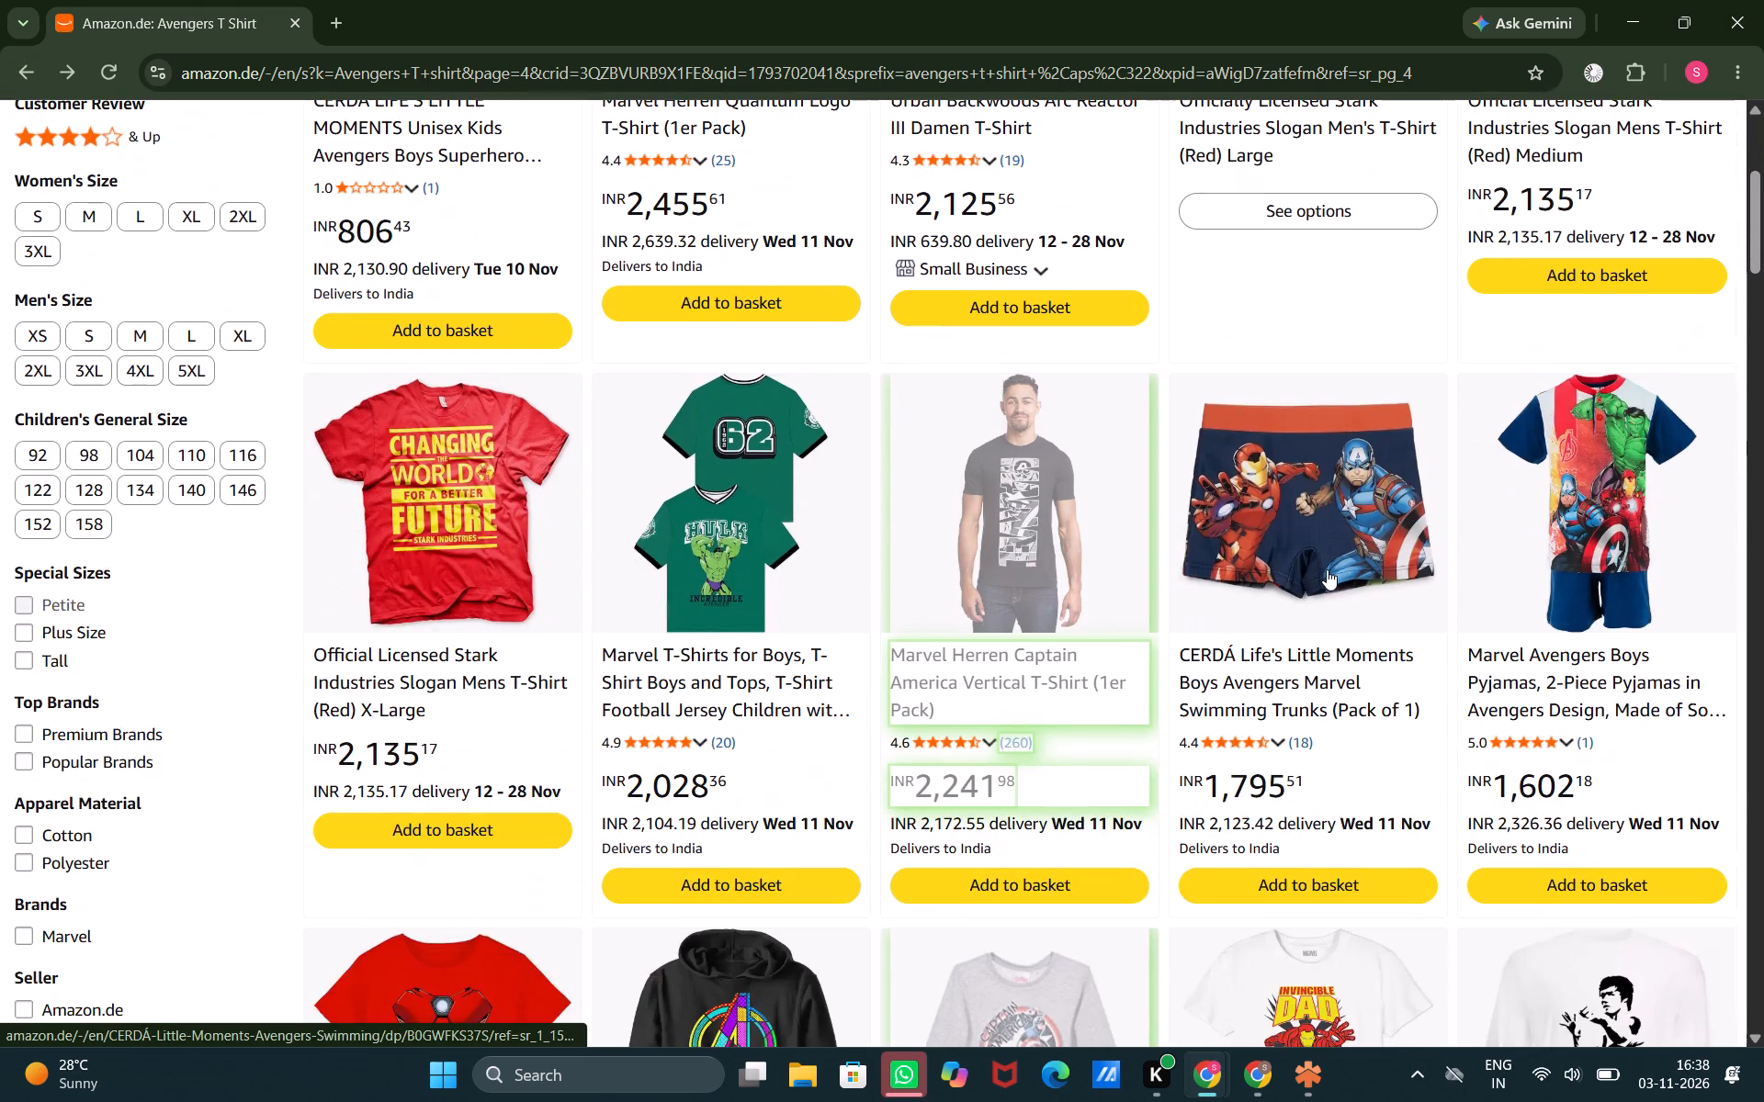
{"action": "scroll", "coordinate": [1320, 568], "scroll_direction": "up", "scroll_amount": 4}
{"action": "scroll", "coordinate": [1319, 568], "scroll_direction": "down", "scroll_amount": 3}
{"action": "scroll", "coordinate": [1319, 568], "scroll_direction": "up", "scroll_amount": 5}
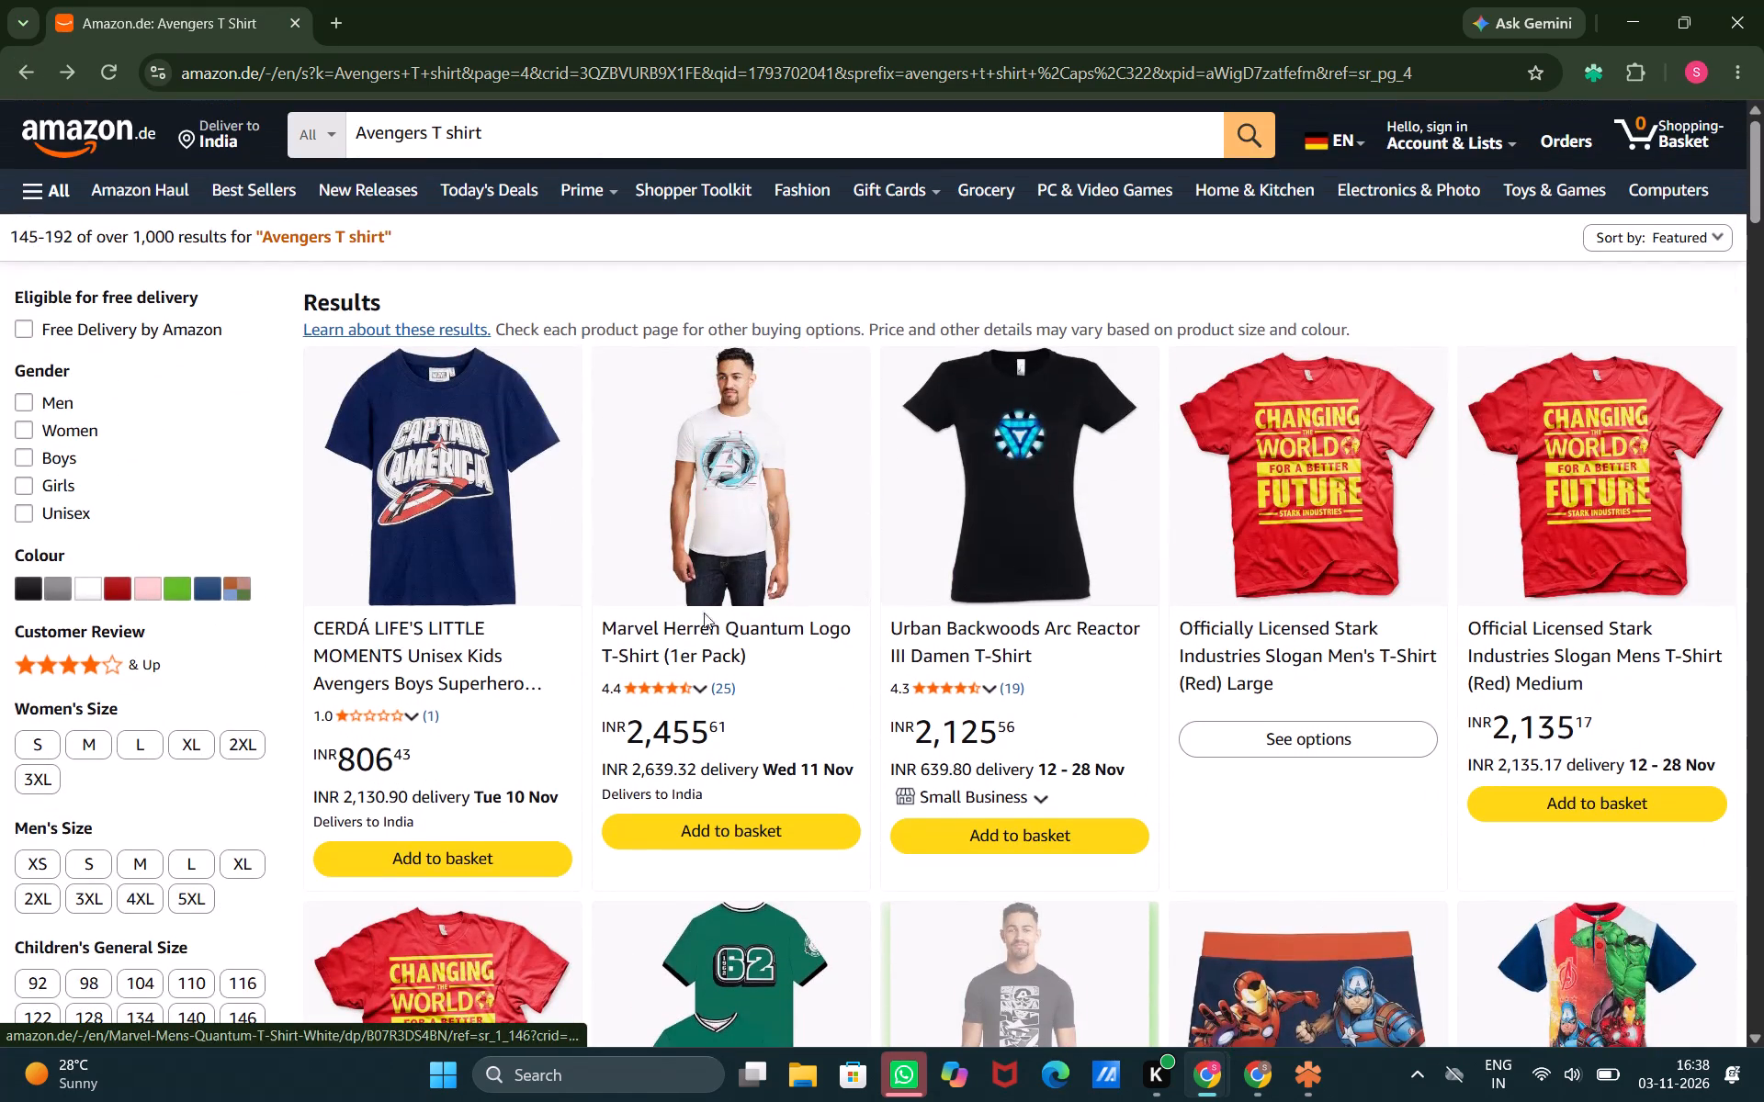
{"action": "right_click", "coordinate": [456, 648]}
{"action": "left_click", "coordinate": [590, 882]}
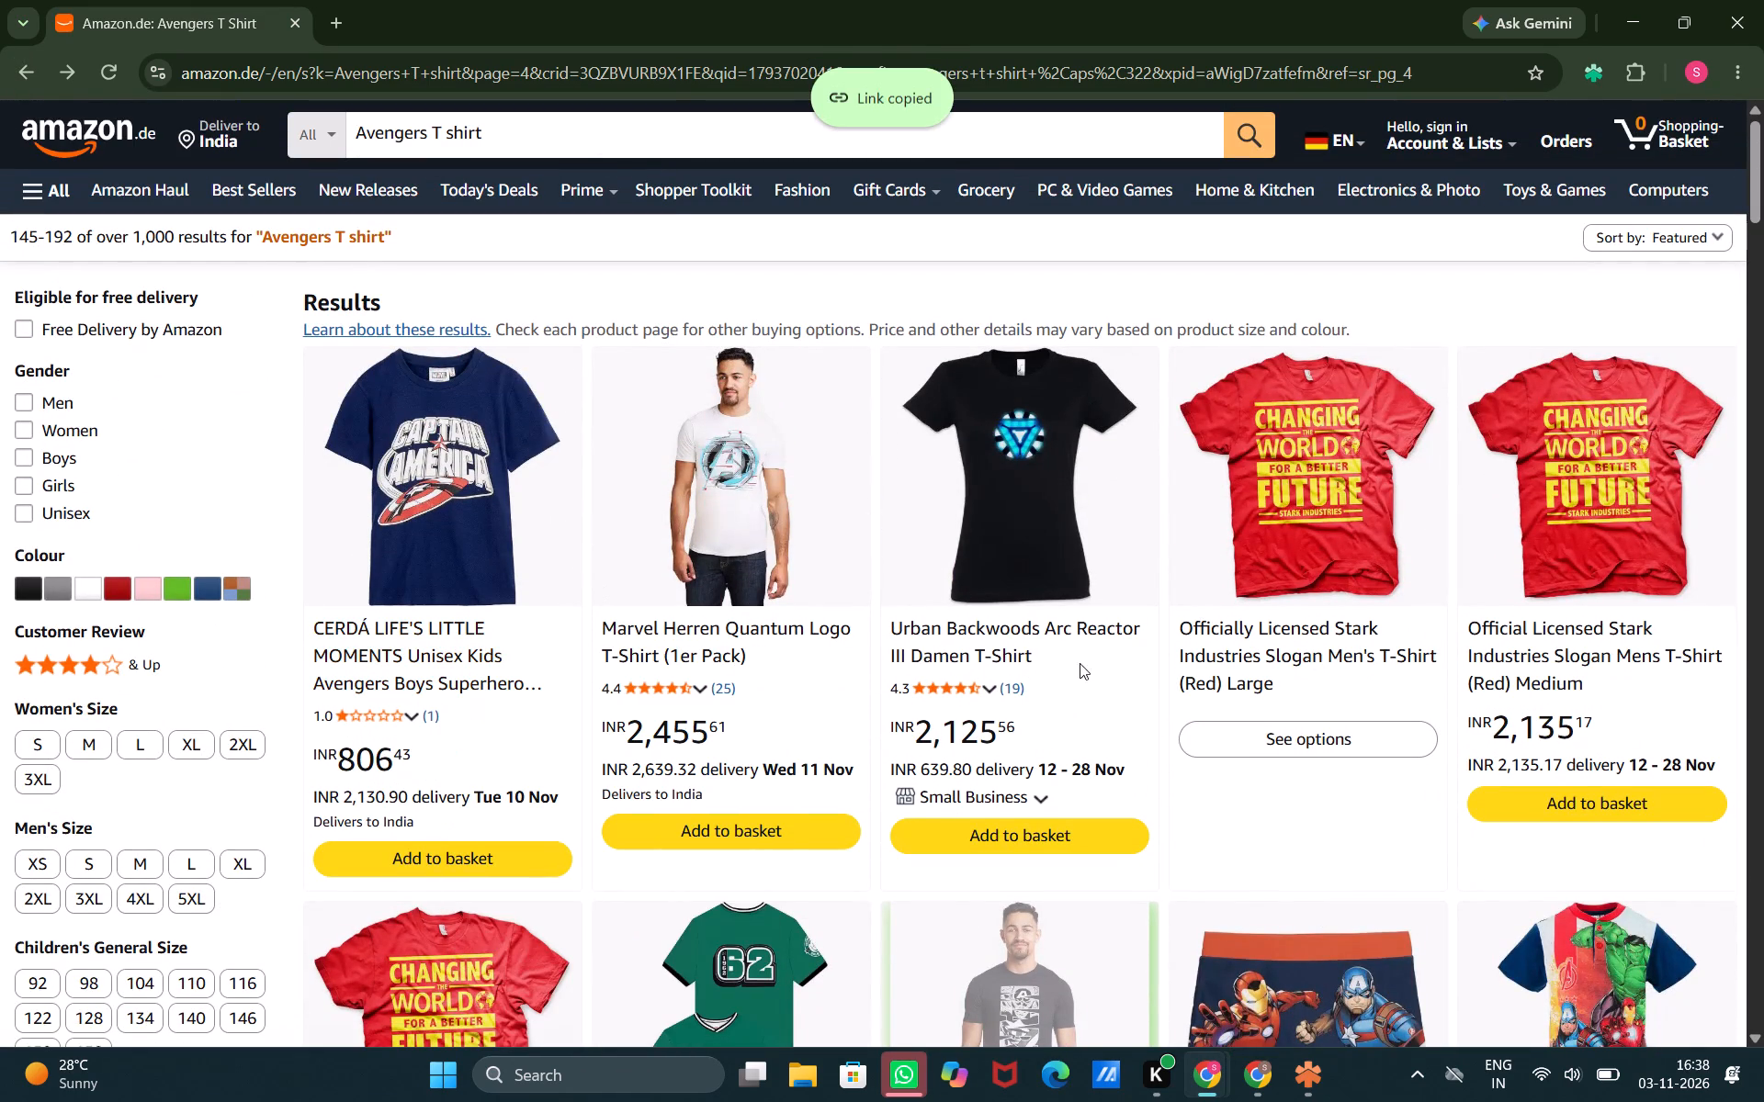
{"action": "key", "text": "alt+Tab"}
{"action": "key", "text": "ctrl+v"}
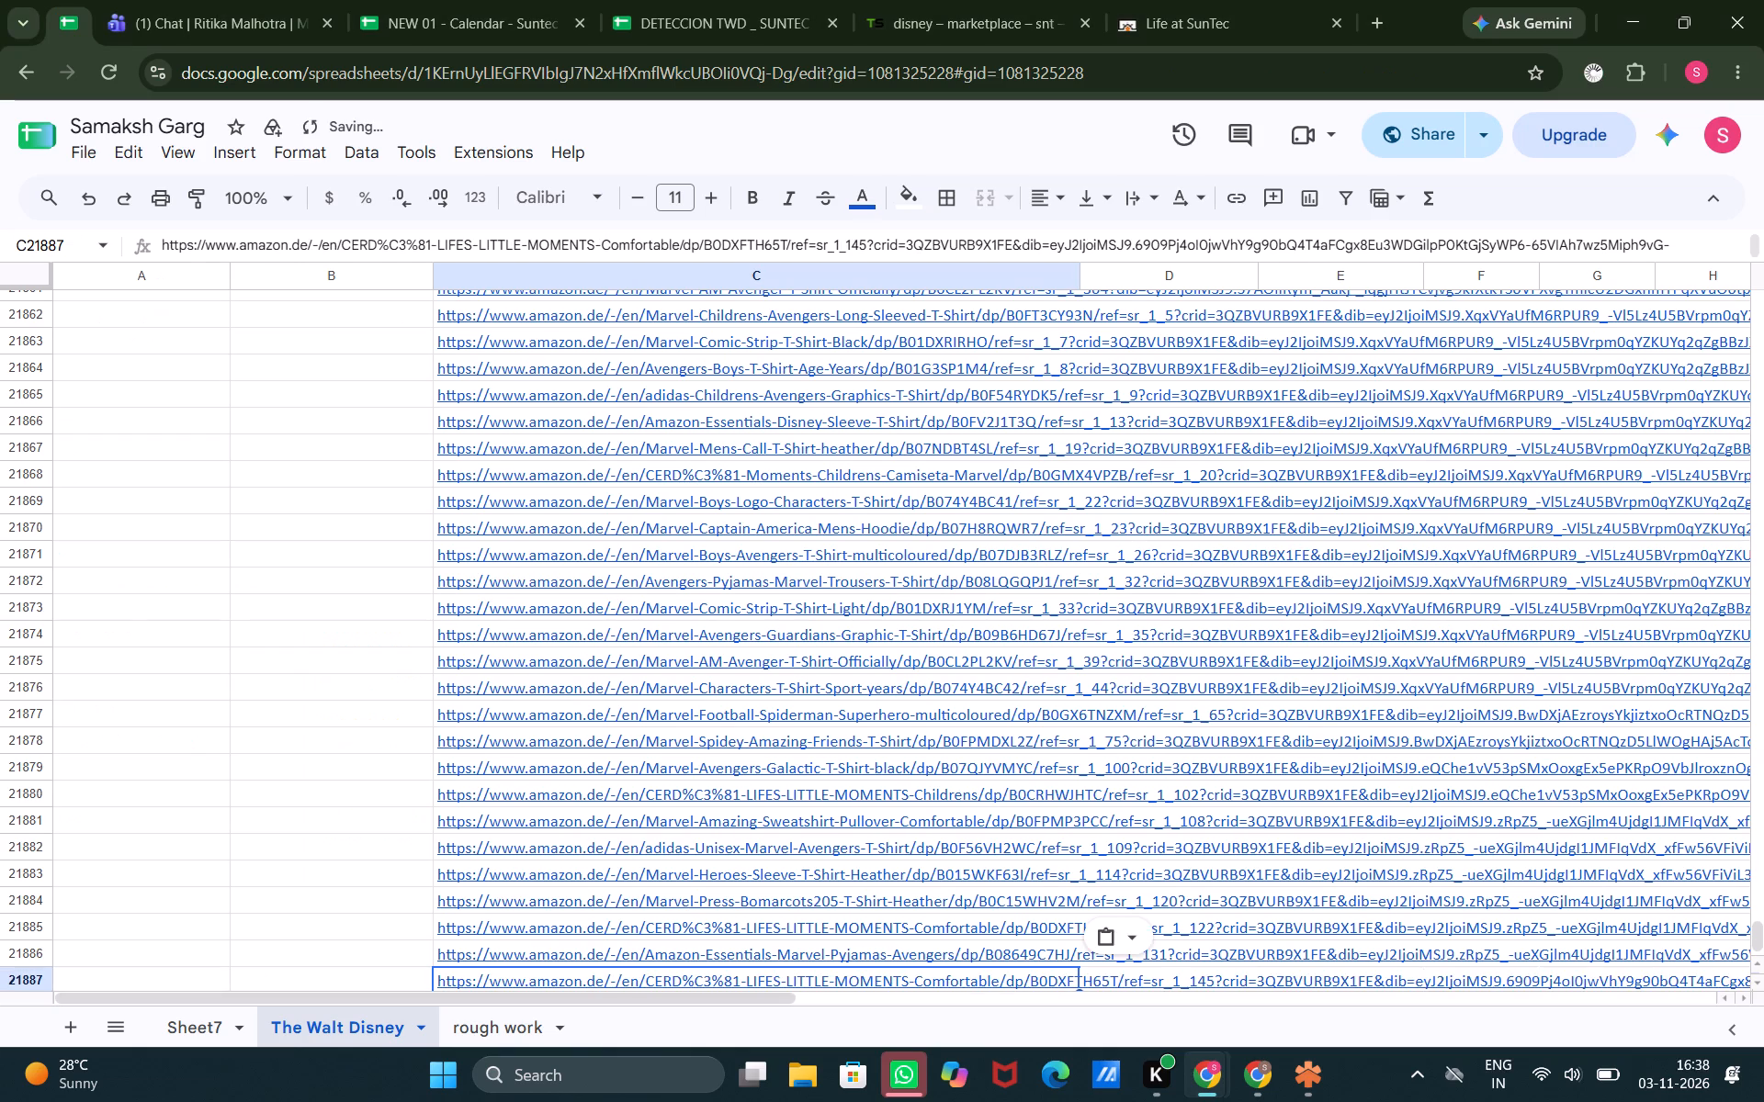
{"action": "key", "text": "Return"}
{"action": "key", "text": "Return"}
{"action": "key", "text": "alt+Tab"}
Copy the product link of the Marvel Avengers Boys two-piece pyjamas into cell C21888 of the sheet.
{"action": "scroll", "coordinate": [1379, 527], "scroll_direction": "down", "scroll_amount": 4}
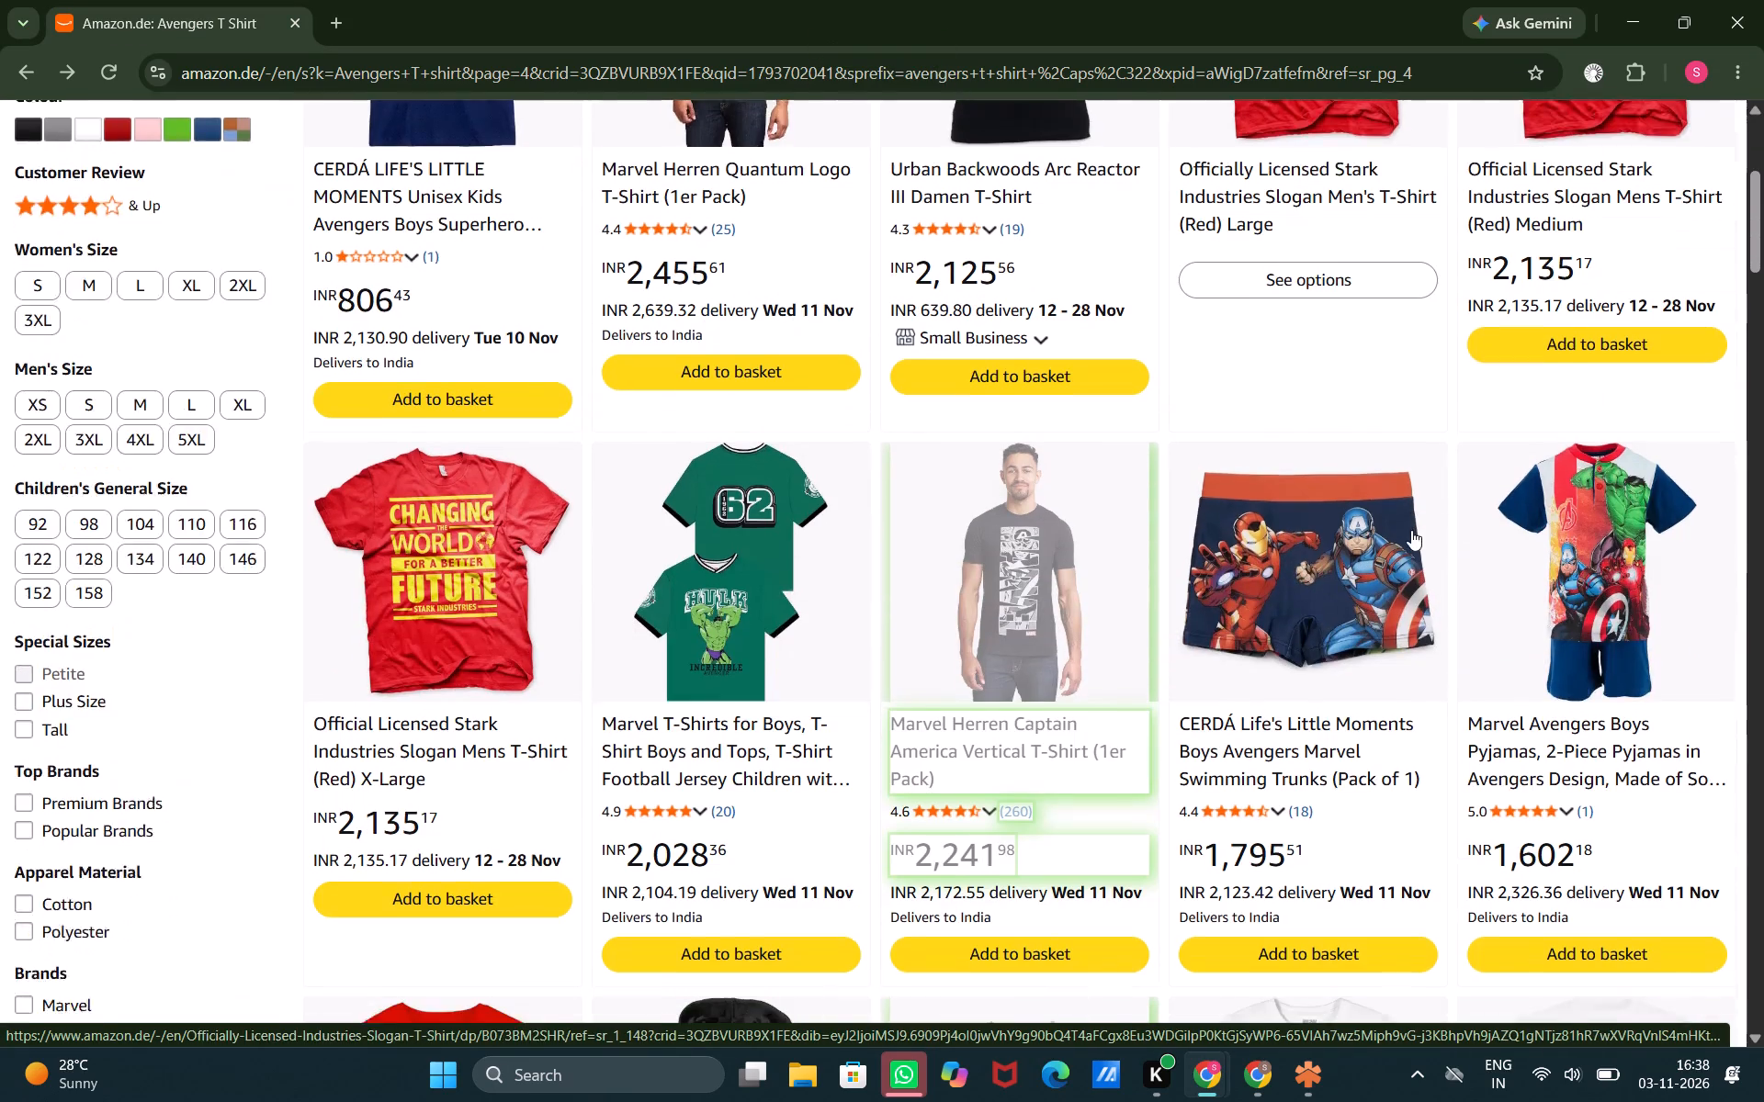
{"action": "right_click", "coordinate": [1603, 687]}
{"action": "left_click", "coordinate": [1469, 557]}
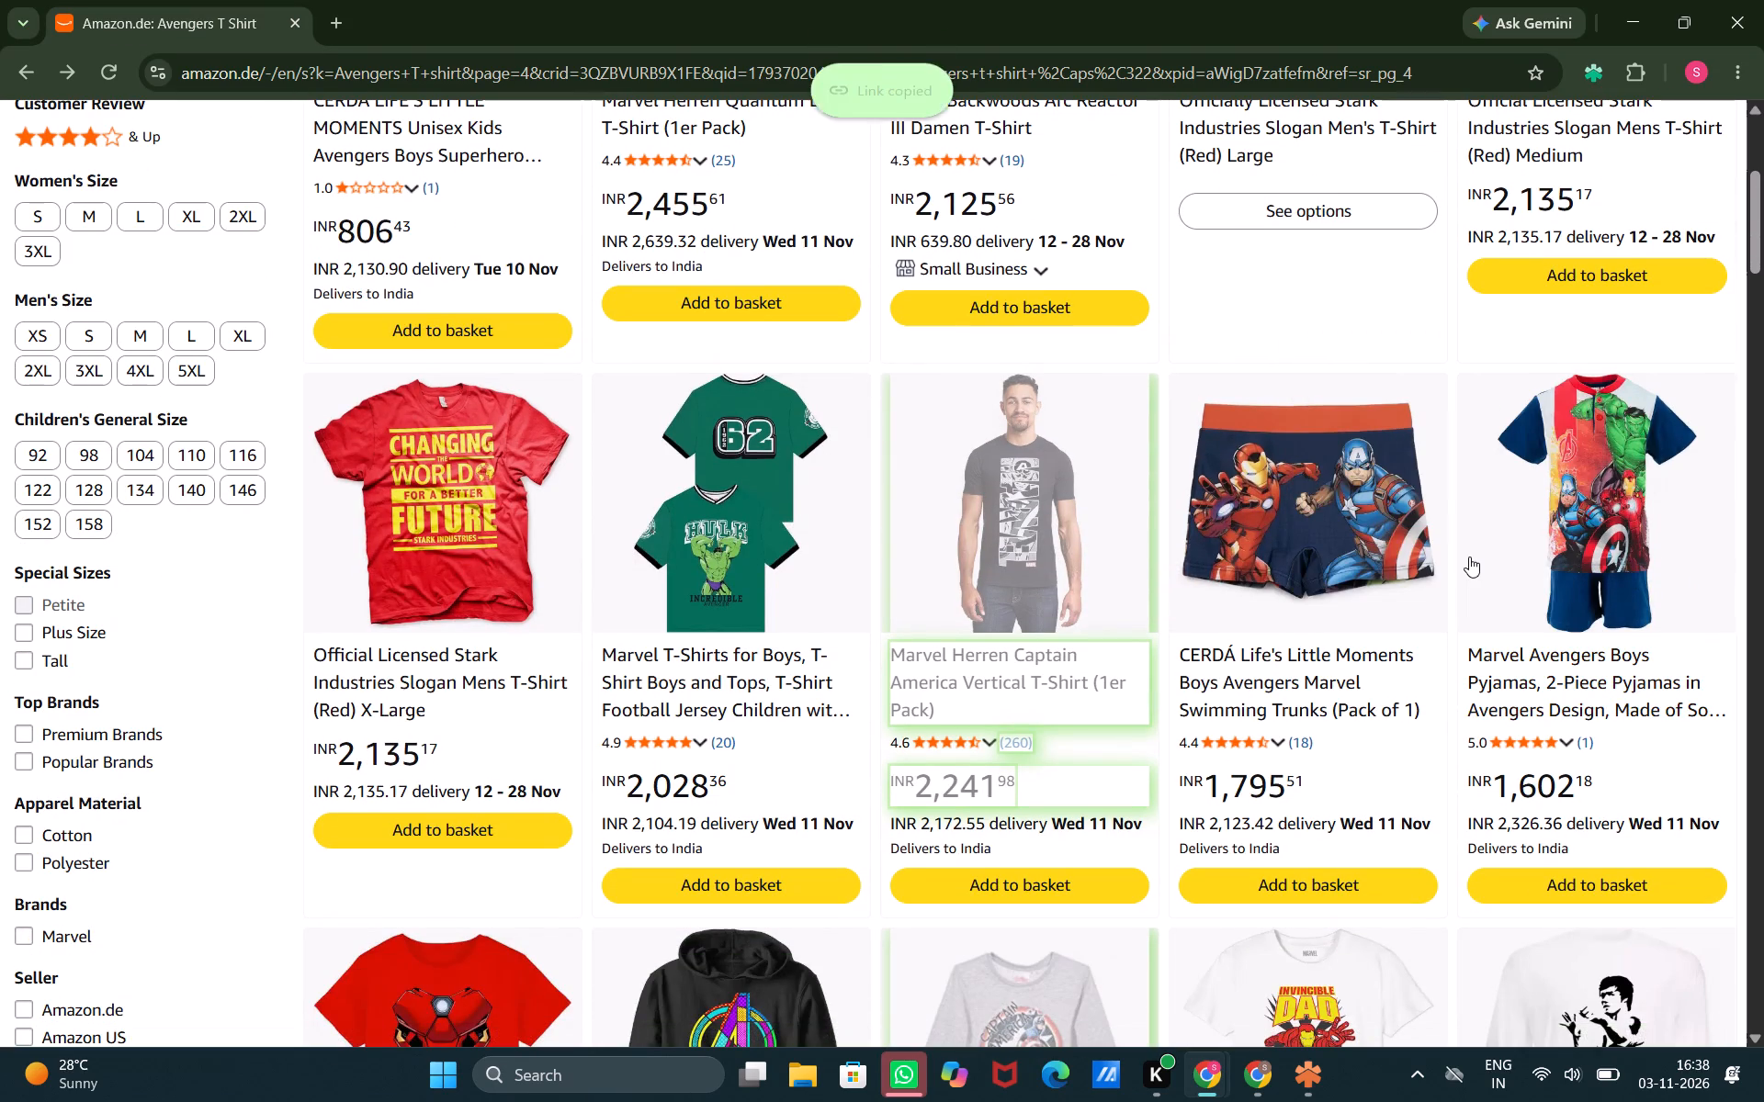
{"action": "key", "text": "alt+Tab"}
{"action": "key", "text": "ctrl+v"}
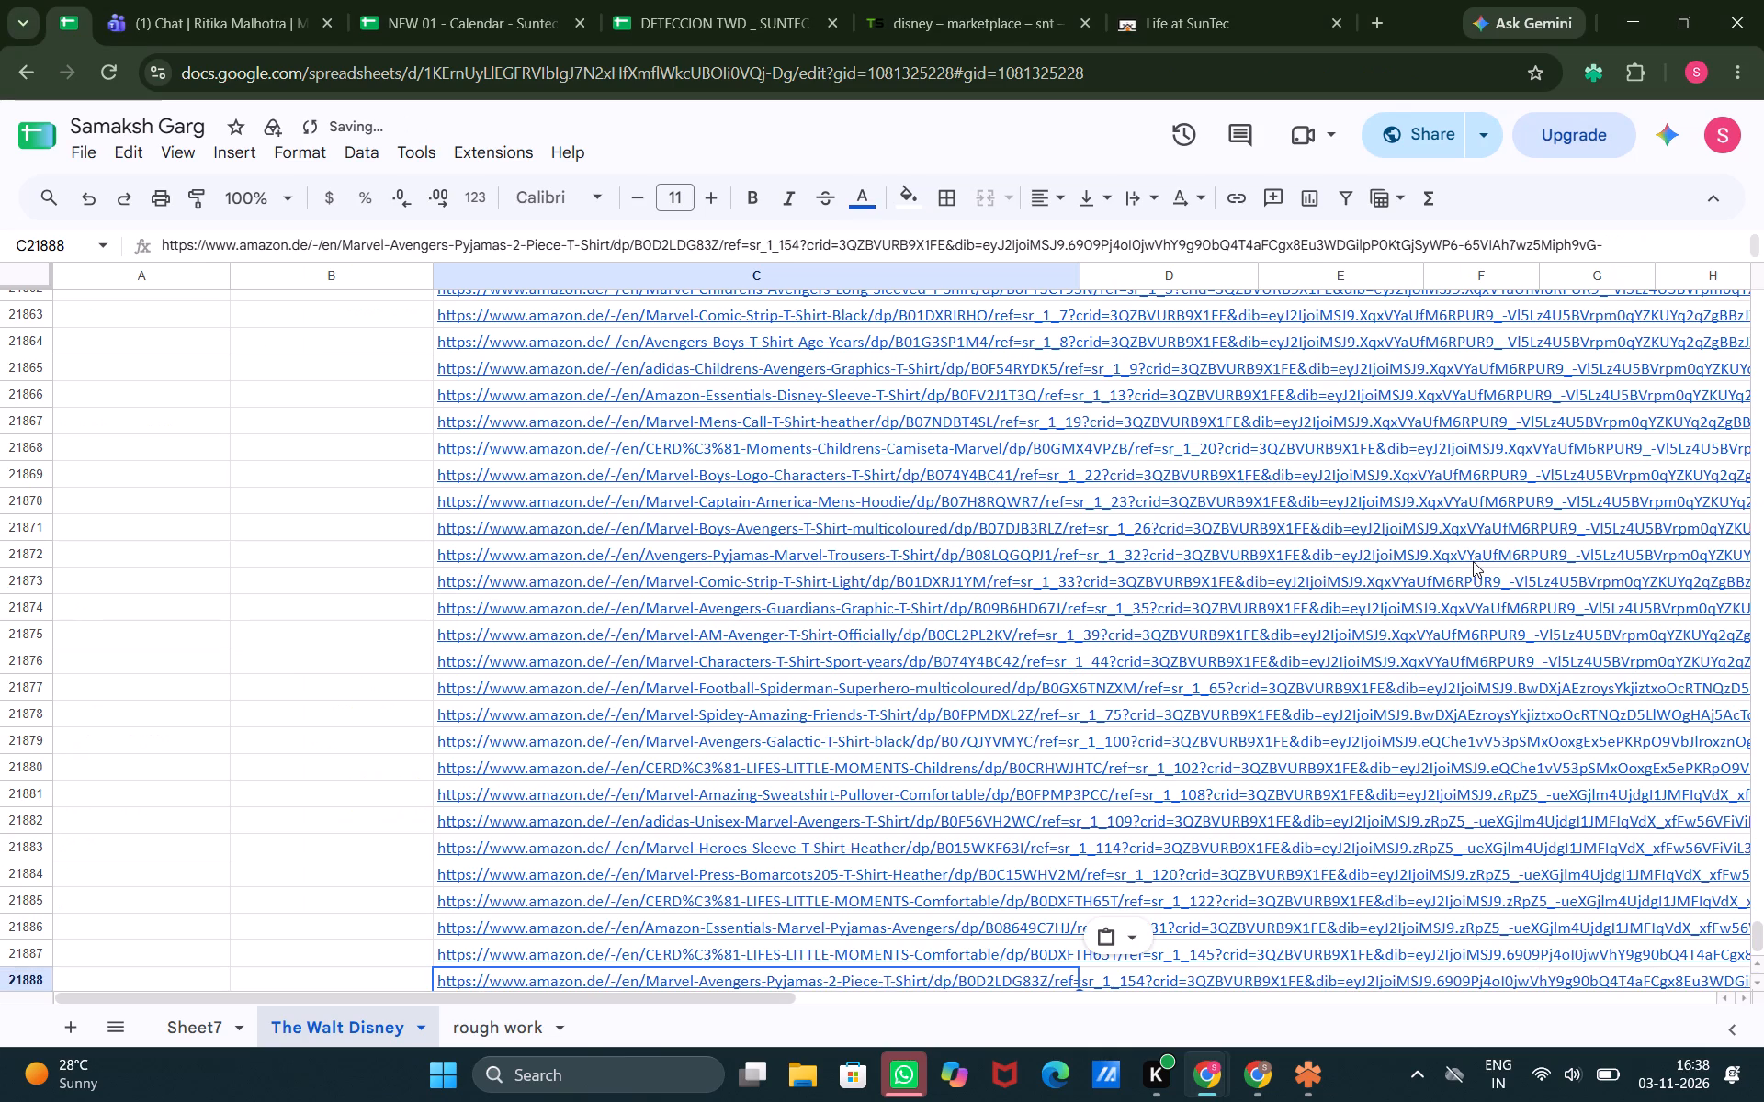
{"action": "key", "text": "Return"}
{"action": "key", "text": "Return"}
{"action": "key", "text": "alt+Tab"}
Copy the product link of the Amazon Essentials three-piece Avengers pyjamas on page 4 into cell C21889 of the sheet.
{"action": "scroll", "coordinate": [703, 414], "scroll_direction": "down", "scroll_amount": 2}
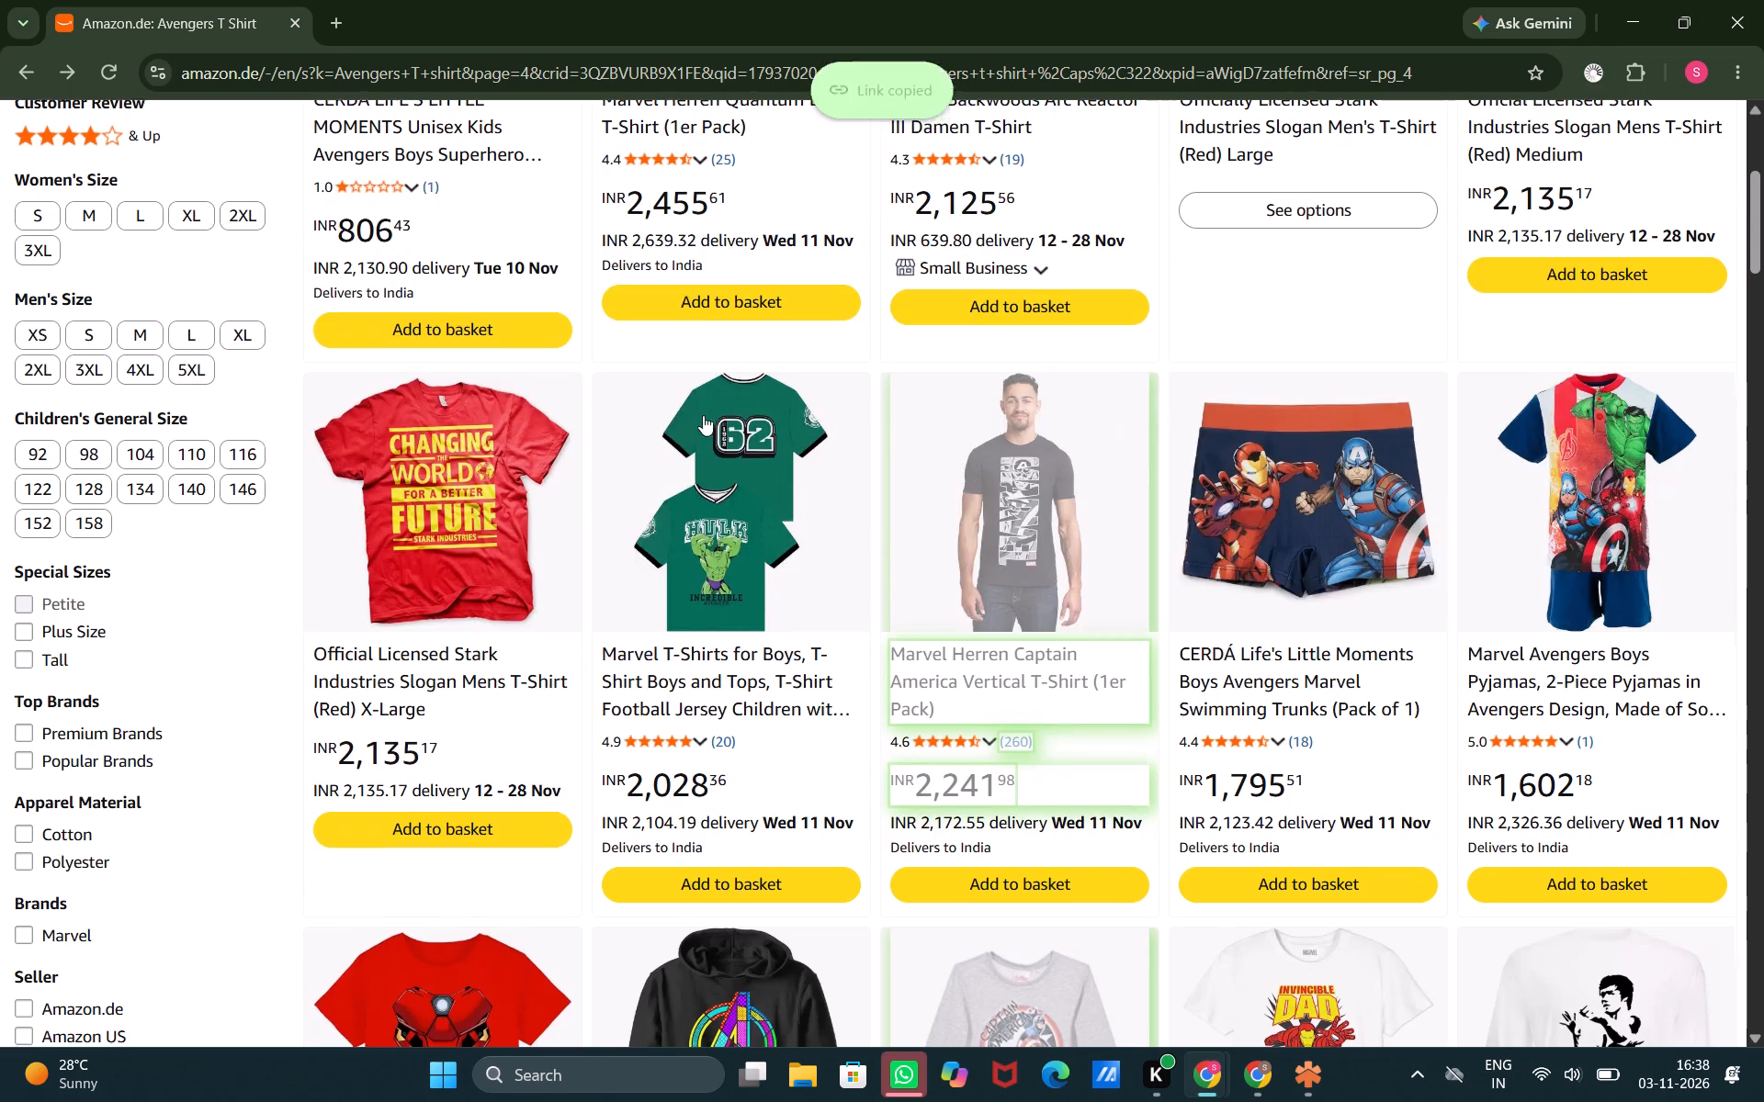
{"action": "scroll", "coordinate": [703, 415], "scroll_direction": "down", "scroll_amount": 3}
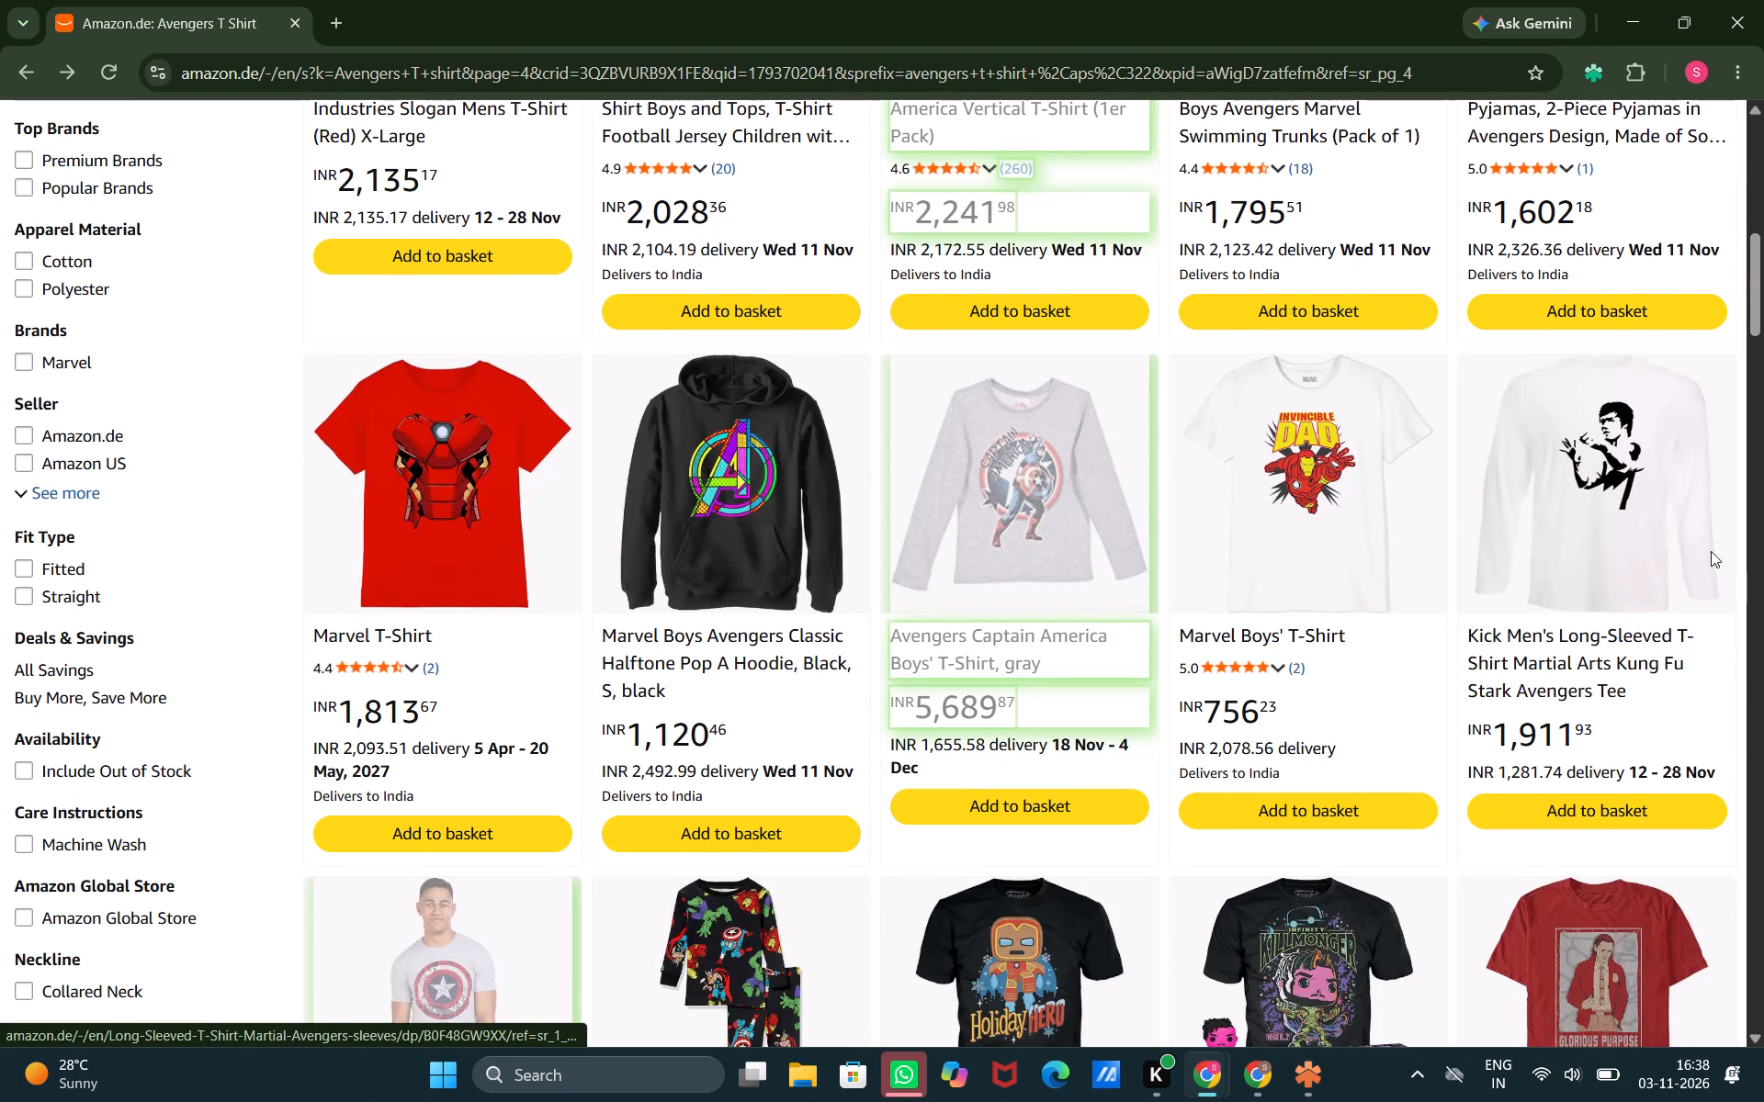
{"action": "scroll", "coordinate": [1691, 567], "scroll_direction": "down", "scroll_amount": 4}
{"action": "scroll", "coordinate": [562, 499], "scroll_direction": "down", "scroll_amount": 2}
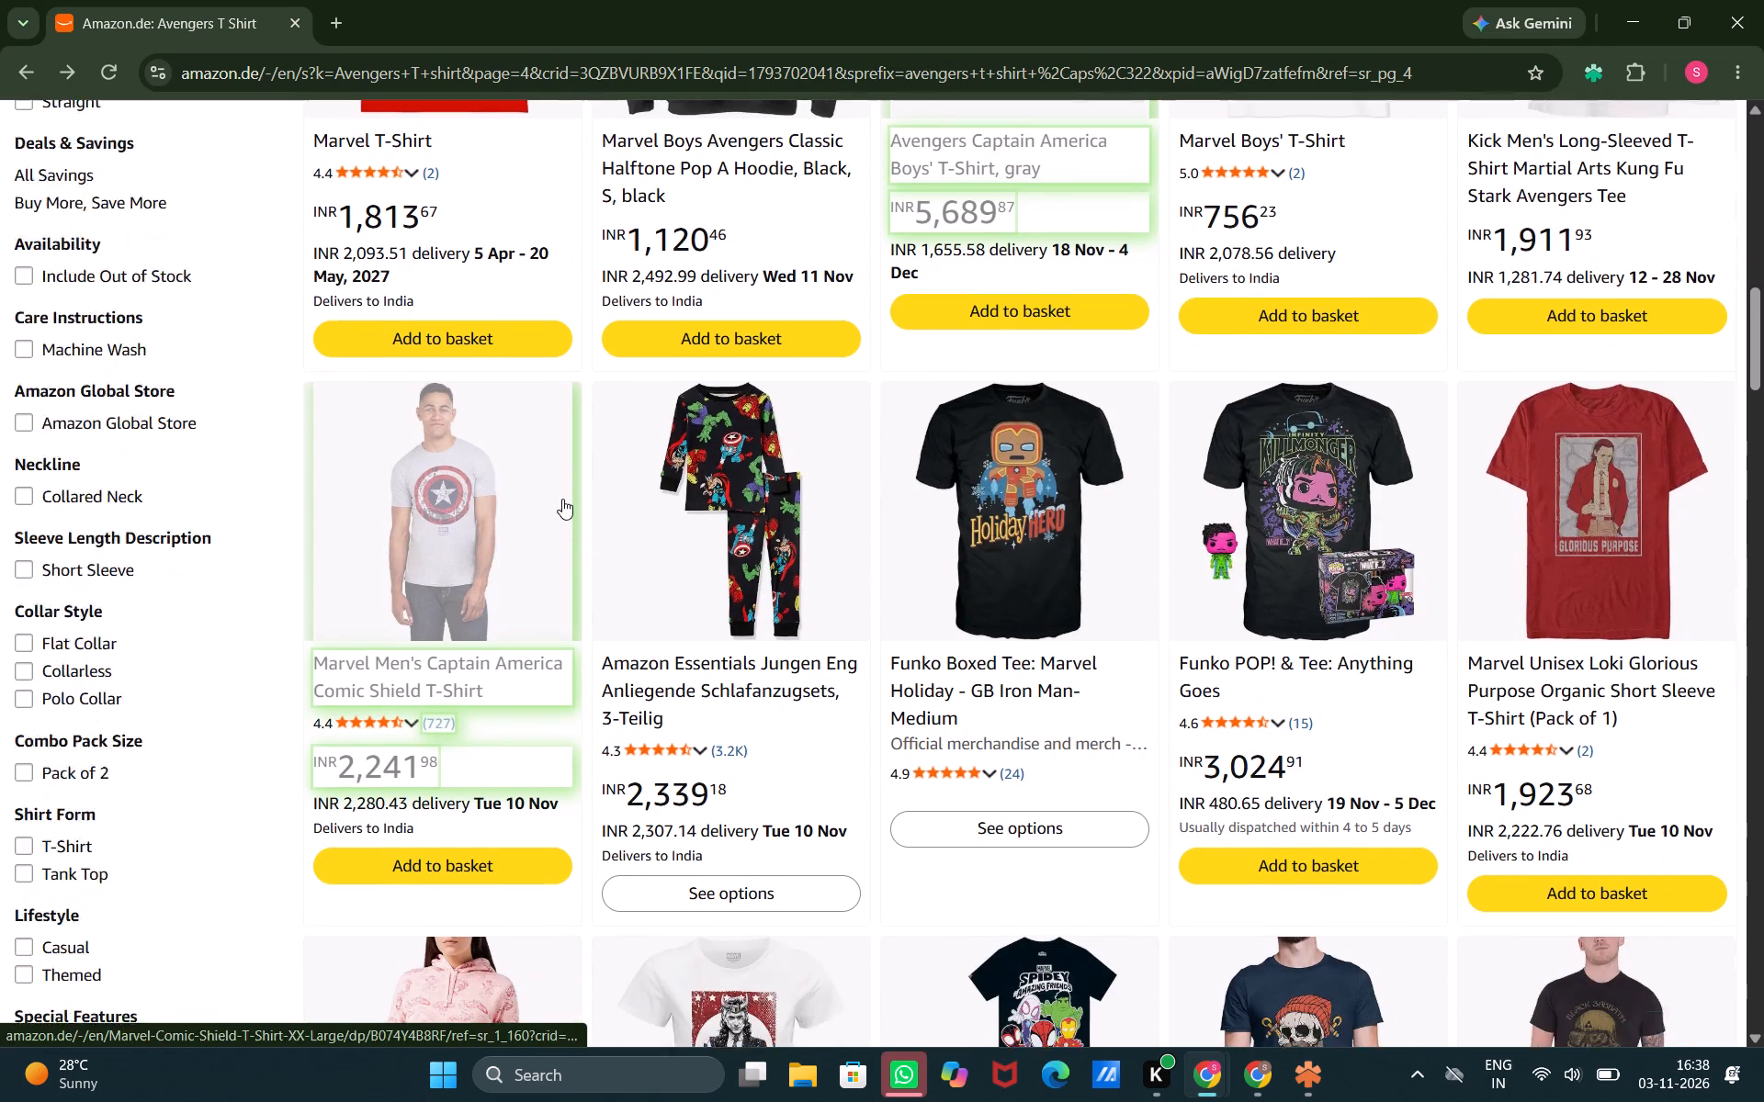
{"action": "right_click", "coordinate": [758, 482]}
{"action": "left_click", "coordinate": [787, 720]}
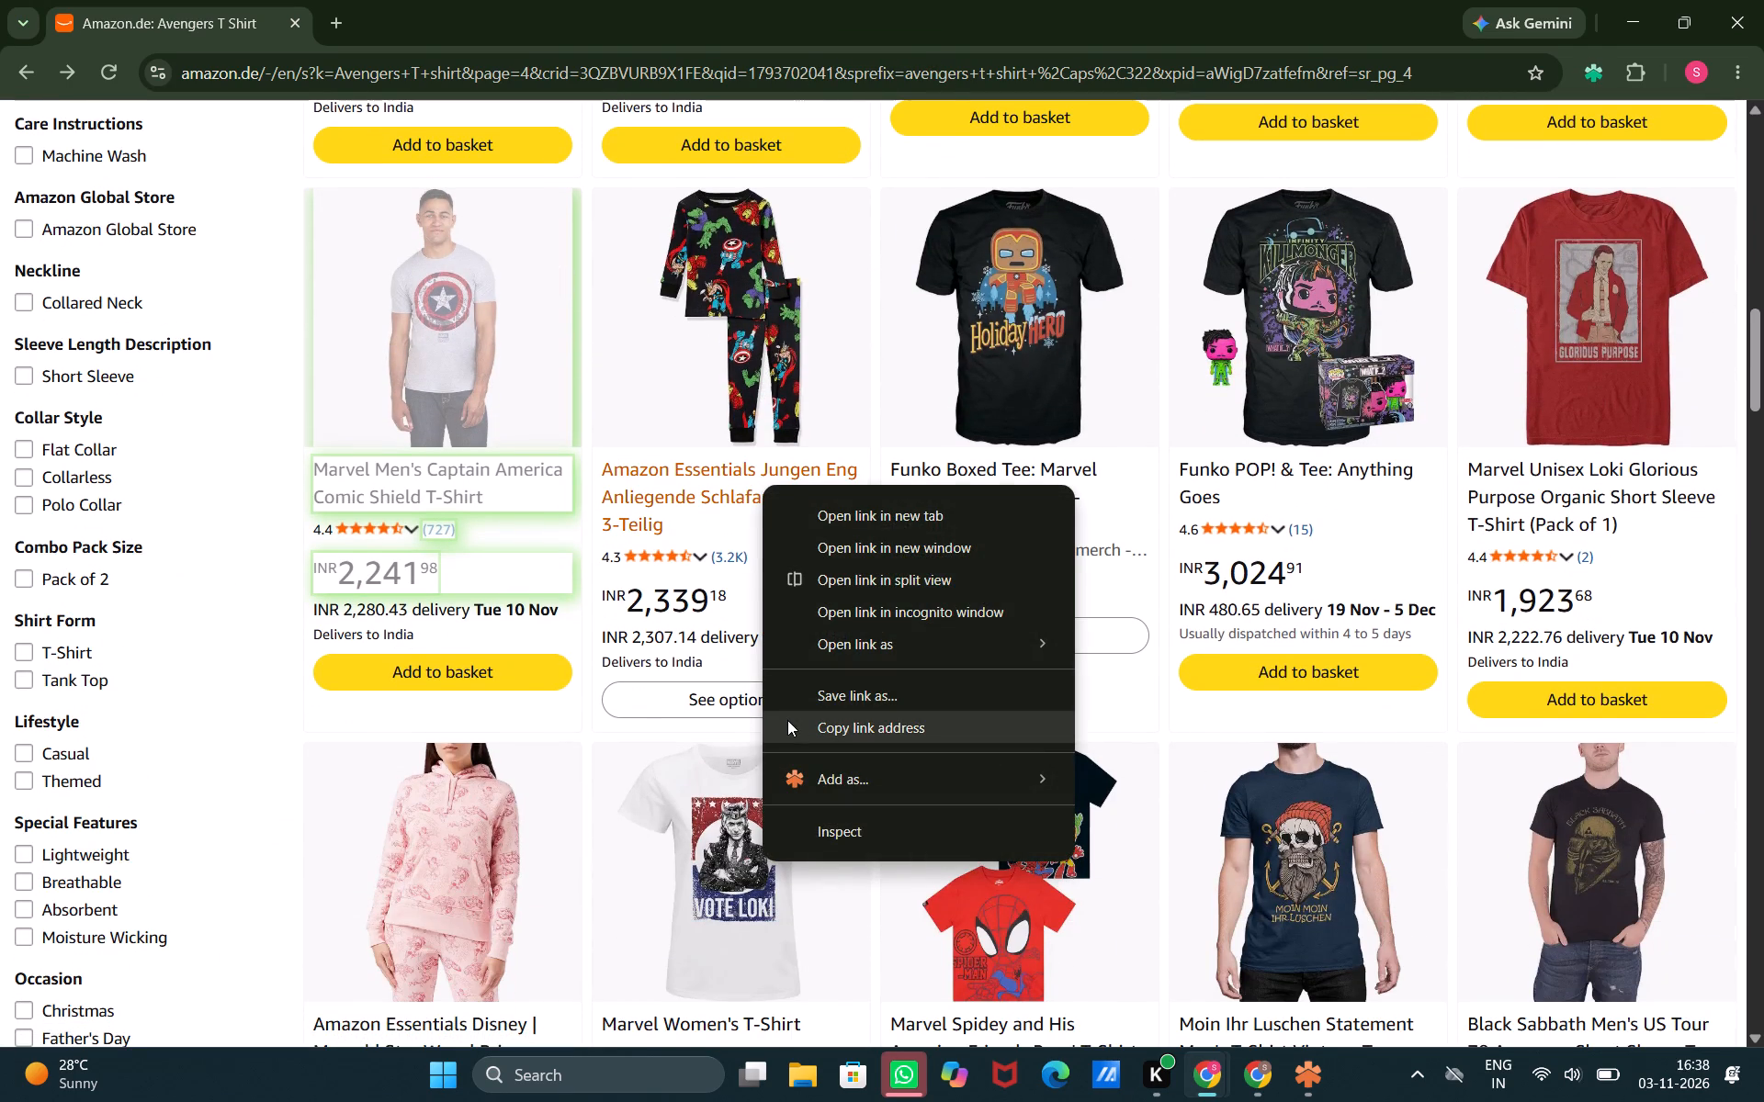
{"action": "key", "text": "alt+Tab"}
{"action": "key", "text": "ctrl+v"}
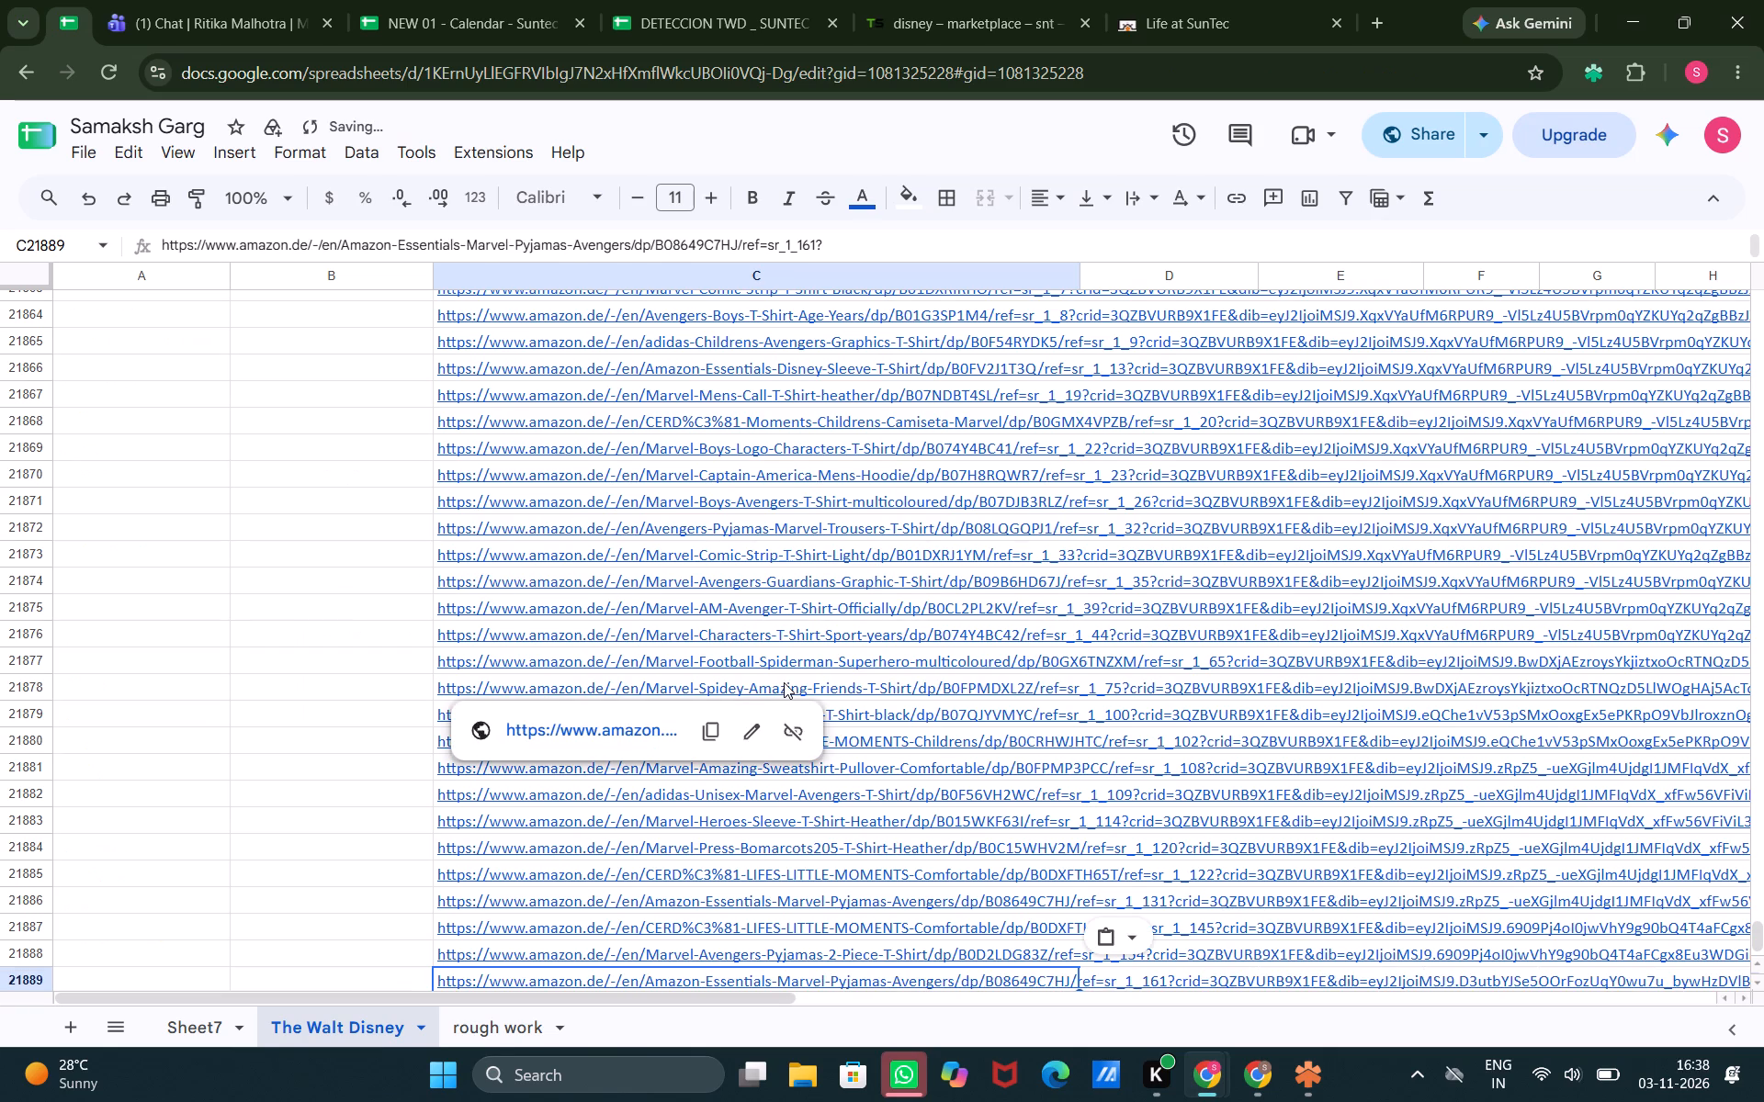
{"action": "key", "text": "Return"}
{"action": "key", "text": "Return"}
Copy the product link of the Marvel Boy's Ultimate Dad Hooded Sweatshirt on page 4 into cell C21890 of the sheet.
{"action": "key", "text": "alt+Tab"}
{"action": "scroll", "coordinate": [770, 674], "scroll_direction": "down", "scroll_amount": 3}
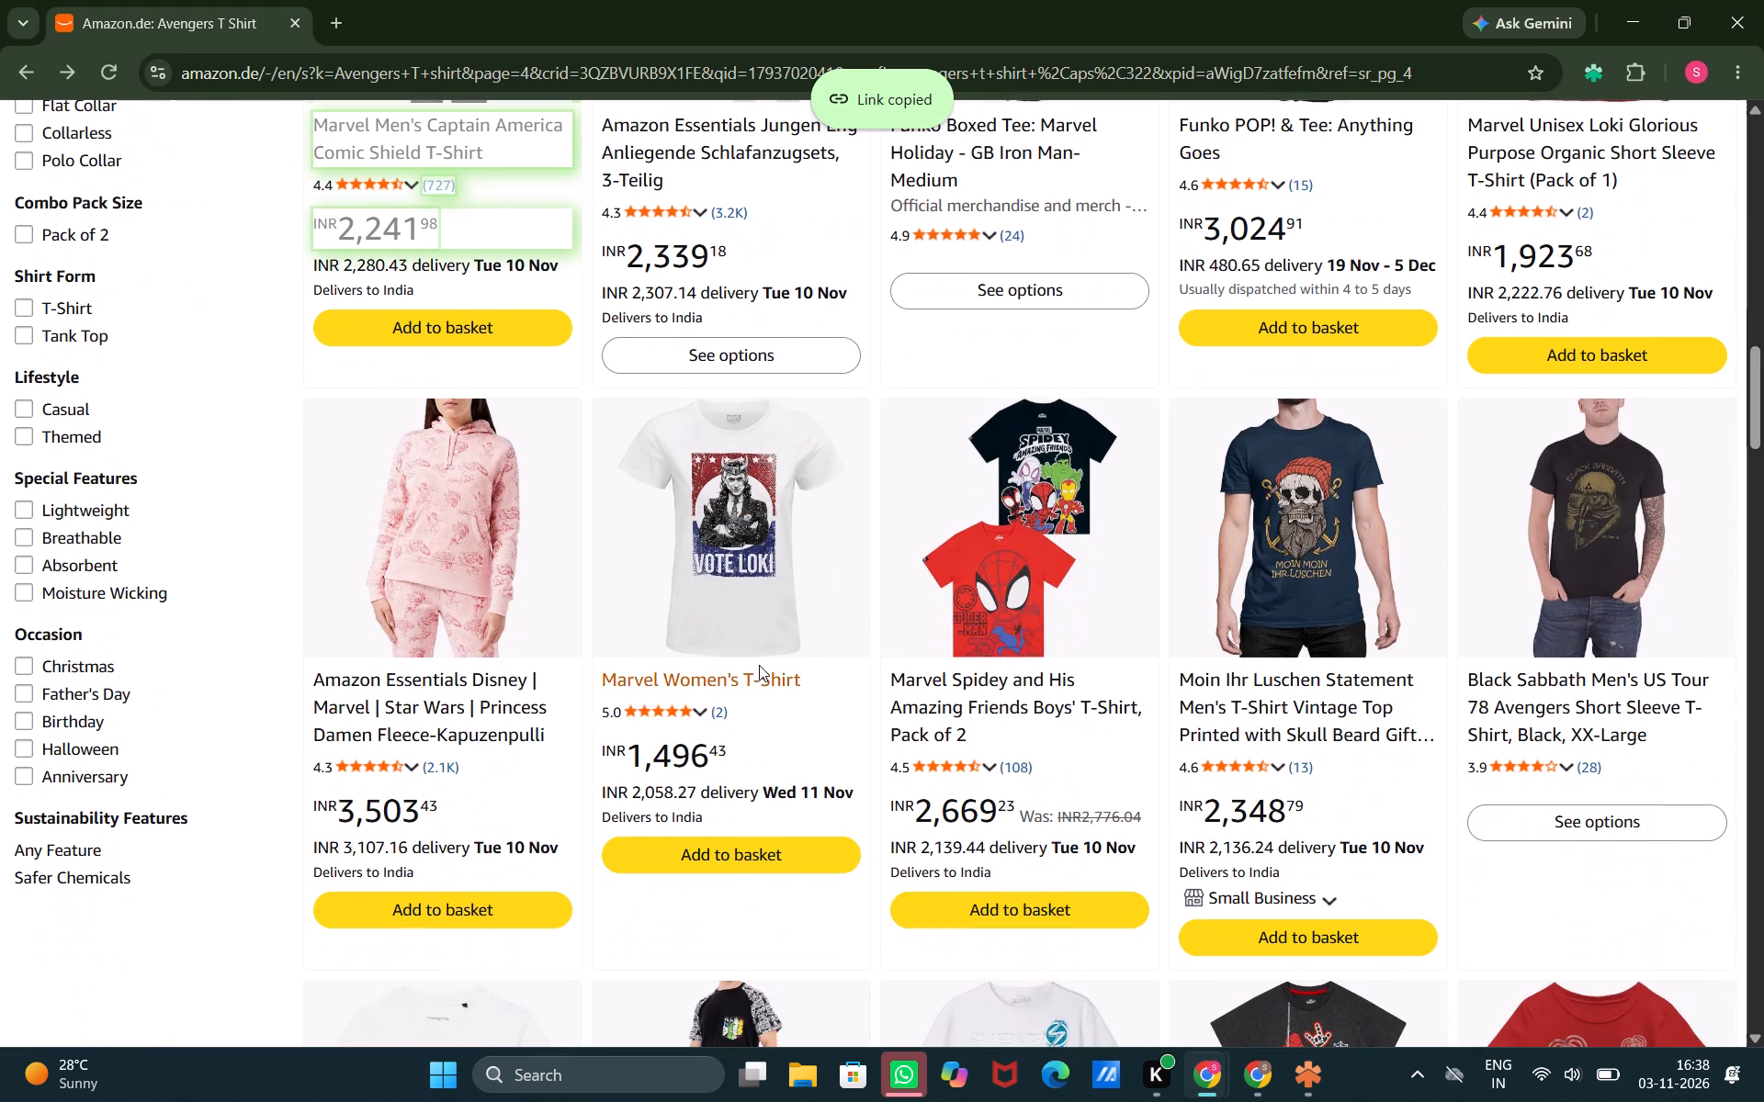
{"action": "scroll", "coordinate": [1623, 679], "scroll_direction": "down", "scroll_amount": 3}
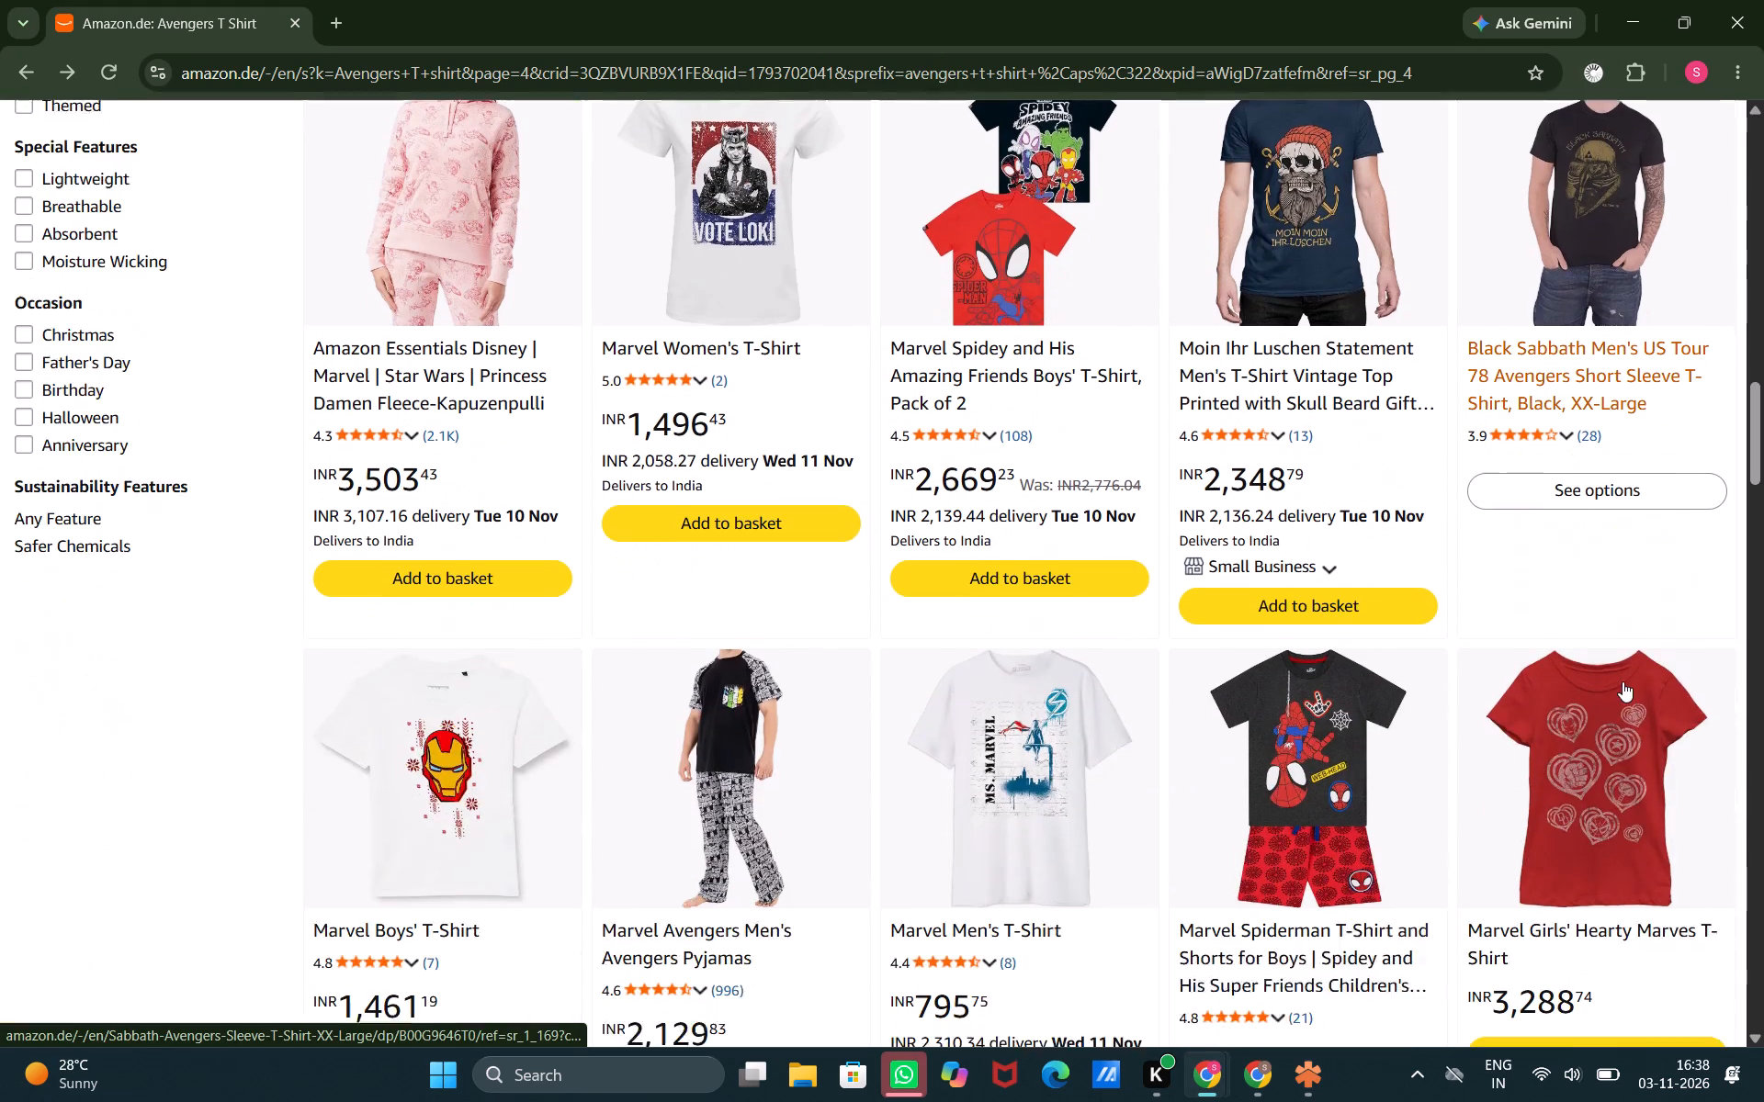
{"action": "scroll", "coordinate": [1623, 681], "scroll_direction": "down", "scroll_amount": 2}
{"action": "scroll", "coordinate": [1210, 535], "scroll_direction": "up", "scroll_amount": 4}
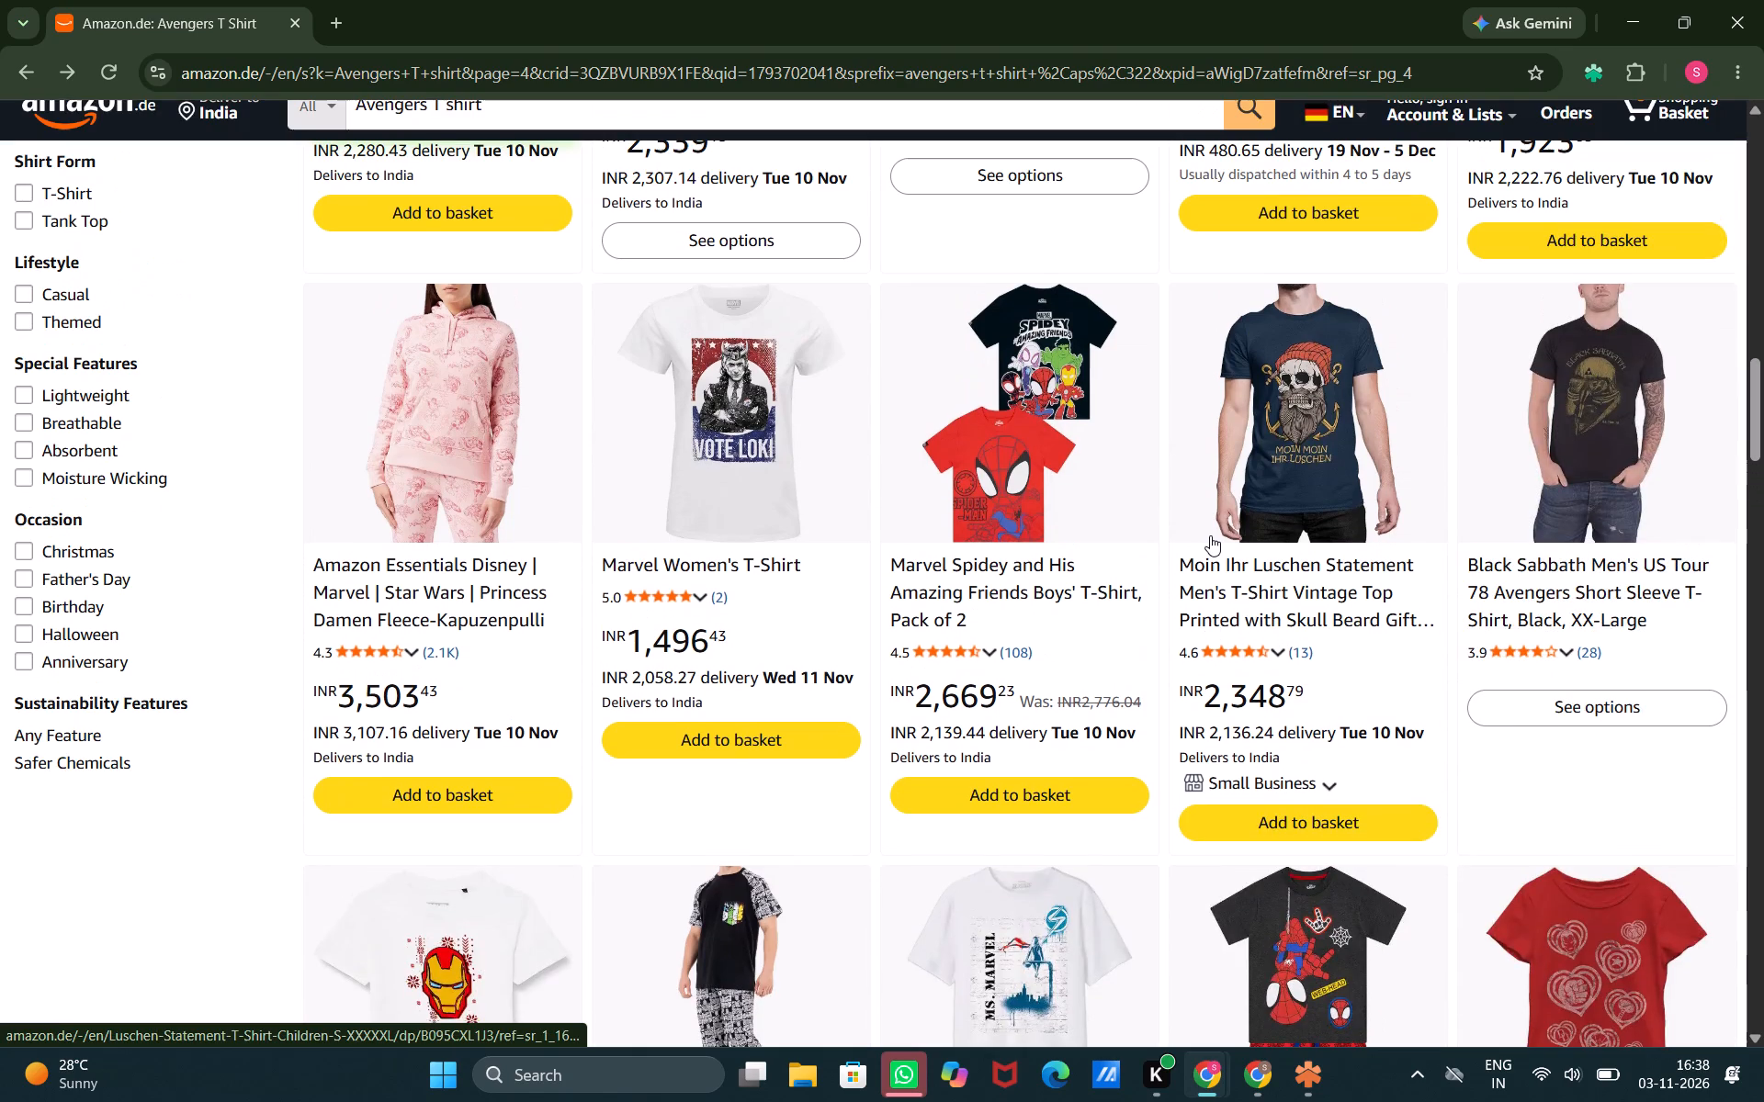
{"action": "scroll", "coordinate": [1210, 535], "scroll_direction": "down", "scroll_amount": 4}
{"action": "scroll", "coordinate": [572, 594], "scroll_direction": "down", "scroll_amount": 4}
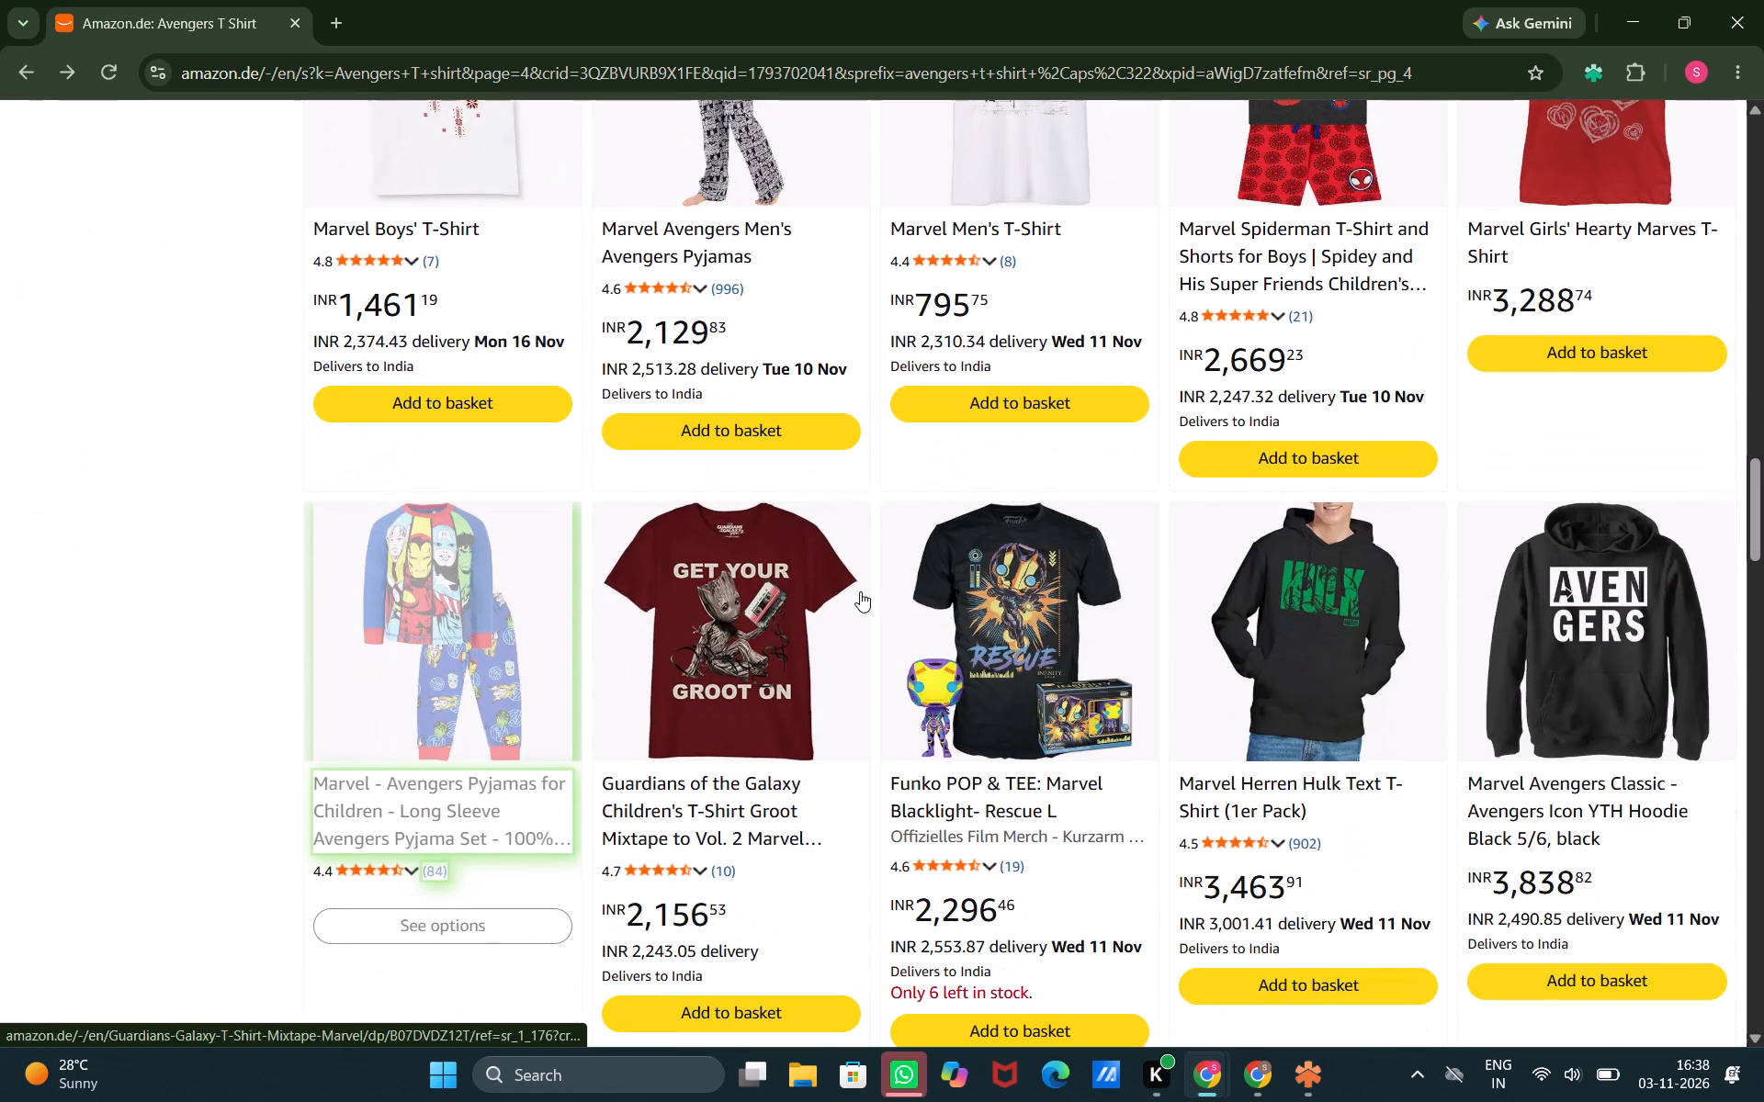
{"action": "scroll", "coordinate": [1524, 634], "scroll_direction": "down", "scroll_amount": 4}
{"action": "scroll", "coordinate": [1524, 634], "scroll_direction": "up", "scroll_amount": 3}
{"action": "scroll", "coordinate": [1524, 633], "scroll_direction": "down", "scroll_amount": 4}
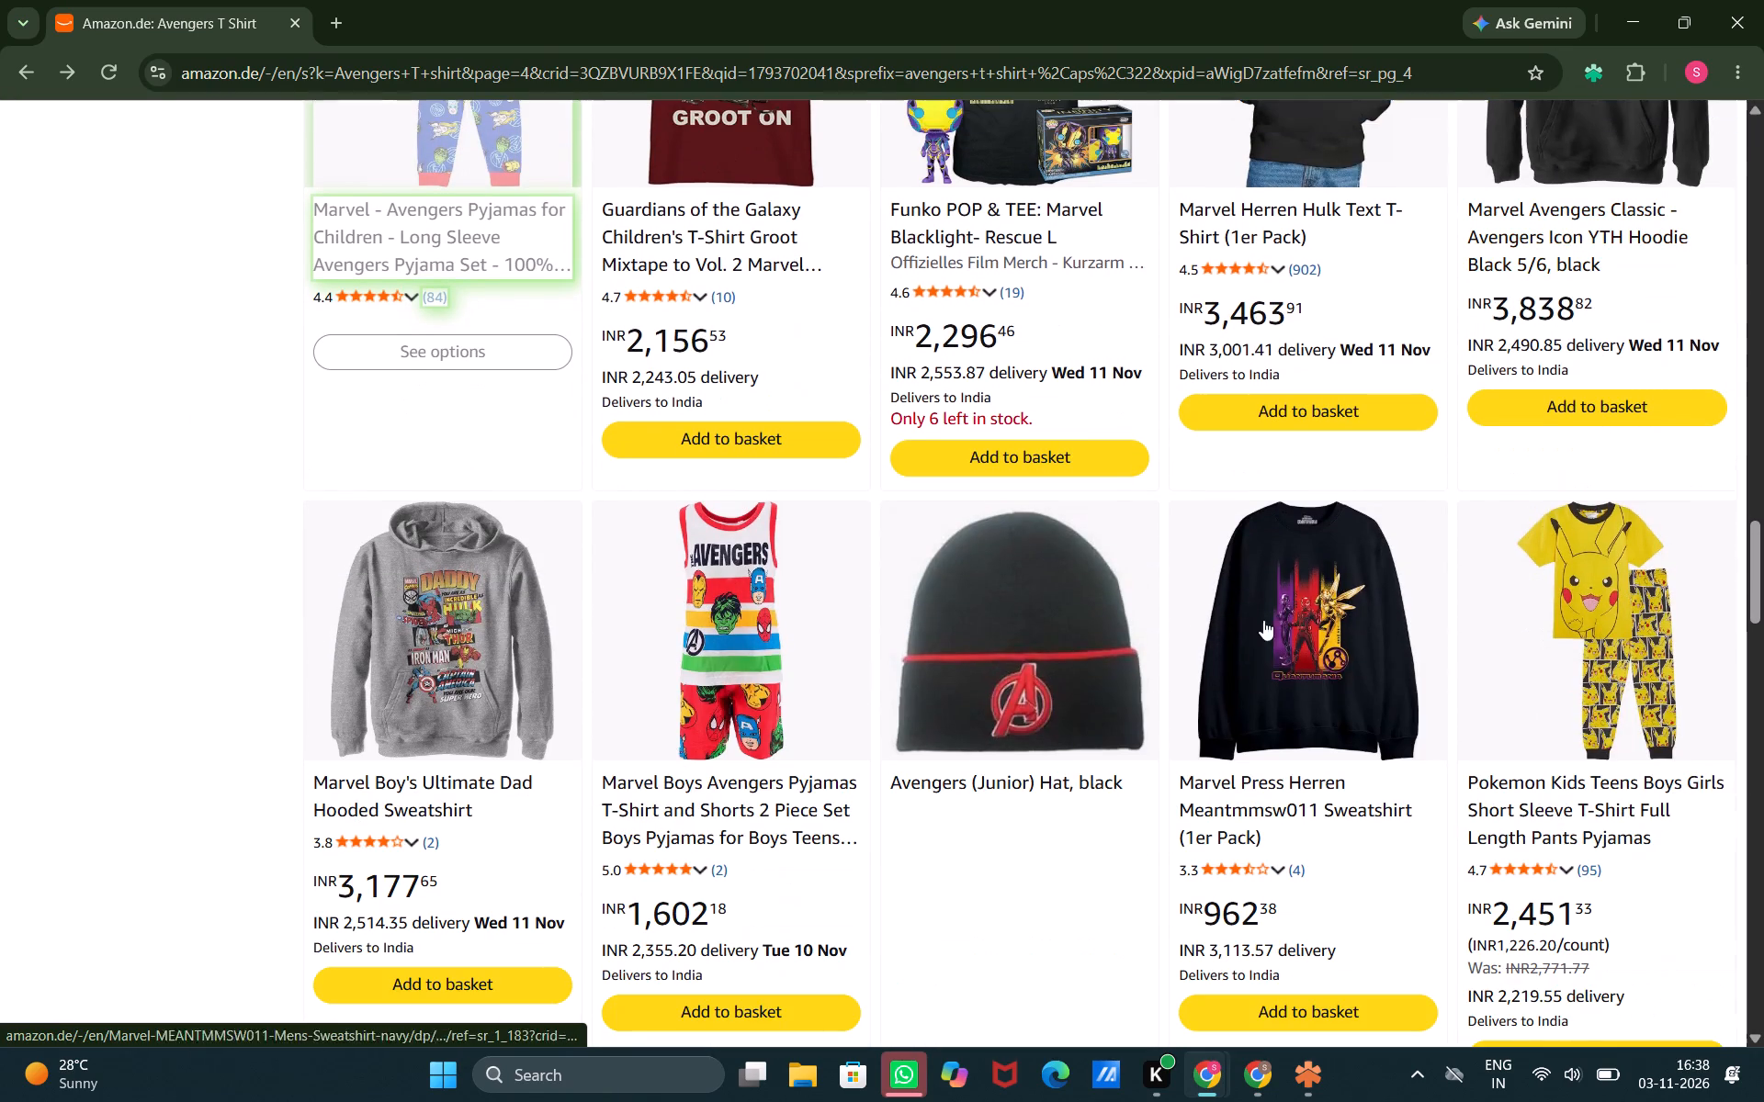
{"action": "right_click", "coordinate": [433, 806]}
{"action": "left_click", "coordinate": [528, 680]}
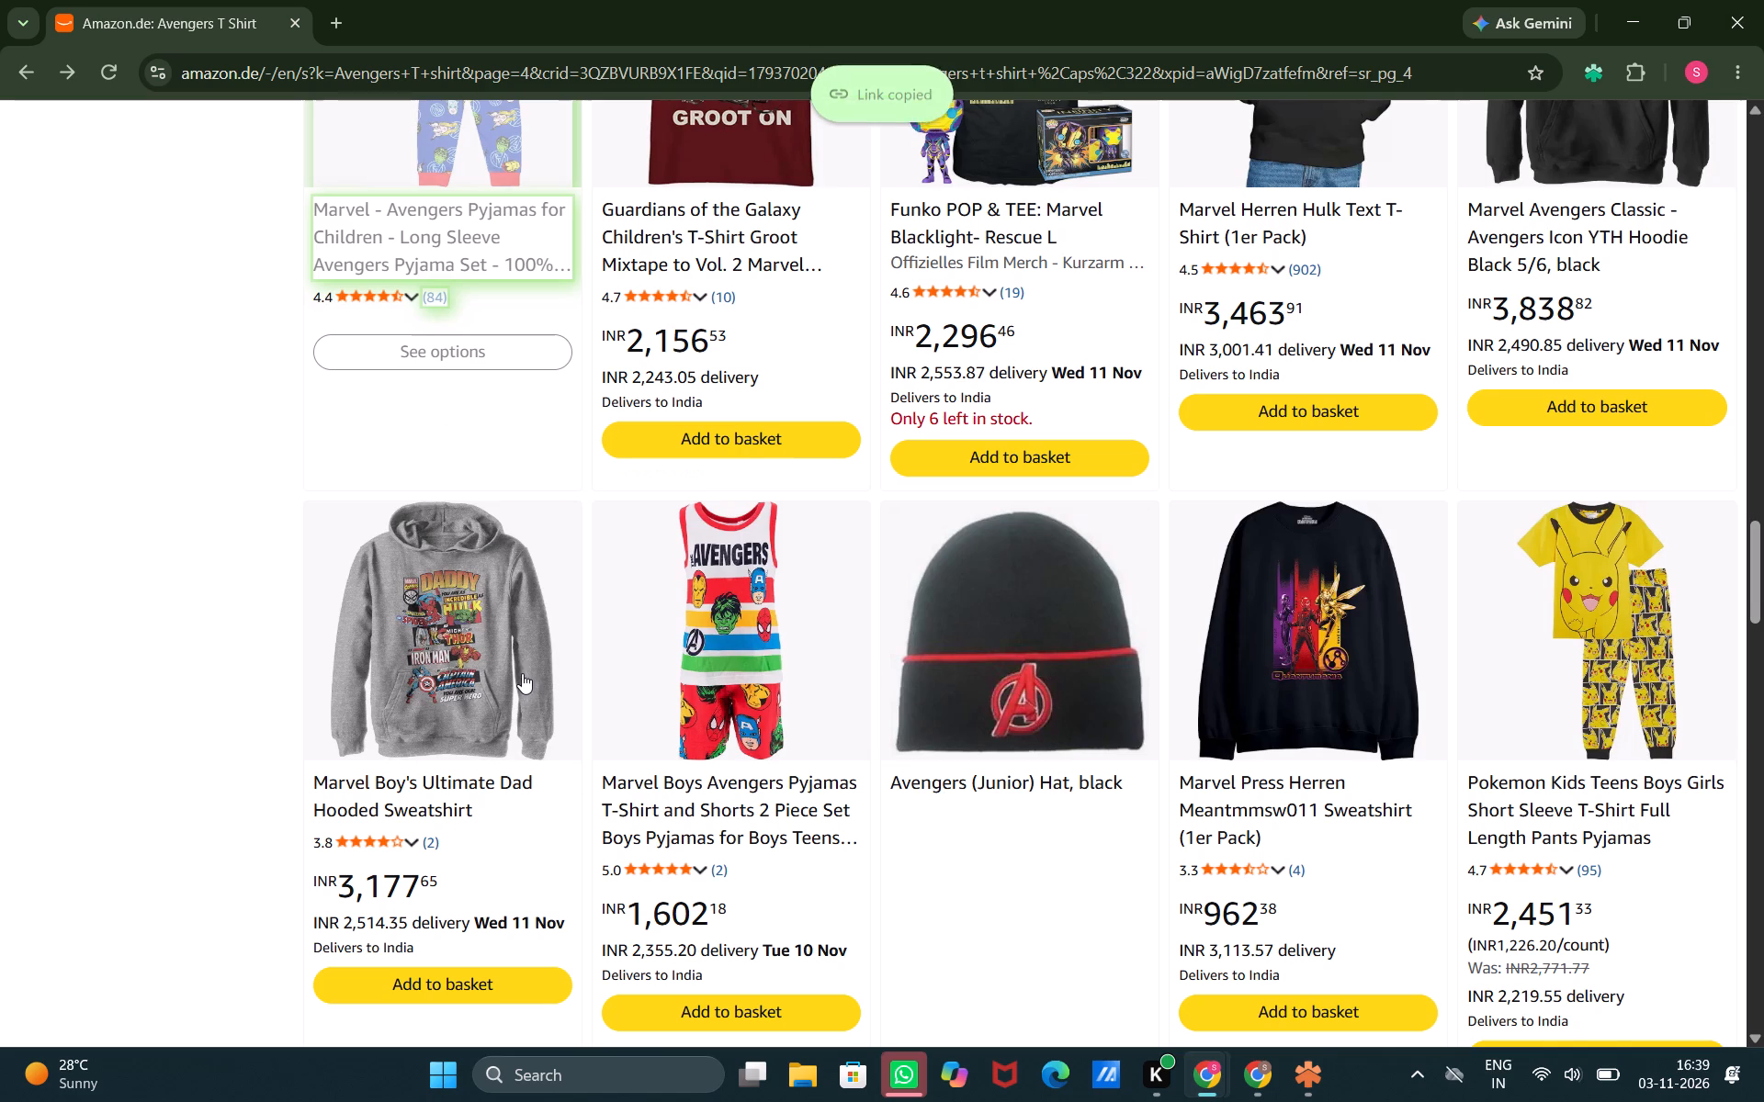
{"action": "key", "text": "alt+grave"}
{"action": "key", "text": "Tab"}
{"action": "key", "text": "alt+Tab"}
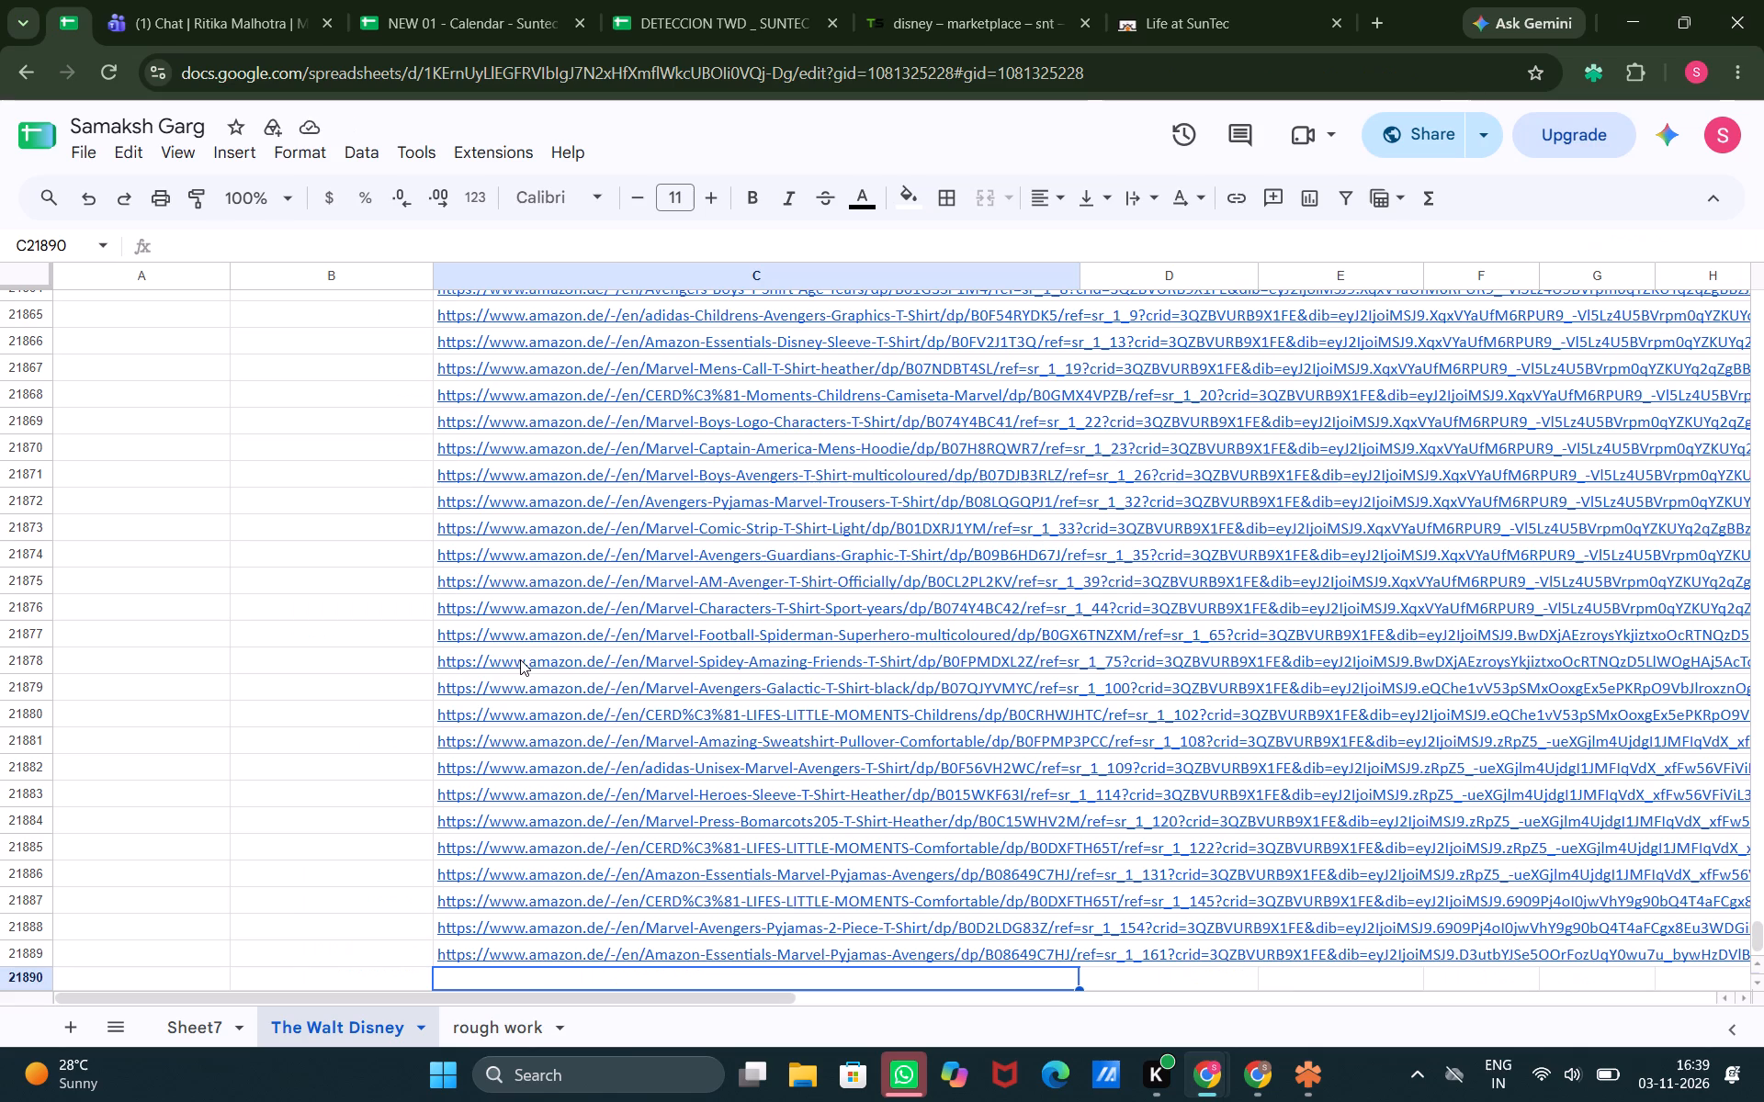
{"action": "key", "text": "ctrl+v"}
{"action": "key", "text": "Return"}
{"action": "key", "text": "Return"}
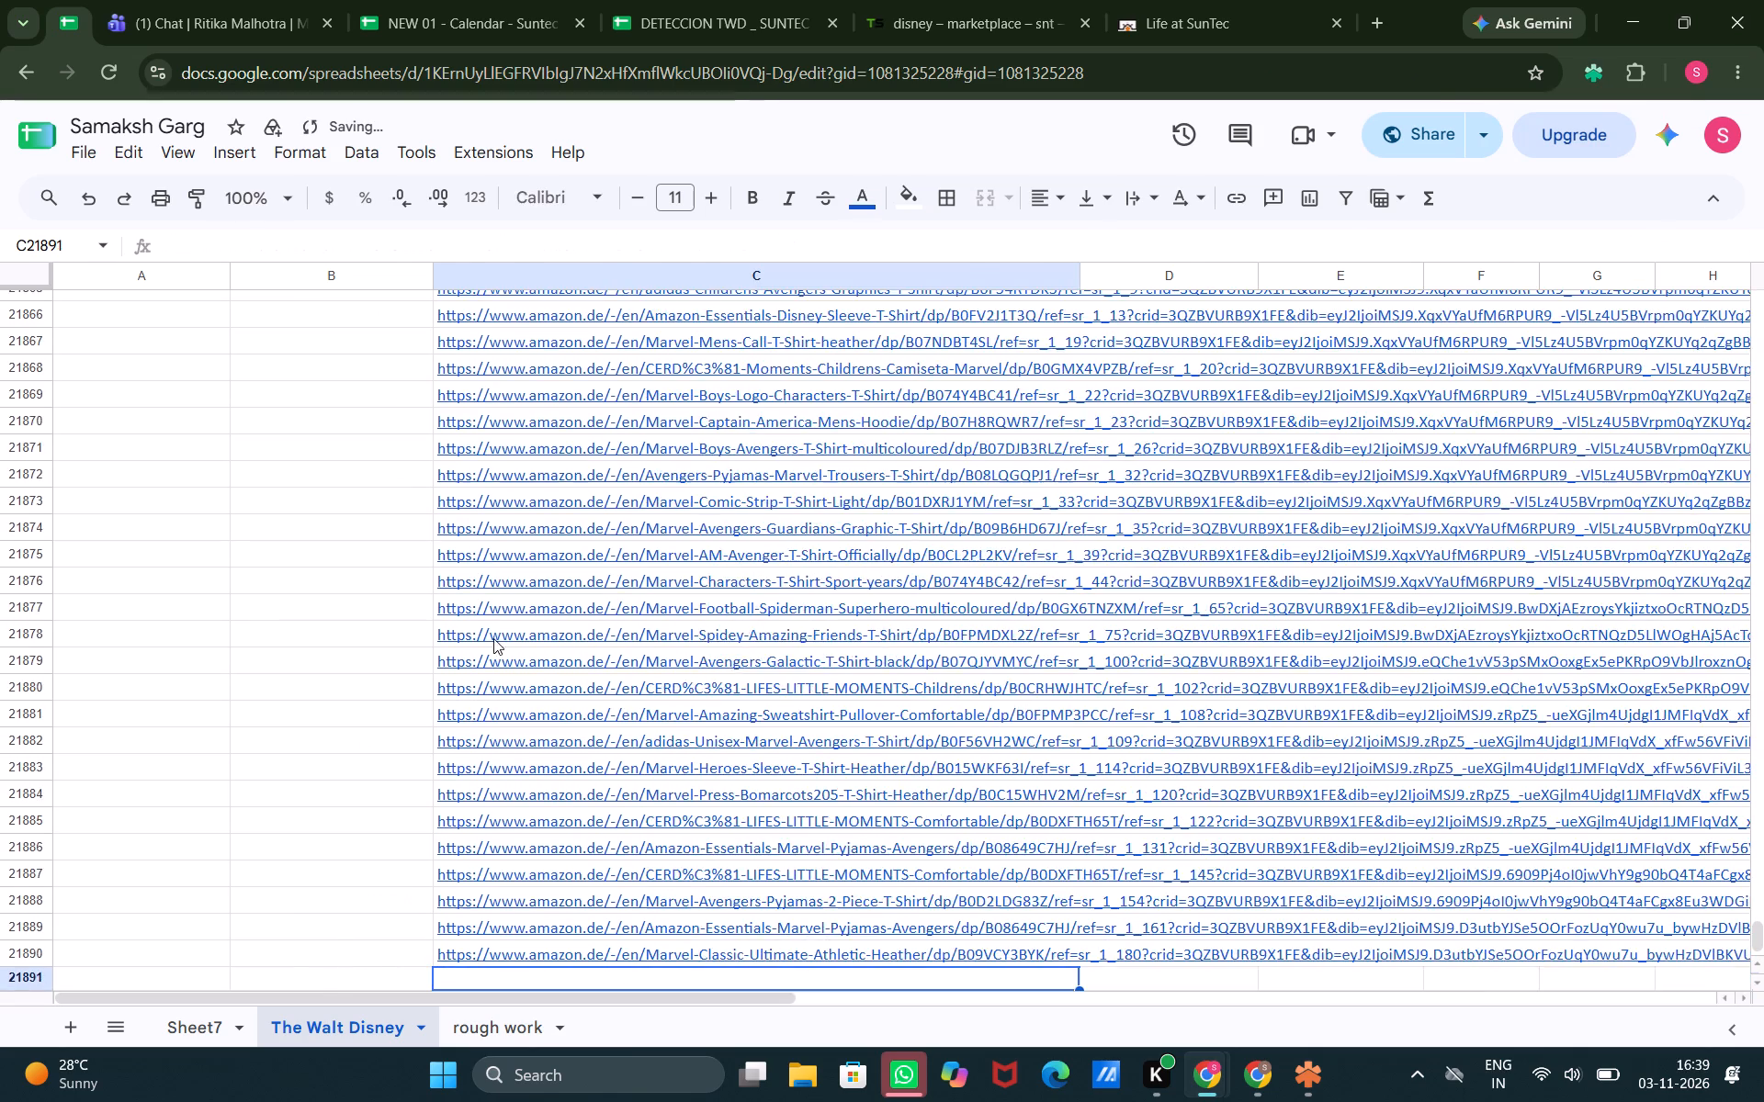
Copy the product link of the Marvel Boys Avengers Pyjamas T-Shirt and Shorts set into cell C21891 of the sheet.
{"action": "key", "text": "alt+Tab"}
{"action": "right_click", "coordinate": [693, 785]}
{"action": "left_click", "coordinate": [792, 650]}
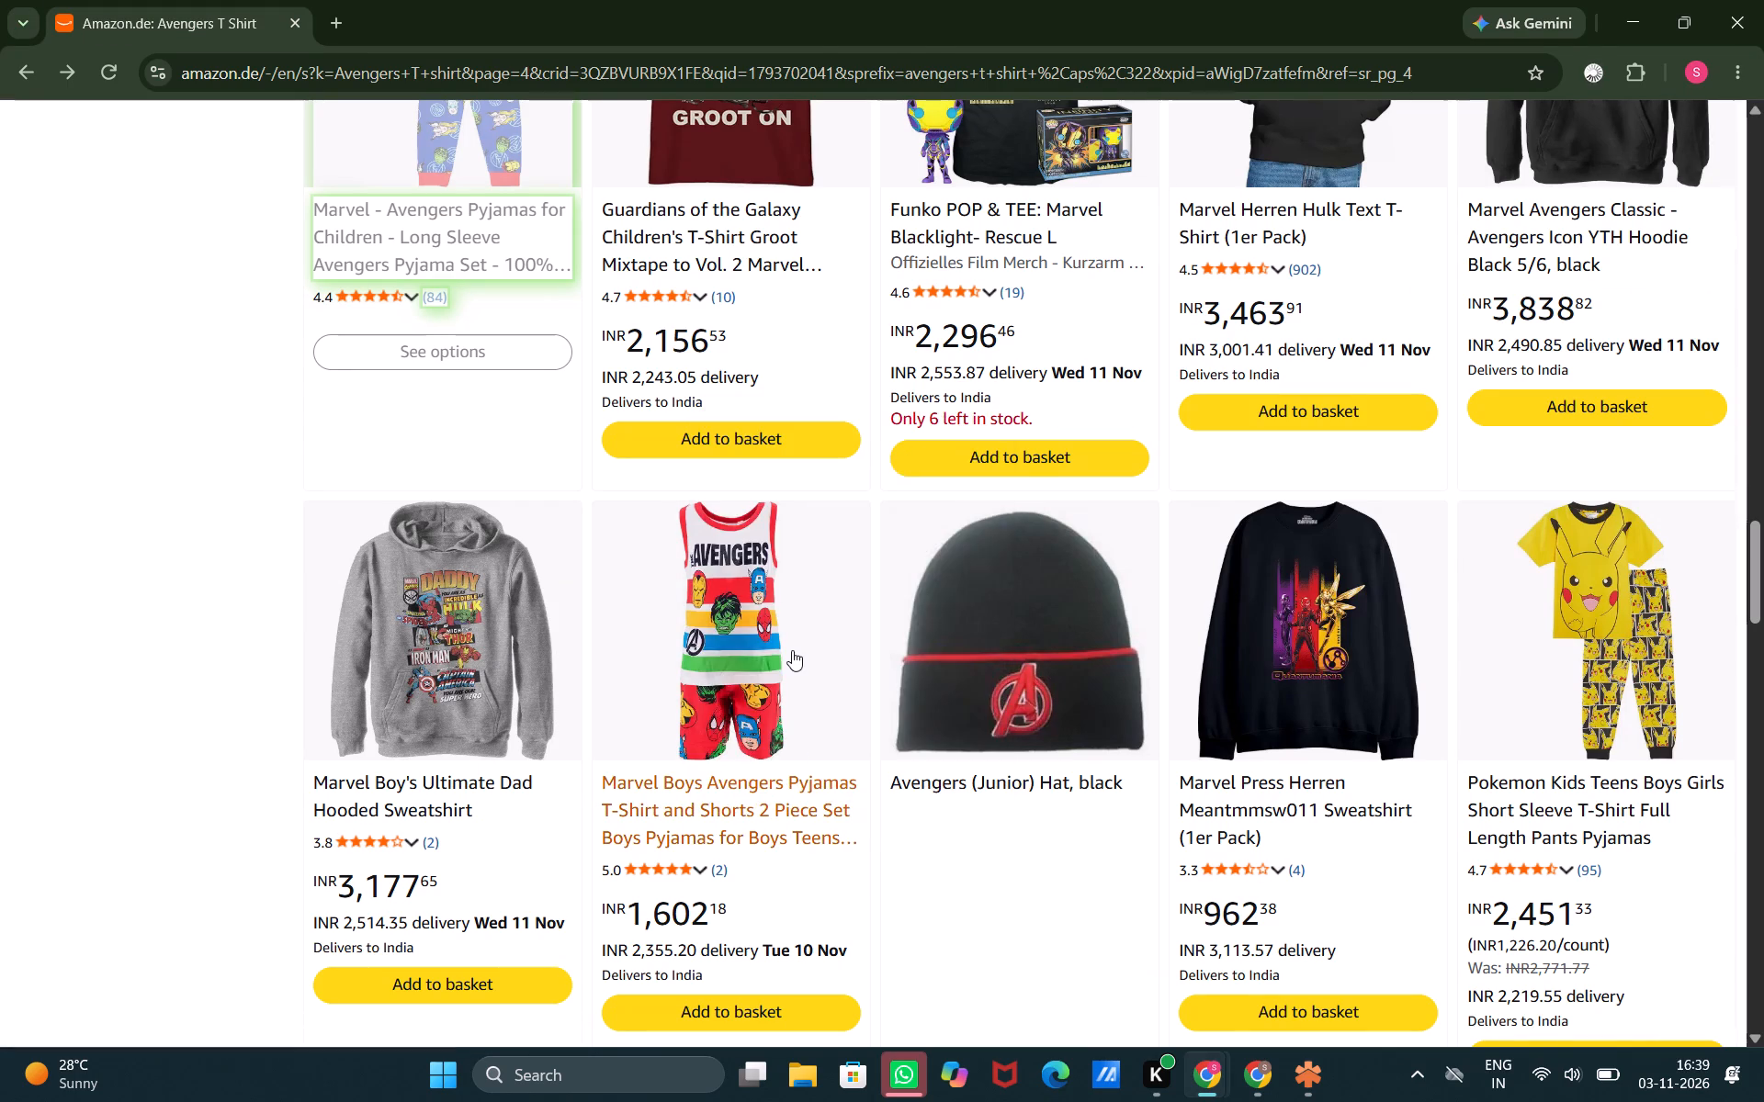
{"action": "key", "text": "alt+Tab"}
{"action": "key", "text": "ctrl+v"}
{"action": "key", "text": "Return"}
{"action": "key", "text": "Return"}
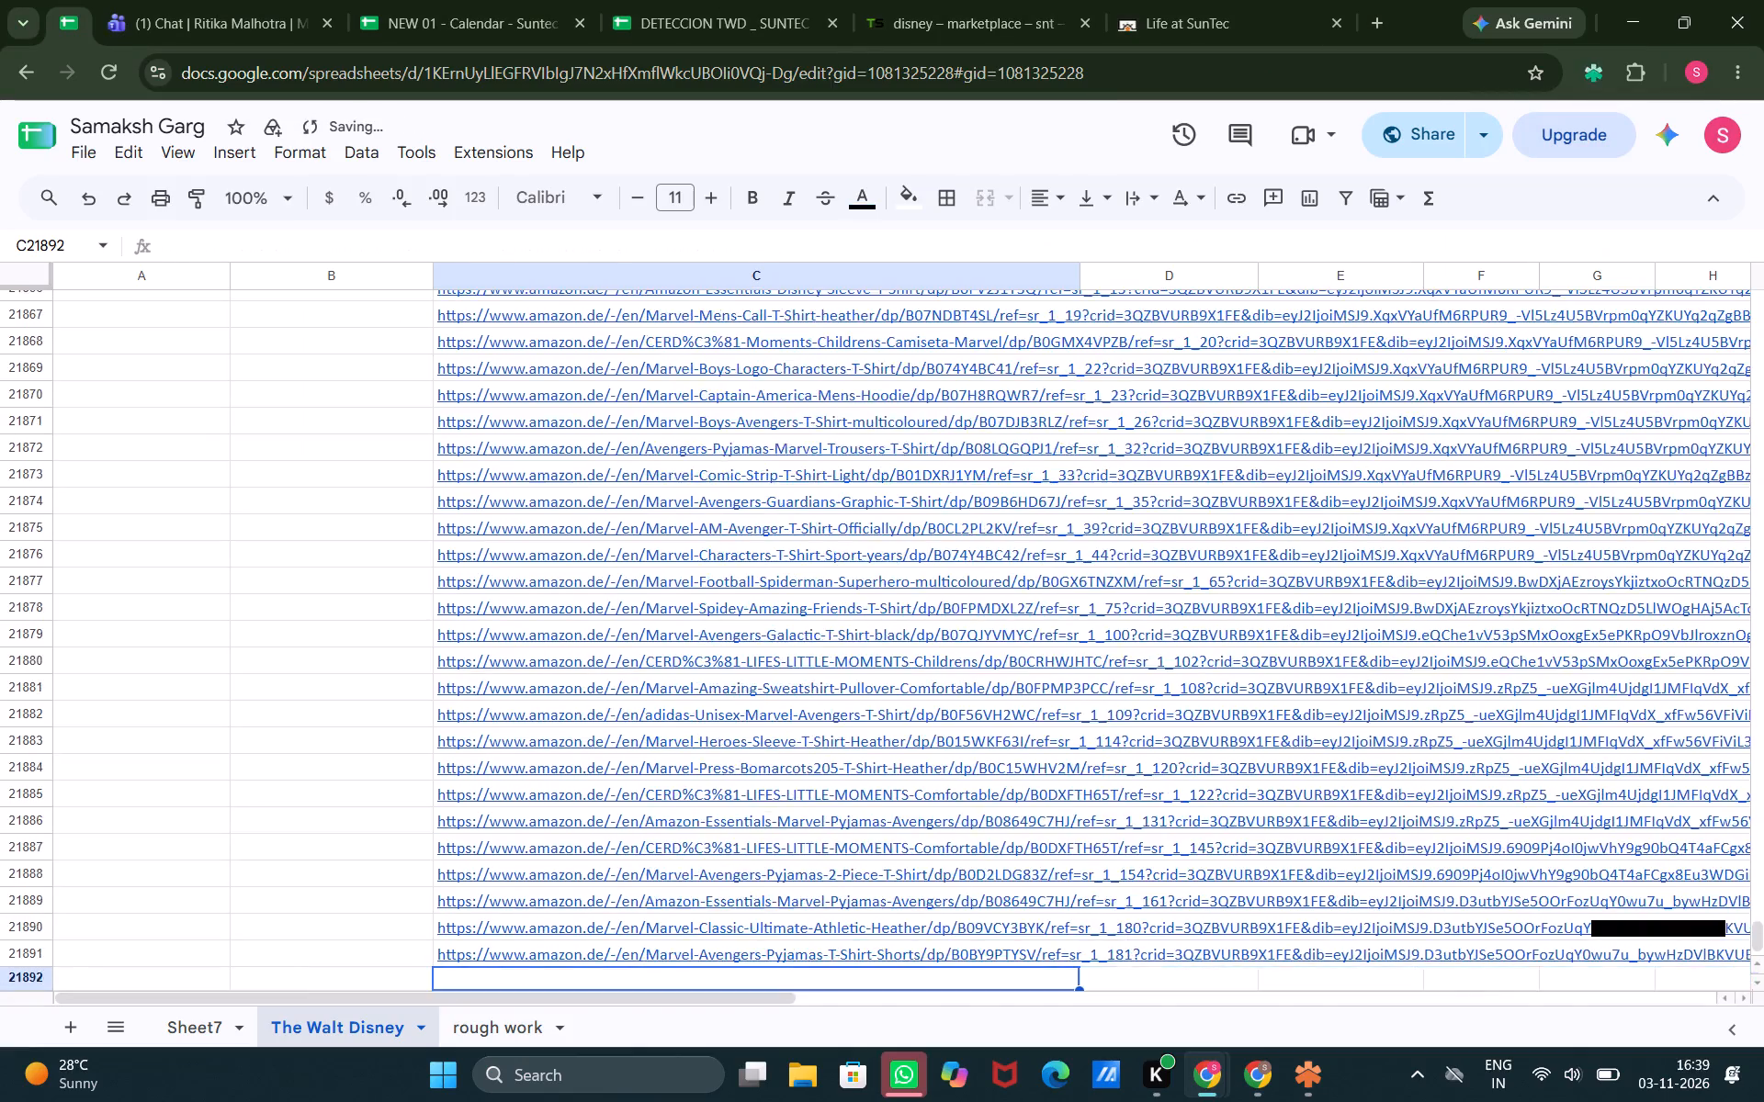
Copy the product link of the red Marvel Avengers Boys two-piece pyjamas on page 4 into cell C21892 of the sheet.
{"action": "key", "text": "alt+Tab"}
{"action": "scroll", "coordinate": [819, 667], "scroll_direction": "down", "scroll_amount": 6}
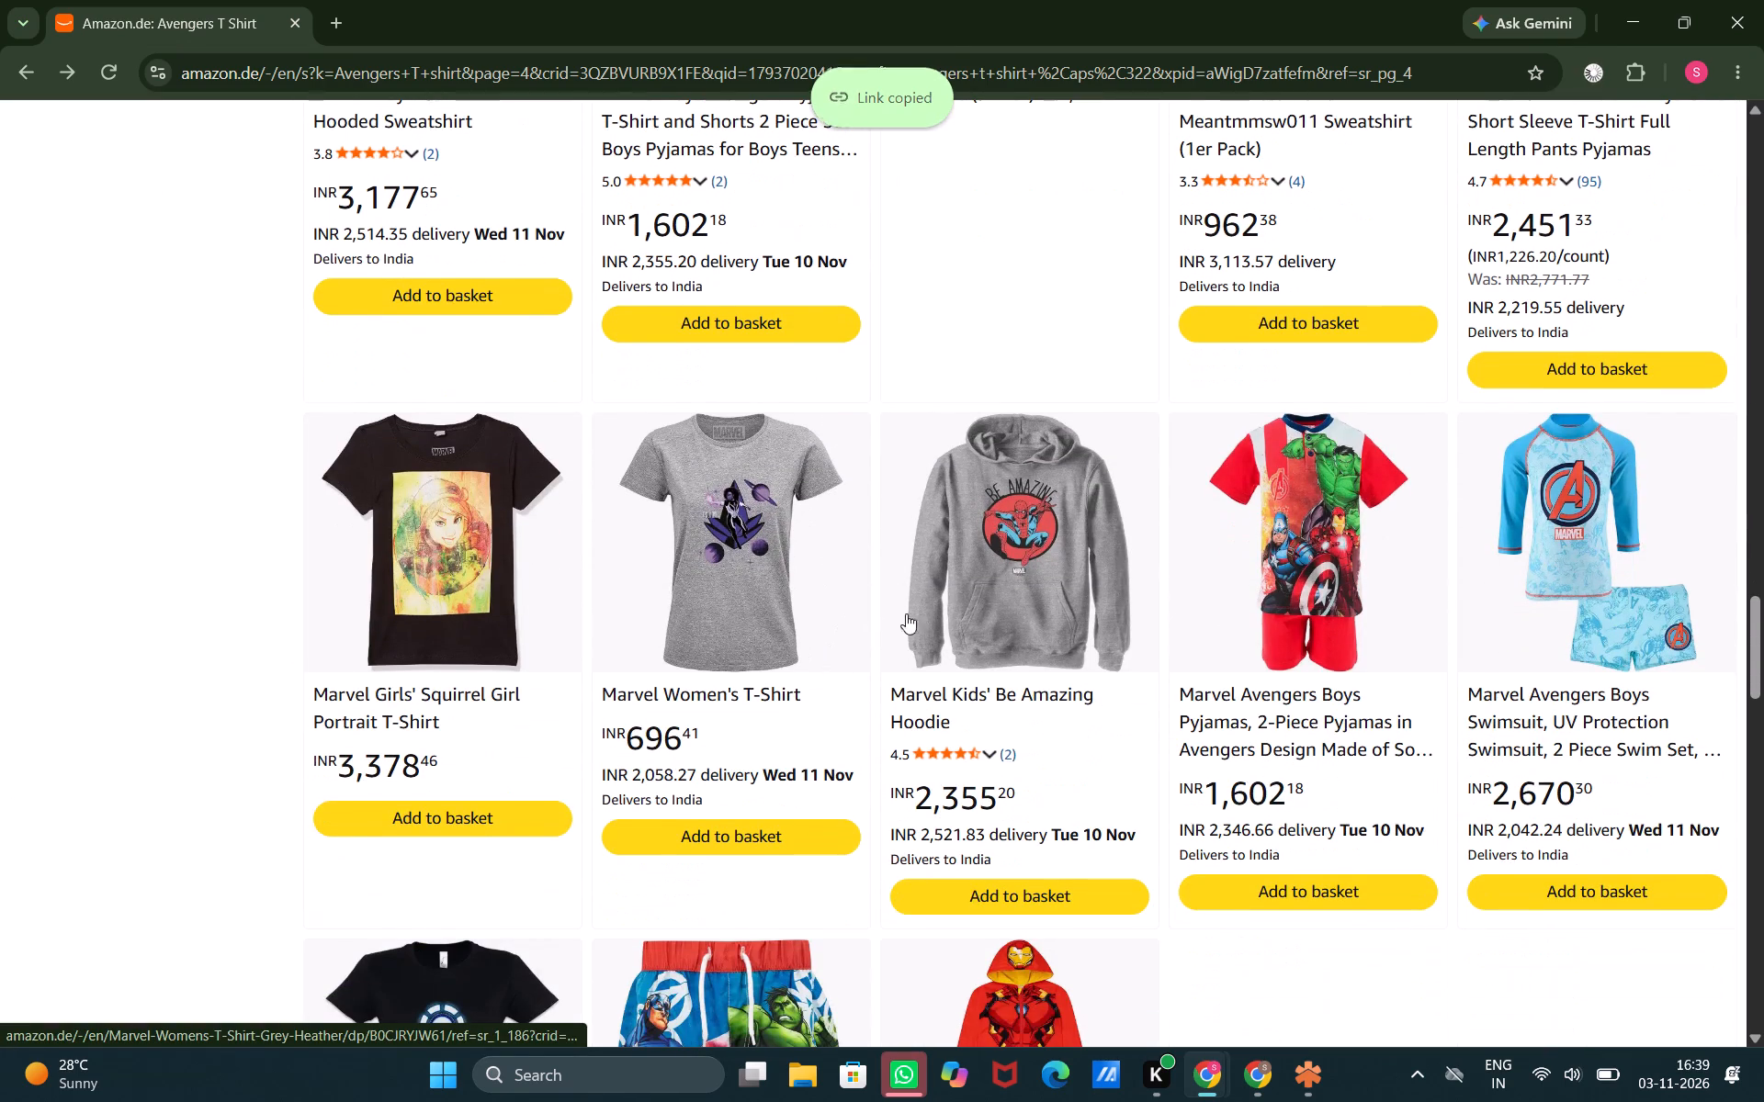
{"action": "right_click", "coordinate": [1367, 732]}
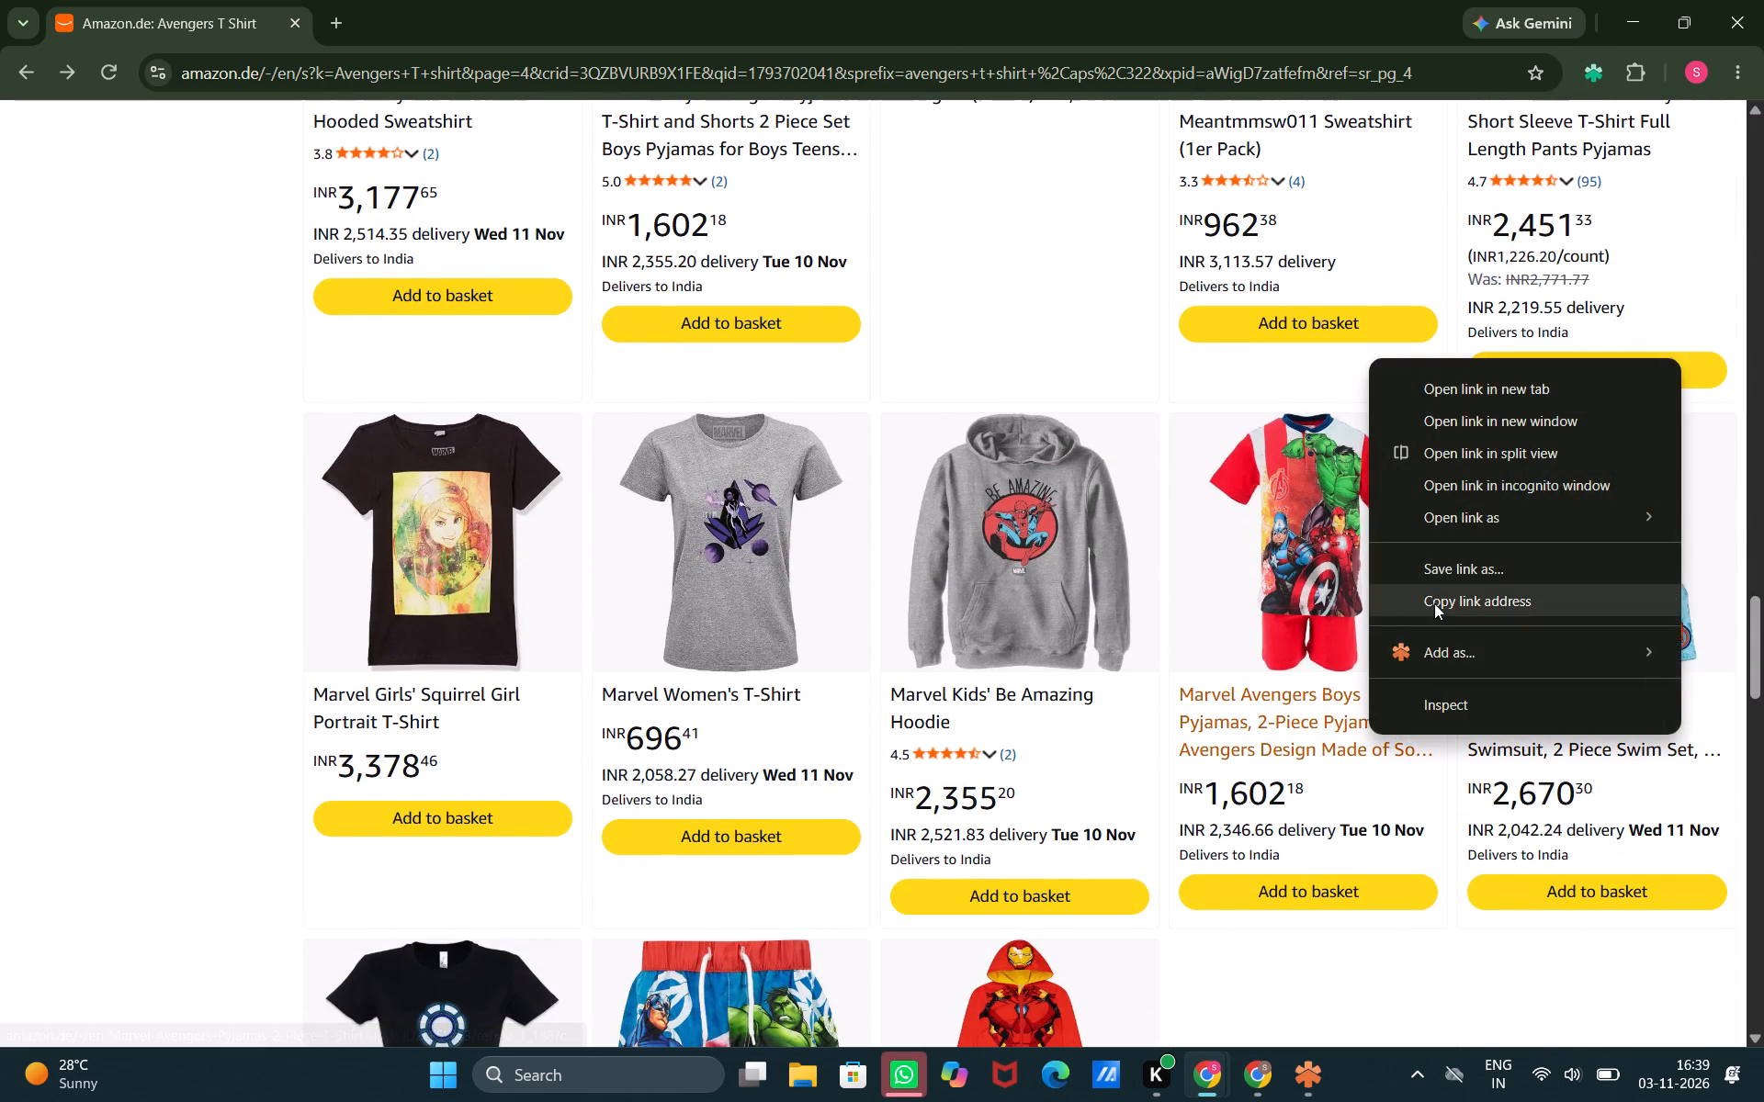
{"action": "left_click", "coordinate": [1434, 603]}
{"action": "key", "text": "alt+Tab"}
{"action": "key", "text": "ctrl+v"}
{"action": "key", "text": "Return"}
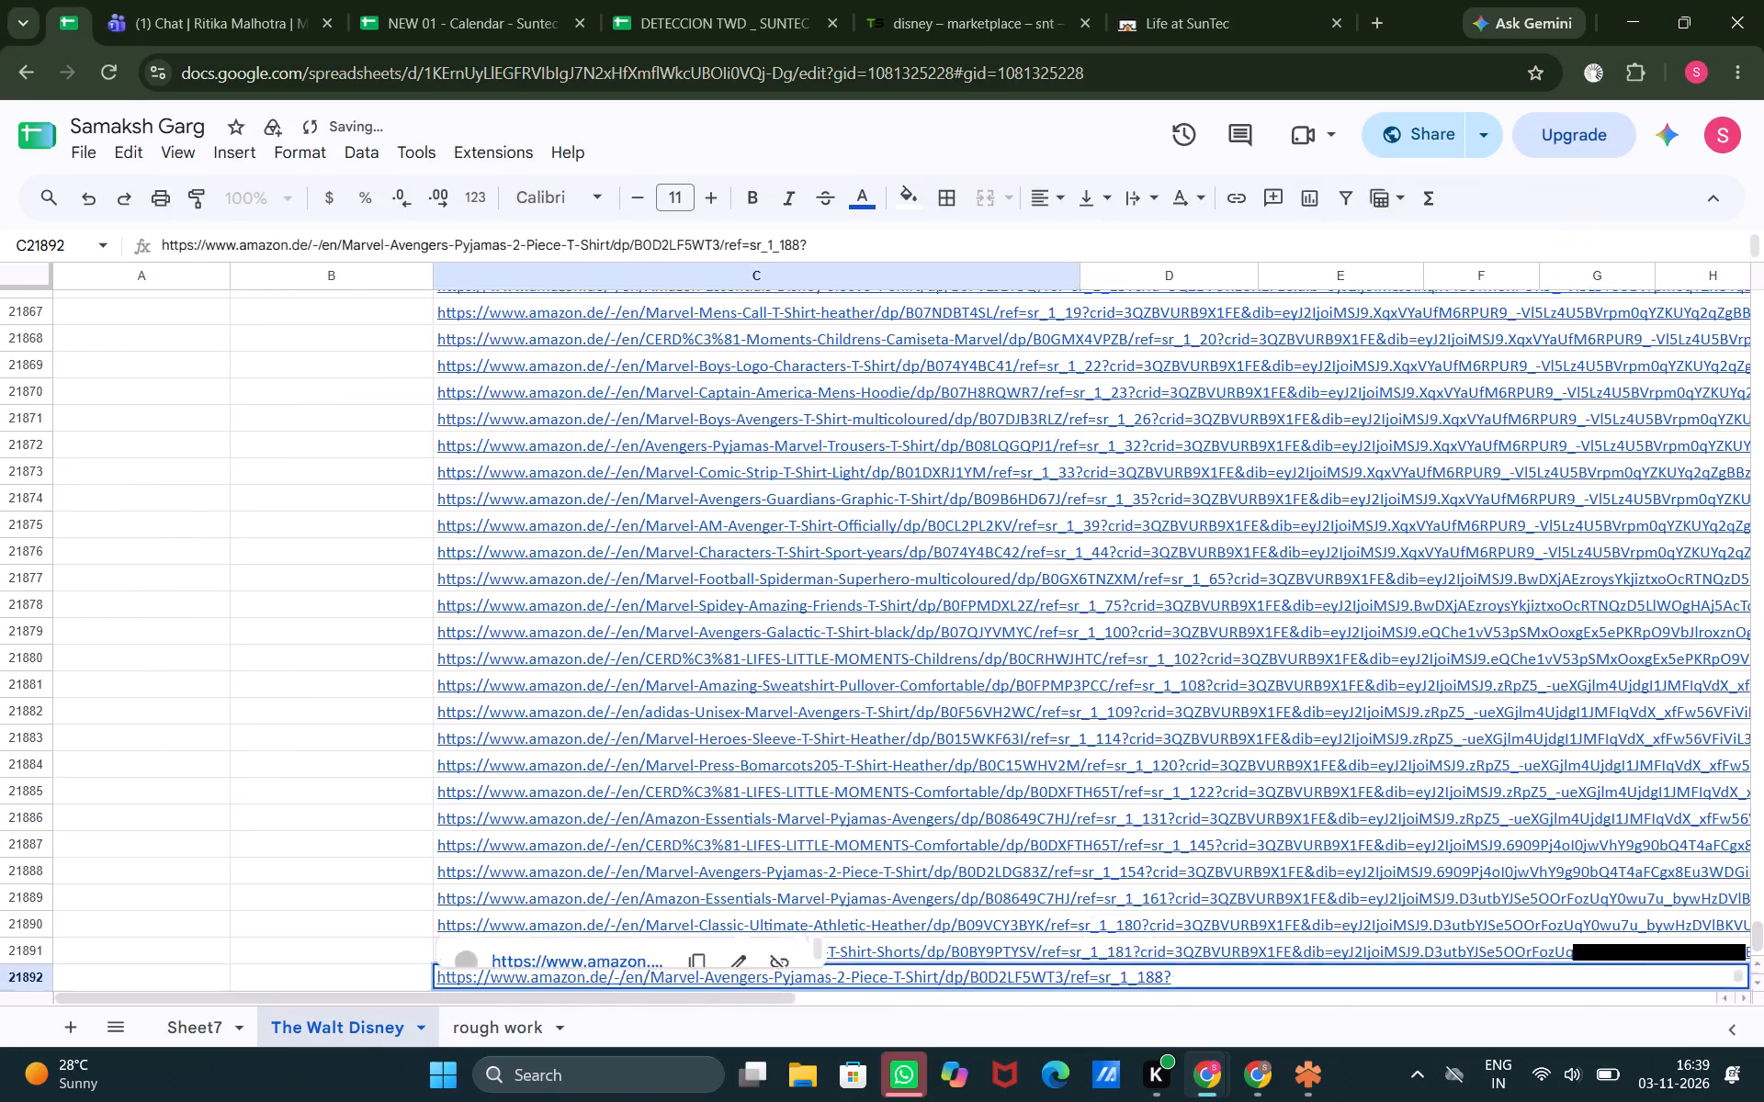
{"action": "key", "text": "Return"}
Return to the Amazon.de Avengers T-shirt results and open page 5.
{"action": "key", "text": "alt+Tab"}
{"action": "scroll", "coordinate": [1522, 586], "scroll_direction": "down", "scroll_amount": 3}
{"action": "scroll", "coordinate": [1534, 739], "scroll_direction": "down", "scroll_amount": 5}
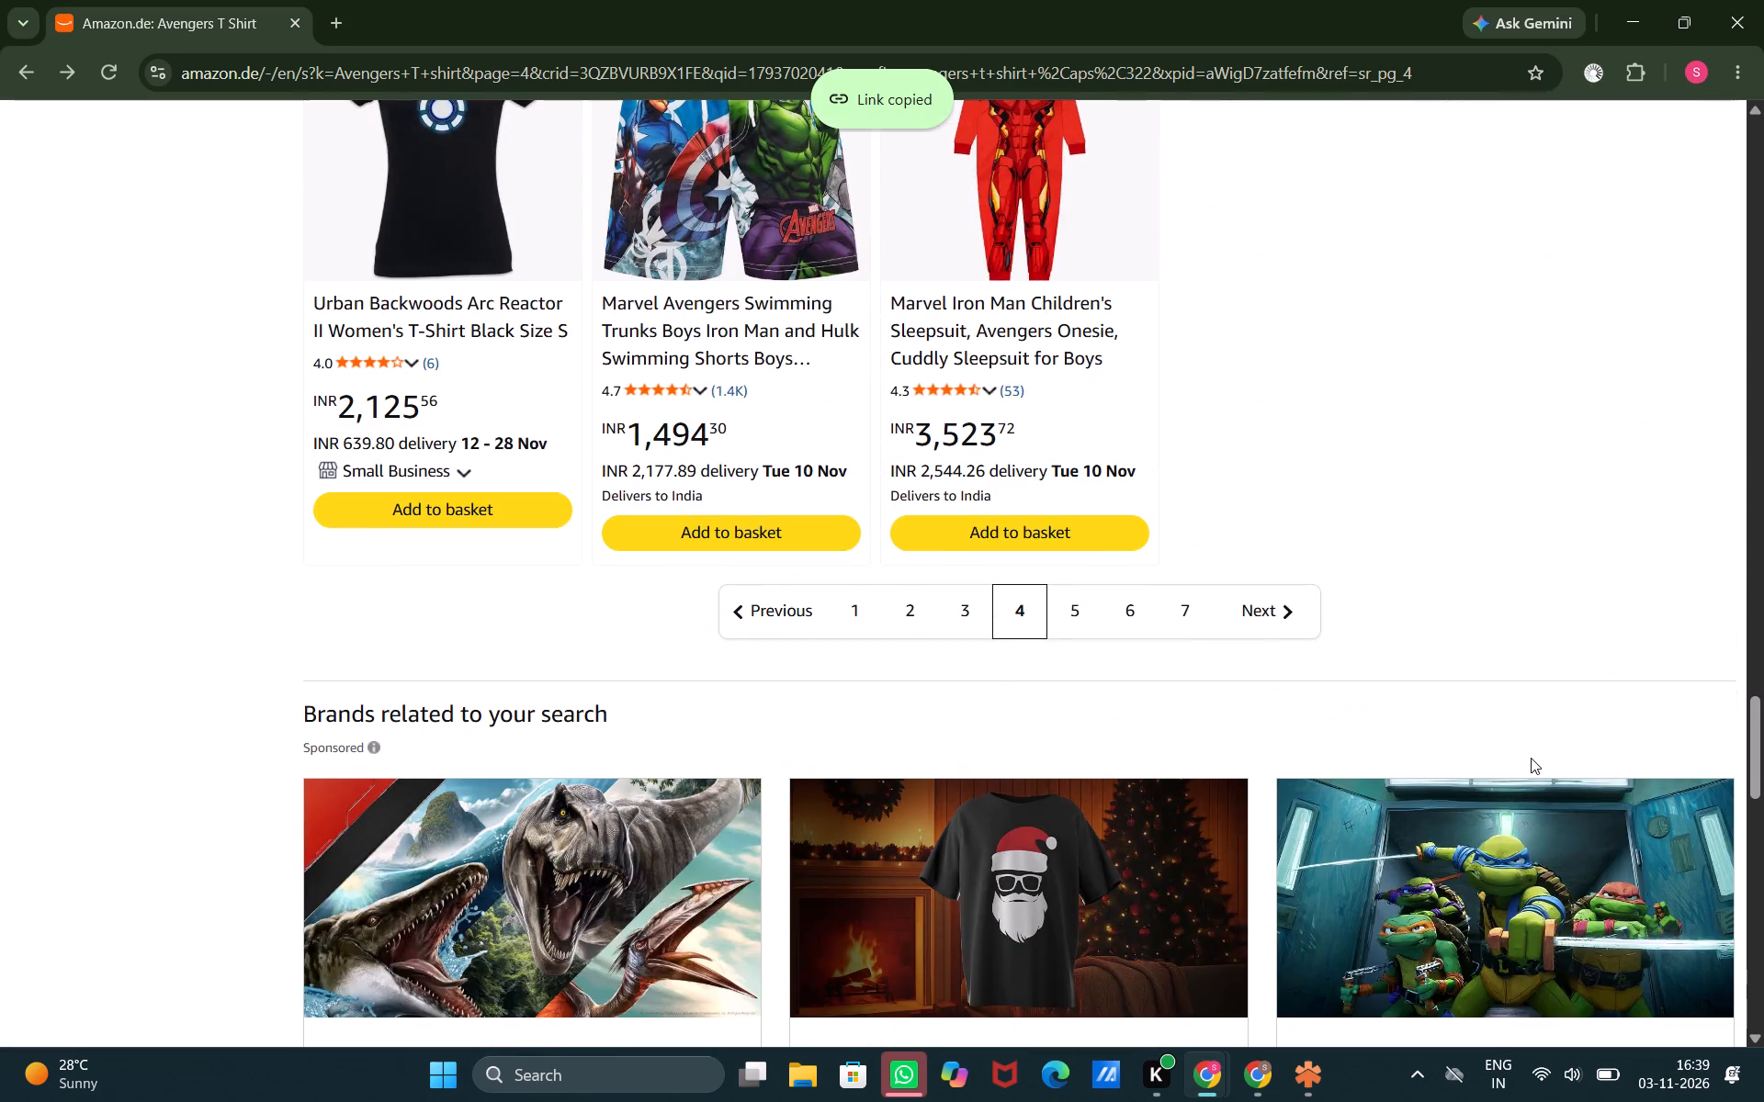
{"action": "scroll", "coordinate": [1535, 769], "scroll_direction": "down", "scroll_amount": 2}
{"action": "left_click", "coordinate": [1094, 389]}
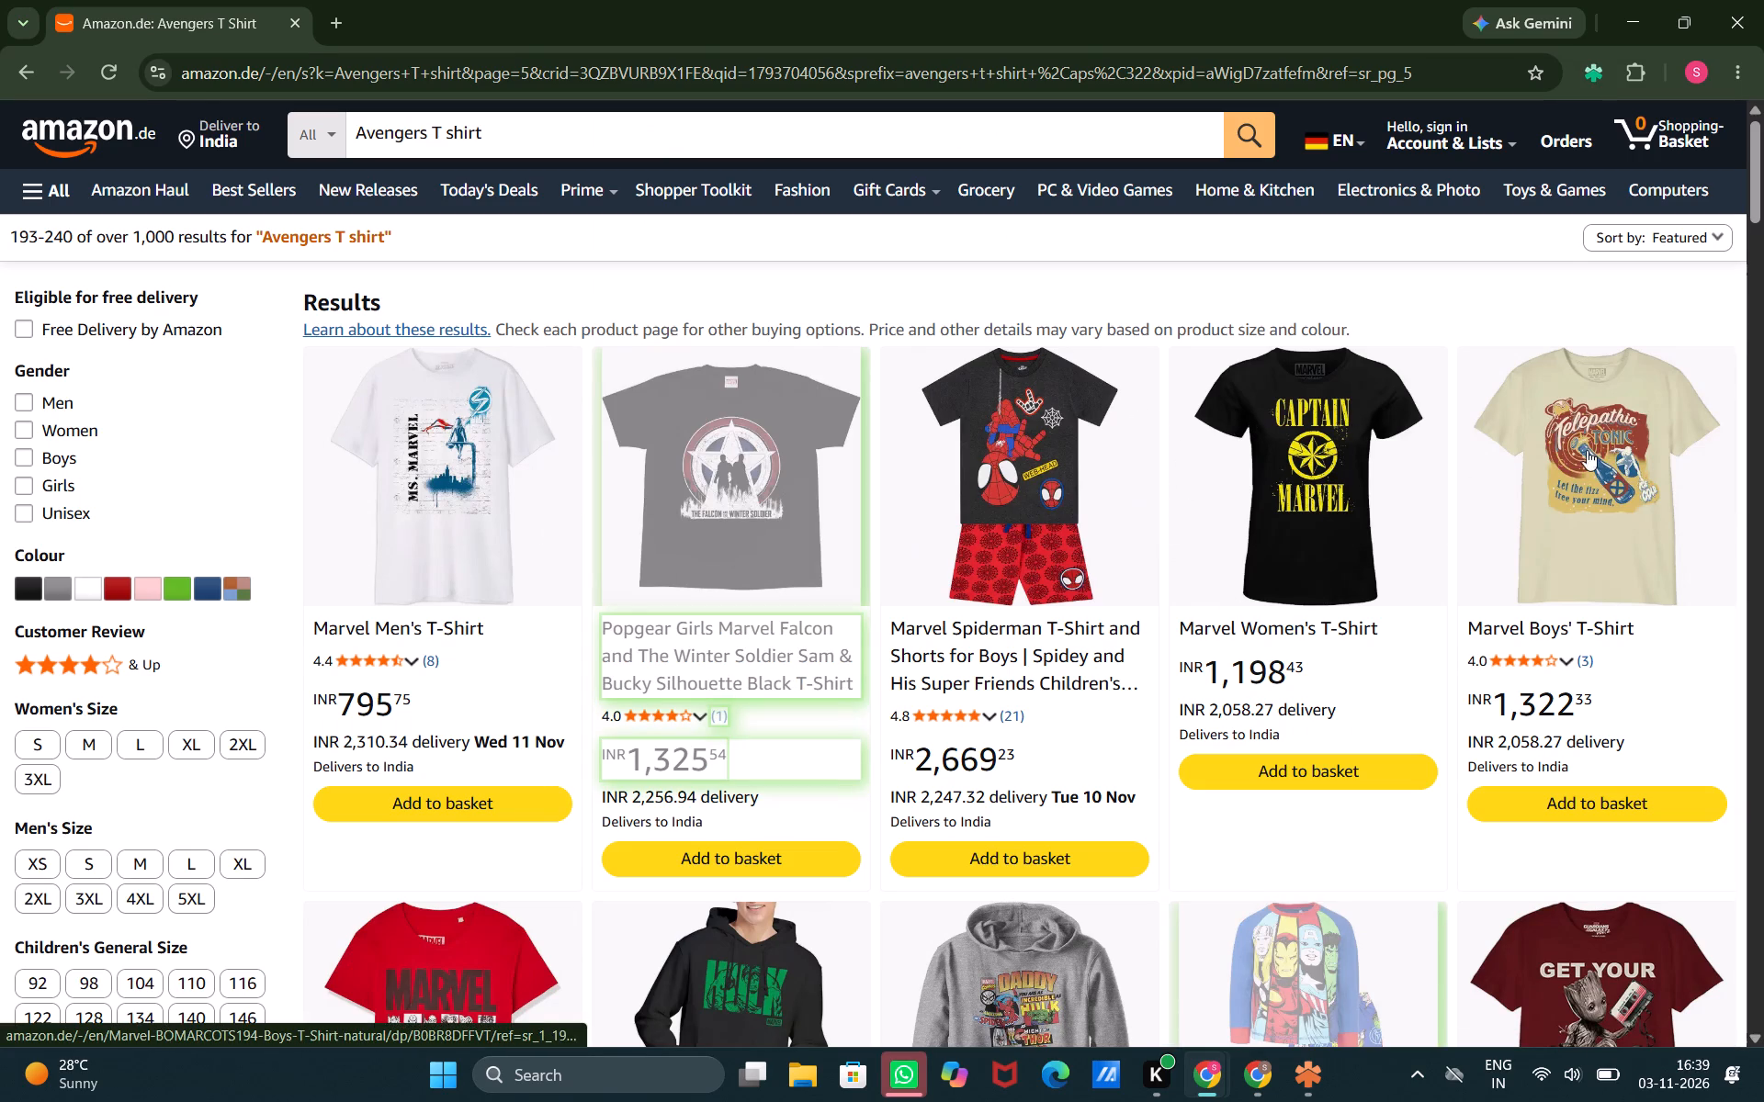
Copy the product link of the Marvel Press Jungen Bomarcots169 T-Shirt on page 5 into cell C21893 of the sheet.
{"action": "scroll", "coordinate": [512, 565], "scroll_direction": "down", "scroll_amount": 4}
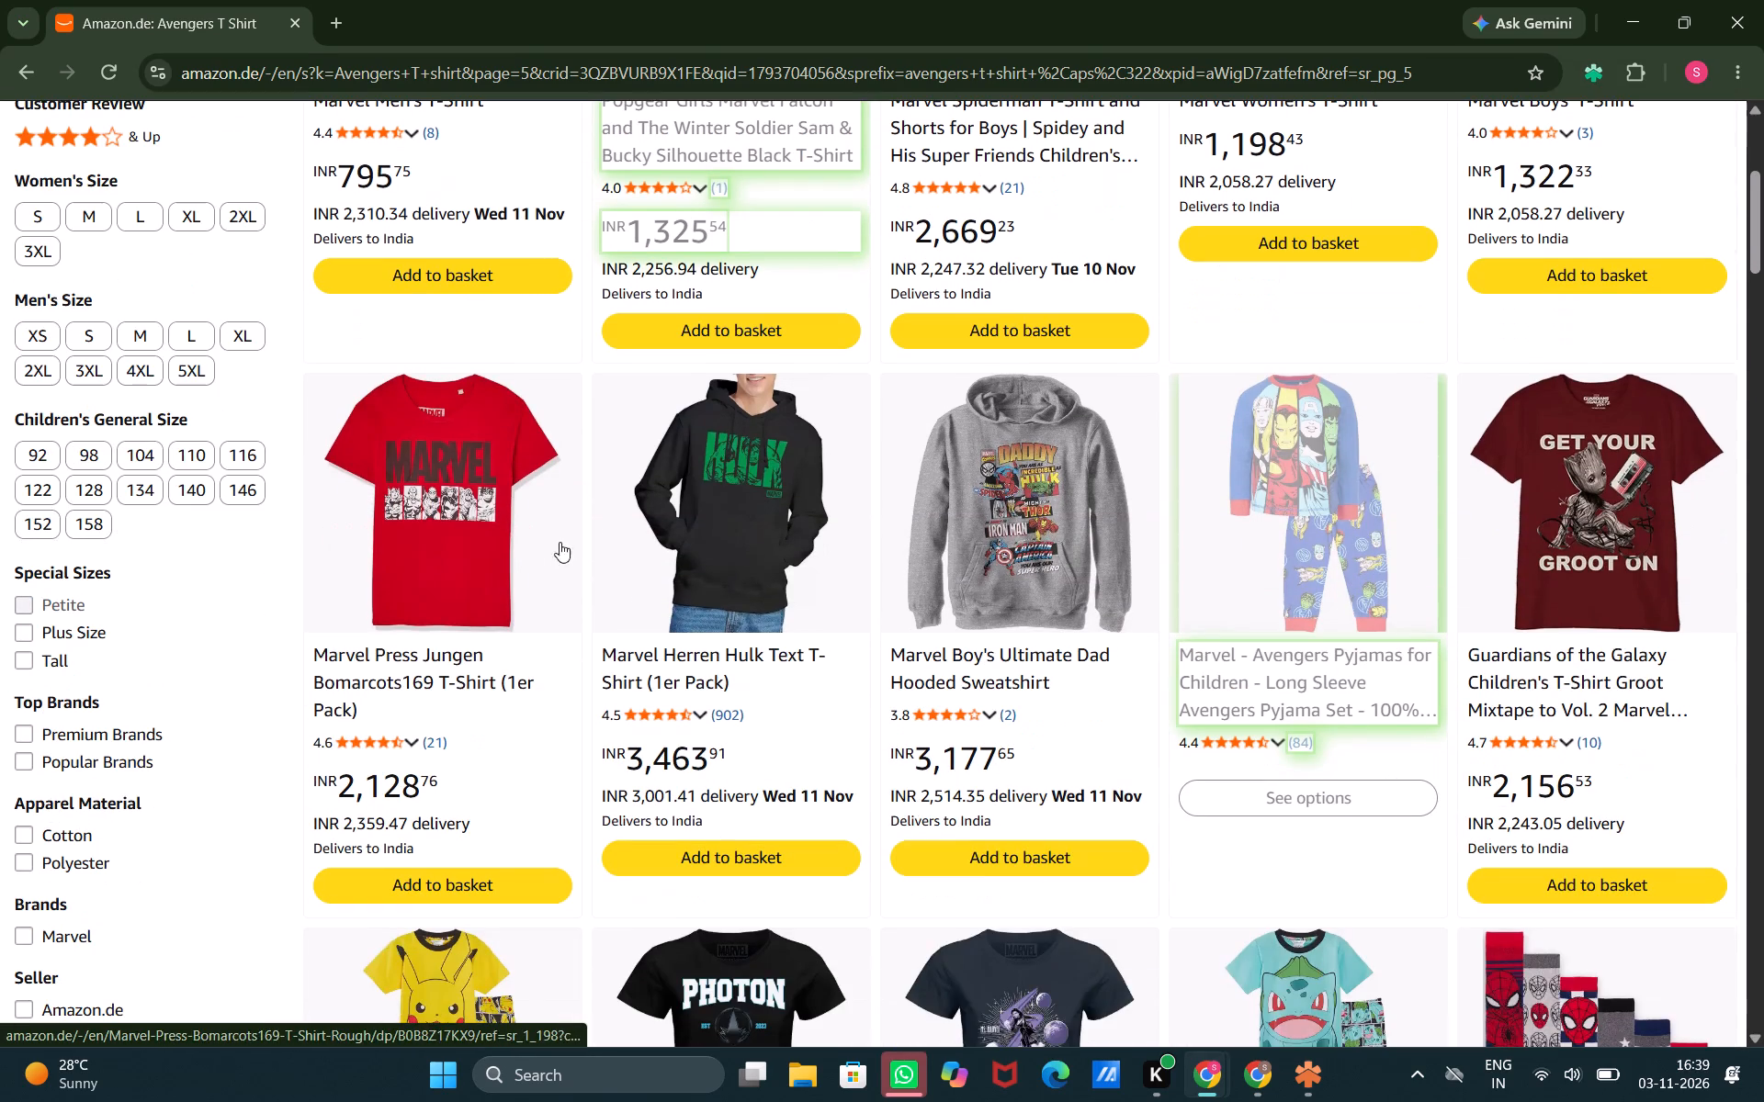
{"action": "right_click", "coordinate": [438, 692]}
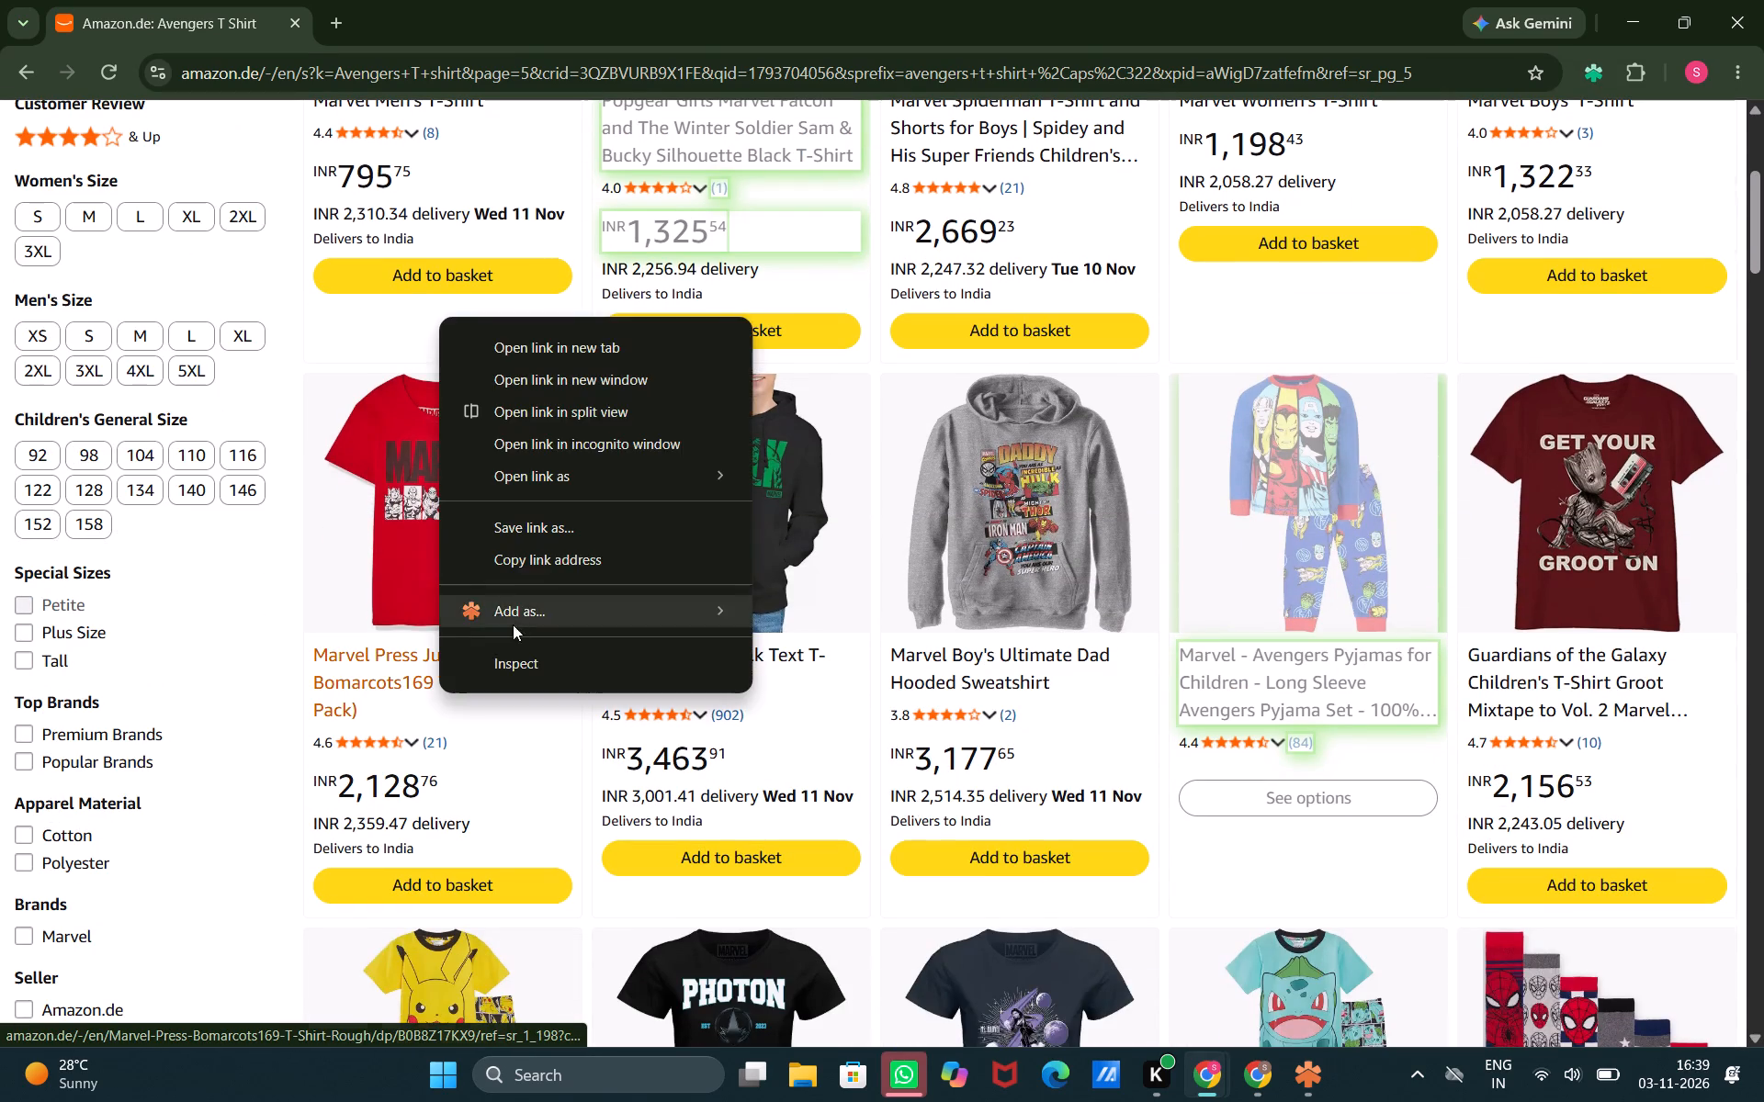
{"action": "left_click", "coordinate": [536, 560]}
{"action": "key", "text": "alt+Tab"}
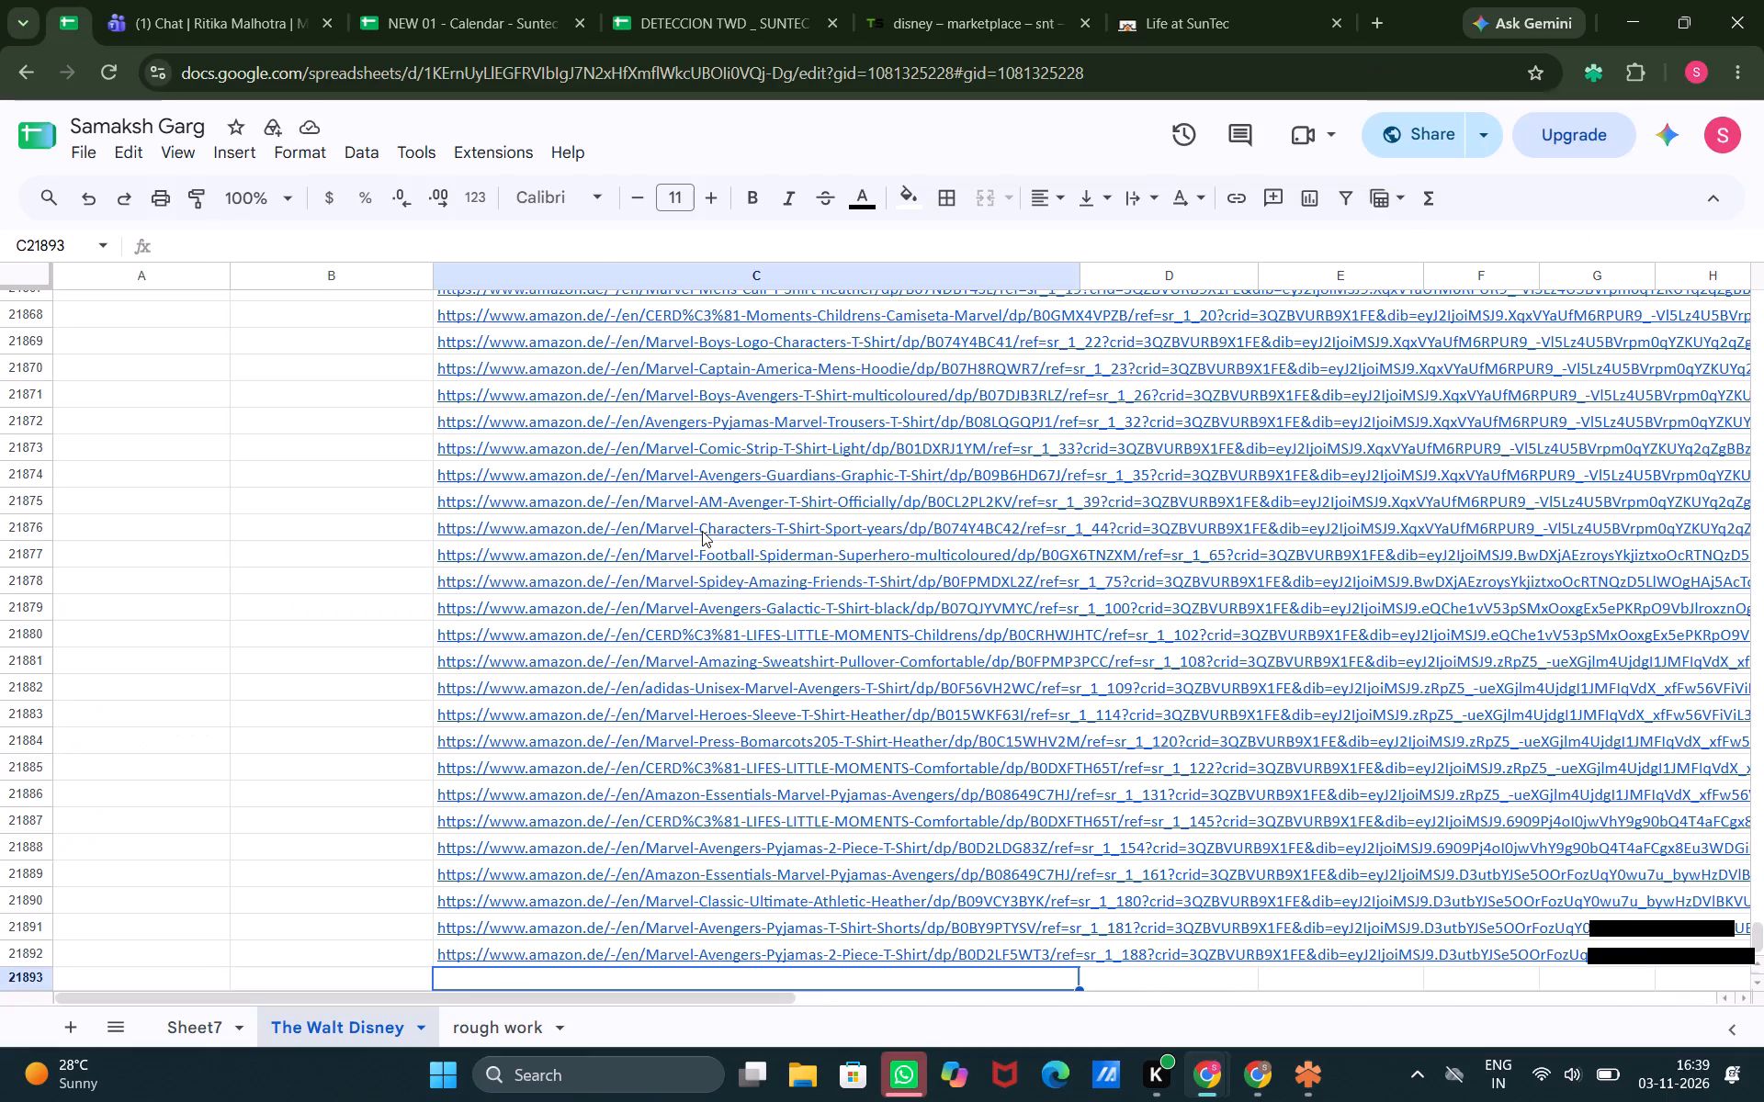
{"action": "key", "text": "ctrl+v"}
{"action": "key", "text": "Return"}
{"action": "key", "text": "Return"}
Copy the page 5 product link of the Marvel Boys Avengers Pyjamas T-Shirt and Shorts set into cell C21894 of the sheet.
{"action": "key", "text": "alt+Tab"}
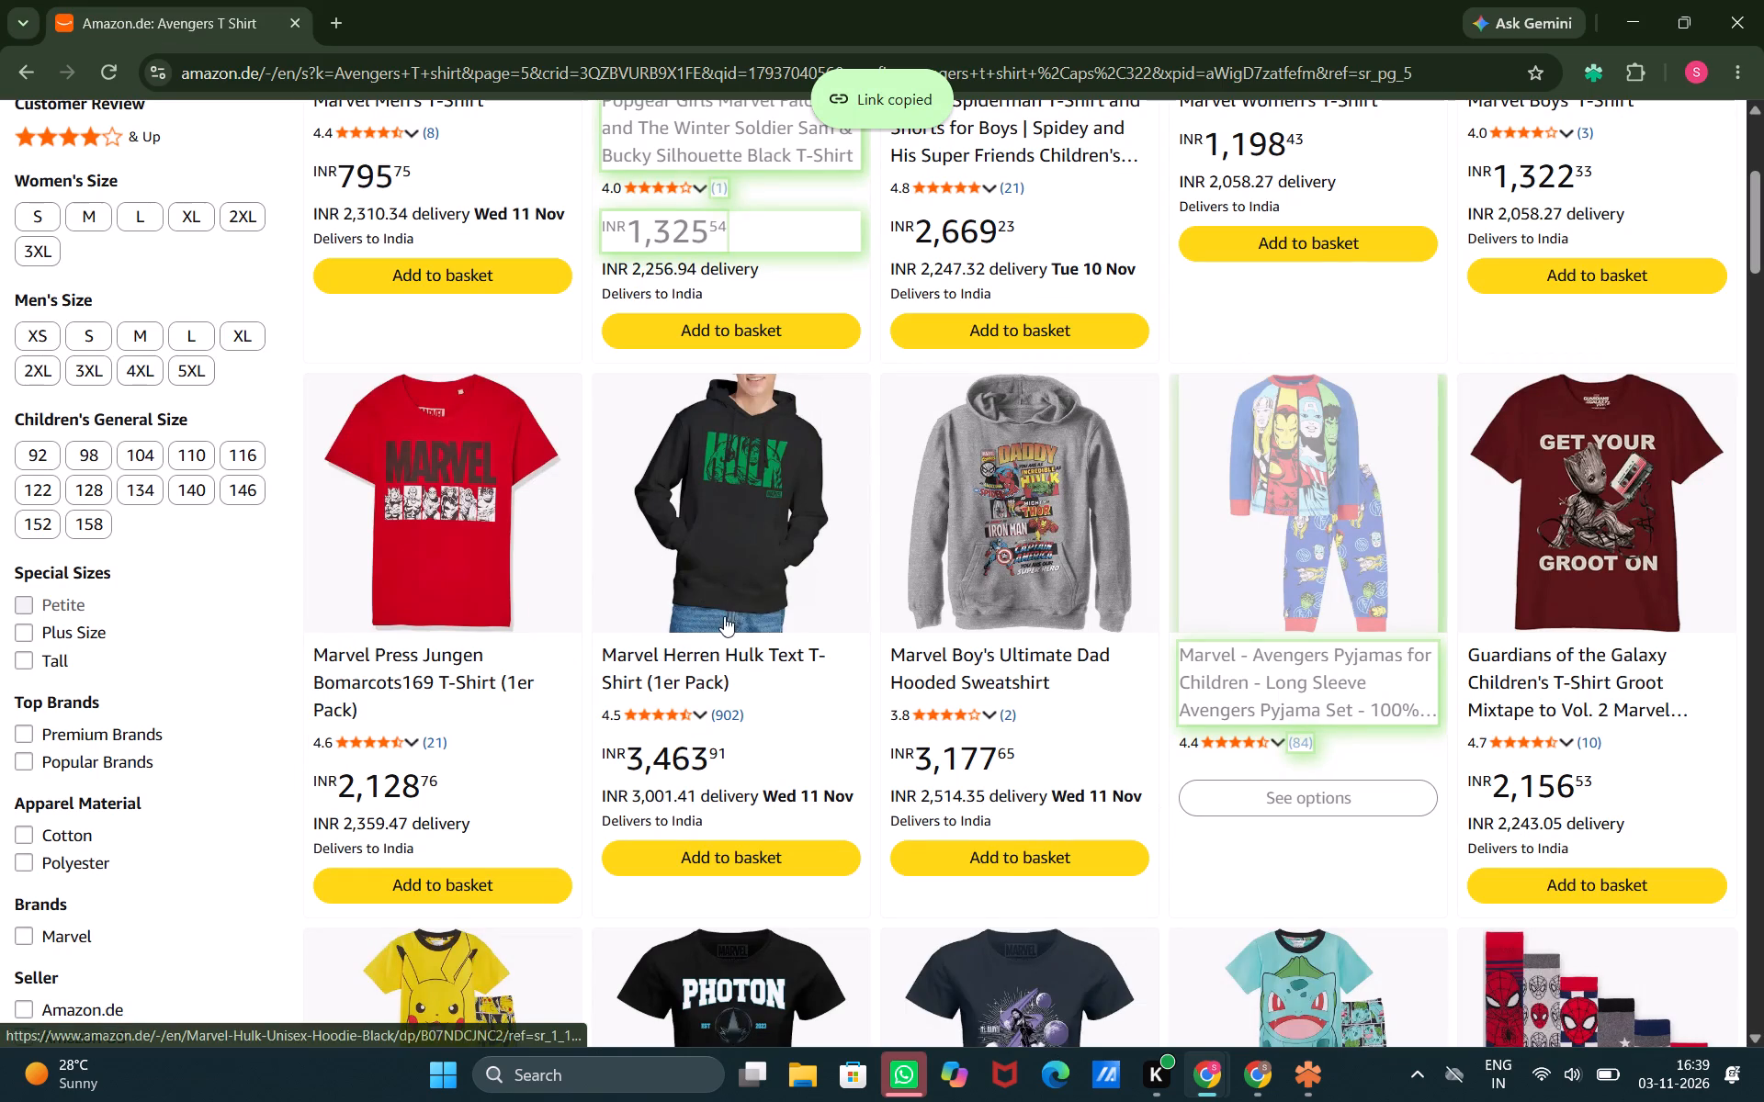
{"action": "scroll", "coordinate": [1550, 613], "scroll_direction": "down", "scroll_amount": 4}
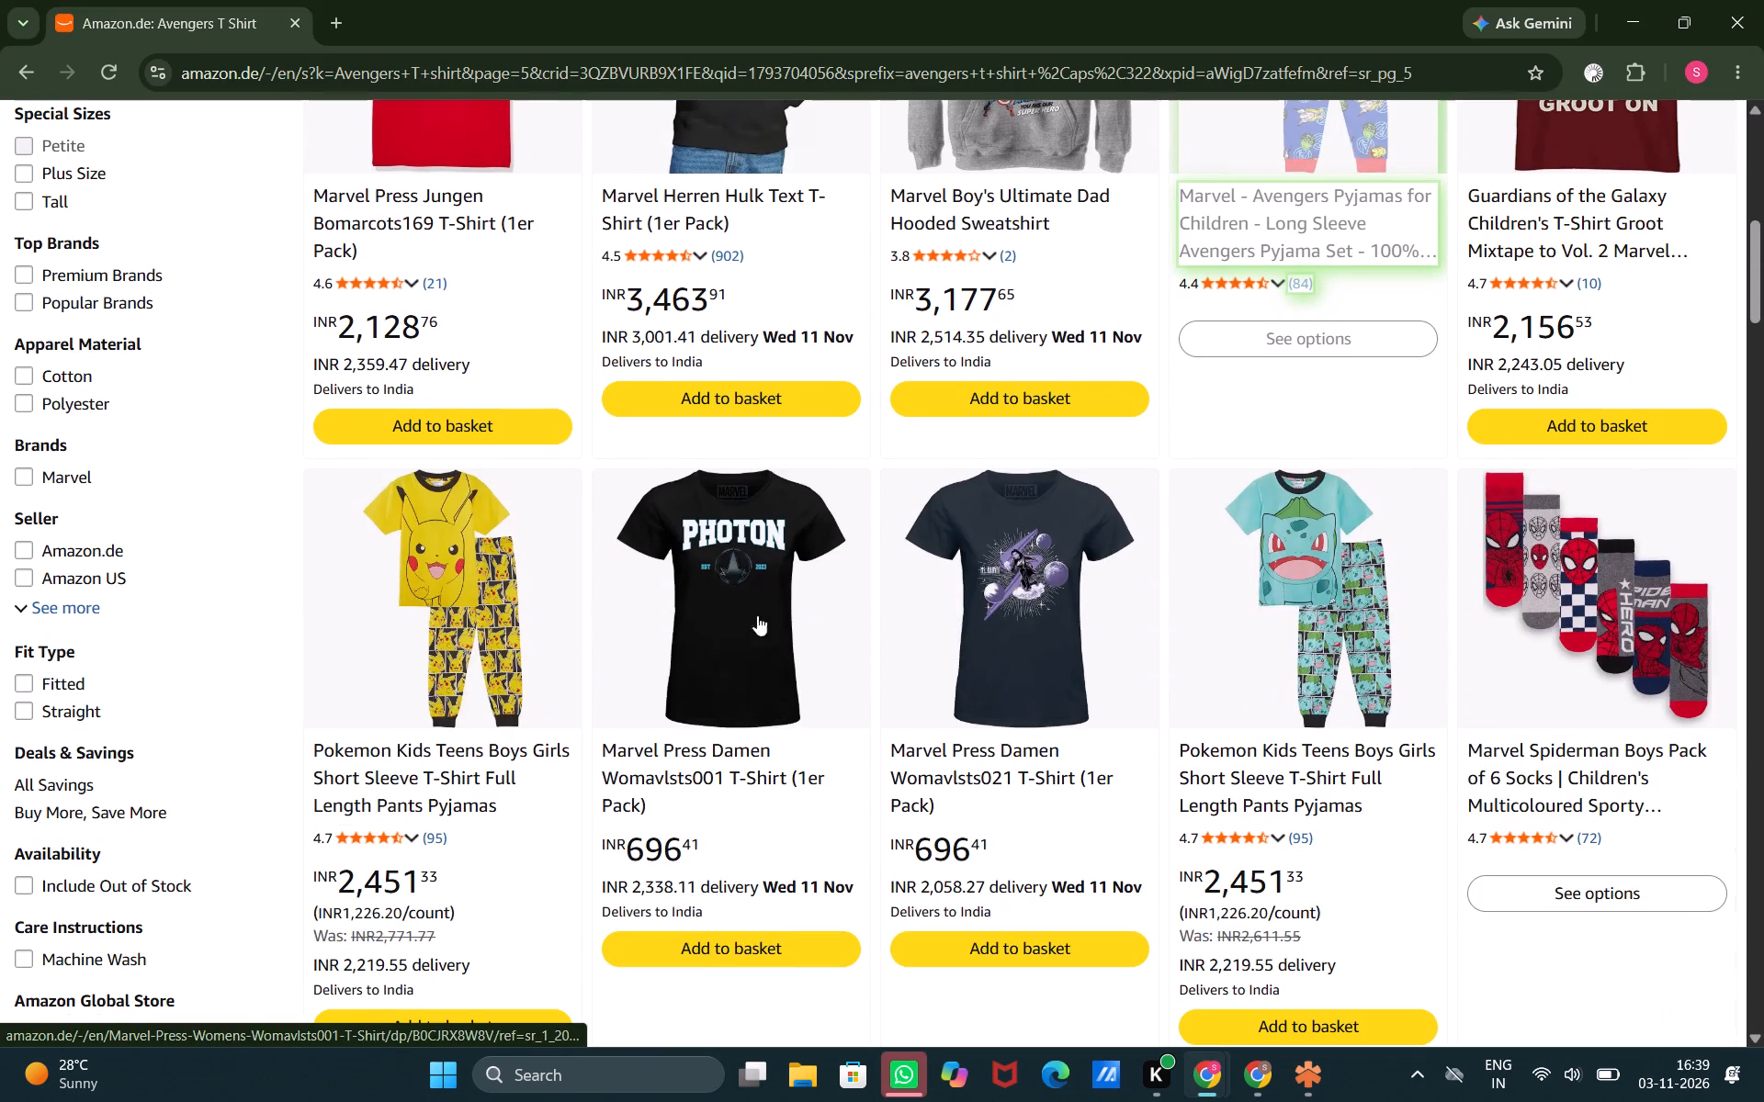
{"action": "scroll", "coordinate": [568, 599], "scroll_direction": "down", "scroll_amount": 5}
{"action": "right_click", "coordinate": [470, 807]}
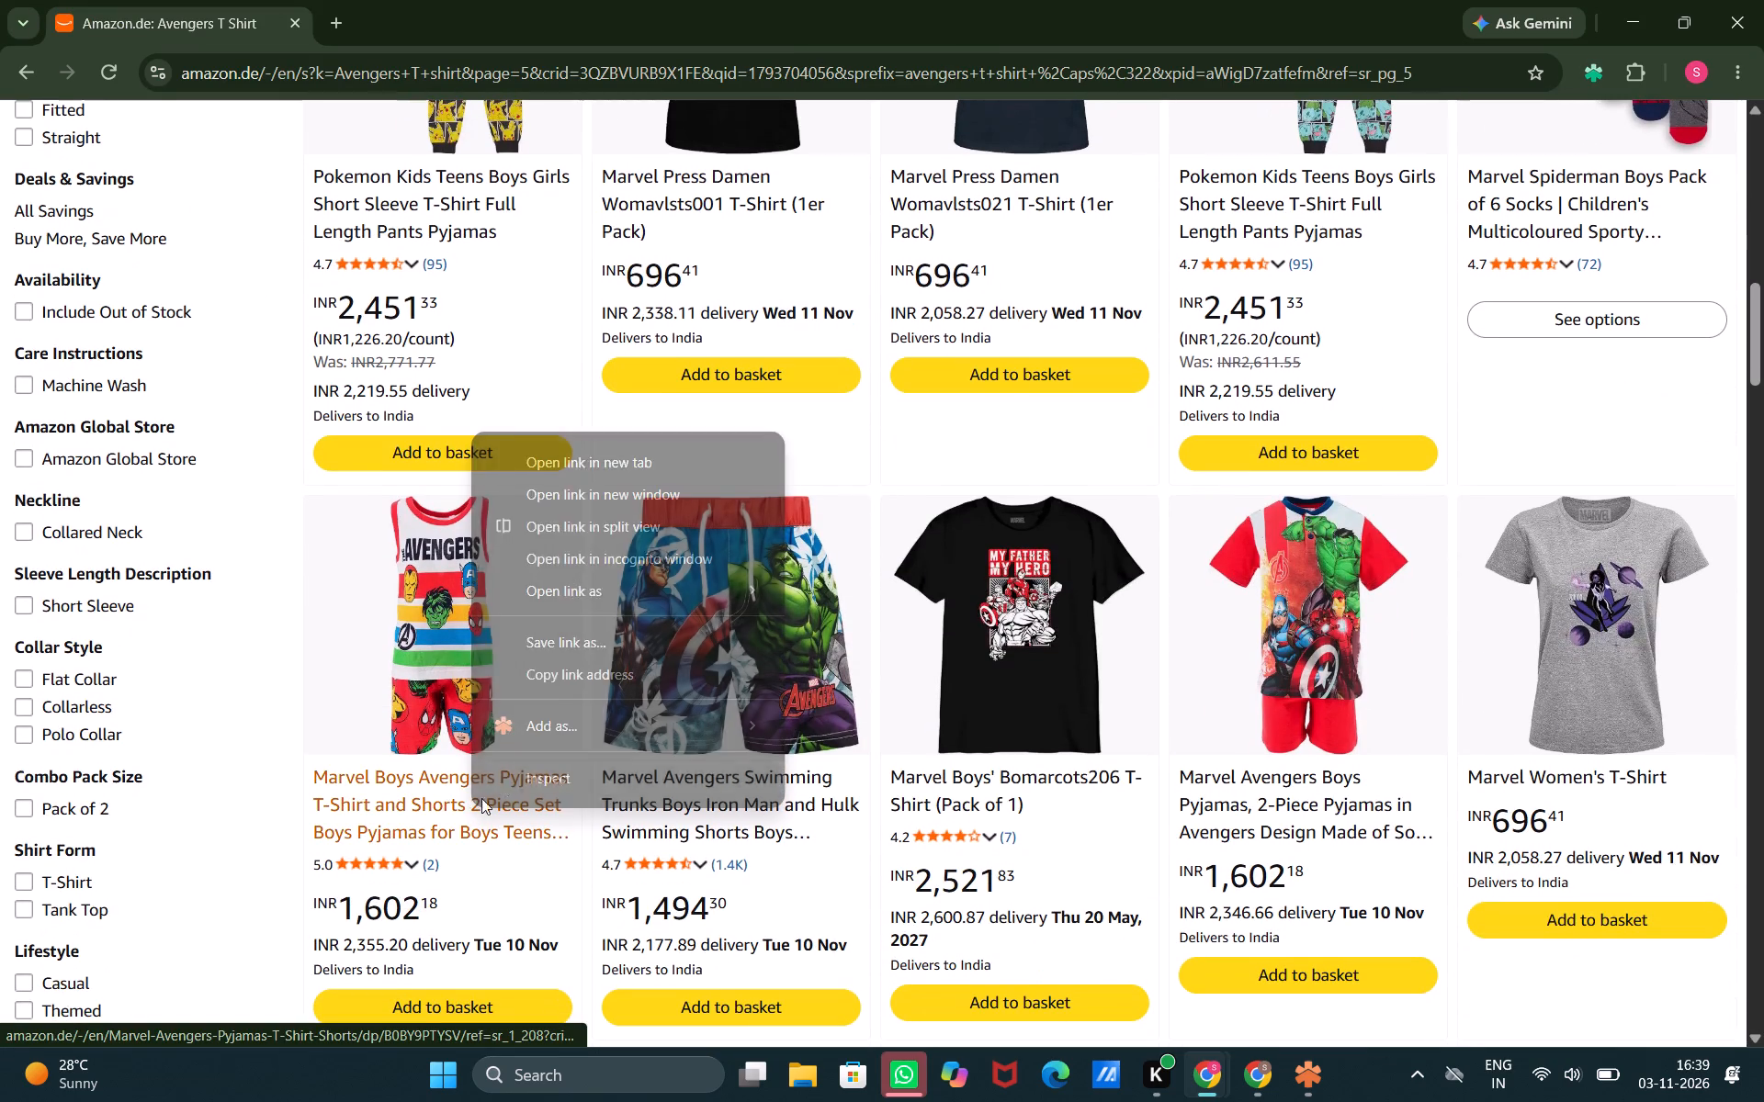
{"action": "left_click", "coordinate": [559, 666]}
{"action": "key", "text": "alt+Tab"}
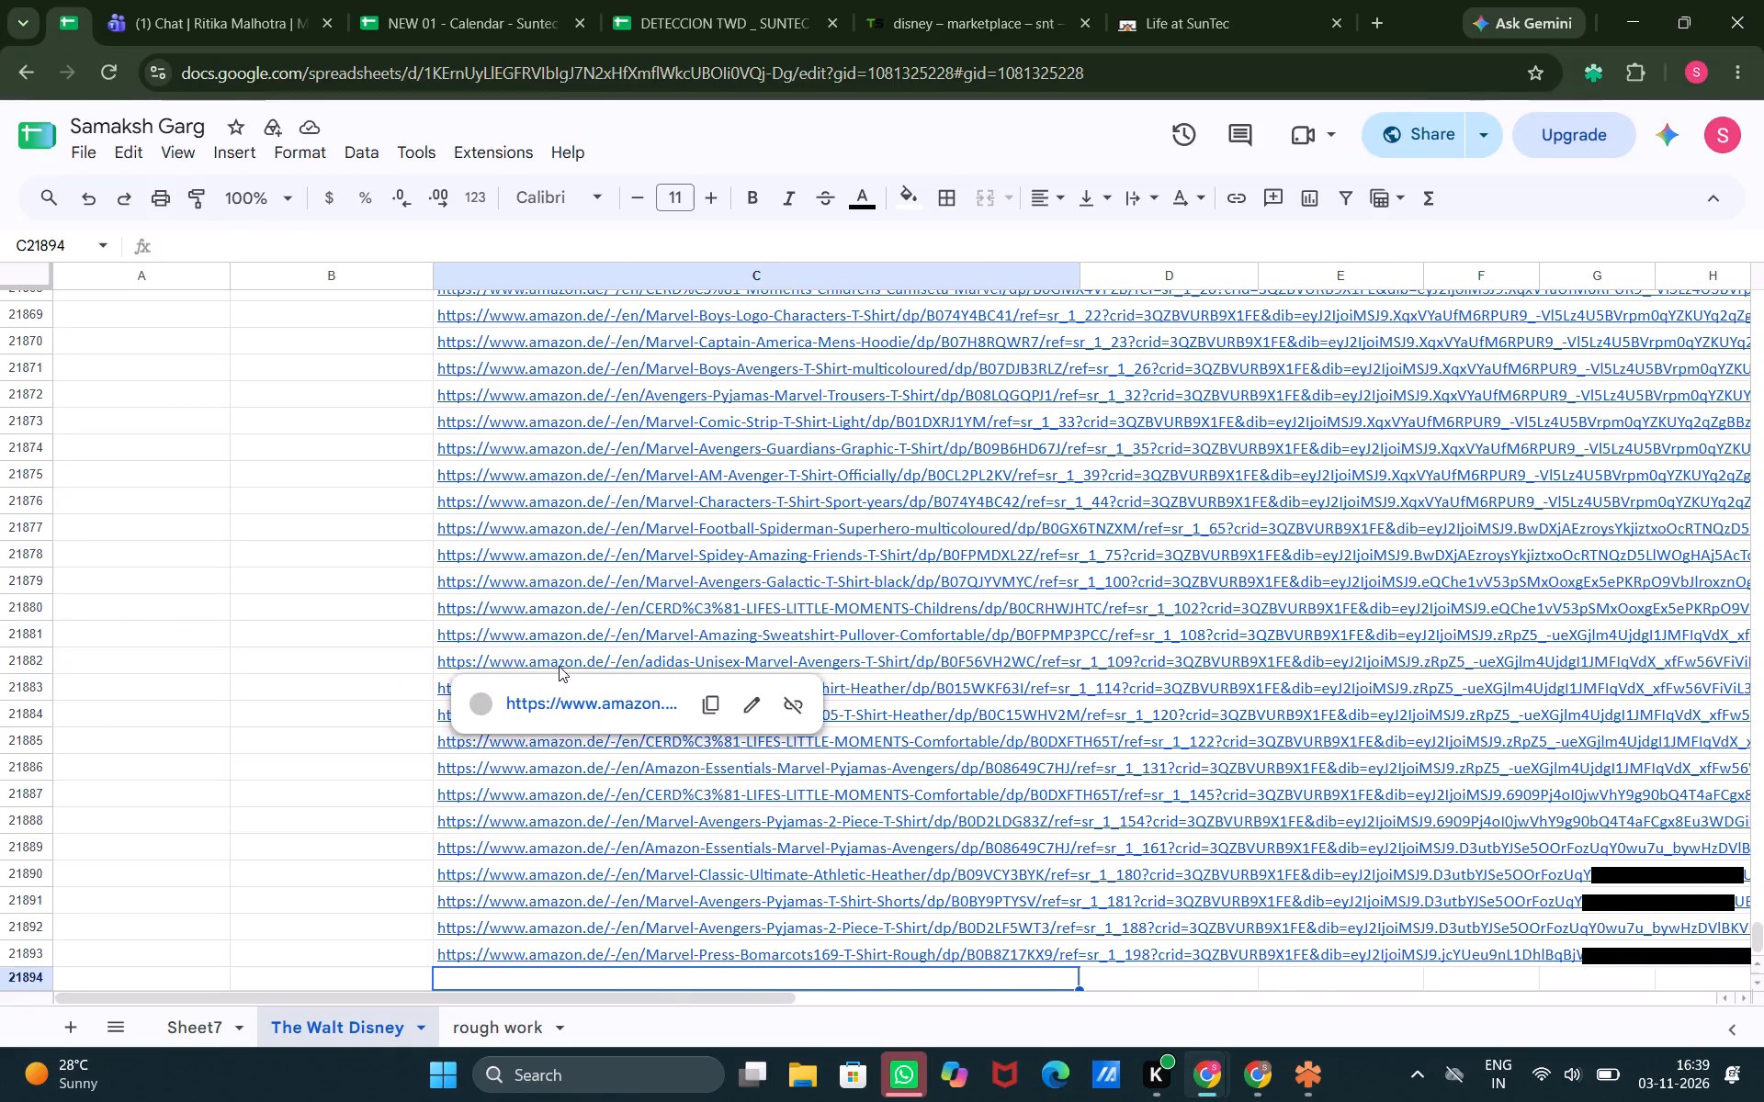
{"action": "key", "text": "ctrl+v"}
{"action": "key", "text": "Return"}
{"action": "key", "text": "Return"}
Open the Marvel Boys' Bomarcots206 T-Shirt product page and copy its page address into cell C21895 of the sheet.
{"action": "key", "text": "alt+Tab"}
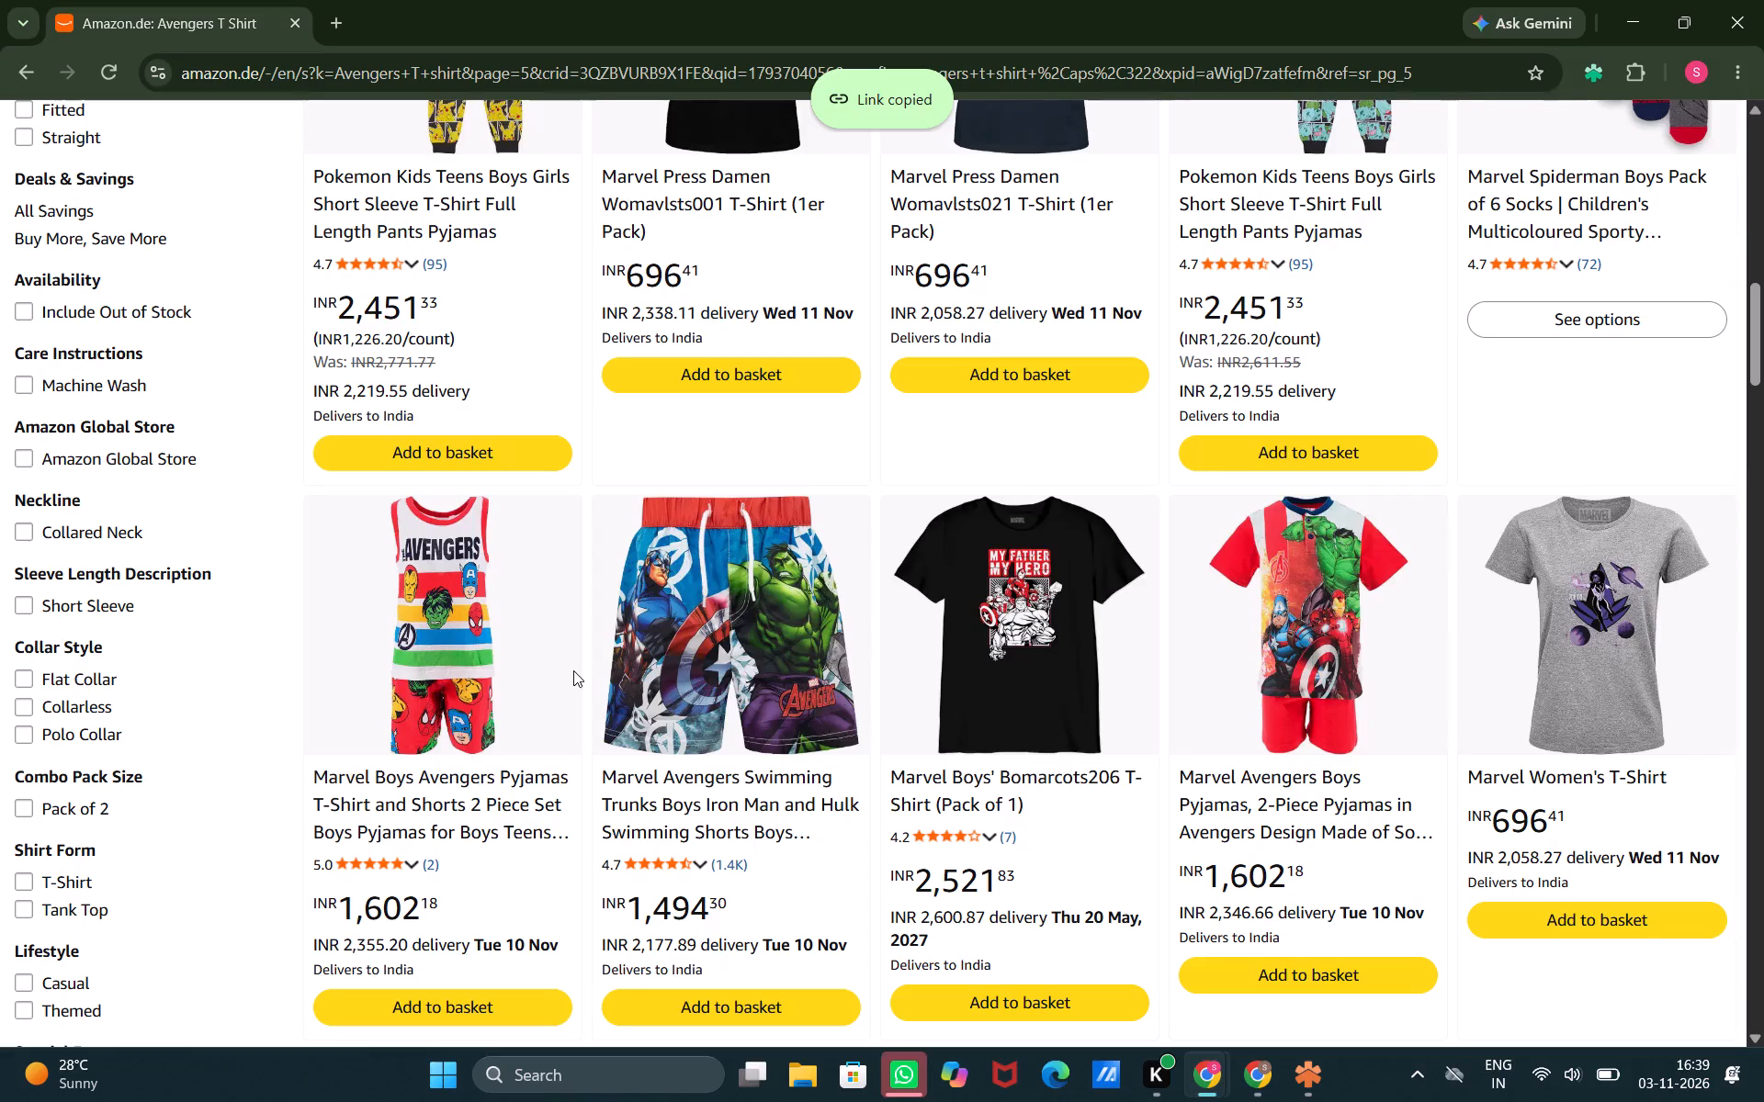
{"action": "double_click", "coordinate": [1030, 615]}
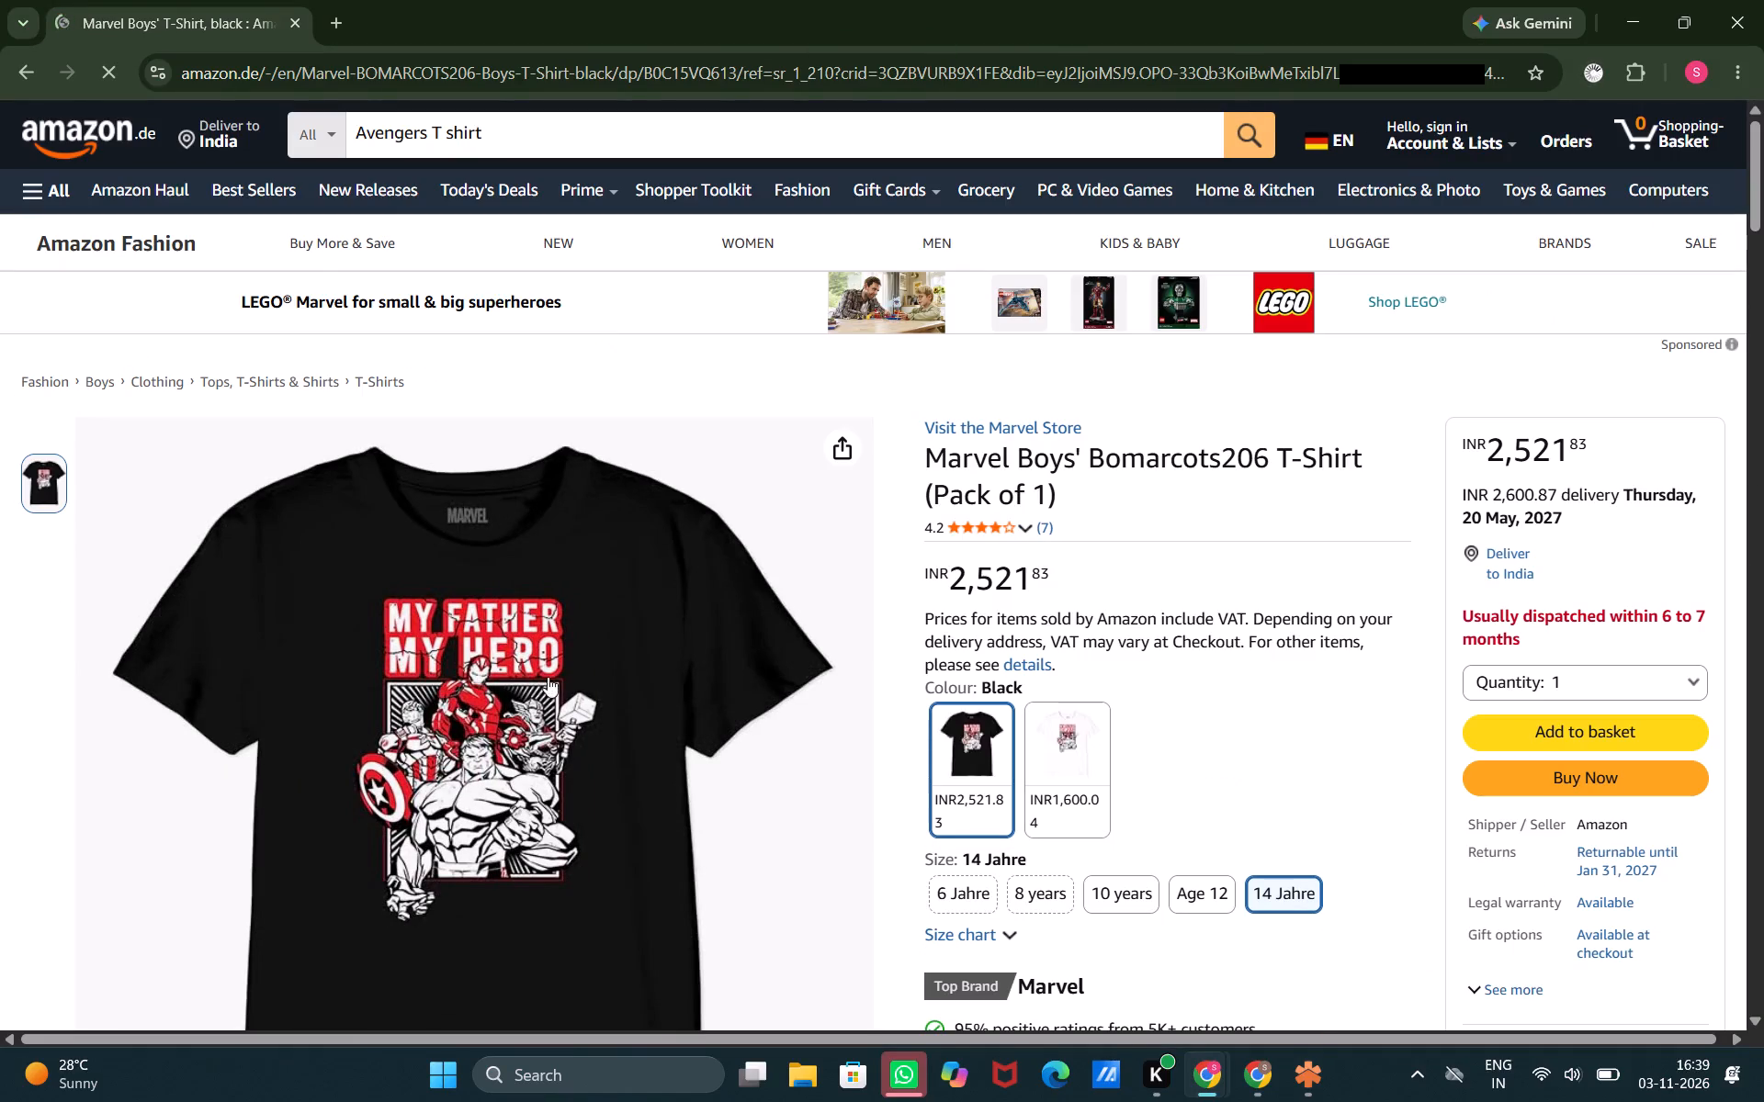
{"action": "left_click", "coordinate": [744, 67]}
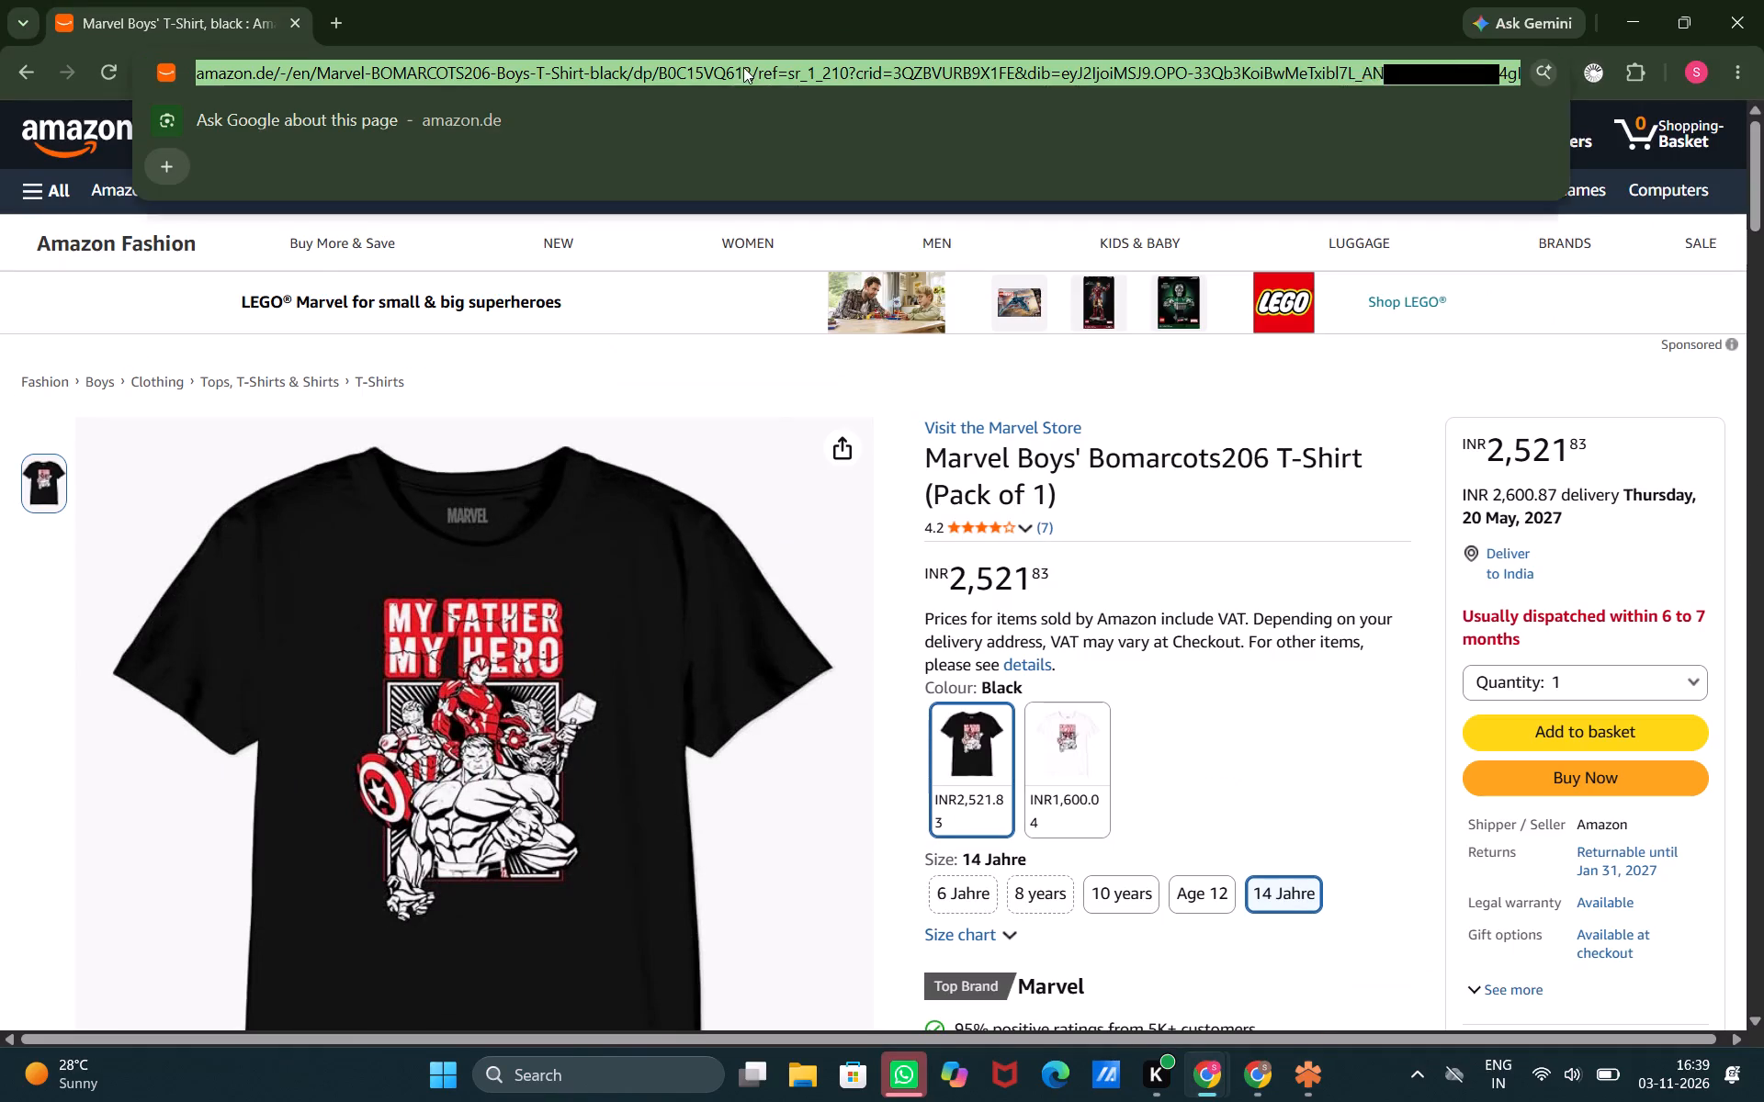
{"action": "key", "text": "ctrl+c"}
{"action": "key", "text": "alt+Tab"}
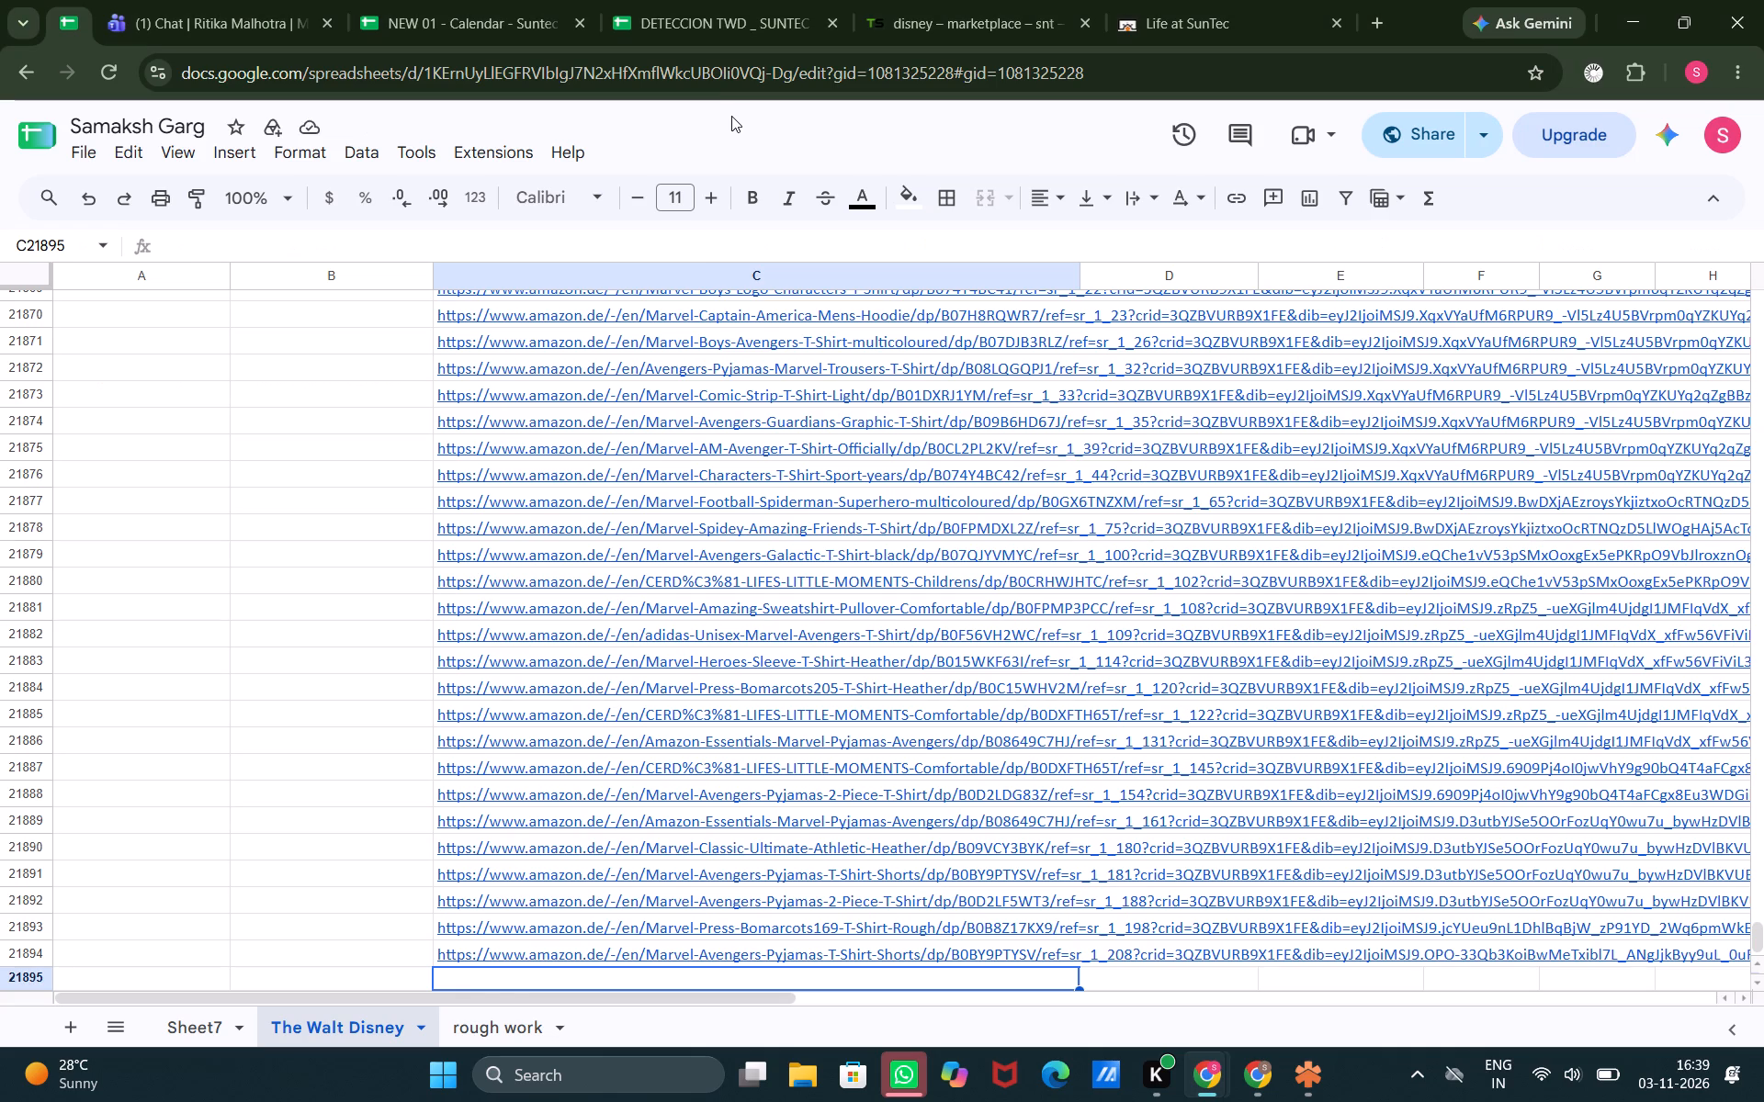
{"action": "key", "text": "ctrl+v"}
{"action": "key", "text": "Return"}
{"action": "key", "text": "Return"}
Return to the page 5 results and copy the Marvel Avengers Boys two-piece pyjamas link into the sheet's next empty column C cell.
{"action": "key", "text": "alt+Tab"}
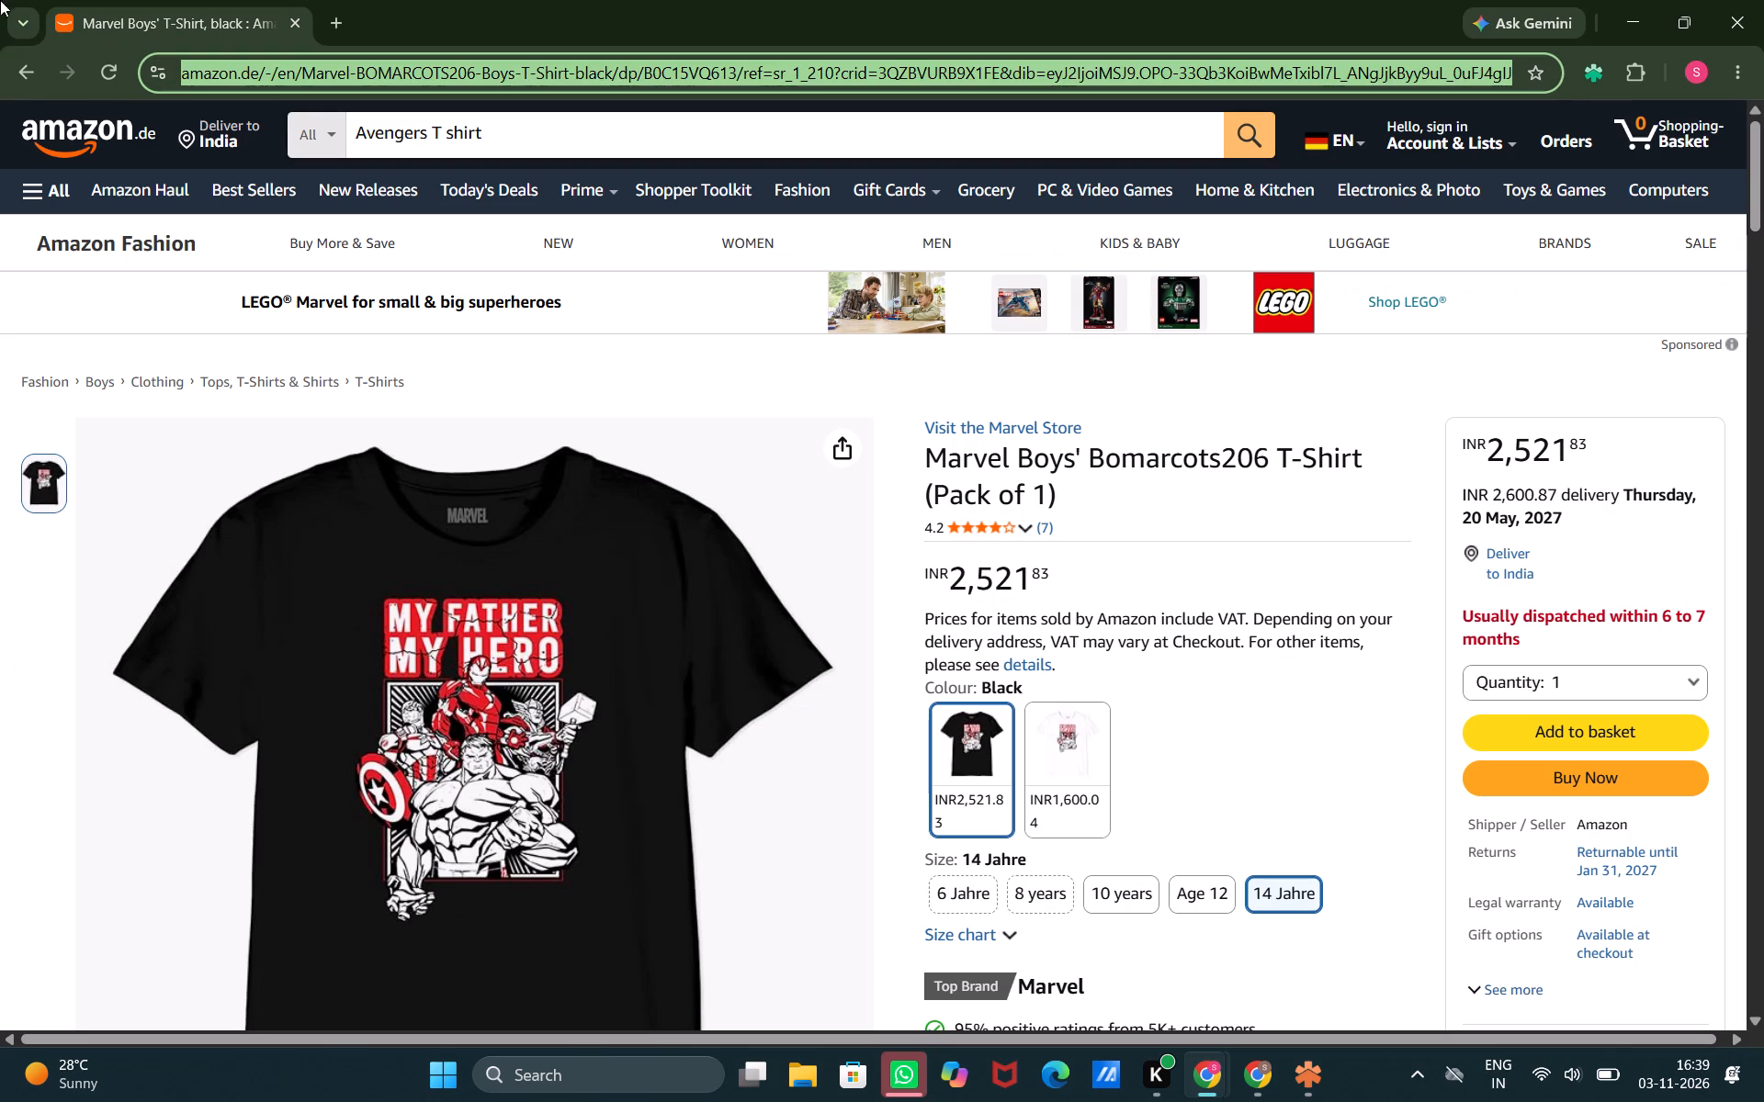
{"action": "left_click", "coordinate": [8, 63]}
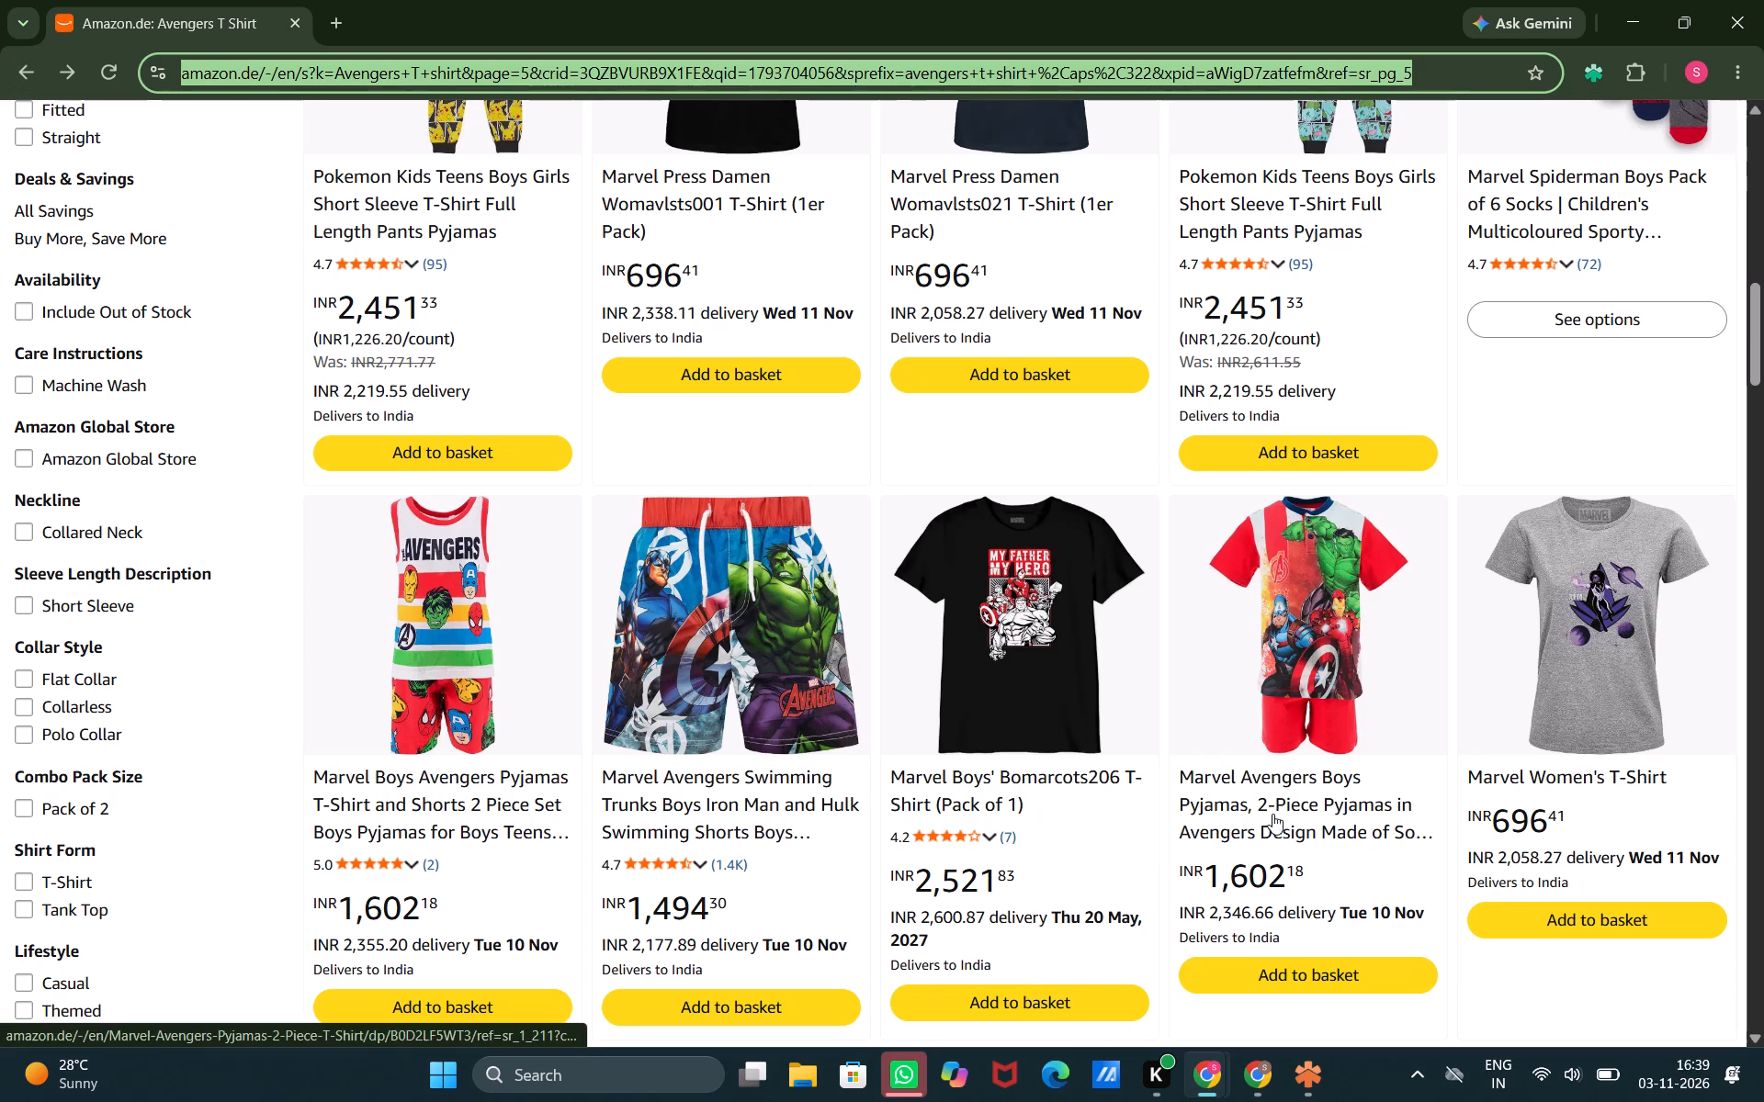
{"action": "right_click", "coordinate": [1270, 816]}
{"action": "left_click", "coordinate": [1304, 670]}
{"action": "key", "text": "alt+Tab"}
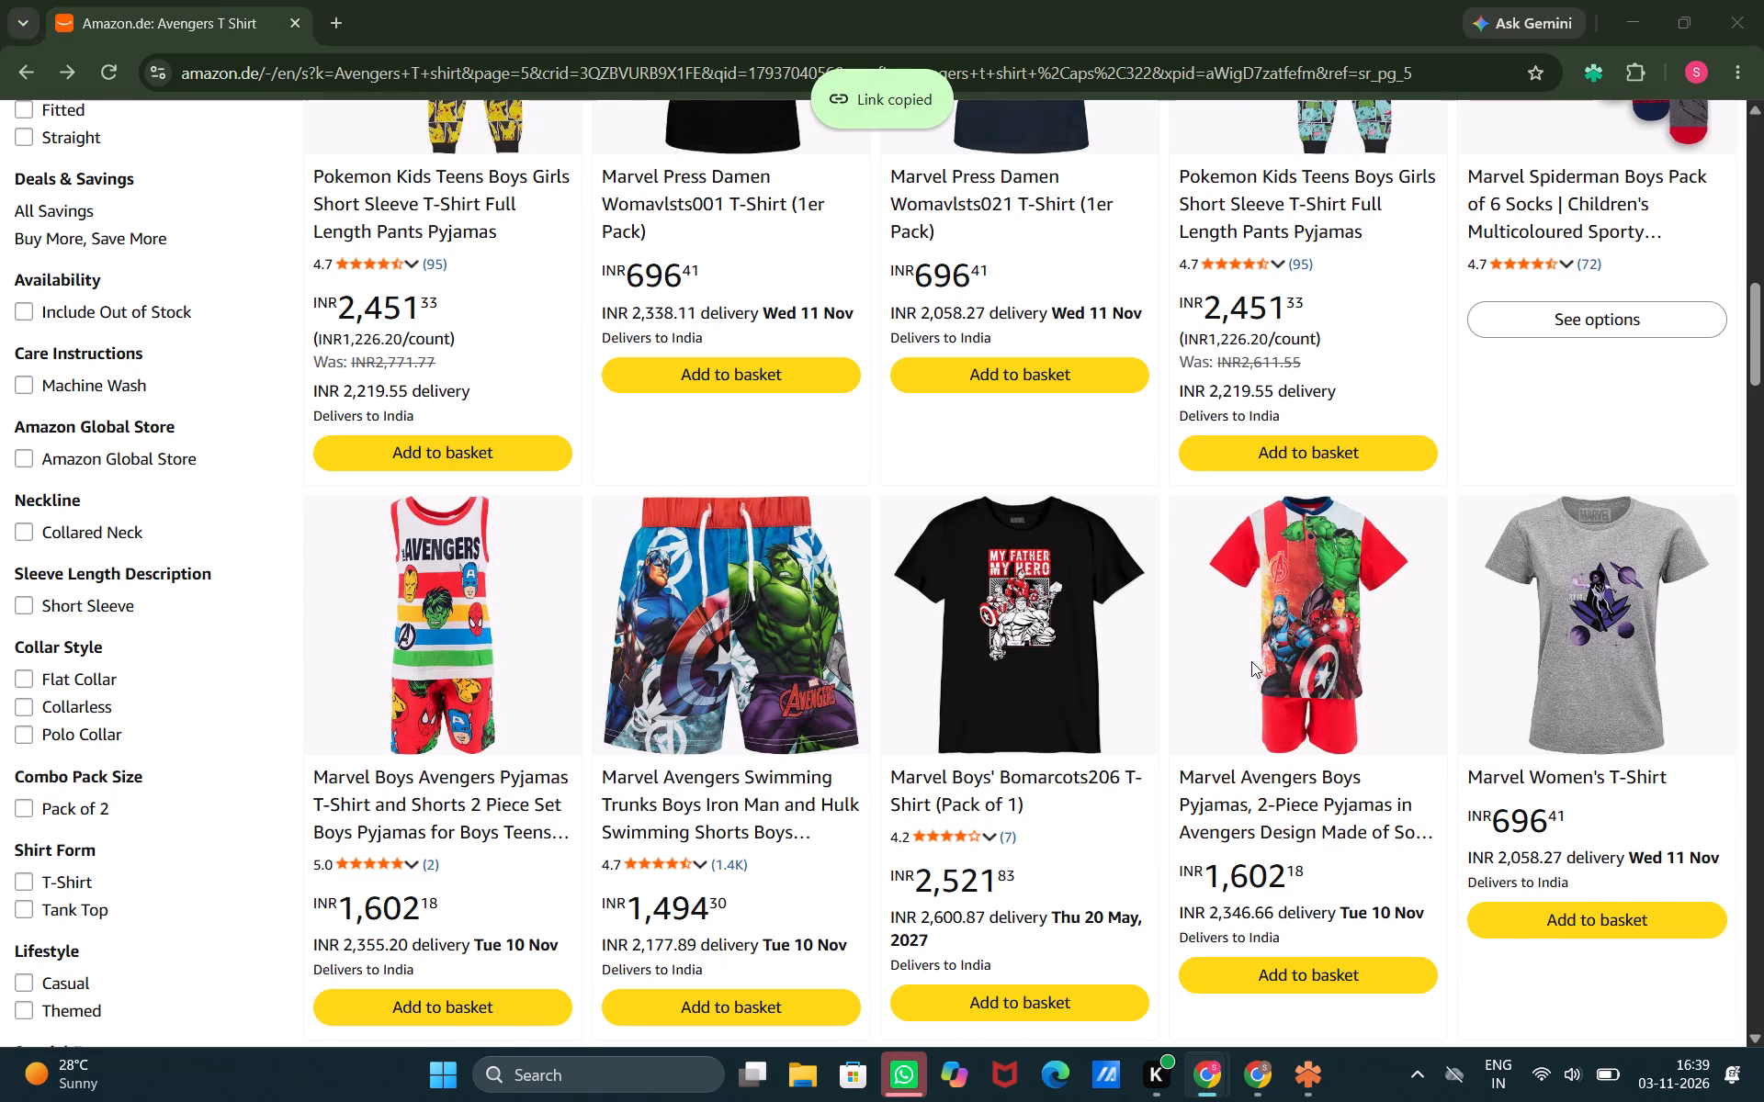
{"action": "key", "text": "ctrl+v"}
{"action": "key", "text": "Return"}
{"action": "key", "text": "Return"}
{"action": "key", "text": "alt+Tab"}
{"action": "key", "text": "alt+Tab"}
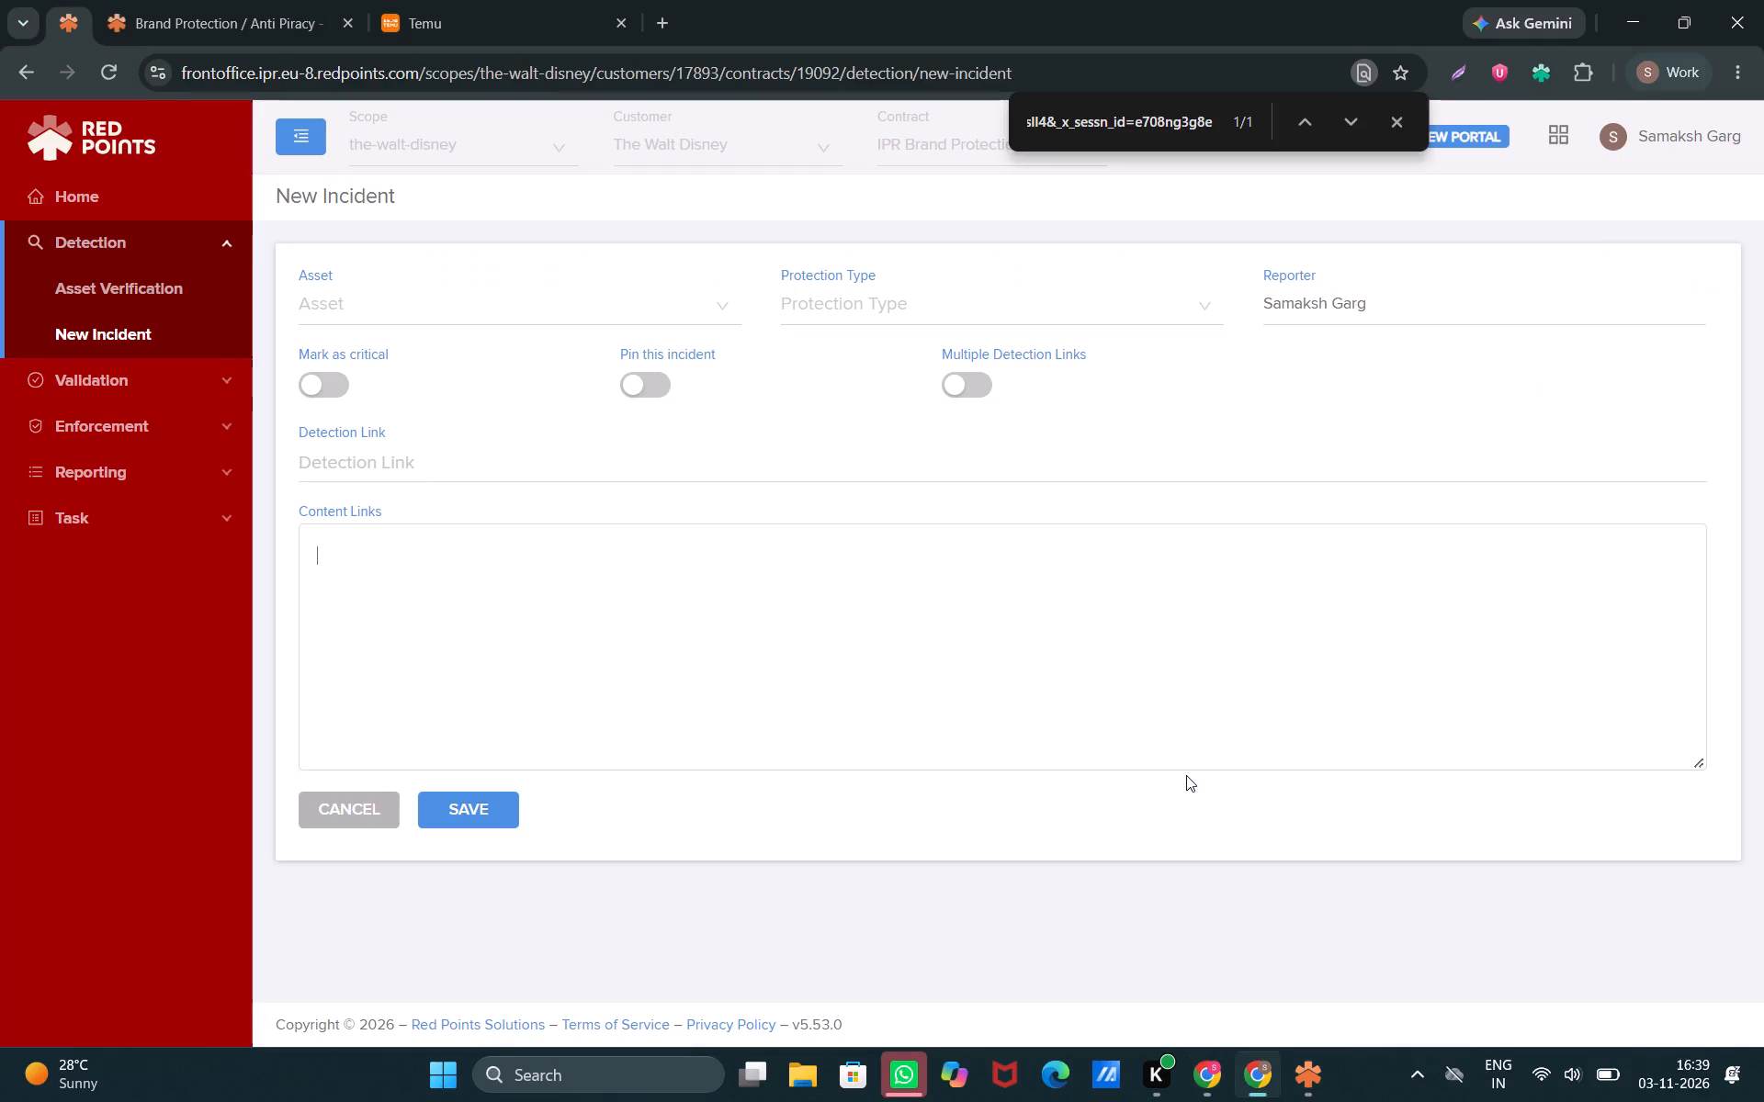
Copy the page 5 product link of the Marvel Boys Avengers T-Shirt and Shorts 2 Piece Pyjama Set into cell C21897 of the sheet.
{"action": "key", "text": "alt+Tab"}
{"action": "key", "text": "alt+Tab"}
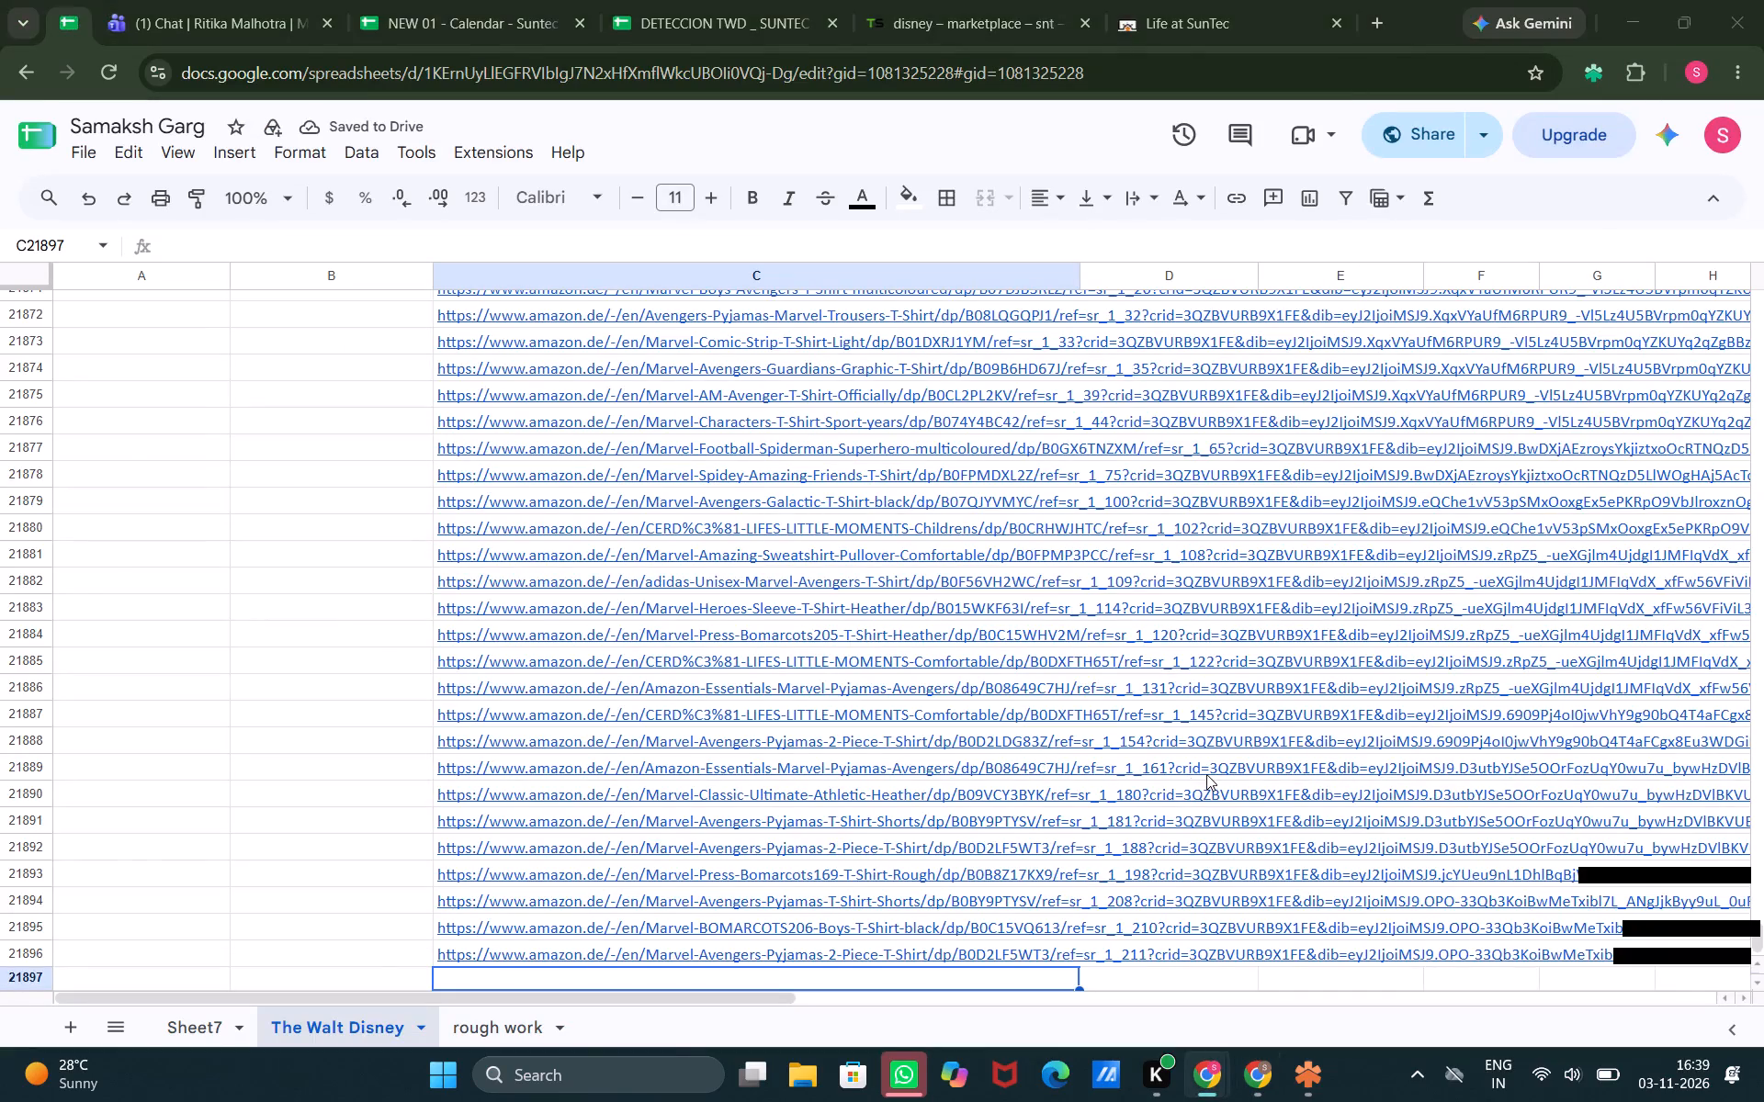
{"action": "key", "text": "alt+Tab"}
{"action": "key", "text": "alt+Tab"}
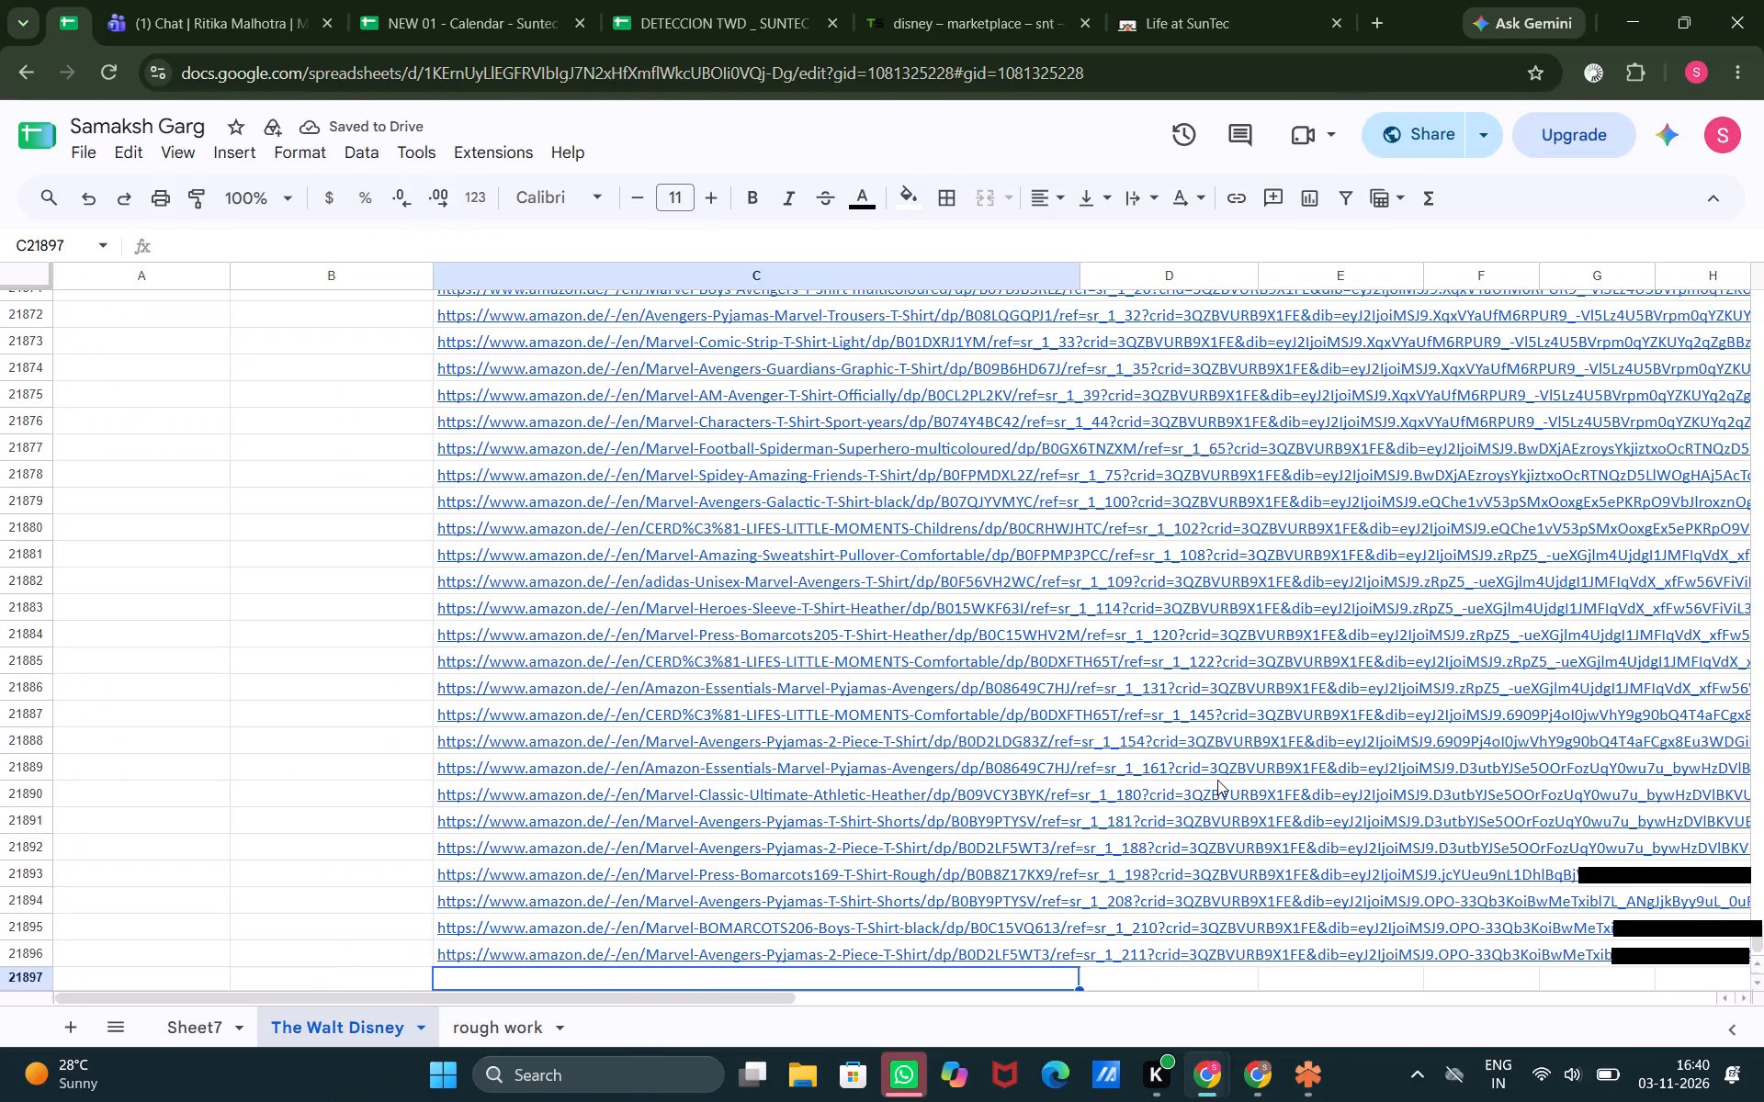
{"action": "key", "text": "alt+Tab"}
{"action": "scroll", "coordinate": [1217, 780], "scroll_direction": "down", "scroll_amount": 5}
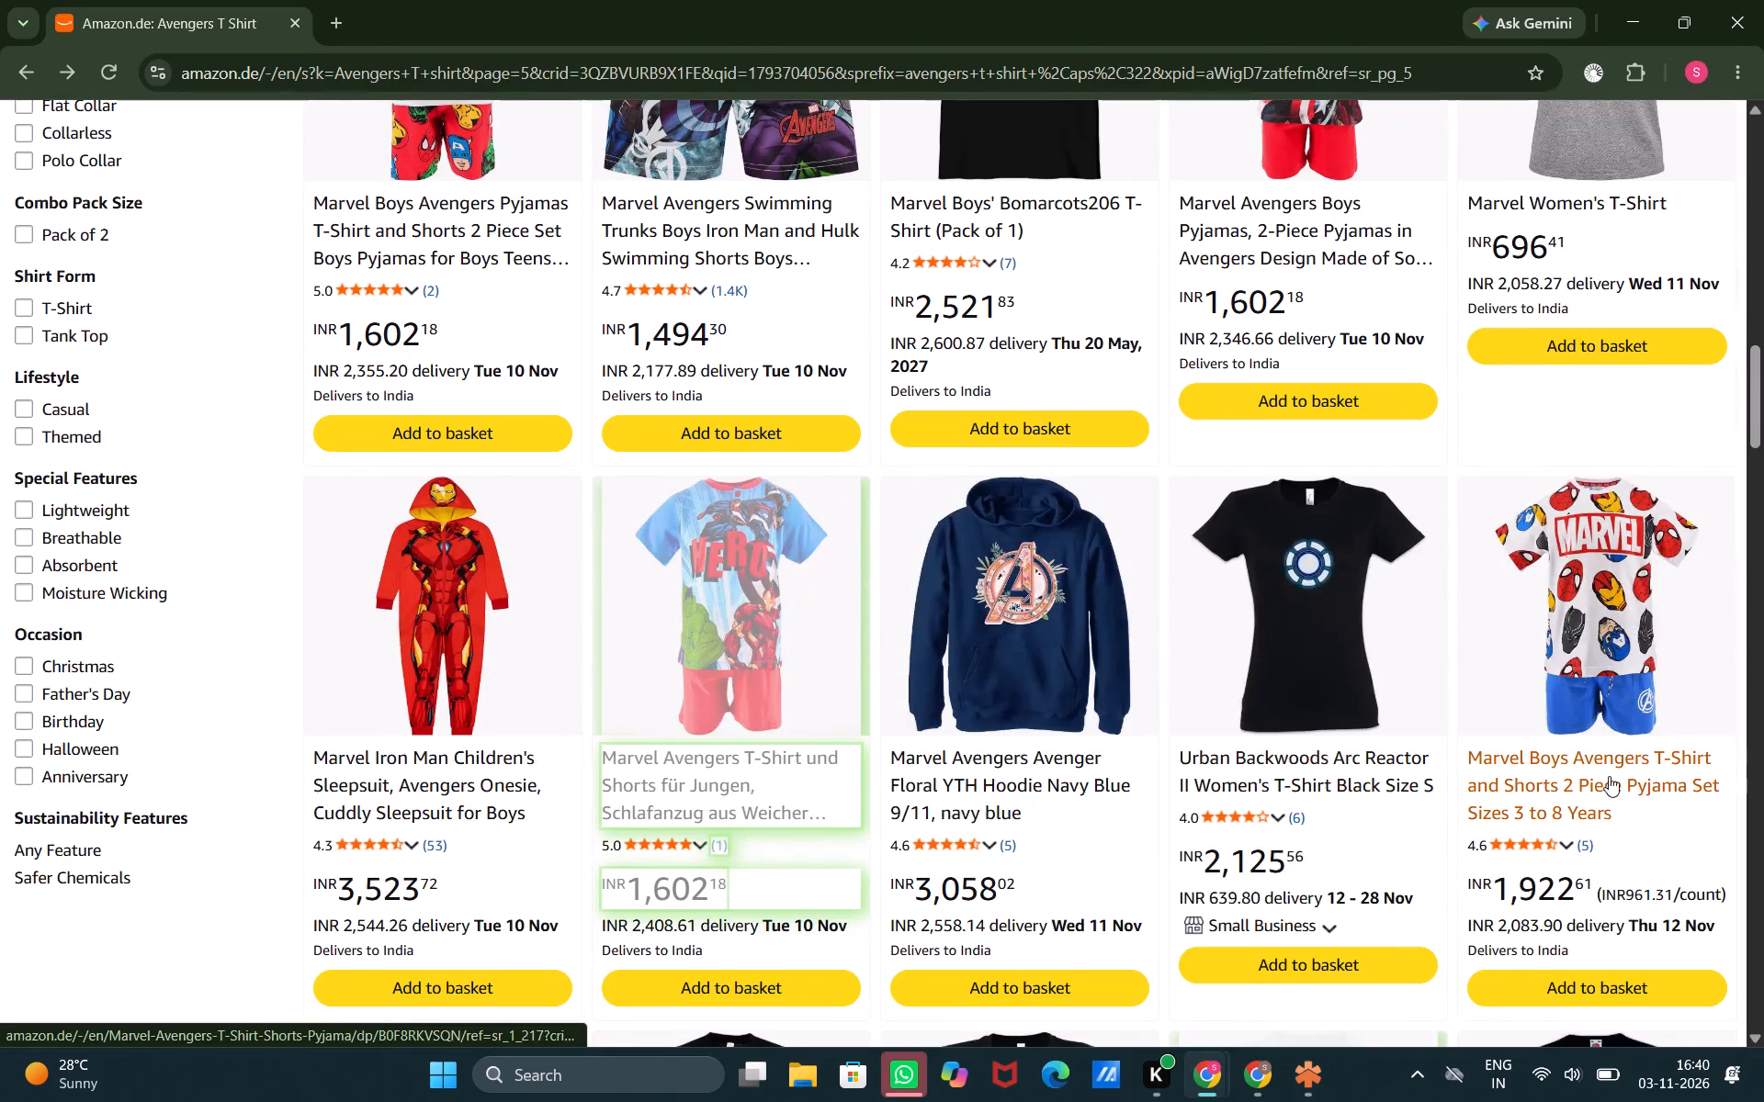
{"action": "right_click", "coordinate": [1601, 777]}
{"action": "left_click_drag", "start_coordinate": [1476, 642], "coordinate": [1476, 651]}
{"action": "key", "text": "alt+Tab"}
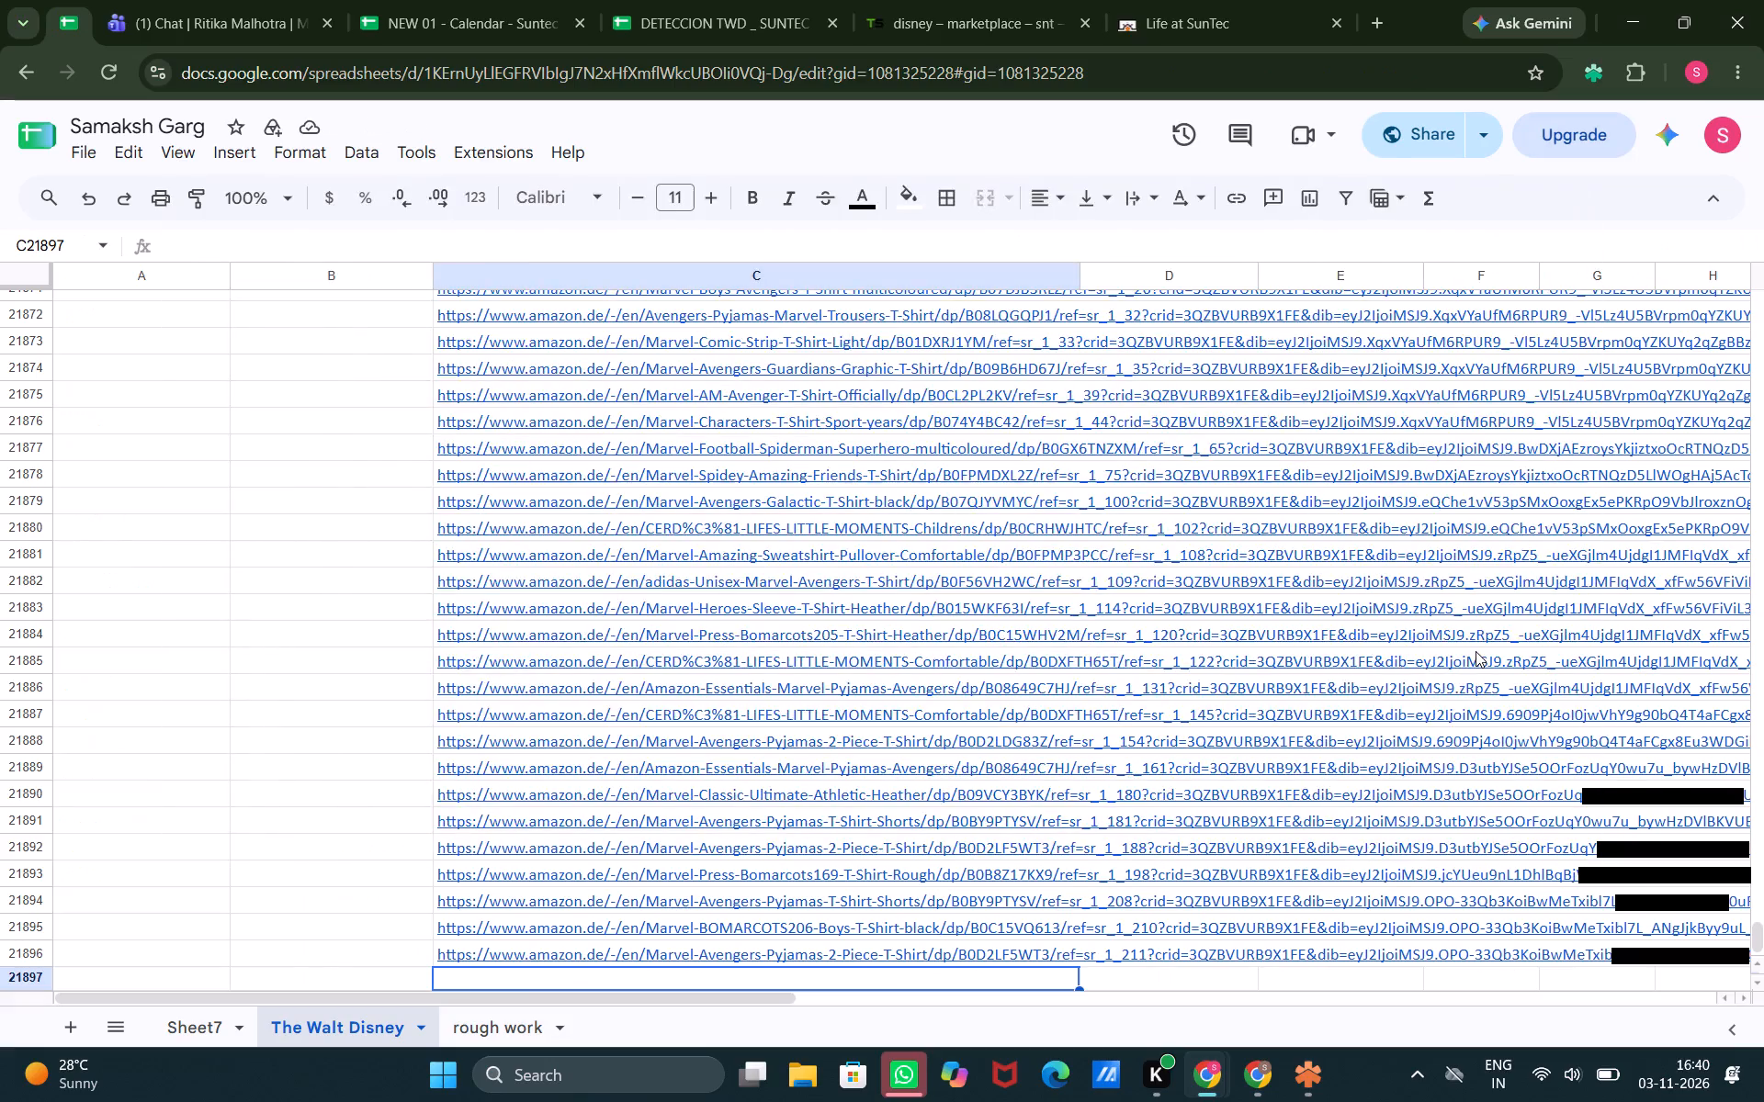
{"action": "key", "text": "ctrl+v"}
{"action": "key", "text": "Return"}
{"action": "key", "text": "Return"}
{"action": "key", "text": "alt+Tab"}
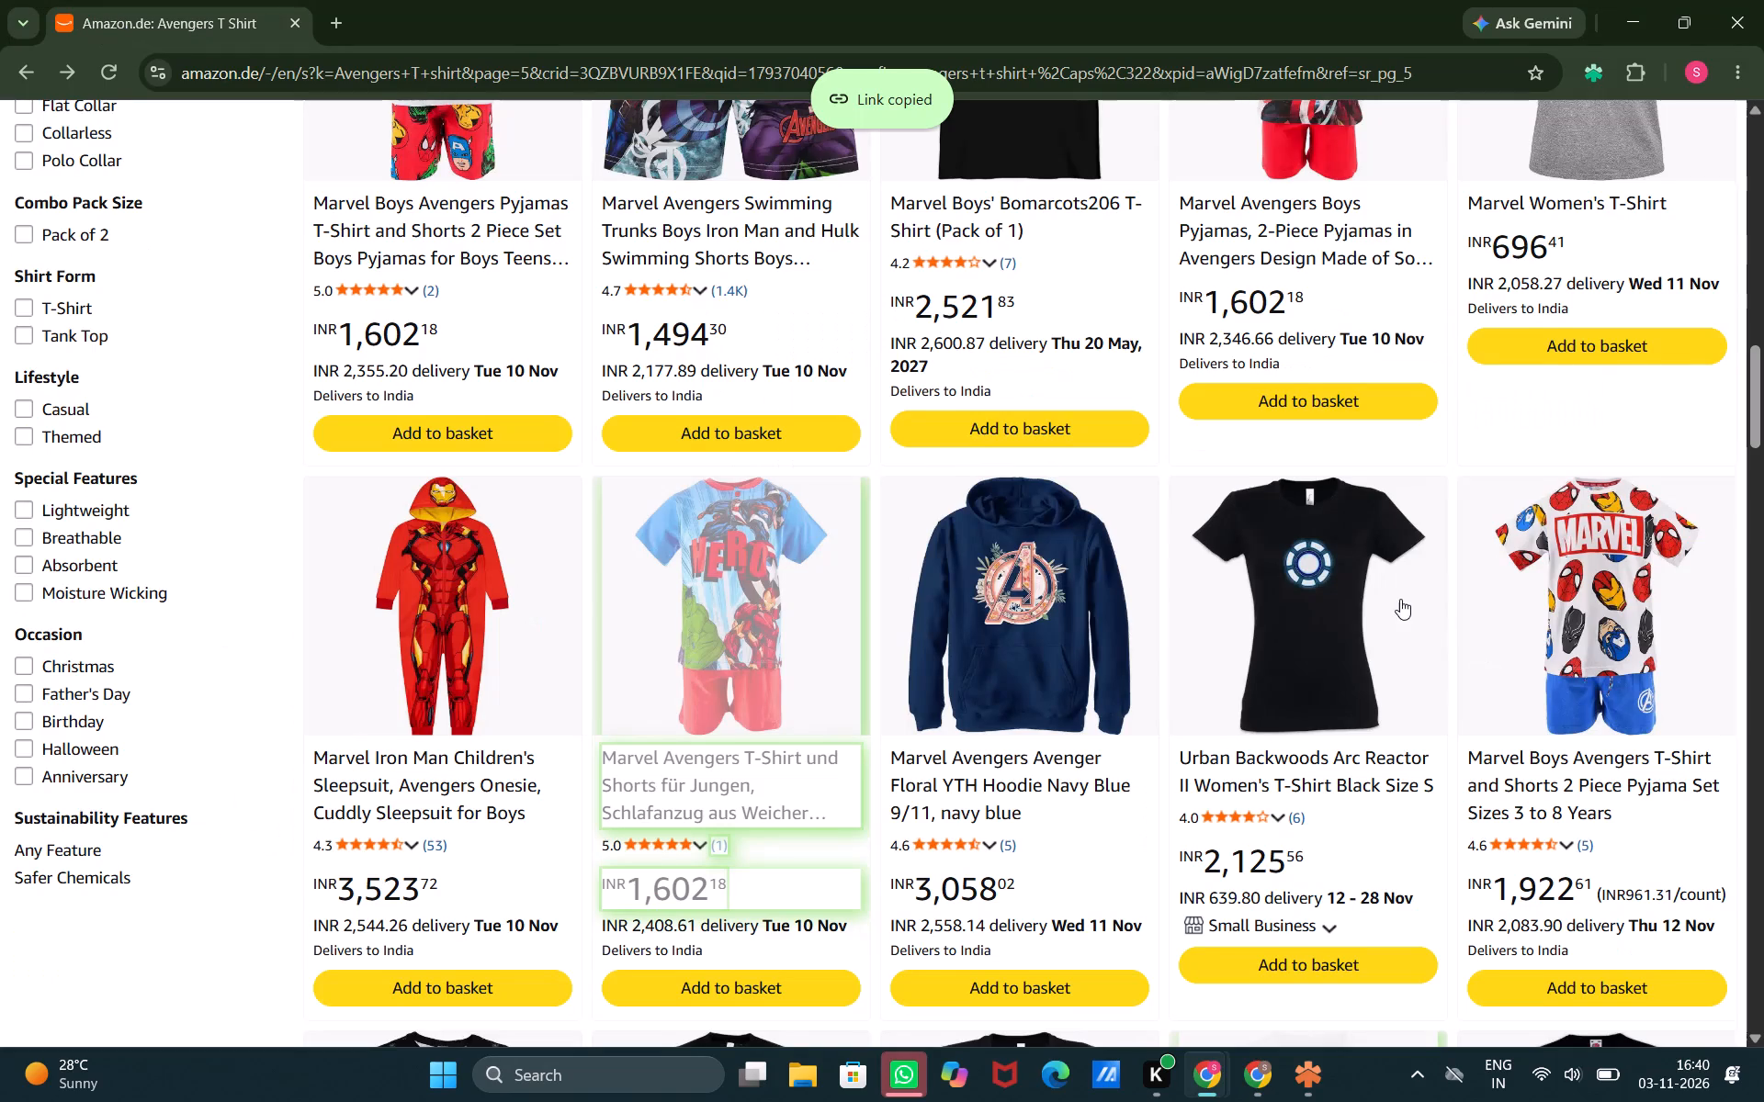
Copy the page 5 product link of the Marvel Avengers Children's Short Pyjamas into cell C21898 of the sheet.
{"action": "scroll", "coordinate": [1399, 599], "scroll_direction": "down", "scroll_amount": 3}
{"action": "scroll", "coordinate": [1204, 602], "scroll_direction": "down", "scroll_amount": 3}
{"action": "scroll", "coordinate": [1535, 551], "scroll_direction": "down", "scroll_amount": 4}
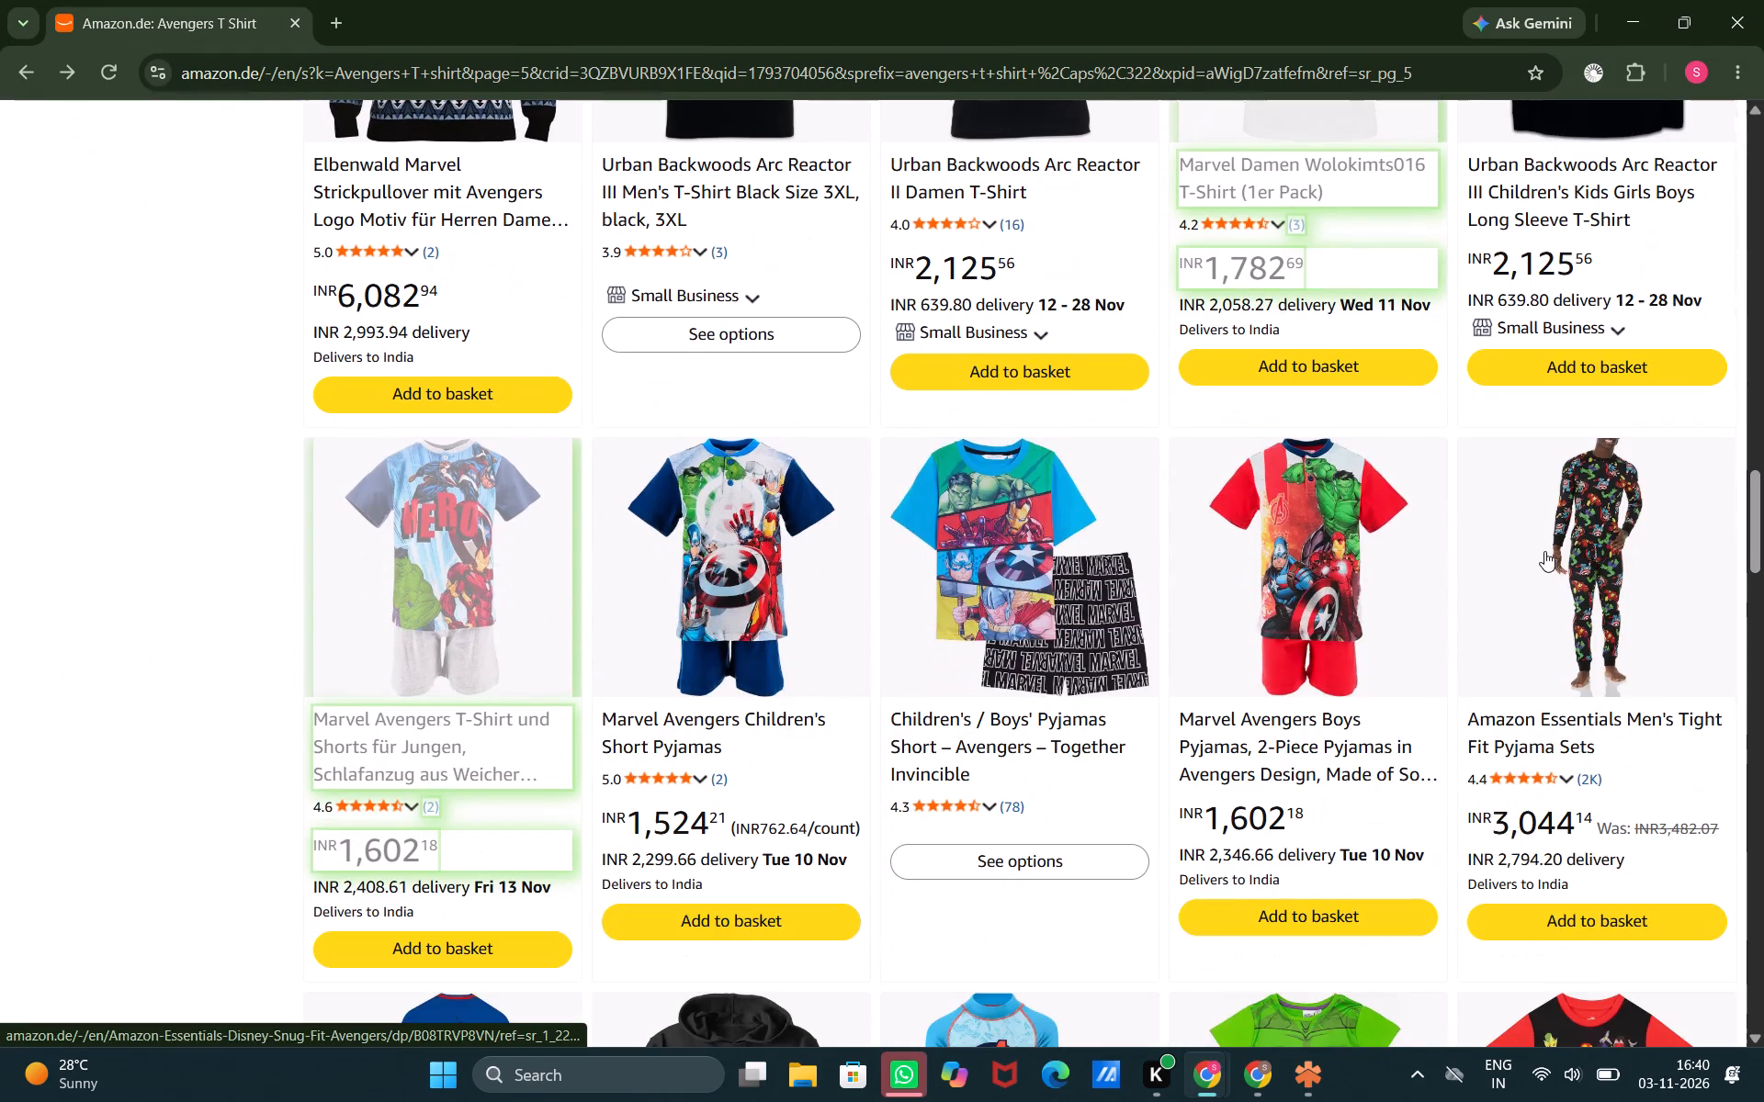
{"action": "right_click", "coordinate": [783, 735]}
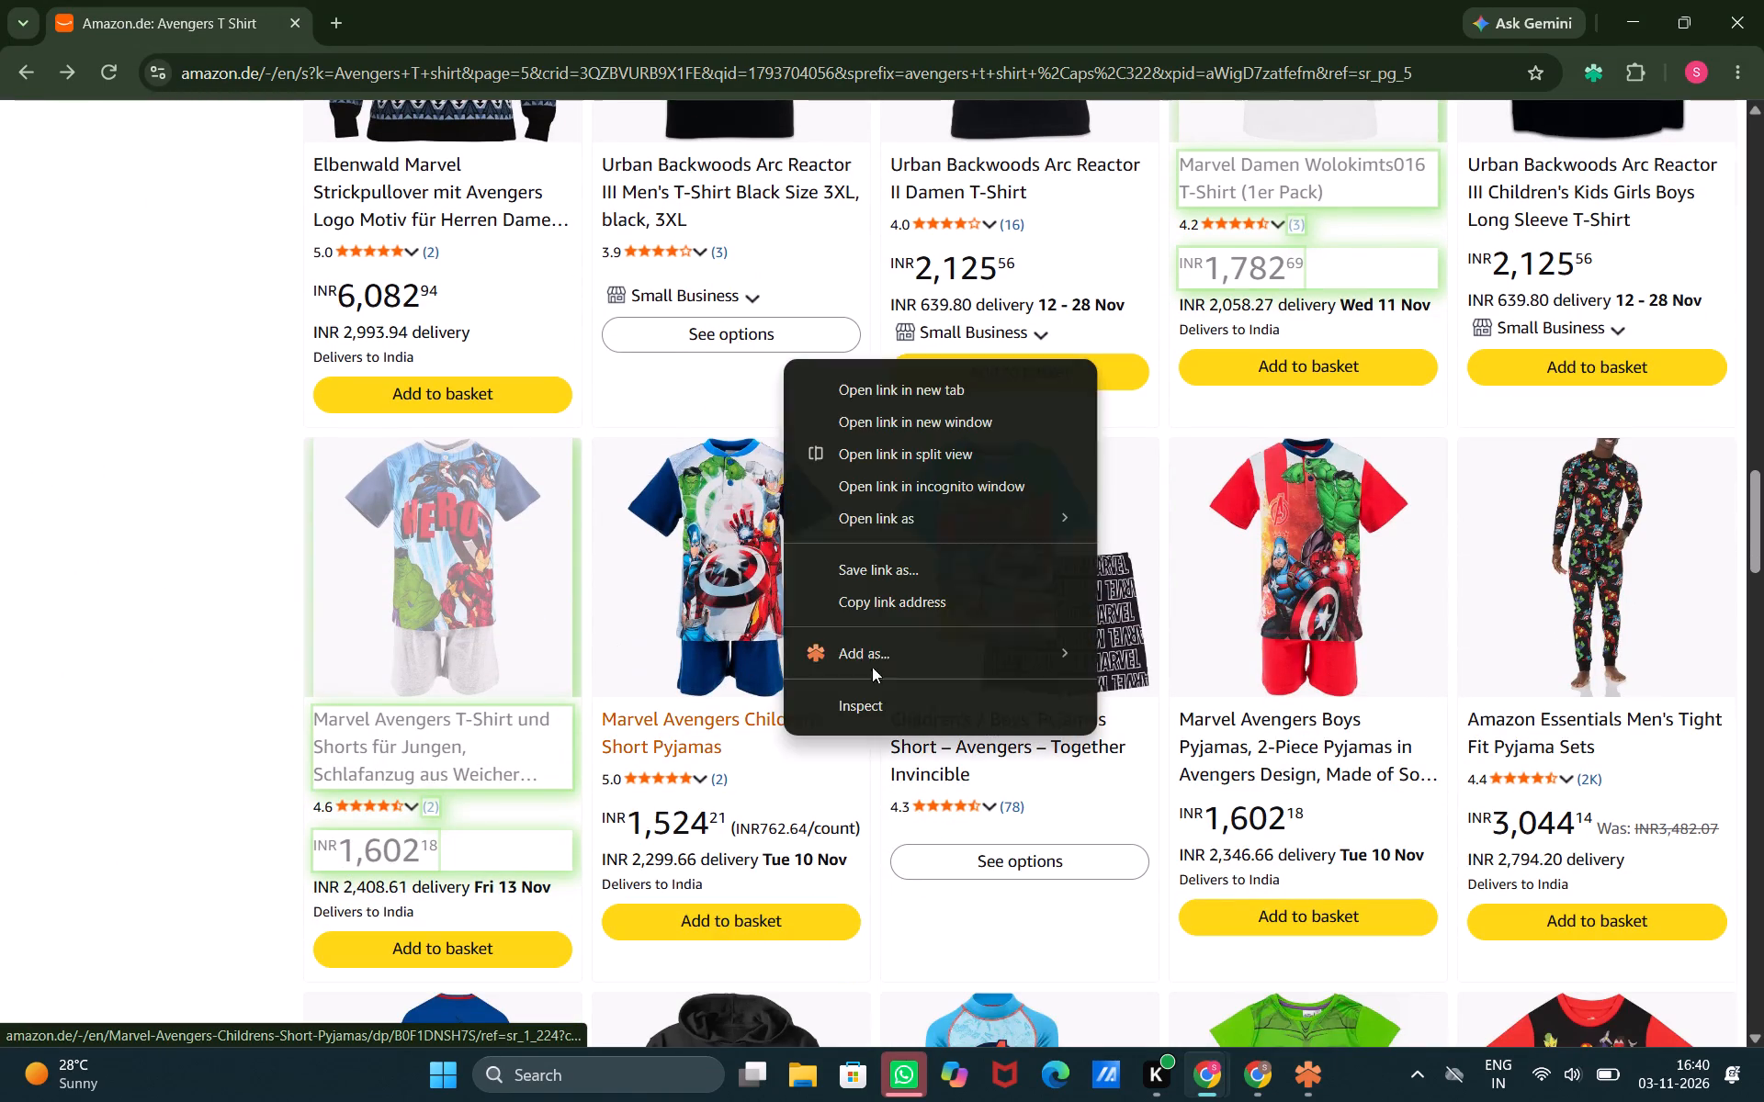
{"action": "left_click", "coordinate": [887, 614]}
{"action": "key", "text": "alt+Tab"}
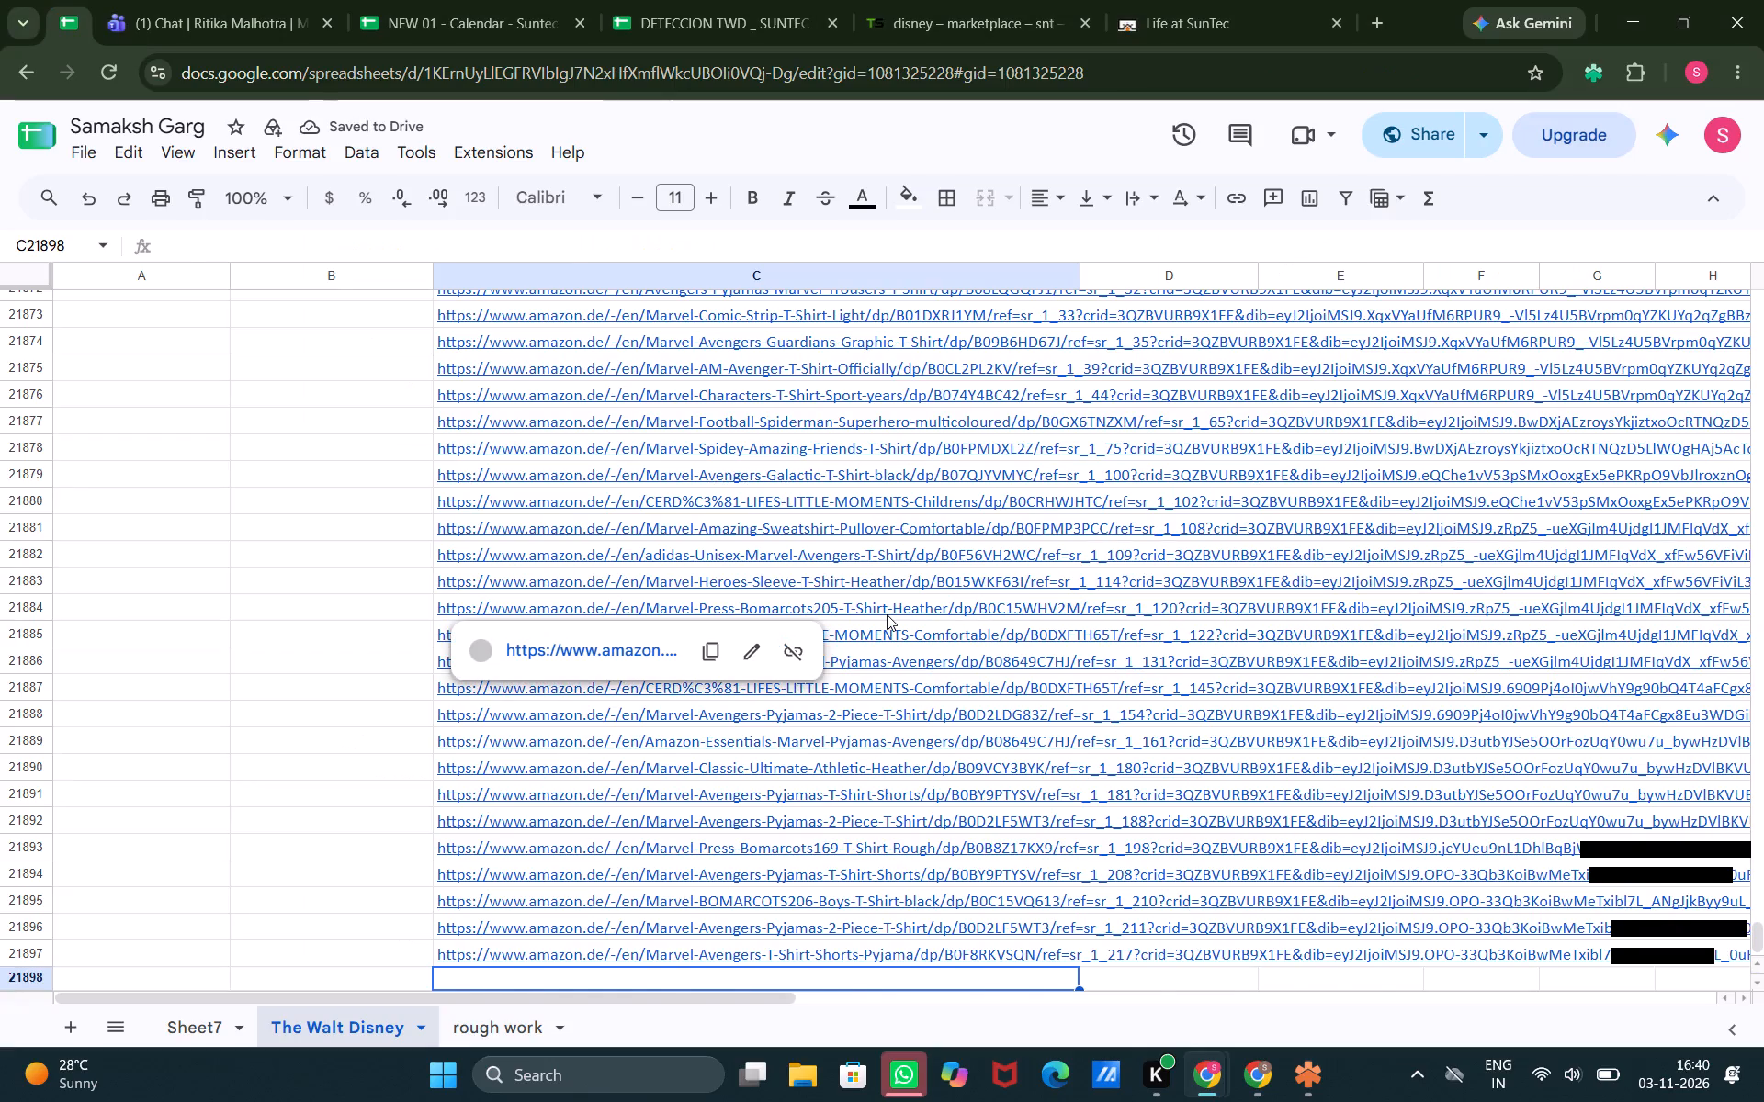
{"action": "key", "text": "ctrl+v"}
{"action": "key", "text": "Return"}
{"action": "key", "text": "Return"}
{"action": "key", "text": "alt+Tab"}
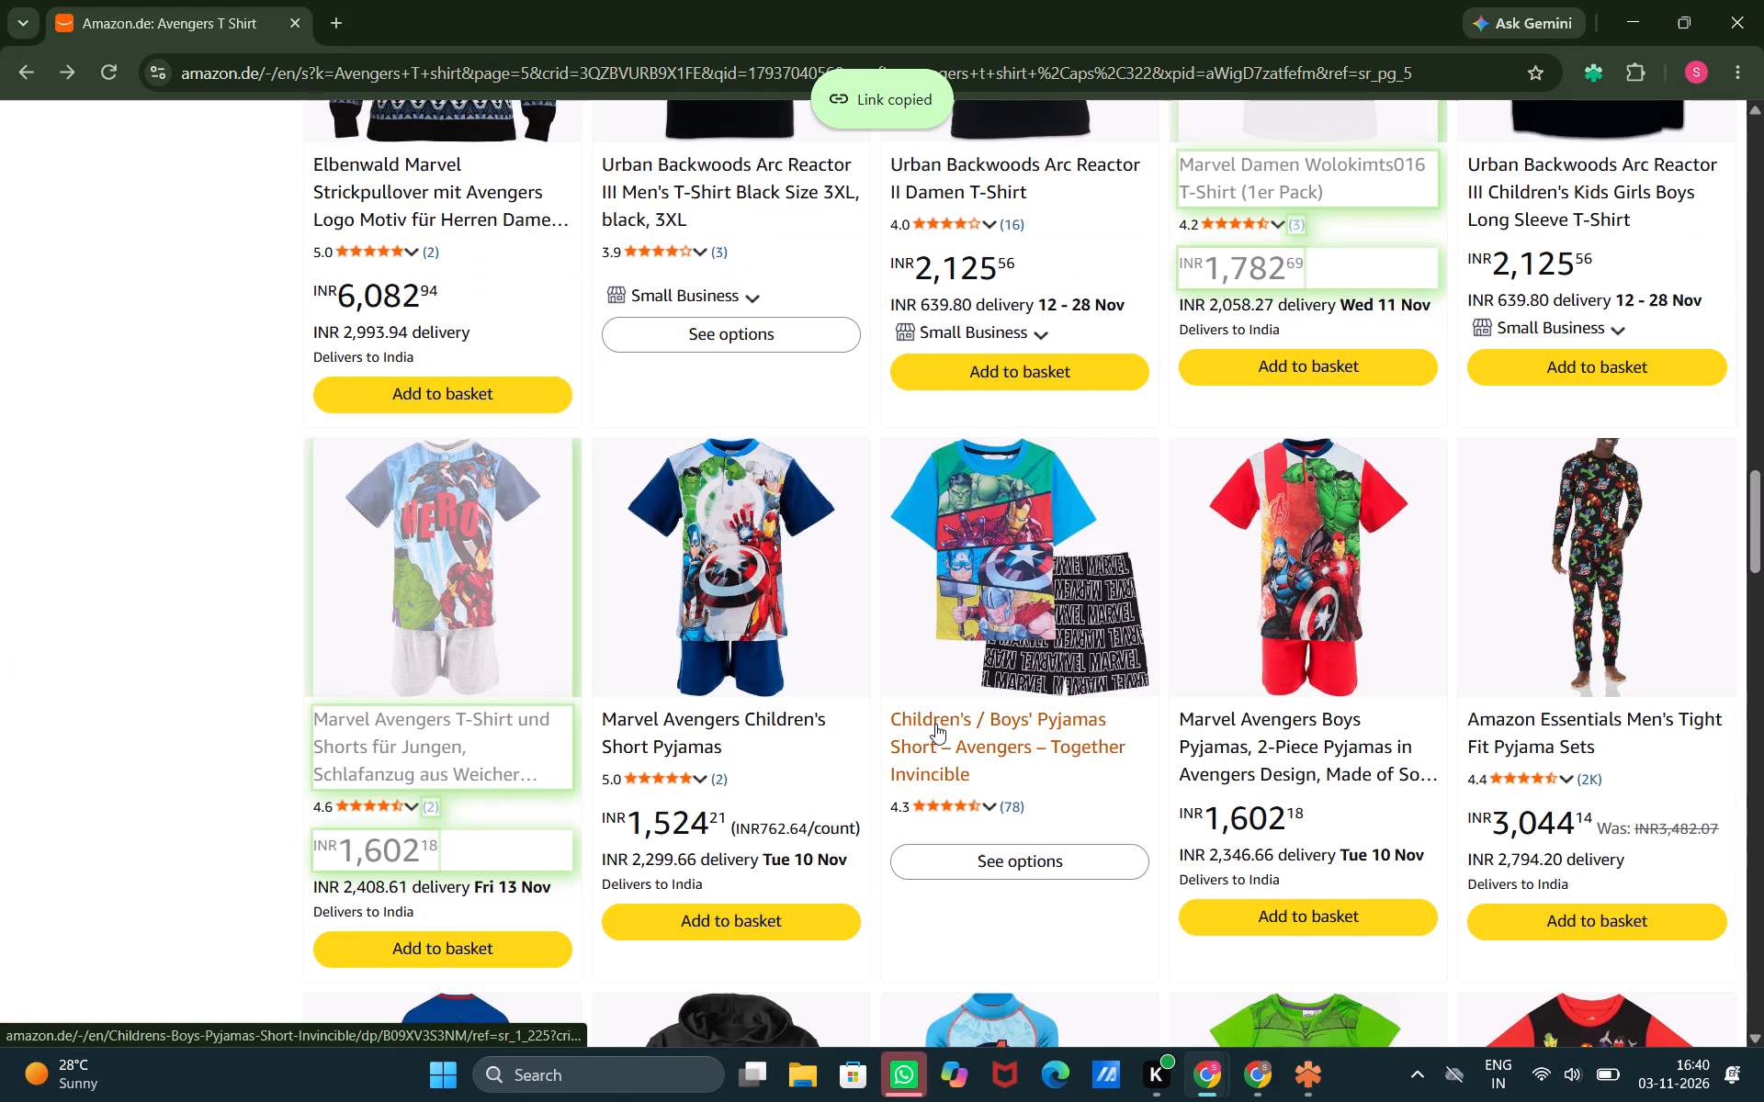
Copy the link of the Children's / Boys' Pyjamas Short – Avengers – Together Invincible into cell C21899 of the sheet.
{"action": "right_click", "coordinate": [935, 719]}
{"action": "left_click", "coordinate": [1019, 577]}
{"action": "key", "text": "alt+Tab"}
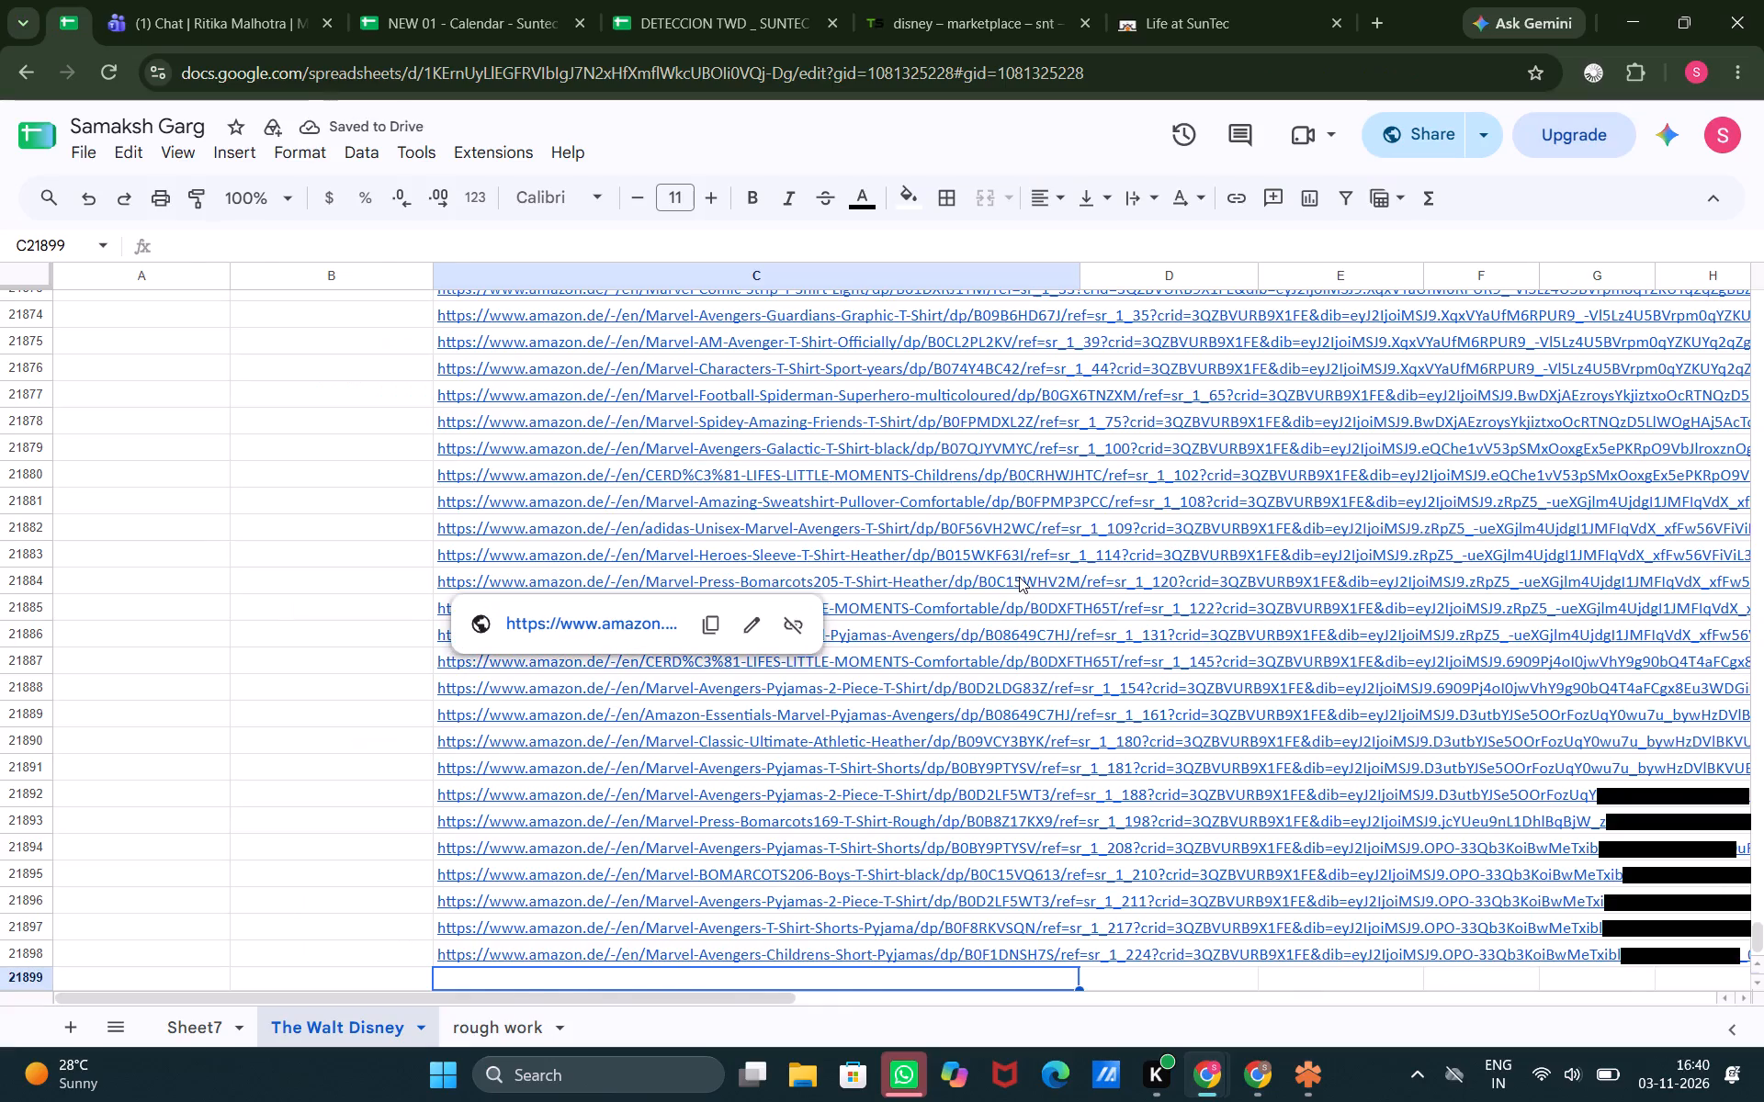
{"action": "key", "text": "ctrl+v"}
{"action": "key", "text": "Return"}
{"action": "key", "text": "Return"}
{"action": "key", "text": "alt+Tab"}
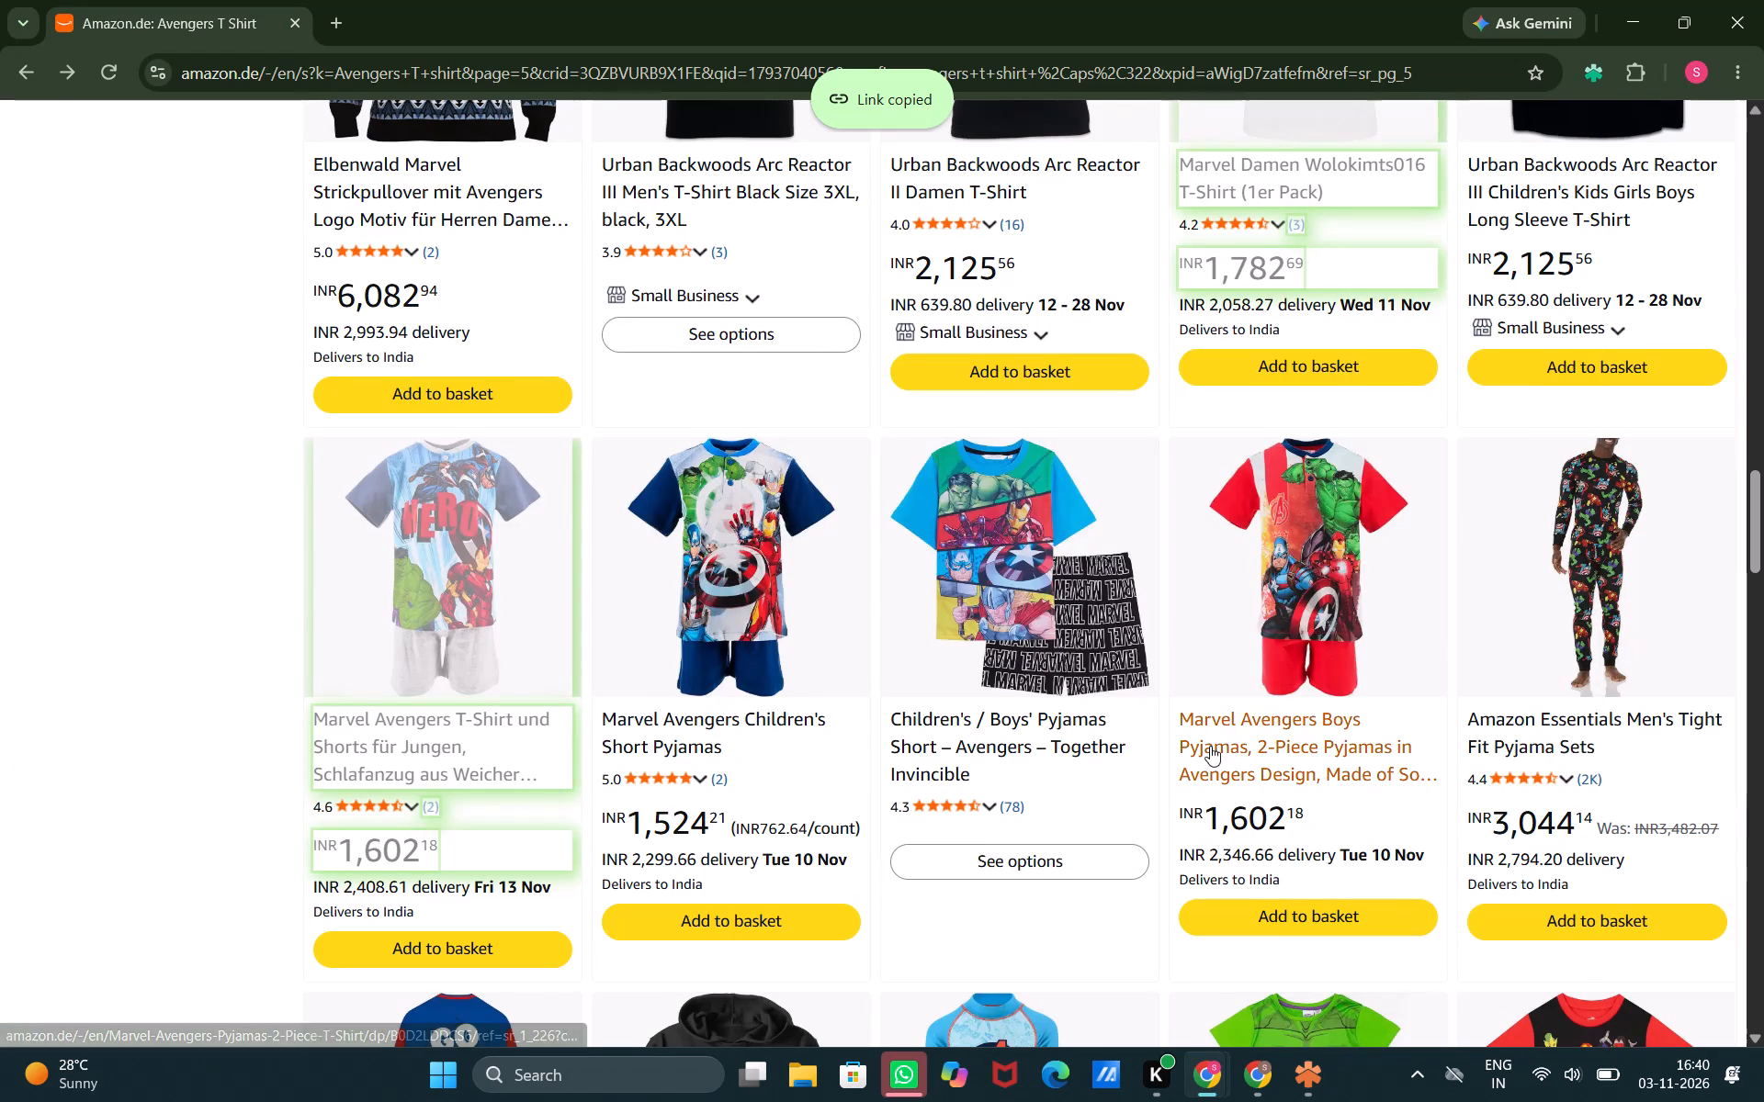
Copy the link of the red Marvel Avengers Boys 2-Piece Pyjamas on page 5 into cell C21900 of the sheet.
{"action": "right_click", "coordinate": [1210, 746]}
{"action": "left_click", "coordinate": [1339, 608]}
{"action": "key", "text": "alt+Tab"}
{"action": "key", "text": "ctrl+v"}
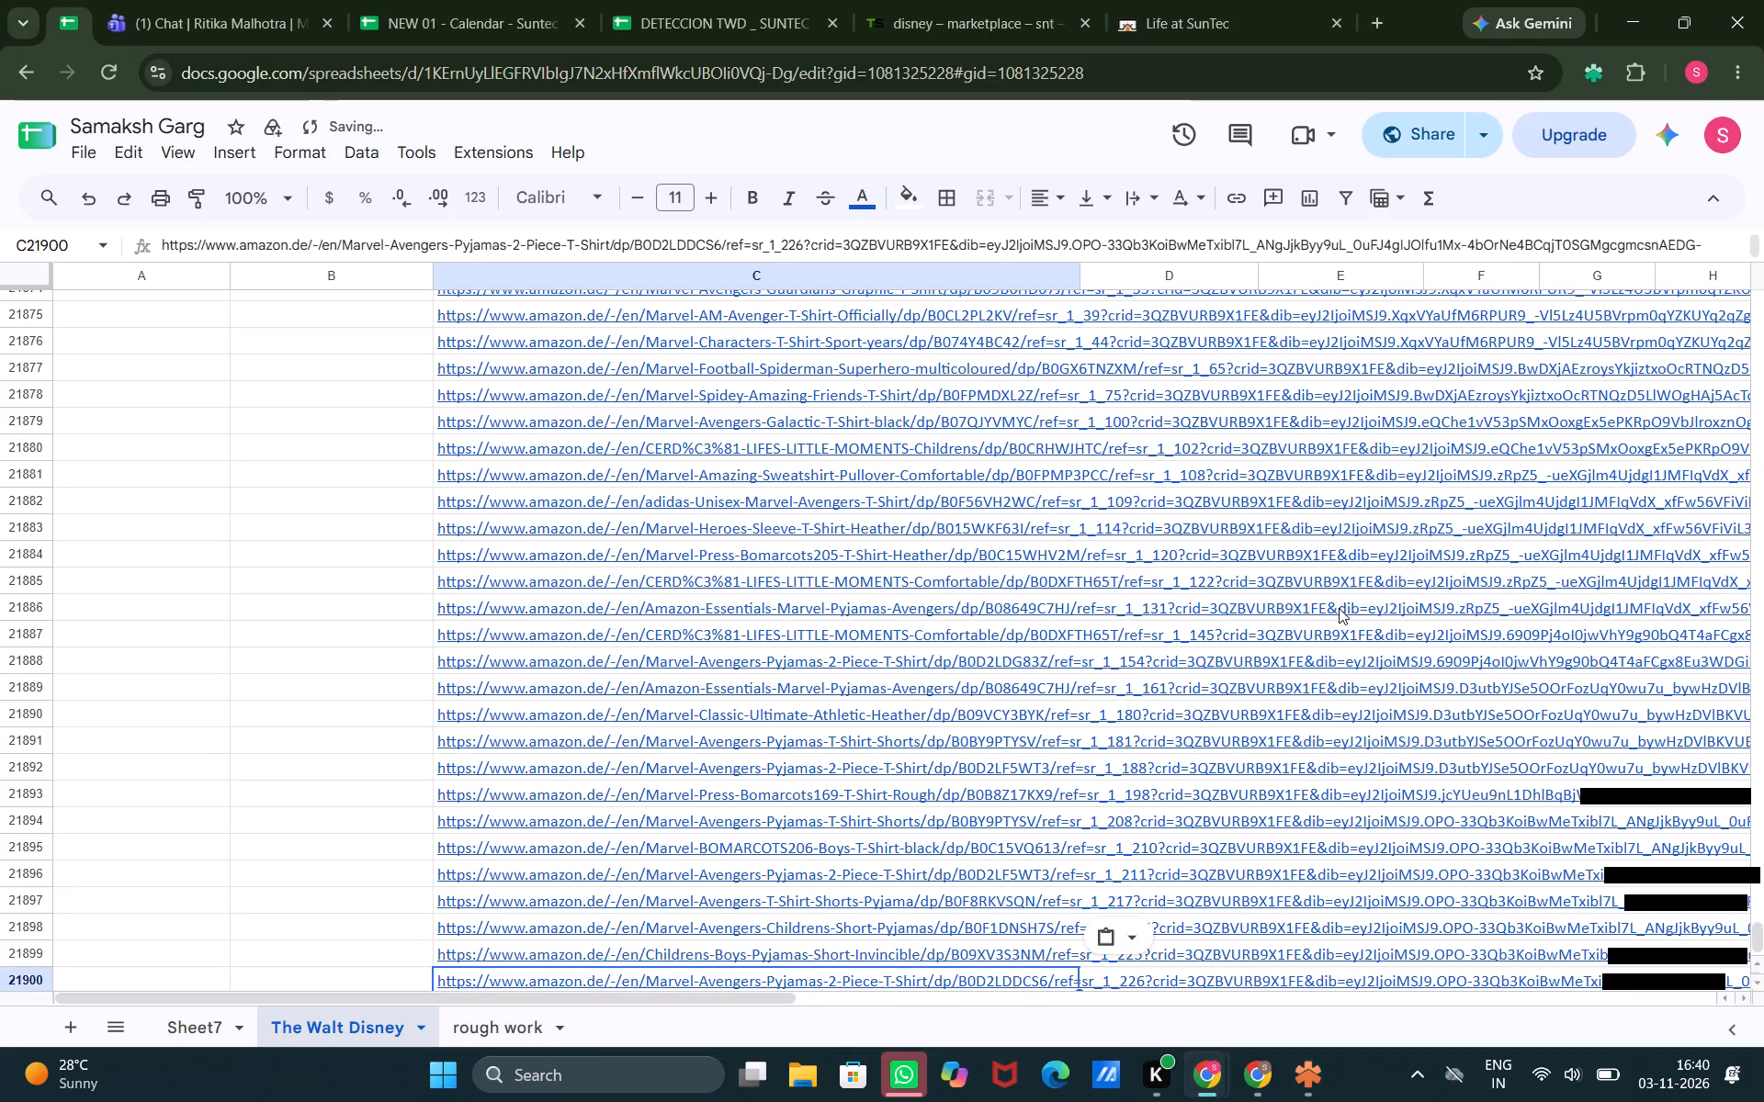
{"action": "key", "text": "Return"}
{"action": "key", "text": "Return"}
{"action": "key", "text": "alt+Tab"}
Copy the product link of the Amazon Essentials Men's Tight Fit Pyjama Sets into cell C21901 of the sheet.
{"action": "scroll", "coordinate": [1342, 608], "scroll_direction": "down", "scroll_amount": 5}
{"action": "scroll", "coordinate": [1442, 604], "scroll_direction": "up", "scroll_amount": 4}
{"action": "right_click", "coordinate": [1600, 602]}
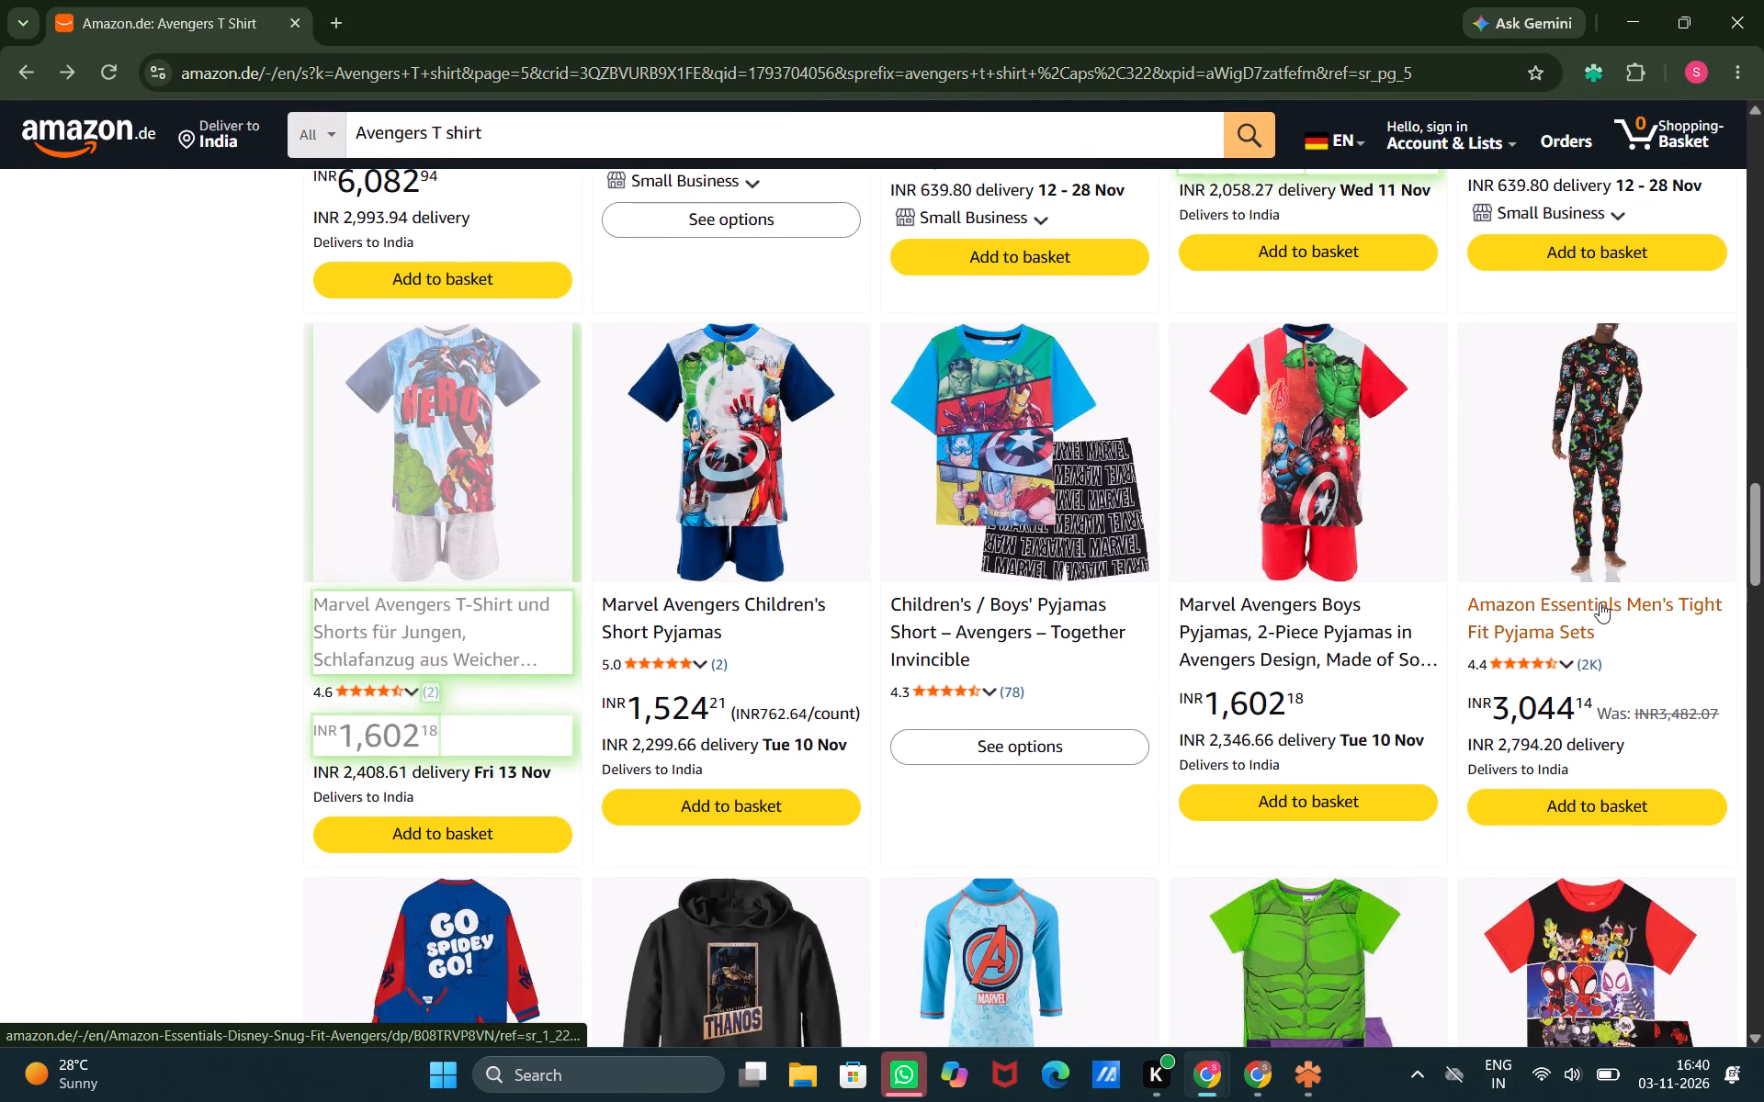
{"action": "left_click", "coordinate": [1453, 836]}
{"action": "key", "text": "alt+Tab"}
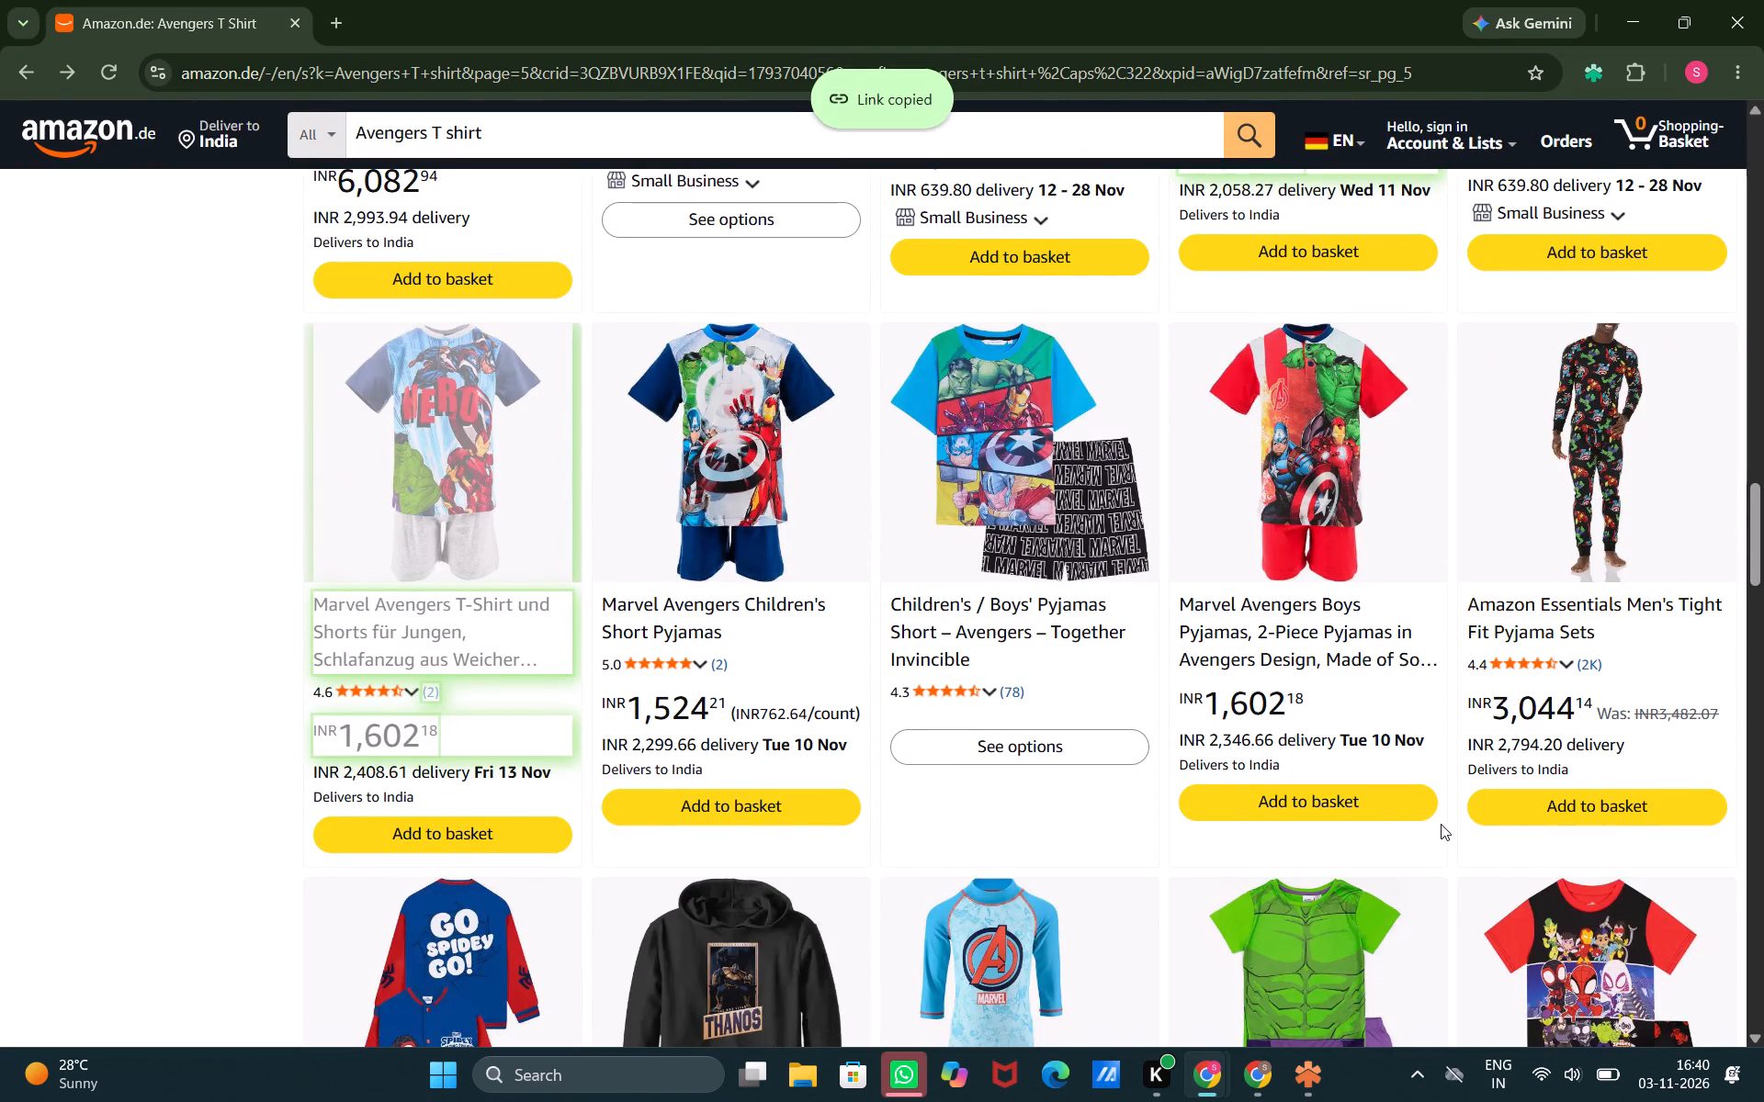
{"action": "key", "text": "ctrl+v"}
{"action": "key", "text": "Return"}
{"action": "key", "text": "Return"}
{"action": "key", "text": "alt+Tab"}
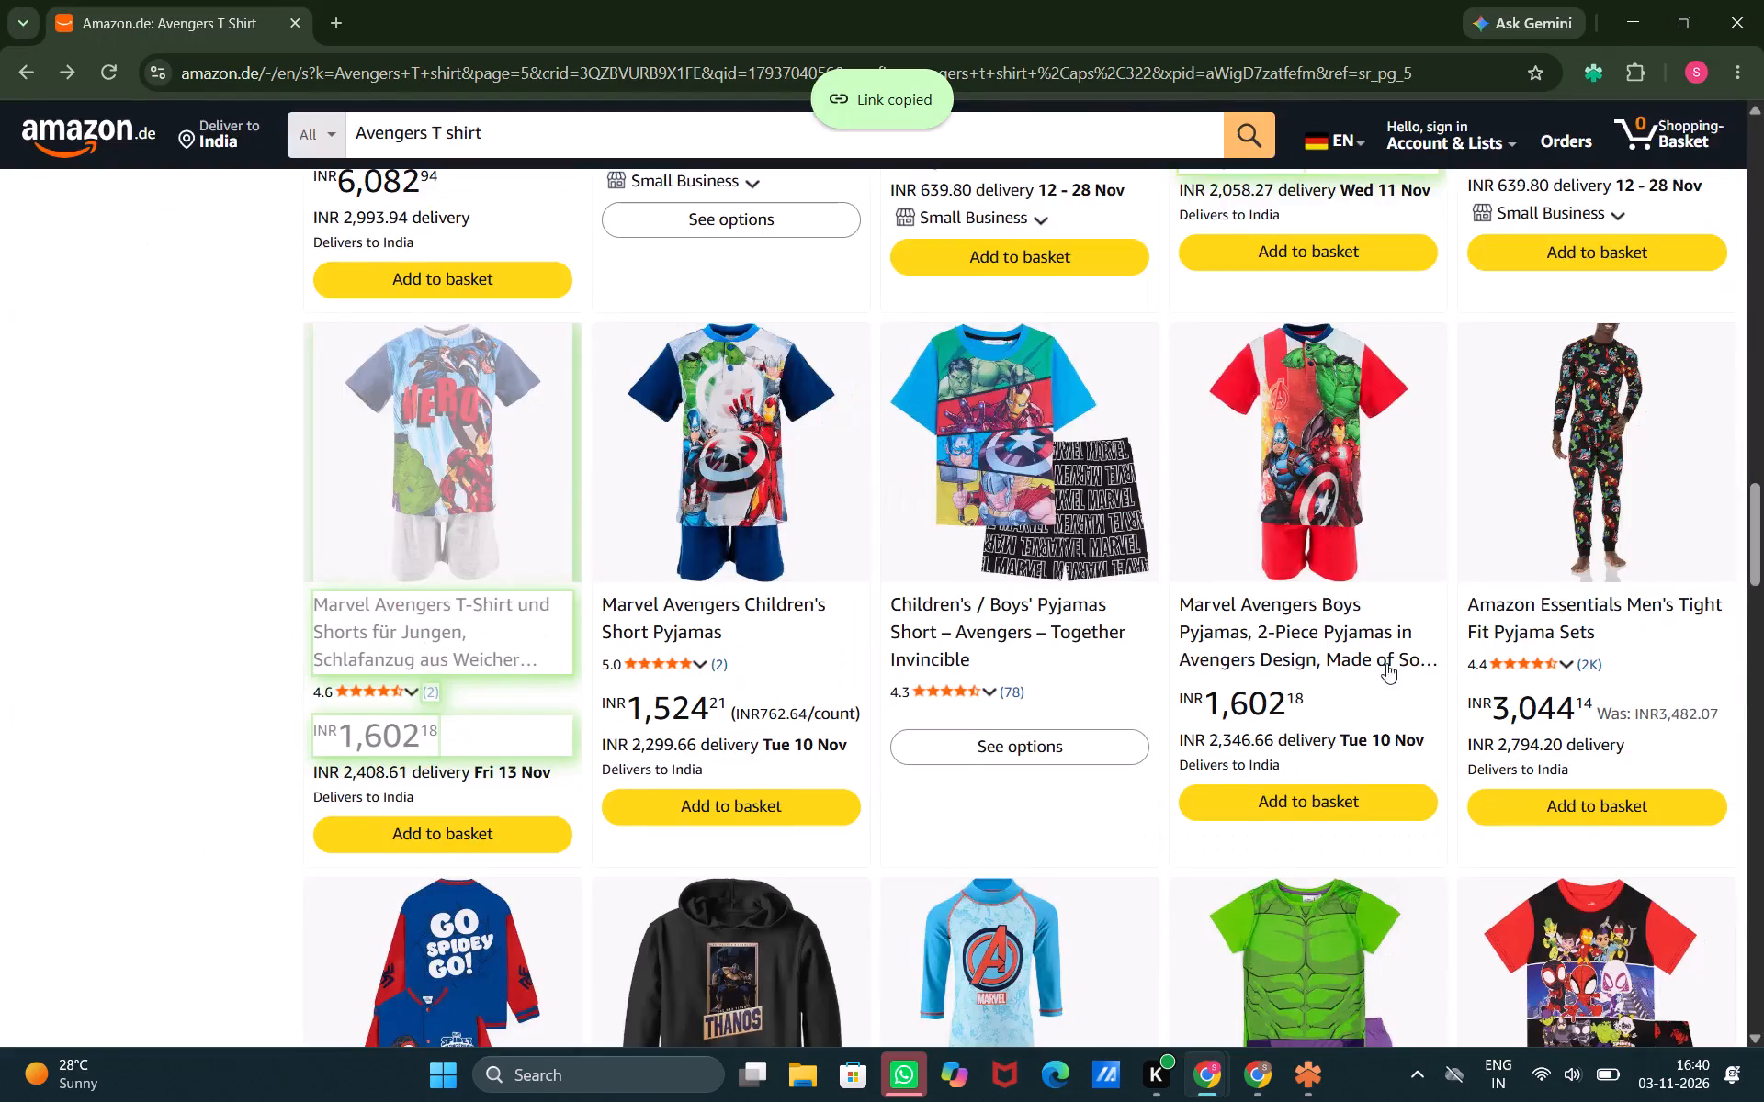
Copy the page 5 product link of the Marvel Avengers Boys Short Pyjamas into cell C21902 of the sheet.
{"action": "scroll", "coordinate": [1411, 664], "scroll_direction": "down", "scroll_amount": 4}
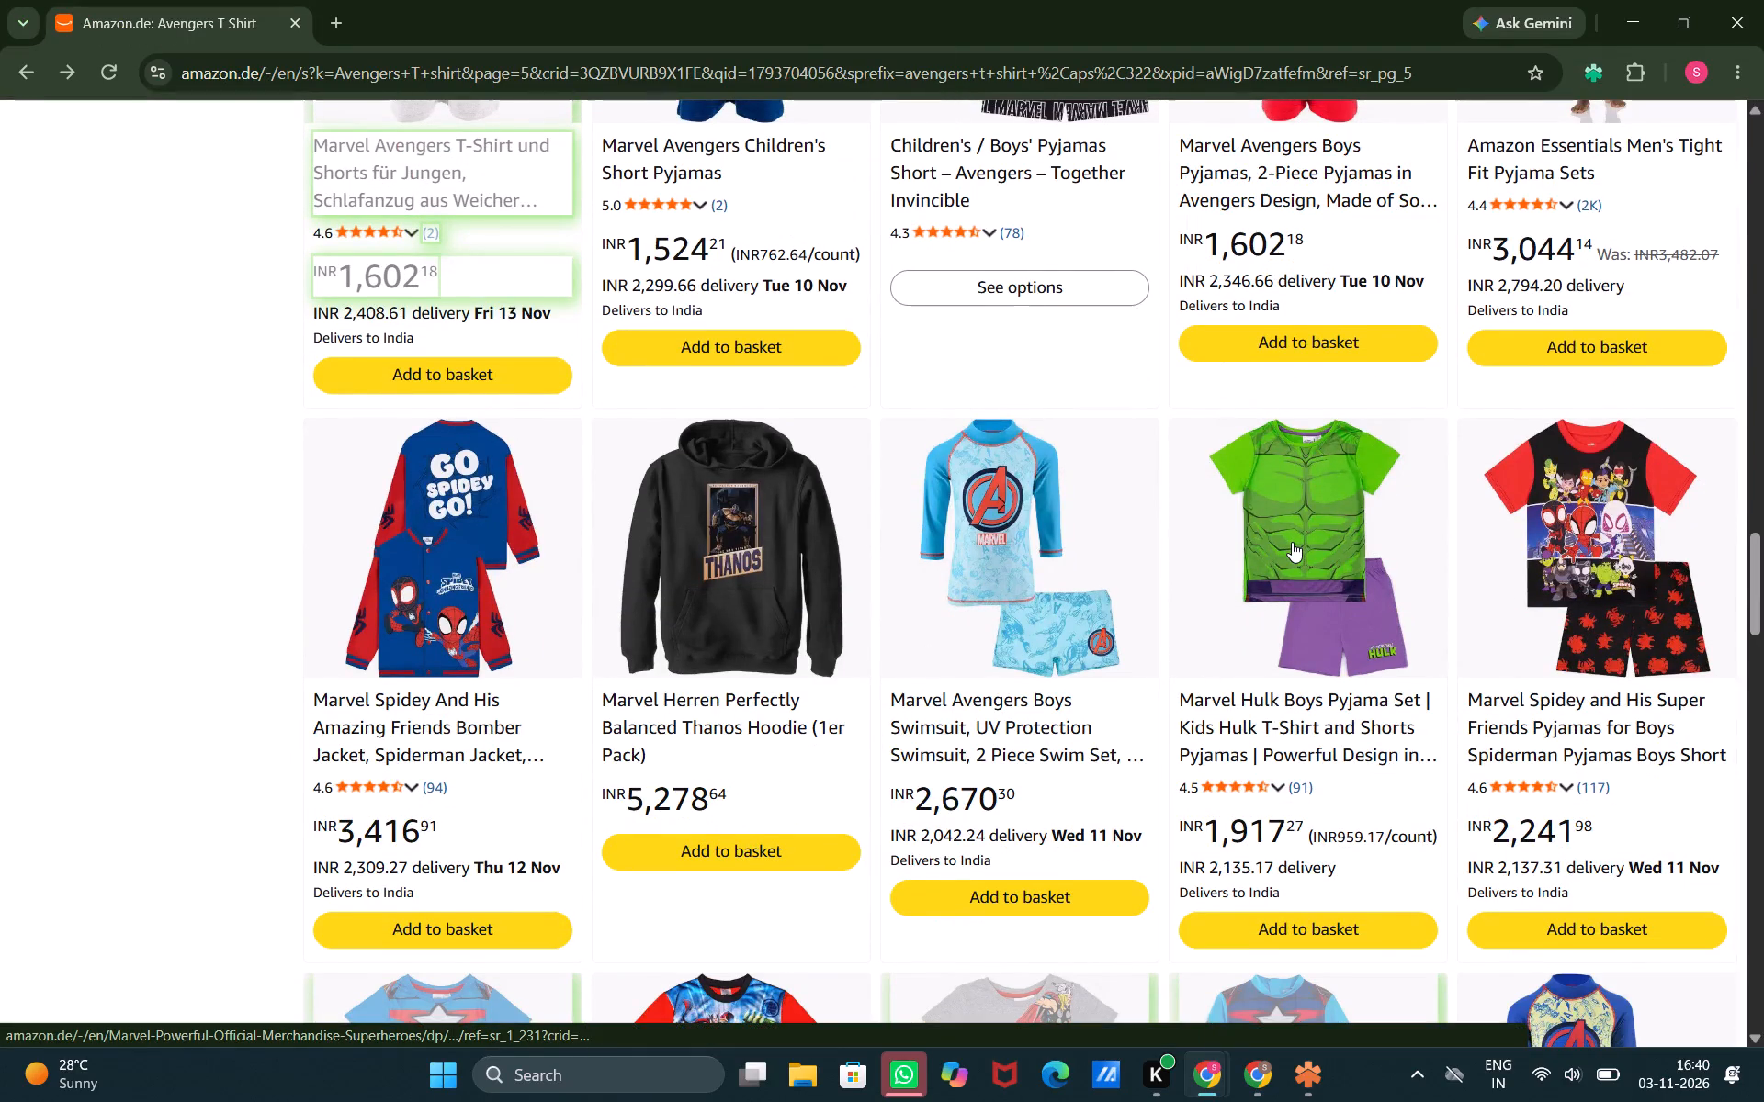
{"action": "scroll", "coordinate": [1292, 542], "scroll_direction": "down", "scroll_amount": 5}
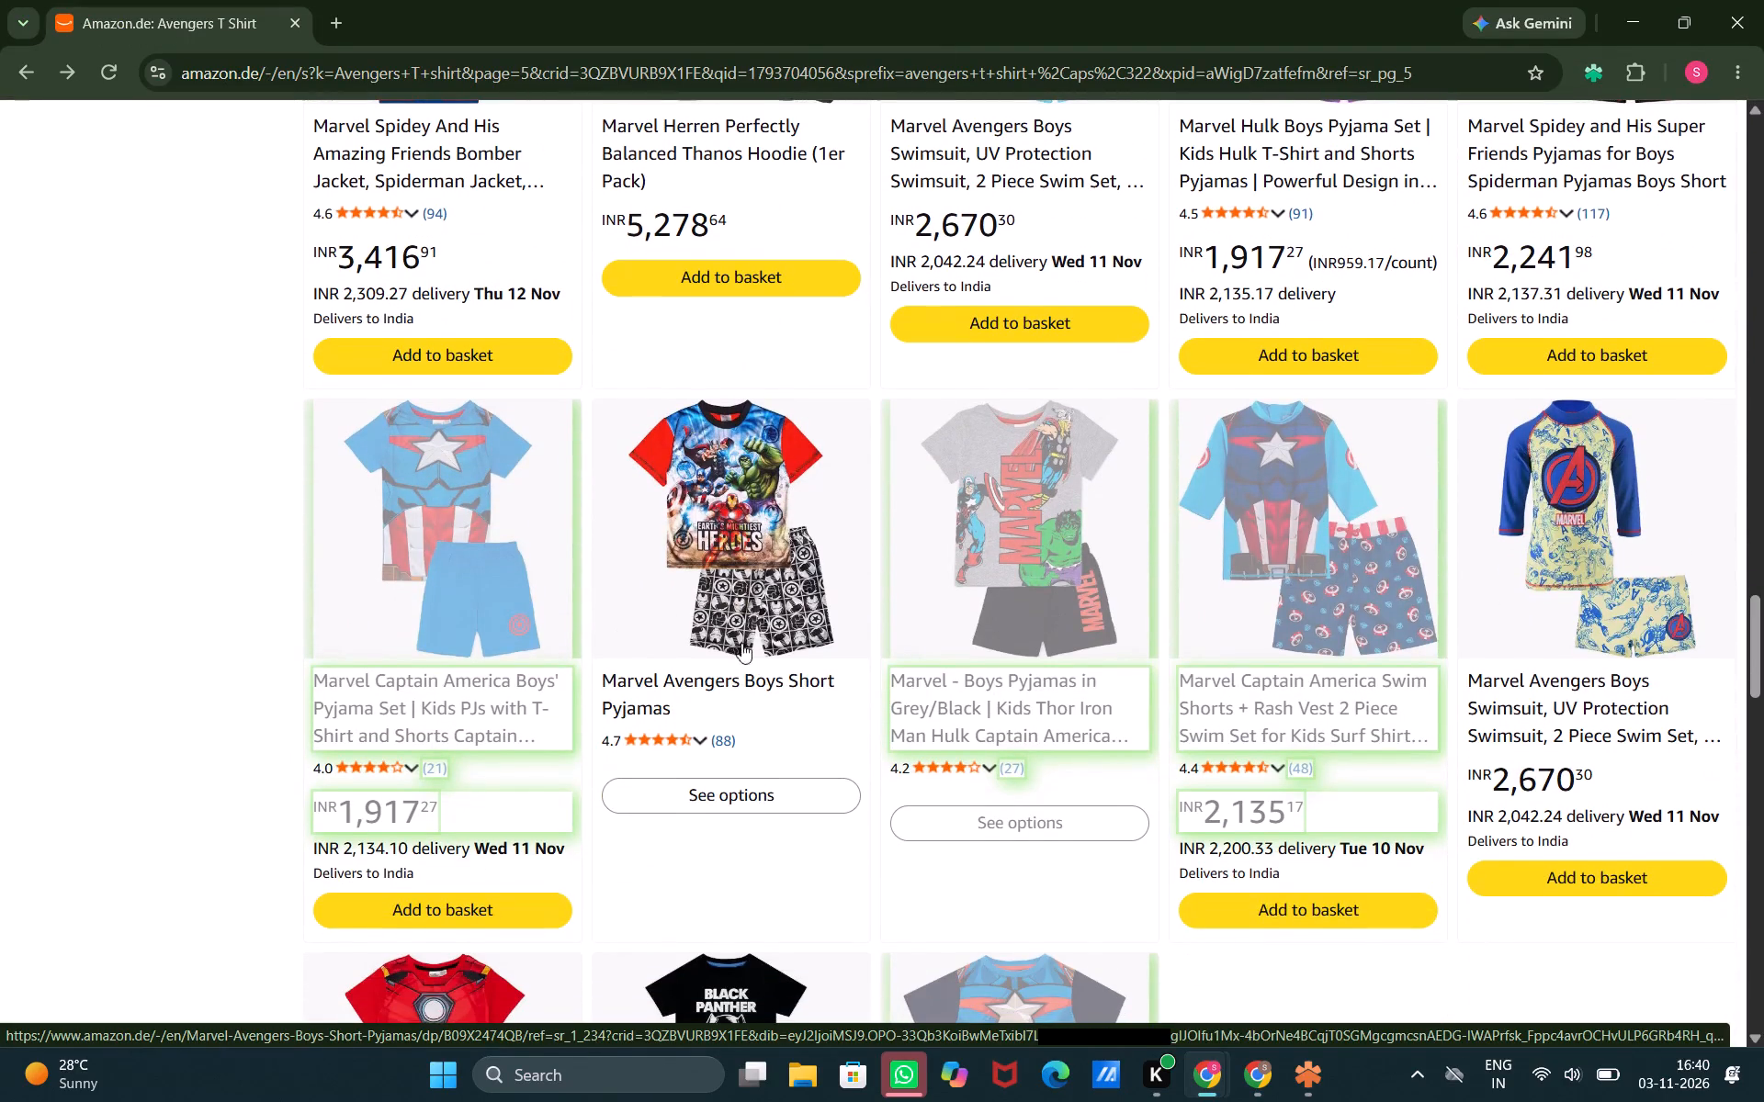
{"action": "right_click", "coordinate": [728, 698]}
{"action": "left_click", "coordinate": [762, 567]}
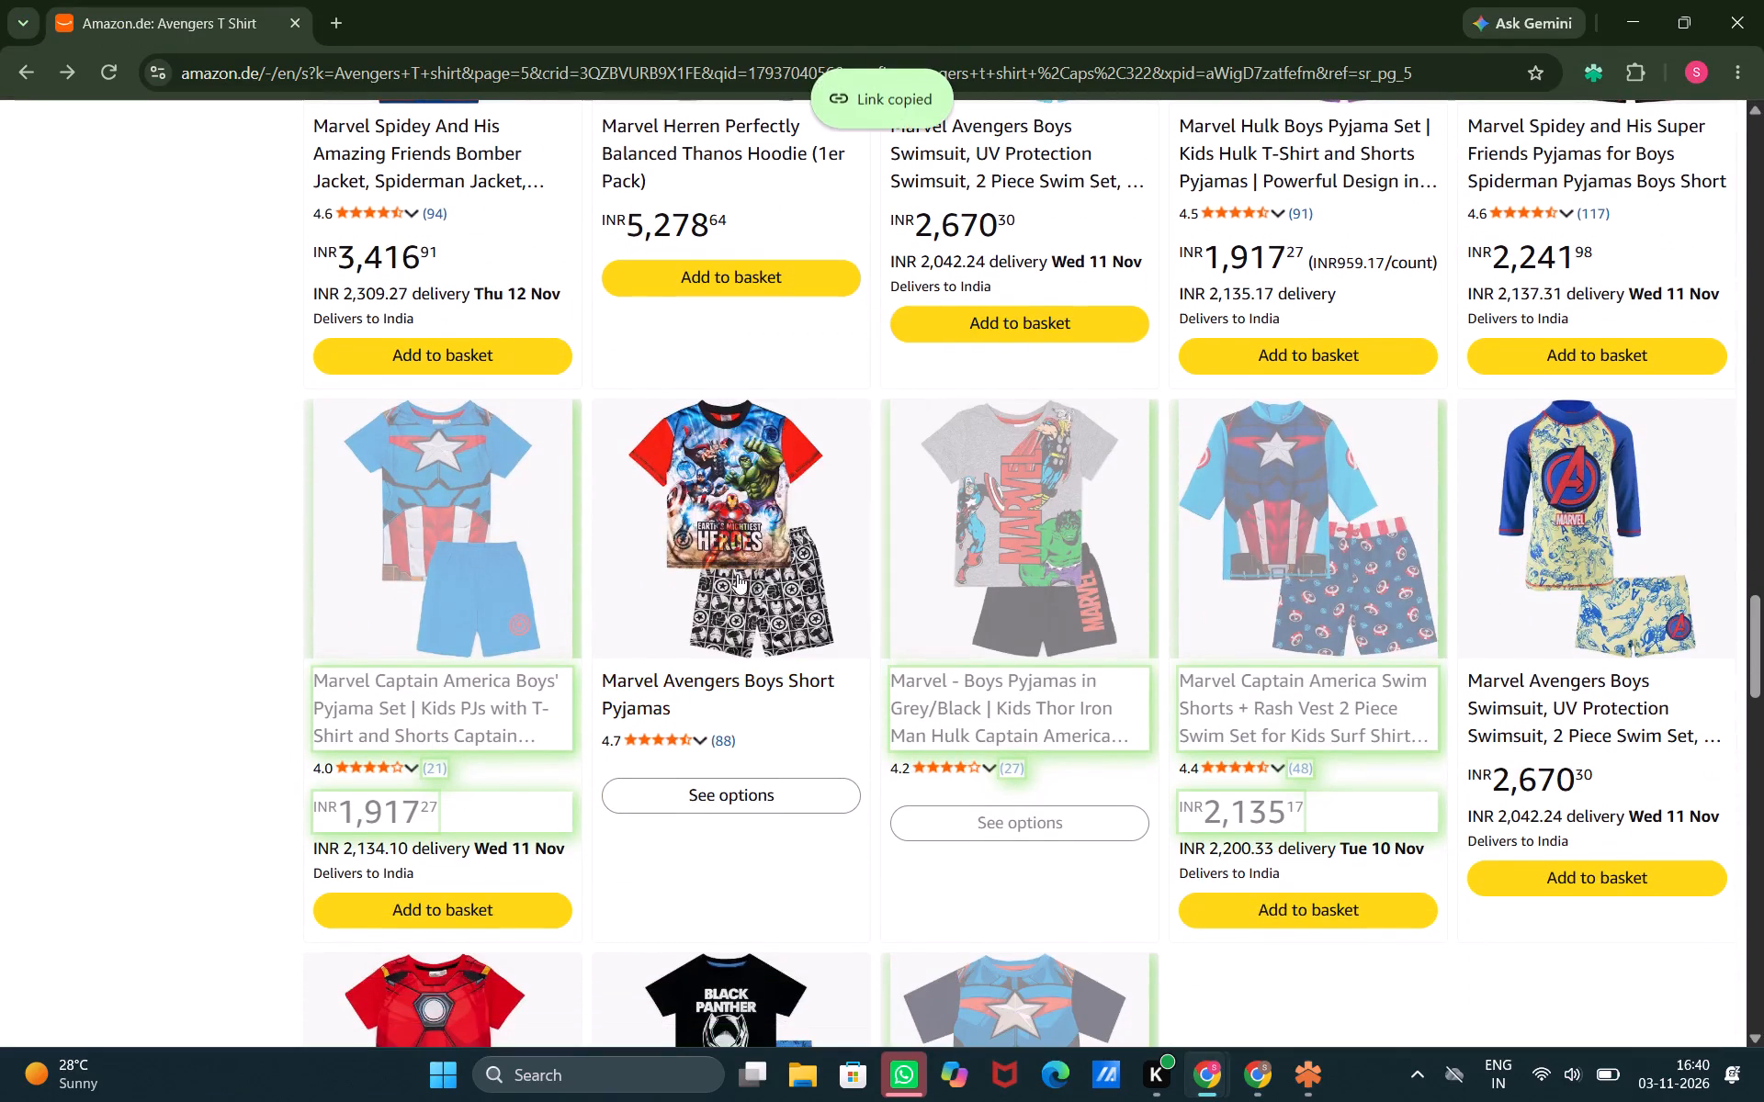
{"action": "key", "text": "alt+Tab"}
{"action": "key", "text": "ctrl+v"}
{"action": "key", "text": "Return"}
{"action": "key", "text": "Return"}
{"action": "key", "text": "alt+Tab"}
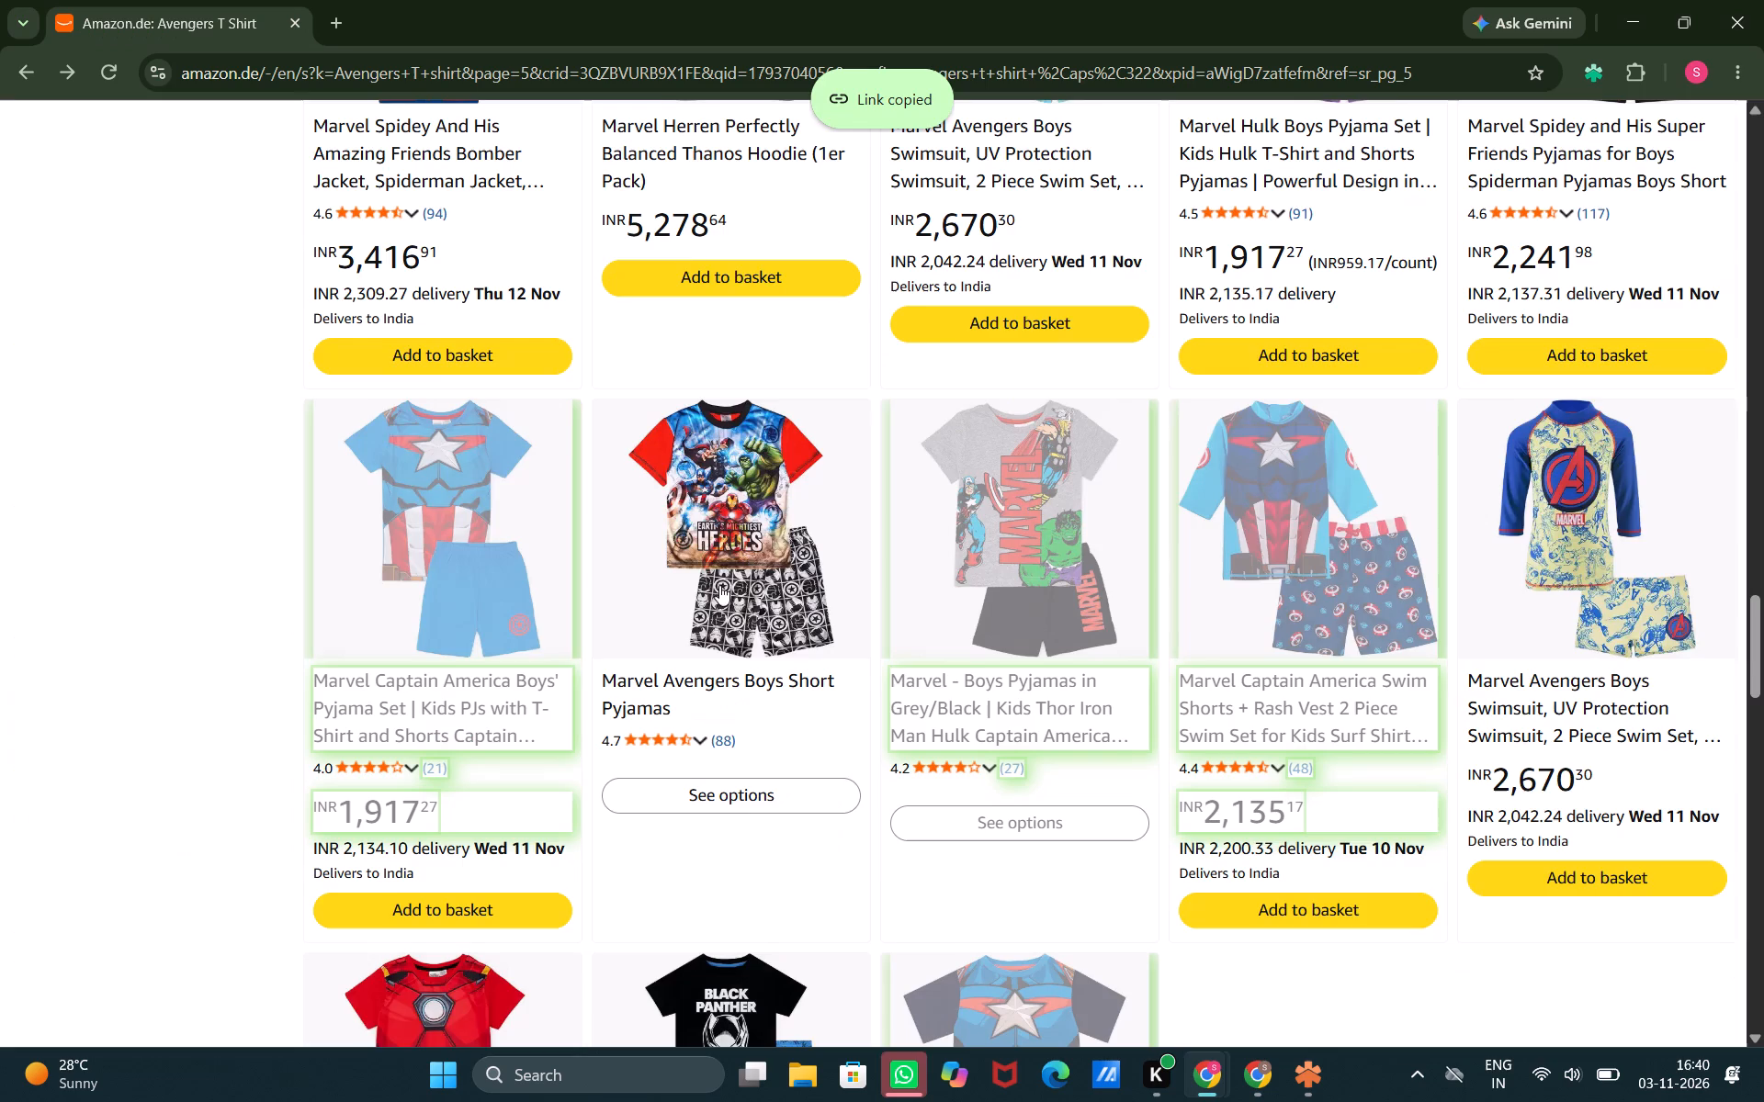
Open page 6 of the Avengers T shirt search results.
{"action": "scroll", "coordinate": [719, 585], "scroll_direction": "down", "scroll_amount": 5}
{"action": "scroll", "coordinate": [1153, 613], "scroll_direction": "down", "scroll_amount": 1}
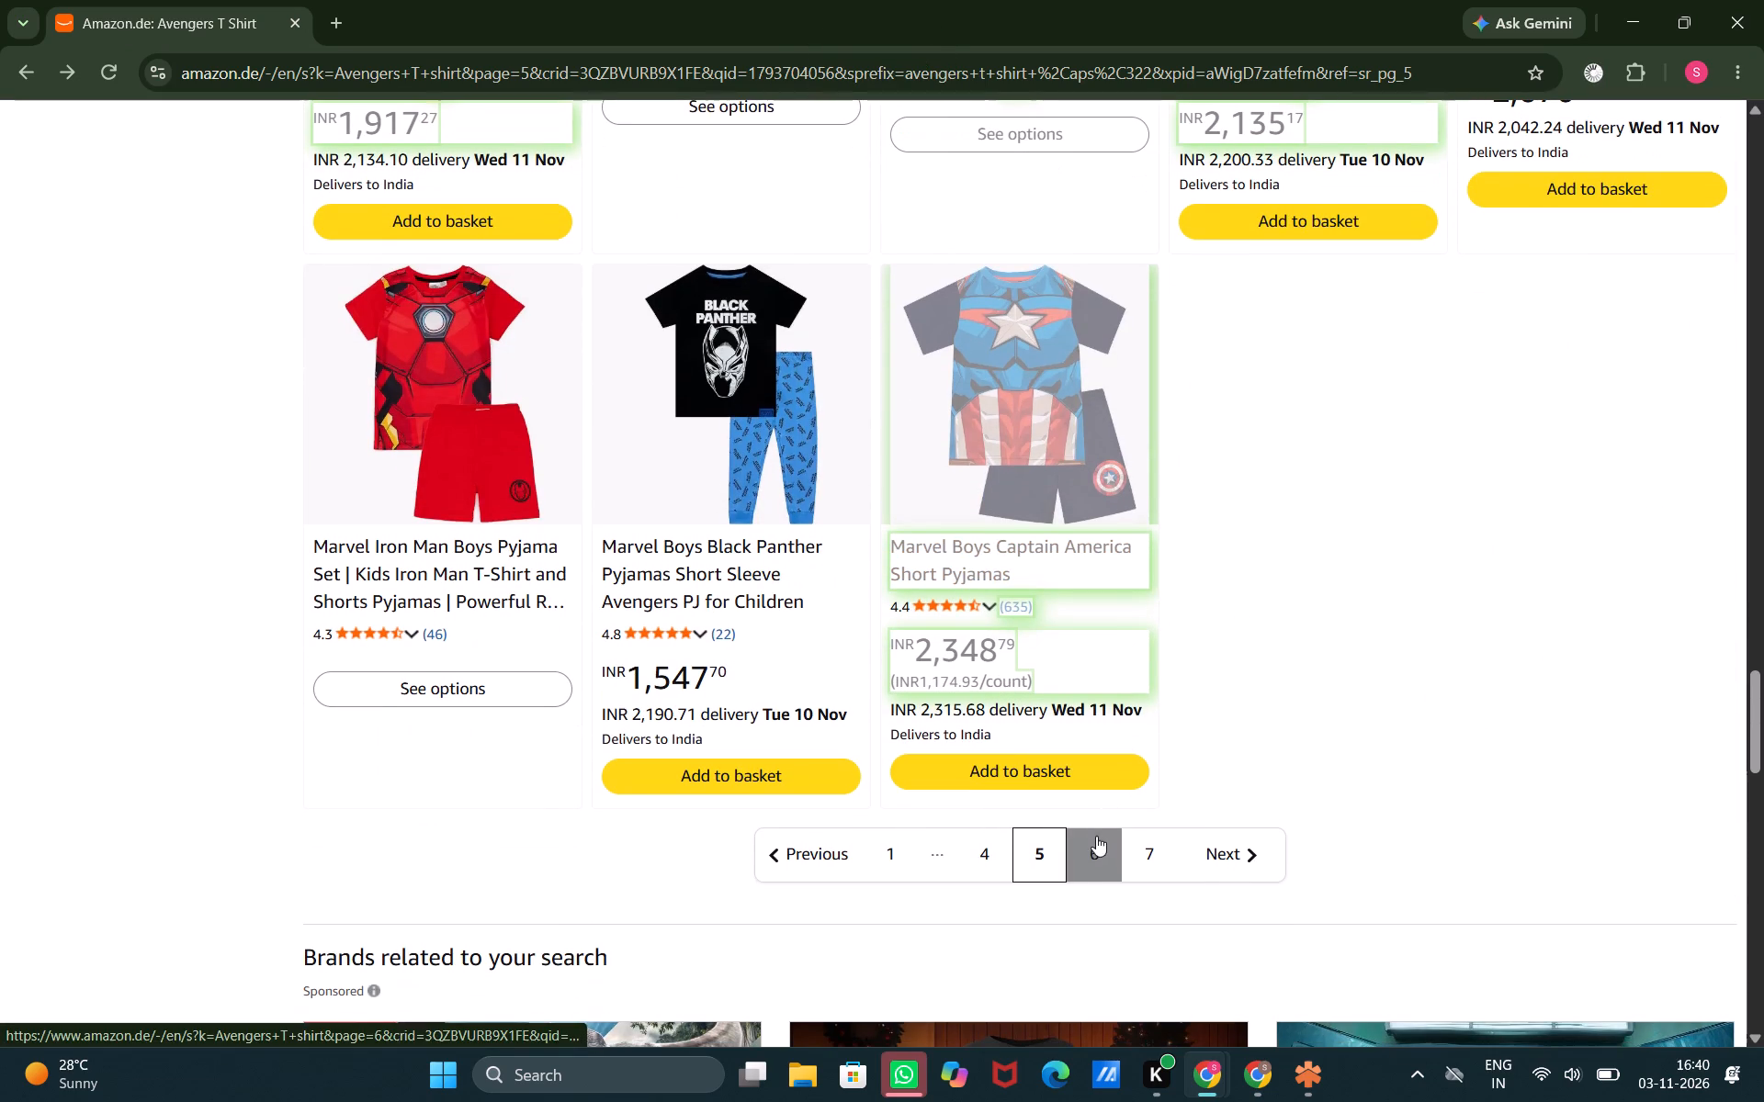
{"action": "left_click", "coordinate": [1095, 839]}
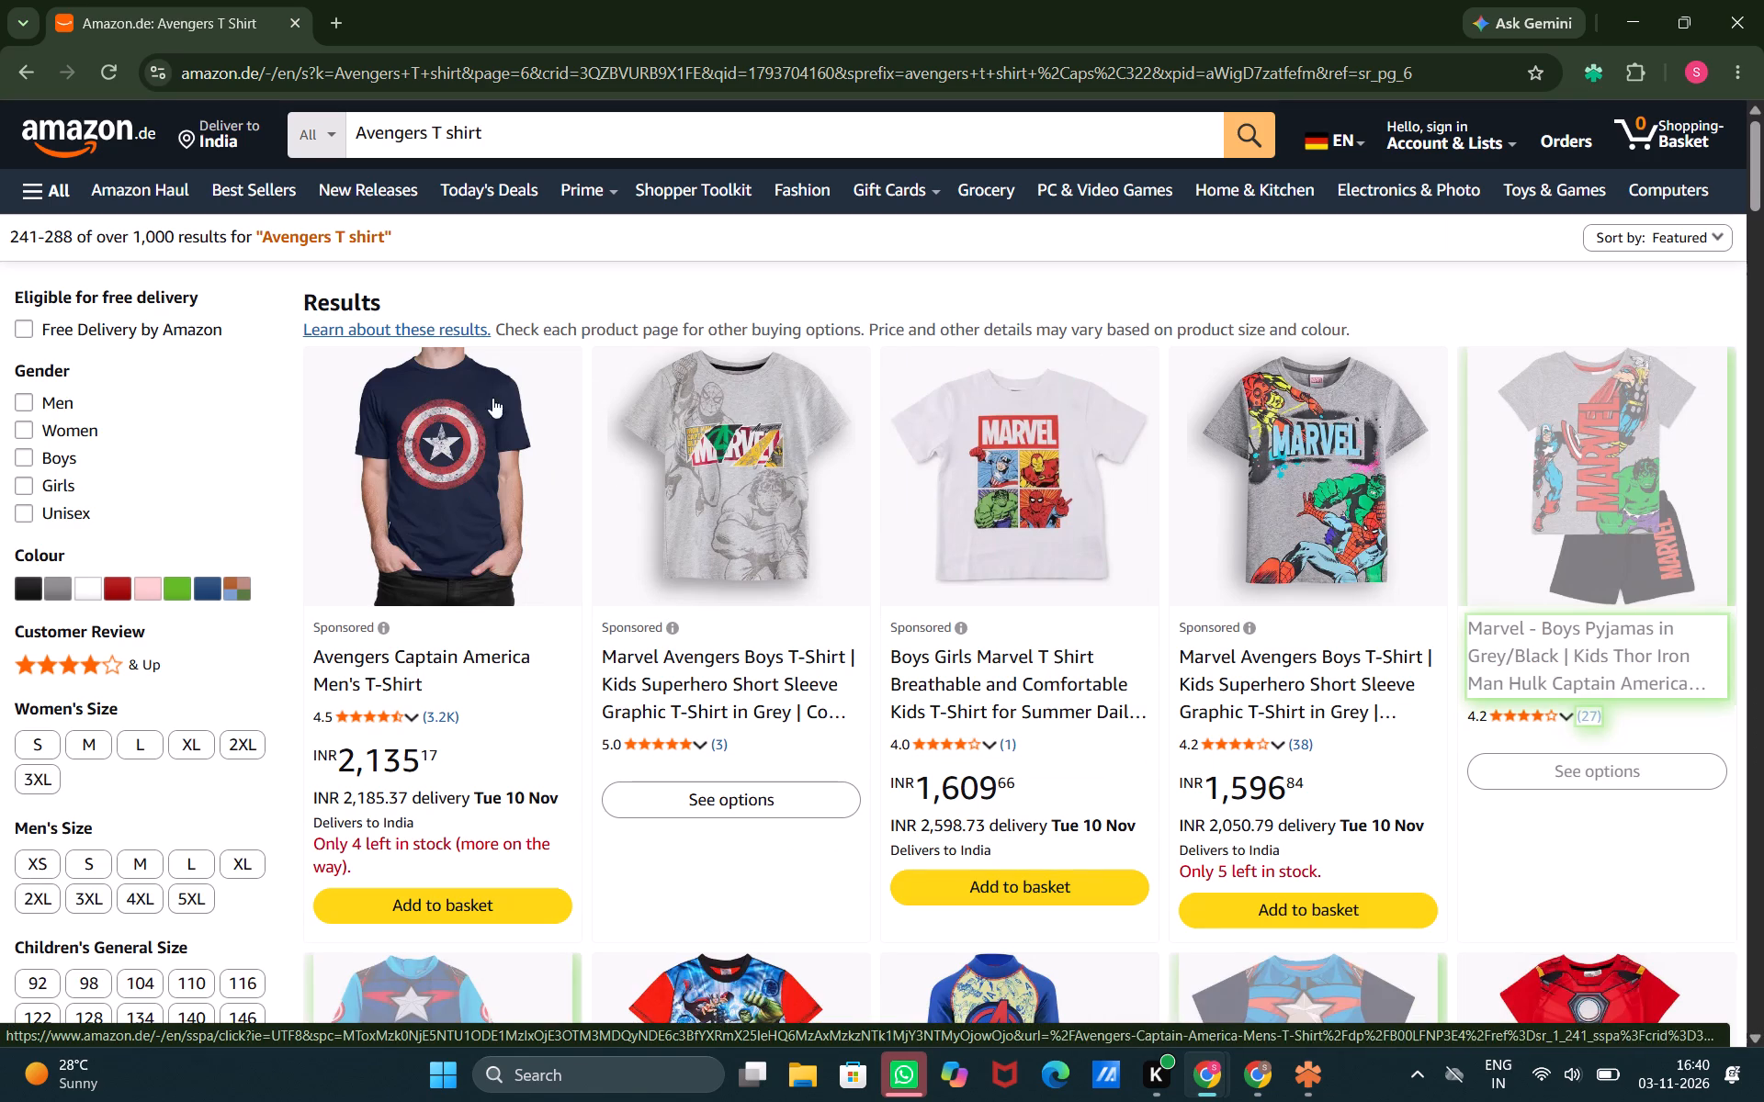
View the product page of the sponsored grey Marvel Avengers Boys T-Shirt with the comic book collage, and return to the page 6 results.
{"action": "double_click", "coordinate": [680, 466]}
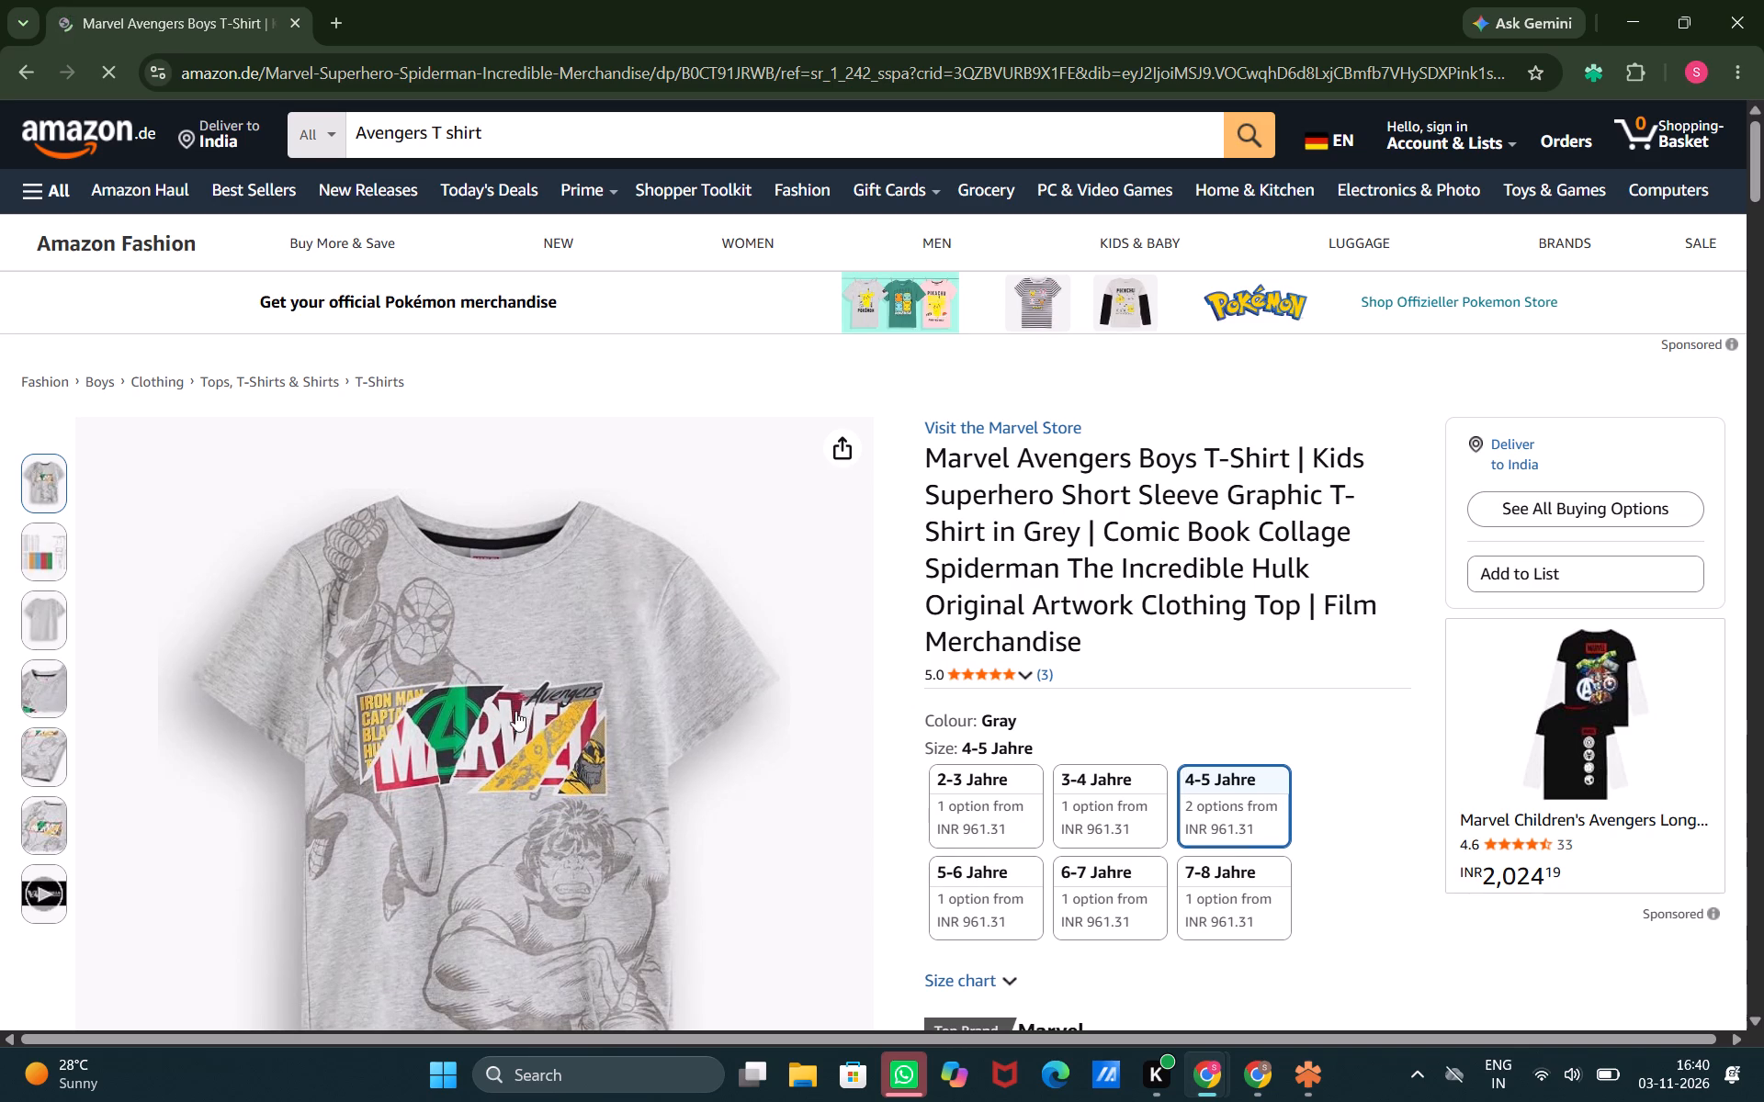
{"action": "left_click", "coordinate": [38, 81]}
Copy the page 6 product link of the sponsored Avengers Captain America Men's T-Shirt into cell C21903 of the sheet.
{"action": "right_click", "coordinate": [388, 652]}
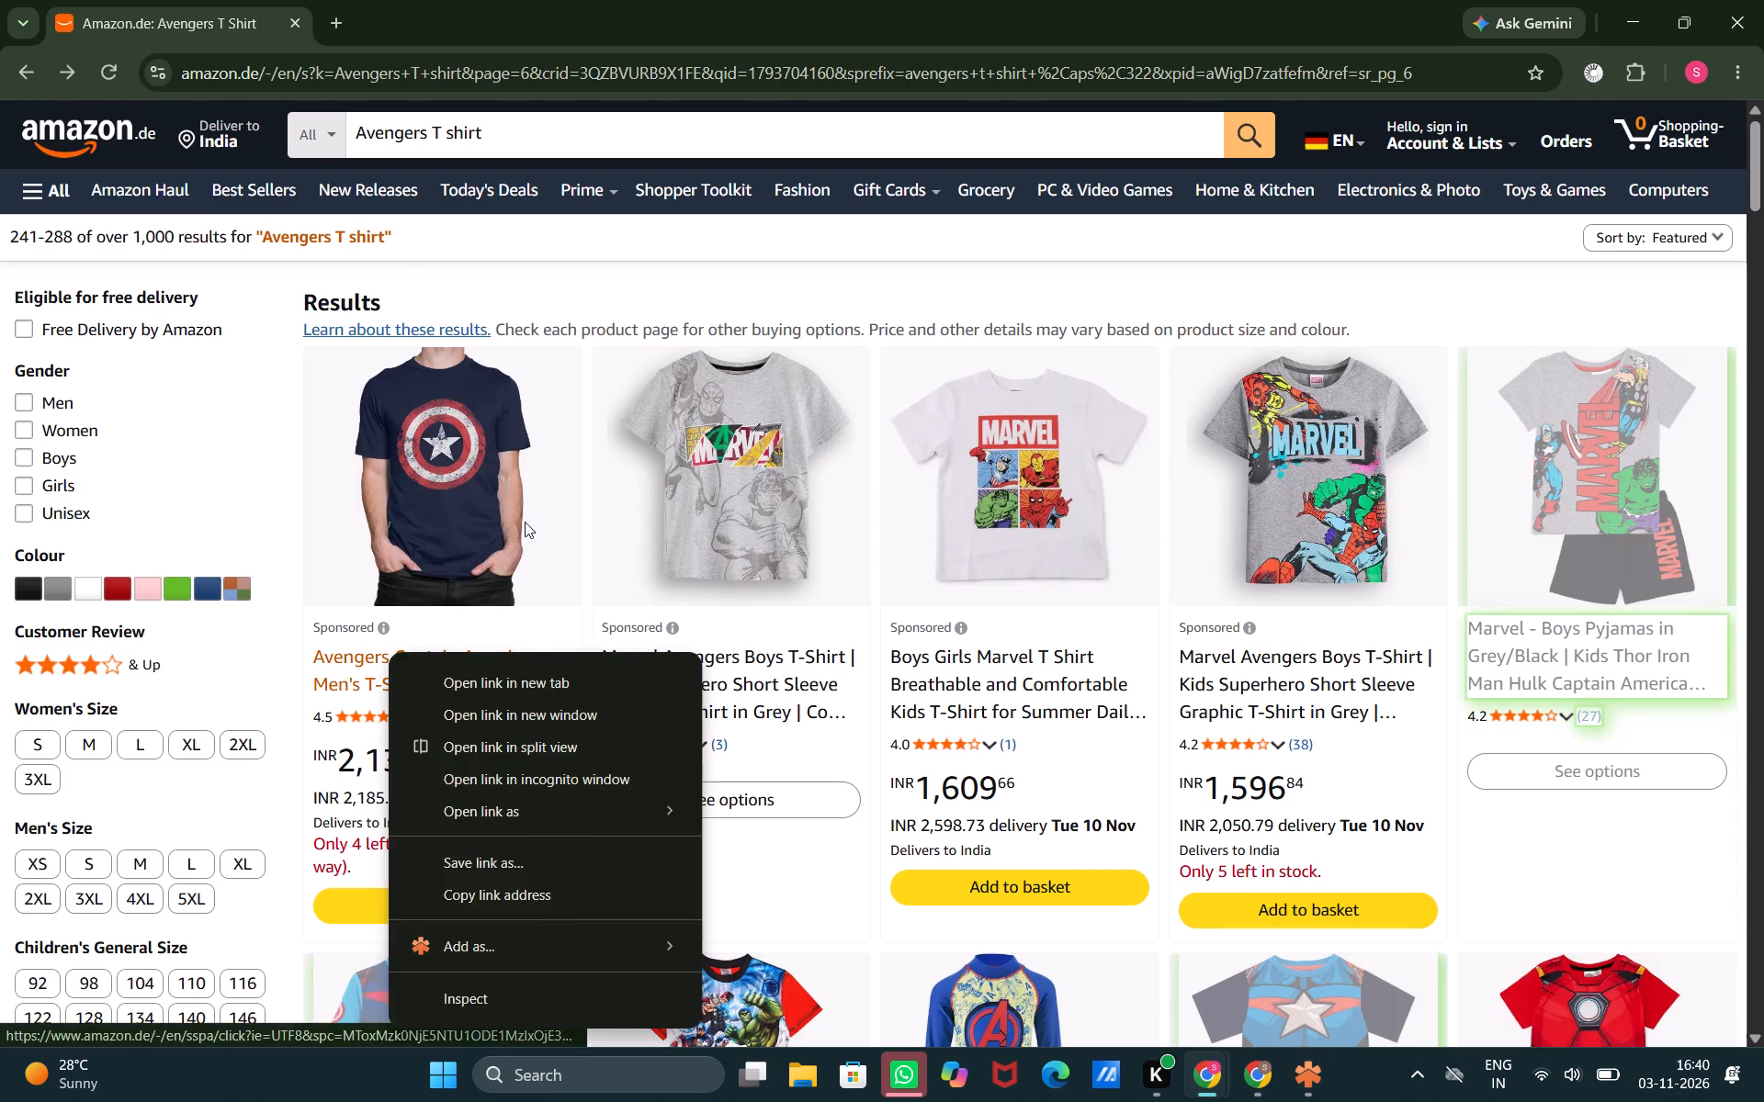
{"action": "left_click", "coordinate": [533, 900]}
{"action": "key", "text": "alt+Tab"}
{"action": "key", "text": "ctrl+v"}
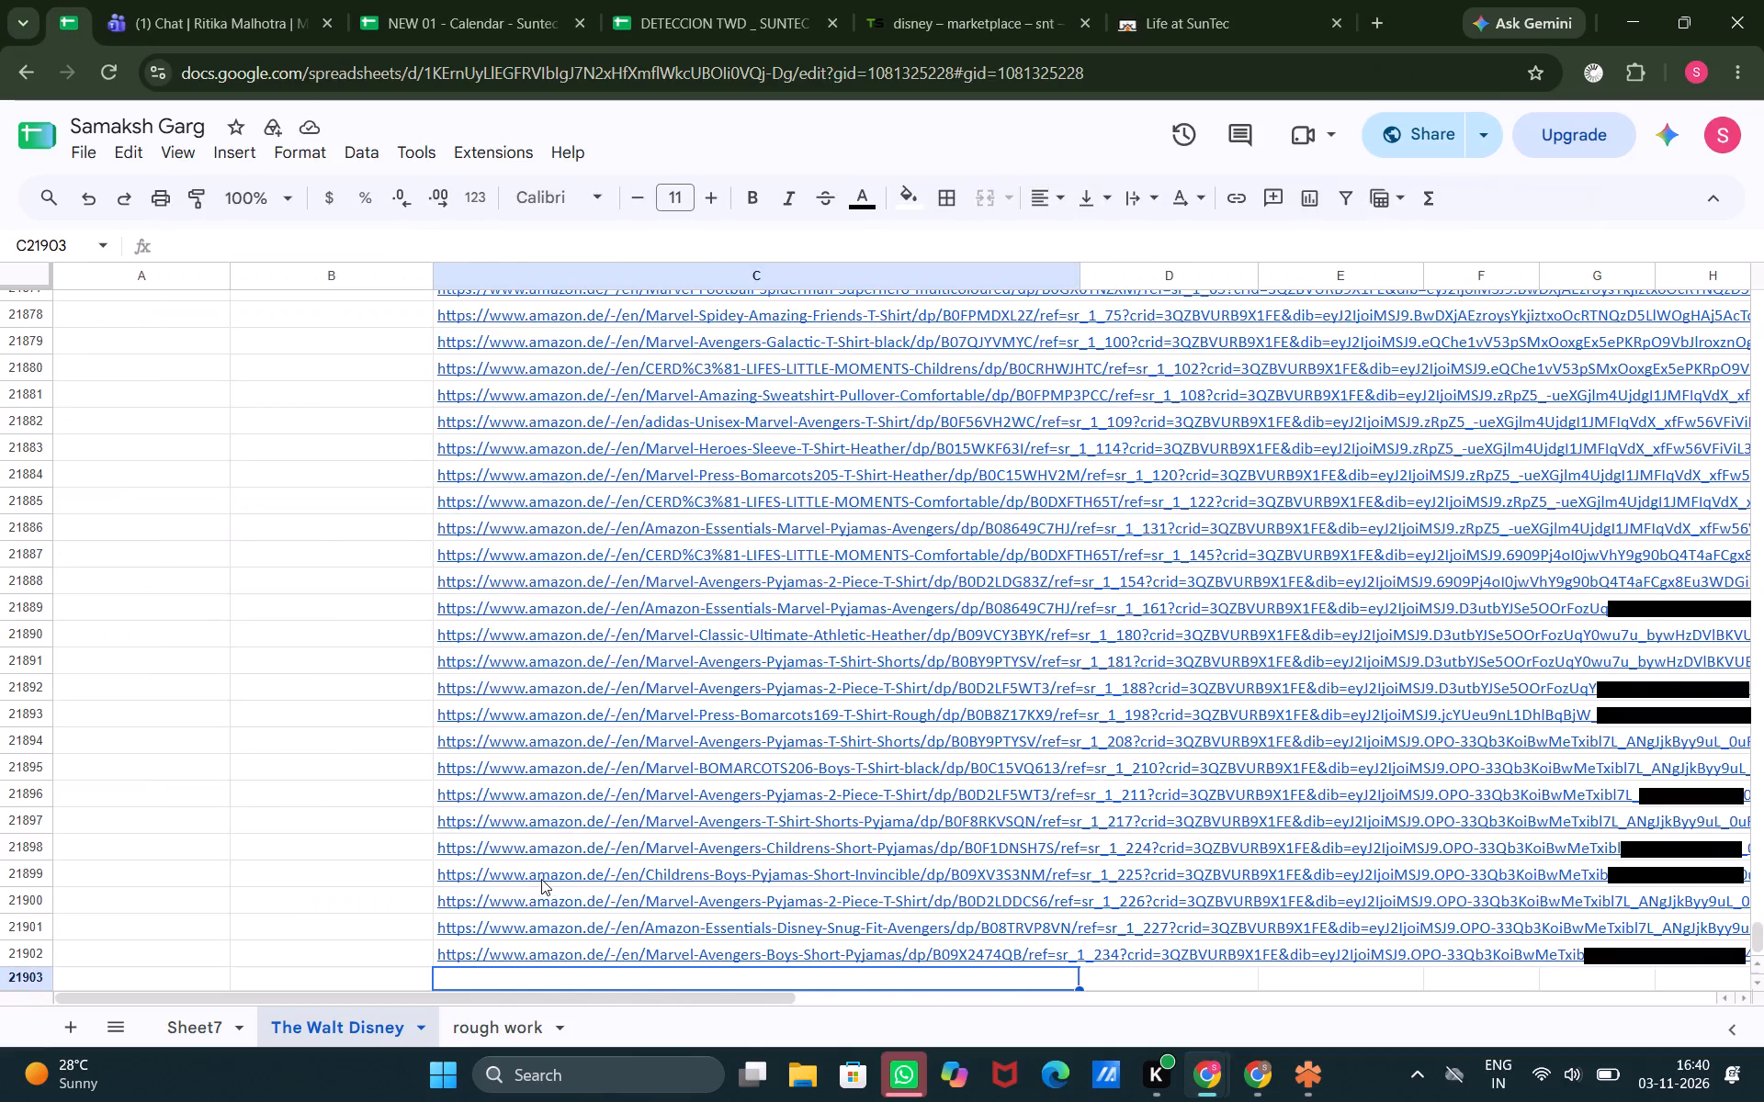
{"action": "key", "text": "Return"}
{"action": "key", "text": "Return"}
{"action": "key", "text": "alt+Tab"}
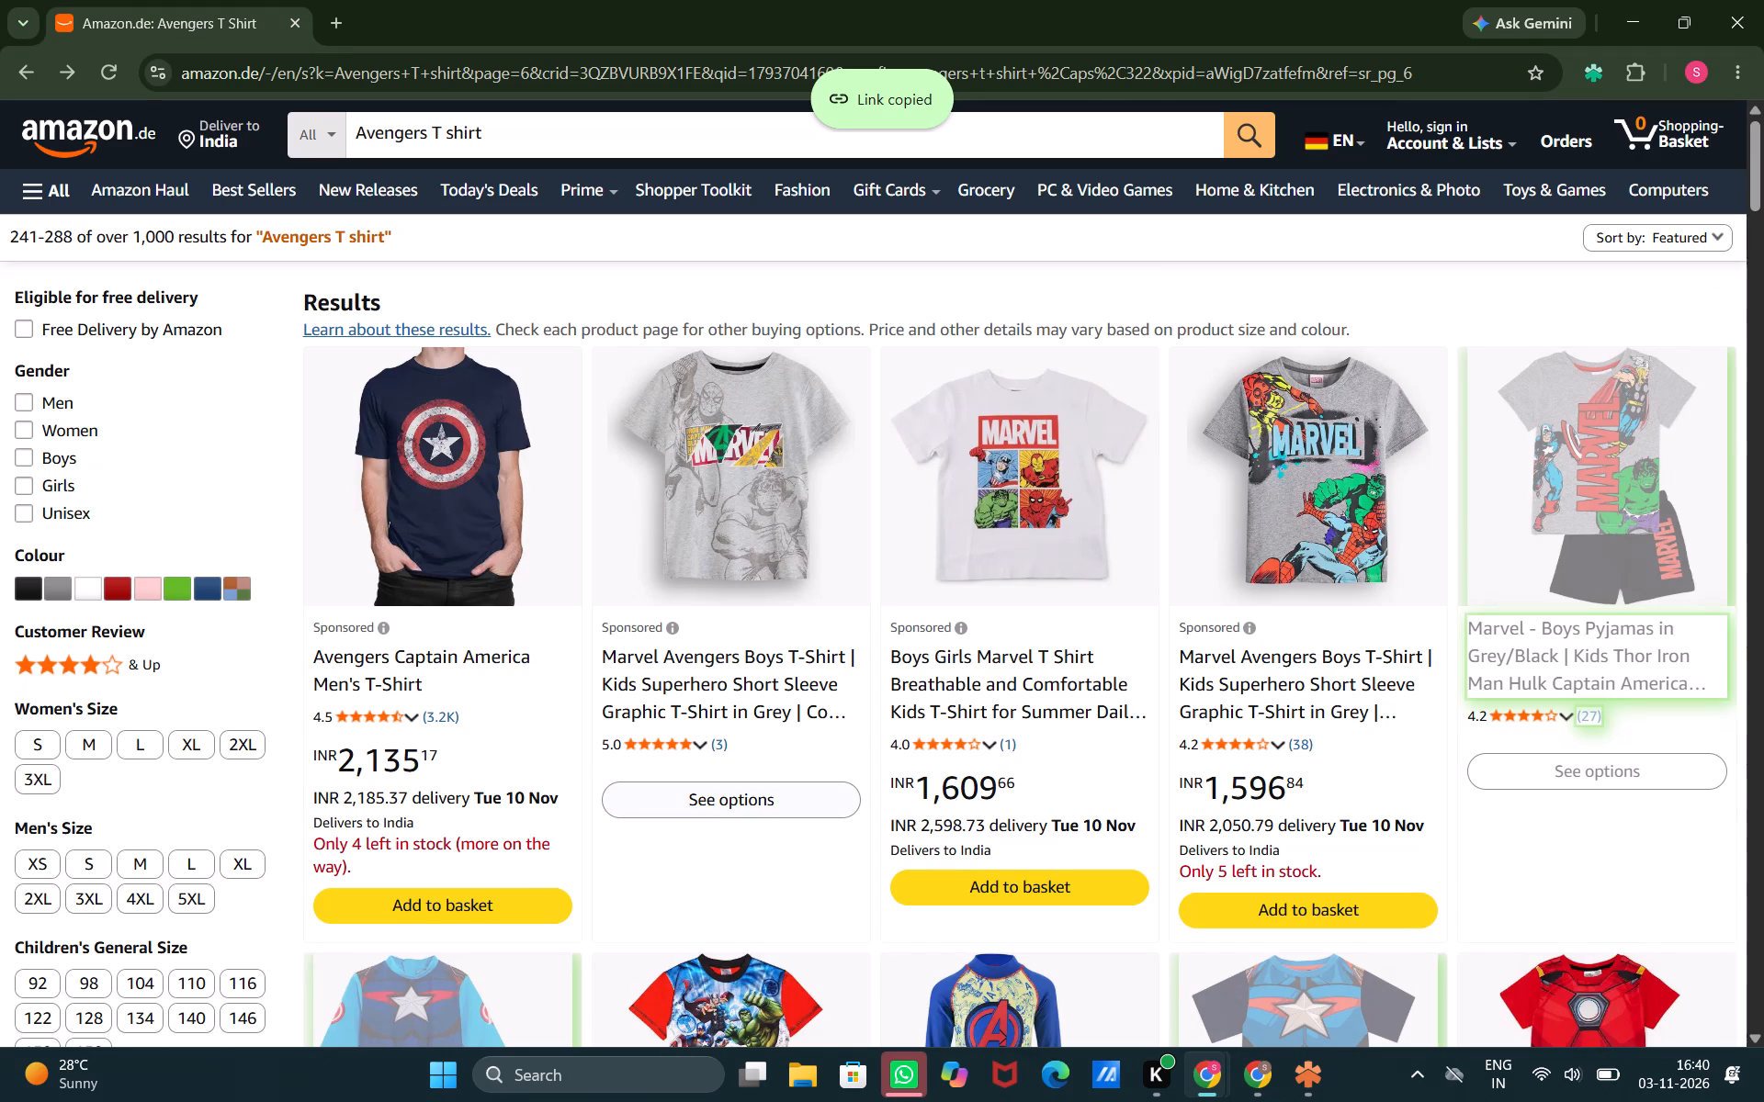
Copy the page 6 product link of the sponsored Boys Girls Marvel T Shirt into cell C21904 of the sheet.
{"action": "right_click", "coordinate": [1003, 659]}
{"action": "left_click", "coordinate": [1194, 916]}
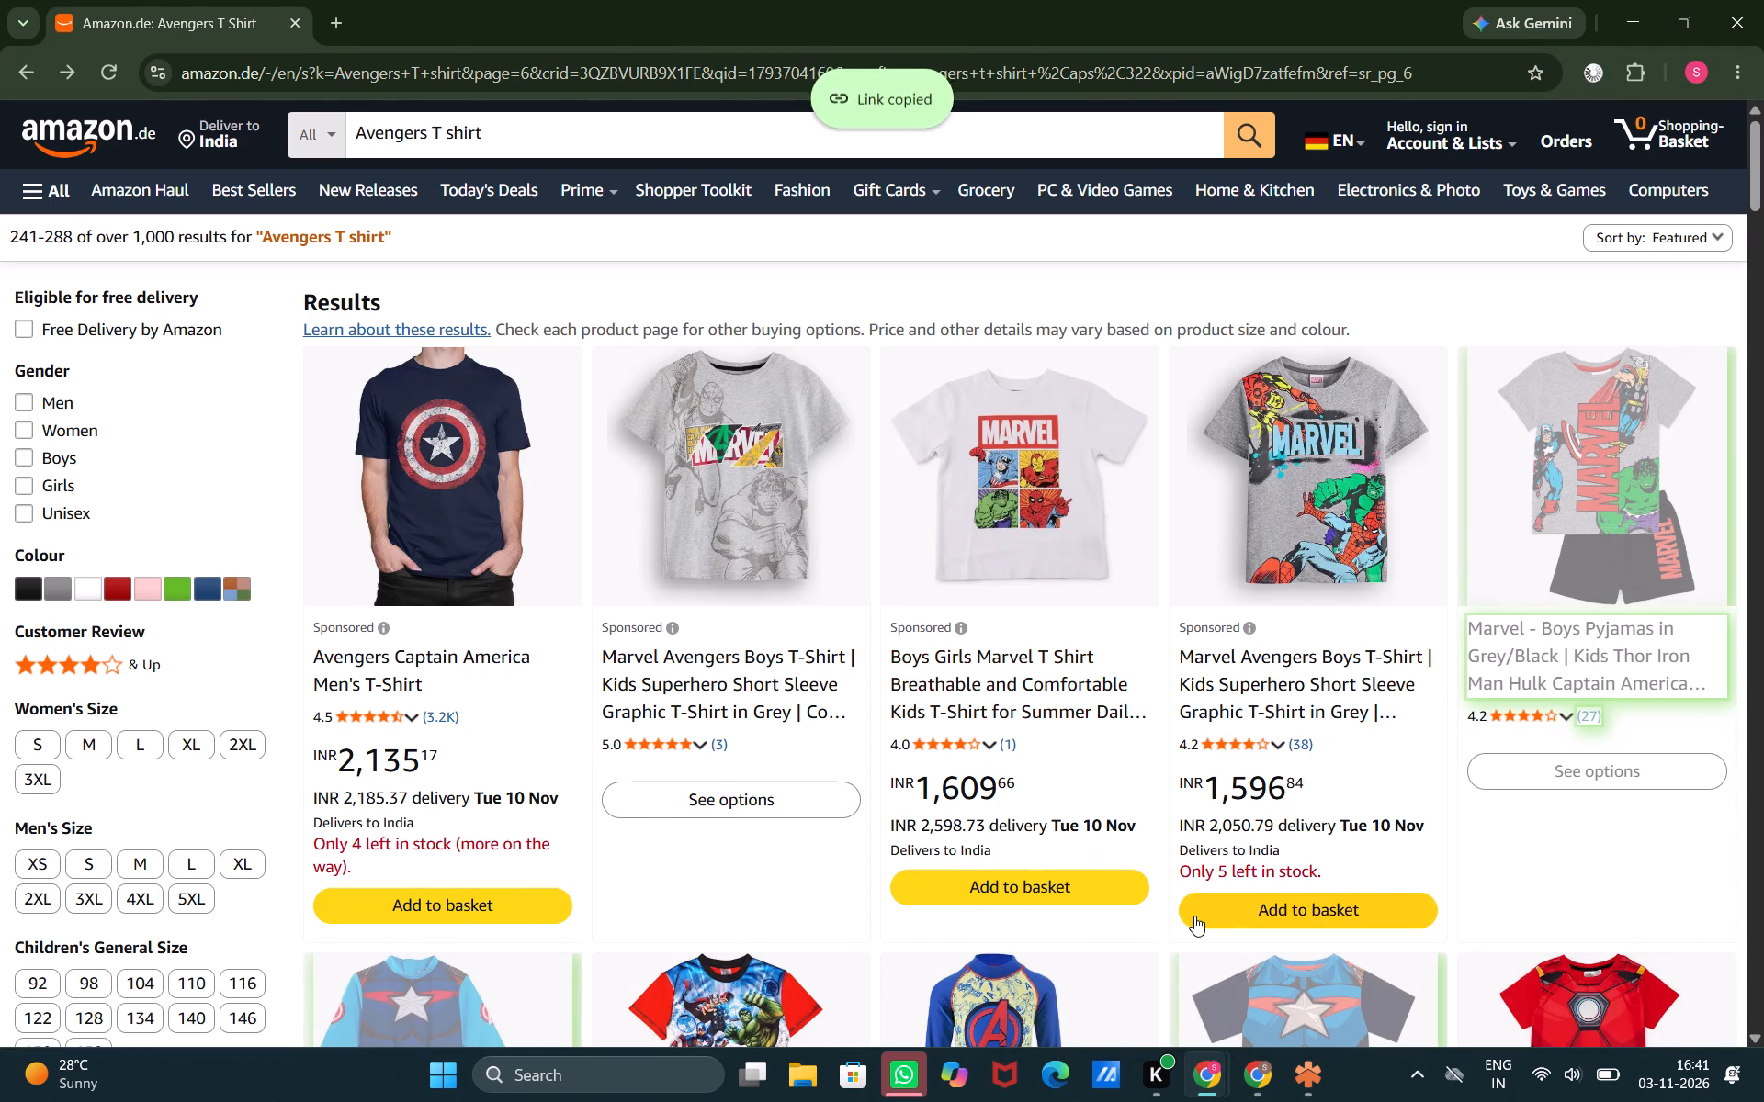
{"action": "key", "text": "alt+Tab"}
{"action": "key", "text": "ctrl+v"}
{"action": "key", "text": "Return"}
{"action": "key", "text": "Return"}
{"action": "key", "text": "alt+Tab"}
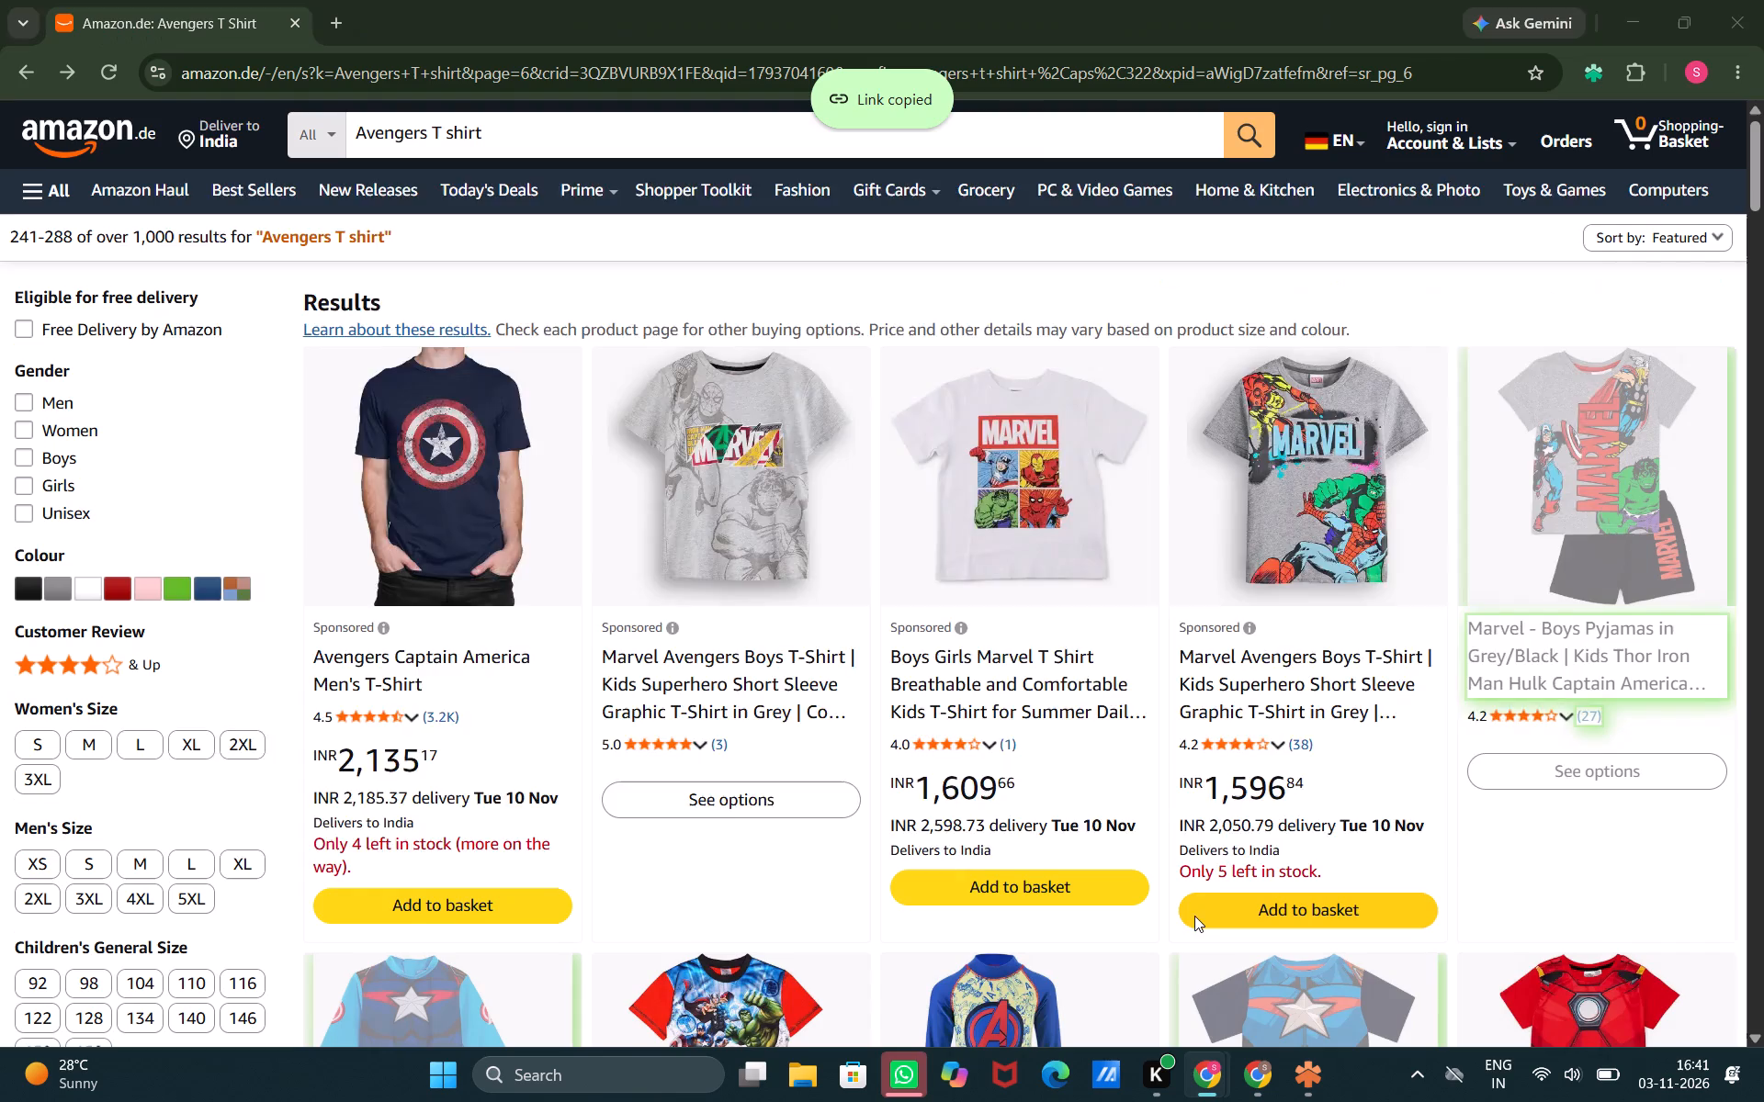
Copy the page 6 product link of the Marvel Avengers Boys Short Pyjamas into cell C21905 of the sheet.
{"action": "scroll", "coordinate": [1687, 783], "scroll_direction": "down", "scroll_amount": 4}
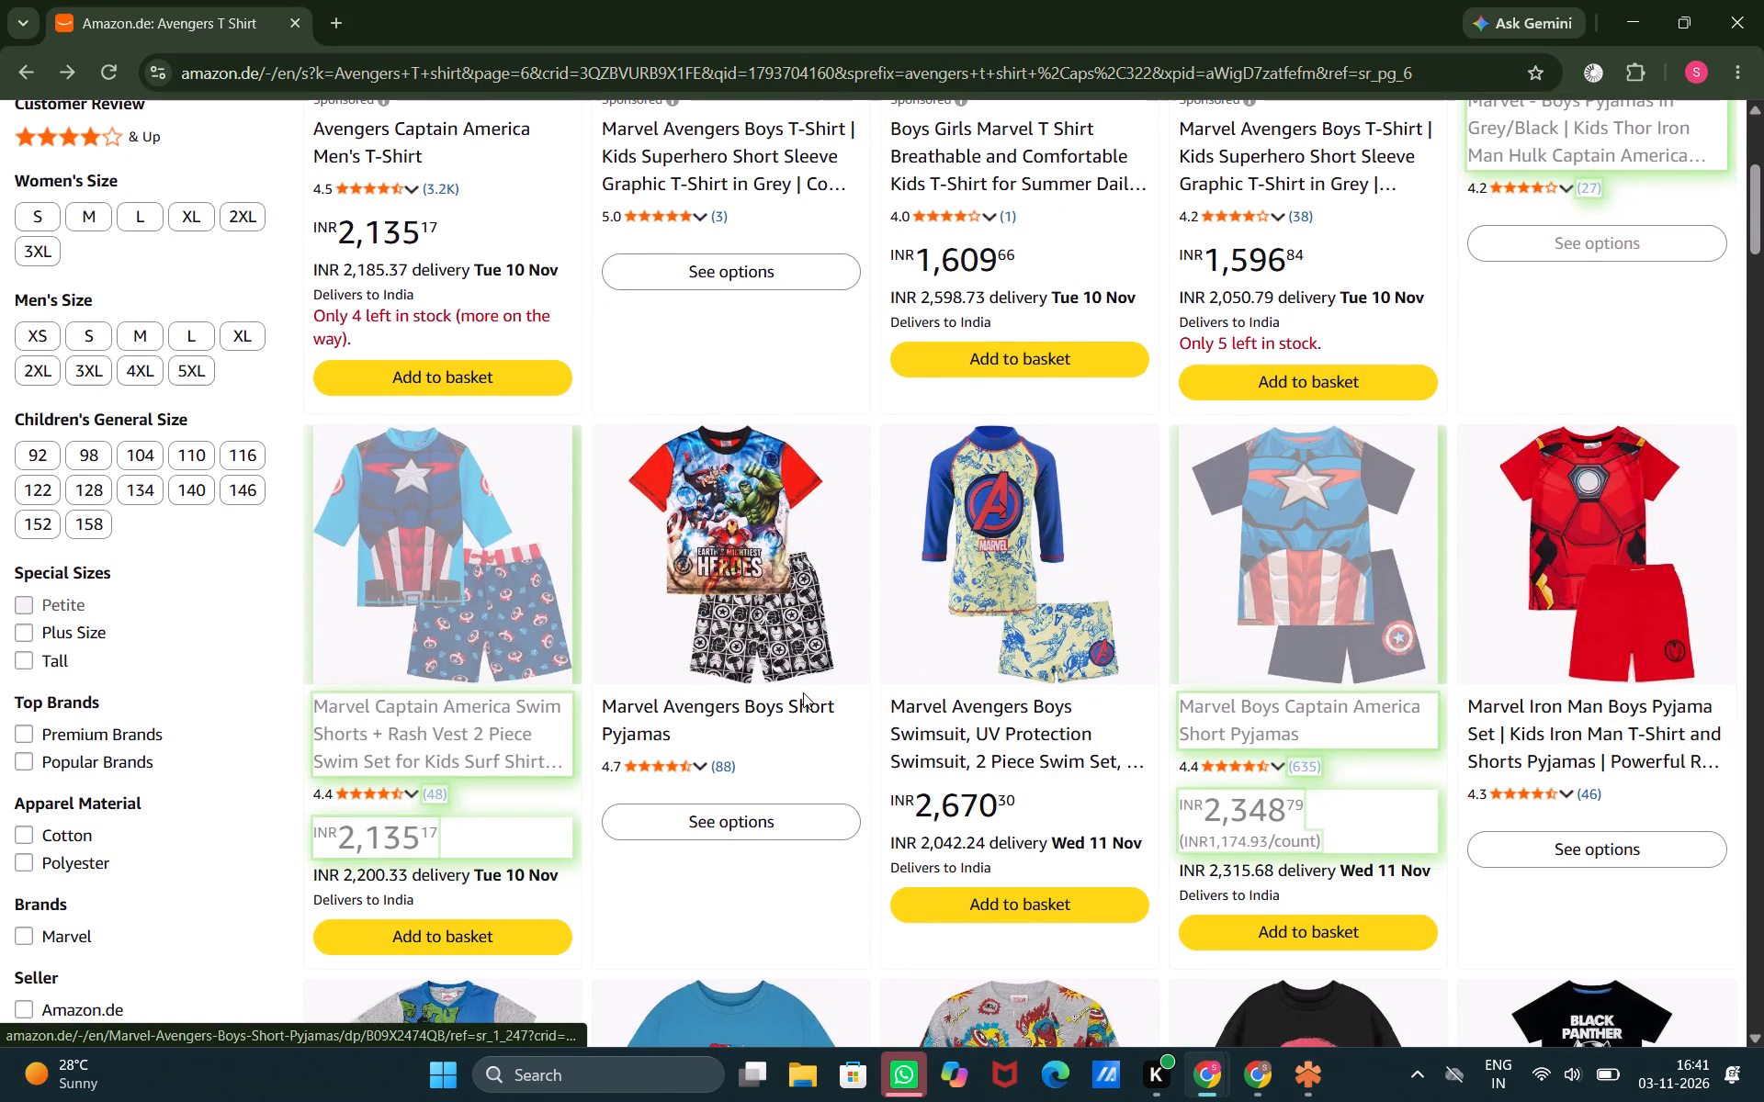
{"action": "right_click", "coordinate": [803, 692]}
{"action": "right_click", "coordinate": [786, 702]}
{"action": "left_click", "coordinate": [850, 589]}
{"action": "left_click", "coordinate": [854, 577]}
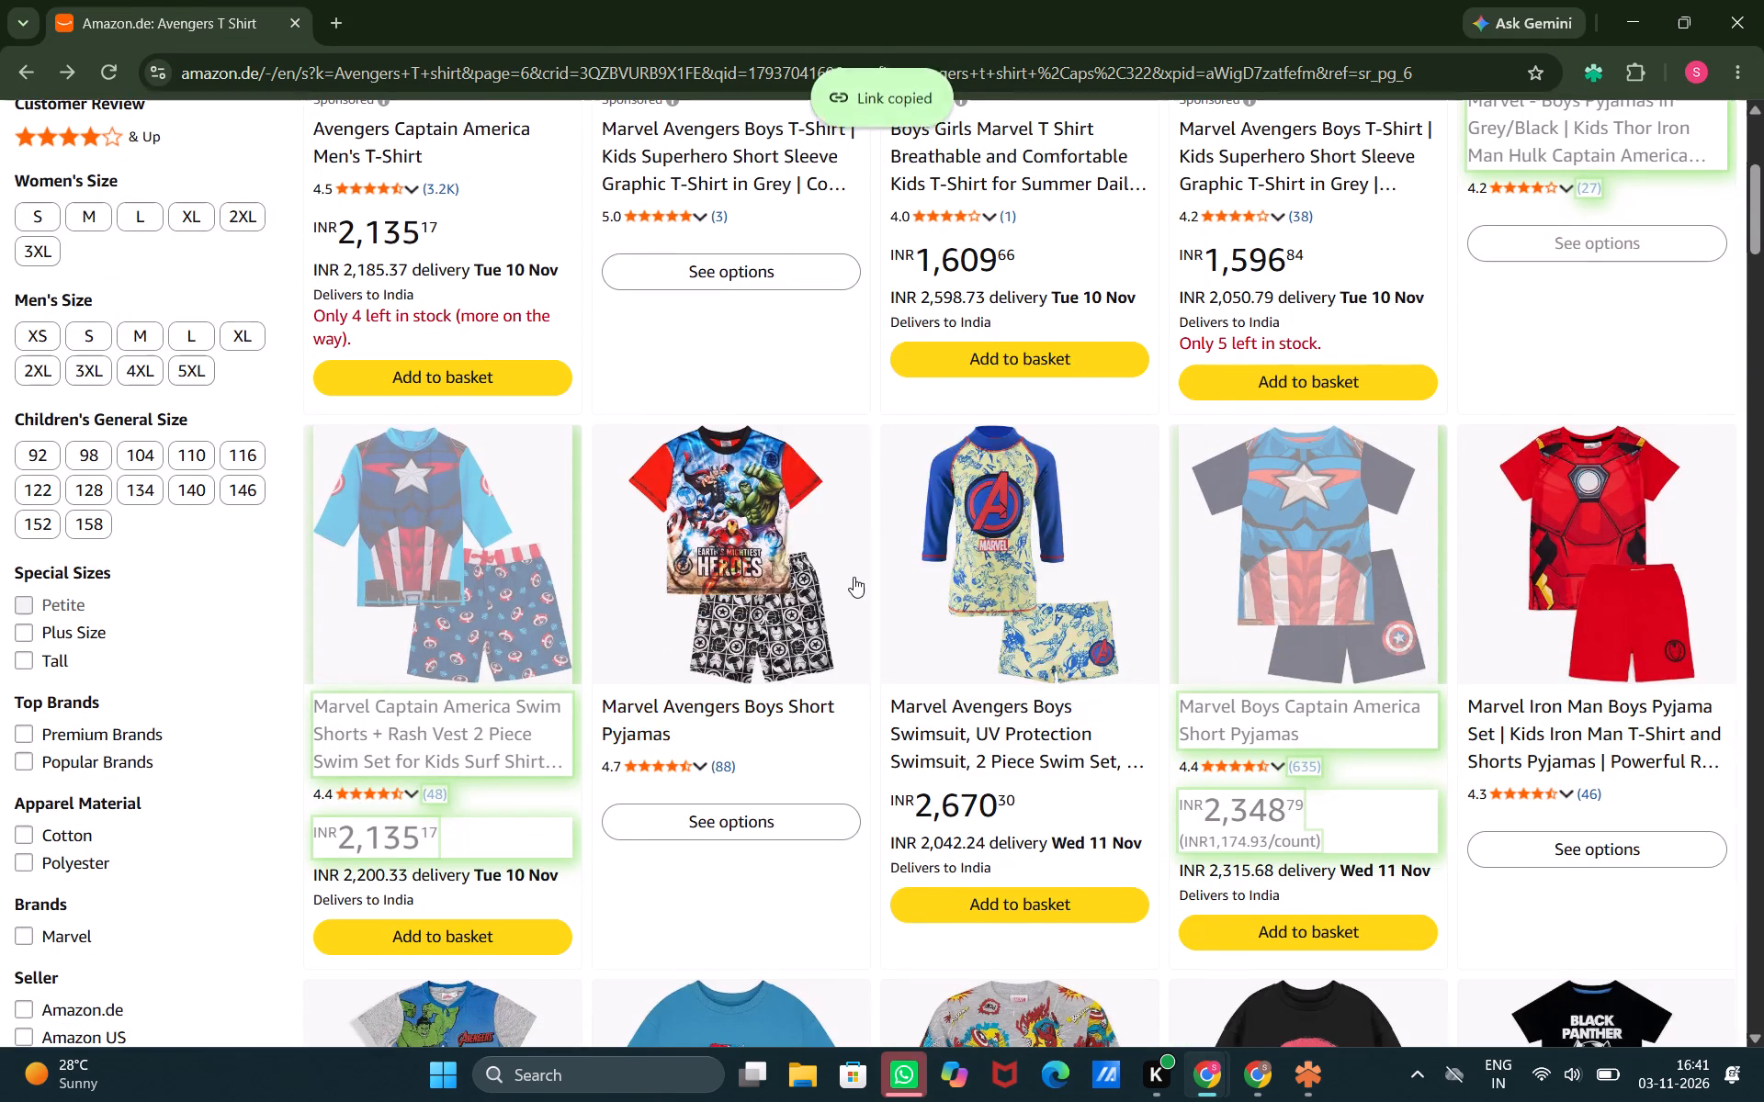
{"action": "key", "text": "alt+Tab"}
{"action": "key", "text": "ctrl+v"}
{"action": "key", "text": "Return"}
{"action": "key", "text": "Return"}
{"action": "key", "text": "alt+Tab"}
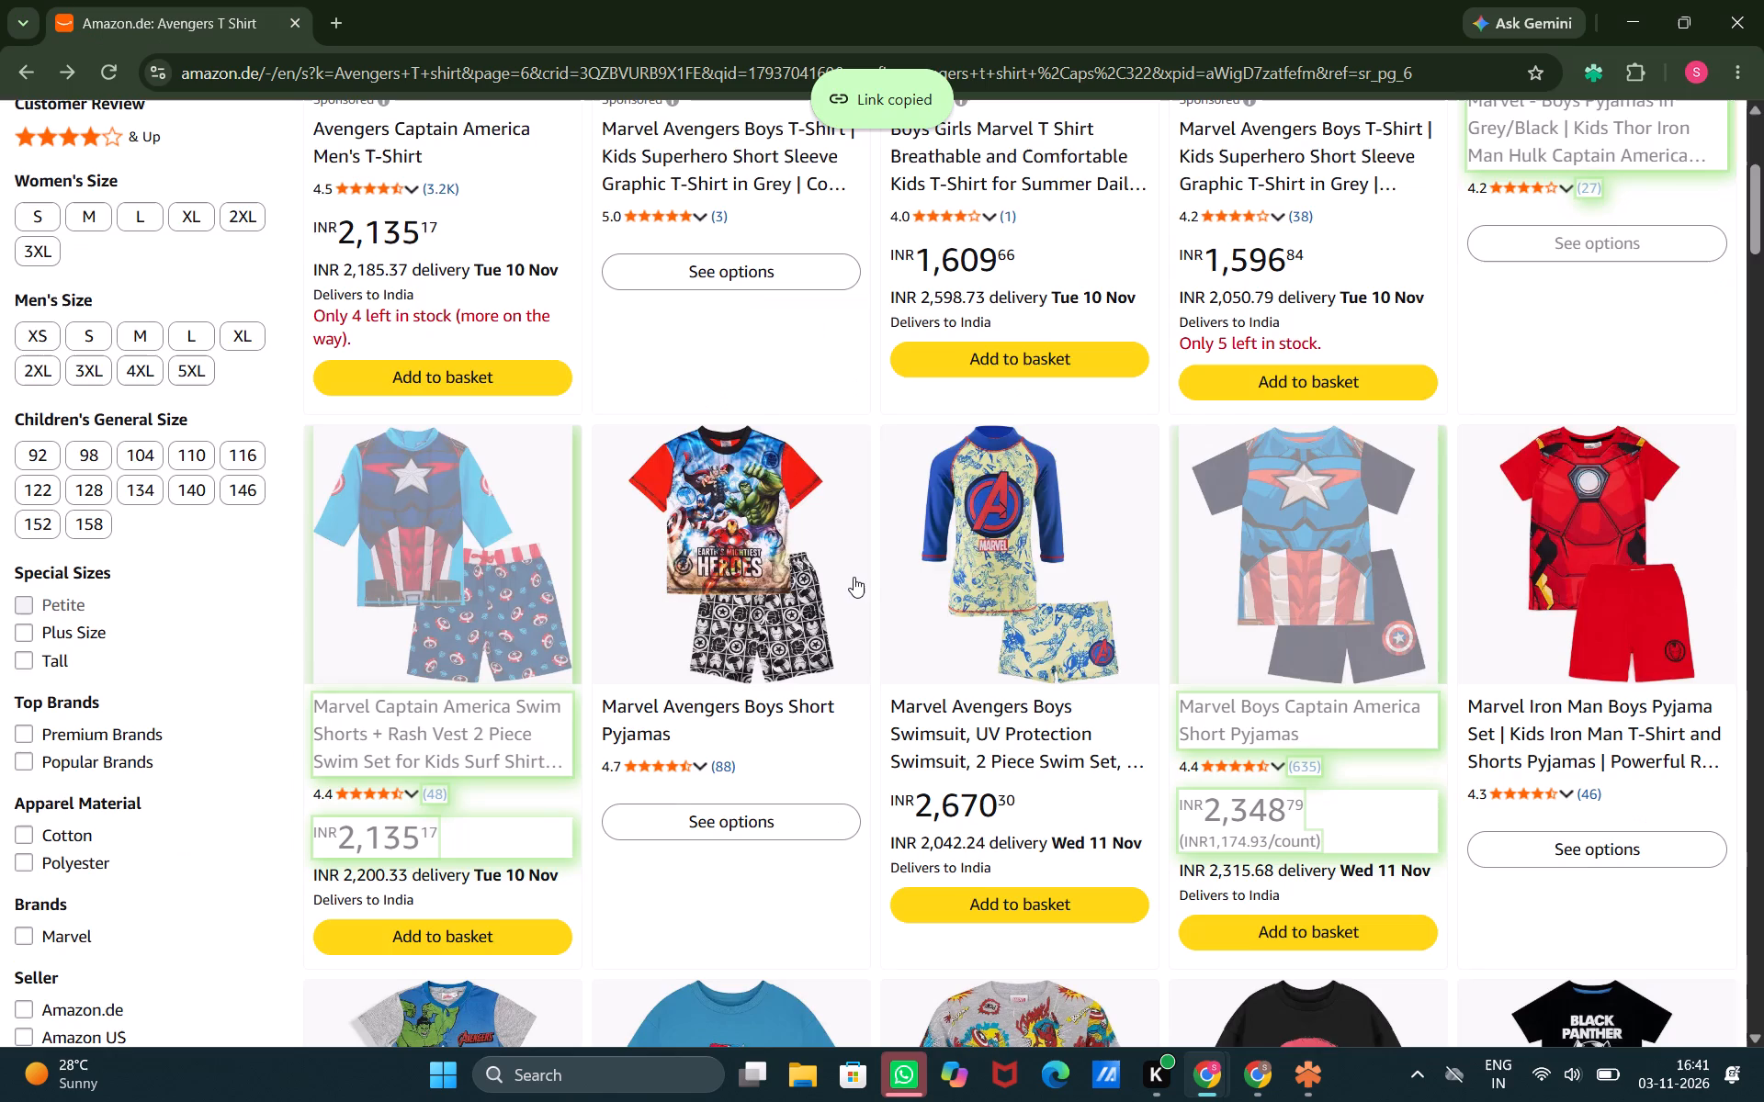
Copy the page 6 link of the gray Marvel Avengers Kids Pyjamas Summer Shorts Cotton 6090 into cell C21906 of the sheet.
{"action": "scroll", "coordinate": [854, 577], "scroll_direction": "down", "scroll_amount": 5}
{"action": "right_click", "coordinate": [438, 713]}
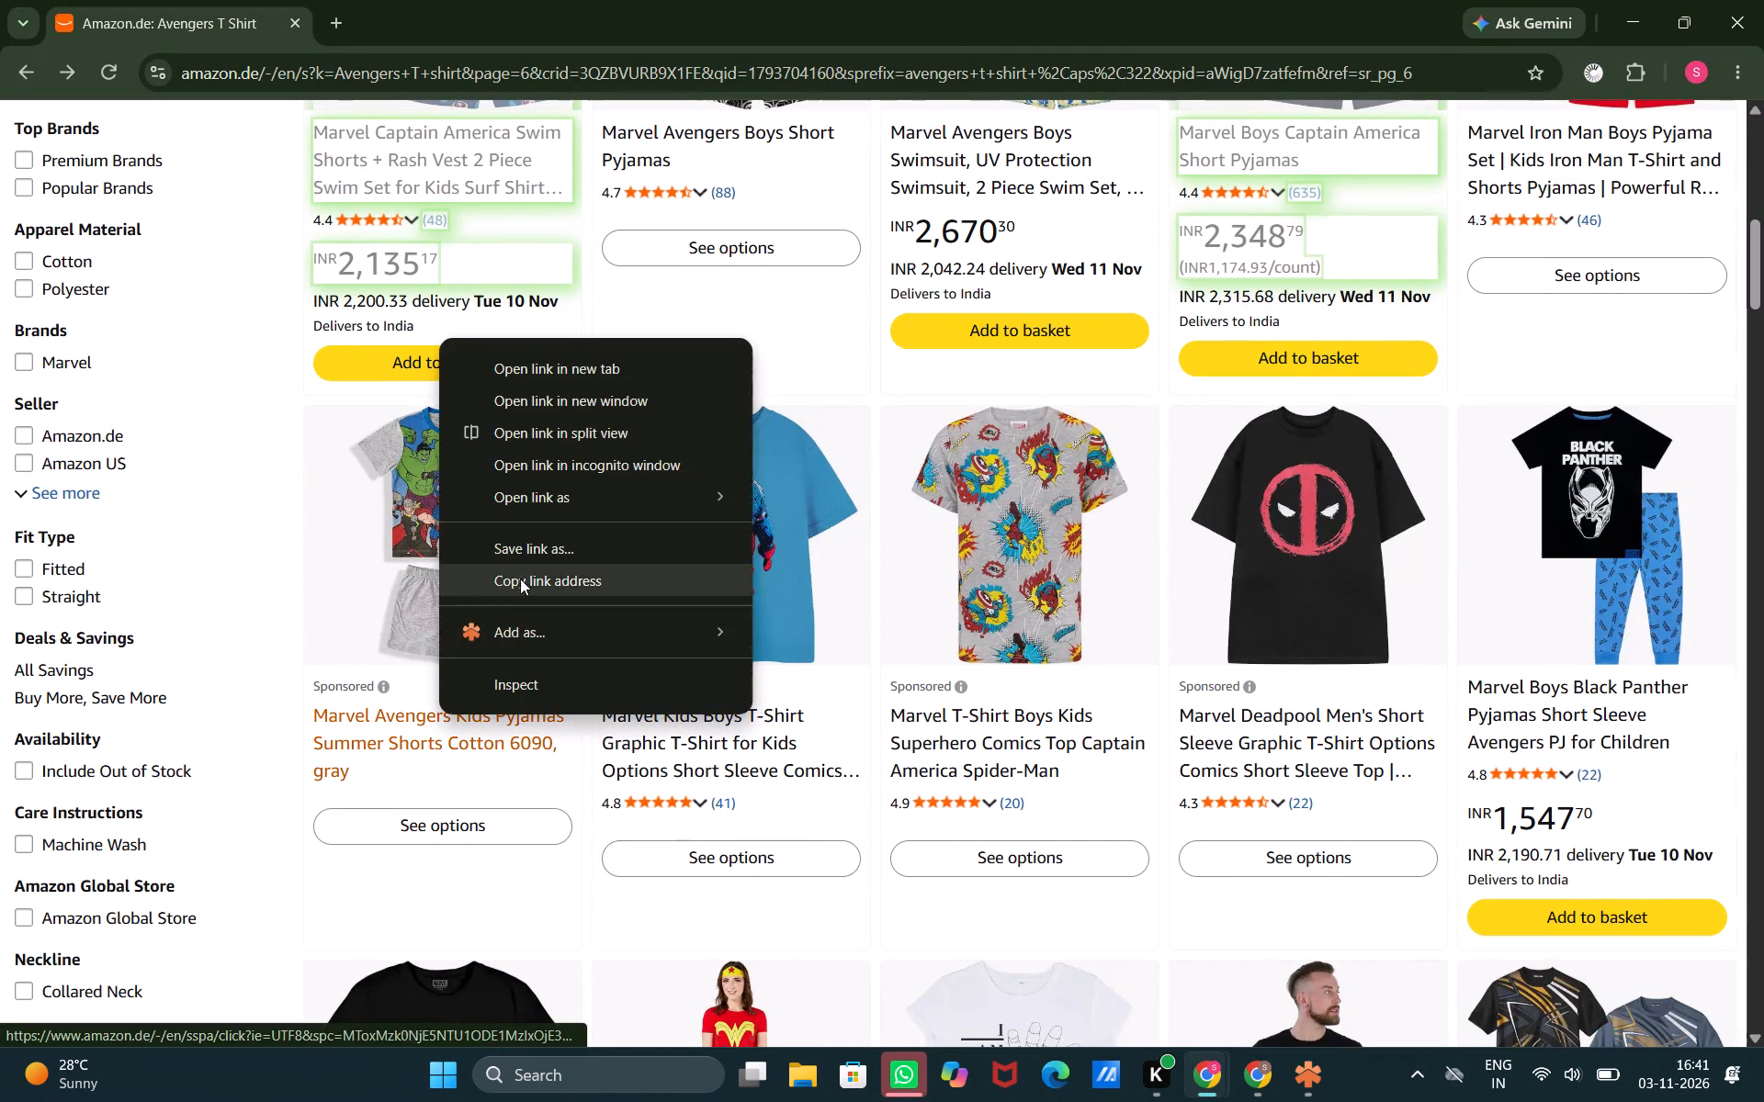
{"action": "left_click", "coordinate": [521, 563]}
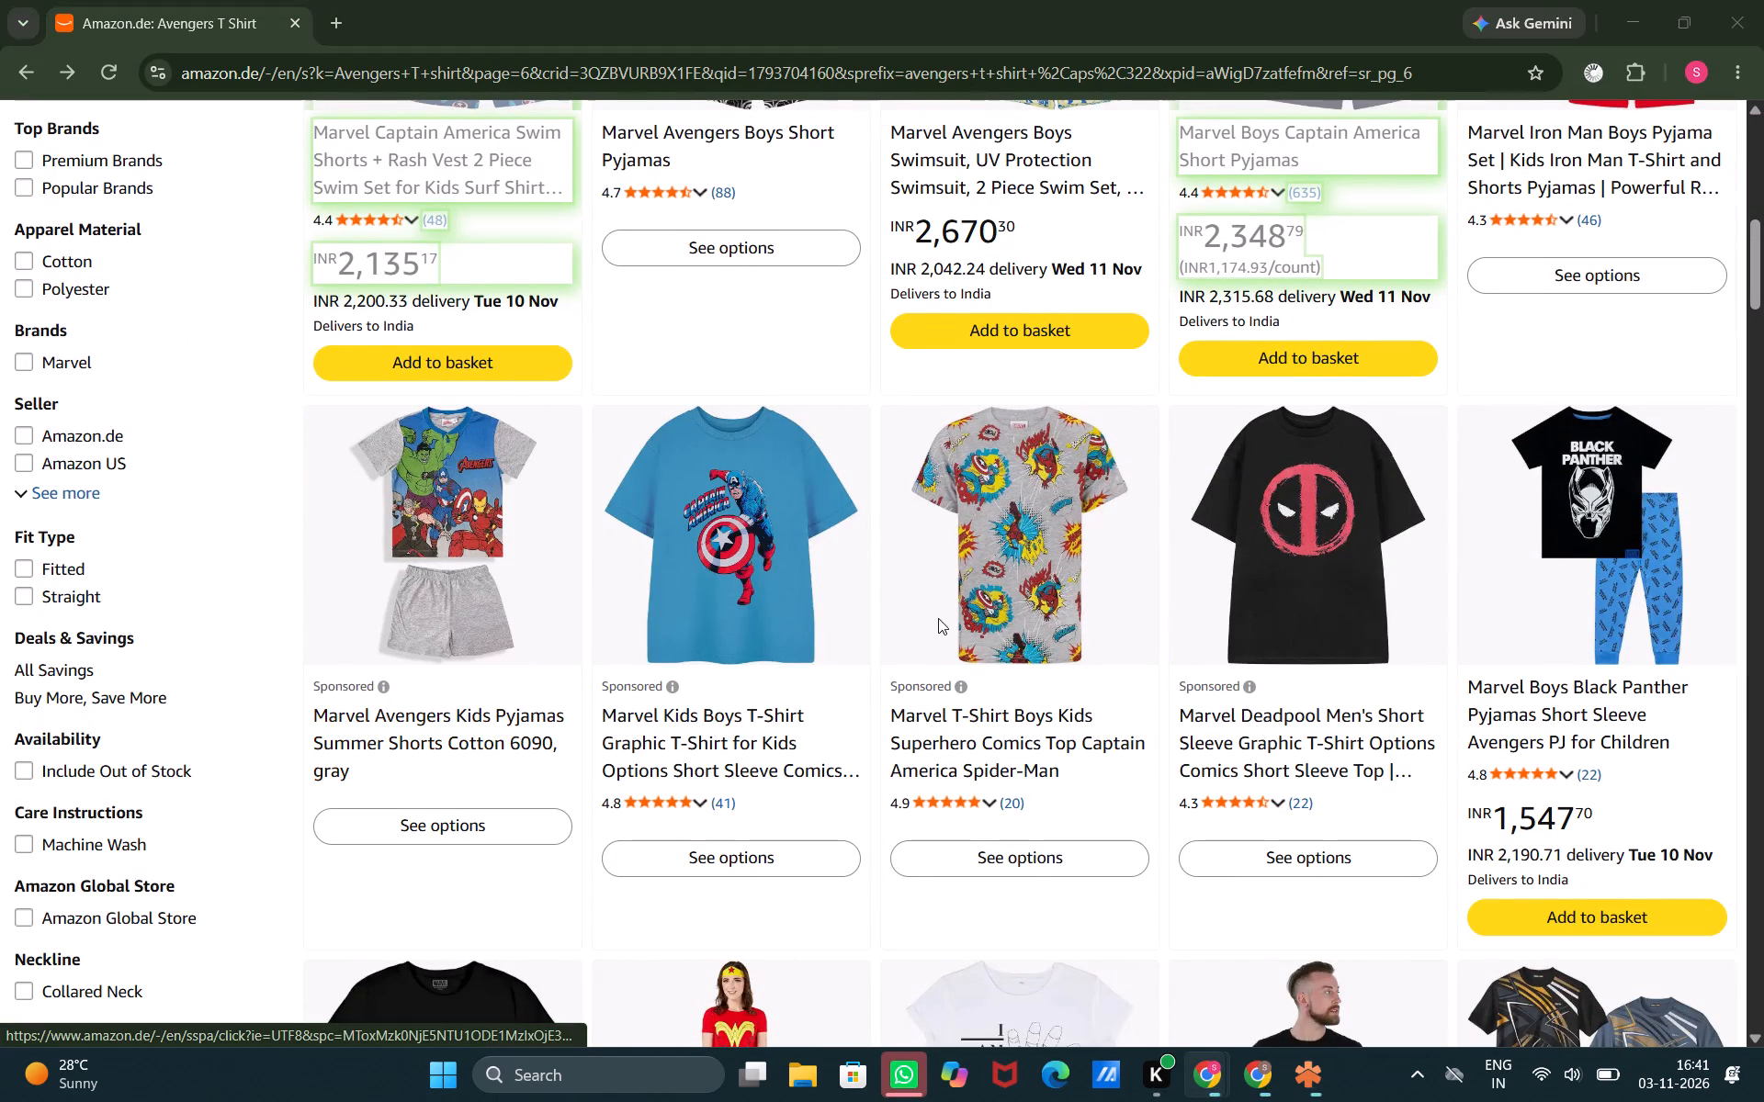
{"action": "left_click", "coordinate": [855, 21]}
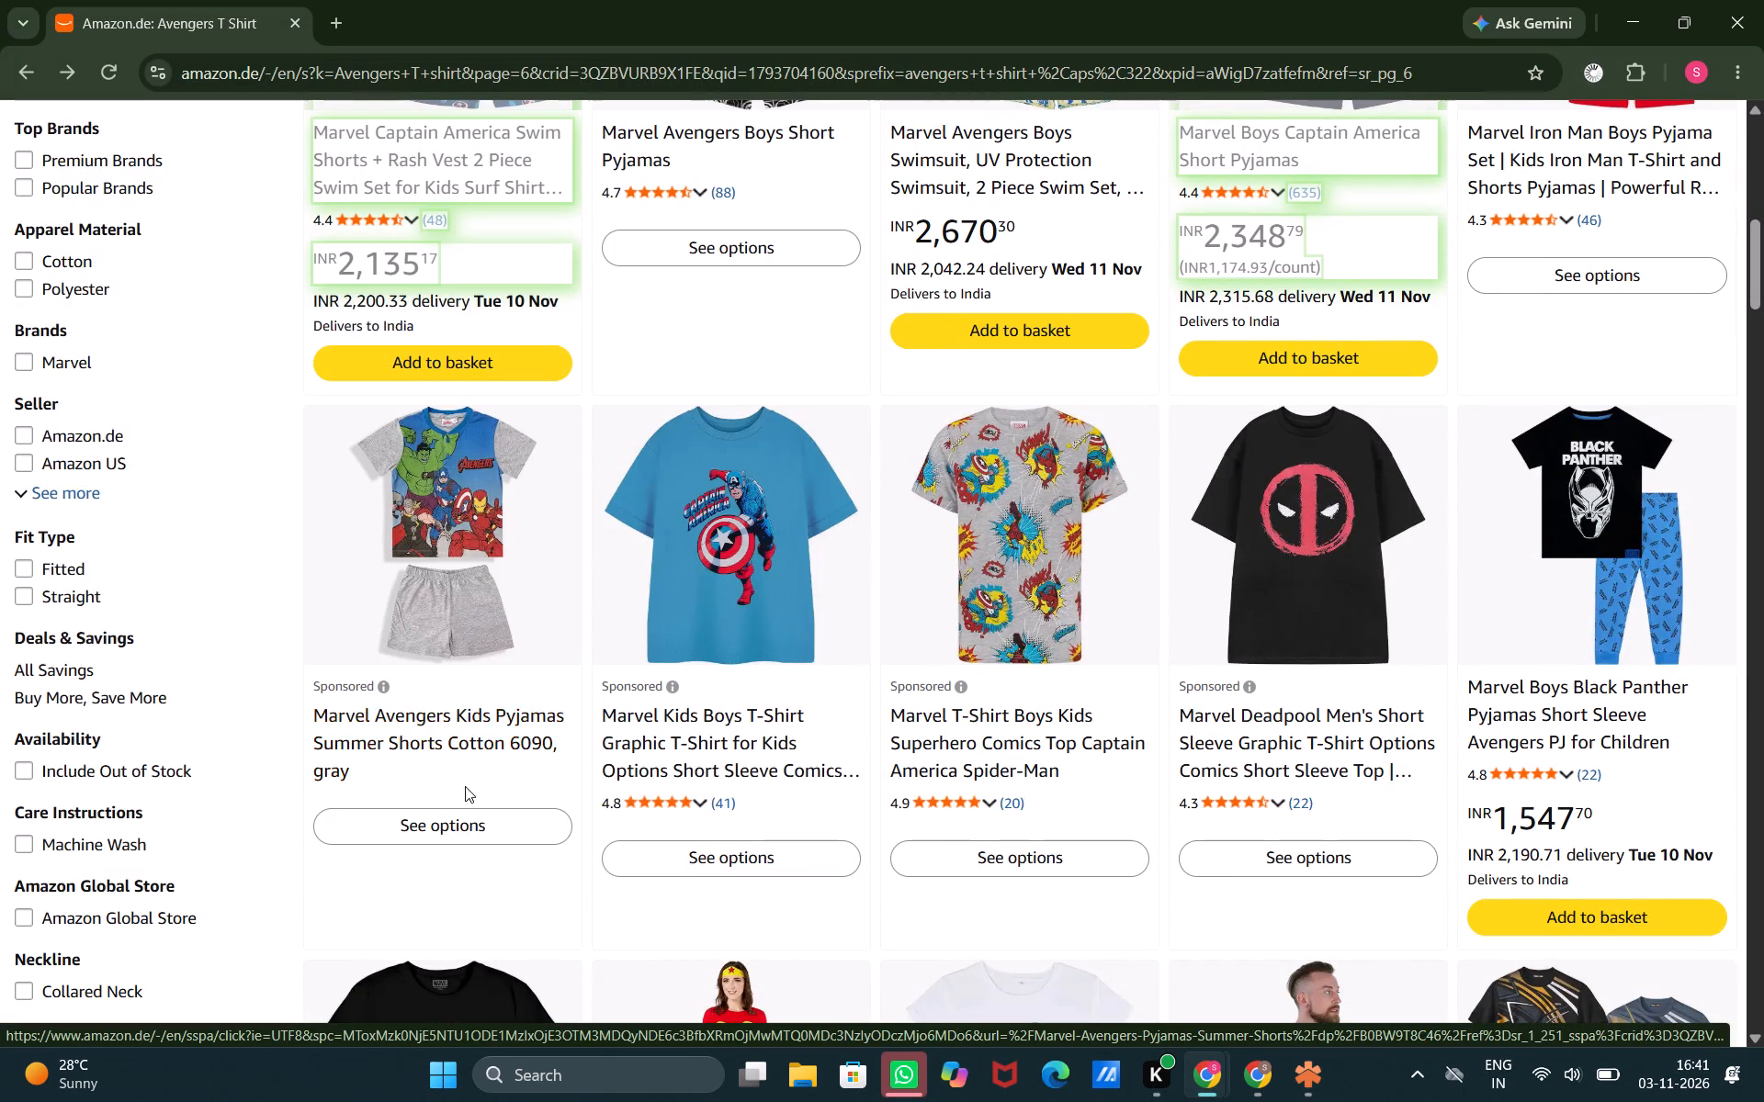
{"action": "right_click", "coordinate": [474, 762]}
{"action": "left_click", "coordinate": [560, 615]}
{"action": "key", "text": "alt+Tab"}
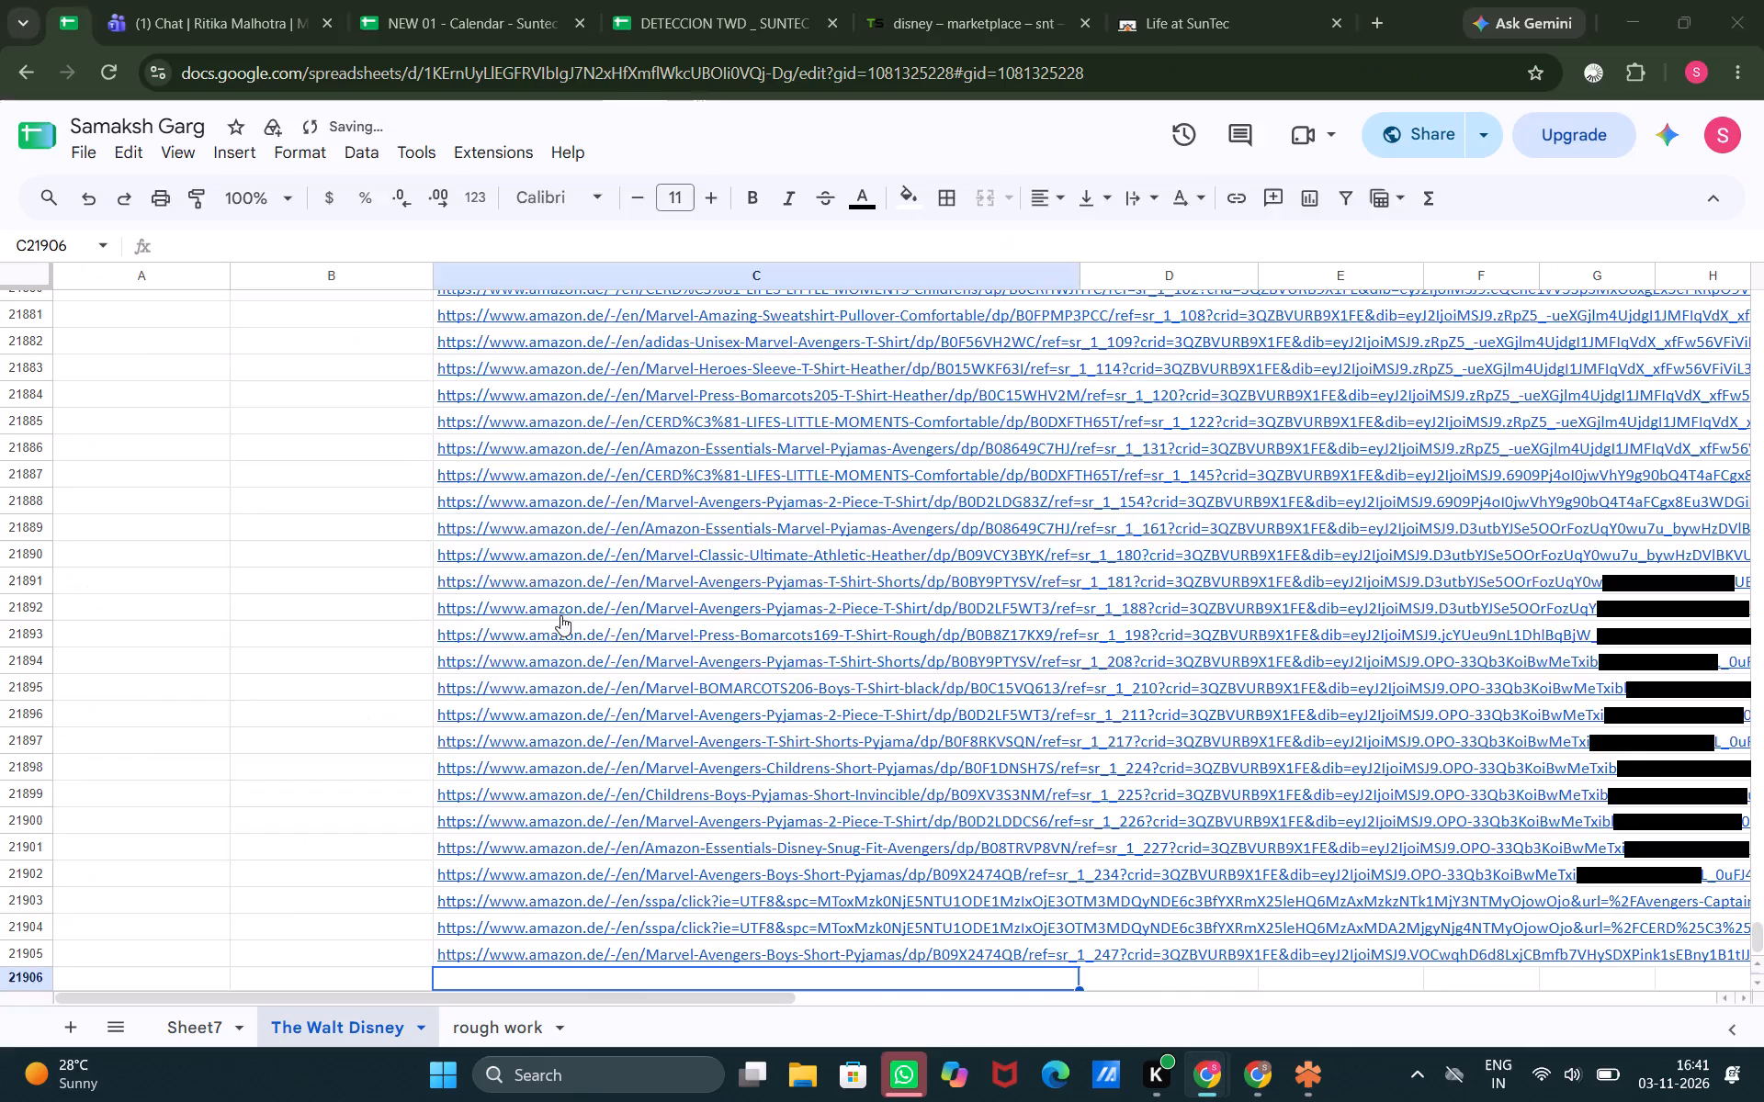
{"action": "key", "text": "ctrl+v"}
{"action": "key", "text": "Return"}
{"action": "key", "text": "Return"}
{"action": "key", "text": "alt+Tab"}
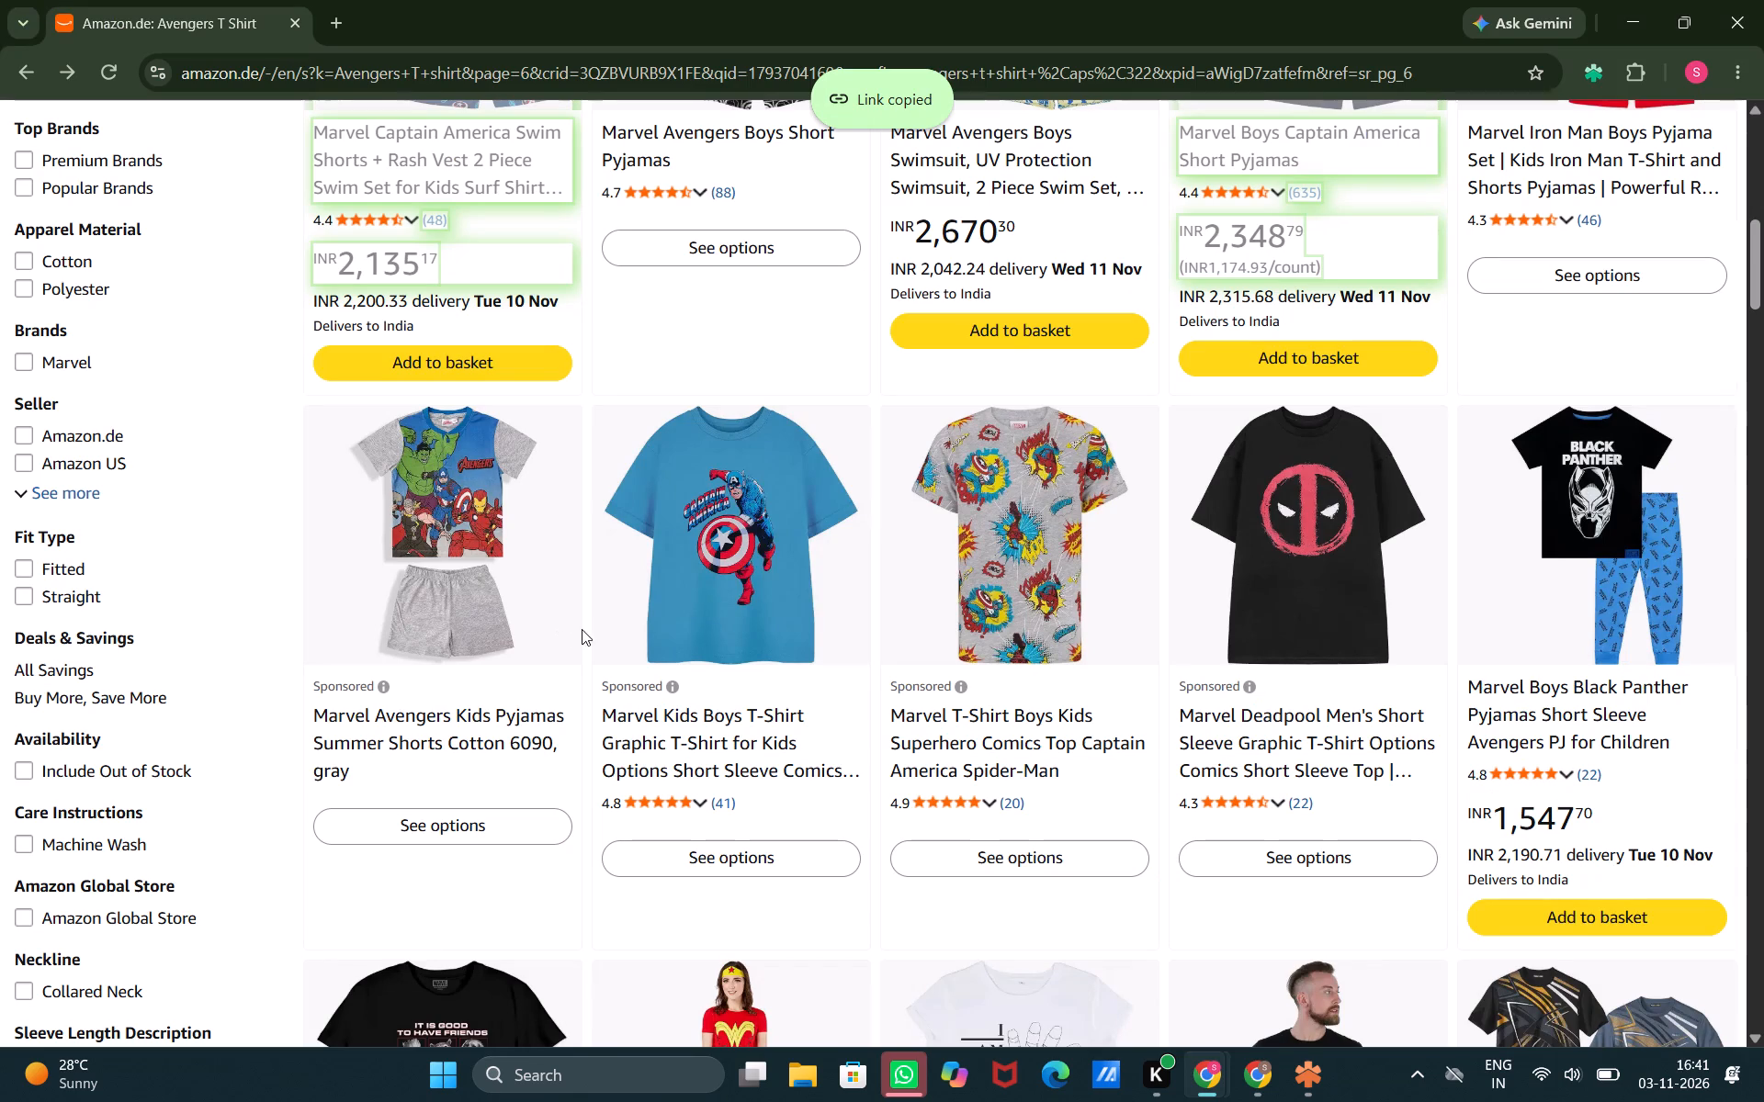
Copy the page 6 product link of the sponsored Marvel Kids Boys T-Shirt Graphic T-Shirt into cell C21907 of the sheet.
{"action": "right_click", "coordinate": [658, 748]}
{"action": "left_click", "coordinate": [754, 619]}
{"action": "key", "text": "alt+Tab"}
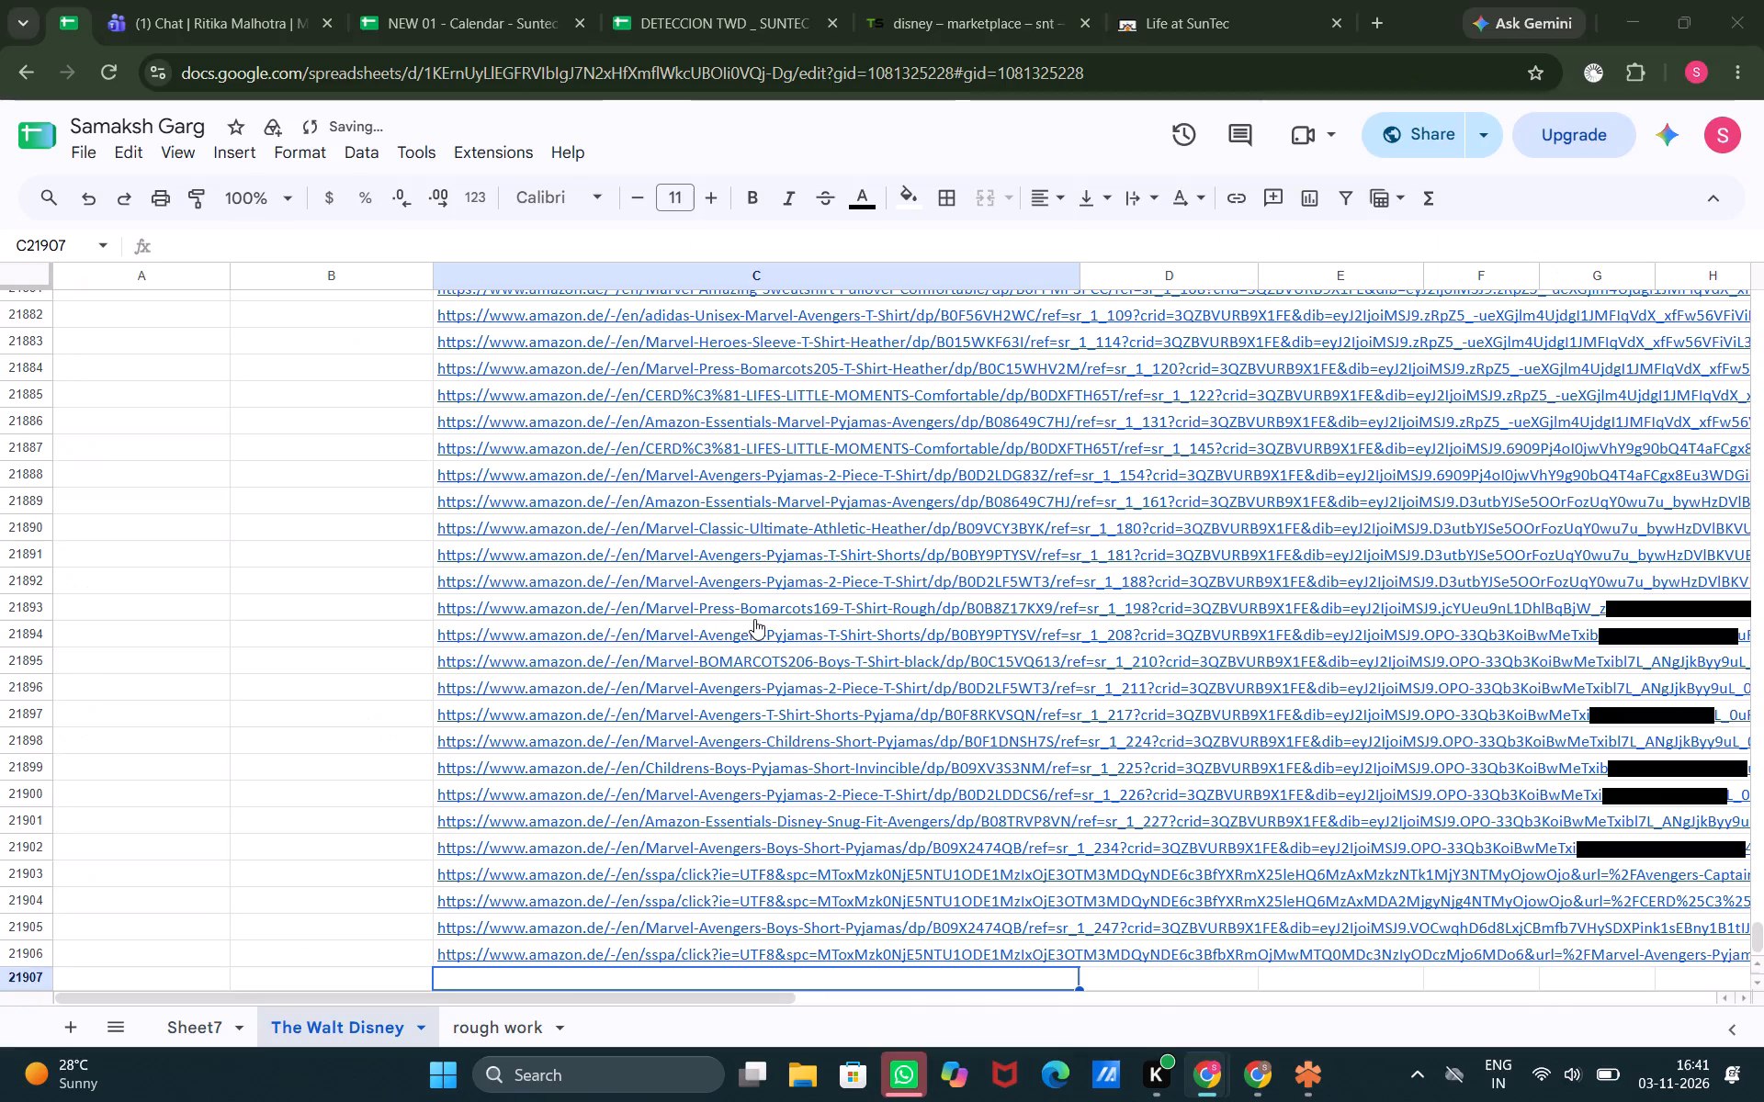
{"action": "key", "text": "ctrl+v"}
{"action": "key", "text": "Return"}
{"action": "key", "text": "Return"}
{"action": "key", "text": "alt+Tab"}
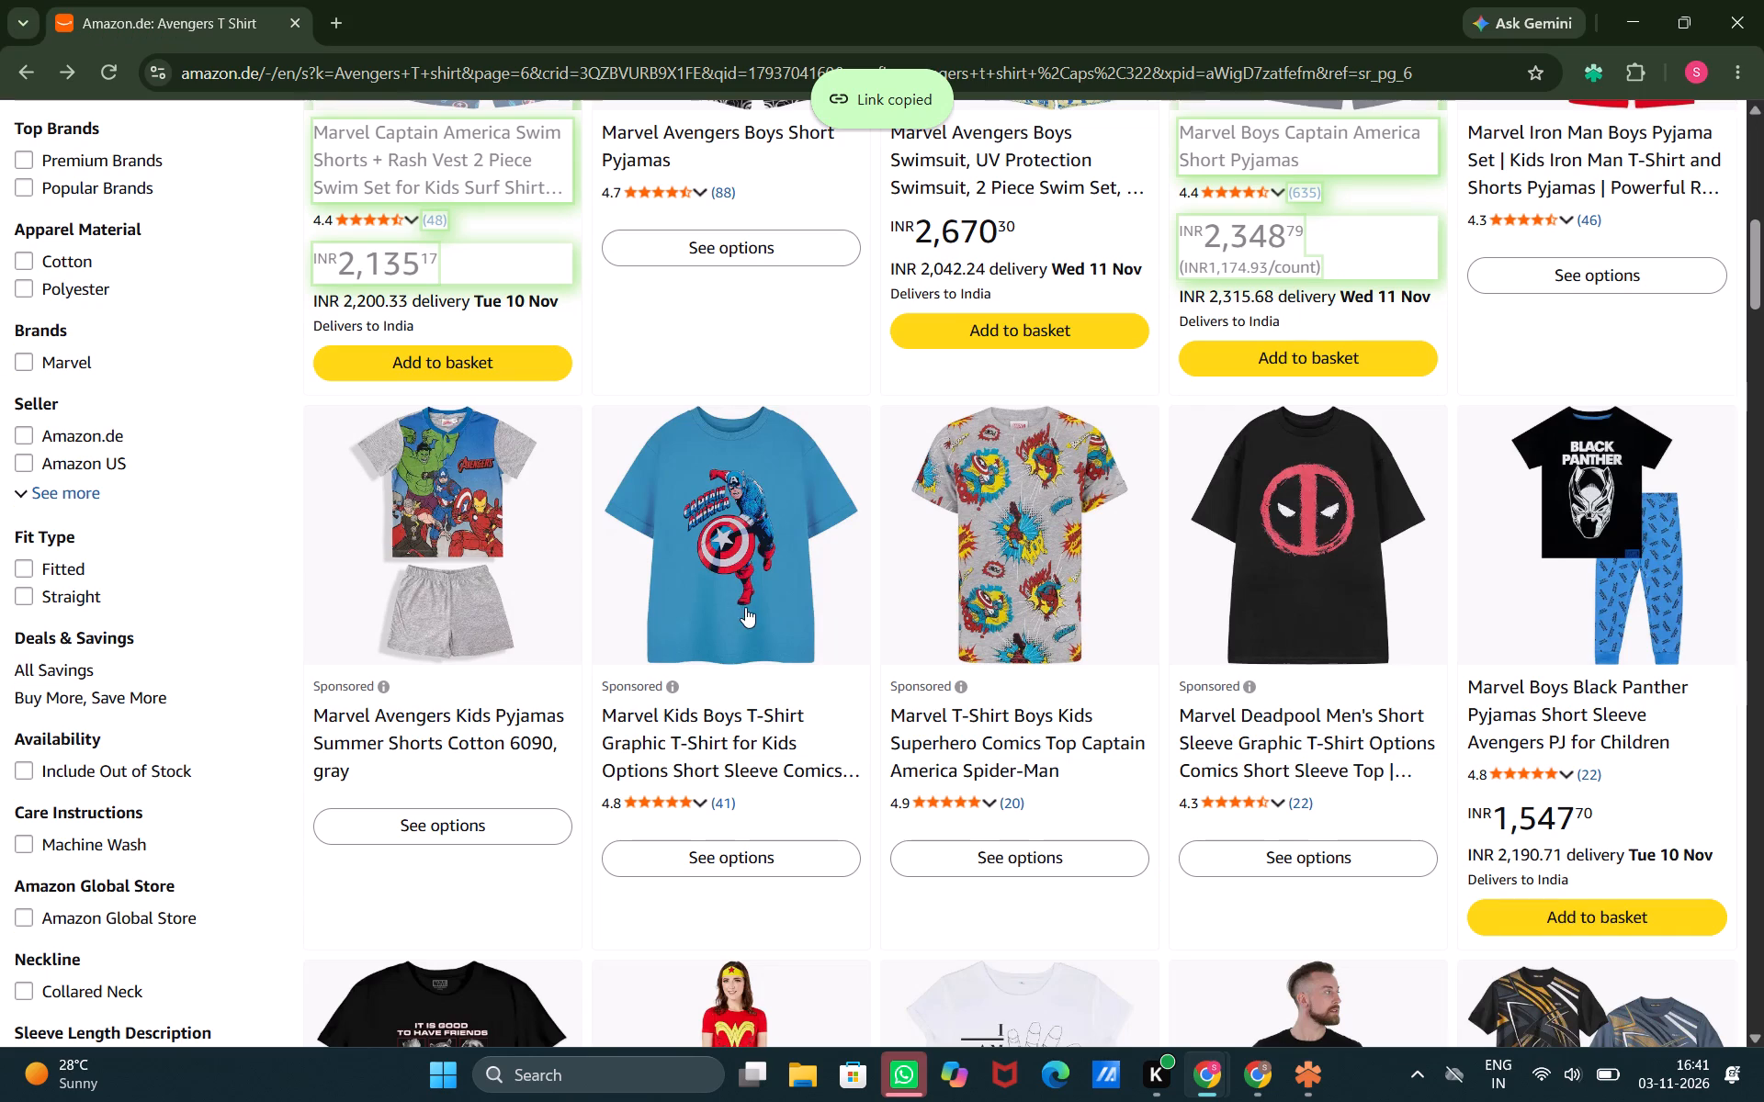
Copy the page 6 product link of the sponsored Marvel T-Shirt Boys Kids Superhero Comics Top into cell C21908 of the sheet.
{"action": "right_click", "coordinate": [983, 714]}
{"action": "left_click", "coordinate": [1099, 578]}
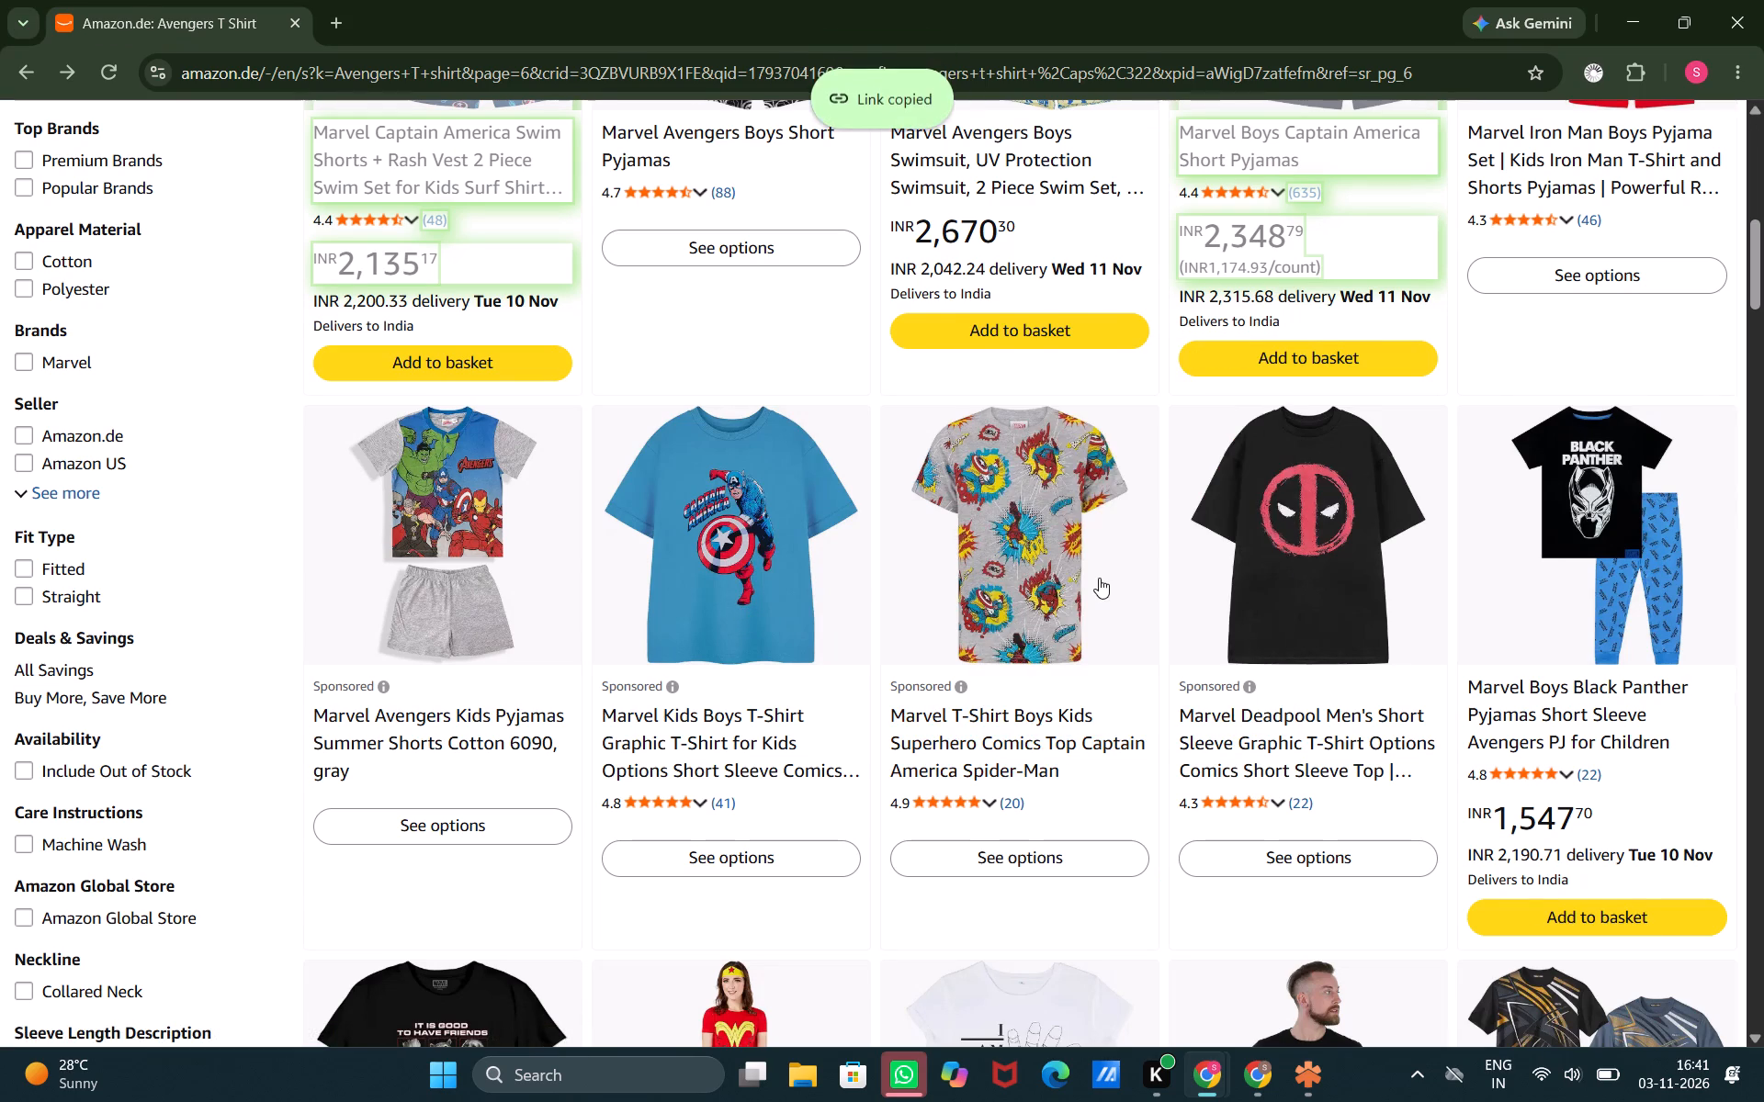
{"action": "key", "text": "alt+Tab"}
{"action": "key", "text": "ctrl+v"}
{"action": "key", "text": "Return"}
{"action": "key", "text": "Return"}
{"action": "key", "text": "alt+Tab"}
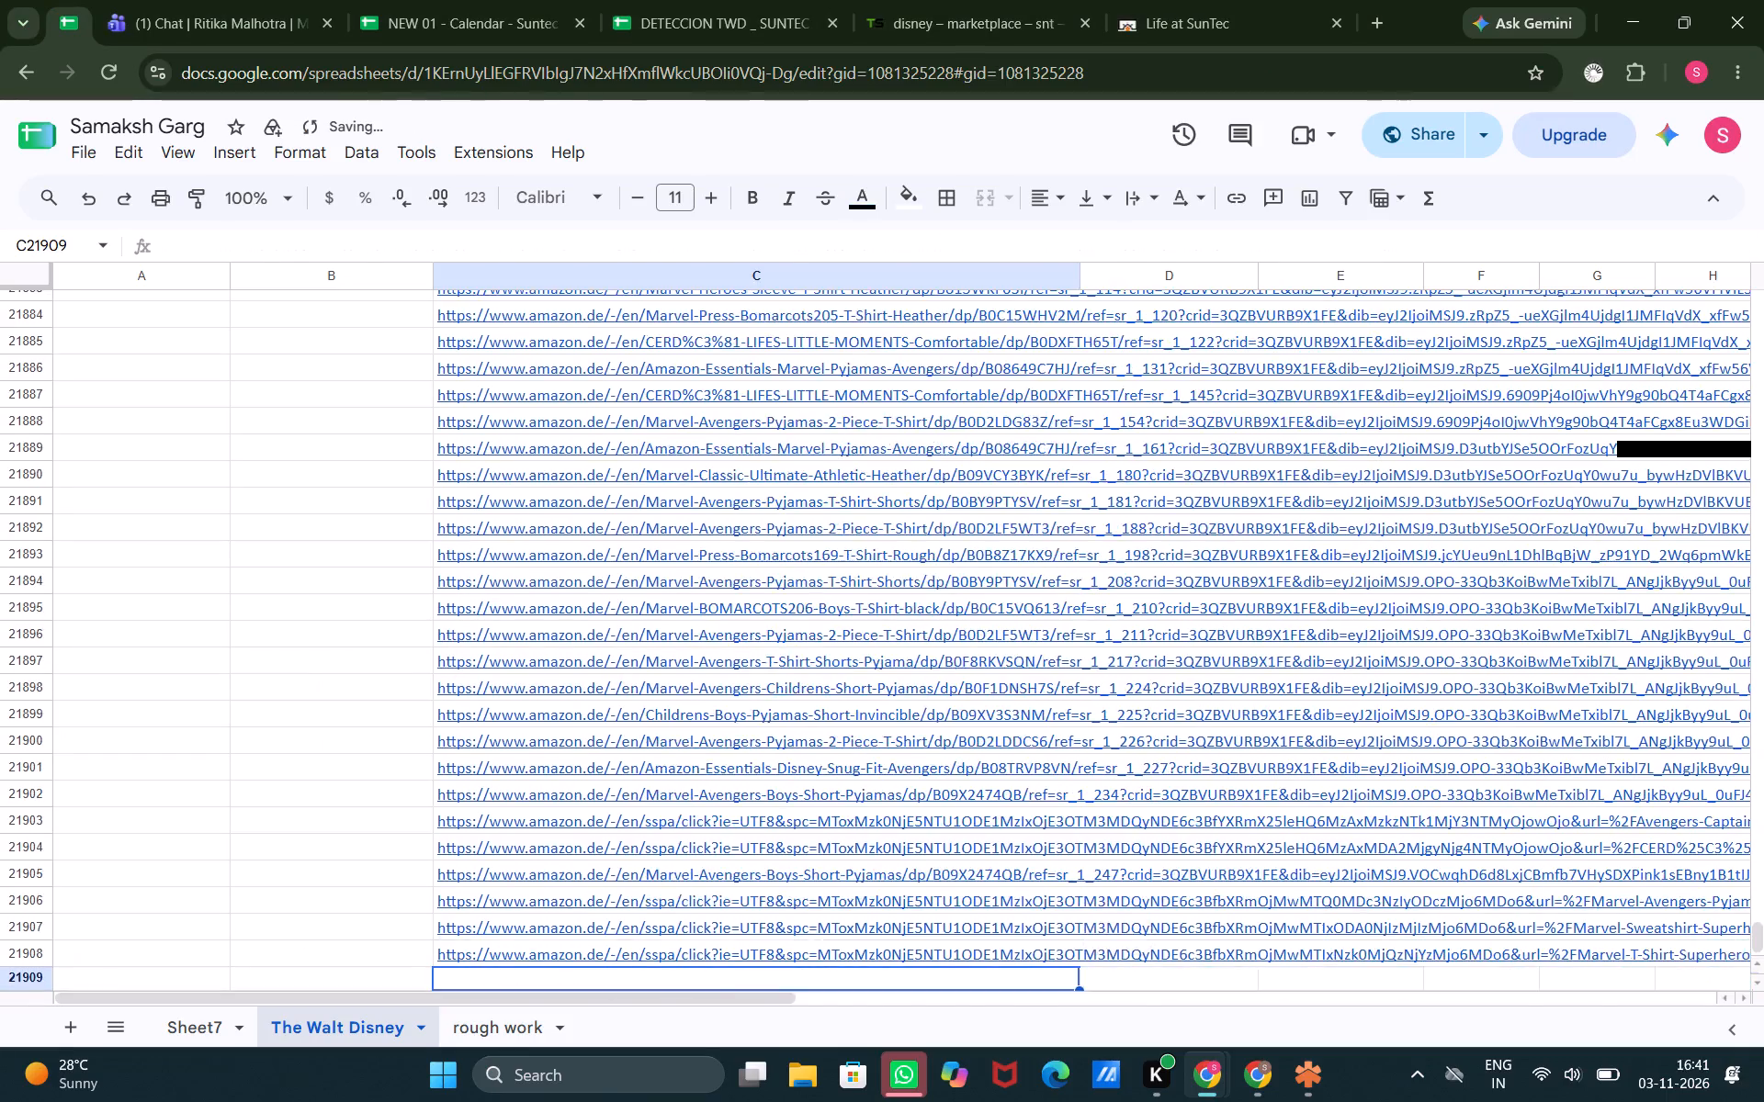
Copy the page 6 product link of the Marvel Herren Memarcots120 T-Shirt into cell C21909 of the sheet.
{"action": "scroll", "coordinate": [1099, 578], "scroll_direction": "down", "scroll_amount": 6}
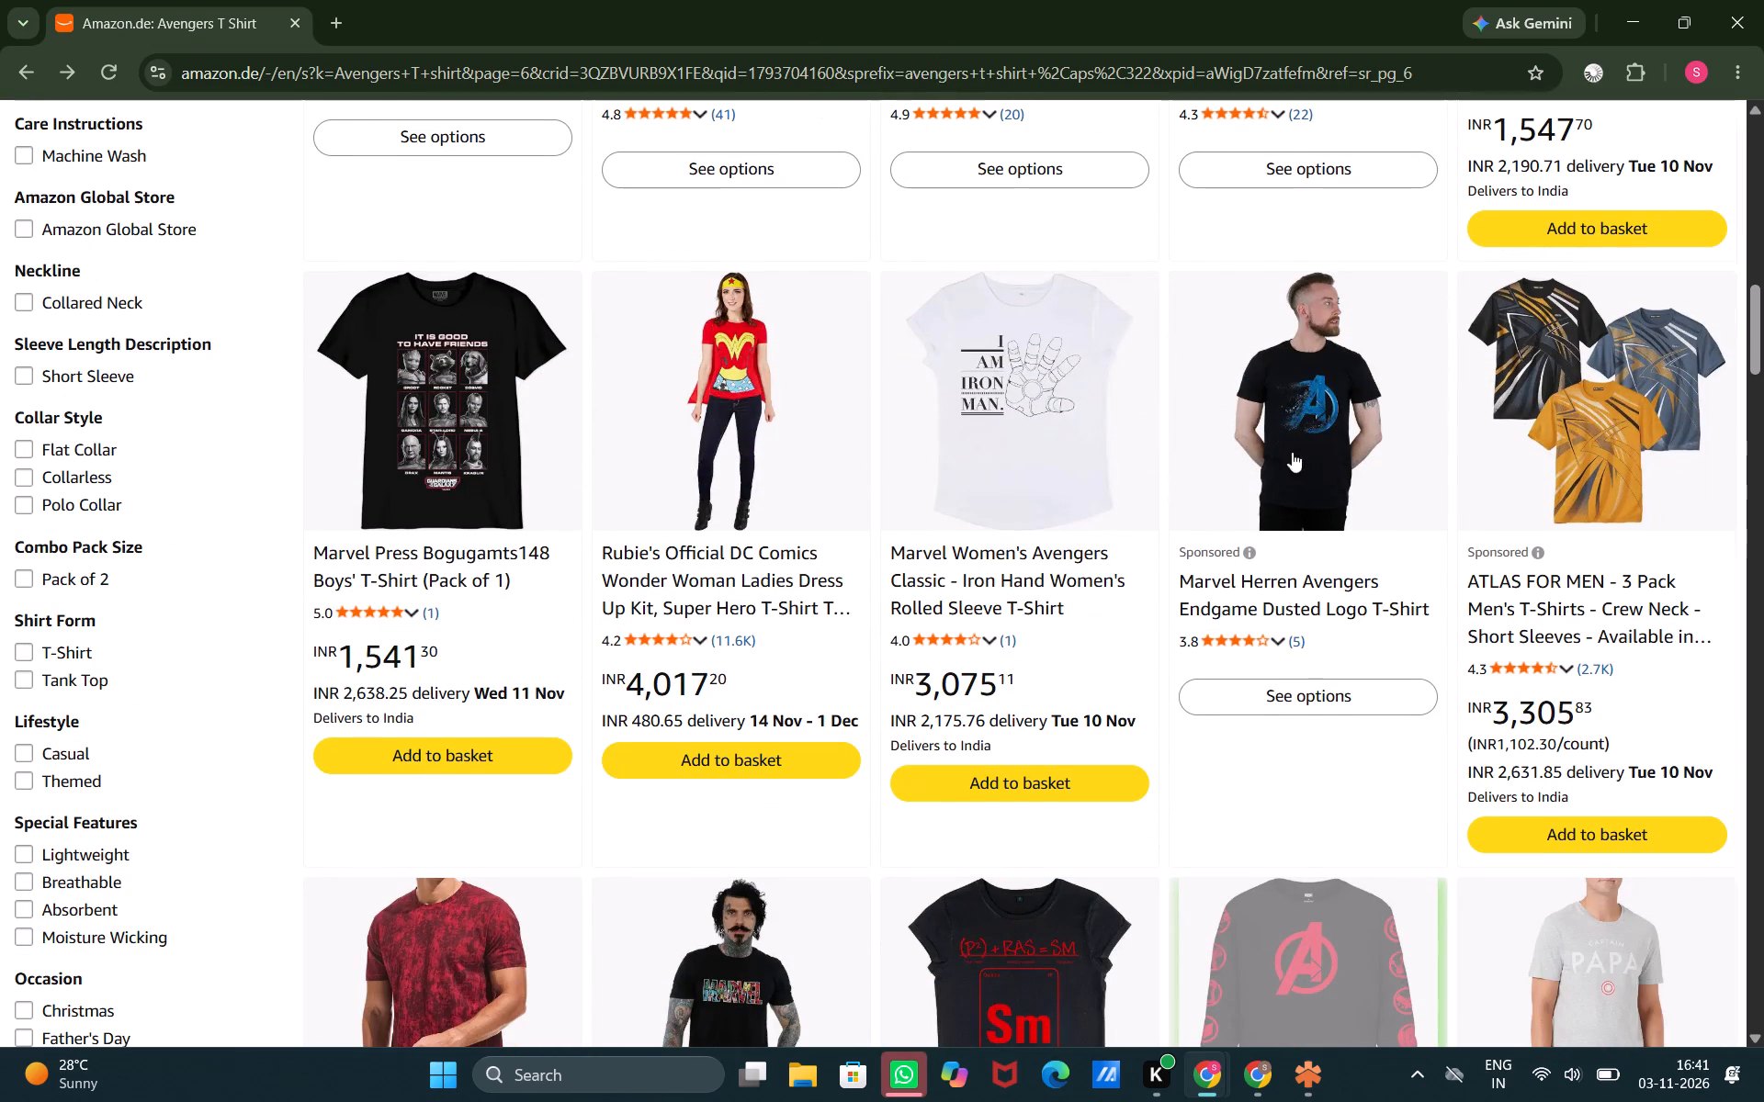
{"action": "scroll", "coordinate": [1496, 455], "scroll_direction": "down", "scroll_amount": 3}
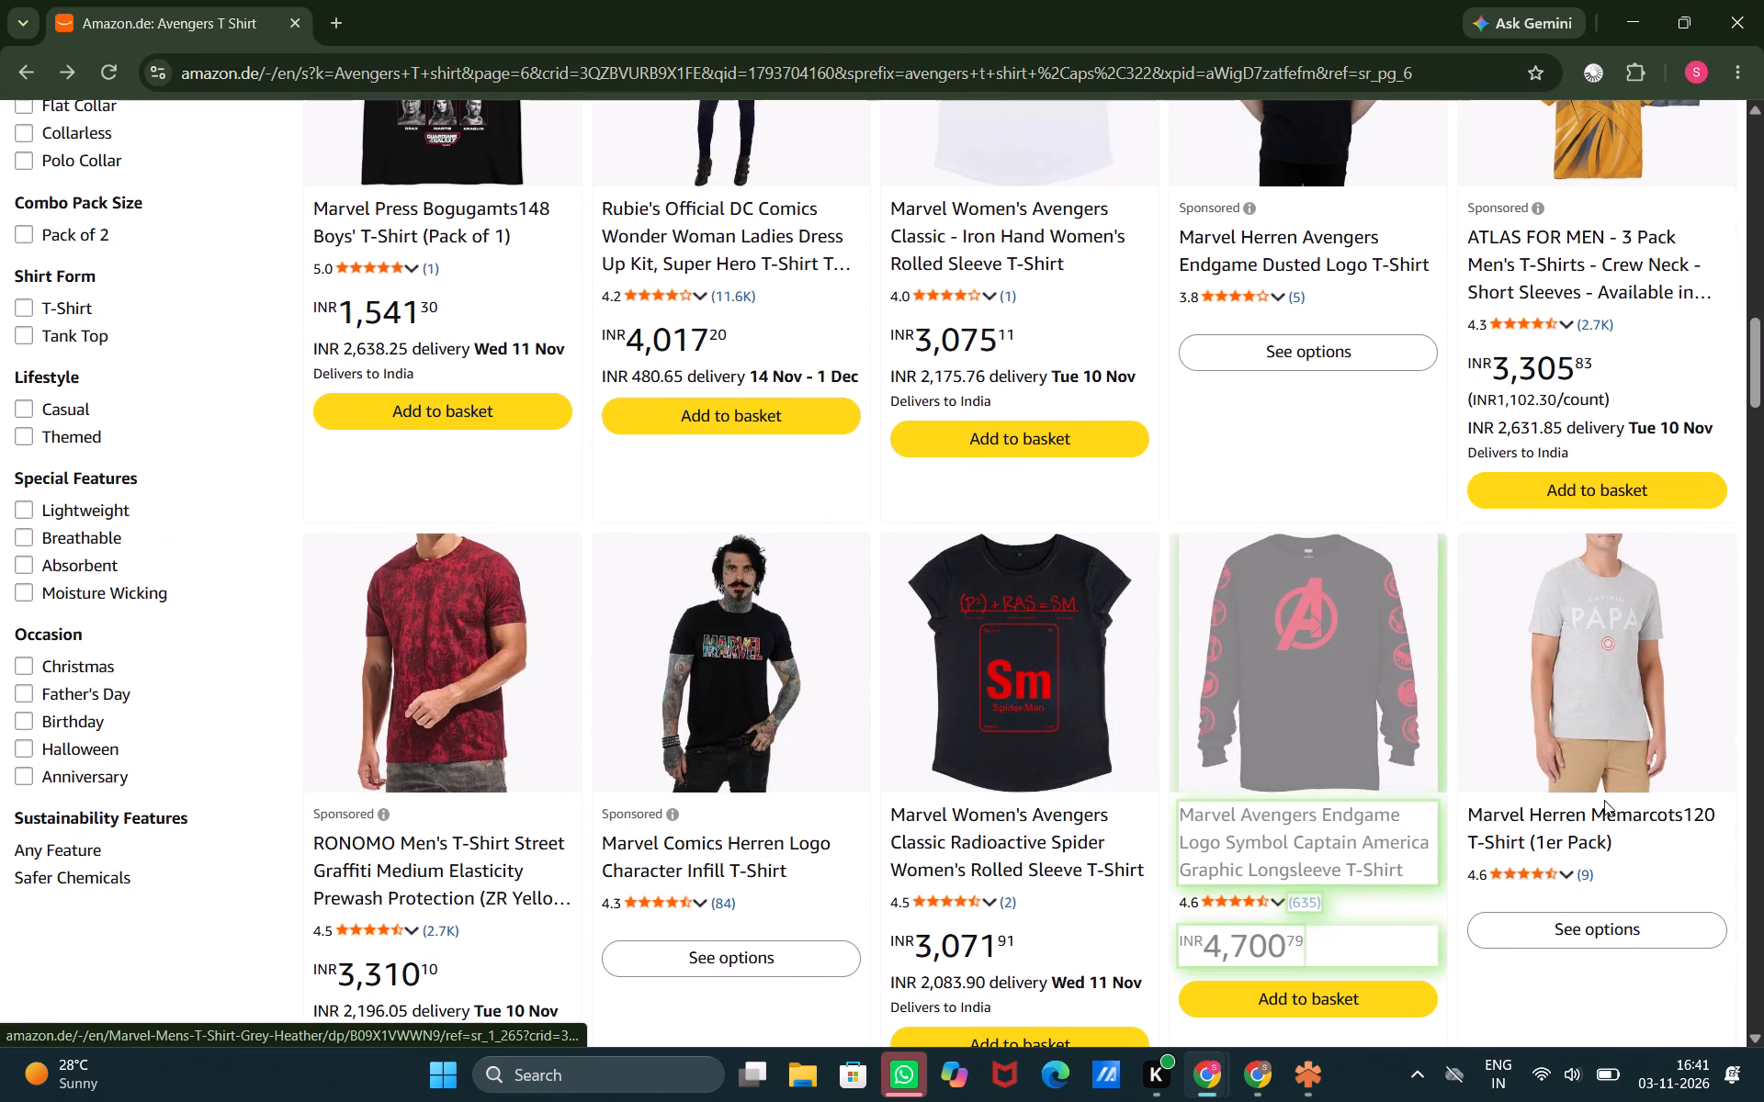
{"action": "right_click", "coordinate": [1585, 848]}
{"action": "left_click", "coordinate": [1493, 726]}
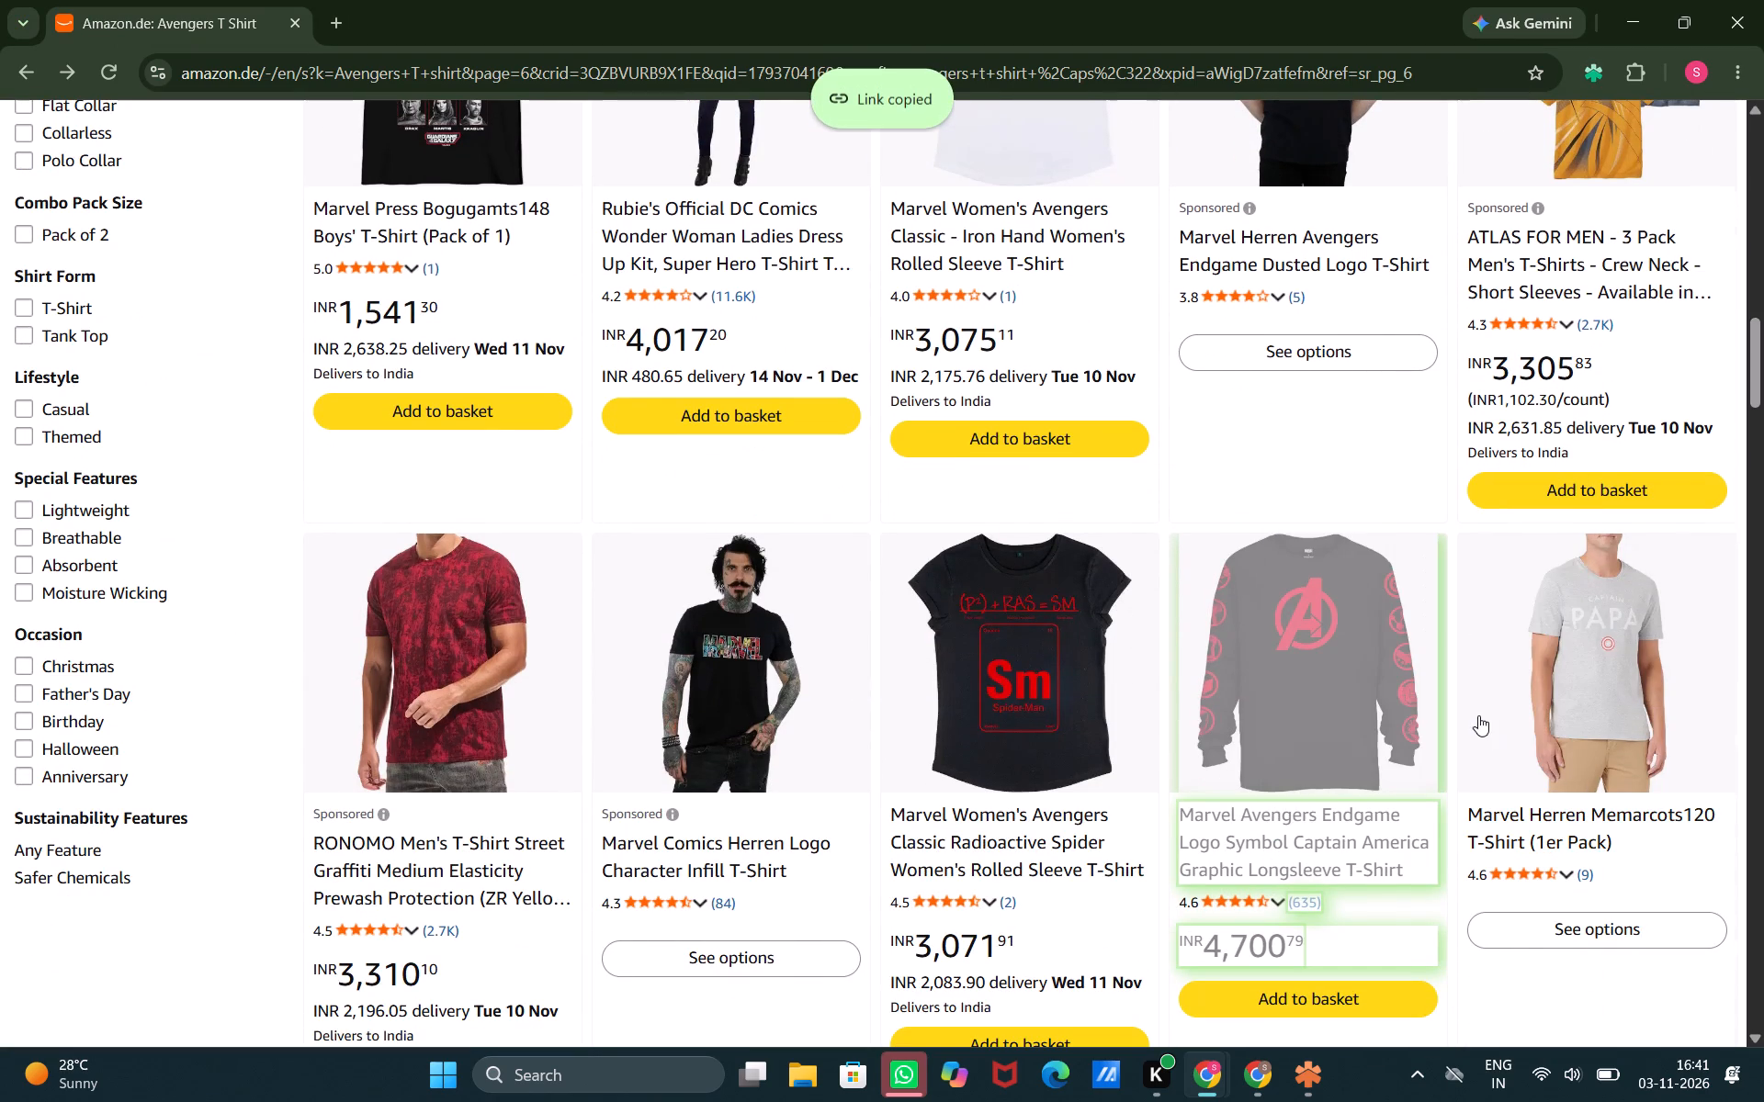
{"action": "key", "text": "alt+Tab"}
{"action": "key", "text": "ctrl+v"}
{"action": "key", "text": "Return"}
{"action": "key", "text": "Return"}
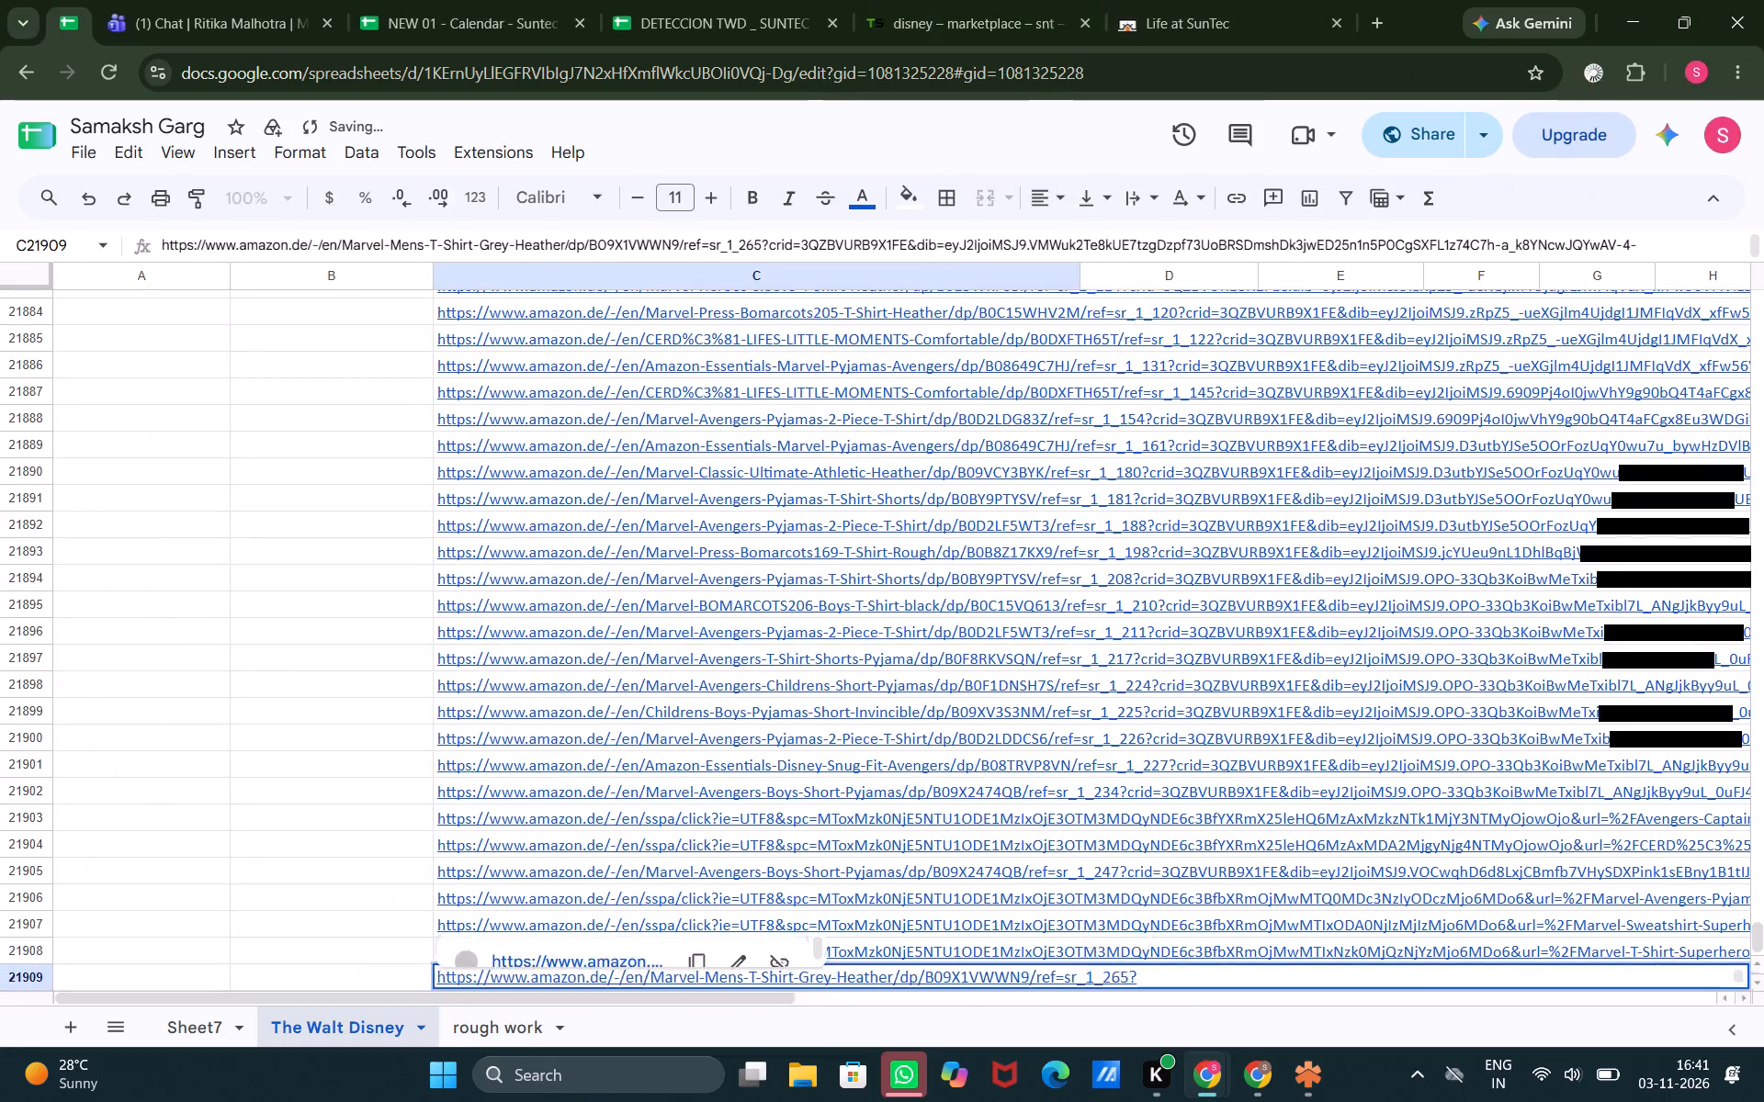
{"action": "key", "text": "alt+Tab"}
Copy the page 6 product link of the sponsored Marvel Comics Herren Logo Character Infill T-Shirt into cell C21910 of the sheet.
{"action": "right_click", "coordinate": [710, 855]}
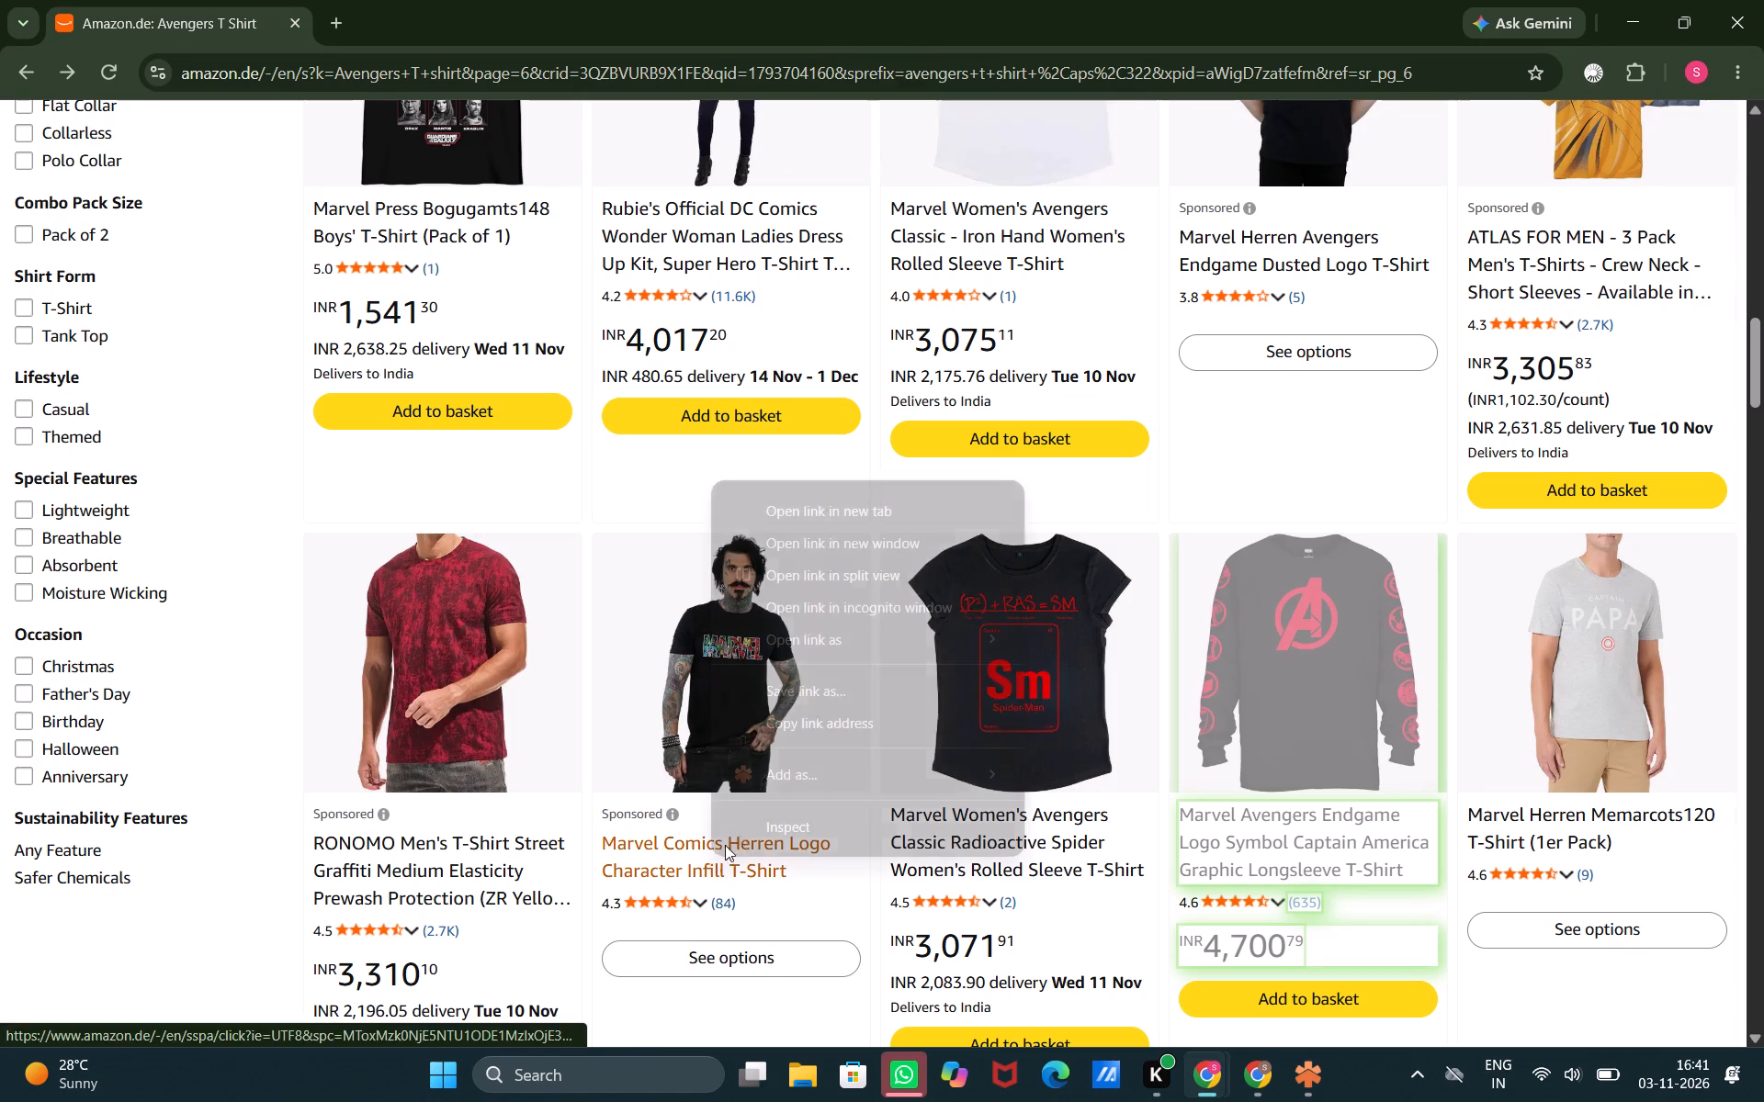
{"action": "left_click", "coordinate": [794, 732]}
{"action": "key", "text": "alt+Tab"}
{"action": "key", "text": "ctrl+v"}
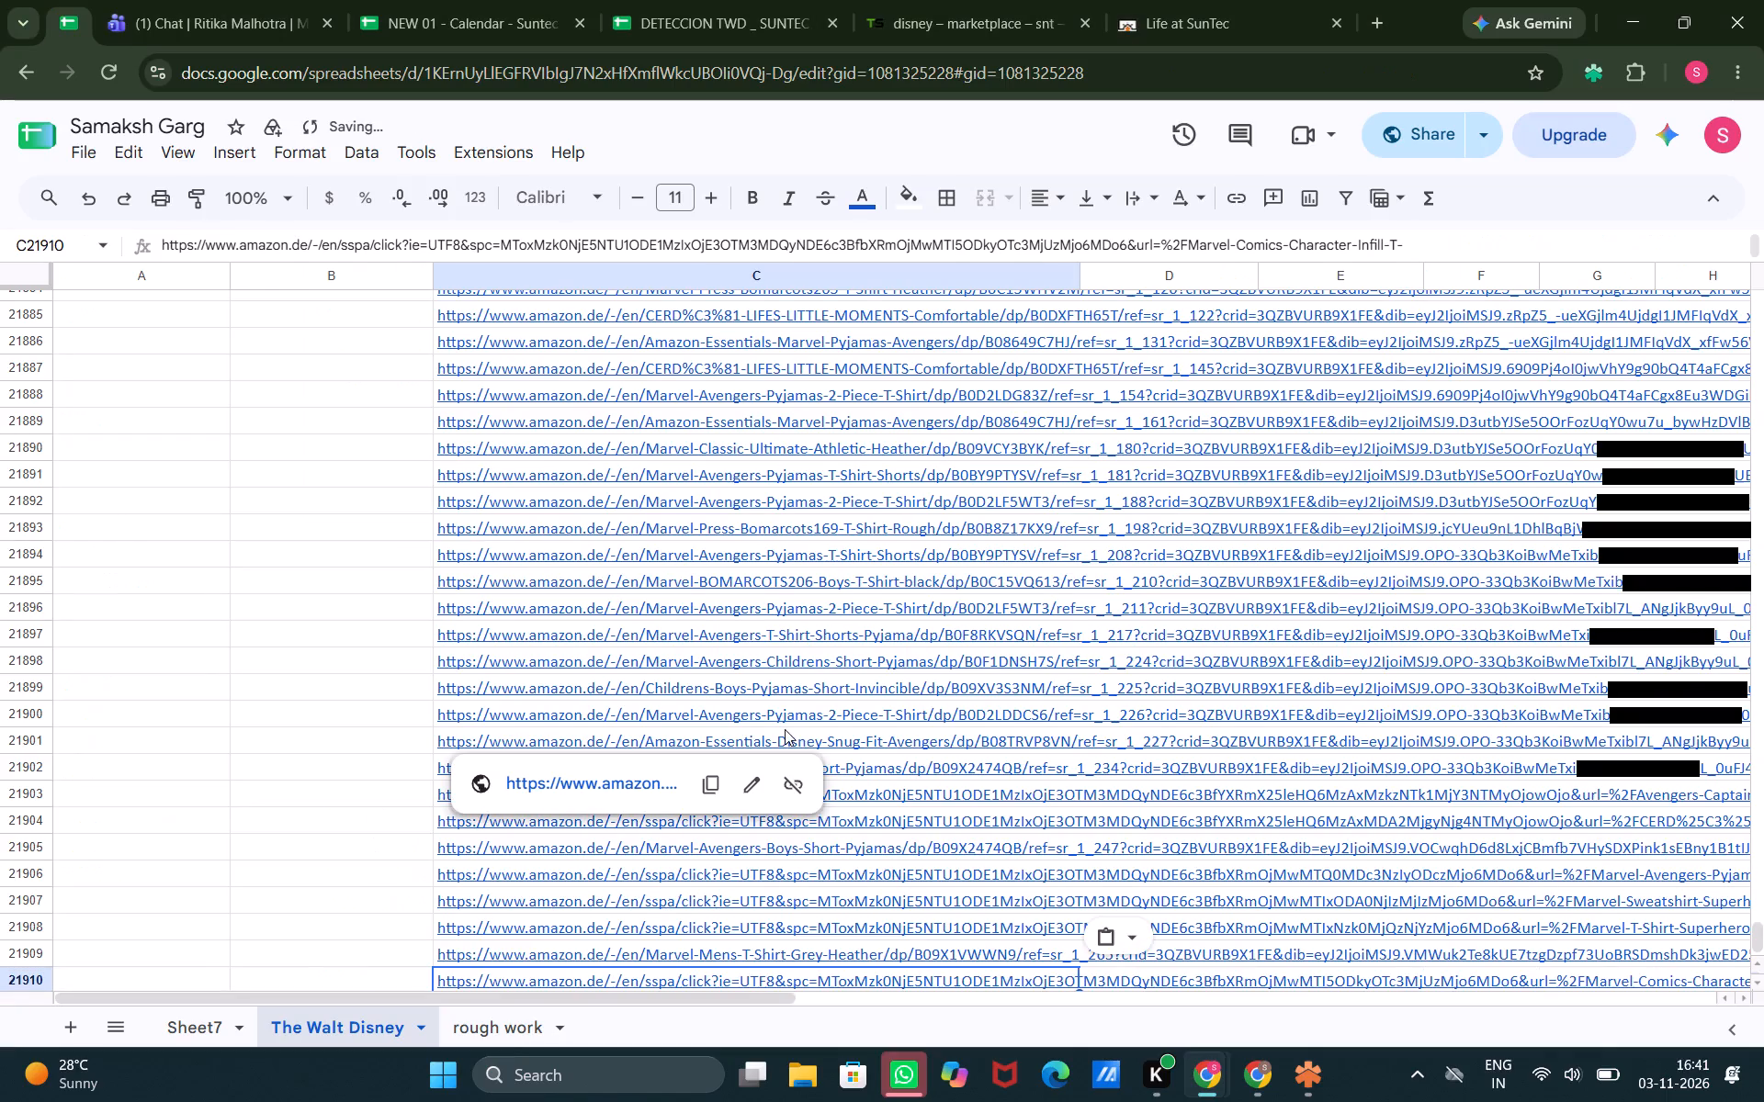
{"action": "key", "text": "Return"}
{"action": "key", "text": "Return"}
{"action": "key", "text": "alt+Tab"}
Copy the page 6 product link of the Marvel Avengers Birthday 8 Kids T-Shirt into cell C21911 of the sheet.
{"action": "scroll", "coordinate": [748, 762], "scroll_direction": "down", "scroll_amount": 5}
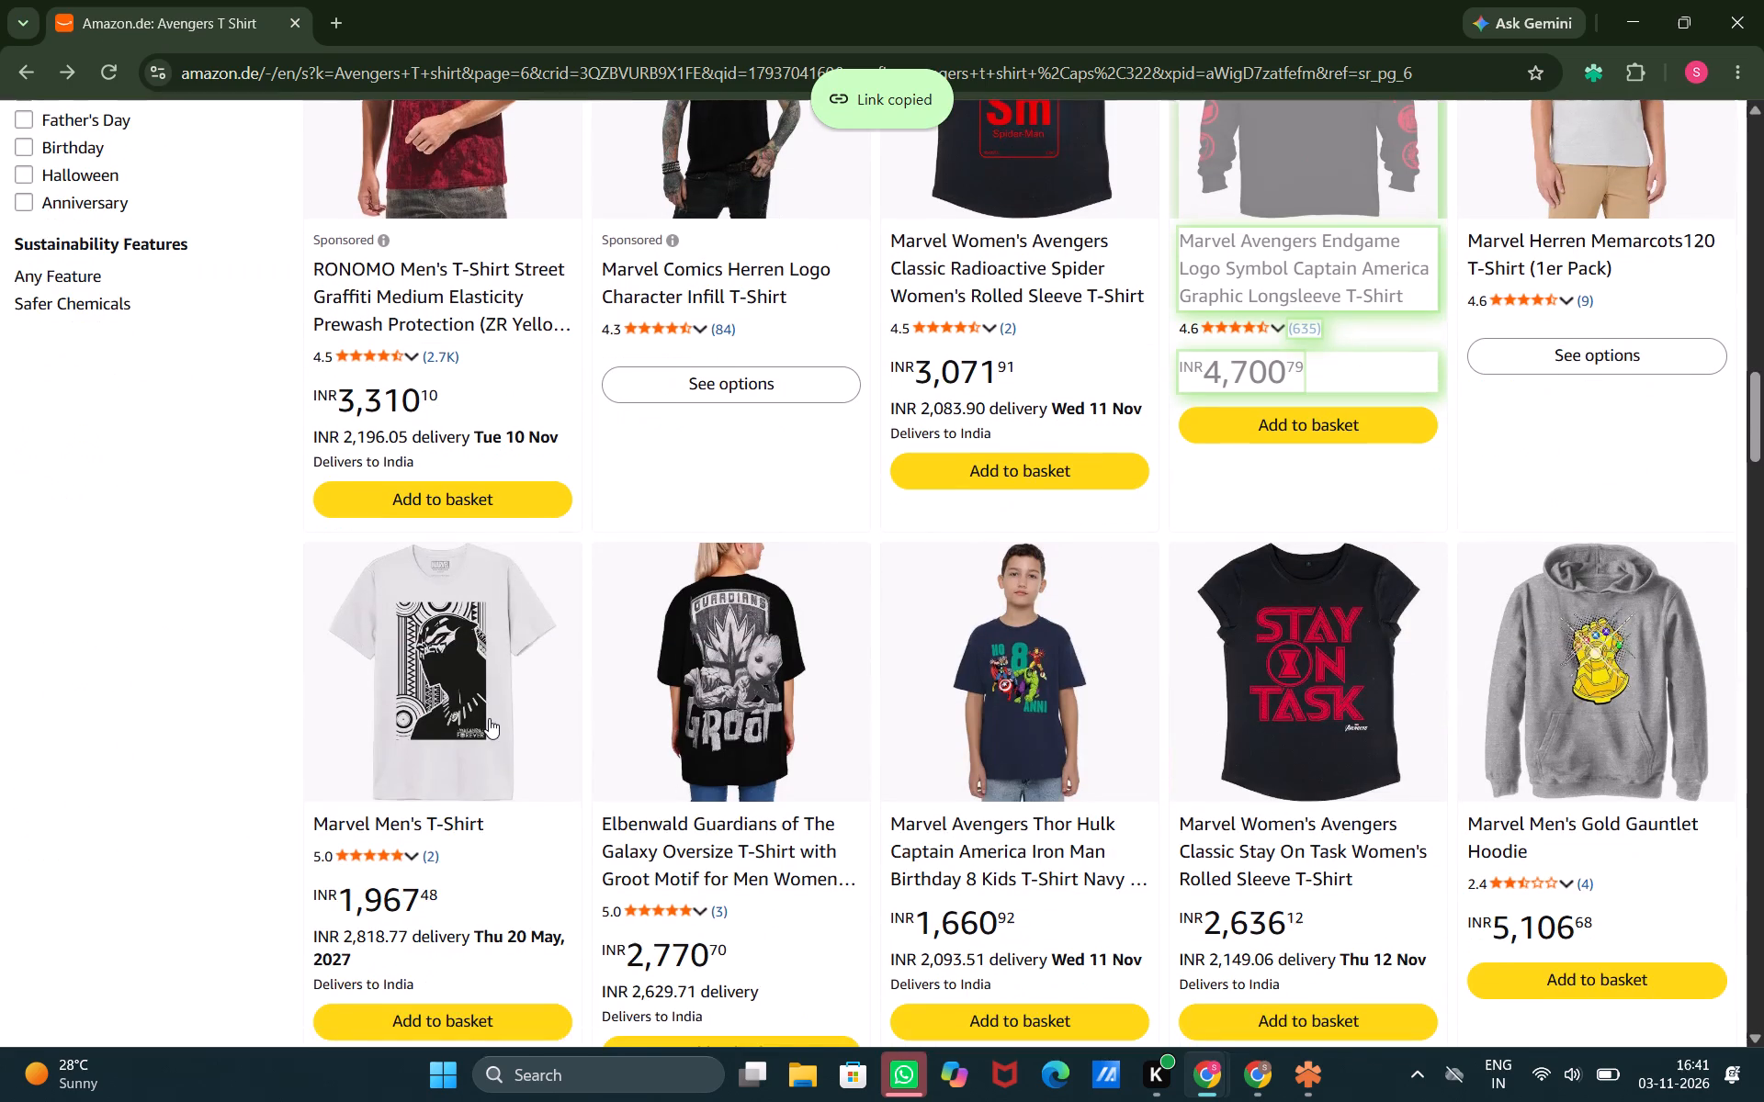
{"action": "scroll", "coordinate": [1708, 657], "scroll_direction": "down", "scroll_amount": 1}
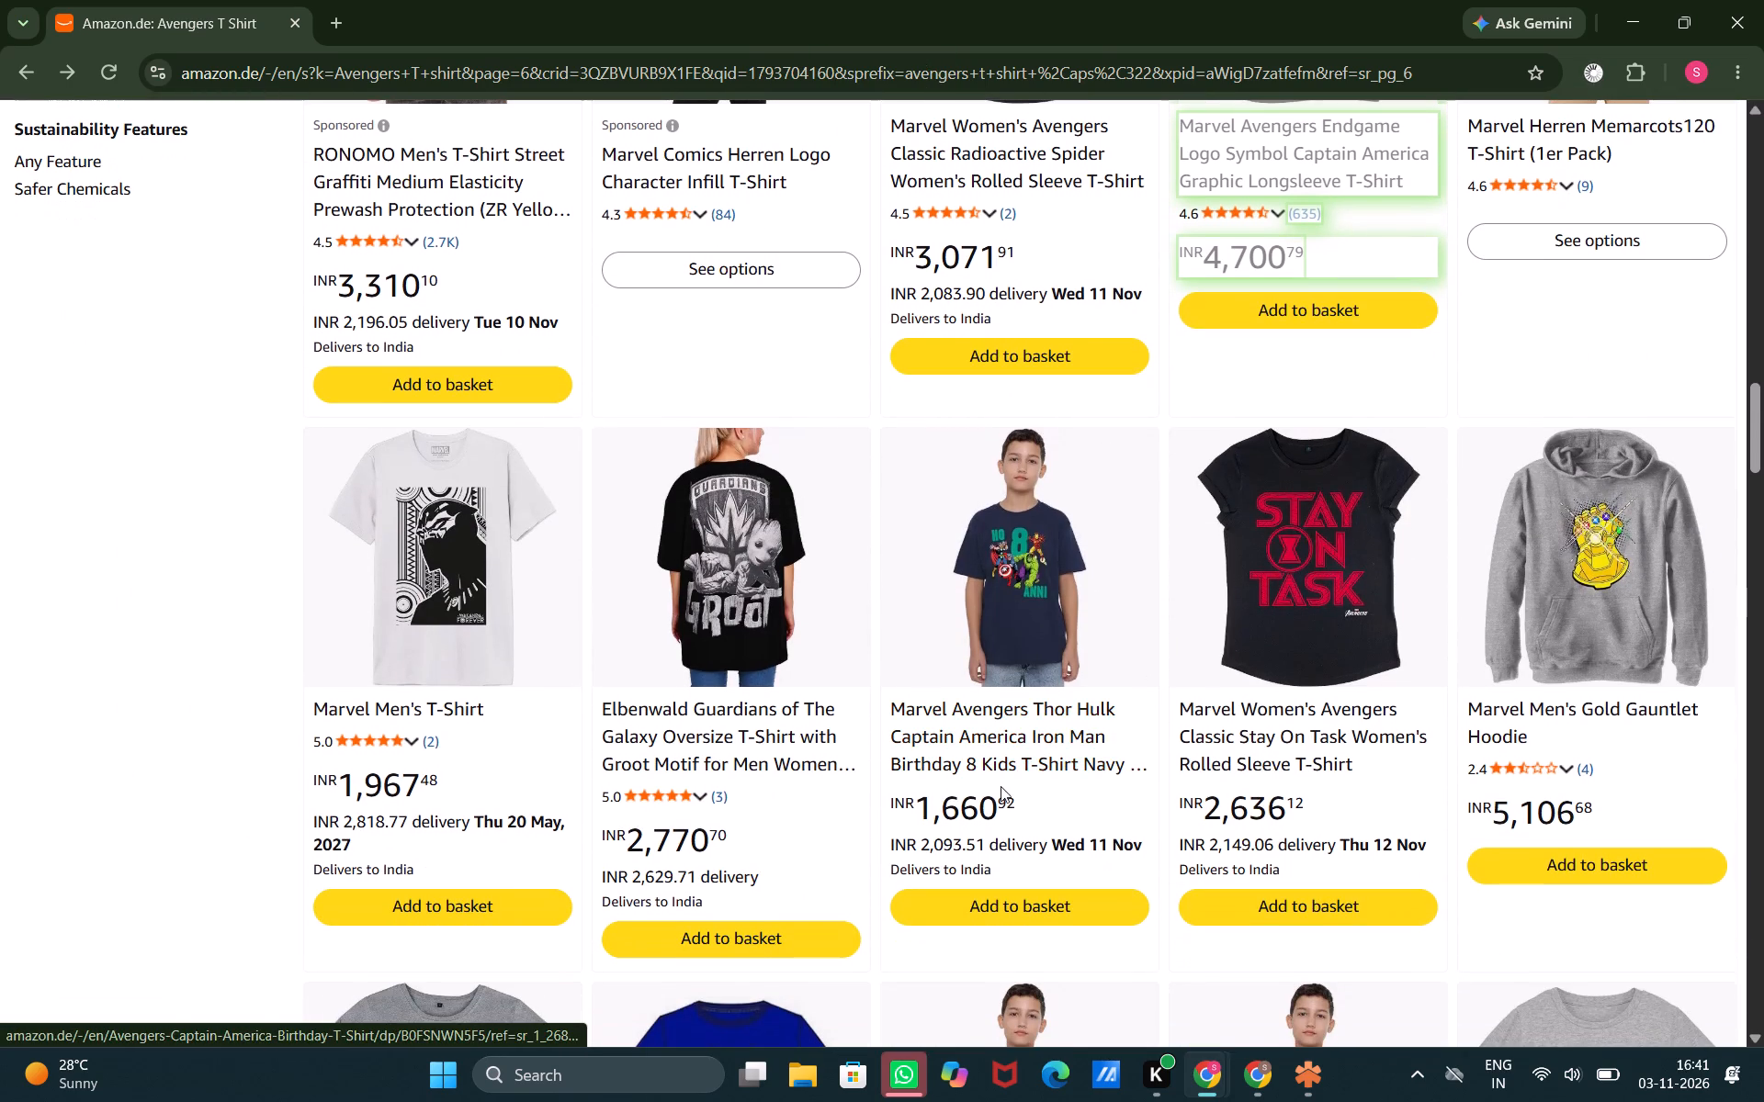
{"action": "right_click", "coordinate": [1001, 784]}
{"action": "right_click", "coordinate": [934, 757]}
{"action": "left_click", "coordinate": [1062, 630]}
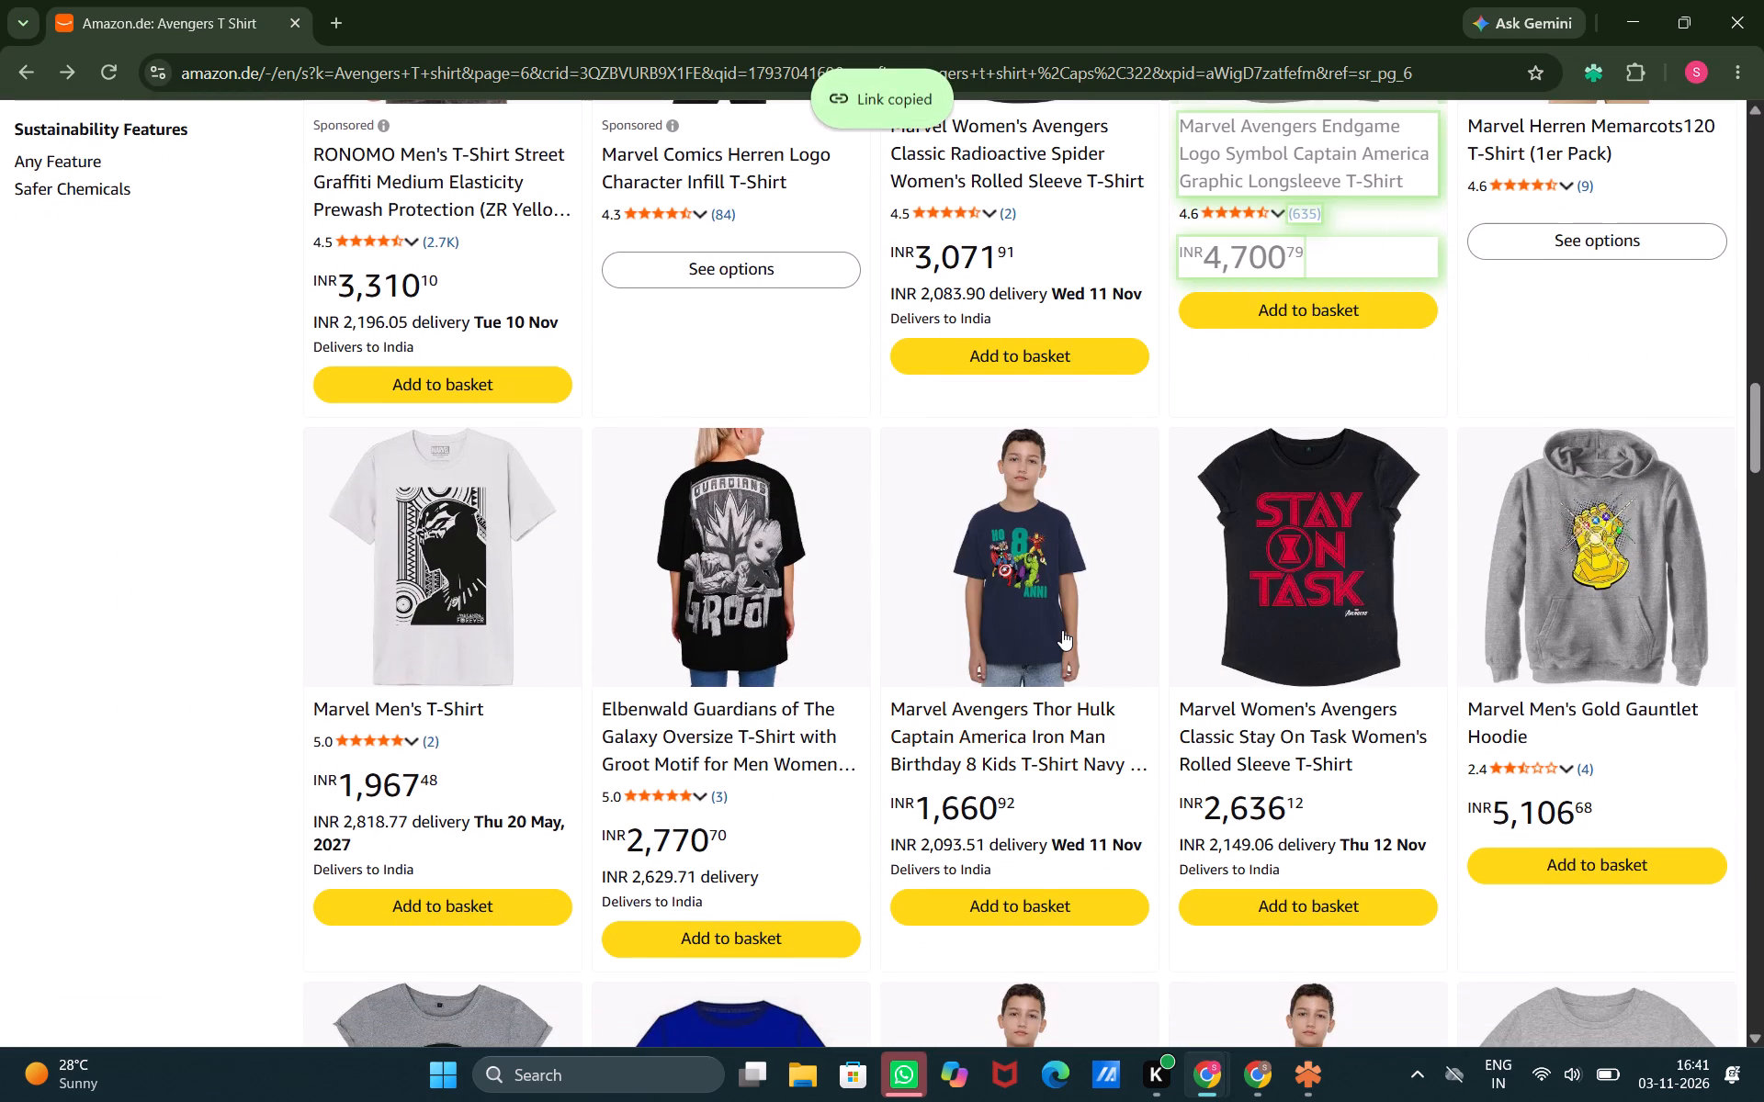
{"action": "key", "text": "alt+Tab"}
{"action": "key", "text": "ctrl+v"}
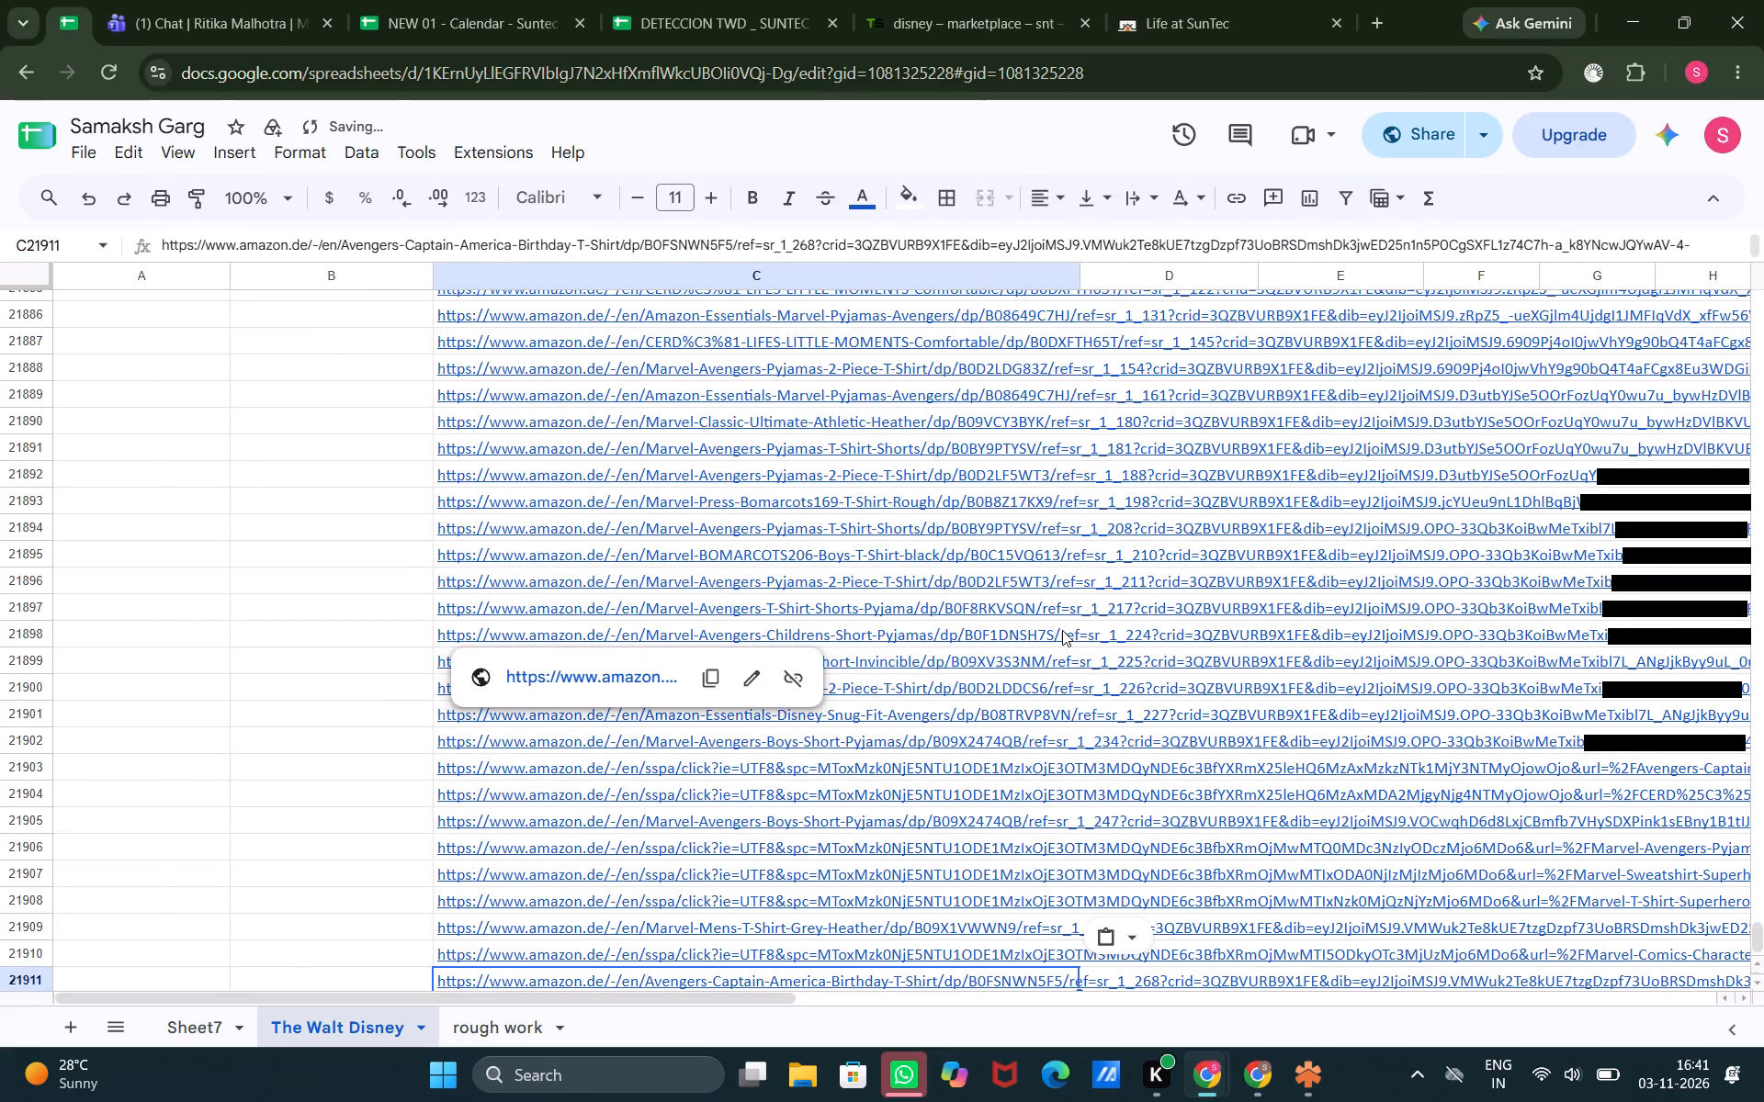
{"action": "key", "text": "Return"}
{"action": "key", "text": "Return"}
{"action": "key", "text": "alt+Tab"}
Copy the page 6 product link of the Marvel Avengers Birthday 10 Kids T-Shirt into cell C21912 of the sheet.
{"action": "scroll", "coordinate": [1062, 630], "scroll_direction": "down", "scroll_amount": 5}
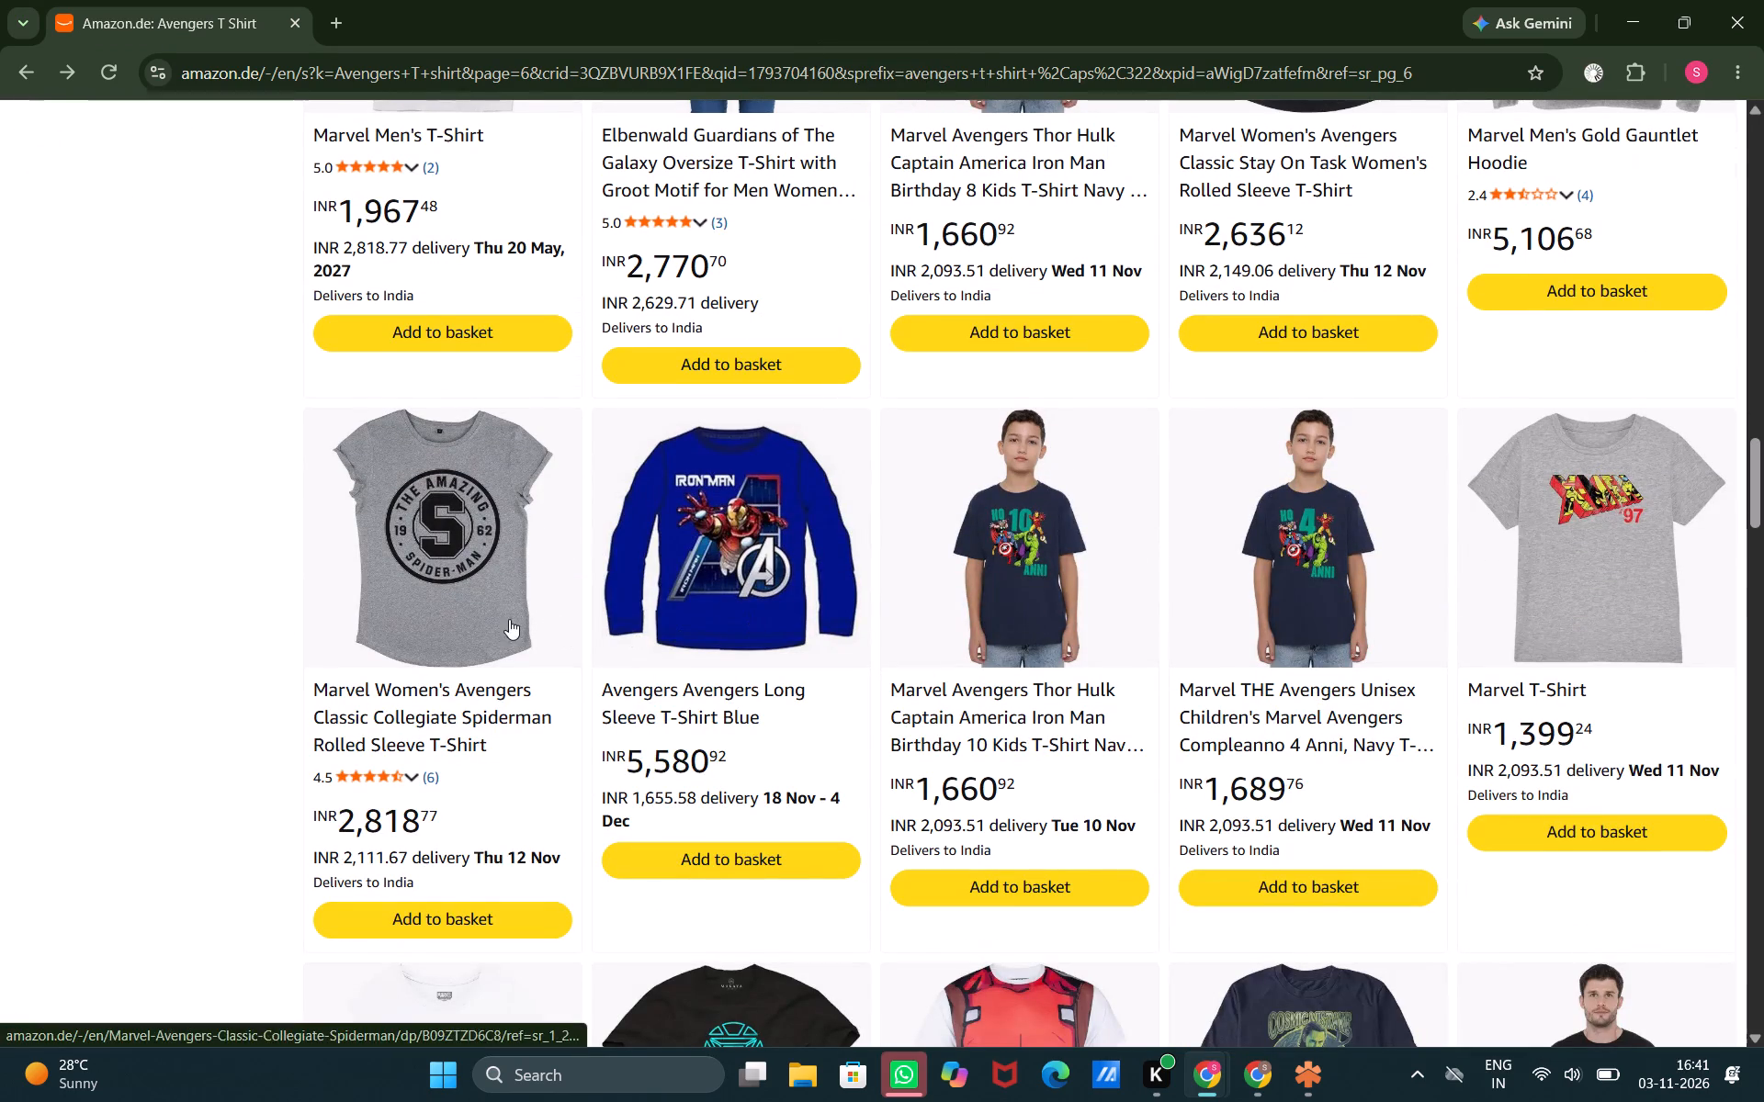
{"action": "right_click", "coordinate": [1060, 706]}
{"action": "left_click", "coordinate": [1225, 579]}
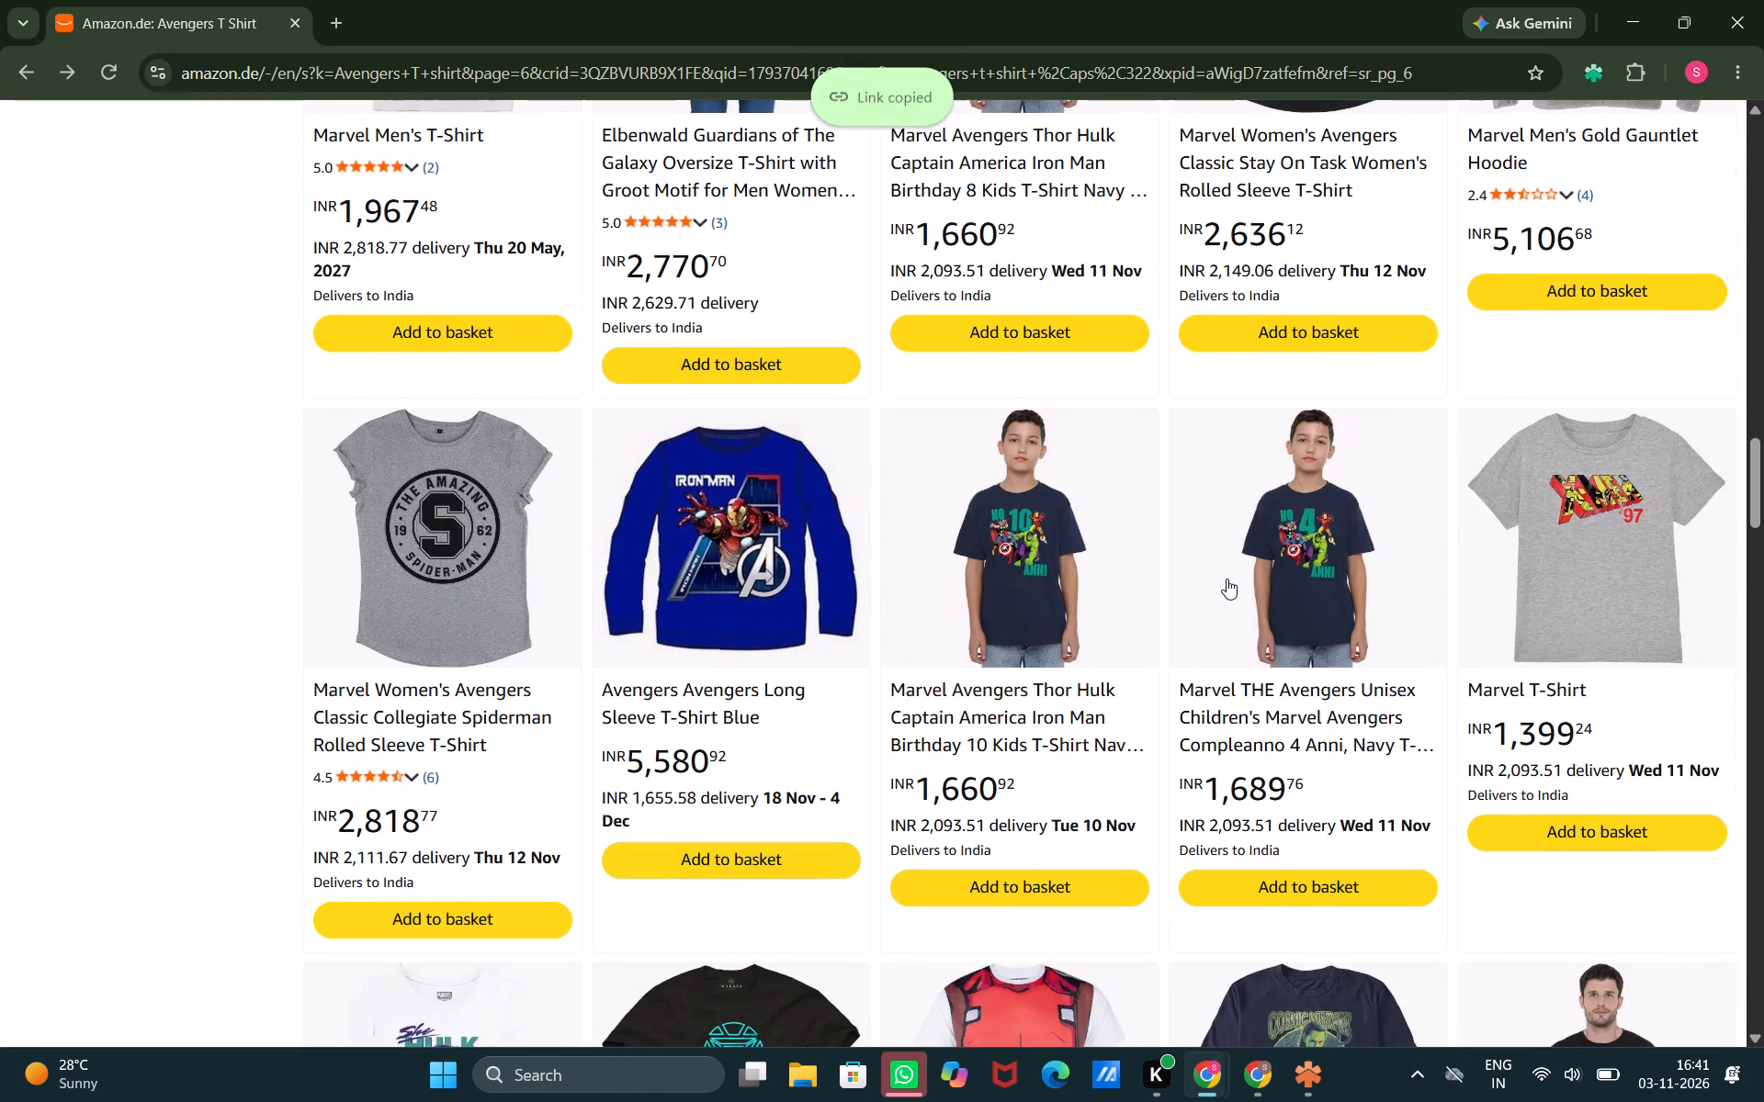
{"action": "key", "text": "alt+Tab"}
{"action": "key", "text": "ctrl+v"}
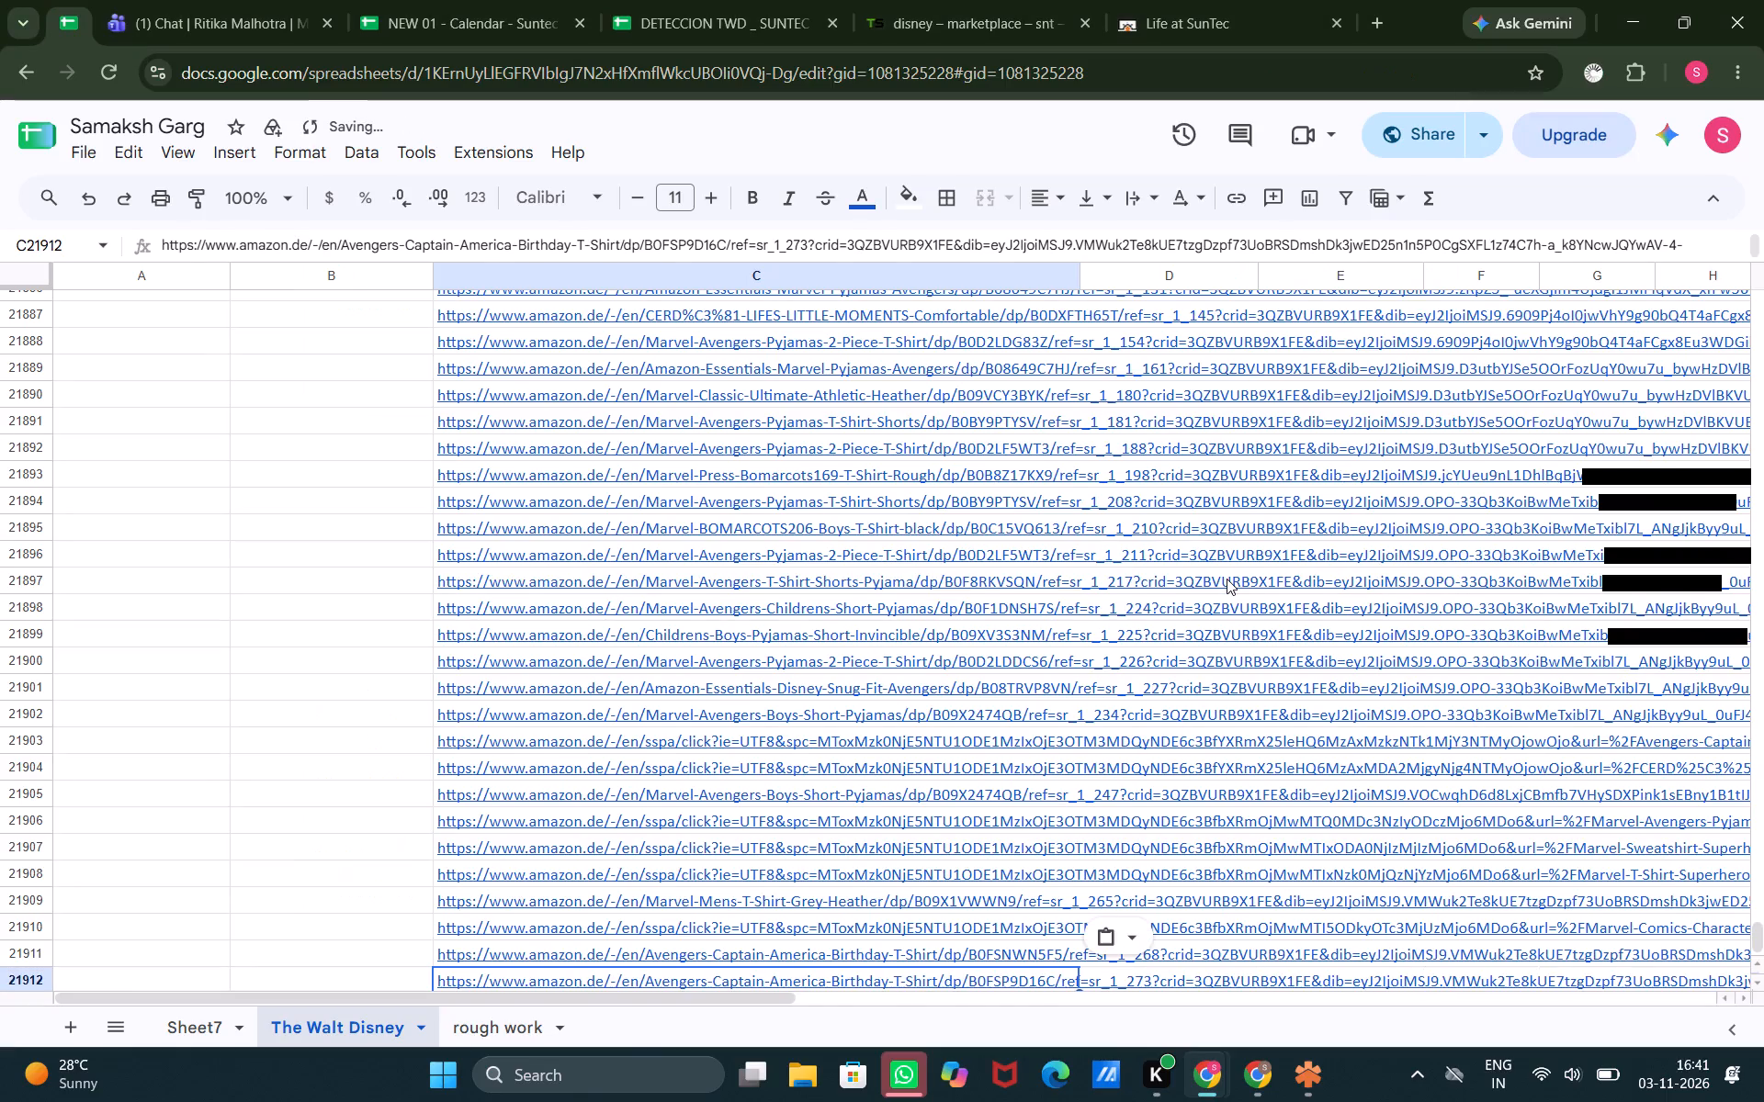
{"action": "key", "text": "Return"}
{"action": "key", "text": "Return"}
{"action": "key", "text": "alt+Tab"}
Copy the page 6 product link of the Marvel THE Avengers Unisex Children's Compleanno 4 Anni T-Shirt into cell C21913 of the sheet.
{"action": "right_click", "coordinate": [1269, 739]}
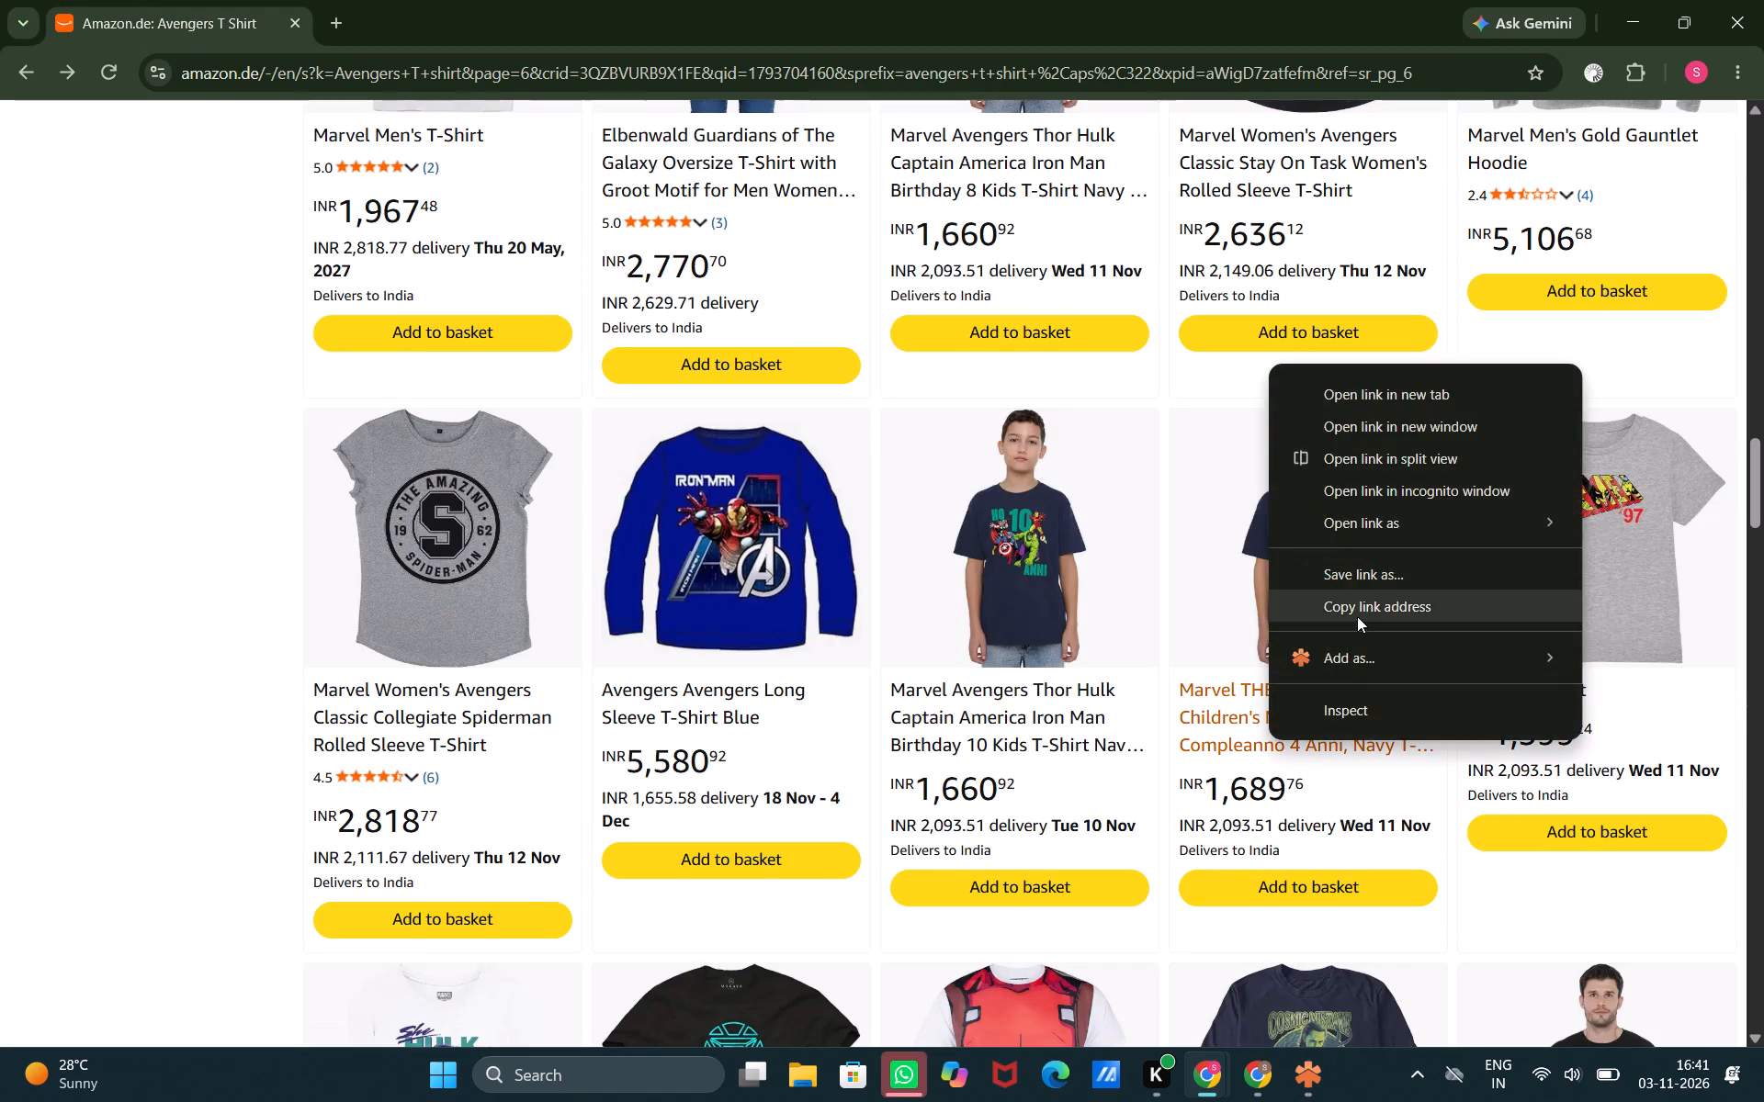
{"action": "left_click", "coordinate": [1357, 616]}
{"action": "key", "text": "alt+Tab"}
{"action": "key", "text": "ctrl+v"}
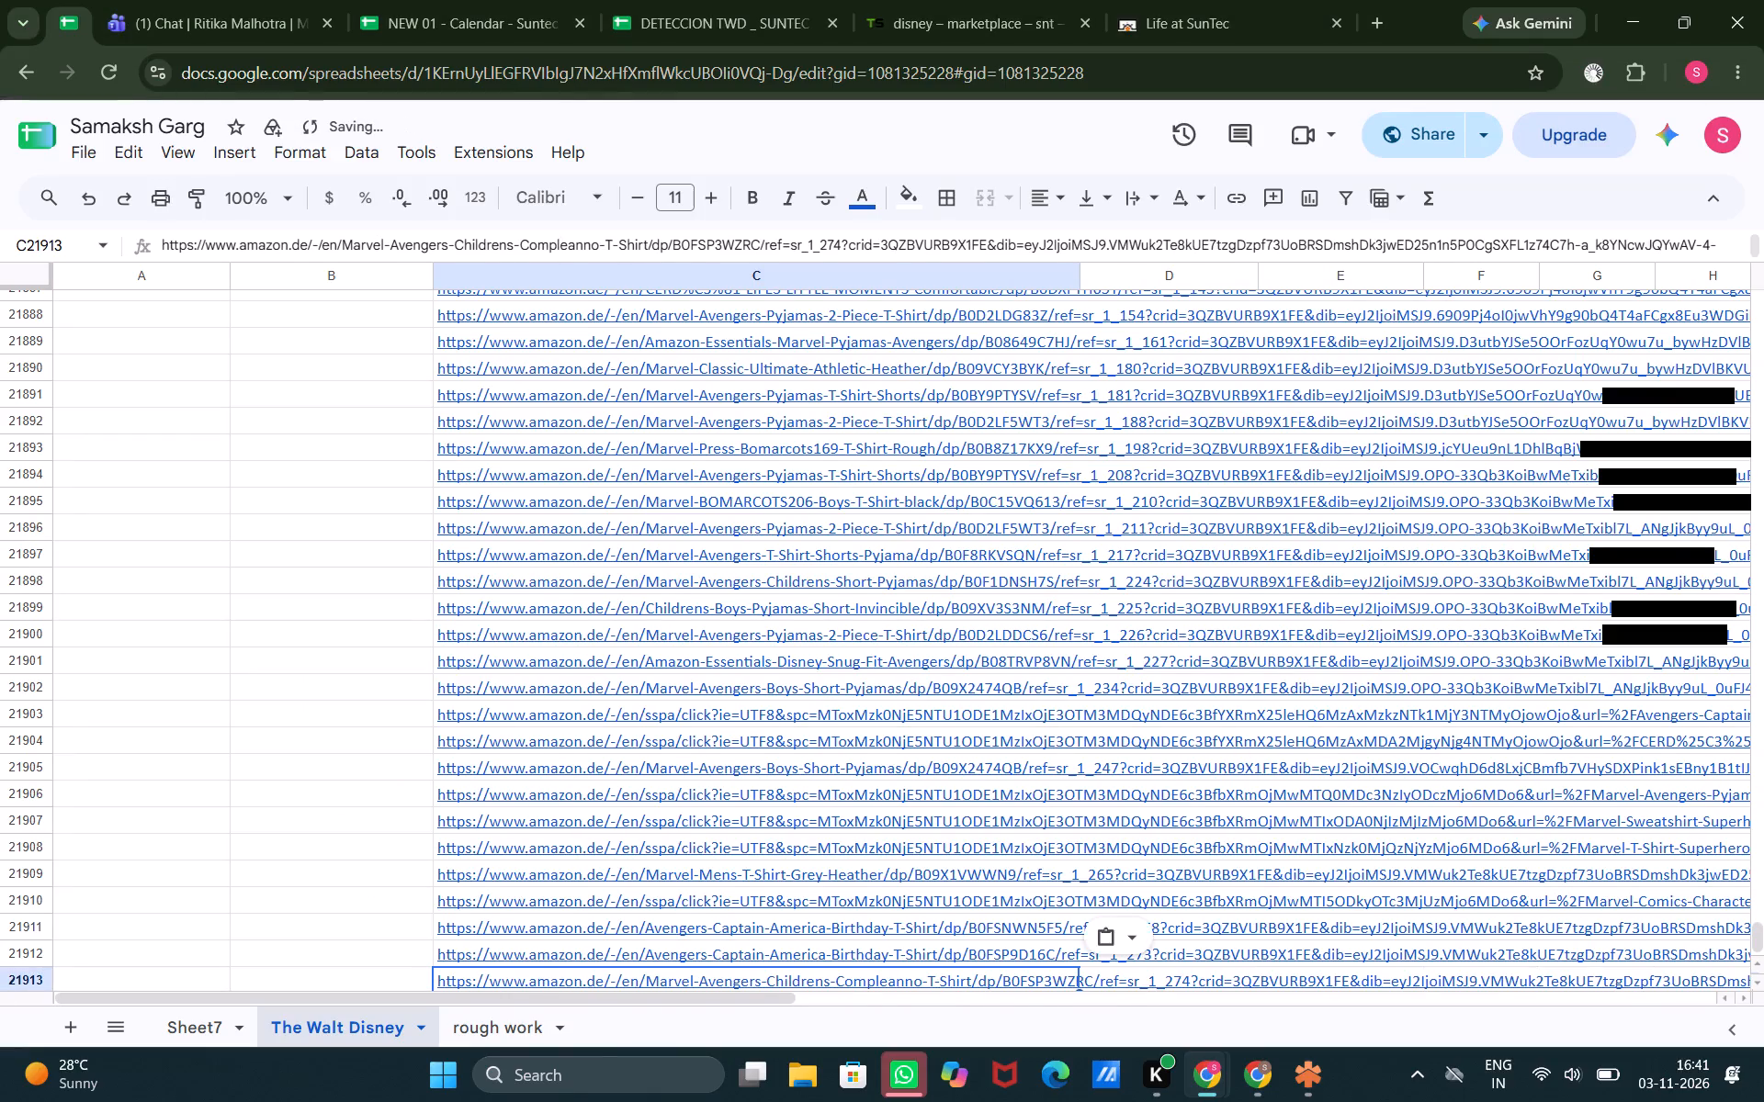
{"action": "key", "text": "Return"}
{"action": "key", "text": "Return"}
{"action": "key", "text": "alt+Tab"}
Go through the remaining page 6 results and open page 7 of the Avengers T-shirt search.
{"action": "scroll", "coordinate": [1628, 543], "scroll_direction": "down", "scroll_amount": 4}
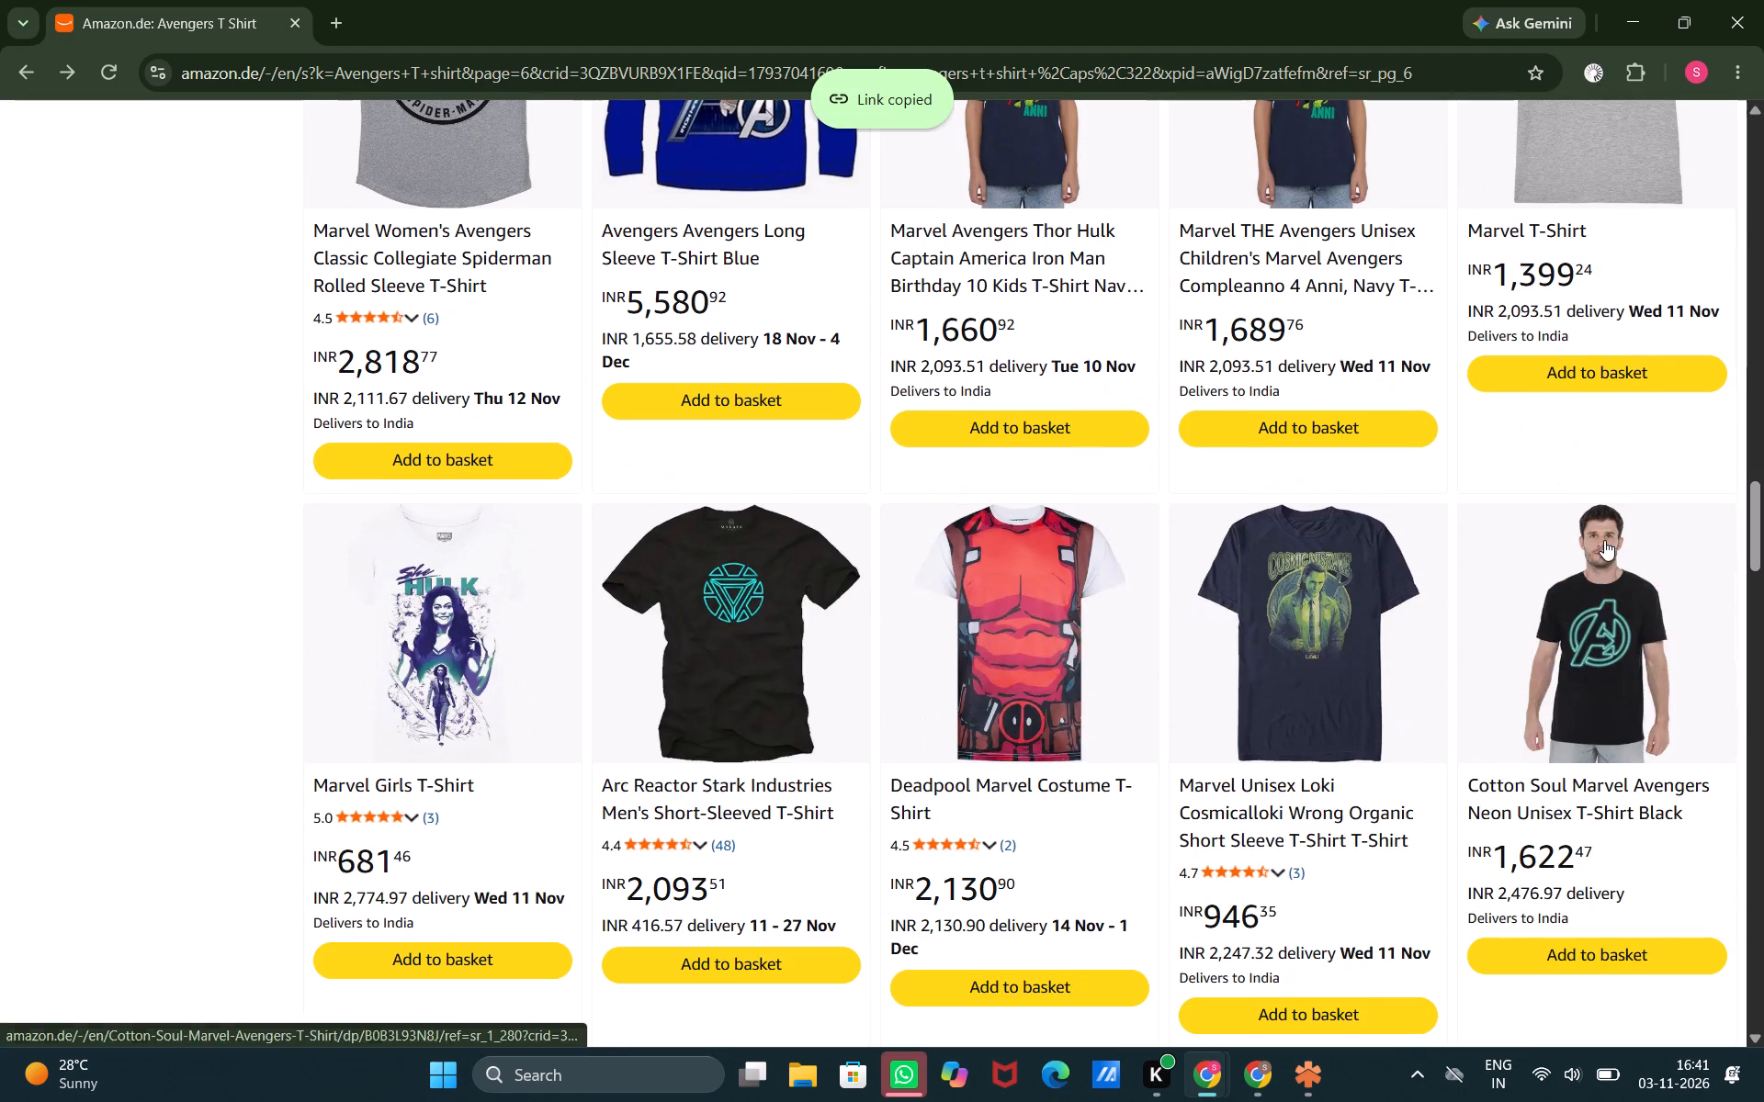
{"action": "scroll", "coordinate": [616, 620], "scroll_direction": "down", "scroll_amount": 5}
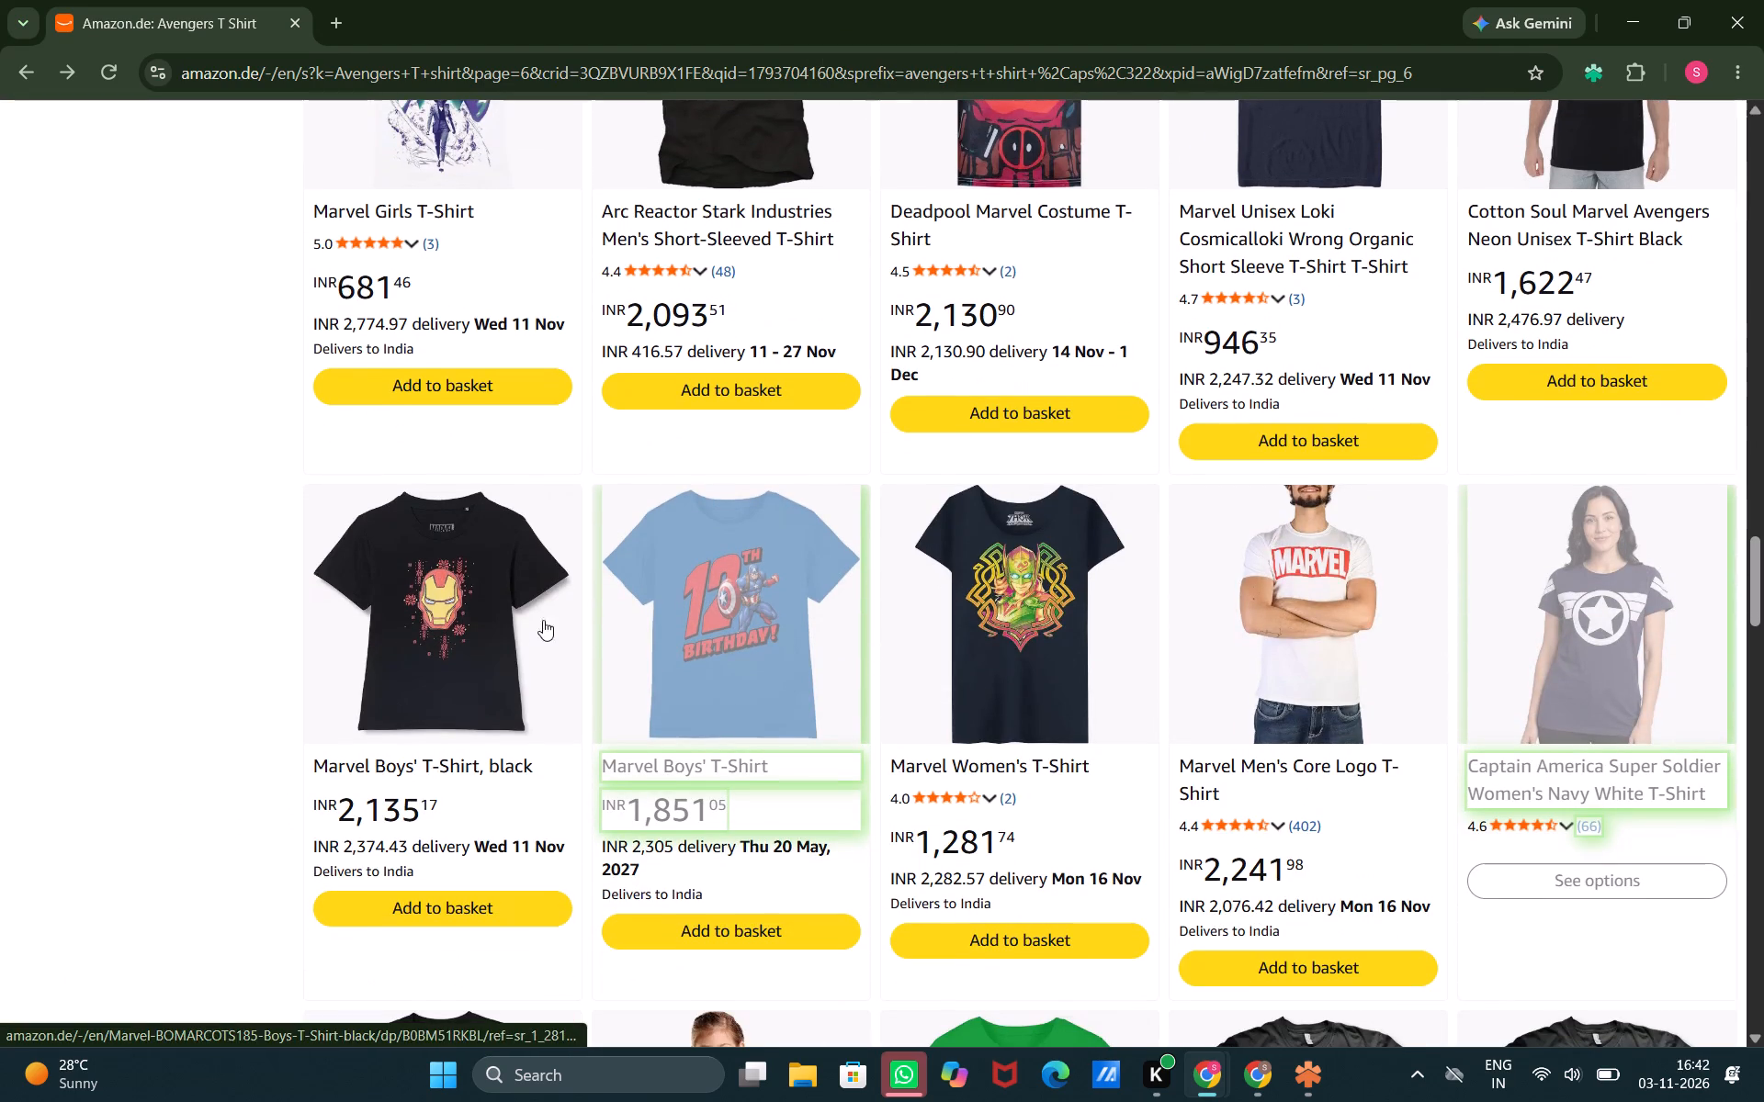
{"action": "scroll", "coordinate": [1728, 534], "scroll_direction": "down", "scroll_amount": 5}
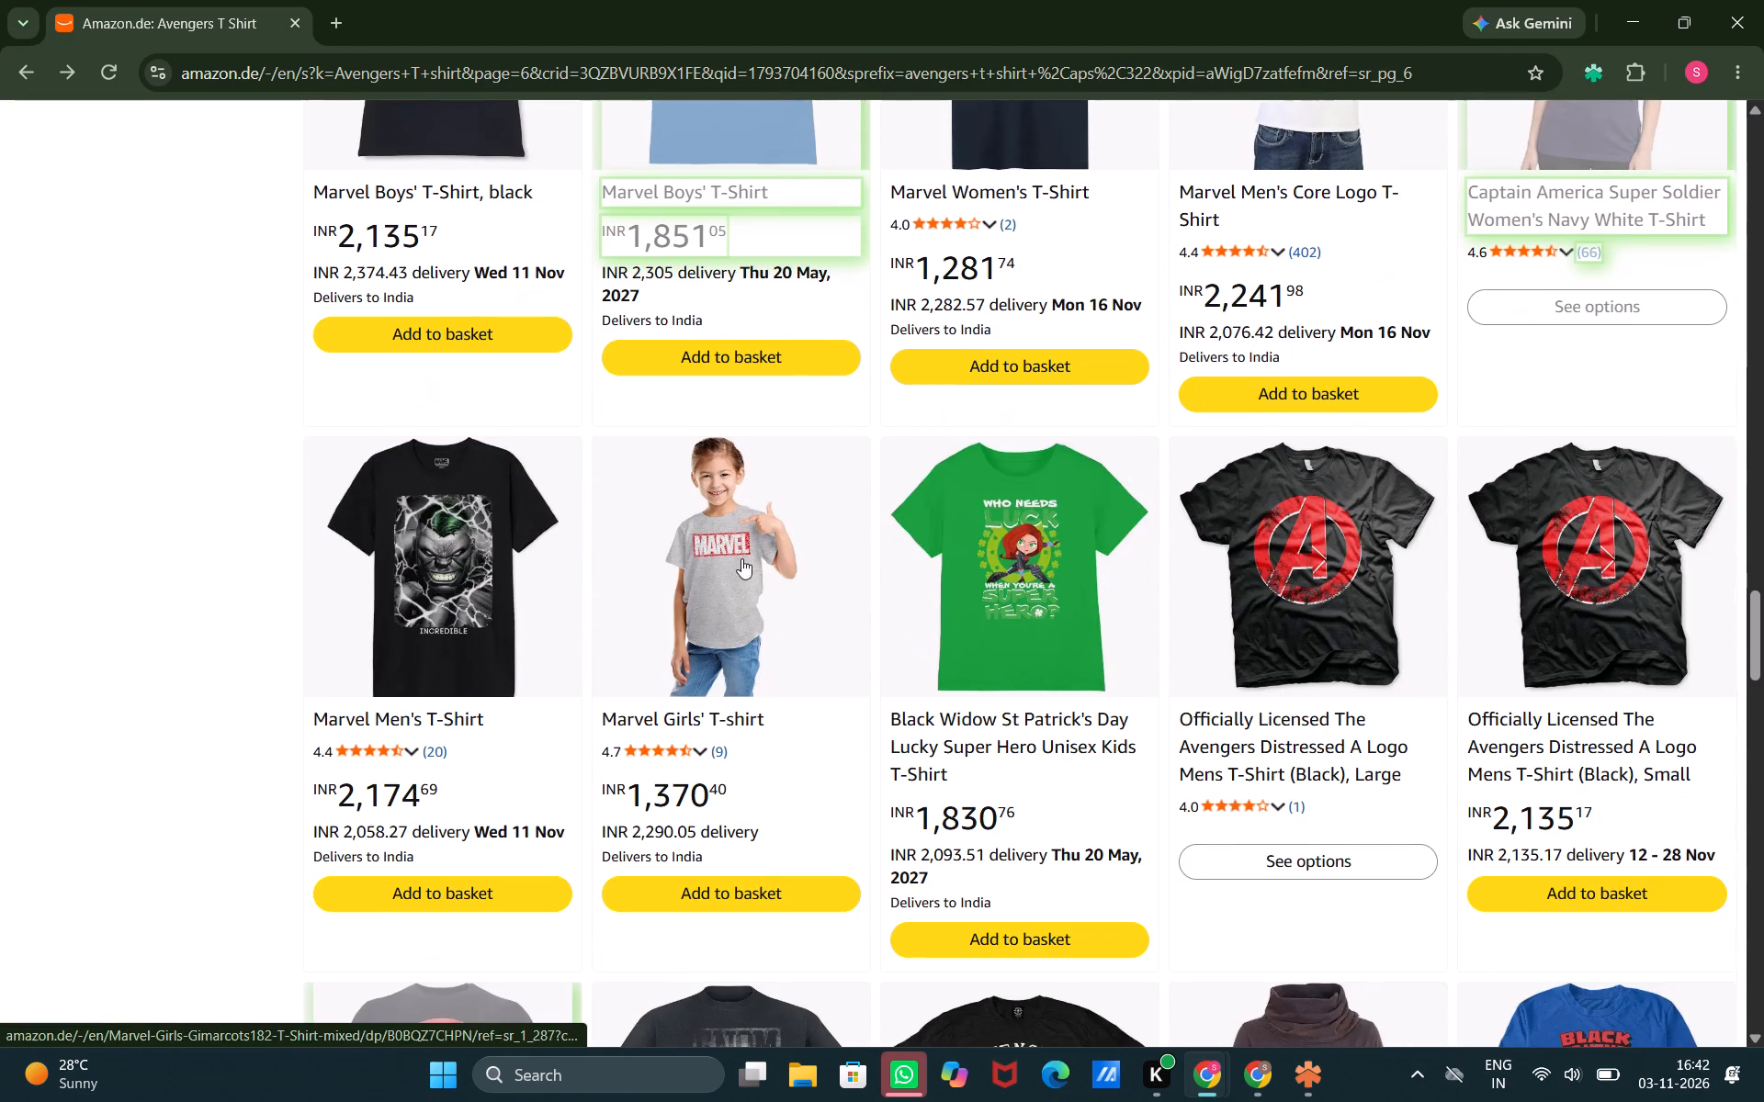
{"action": "scroll", "coordinate": [545, 579], "scroll_direction": "down", "scroll_amount": 5}
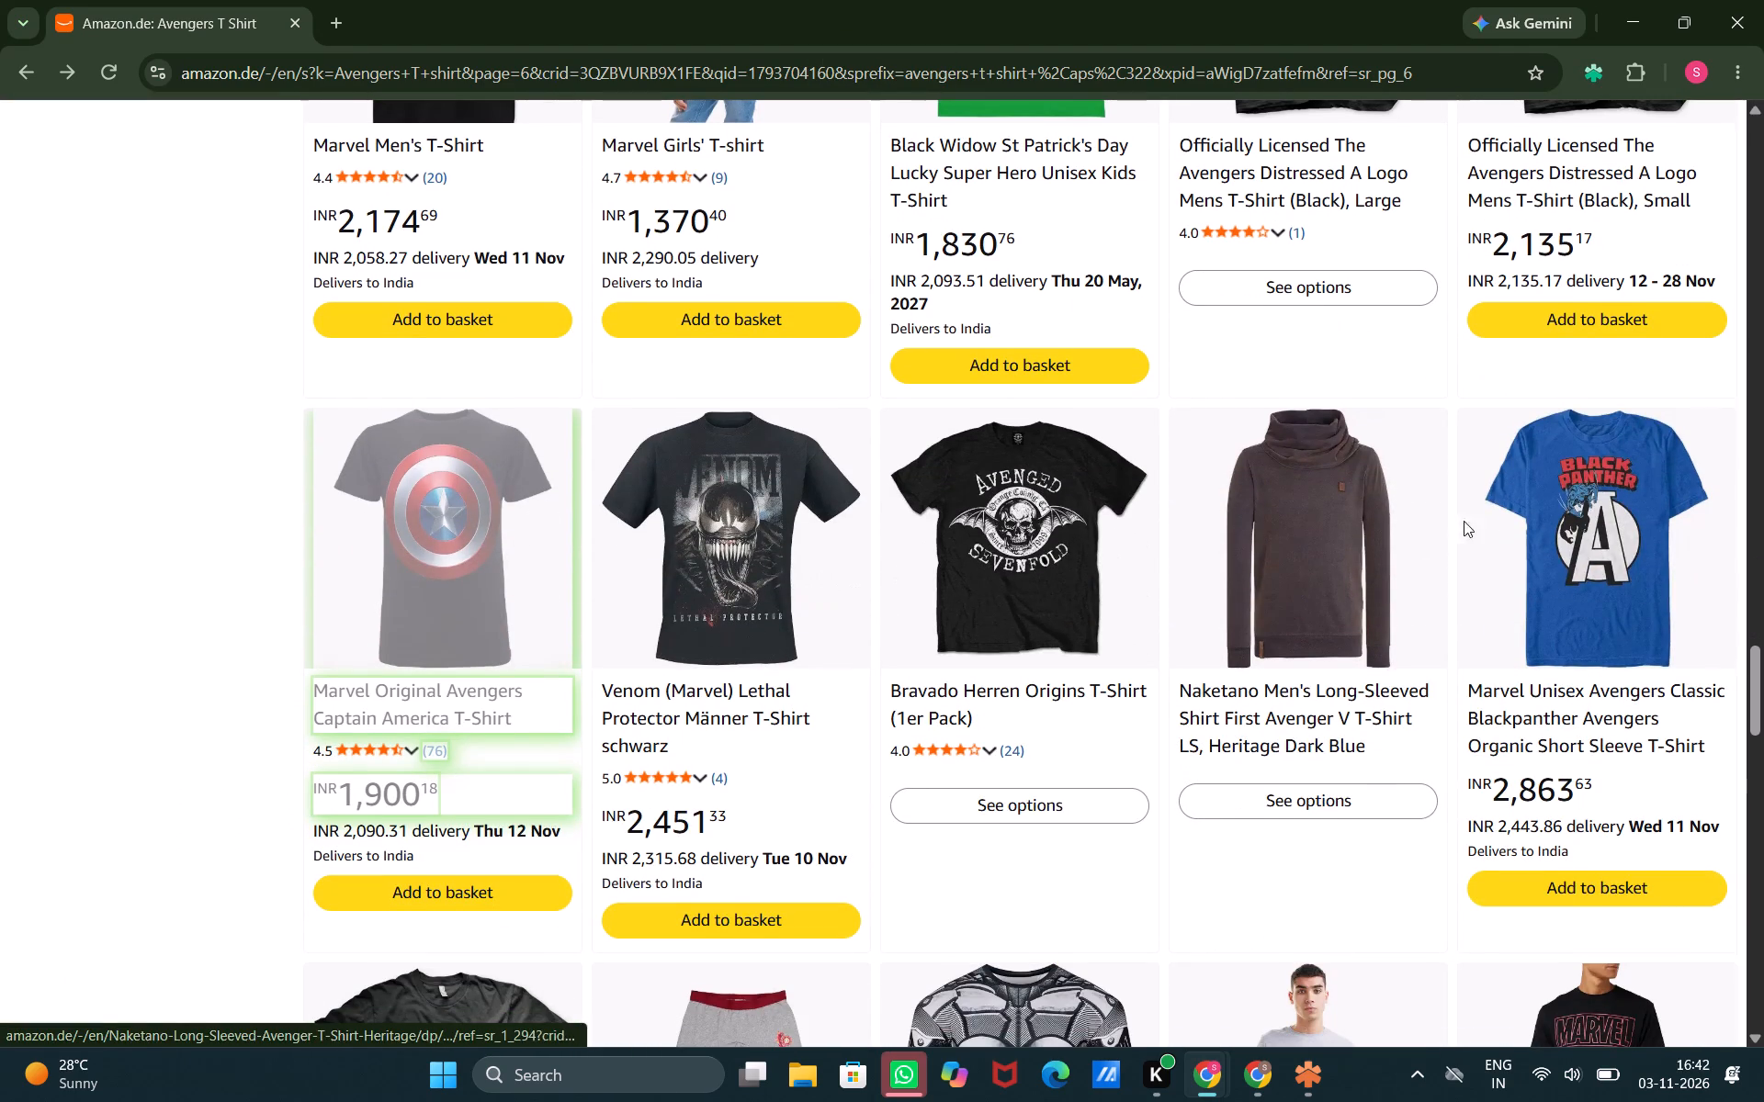
{"action": "scroll", "coordinate": [1556, 520], "scroll_direction": "down", "scroll_amount": 6}
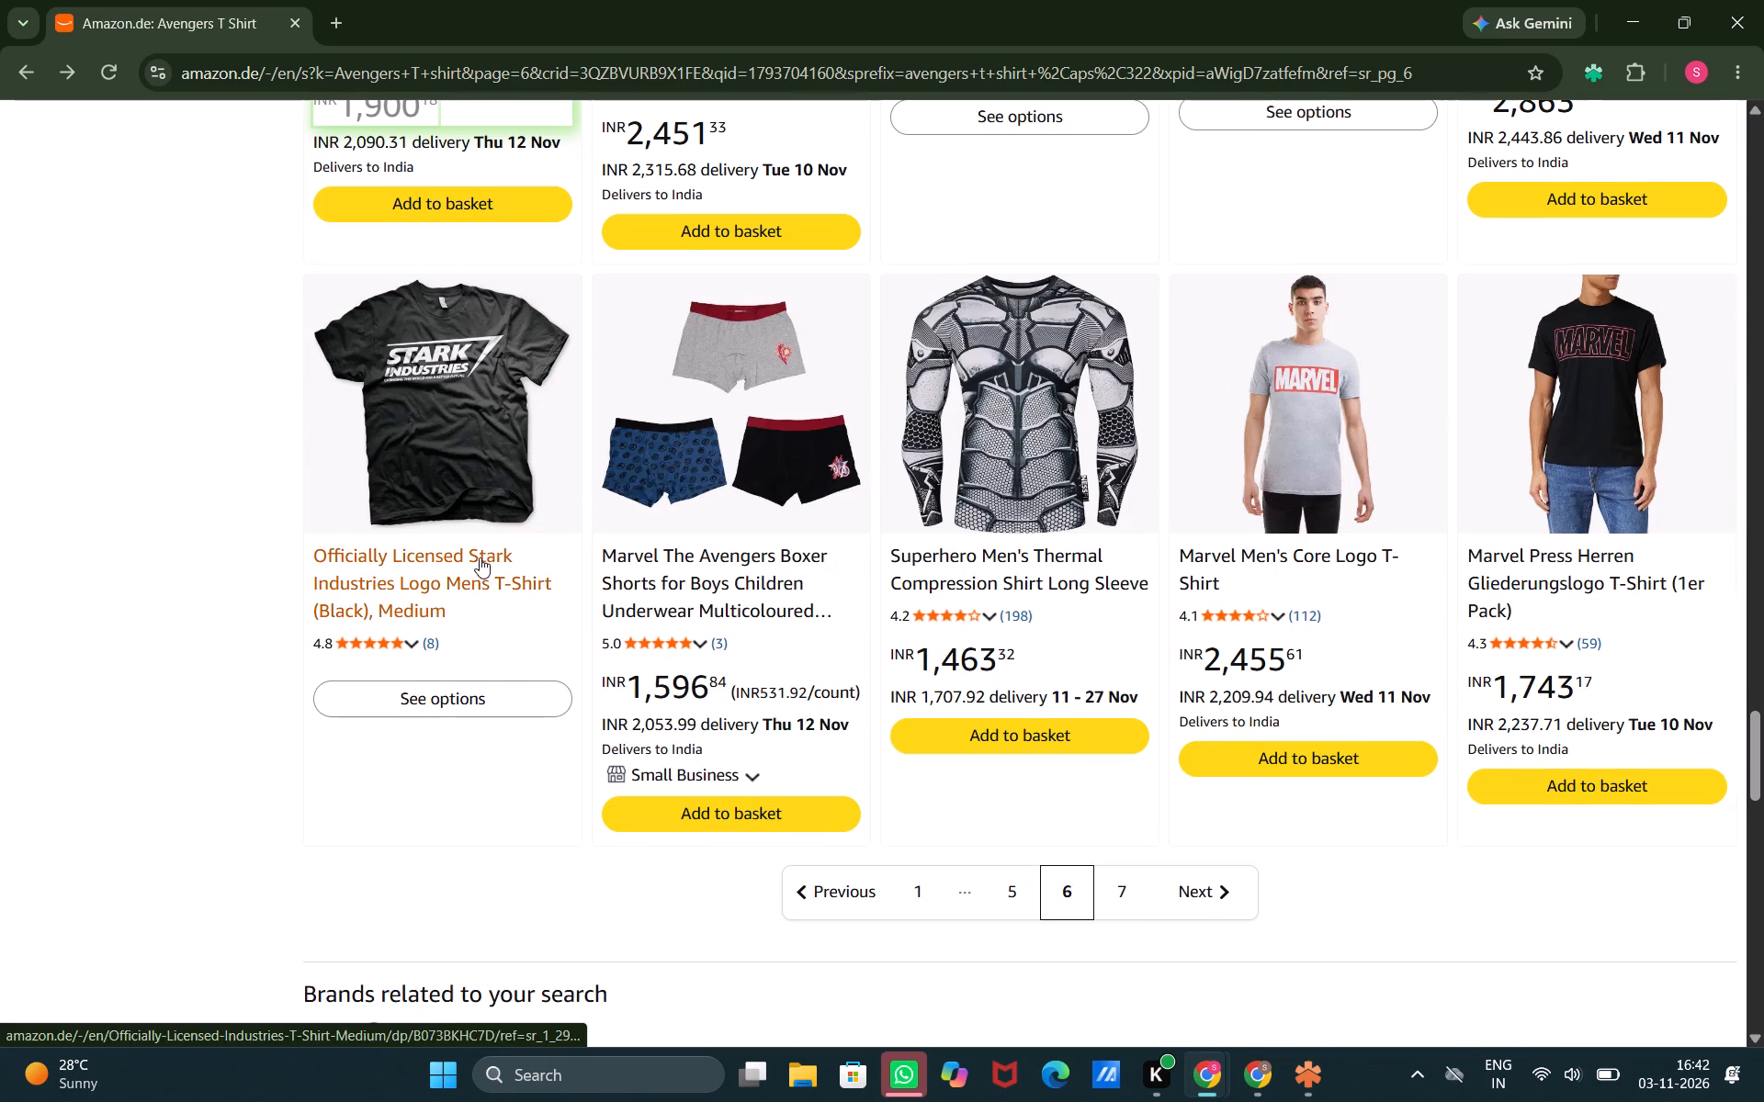
{"action": "scroll", "coordinate": [574, 590], "scroll_direction": "down", "scroll_amount": 2}
{"action": "left_click", "coordinate": [1105, 663]}
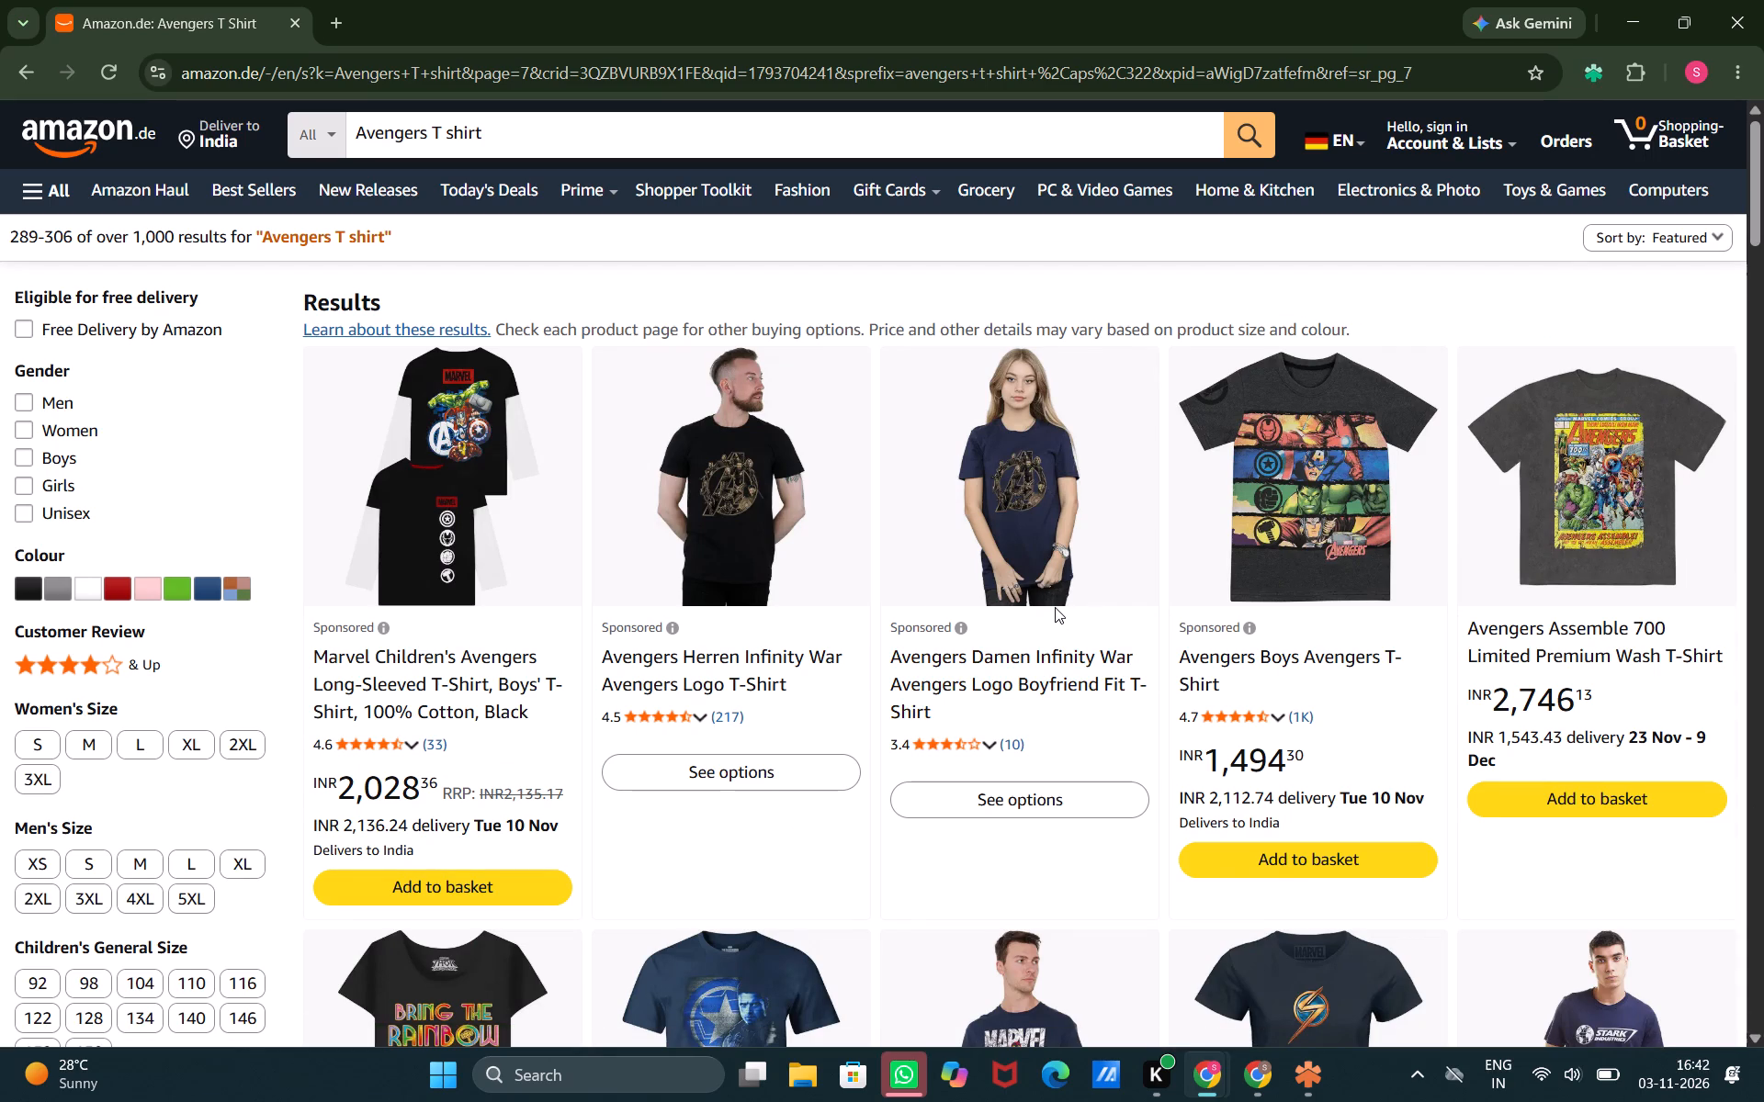
Check the product page of the sponsored Avengers Herren Infinity War Avengers Logo T-Shirt and return to the page 7 results.
{"action": "left_click", "coordinate": [807, 489]}
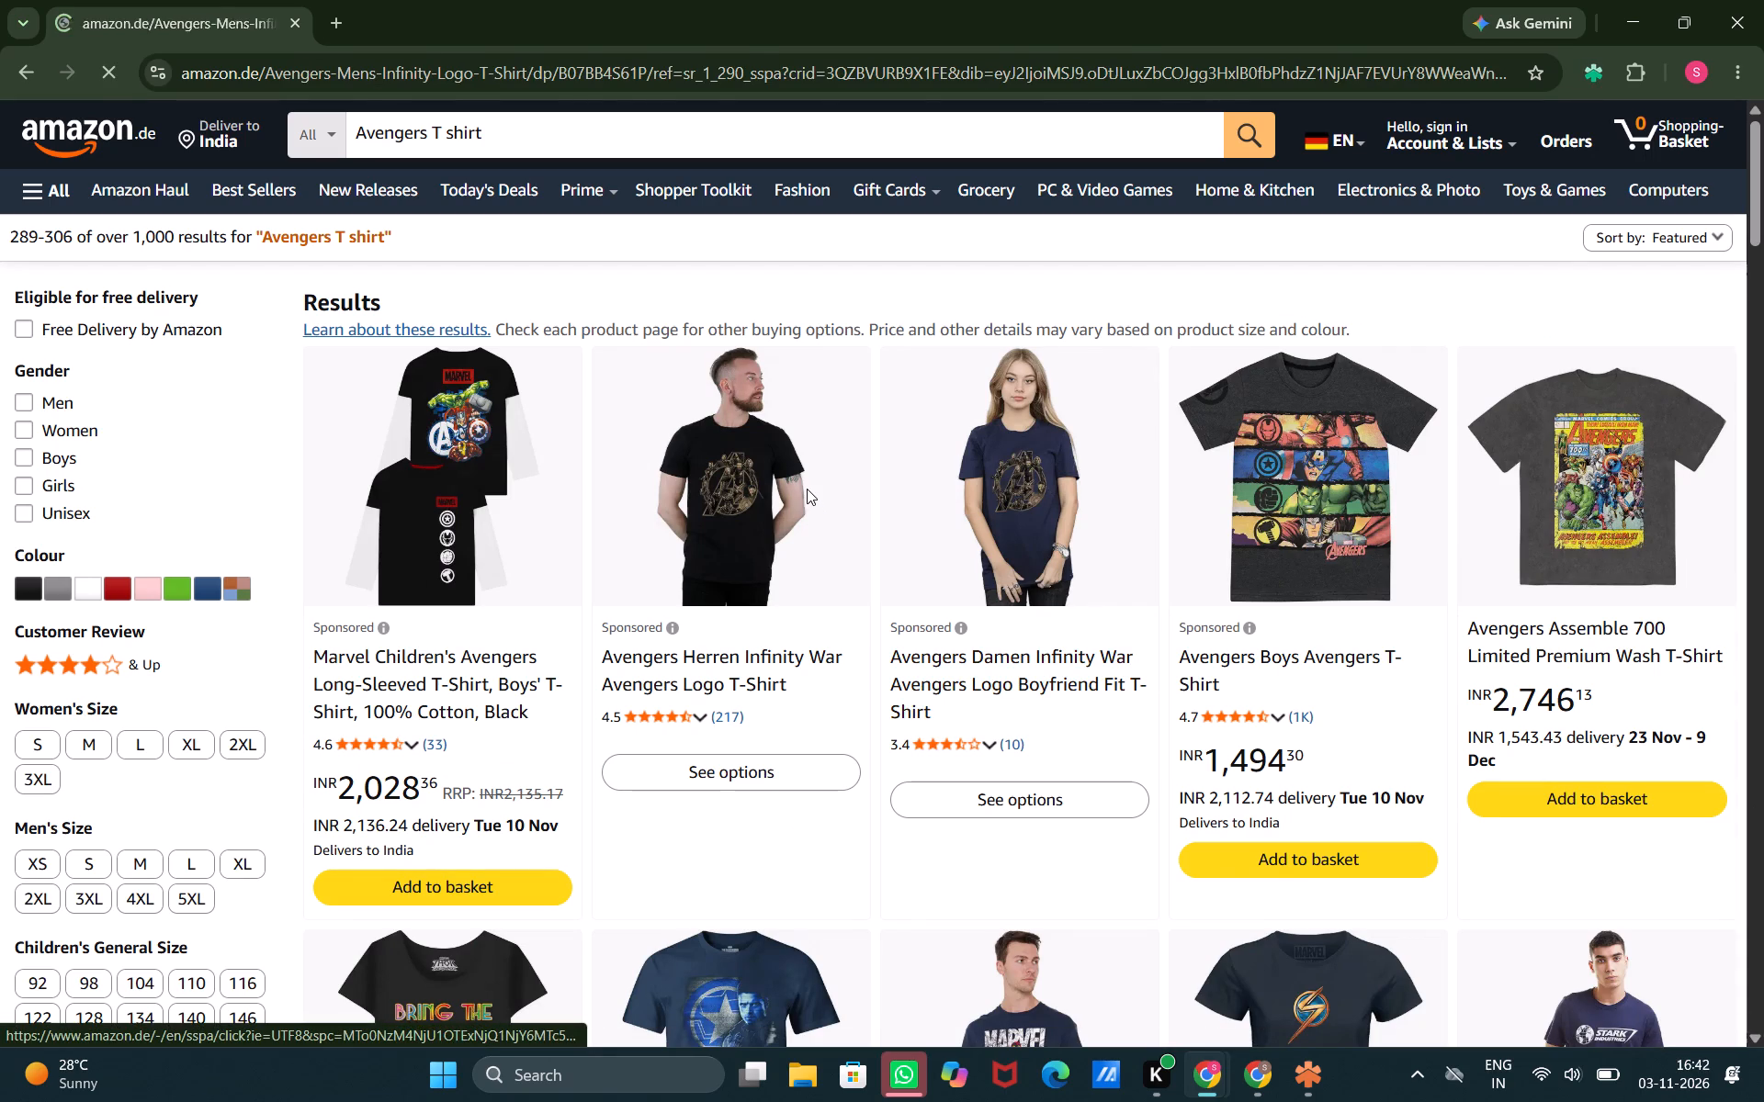
{"action": "scroll", "coordinate": [707, 582], "scroll_direction": "down", "scroll_amount": 2}
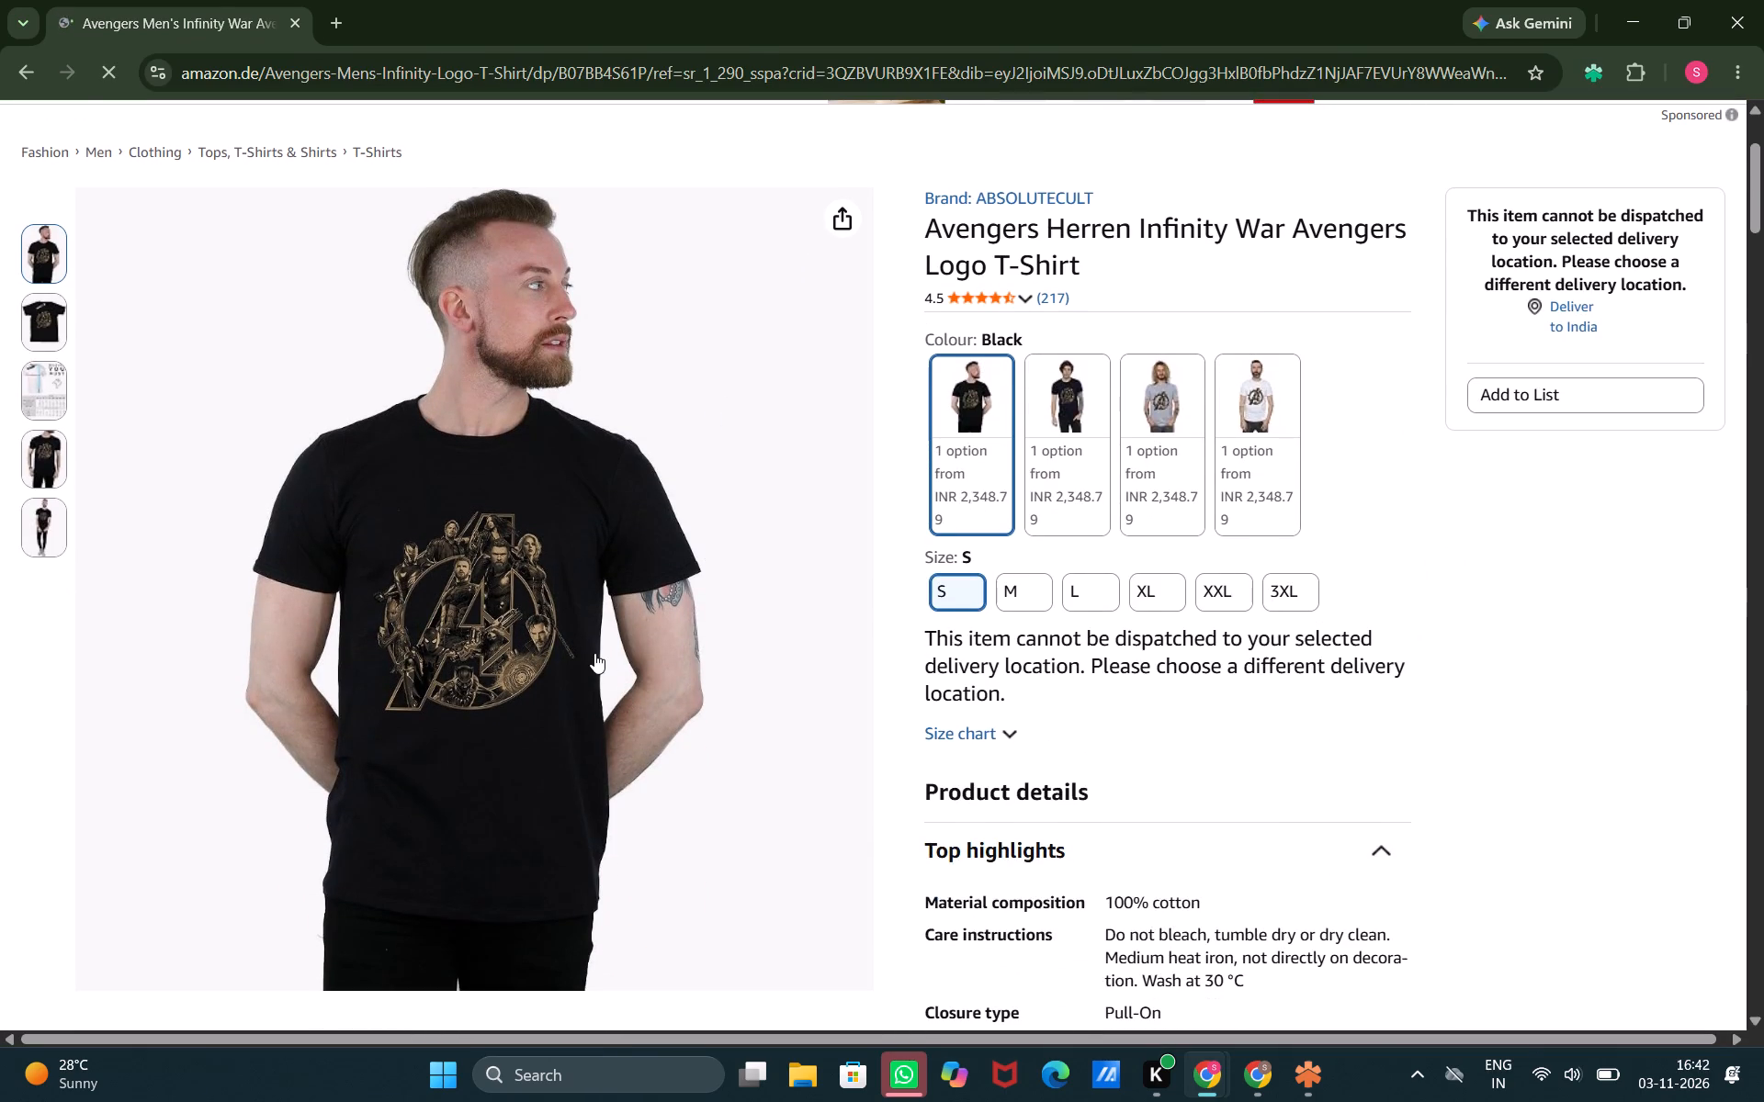
{"action": "scroll", "coordinate": [614, 631], "scroll_direction": "up", "scroll_amount": 8}
{"action": "left_click", "coordinate": [13, 73]}
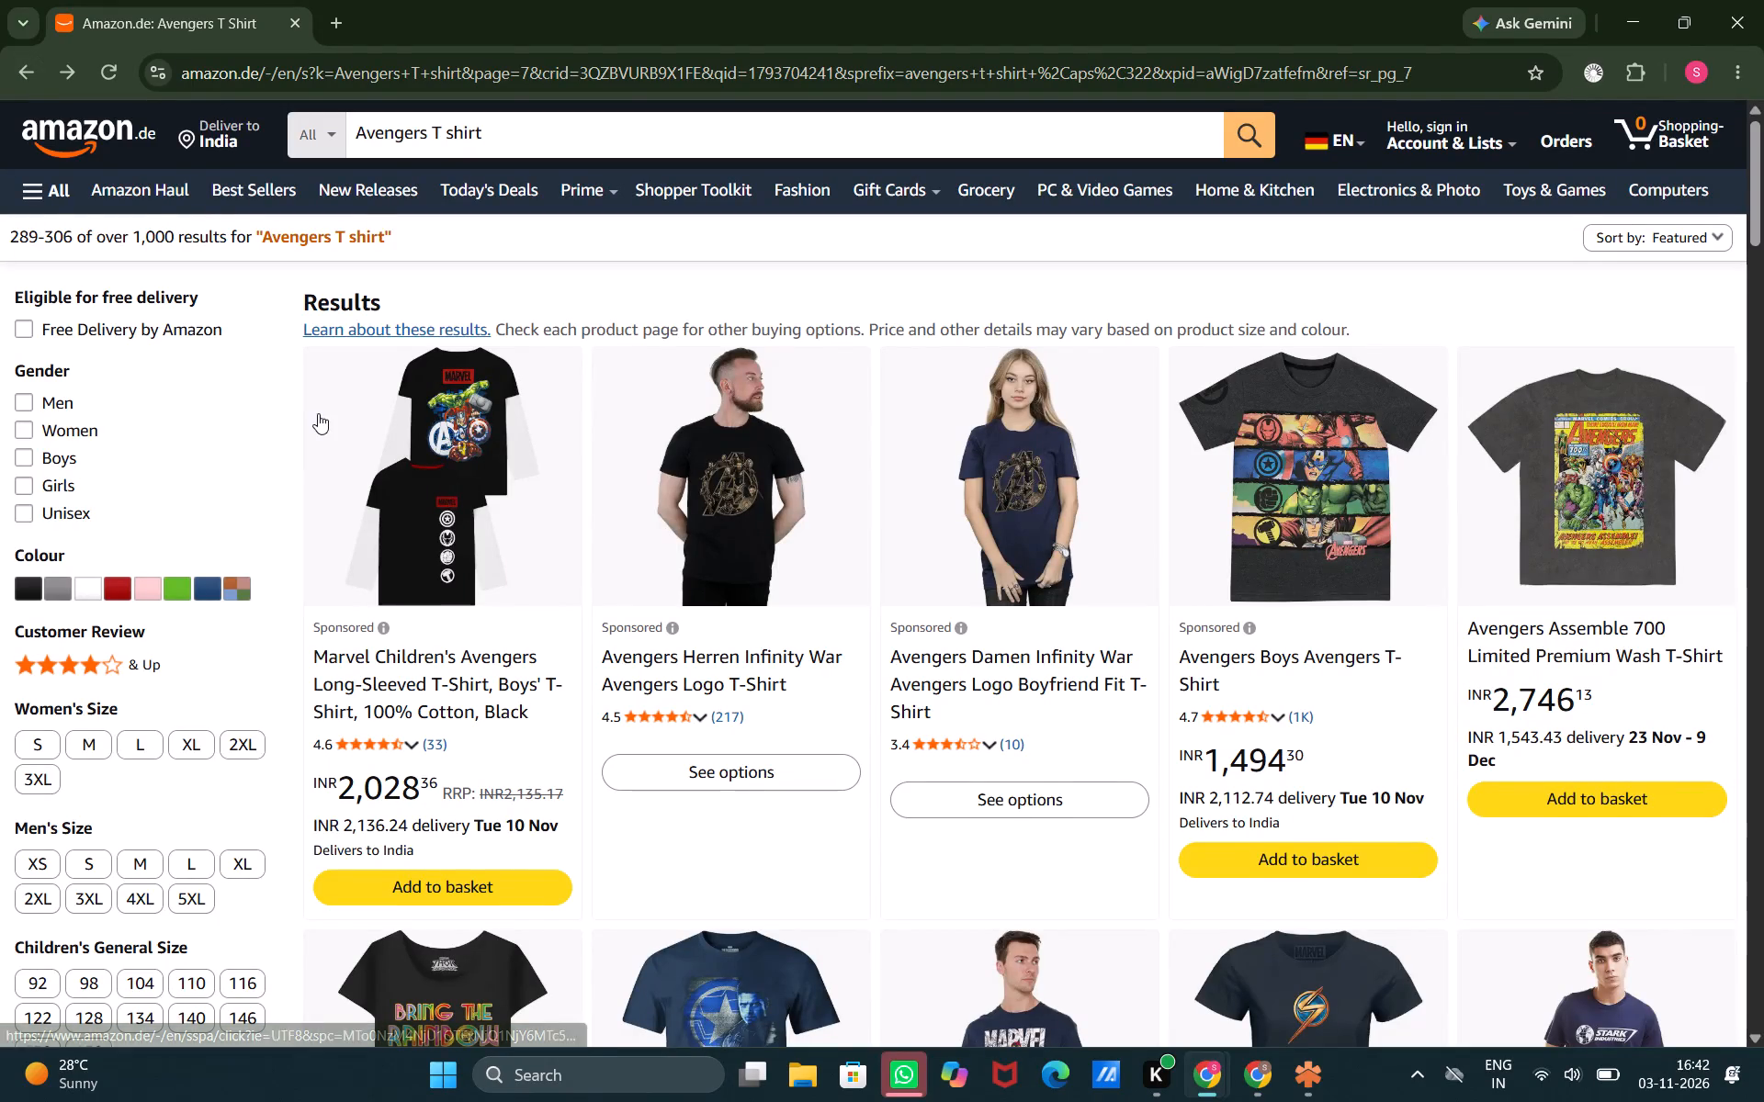
Examine the first rows of the page 7 results for Avengers products whose links belong in the sheet.
{"action": "scroll", "coordinate": [591, 331], "scroll_direction": "down", "scroll_amount": 5}
{"action": "scroll", "coordinate": [598, 340], "scroll_direction": "up", "scroll_amount": 8}
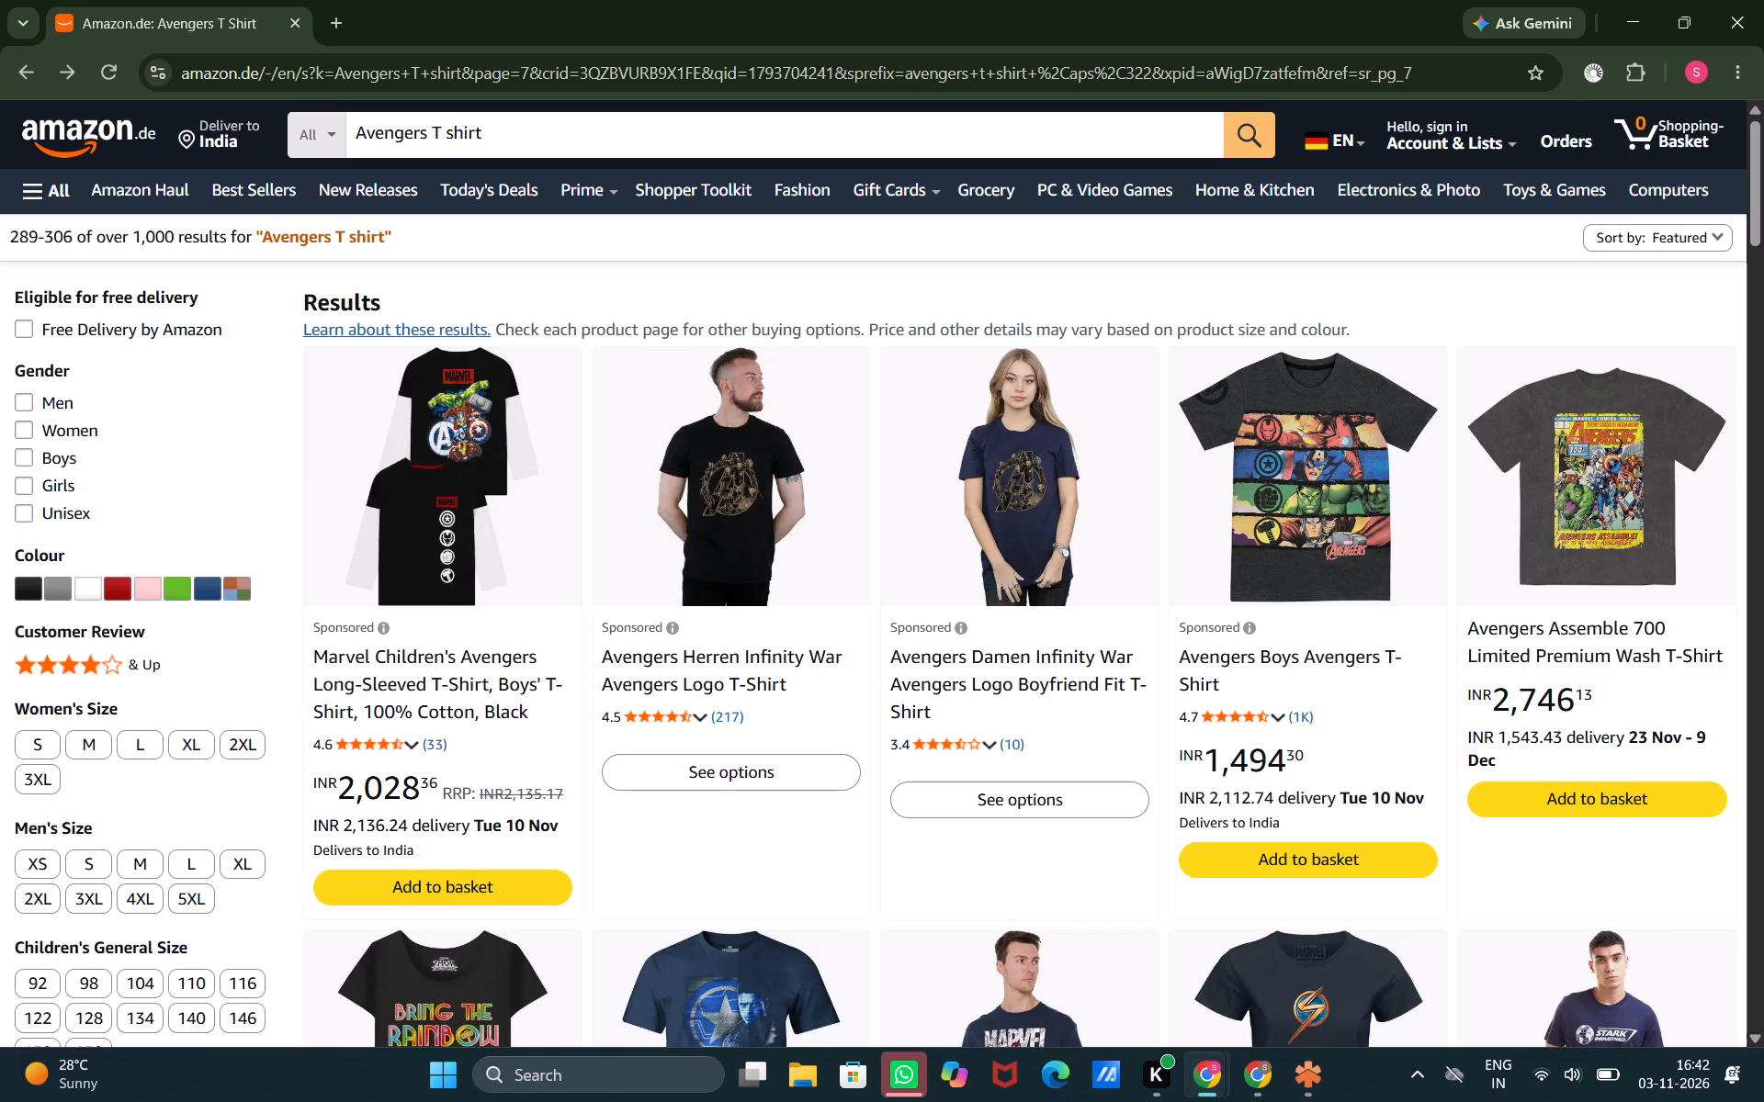
{"action": "scroll", "coordinate": [588, 337], "scroll_direction": "down", "scroll_amount": 4}
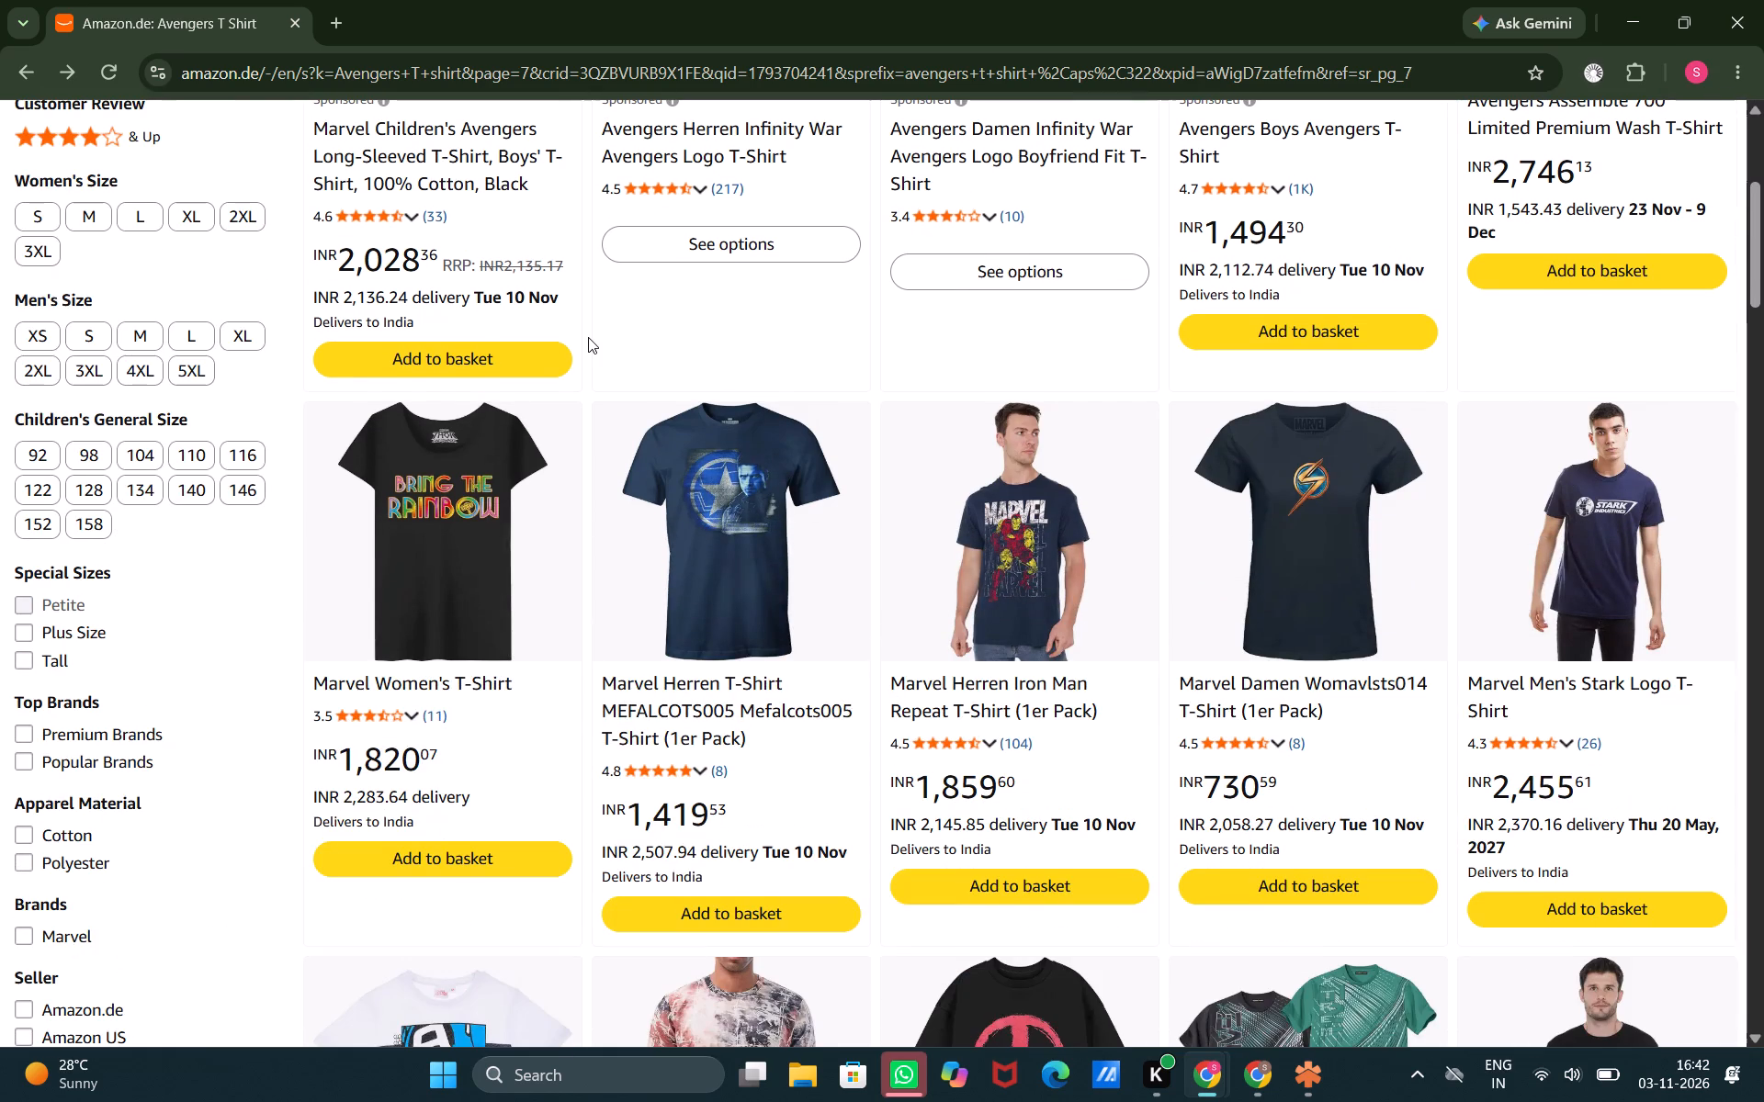
{"action": "scroll", "coordinate": [588, 337], "scroll_direction": "down", "scroll_amount": 5}
{"action": "scroll", "coordinate": [588, 337], "scroll_direction": "up", "scroll_amount": 6}
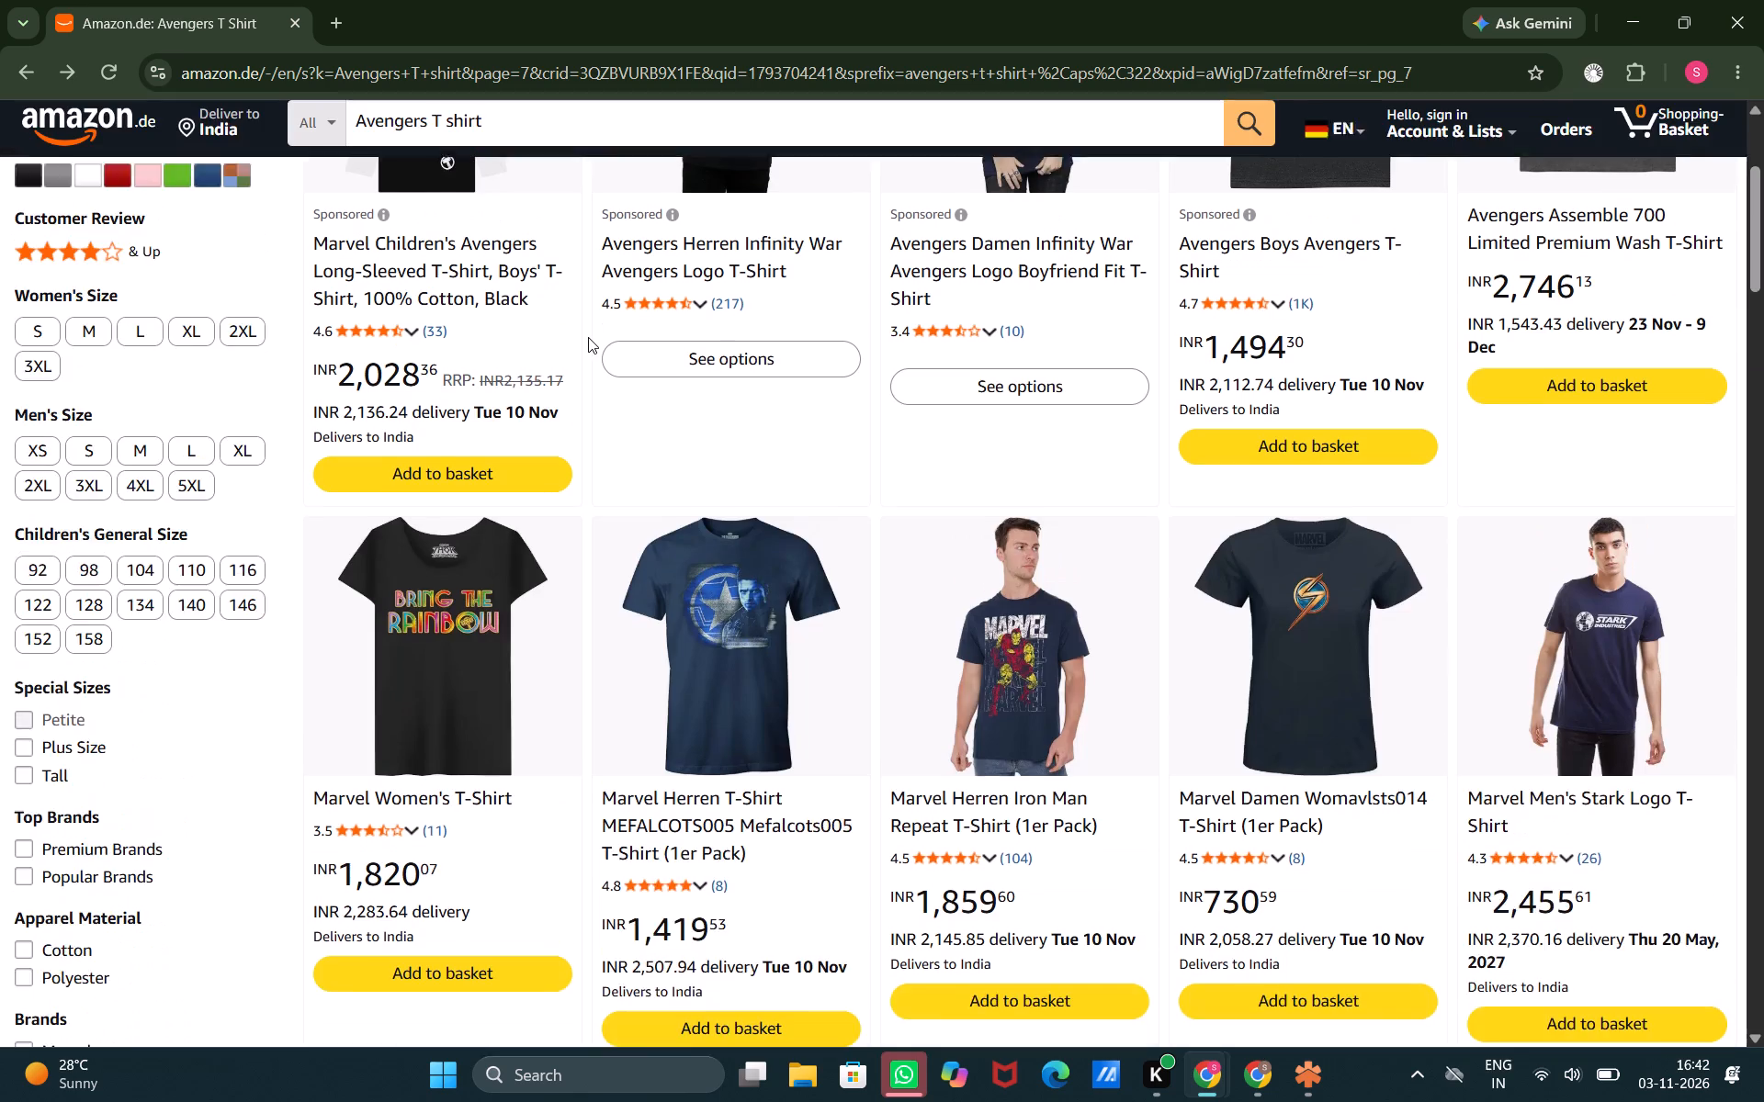
{"action": "scroll", "coordinate": [588, 337], "scroll_direction": "up", "scroll_amount": 12}
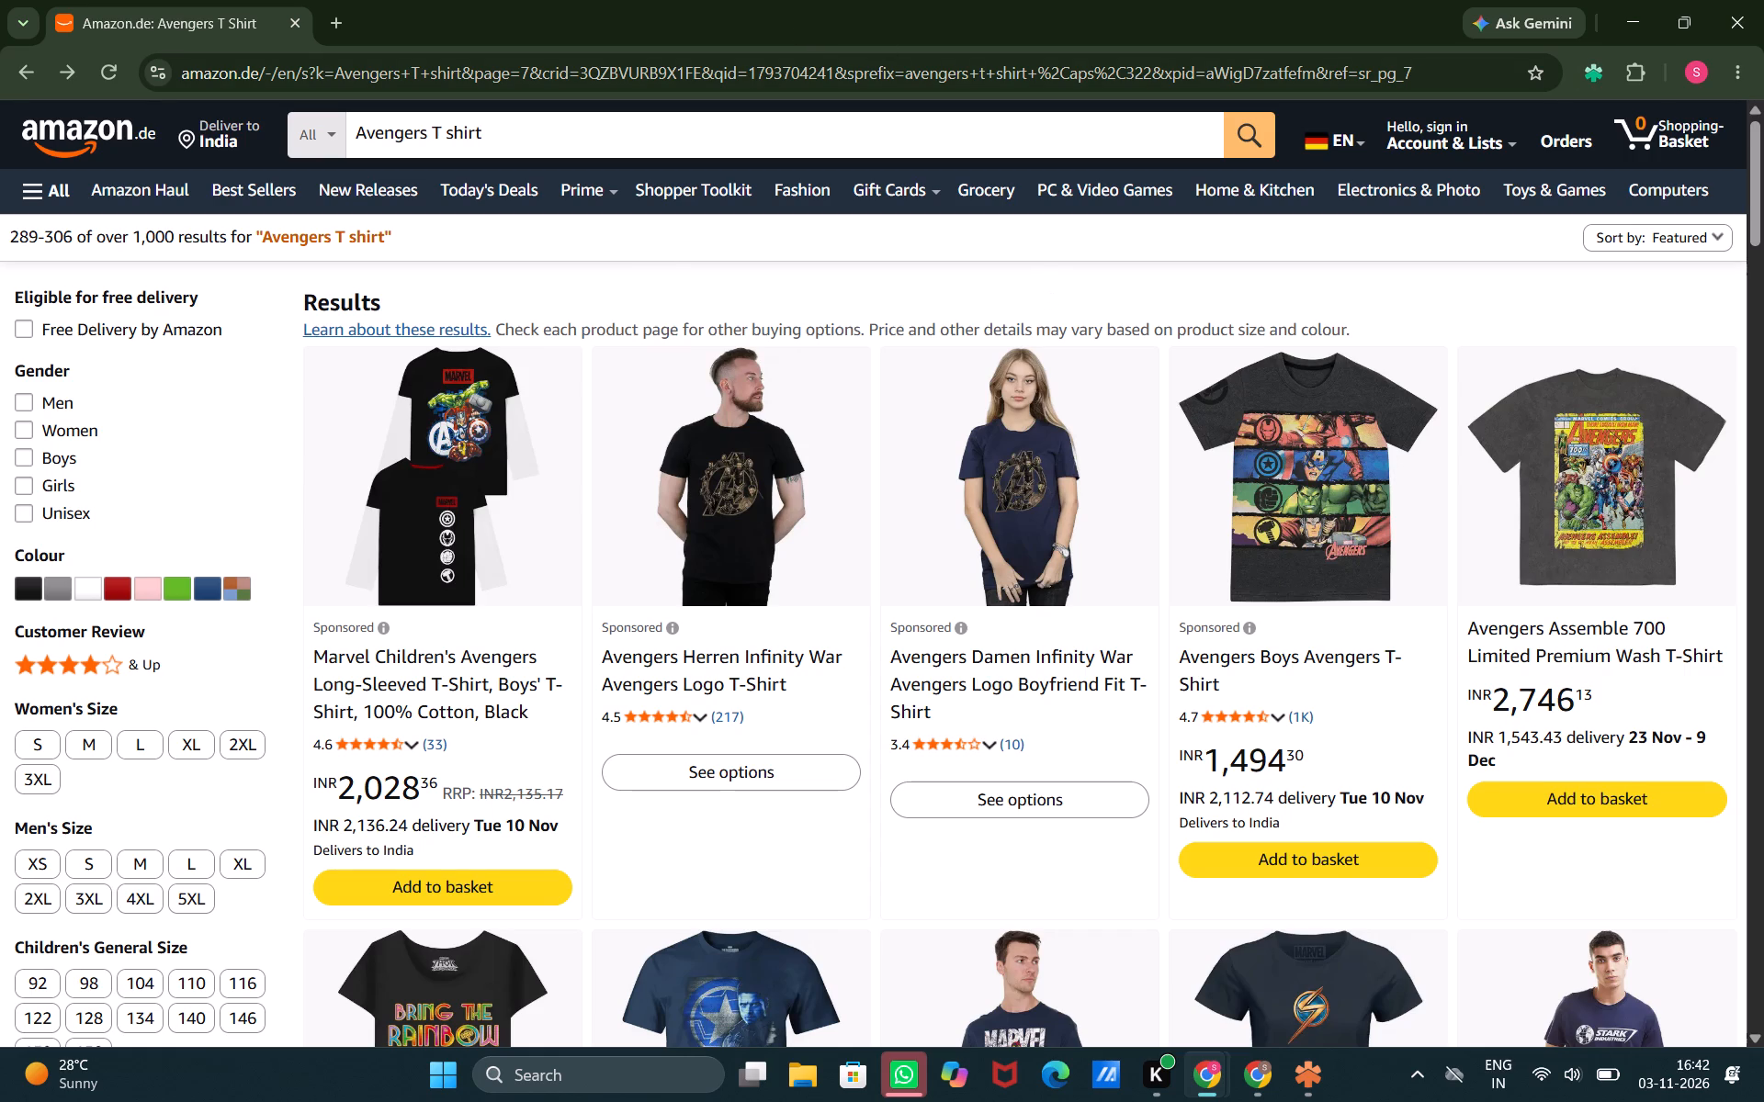
{"action": "scroll", "coordinate": [1176, 419], "scroll_direction": "down", "scroll_amount": 10}
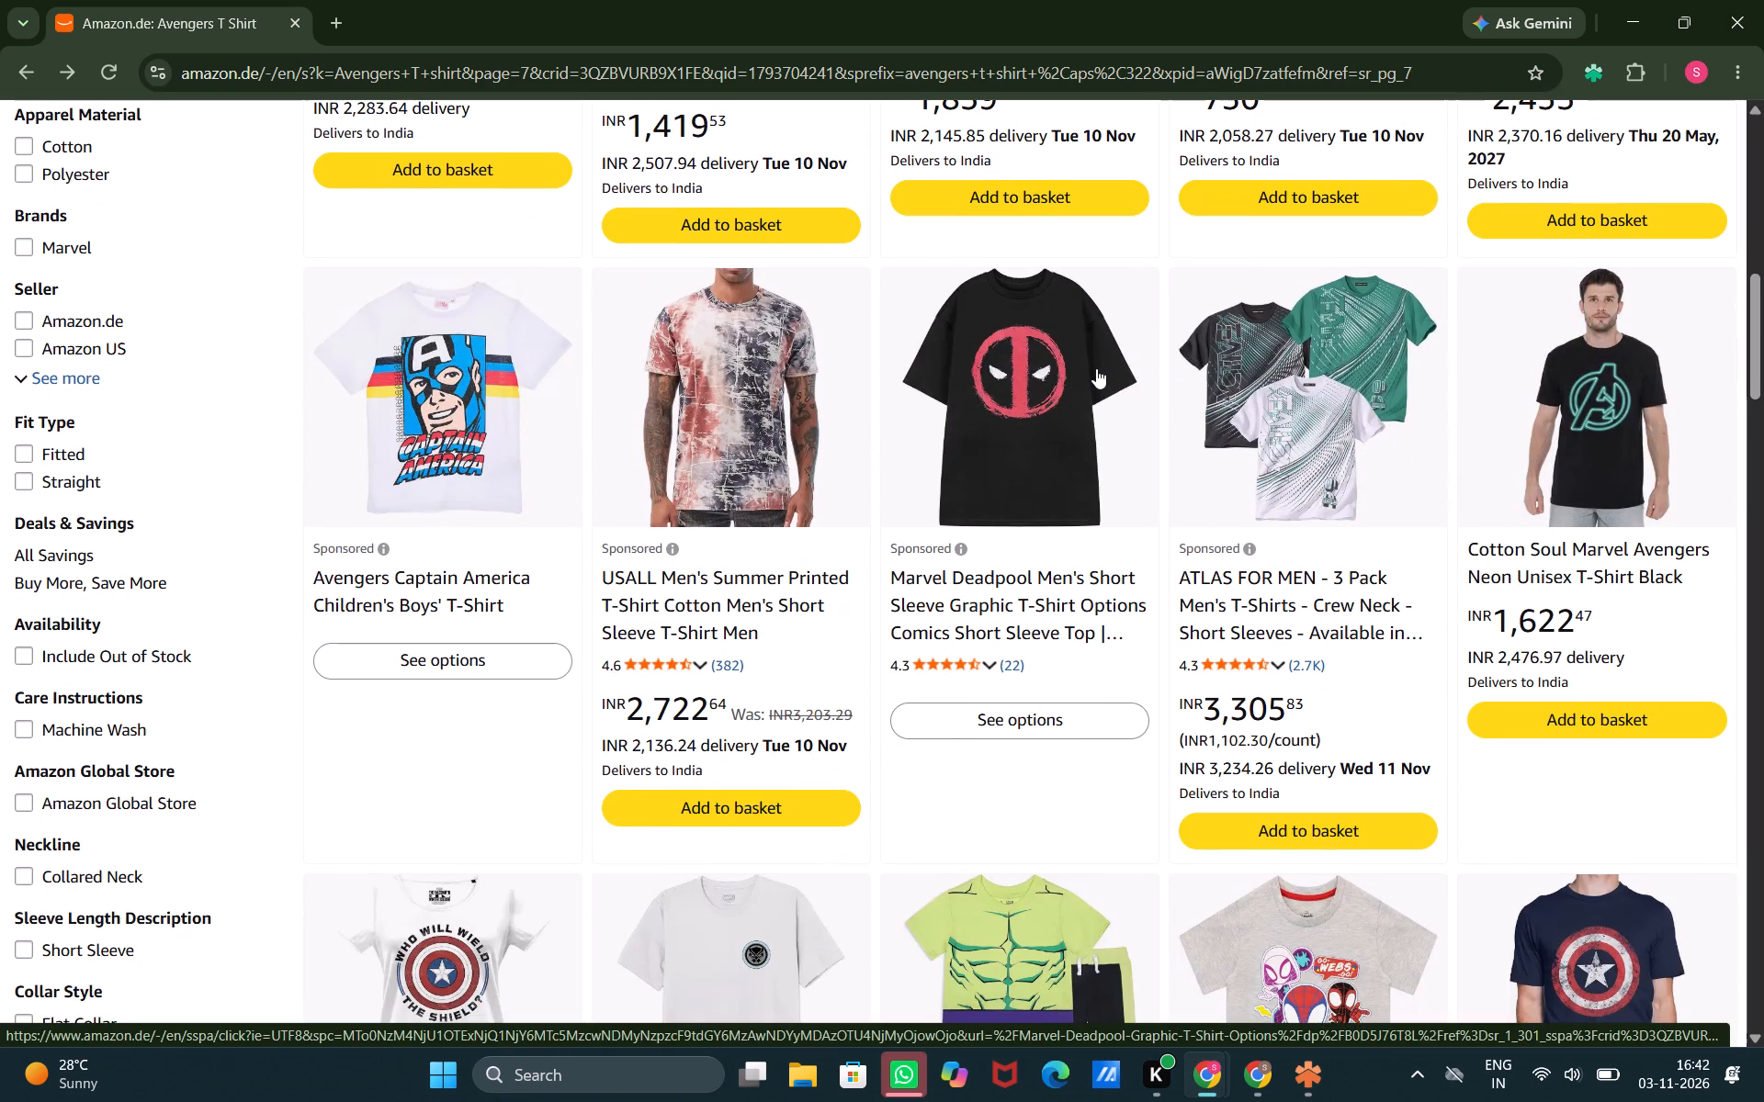
{"action": "scroll", "coordinate": [1090, 363], "scroll_direction": "up", "scroll_amount": 12}
{"action": "scroll", "coordinate": [1094, 399], "scroll_direction": "down", "scroll_amount": 7}
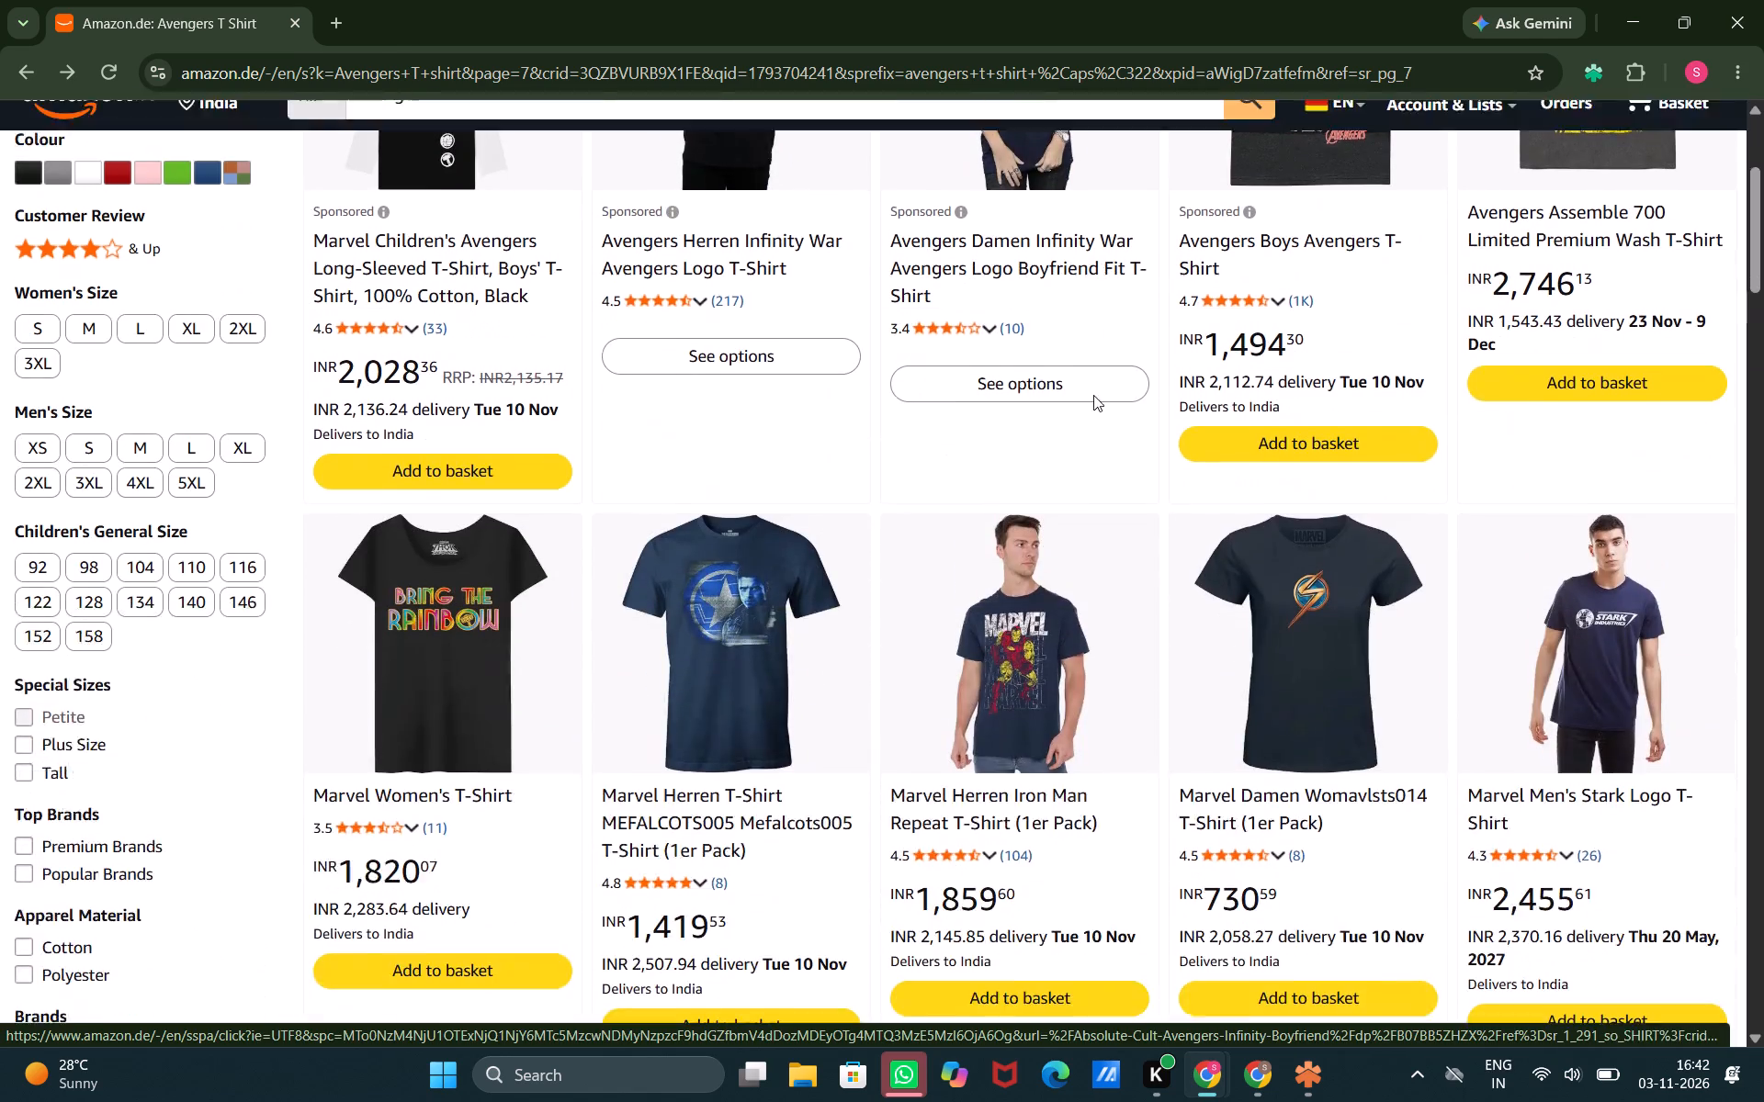
{"action": "scroll", "coordinate": [1091, 378], "scroll_direction": "down", "scroll_amount": 5}
{"action": "scroll", "coordinate": [1088, 354], "scroll_direction": "up", "scroll_amount": 16}
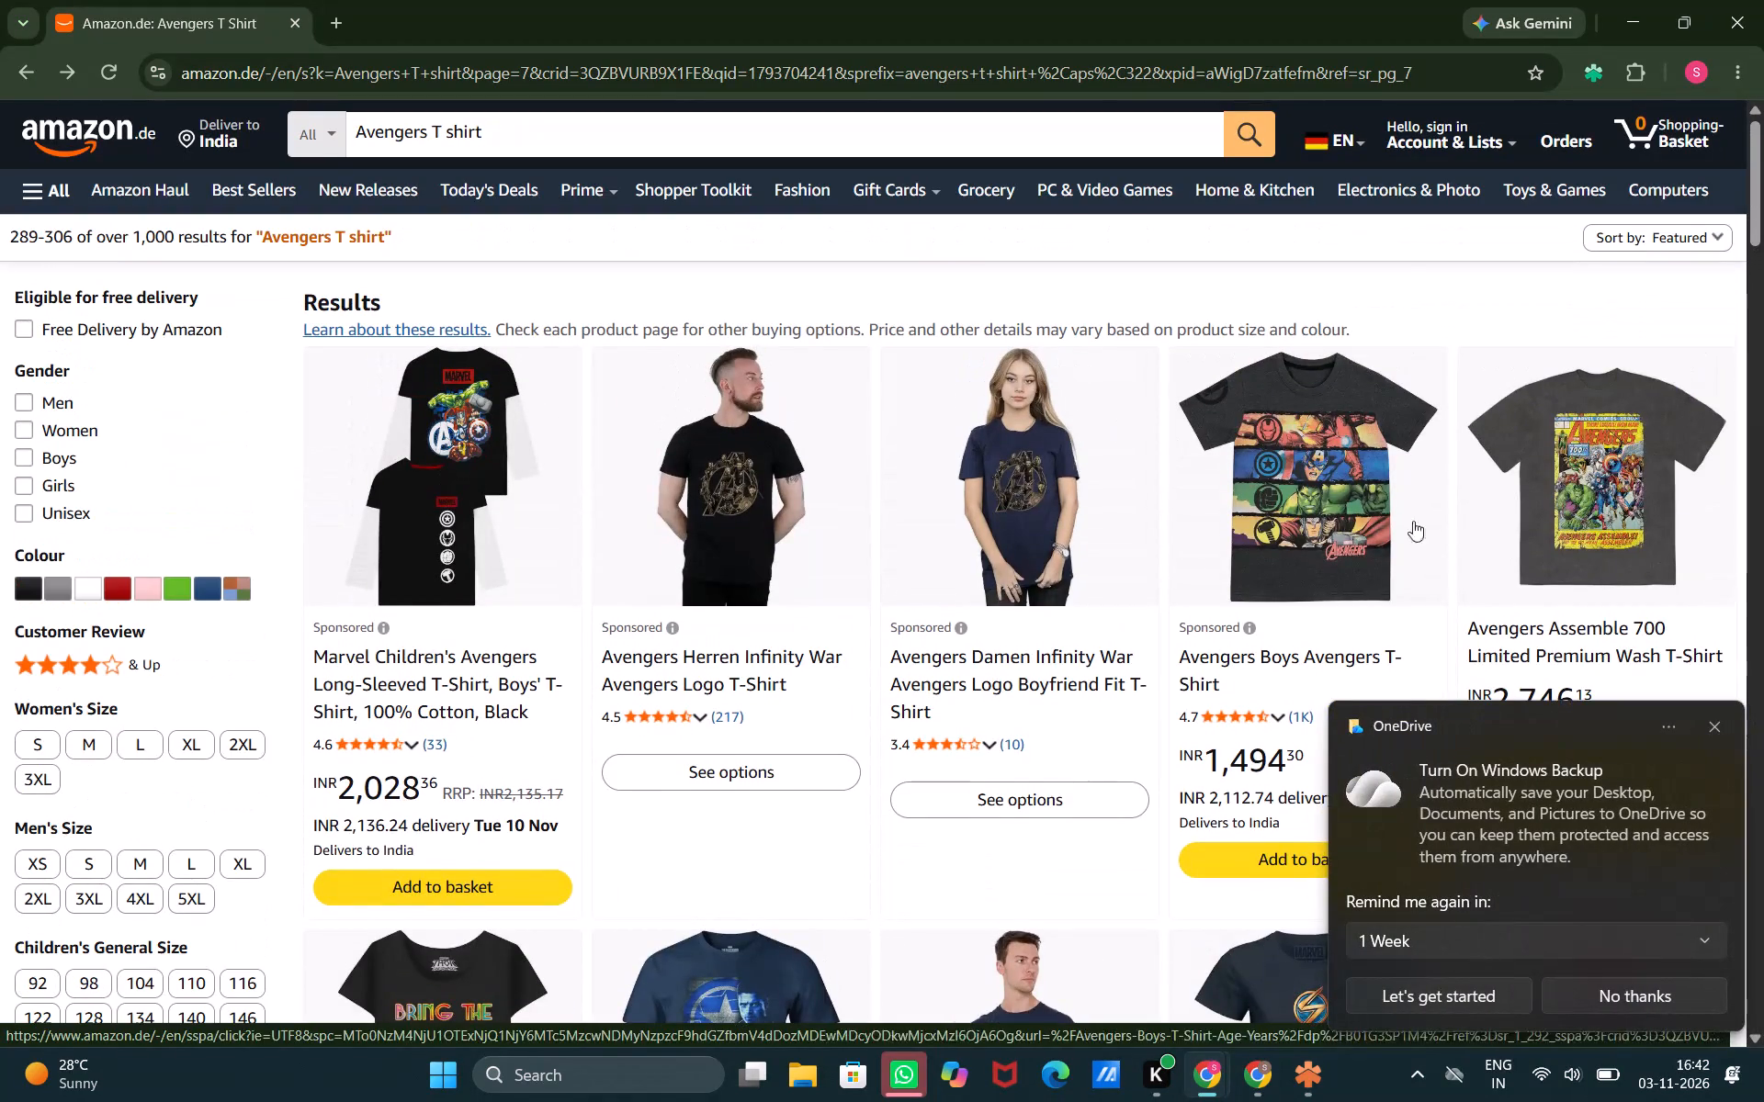
Dismiss the OneDrive Windows Backup reminder covering the page 7 results.
{"action": "left_click", "coordinate": [1710, 721]}
Copy the page 7 product link of the Marvel Children's Avengers Long-Sleeved T-Shirt into cell C21914 of The Walt Disney sheet.
{"action": "scroll", "coordinate": [1406, 742], "scroll_direction": "up", "scroll_amount": 5}
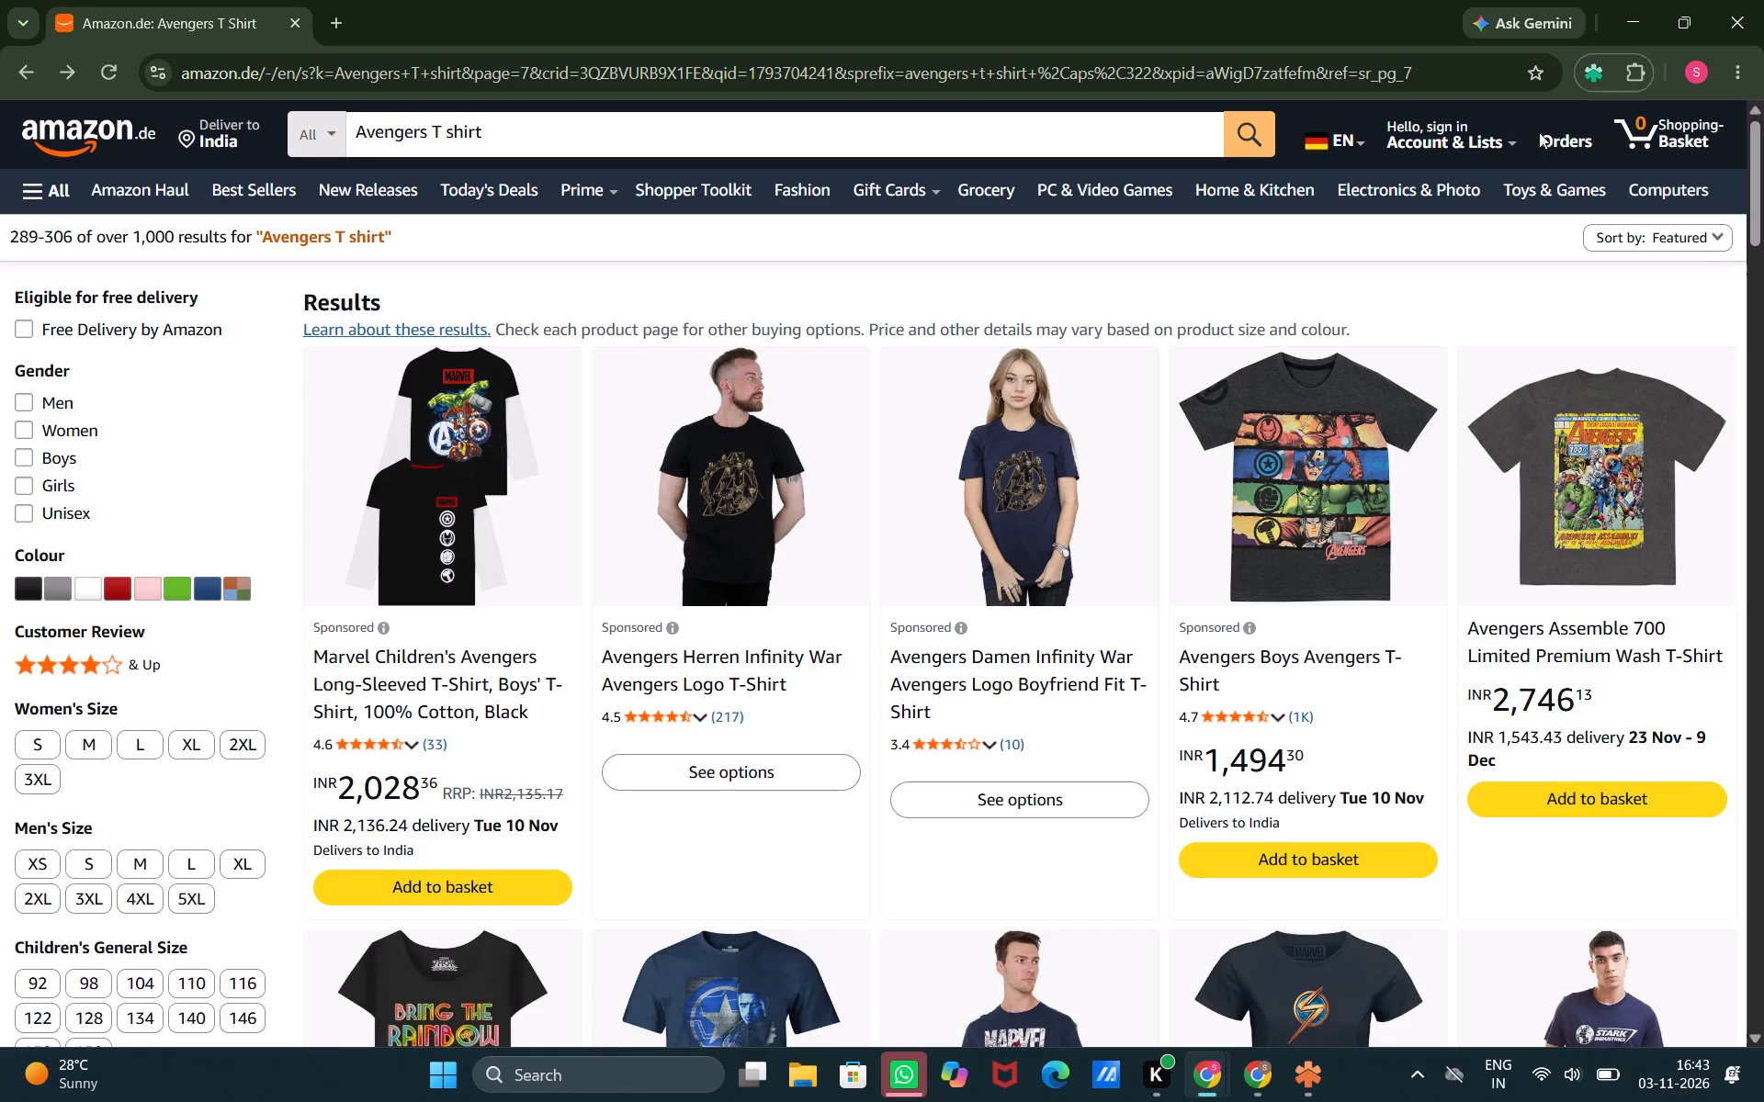
{"action": "scroll", "coordinate": [1396, 571], "scroll_direction": "down", "scroll_amount": 20}
{"action": "scroll", "coordinate": [1396, 571], "scroll_direction": "down", "scroll_amount": 11}
{"action": "scroll", "coordinate": [1451, 619], "scroll_direction": "up", "scroll_amount": 7}
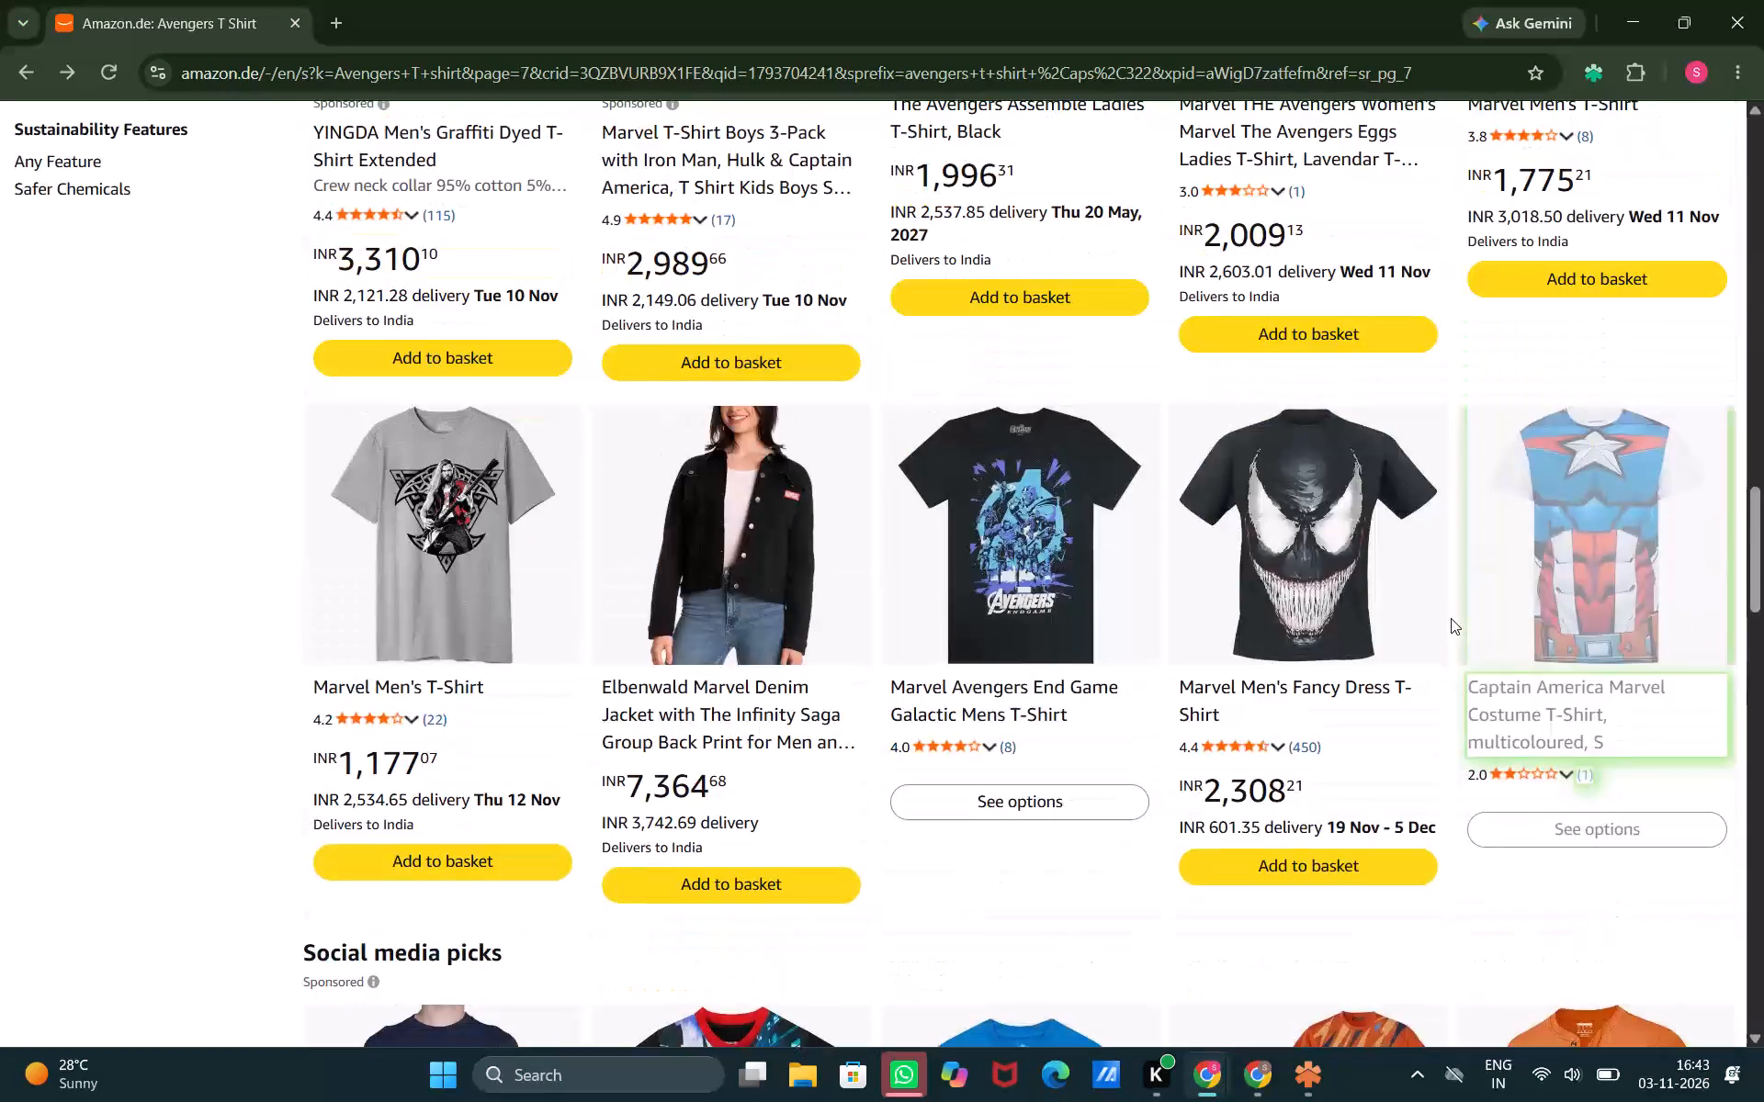
{"action": "scroll", "coordinate": [1451, 618], "scroll_direction": "up", "scroll_amount": 20}
{"action": "scroll", "coordinate": [1451, 618], "scroll_direction": "up", "scroll_amount": 14}
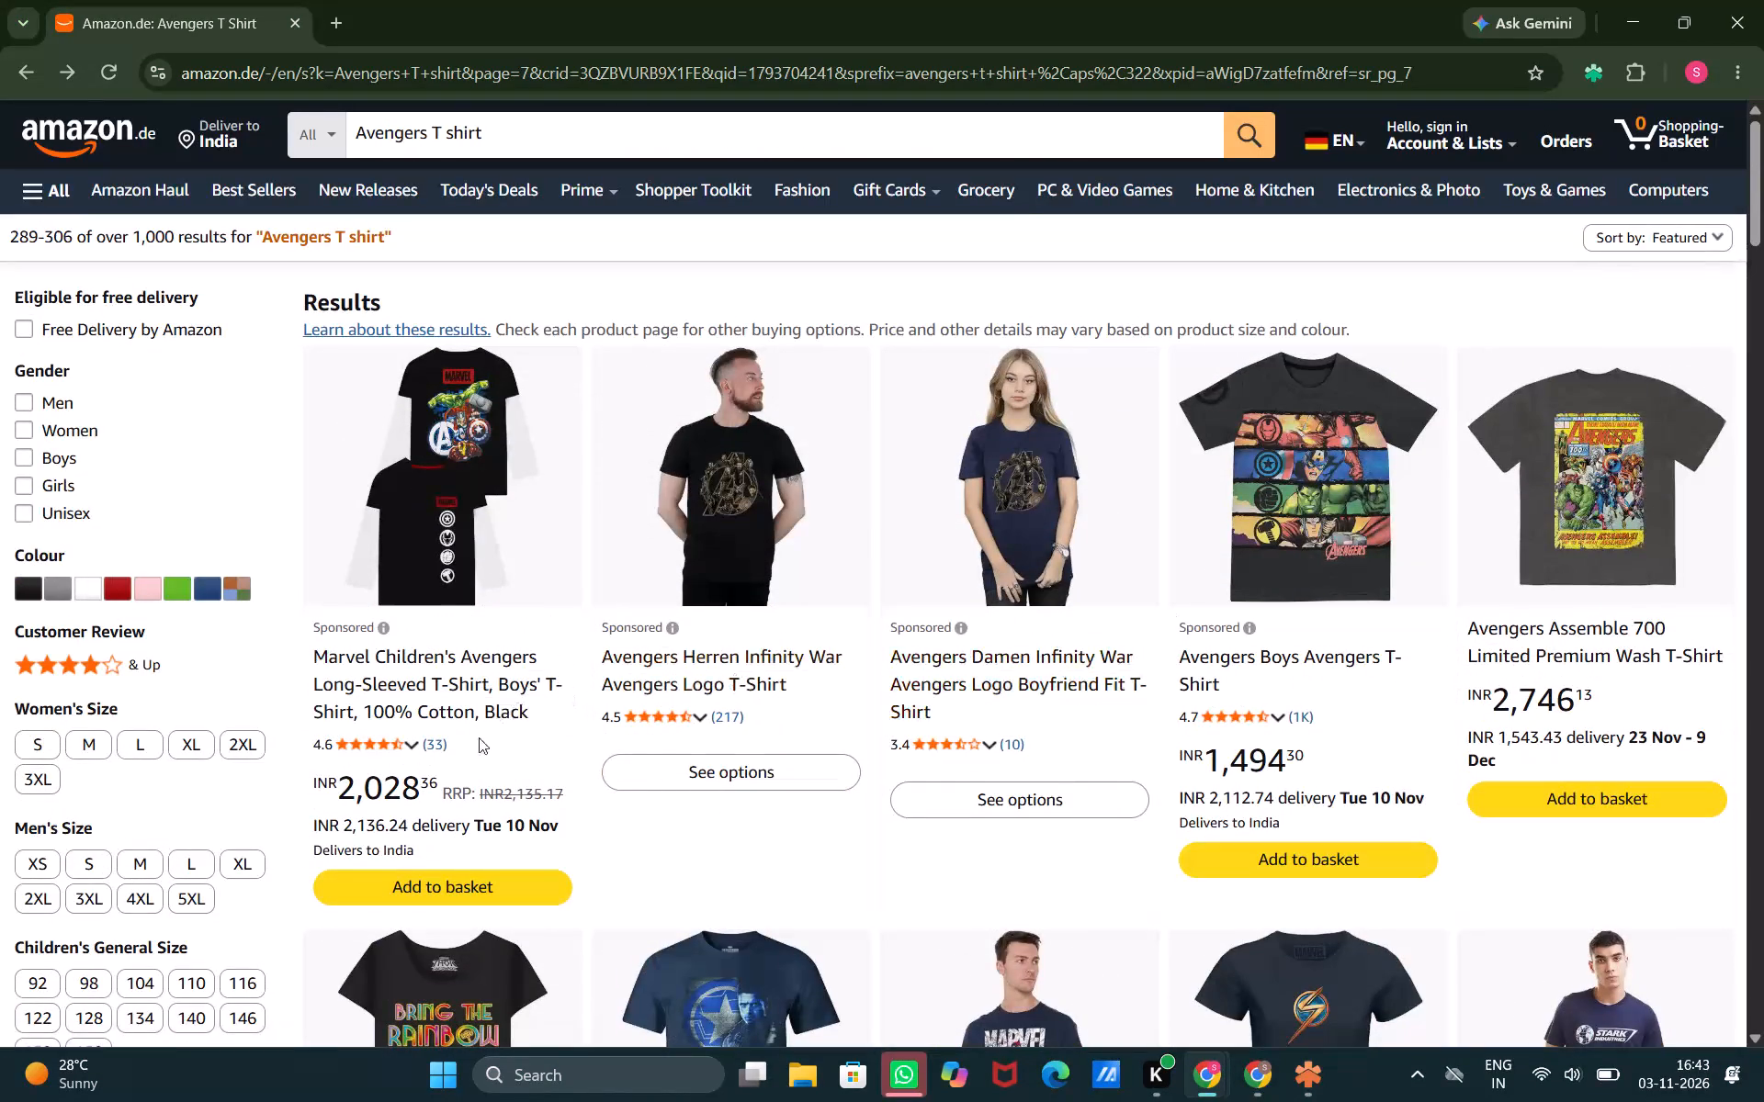
{"action": "right_click", "coordinate": [471, 713]}
{"action": "left_click", "coordinate": [569, 579]}
{"action": "key", "text": "alt+Tab"}
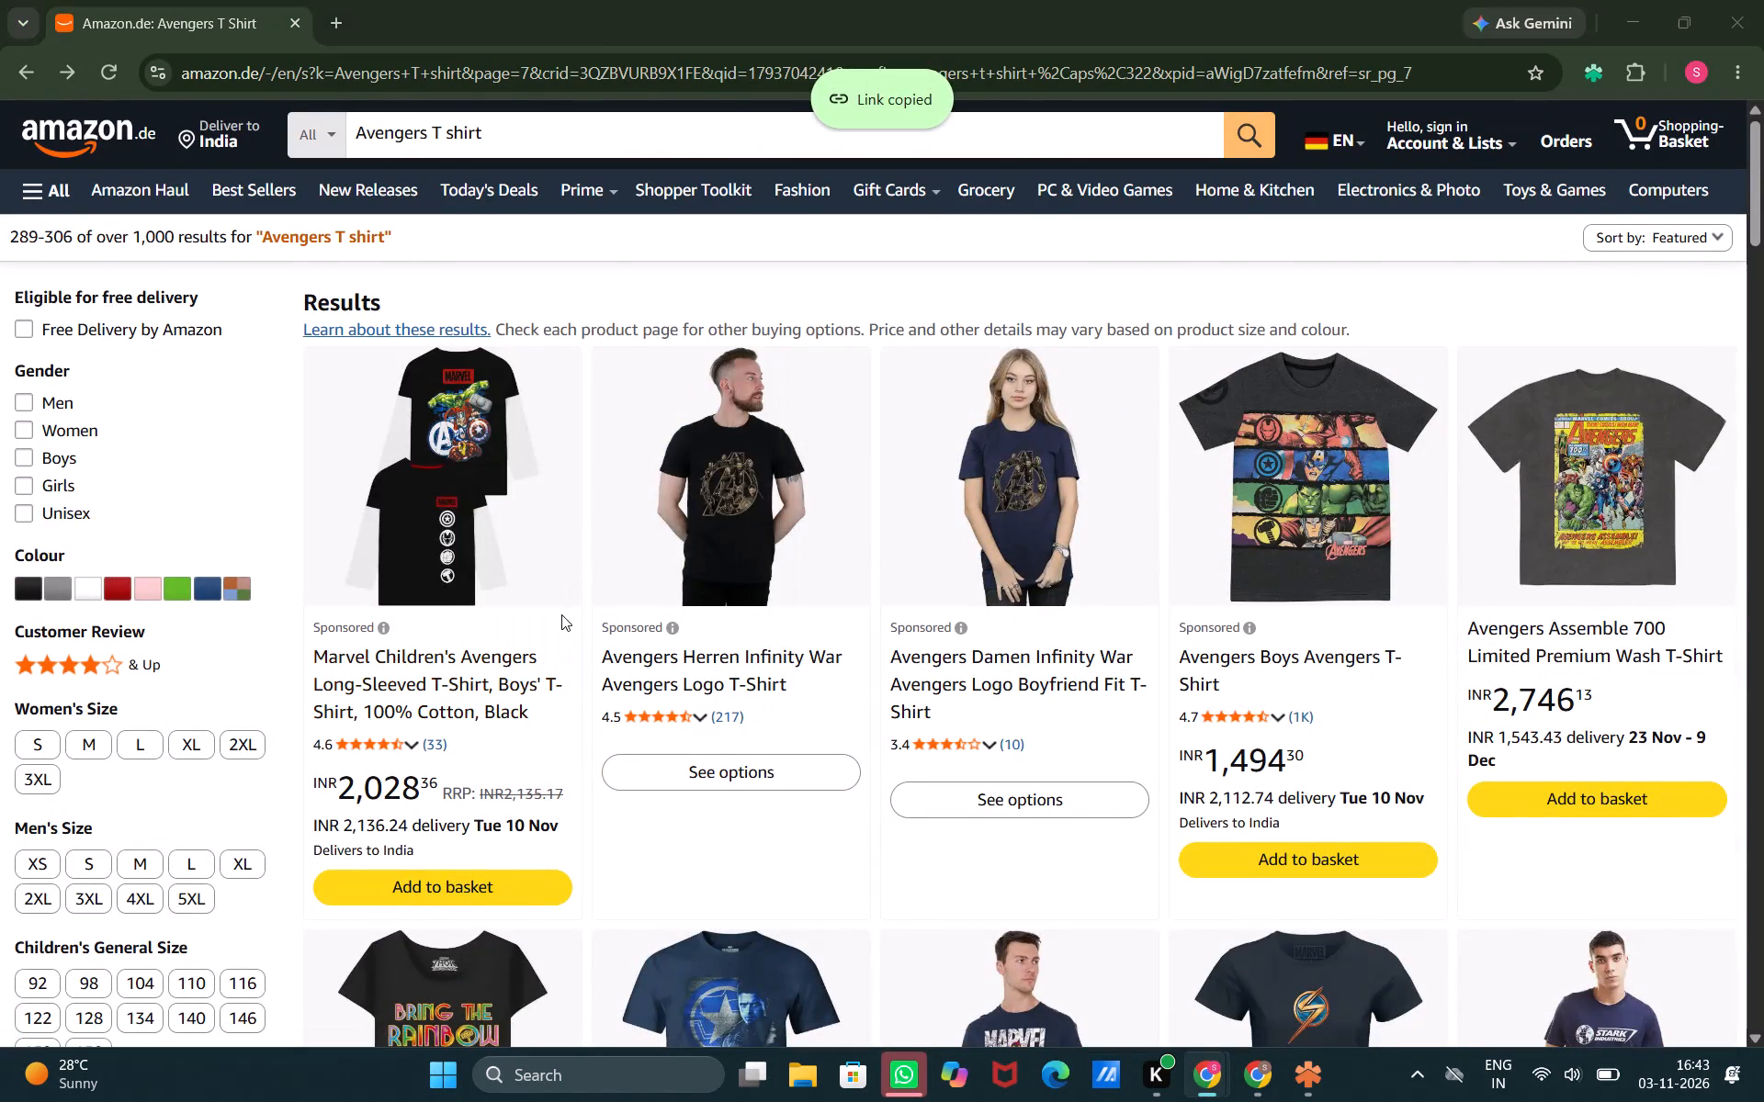
{"action": "key", "text": "ctrl+v"}
{"action": "key", "text": "Return"}
{"action": "key", "text": "Return"}
{"action": "key", "text": "alt+Tab"}
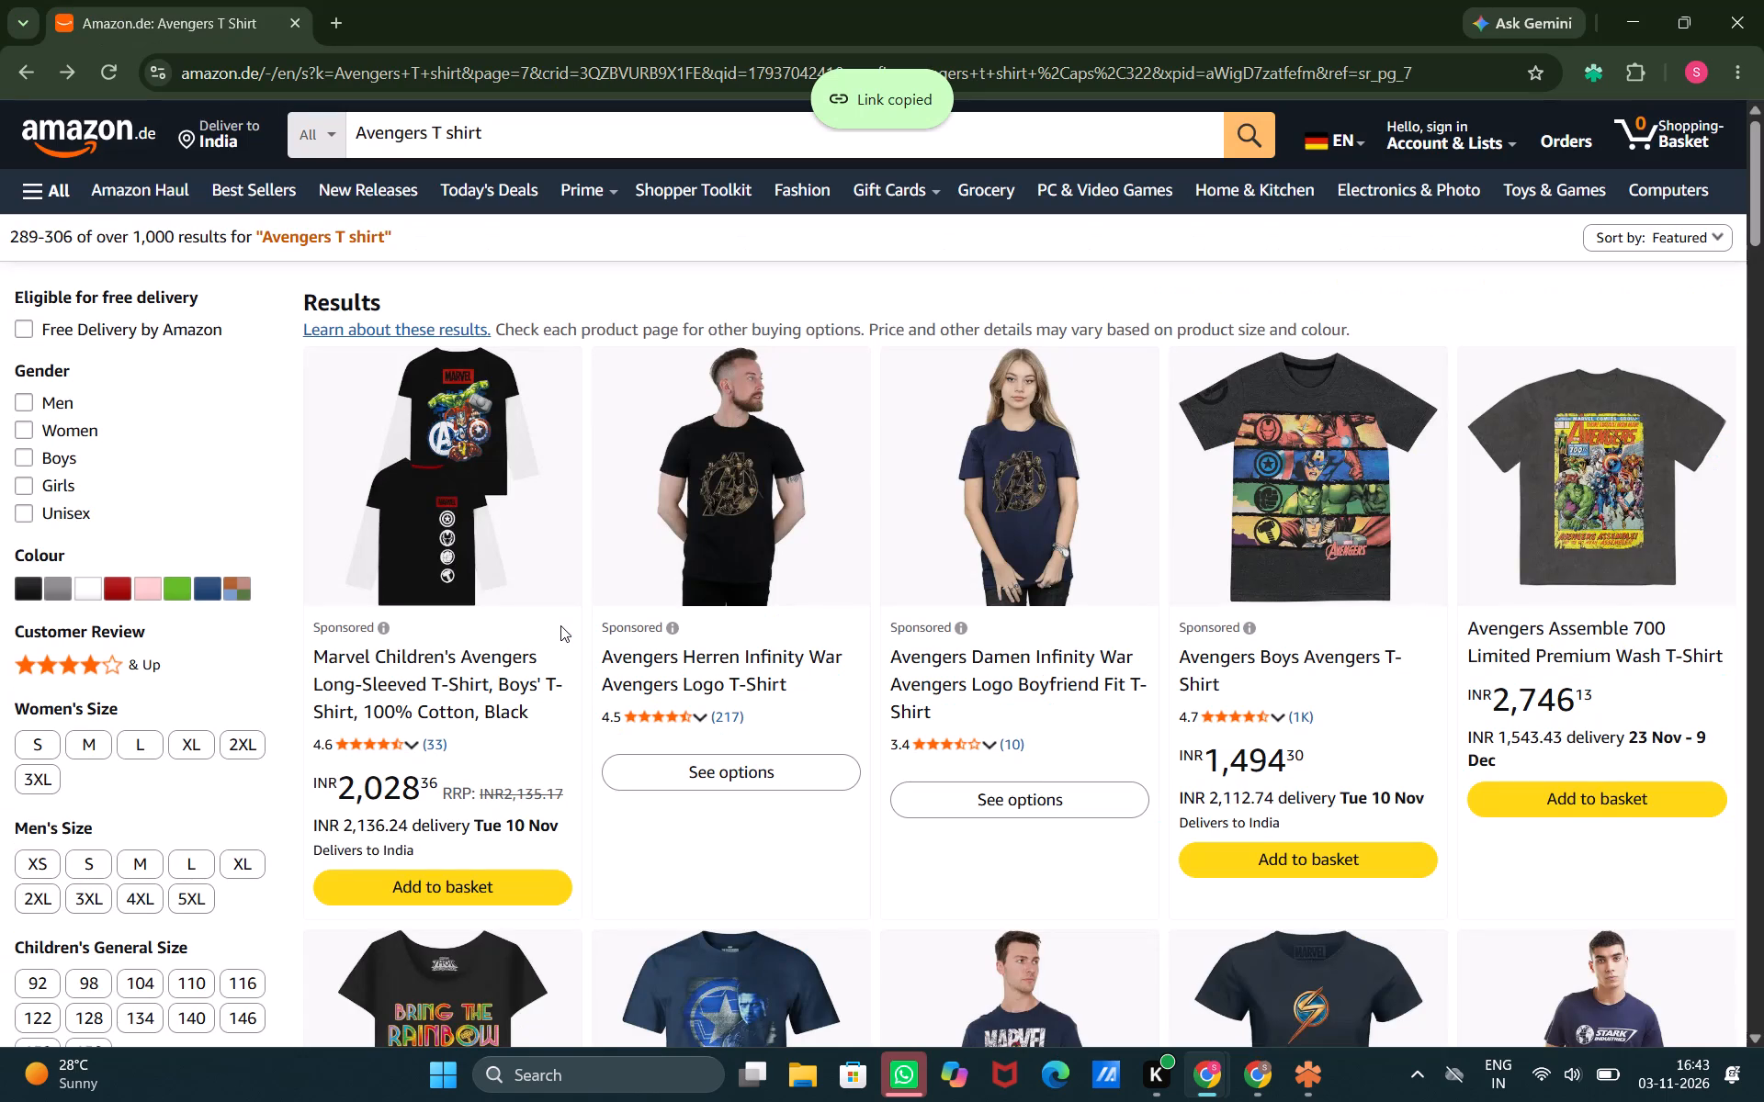
Copy the product link of the sponsored Avengers Herren Infinity War Avengers Logo T-Shirt into cell C21915 of the sheet.
{"action": "right_click", "coordinate": [652, 661]}
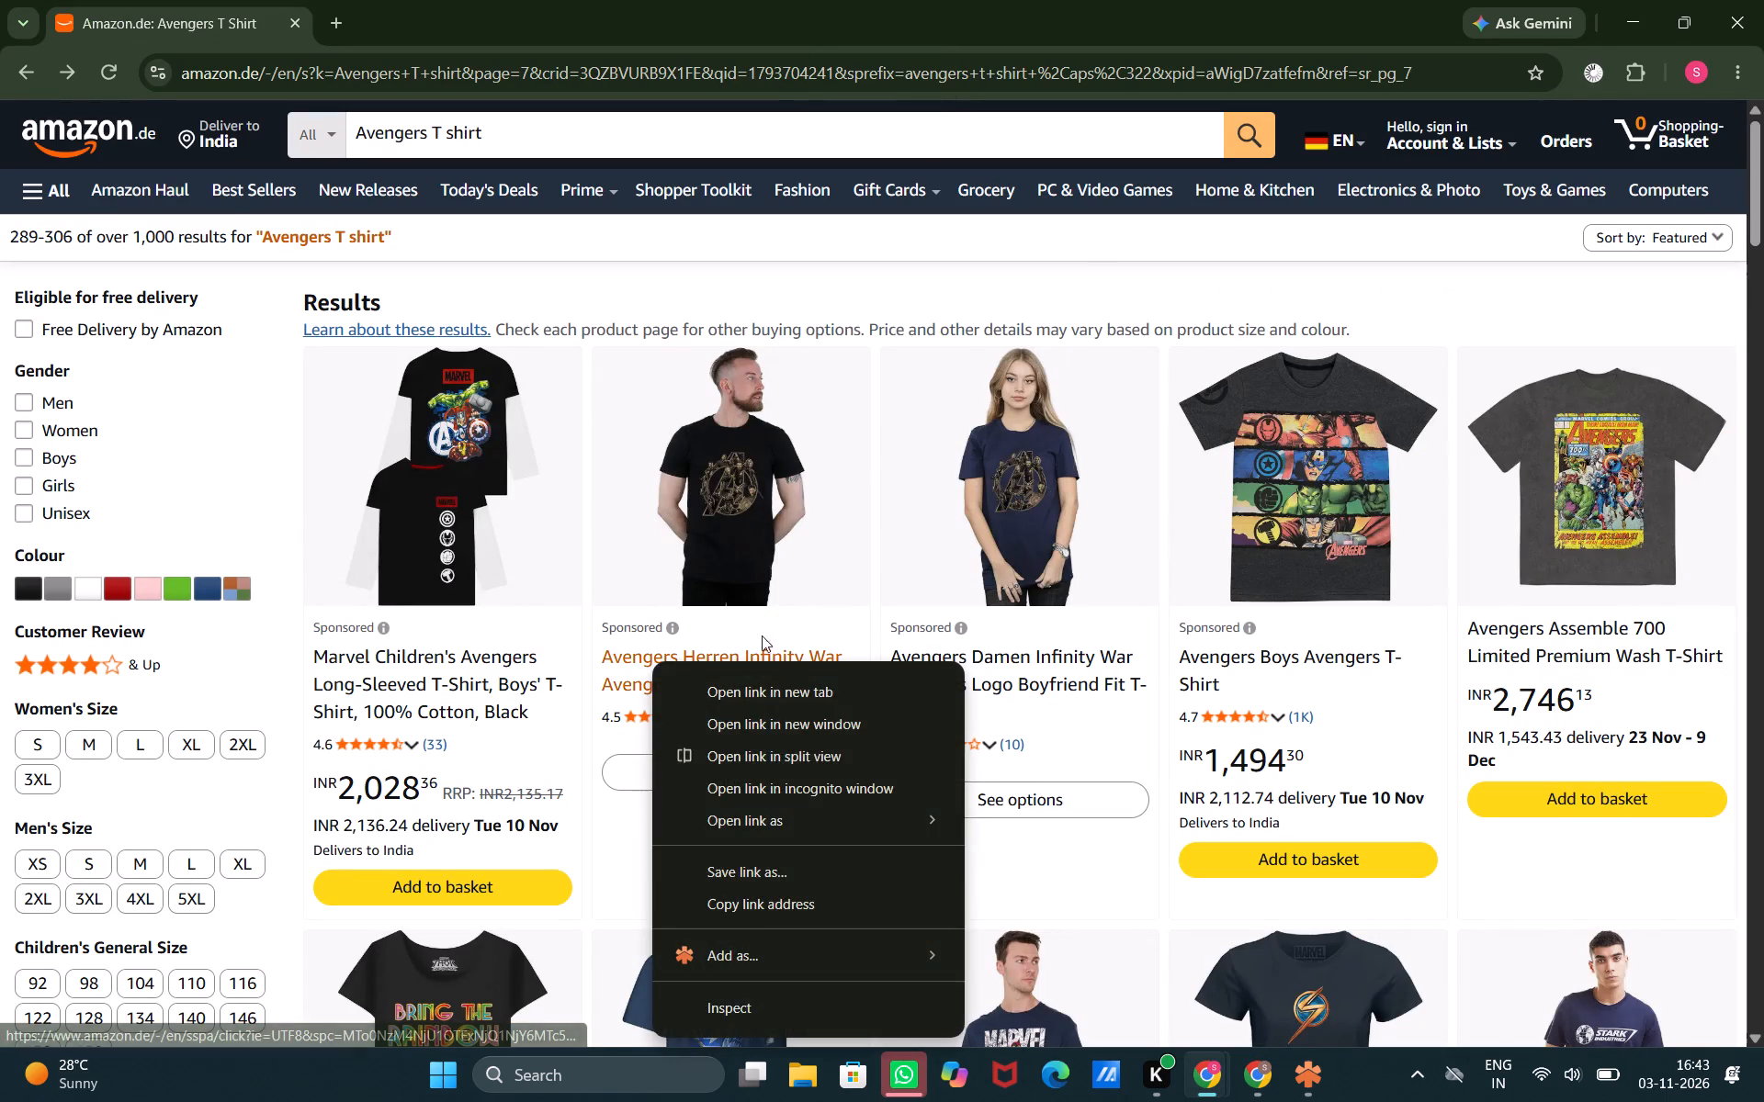
{"action": "left_click", "coordinate": [775, 911]}
{"action": "key", "text": "alt+Tab"}
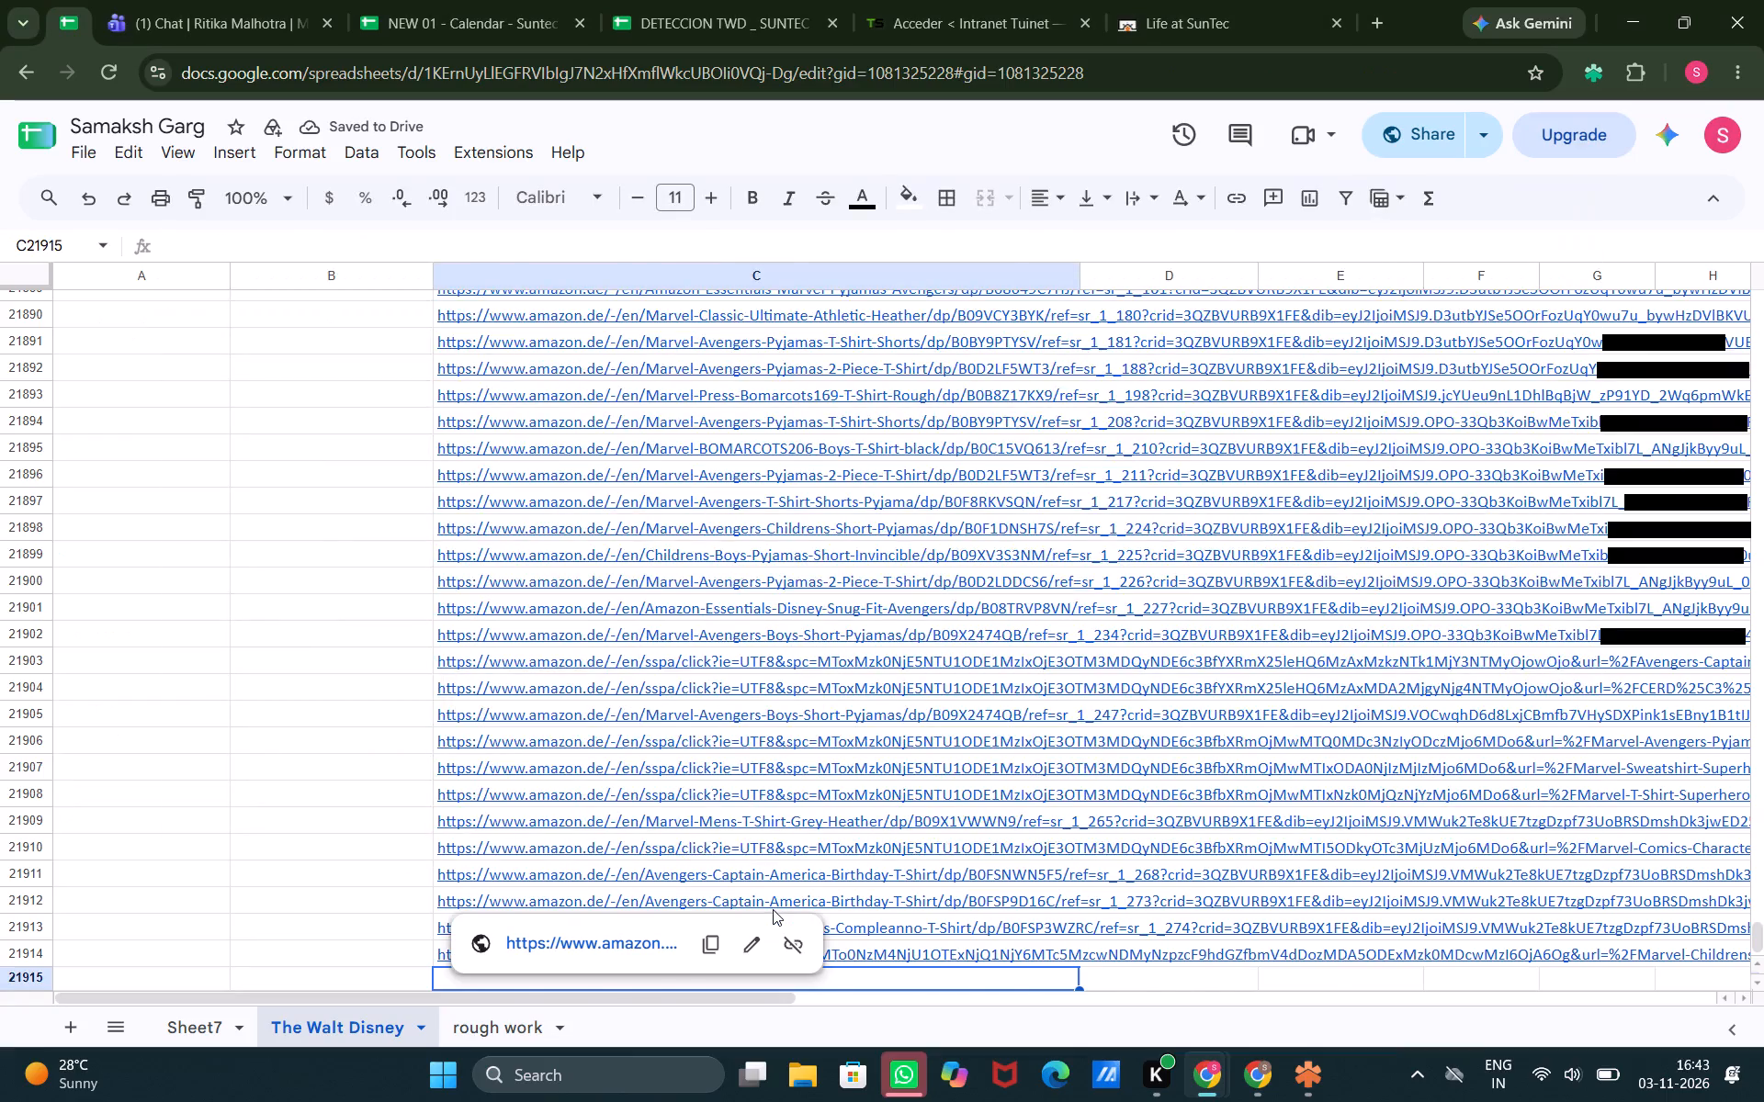
{"action": "key", "text": "ctrl+v"}
{"action": "key", "text": "Return"}
{"action": "key", "text": "Return"}
{"action": "key", "text": "alt+Tab"}
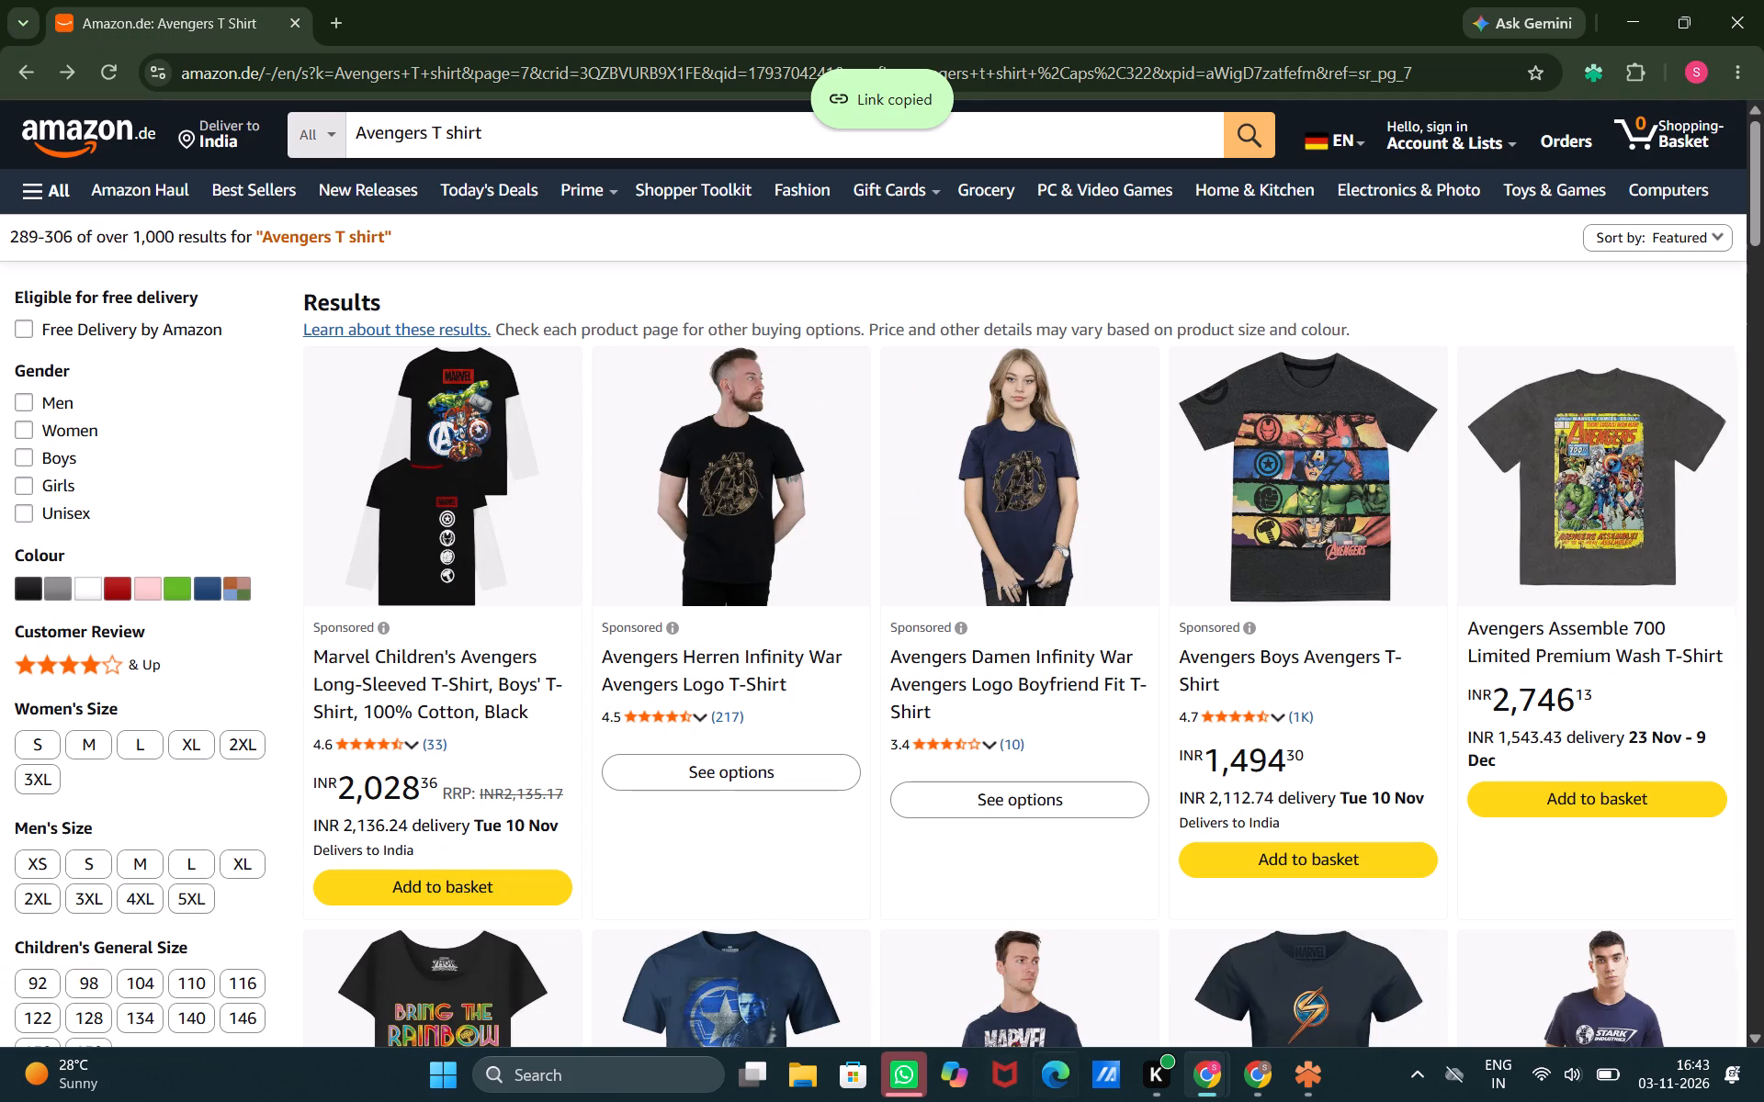
Copy the product link of the sponsored Avengers Damen Infinity War Avengers Logo Boyfriend Fit T-Shirt into cell C21916 of the sheet.
{"action": "right_click", "coordinate": [996, 691]}
{"action": "left_click", "coordinate": [1136, 559]}
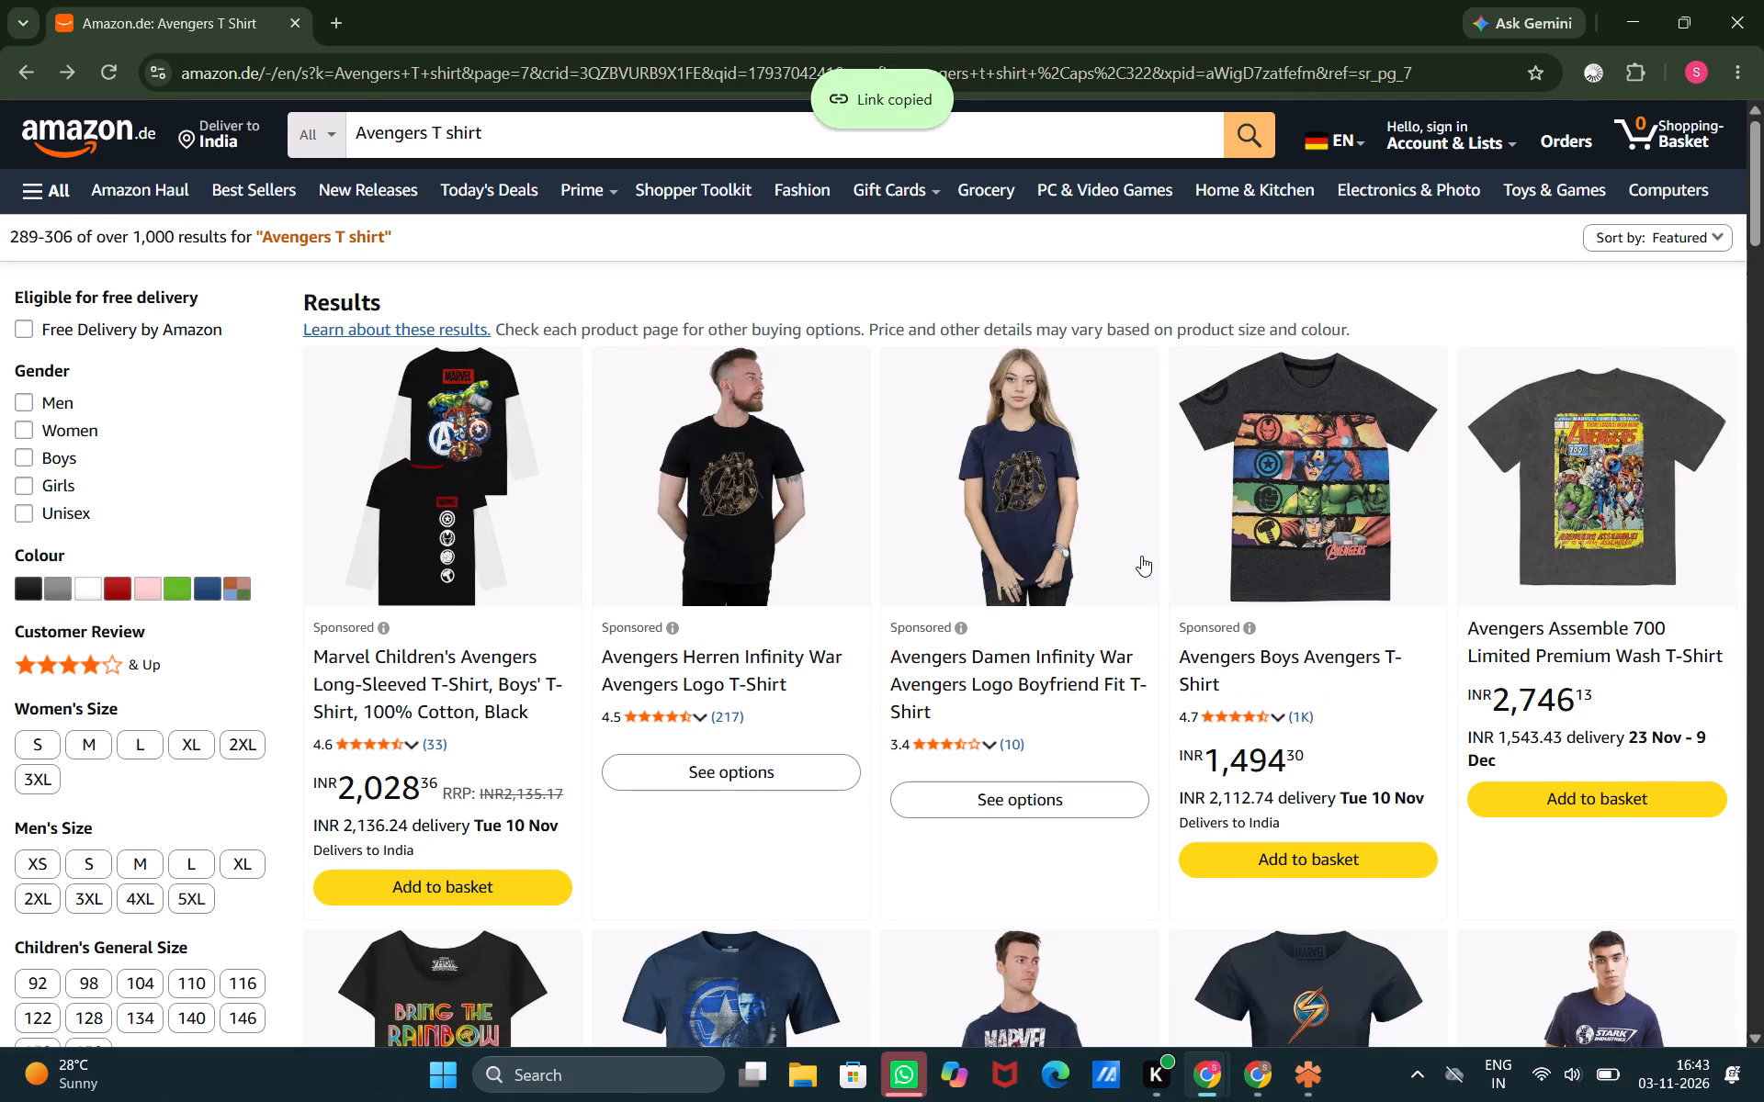
{"action": "key", "text": "alt+Tab"}
{"action": "key", "text": "ctrl+v"}
{"action": "key", "text": "Return"}
{"action": "key", "text": "Return"}
{"action": "key", "text": "alt+Tab"}
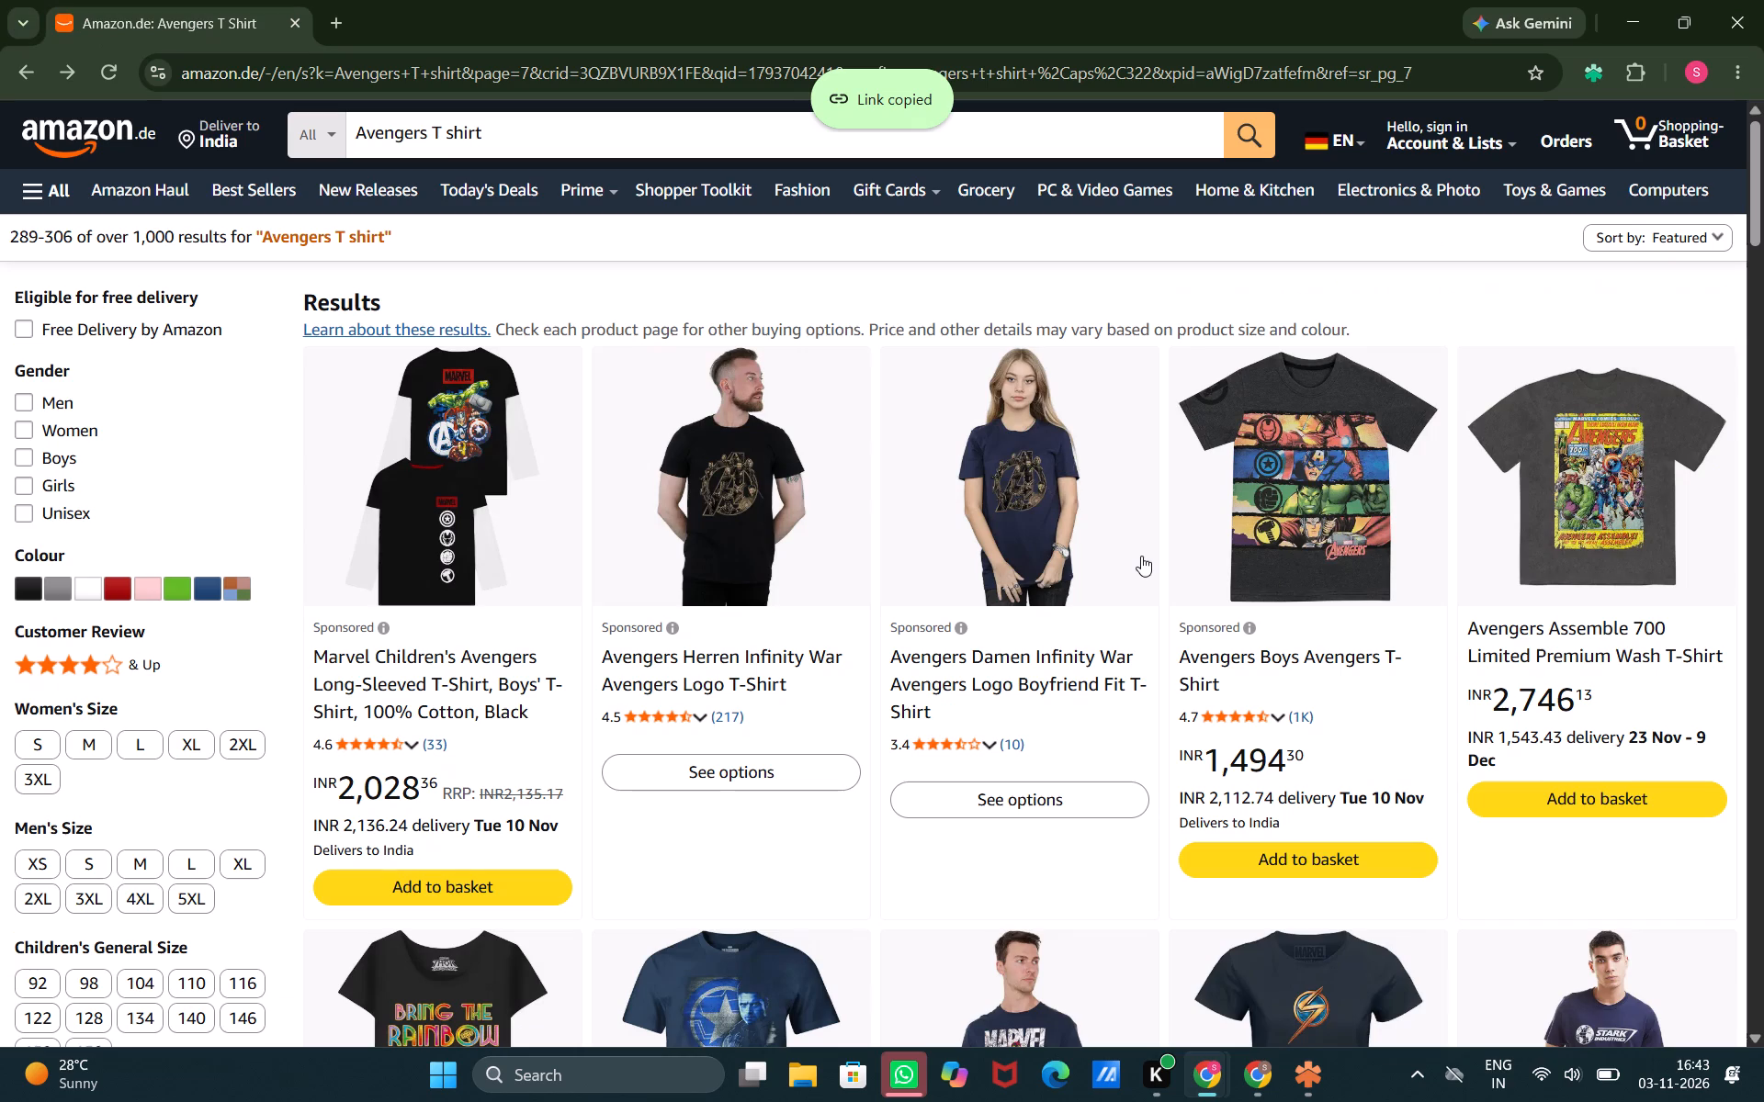
Copy the product link of the sponsored Avengers Boys Avengers T-Shirt into cell C21917 of the sheet.
{"action": "right_click", "coordinate": [1273, 664]}
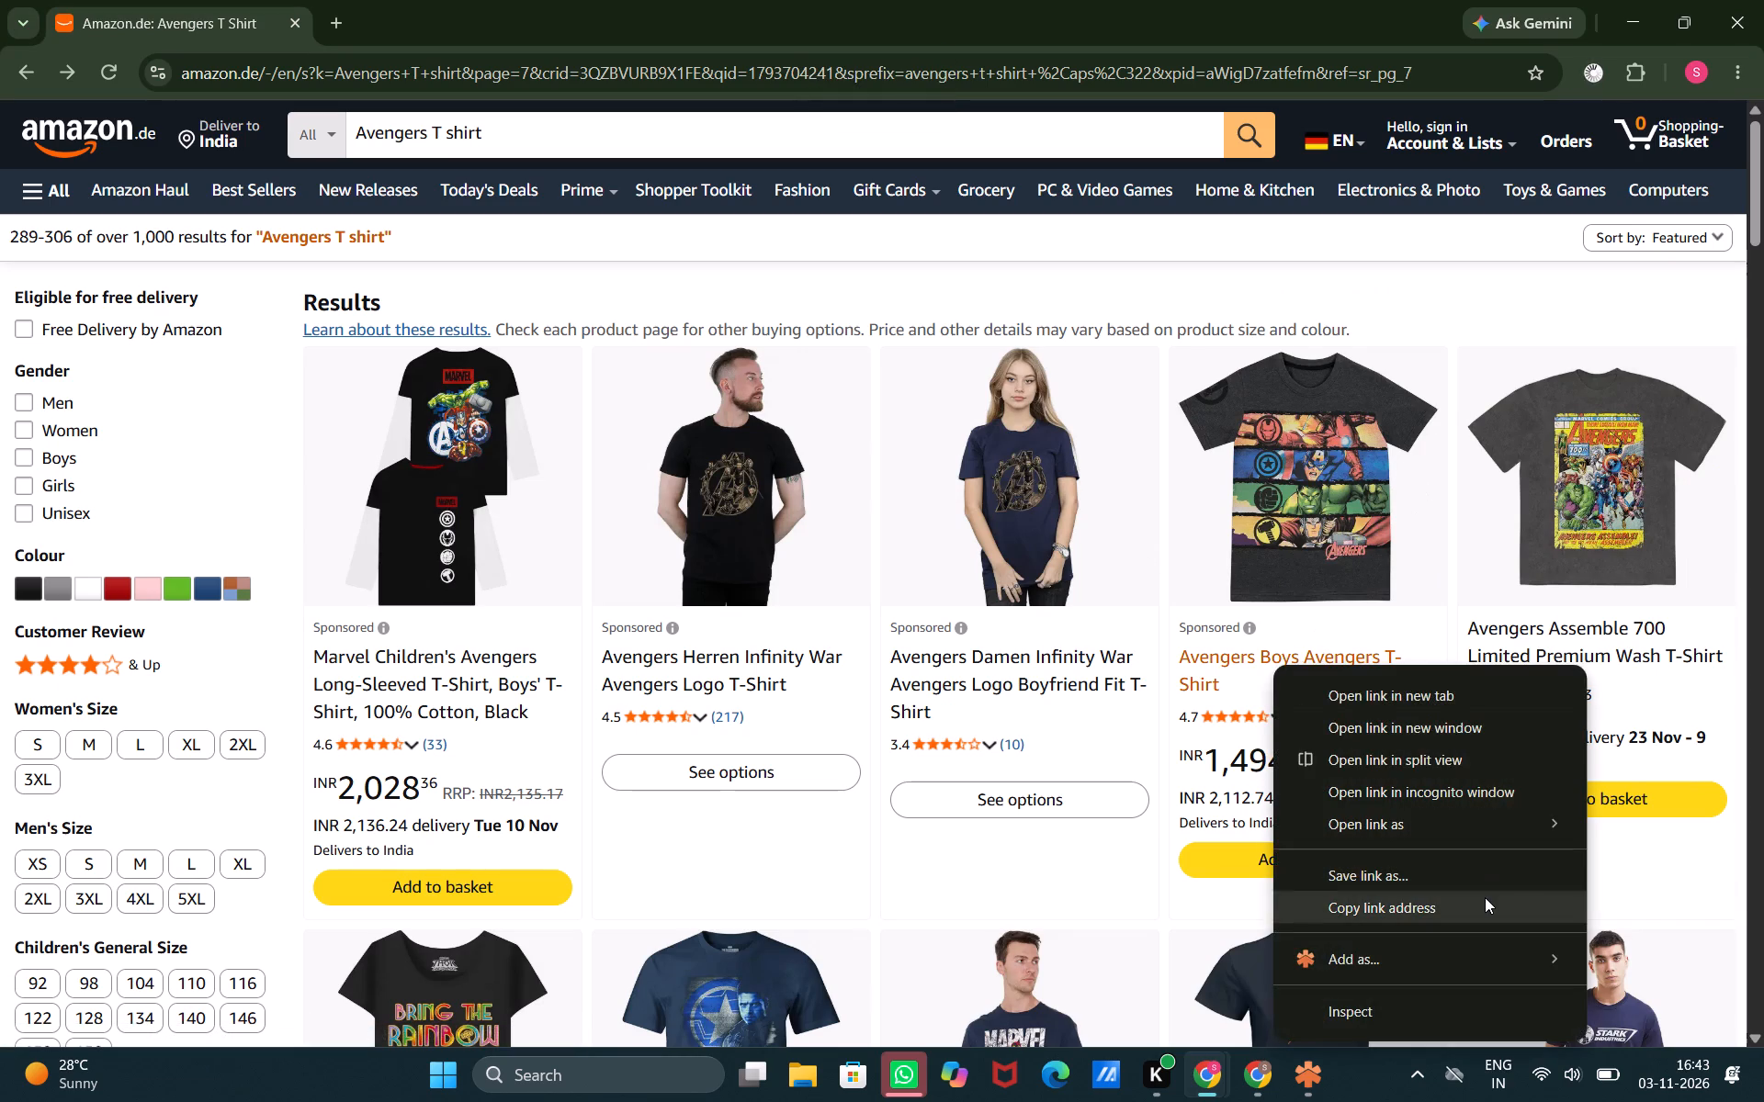
{"action": "left_click", "coordinate": [1485, 897]}
{"action": "key", "text": "alt+Tab"}
{"action": "key", "text": "ctrl+v"}
{"action": "key", "text": "Return"}
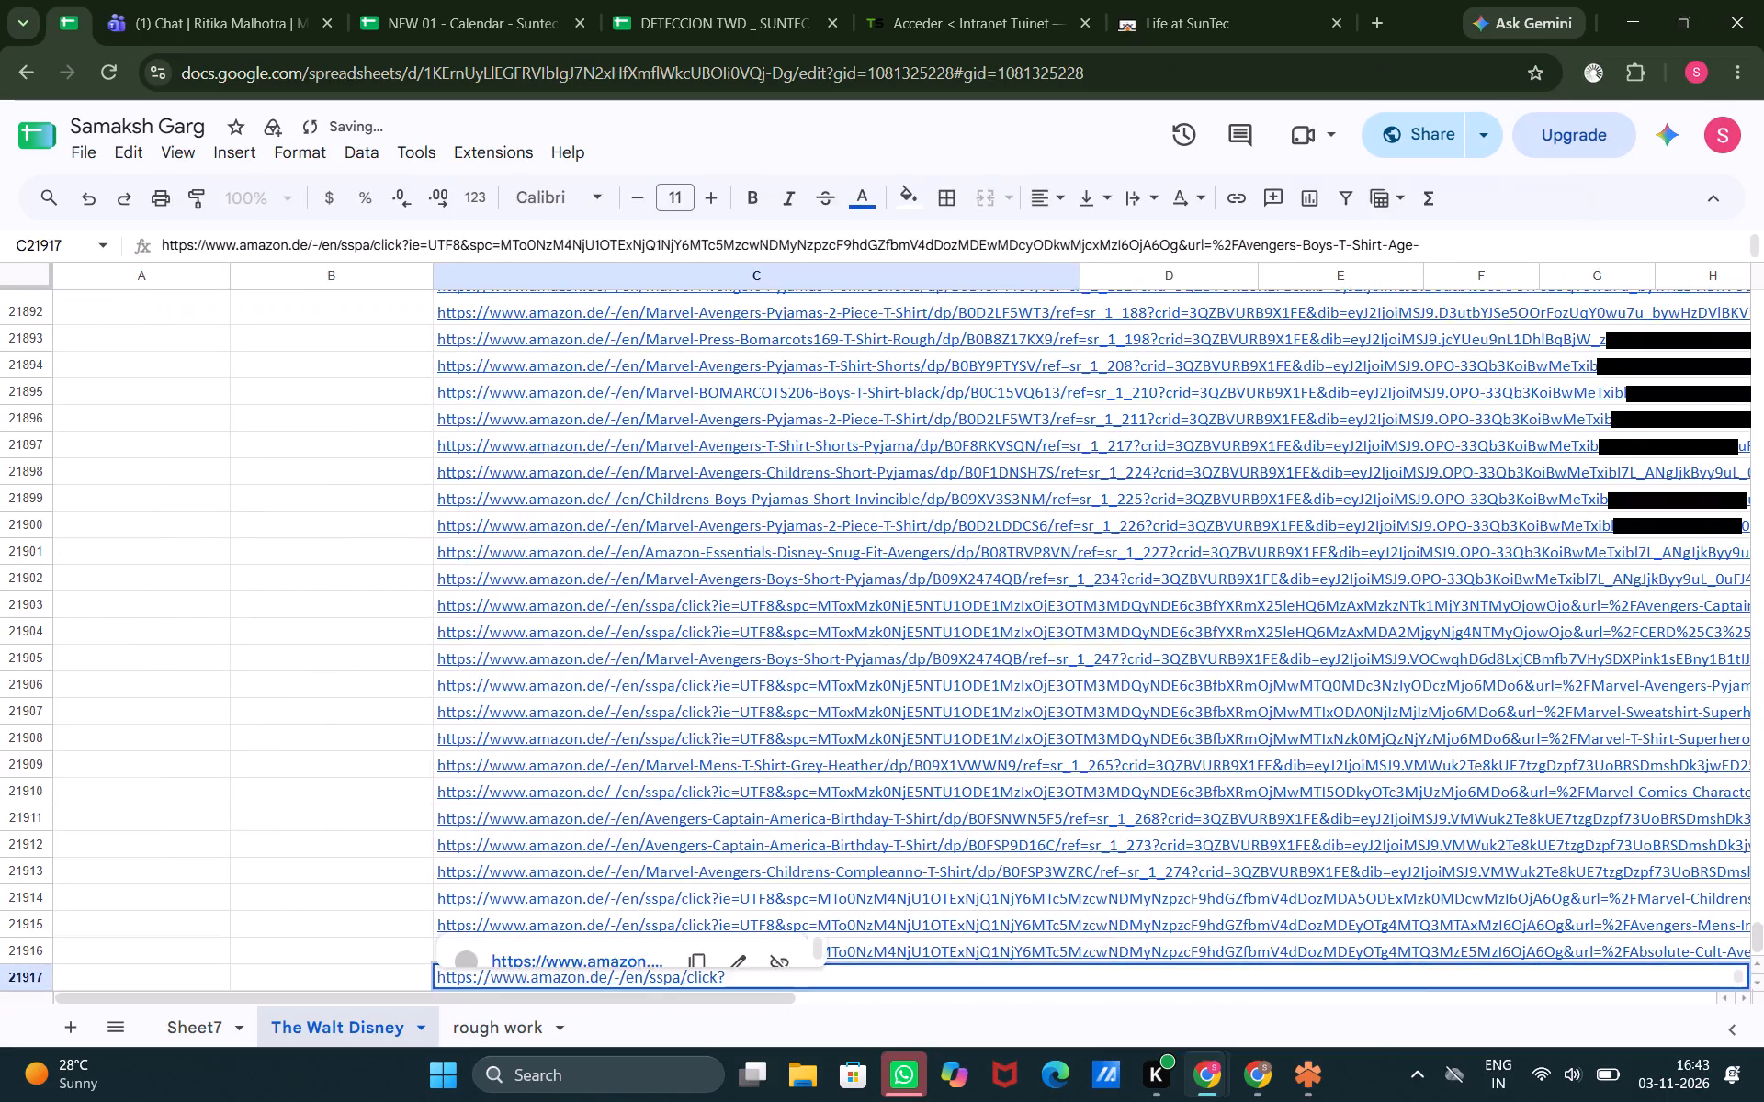
{"action": "key", "text": "Return"}
{"action": "key", "text": "alt+Tab"}
Copy the product link of the Avengers Assemble 700 Limited Premium Wash T-Shirt into cell C21918, and return to the Amazon results.
{"action": "right_click", "coordinate": [1614, 619]}
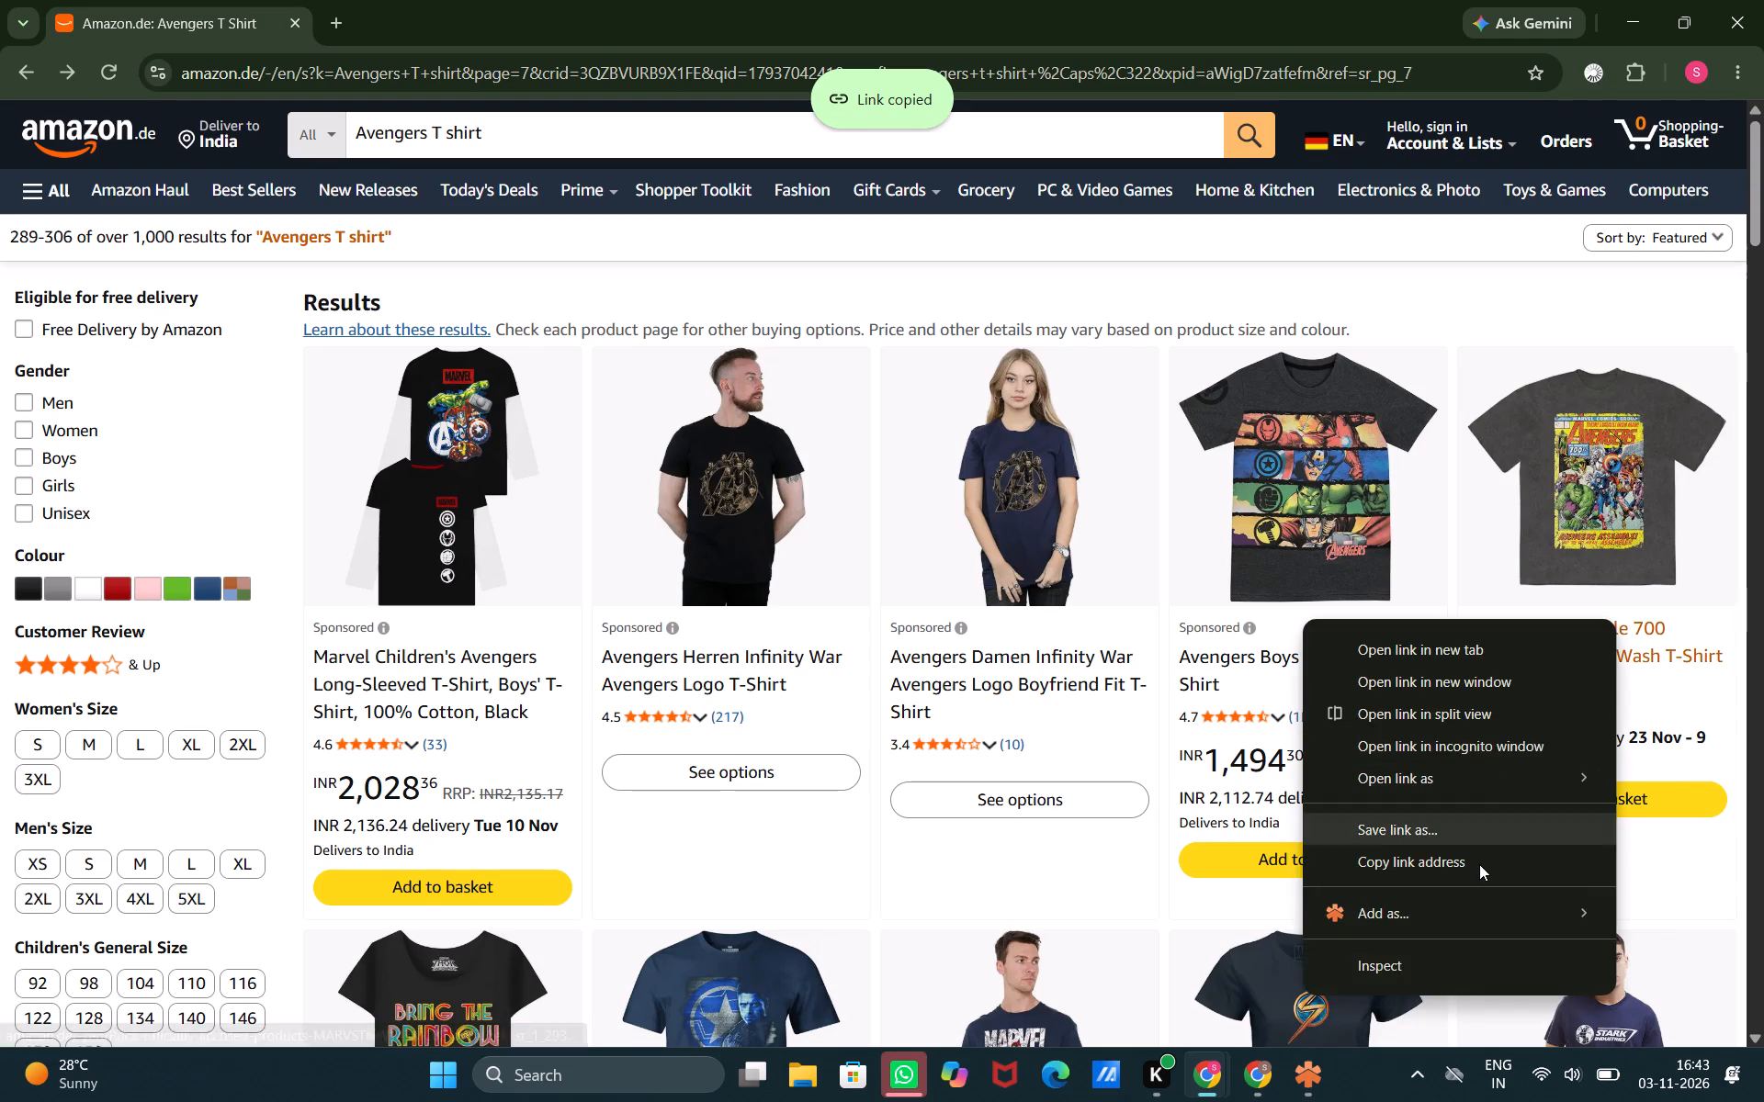
{"action": "left_click", "coordinate": [1479, 865]}
{"action": "key", "text": "alt+Tab"}
{"action": "key", "text": "ctrl+v"}
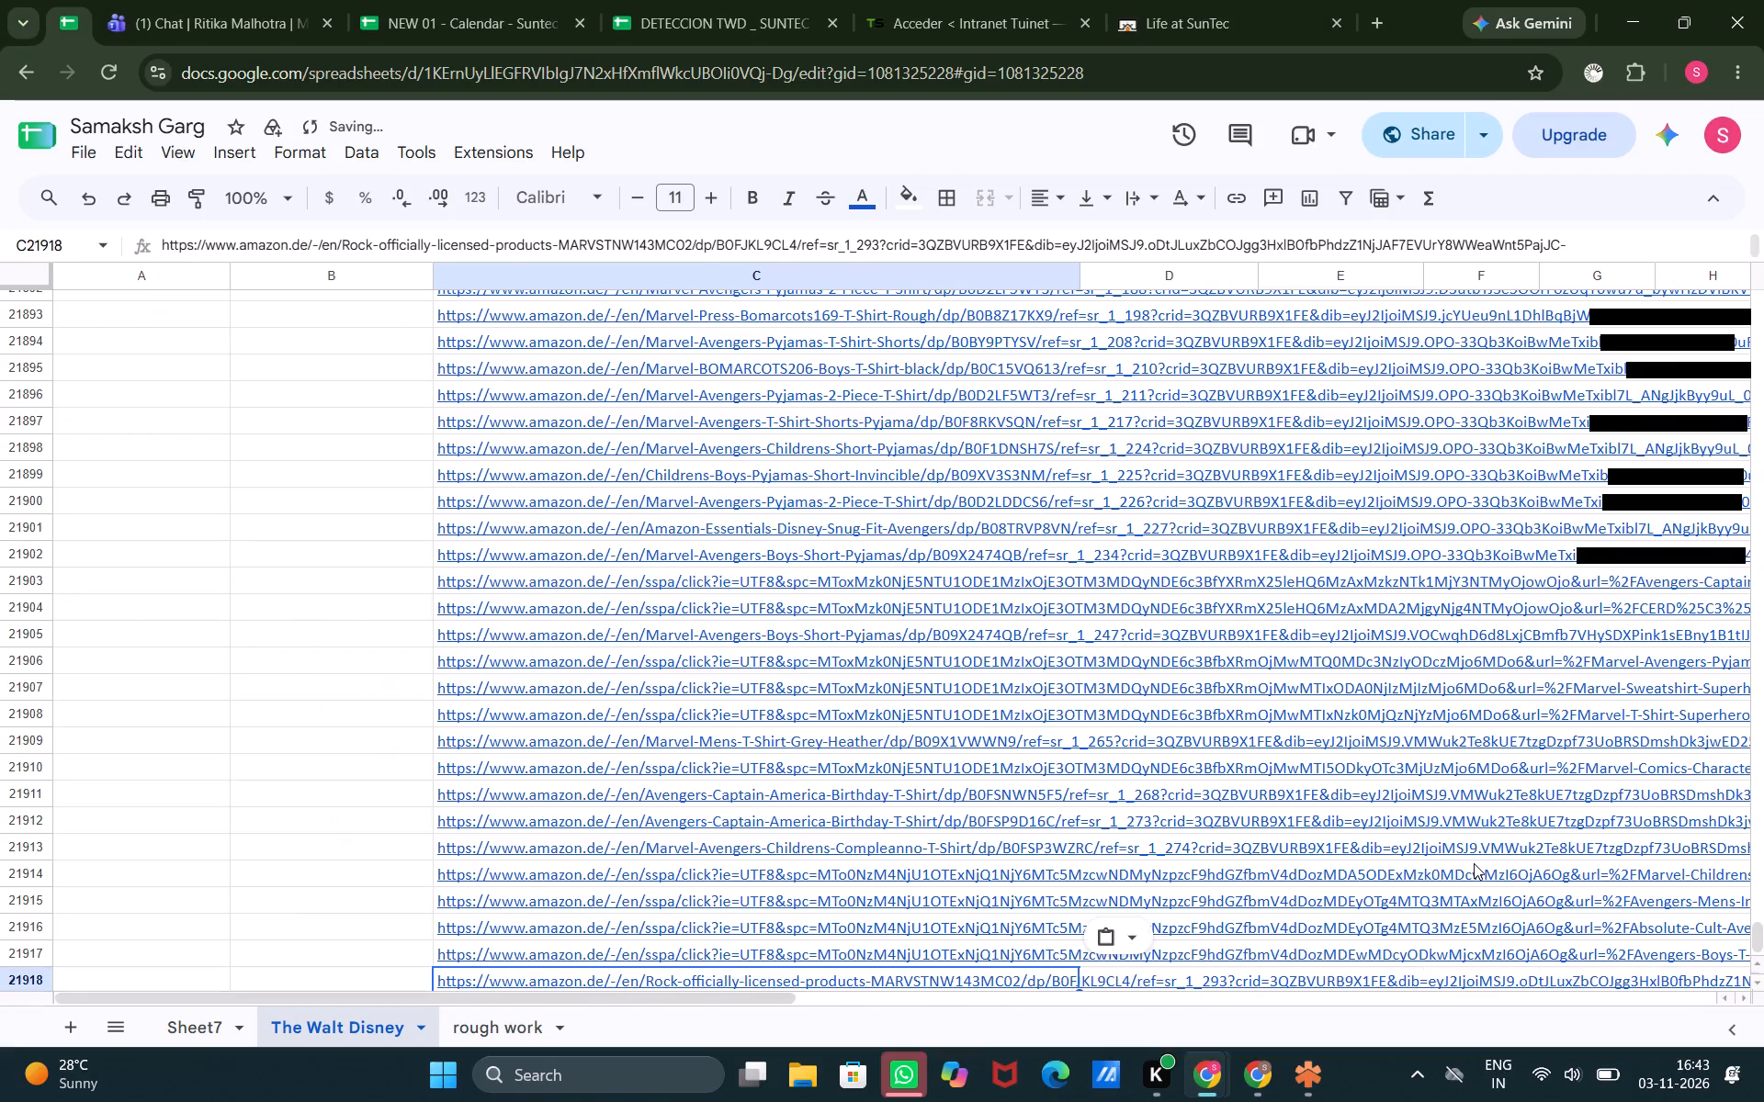
{"action": "key", "text": "Return"}
{"action": "key", "text": "Return"}
{"action": "key", "text": "alt+Tab"}
{"action": "left_click", "coordinate": [779, 320]}
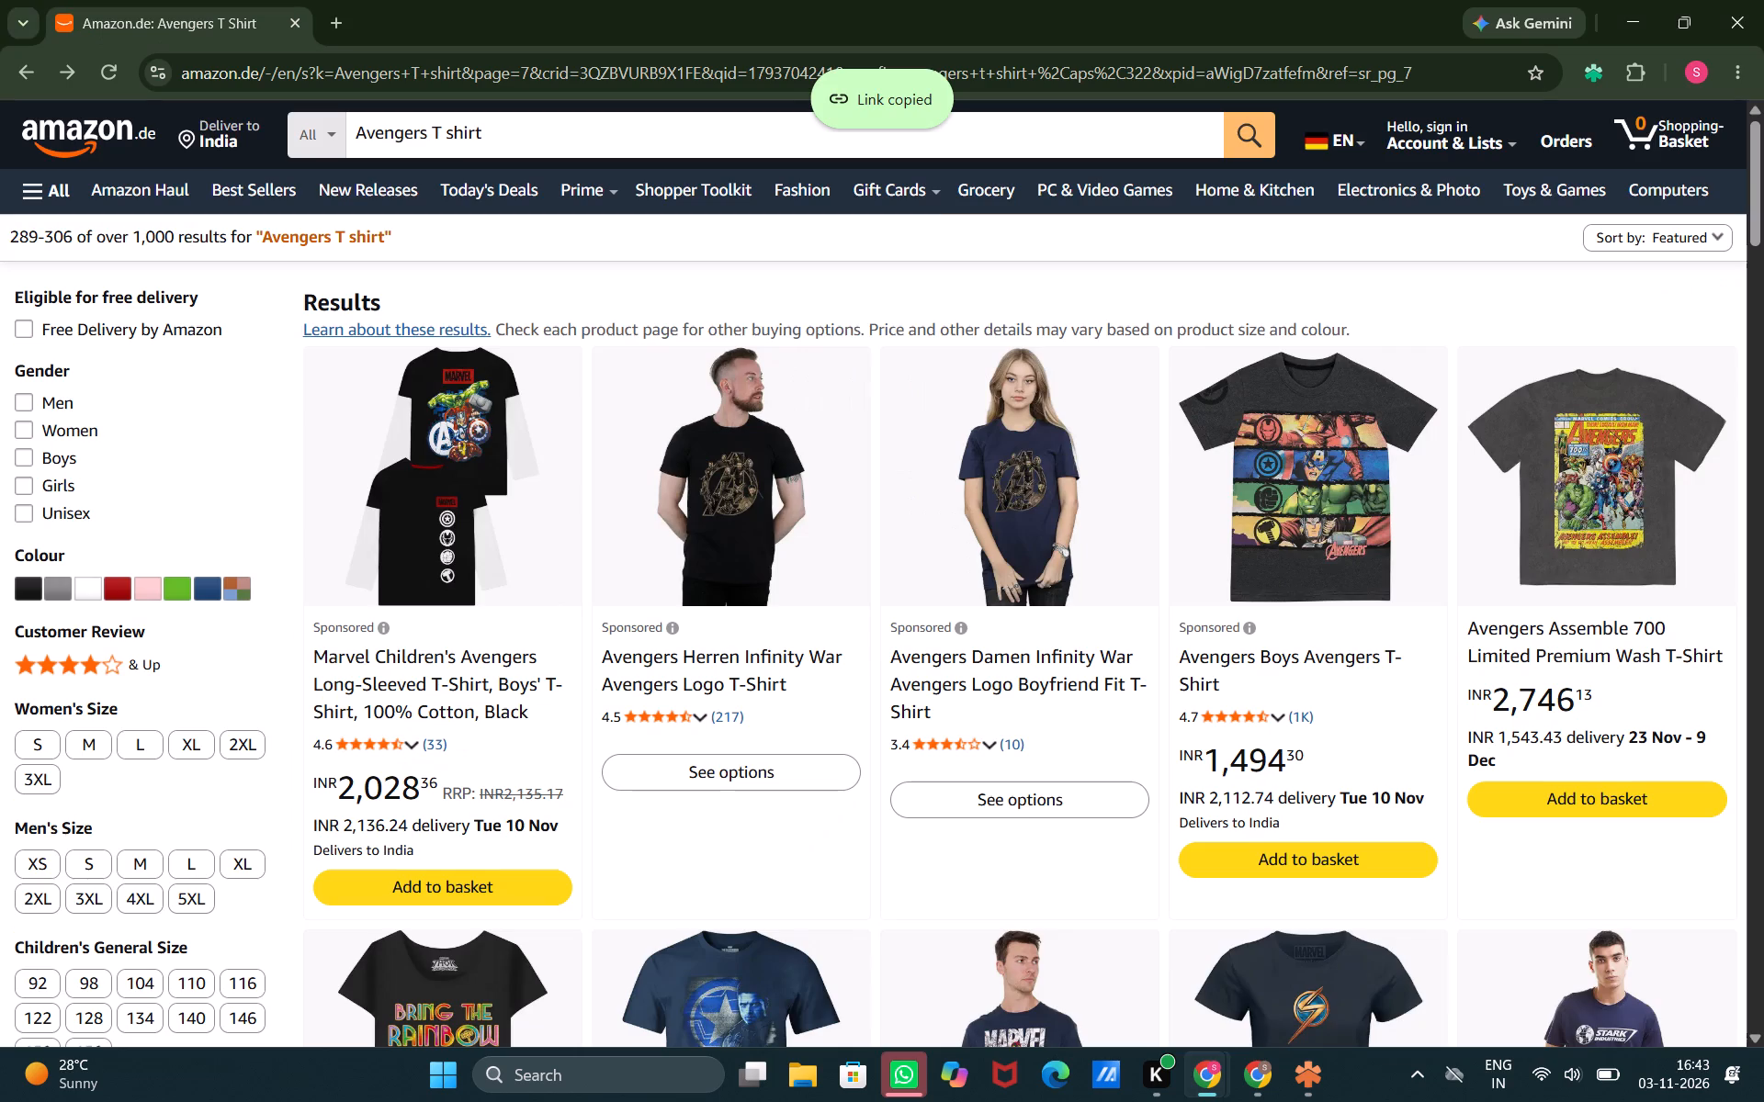
Check the product page of the Marvel Men's Stark Logo T-Shirt and return to the page 7 results.
{"action": "scroll", "coordinate": [1263, 490], "scroll_direction": "down", "scroll_amount": 5}
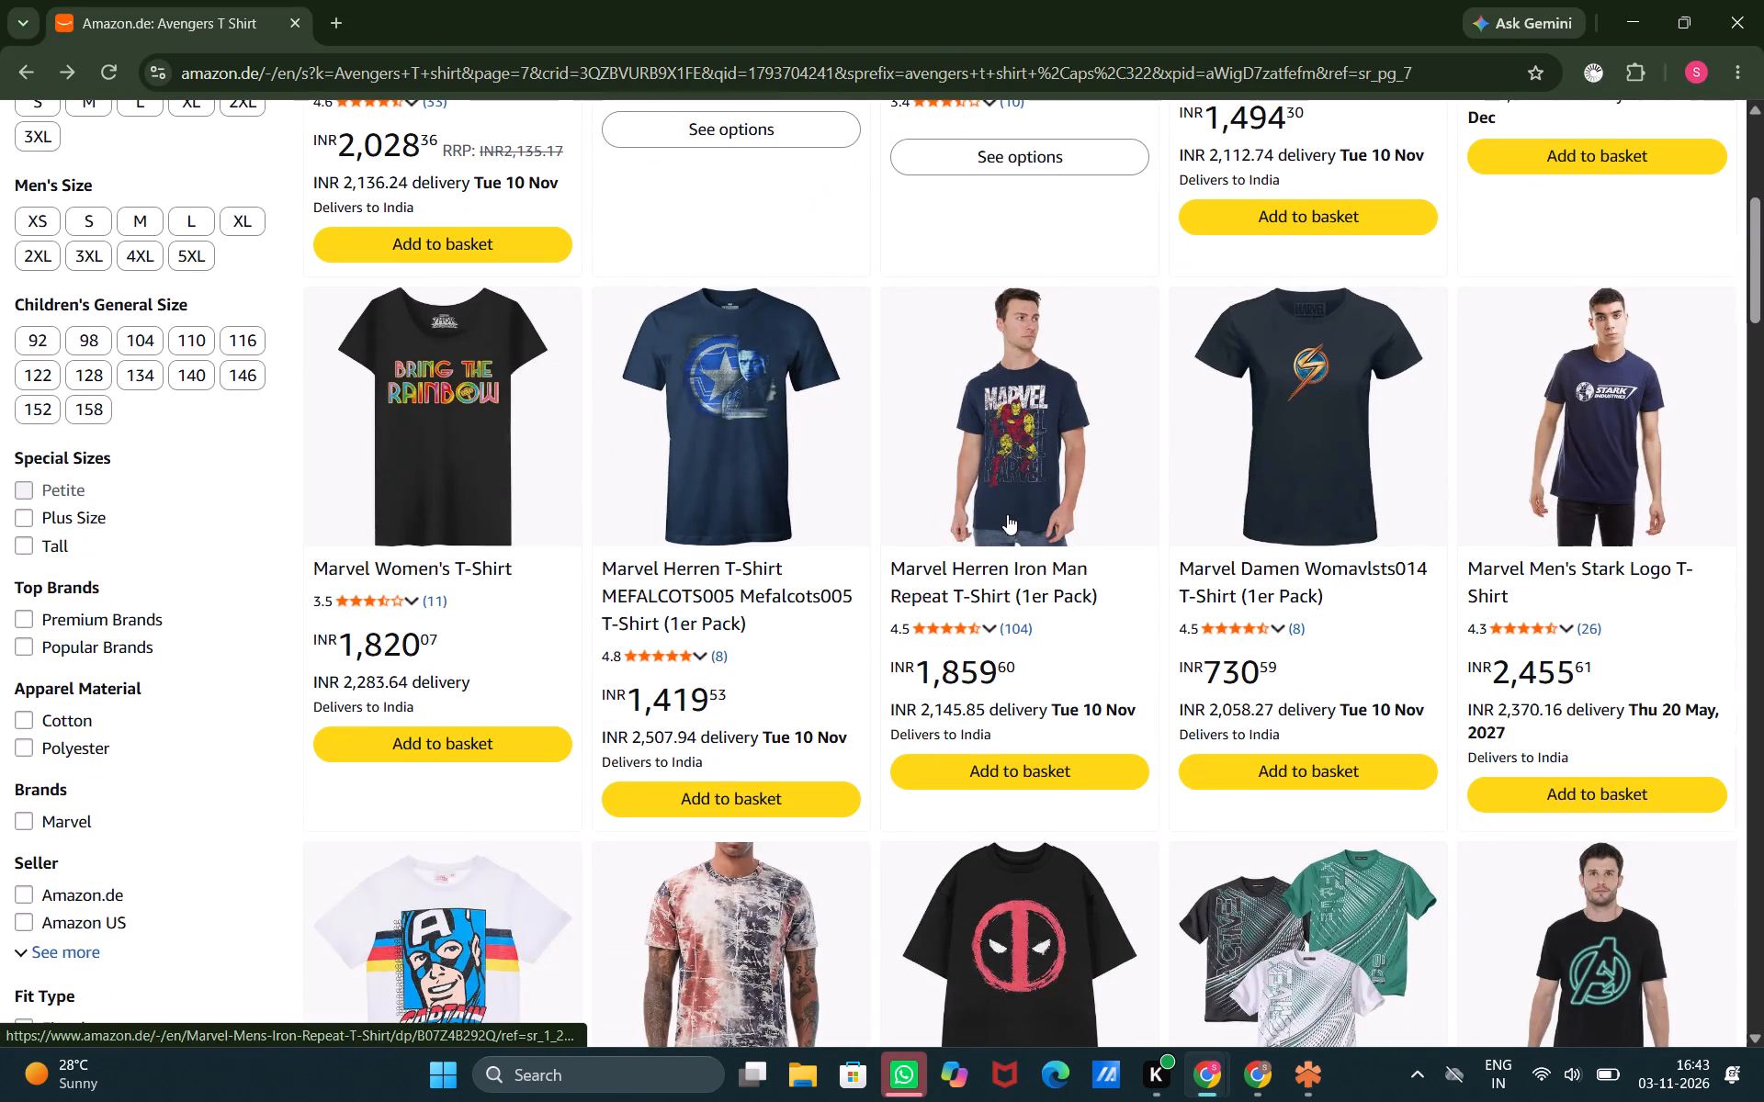
{"action": "scroll", "coordinate": [1611, 441], "scroll_direction": "down", "scroll_amount": 1}
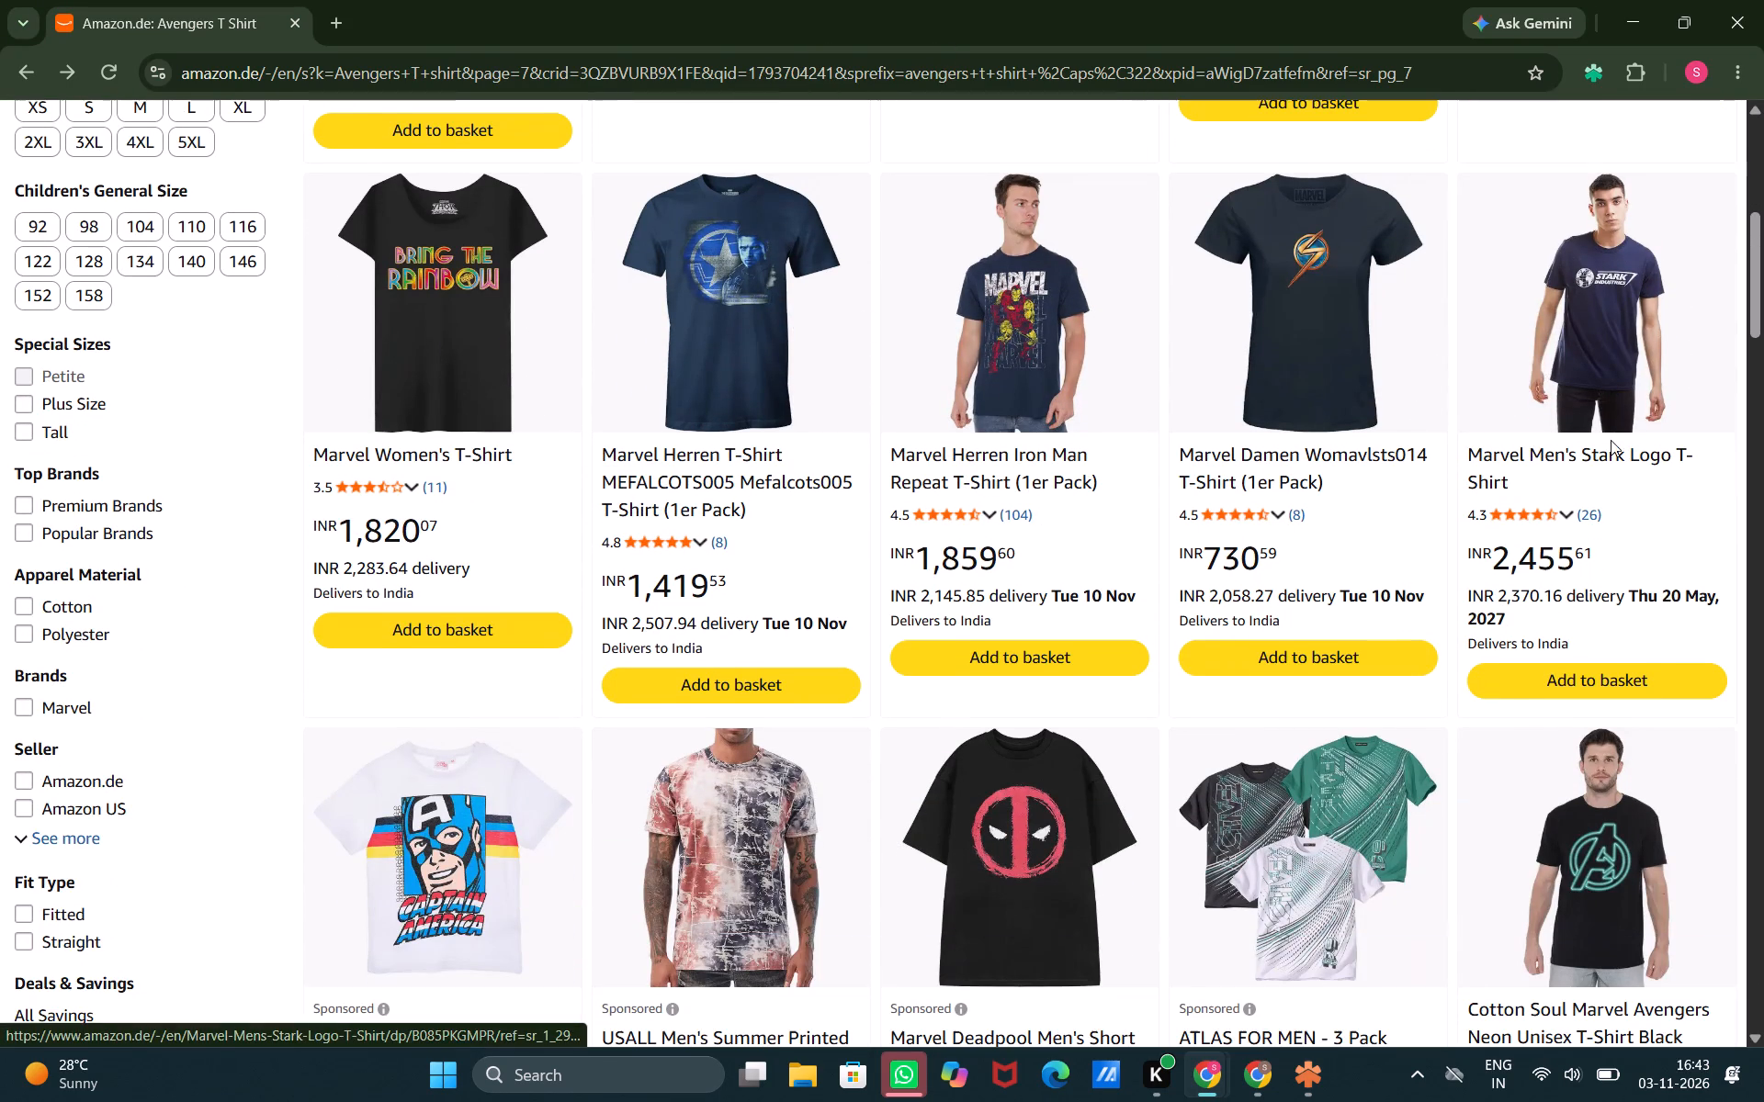
{"action": "left_click", "coordinate": [1605, 331]}
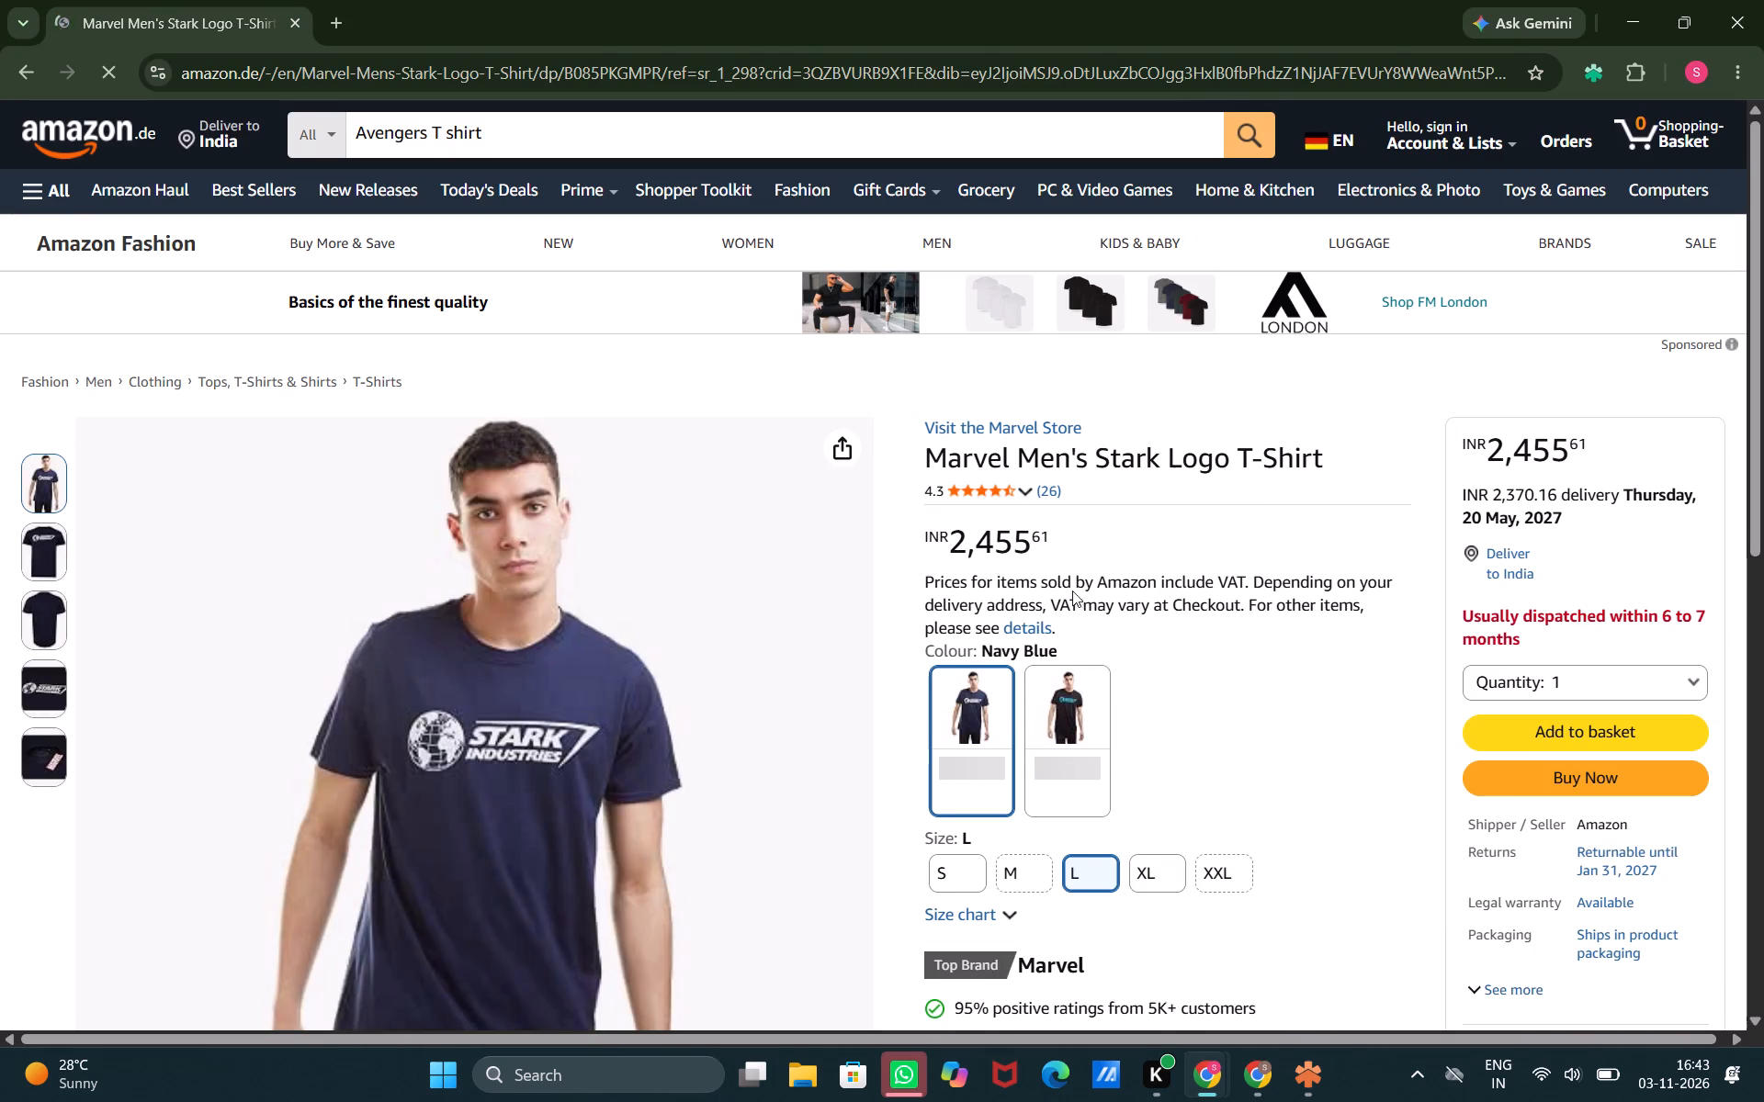
{"action": "left_click", "coordinate": [30, 71]}
Copy the product link of the sponsored Avengers Captain America Children's Boys' T-Shirt into cell C21919 of the sheet.
{"action": "scroll", "coordinate": [1763, 680], "scroll_direction": "down", "scroll_amount": 3}
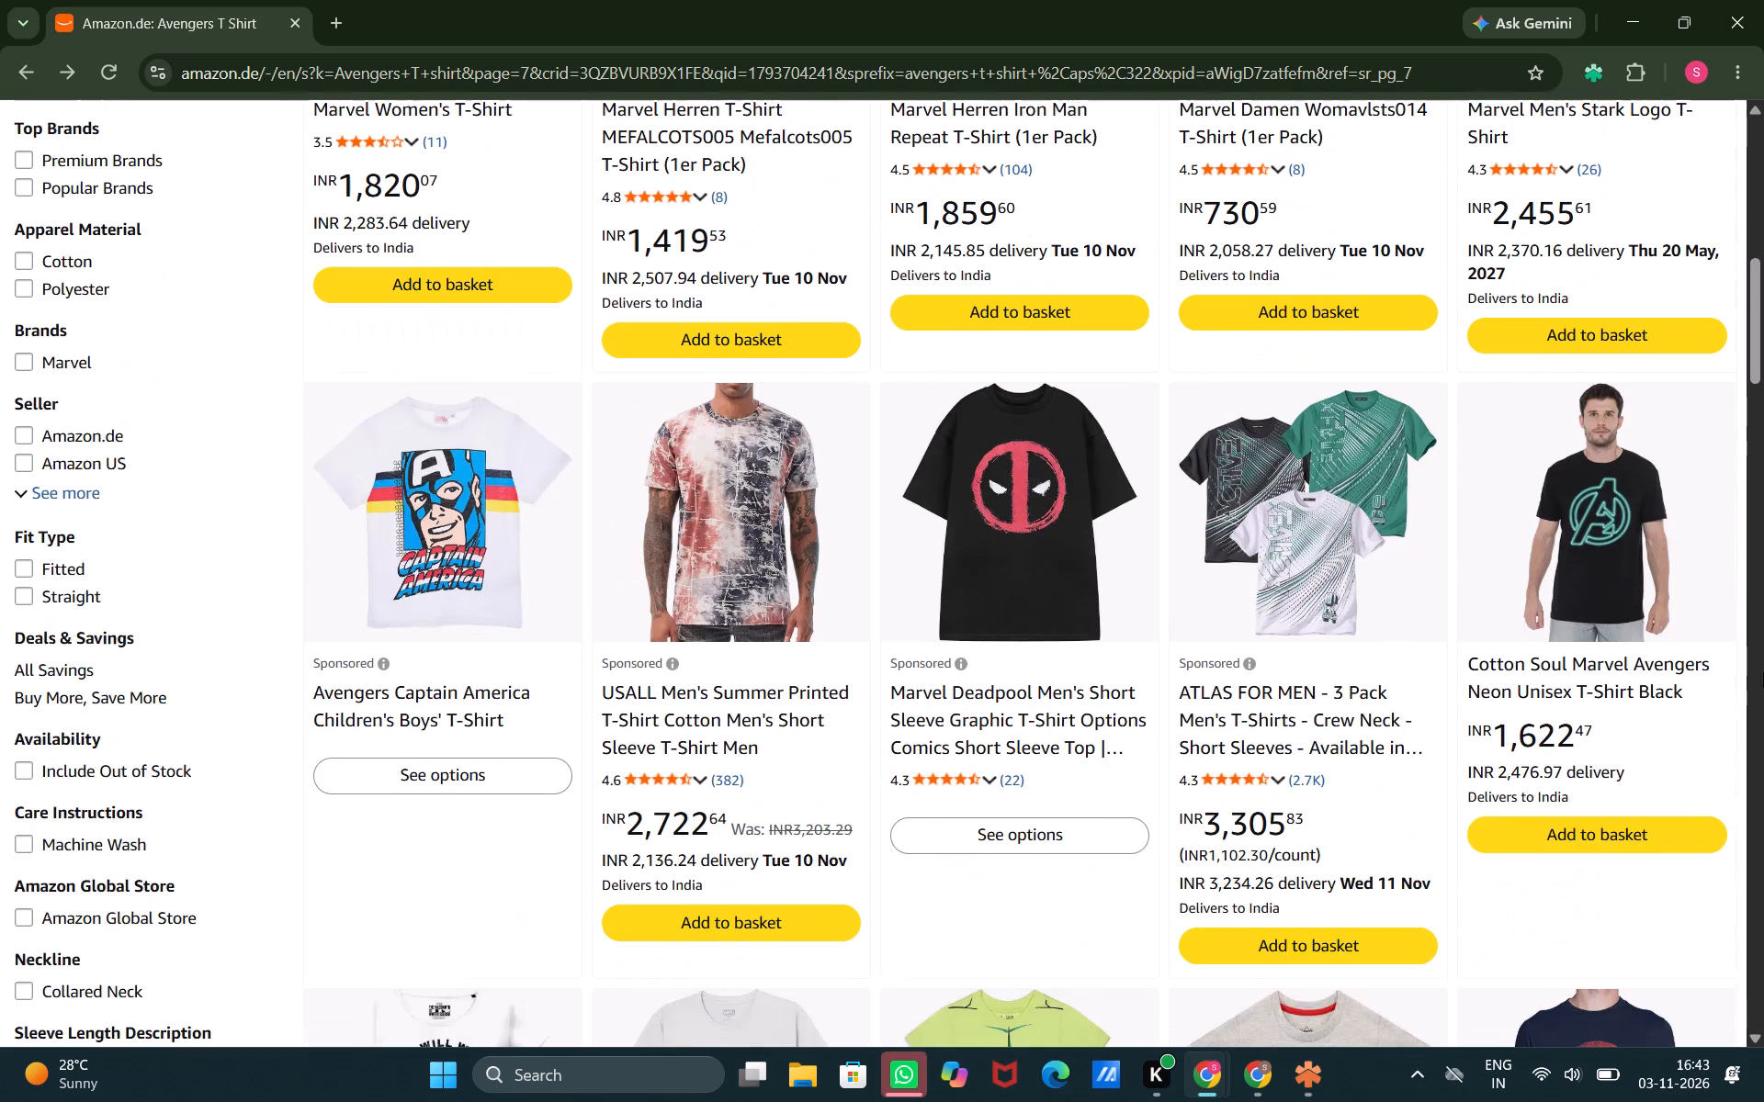
{"action": "right_click", "coordinate": [426, 713]}
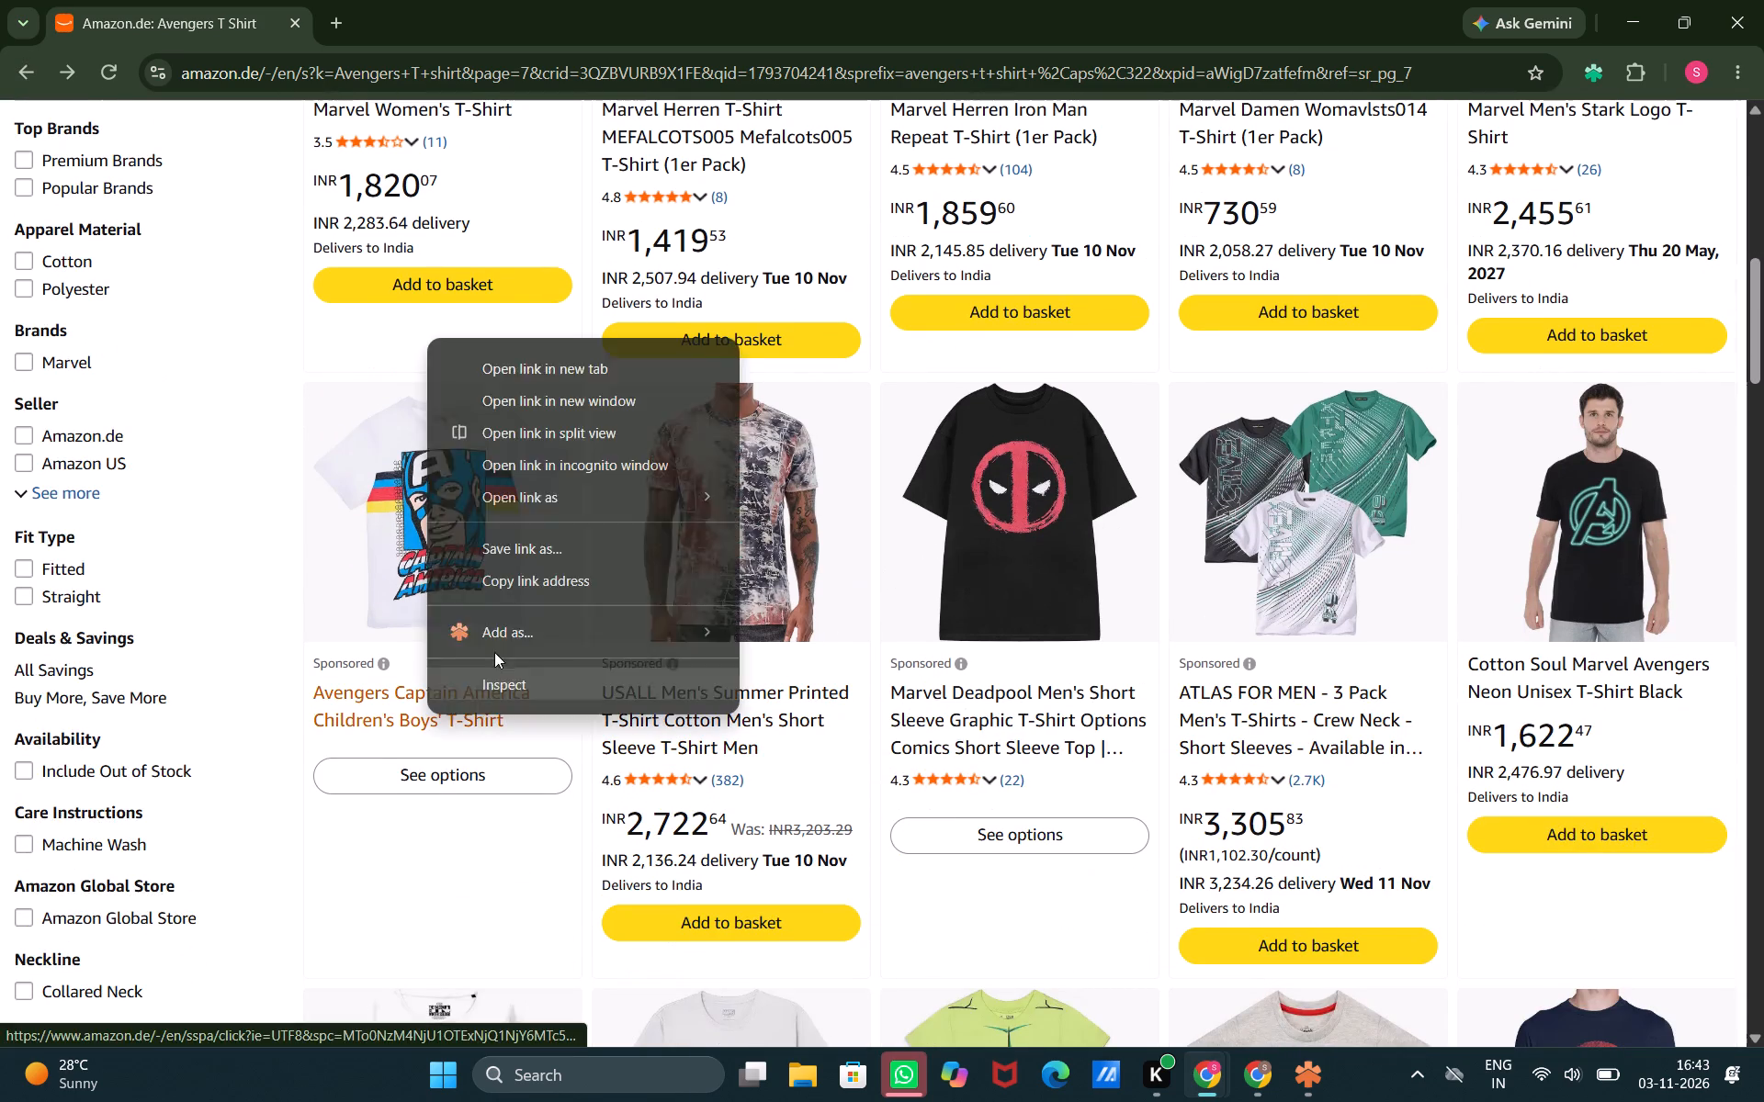
{"action": "left_click", "coordinate": [563, 569]}
{"action": "key", "text": "alt+Tab"}
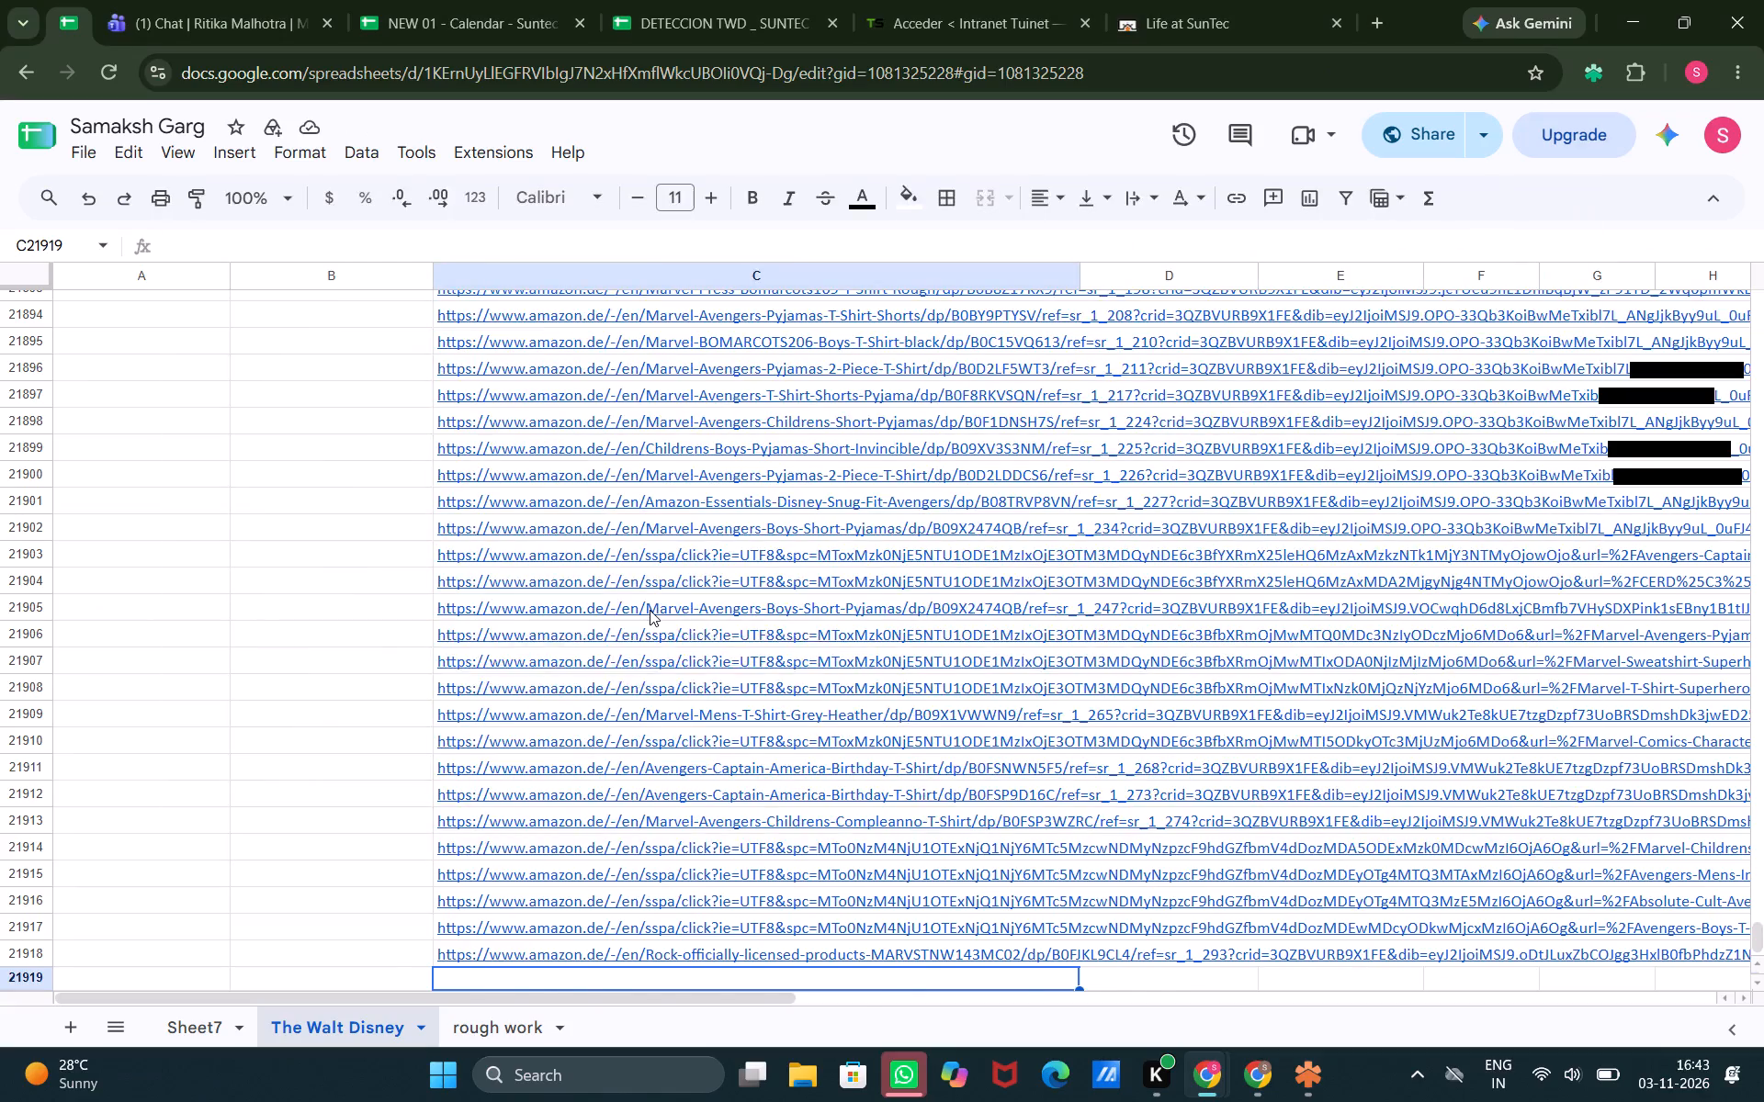
{"action": "key", "text": "ctrl+v"}
{"action": "key", "text": "Return"}
{"action": "key", "text": "Return"}
{"action": "key", "text": "alt+Tab"}
Copy the product link of the white Marvel WOFALCOTS001 Women's T-Shirt into cell C21920 of the sheet.
{"action": "scroll", "coordinate": [1107, 501], "scroll_direction": "down", "scroll_amount": 4}
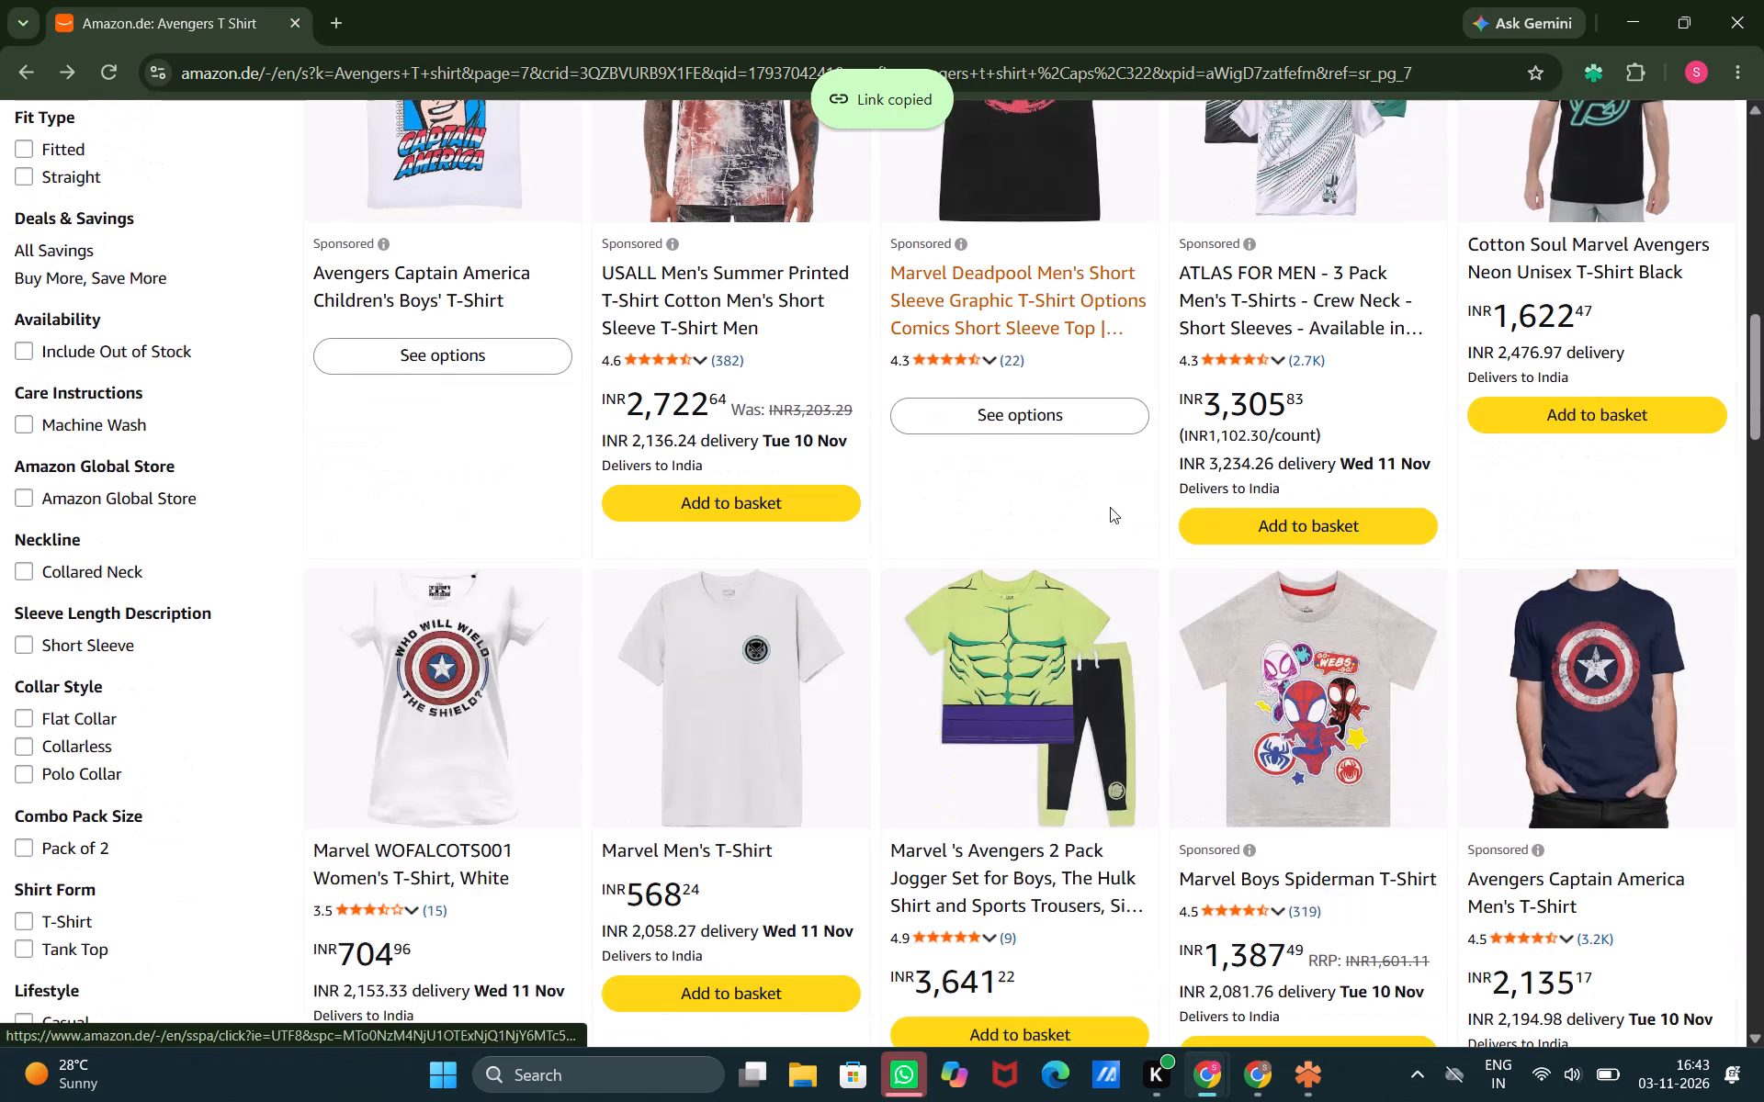
{"action": "scroll", "coordinate": [1060, 517], "scroll_direction": "down", "scroll_amount": 1}
{"action": "right_click", "coordinate": [438, 709]}
{"action": "left_click", "coordinate": [559, 564]}
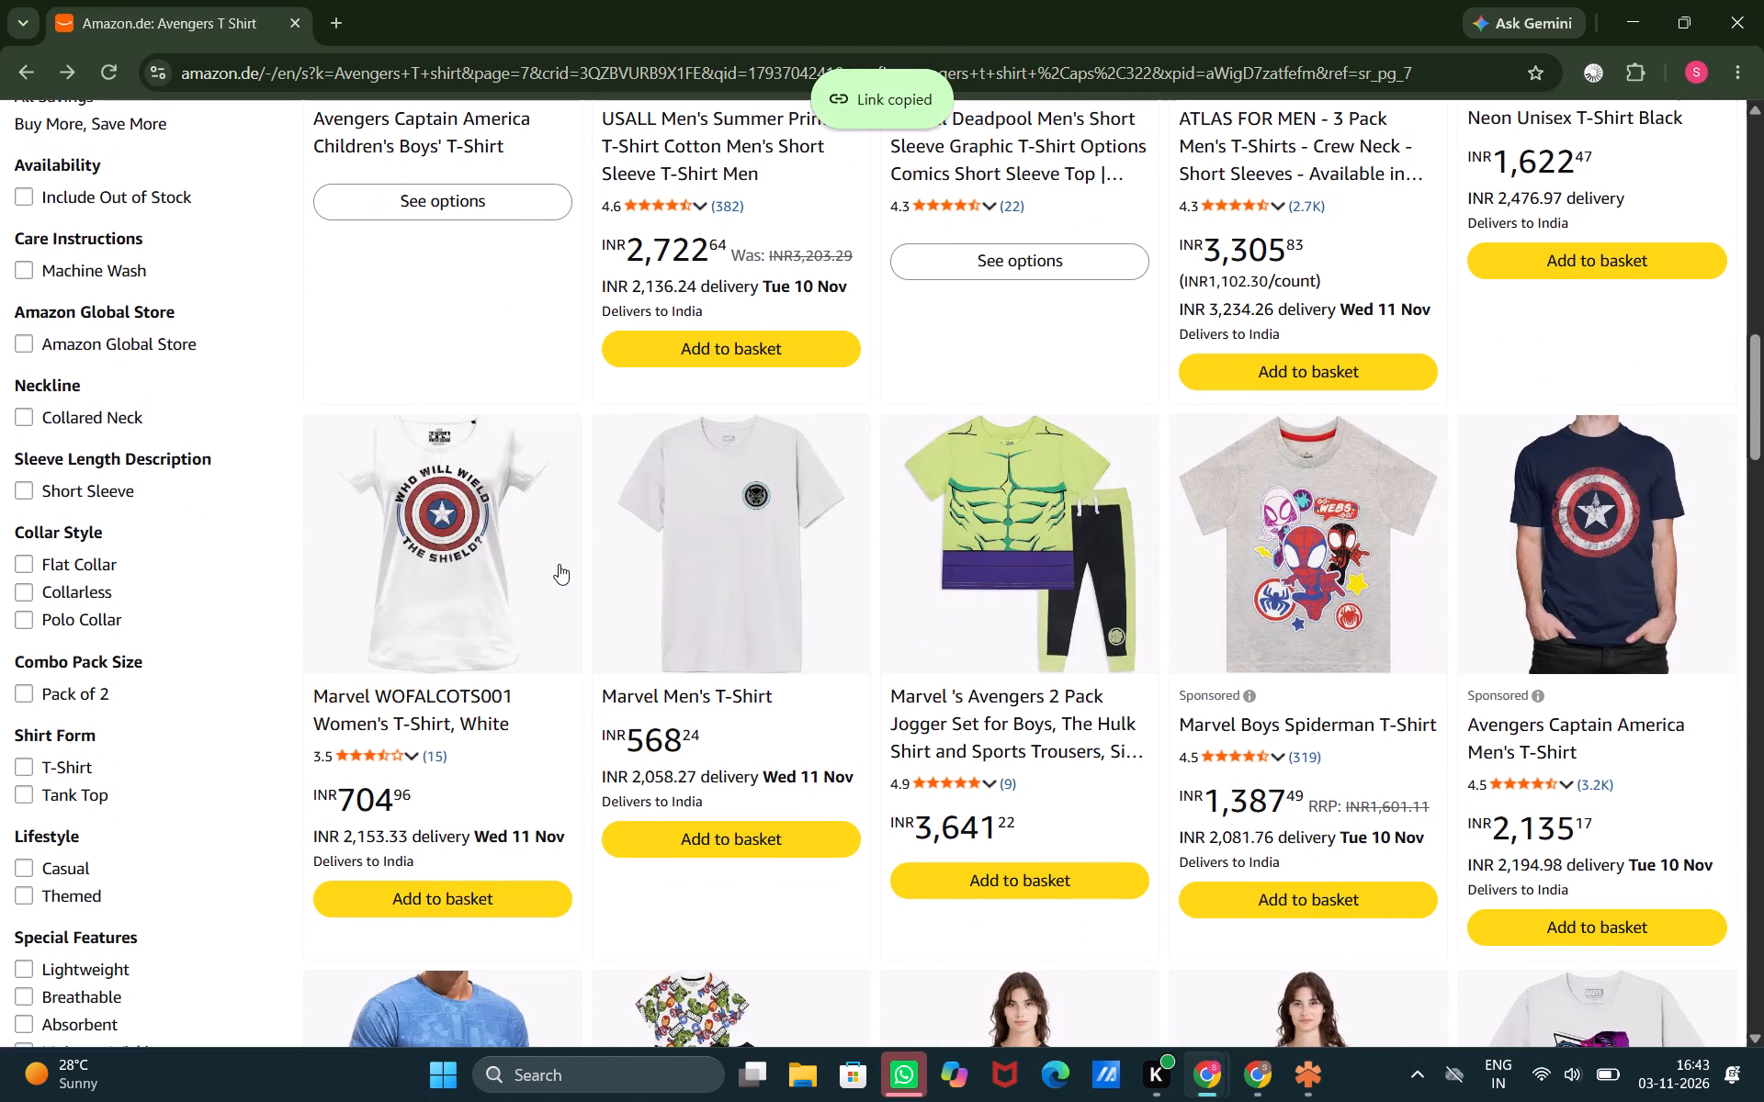
{"action": "key", "text": "alt+Tab"}
{"action": "key", "text": "ctrl+v"}
{"action": "key", "text": "Return"}
{"action": "key", "text": "Return"}
{"action": "key", "text": "alt+Tab"}
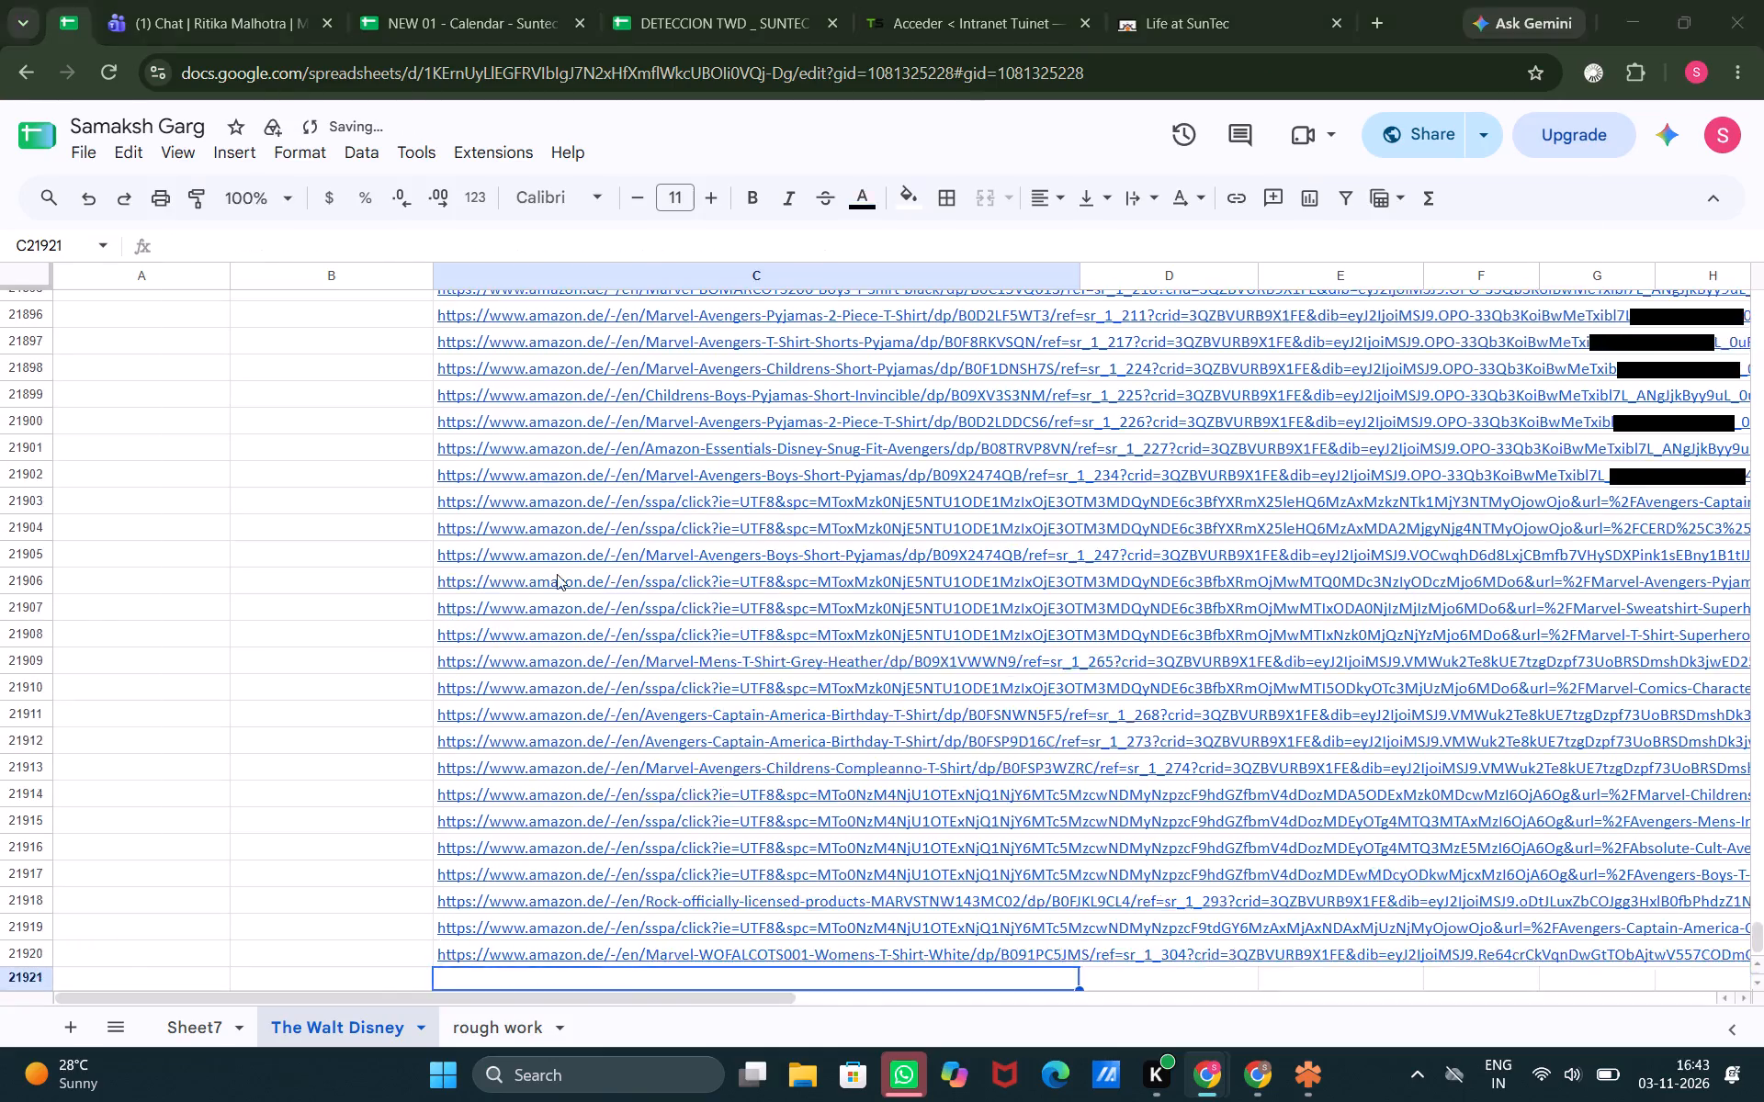
Copy the product link of the sponsored Avengers Captain America Men's T-Shirt in the page 7 results into cell C21921 of the sheet.
{"action": "right_click", "coordinate": [1562, 730]}
{"action": "left_click", "coordinate": [1371, 599]}
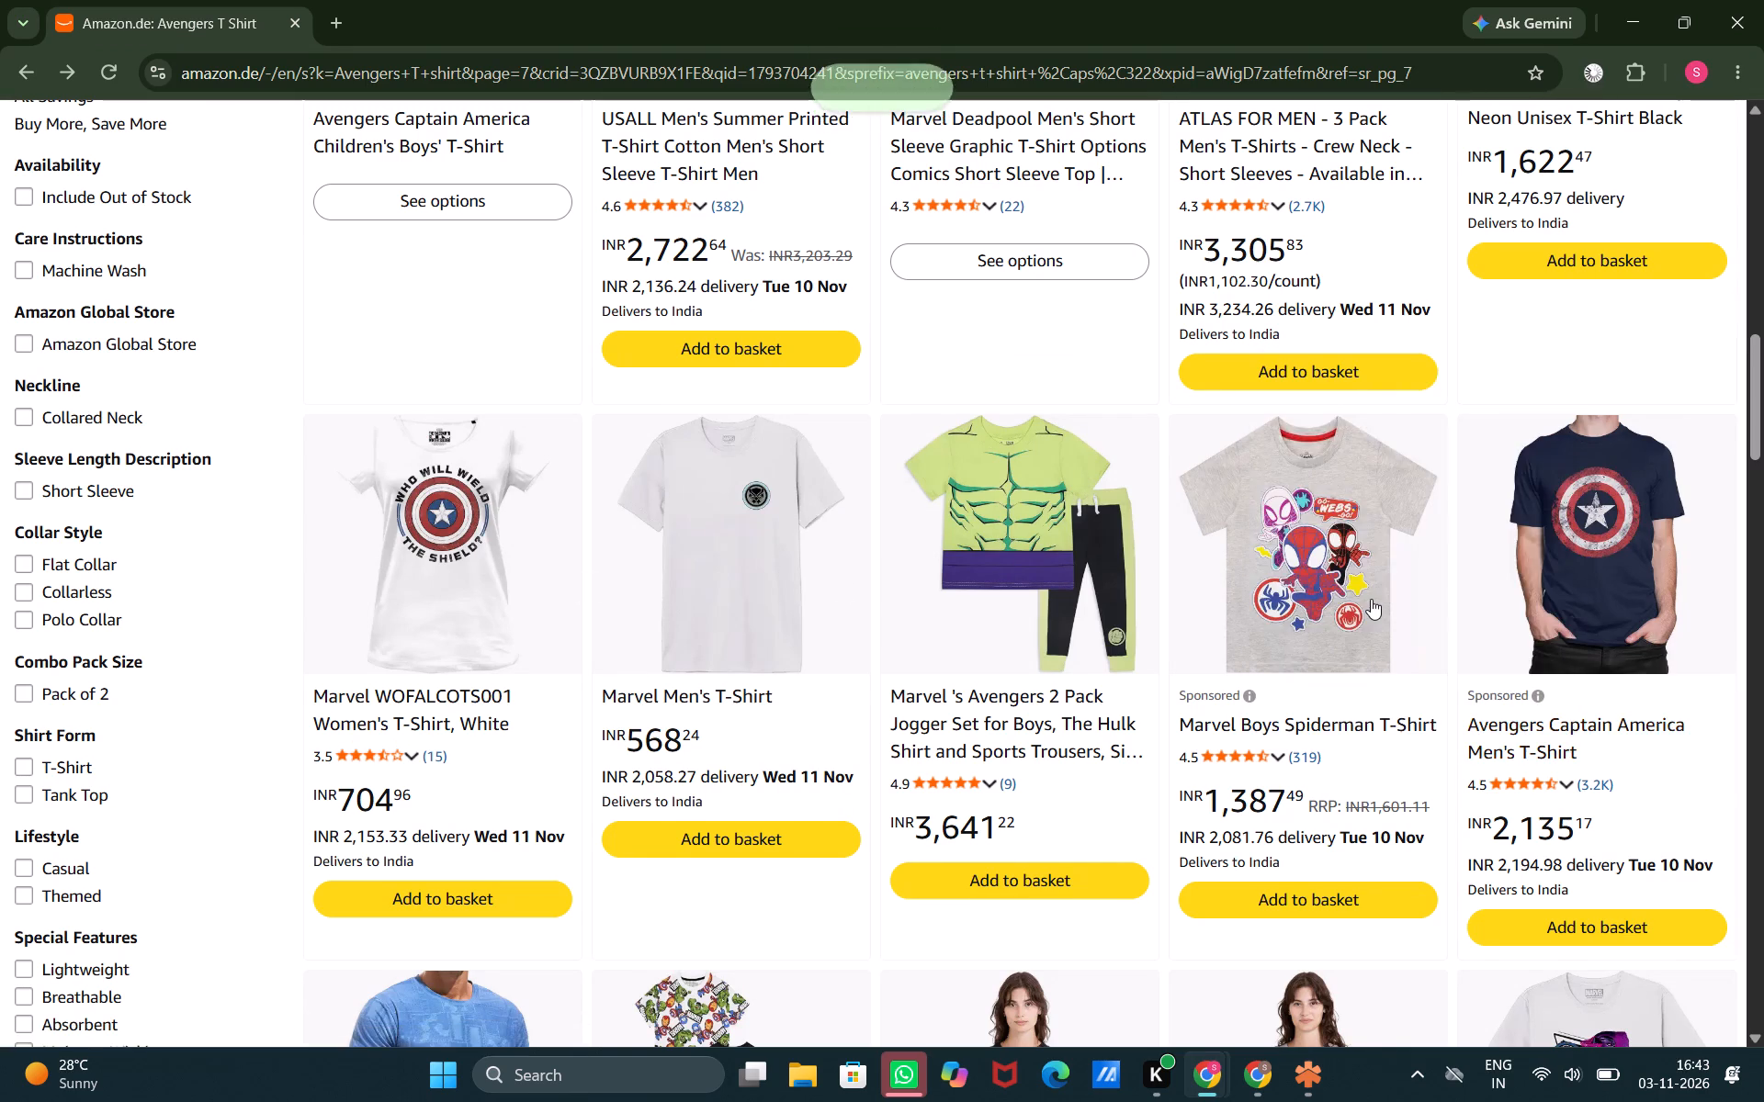
{"action": "key", "text": "alt+Tab"}
{"action": "key", "text": "ctrl+v"}
{"action": "key", "text": "Return"}
{"action": "key", "text": "Return"}
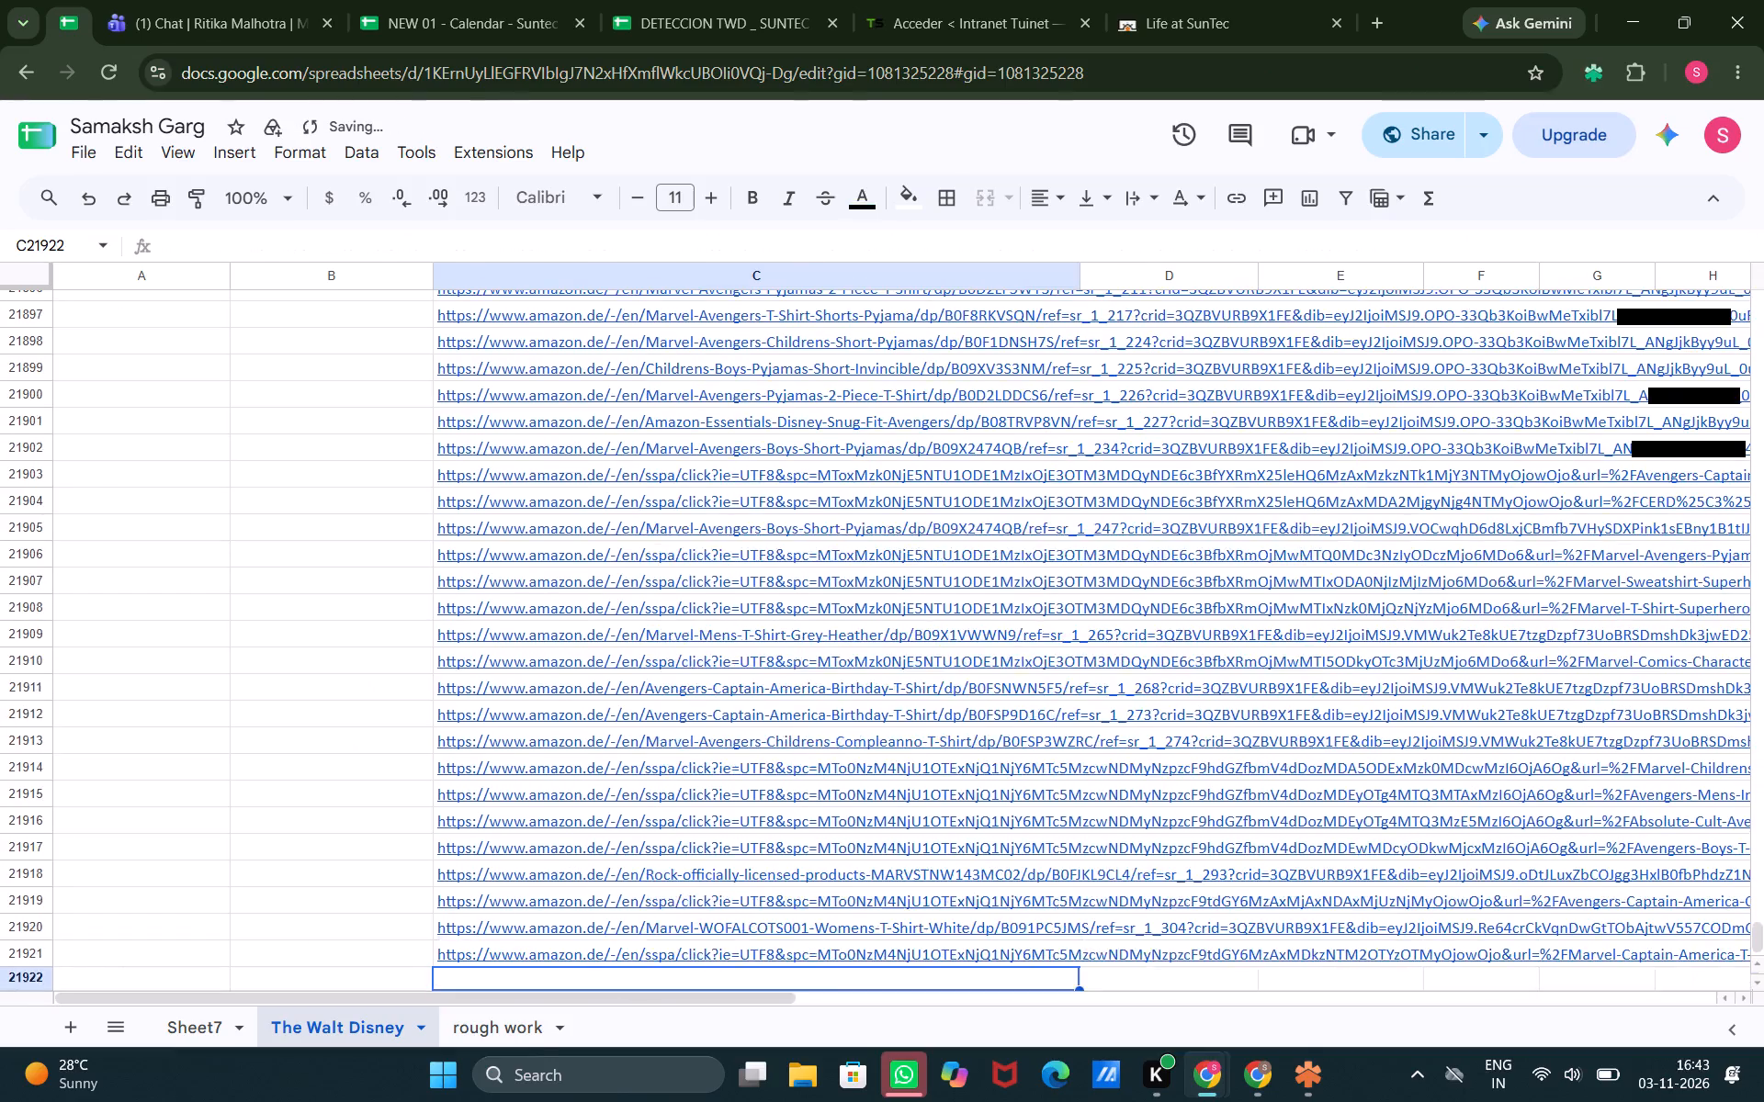
{"action": "key", "text": "alt+Tab"}
Copy the product link of the Marvel THE Avengers Women's Avengers Eggs Ladies T-Shirt into cell C21922 of the sheet.
{"action": "scroll", "coordinate": [1216, 399], "scroll_direction": "down", "scroll_amount": 5}
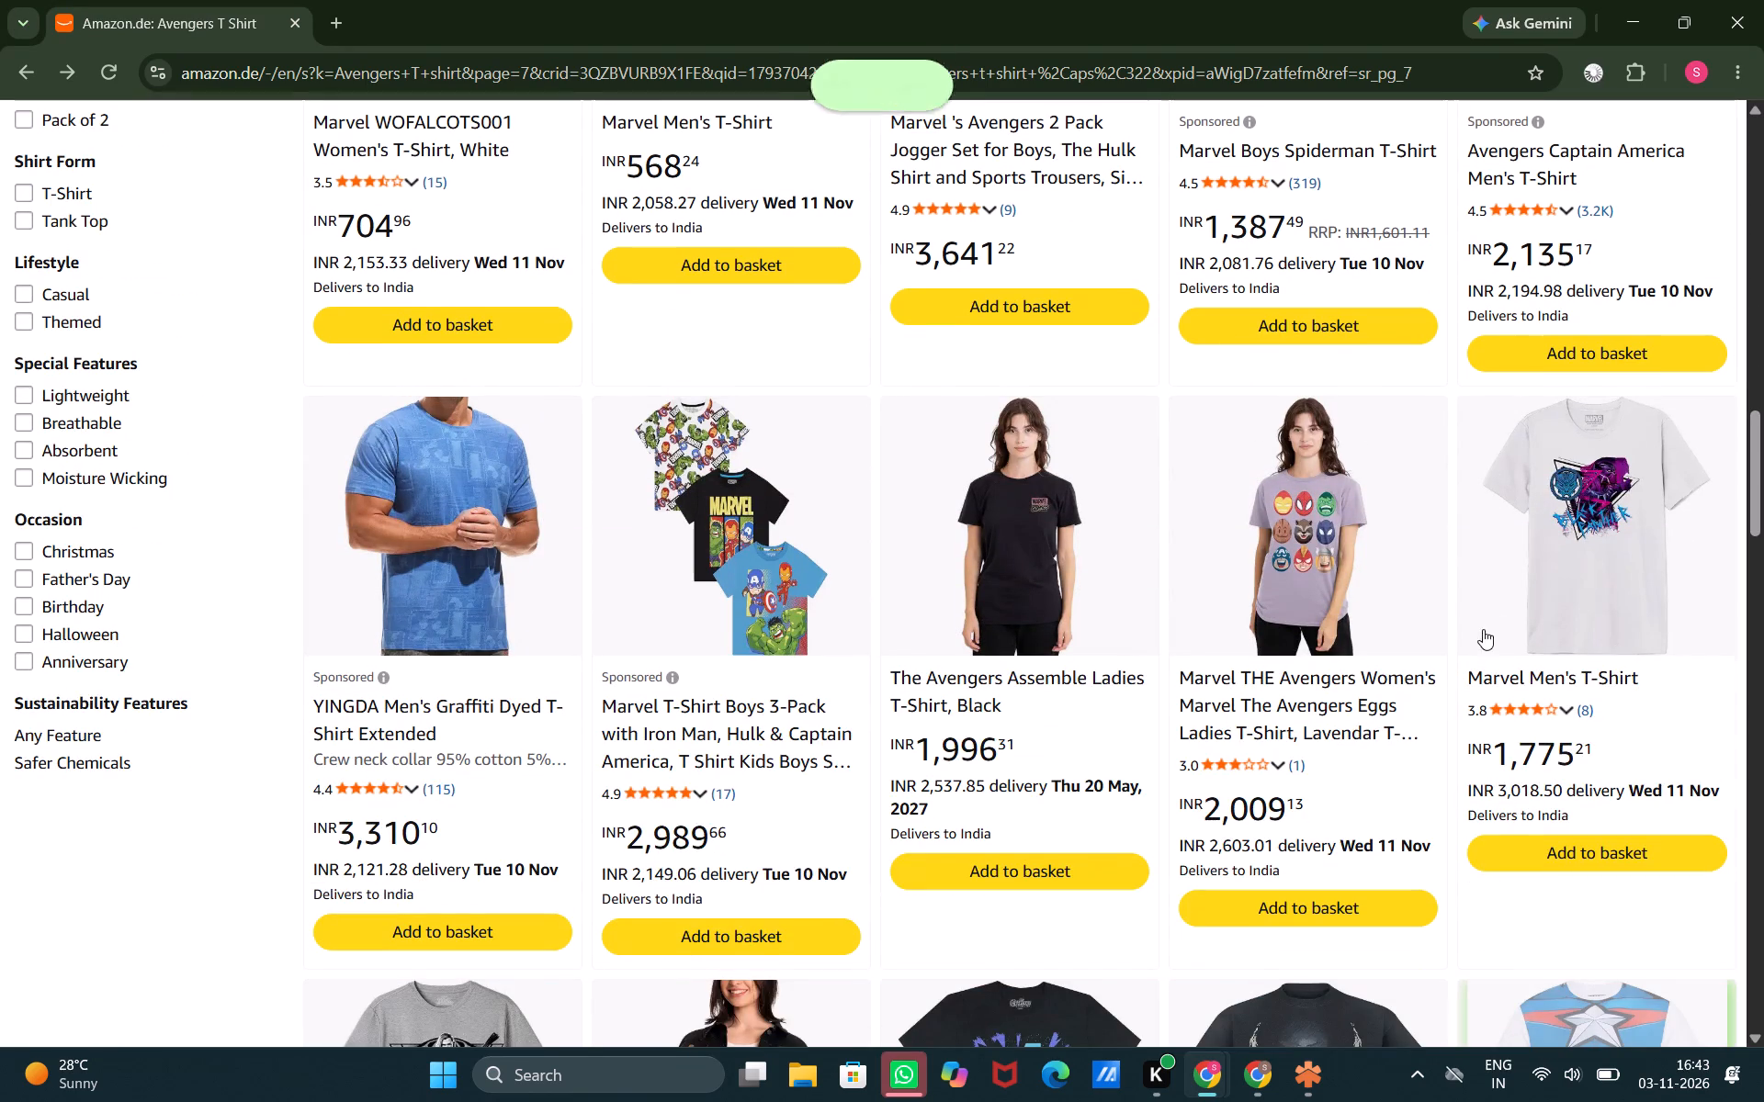
{"action": "right_click", "coordinate": [1337, 680]}
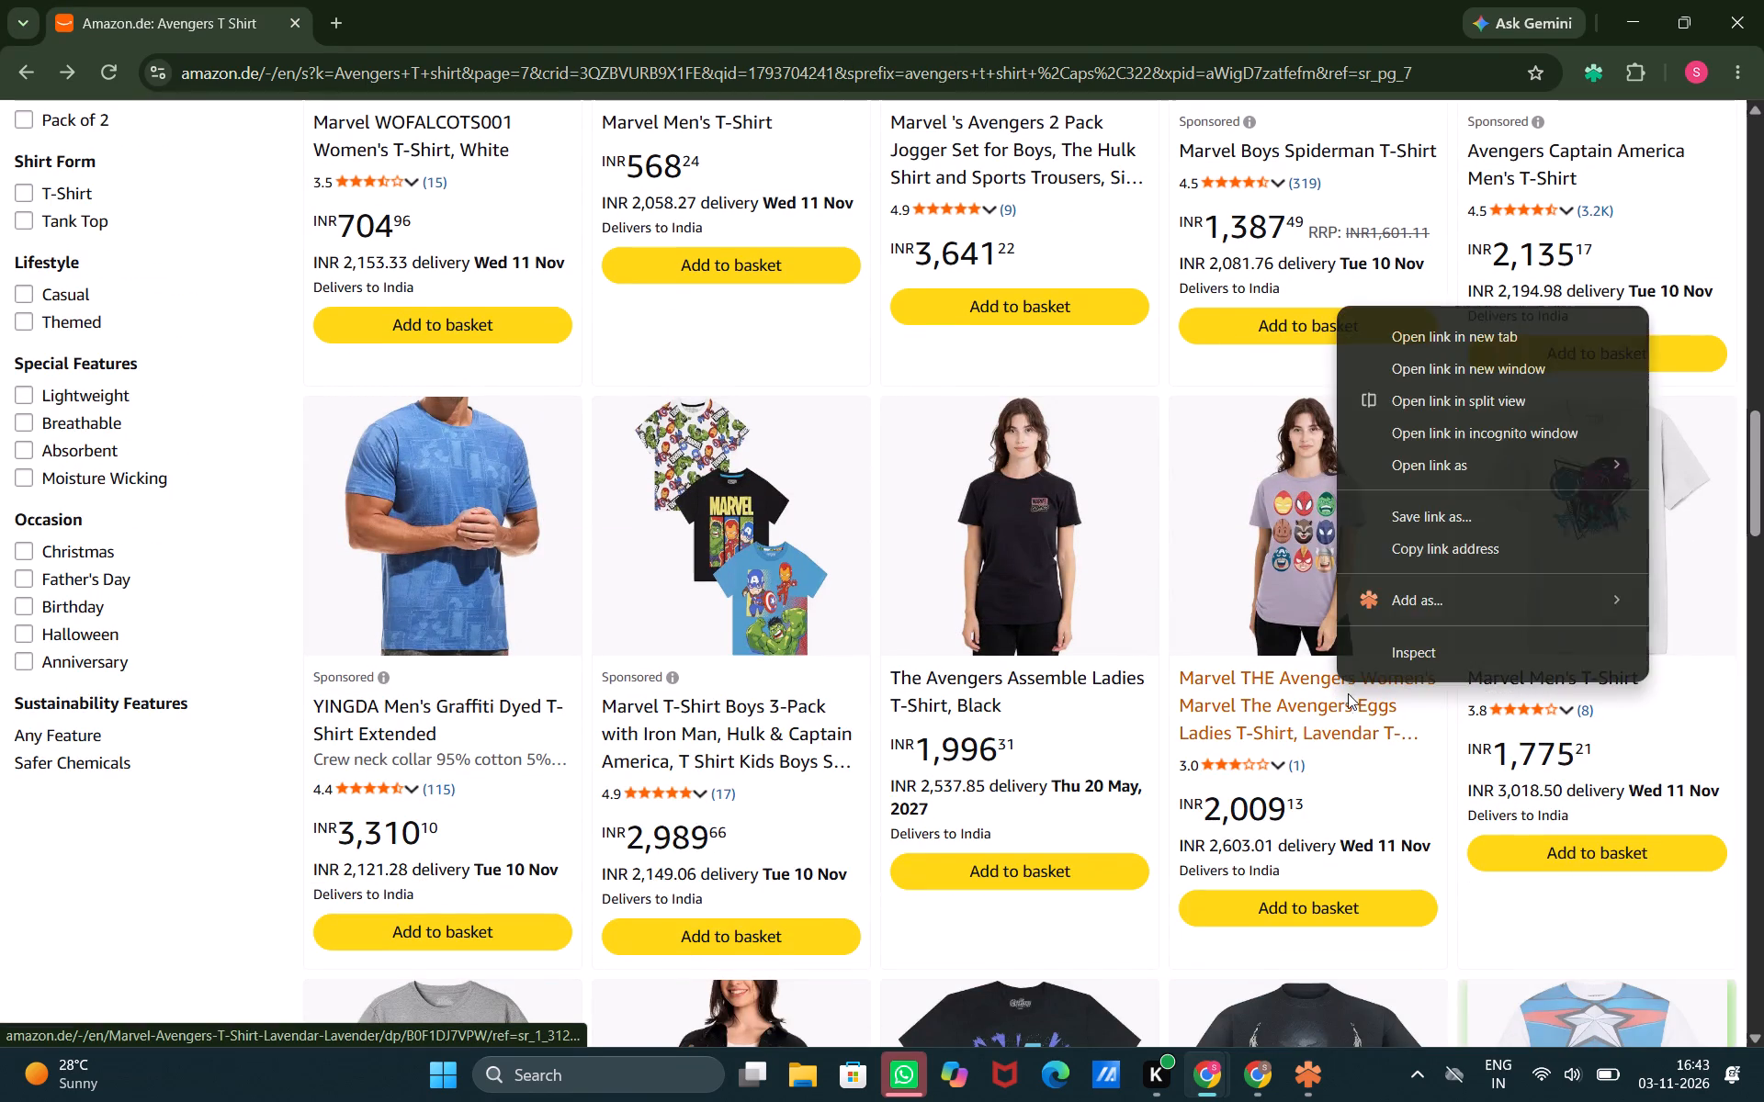
{"action": "left_click", "coordinate": [1407, 541]}
{"action": "key", "text": "alt+Tab"}
{"action": "key", "text": "ctrl+v"}
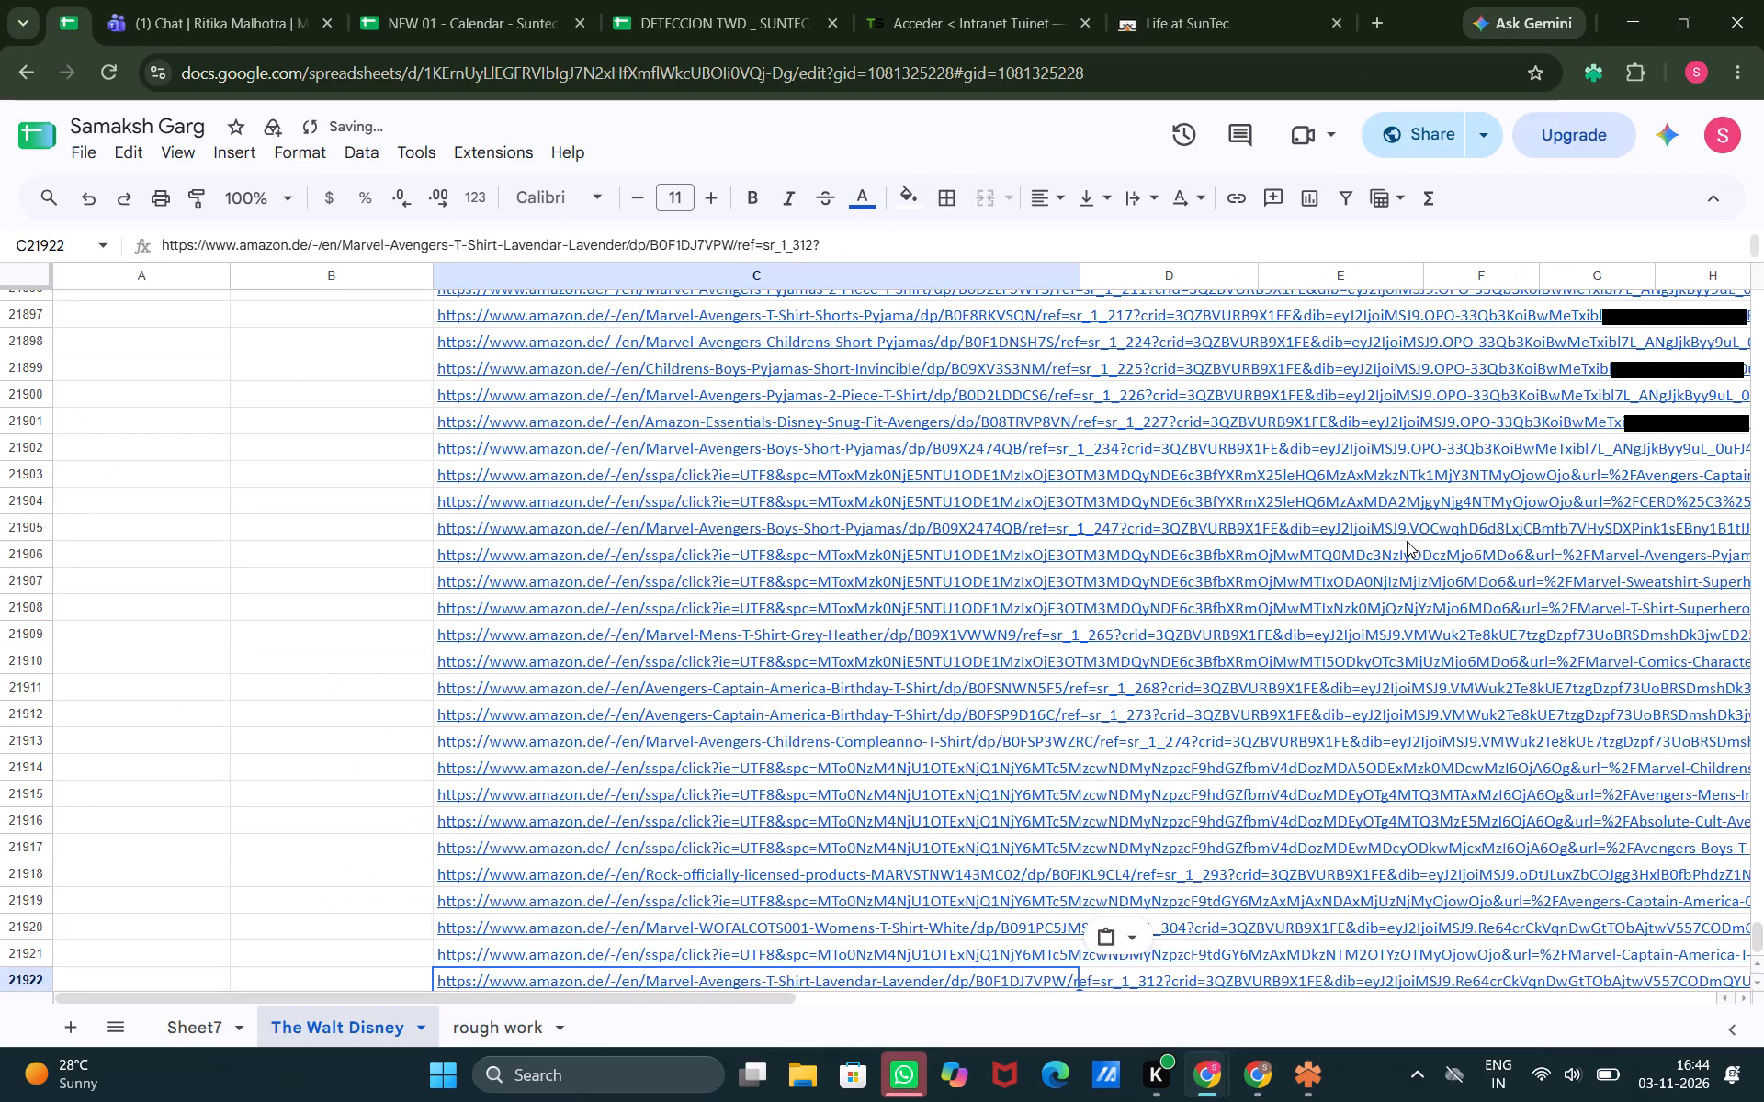
{"action": "key", "text": "Return"}
{"action": "key", "text": "Return"}
{"action": "key", "text": "alt+Tab"}
Copy the product link of the sponsored Marvel T-Shirt Boys 3-Pack with Iron Man, Hulk and Captain America into cell C21923.
{"action": "right_click", "coordinate": [770, 708]}
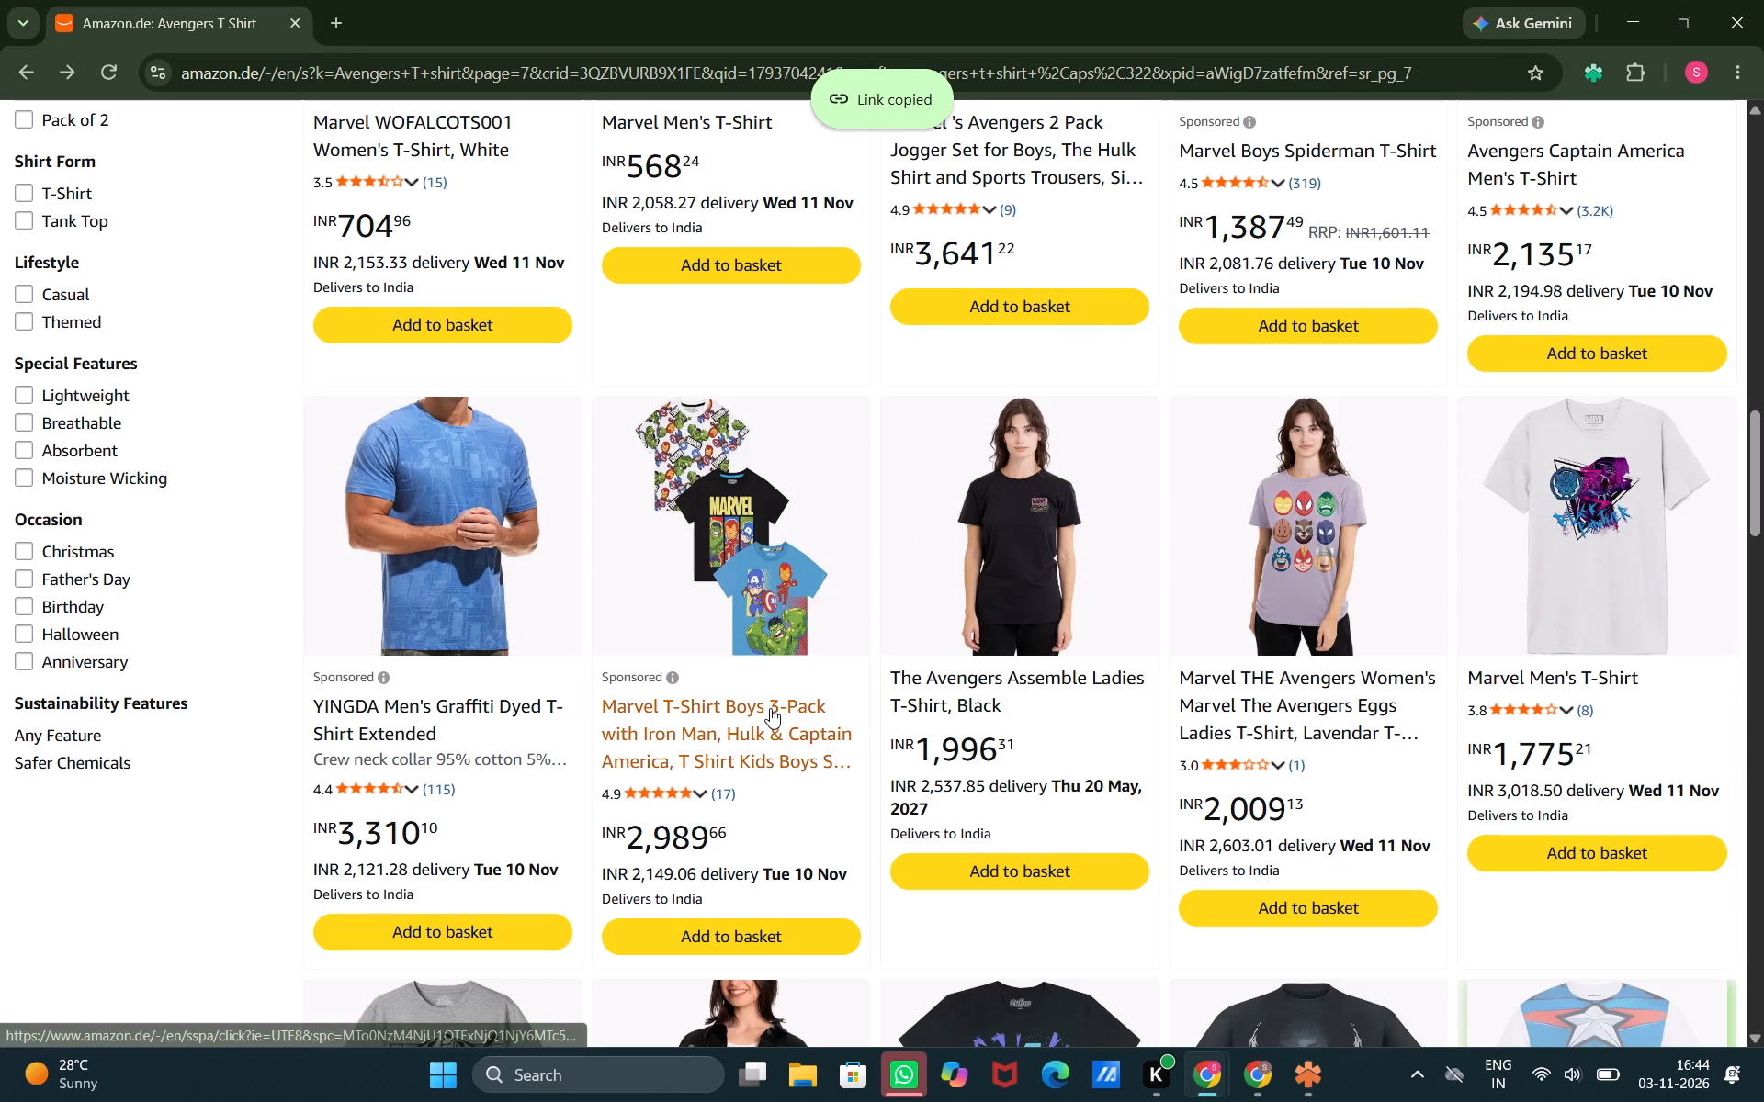
{"action": "left_click", "coordinate": [865, 578]}
{"action": "key", "text": "alt+Tab"}
{"action": "key", "text": "ctrl+v"}
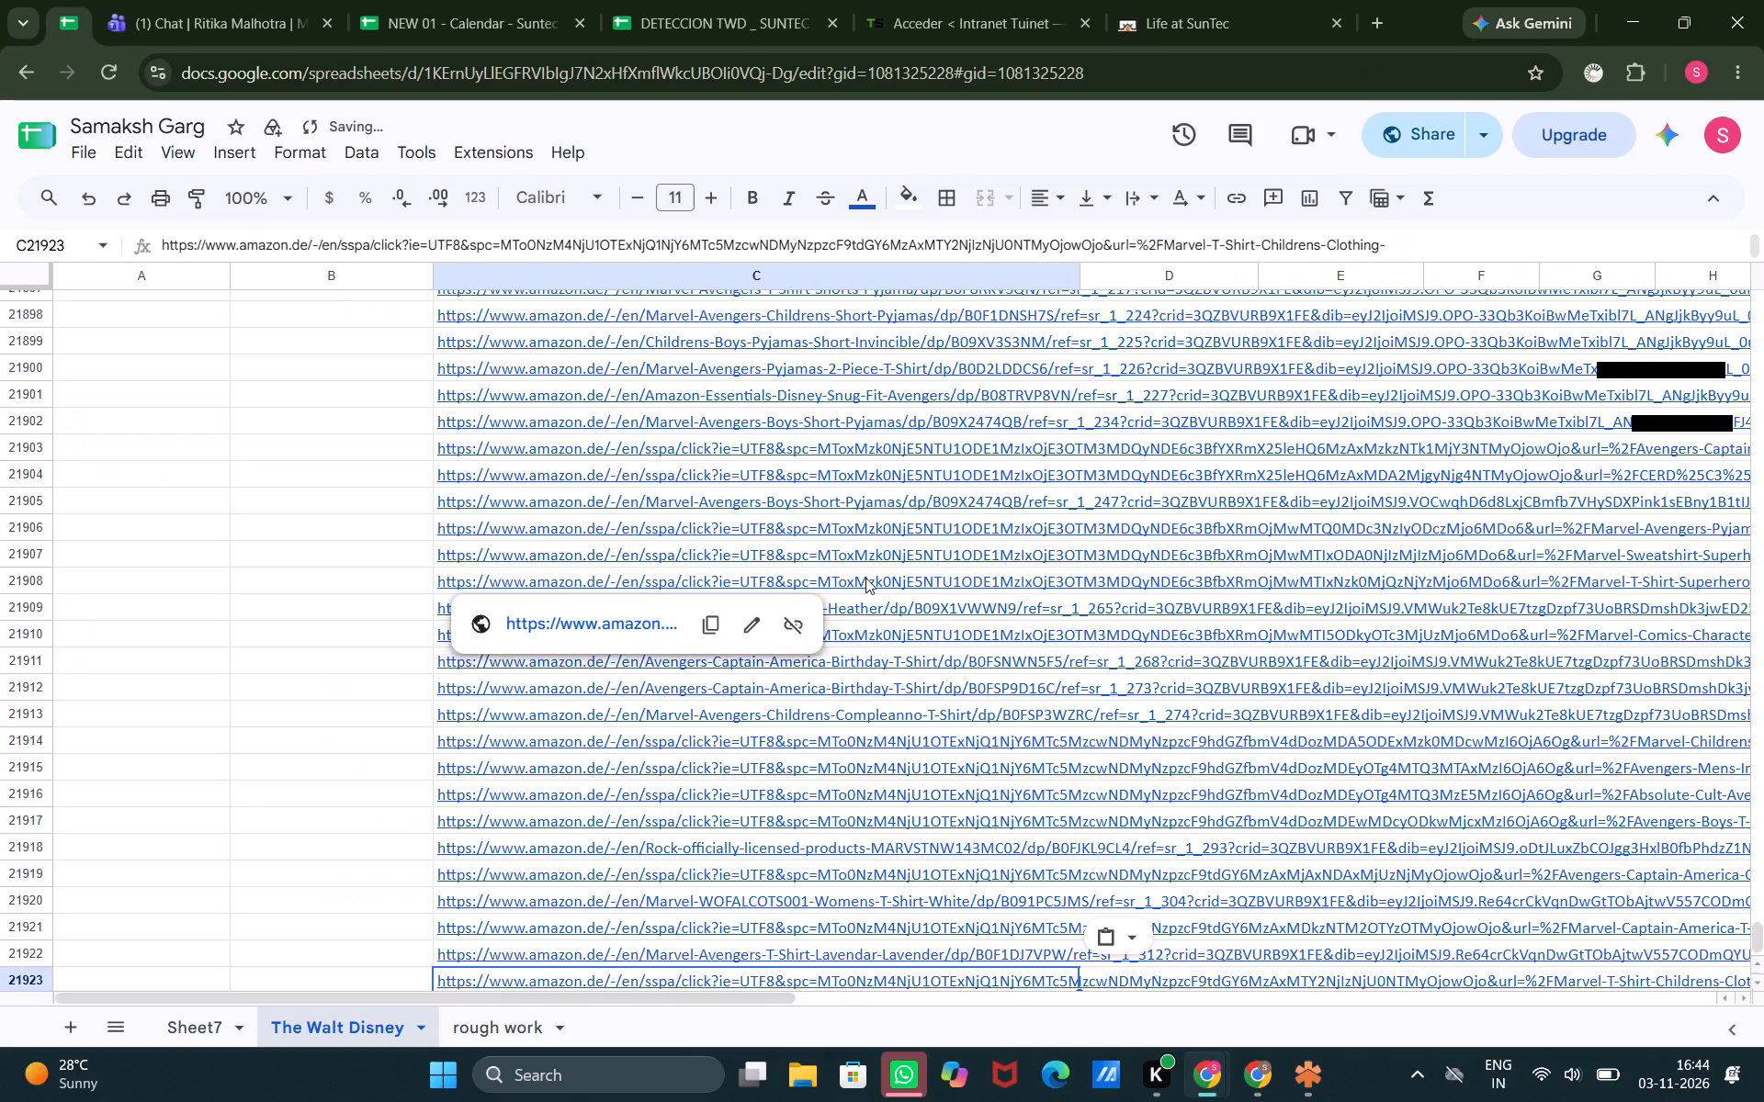
{"action": "key", "text": "Return"}
{"action": "key", "text": "Return"}
{"action": "key", "text": "alt+Tab"}
Copy the product link of the Marvel Avengers End Game Galactic Mens T-Shirt into cell C21924 of the sheet.
{"action": "scroll", "coordinate": [865, 578], "scroll_direction": "down", "scroll_amount": 5}
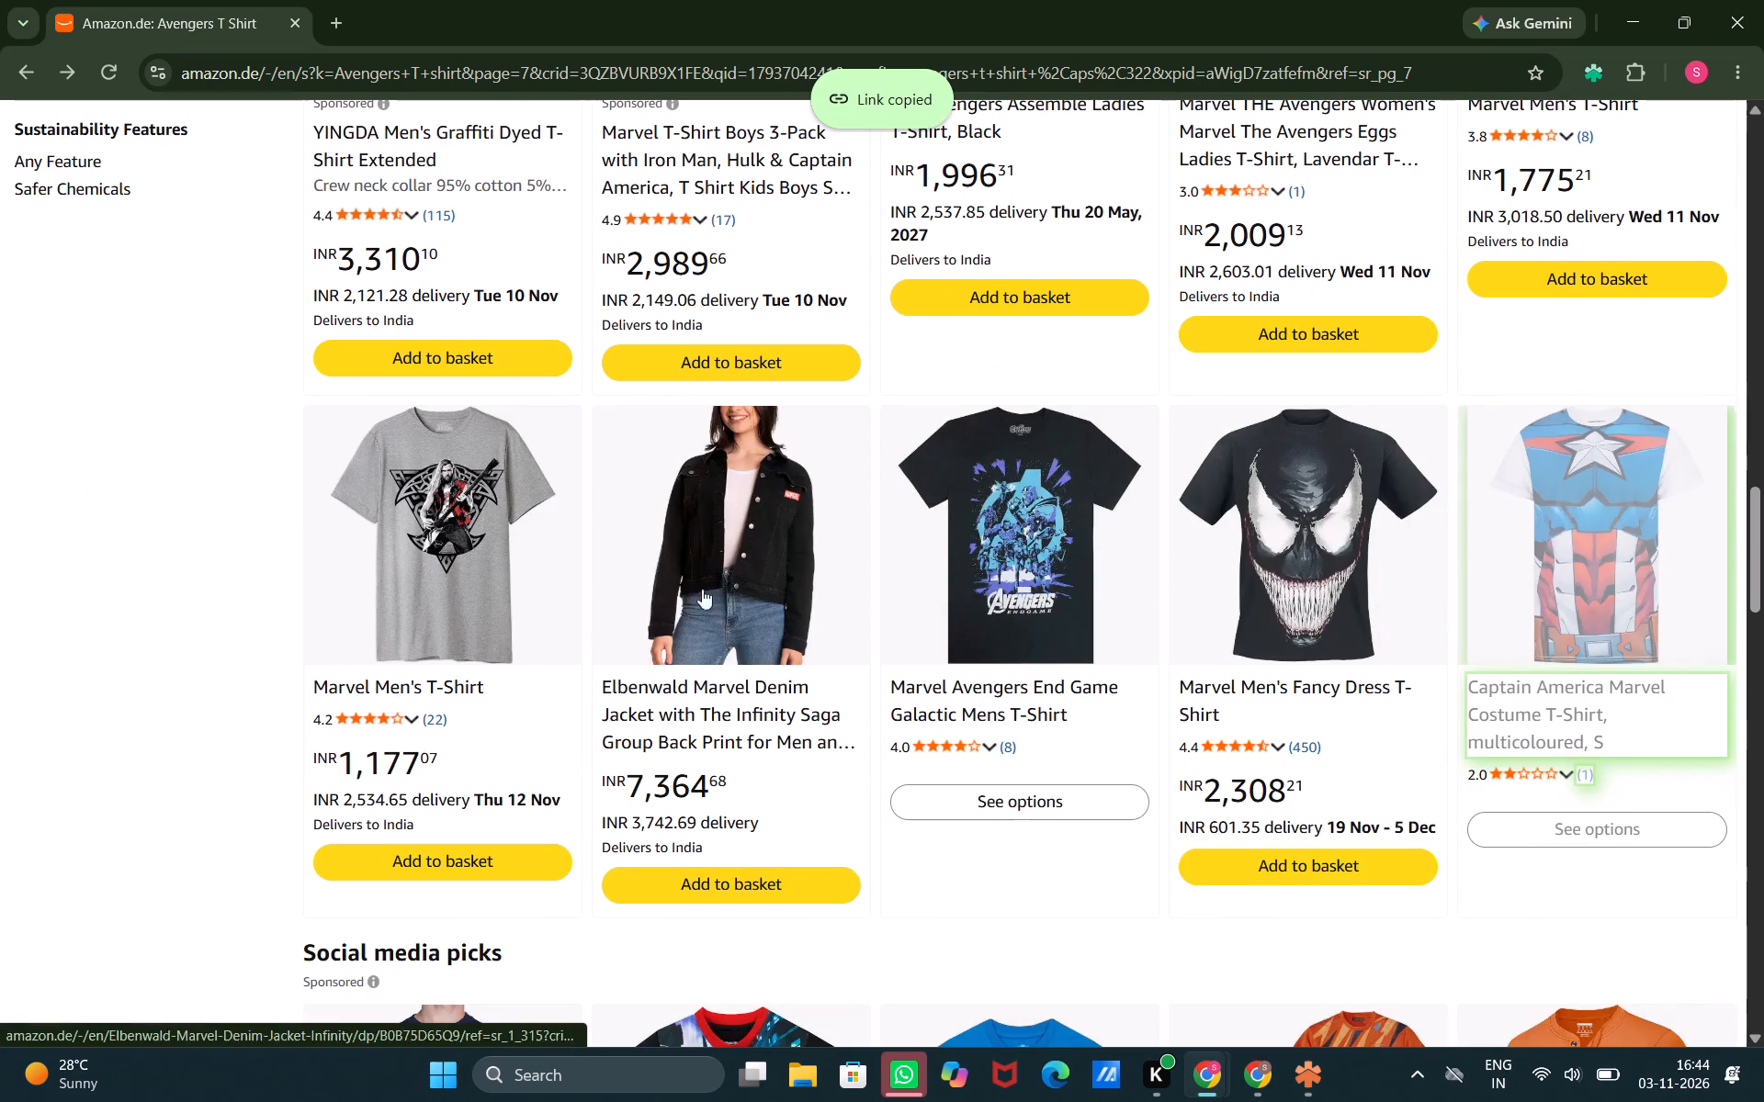
{"action": "right_click", "coordinate": [1051, 701]}
{"action": "left_click", "coordinate": [1153, 581]}
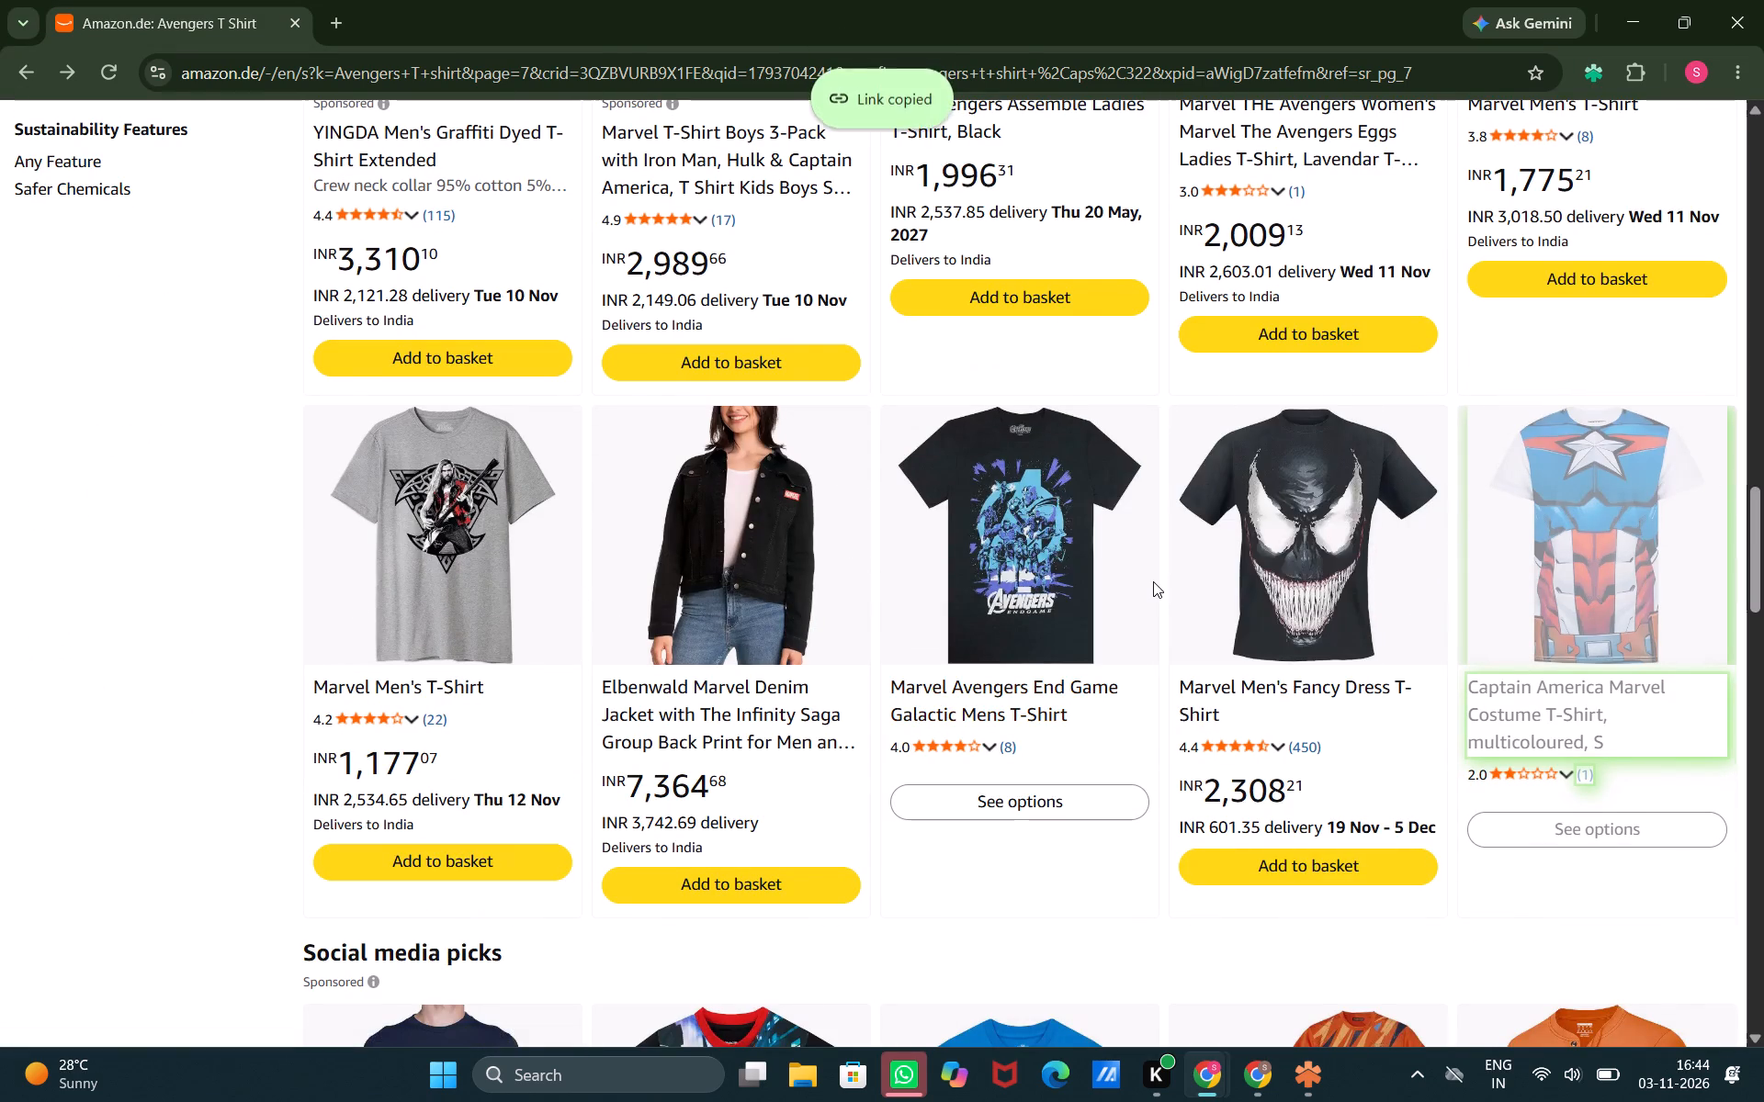
{"action": "key", "text": "alt+Tab"}
{"action": "key", "text": "ctrl+v"}
{"action": "key", "text": "Return"}
{"action": "key", "text": "Return"}
{"action": "key", "text": "alt+Tab"}
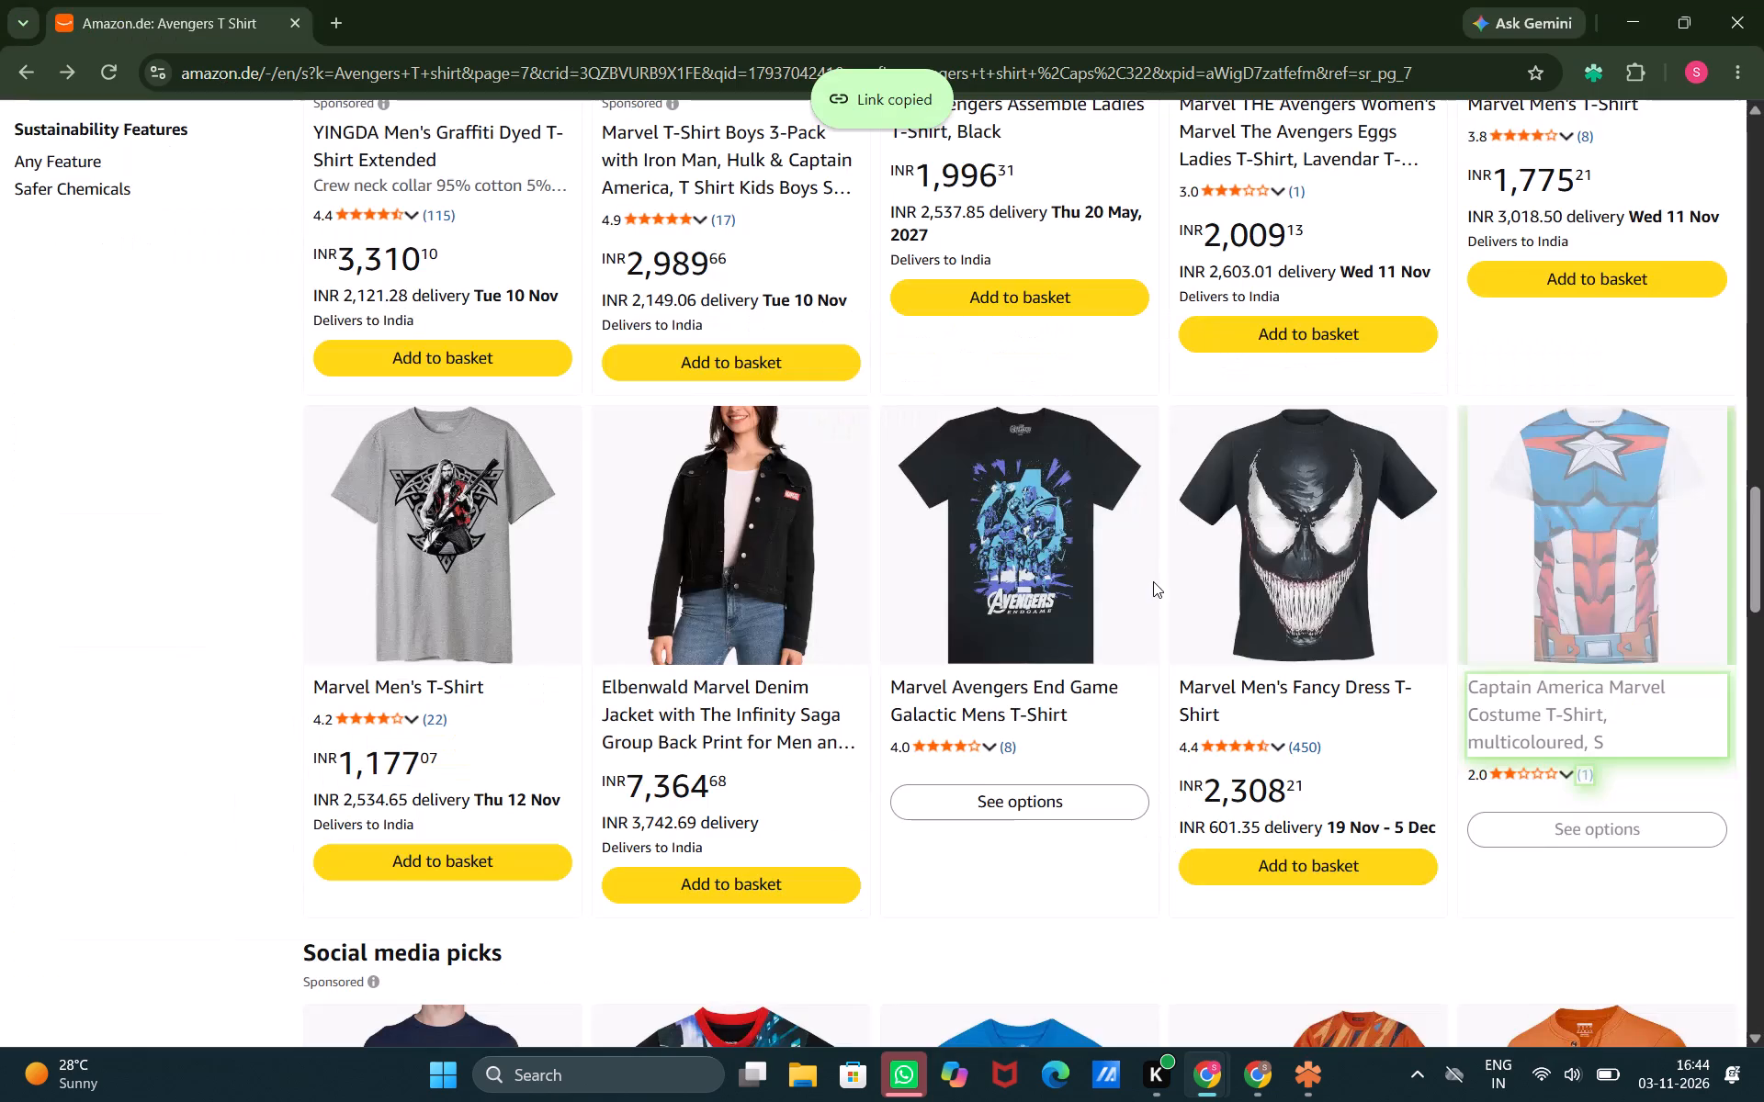
Copy the link of the Avengers Captain America Men's T-Shirt under Social media picks into cell C21925, and return to the Amazon results.
{"action": "scroll", "coordinate": [1153, 581], "scroll_direction": "down", "scroll_amount": 5}
{"action": "right_click", "coordinate": [458, 744]}
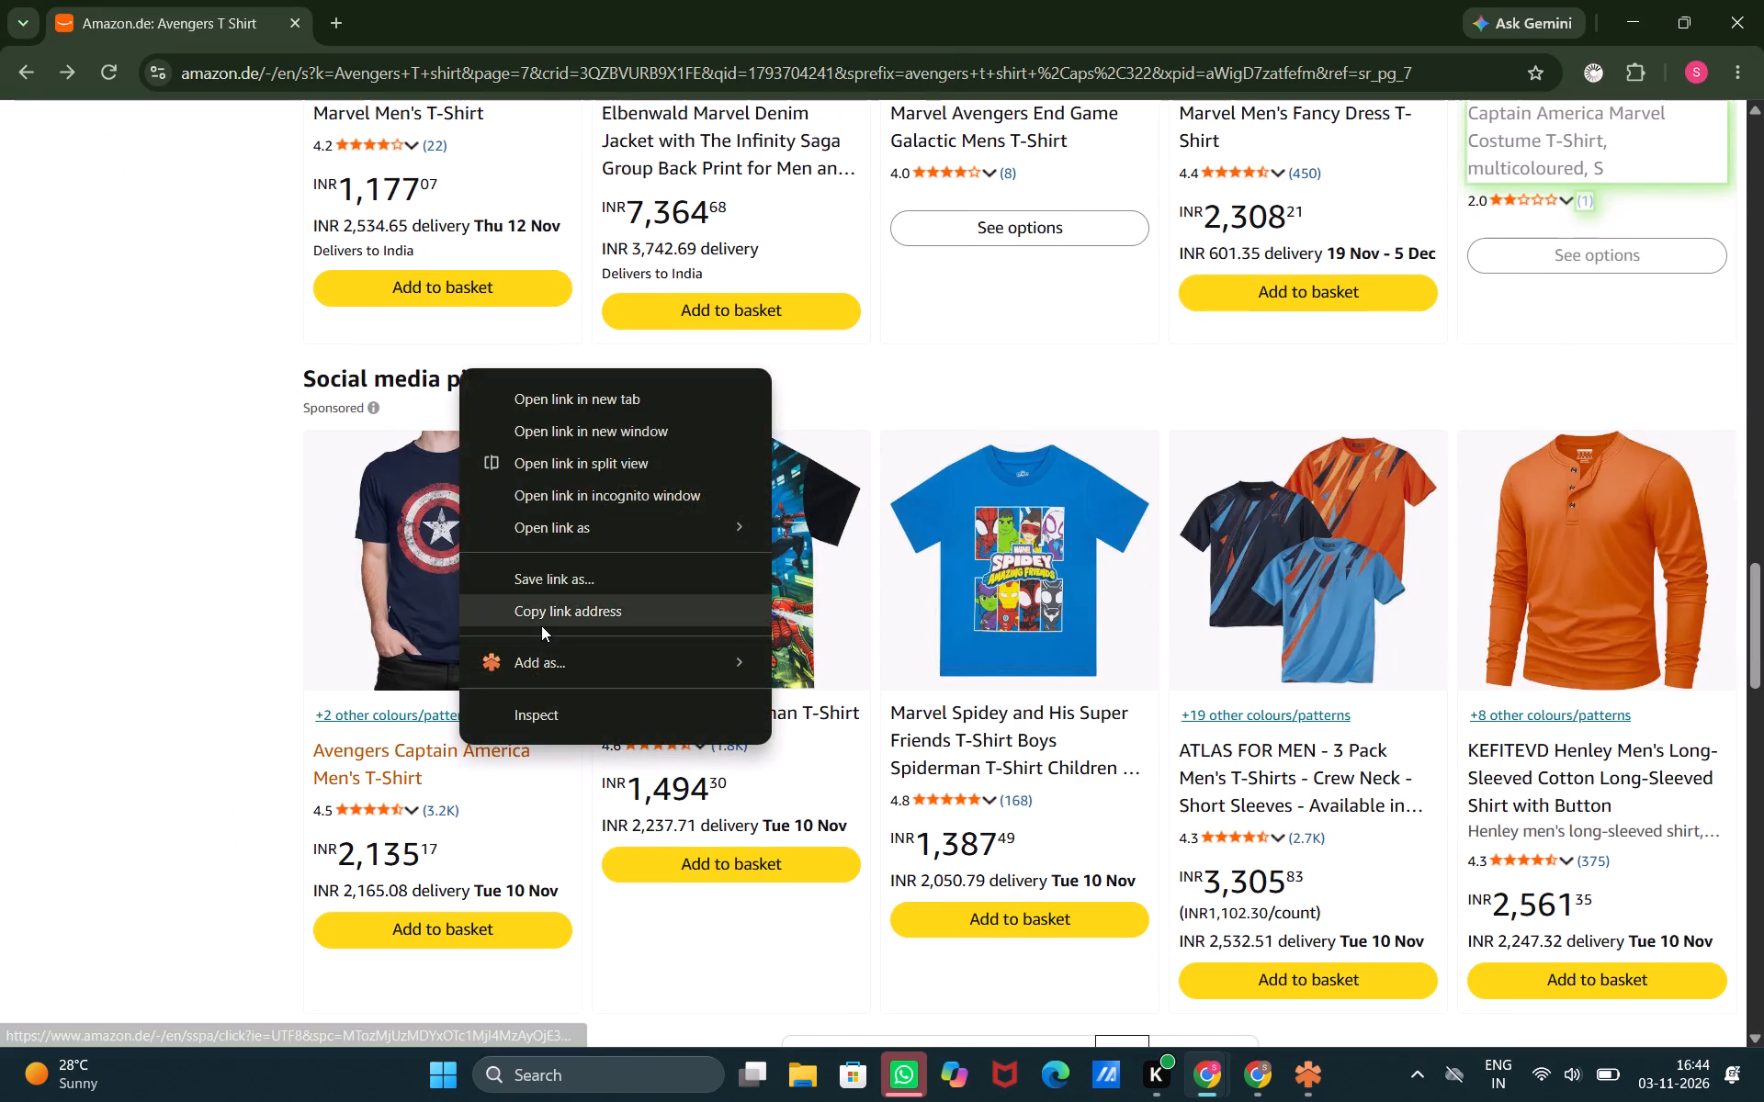
{"action": "left_click", "coordinate": [537, 624]}
{"action": "key", "text": "alt+Tab"}
{"action": "key", "text": "ctrl+v"}
{"action": "key", "text": "Return"}
{"action": "key", "text": "Return"}
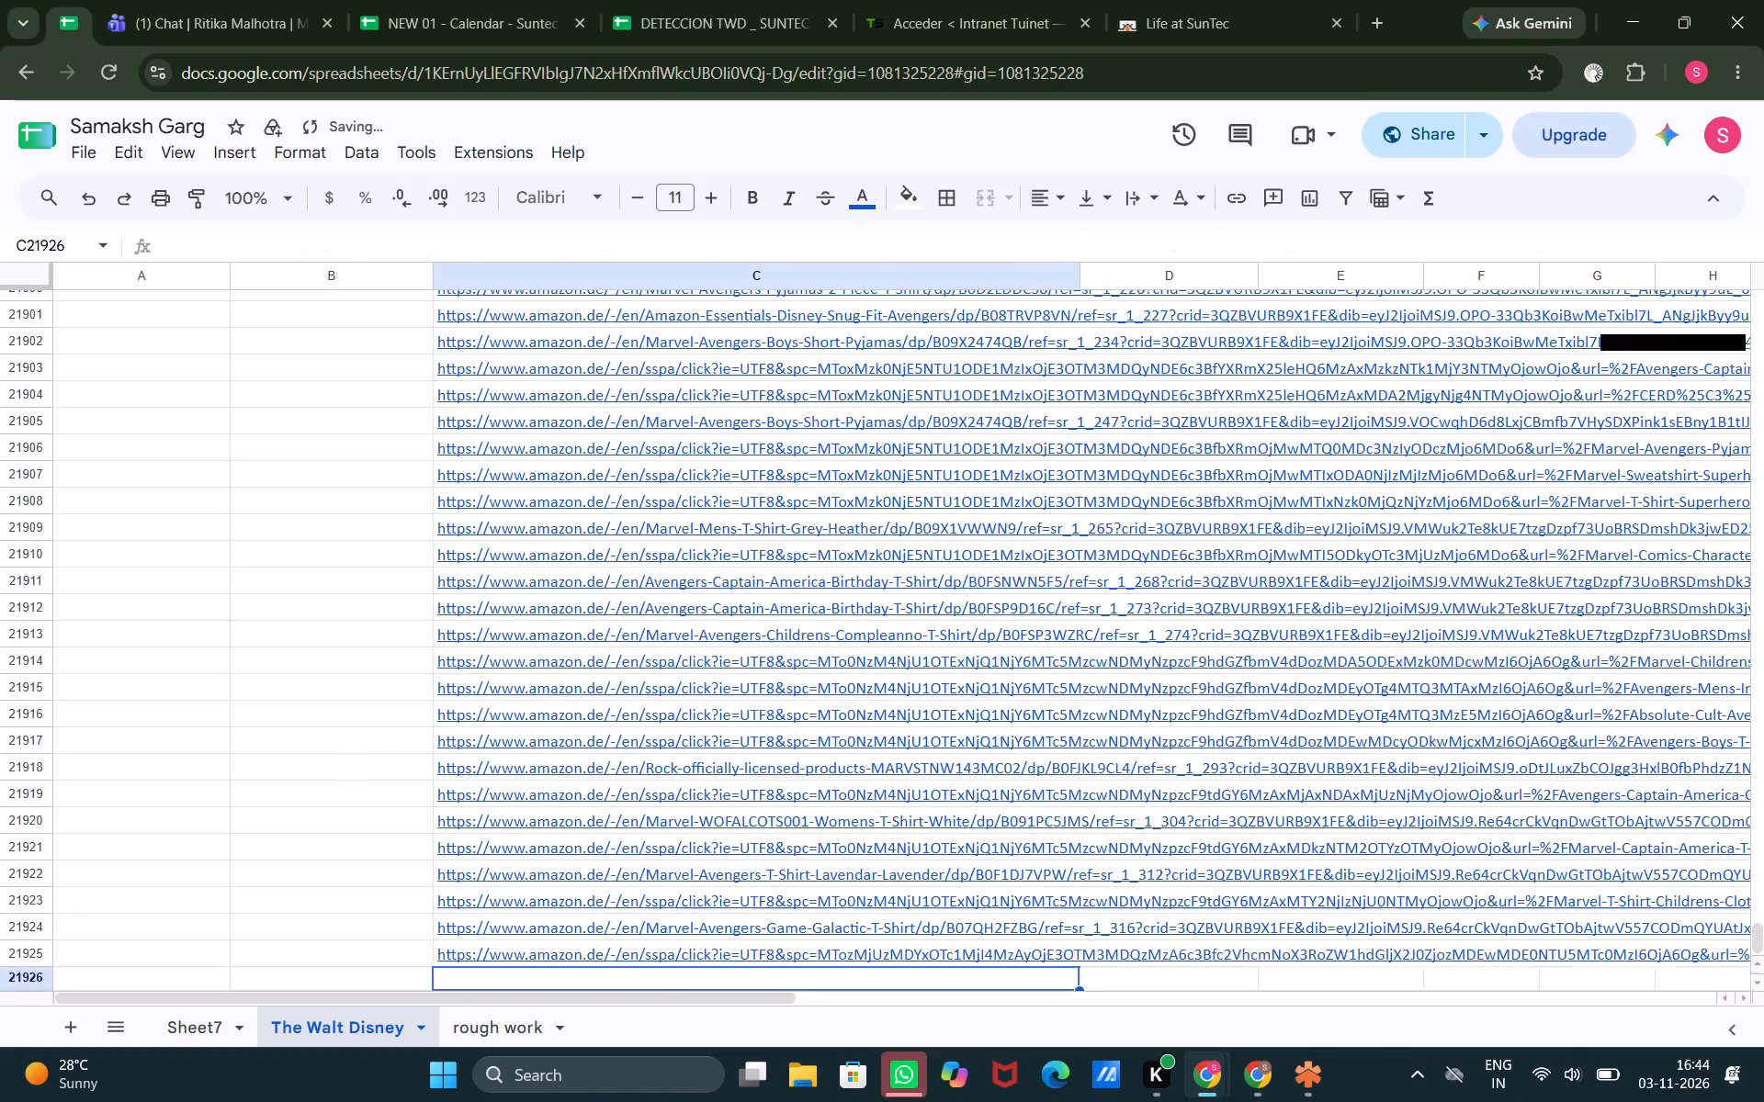
{"action": "key", "text": "alt+Tab"}
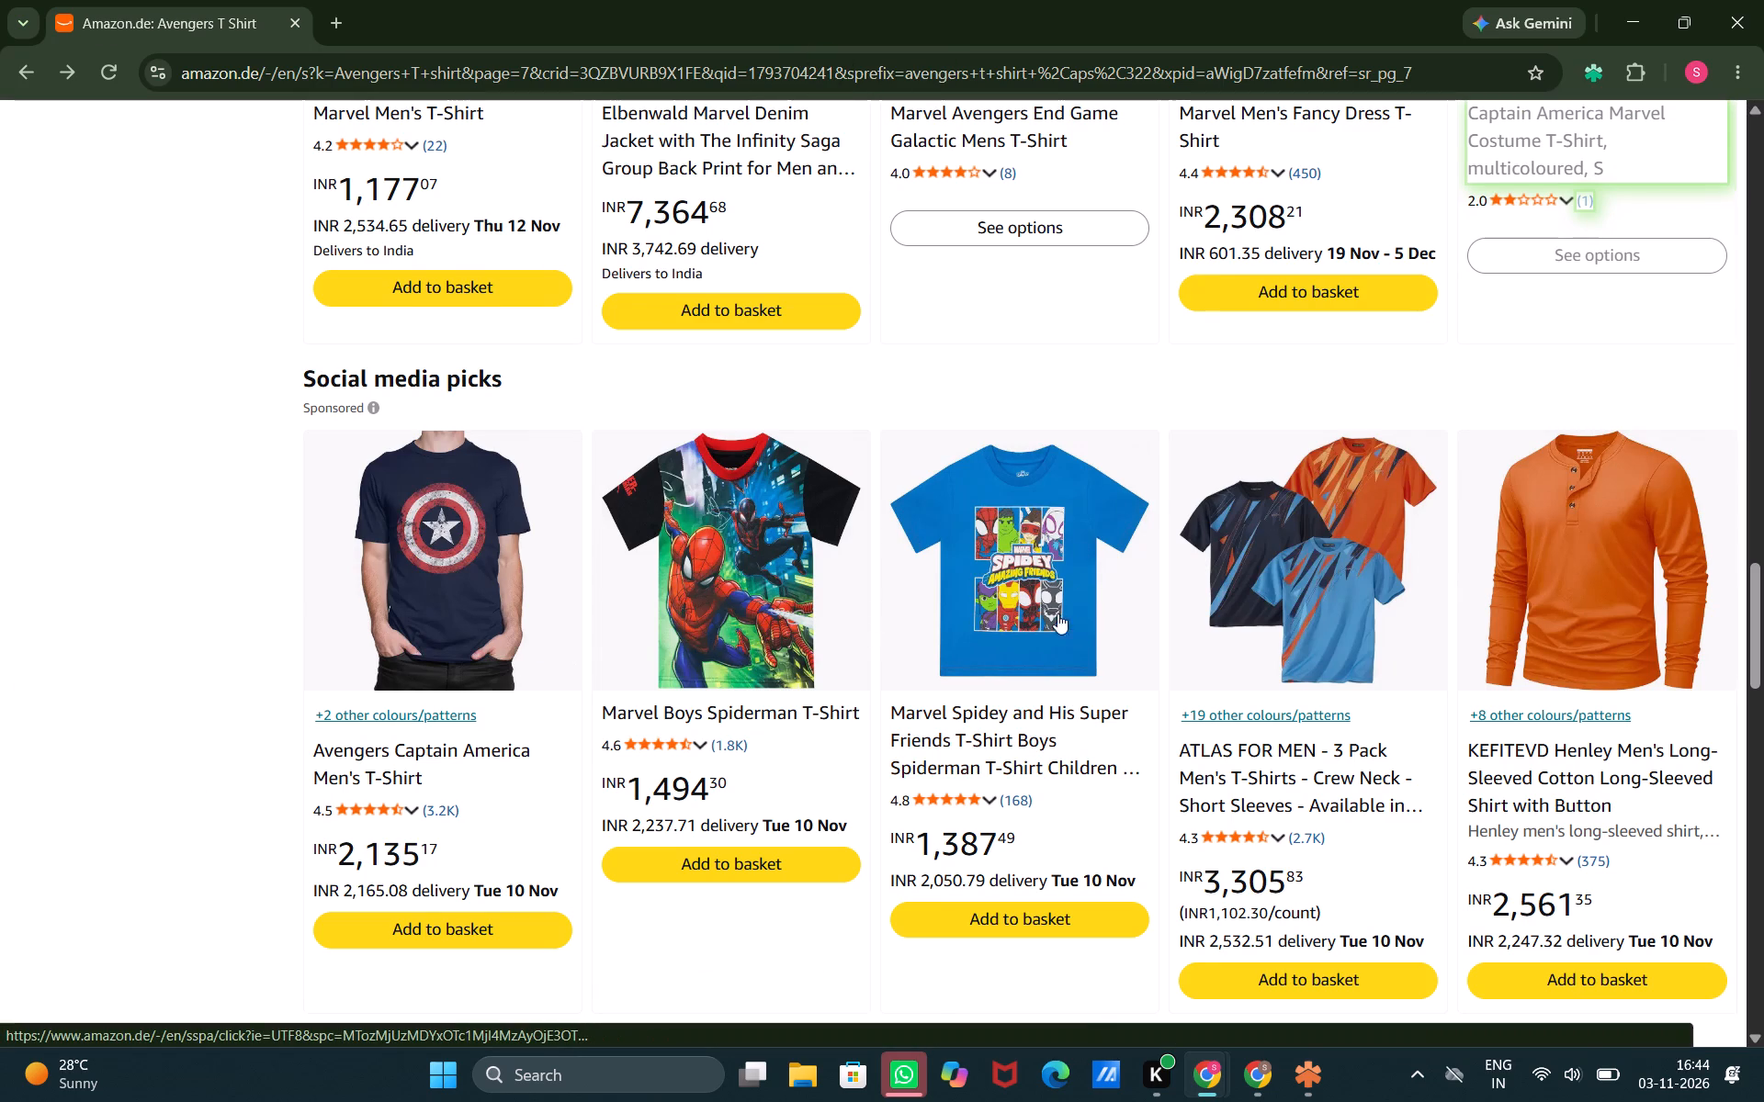
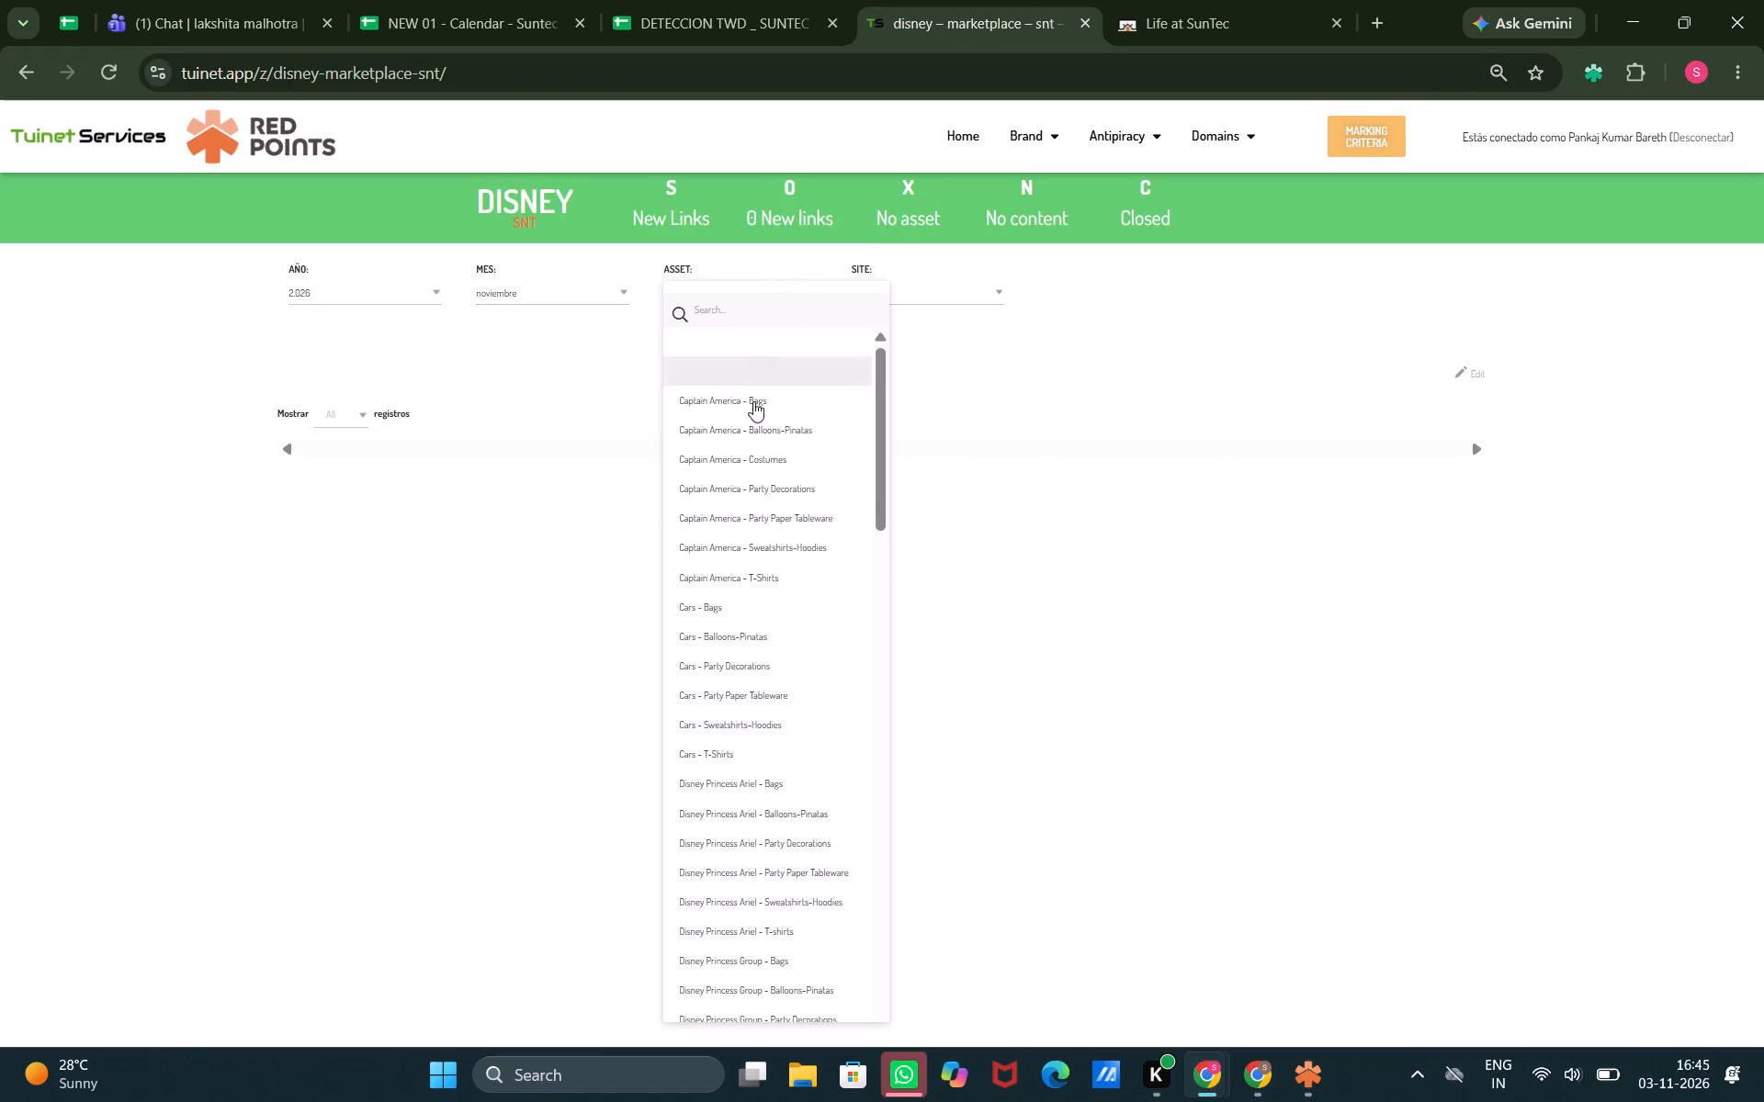
Filter the November 2026 Disney marketplace tracker by the asset Captain America - T-Shirts.
{"action": "left_click", "coordinate": [771, 579]}
{"action": "left_click", "coordinate": [1048, 354]}
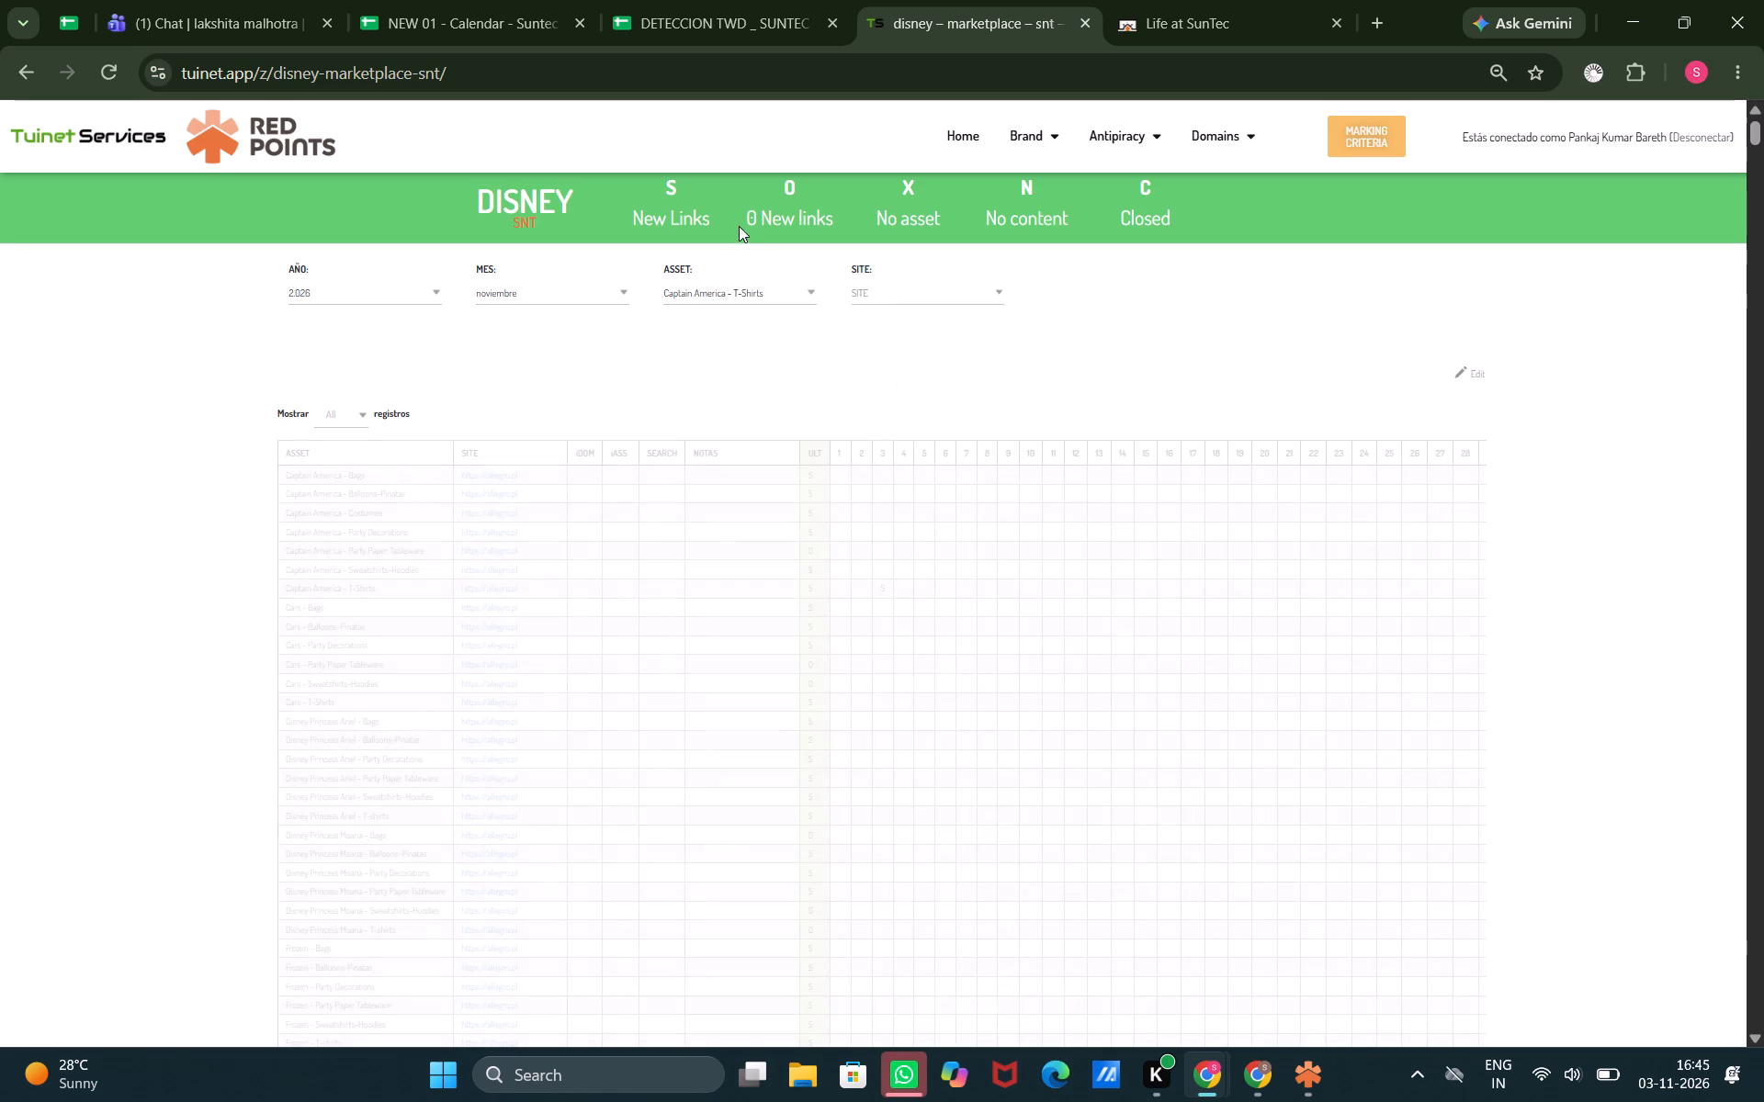
{"action": "left_click", "coordinate": [775, 298]}
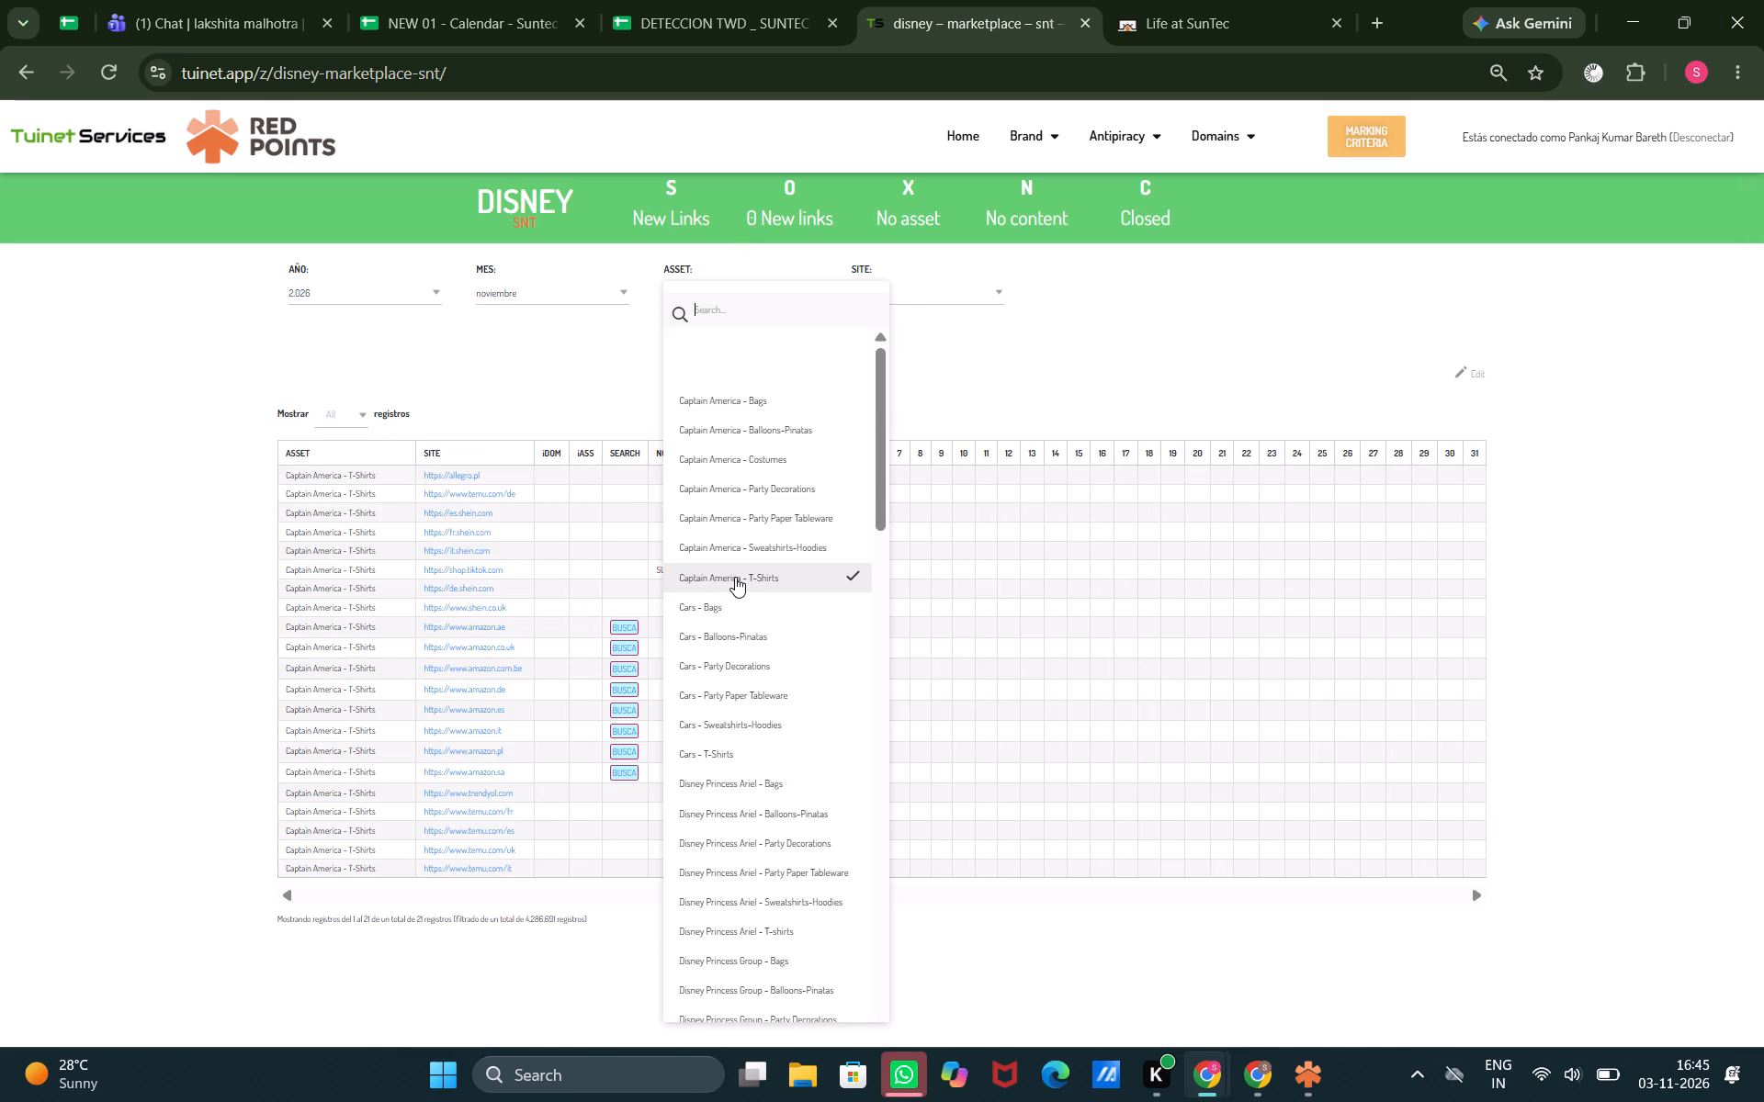
{"action": "left_click", "coordinate": [735, 577]}
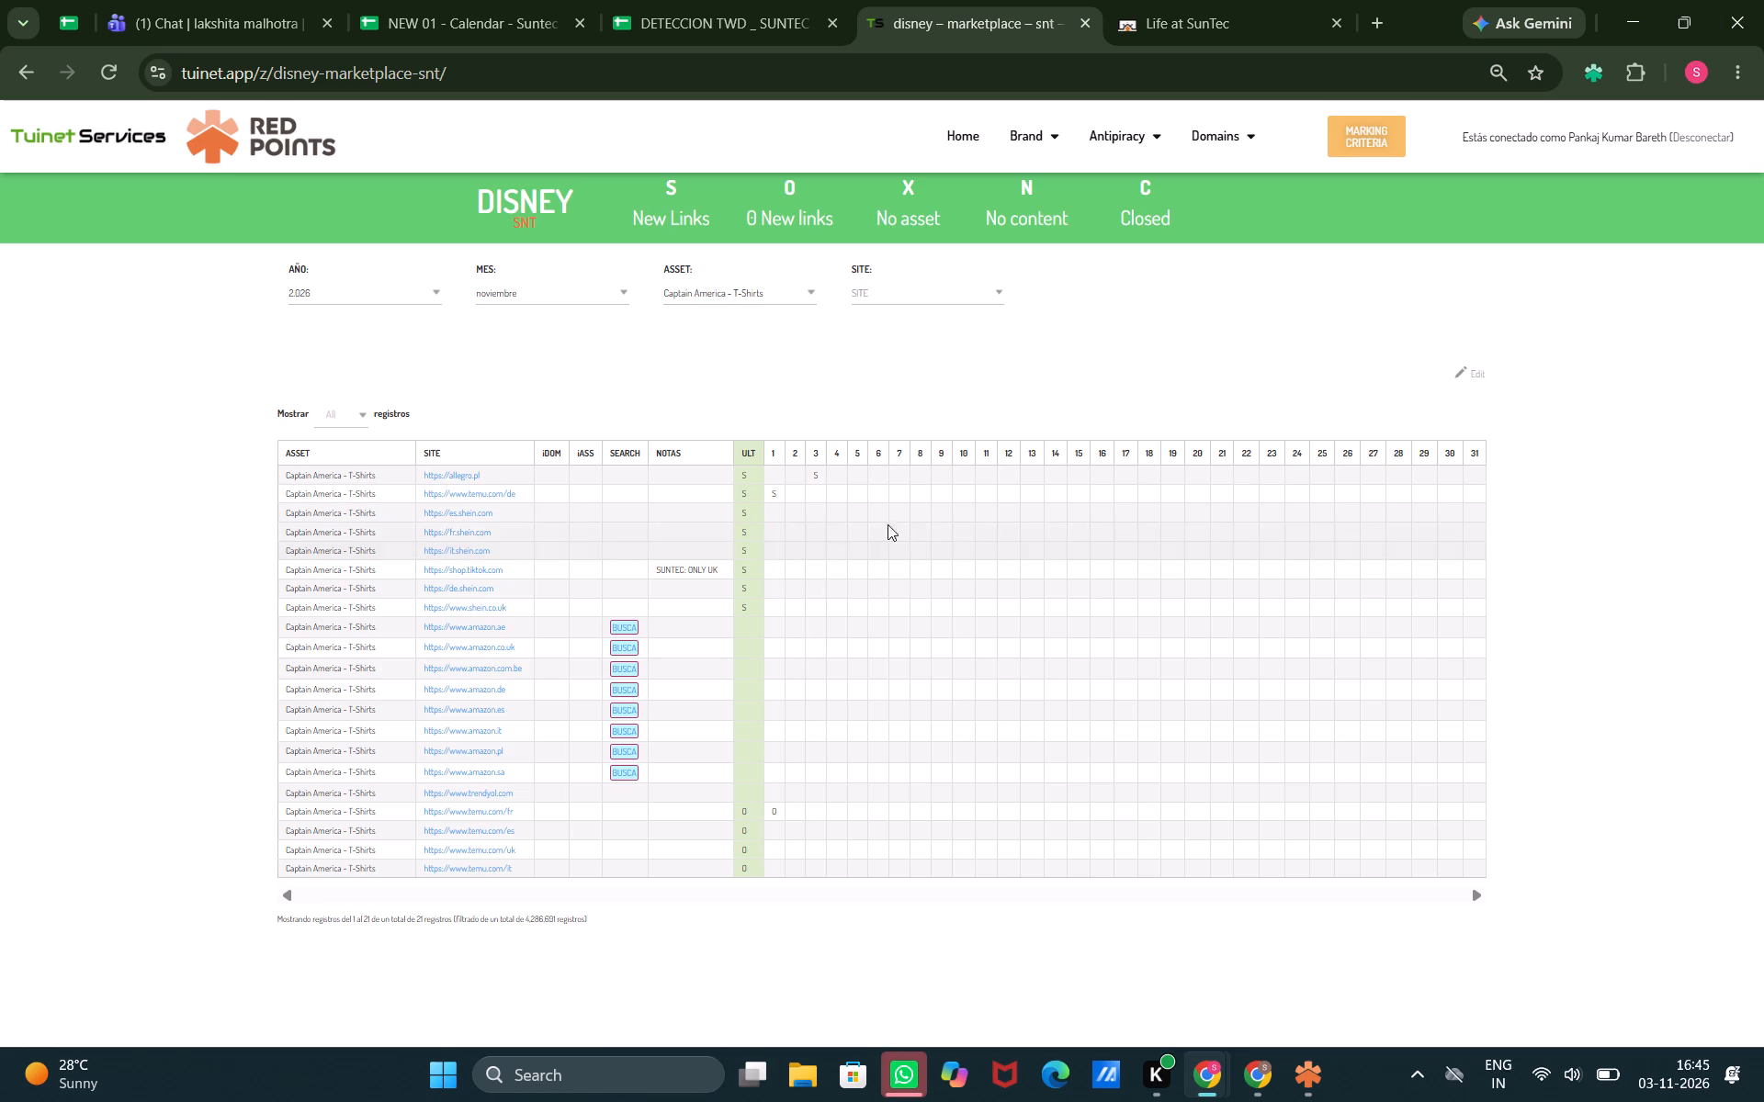
Open the amazon.co.uk search results for Captain America - T-Shirts from the tracker row.
{"action": "left_click", "coordinate": [615, 647]}
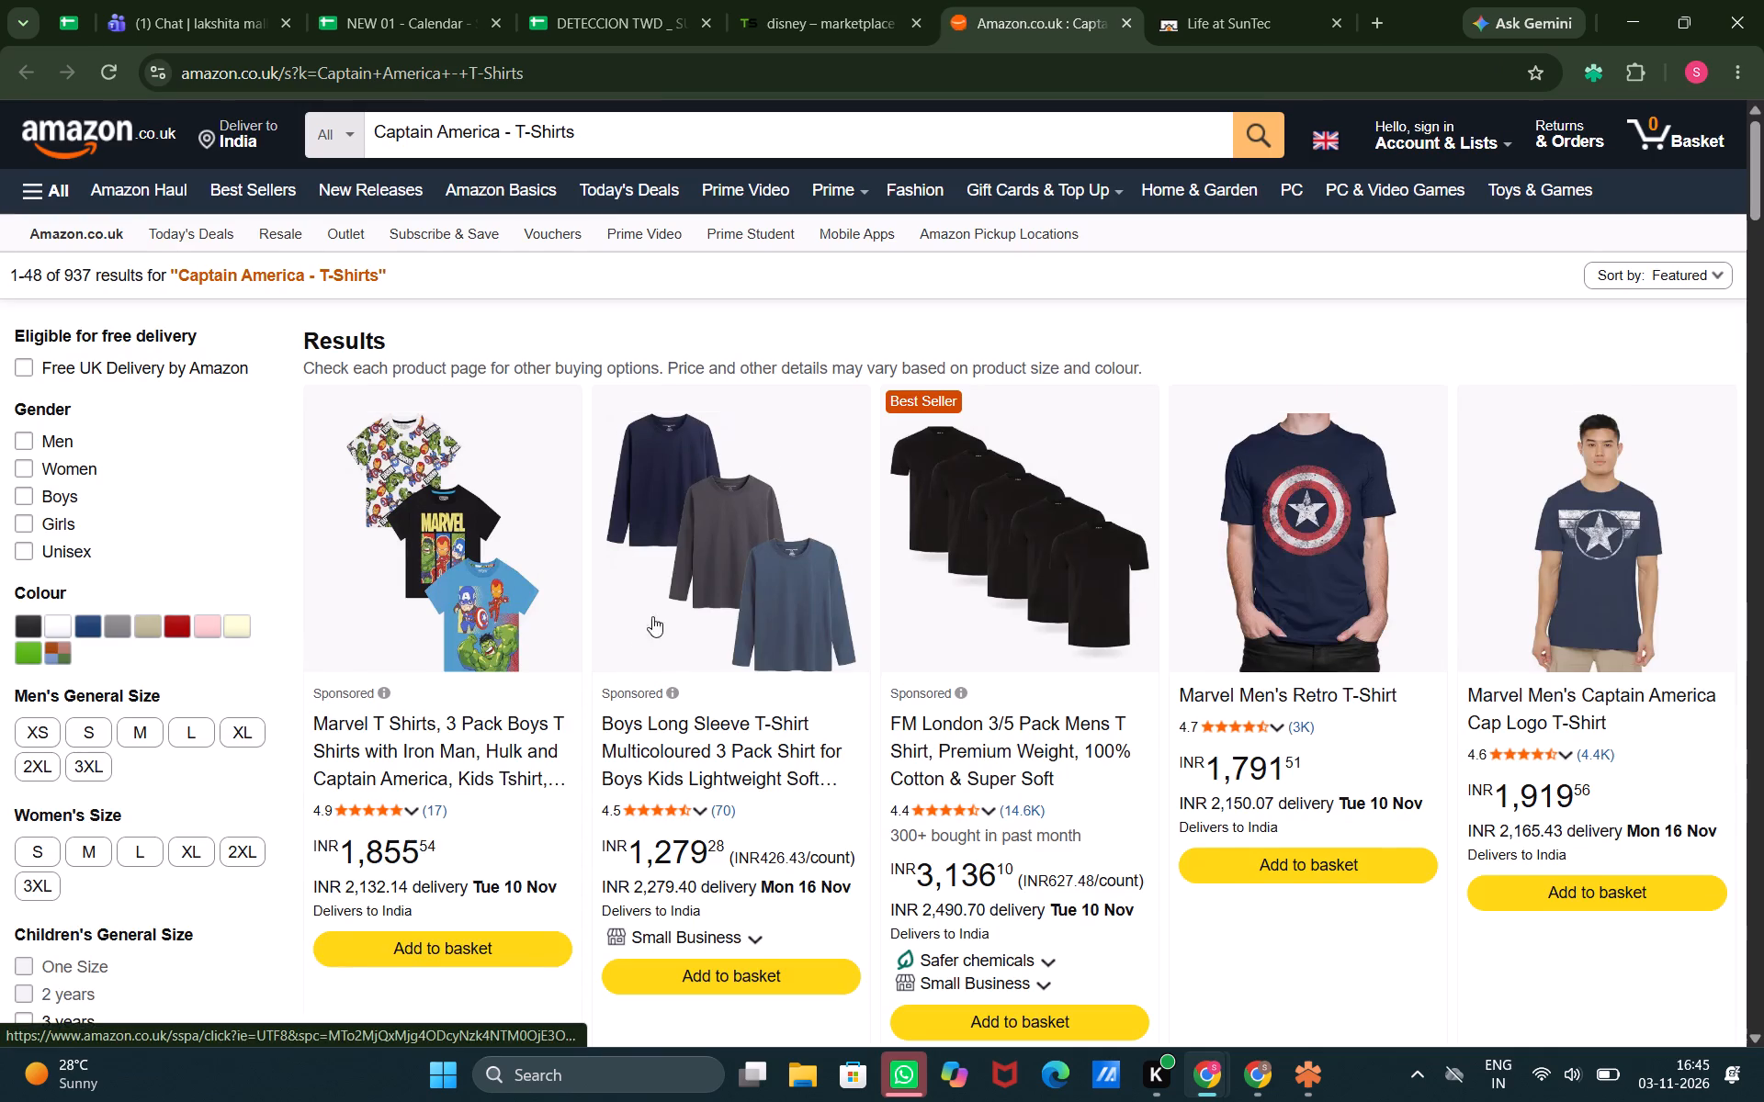
{"action": "left_click", "coordinate": [278, 956]}
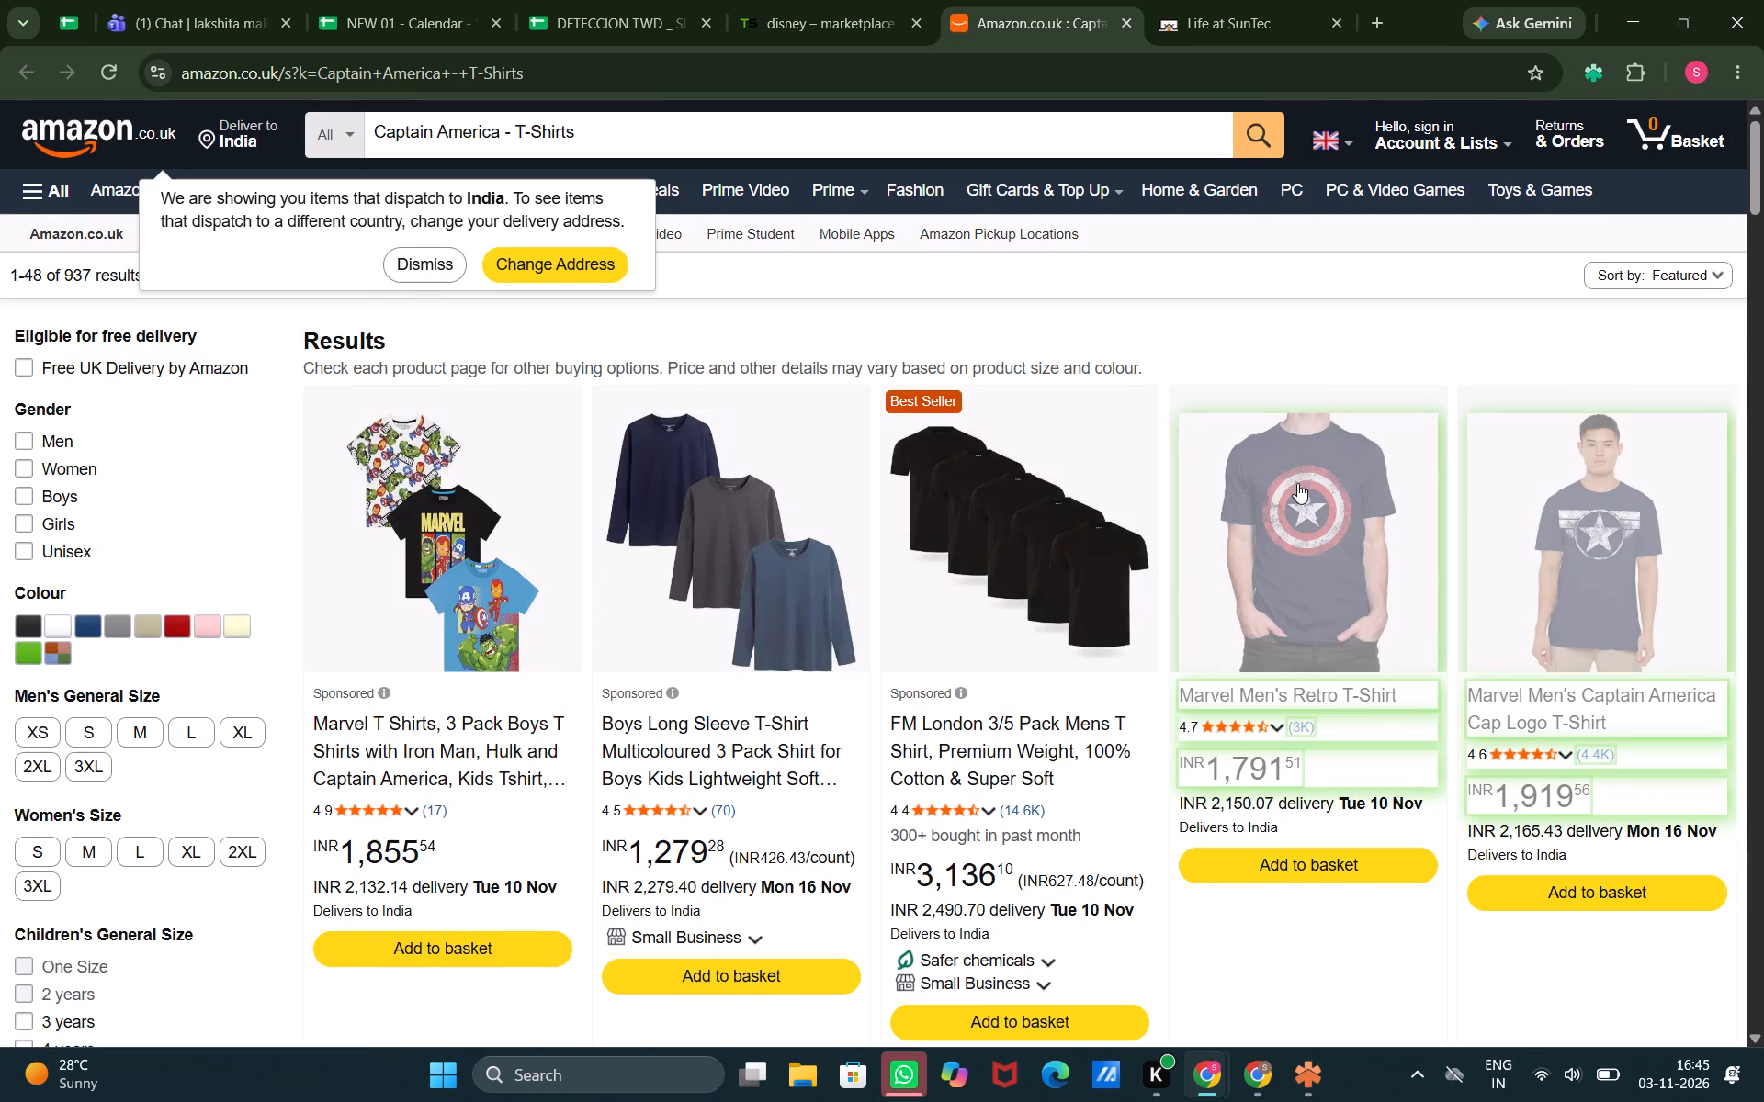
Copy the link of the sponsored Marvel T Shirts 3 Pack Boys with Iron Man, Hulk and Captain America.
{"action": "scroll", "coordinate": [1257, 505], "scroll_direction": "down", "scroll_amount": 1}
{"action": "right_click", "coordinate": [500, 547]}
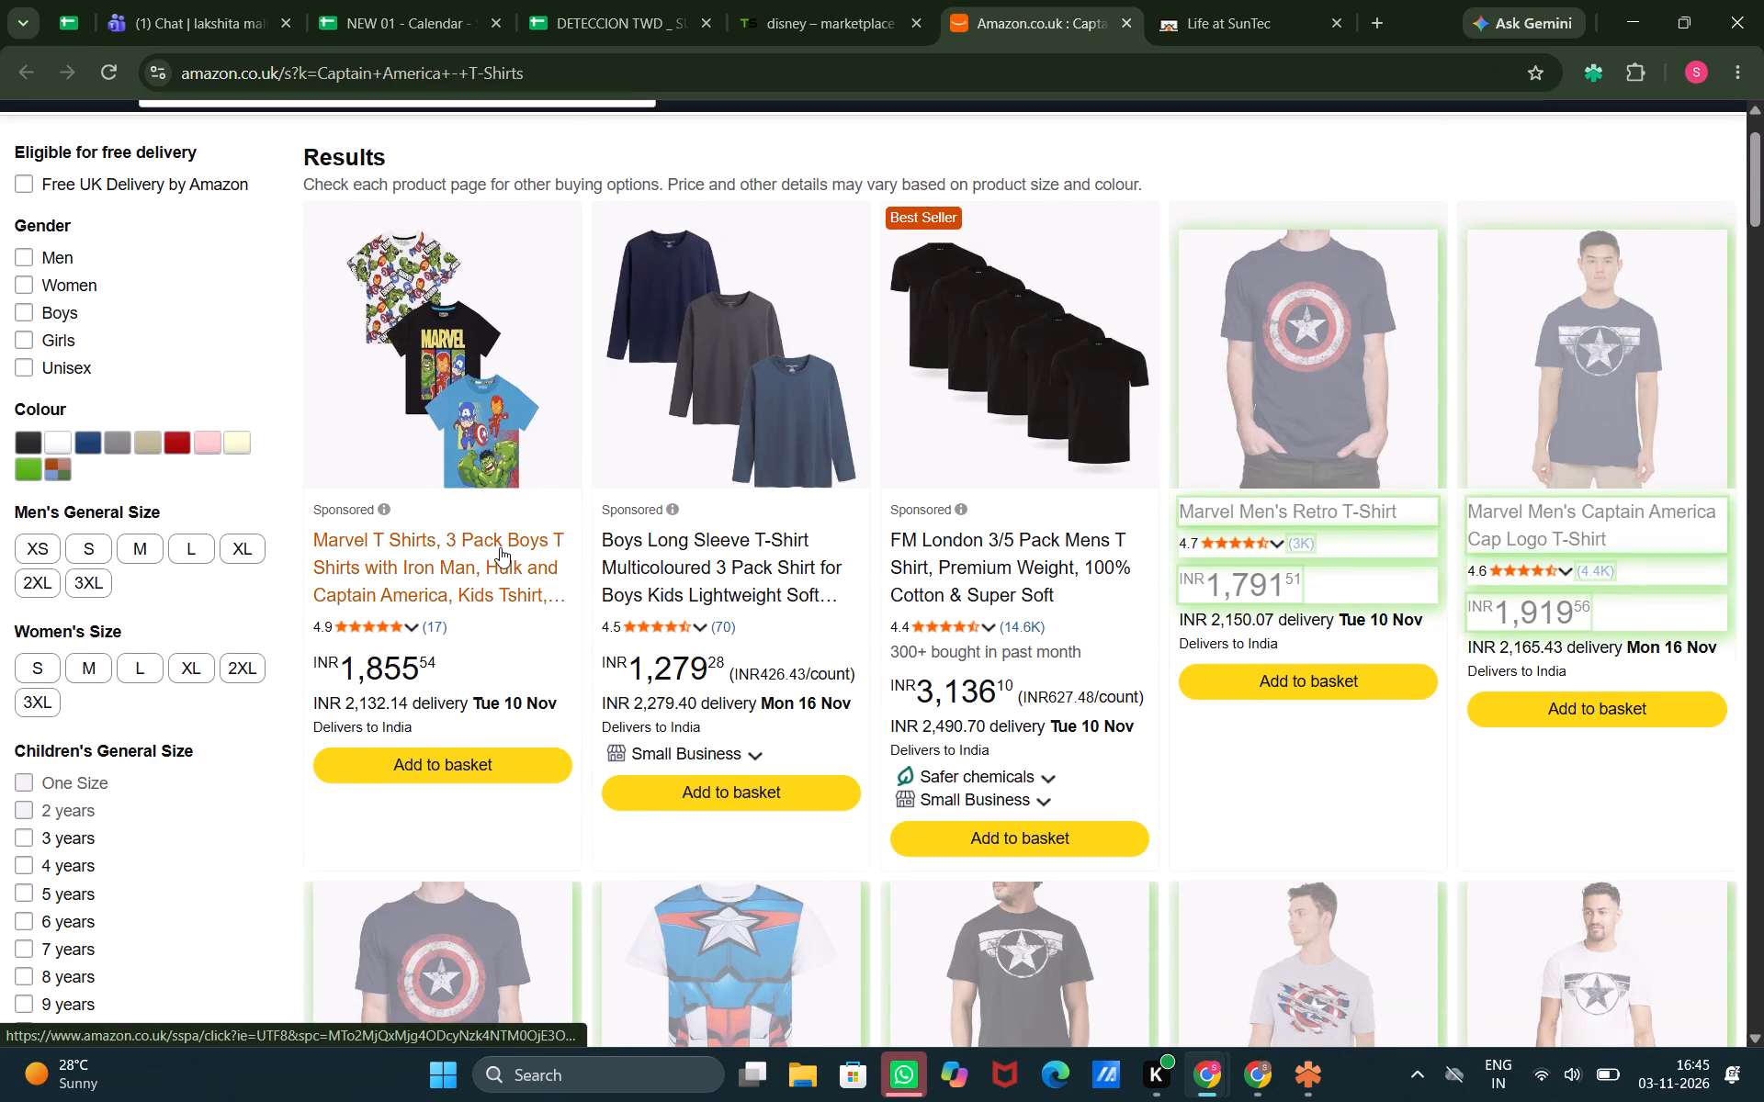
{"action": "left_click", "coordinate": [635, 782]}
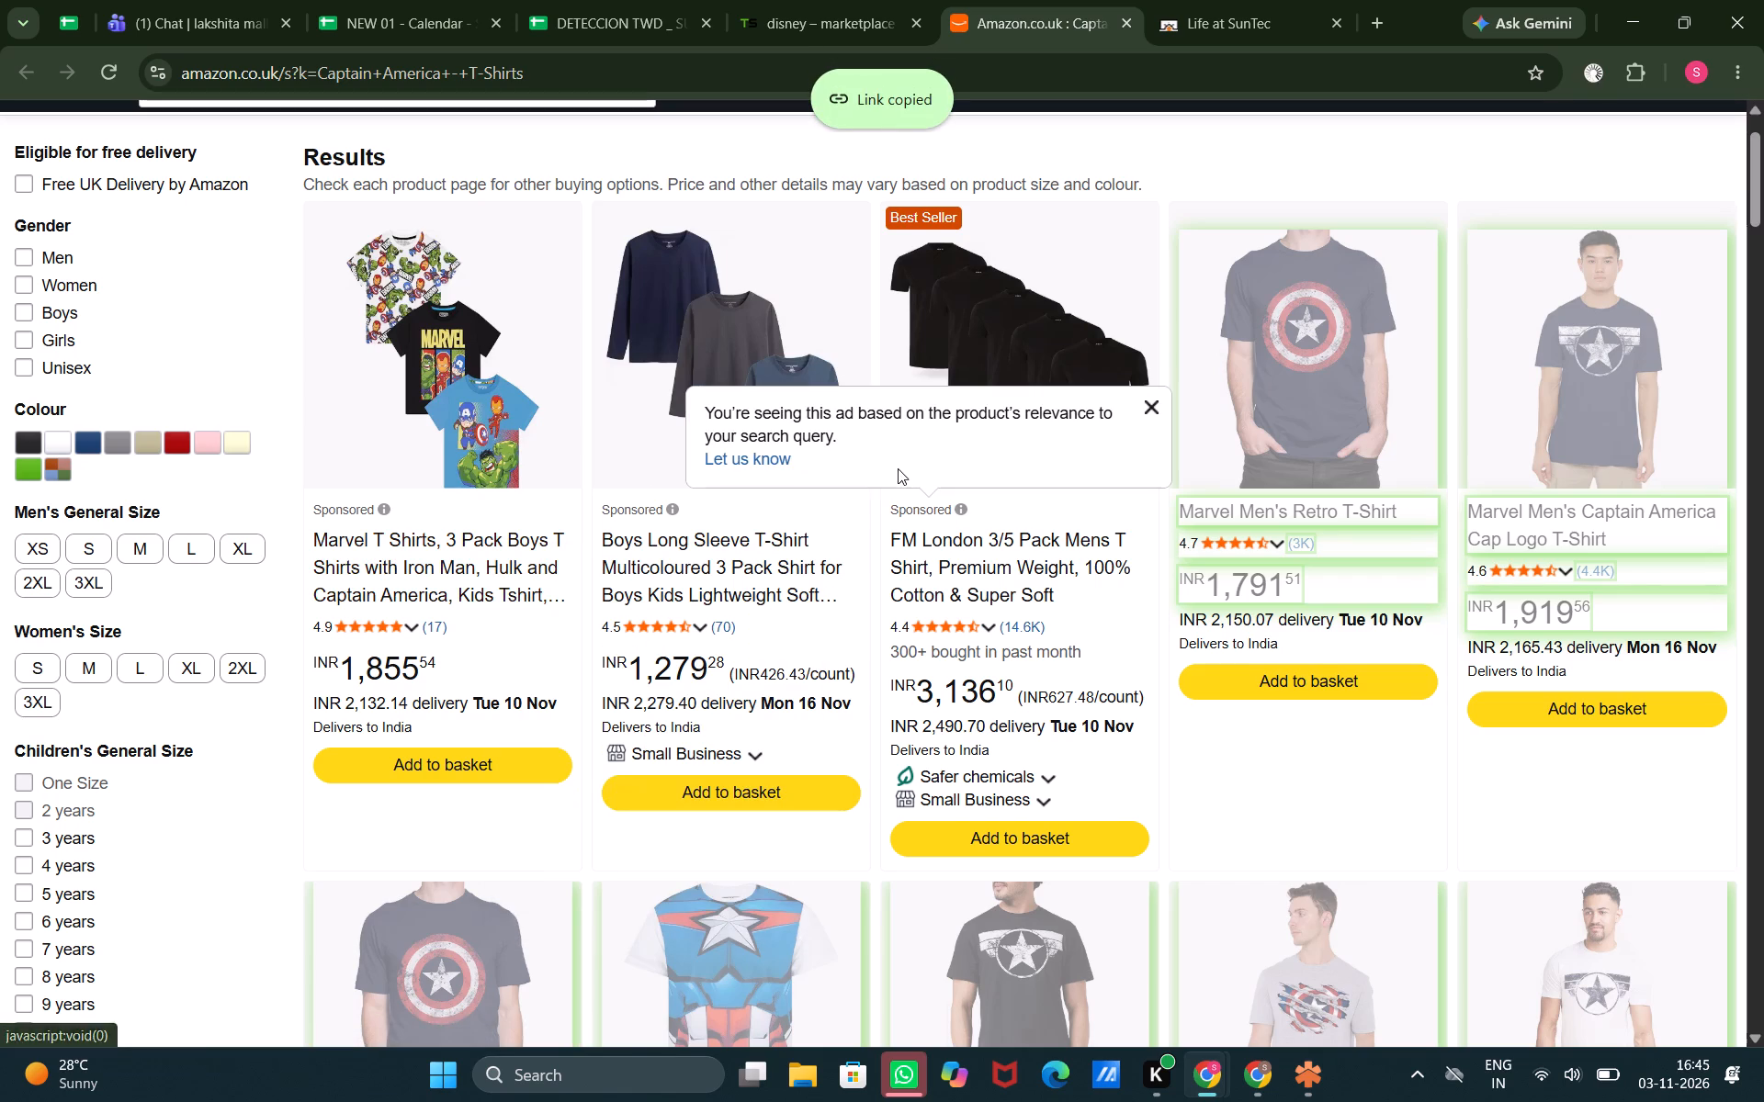
Move the Amazon.co.uk results into their own maximized browser window.
{"action": "left_click_drag", "start_coordinate": [996, 22], "coordinate": [1029, 123]}
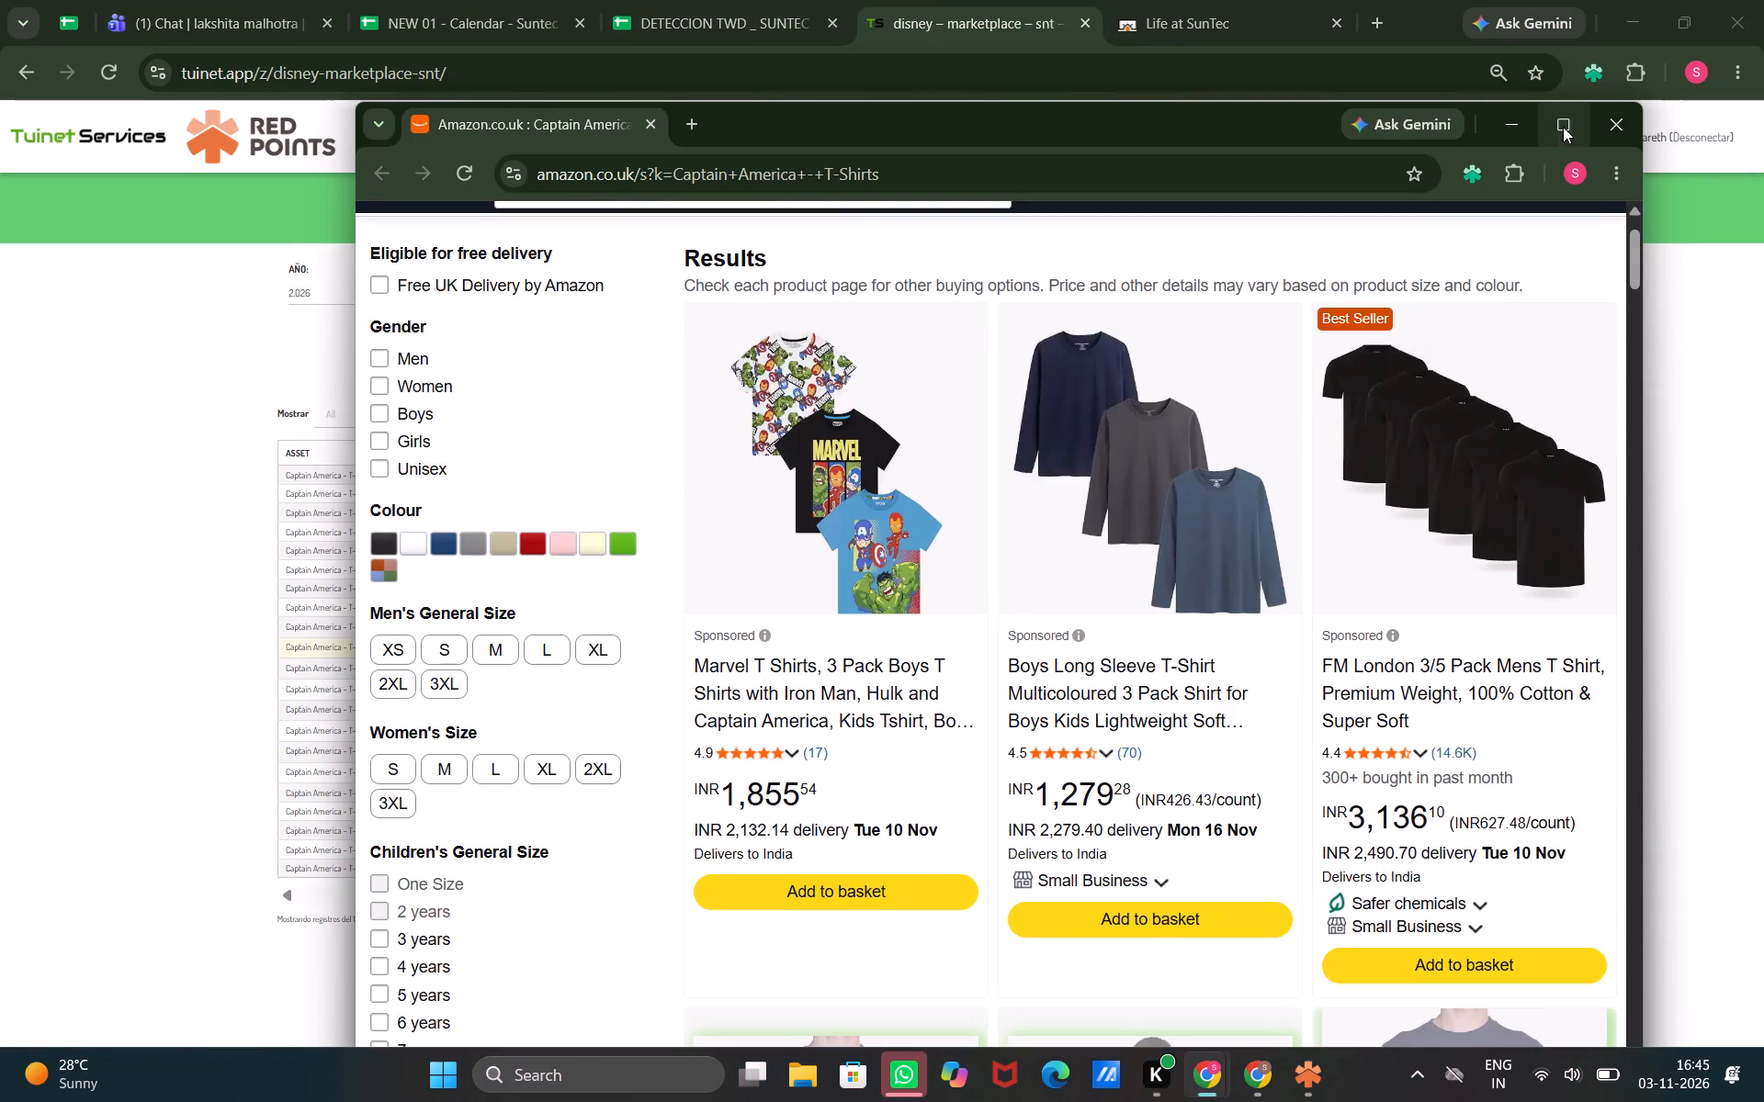
{"action": "left_click", "coordinate": [1563, 127]}
Fill the asset name Spider-Man - T-shirts from B21519 down through B21589 in The Walt Disney sheet.
{"action": "key", "text": "alt+Tab"}
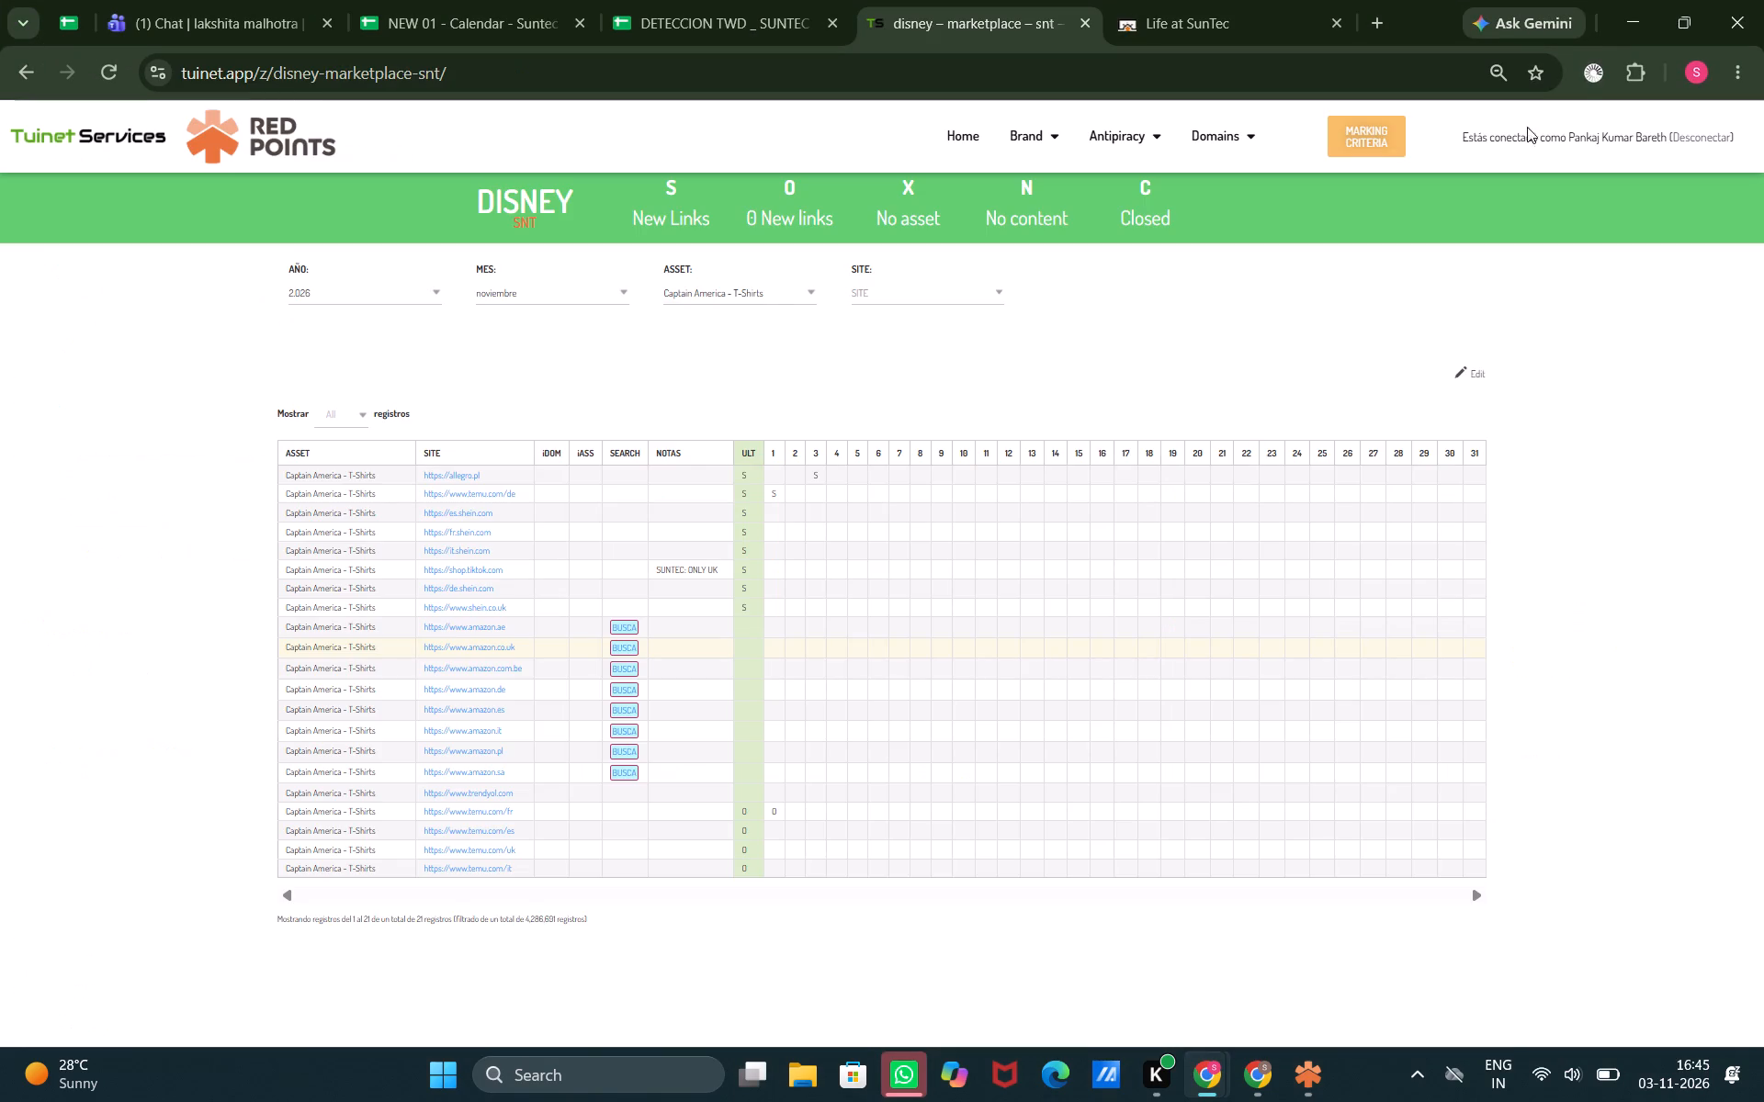
{"action": "key", "text": "ctrl+Tab"}
{"action": "key", "text": "ctrl+Tab"}
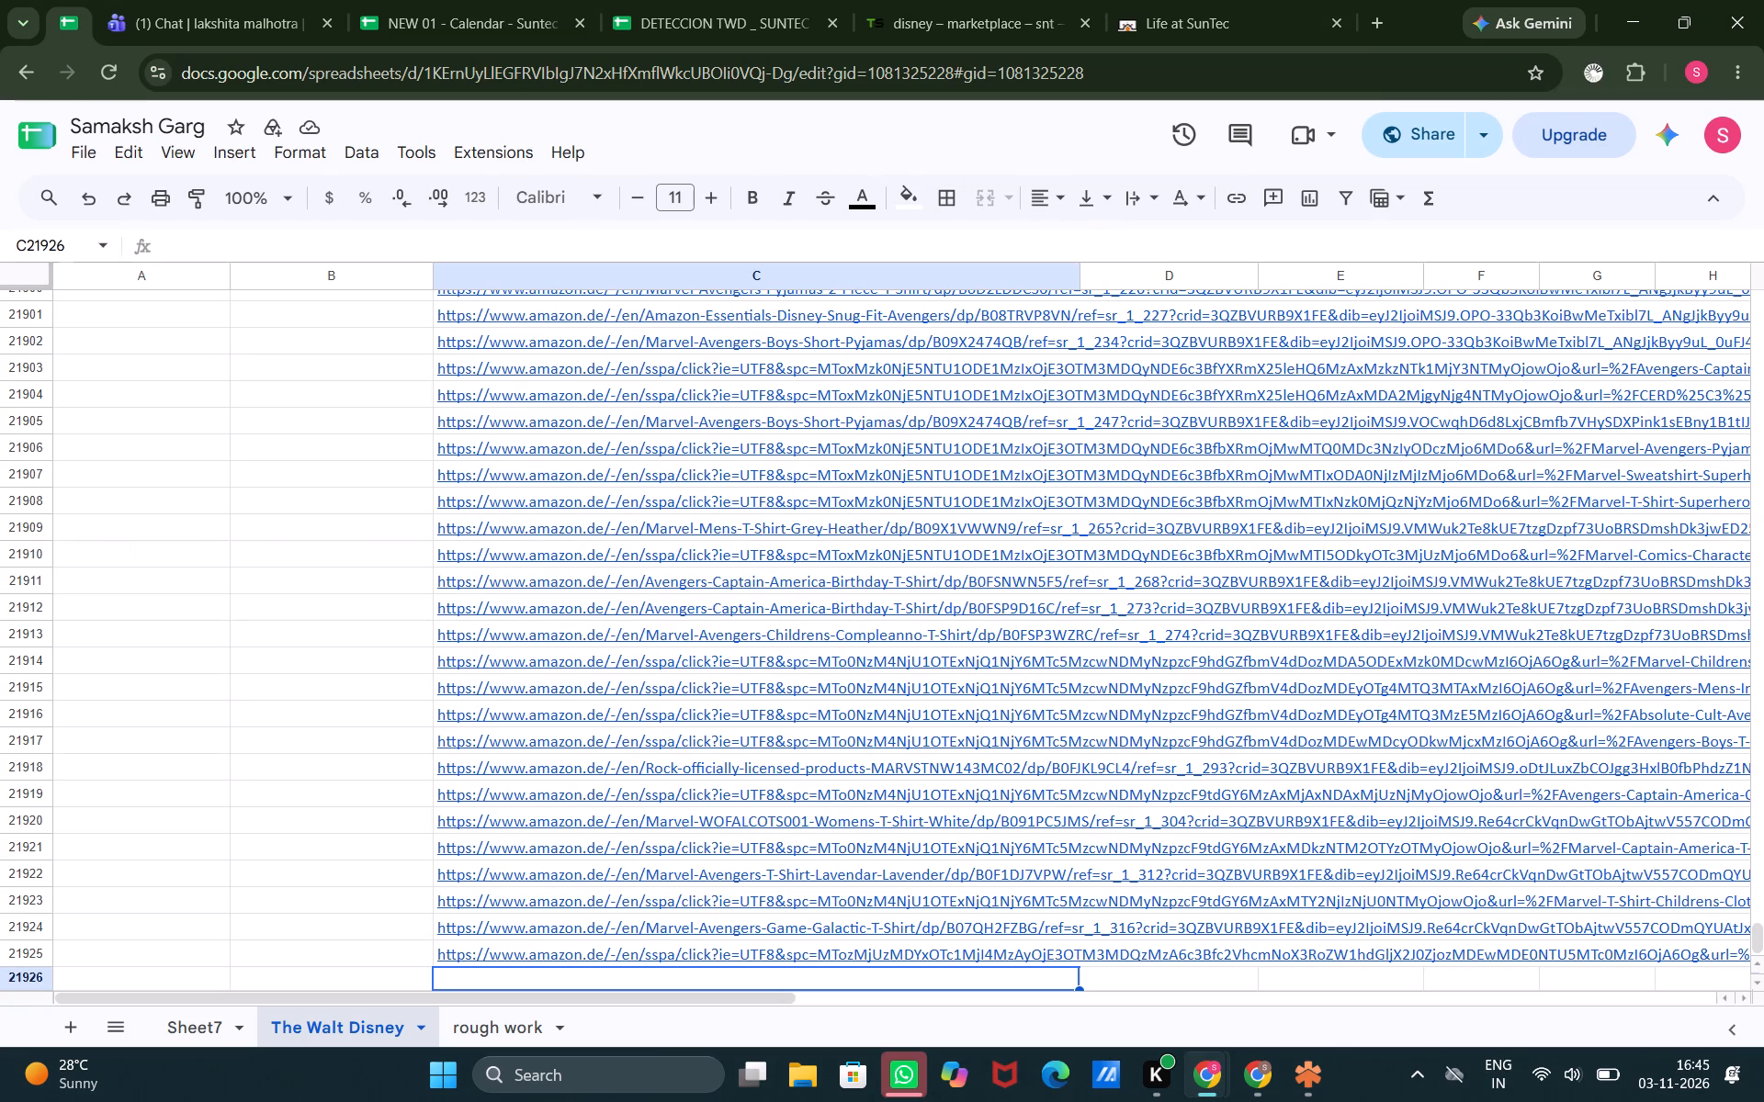
{"action": "key", "text": "ctrl+Up"}
{"action": "key", "text": "ctrl+Up"}
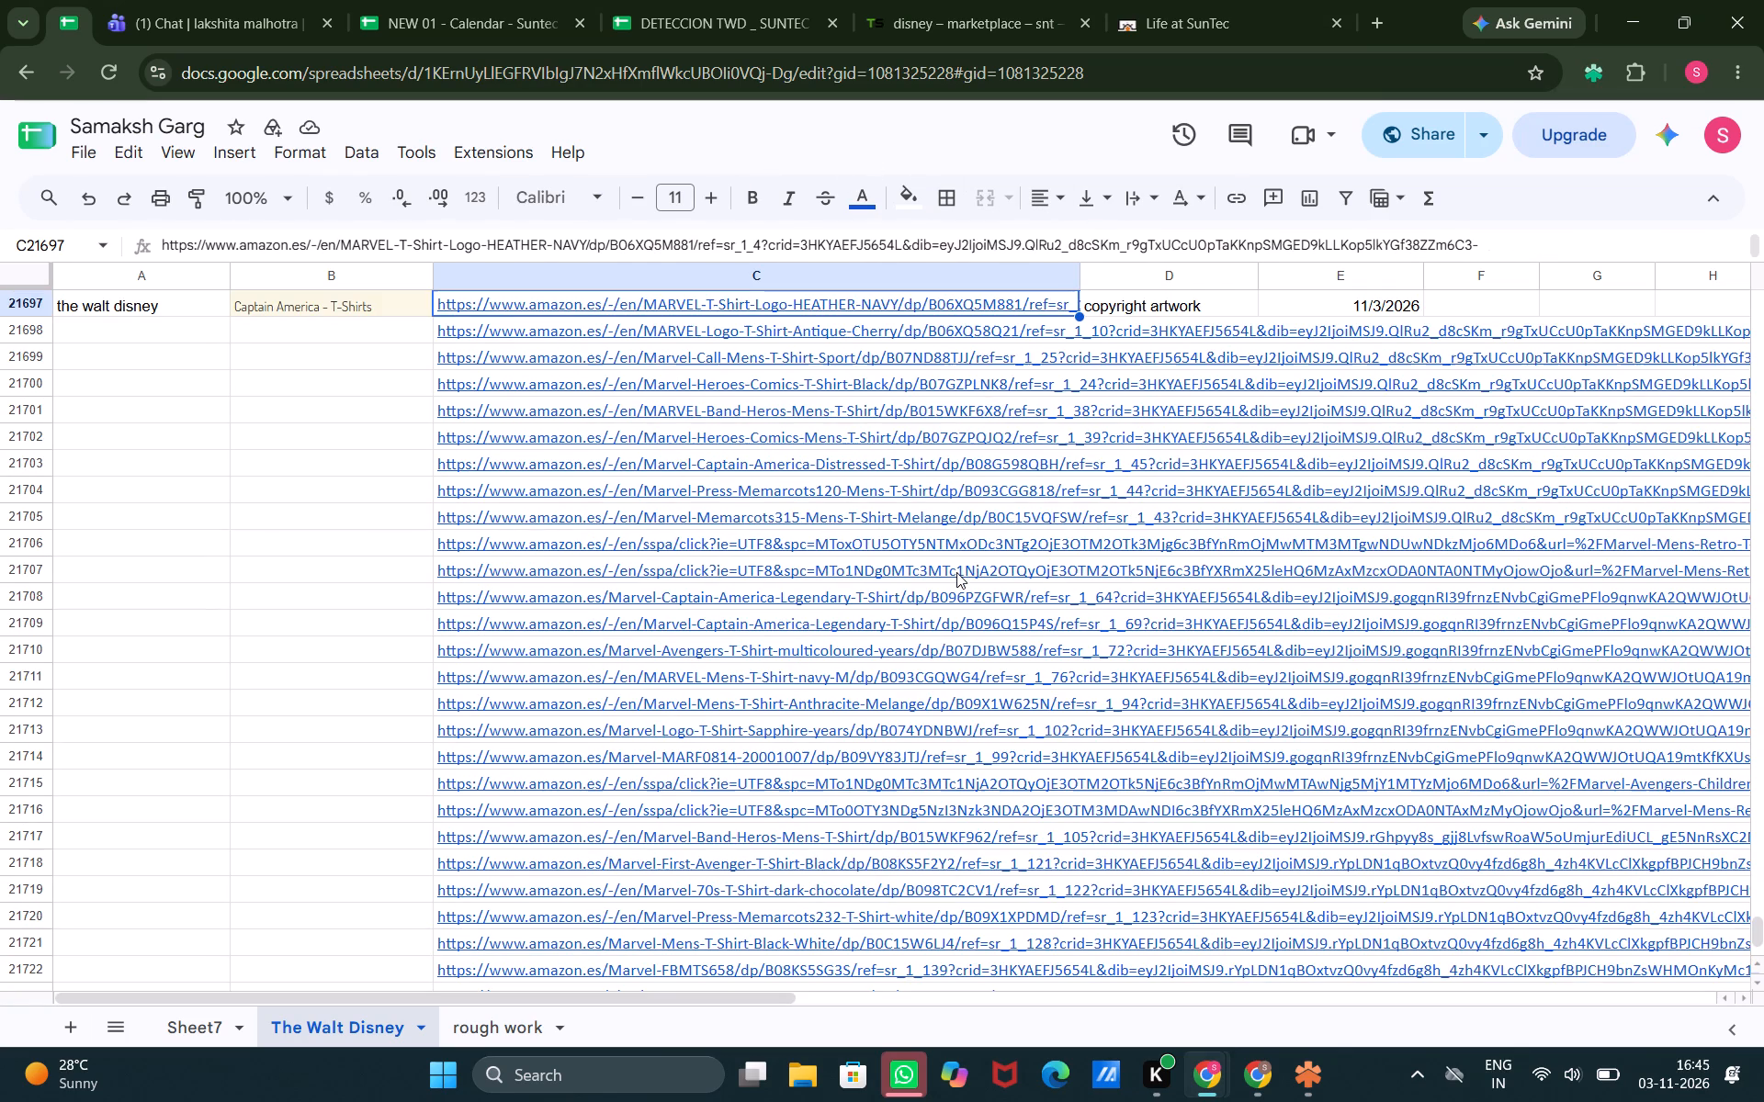
{"action": "key", "text": "Up"}
{"action": "key", "text": "Up"}
{"action": "key", "text": "Up"}
{"action": "key", "text": "Up"}
{"action": "key", "text": "Up"}
{"action": "key", "text": "Up"}
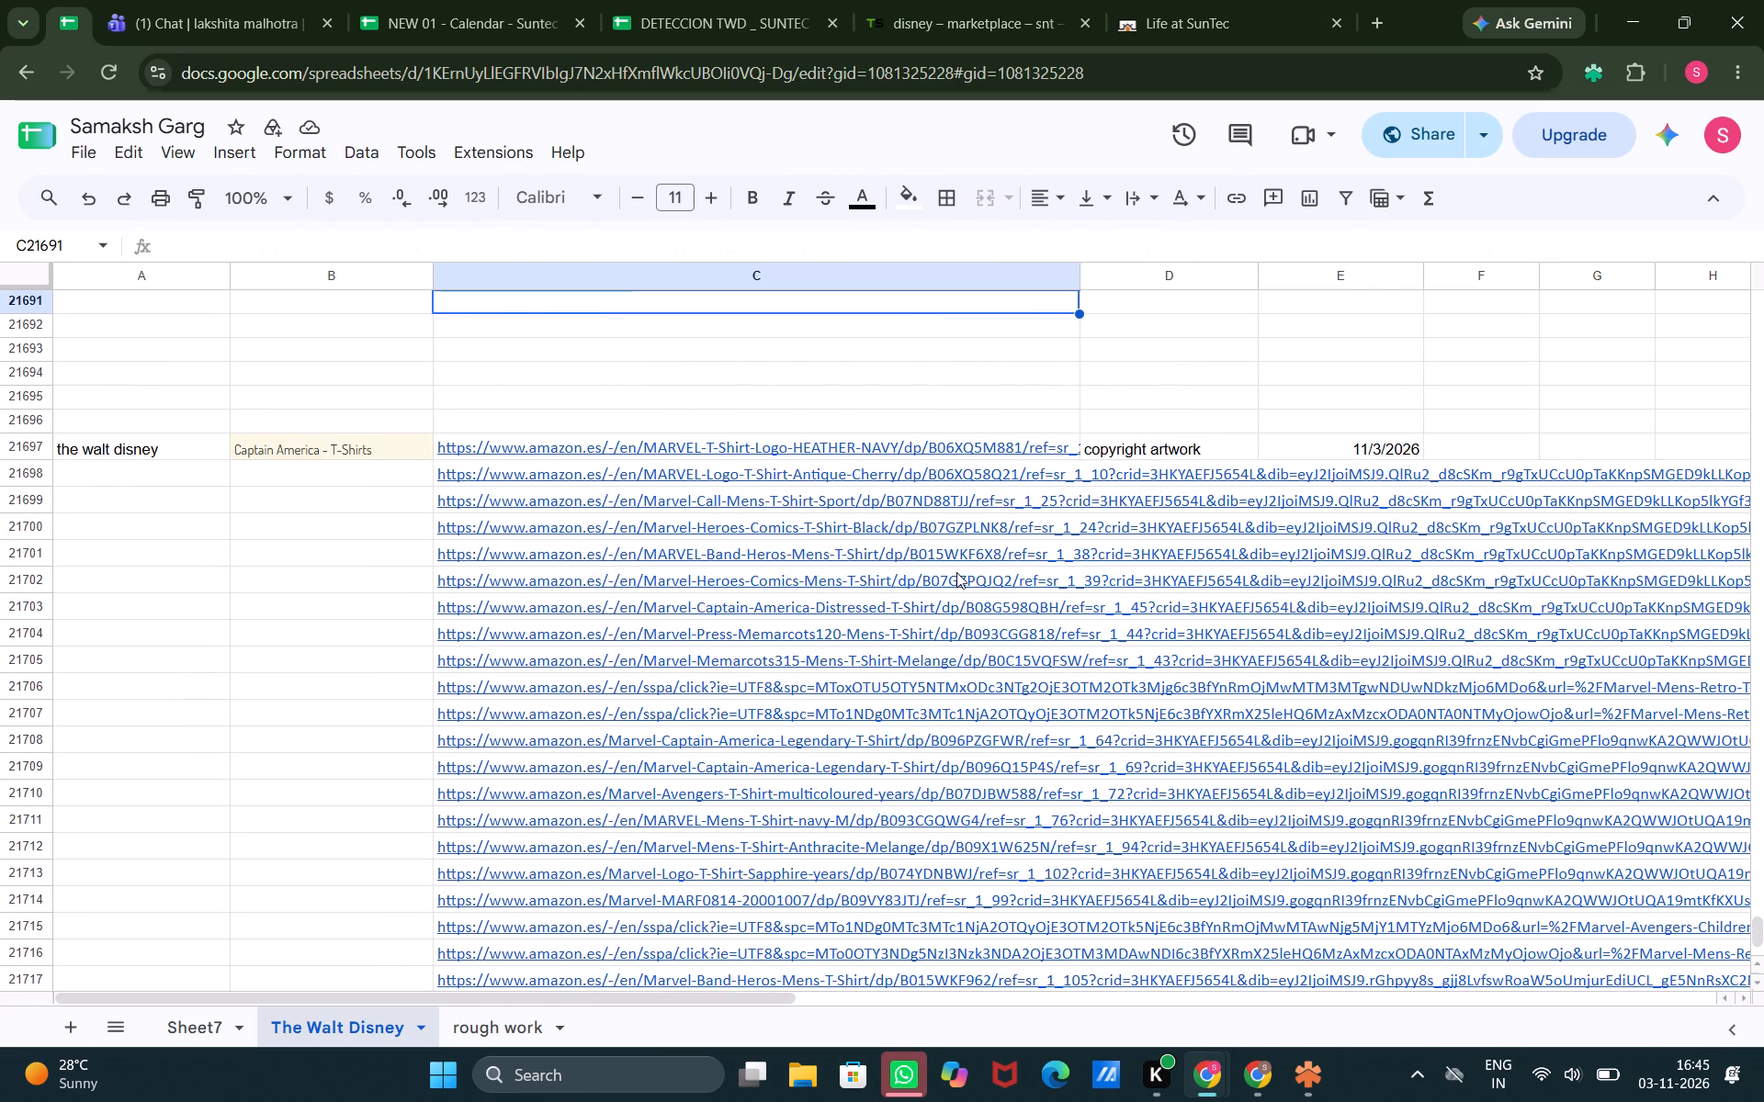
{"action": "key", "text": "Up"}
{"action": "key", "text": "ctrl+Up"}
{"action": "key", "text": "Up"}
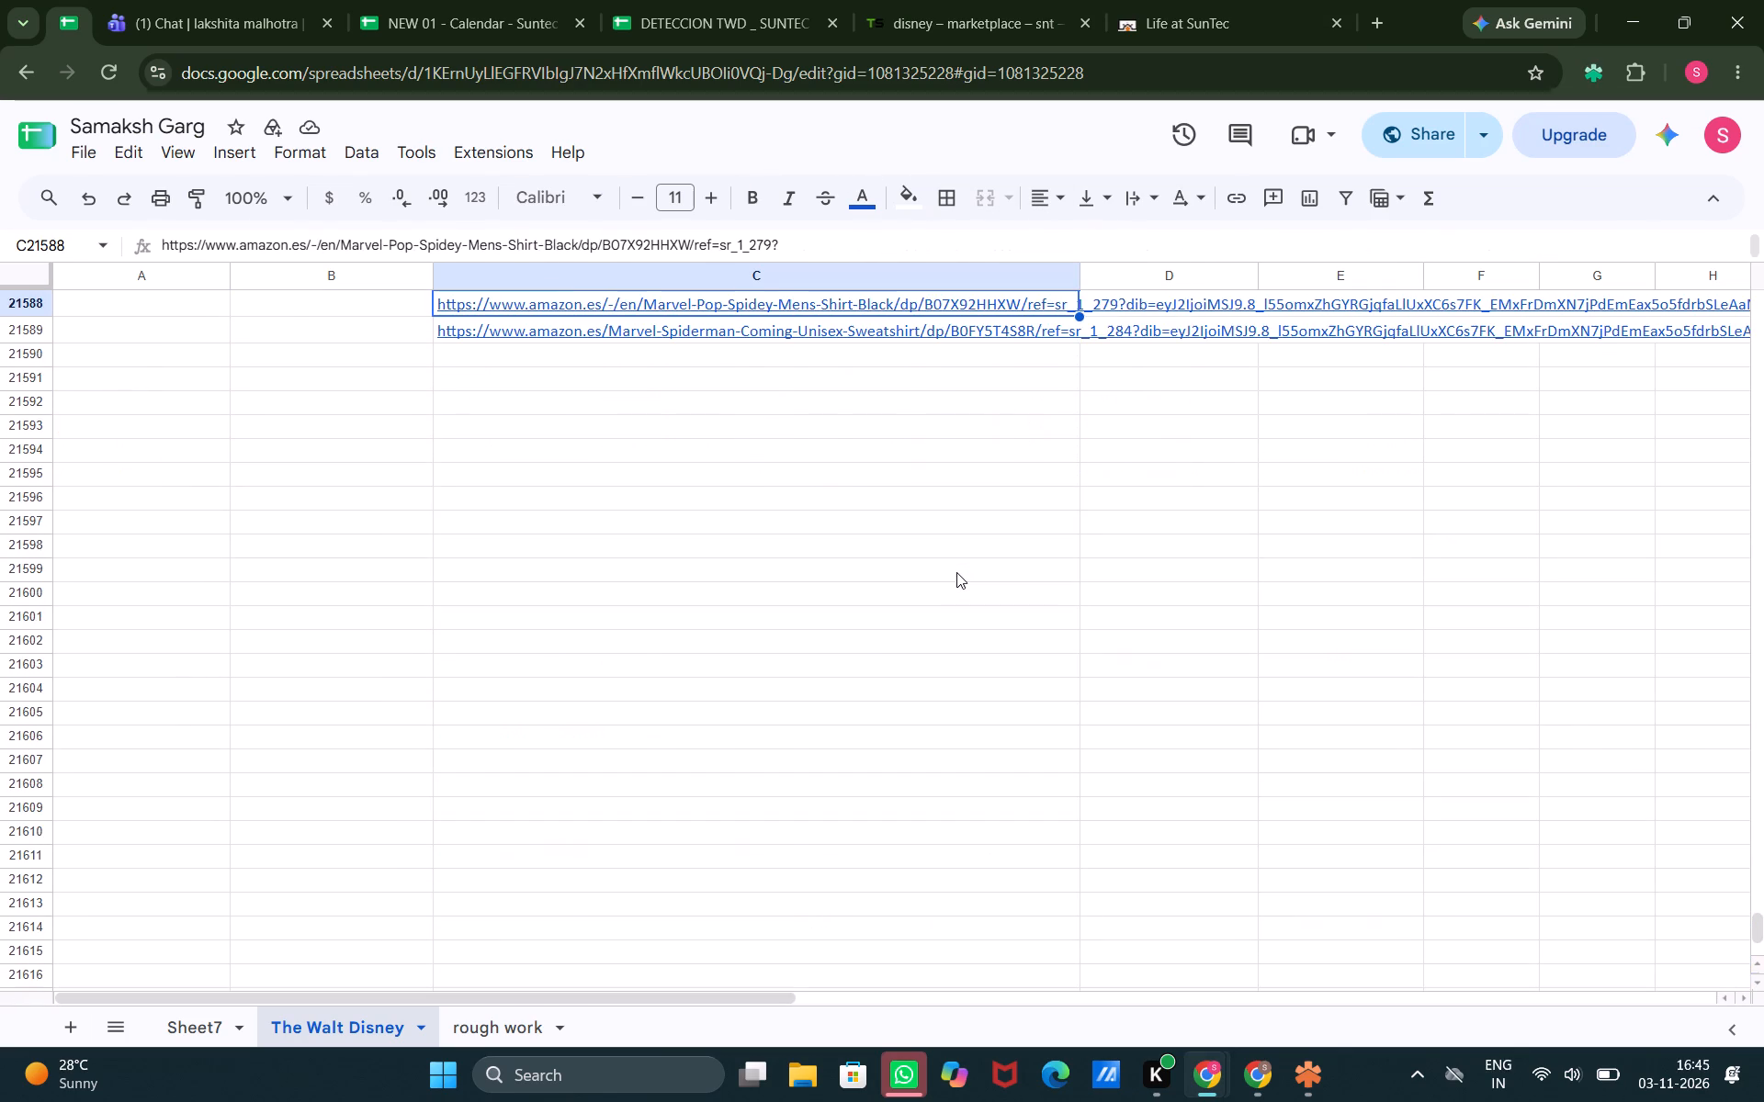
{"action": "key", "text": "Up"}
{"action": "key", "text": "ctrl+Up"}
{"action": "key", "text": "Left"}
{"action": "key", "text": "ctrl+c"}
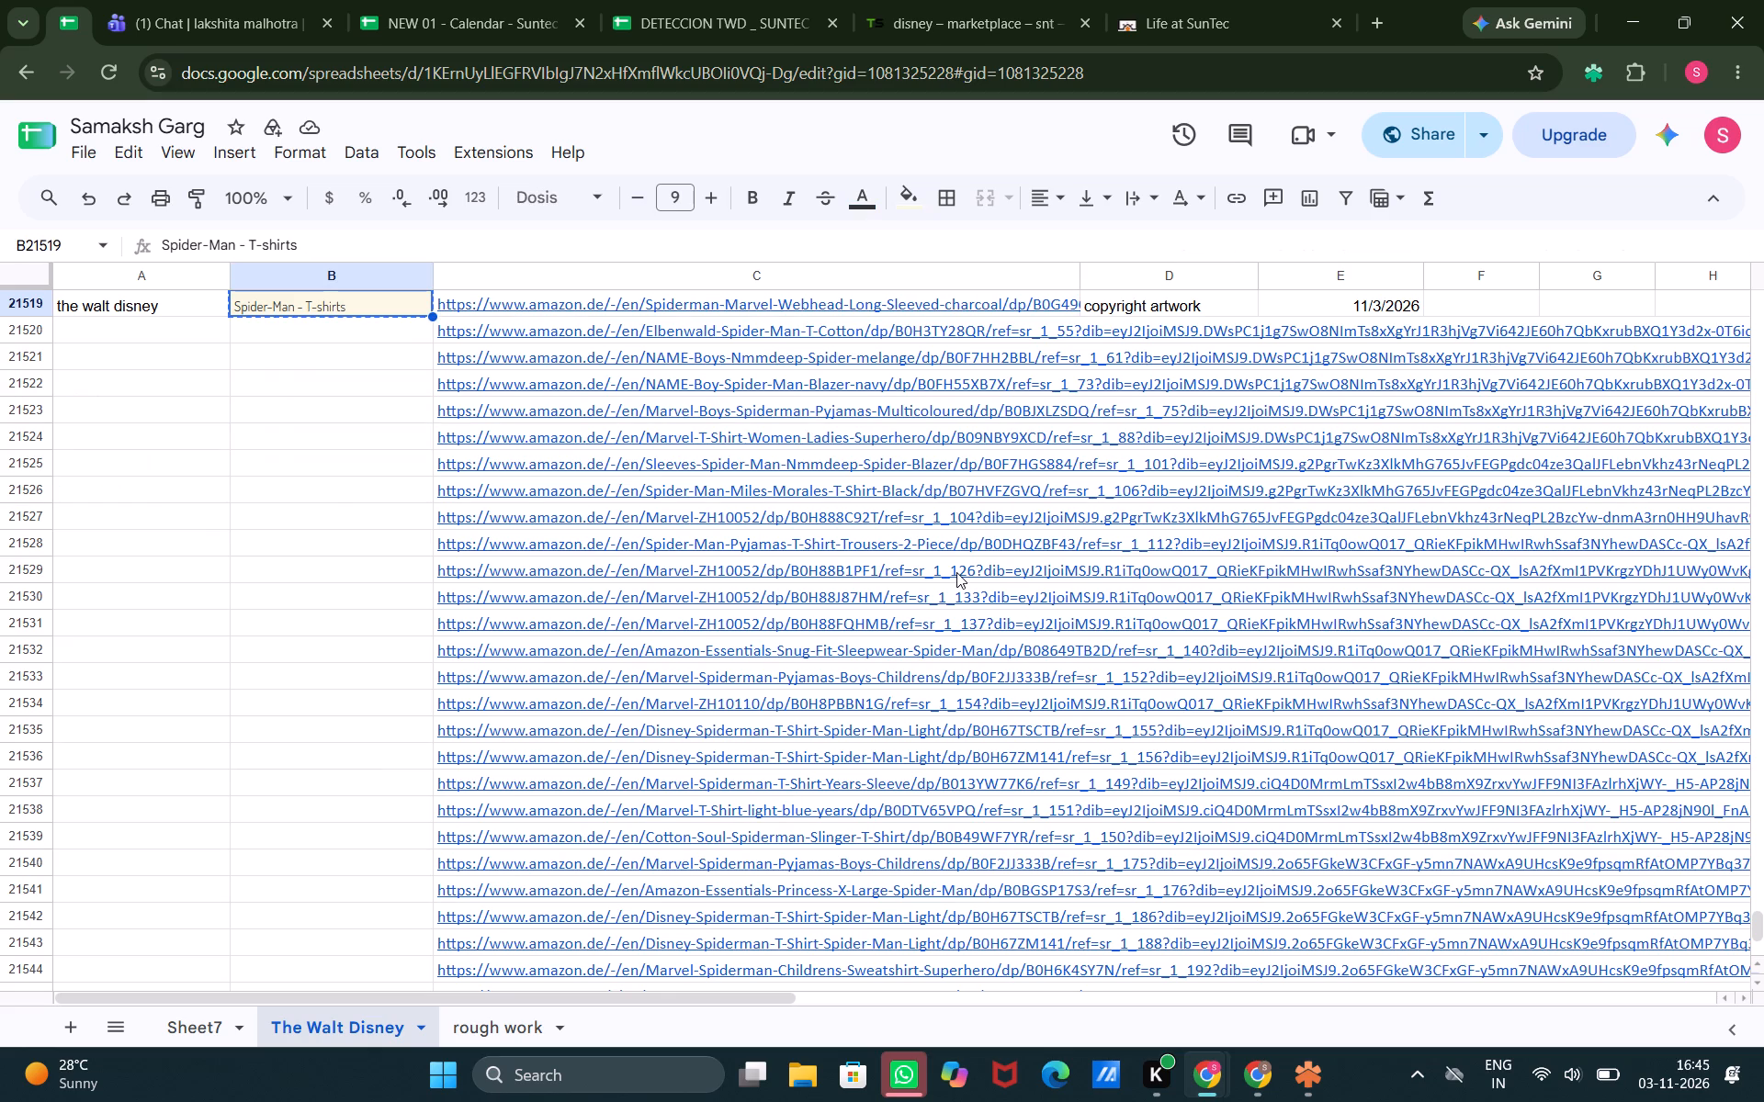
{"action": "key", "text": "Down"}
{"action": "key", "text": "shift+Down"}
{"action": "key", "text": "shift+Down"}
{"action": "key", "text": "shift+Down"}
{"action": "key", "text": "shift+Down"}
{"action": "key", "text": "shift+Down"}
{"action": "key", "text": "shift+Down"}
{"action": "key", "text": "shift+Down"}
{"action": "key", "text": "shift+Down"}
{"action": "key", "text": "shift+Down"}
{"action": "key", "text": "shift+Down"}
{"action": "key", "text": "shift+Down"}
{"action": "key", "text": "shift+Down"}
{"action": "key", "text": "shift+Down"}
{"action": "key", "text": "shift+Down"}
{"action": "key", "text": "shift+Down"}
{"action": "key", "text": "shift+Down"}
{"action": "key", "text": "shift+Down"}
{"action": "key", "text": "shift+Down"}
{"action": "key", "text": "shift+Down"}
{"action": "key", "text": "shift+Down"}
{"action": "key", "text": "shift+Down"}
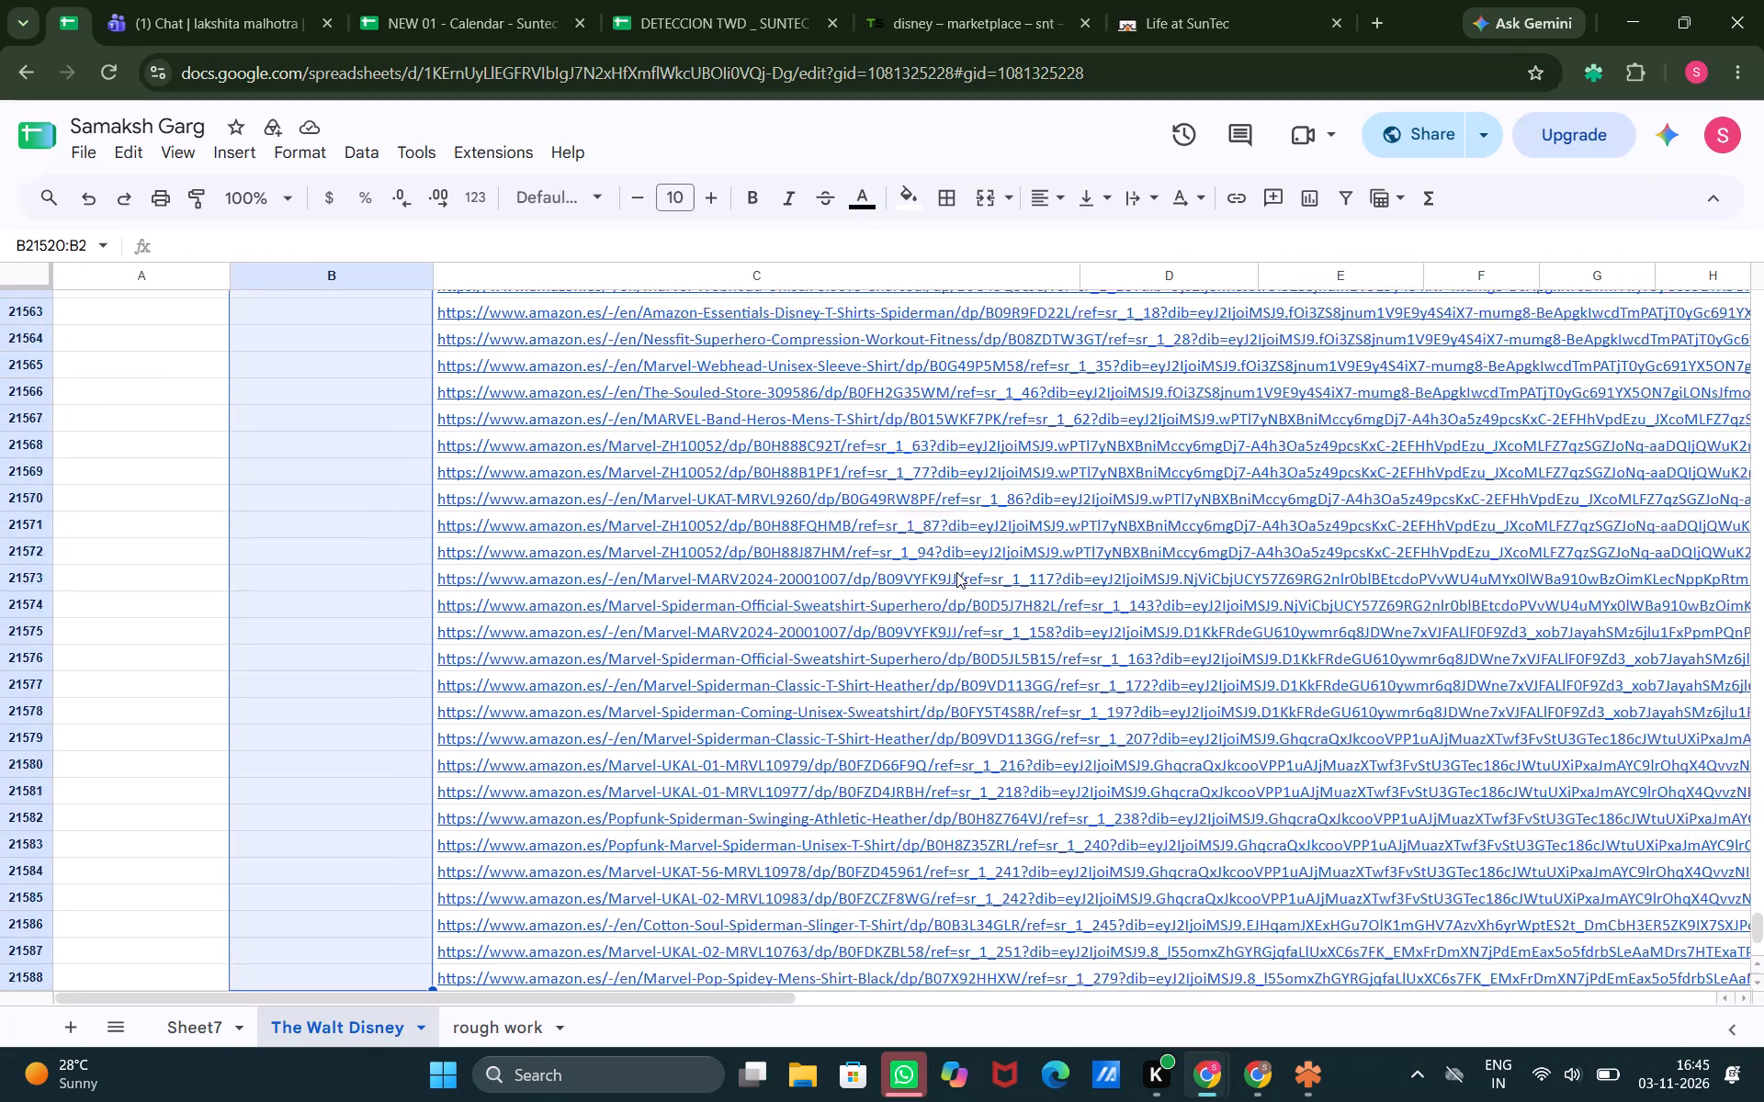
{"action": "key", "text": "shift+Up"}
{"action": "key", "text": "shift+Up"}
{"action": "key", "text": "shift+Up"}
{"action": "key", "text": "shift+Up"}
{"action": "key", "text": "shift+Up"}
{"action": "key", "text": "shift+Up"}
{"action": "key", "text": "shift+Up"}
{"action": "key", "text": "shift+Up"}
{"action": "key", "text": "shift+Up"}
{"action": "key", "text": "shift+Up"}
{"action": "key", "text": "shift+Up"}
{"action": "key", "text": "shift+Down"}
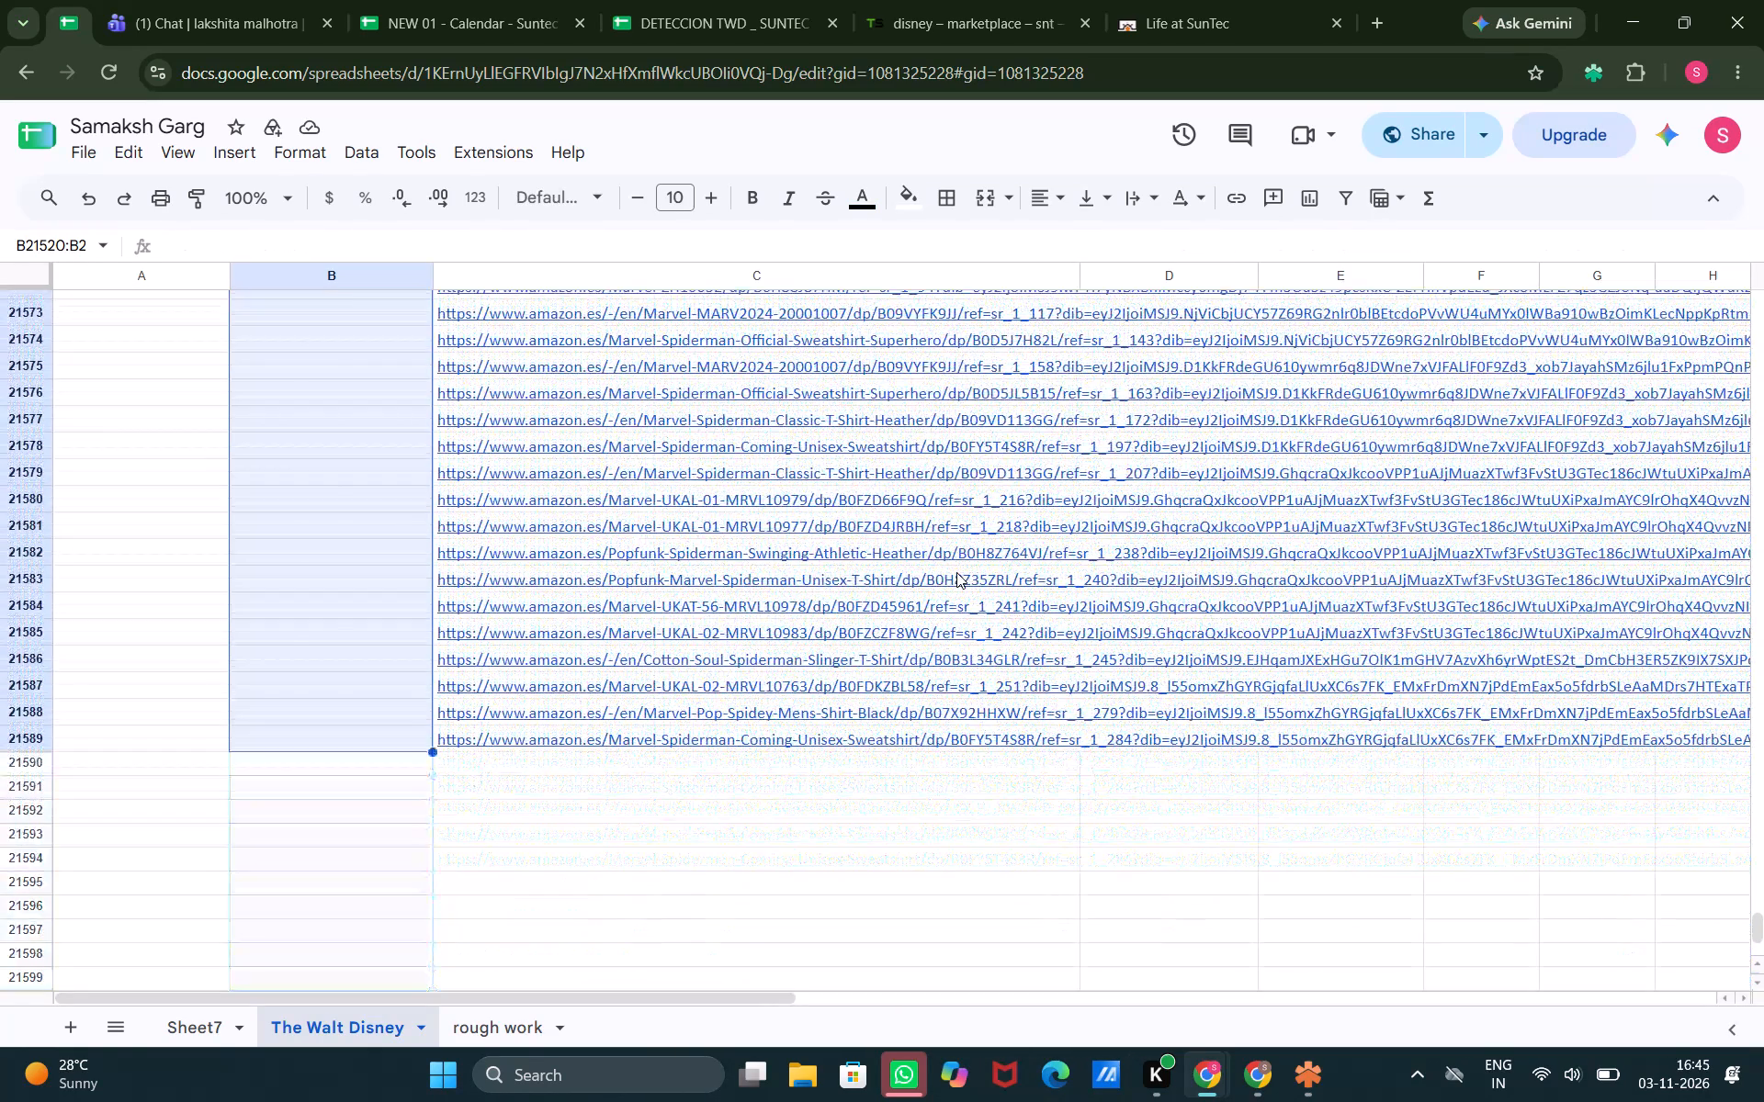
{"action": "key", "text": "ctrl+v"}
Fill the brand "the walt disney" from A21519 down through A21589 beside the Spider-Man links.
{"action": "key", "text": "Up"}
{"action": "key", "text": "Left"}
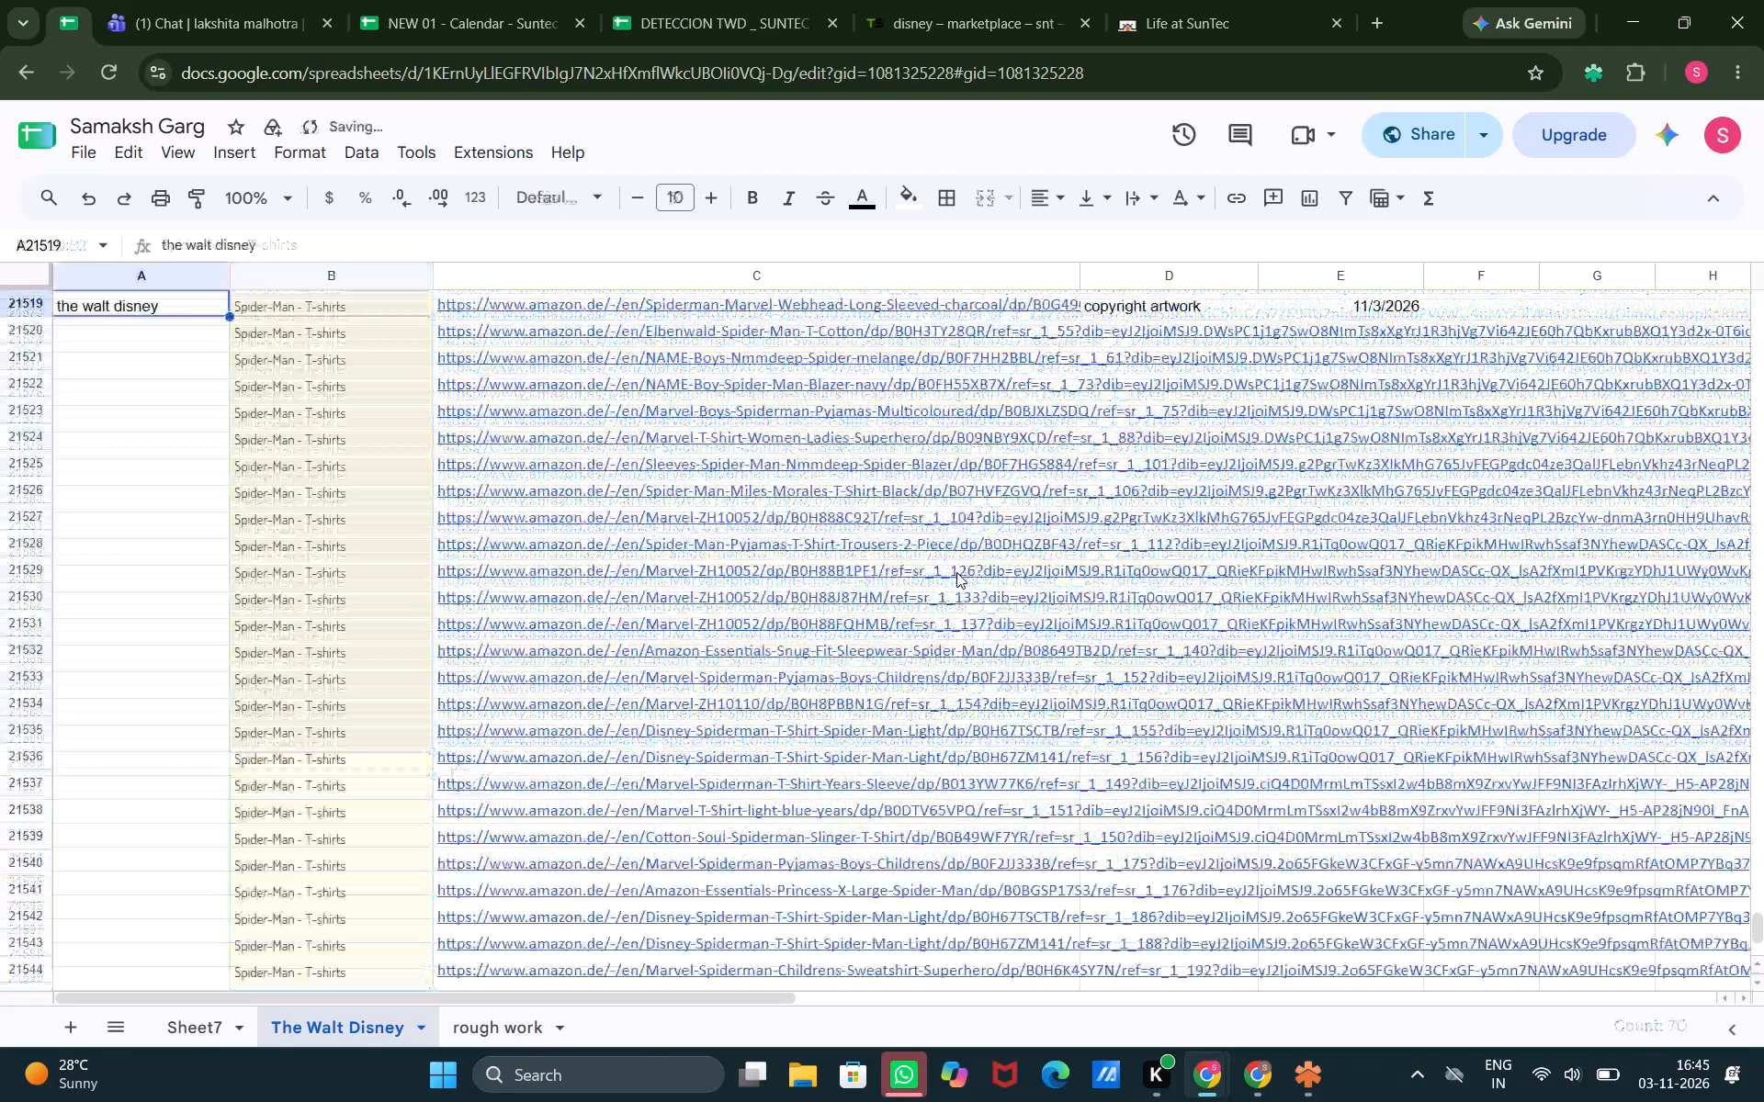
{"action": "key", "text": "ctrl+c"}
{"action": "key", "text": "Down"}
{"action": "key", "text": "shift+Down"}
{"action": "key", "text": "shift+Down"}
{"action": "key", "text": "shift+Down"}
{"action": "key", "text": "shift+Down"}
{"action": "key", "text": "shift+Down"}
{"action": "key", "text": "shift+Down"}
{"action": "key", "text": "shift+Down"}
{"action": "key", "text": "shift+Down"}
{"action": "key", "text": "shift+Down"}
{"action": "key", "text": "shift+Down"}
{"action": "key", "text": "shift+Down"}
{"action": "key", "text": "shift+Down"}
{"action": "key", "text": "shift+Down"}
{"action": "key", "text": "shift+Down"}
{"action": "key", "text": "shift+Down"}
{"action": "key", "text": "shift+Down"}
{"action": "key", "text": "shift+Down"}
{"action": "key", "text": "shift+Down"}
{"action": "key", "text": "shift+Down"}
{"action": "key", "text": "shift+Down"}
{"action": "key", "text": "shift+Down"}
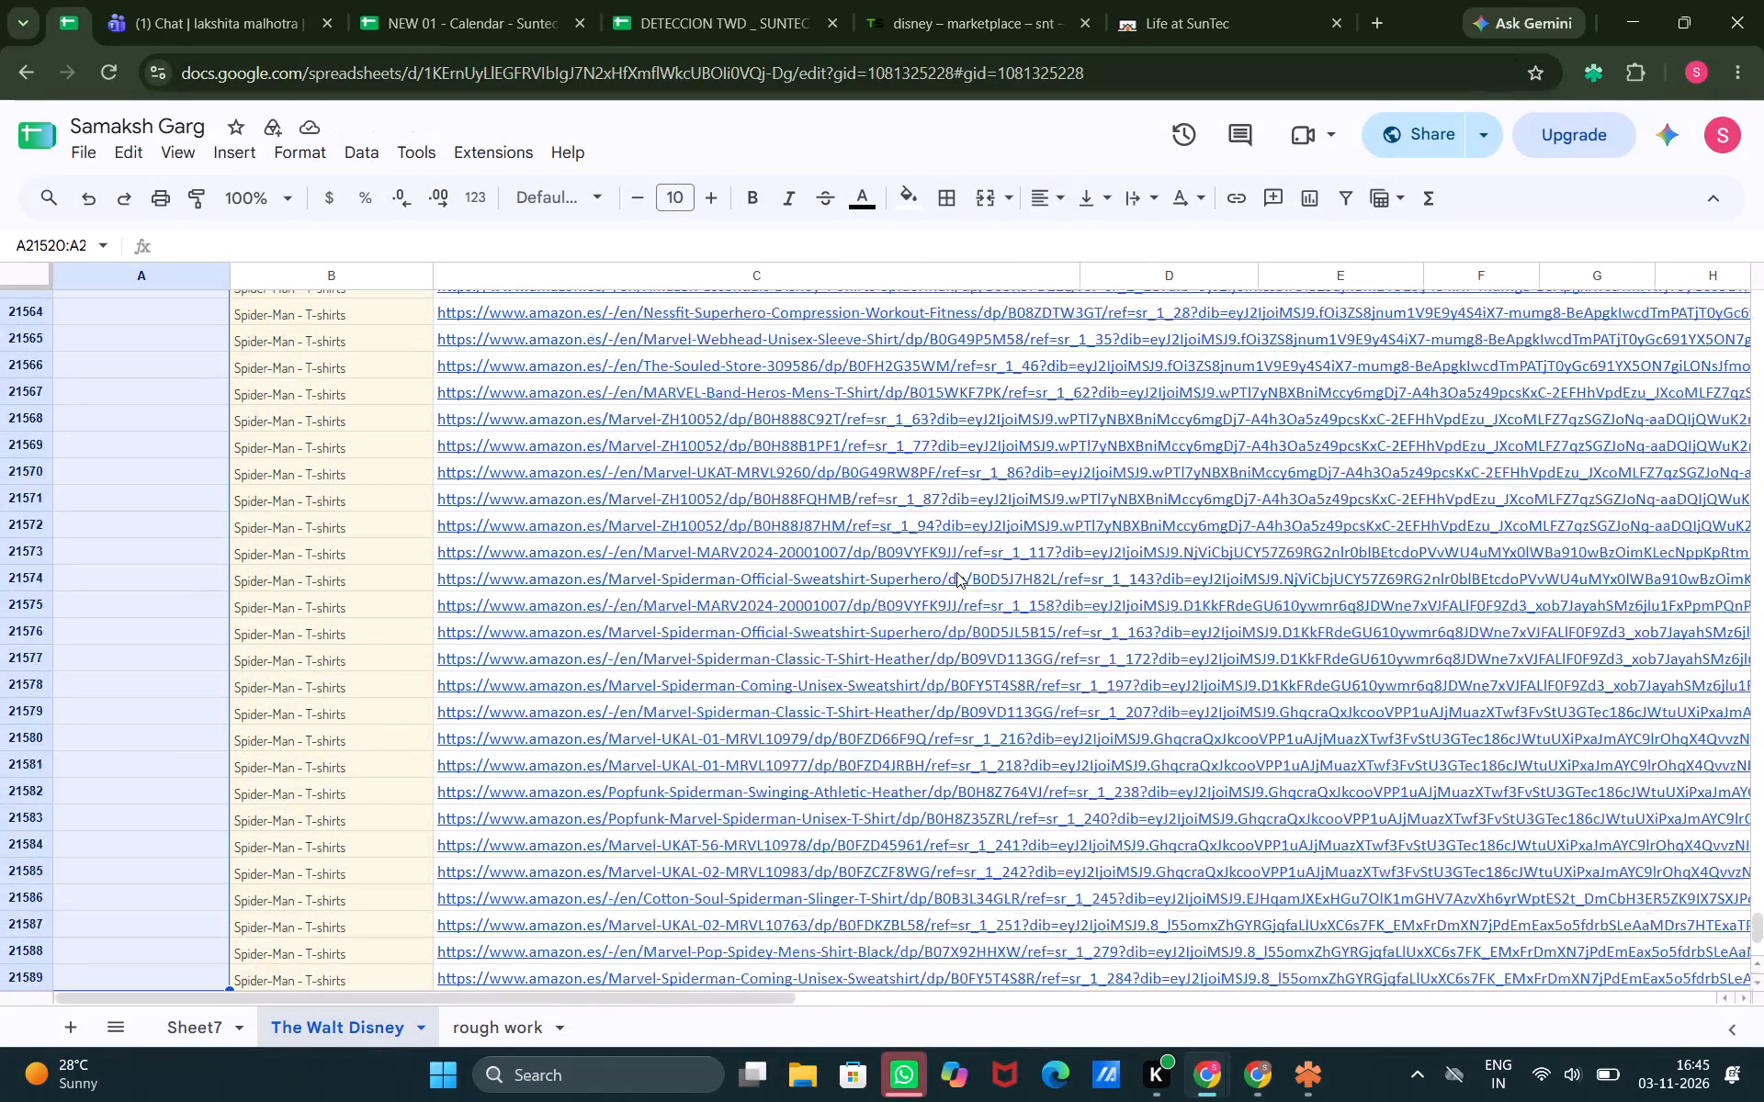
{"action": "key", "text": "shift+Up"}
{"action": "key", "text": "shift+Up"}
{"action": "key", "text": "shift+Up"}
{"action": "key", "text": "shift+Up"}
{"action": "key", "text": "shift+Up"}
{"action": "key", "text": "shift+Up"}
{"action": "key", "text": "shift+Up"}
{"action": "key", "text": "shift+Up"}
{"action": "key", "text": "shift+Up"}
{"action": "key", "text": "shift+Up"}
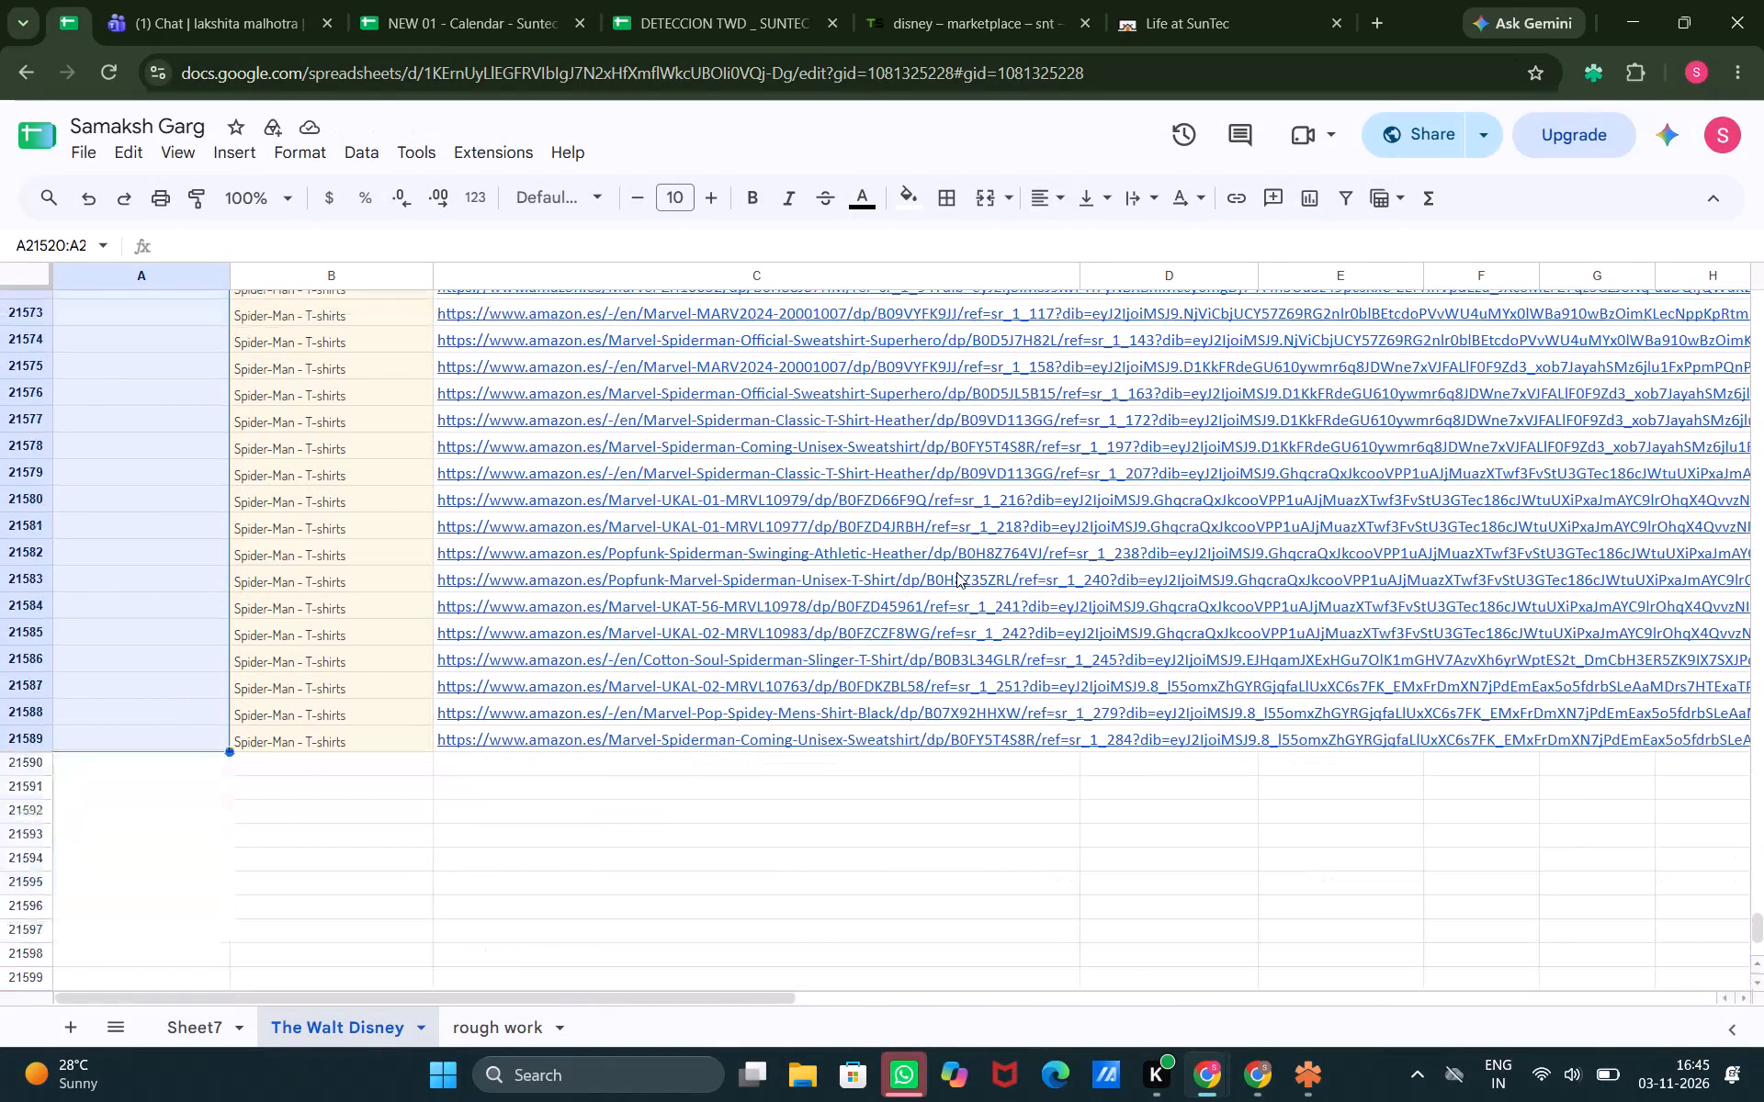
{"action": "key", "text": "ctrl+v"}
Fill "copyright artwork" from D21519 down through D21589 beside the Spider-Man links.
{"action": "key", "text": "Down"}
{"action": "key", "text": "Right"}
{"action": "key", "text": "Right"}
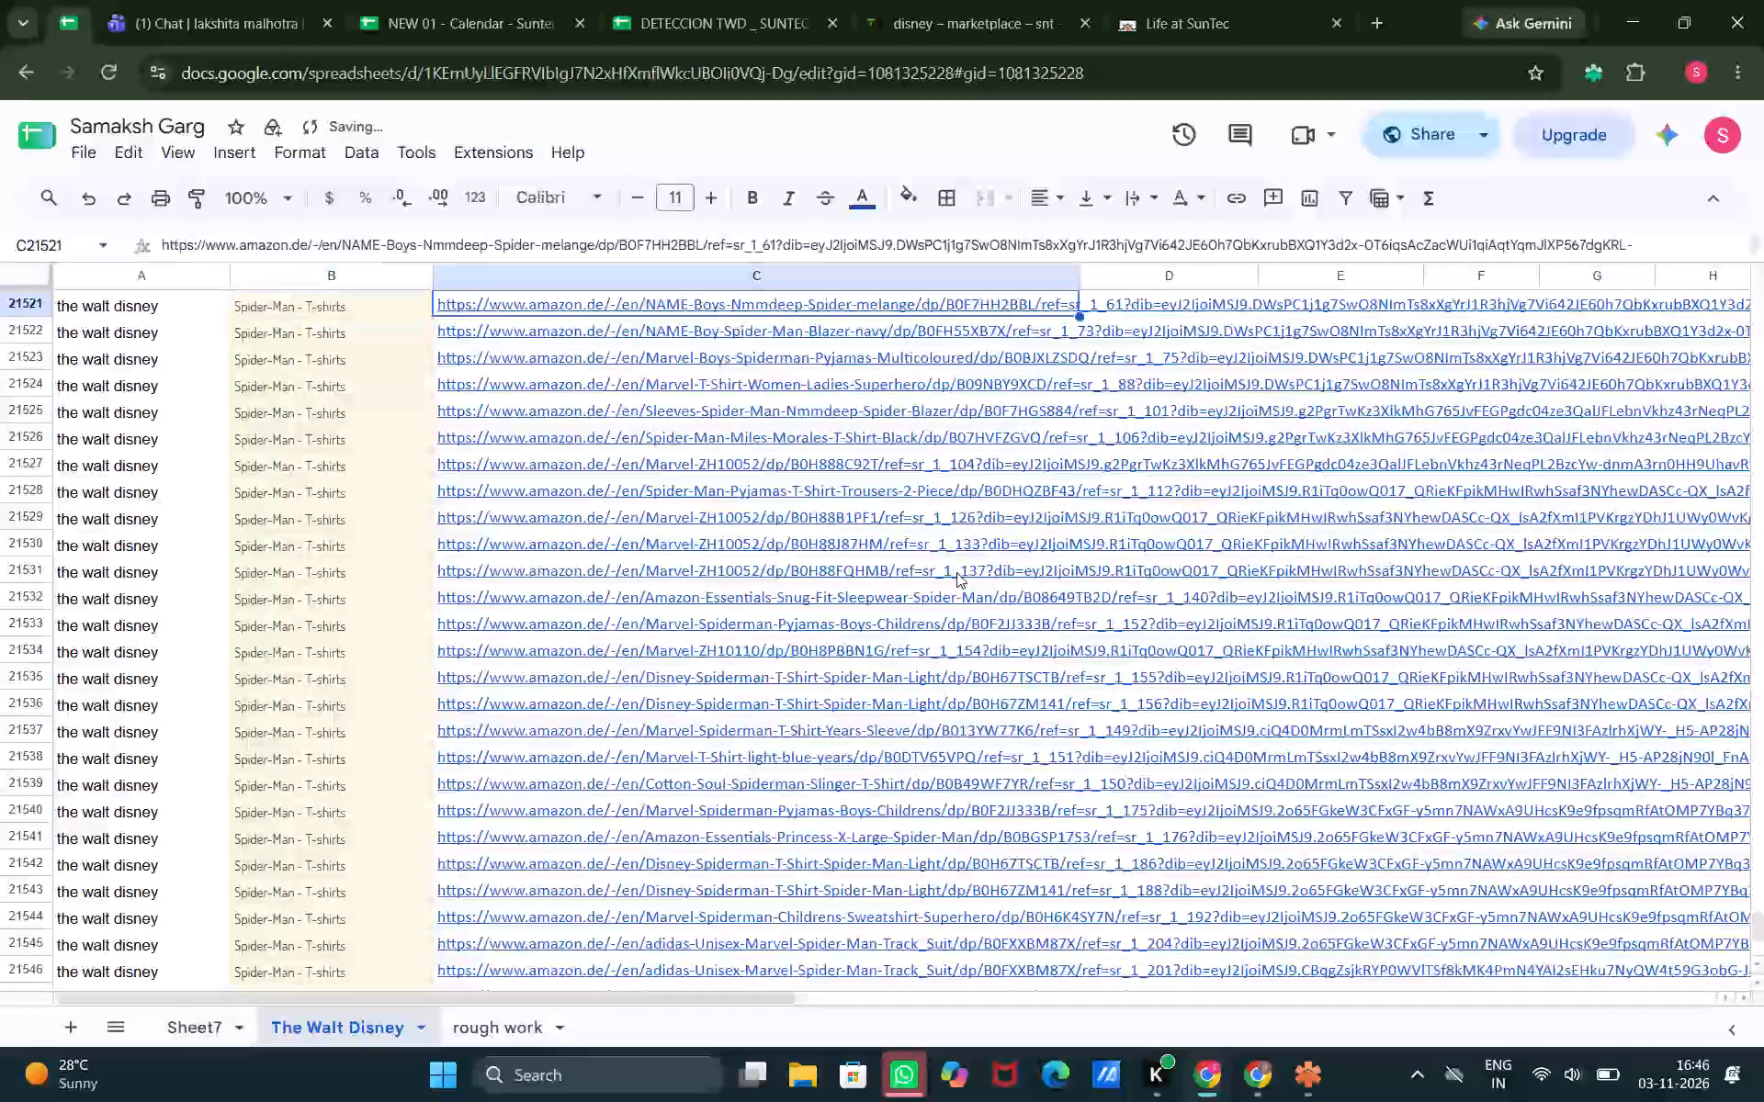
{"action": "key", "text": "Up"}
{"action": "key", "text": "Right"}
{"action": "key", "text": "Up"}
{"action": "key", "text": "Up"}
{"action": "key", "text": "Down"}
{"action": "key", "text": "Down"}
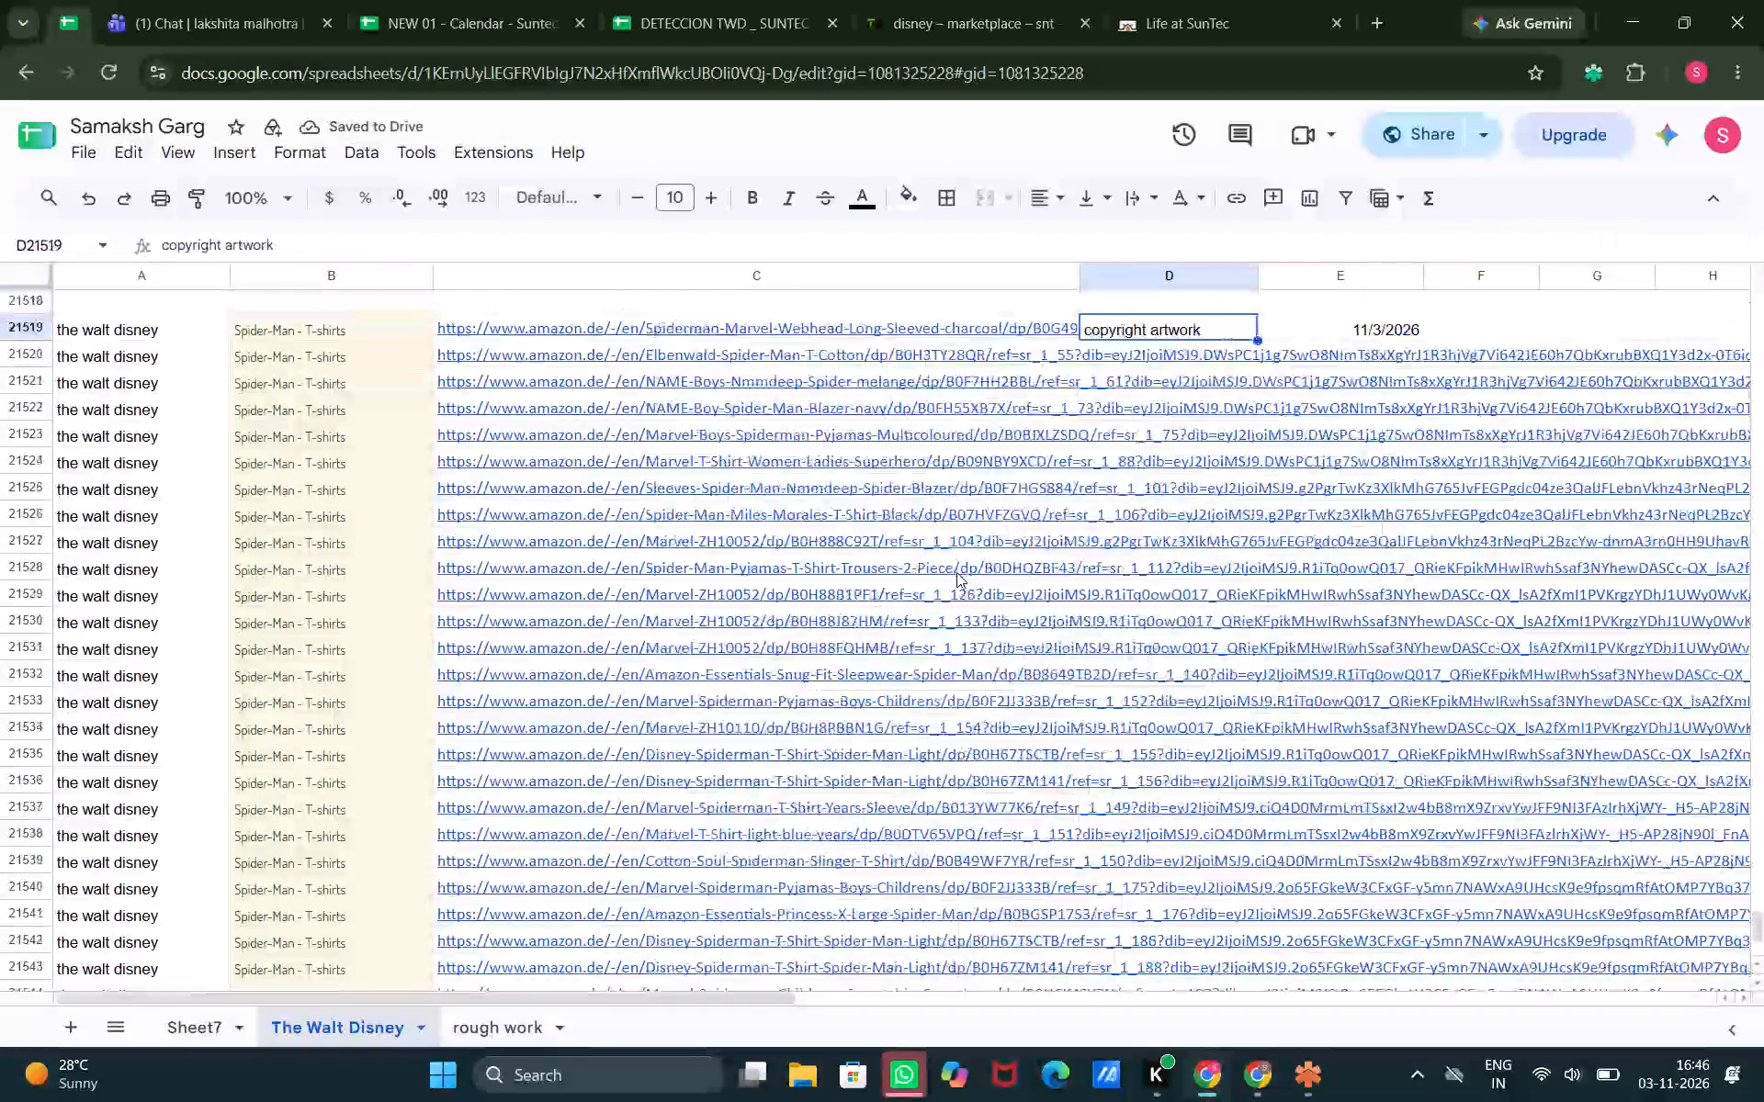
{"action": "key", "text": "Up"}
{"action": "key", "text": "ctrl+c"}
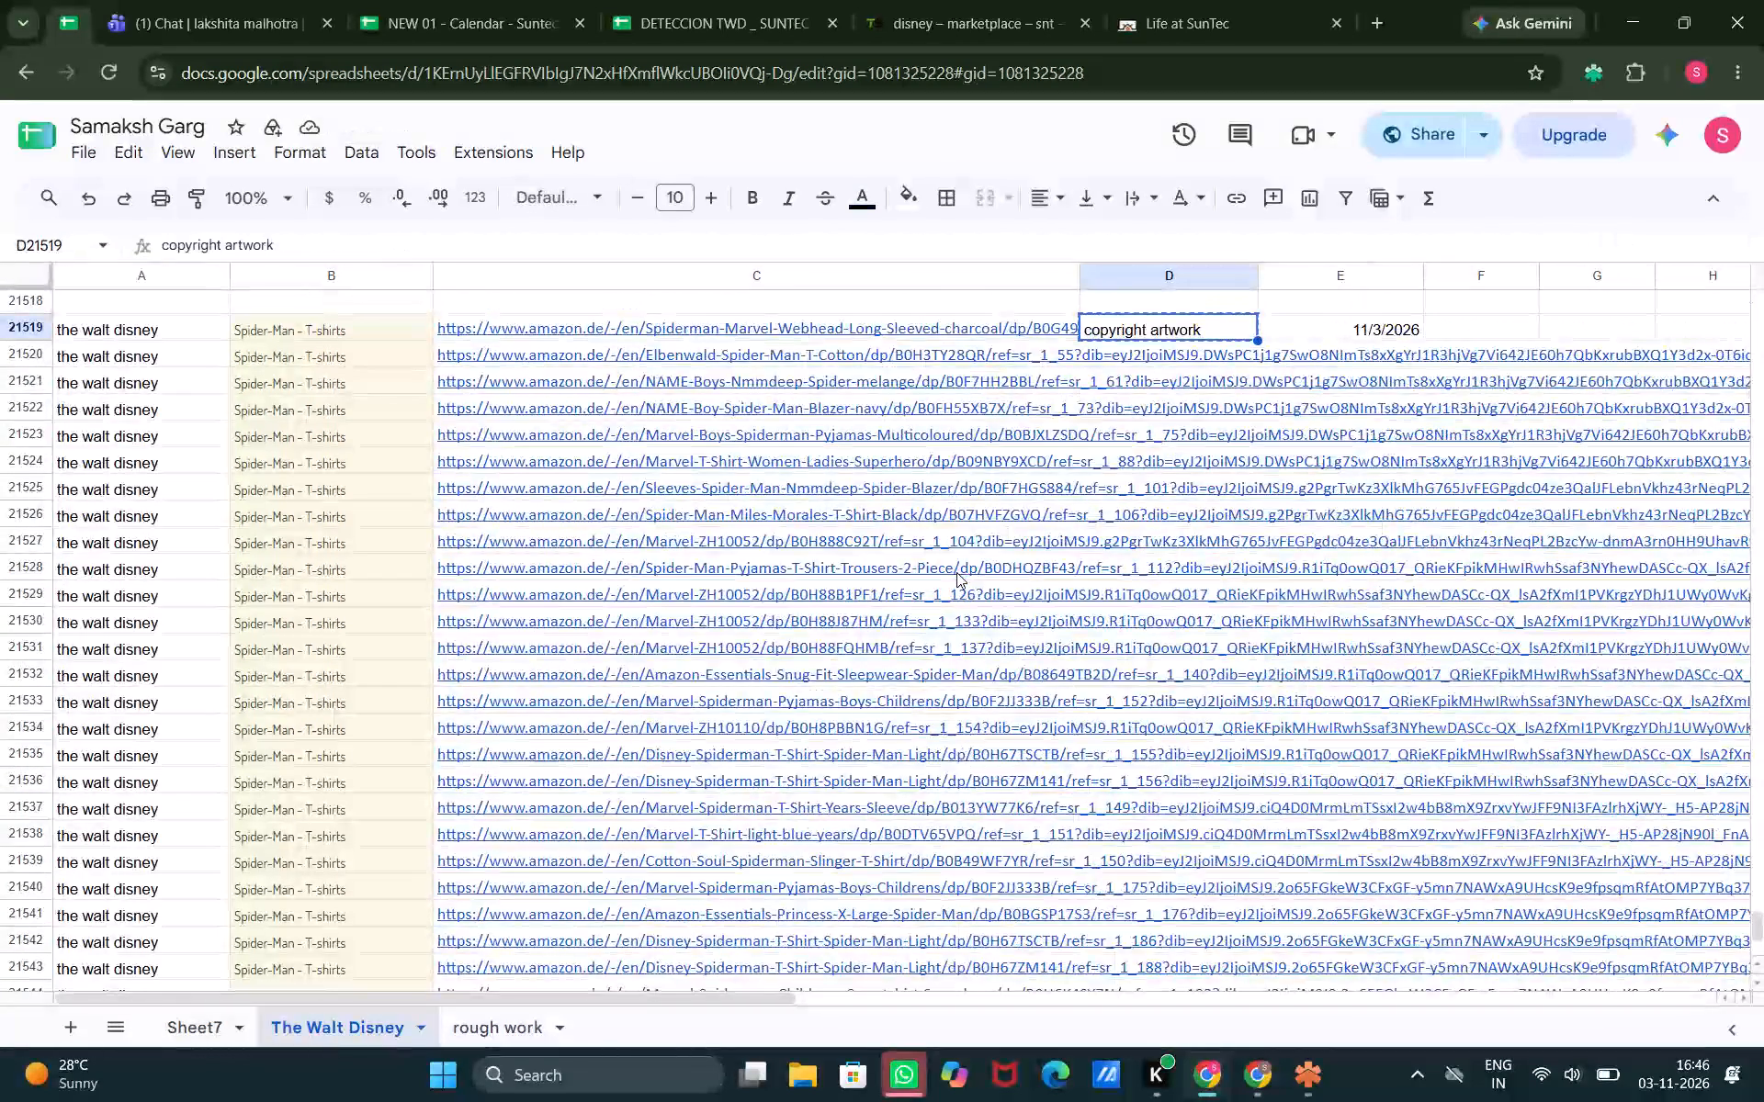
{"action": "key", "text": "Down"}
{"action": "key", "text": "shift+Down"}
{"action": "key", "text": "shift+Down"}
{"action": "key", "text": "shift+Down"}
{"action": "key", "text": "shift+Down"}
{"action": "key", "text": "shift+Down"}
{"action": "key", "text": "shift+Down"}
{"action": "key", "text": "shift+Down"}
{"action": "key", "text": "shift+Down"}
{"action": "key", "text": "shift+Down"}
{"action": "key", "text": "shift+Down"}
{"action": "key", "text": "shift+Down"}
{"action": "key", "text": "shift+Down"}
{"action": "key", "text": "shift+Down"}
{"action": "key", "text": "shift+Down"}
{"action": "key", "text": "shift+Down"}
{"action": "key", "text": "shift+Down"}
{"action": "key", "text": "shift+Down"}
{"action": "key", "text": "shift+Down"}
{"action": "key", "text": "shift+Down"}
{"action": "key", "text": "shift+Down"}
{"action": "key", "text": "shift+Down"}
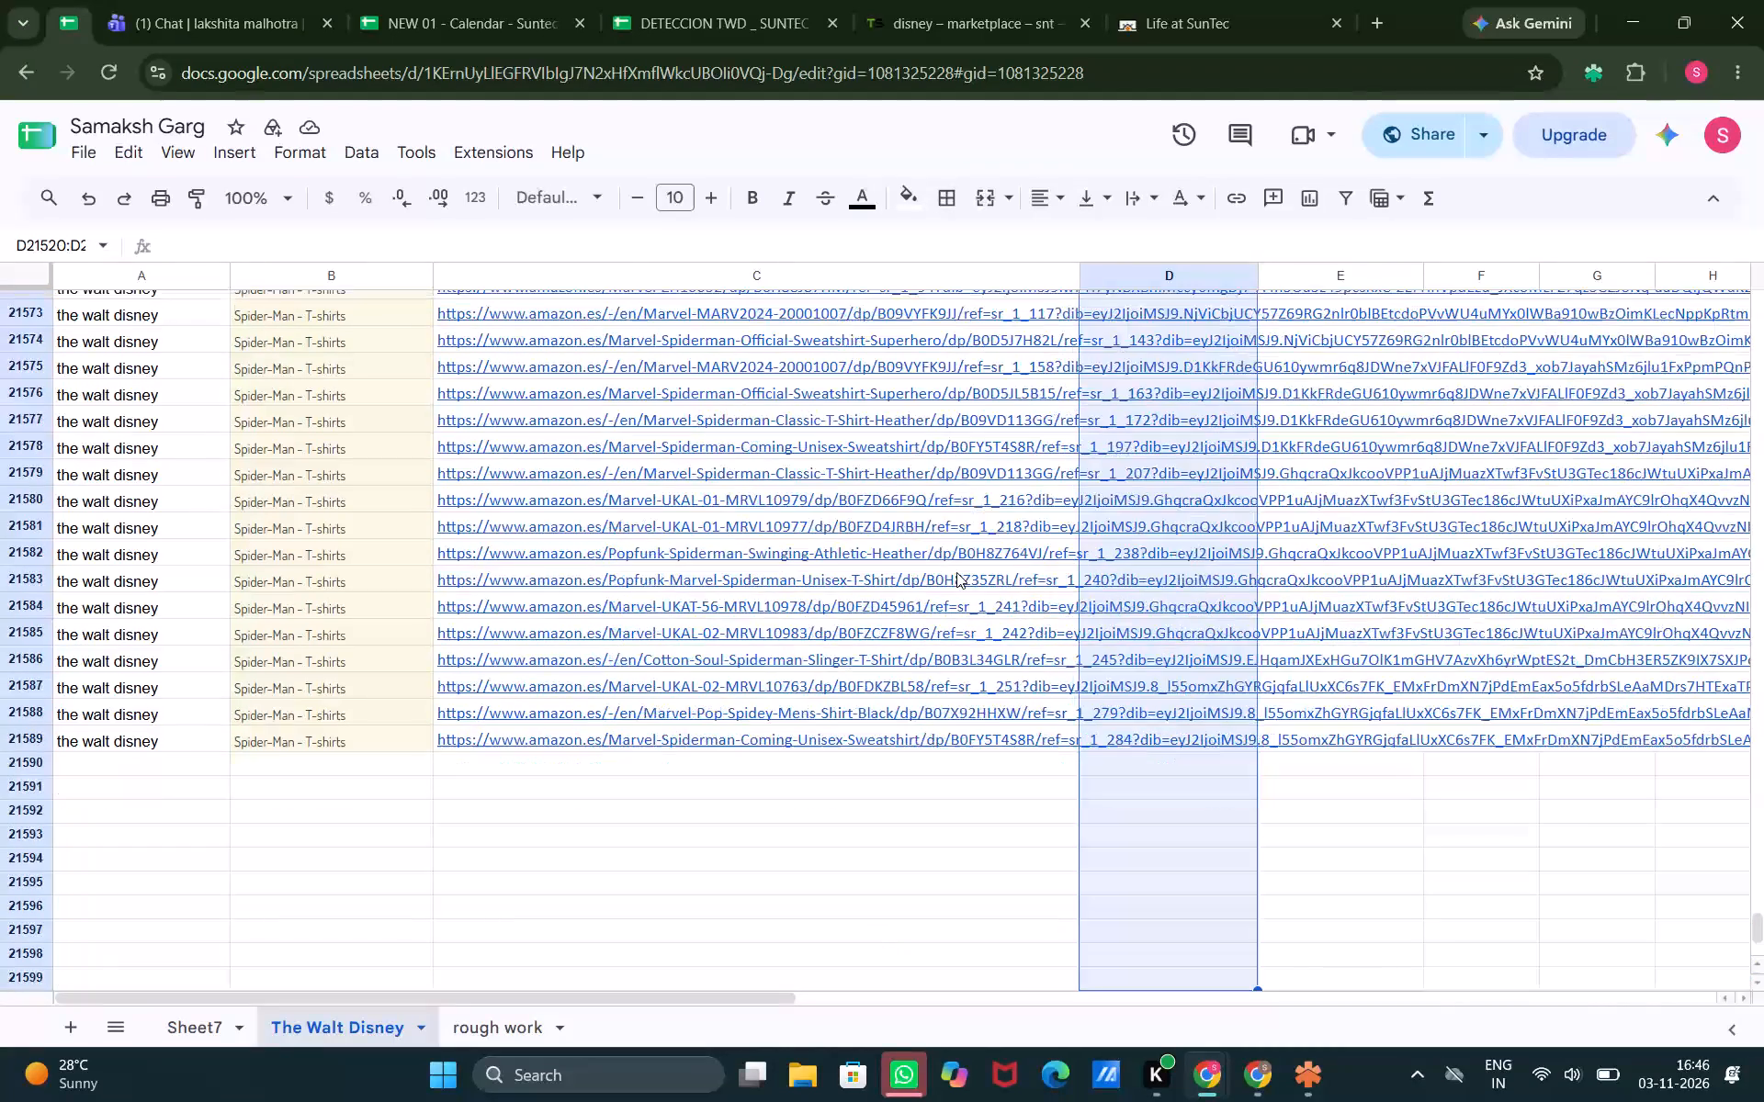
{"action": "key", "text": "shift+Up"}
{"action": "key", "text": "shift+Up"}
{"action": "key", "text": "shift+Up"}
{"action": "key", "text": "shift+Up"}
{"action": "key", "text": "shift+Up"}
{"action": "key", "text": "shift+Up"}
{"action": "key", "text": "shift+Up"}
{"action": "key", "text": "shift+Up"}
{"action": "key", "text": "shift+Up"}
{"action": "key", "text": "shift+Up"}
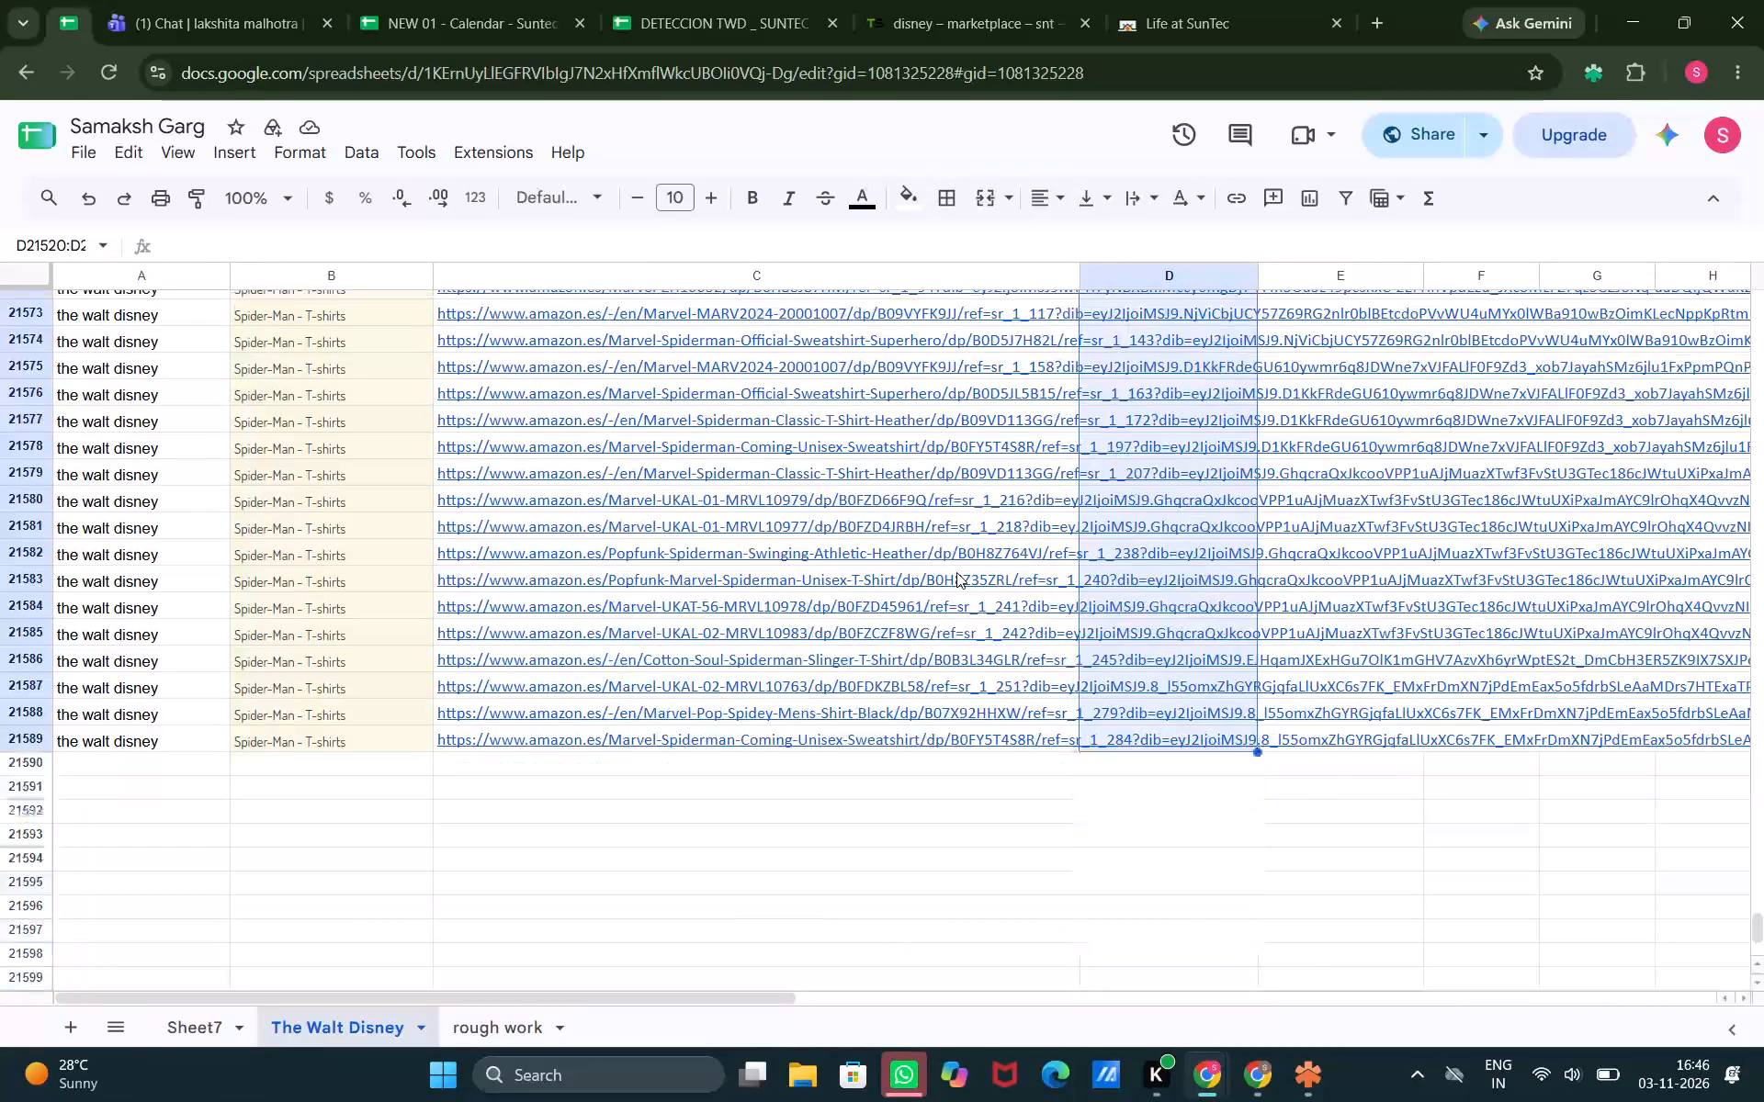
{"action": "key", "text": "ctrl+v"}
Fill the date 11/3/2026 from E21519 down through E21589 beside the Spider-Man links.
{"action": "key", "text": "Right"}
{"action": "key", "text": "Right"}
{"action": "key", "text": "Up"}
{"action": "key", "text": "Left"}
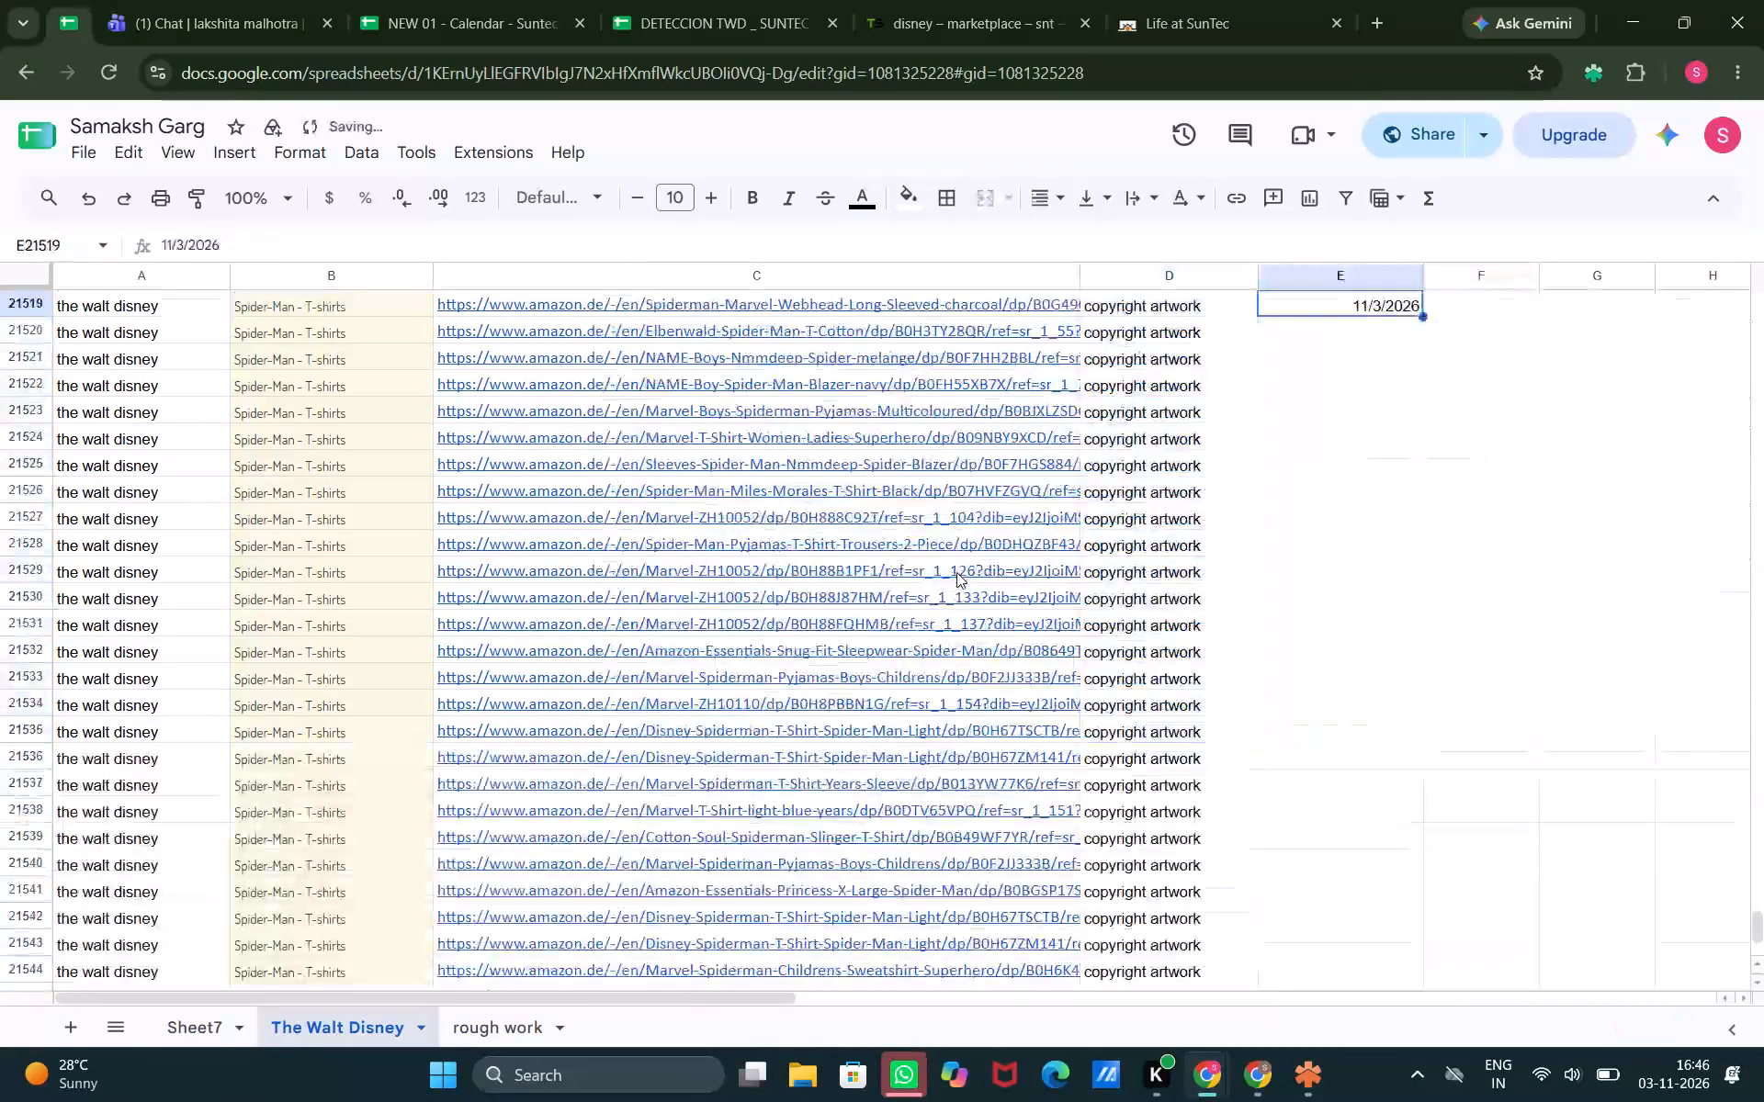
{"action": "key", "text": "ctrl+c"}
{"action": "key", "text": "Down"}
{"action": "key", "text": "shift+Down"}
{"action": "key", "text": "shift+Down"}
{"action": "key", "text": "shift+Down"}
{"action": "key", "text": "shift+Down"}
{"action": "key", "text": "shift+Down"}
{"action": "key", "text": "shift+Down"}
{"action": "key", "text": "shift+Down"}
{"action": "key", "text": "shift+Down"}
{"action": "key", "text": "shift+Down"}
{"action": "key", "text": "shift+Down"}
{"action": "key", "text": "shift+Down"}
{"action": "key", "text": "shift+Down"}
{"action": "key", "text": "shift+Down"}
{"action": "key", "text": "shift+Down"}
{"action": "key", "text": "shift+Down"}
{"action": "key", "text": "shift+Down"}
{"action": "key", "text": "shift+Down"}
{"action": "key", "text": "shift+Down"}
{"action": "key", "text": "shift+Down"}
{"action": "key", "text": "shift+Down"}
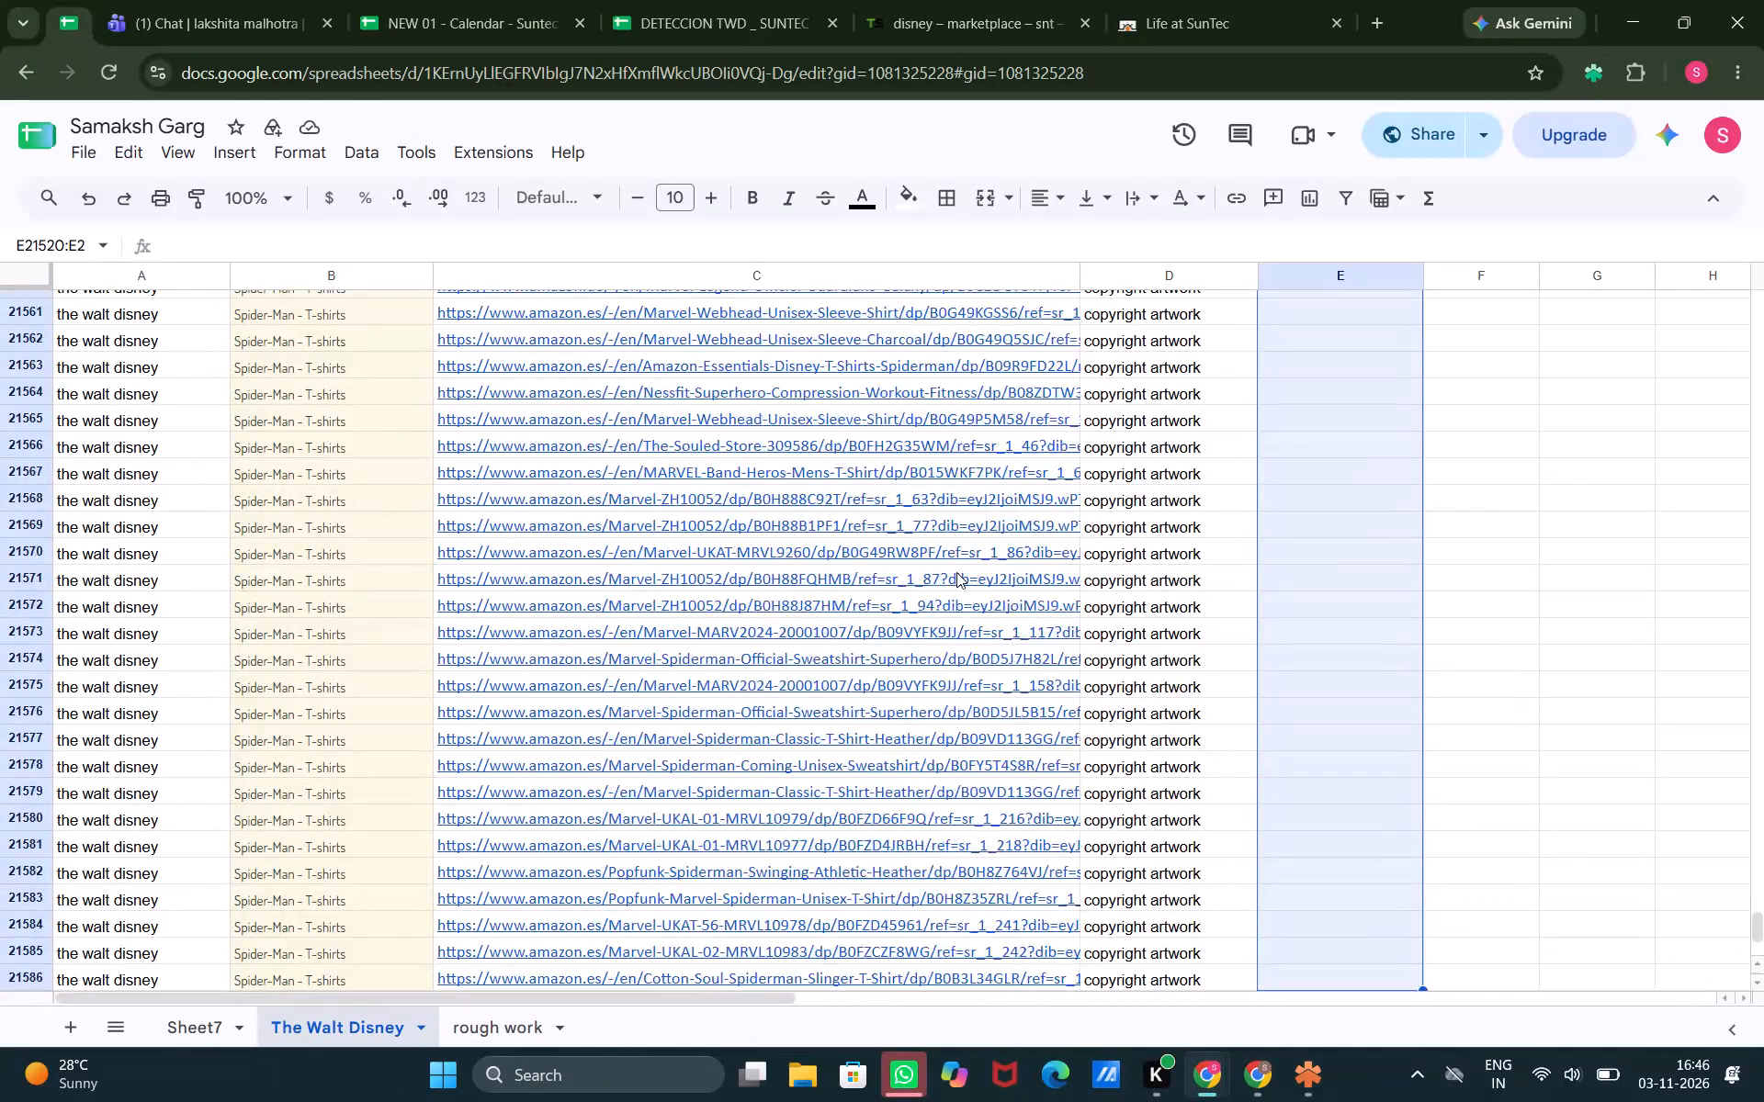
{"action": "key", "text": "shift+Up"}
{"action": "key", "text": "shift+Up"}
{"action": "key", "text": "shift+Up"}
{"action": "key", "text": "shift+Up"}
{"action": "key", "text": "shift+Up"}
{"action": "key", "text": "shift+Up"}
{"action": "key", "text": "shift+Up"}
{"action": "key", "text": "shift+Up"}
{"action": "key", "text": "shift+Down"}
{"action": "key", "text": "shift+Down"}
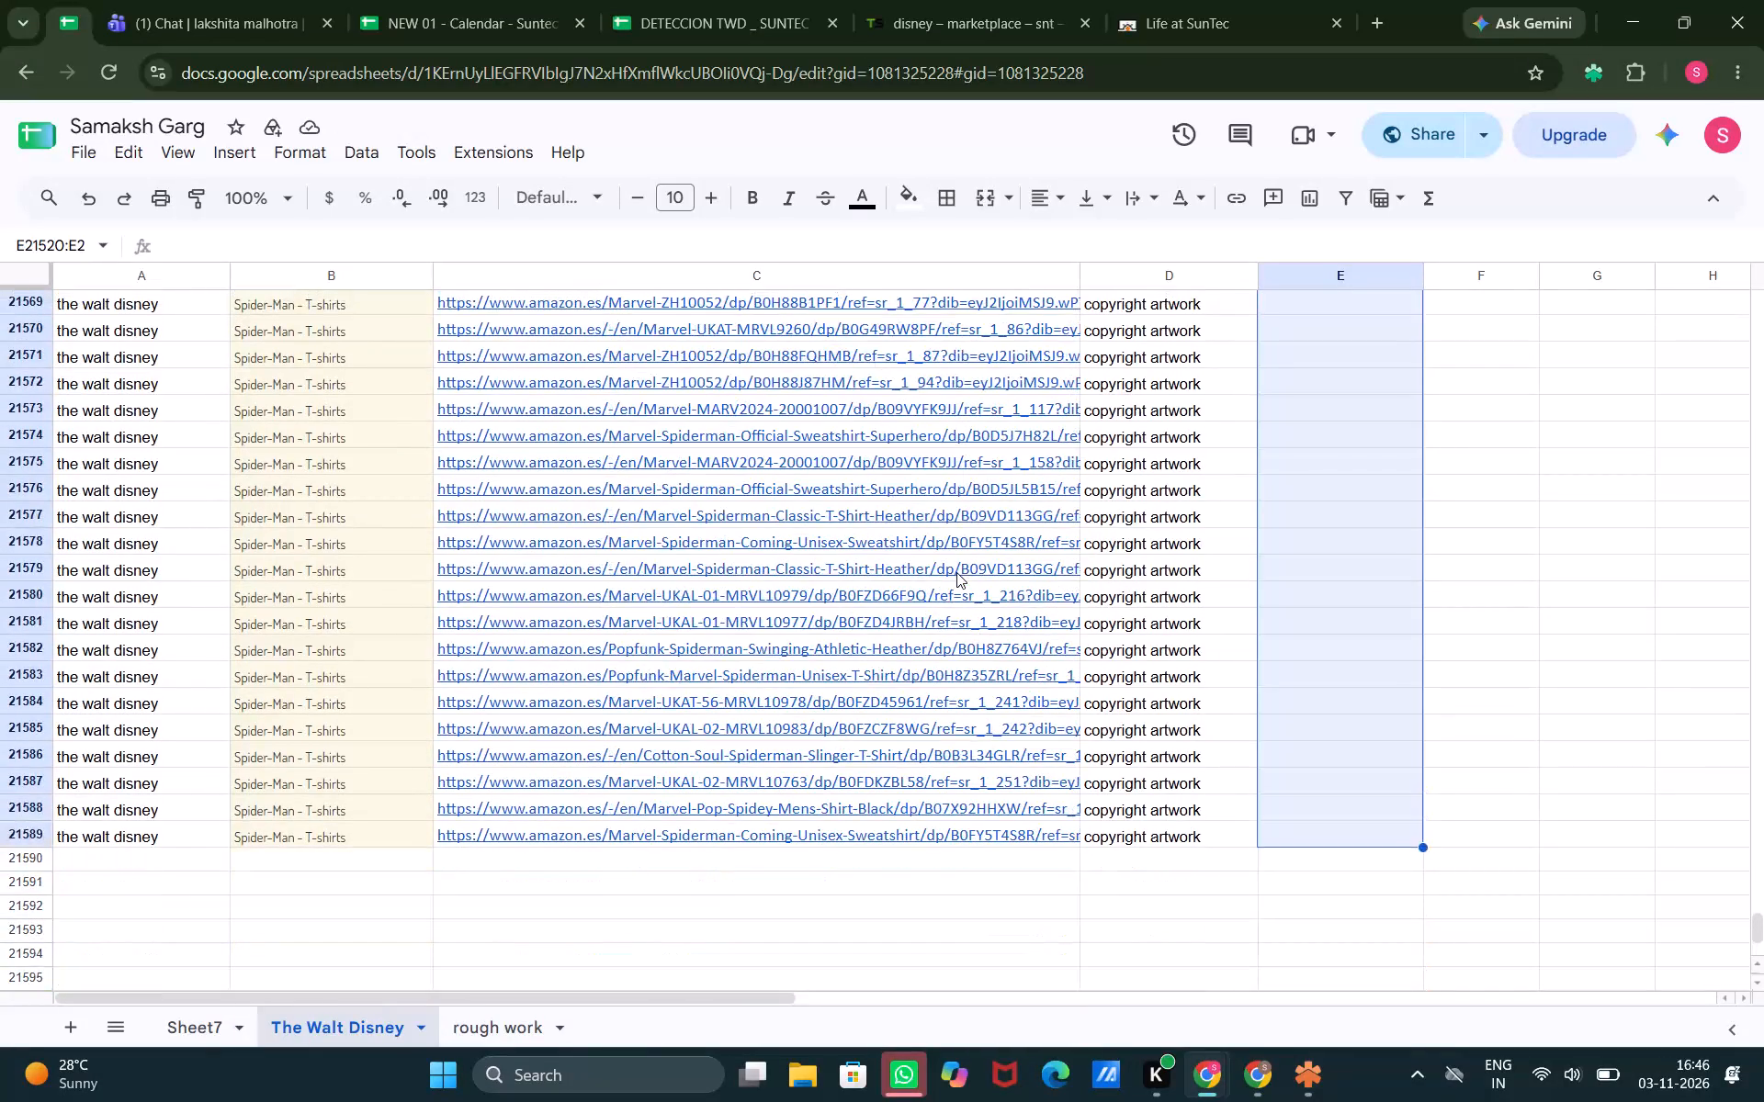
{"action": "key", "text": "ctrl+v"}
{"action": "key", "text": "Left"}
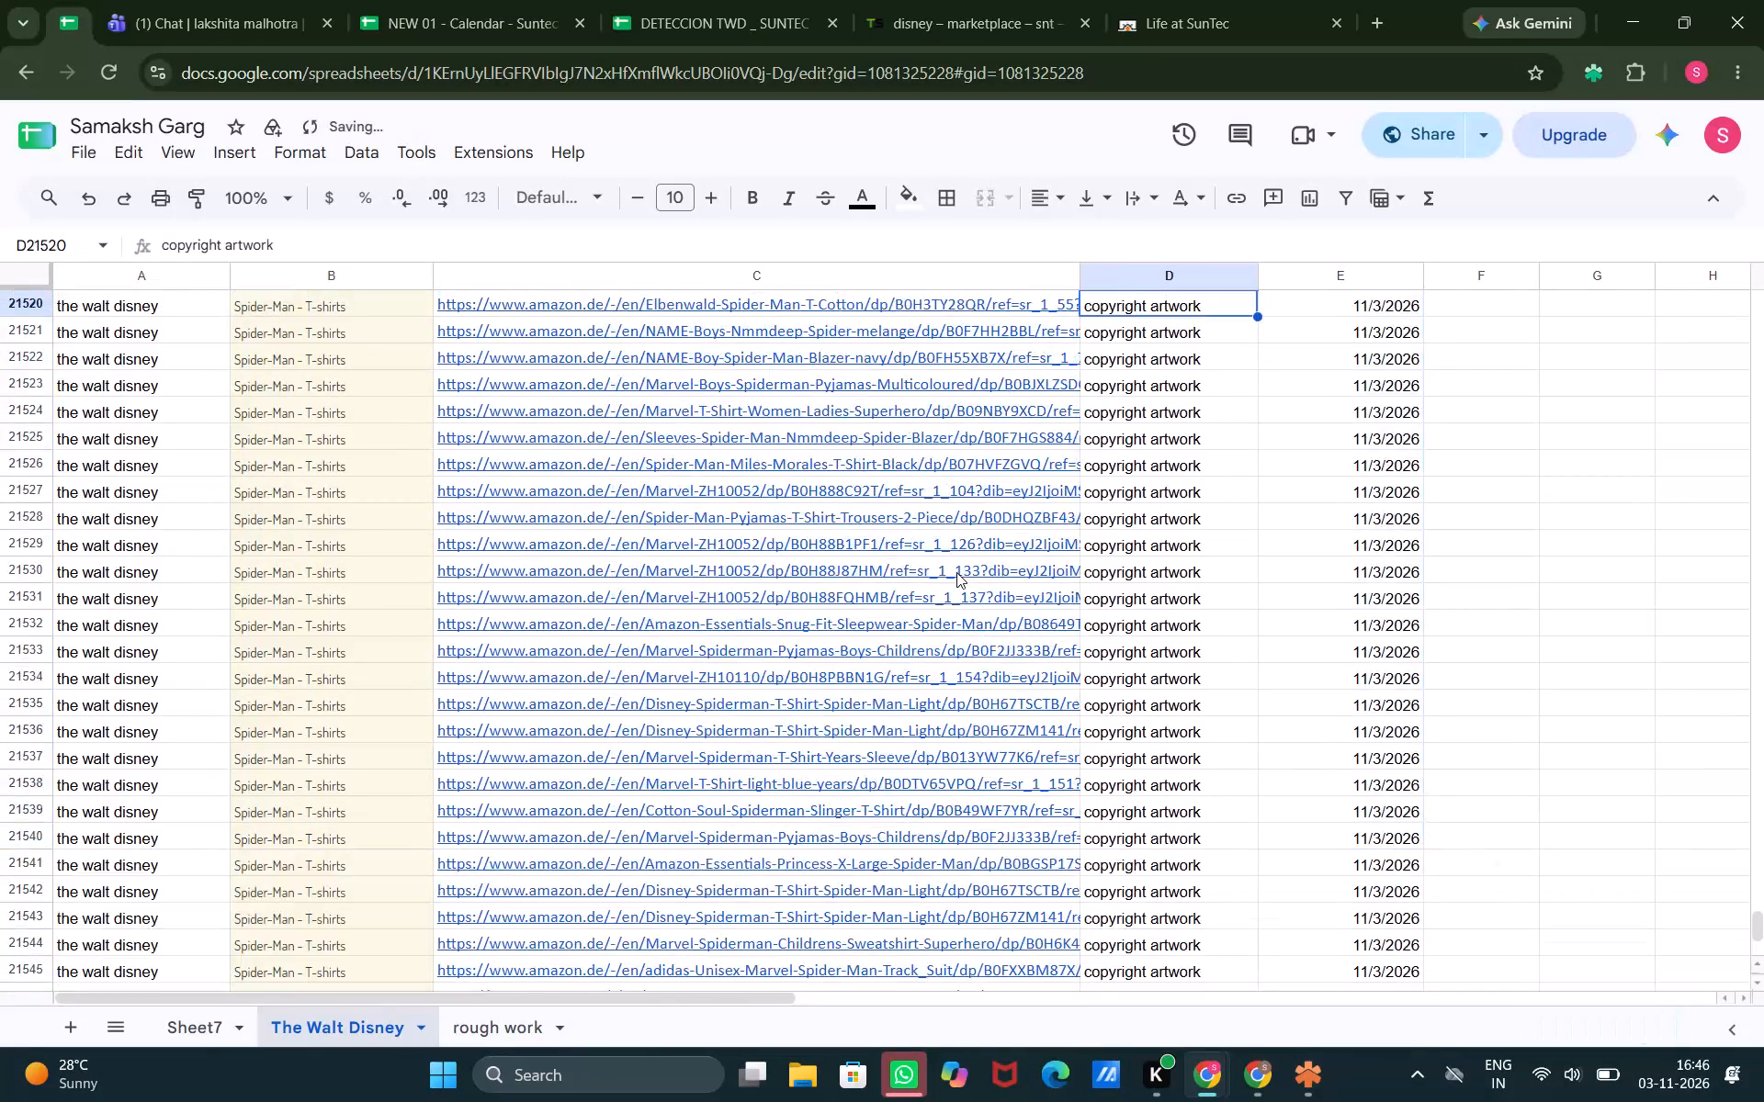
Examine the empty rows between the Spider-Man block and the Captain America - T-Shirts rows further down the sheet.
{"action": "key", "text": "ctrl+Down"}
{"action": "key", "text": "Left"}
{"action": "key", "text": "Left"}
{"action": "key", "text": "Left"}
{"action": "key", "text": "Left"}
{"action": "key", "text": "Left"}
{"action": "key", "text": "ctrl+Down"}
{"action": "key", "text": "Right"}
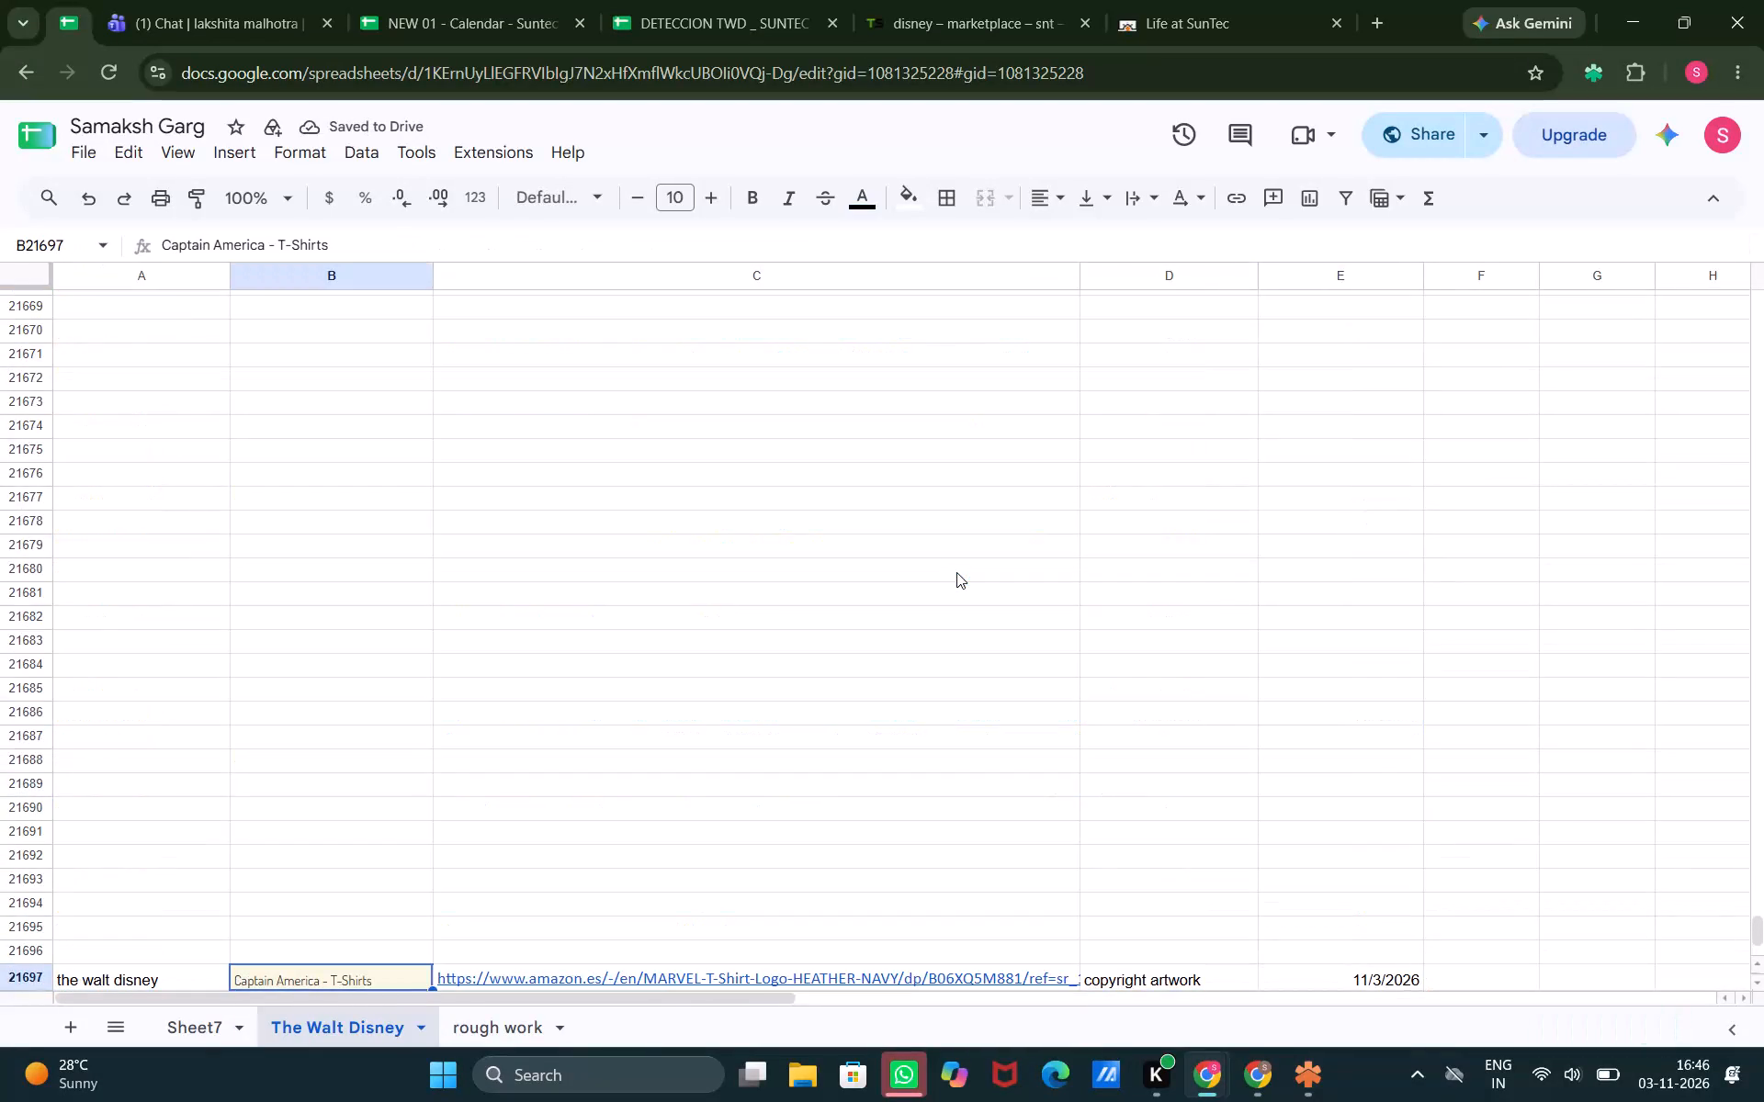
{"action": "key", "text": "Right"}
{"action": "key", "text": "Left"}
{"action": "key", "text": "Down"}
{"action": "key", "text": "Down"}
{"action": "key", "text": "Down"}
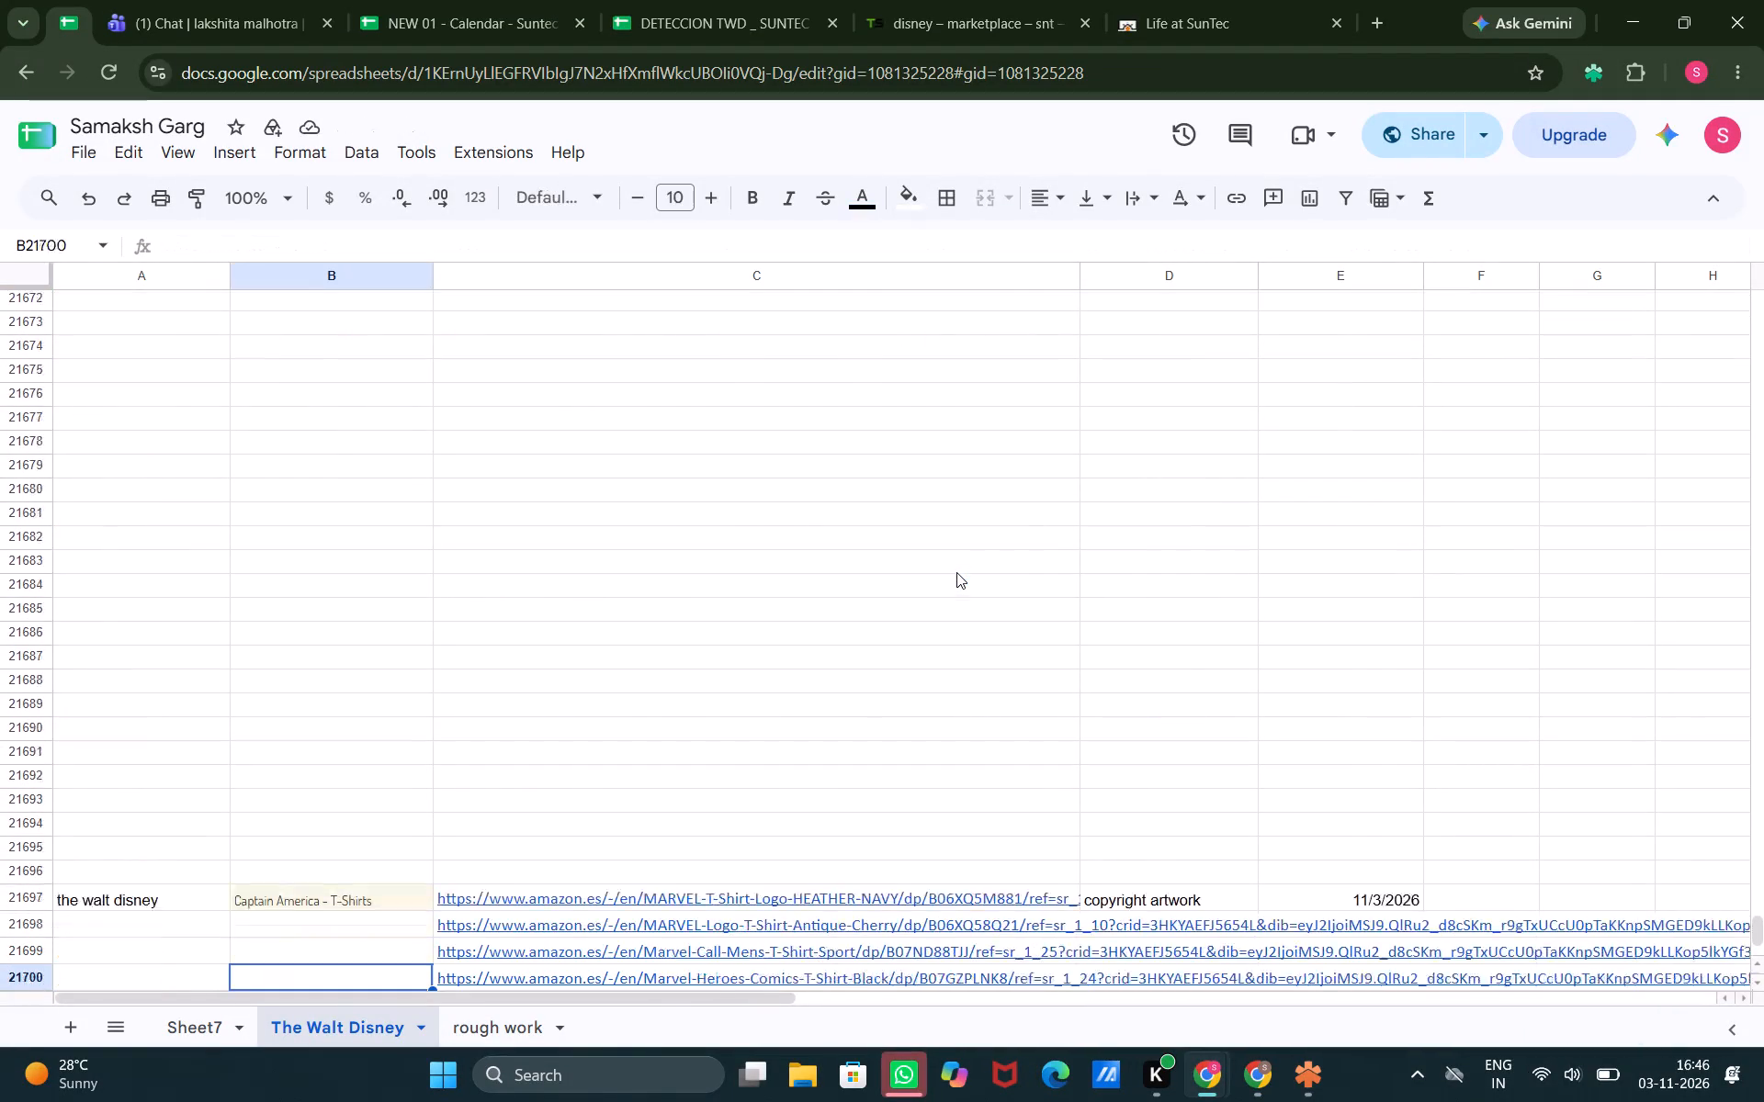
{"action": "key", "text": "Up"}
{"action": "key", "text": "Up"}
{"action": "key", "text": "Up"}
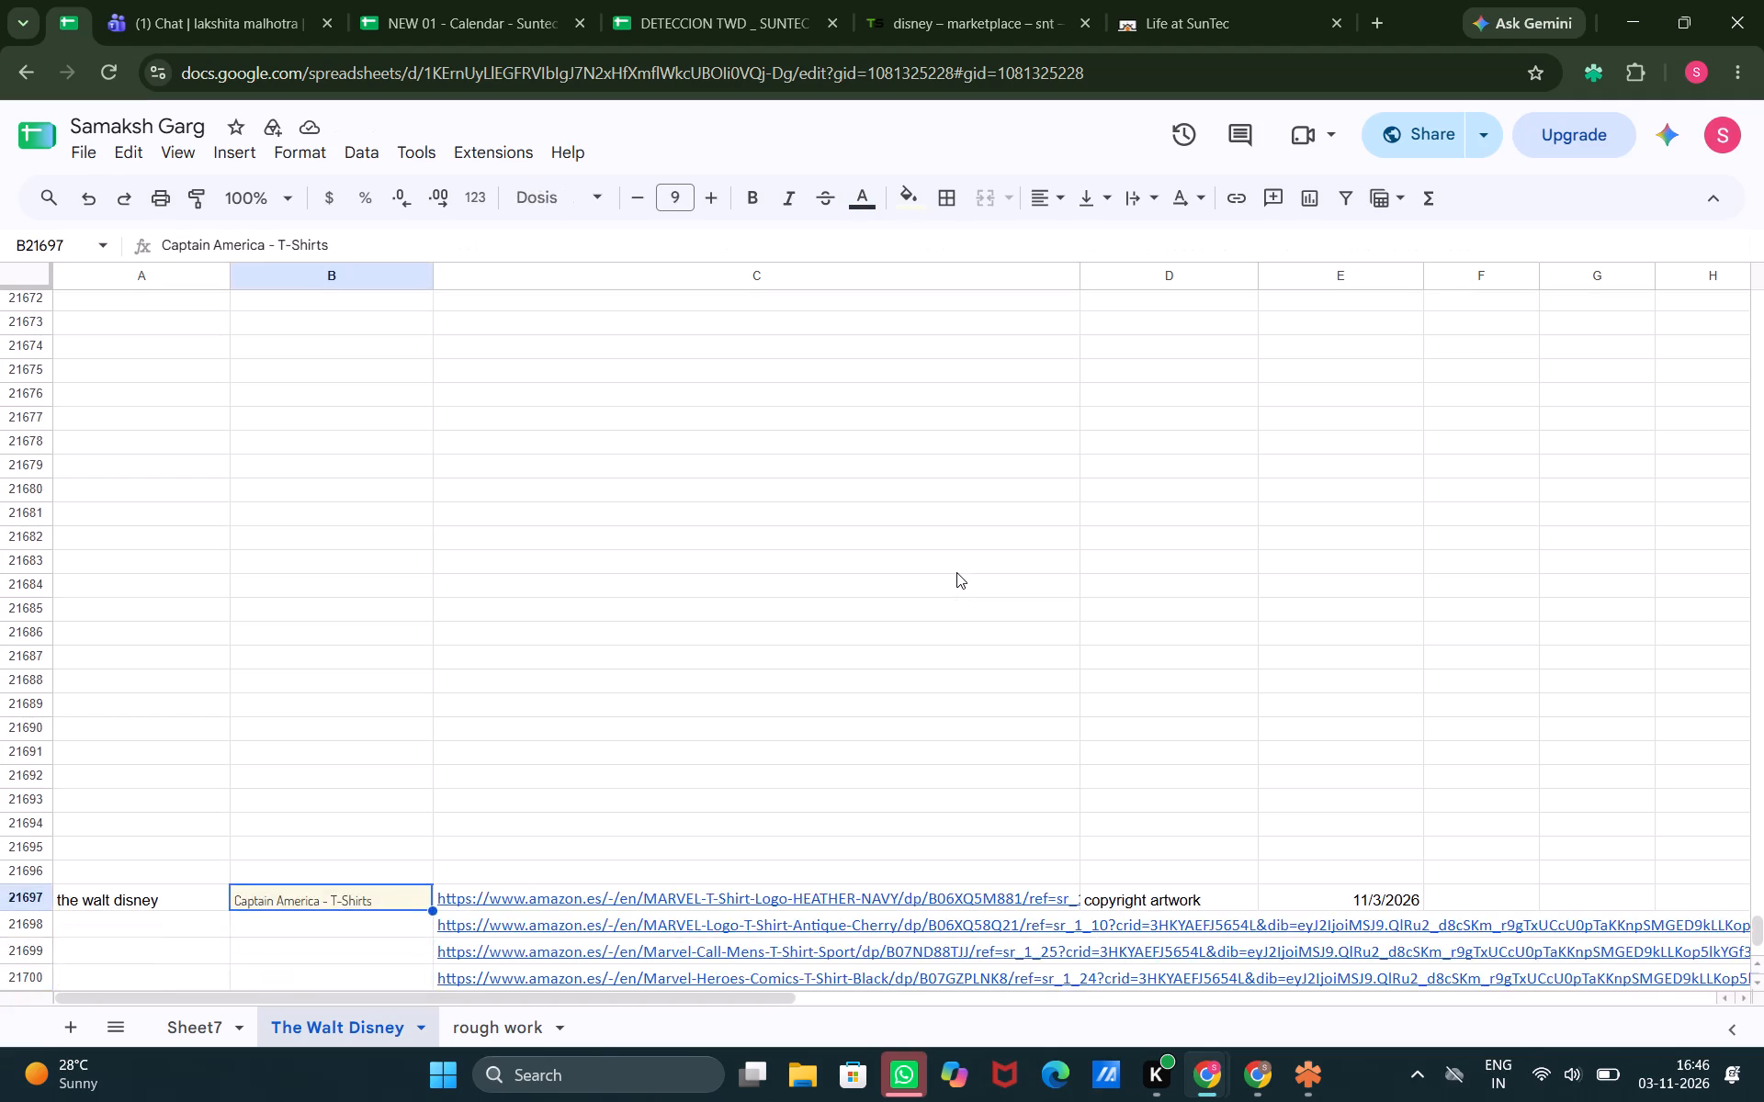
{"action": "key", "text": "ctrl+Up"}
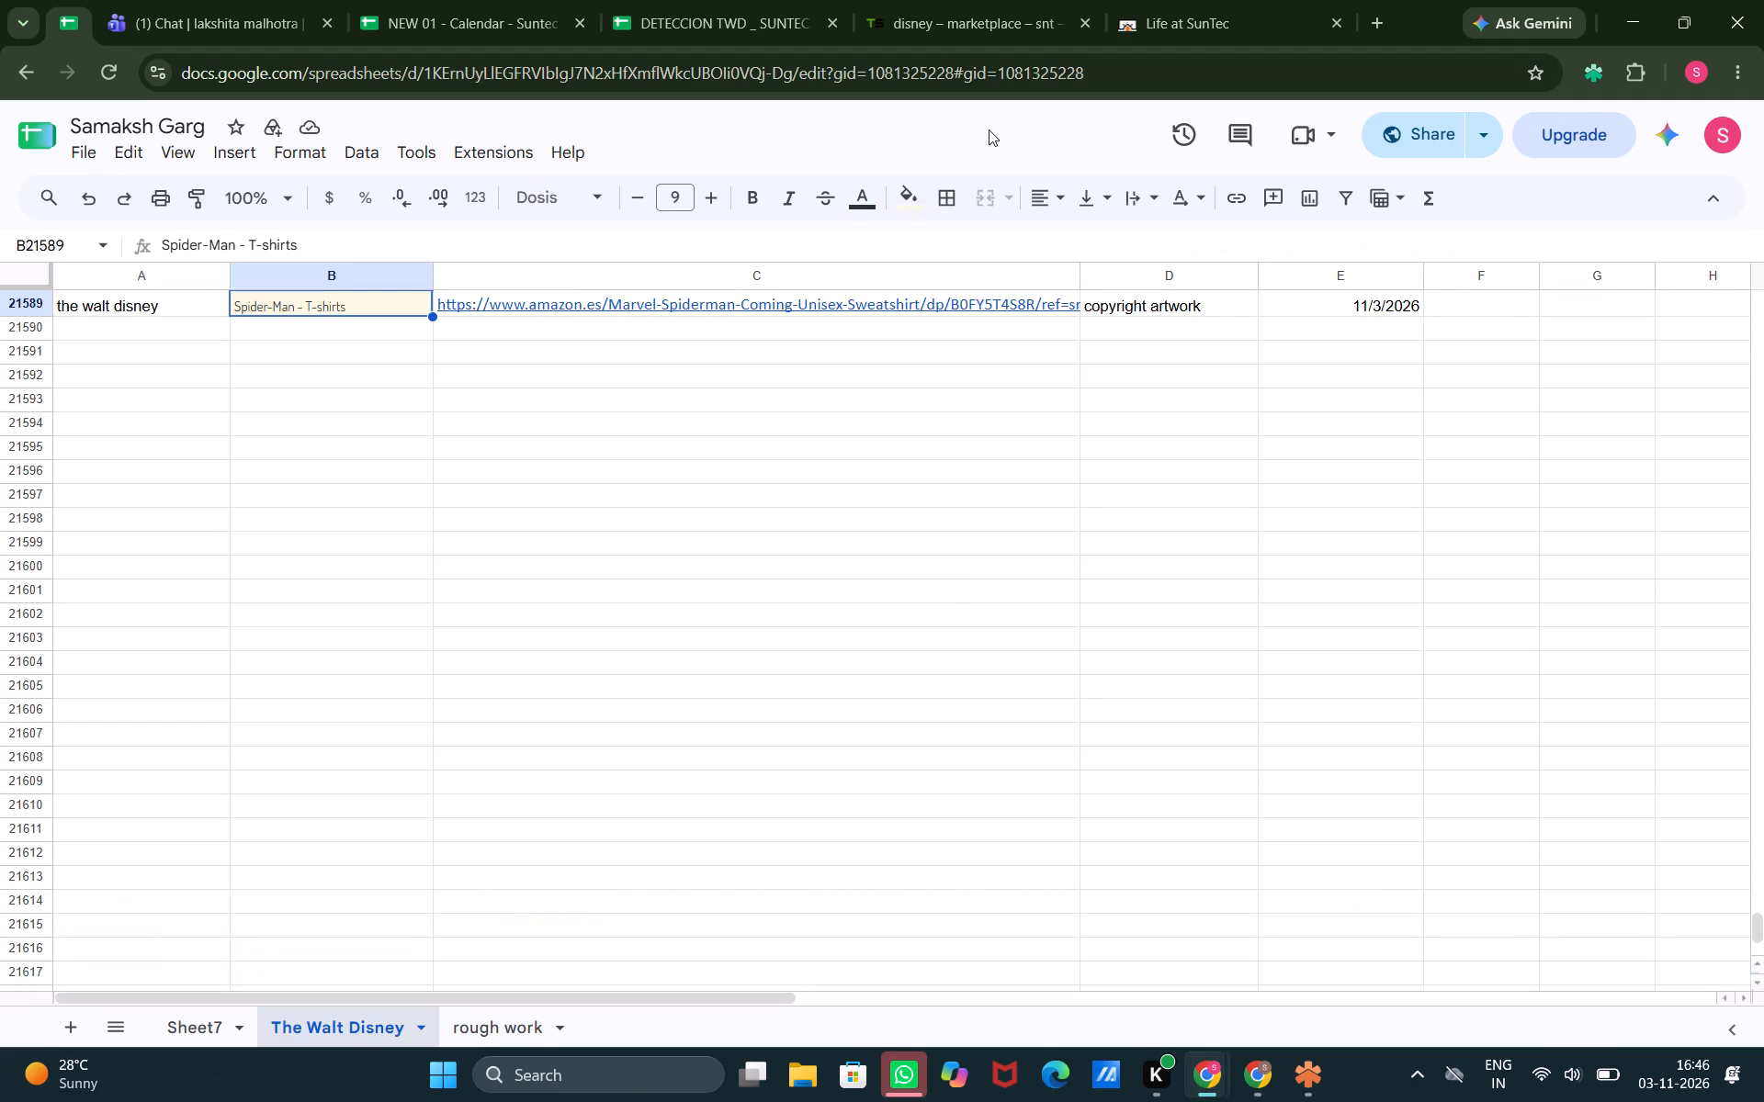
Find the SHEIN UK website through a Google search in a new tab and open it.
{"action": "left_click", "coordinate": [944, 2]}
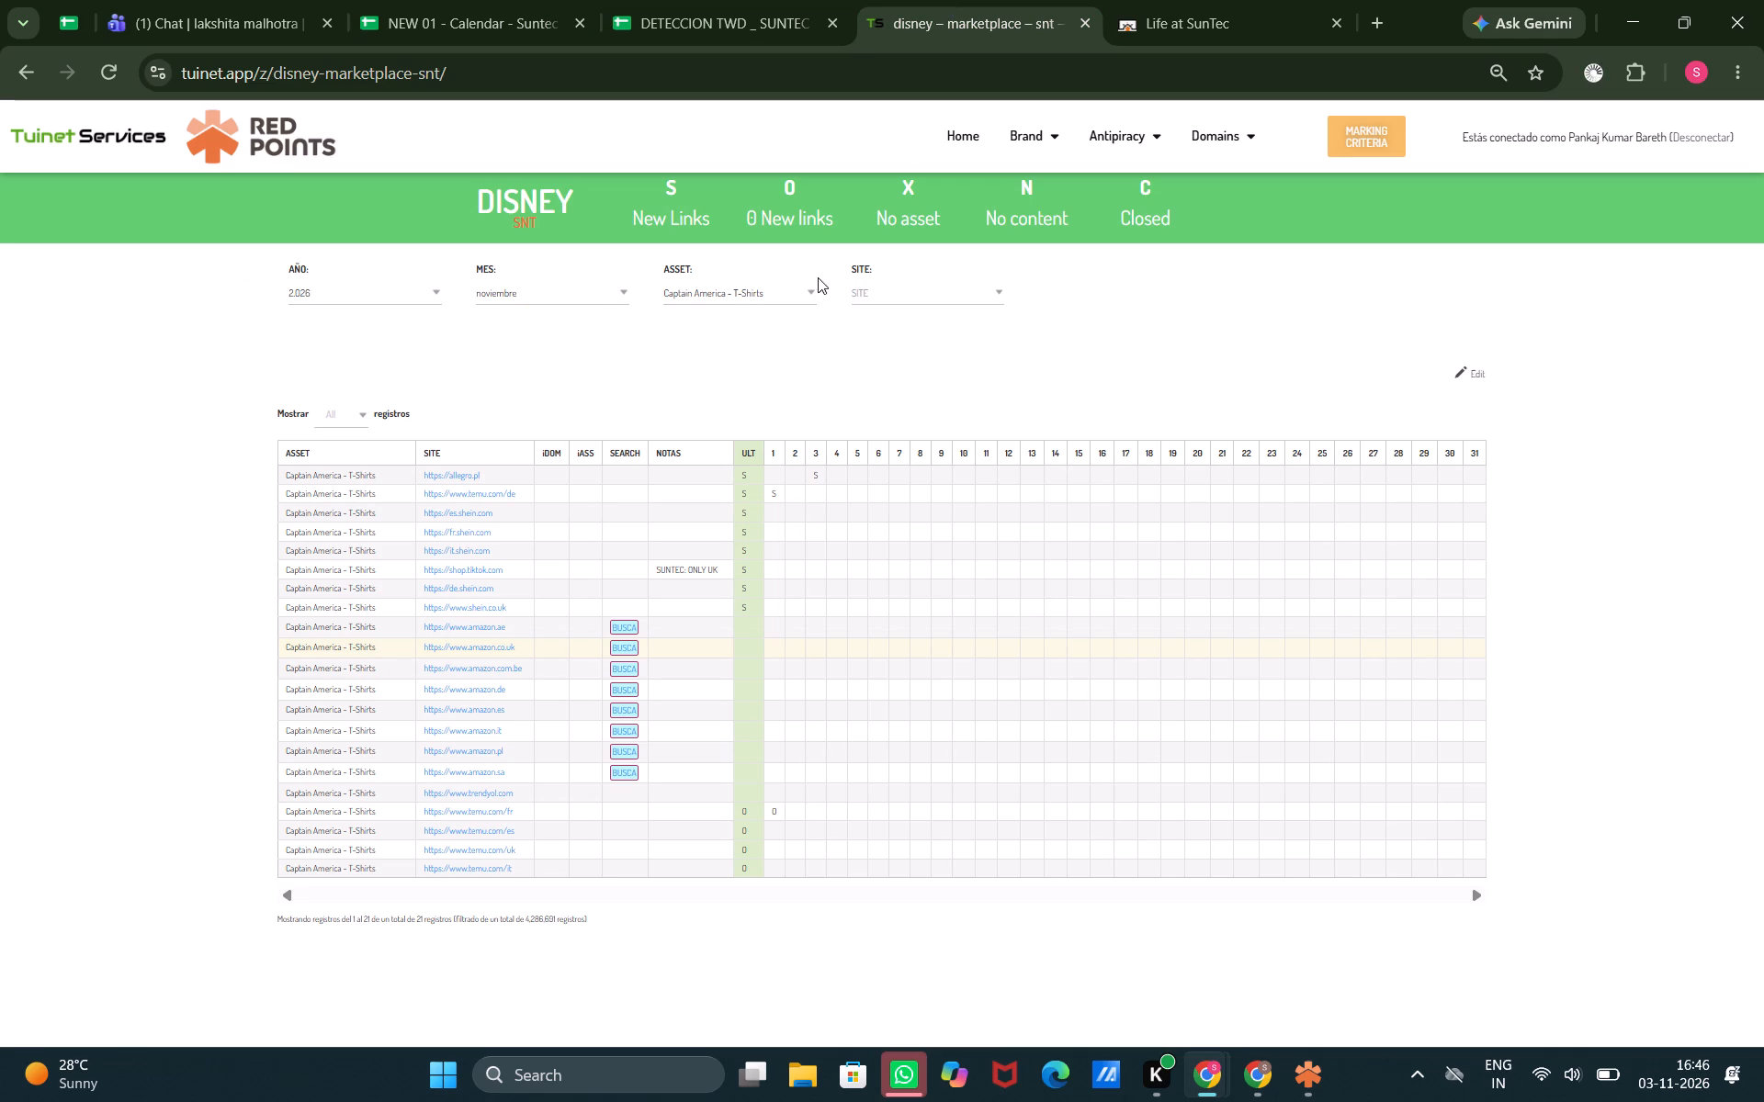
{"action": "left_click", "coordinate": [1377, 19]}
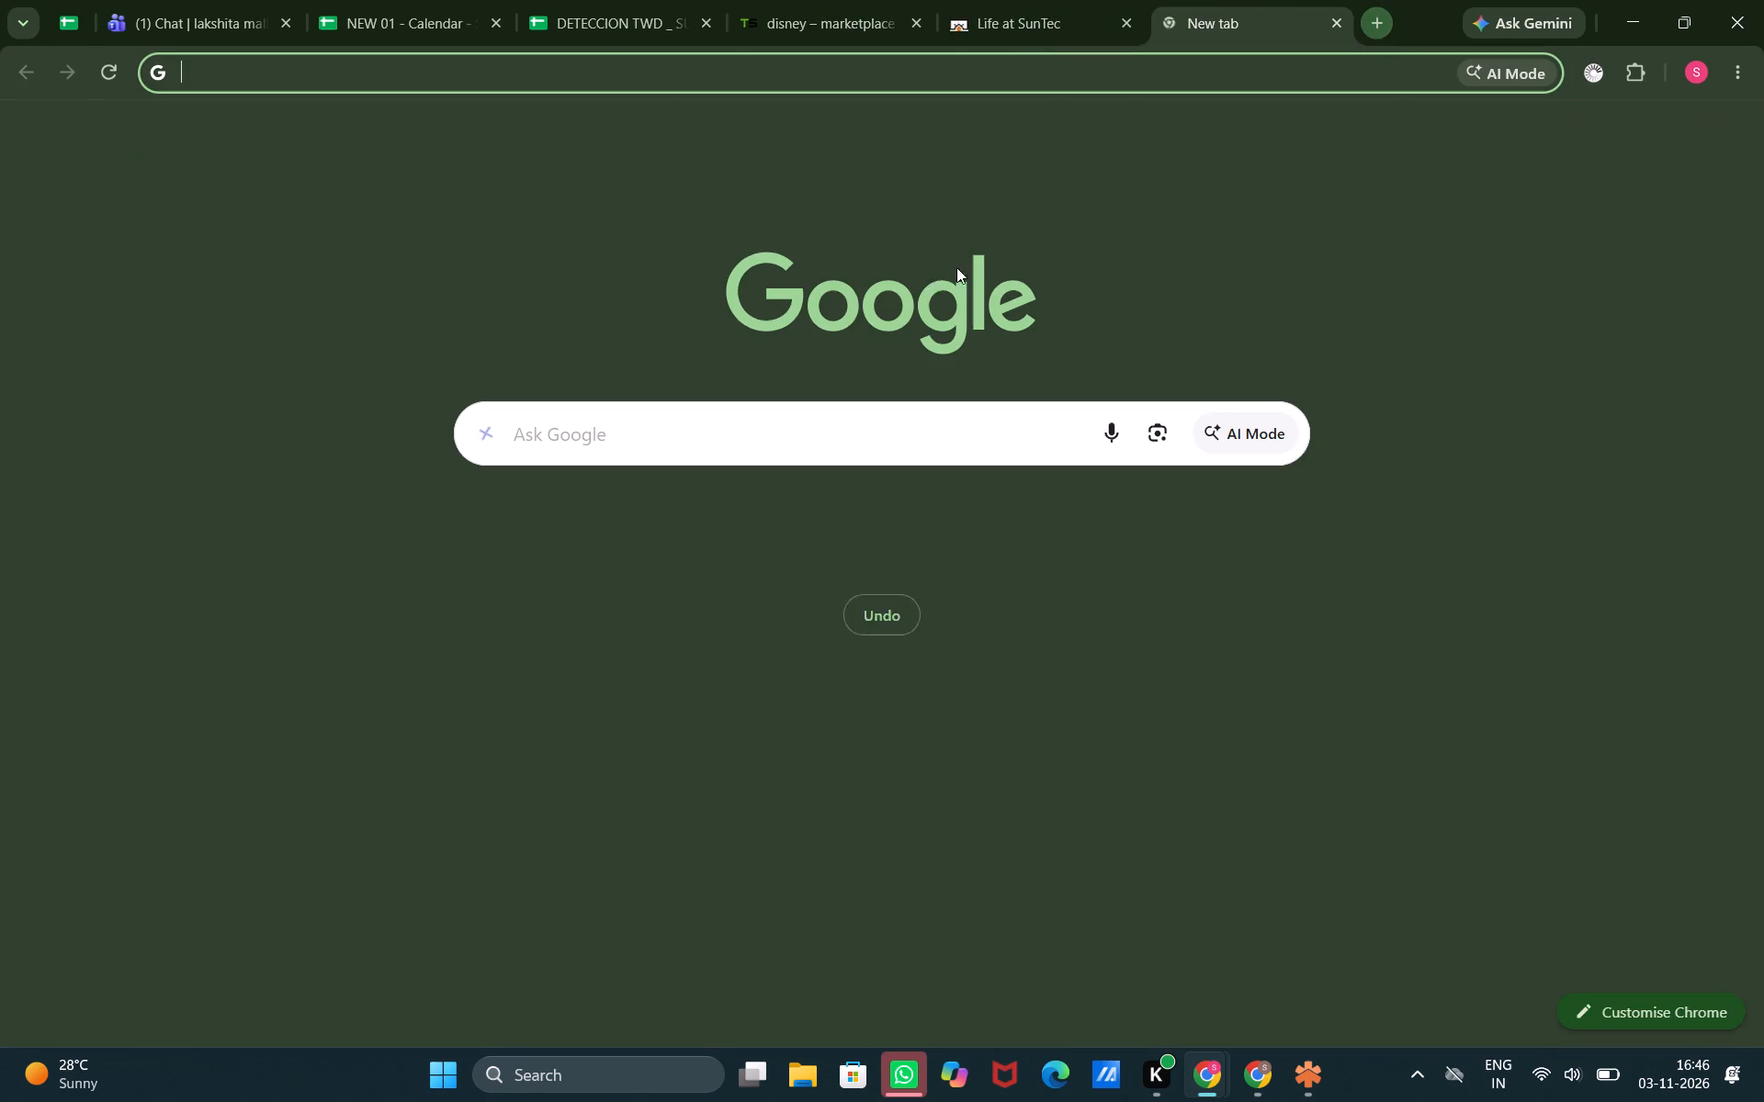
{"action": "left_click", "coordinate": [670, 412]}
{"action": "type", "text": "shein uk'"}
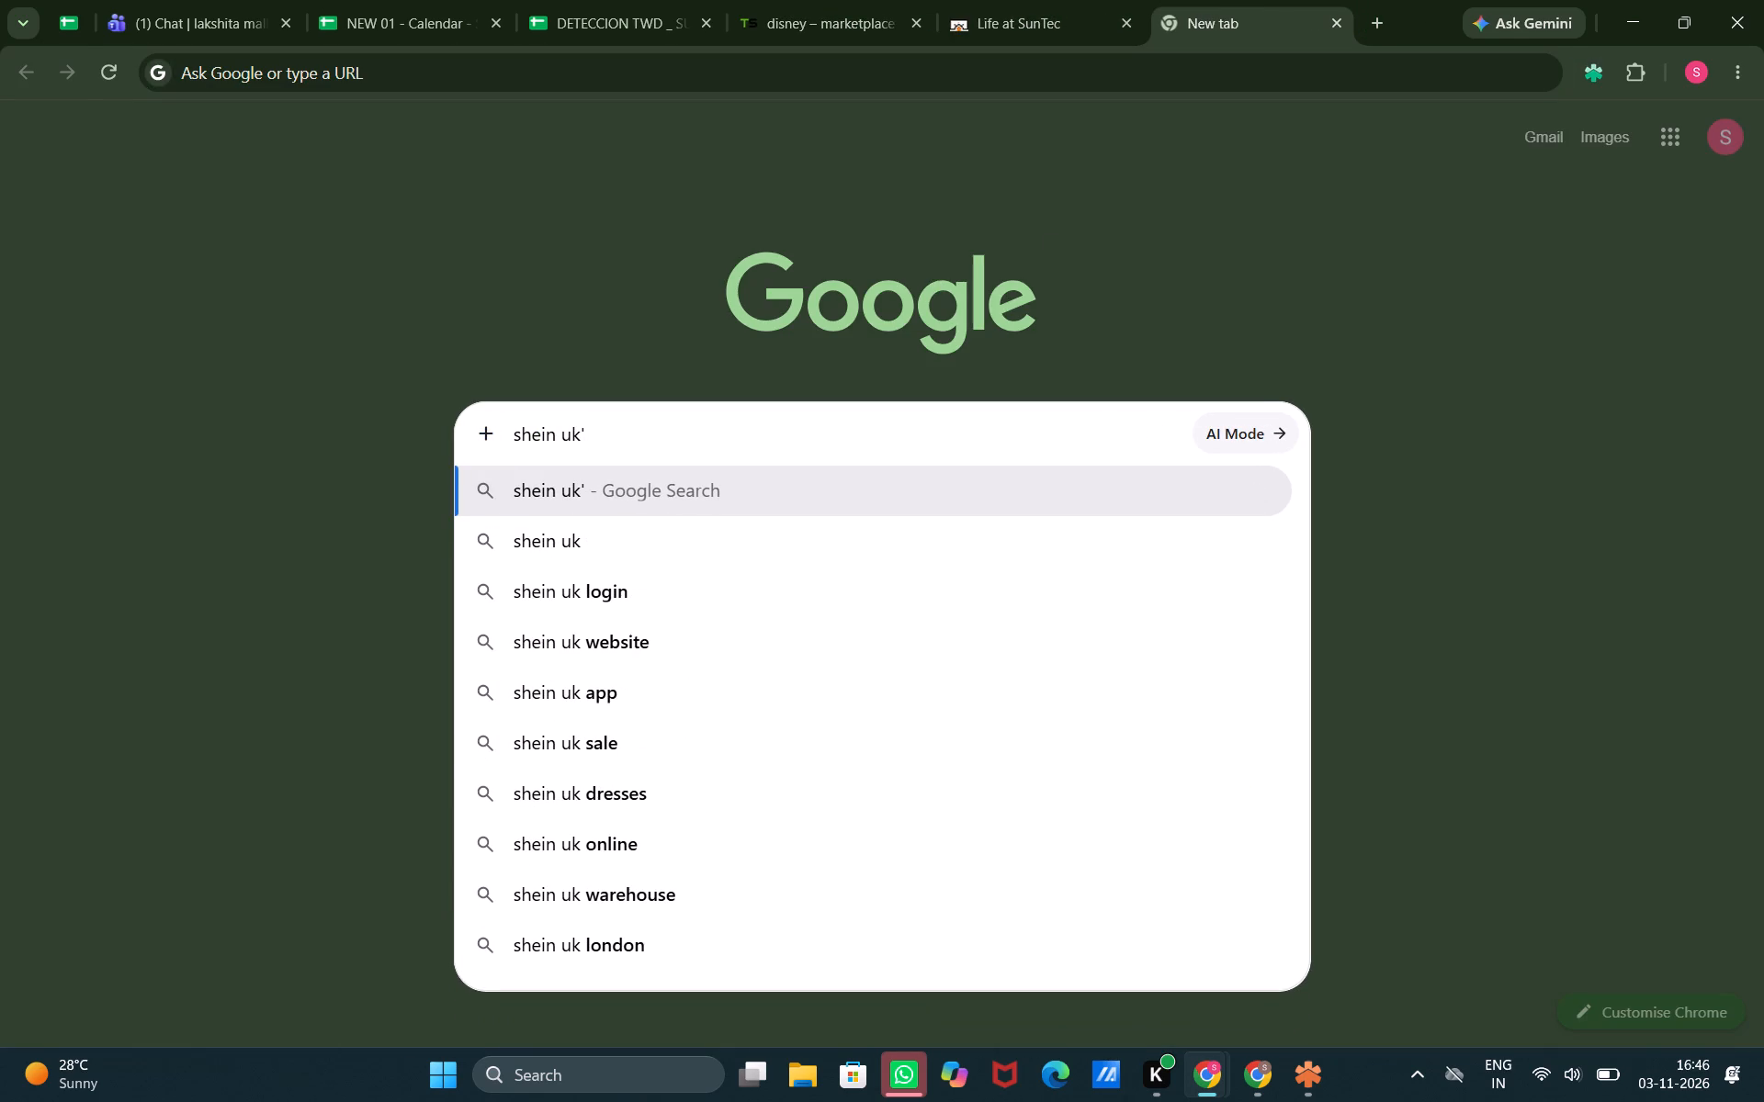
{"action": "key", "text": "BackSpace"}
{"action": "key", "text": "BackSpace"}
{"action": "key", "text": "Return"}
{"action": "left_click", "coordinate": [379, 500]}
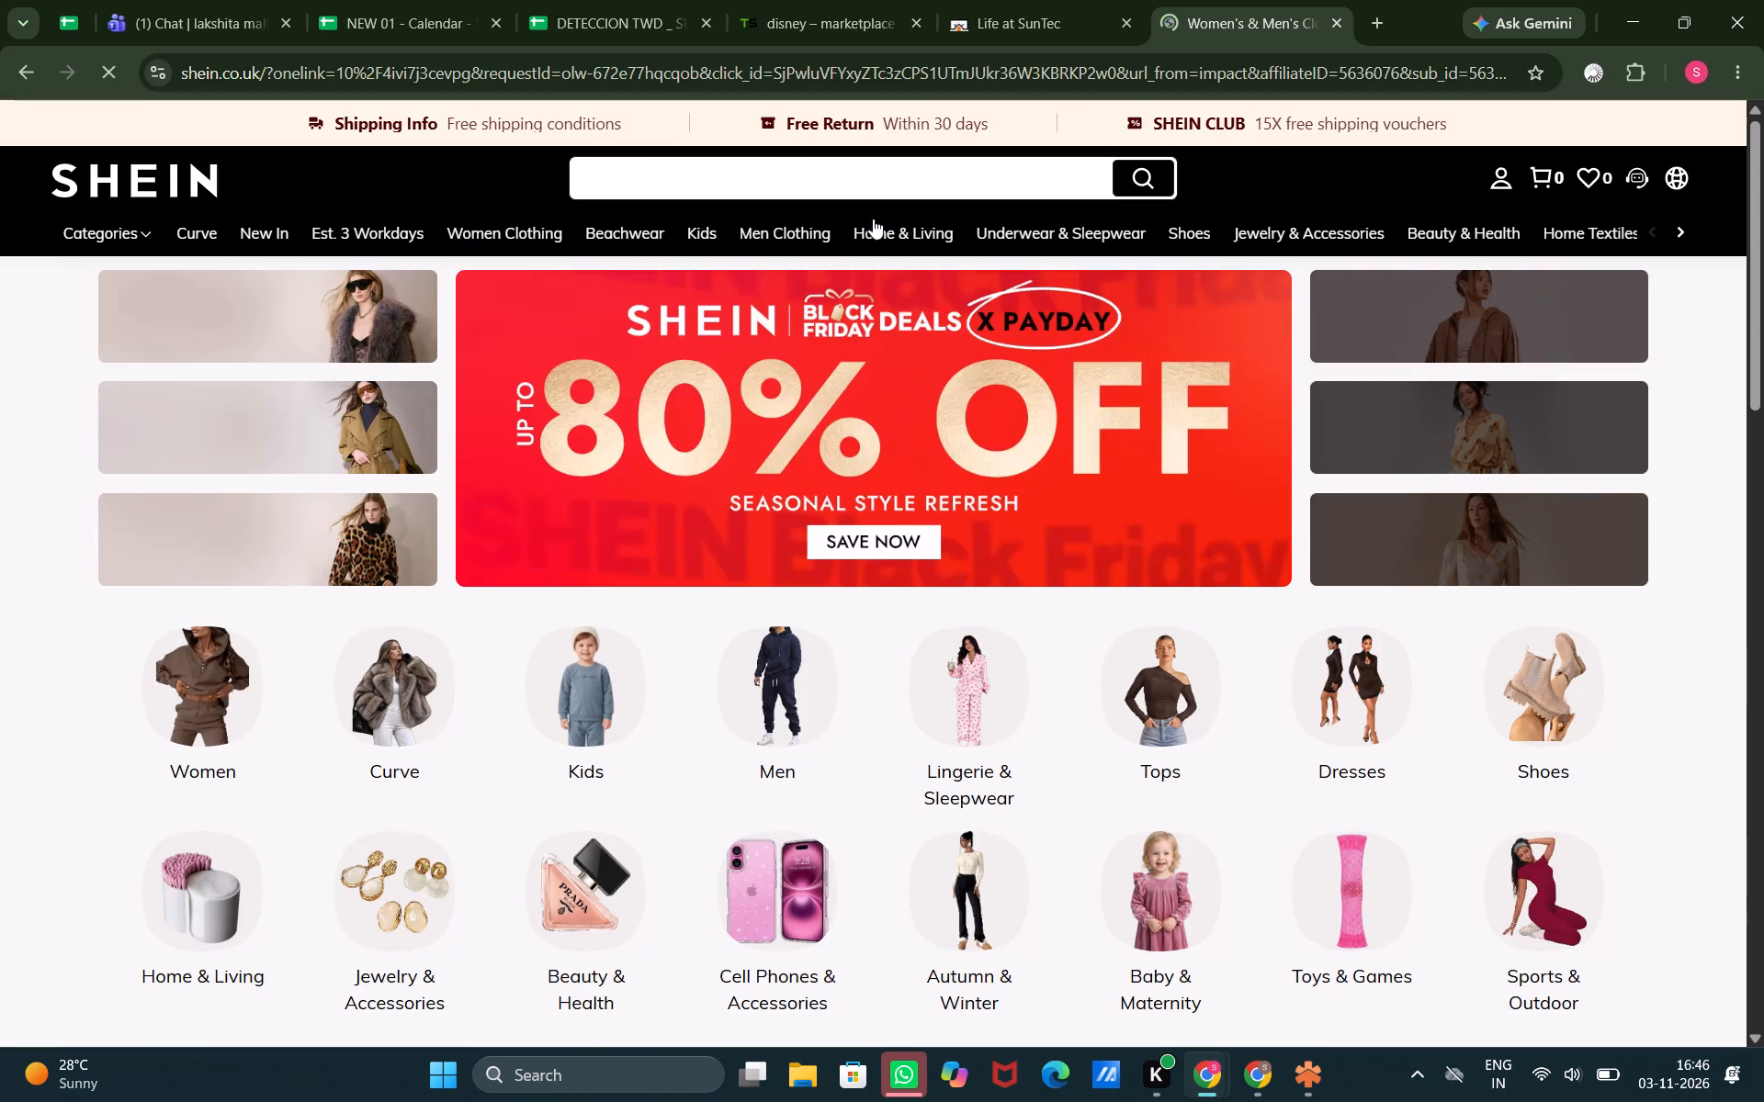
Search SHEIN UK for "Spider Man T shirt".
{"action": "left_click", "coordinate": [785, 165]}
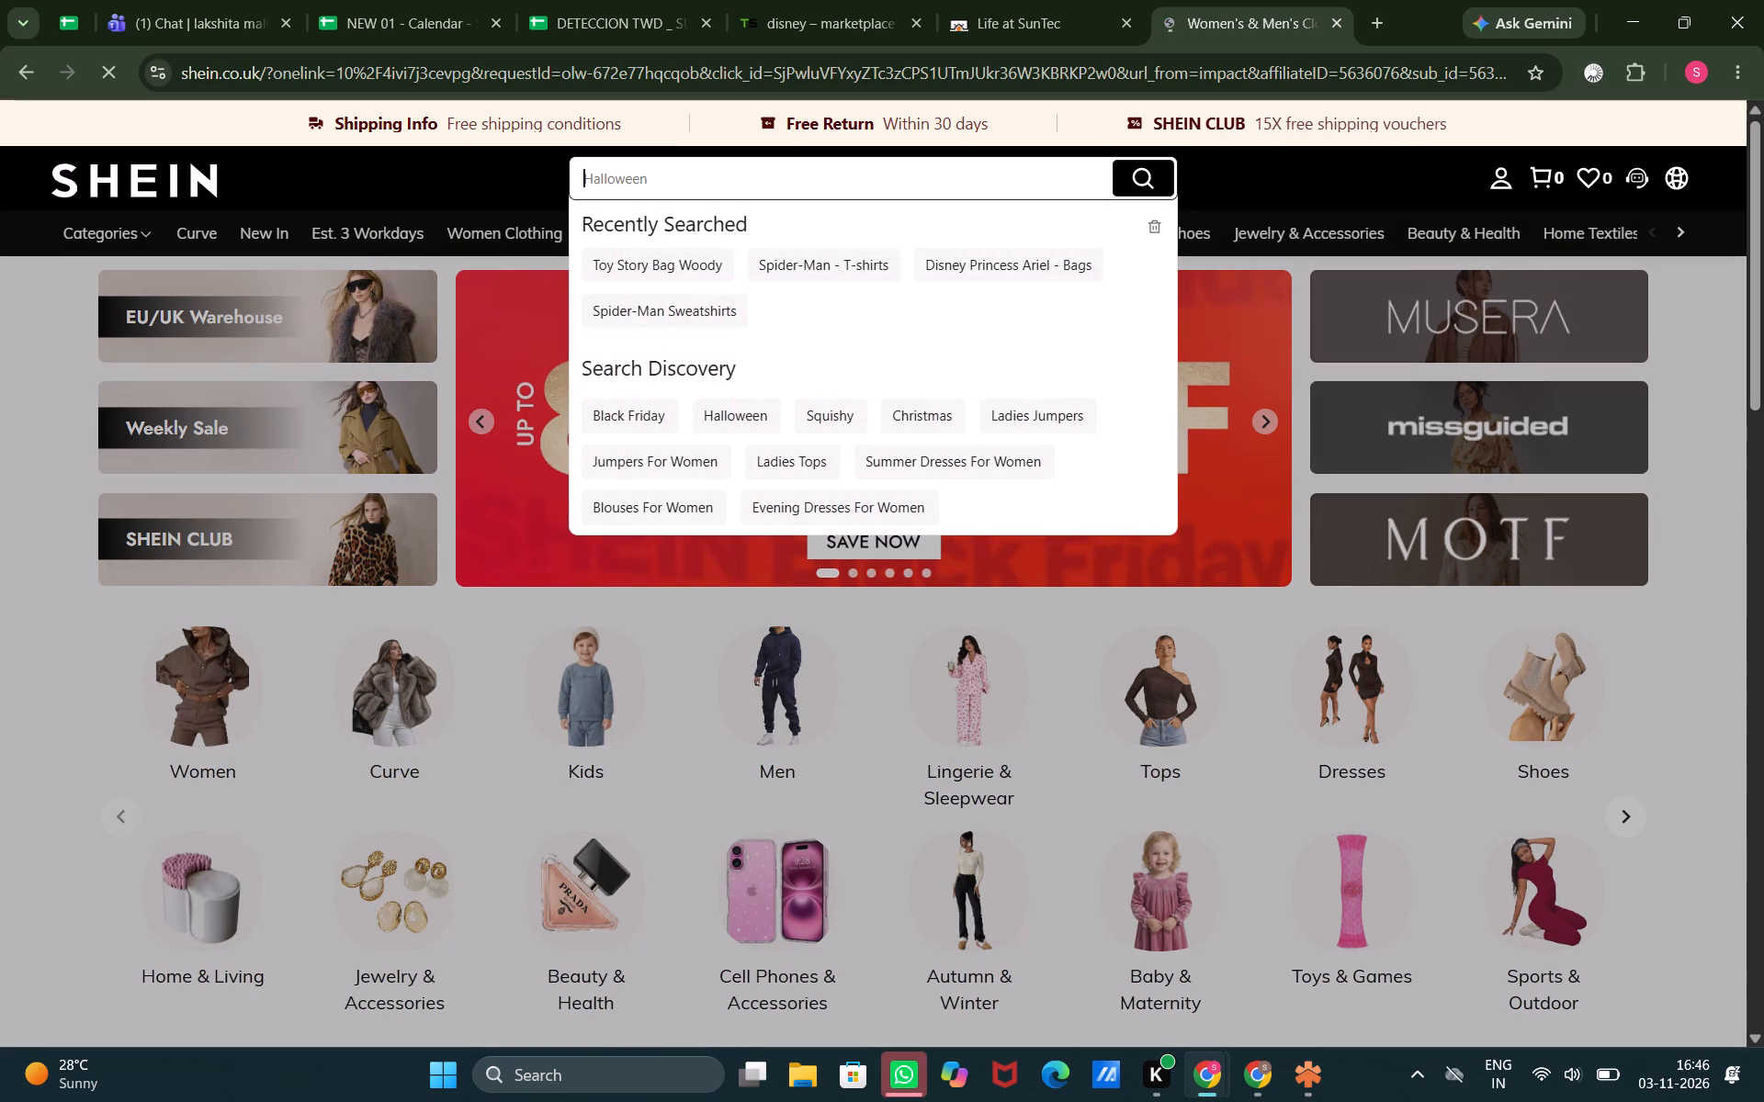
{"action": "type", "text": "Spider man"}
{"action": "key", "text": "space"}
{"action": "key", "text": "Left"}
{"action": "key", "text": "Left"}
{"action": "key", "text": "Left"}
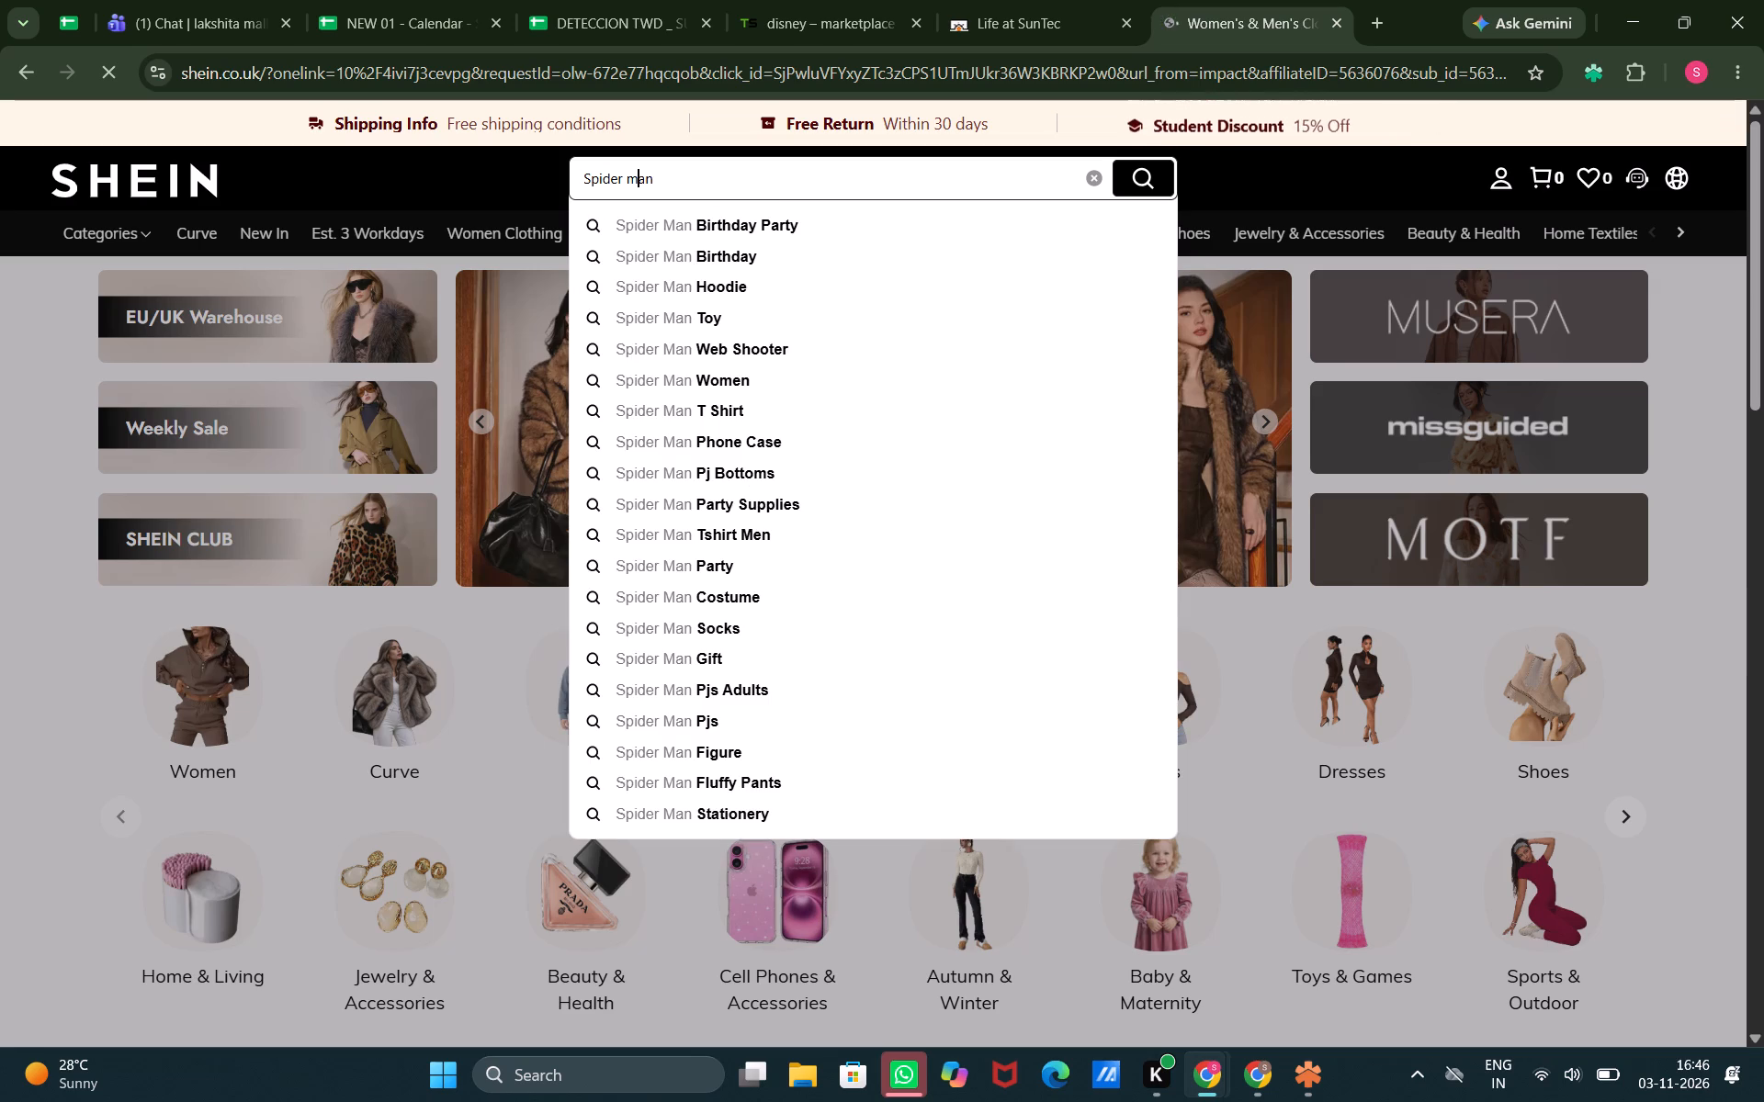
{"action": "key", "text": "BackSpace"}
{"action": "key", "text": "shift+m"}
{"action": "key", "text": "Right"}
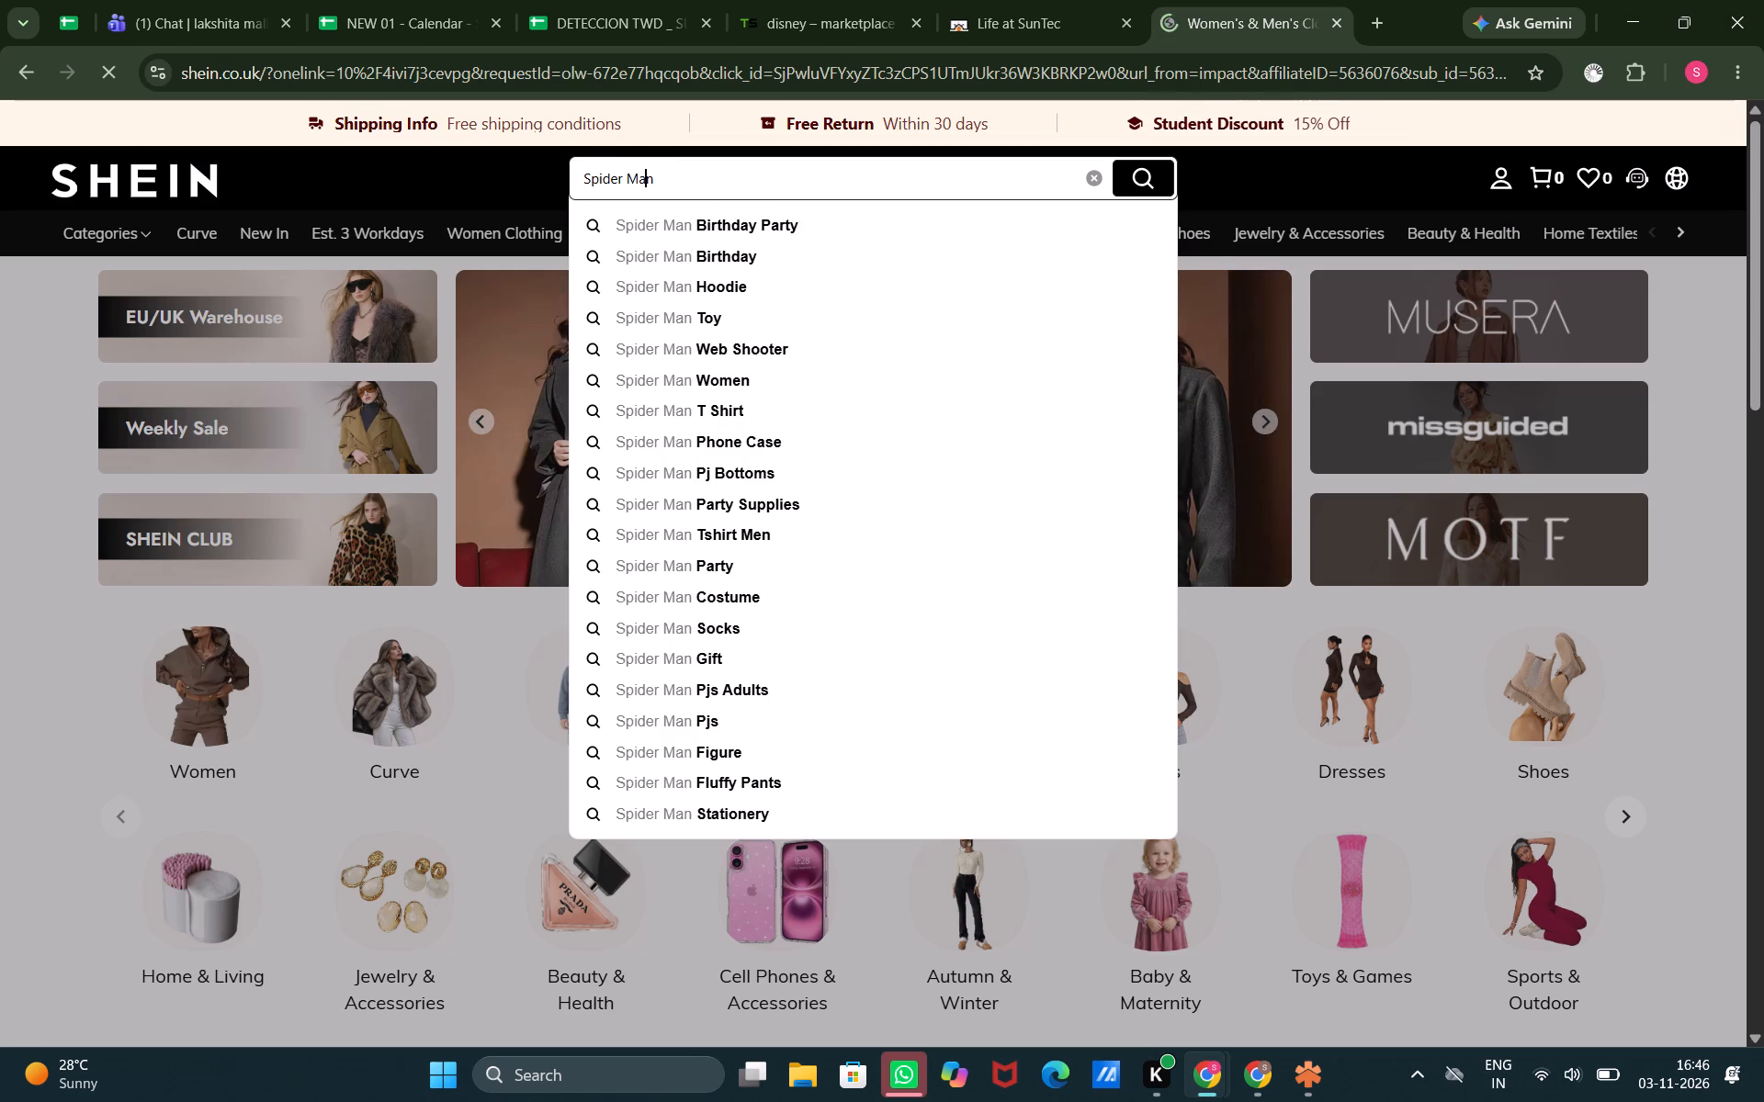
{"action": "key", "text": "Right"}
{"action": "key", "text": "Right"}
{"action": "type", "text": "T shirt"}
{"action": "key", "text": "space"}
{"action": "key", "text": "Return"}
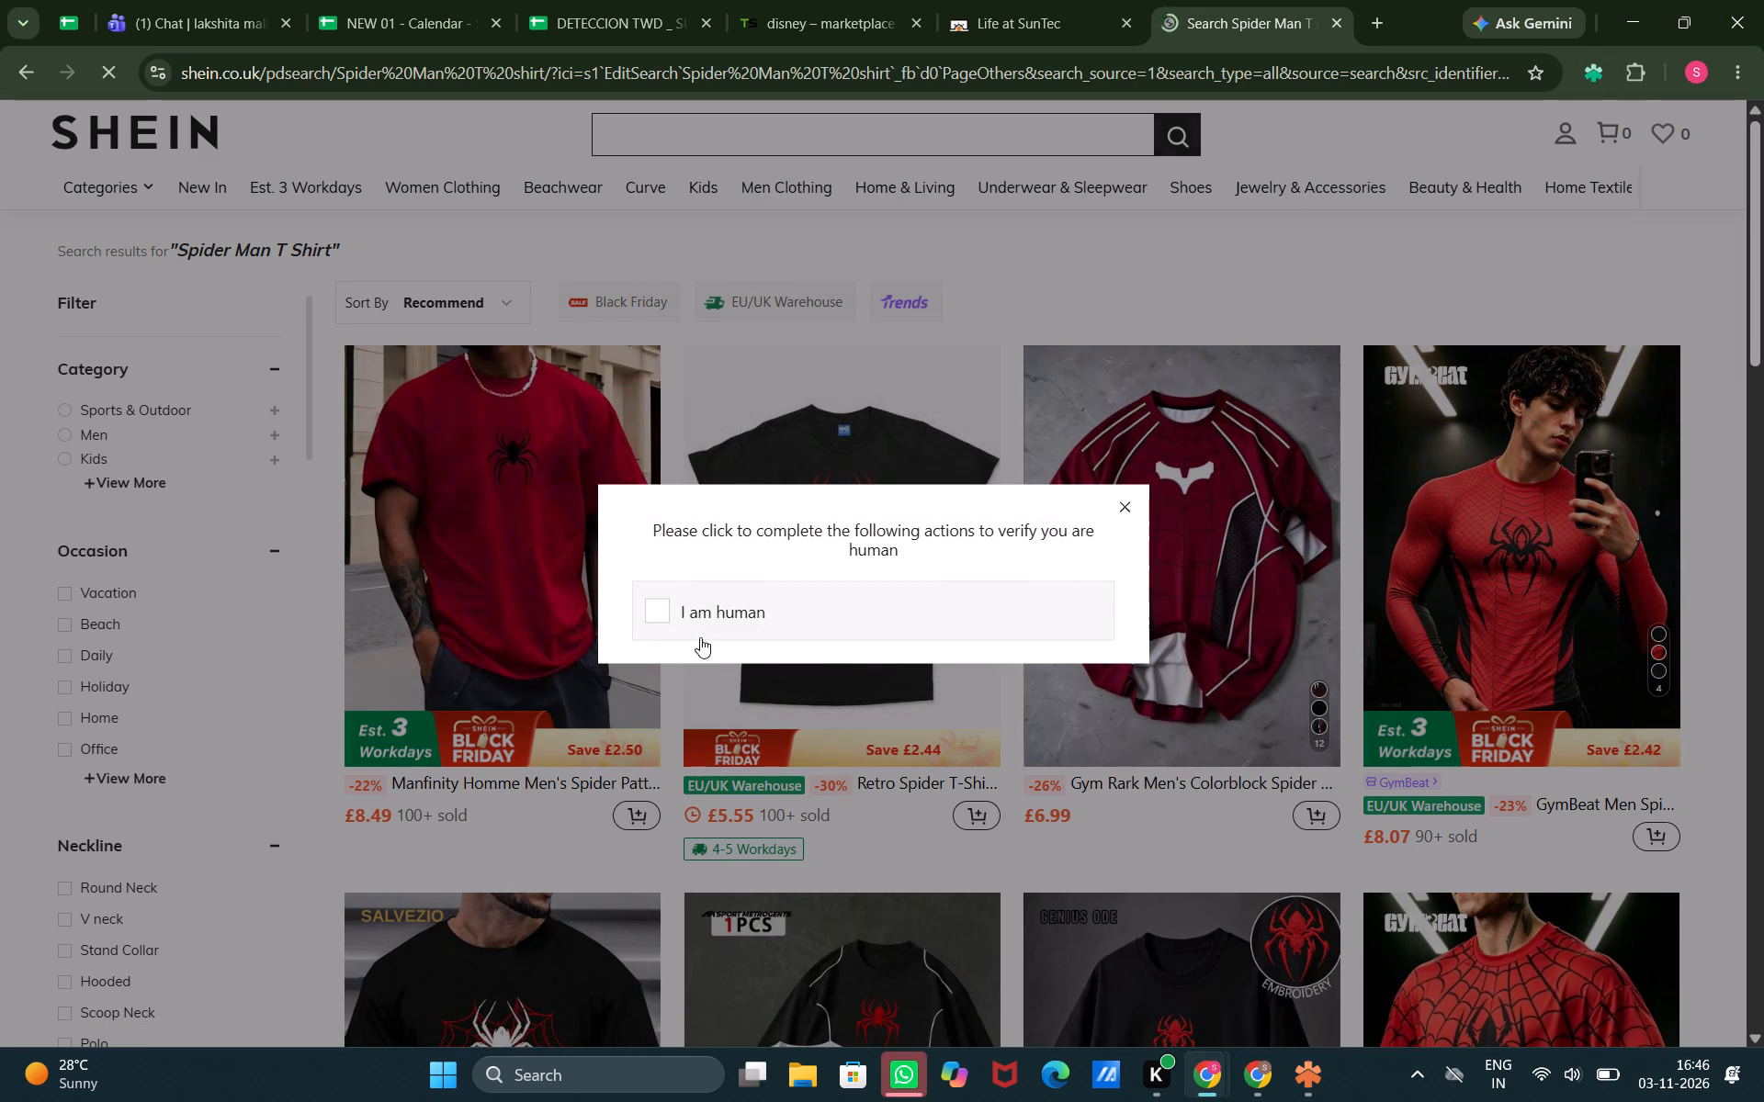
Complete the human verification by picking the house, cake, rabbit and elephant in sequence and confirming.
{"action": "left_click", "coordinate": [678, 626]}
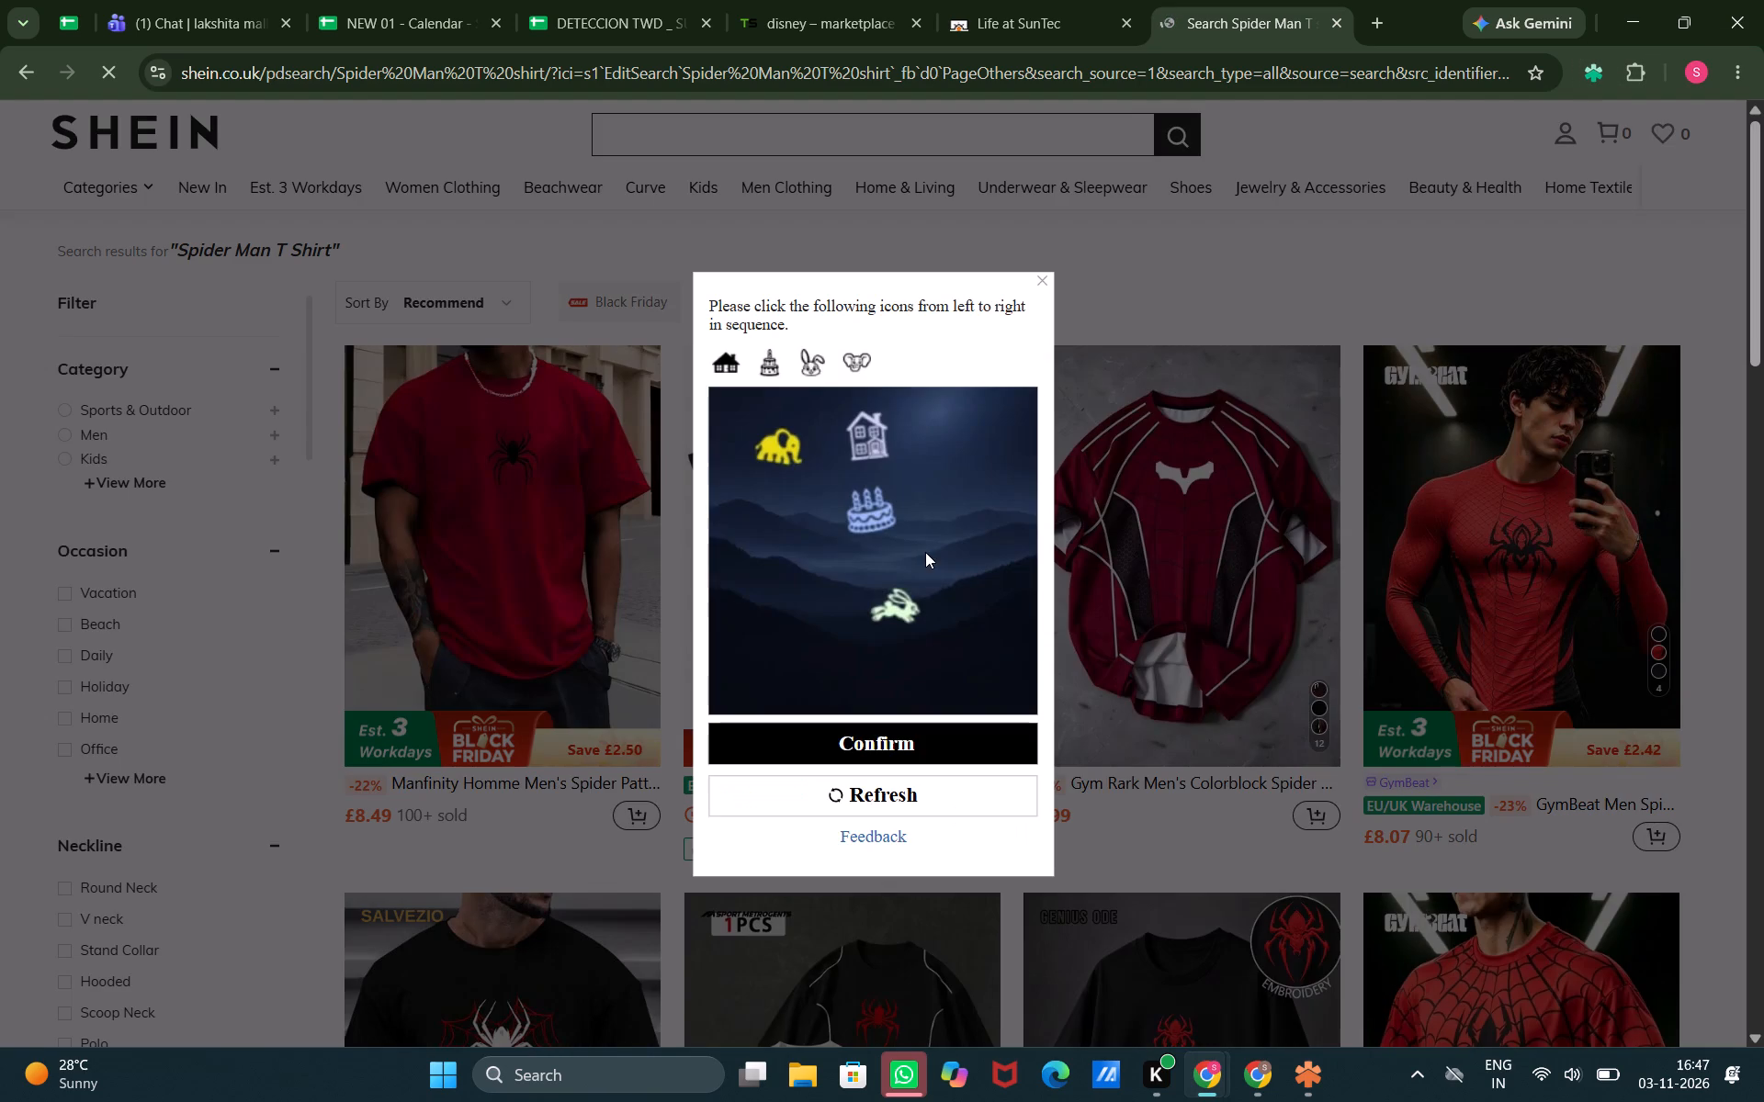
{"action": "left_click", "coordinate": [861, 425]}
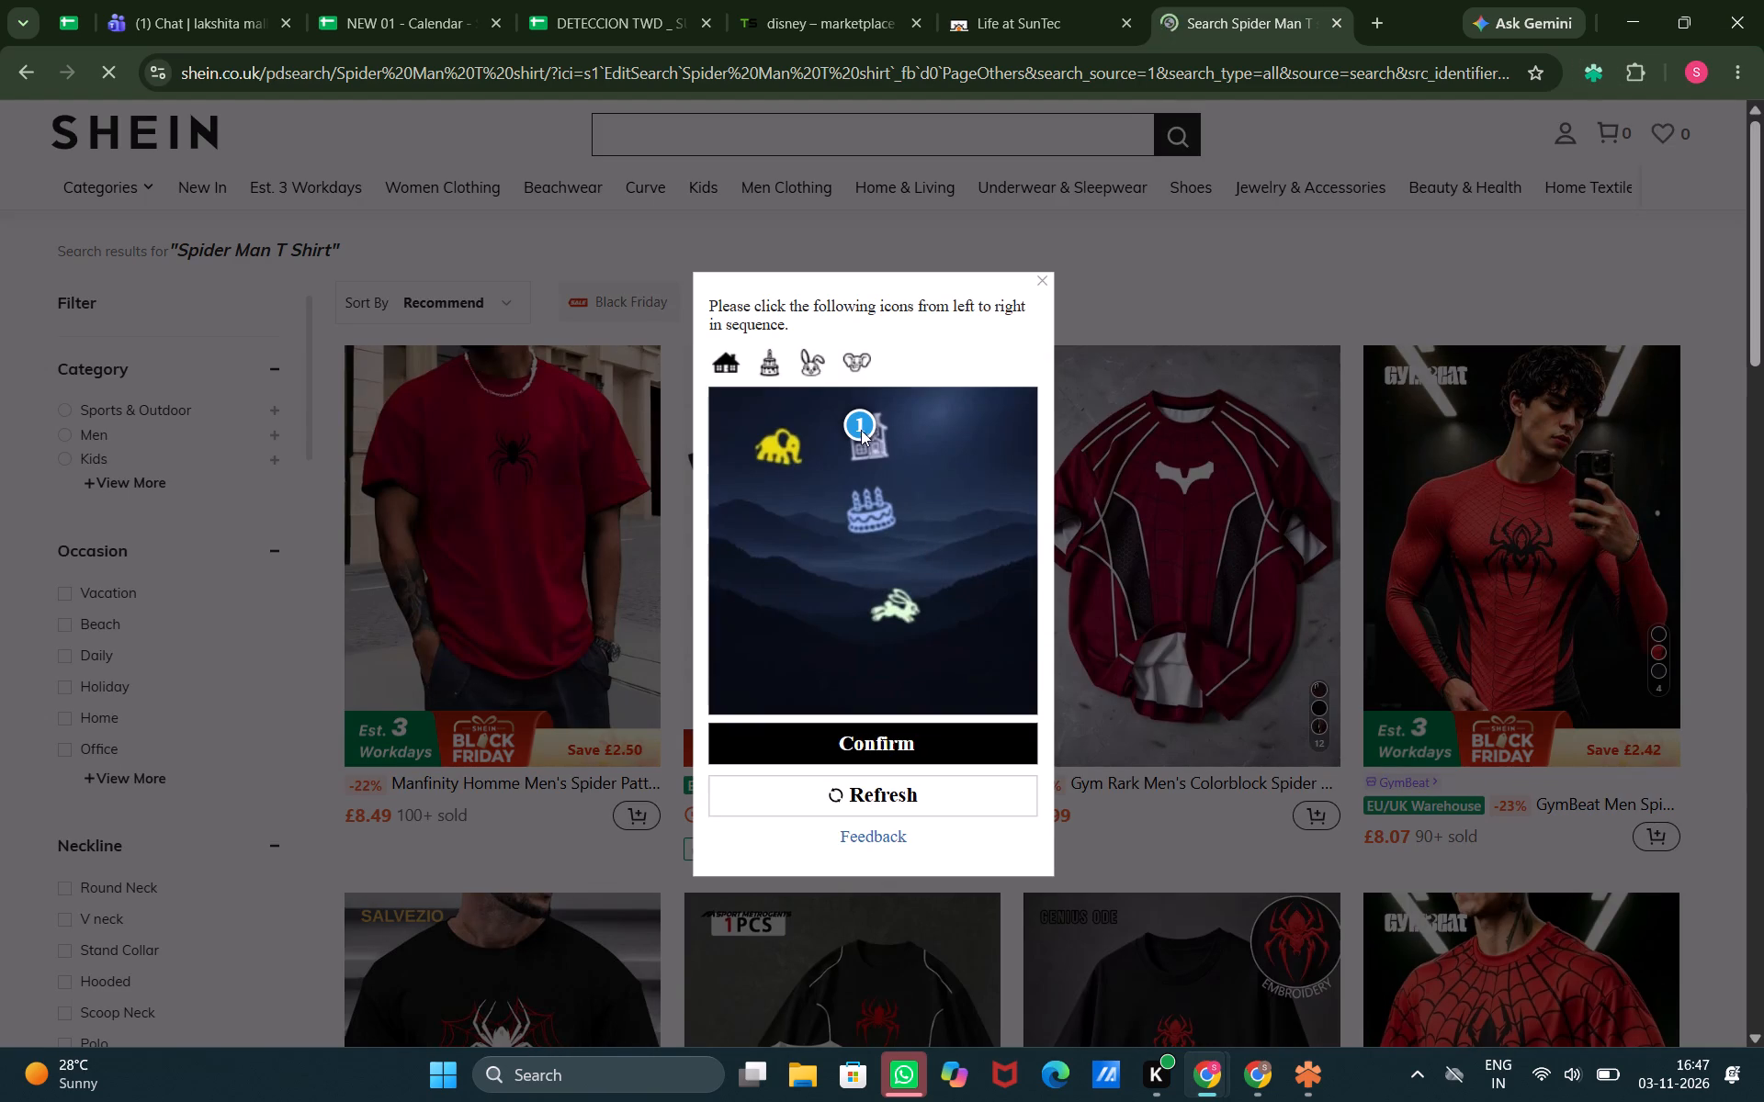
{"action": "left_click", "coordinate": [865, 512]}
{"action": "left_click", "coordinate": [896, 617]}
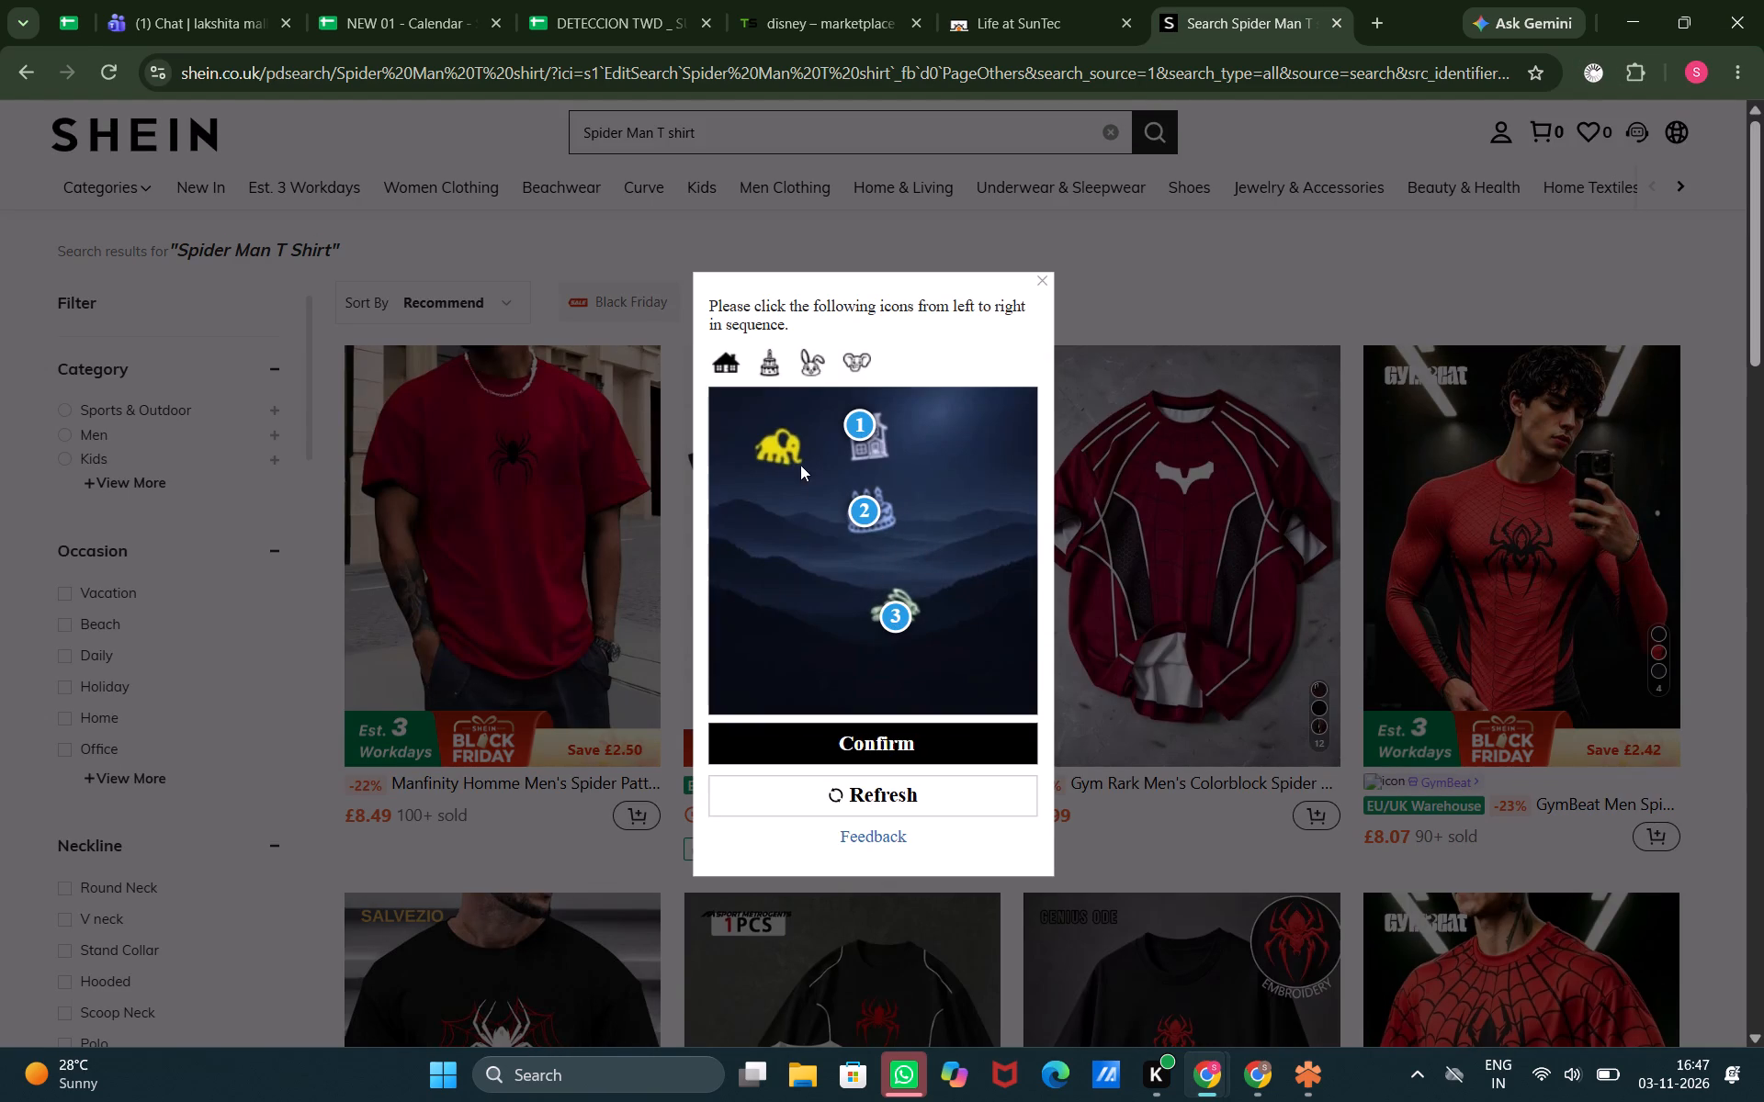
{"action": "left_click", "coordinate": [787, 448]}
{"action": "left_click", "coordinate": [859, 735]}
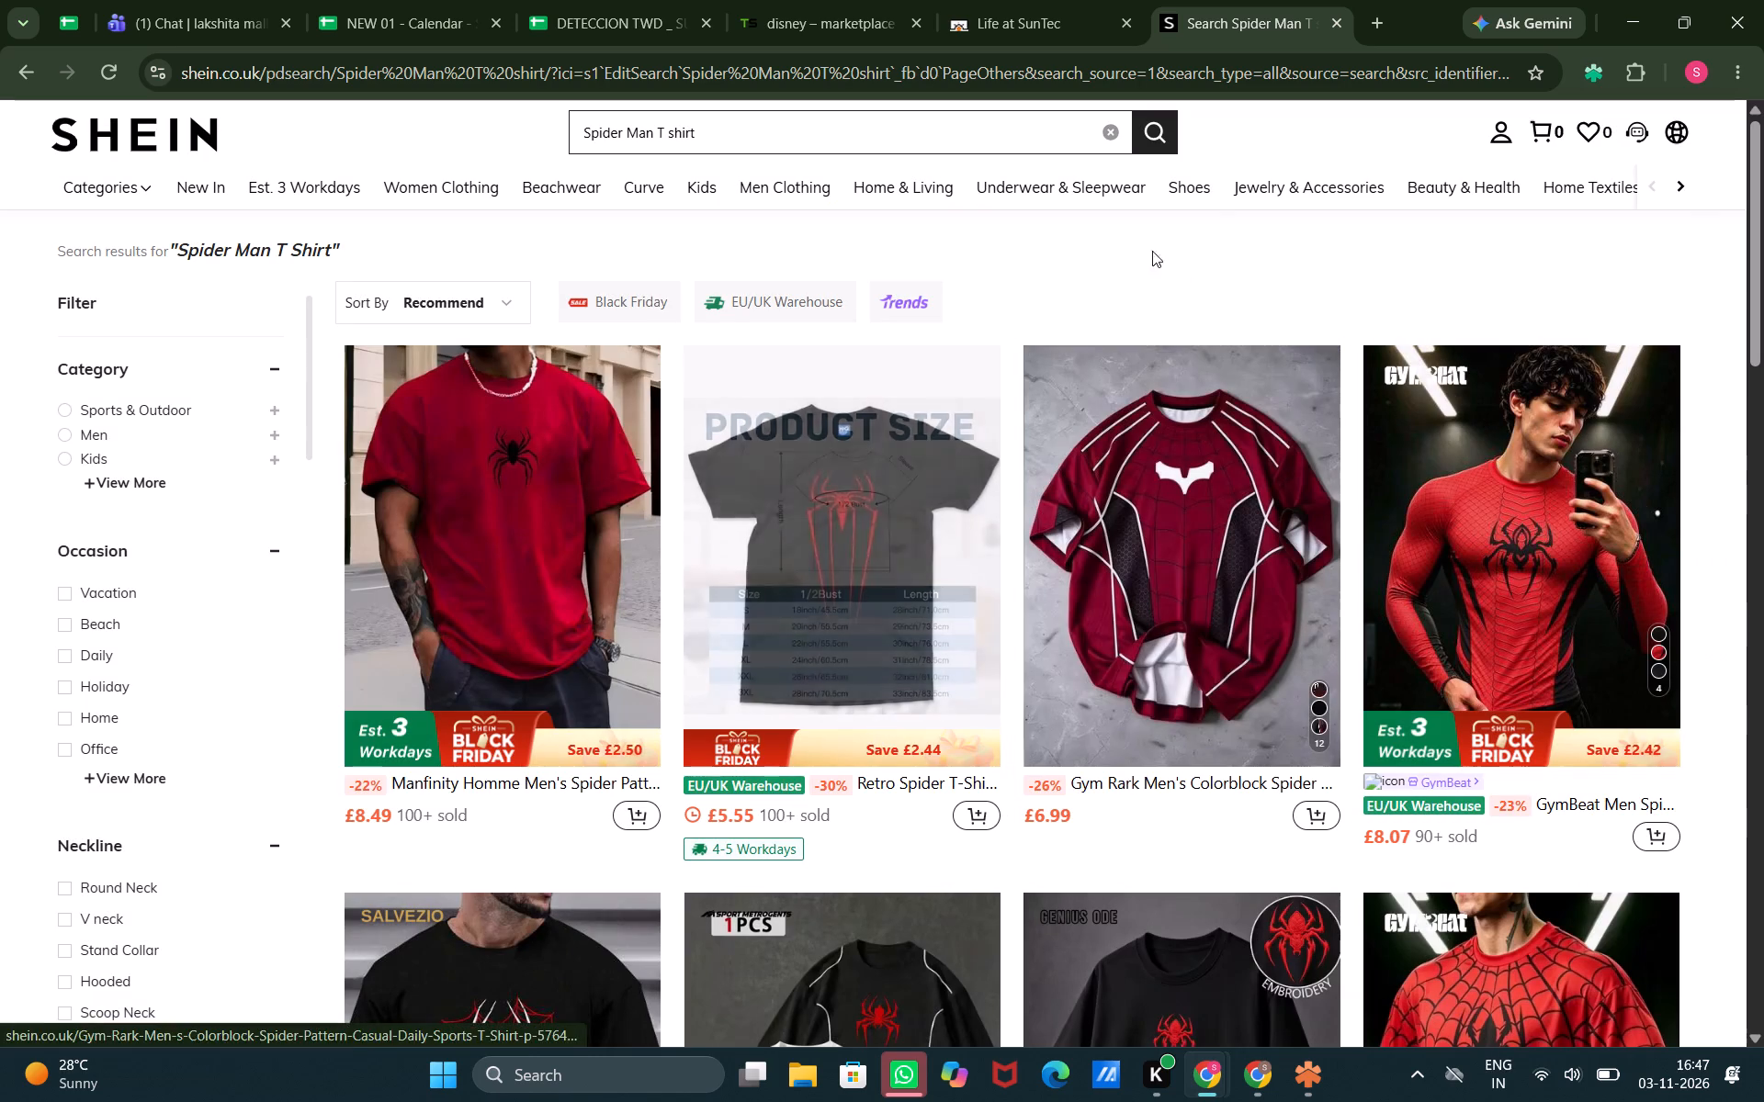
Stop the running Captain America T-shirts Detection task in the RedPoints IPR Plugin.
{"action": "left_click", "coordinate": [1583, 62]}
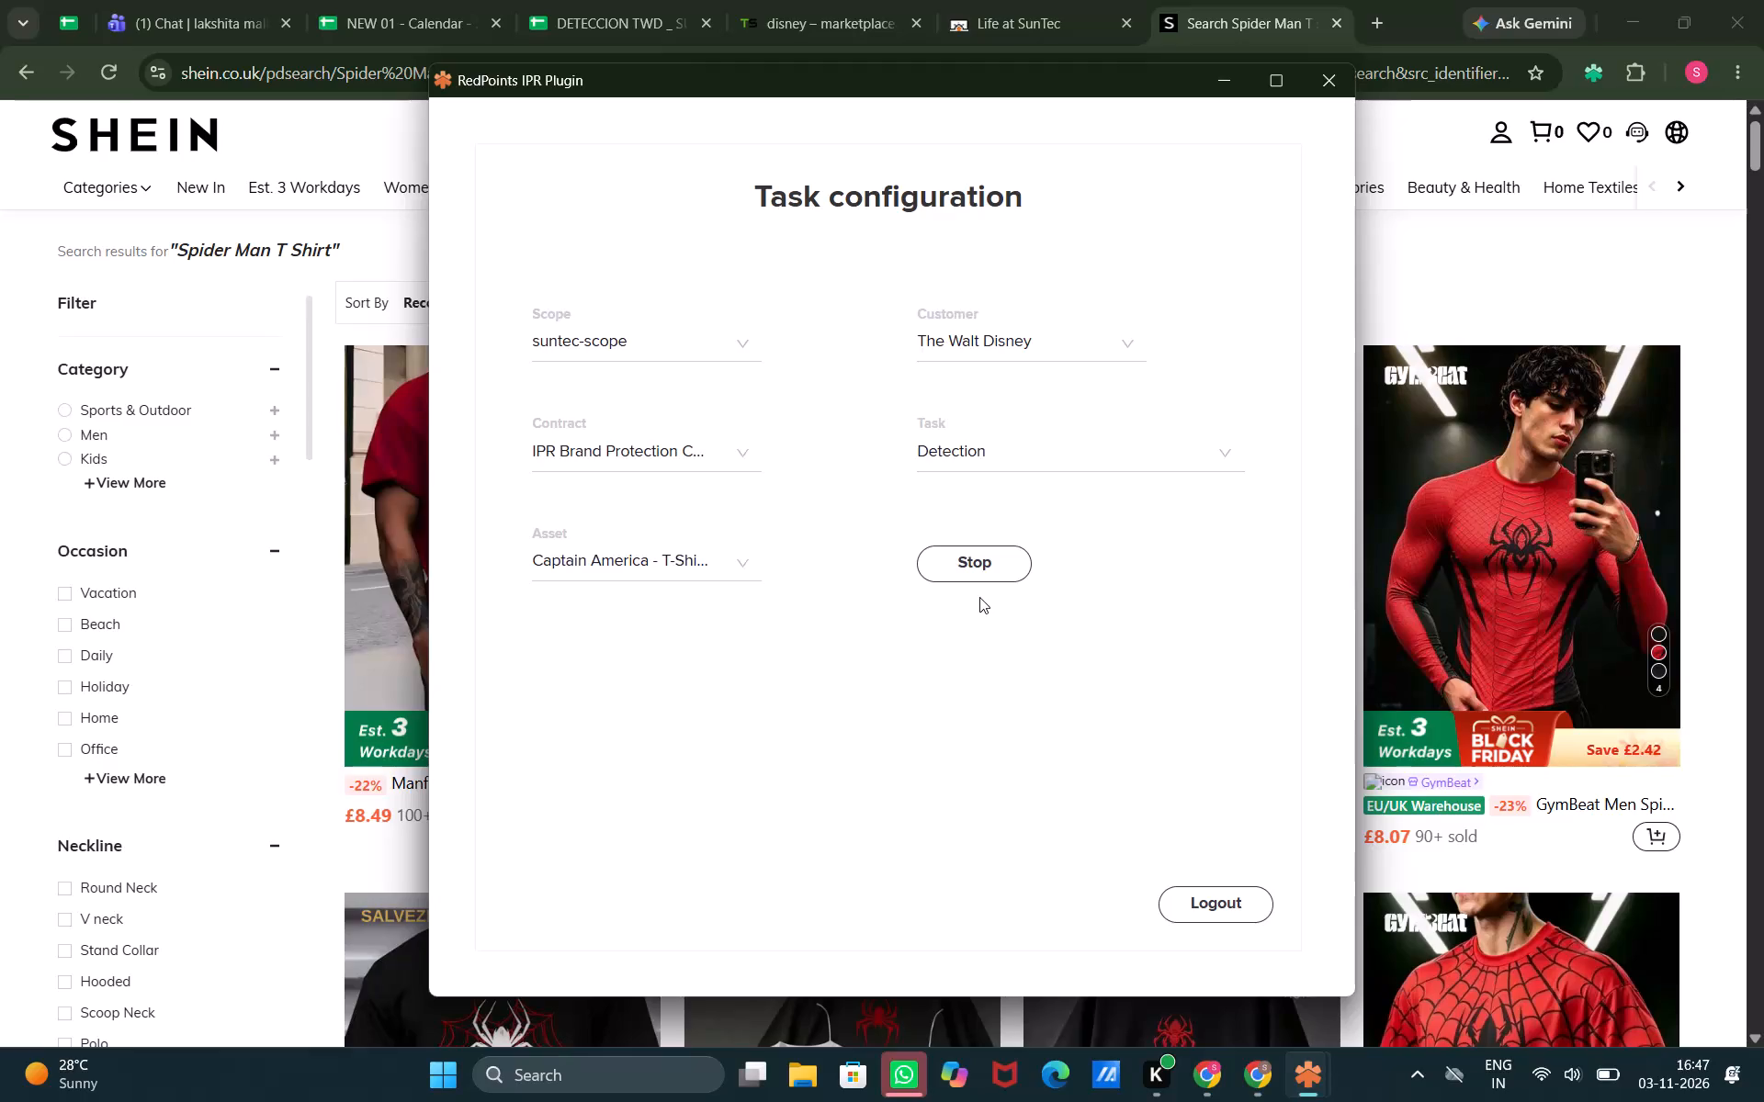
{"action": "left_click", "coordinate": [988, 555]}
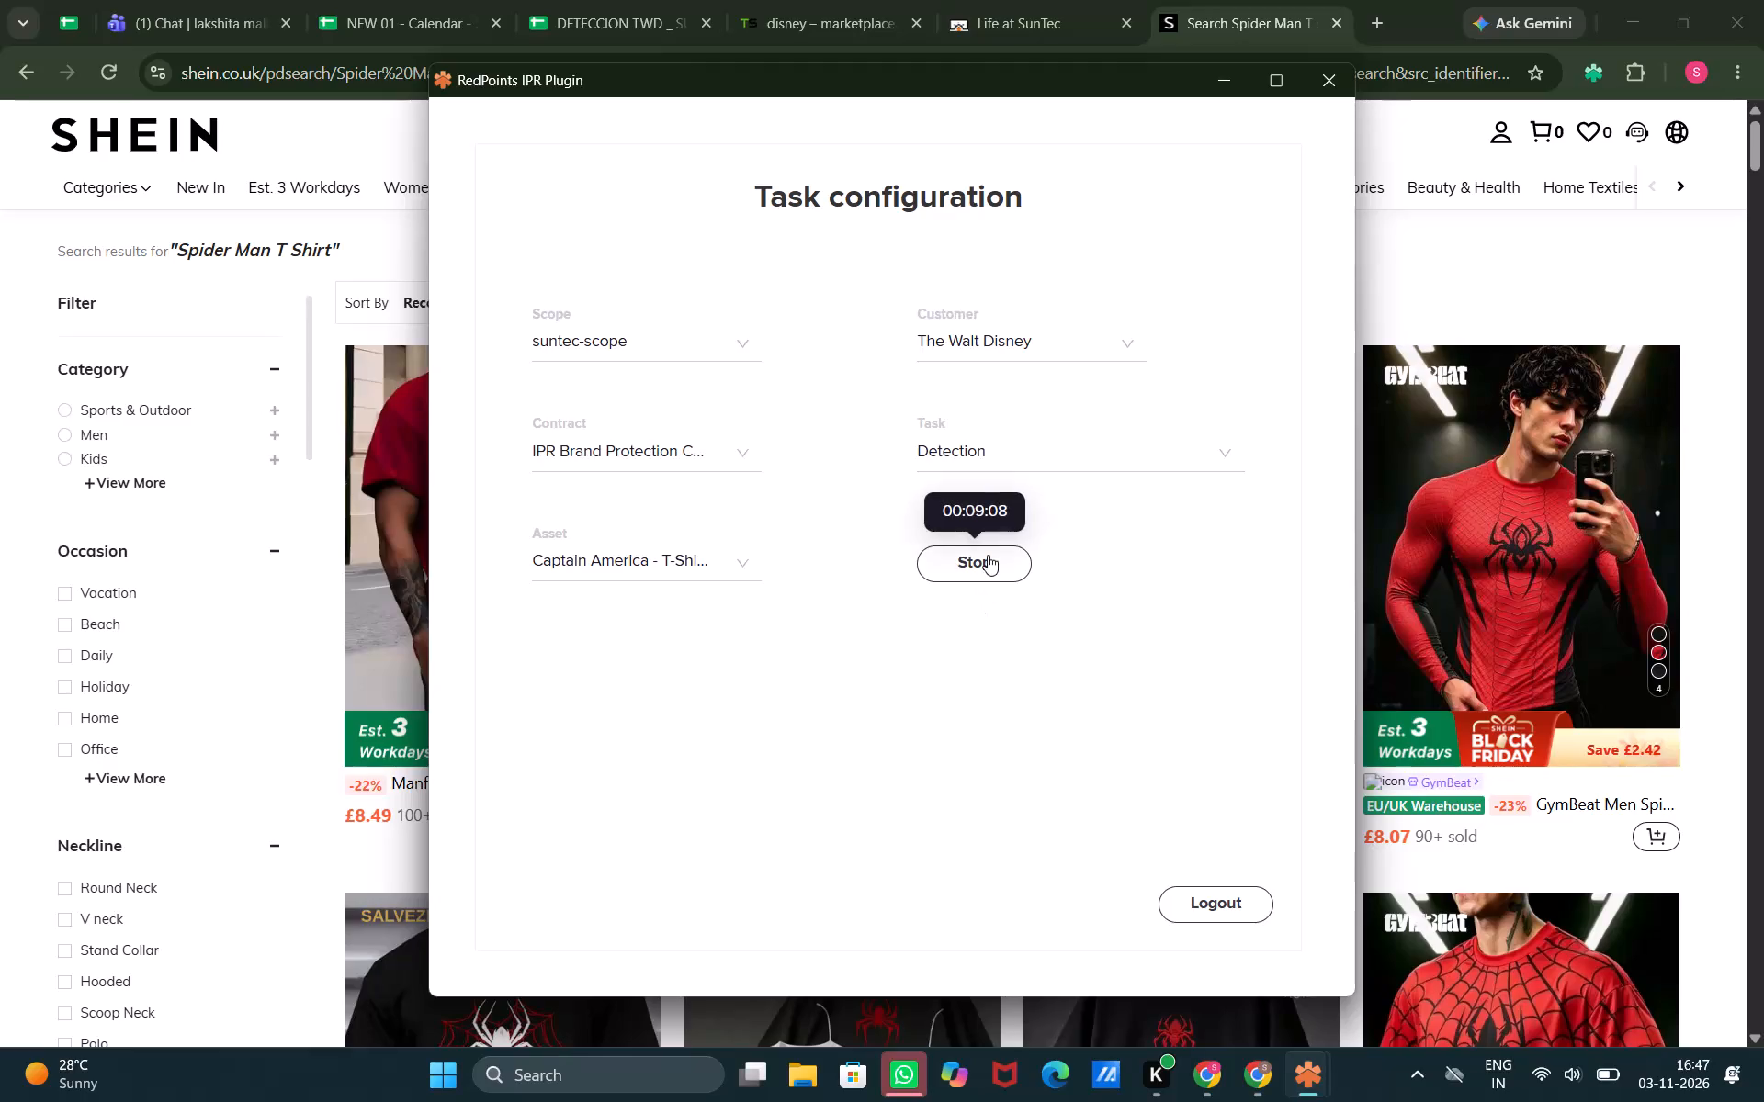
Switch the task's customer to The Thai Silk Company and back to The Walt Disney, selecting the IPR Brand Protection contract.
{"action": "left_click", "coordinate": [678, 553]}
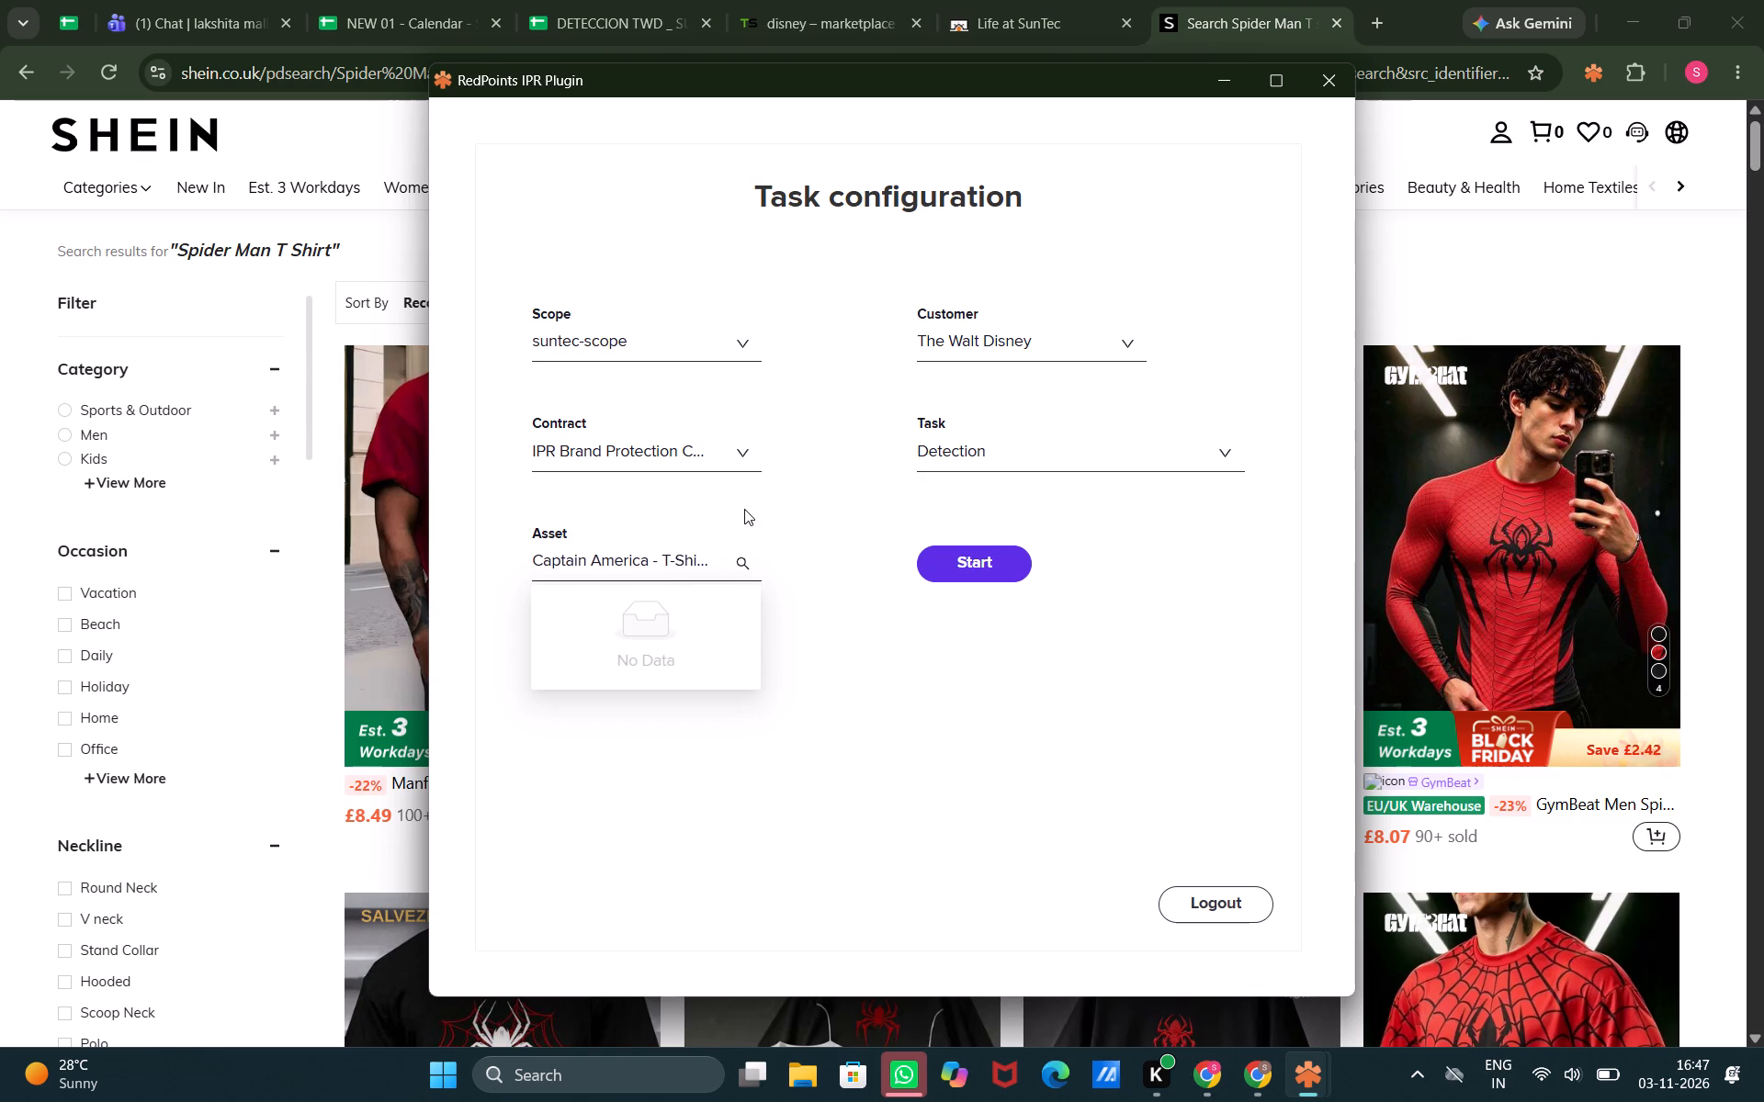
{"action": "left_click", "coordinate": [744, 509]}
{"action": "left_click", "coordinate": [712, 580]}
{"action": "left_click", "coordinate": [783, 495]}
{"action": "left_click", "coordinate": [949, 343]}
{"action": "left_click", "coordinate": [926, 433]}
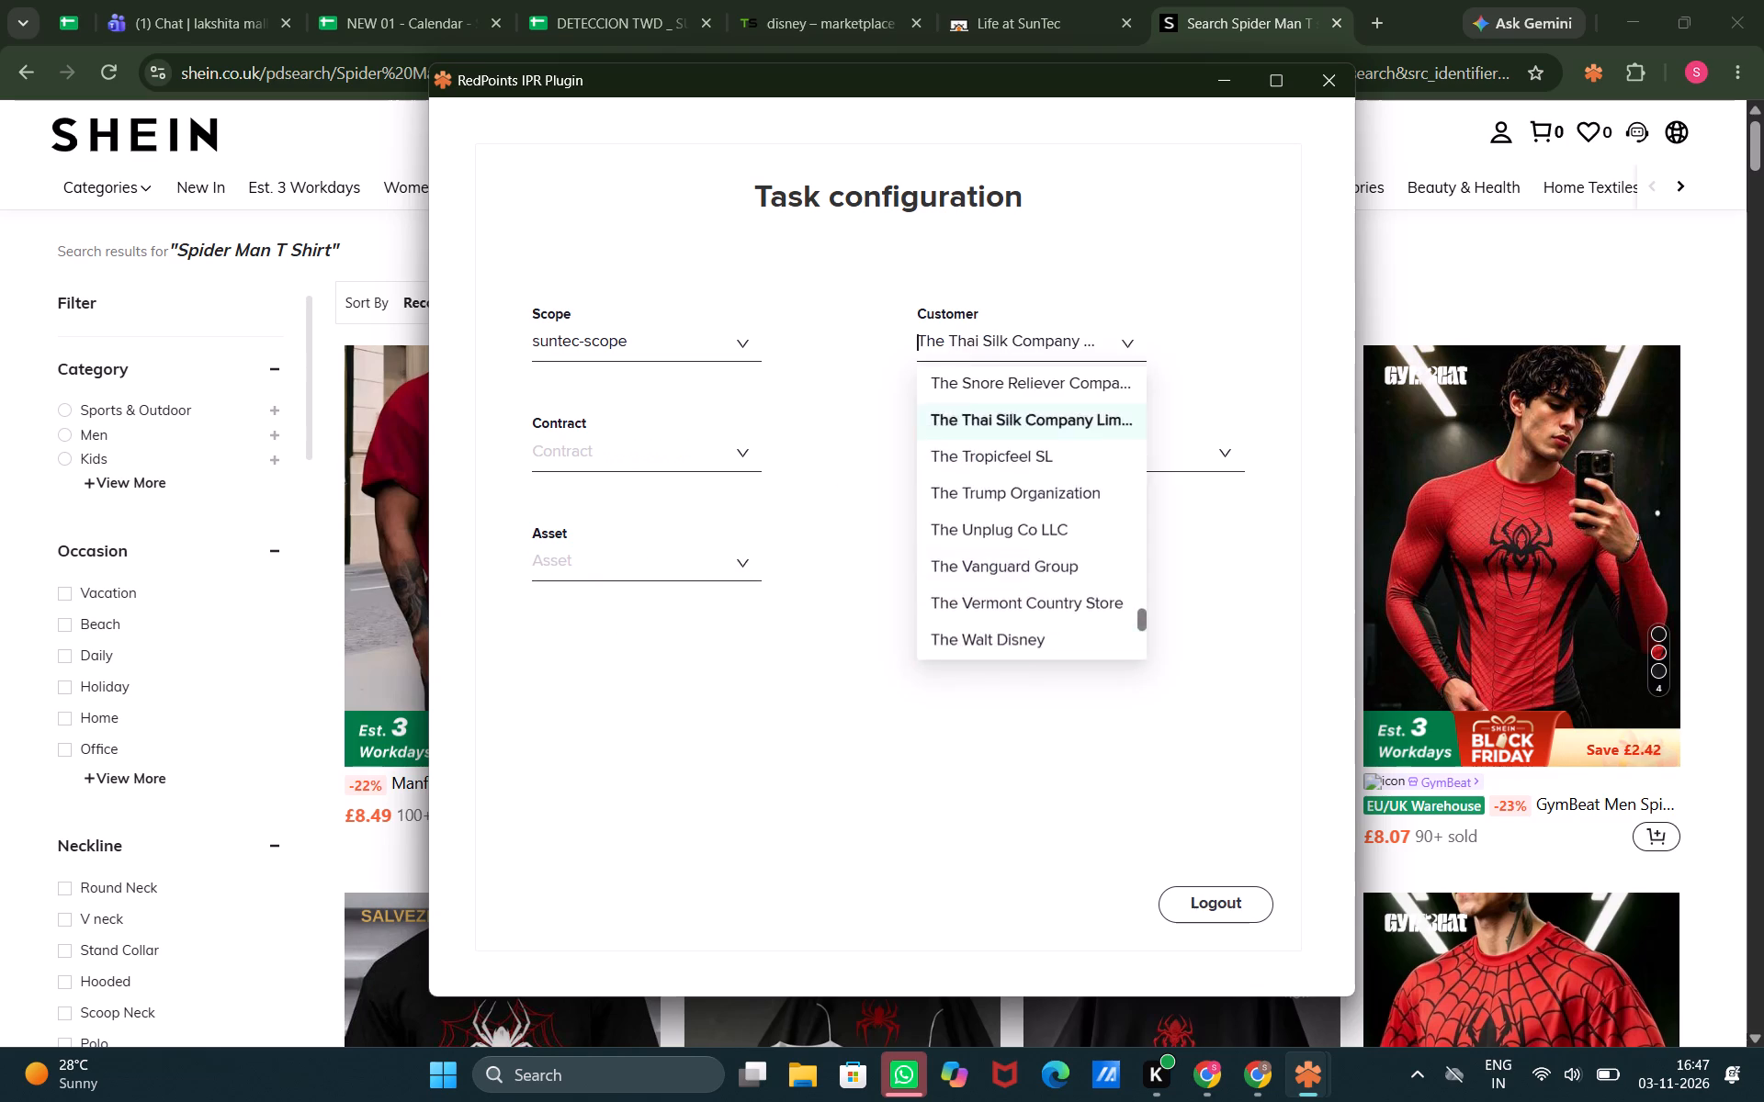
{"action": "left_click", "coordinate": [978, 333]}
{"action": "type", "text": "the walt"}
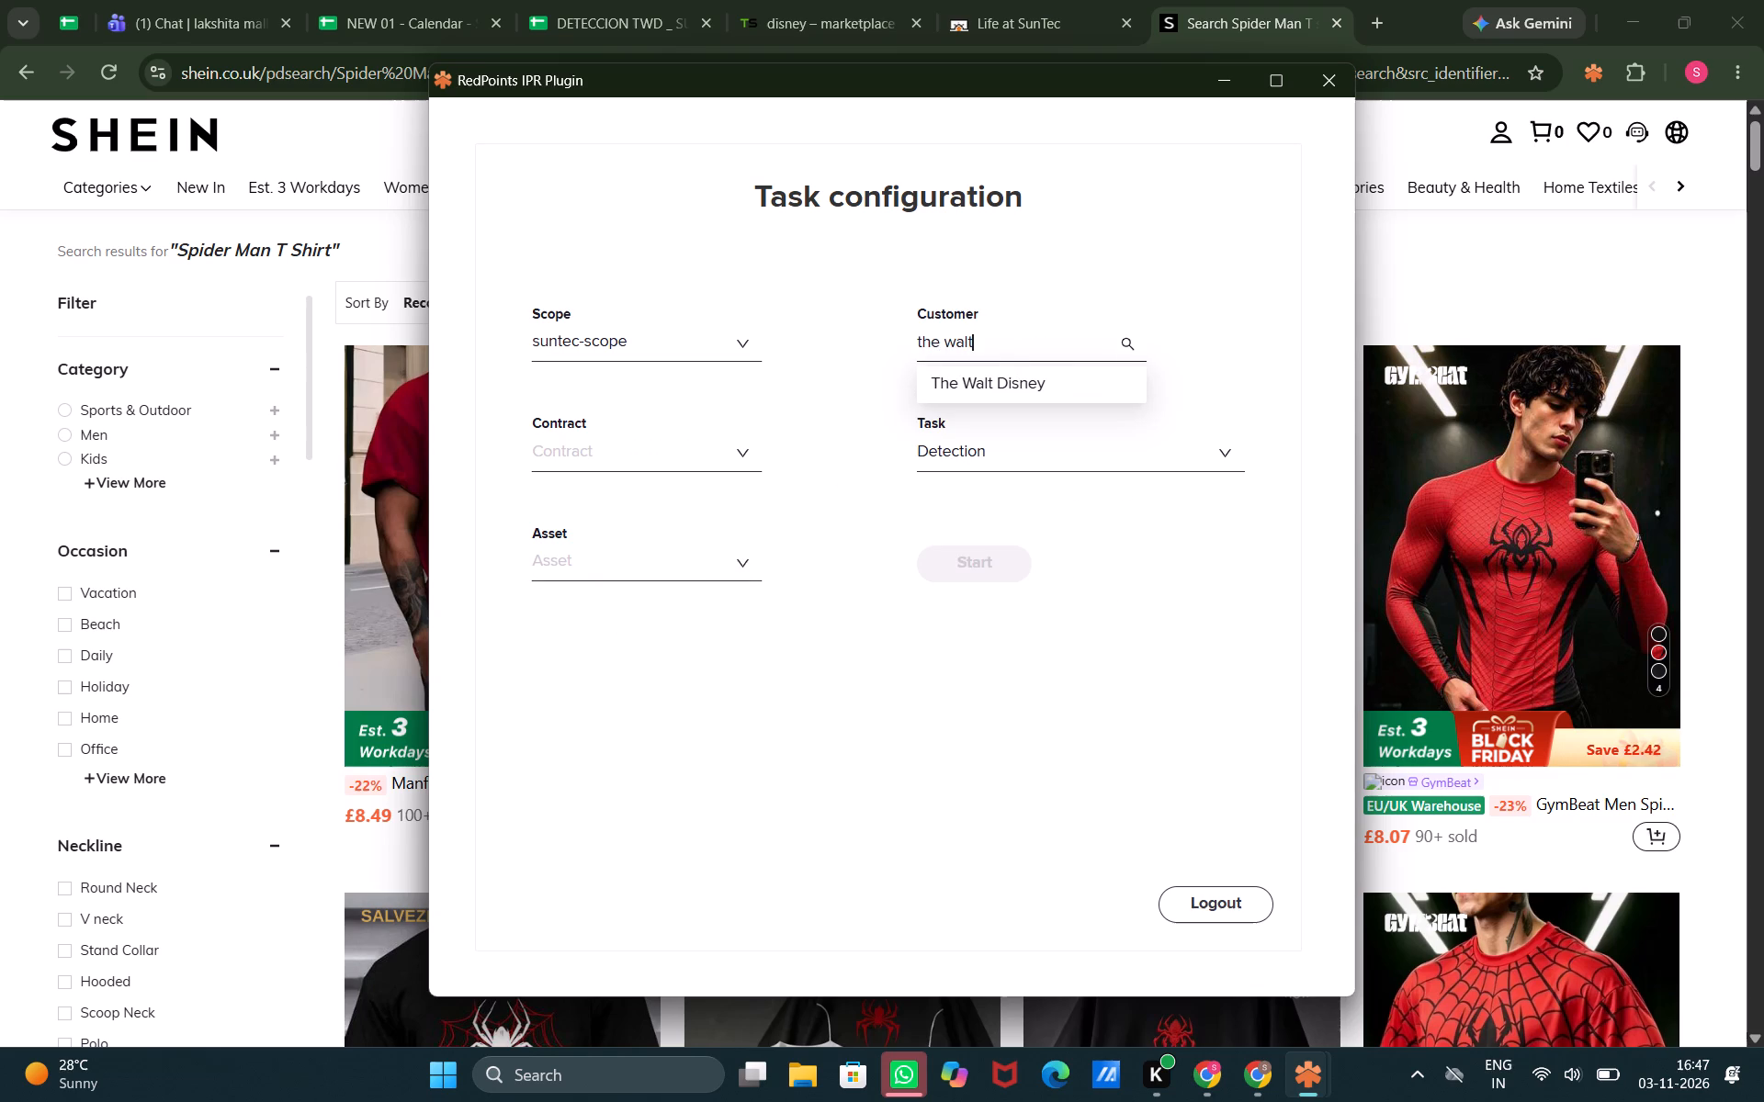
{"action": "key", "text": "Down"}
{"action": "left_click", "coordinate": [1041, 380]}
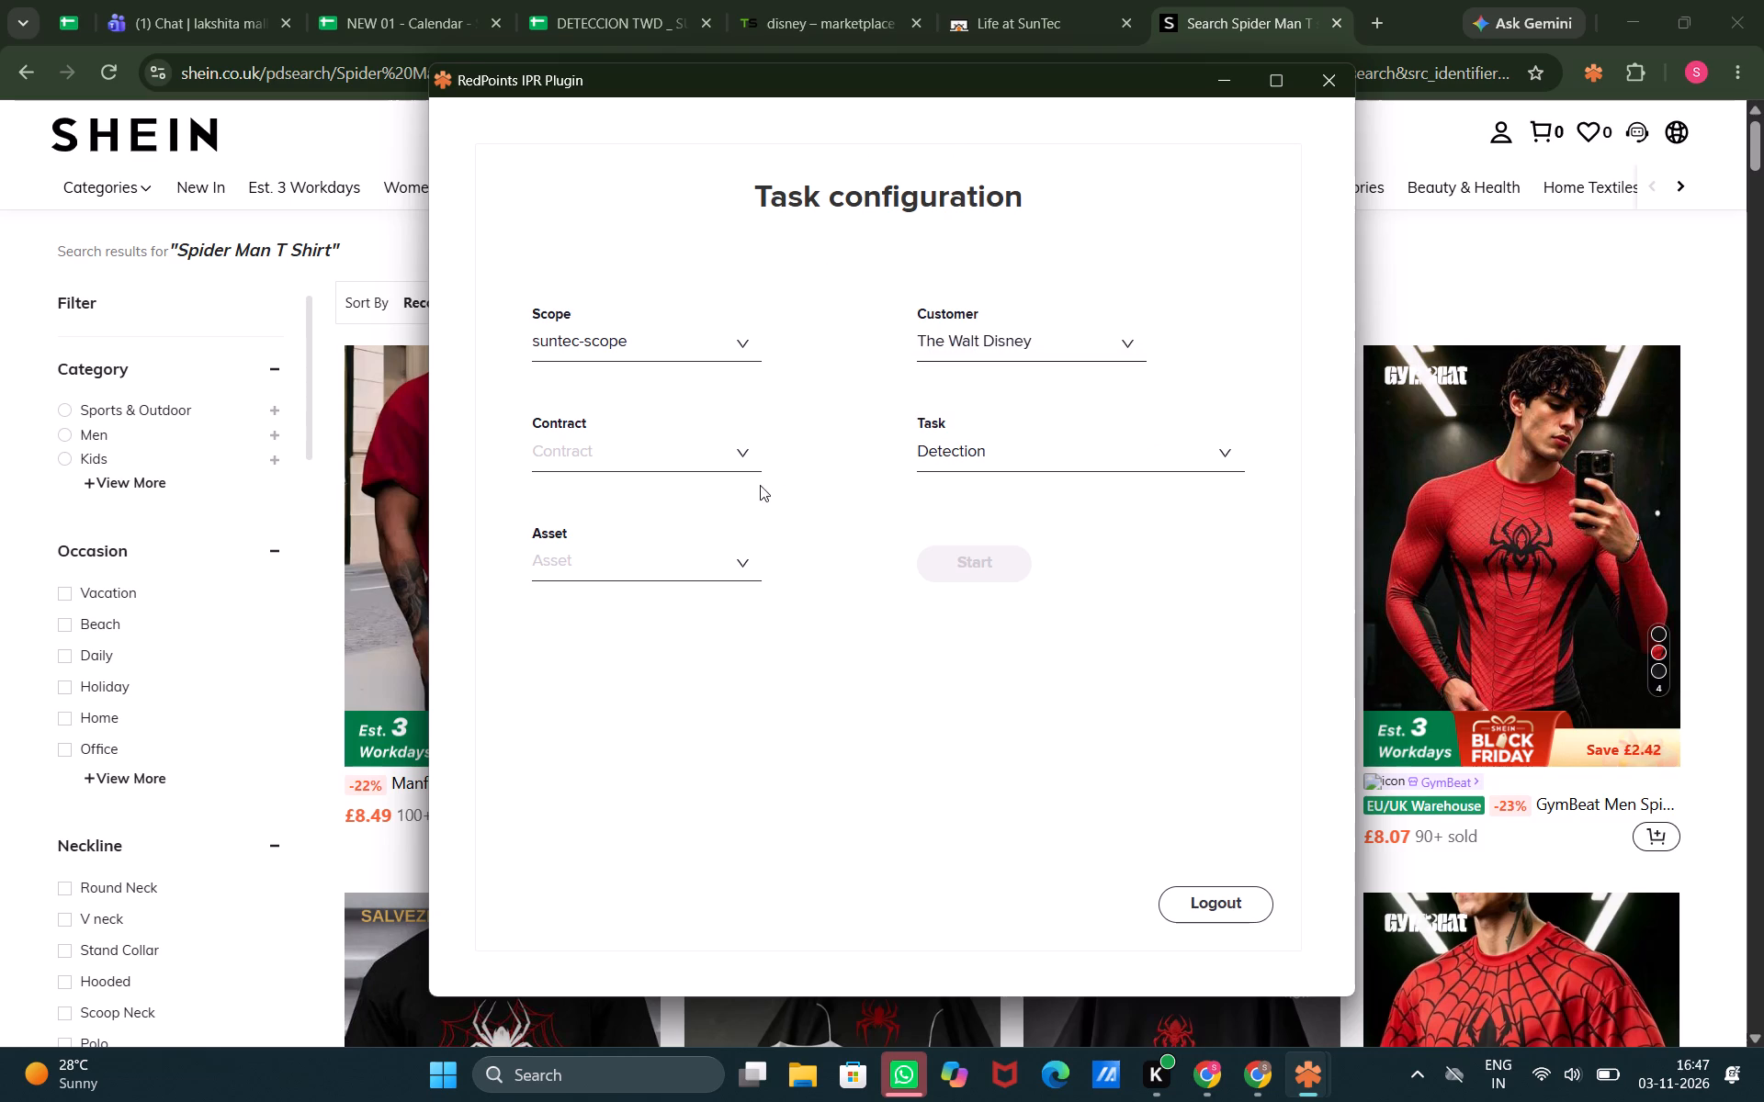
{"action": "left_click", "coordinate": [715, 458]}
{"action": "left_click", "coordinate": [708, 502]}
Choose the Spider-Man T-shirts asset for the Detection task and start it.
{"action": "left_click", "coordinate": [707, 582]}
{"action": "left_click", "coordinate": [707, 569]}
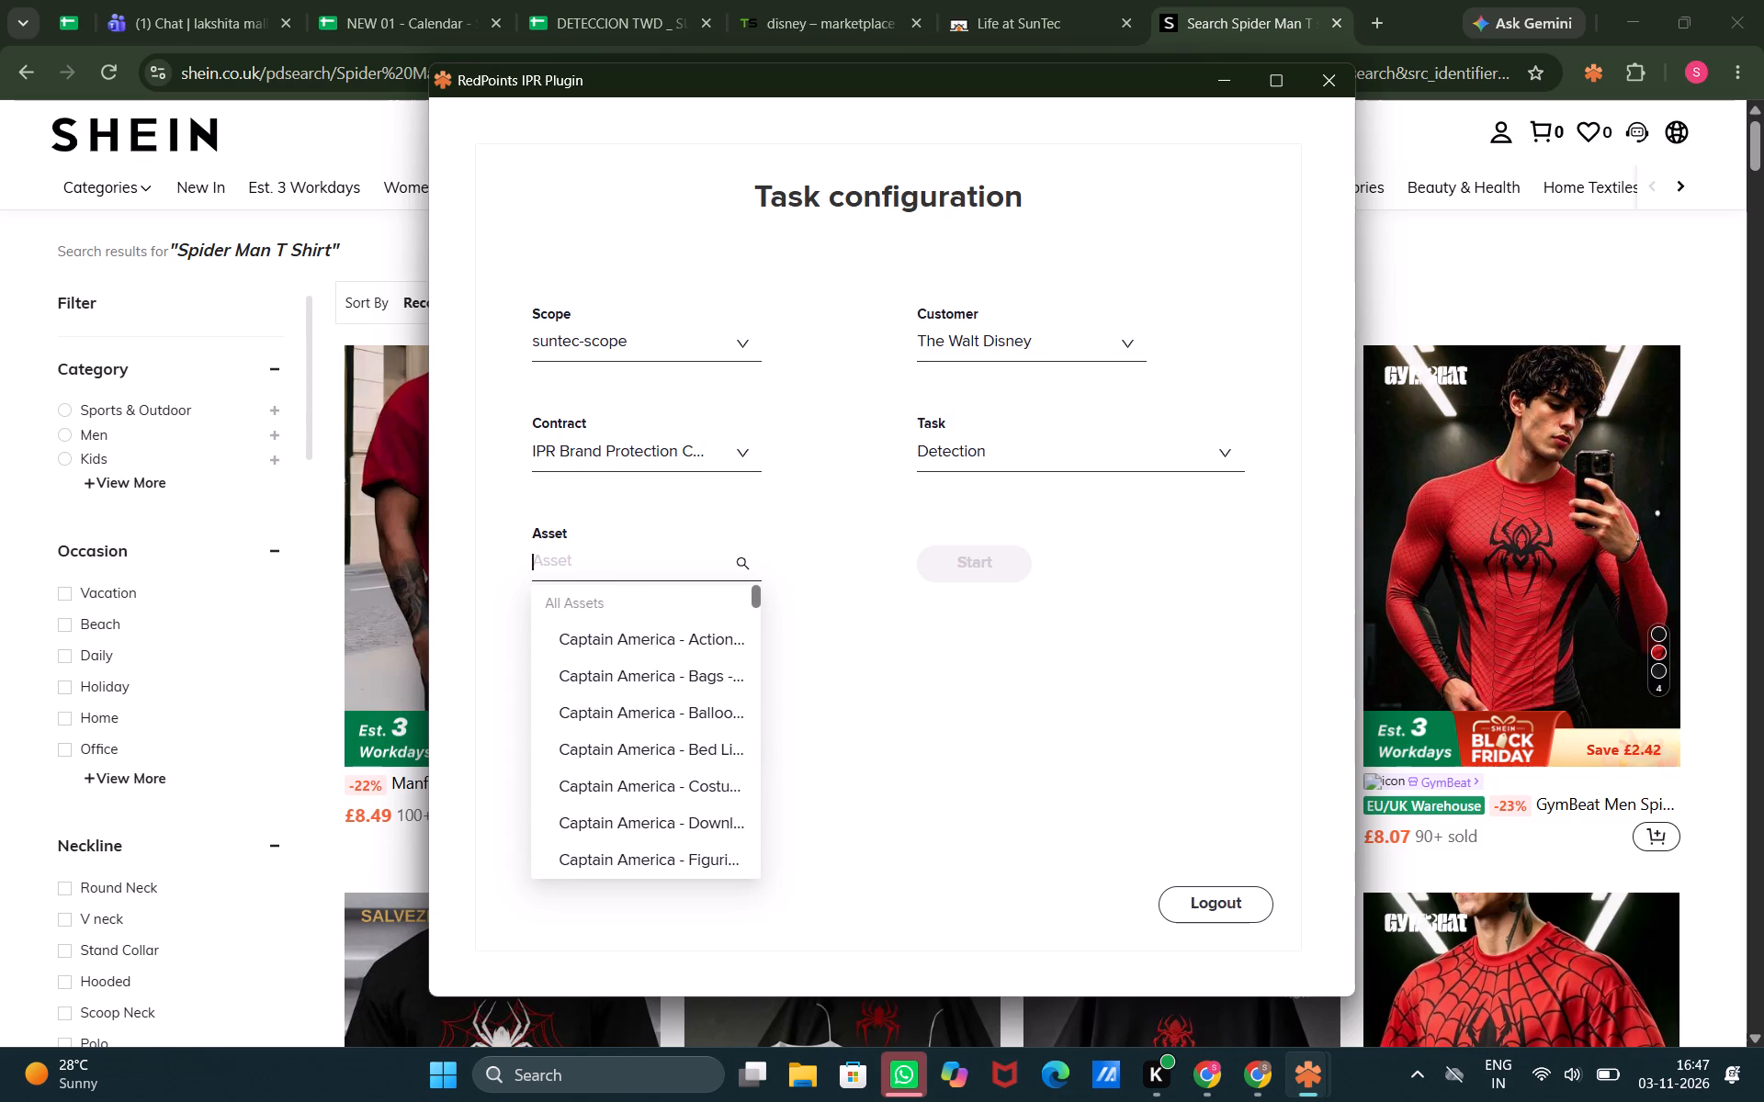
{"action": "type", "text": "spider"}
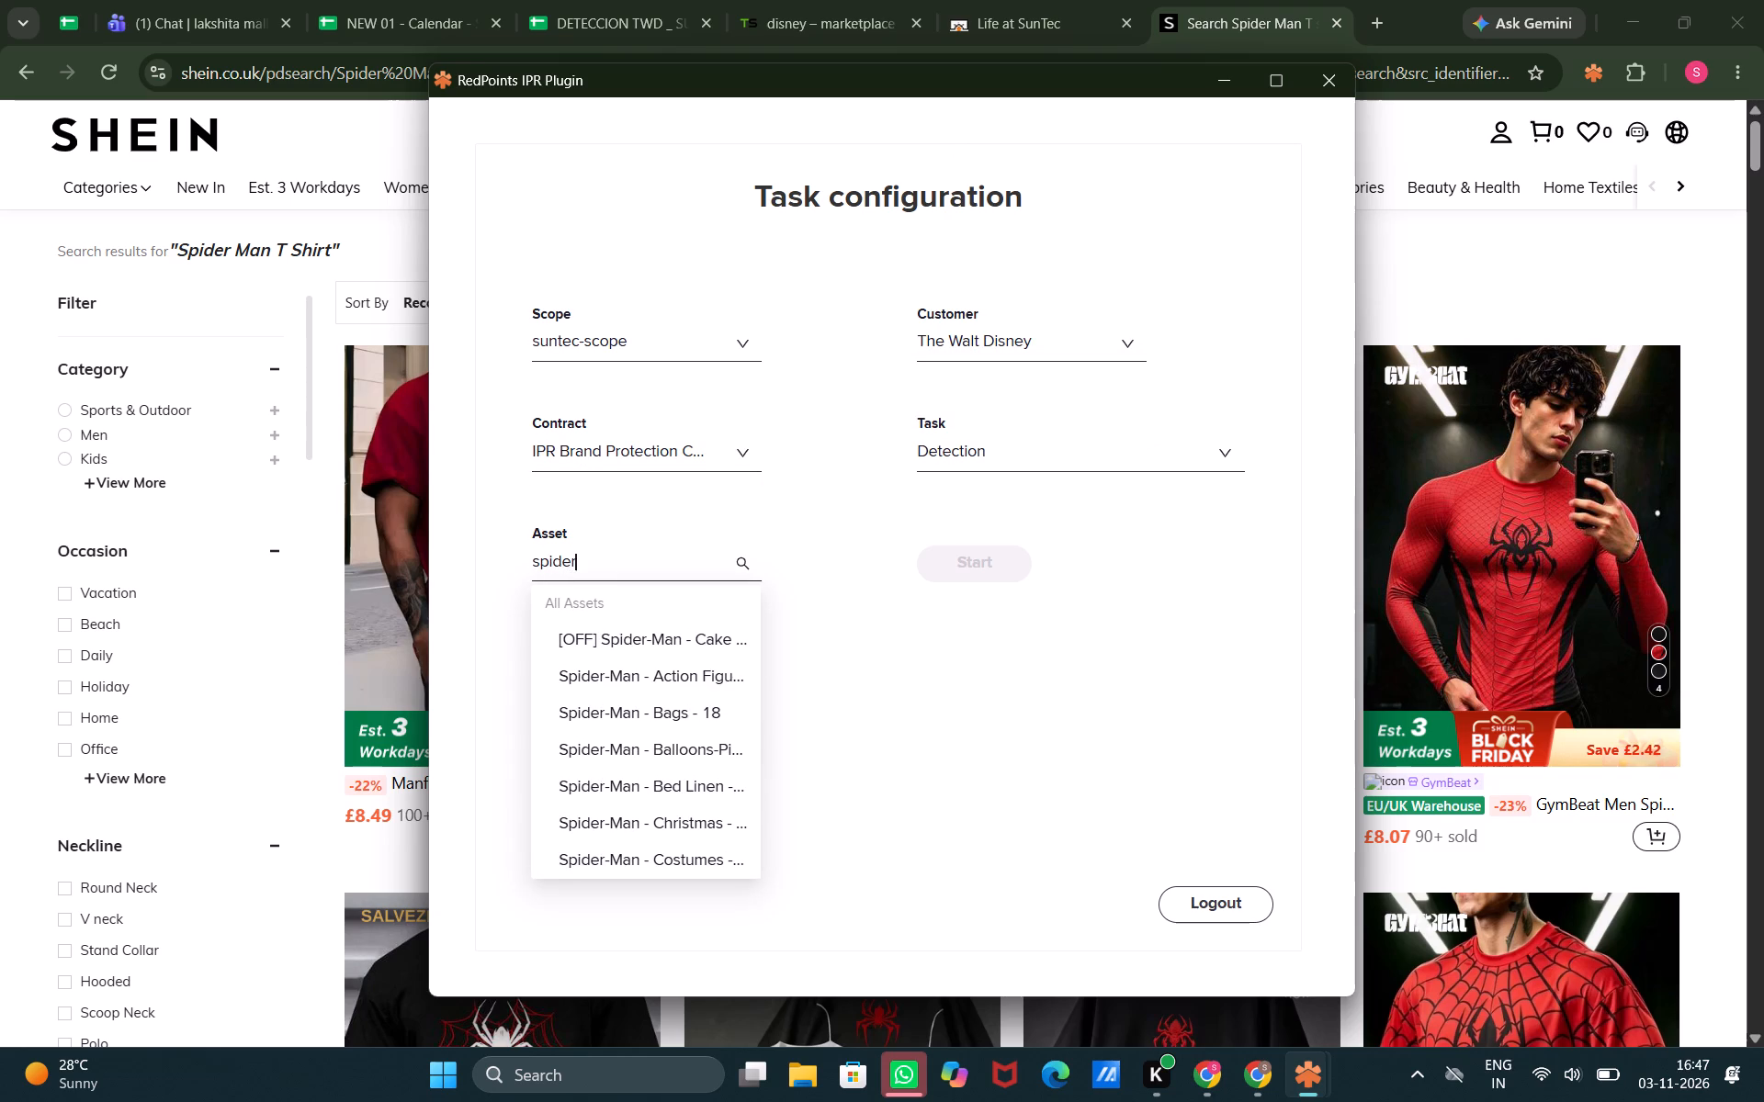
{"action": "key", "text": "space"}
{"action": "key", "text": "BackSpace"}
{"action": "scroll", "coordinate": [681, 718], "scroll_direction": "down", "scroll_amount": 7}
{"action": "left_click", "coordinate": [671, 861]}
{"action": "left_click", "coordinate": [984, 571]}
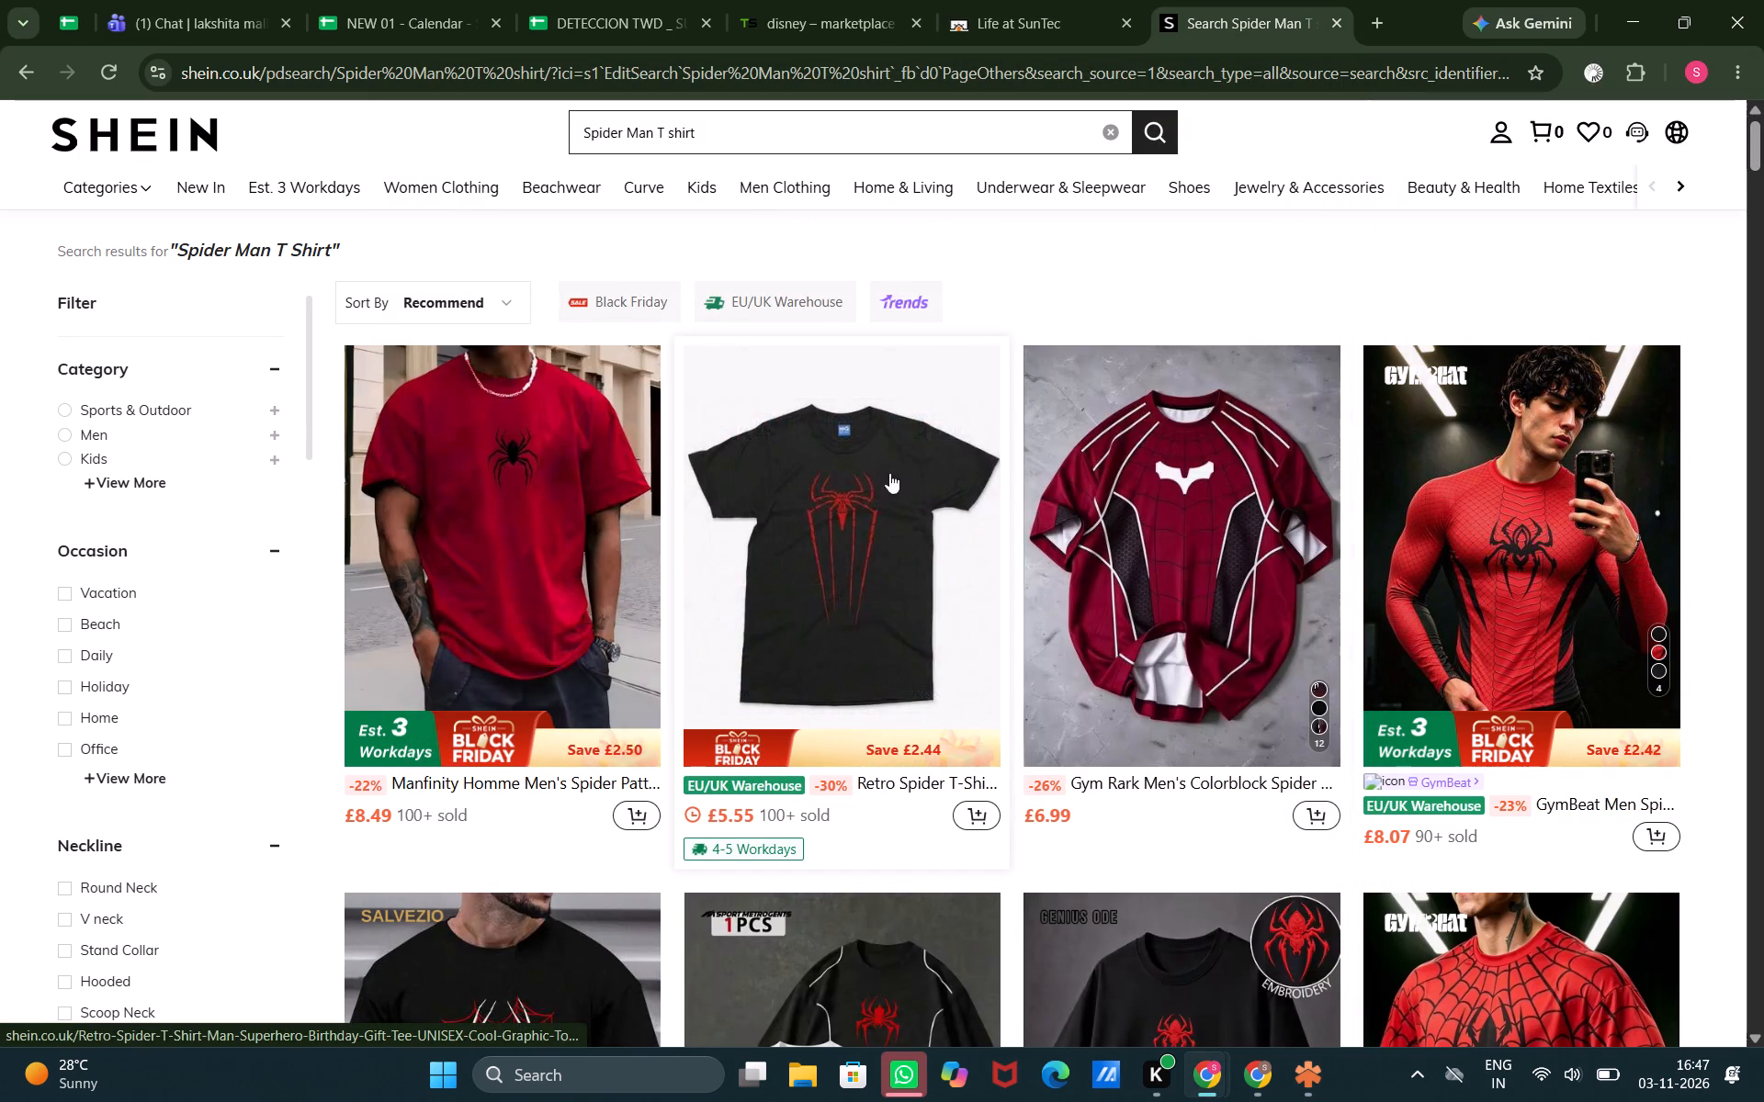
Copy the link of the Gym Rark men's spider print short sleeve T-shirt from SHEIN into C21590 of The Walt Disney sheet.
{"action": "scroll", "coordinate": [1486, 279], "scroll_direction": "down", "scroll_amount": 7}
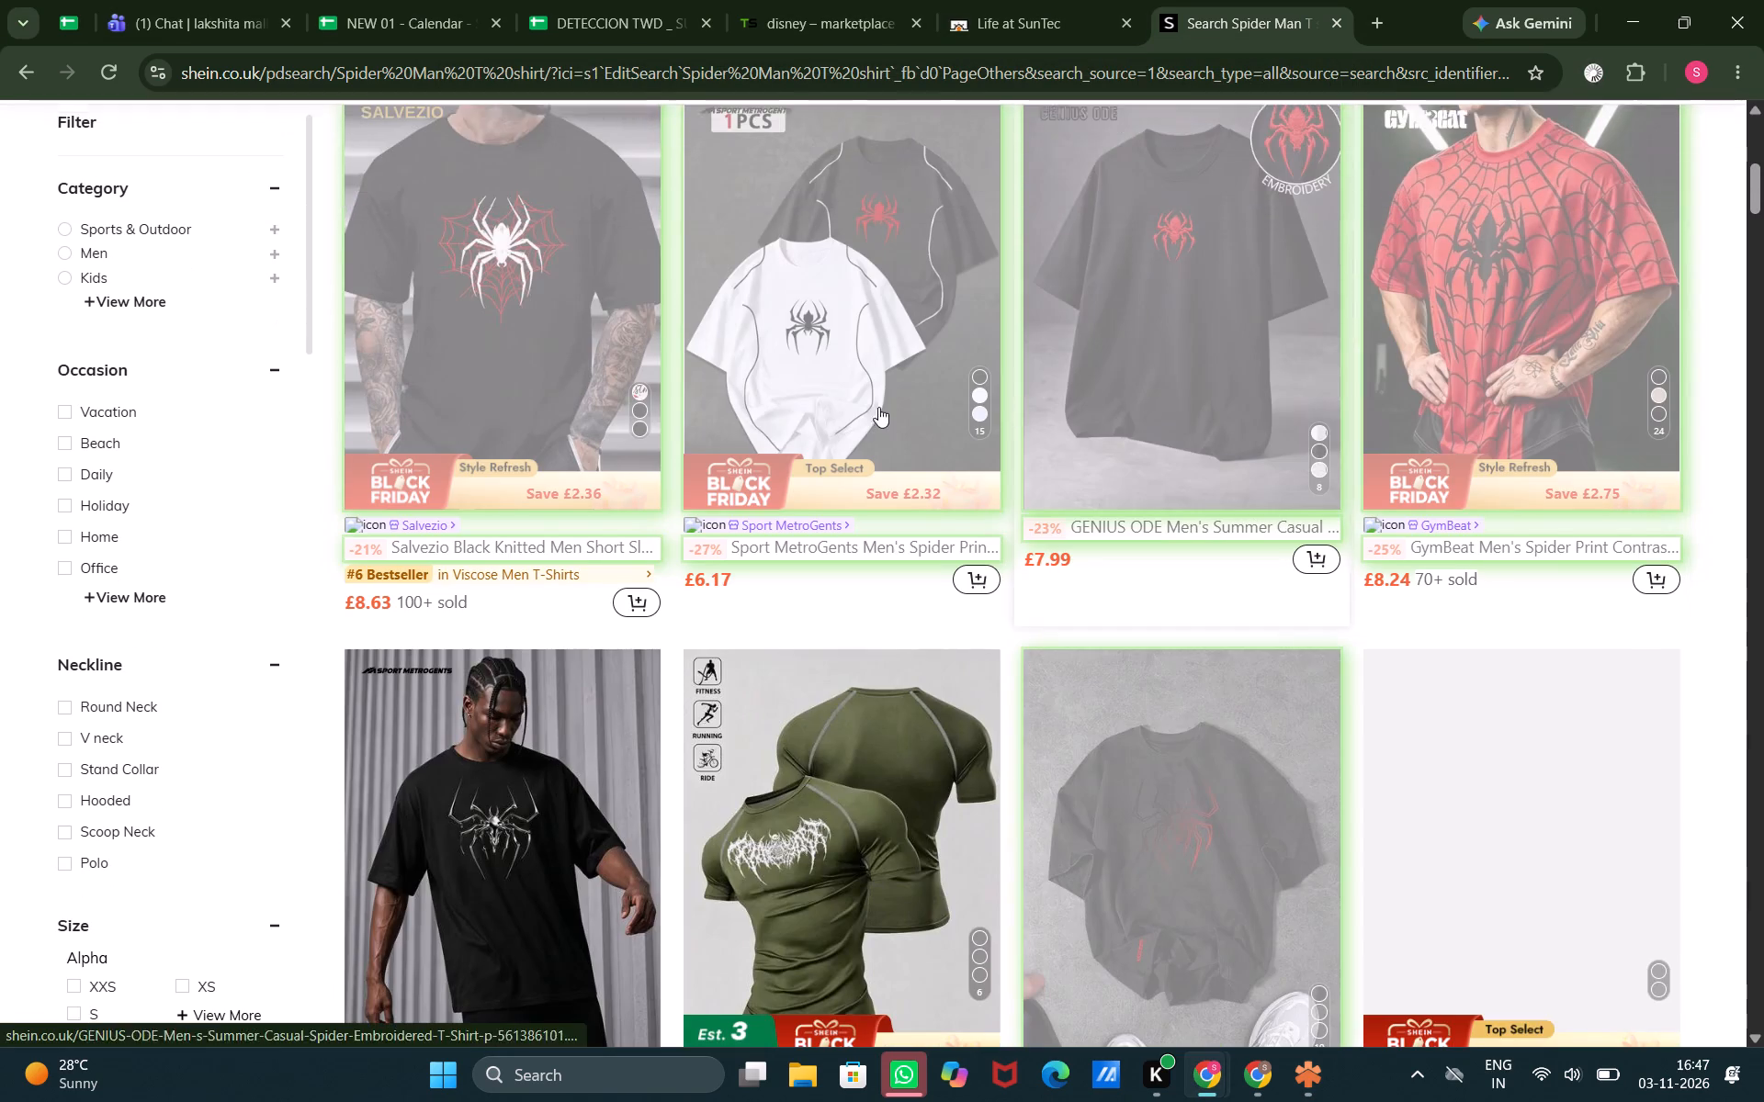
{"action": "scroll", "coordinate": [783, 417], "scroll_direction": "down", "scroll_amount": 2}
{"action": "scroll", "coordinate": [1455, 453], "scroll_direction": "down", "scroll_amount": 1}
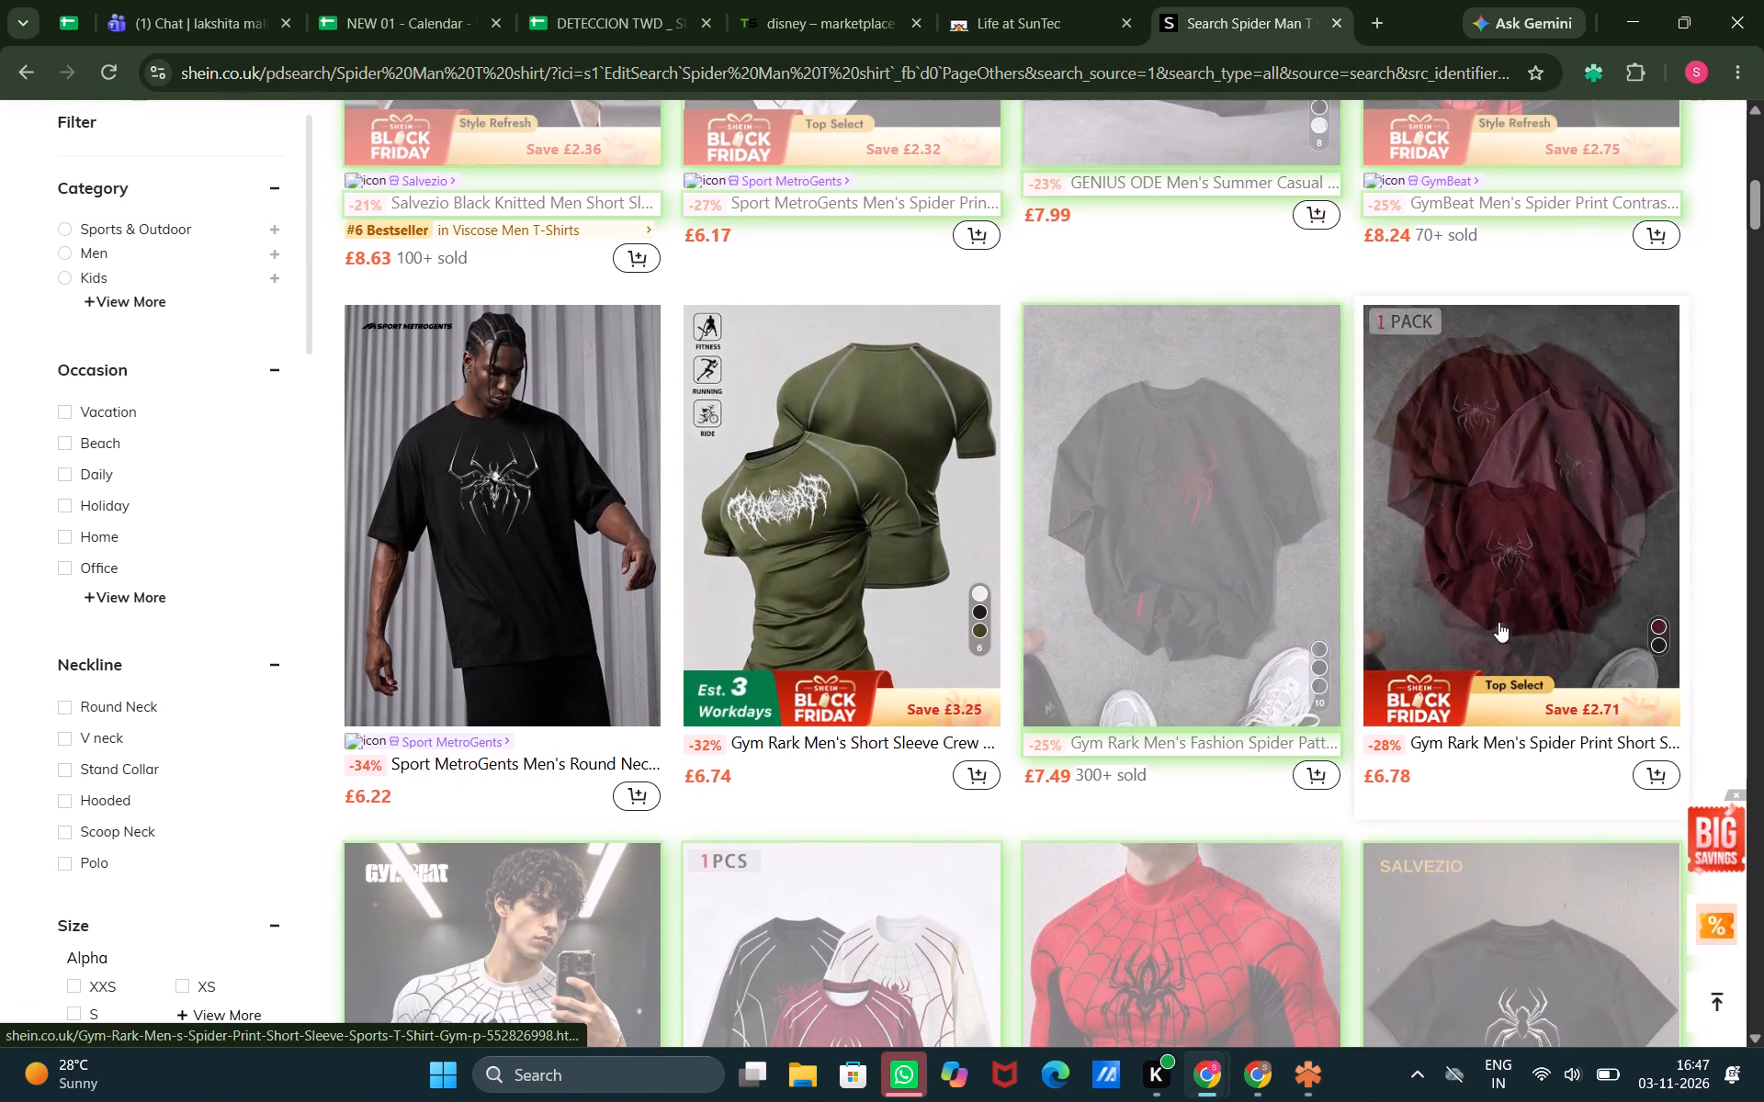
{"action": "right_click", "coordinate": [1538, 749]}
{"action": "left_click", "coordinate": [1380, 609]}
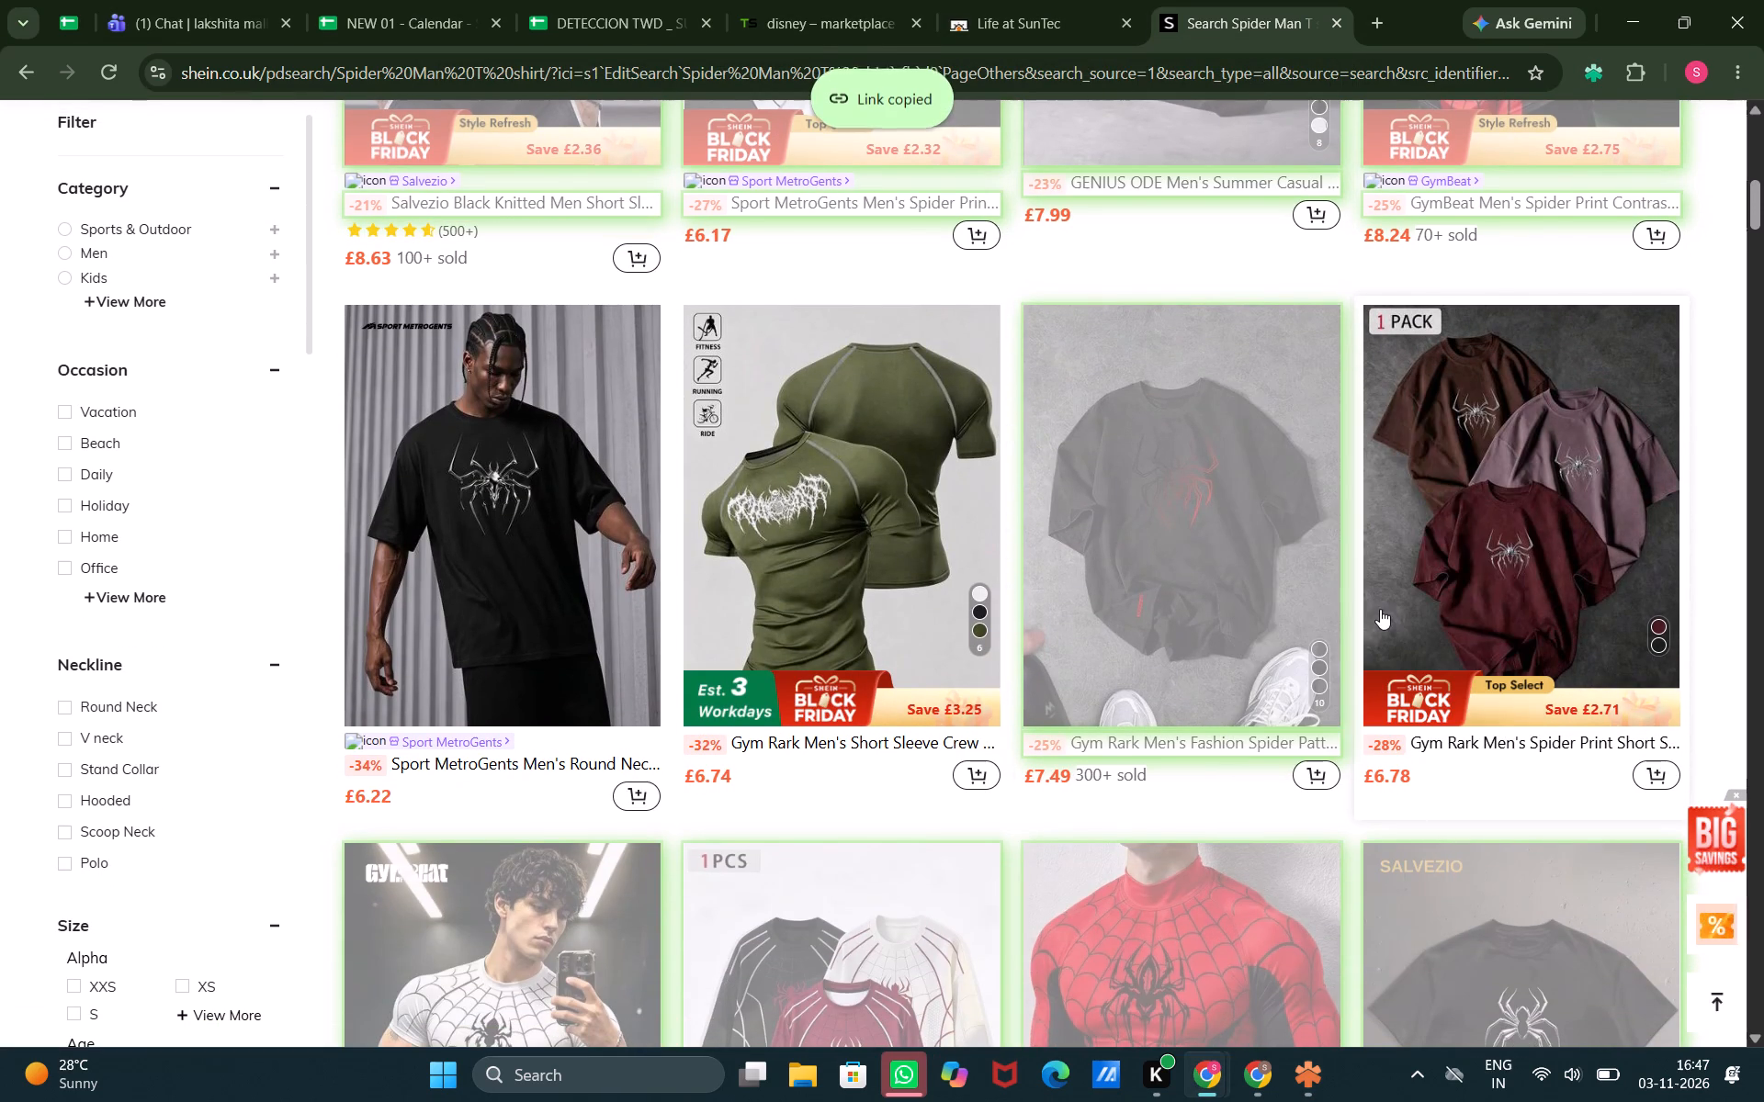
{"action": "key", "text": "ctrl+Tab"}
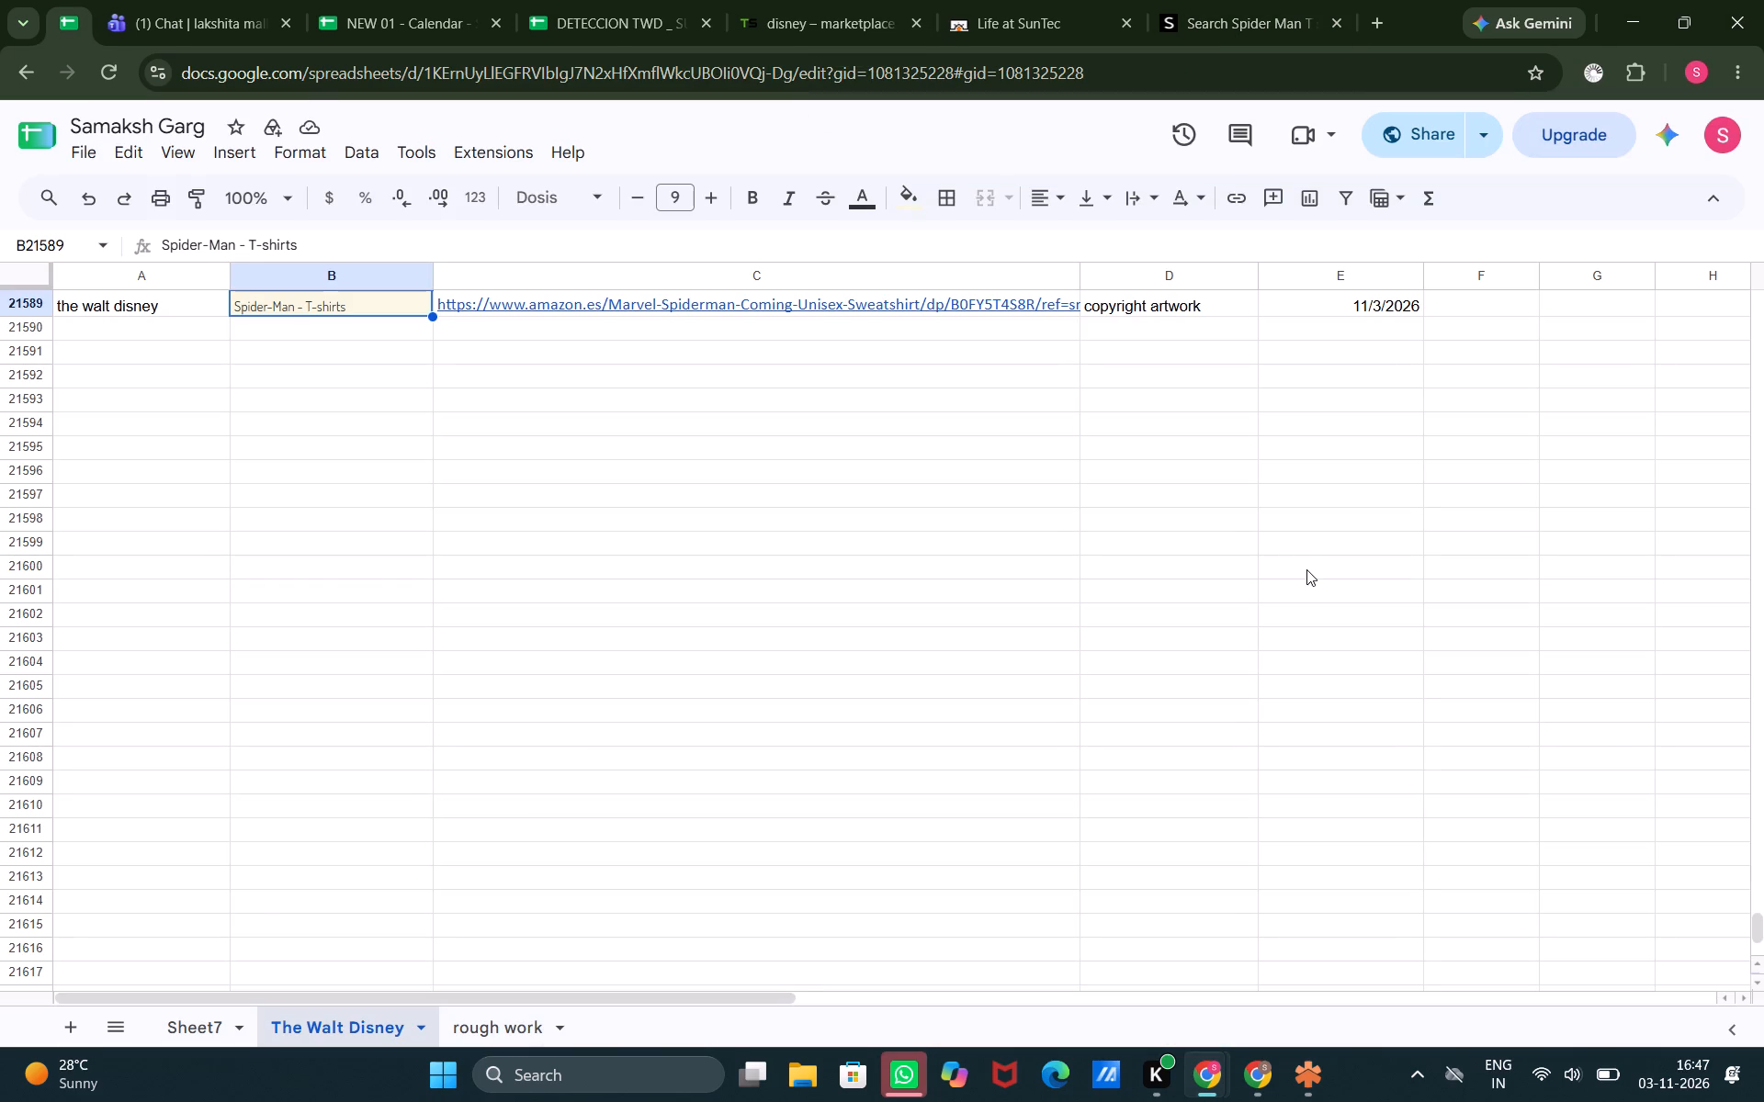
{"action": "key", "text": "Down"}
{"action": "key", "text": "Right"}
{"action": "key", "text": "ctrl+v"}
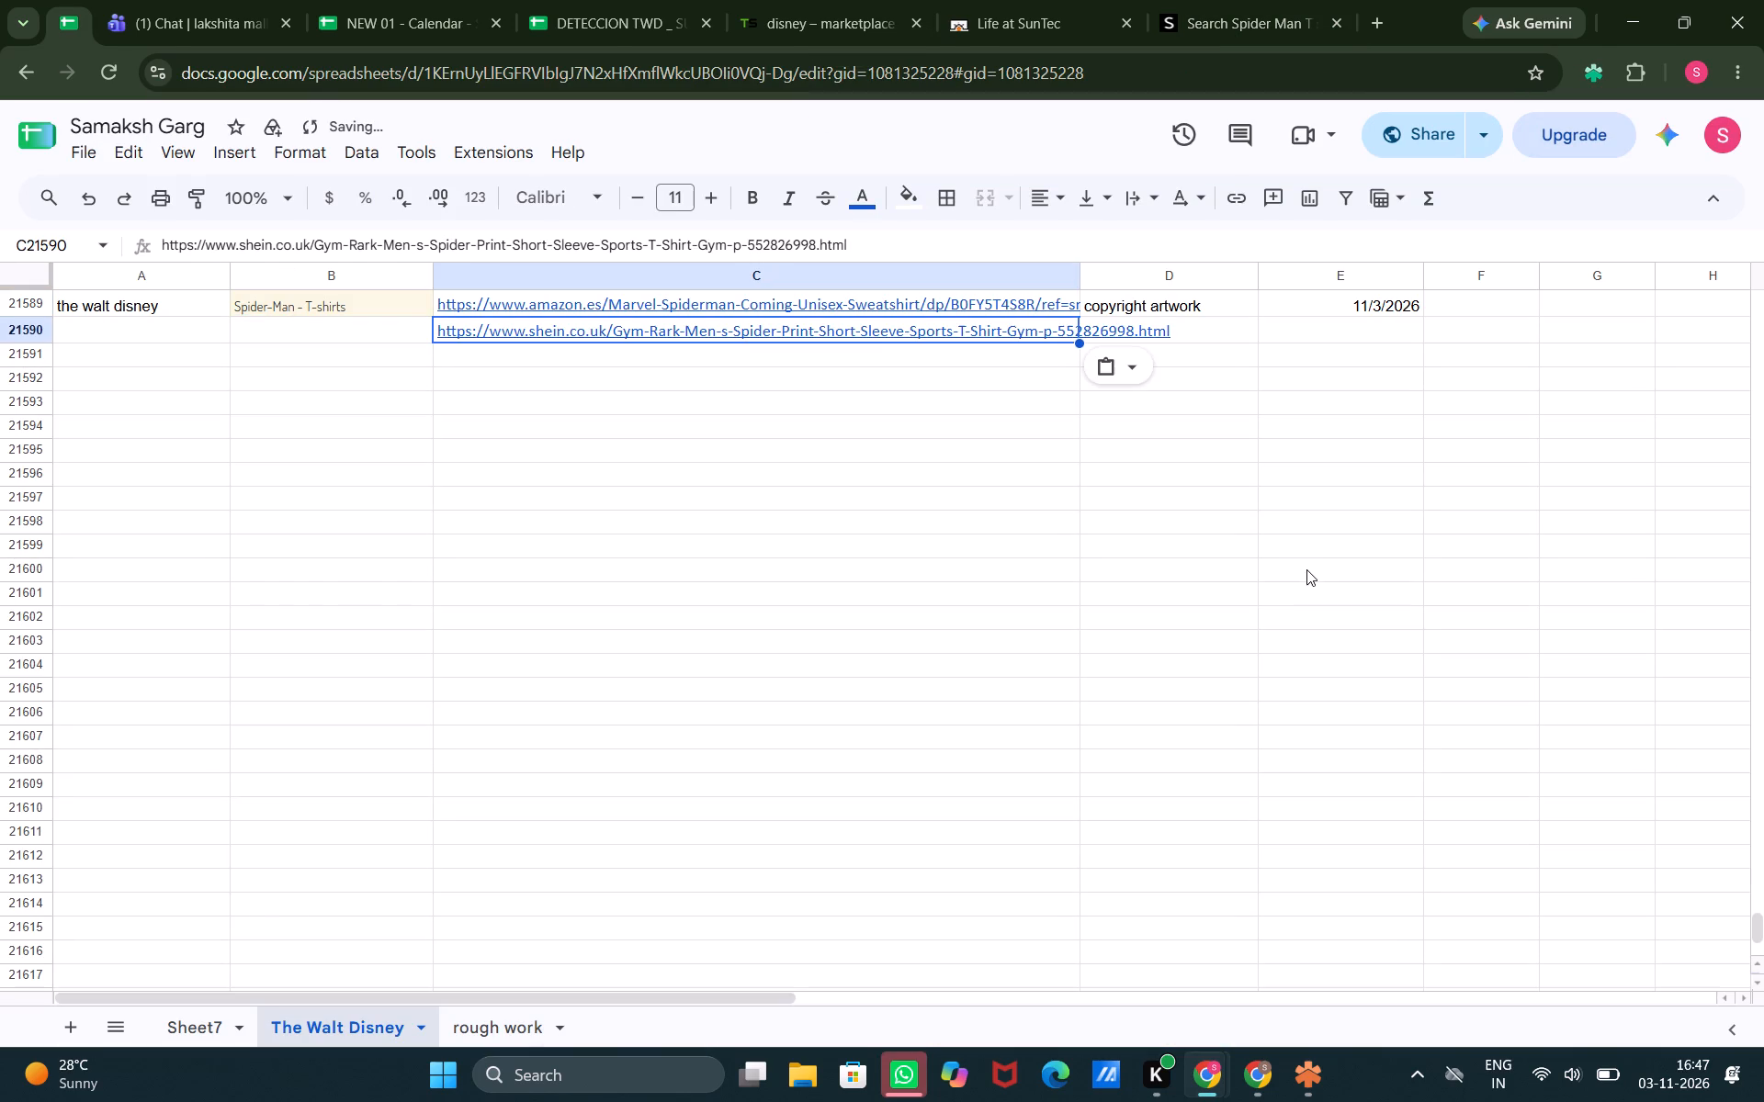
{"action": "key", "text": "Return"}
{"action": "key", "text": "Return"}
Return to the SHEIN results and copy the link of the black Sport MetroGents men's round neck spider print T-shirt.
{"action": "key", "text": "alt+Tab"}
{"action": "key", "text": "alt+Tab"}
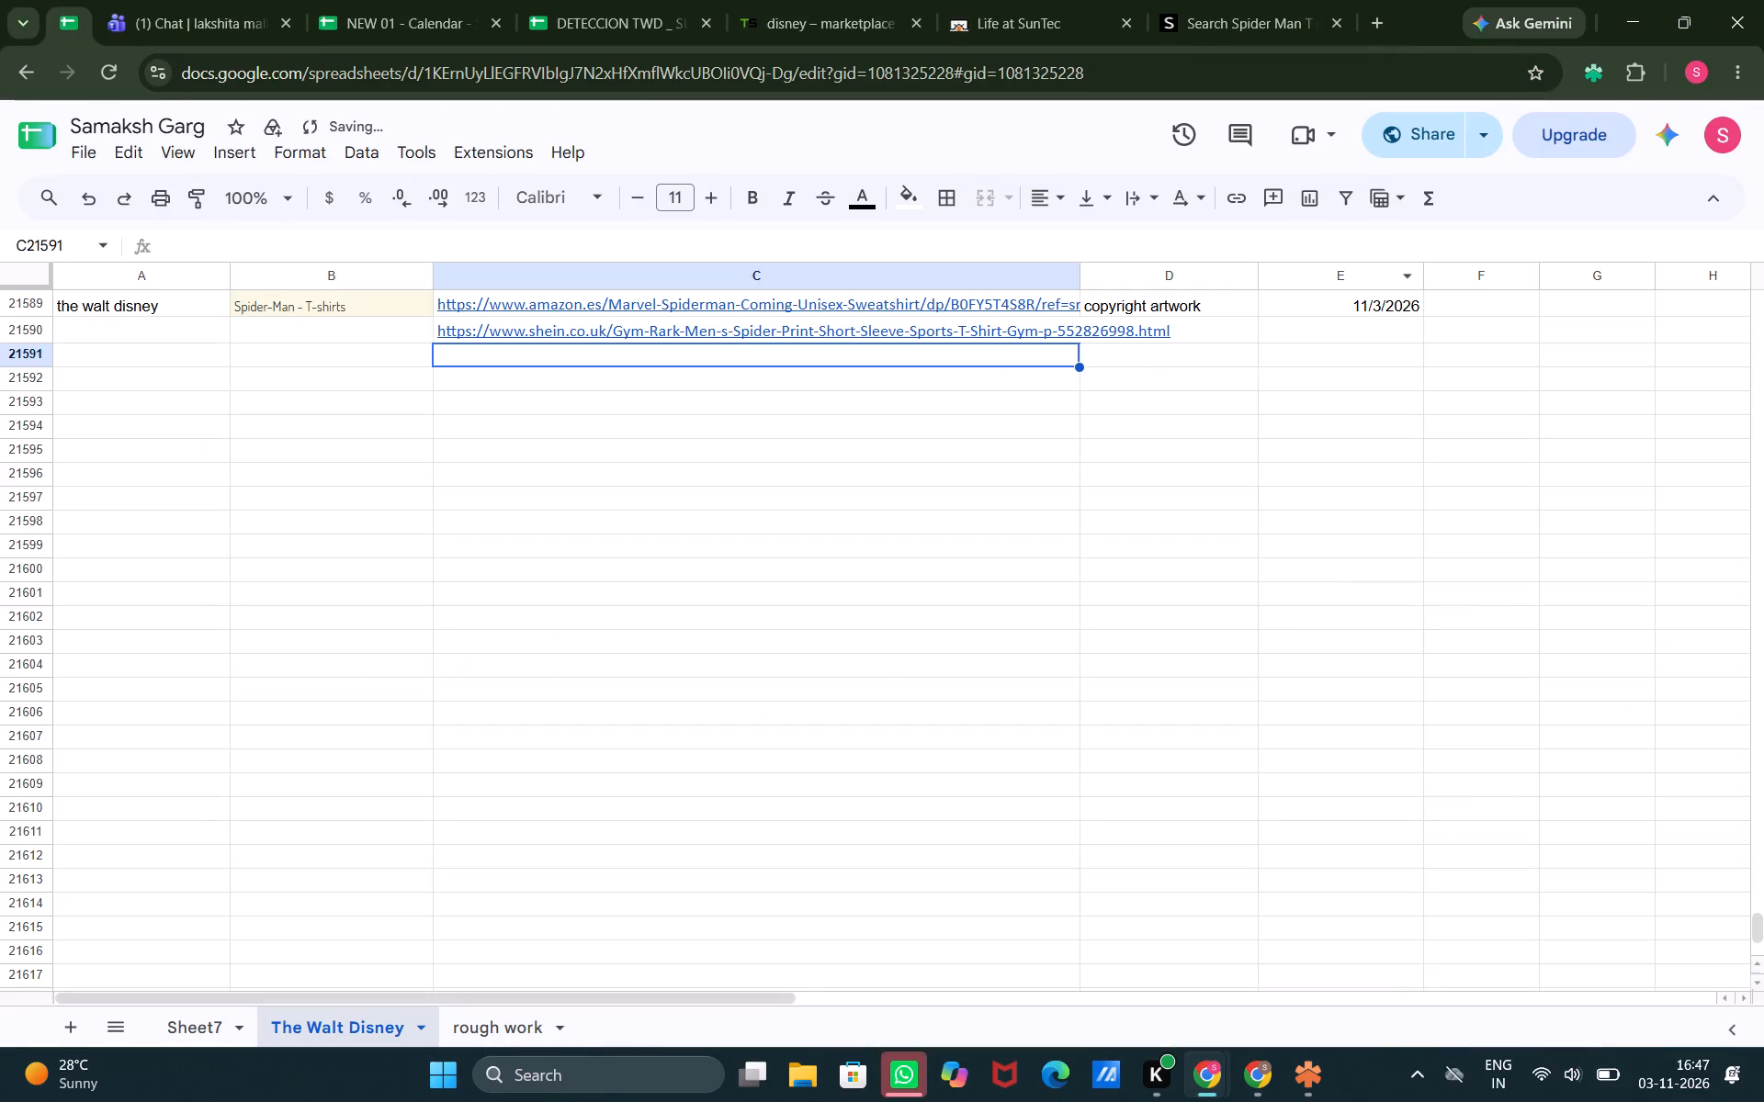
{"action": "key", "text": "ctrl+Tab"}
{"action": "key", "text": "ctrl+Tab"}
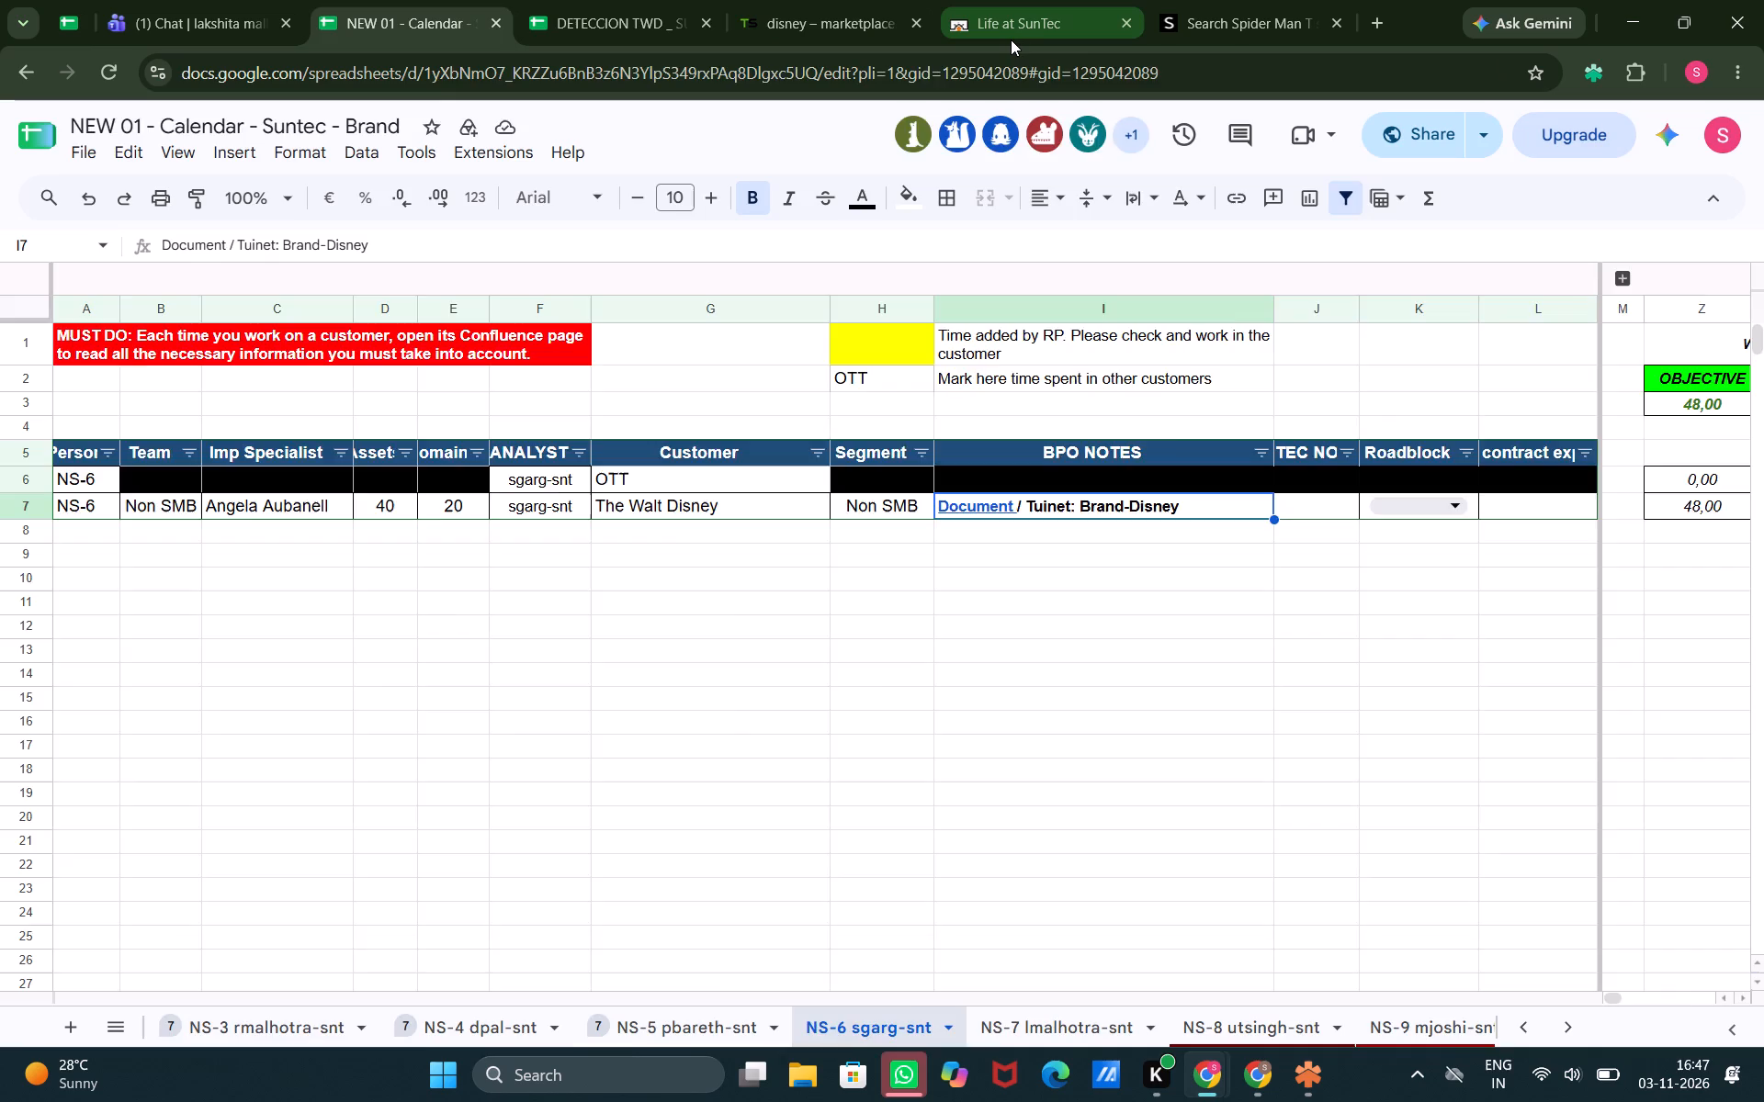
{"action": "key", "text": "ctrl+Tab"}
{"action": "key", "text": "ctrl+Tab"}
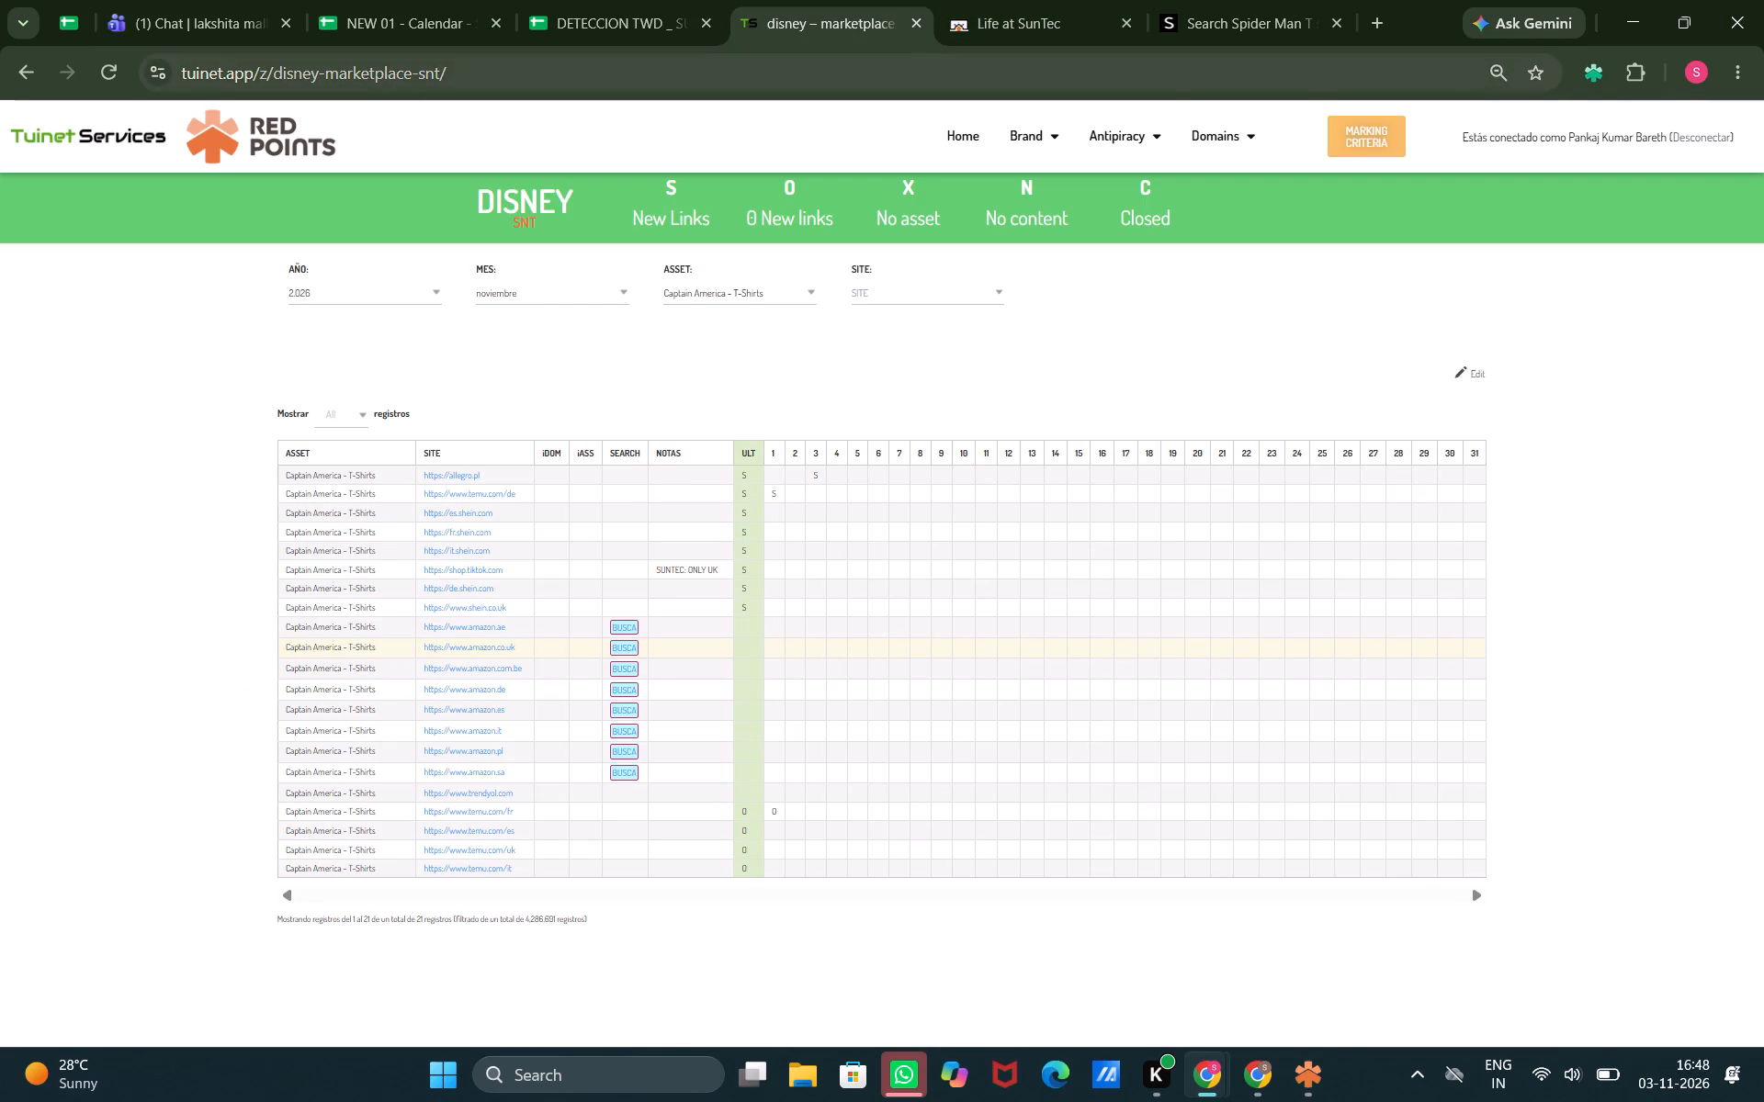
{"action": "key", "text": "ctrl+Tab"}
{"action": "key", "text": "ctrl+Tab"}
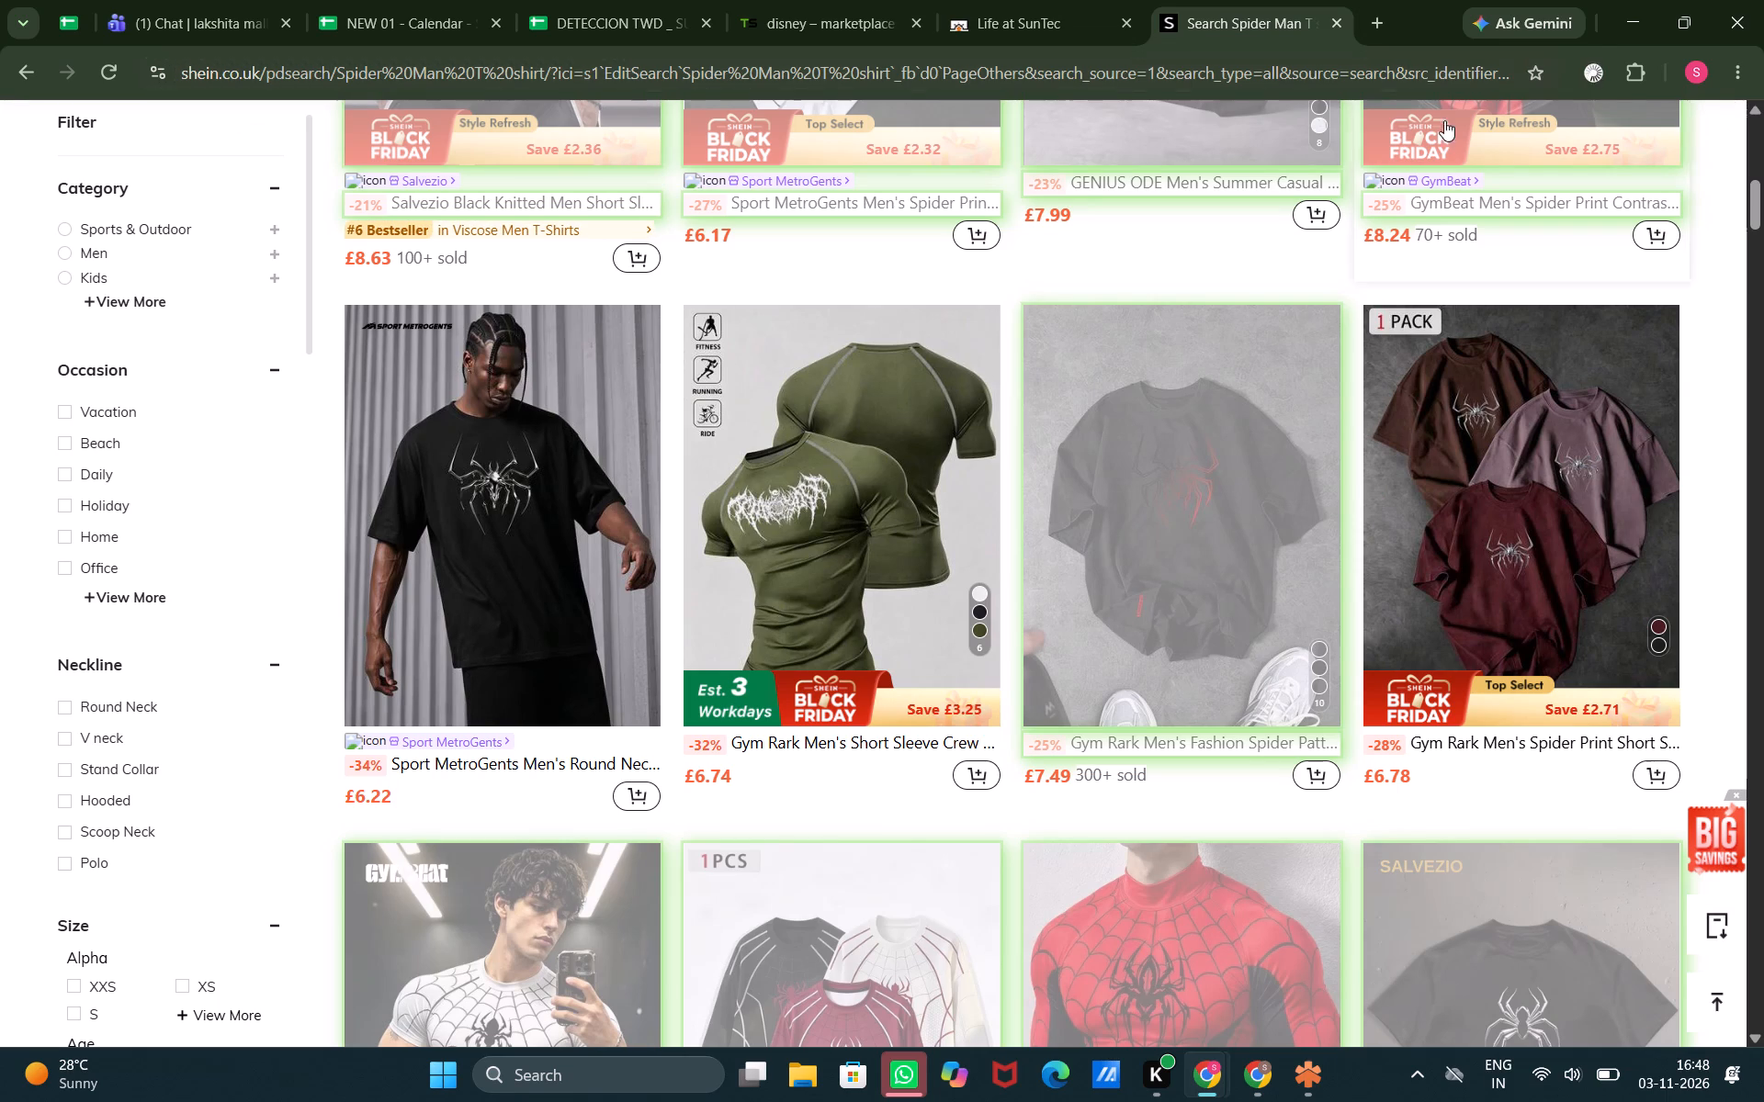
{"action": "right_click", "coordinate": [487, 768]}
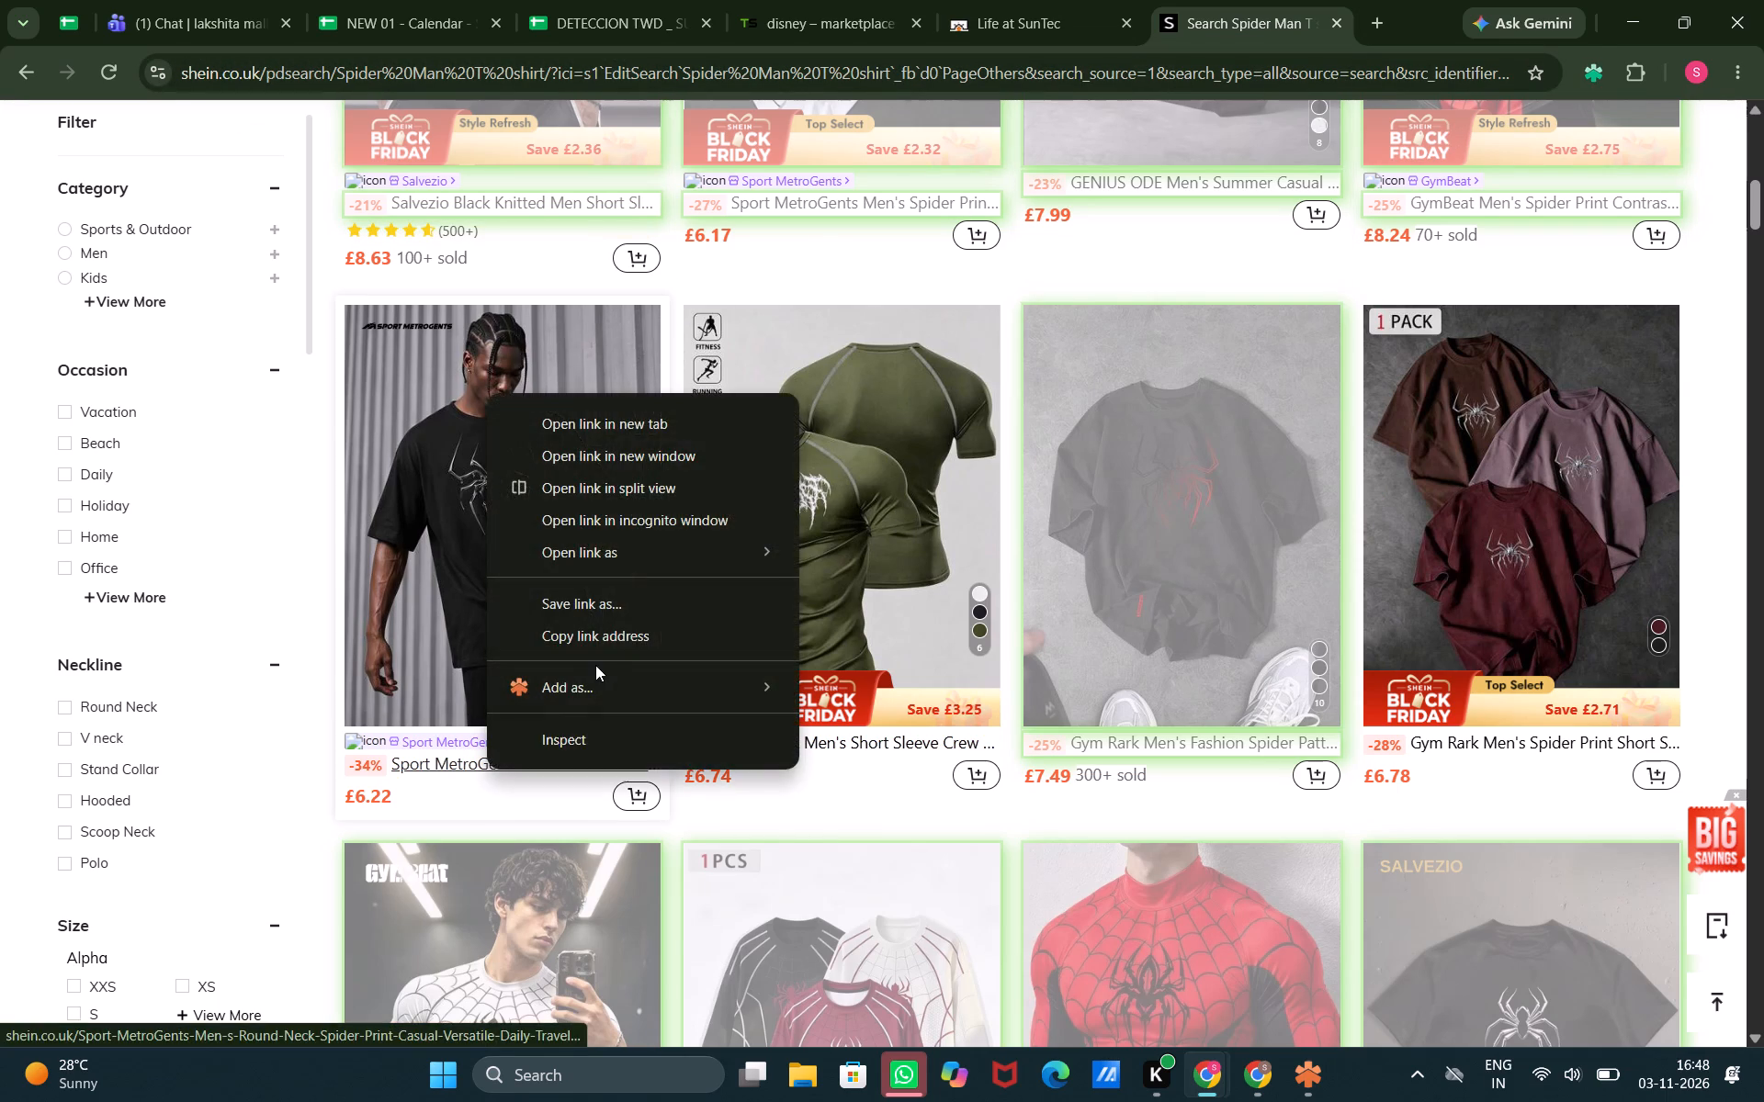
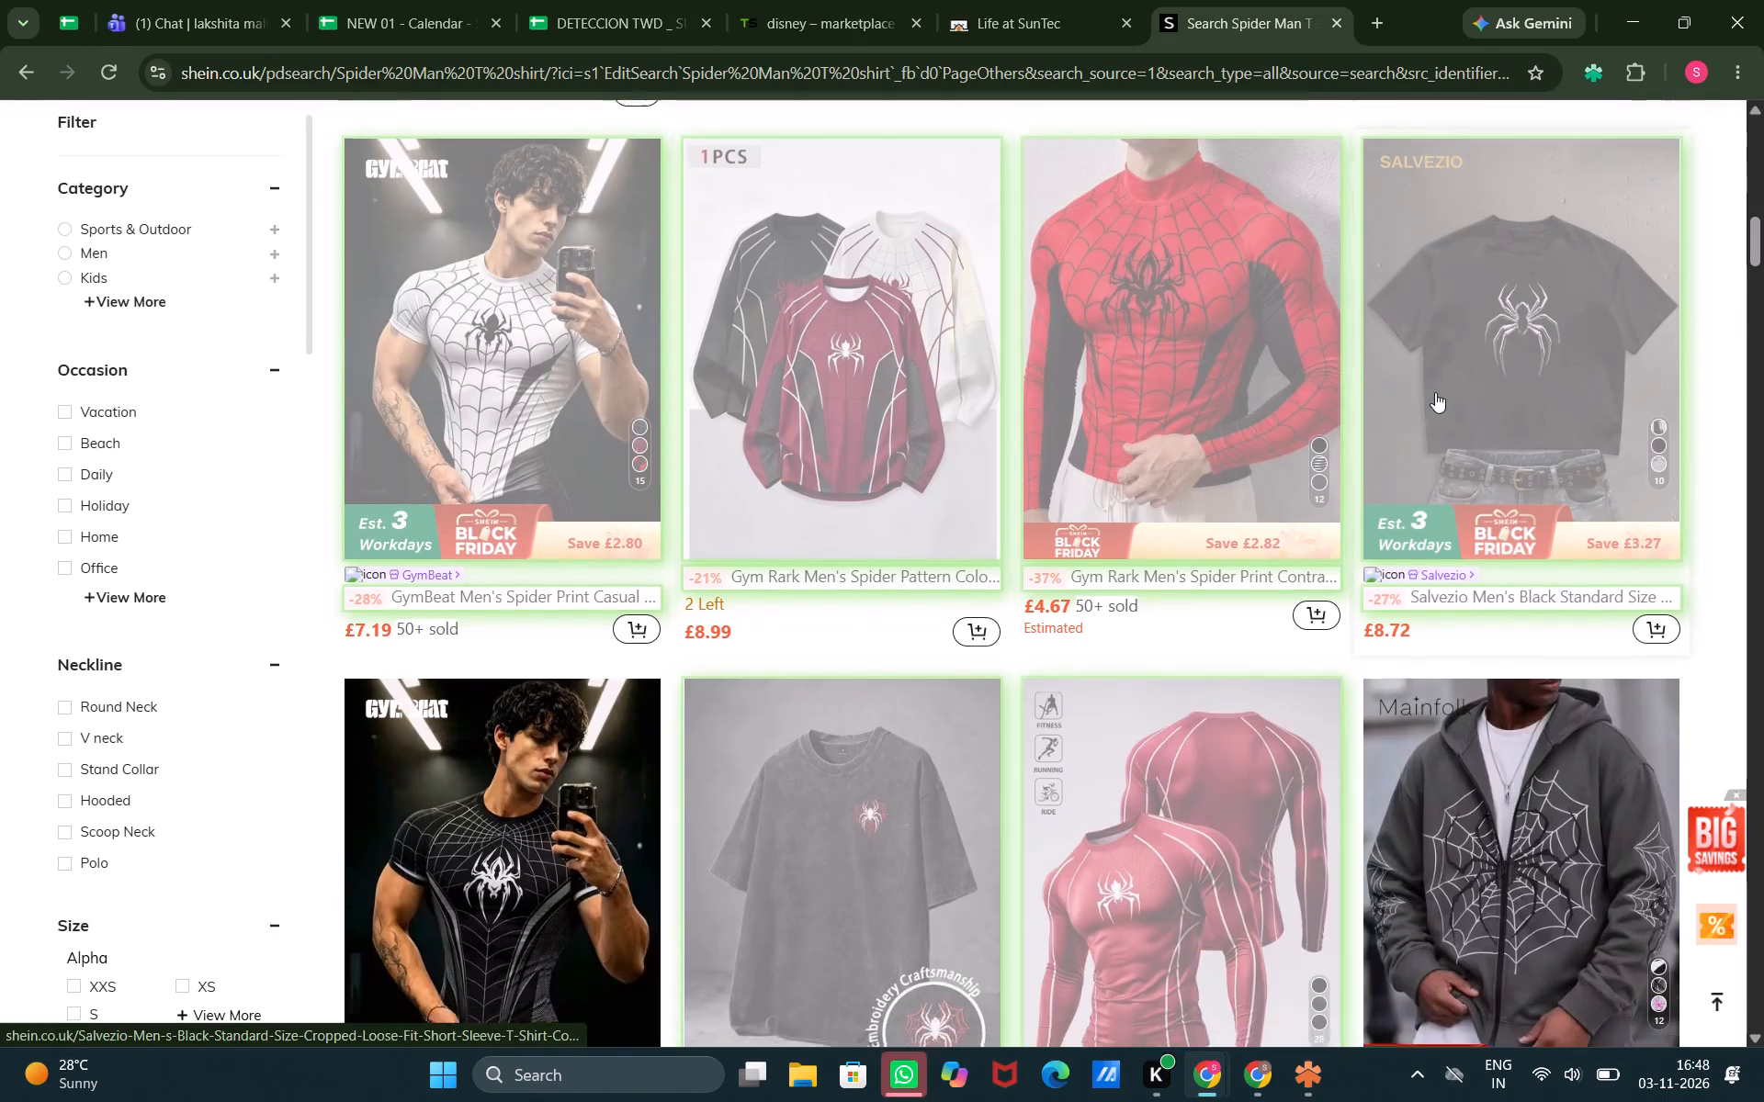
Copy the link of the black GymBeat men's spider pattern T-shirt from the SHEIN results and switch to The Walt Disney sheet.
{"action": "scroll", "coordinate": [1435, 392], "scroll_direction": "down", "scroll_amount": 3}
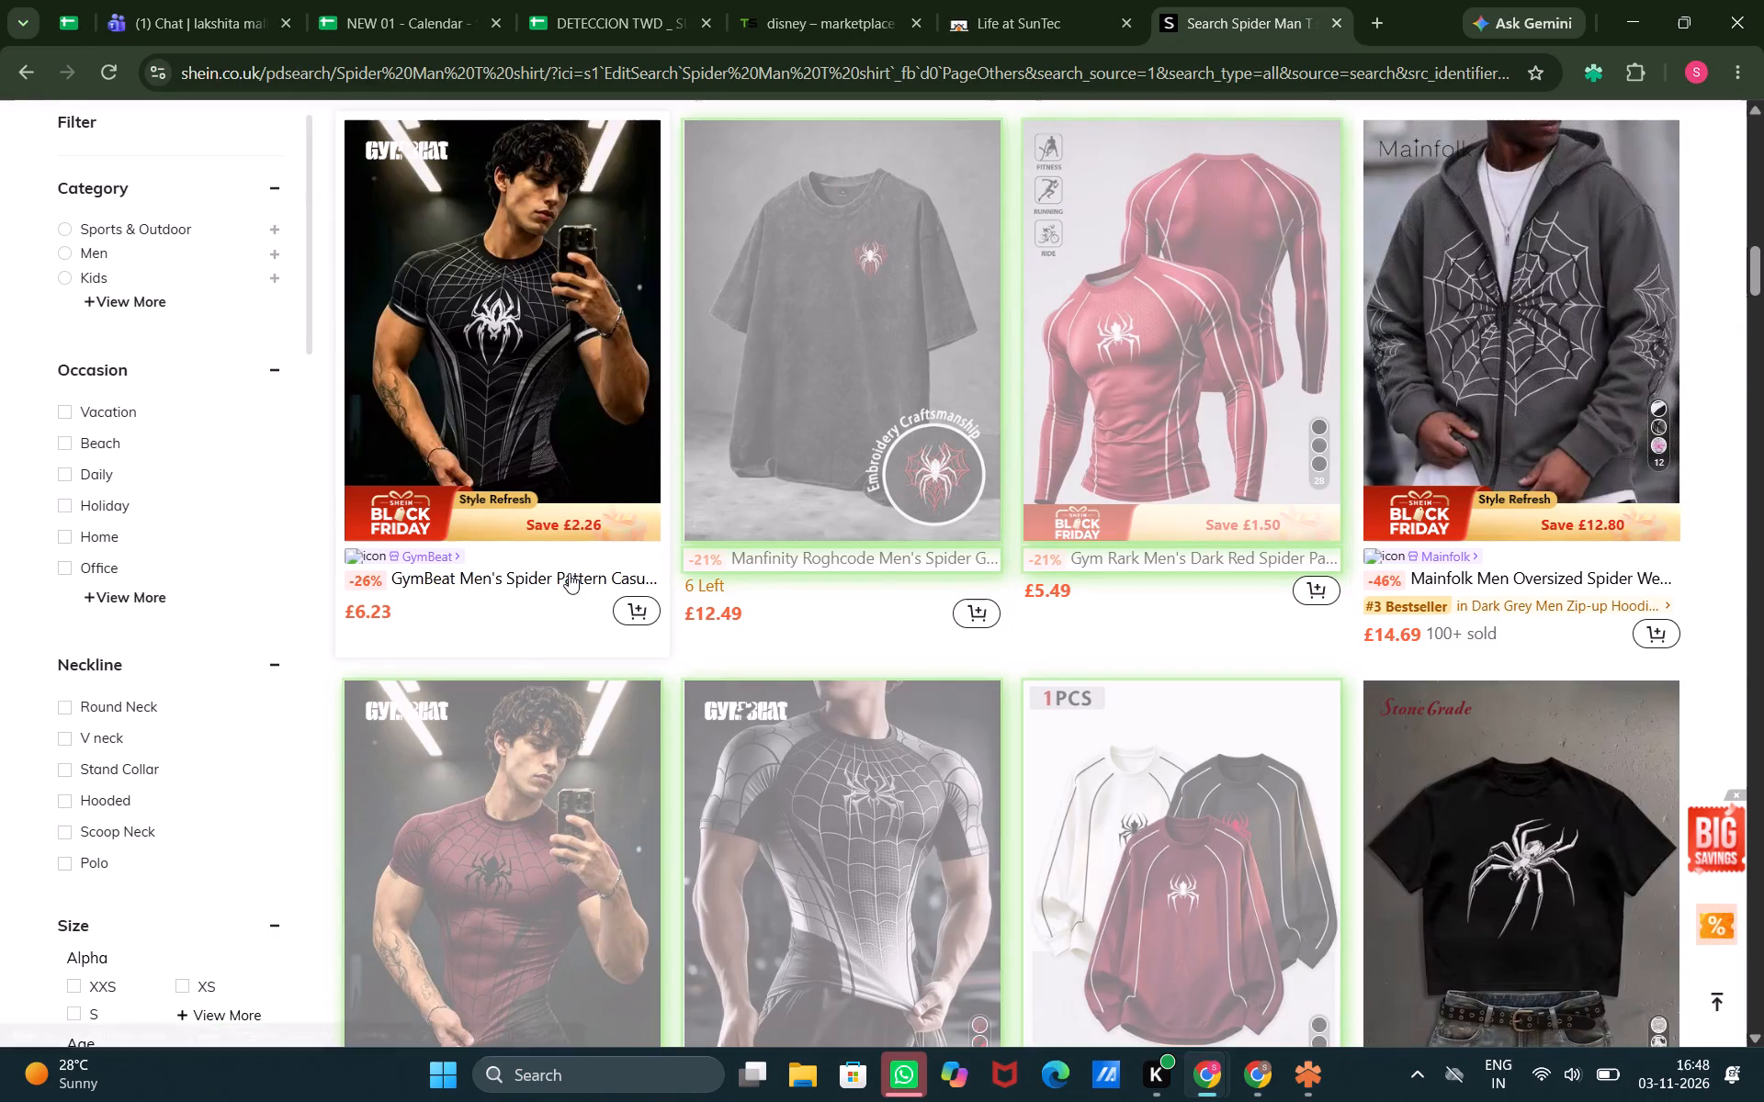
{"action": "right_click", "coordinate": [569, 579]}
{"action": "left_click", "coordinate": [679, 829]}
{"action": "key", "text": "ctrl+Tab"}
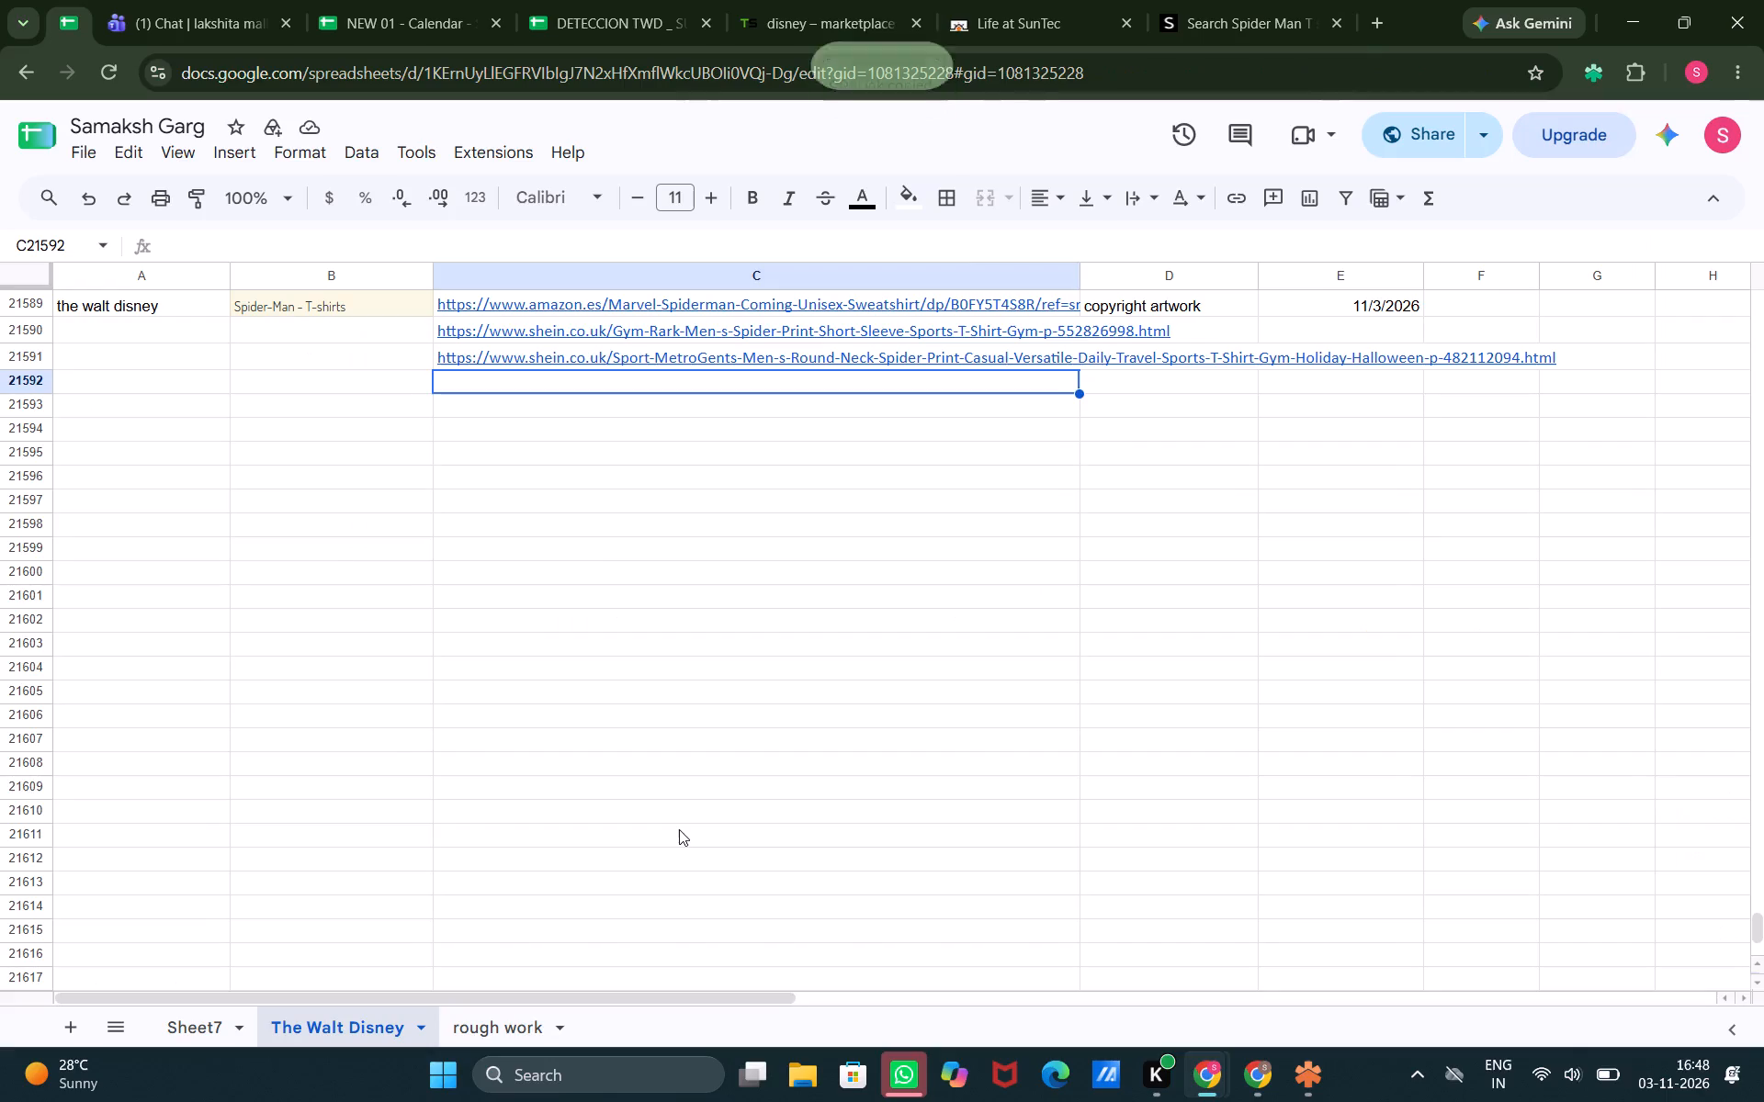
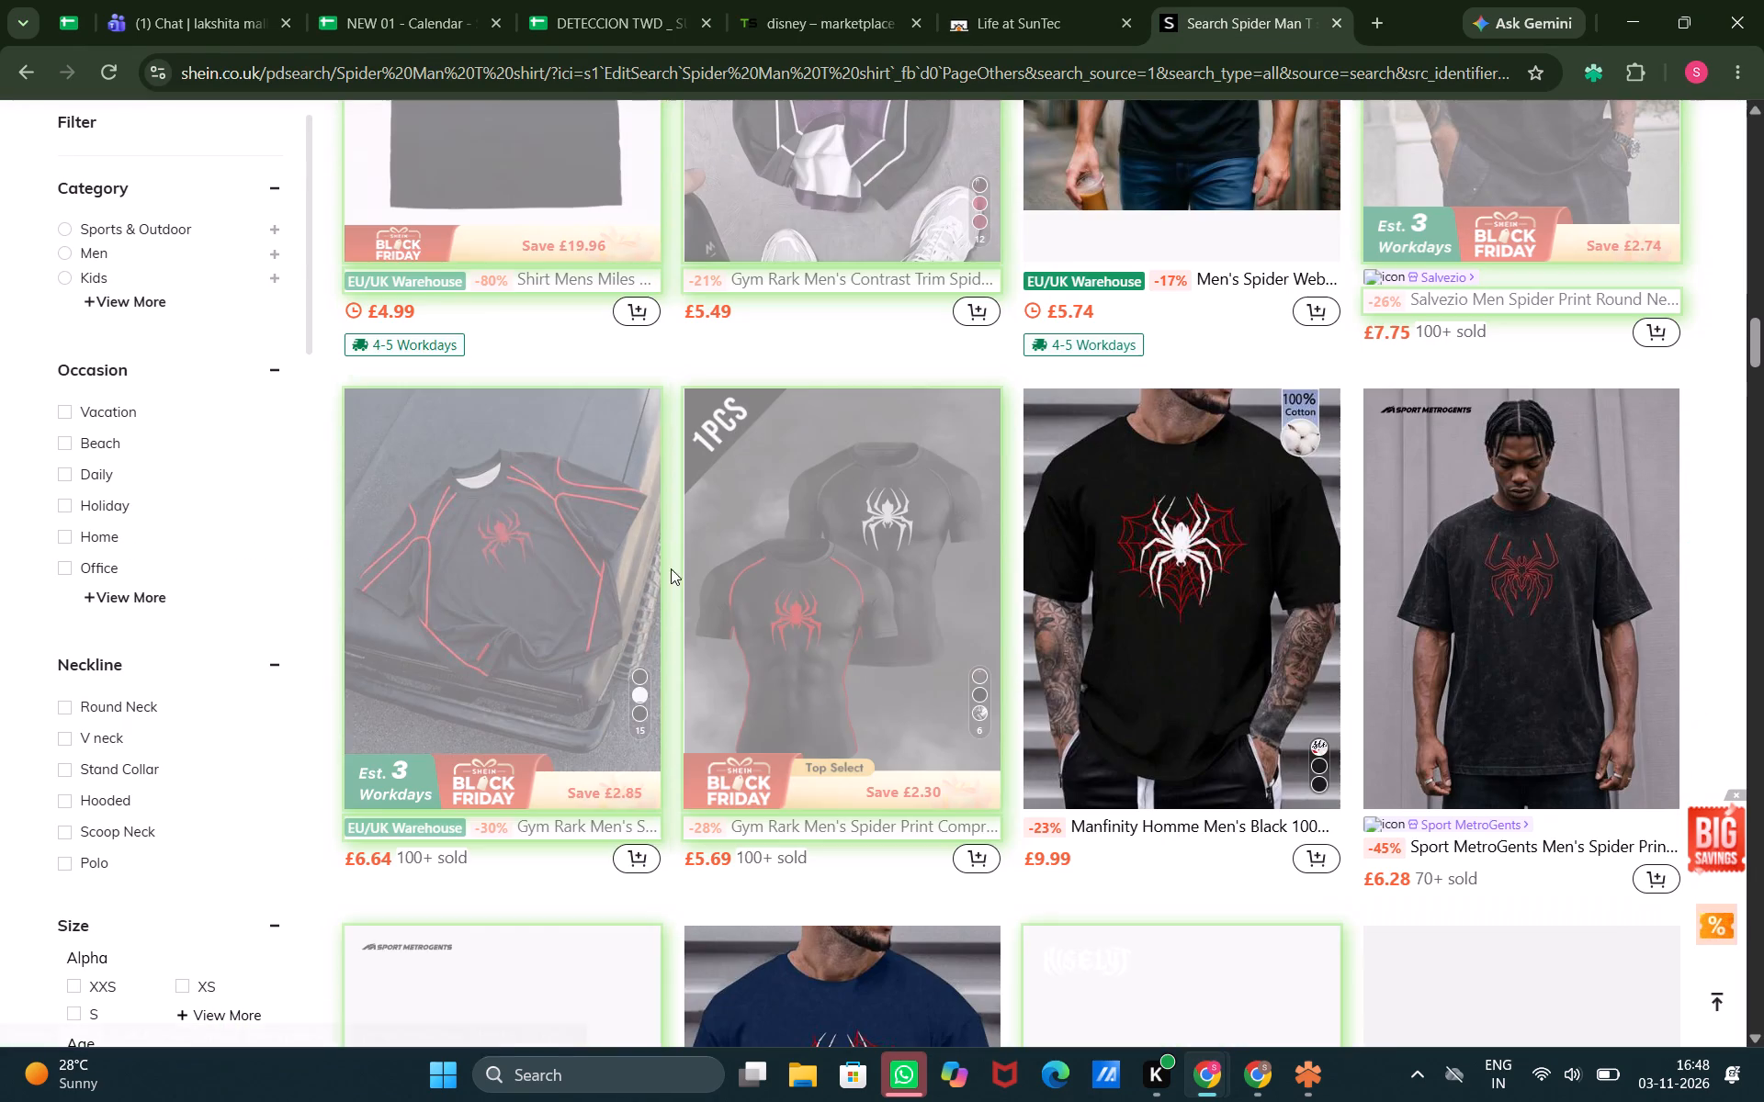
Copy the link of the black Sport MetroGents men's spider print T-shirt priced £6.28 from the SHEIN results.
{"action": "scroll", "coordinate": [1555, 552], "scroll_direction": "down", "scroll_amount": 1}
{"action": "right_click", "coordinate": [1574, 725]}
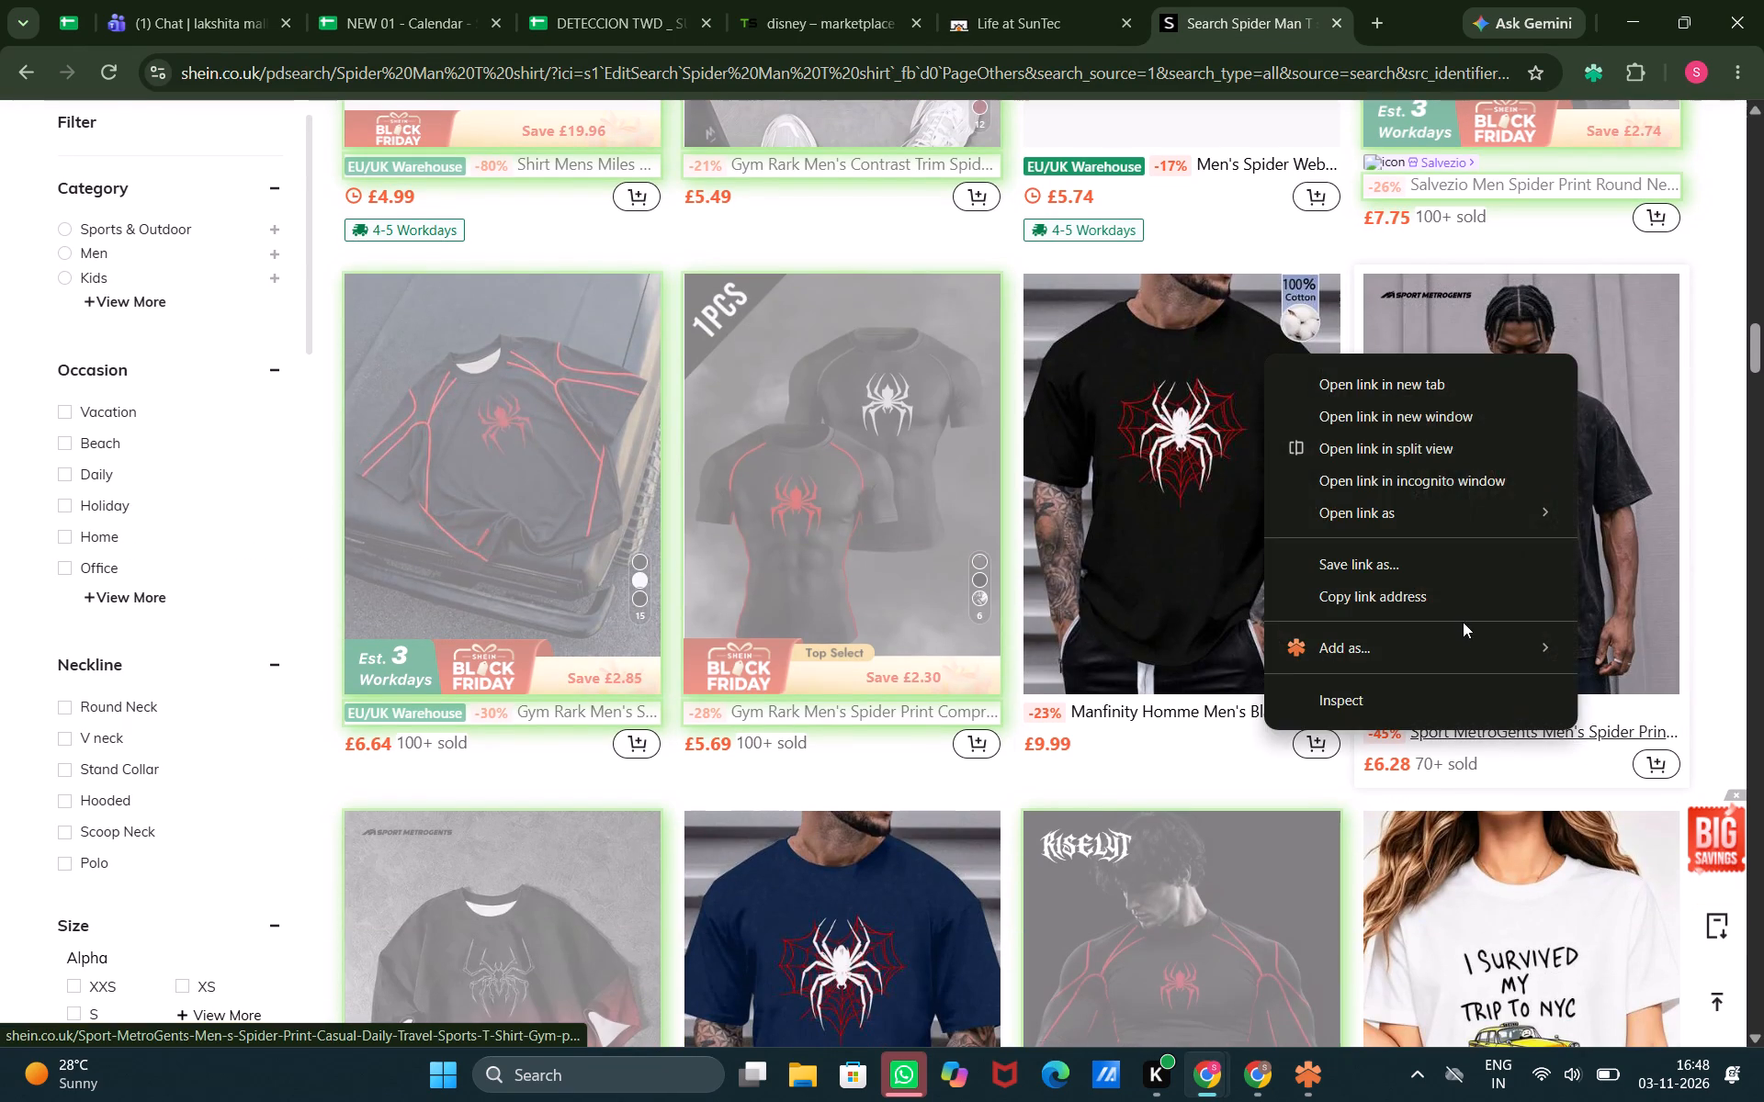
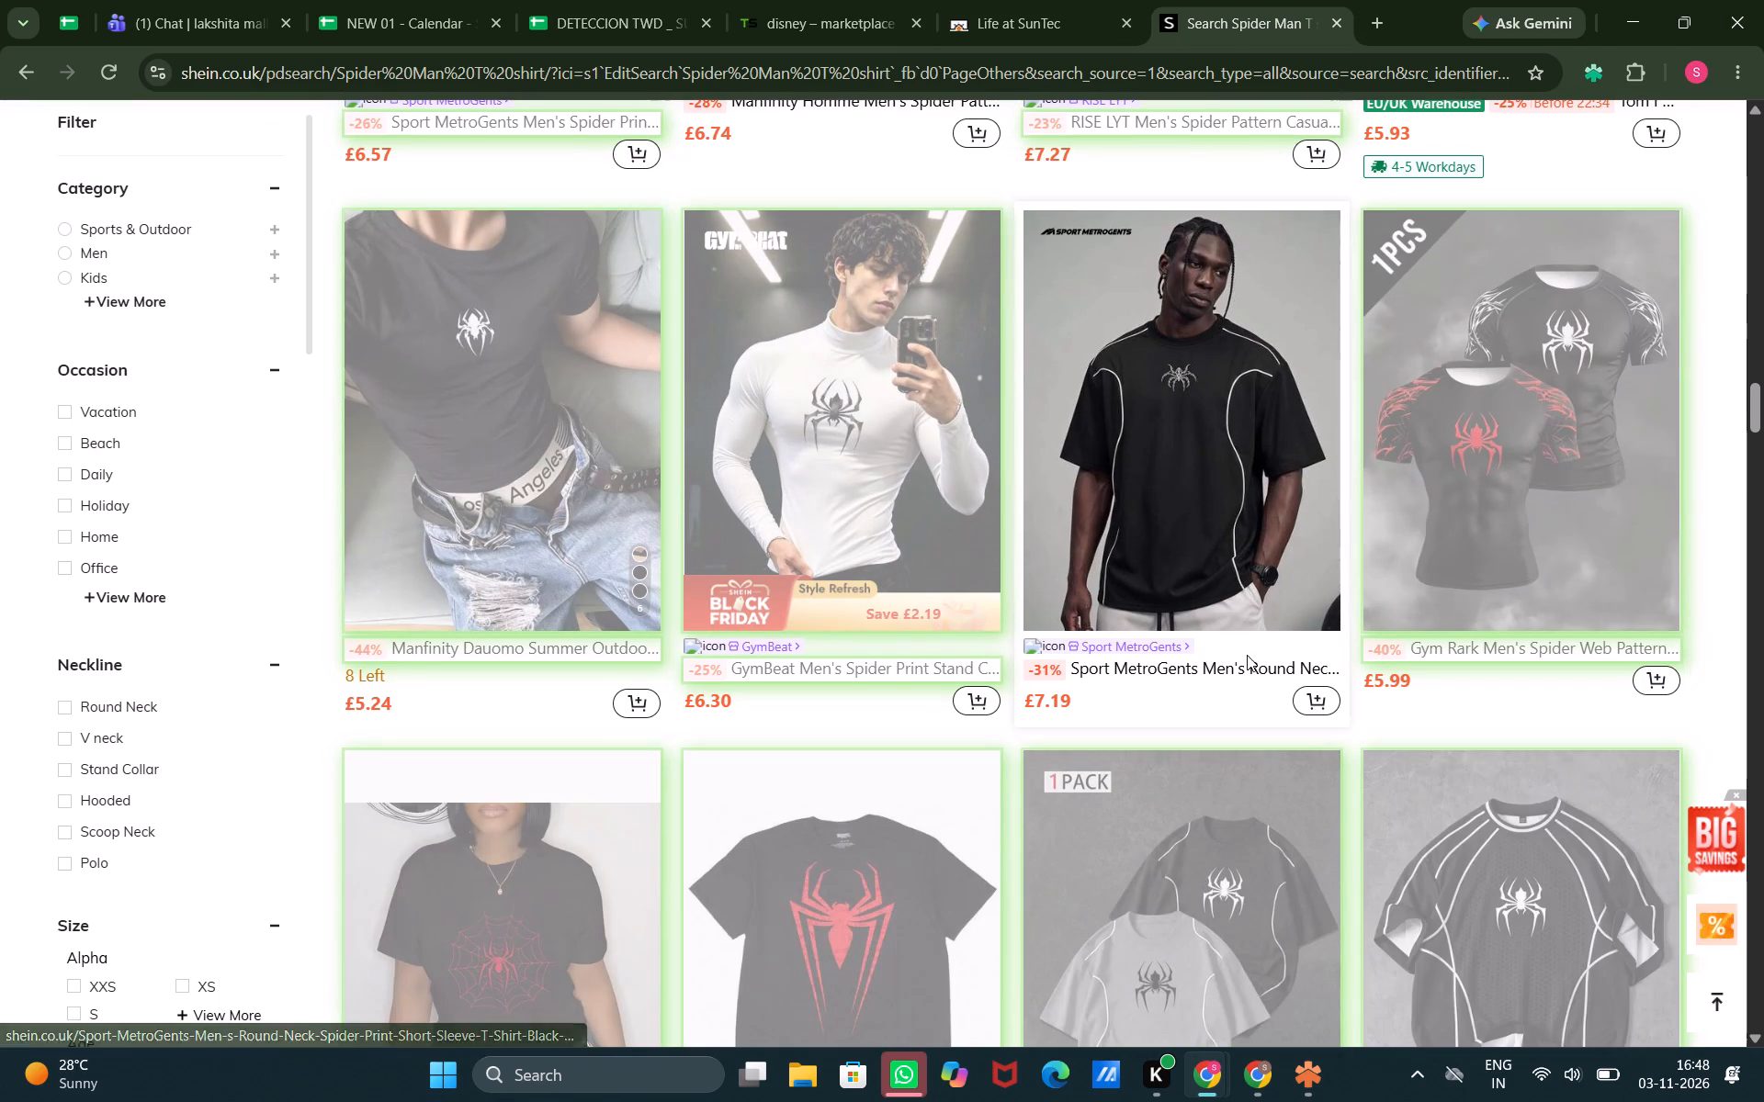
Copy the link of the green GymBeat men's spider pattern T-shirt priced £5.94 into The Walt Disney sheet, and return to the SHEIN results.
{"action": "scroll", "coordinate": [1247, 654], "scroll_direction": "down", "scroll_amount": 5}
{"action": "scroll", "coordinate": [967, 574], "scroll_direction": "down", "scroll_amount": 4}
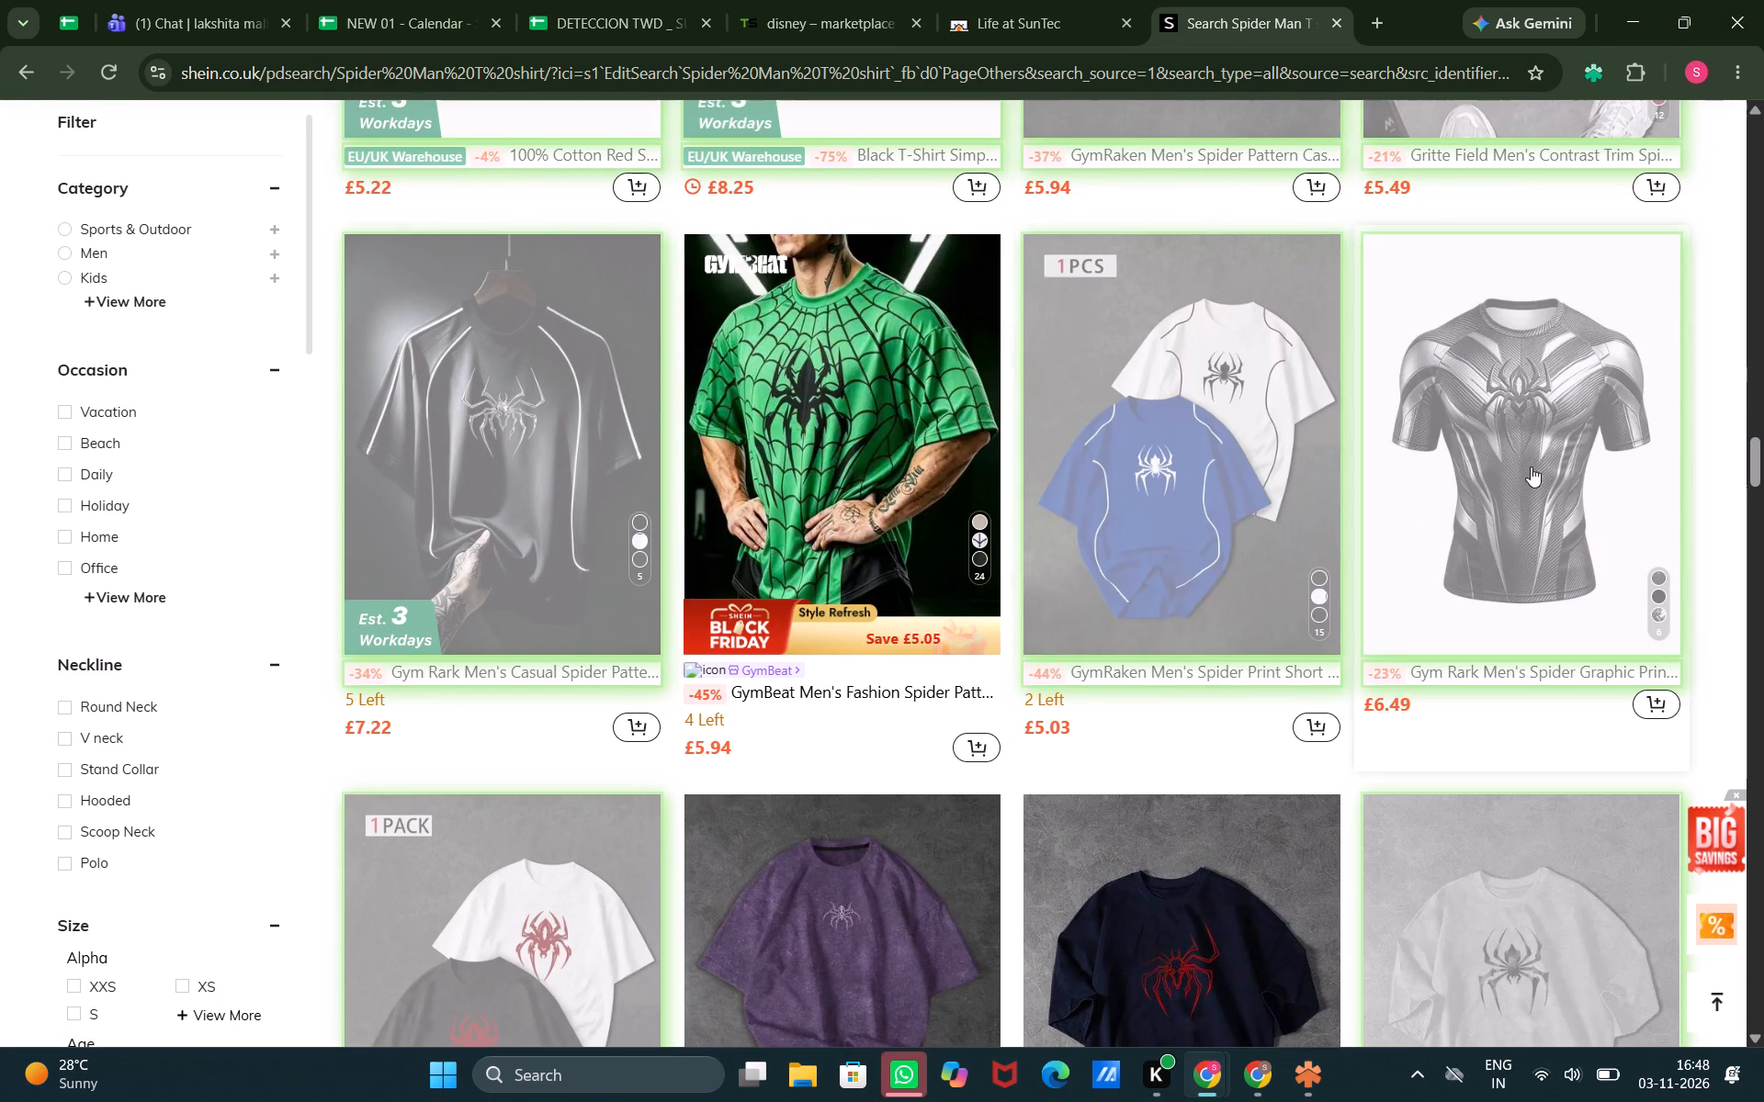
{"action": "right_click", "coordinate": [923, 692]}
{"action": "left_click", "coordinate": [1110, 545]}
{"action": "key", "text": "ctrl+Tab"}
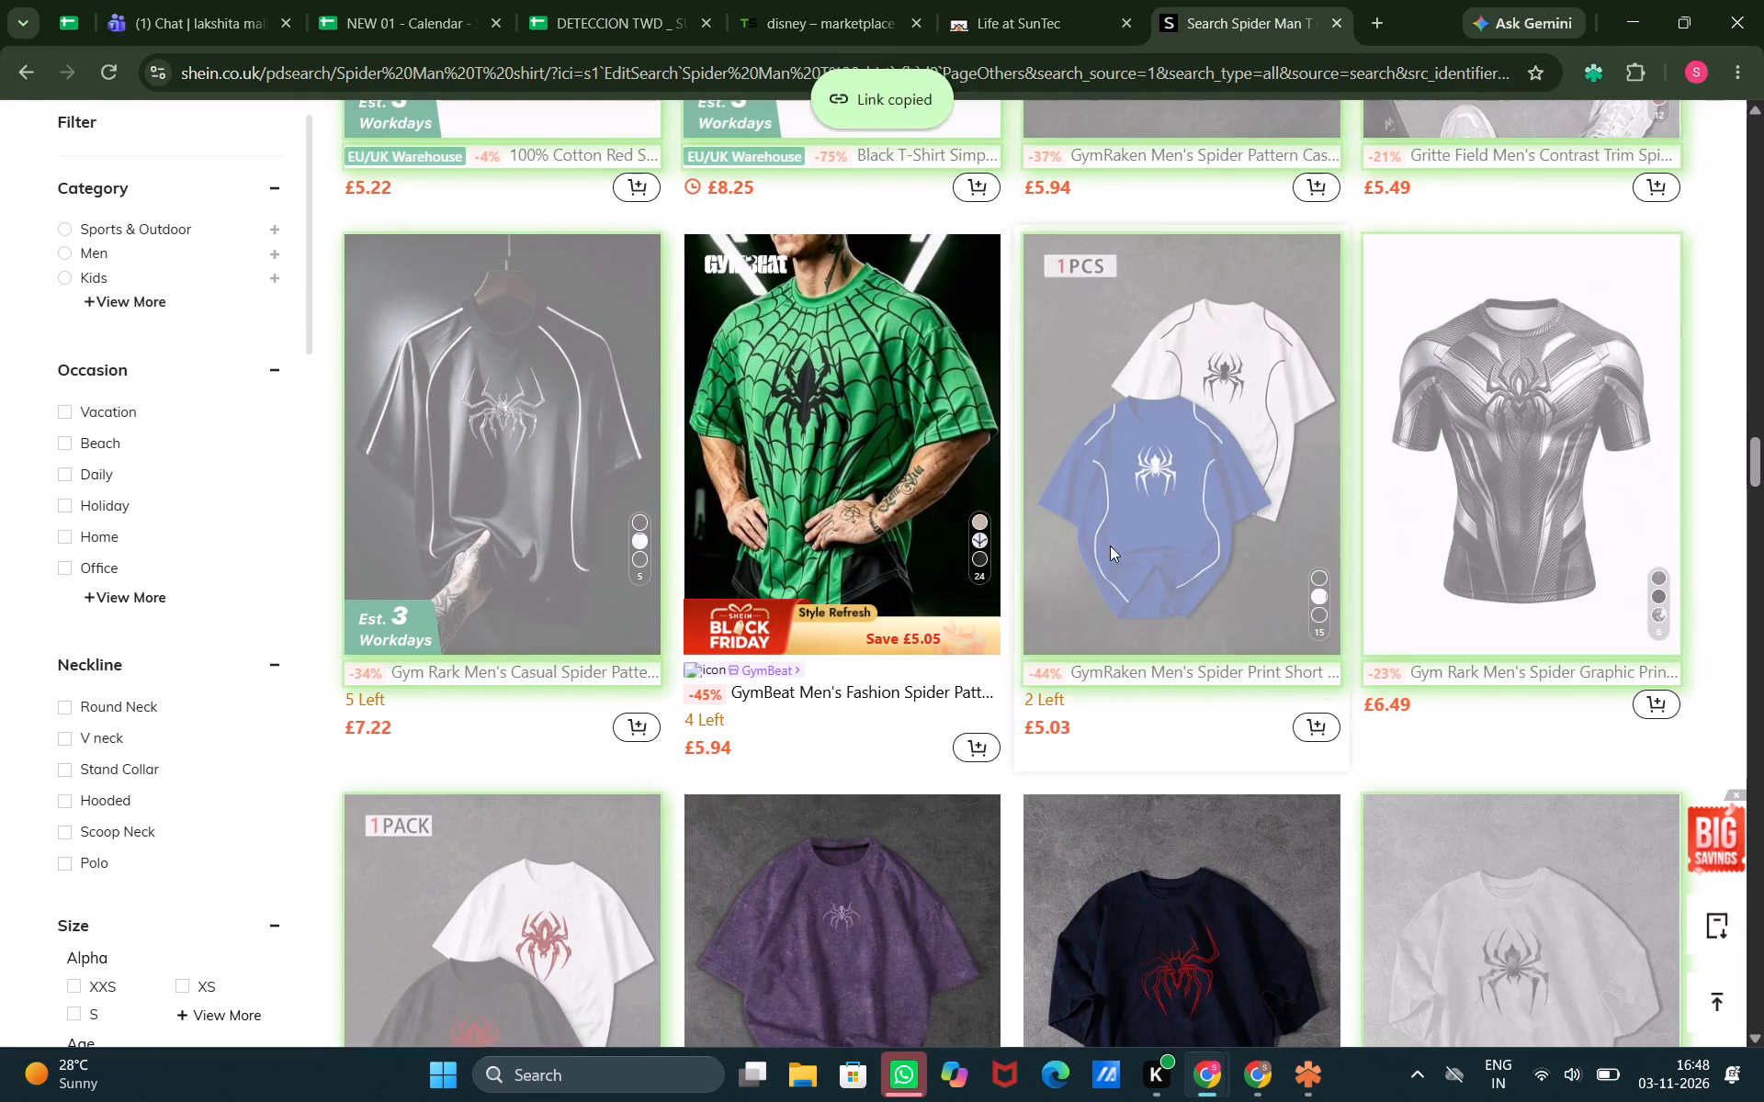
{"action": "key", "text": "ctrl+v"}
{"action": "key", "text": "Return"}
{"action": "key", "text": "Return"}
{"action": "key", "text": "ctrl+Tab"}
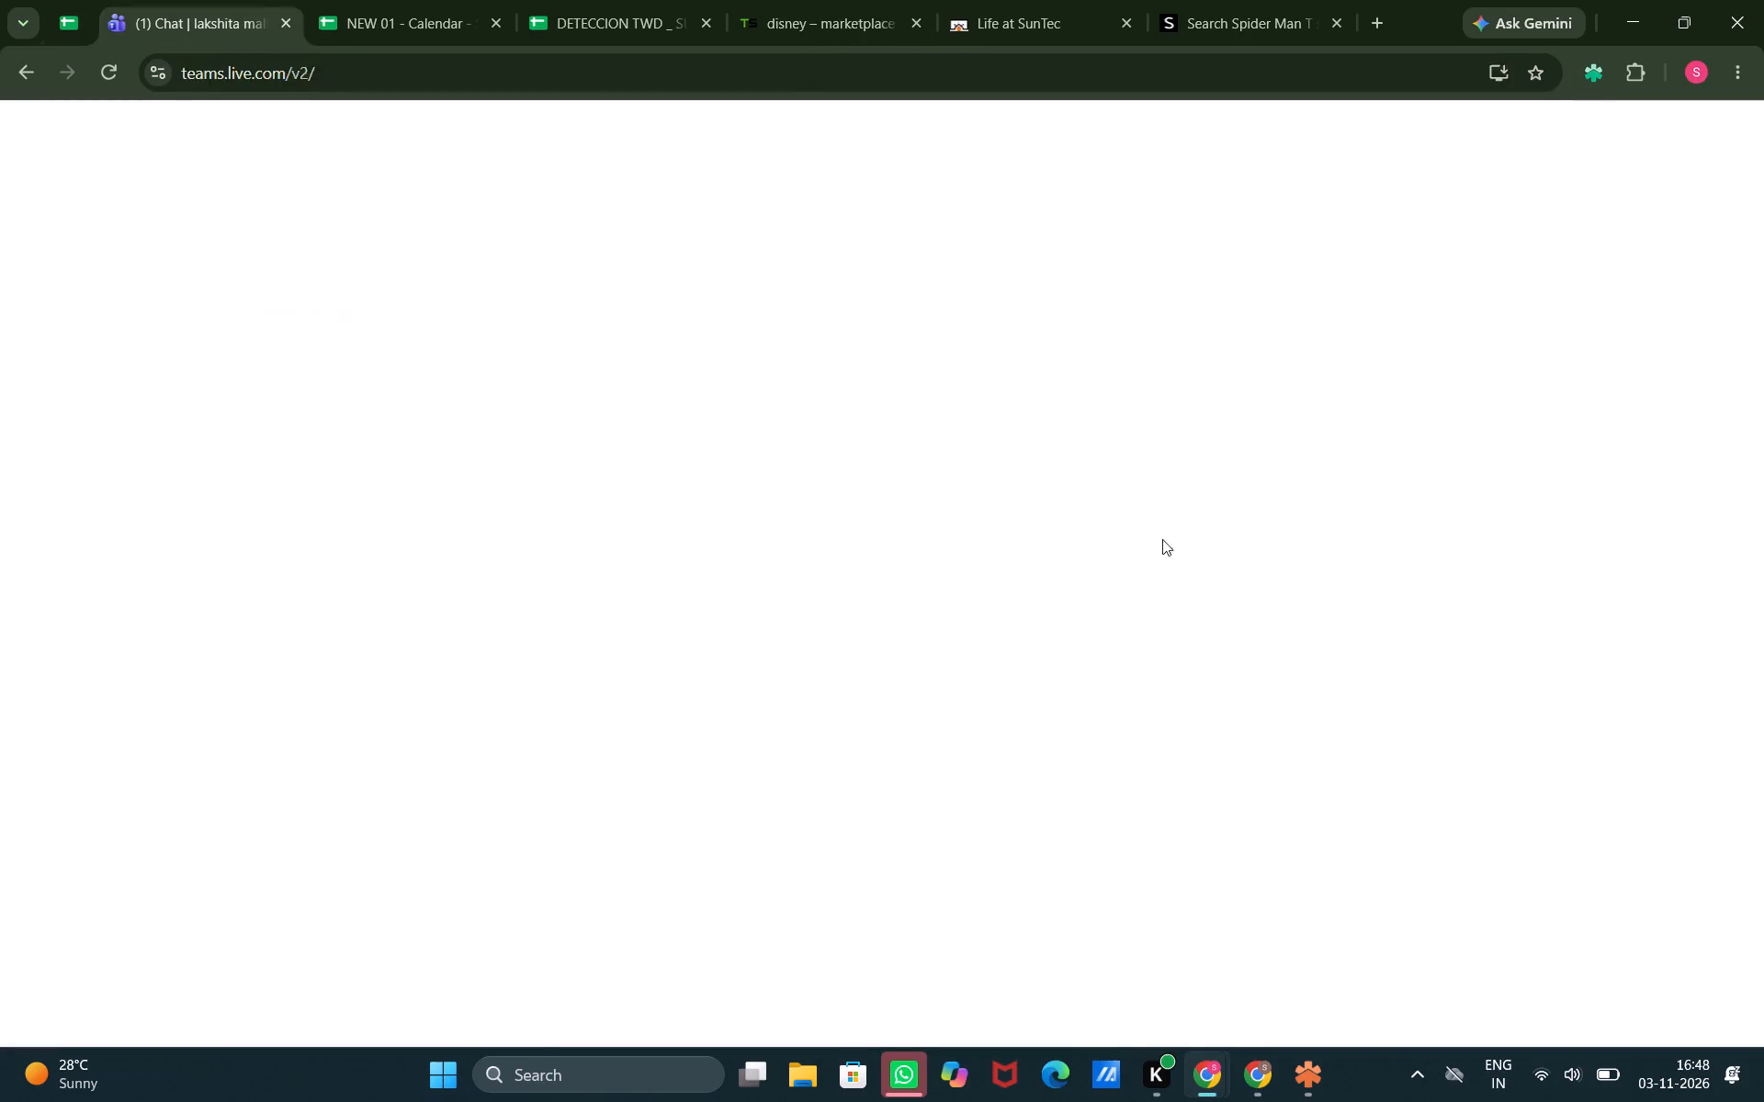
{"action": "key", "text": "ctrl+Tab"}
{"action": "key", "text": "ctrl+Tab"}
{"action": "key", "text": "ctrl+Tab"}
{"action": "key", "text": "ctrl+Tab"}
{"action": "key", "text": "ctrl+Tab"}
Look further down the SHEIN Spider Man T shirt results for the next listing to collect.
{"action": "scroll", "coordinate": [1209, 499], "scroll_direction": "down", "scroll_amount": 2}
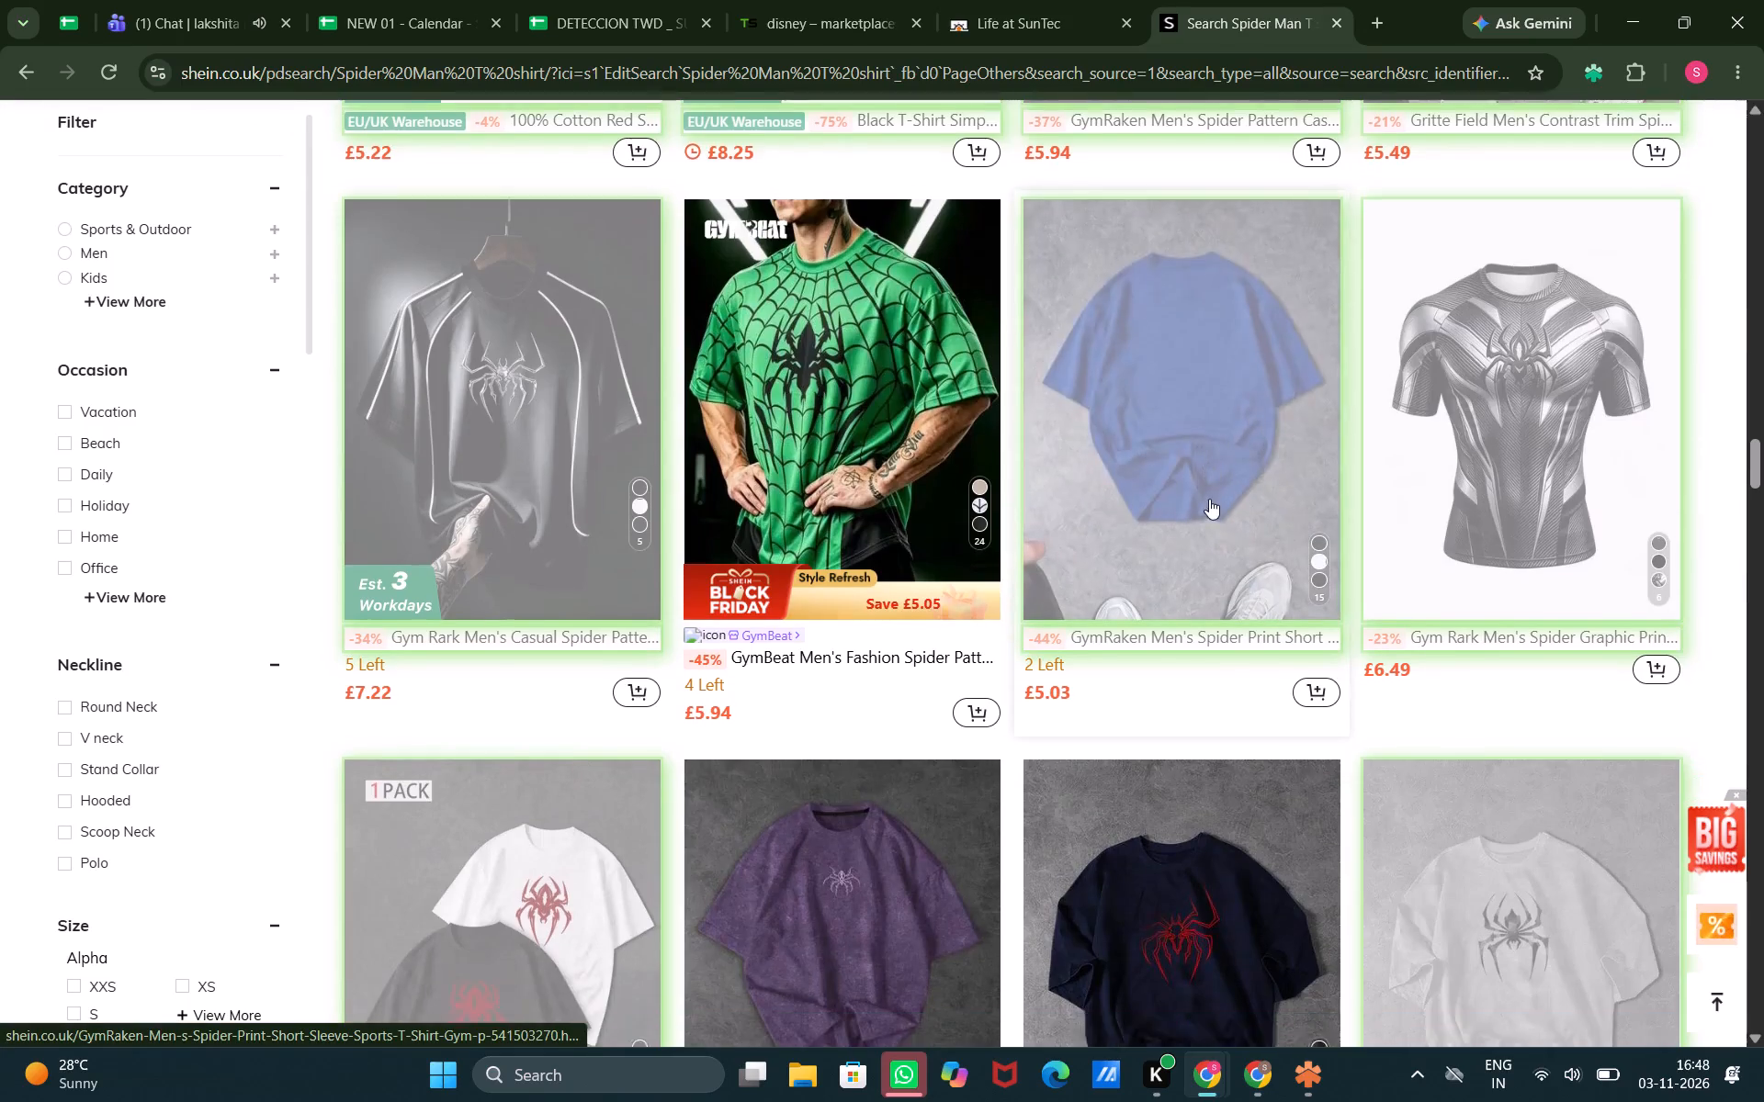
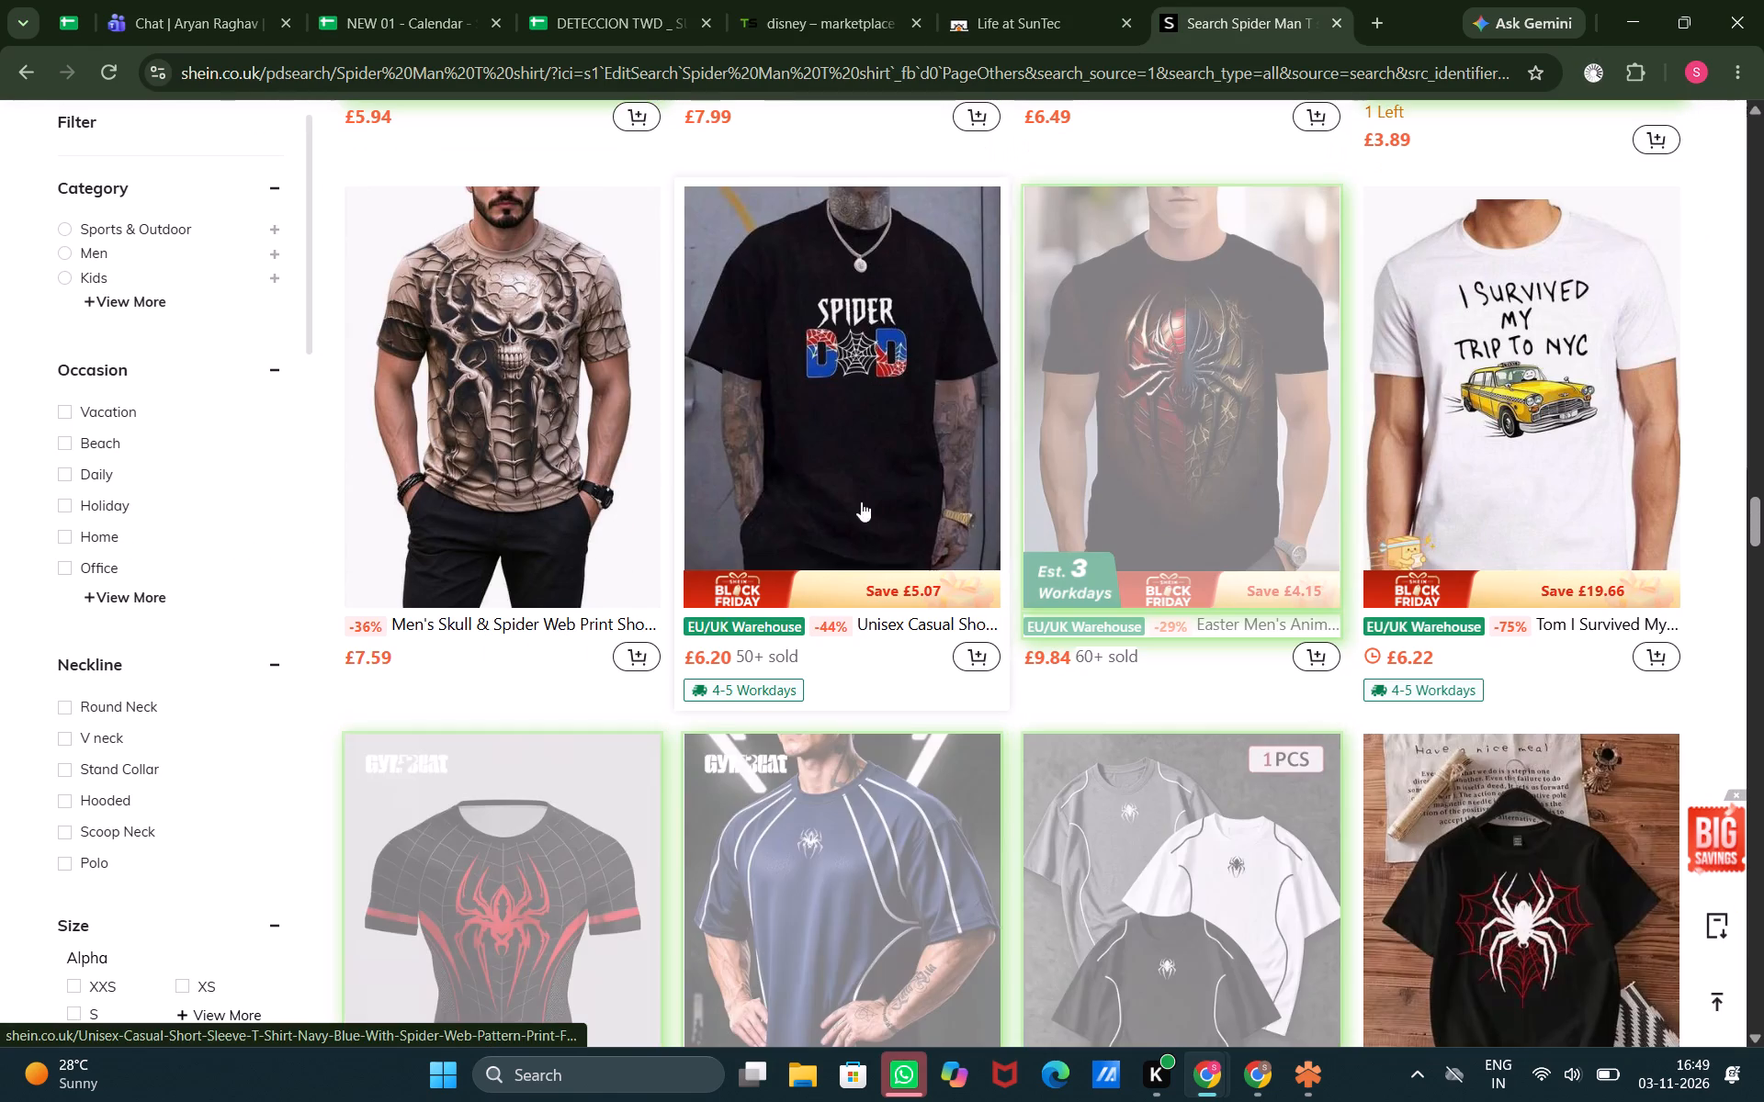
Copy the link of the Gym Rark Men's Fashion Spider Pattern T-shirt priced £6.49 from the SHEIN results.
{"action": "scroll", "coordinate": [946, 500], "scroll_direction": "up", "scroll_amount": 4}
{"action": "right_click", "coordinate": [1198, 545]}
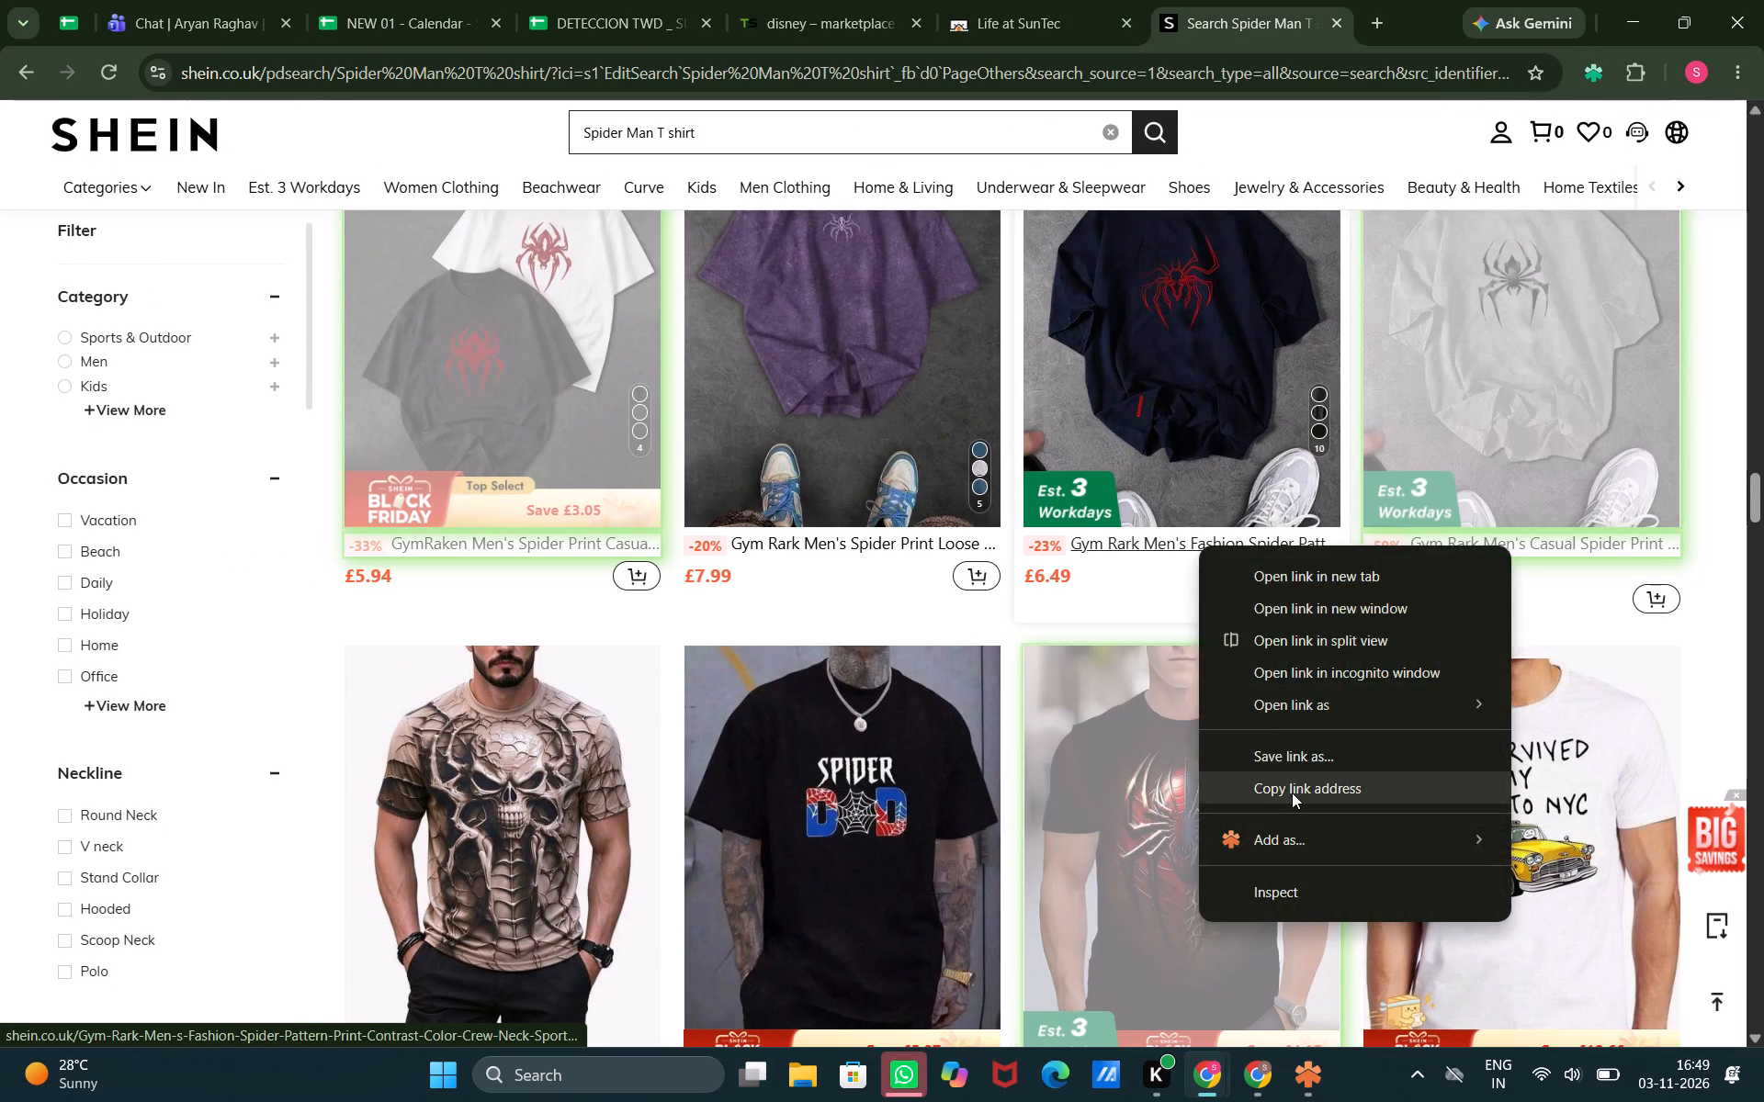
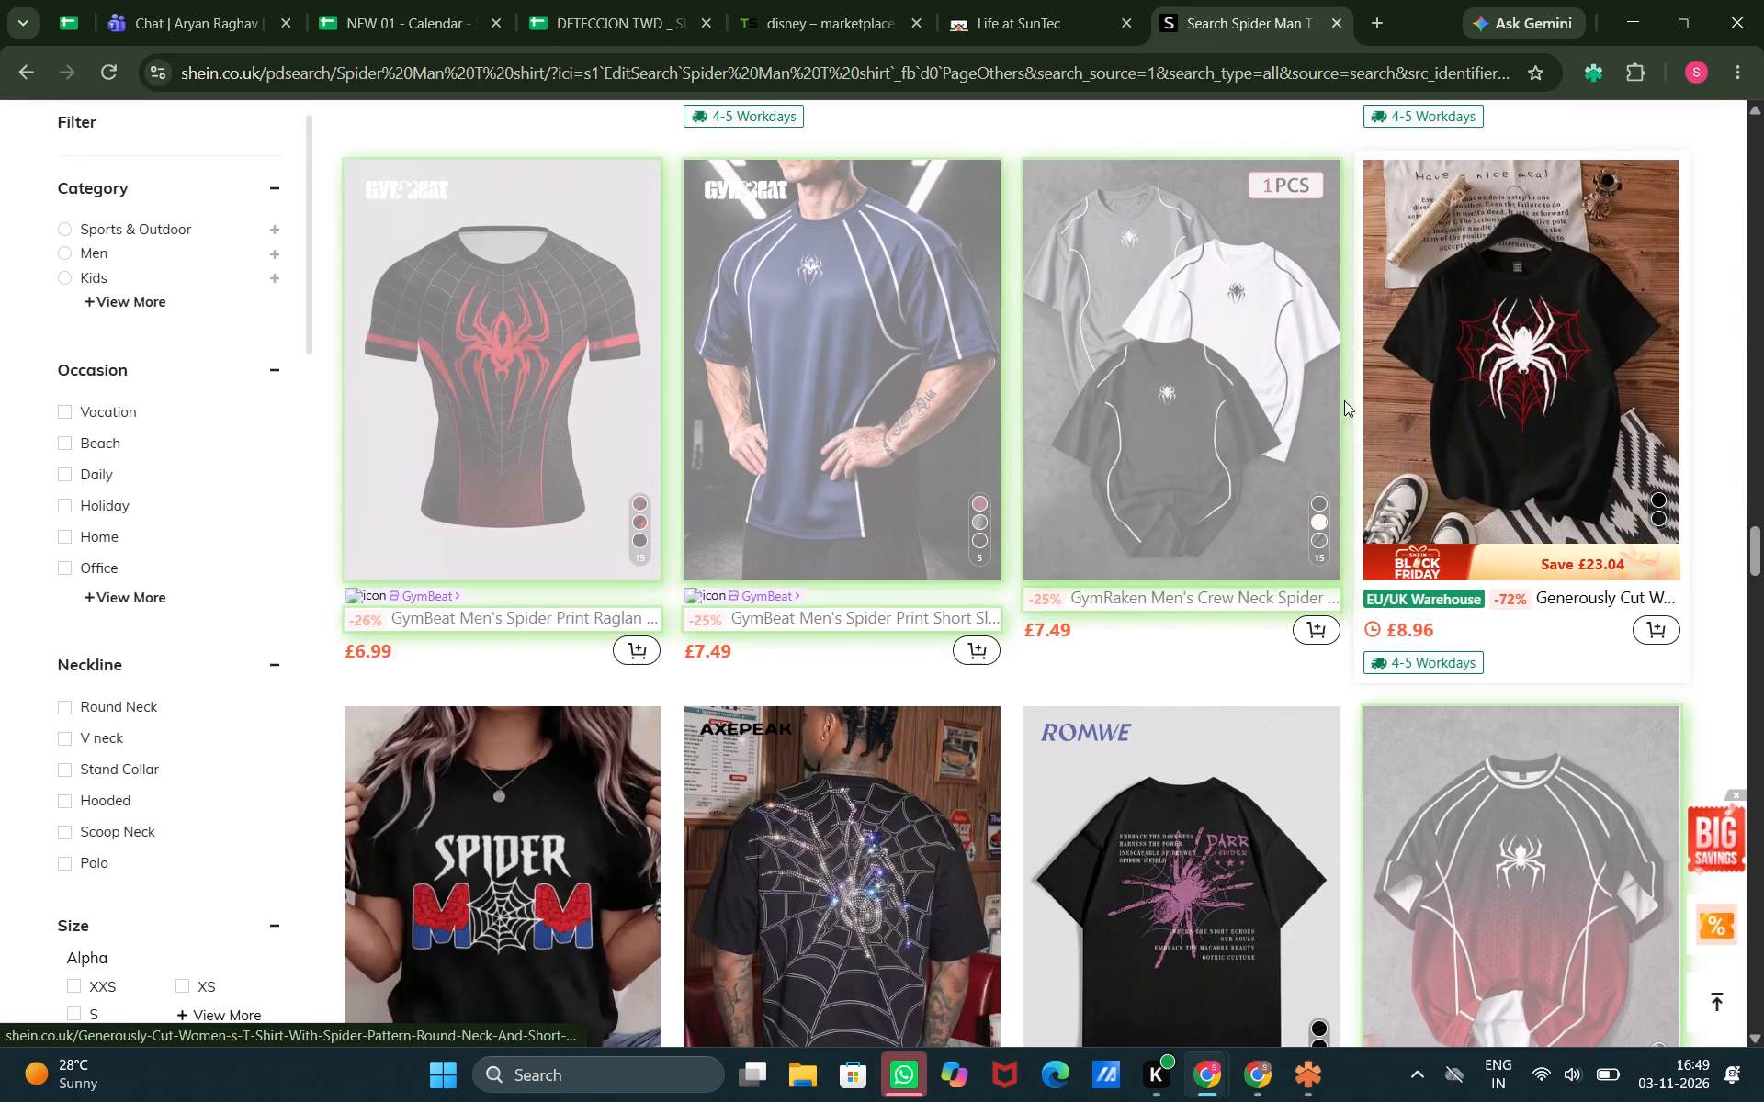
Copy the link of the Gym Rark Plus Size Men's Round Neck spider T-shirt priced £7.49 from the SHEIN results.
{"action": "scroll", "coordinate": [1324, 399], "scroll_direction": "down", "scroll_amount": 5}
{"action": "scroll", "coordinate": [613, 381], "scroll_direction": "down", "scroll_amount": 4}
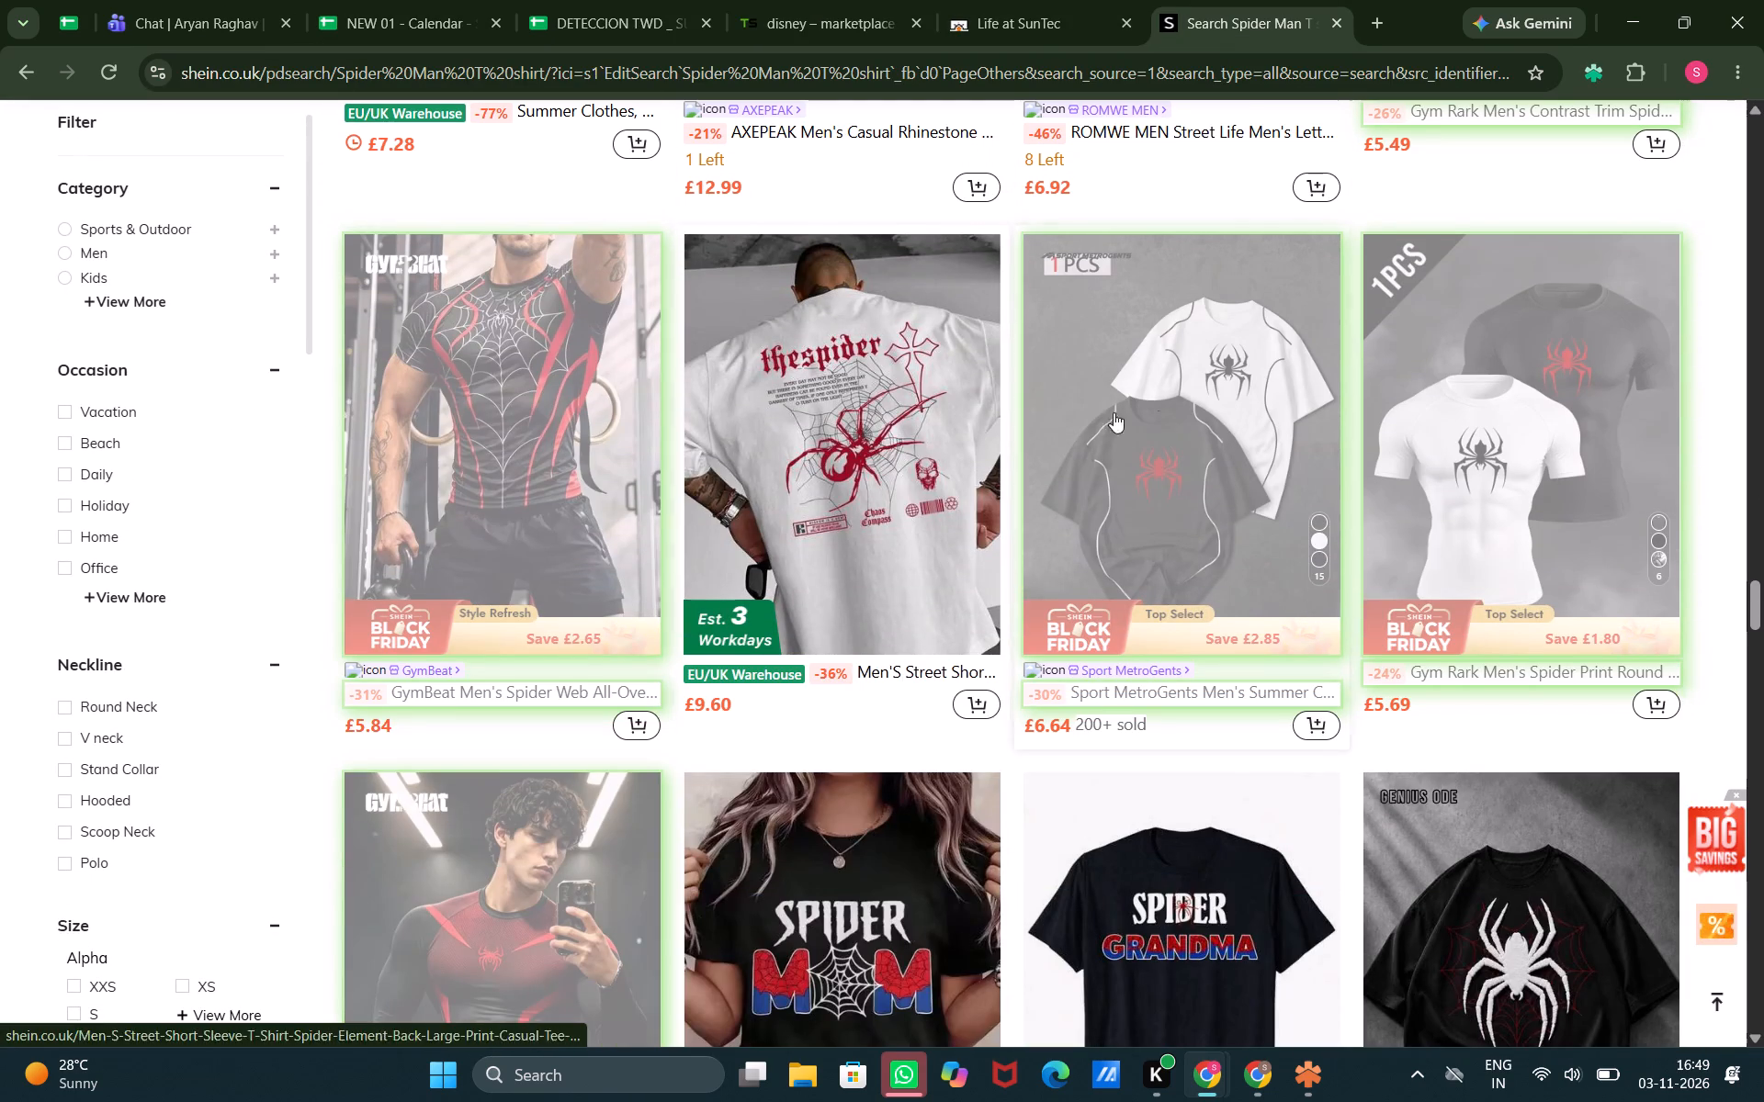
{"action": "scroll", "coordinate": [1522, 388], "scroll_direction": "down", "scroll_amount": 5}
{"action": "scroll", "coordinate": [1375, 333], "scroll_direction": "down", "scroll_amount": 4}
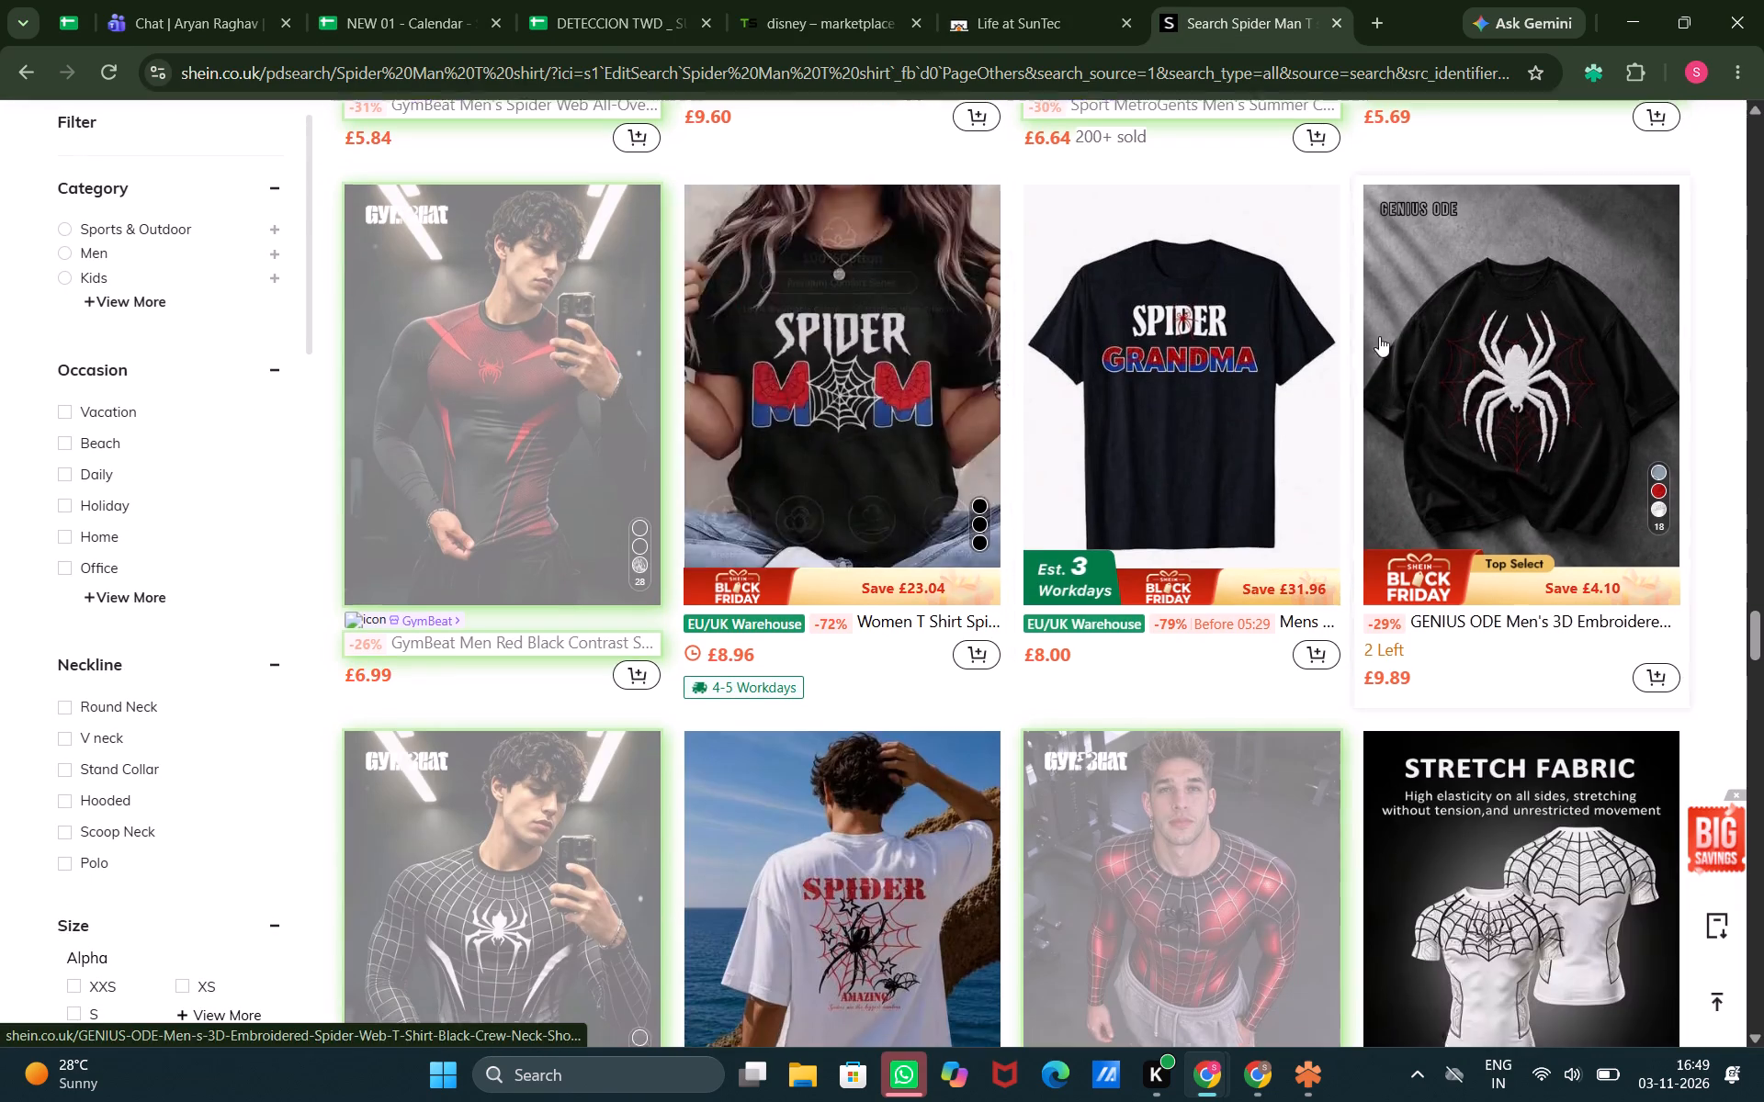
{"action": "scroll", "coordinate": [1379, 336], "scroll_direction": "down", "scroll_amount": 1}
{"action": "scroll", "coordinate": [665, 326], "scroll_direction": "down", "scroll_amount": 5}
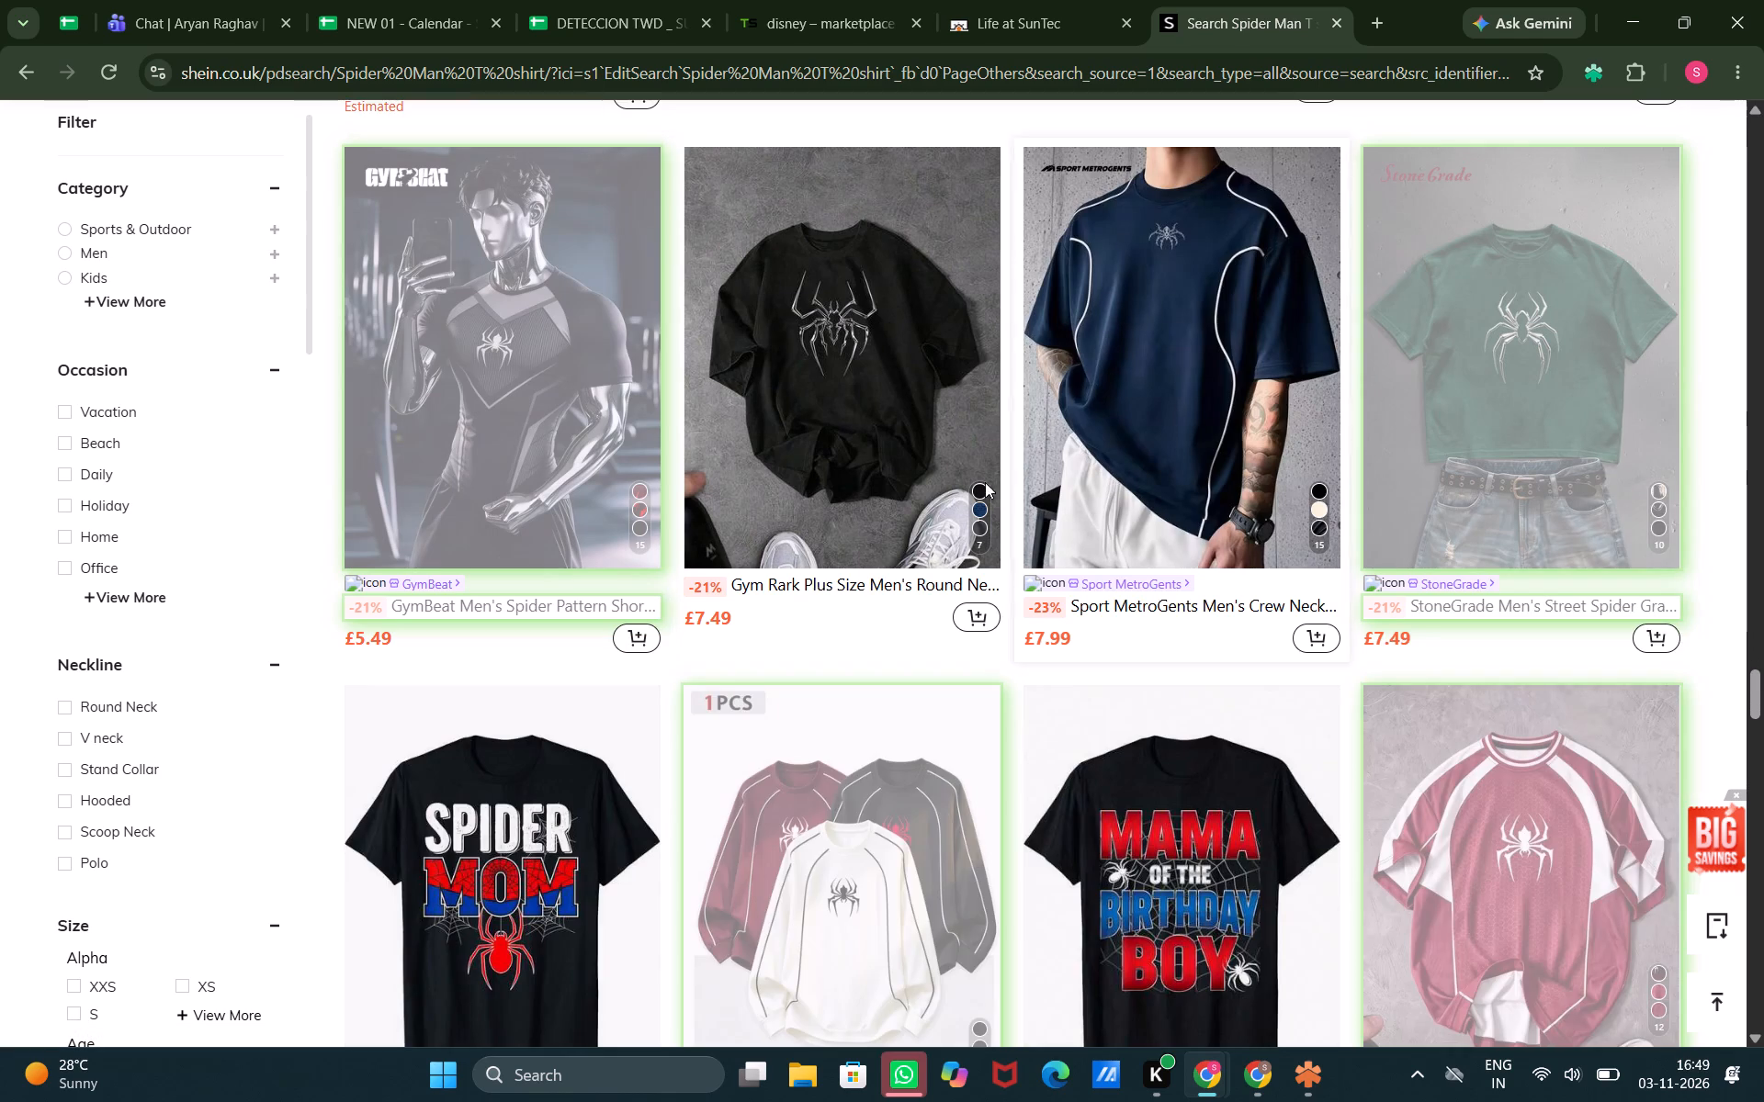
{"action": "right_click", "coordinate": [926, 575]}
{"action": "left_click", "coordinate": [1085, 811]}
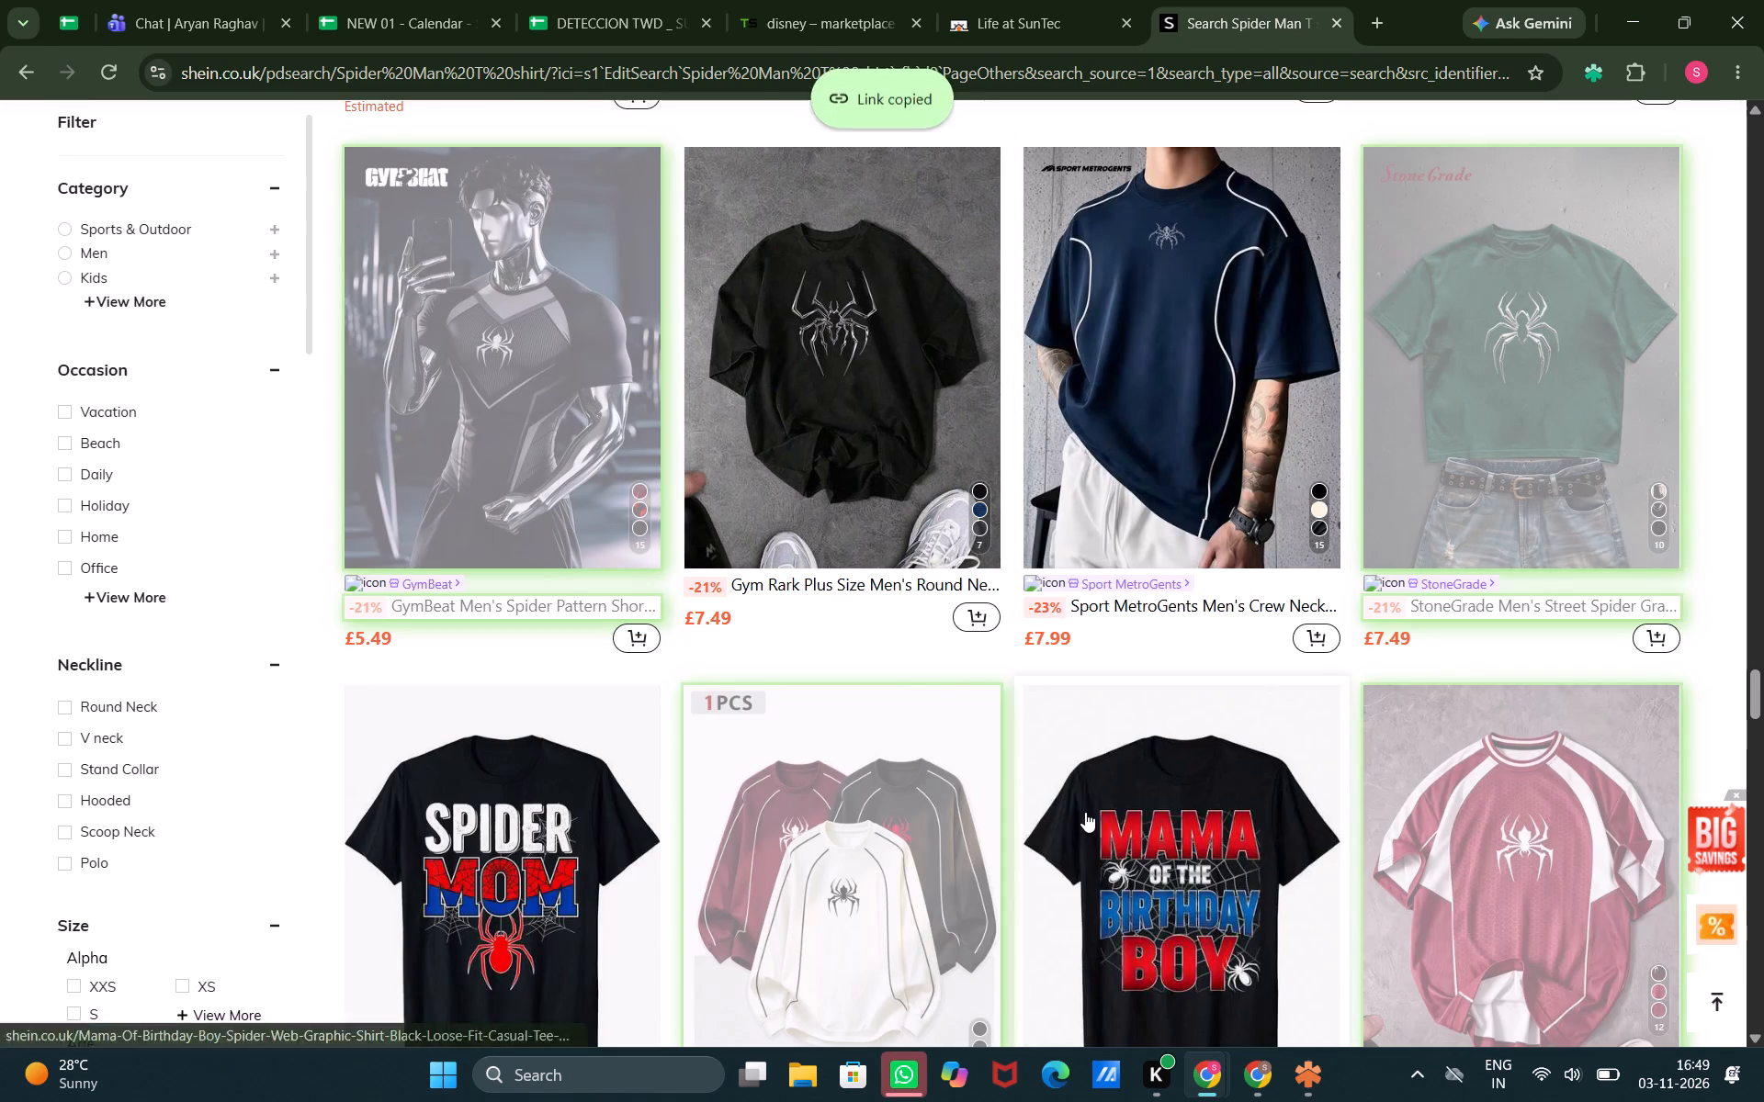
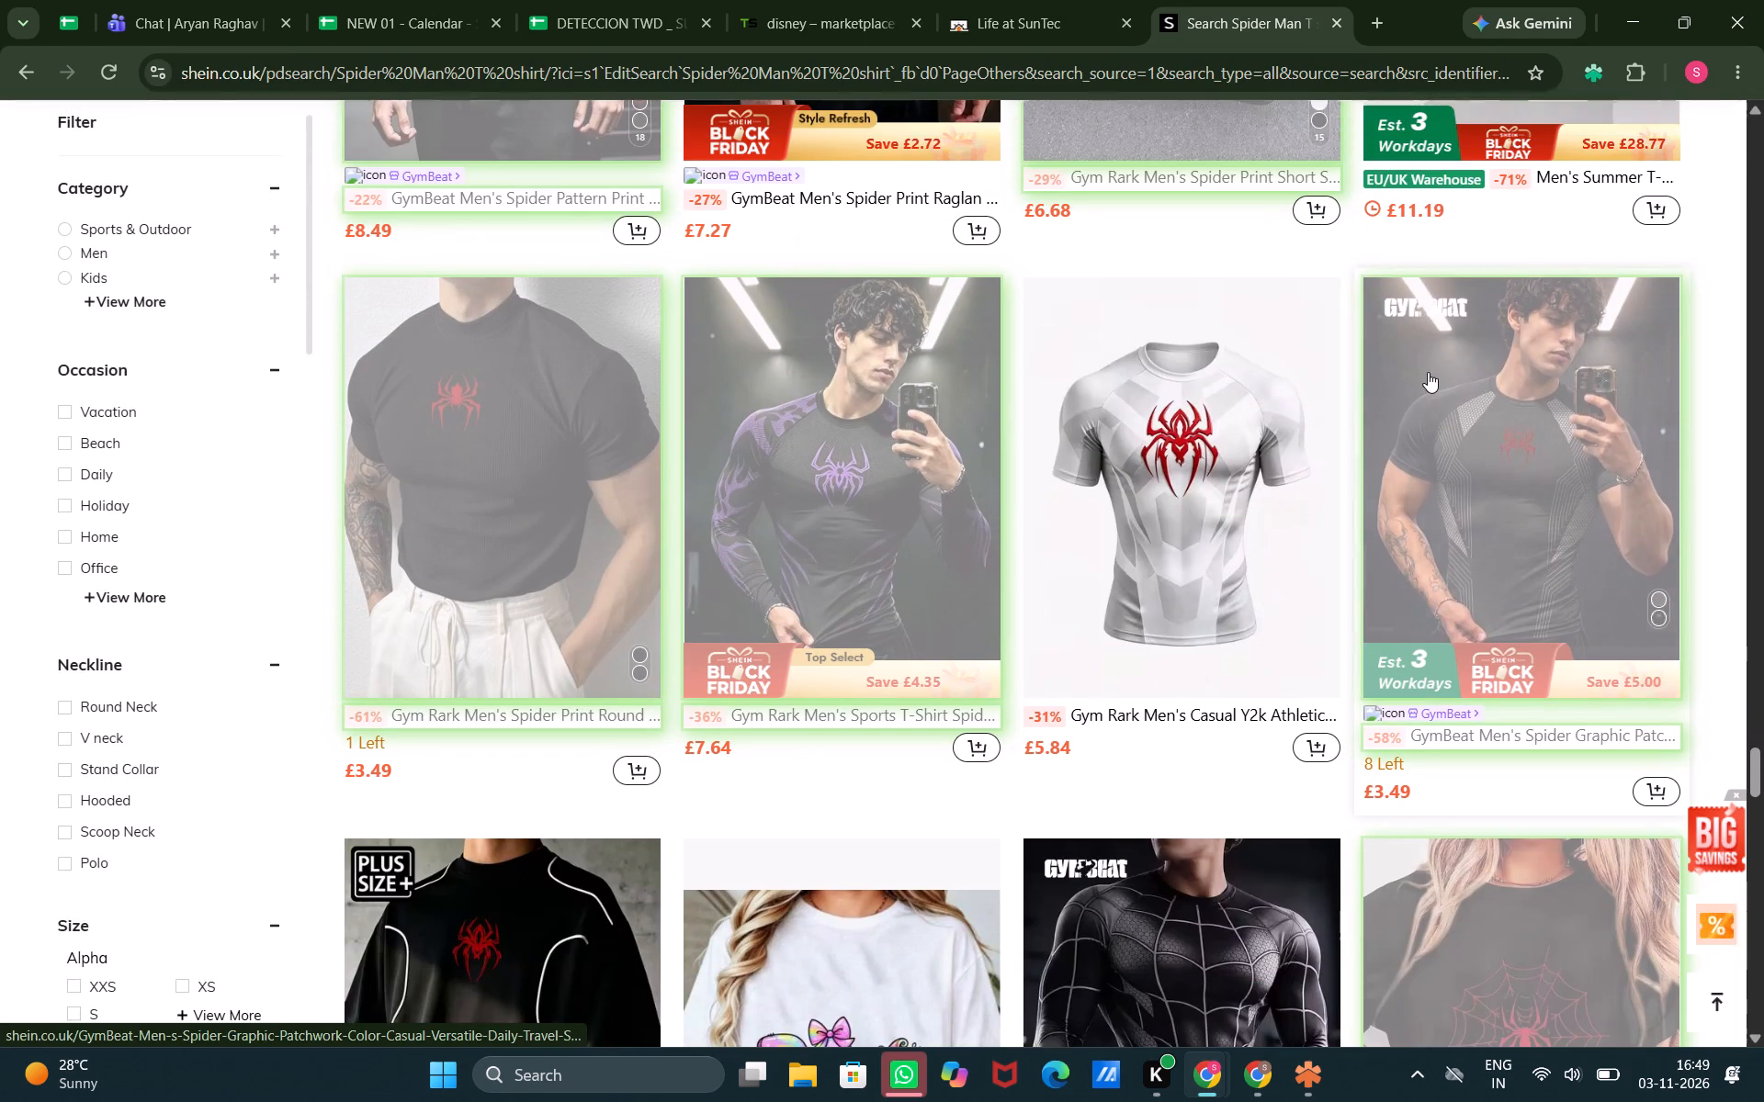
Copy the link of the white Gym Rark Men's Casual Y2k Athletic spider T-shirt priced £5.84 from the SHEIN results.
{"action": "right_click", "coordinate": [1227, 713]}
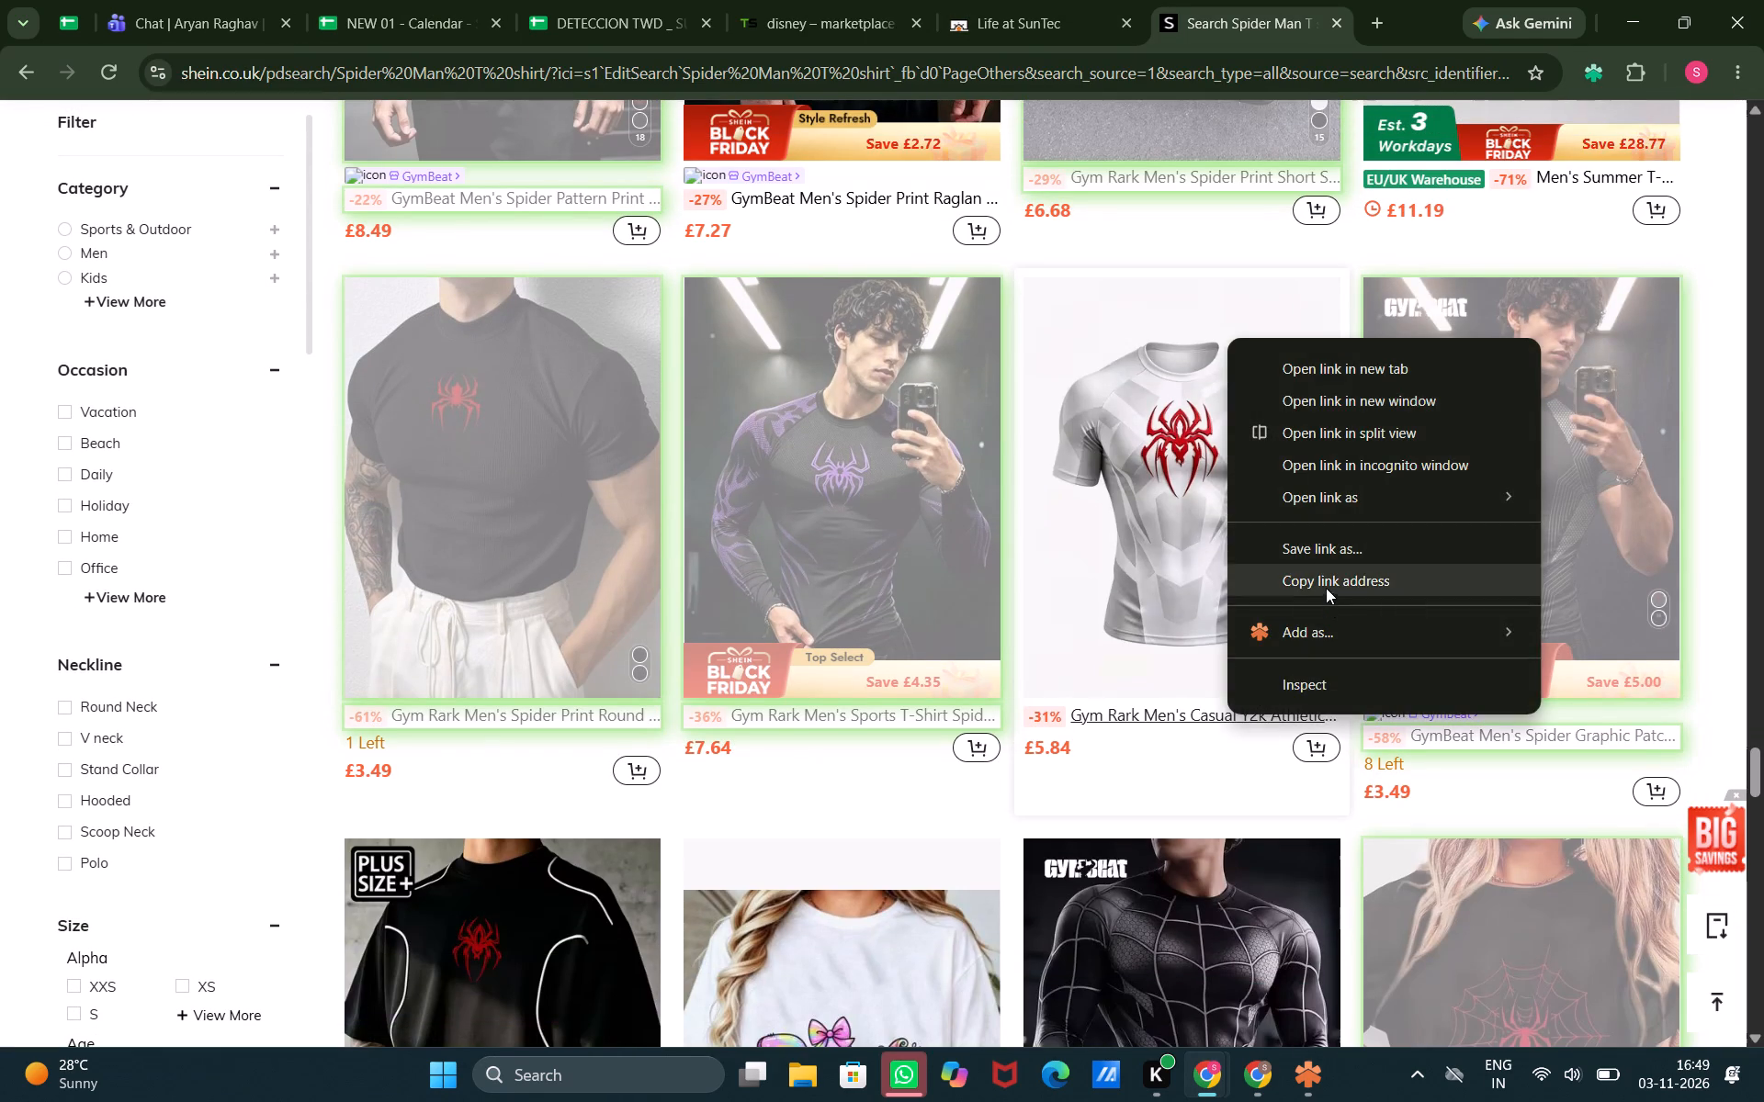
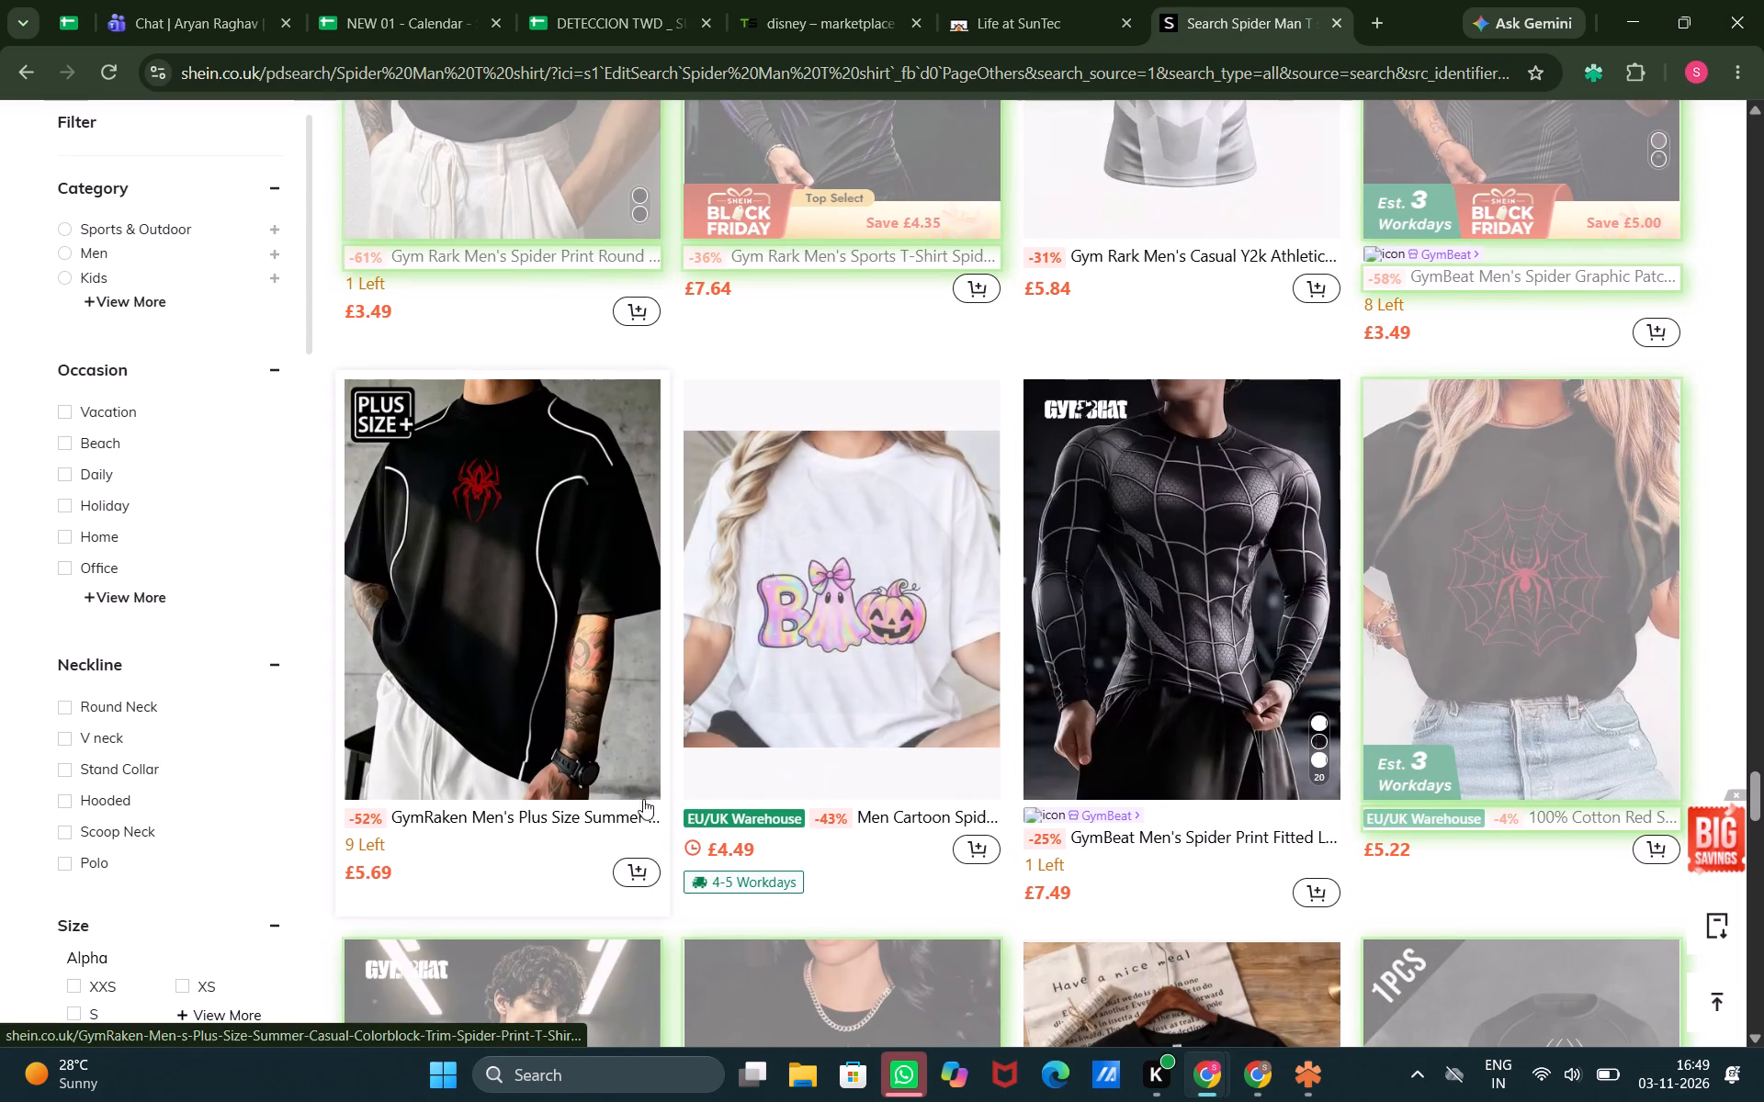
Copy the SHEIN link of the black GymRaken Men's Plus Size spider T-shirt priced £5.69 into cell C21598 of The Walt Disney sheet.
{"action": "right_click", "coordinate": [631, 811]}
{"action": "left_click", "coordinate": [770, 687]}
{"action": "key", "text": "ctrl+Tab"}
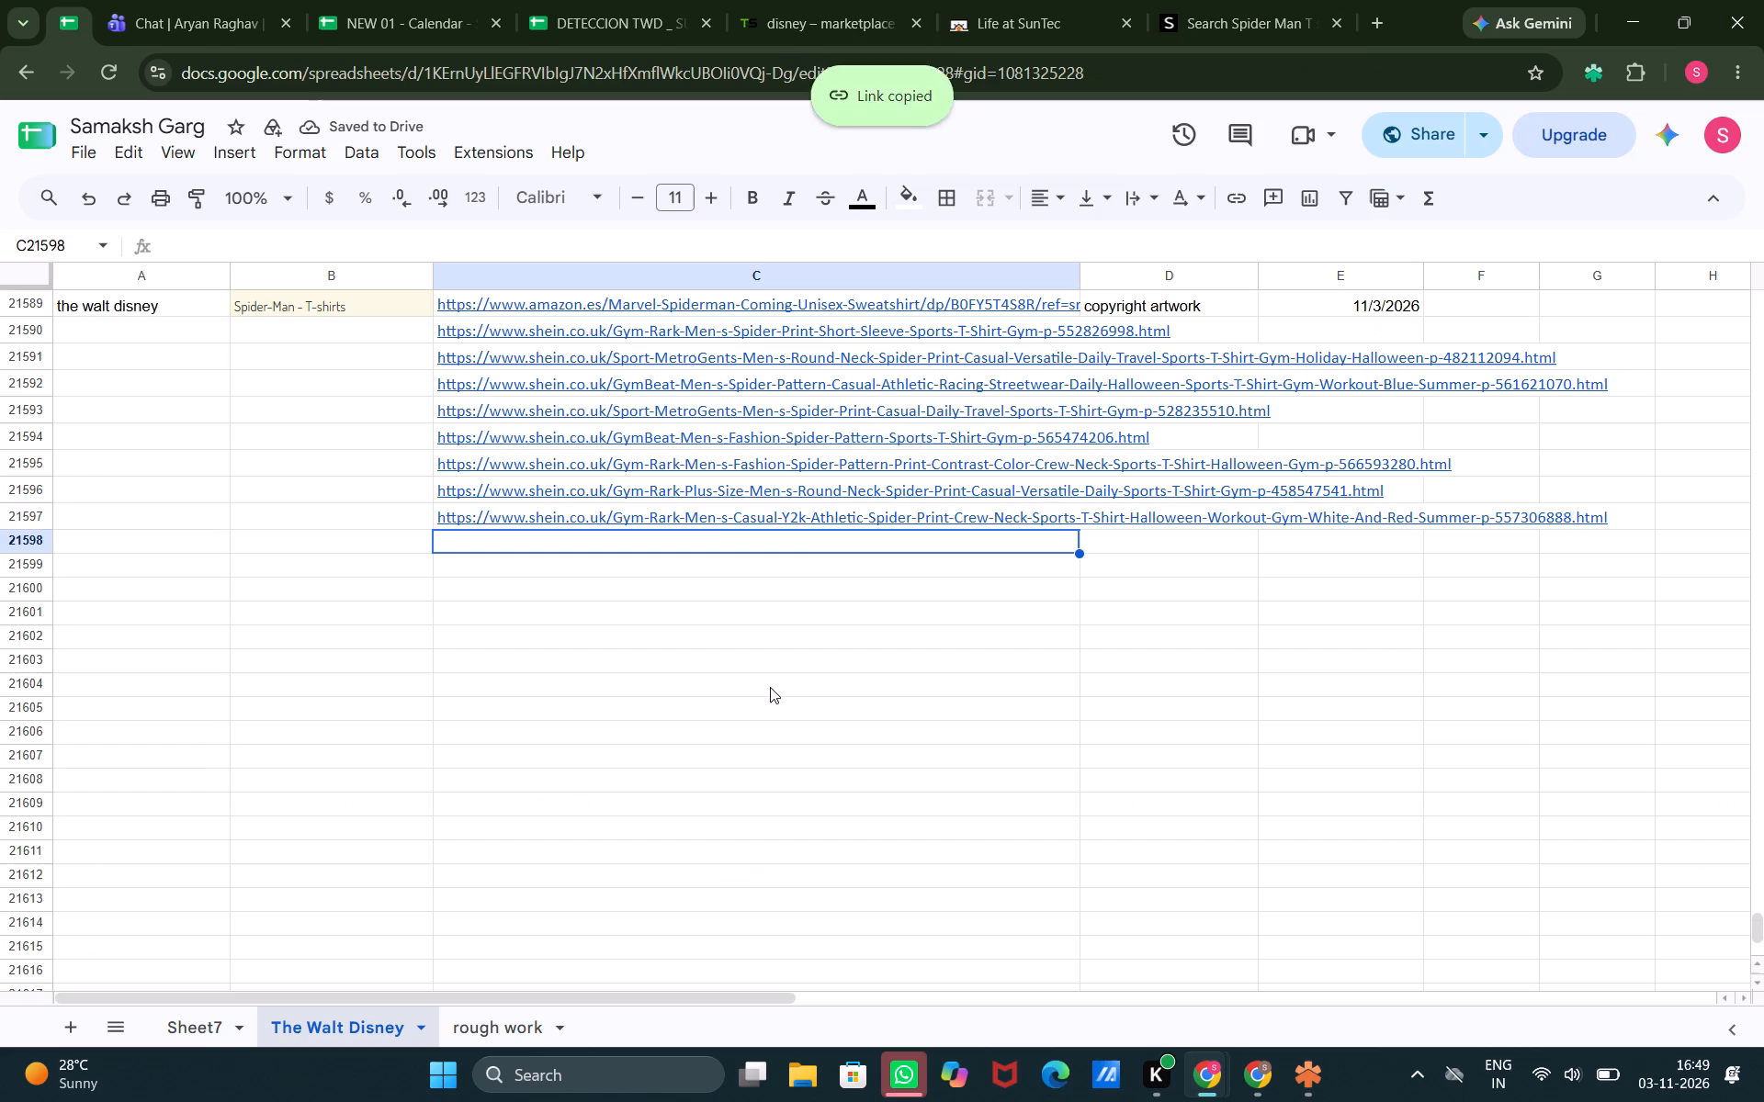
{"action": "key", "text": "ctrl+v"}
{"action": "key", "text": "Return"}
{"action": "key", "text": "Return"}
Add the SHEIN link of the maroon GymBeat Men's Spider Print Short Sleeve T-shirt priced £7.49 to cell C21599 of The Walt Disney sheet.
{"action": "key", "text": "ctrl+Tab"}
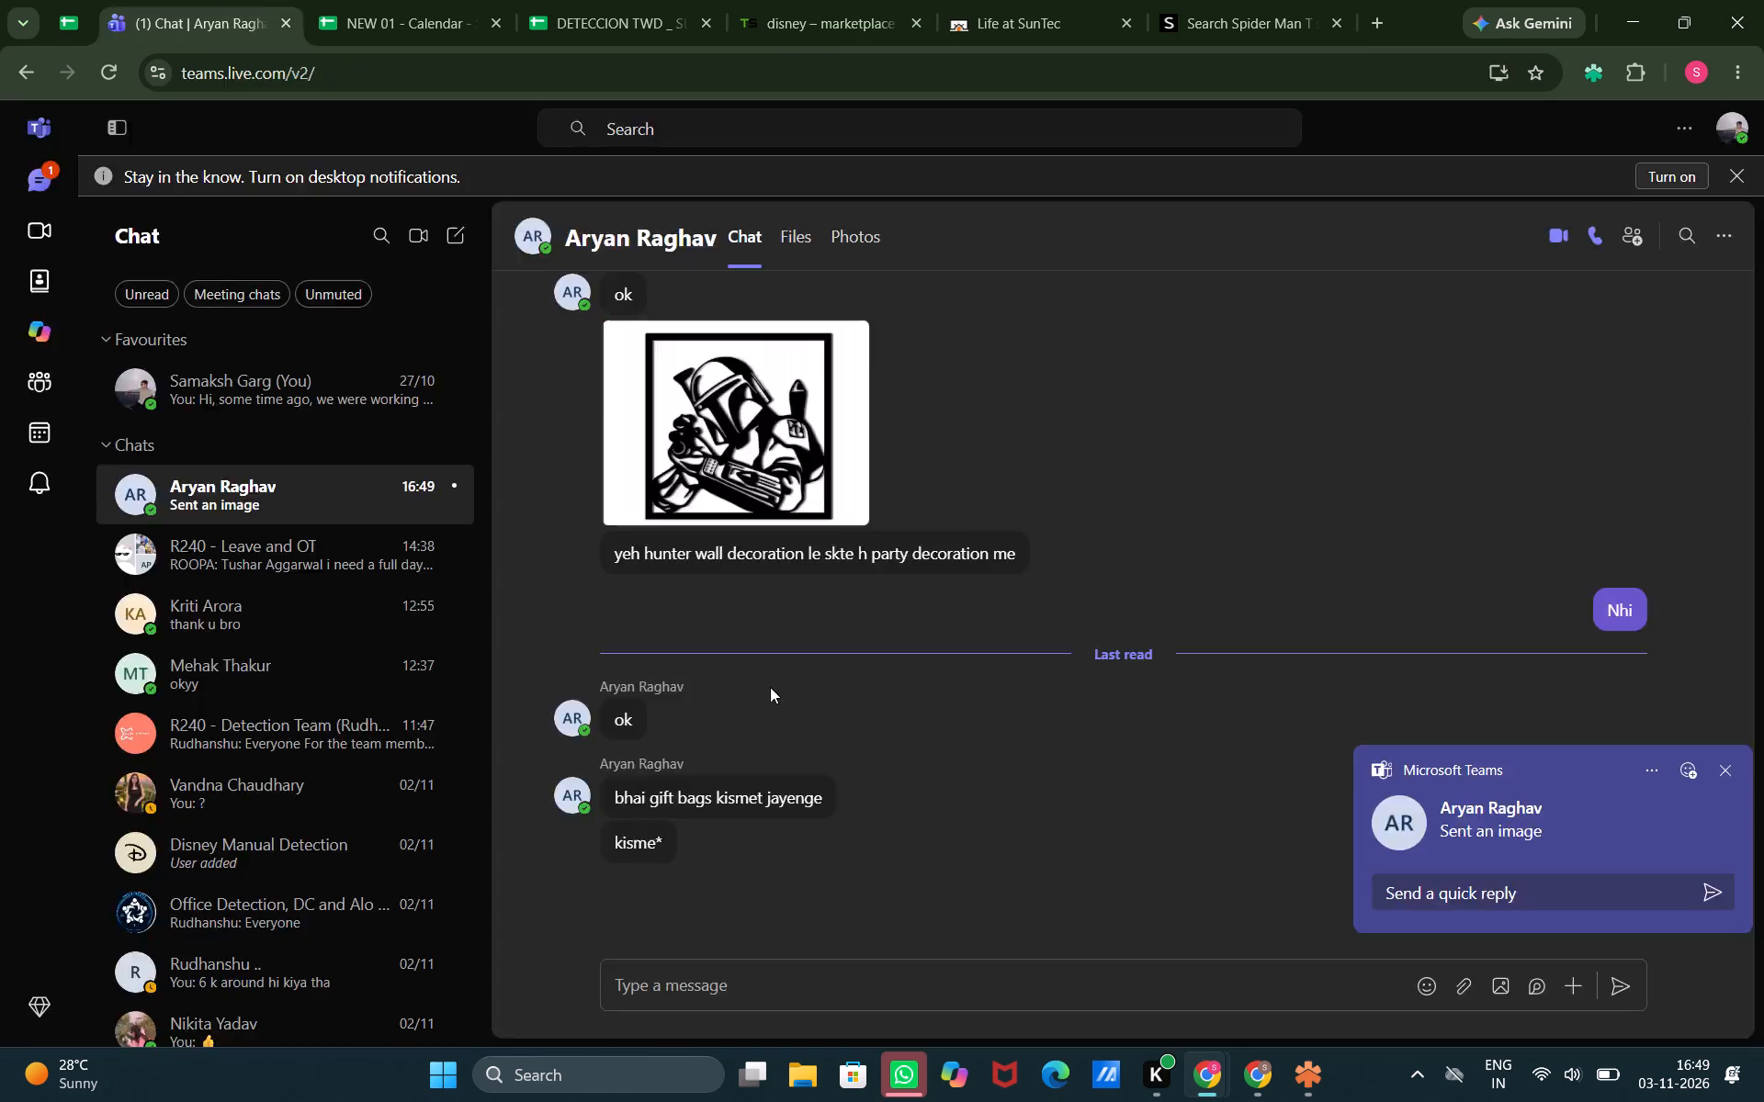
{"action": "key", "text": "ctrl+Tab"}
{"action": "key", "text": "ctrl+Tab"}
{"action": "key", "text": "ctrl+Tab"}
{"action": "key", "text": "ctrl+Tab"}
{"action": "key", "text": "ctrl+Tab"}
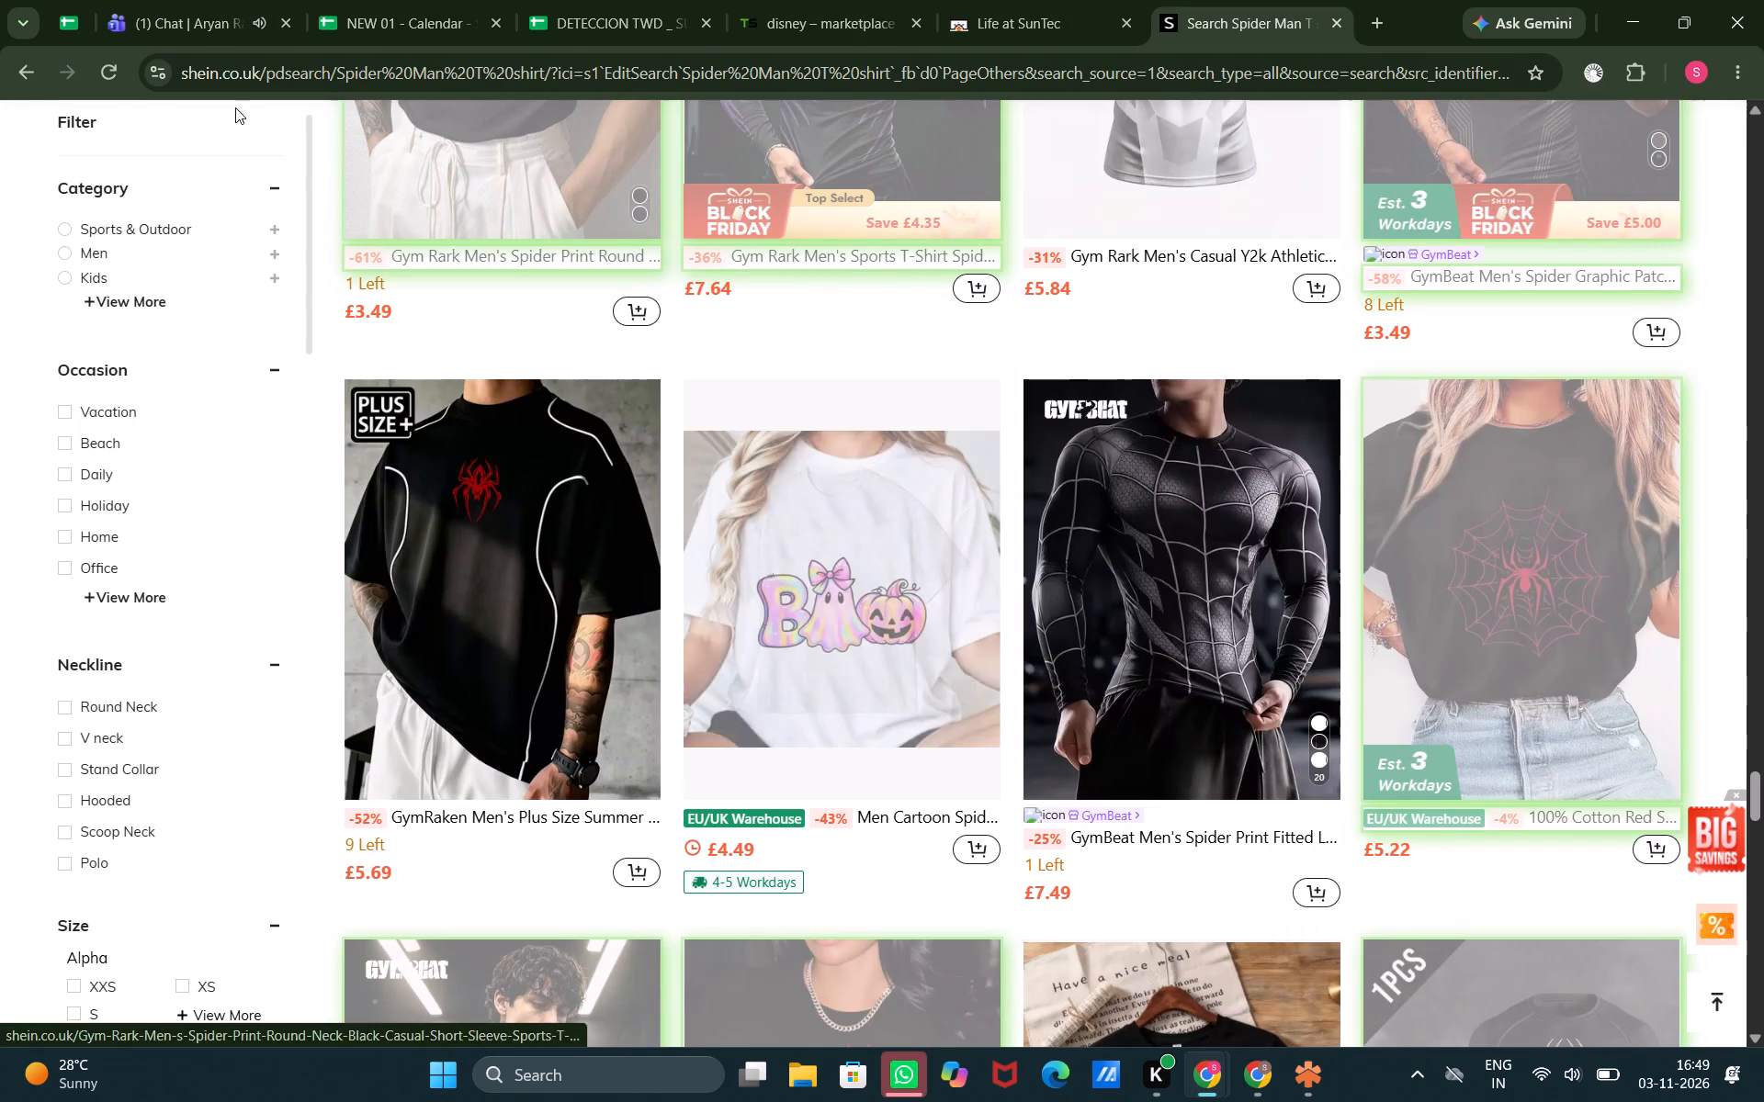
{"action": "scroll", "coordinate": [988, 441], "scroll_direction": "down", "scroll_amount": 5}
{"action": "scroll", "coordinate": [1412, 512], "scroll_direction": "down", "scroll_amount": 4}
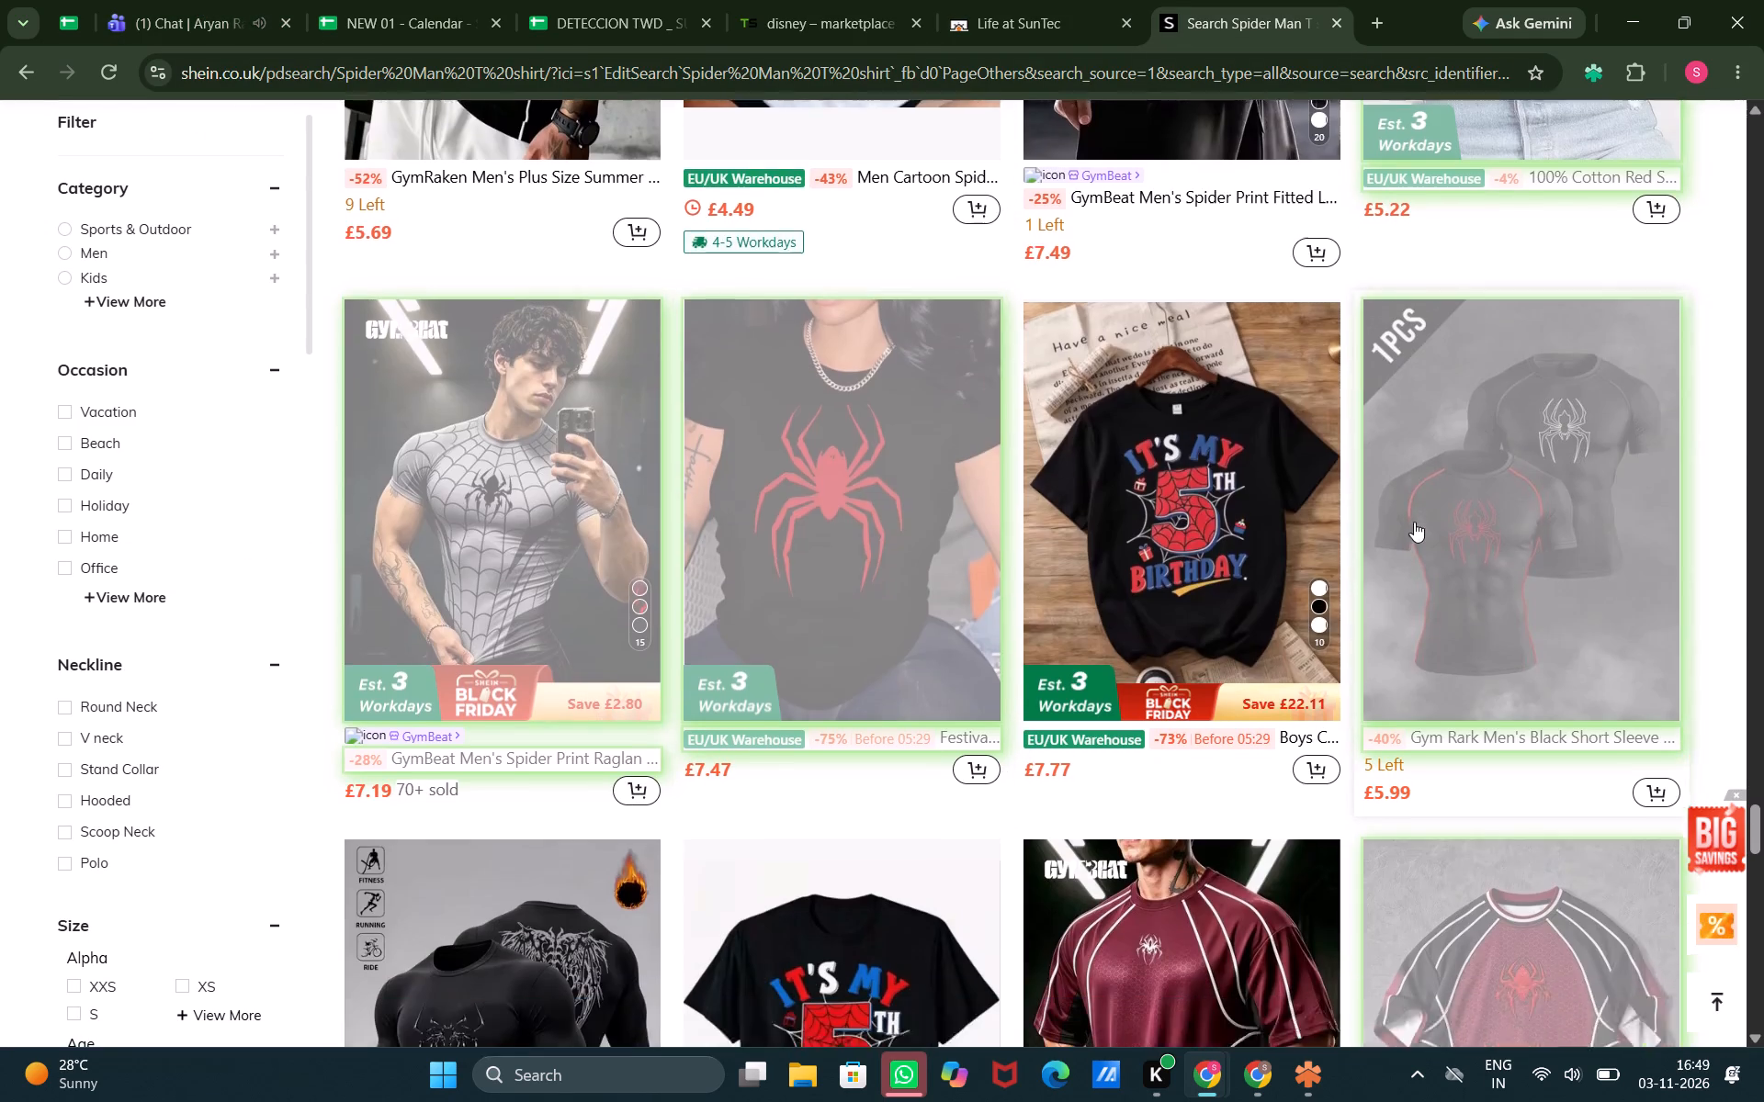
{"action": "scroll", "coordinate": [1414, 522], "scroll_direction": "down", "scroll_amount": 2}
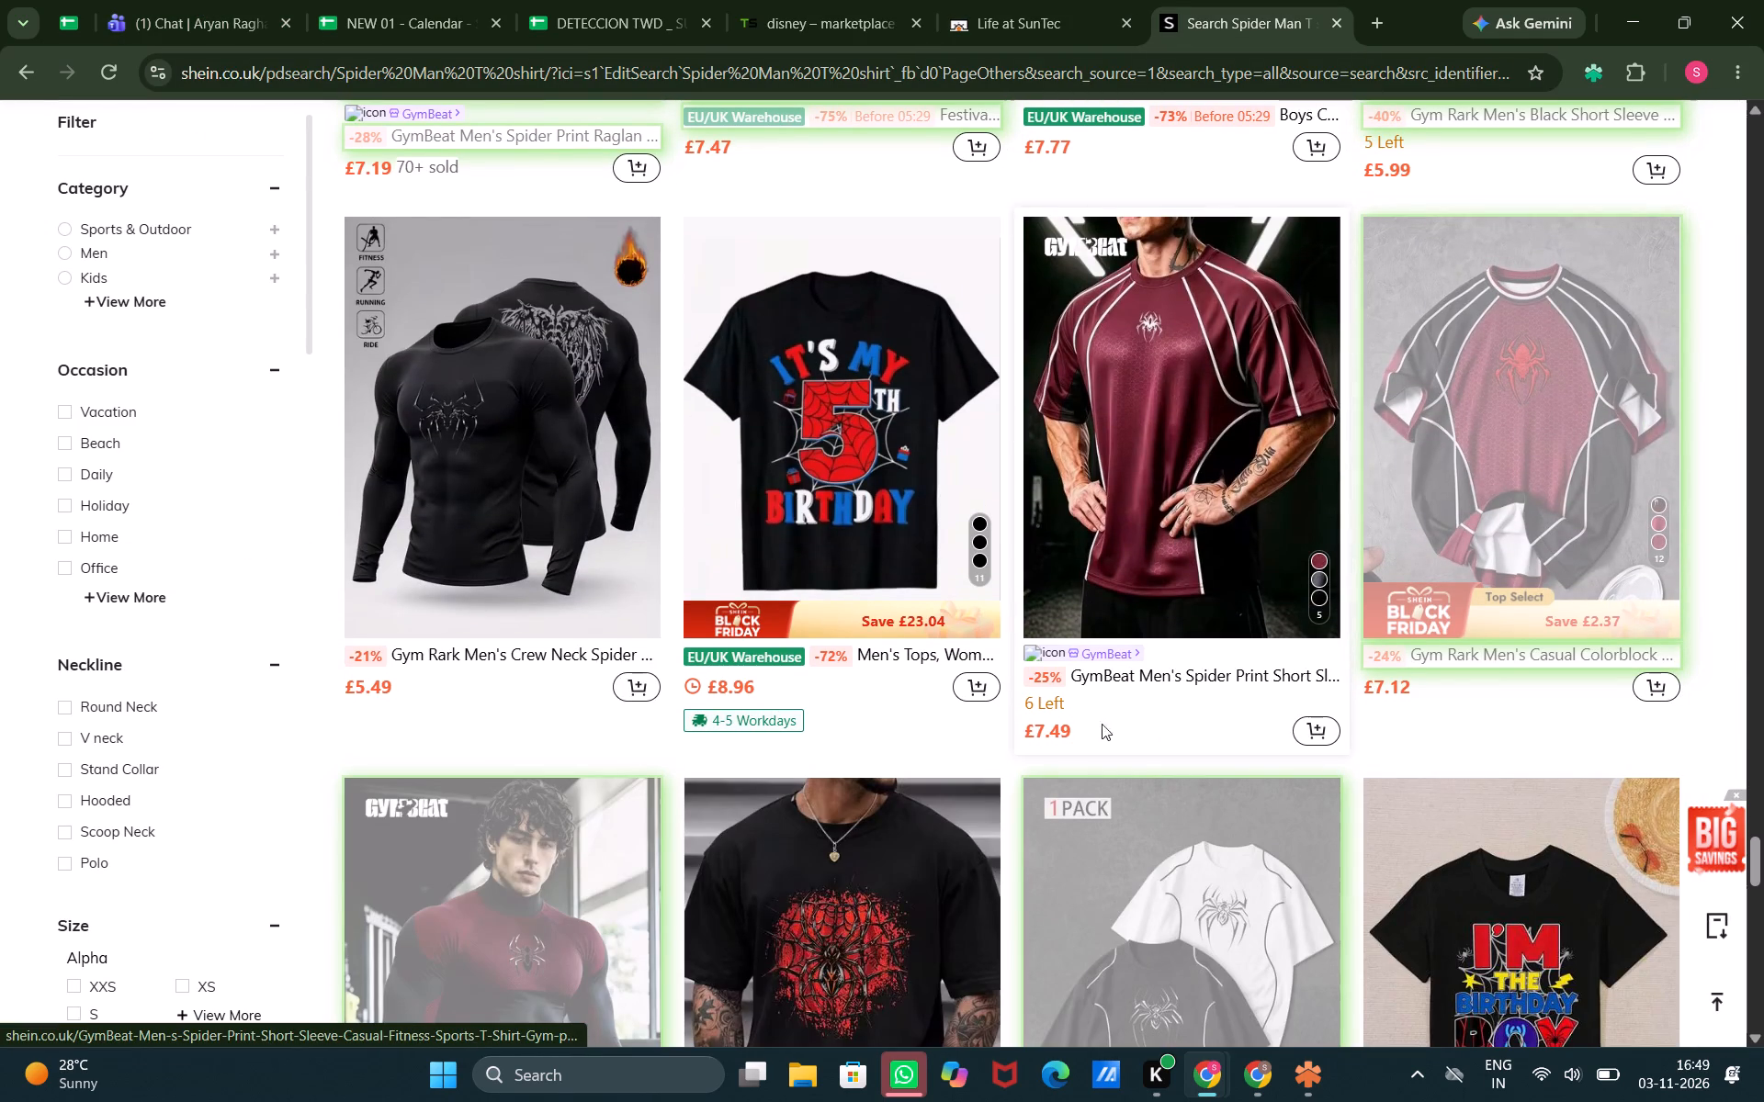
{"action": "right_click", "coordinate": [1150, 688]}
{"action": "left_click", "coordinate": [1255, 562]}
{"action": "key", "text": "ctrl+Tab"}
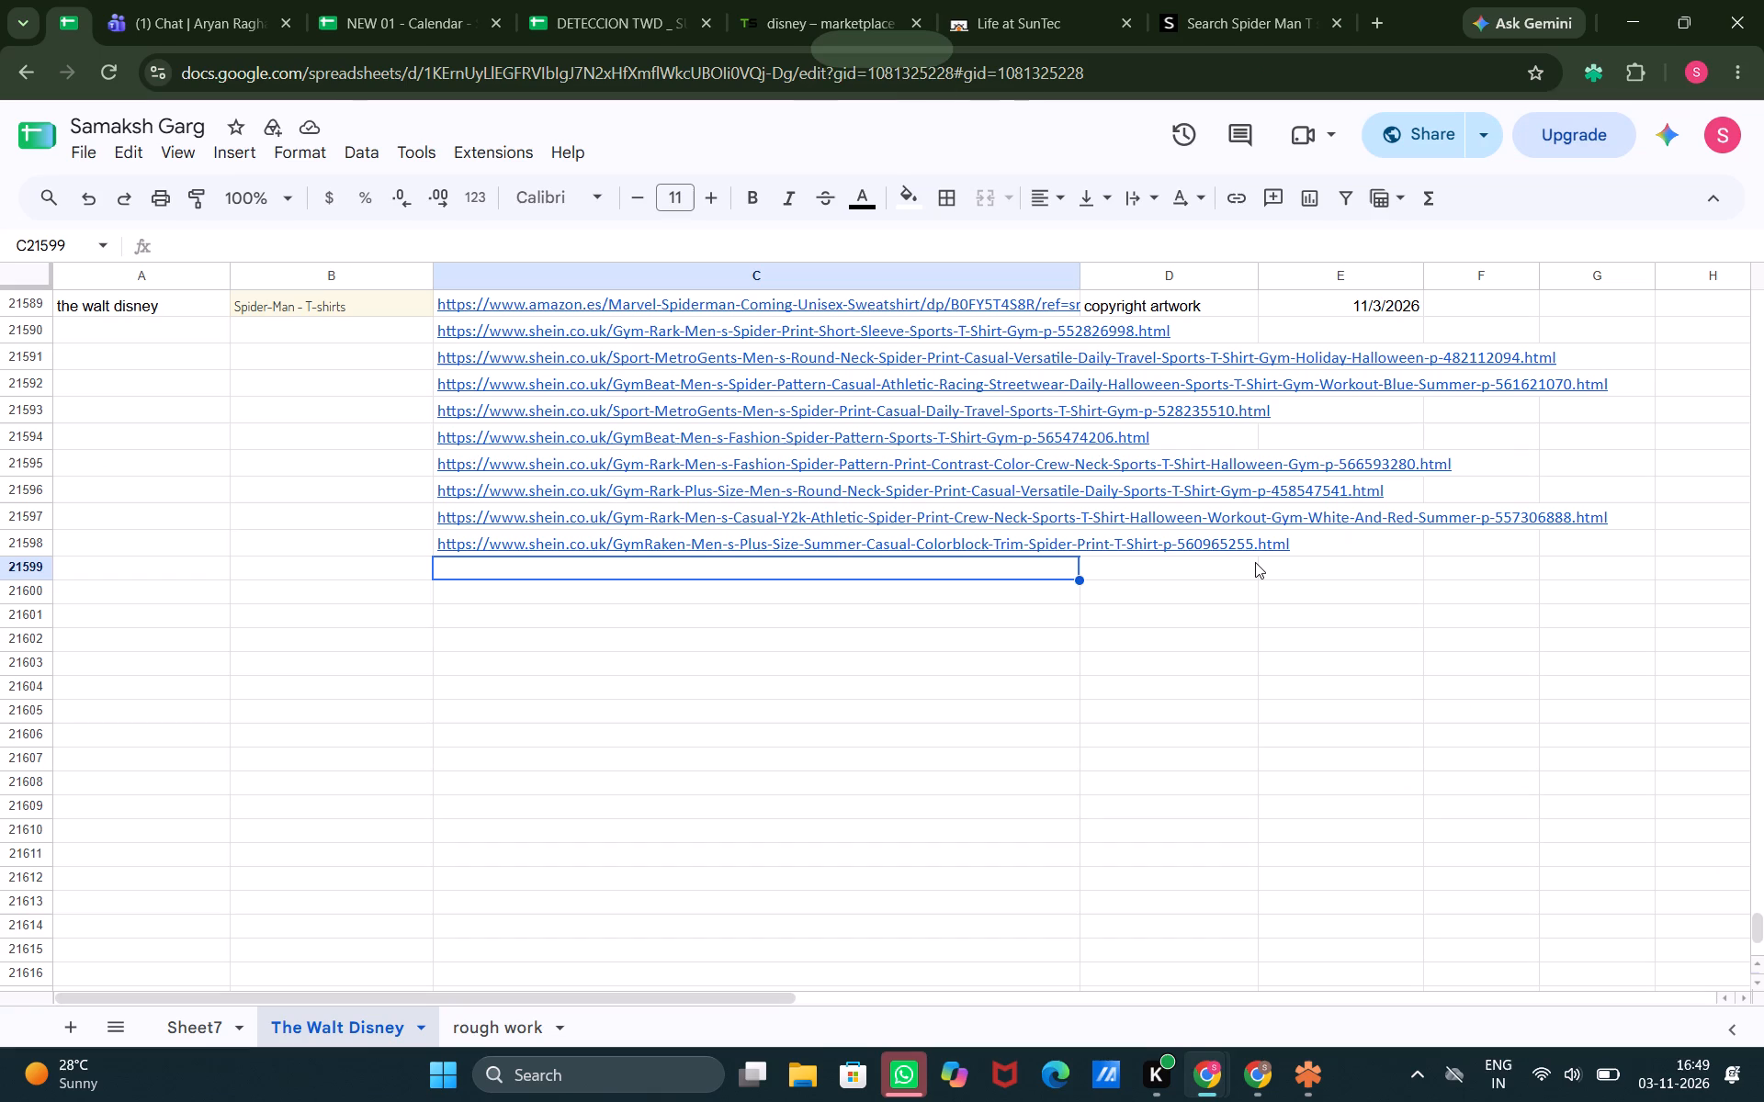
{"action": "key", "text": "ctrl+v"}
{"action": "key", "text": "Return"}
{"action": "key", "text": "Return"}
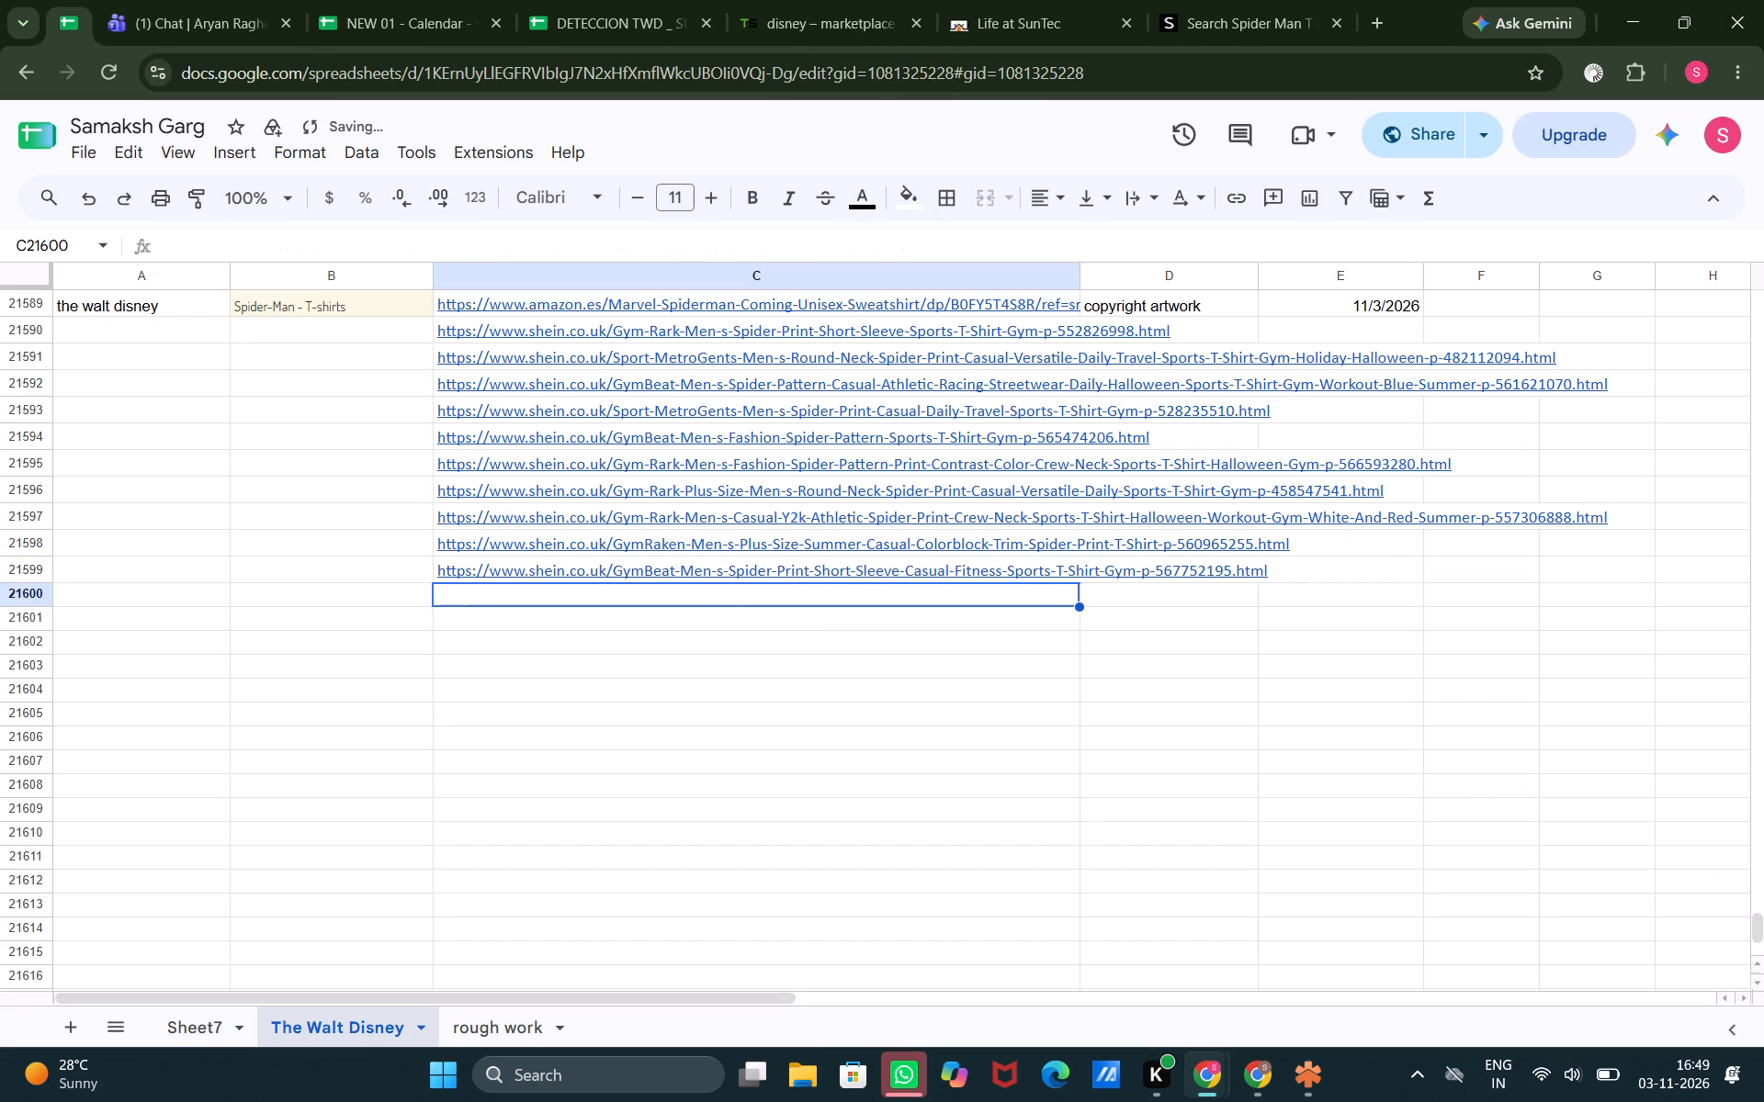
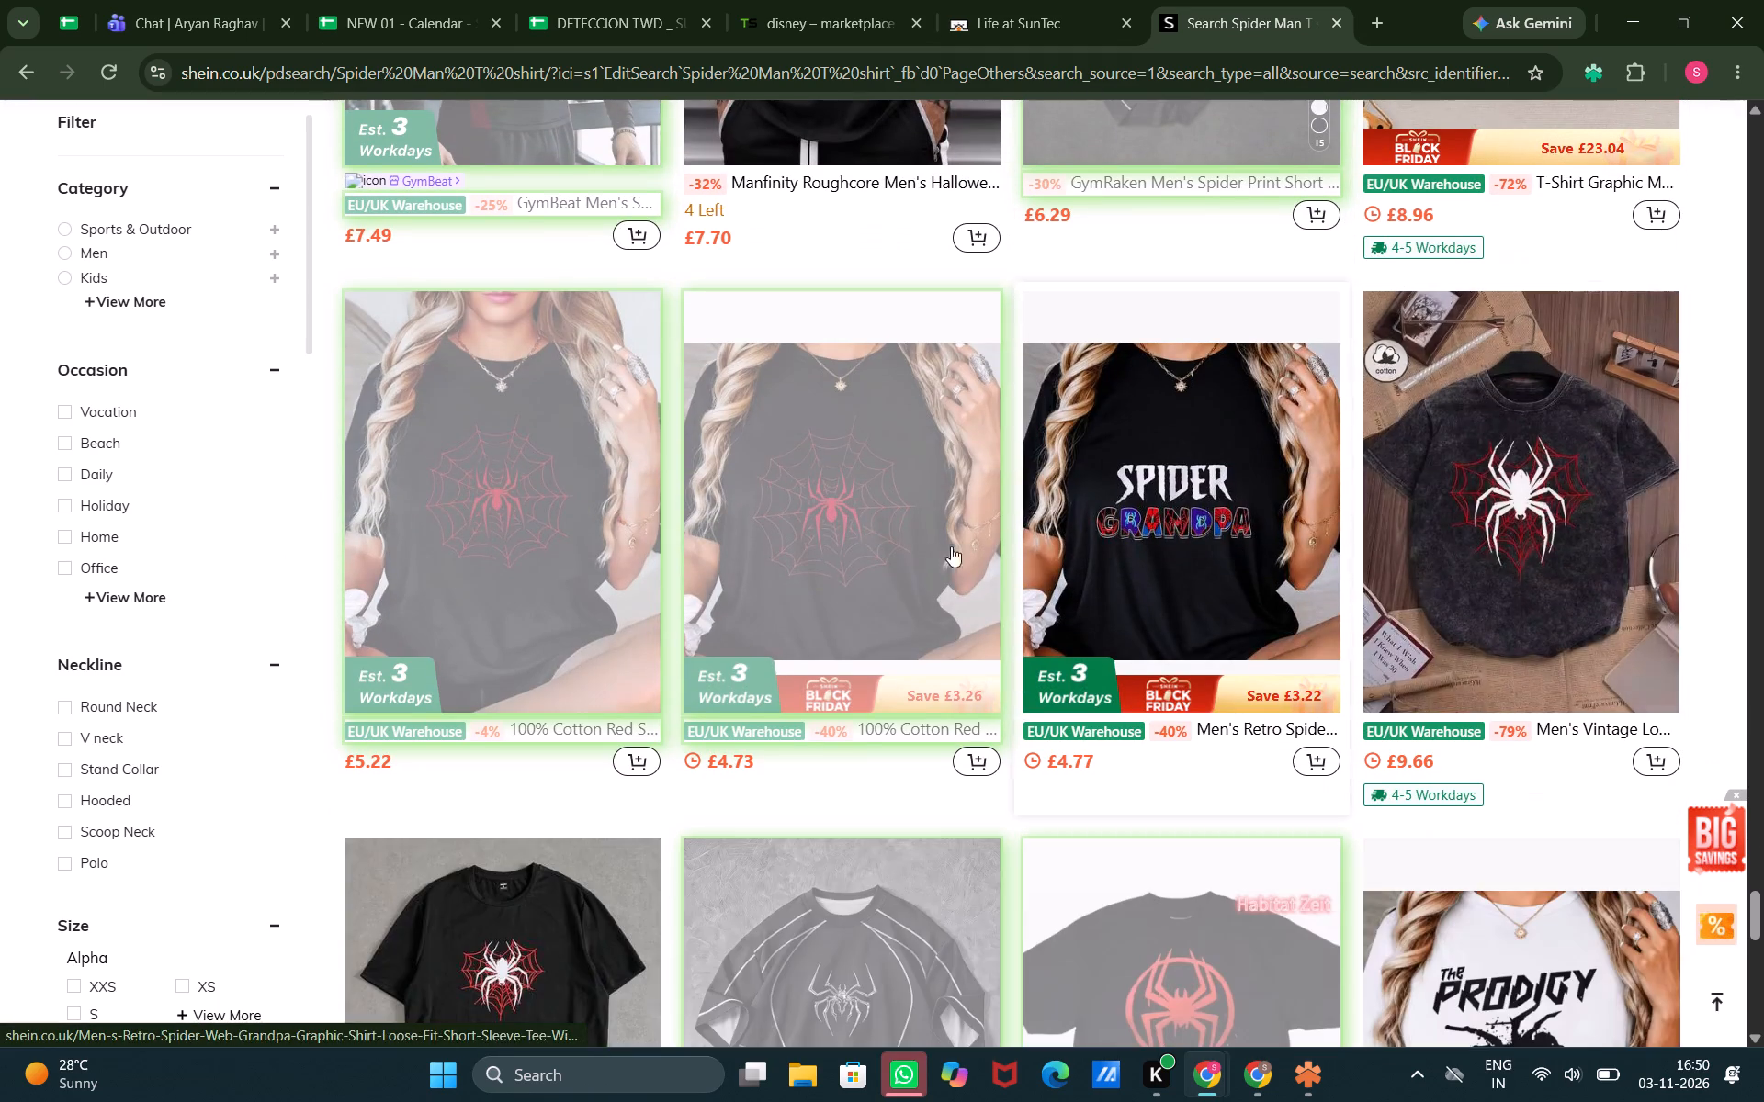
Open page 2 of the SHEIN search results for Spider Man T shirt.
{"action": "scroll", "coordinate": [761, 523], "scroll_direction": "down", "scroll_amount": 5}
{"action": "scroll", "coordinate": [1698, 422], "scroll_direction": "down", "scroll_amount": 6}
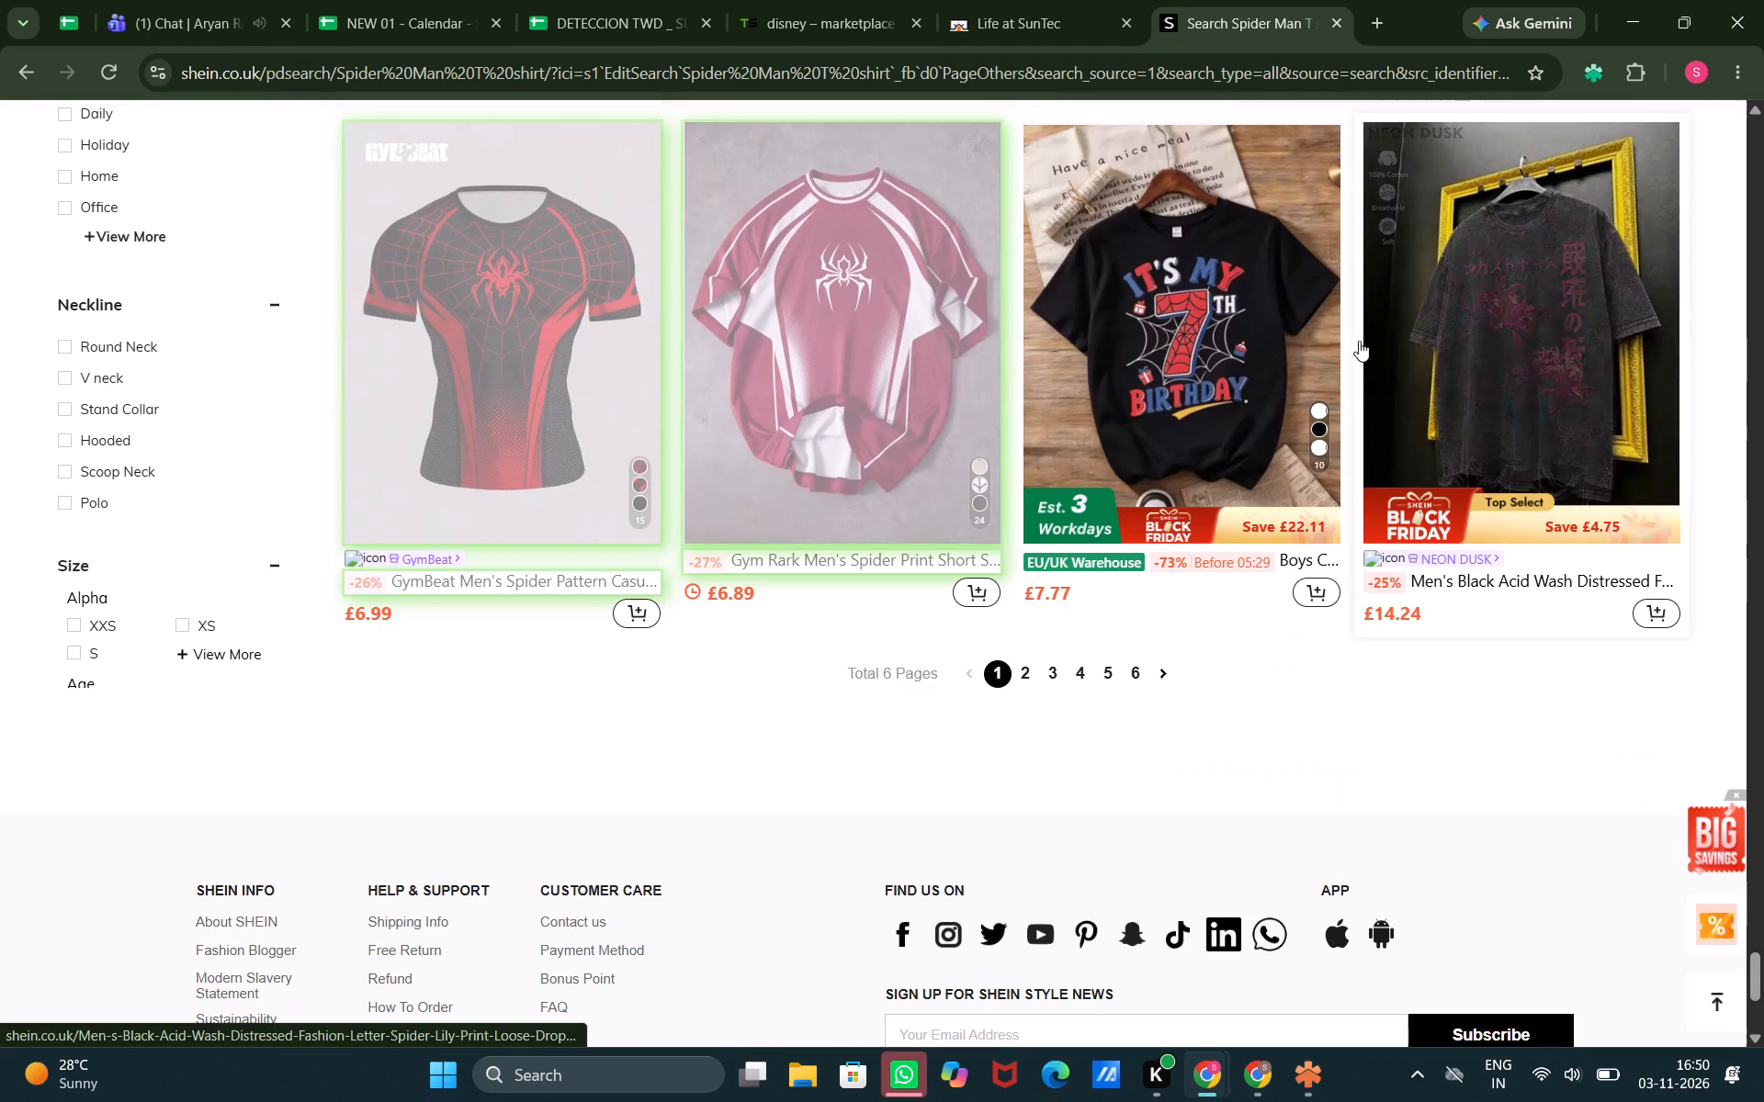
{"action": "left_click", "coordinate": [1034, 663]}
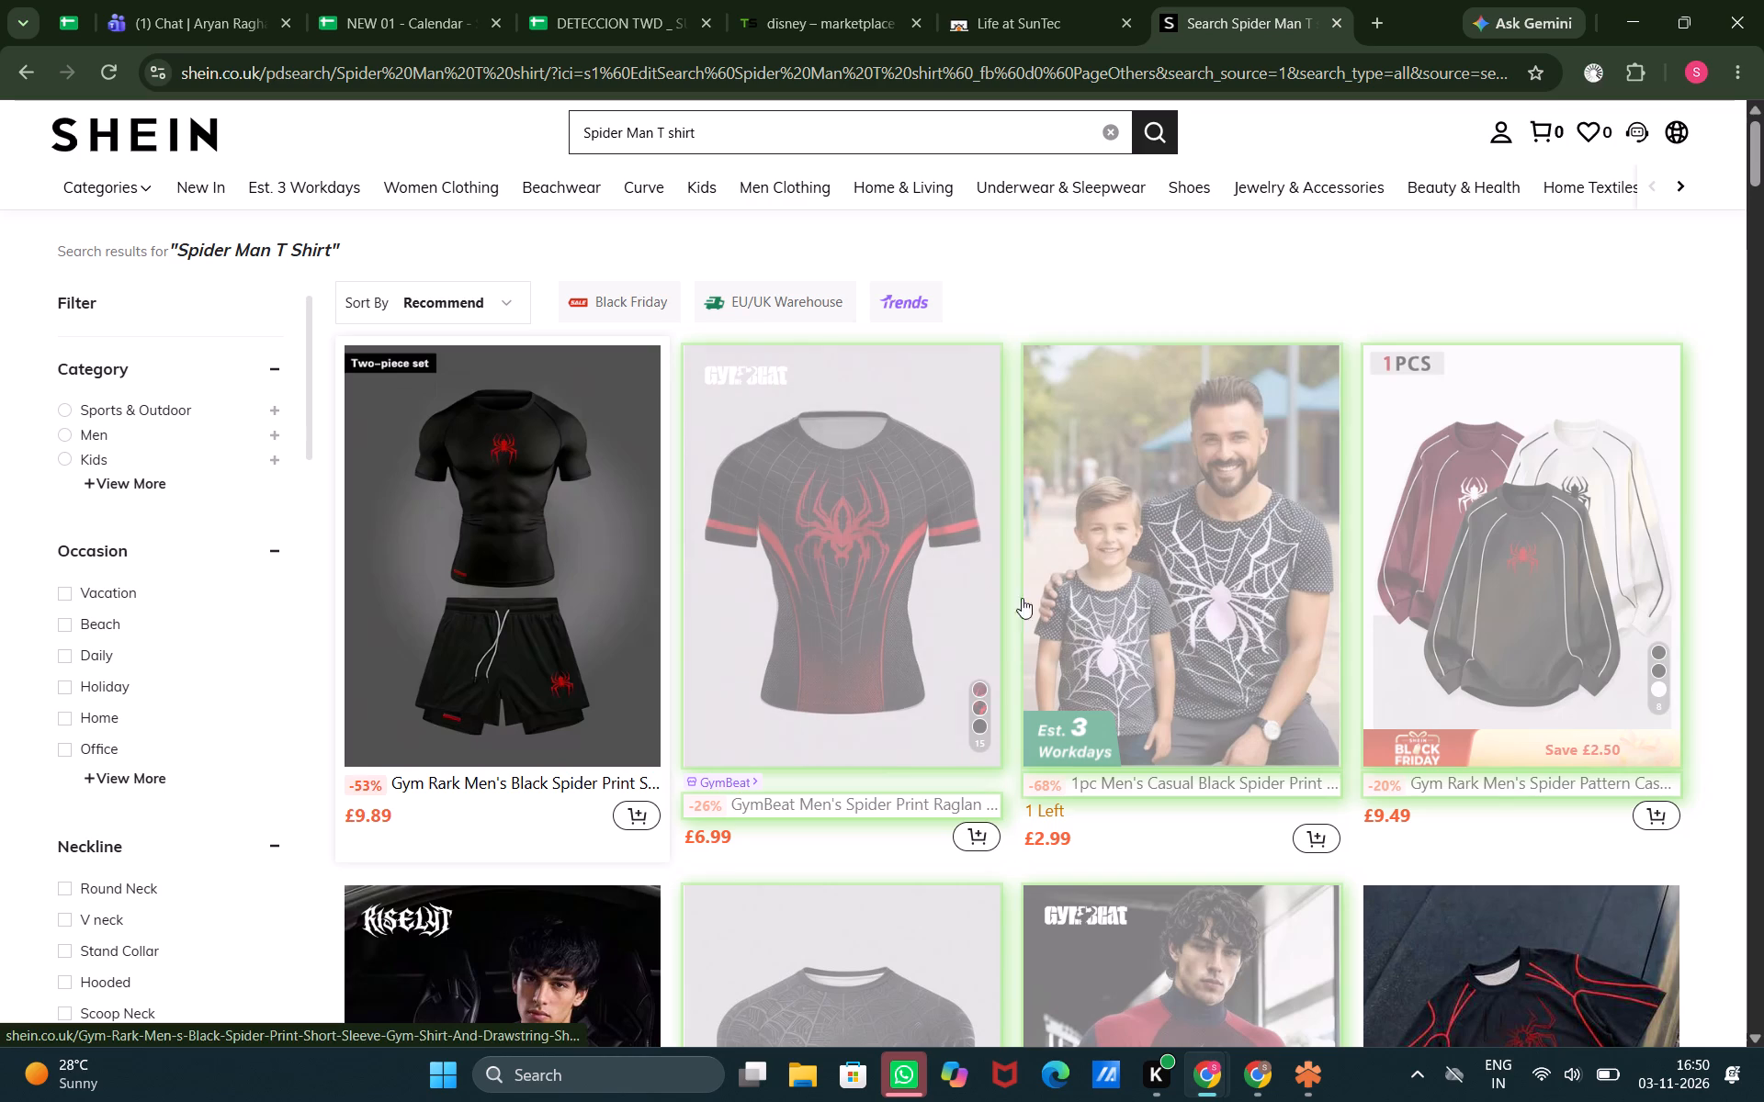
Copy the SHEIN link of the Gym Rark Men's Black Spider Print two-piece set priced £9.89 into cell C21600 of The Walt Disney sheet.
{"action": "right_click", "coordinate": [610, 779]}
{"action": "left_click", "coordinate": [713, 632]}
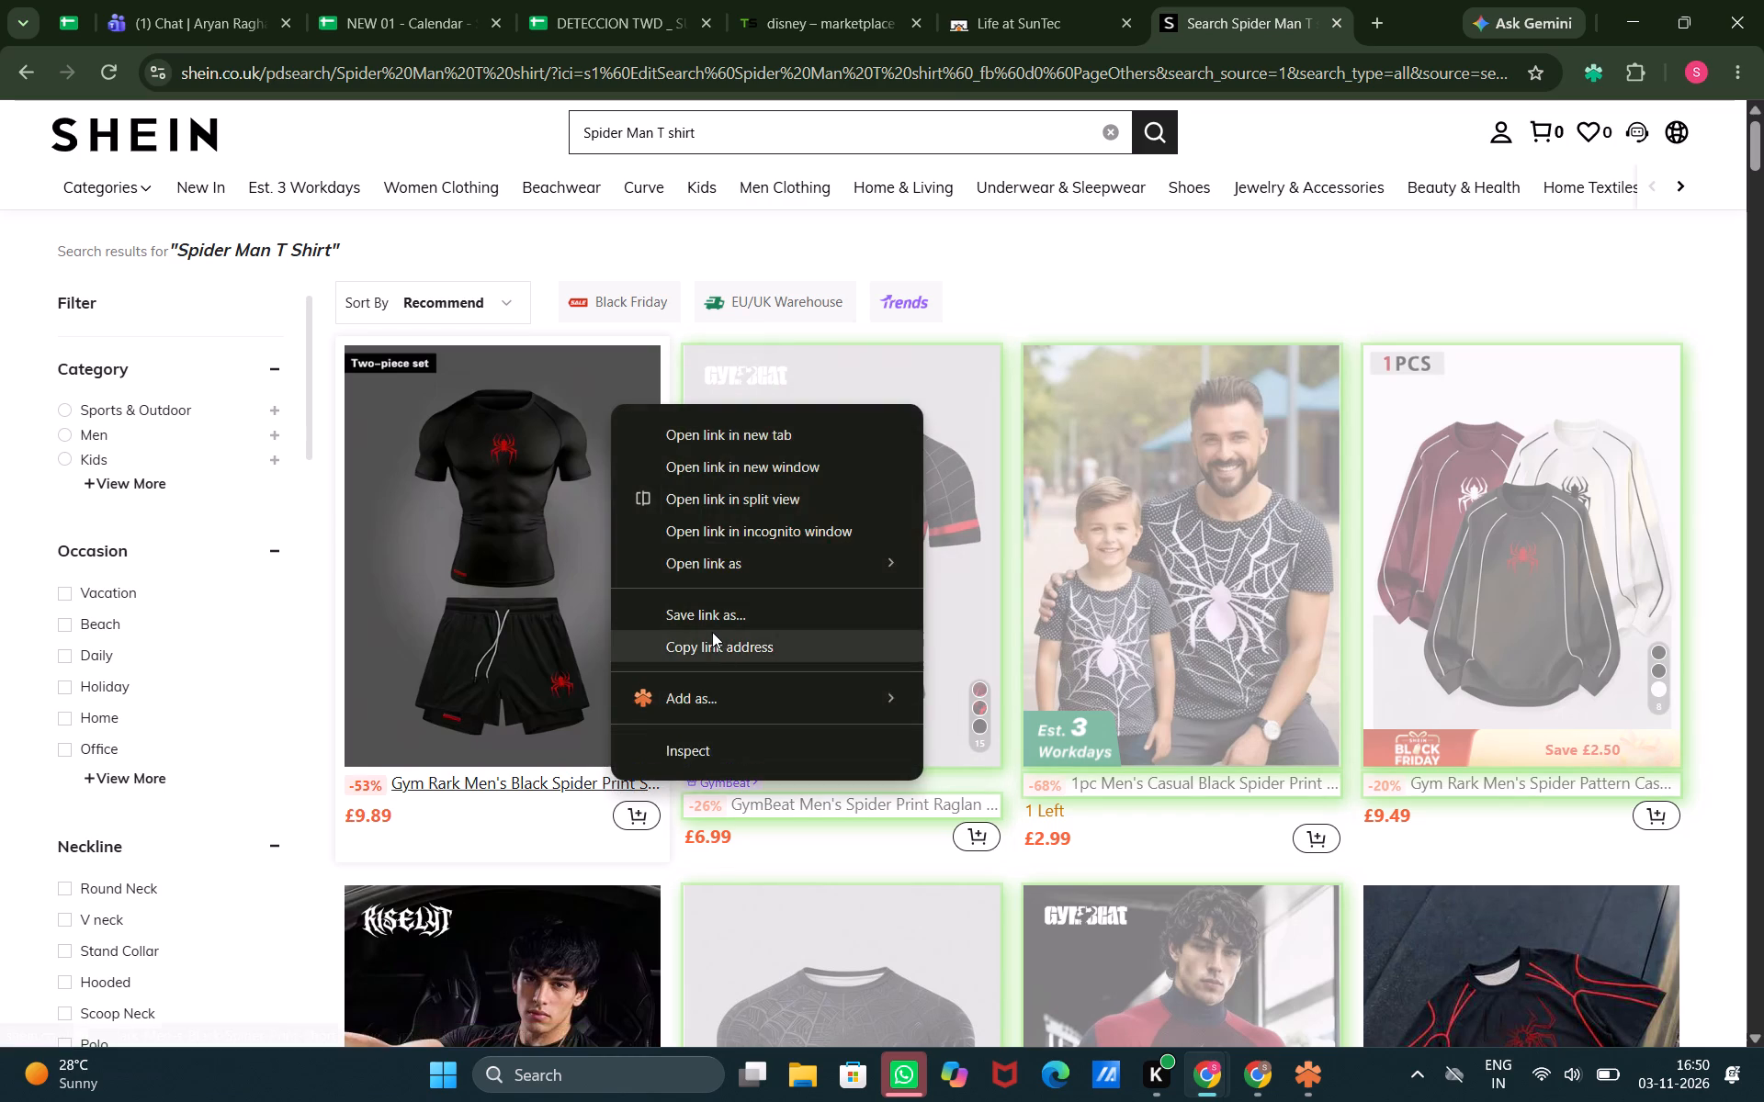
{"action": "key", "text": "ctrl+Tab"}
{"action": "key", "text": "ctrl+v"}
{"action": "key", "text": "Return"}
{"action": "key", "text": "Return"}
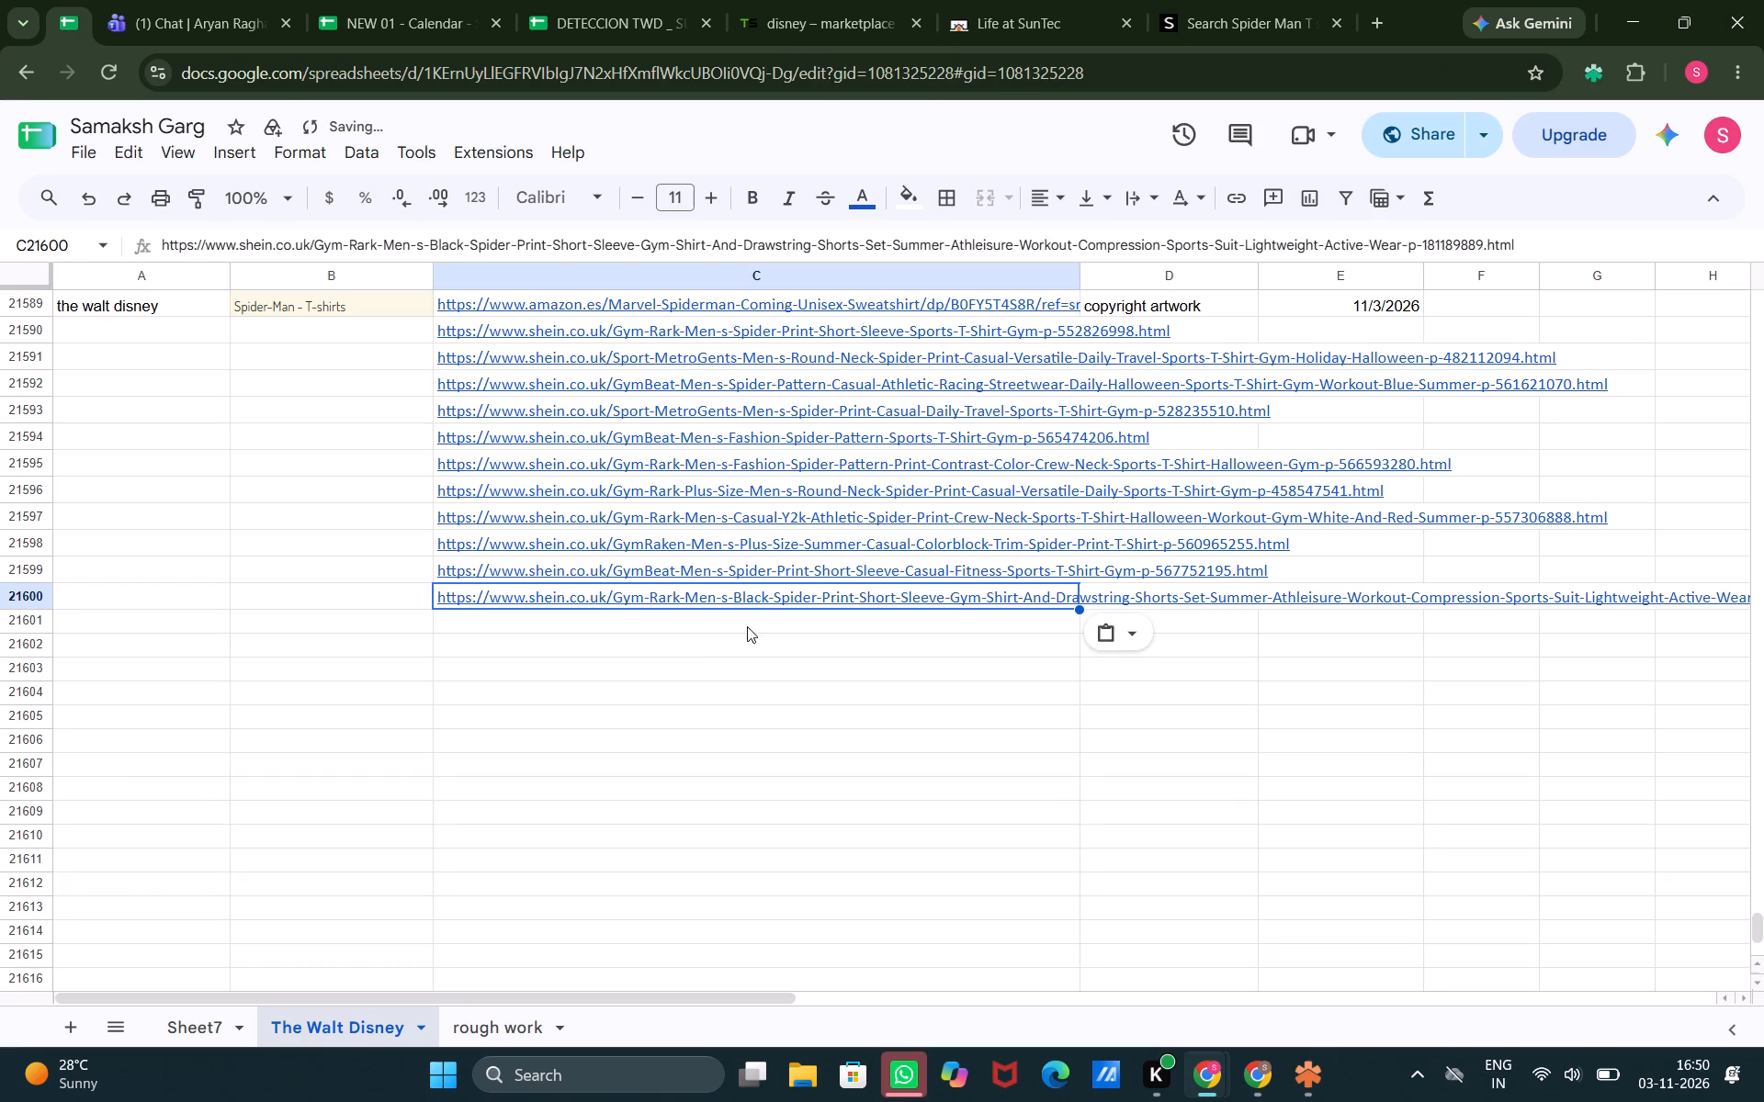
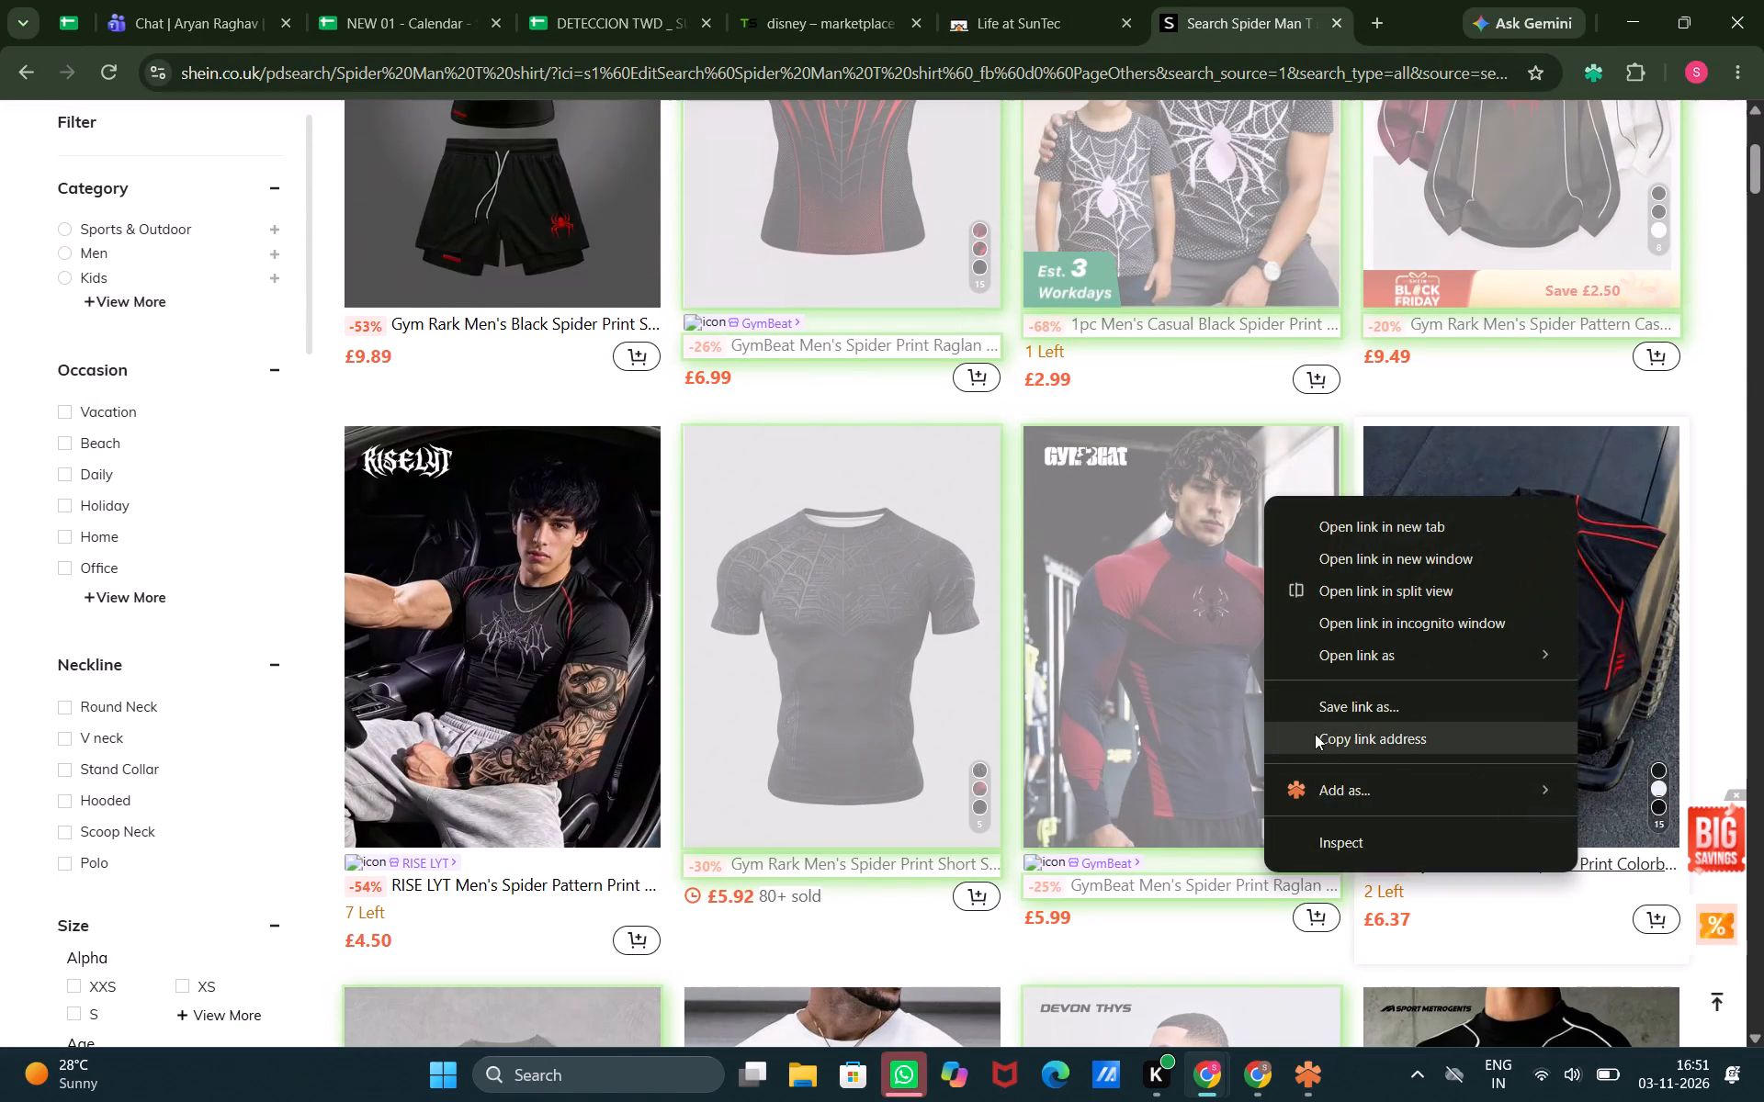
Copy the SHEIN link of the Gym Rark Men's Spider Print Colorblock T-shirt priced £6.37 into cell C21601 of The Walt Disney sheet.
{"action": "left_click", "coordinate": [1338, 754]}
{"action": "key", "text": "ctrl+Tab"}
{"action": "key", "text": "ctrl+v"}
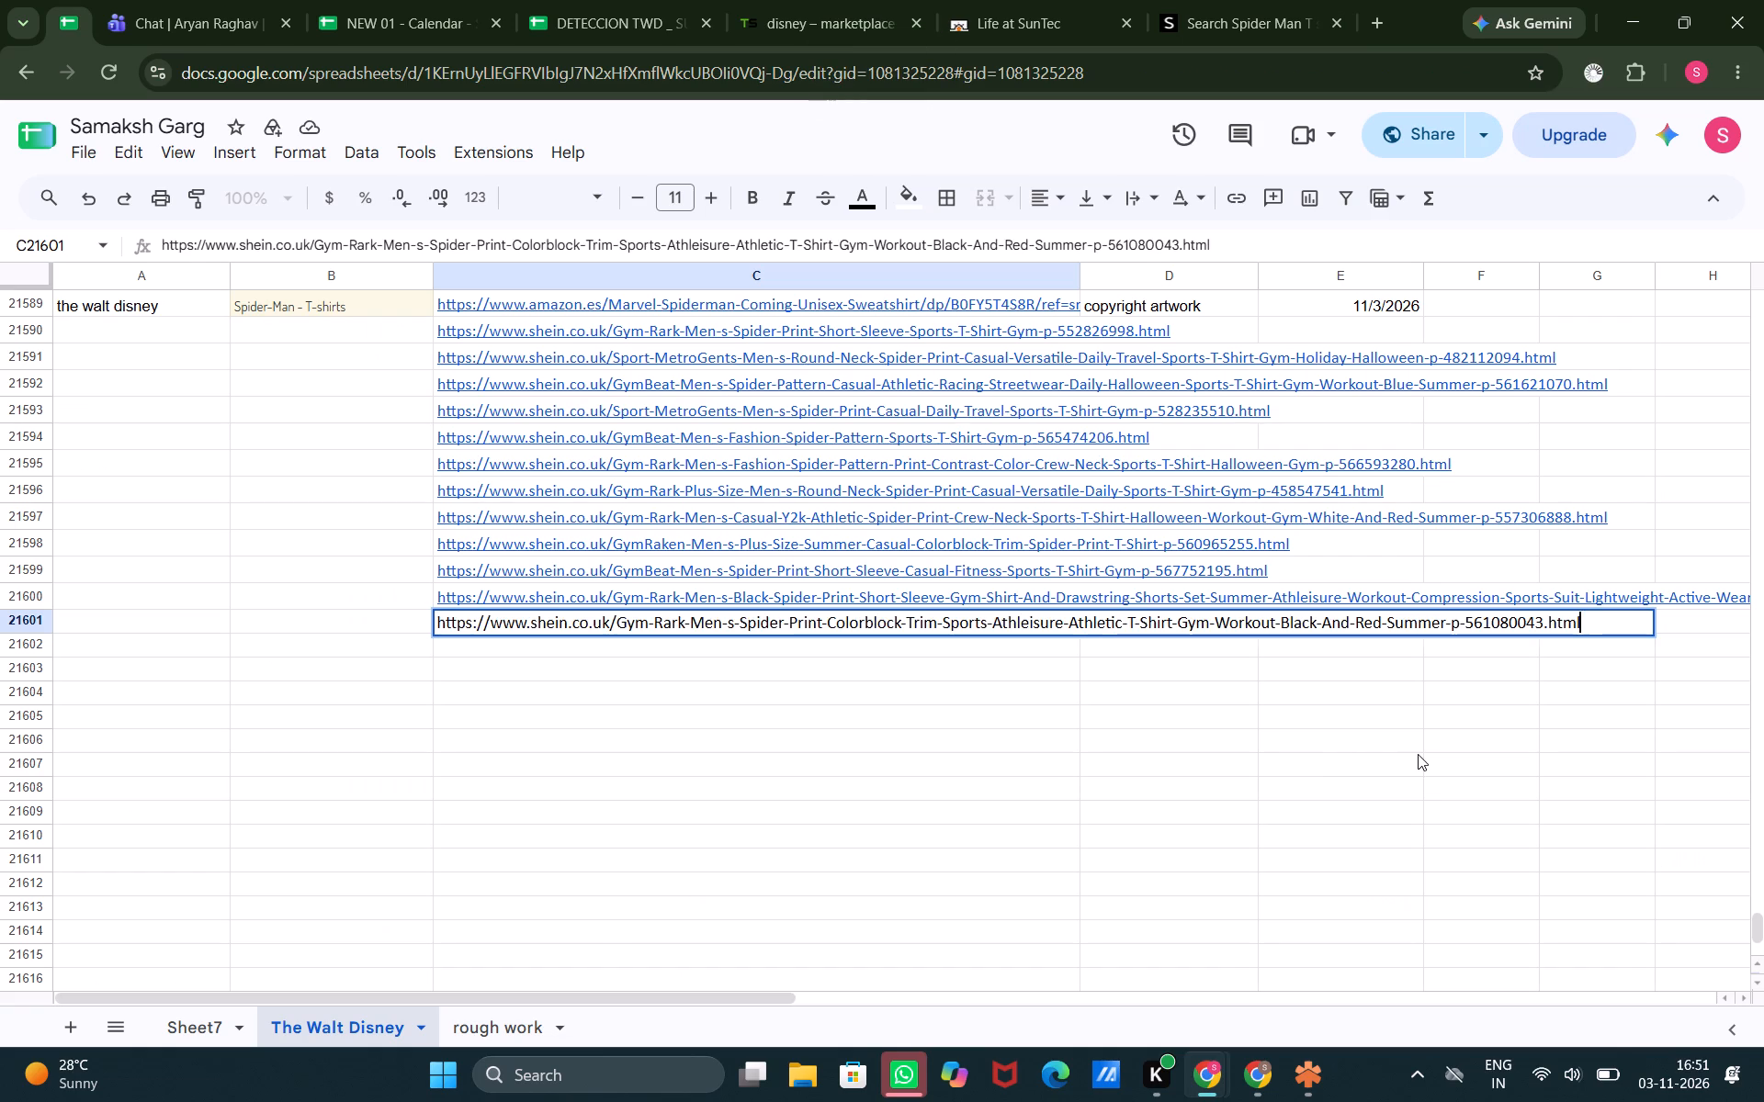
{"action": "key", "text": "Return"}
{"action": "key", "text": "Return"}
Return to the SHEIN results and copy the link of the Sport MetroGents Men's Plus Size spider T-shirt priced £8.45.
{"action": "key", "text": "ctrl+Tab"}
{"action": "key", "text": "ctrl+Tab"}
{"action": "key", "text": "ctrl+Tab"}
{"action": "key", "text": "ctrl+Tab"}
{"action": "key", "text": "ctrl+Tab"}
{"action": "key", "text": "ctrl+Tab"}
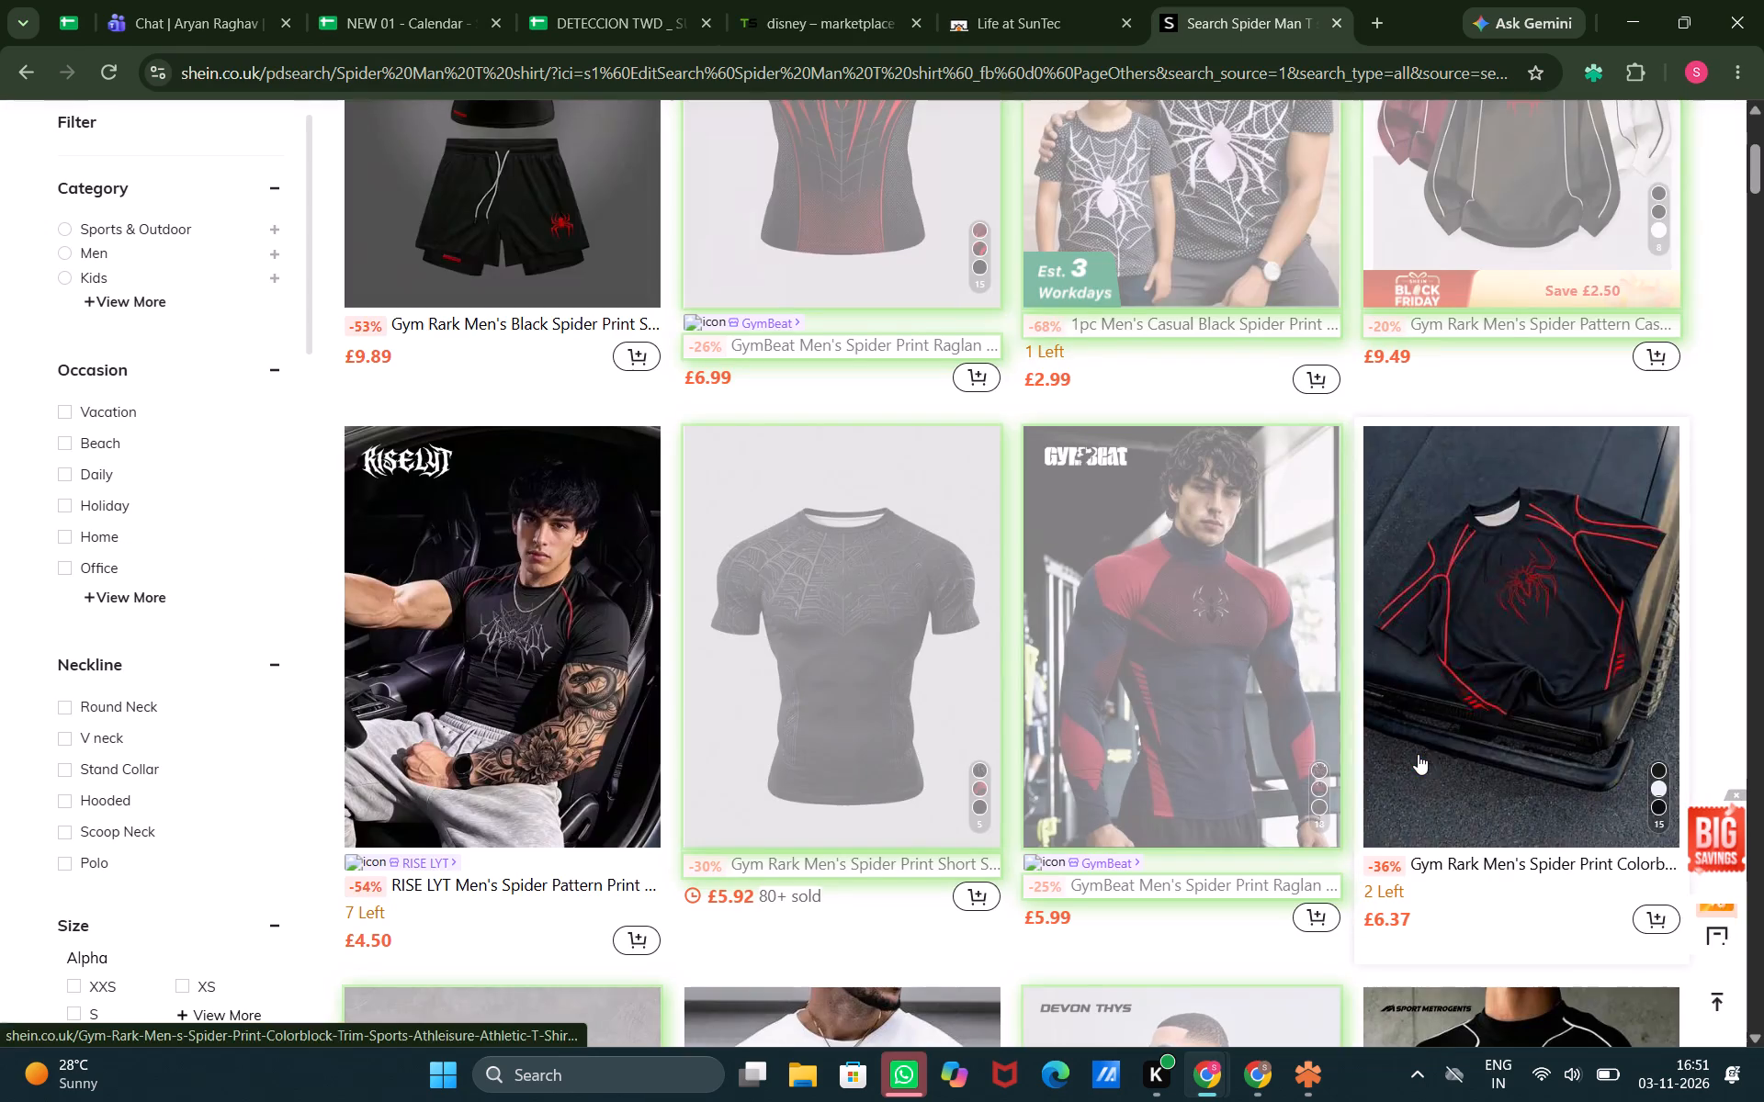
{"action": "scroll", "coordinate": [1513, 714], "scroll_direction": "down", "scroll_amount": 5}
{"action": "scroll", "coordinate": [1587, 598], "scroll_direction": "down", "scroll_amount": 1}
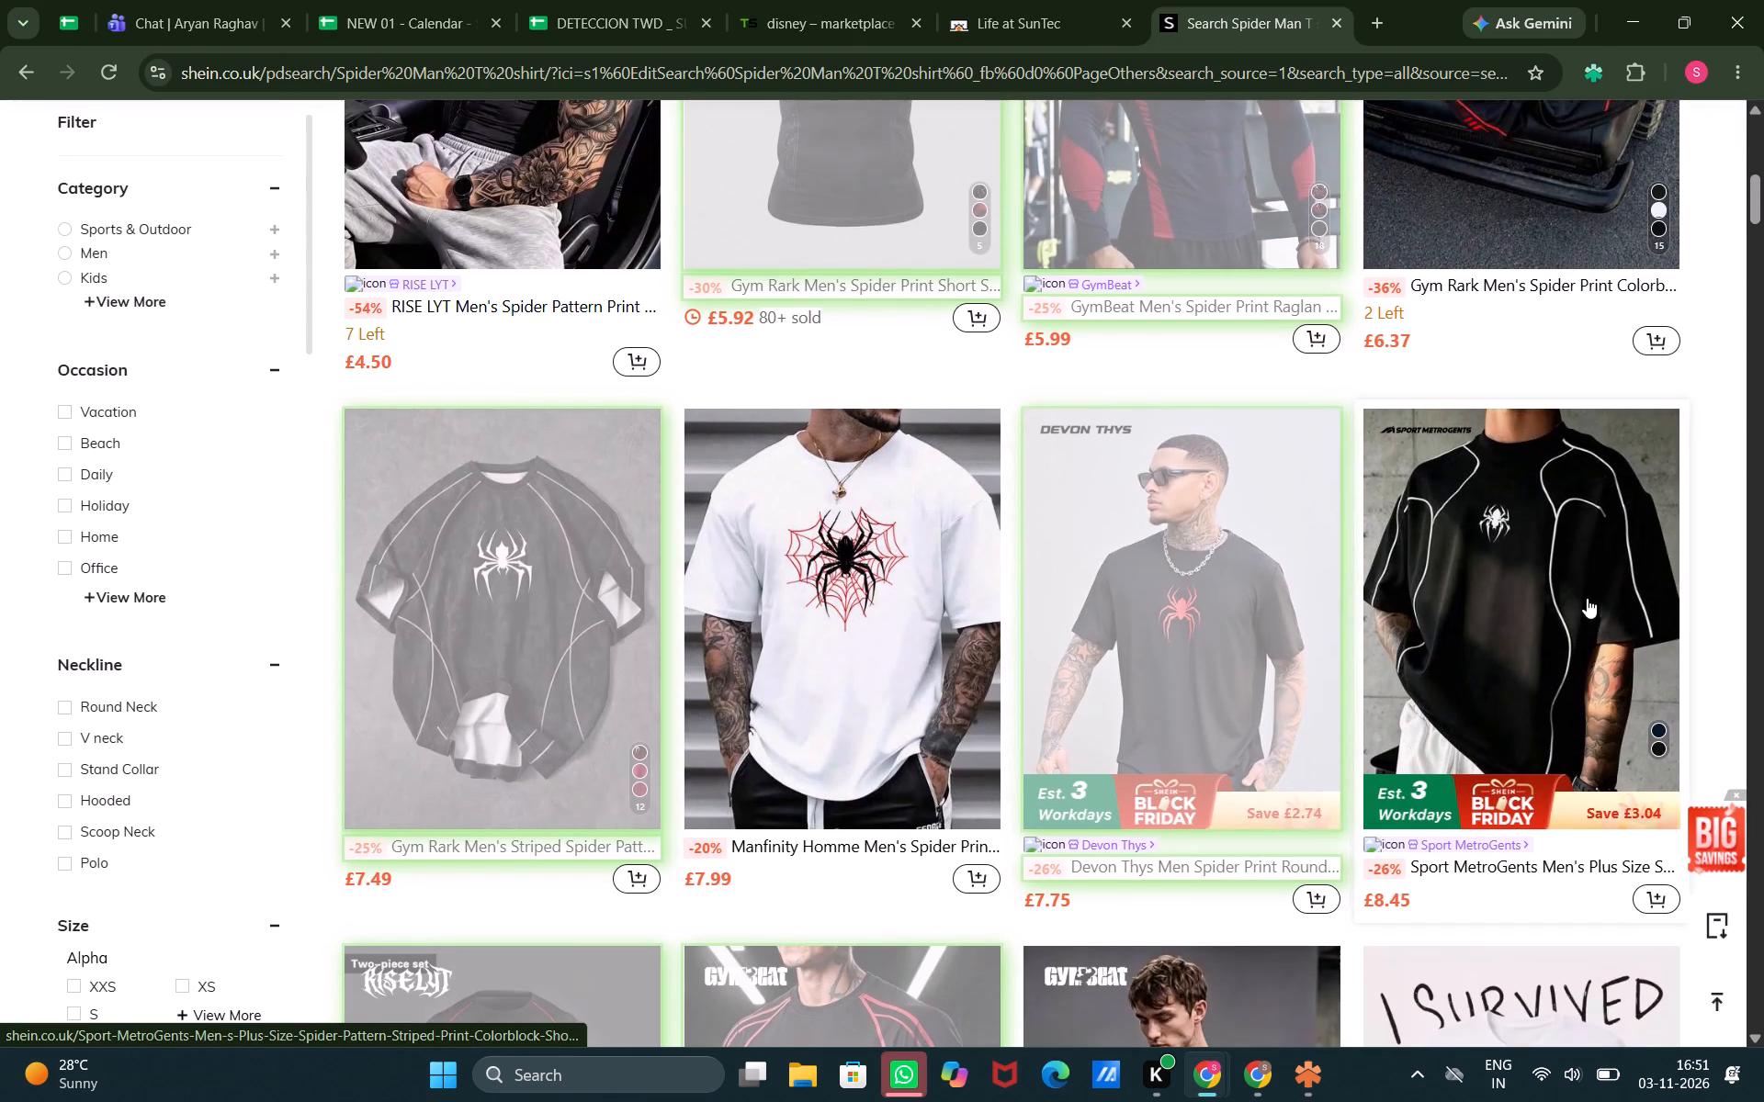
{"action": "right_click", "coordinate": [1586, 754]}
{"action": "double_click", "coordinate": [1486, 639]}
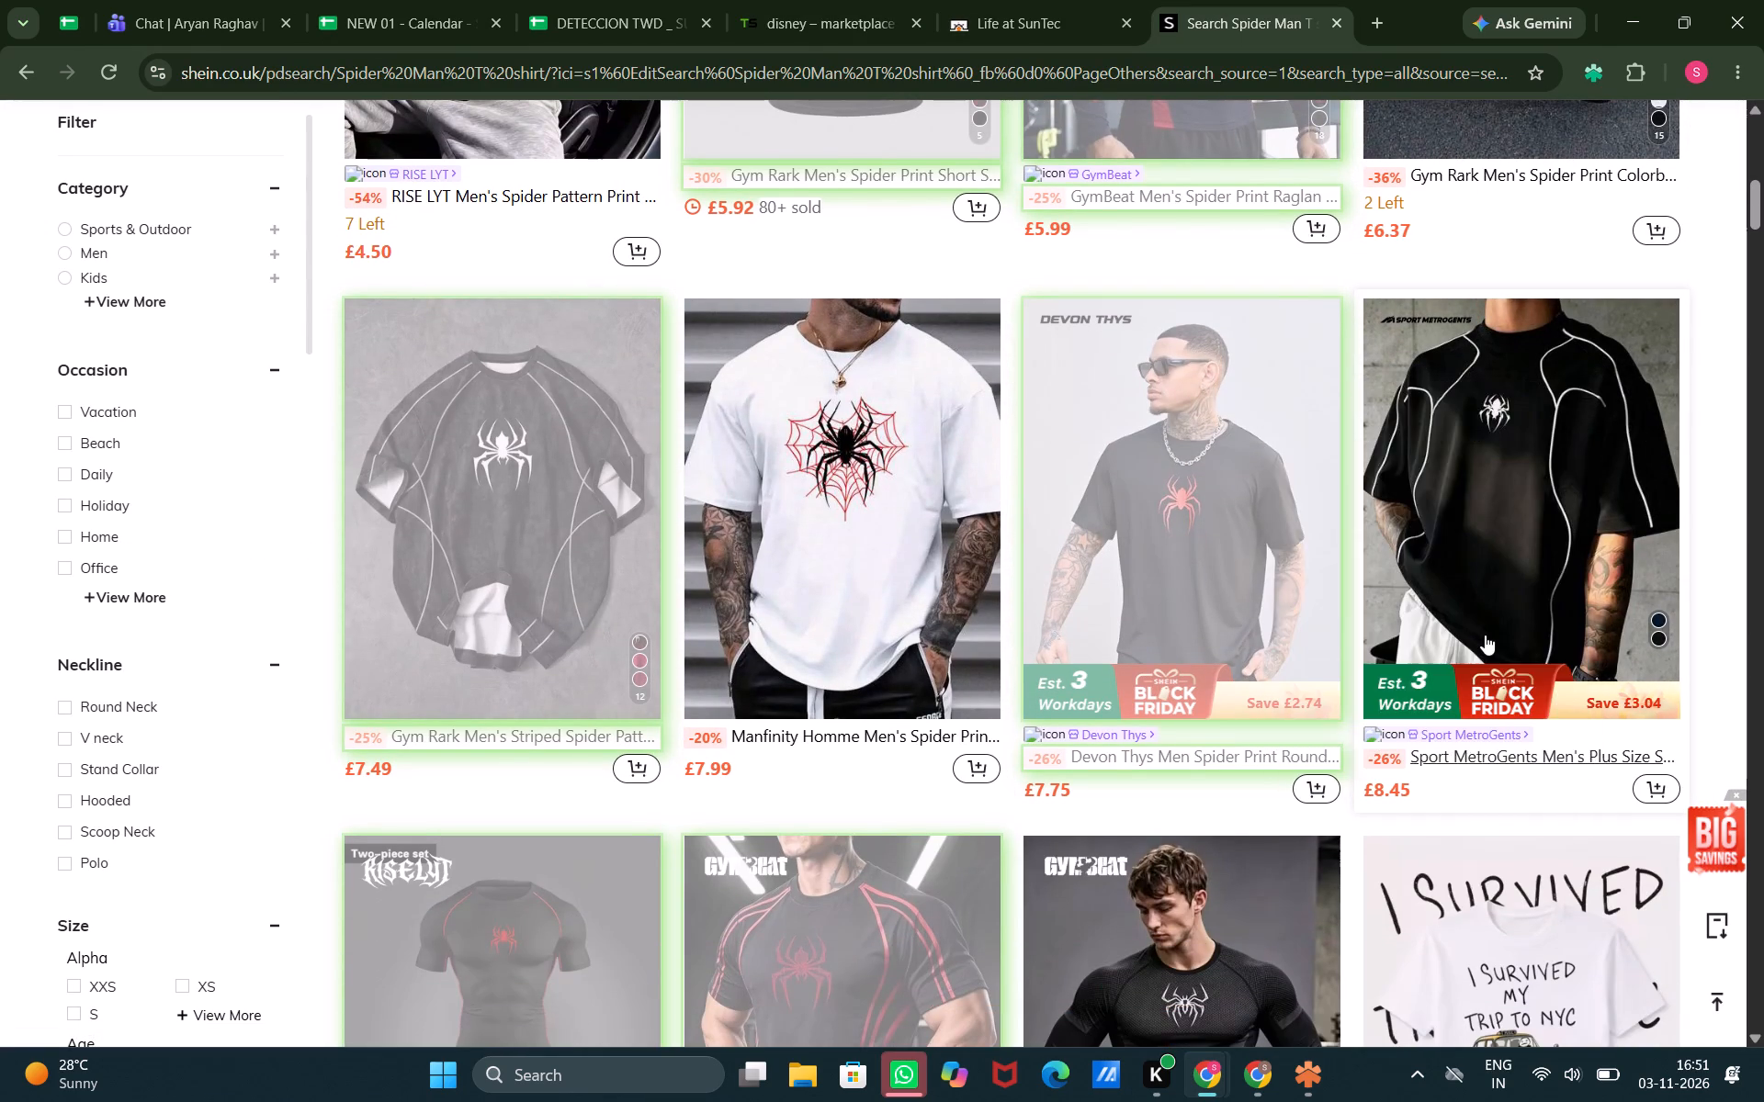
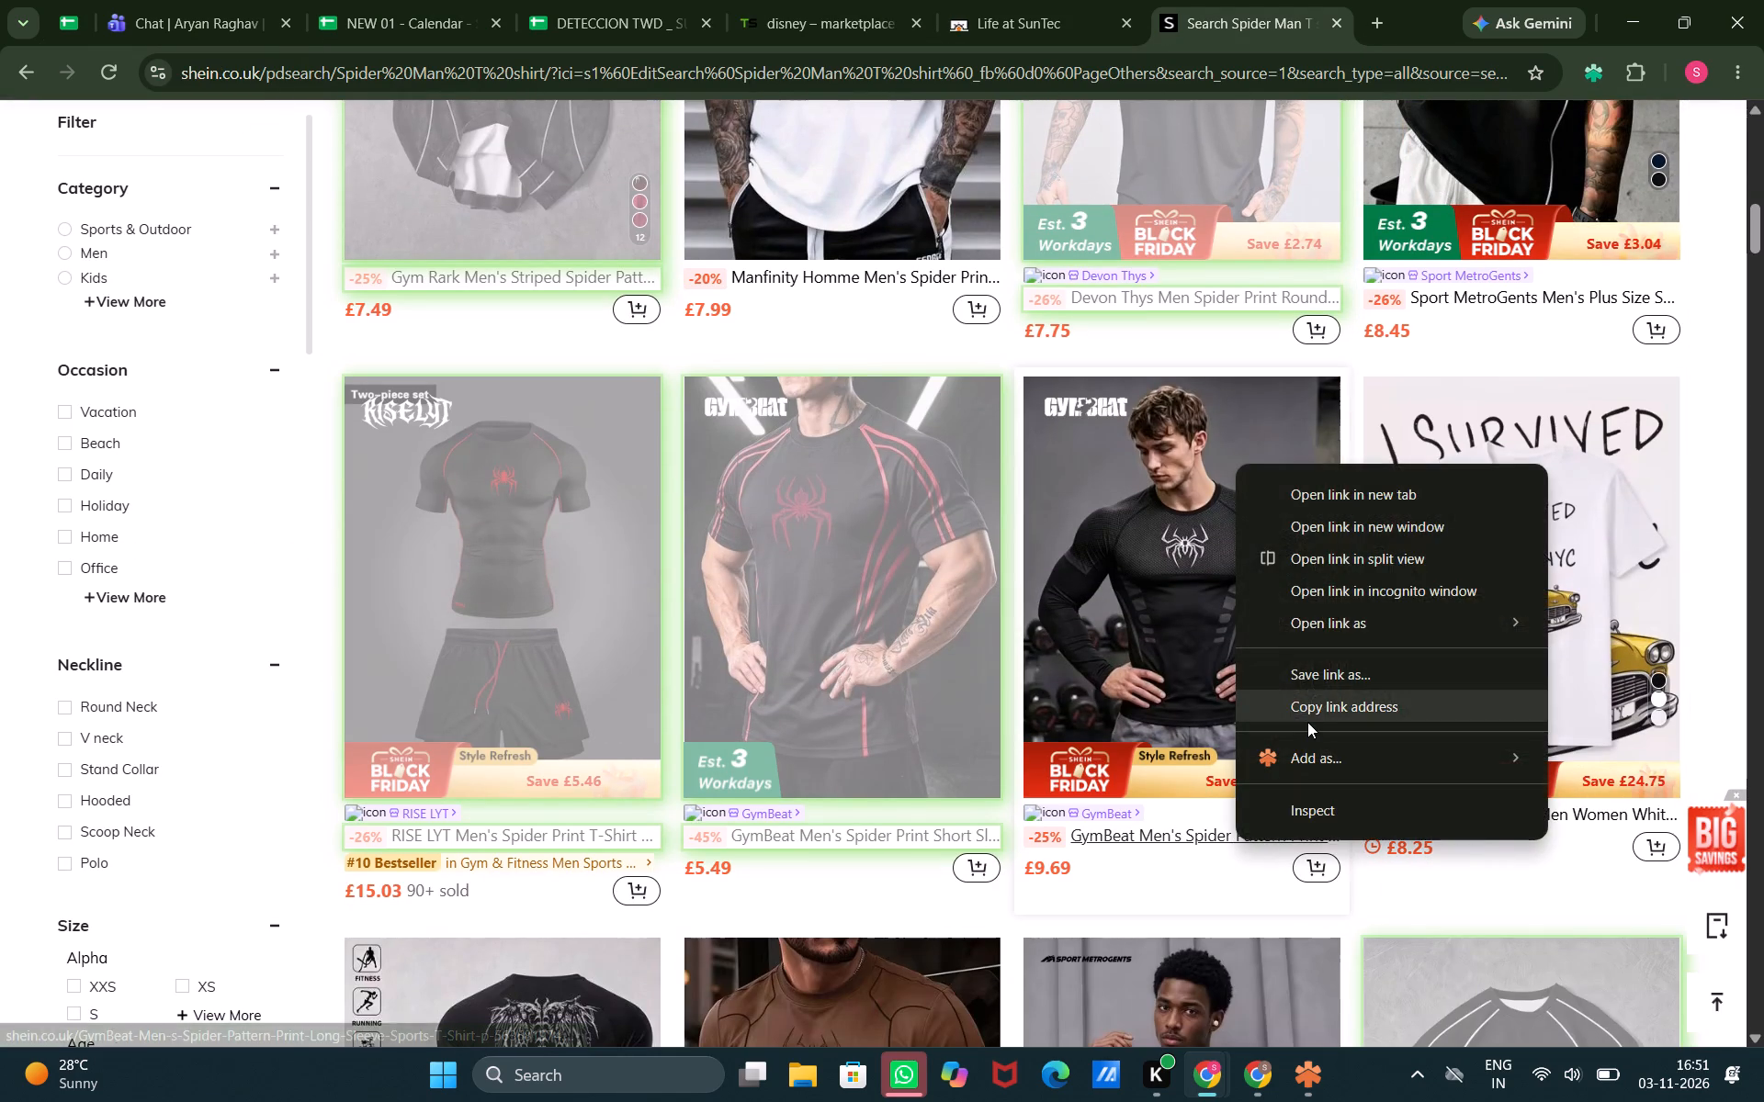
Copy the SHEIN link of the GymBeat Men's Spider Pattern long-sleeve T-shirt priced £9.69 into cell C21603 of The Walt Disney sheet.
{"action": "left_click", "coordinate": [1305, 713]}
{"action": "key", "text": "ctrl+Tab"}
{"action": "key", "text": "ctrl+v"}
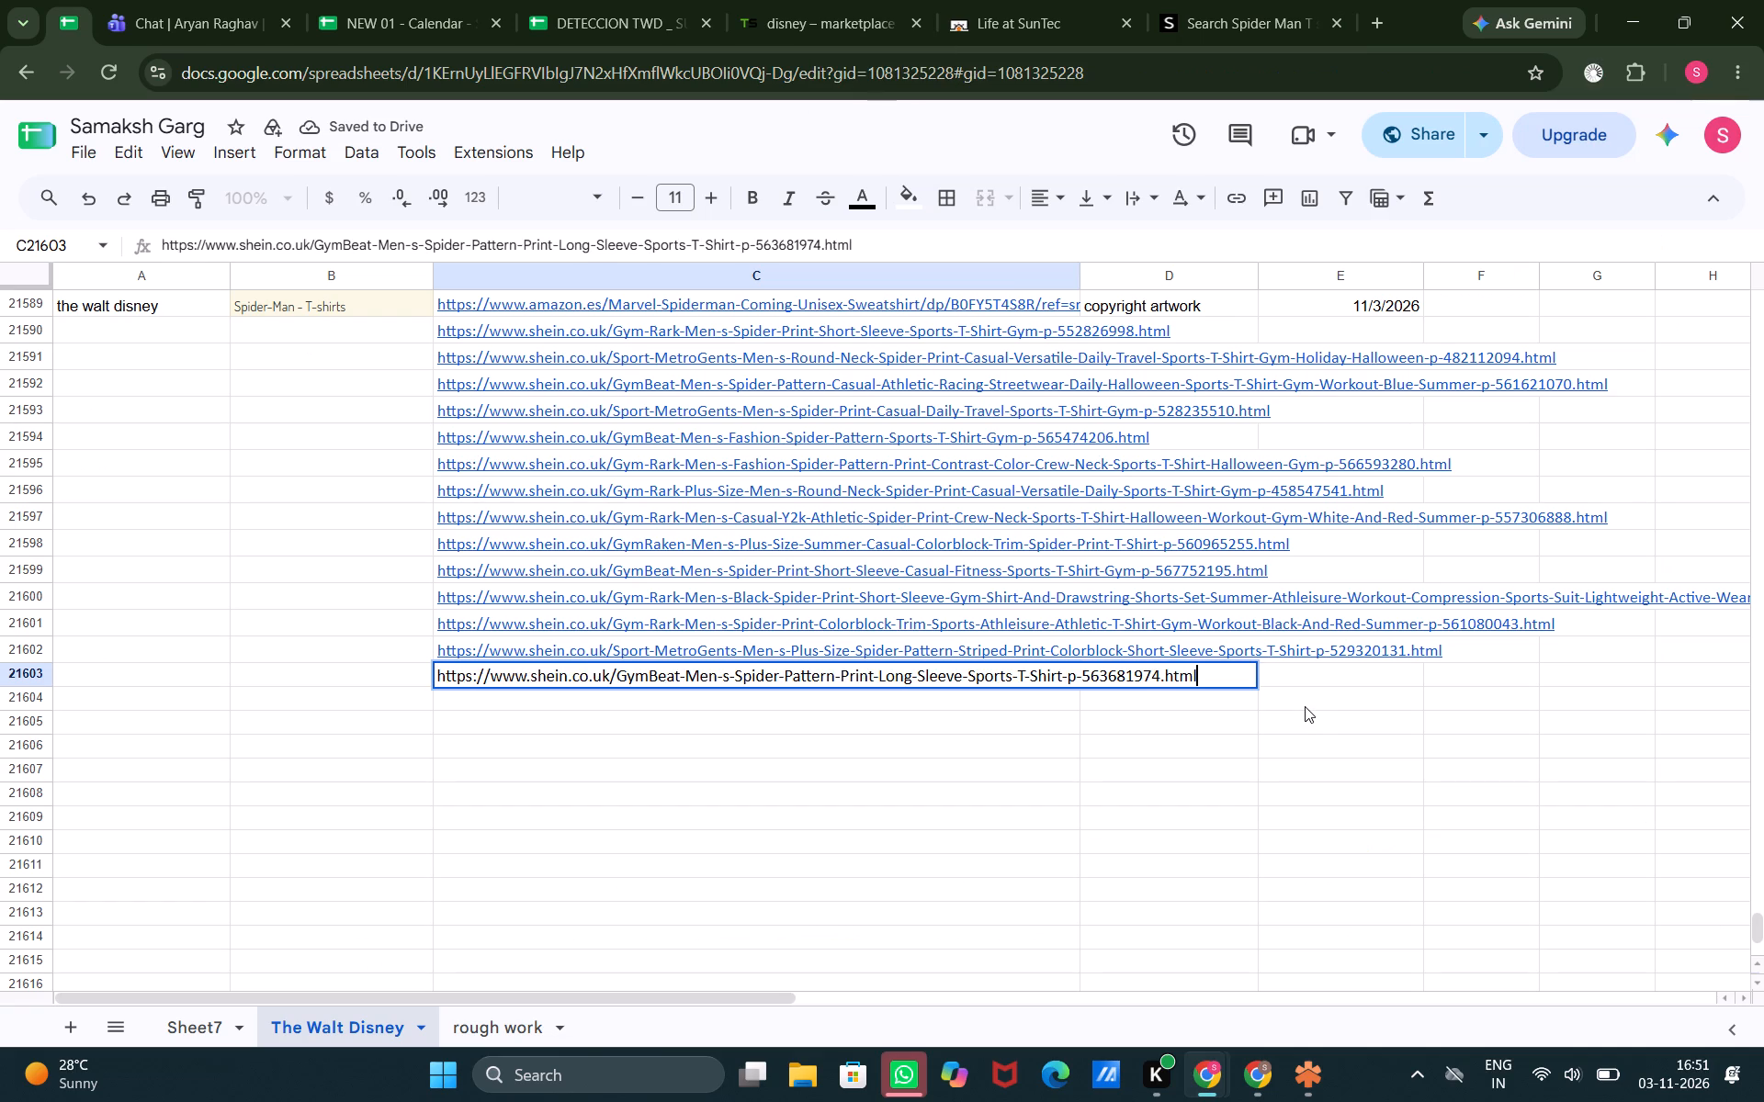
{"action": "key", "text": "Return"}
Copy the SHEIN link of the brown Gym Rark Men's Spider Pattern T-shirt priced £3.70 into cell C21604 of The Walt Disney sheet.
{"action": "key", "text": "ctrl+Tab"}
{"action": "key", "text": "ctrl+Tab"}
{"action": "key", "text": "ctrl+Tab"}
{"action": "key", "text": "ctrl+Tab"}
{"action": "key", "text": "ctrl+Tab"}
{"action": "key", "text": "ctrl+Tab"}
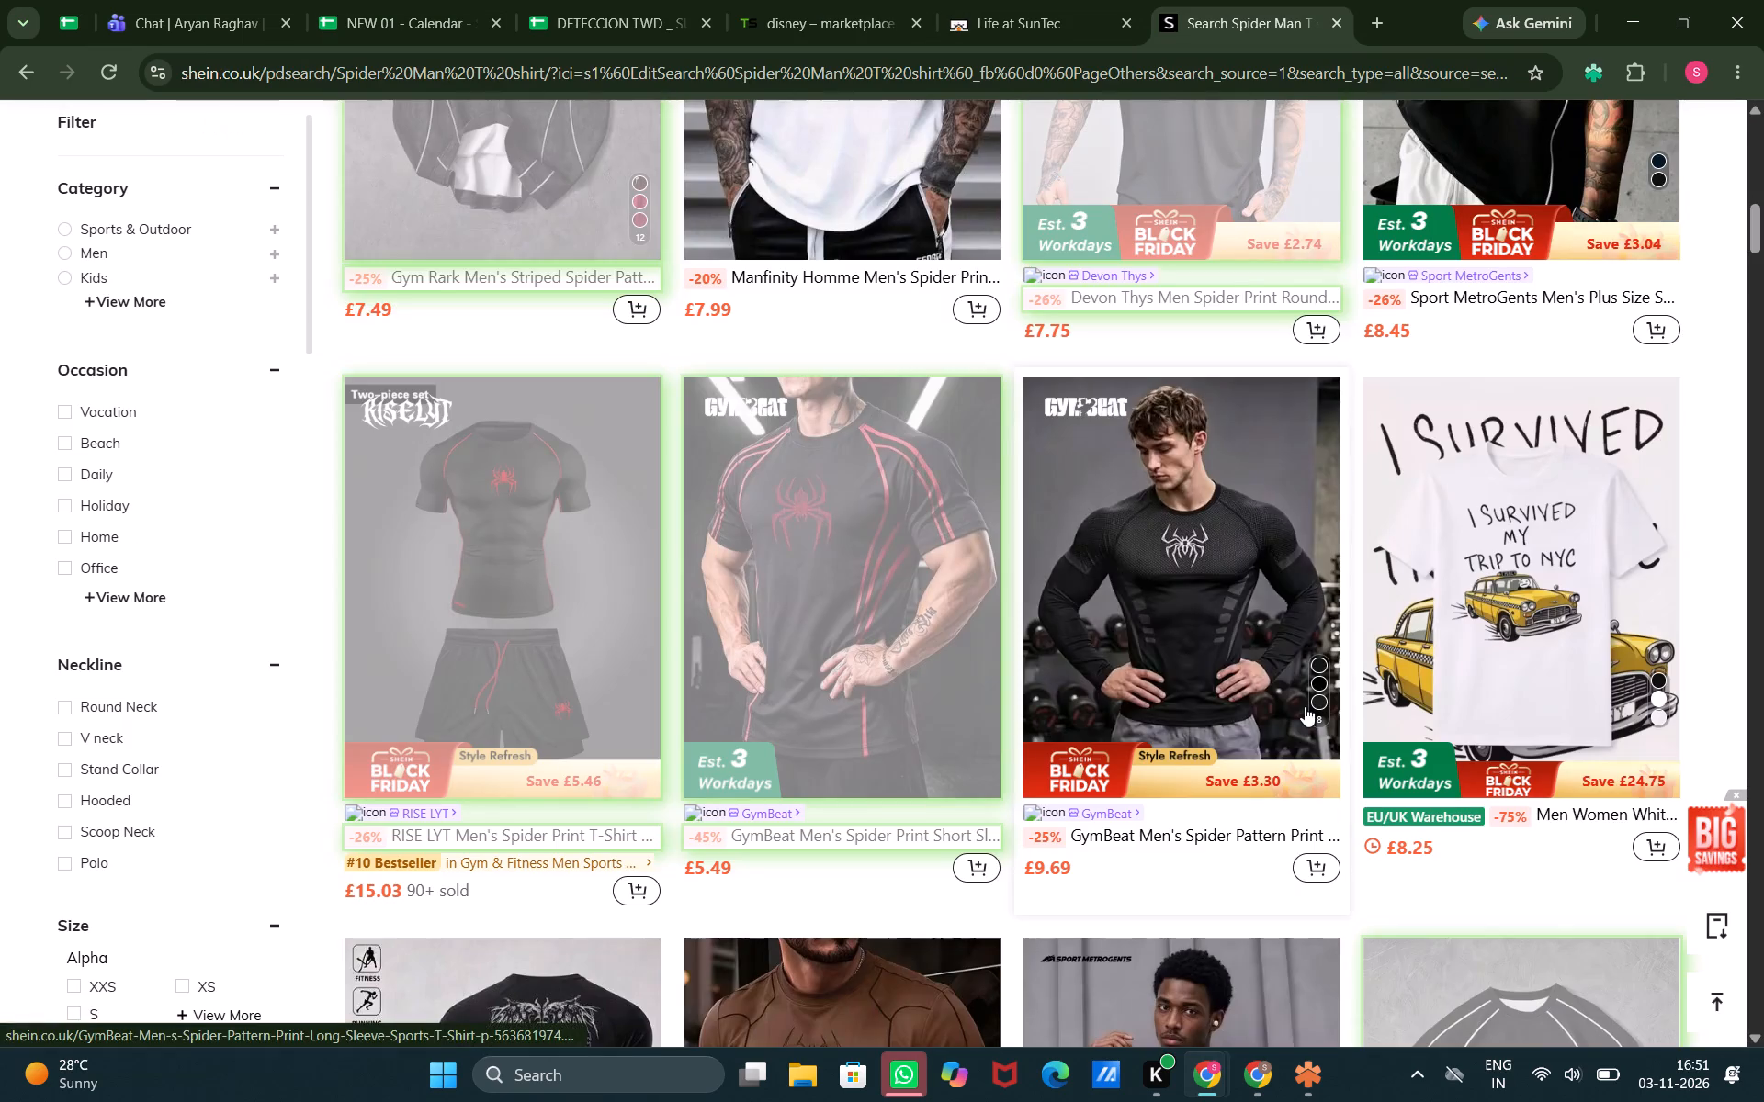
{"action": "scroll", "coordinate": [1224, 646], "scroll_direction": "down", "scroll_amount": 4}
{"action": "scroll", "coordinate": [639, 684], "scroll_direction": "down", "scroll_amount": 2}
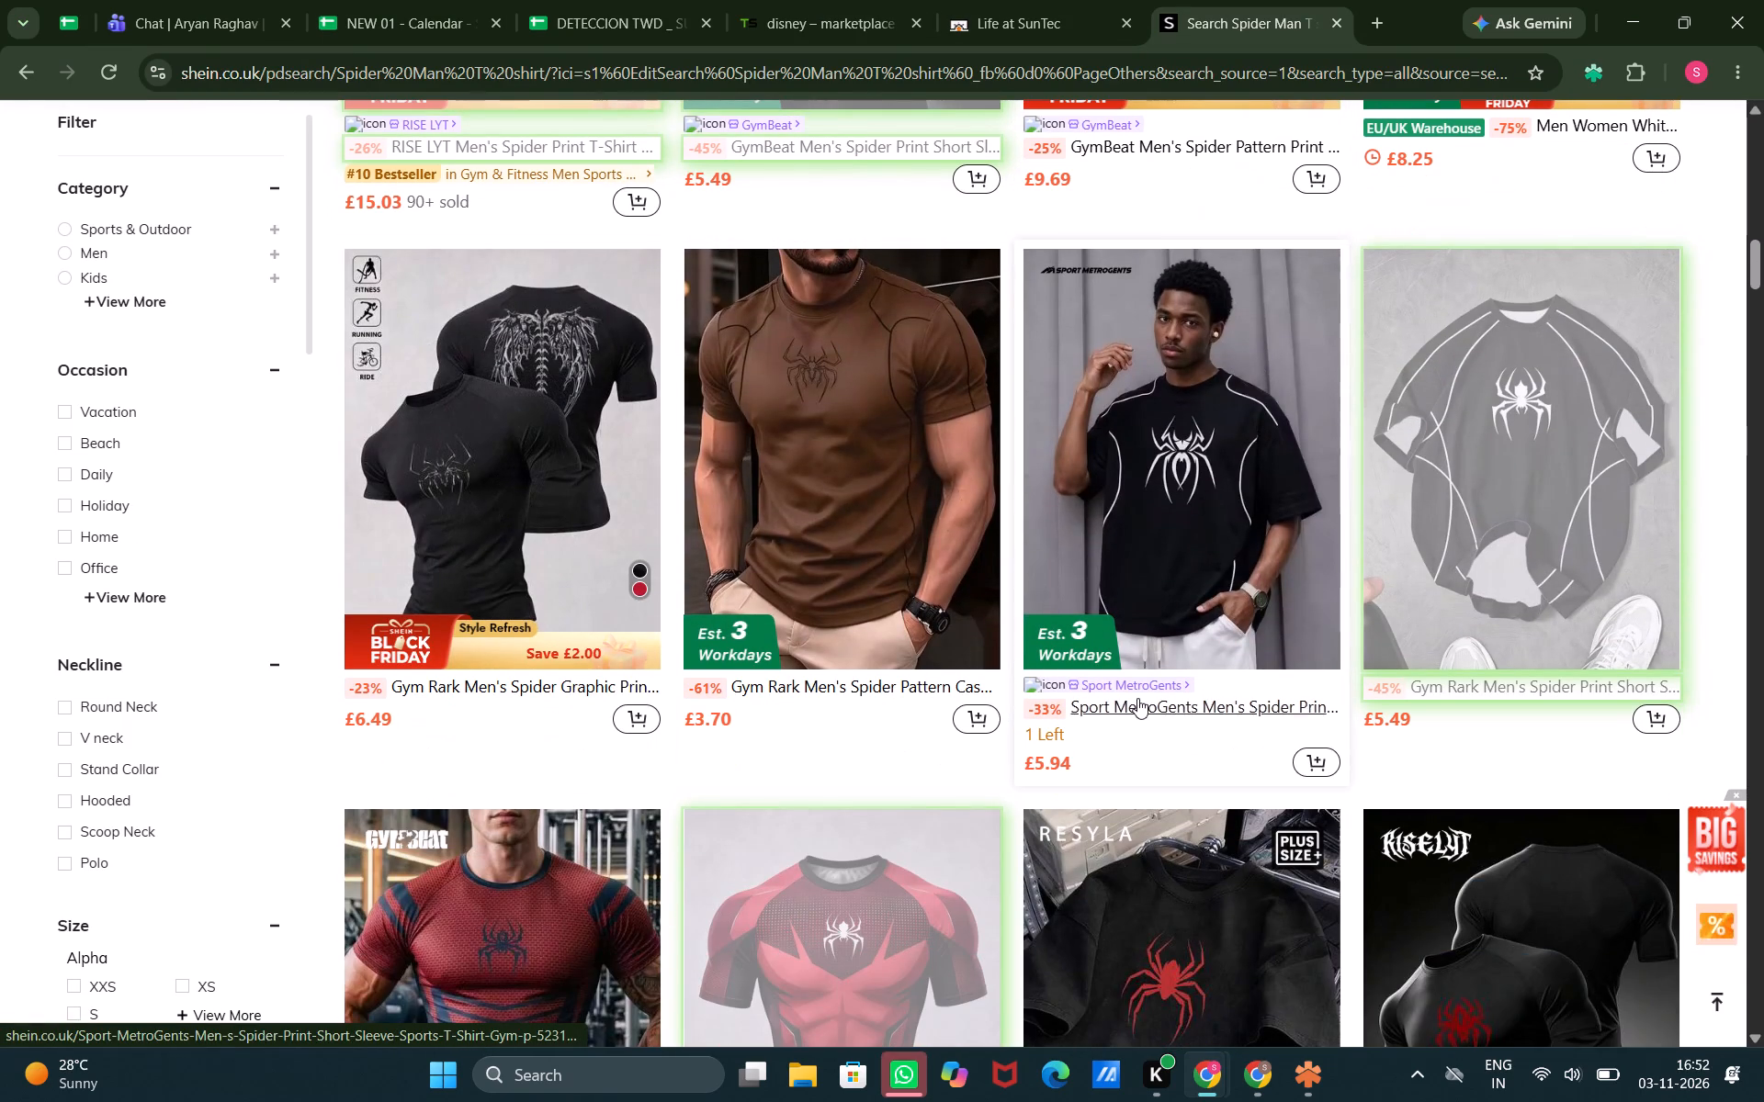
{"action": "right_click", "coordinate": [863, 692]}
{"action": "left_click", "coordinate": [991, 566]}
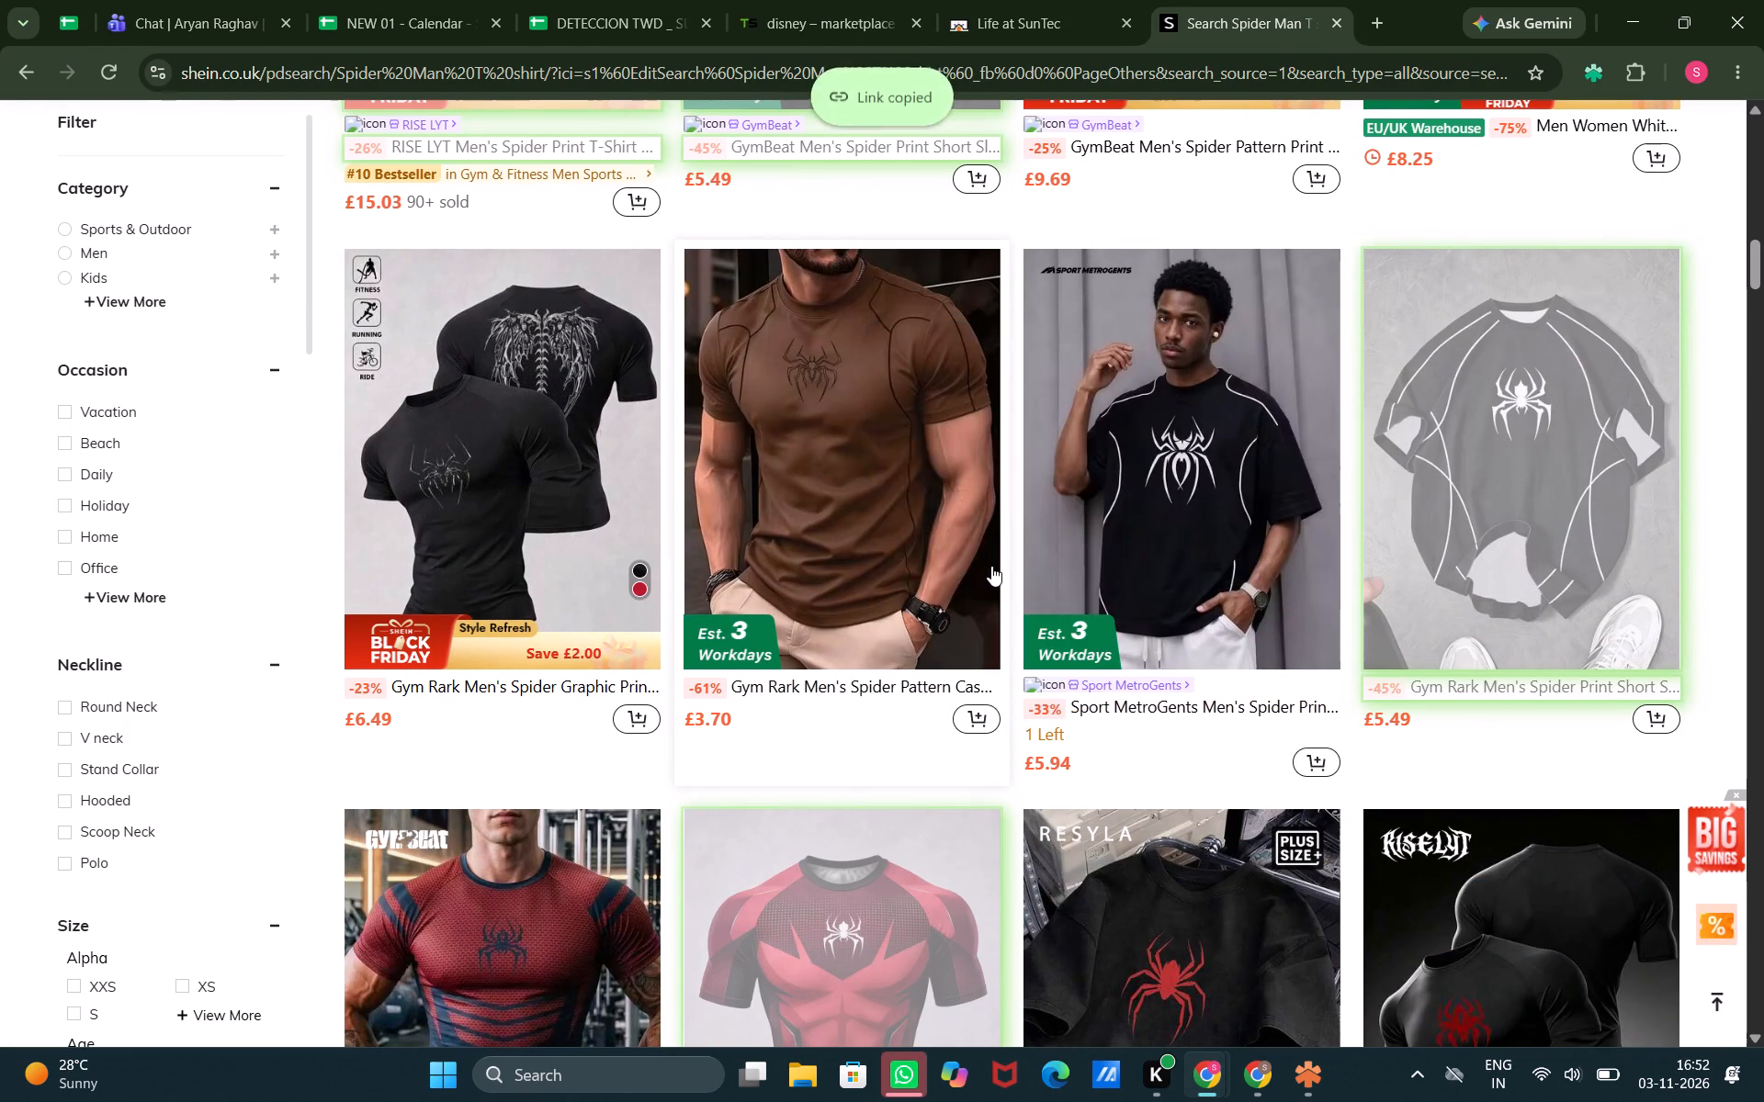
{"action": "key", "text": "ctrl+Tab"}
{"action": "key", "text": "ctrl+v"}
{"action": "key", "text": "Return"}
{"action": "key", "text": "Return"}
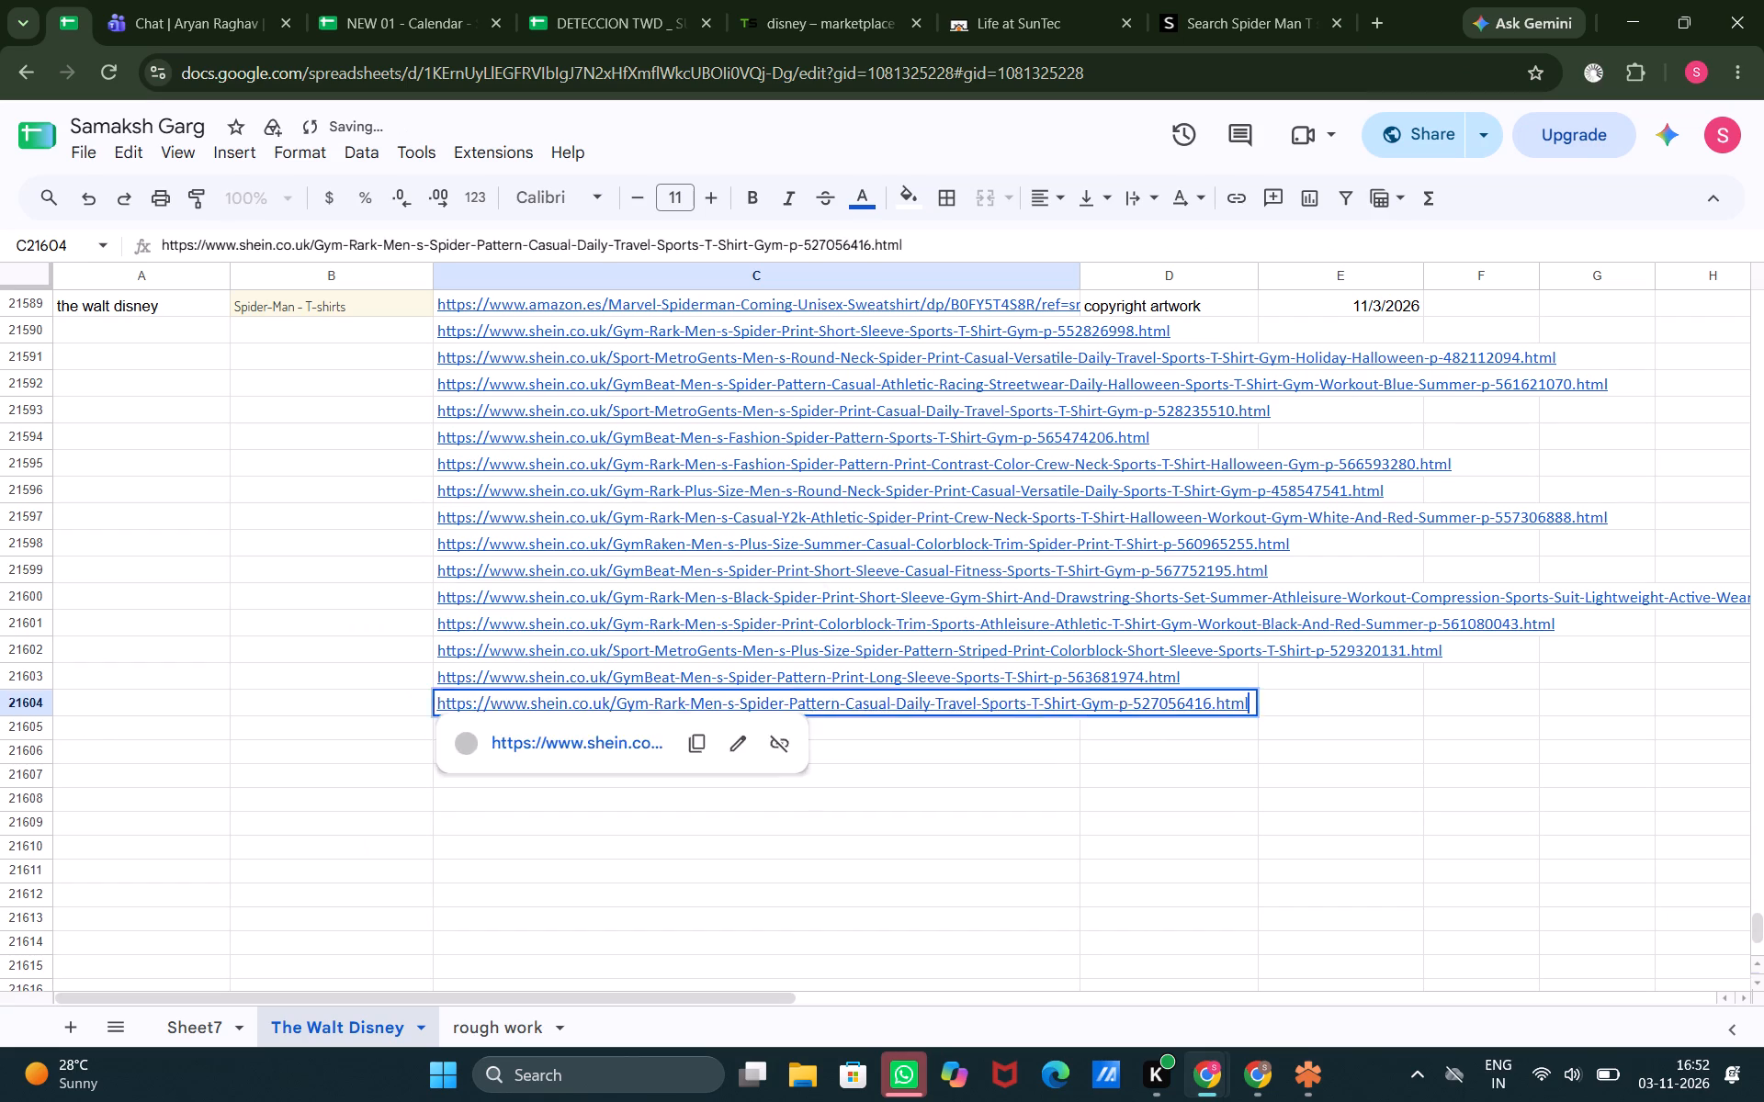
Return to the SHEIN Spider-Man T-shirt results to pick another spider T-shirt listing.
{"action": "key", "text": "ctrl+Tab"}
{"action": "key", "text": "ctrl+Tab"}
{"action": "key", "text": "ctrl+Tab"}
{"action": "key", "text": "ctrl+Tab"}
{"action": "key", "text": "ctrl+Tab"}
{"action": "key", "text": "ctrl+Tab"}
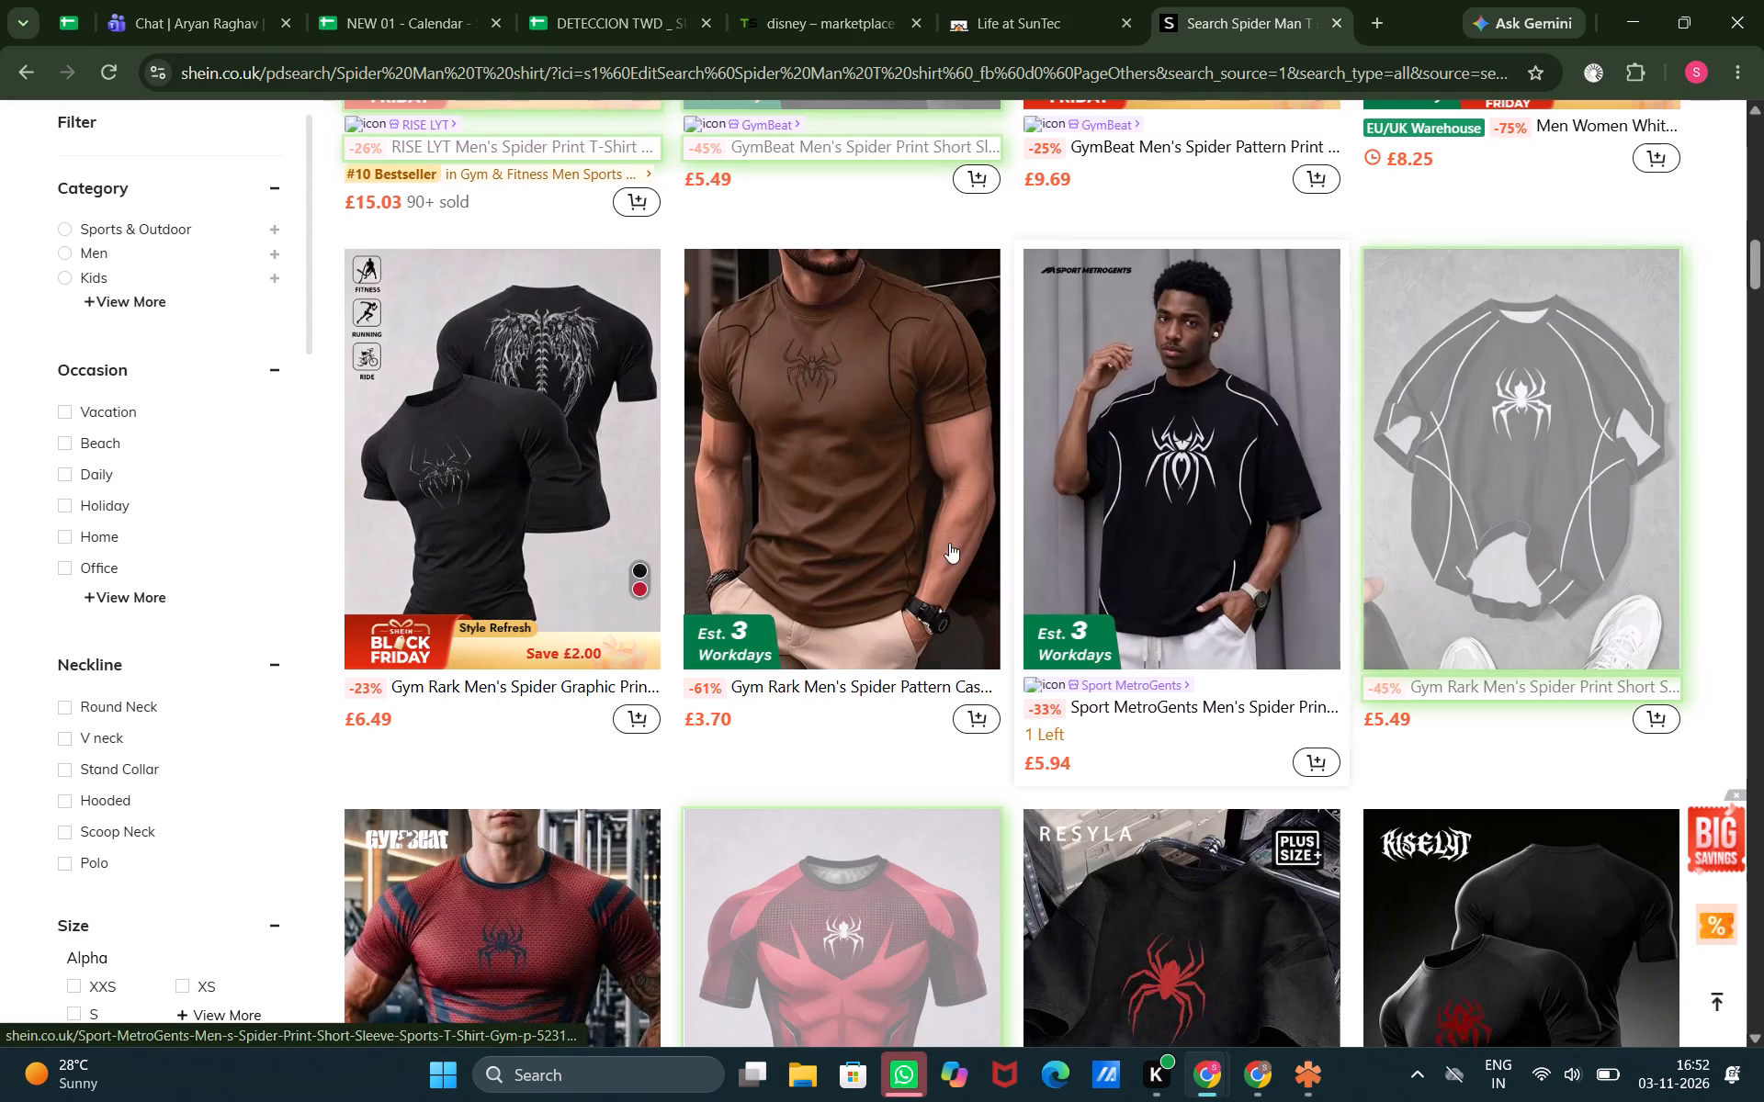
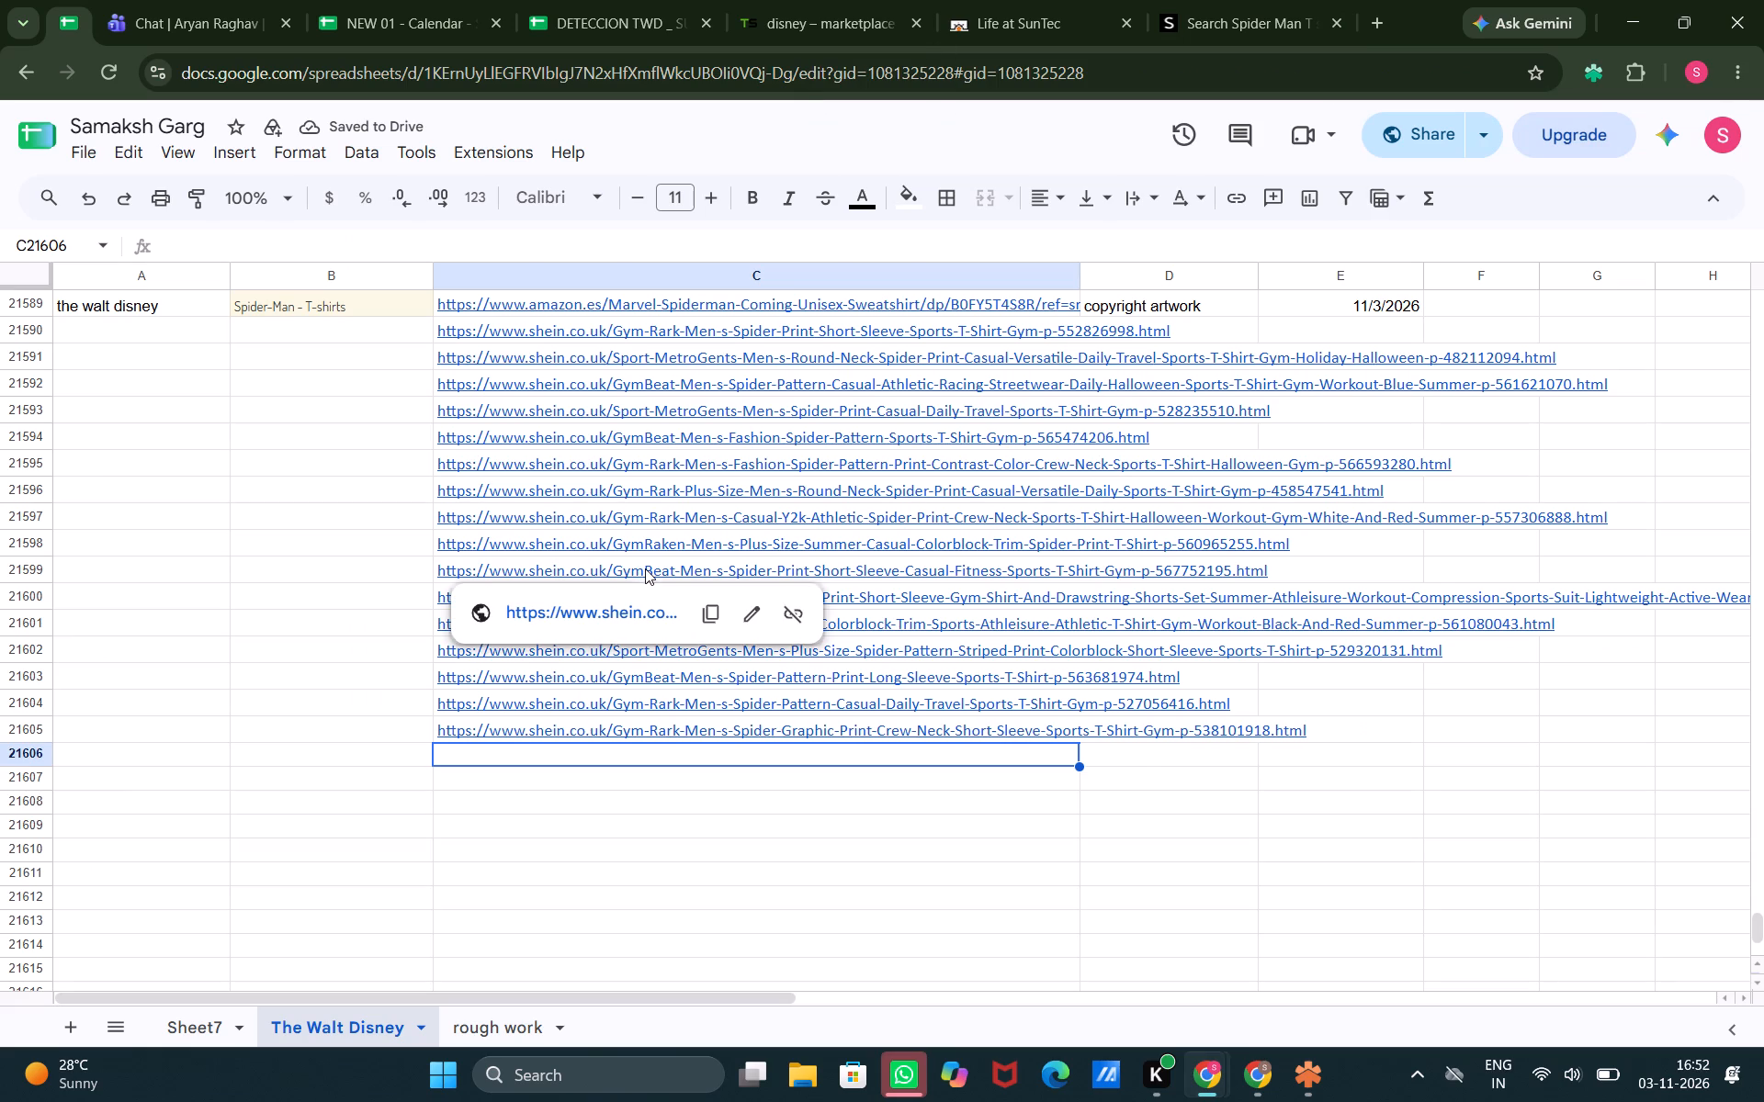
Paste the copied SHEIN link of the GymBeat Men's Spider Pattern striped T-shirt priced £5.18 into cell C21606 of The Walt Disney sheet.
{"action": "key", "text": "ctrl+v"}
{"action": "key", "text": "Return"}
{"action": "key", "text": "Return"}
Copy the SHEIN link of the black Resyla Plus Size Men's Spider Print T-shirt priced £9.69 into cell C21607 of The Walt Disney sheet.
{"action": "key", "text": "ctrl+Tab"}
{"action": "key", "text": "ctrl+Tab"}
{"action": "key", "text": "ctrl+Tab"}
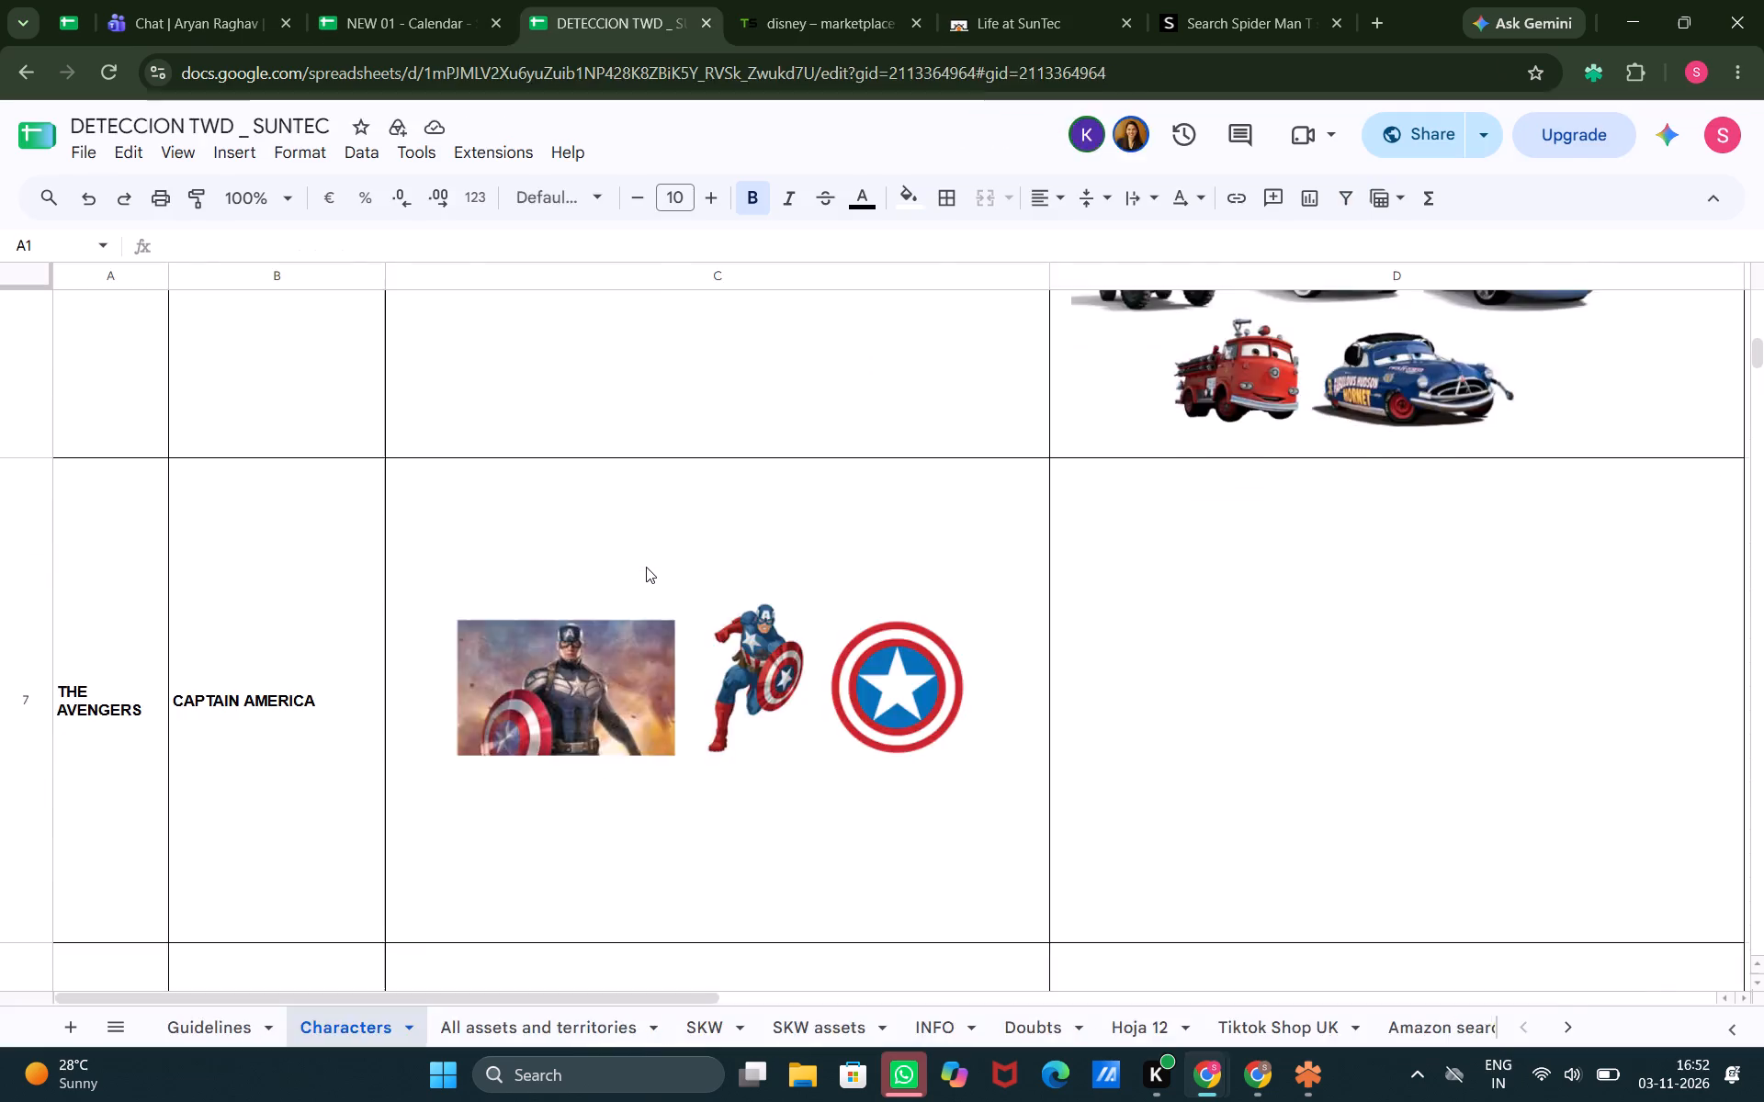
{"action": "key", "text": "ctrl+Tab"}
{"action": "key", "text": "ctrl+Tab"}
{"action": "key", "text": "ctrl+Tab"}
{"action": "right_click", "coordinate": [1215, 672]}
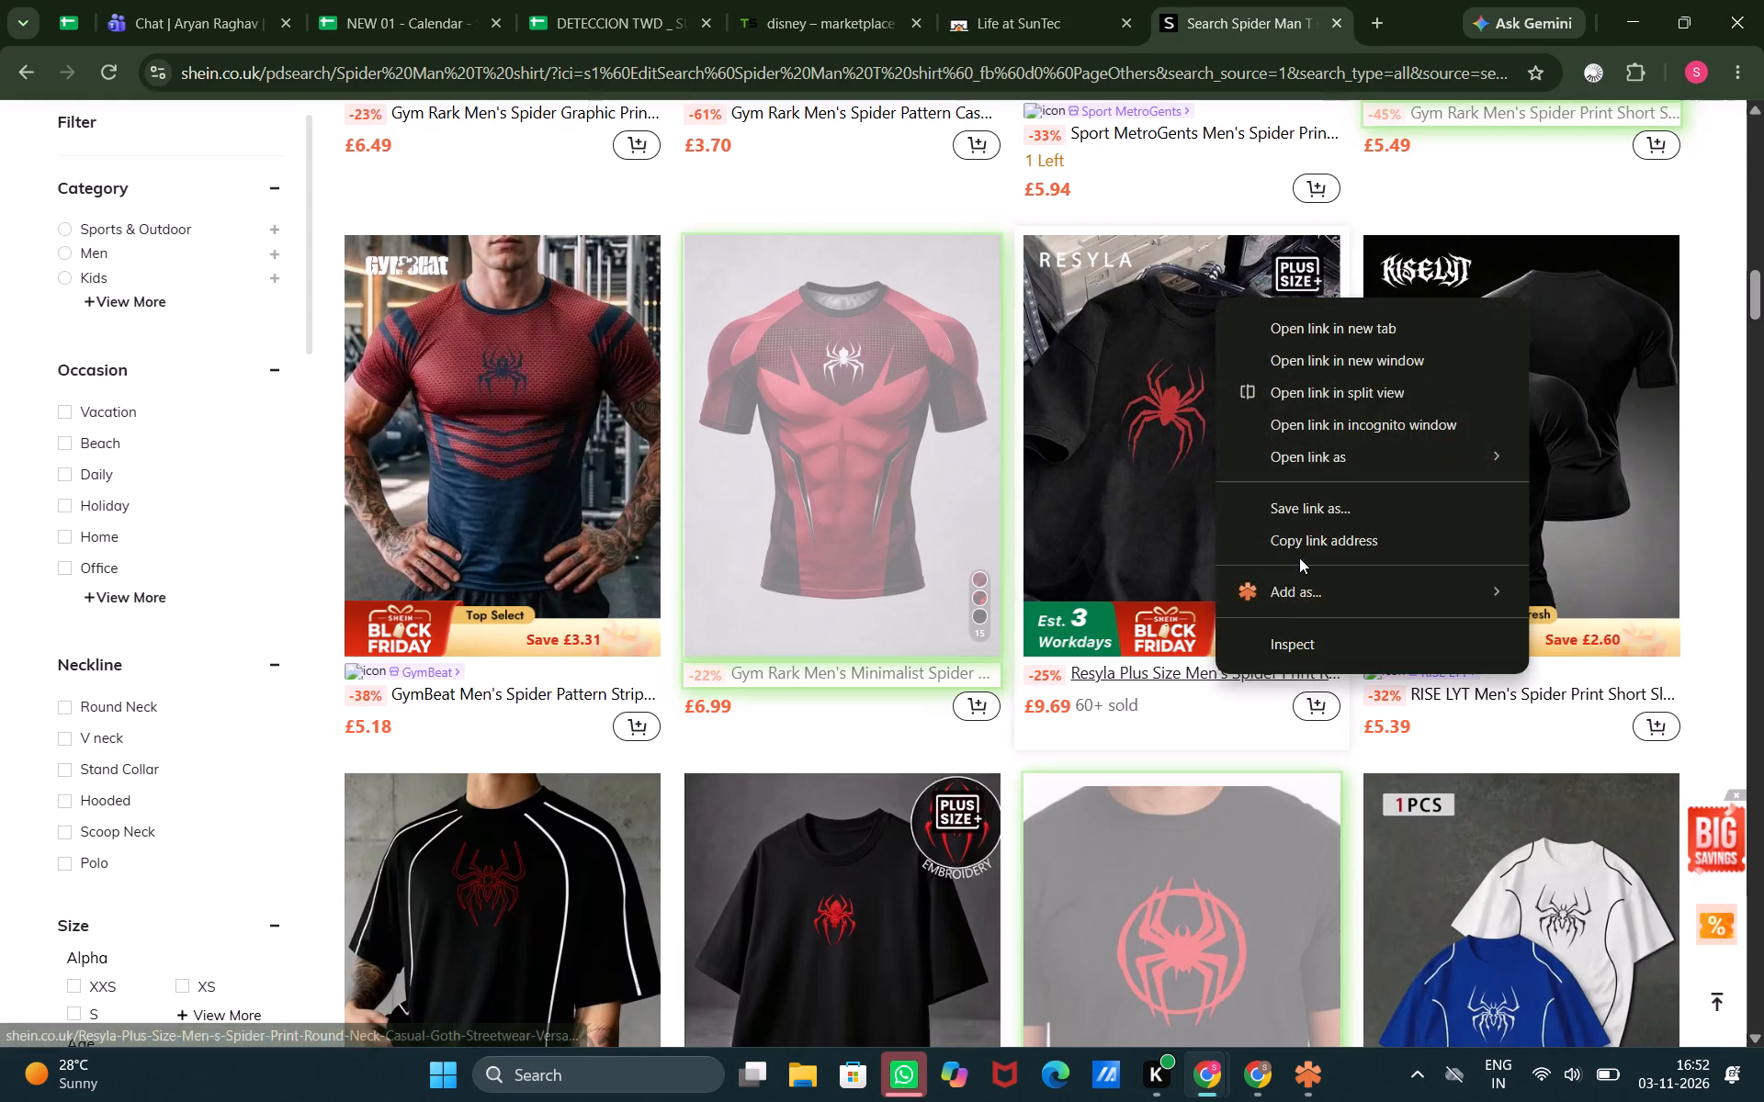
{"action": "left_click", "coordinate": [1299, 548]}
{"action": "key", "text": "ctrl+Tab"}
{"action": "key", "text": "ctrl+v"}
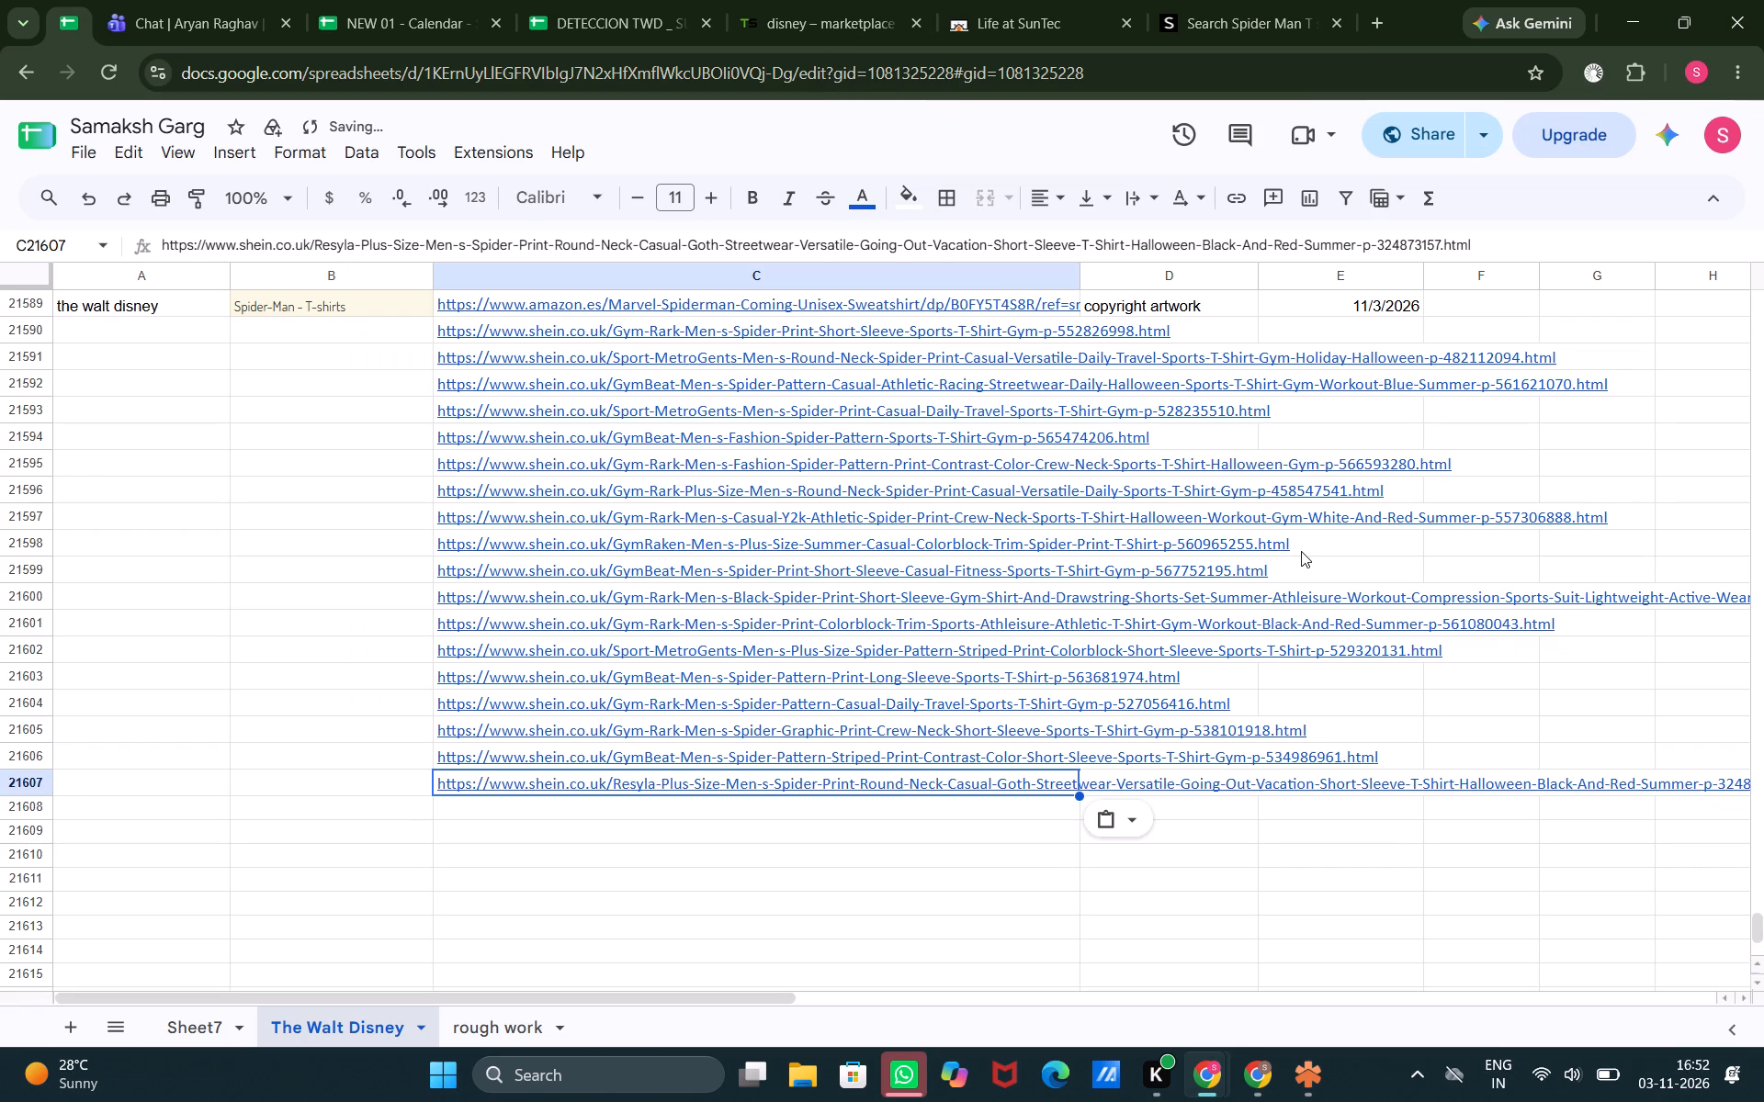
{"action": "key", "text": "Return"}
{"action": "key", "text": "Return"}
Return to the SHEIN Spider-Man T-shirt results to pick another spider T-shirt listing.
{"action": "key", "text": "ctrl+Tab"}
{"action": "key", "text": "ctrl+Tab"}
{"action": "key", "text": "ctrl+Tab"}
{"action": "key", "text": "ctrl+Tab"}
{"action": "key", "text": "ctrl+Tab"}
{"action": "key", "text": "ctrl+Tab"}
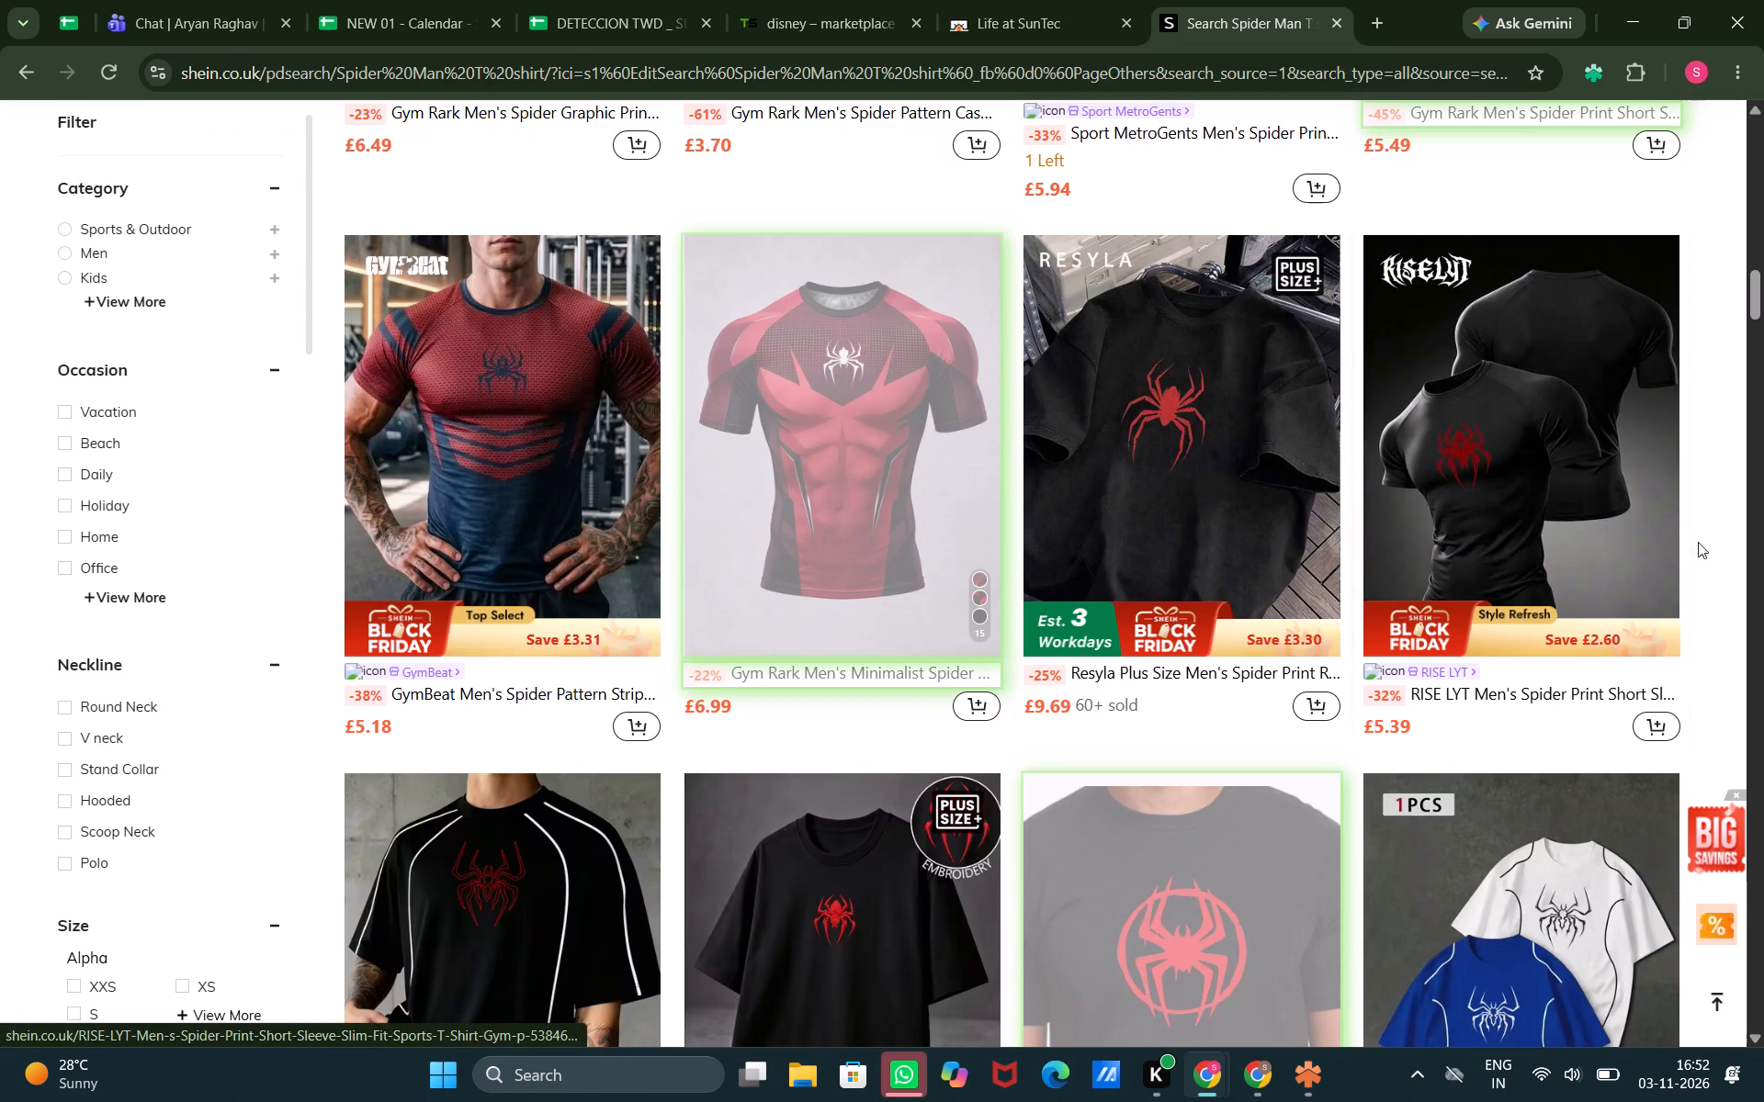
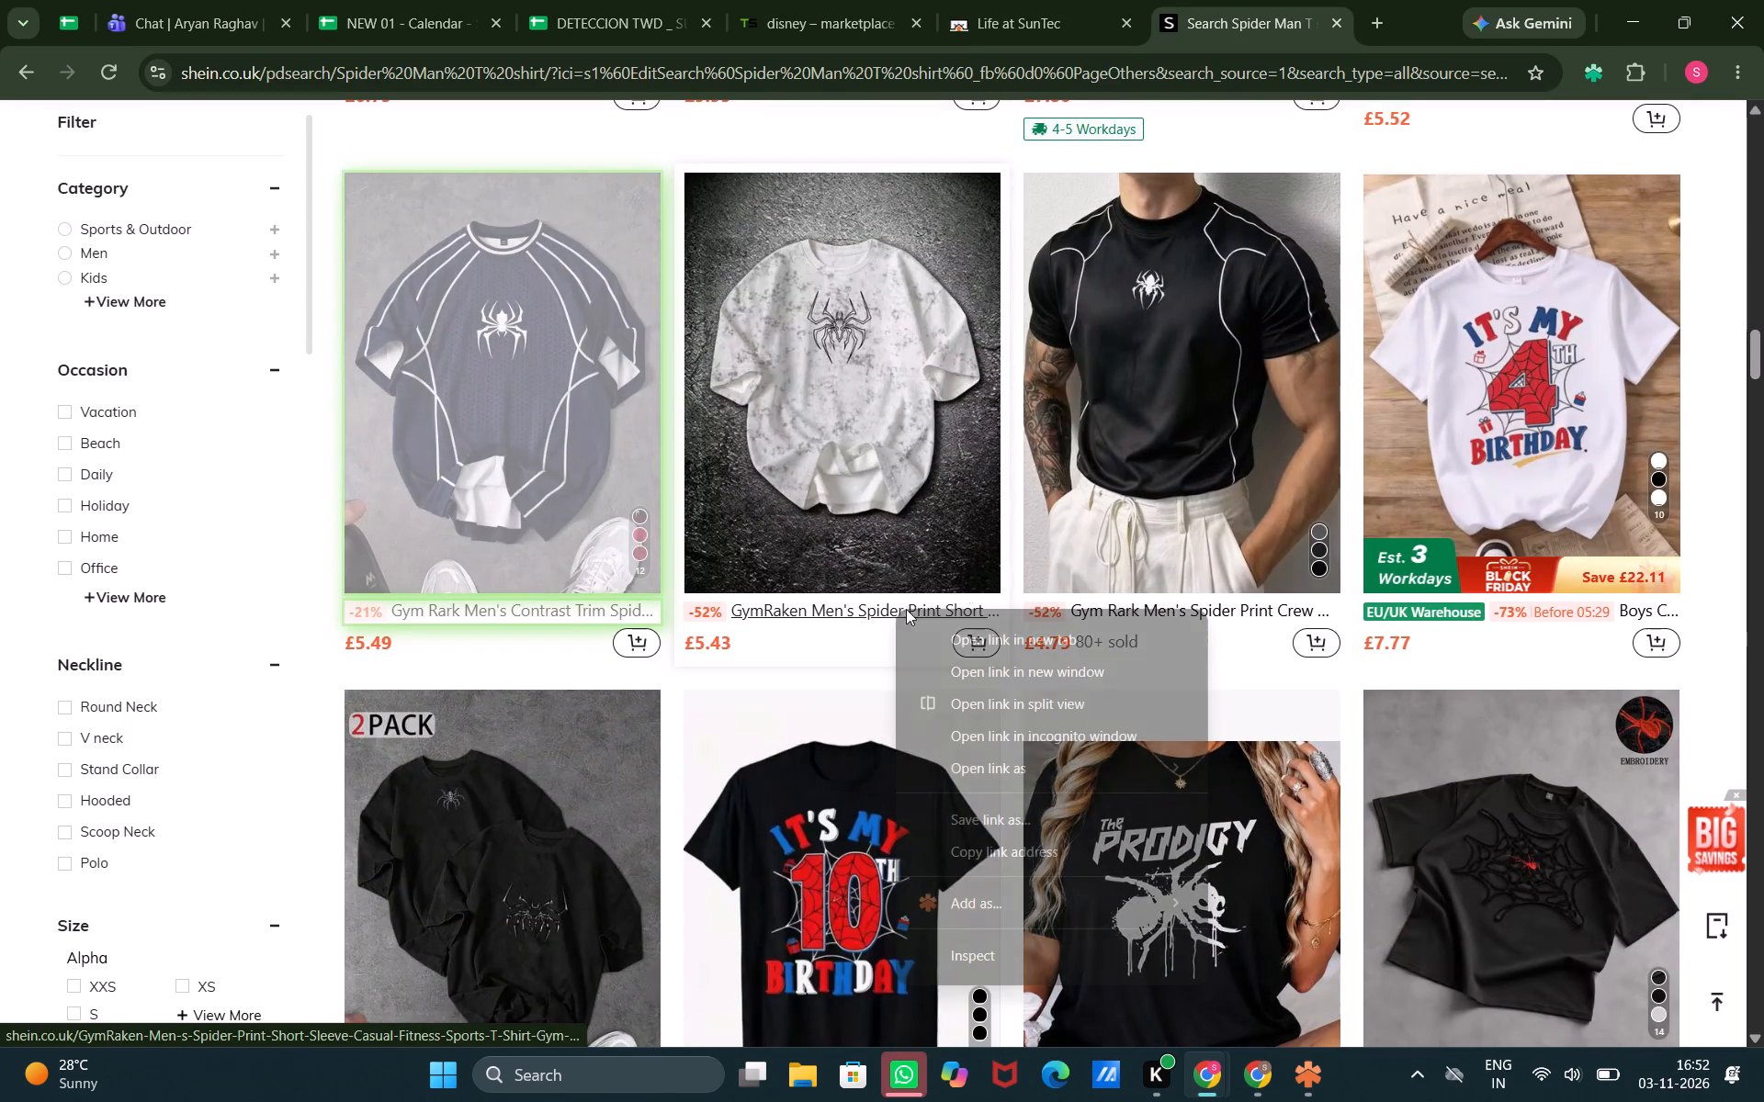
Copy the SHEIN link of the white GymRaken Men's Spider Print T-shirt priced £5.43 into cell C21612 of The Walt Disney sheet.
{"action": "left_click", "coordinate": [1010, 850]}
{"action": "key", "text": "ctrl+Tab"}
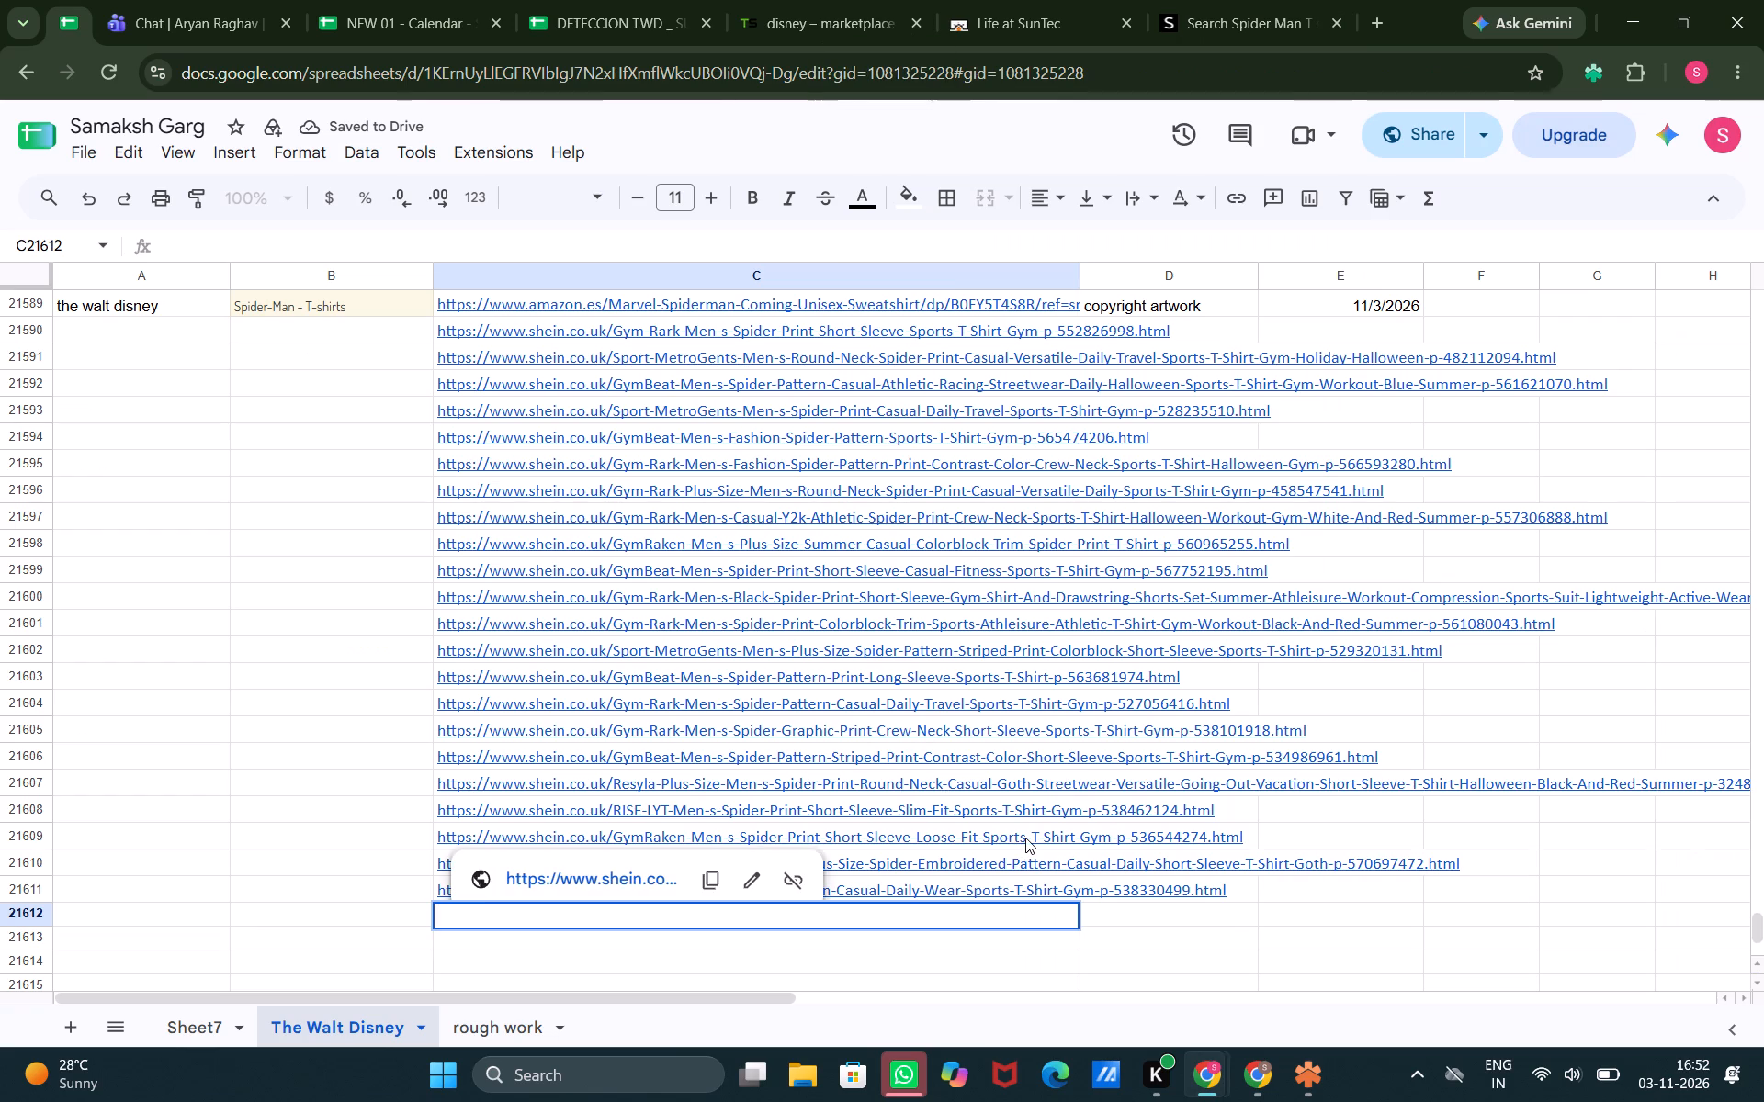
{"action": "key", "text": "ctrl+v"}
{"action": "key", "text": "Return"}
Copy the SHEIN link of the black Gym Rark Men's Spider Print Crew T-shirt priced £4.79 into cell C21613 of The Walt Disney sheet.
{"action": "key", "text": "ctrl+Tab"}
{"action": "key", "text": "ctrl+Tab"}
{"action": "key", "text": "ctrl+Tab"}
{"action": "key", "text": "ctrl+Tab"}
{"action": "key", "text": "ctrl+Tab"}
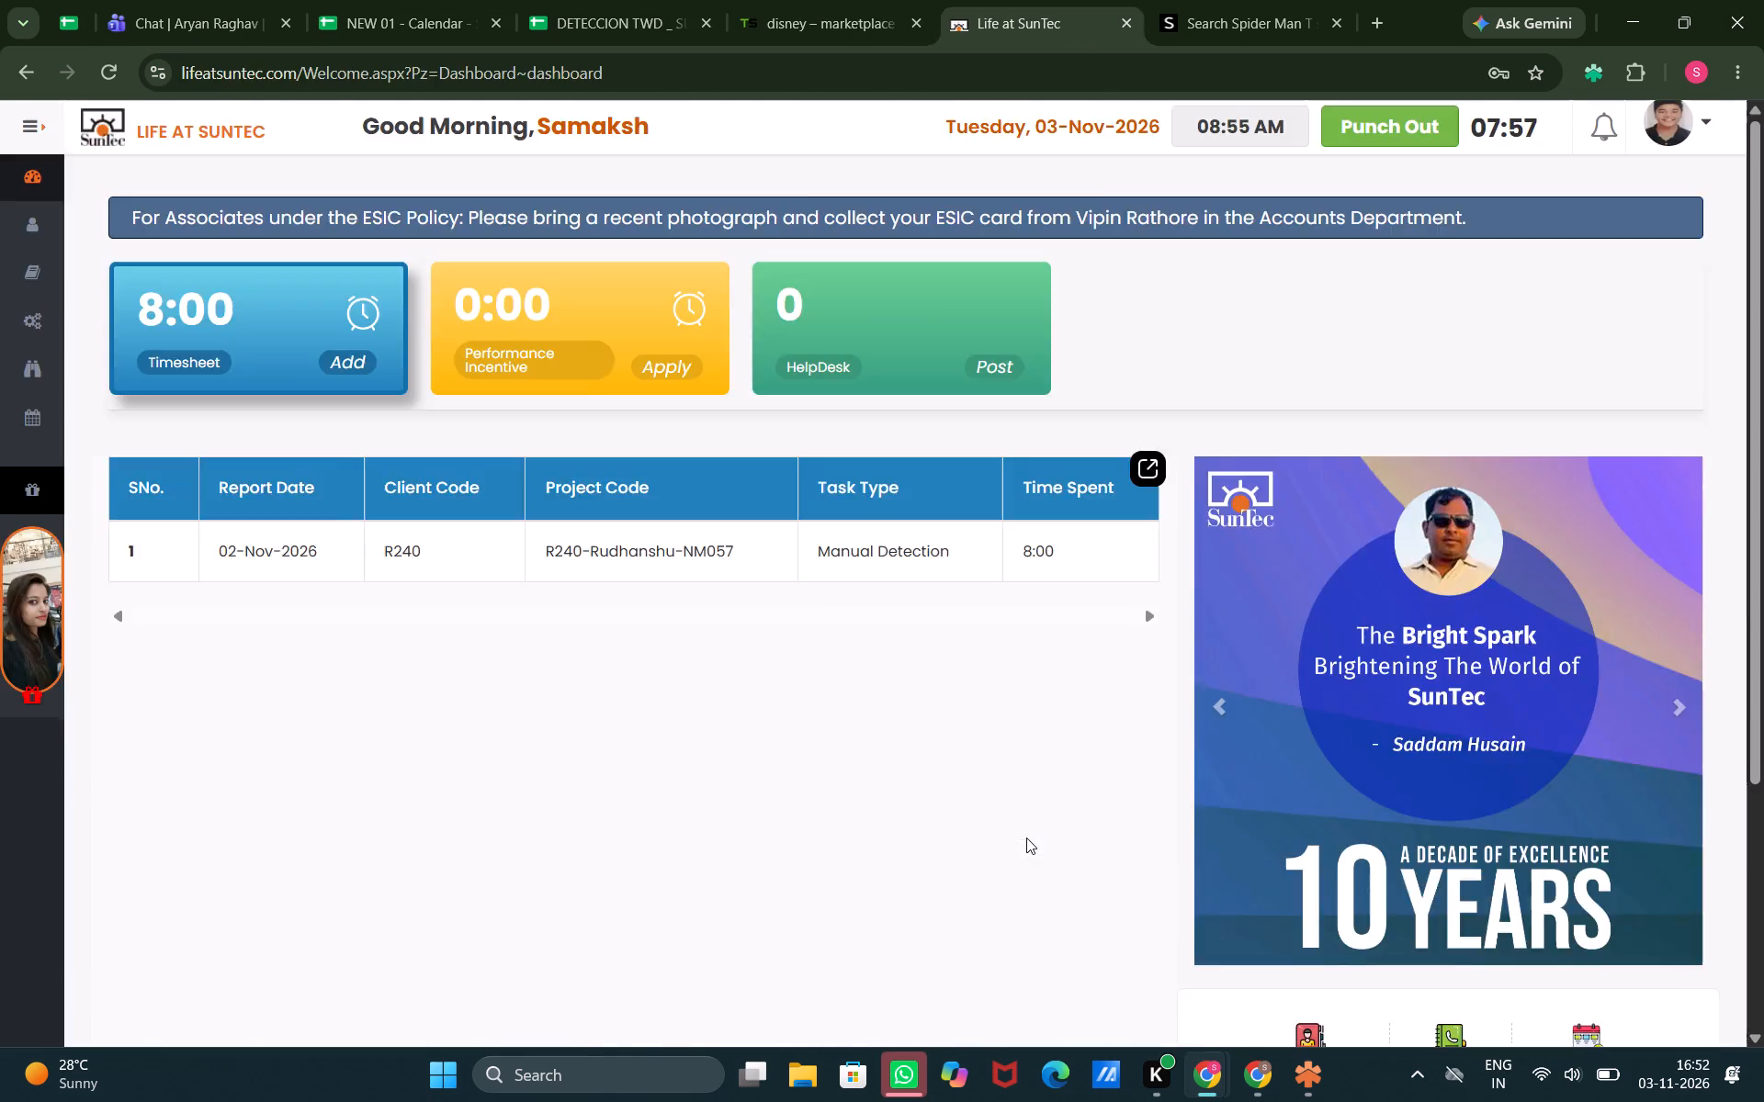
{"action": "key", "text": "ctrl+Tab"}
{"action": "right_click", "coordinate": [1198, 615]}
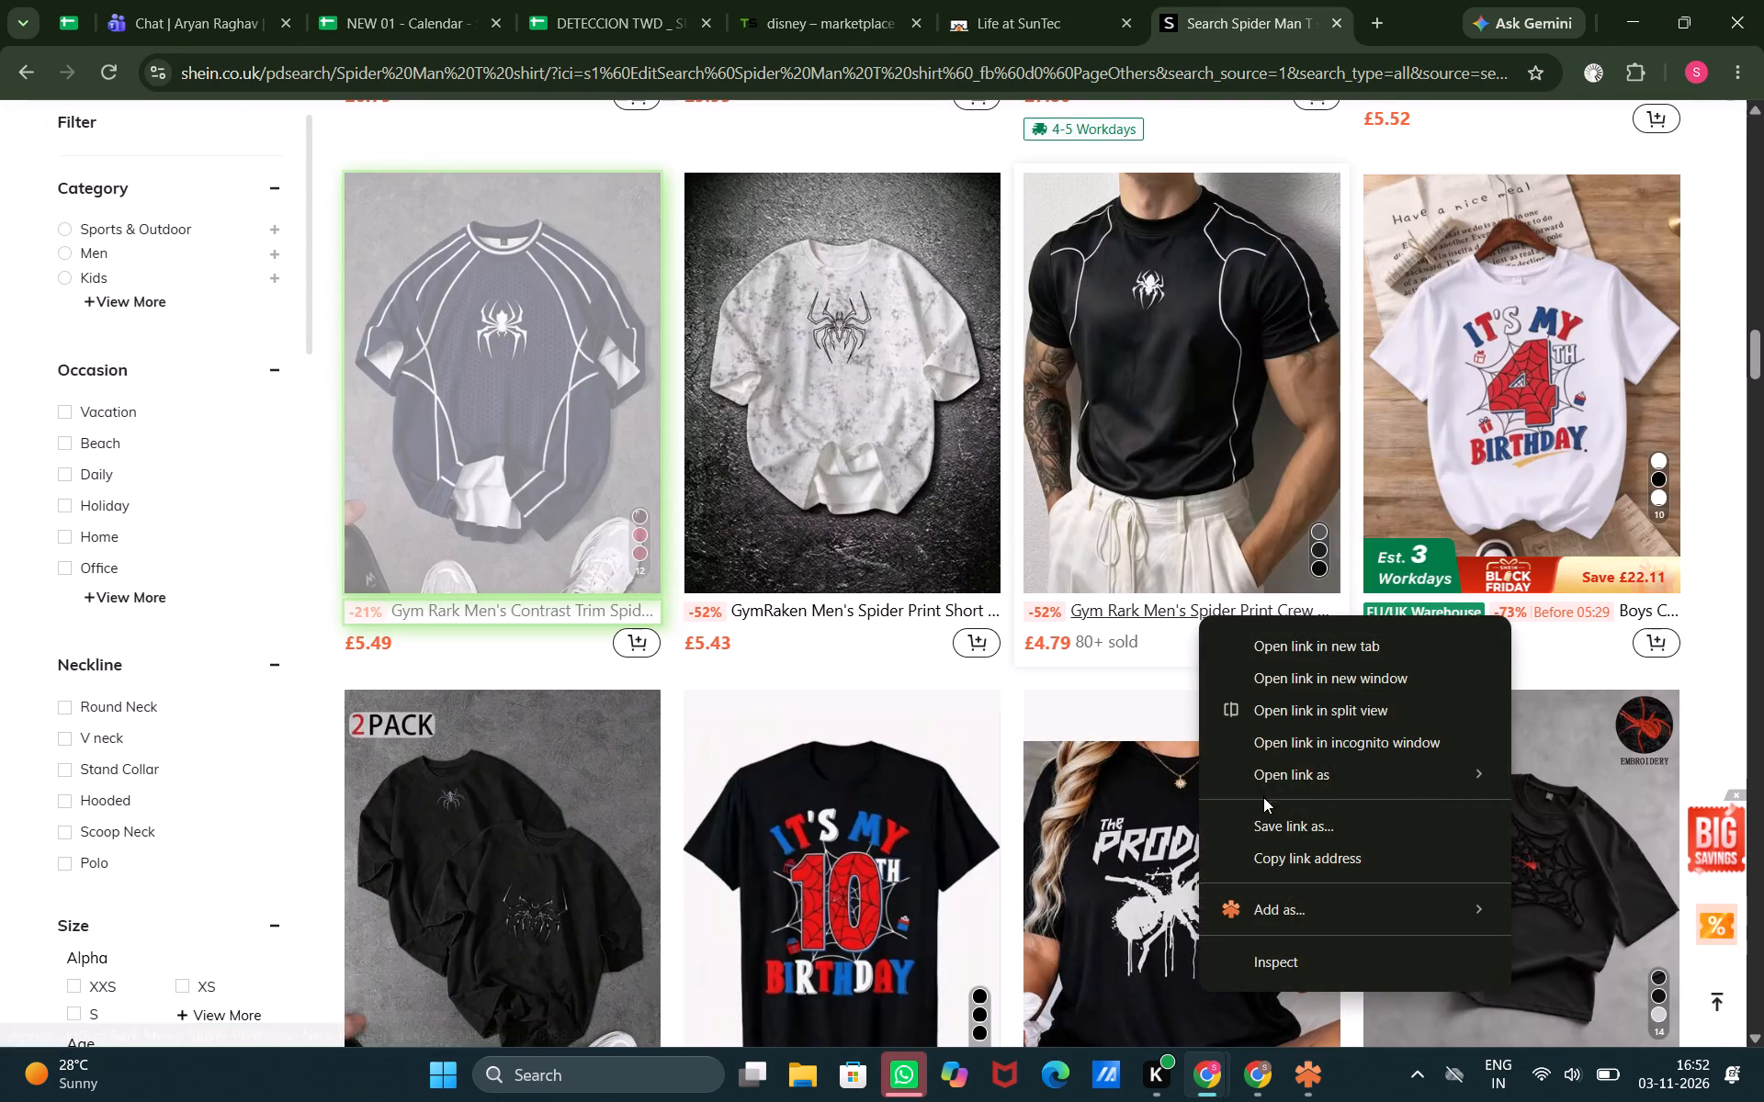
{"action": "left_click", "coordinate": [1256, 845]}
{"action": "key", "text": "ctrl+Tab"}
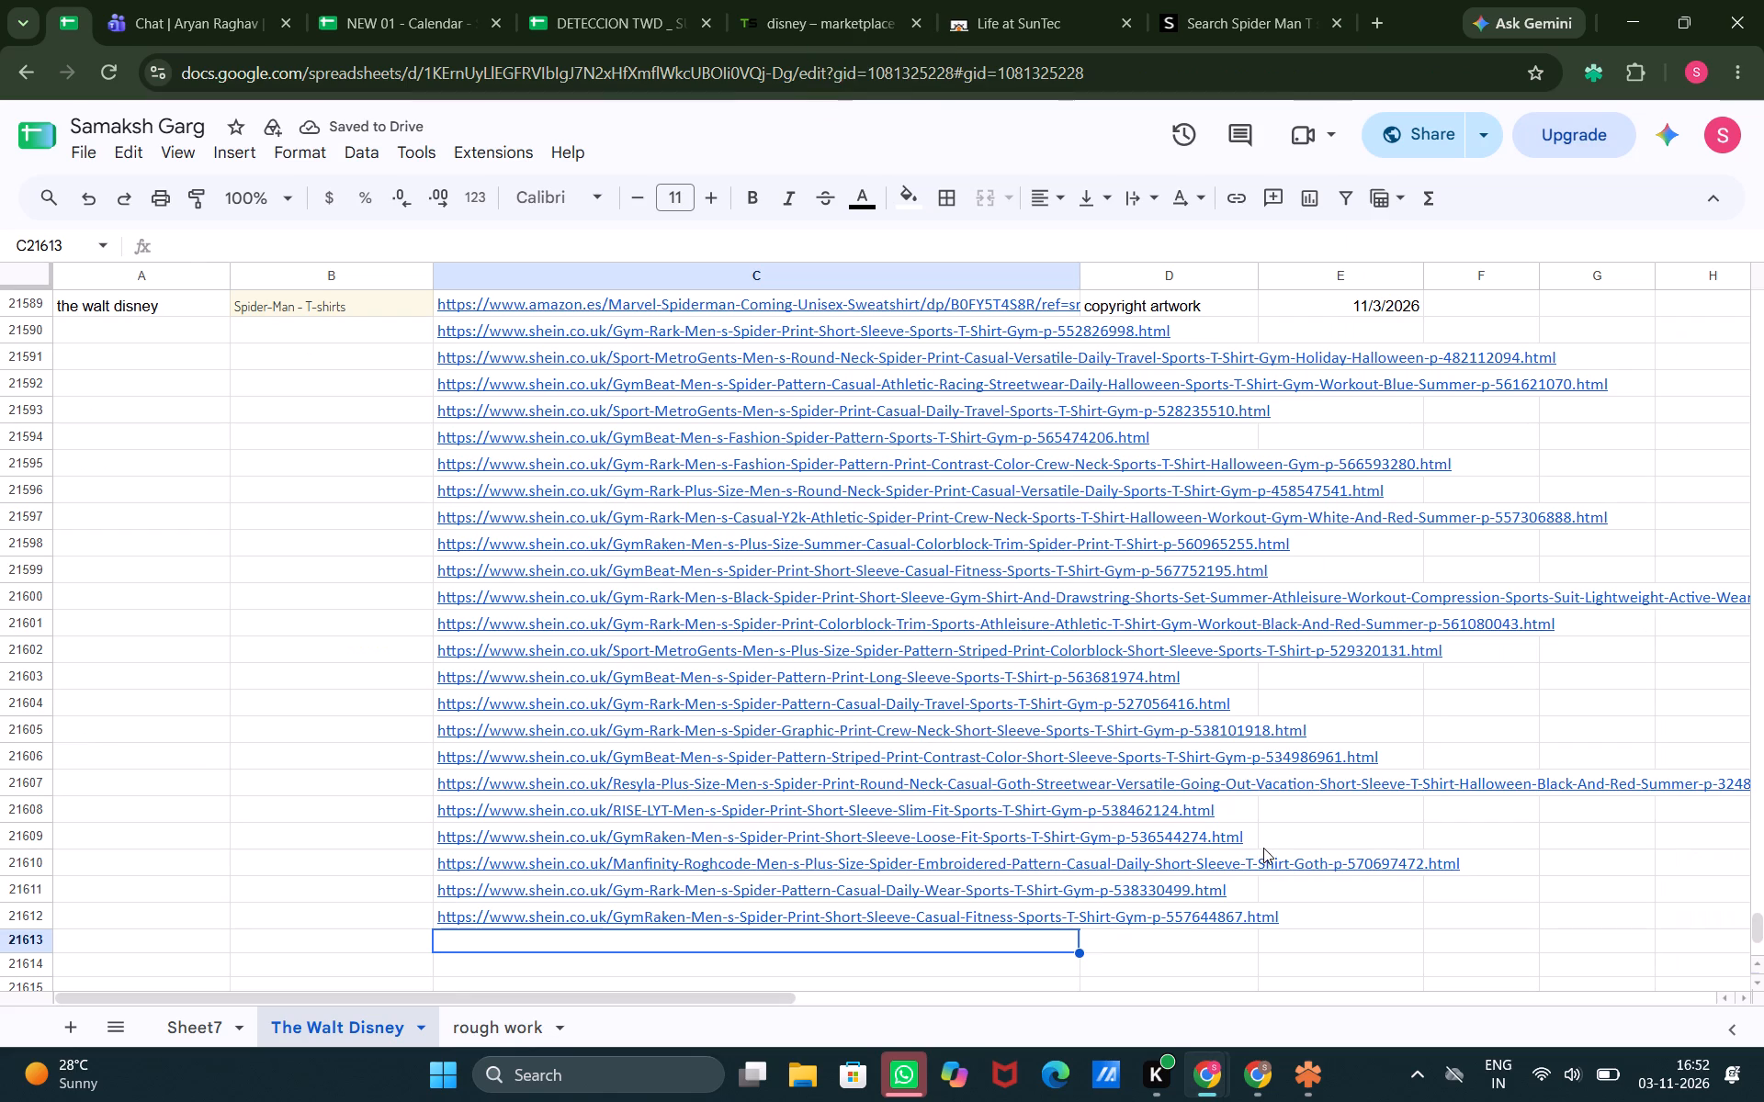
{"action": "key", "text": "ctrl+v"}
{"action": "key", "text": "Return"}
{"action": "key", "text": "Return"}
Copy the SHEIN link of the black Gym Rark Men's 2pcs Minimalist Spider Print T-shirt pack priced £5.49.
{"action": "key", "text": "ctrl+Tab"}
{"action": "key", "text": "ctrl+Tab"}
{"action": "key", "text": "ctrl+Tab"}
{"action": "key", "text": "ctrl+Tab"}
{"action": "key", "text": "ctrl+Tab"}
{"action": "key", "text": "ctrl+Tab"}
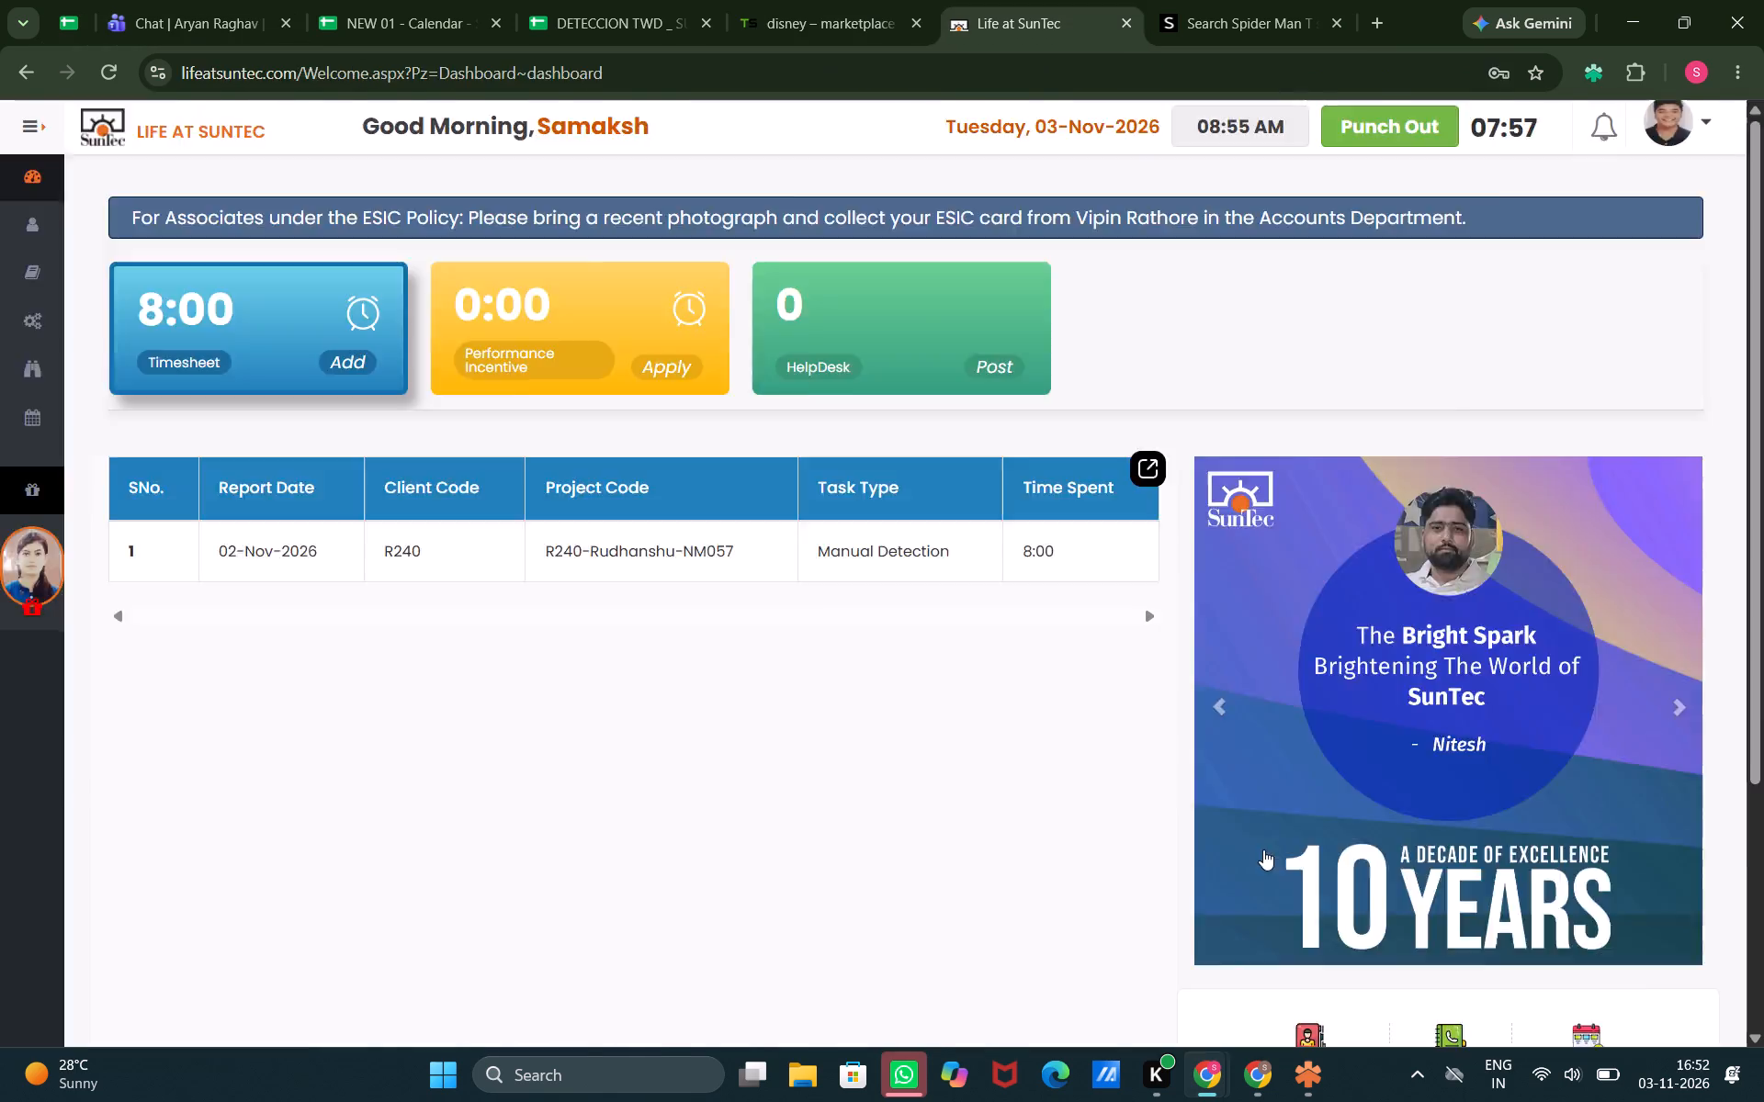
{"action": "scroll", "coordinate": [1116, 846], "scroll_direction": "down", "scroll_amount": 4}
{"action": "right_click", "coordinate": [554, 661]}
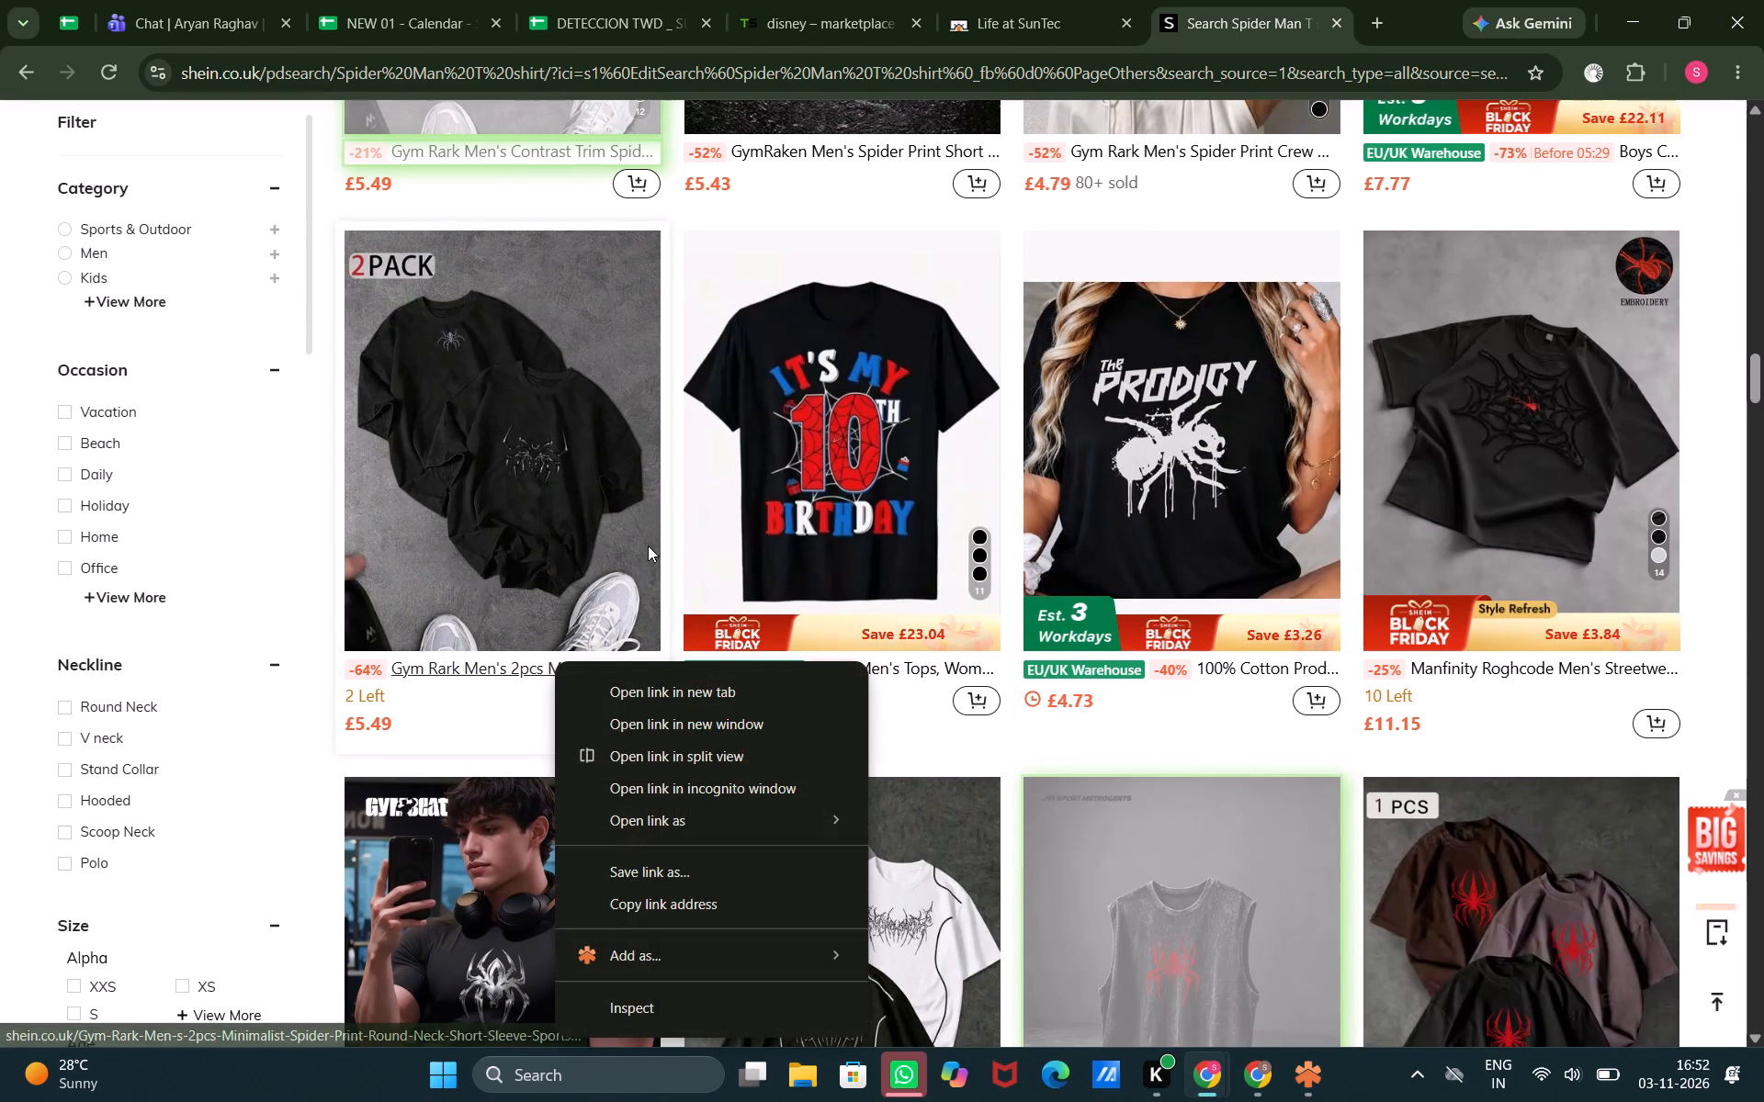
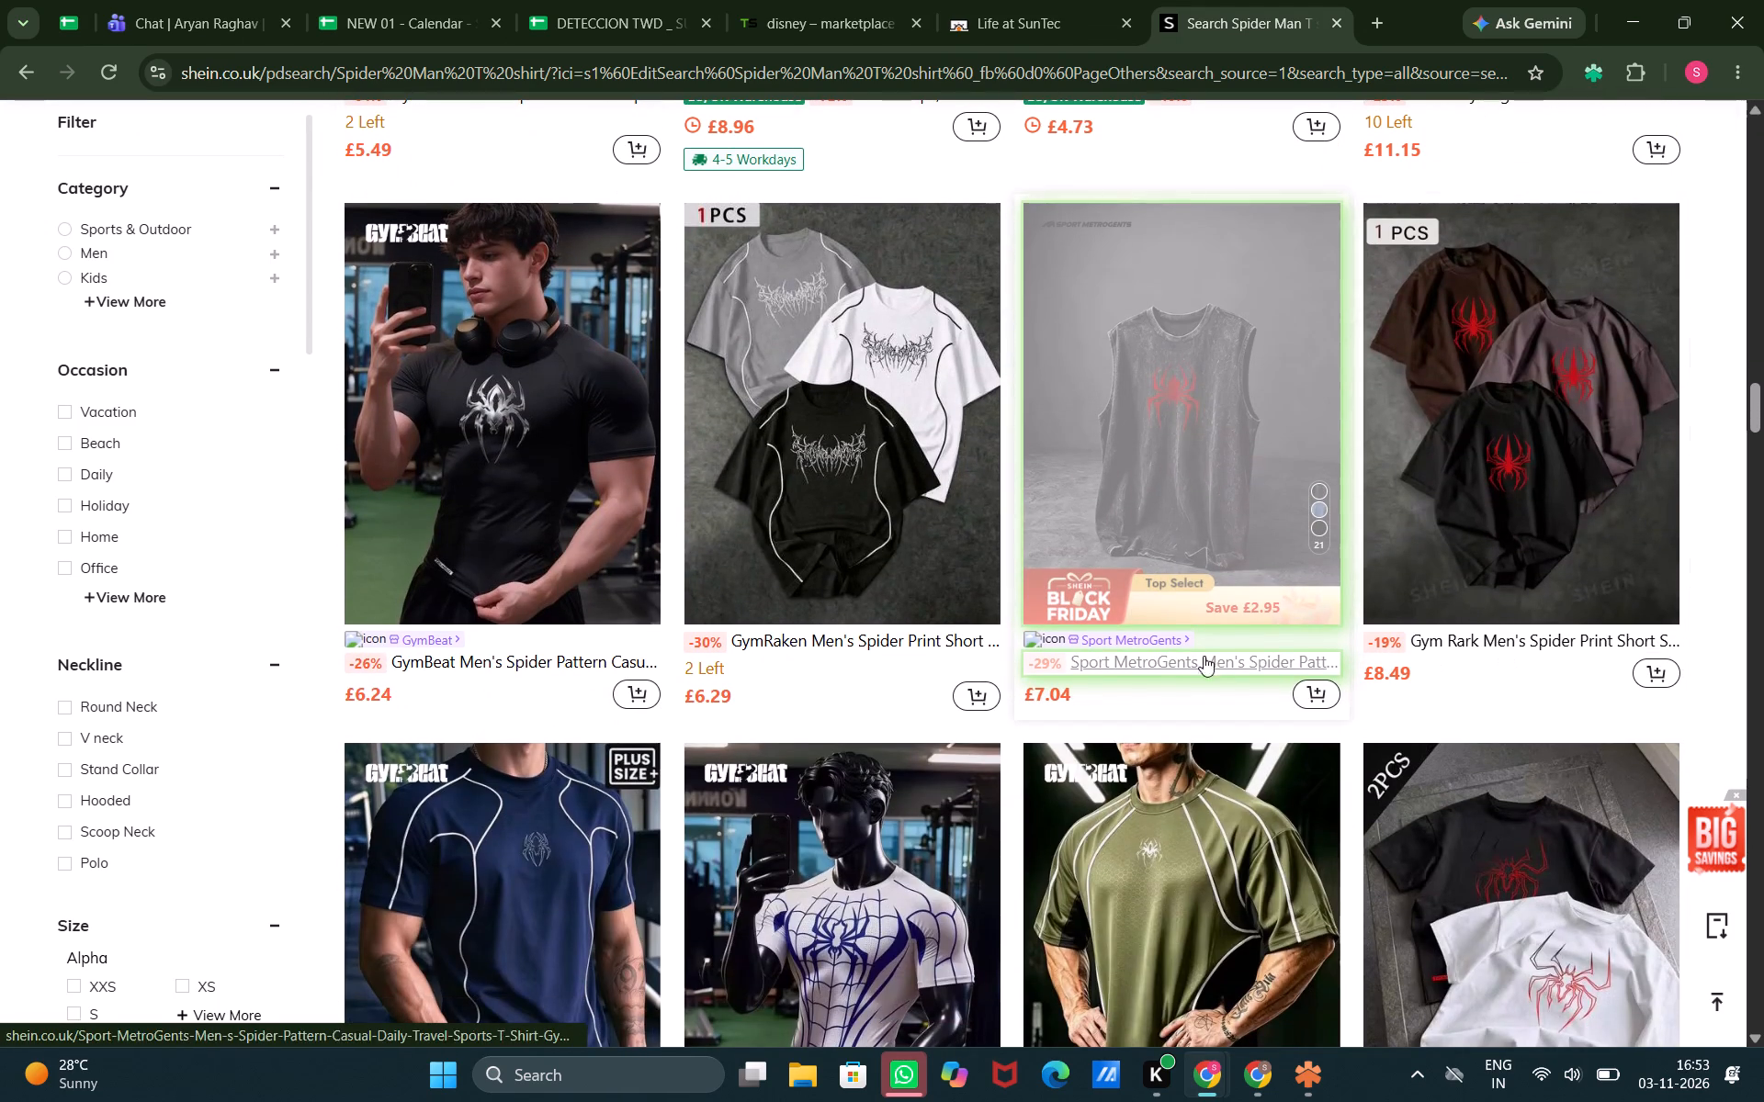
Copy the SHEIN link of the black-and-red Gym Rark Men's Spider Print Crew Neck T-shirt priced £4.99 into cell C21615 of The Walt Disney sheet.
{"action": "scroll", "coordinate": [574, 636], "scroll_direction": "down", "scroll_amount": 4}
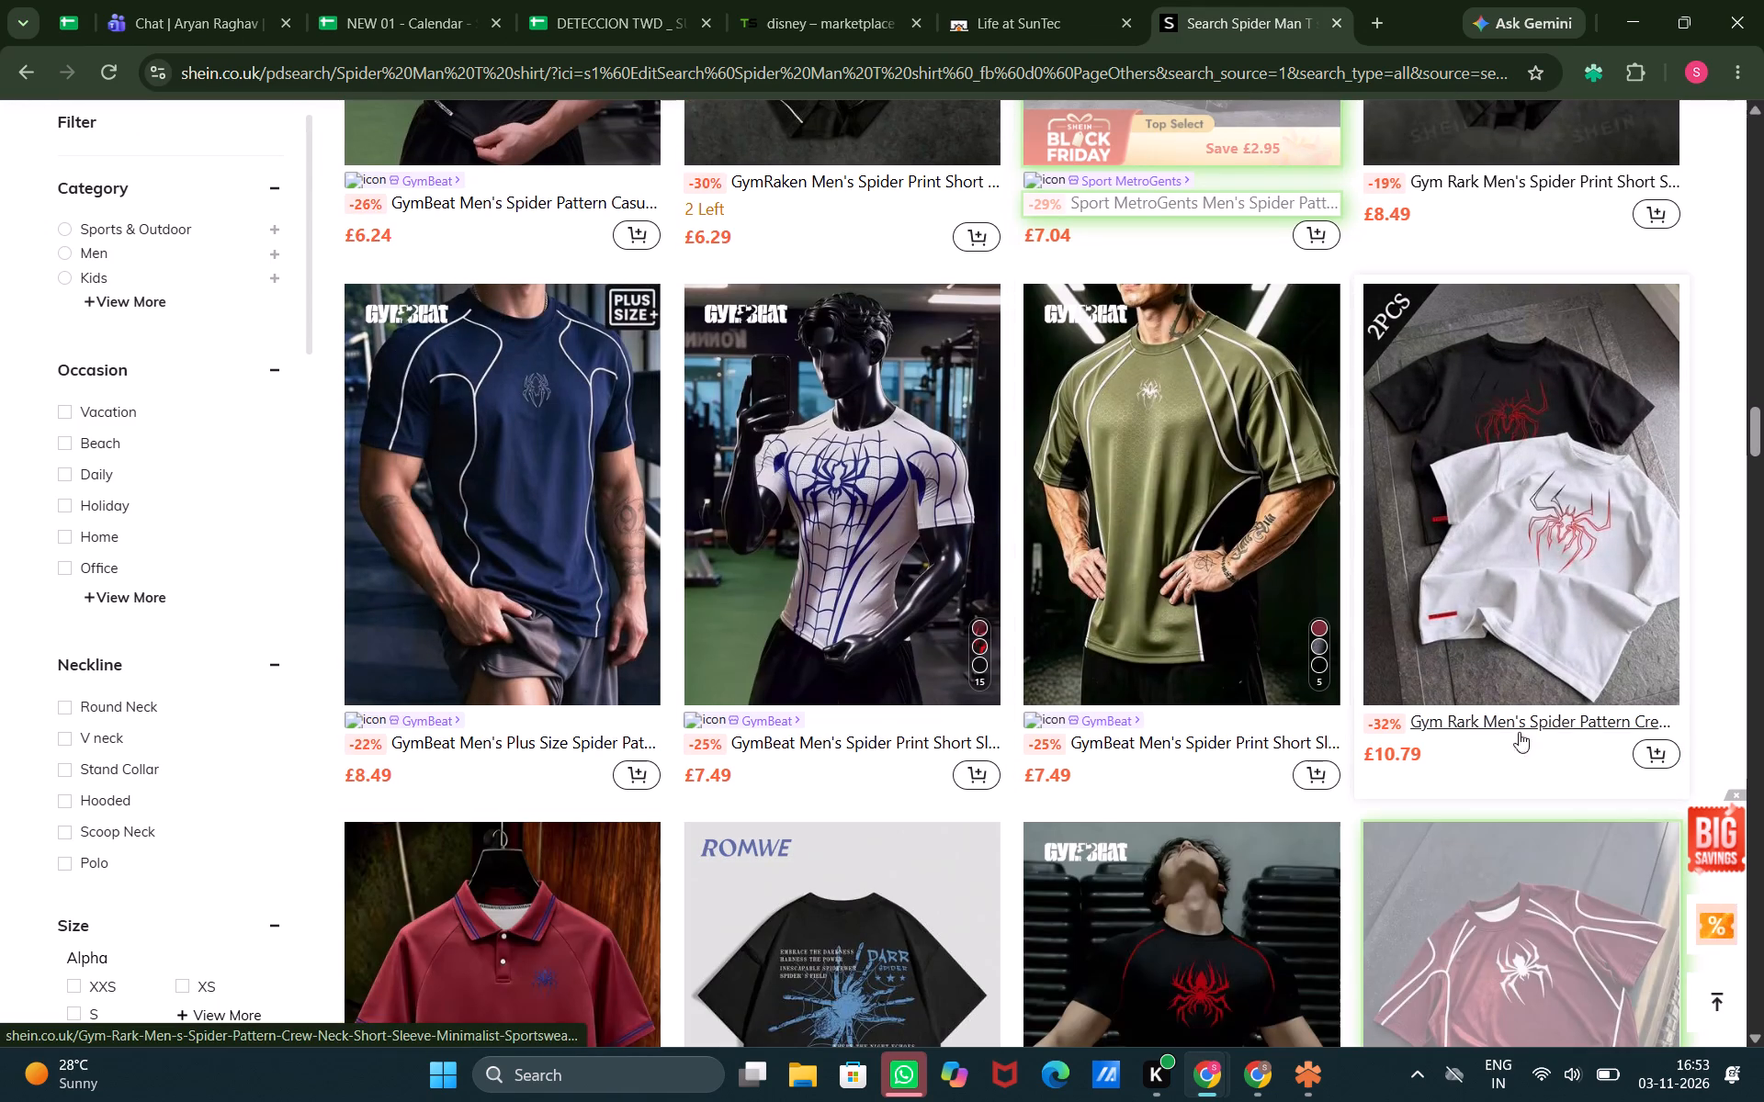
{"action": "scroll", "coordinate": [1253, 703], "scroll_direction": "down", "scroll_amount": 4}
{"action": "scroll", "coordinate": [655, 615], "scroll_direction": "down", "scroll_amount": 4}
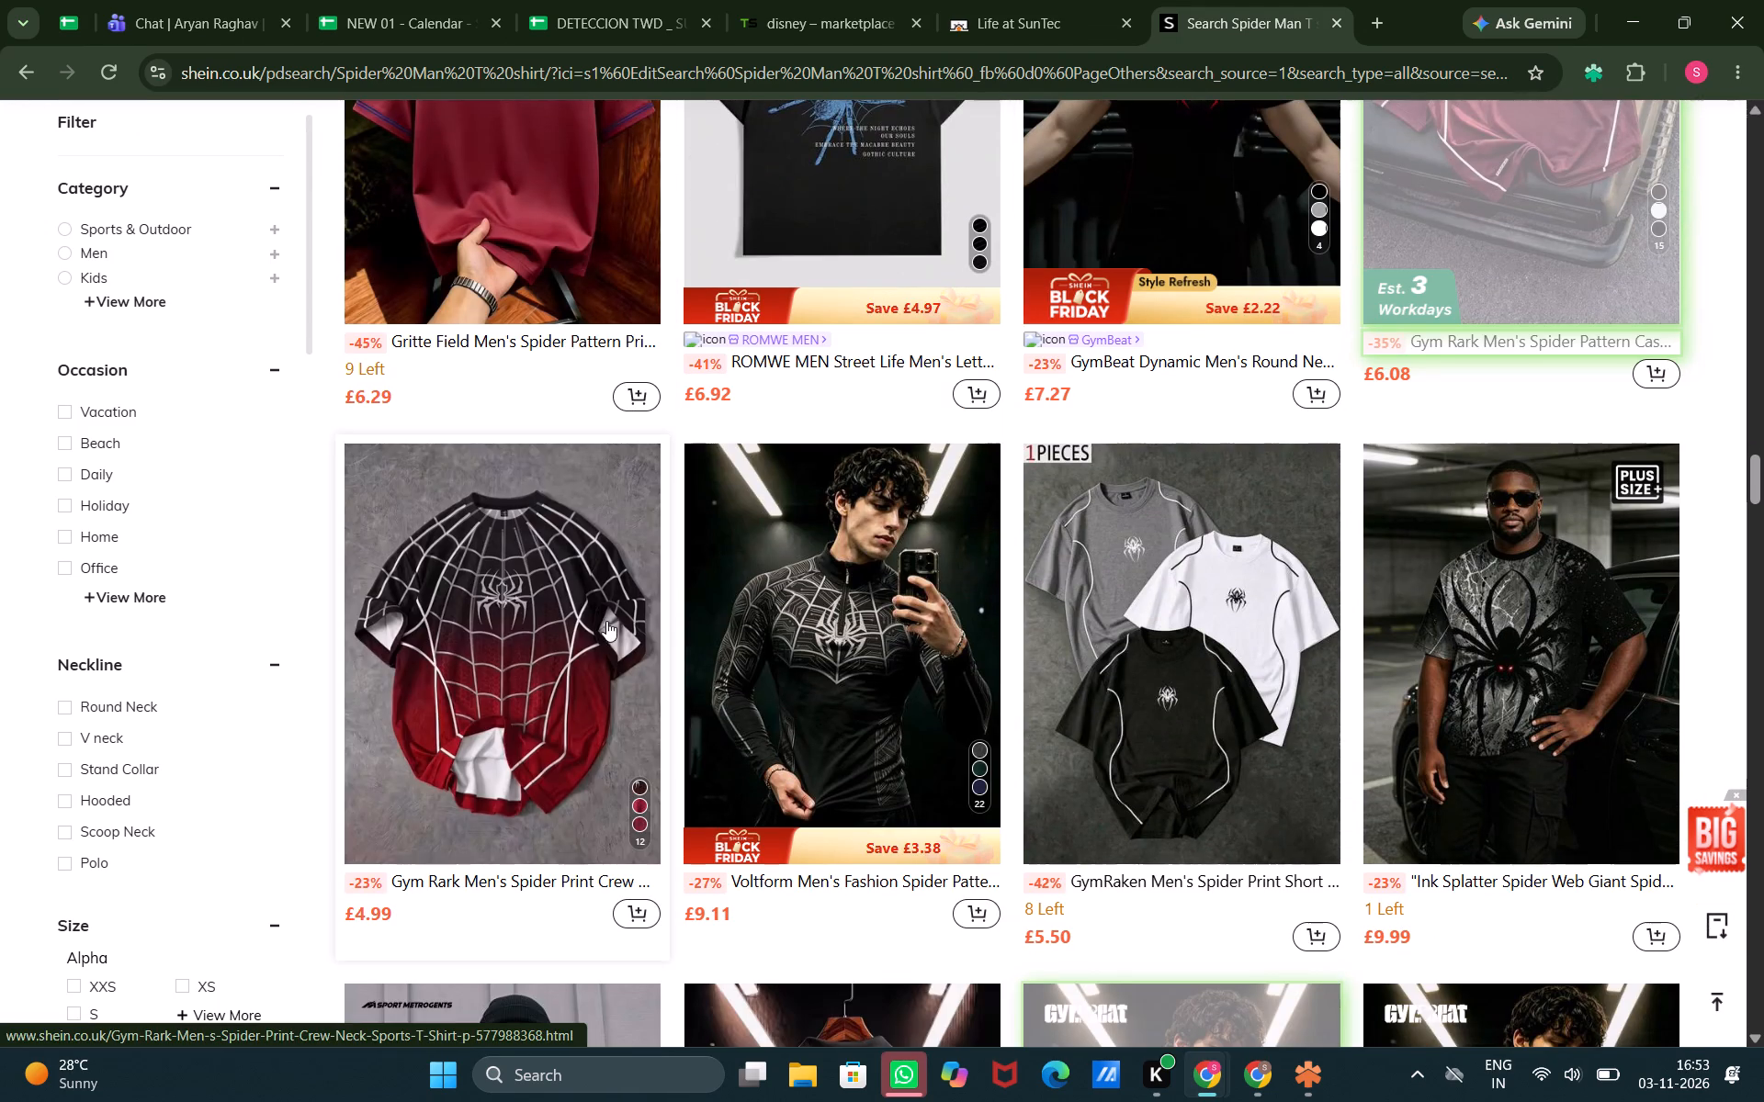
{"action": "right_click", "coordinate": [554, 884]}
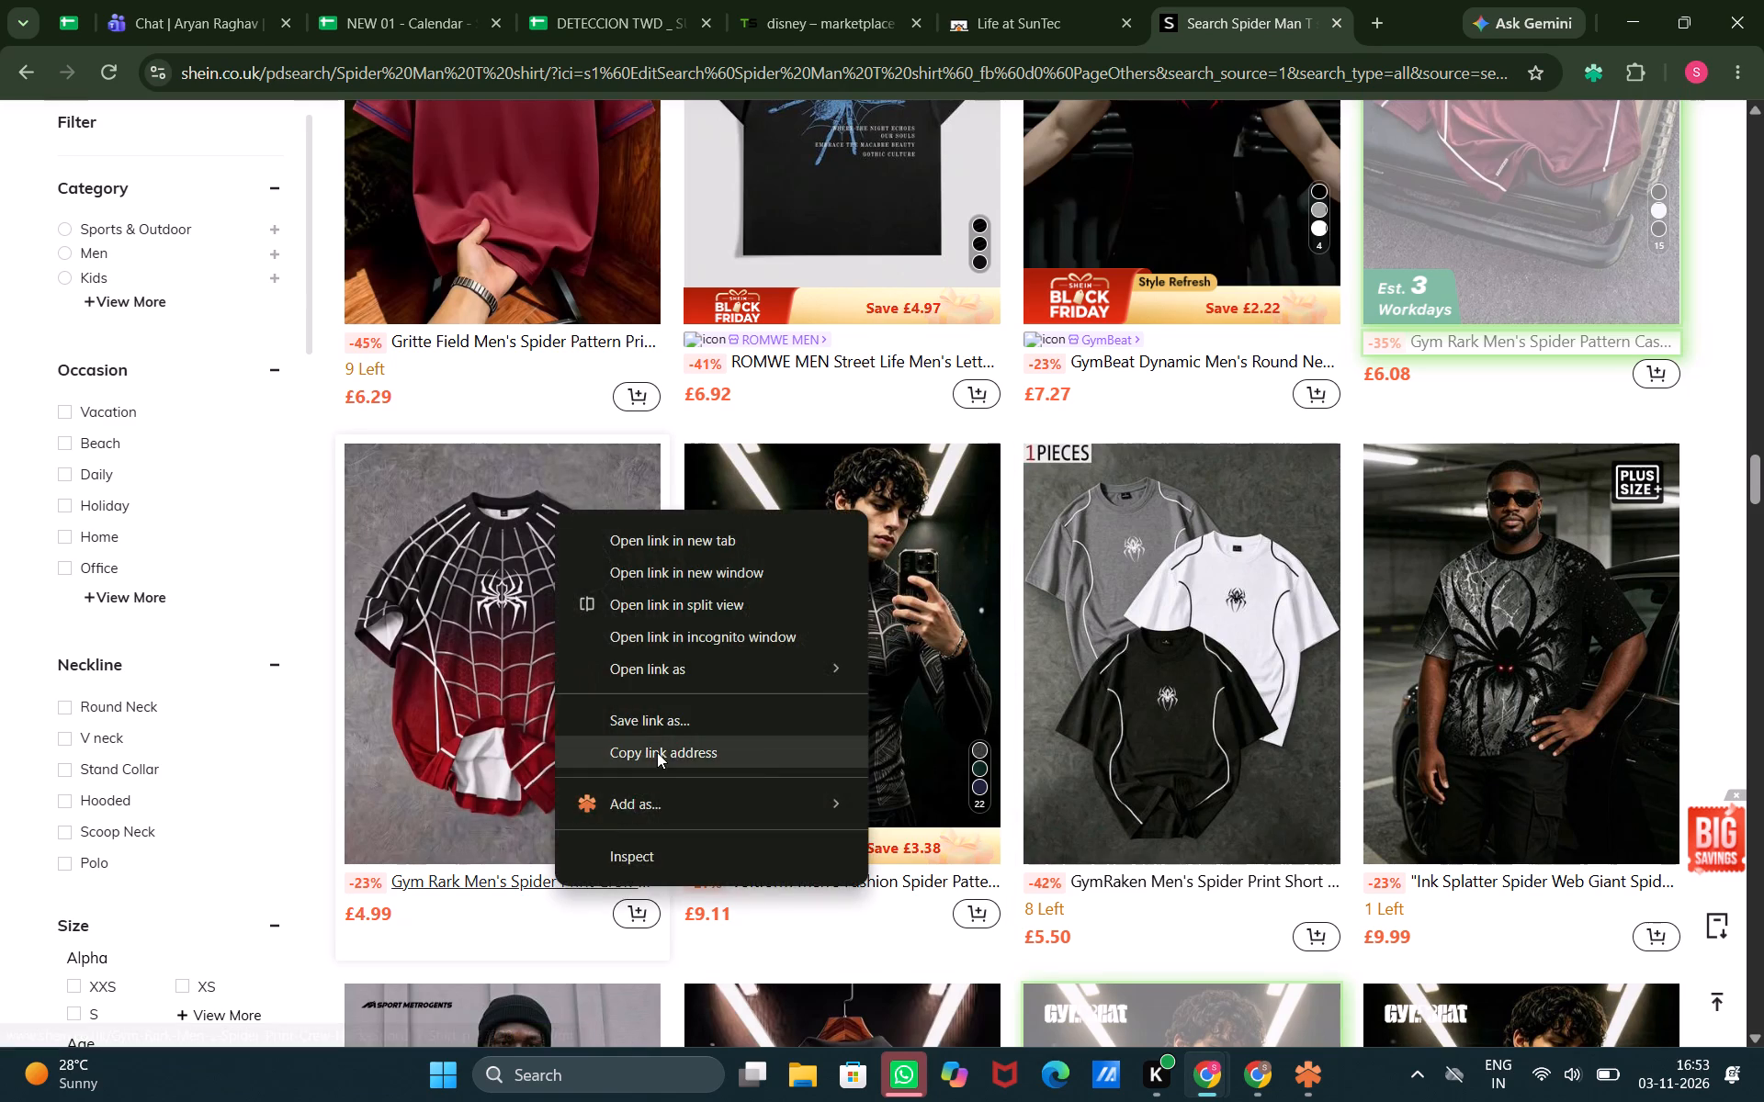
{"action": "left_click", "coordinate": [657, 752]}
{"action": "key", "text": "ctrl+Tab"}
{"action": "key", "text": "ctrl+v"}
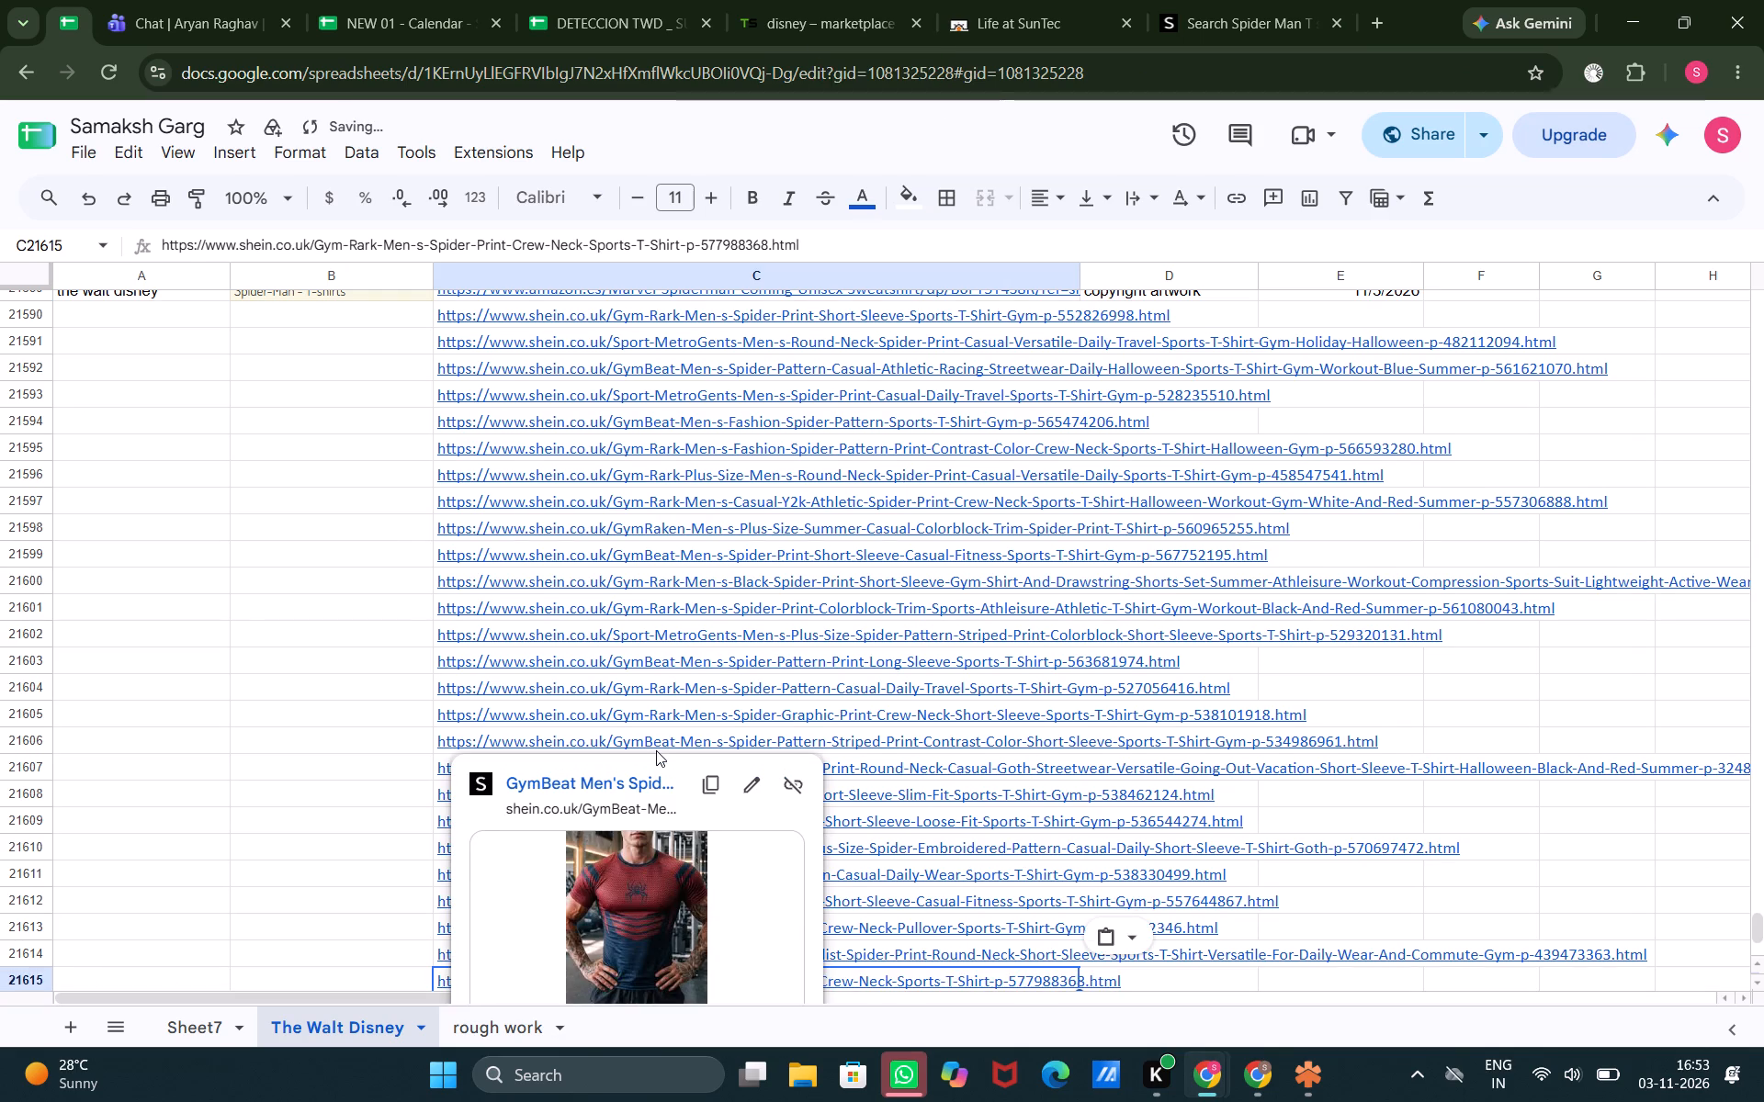
{"action": "key", "text": "Return"}
{"action": "key", "text": "Return"}
Copy the SHEIN link of the GymRaken Men's Spider Print Short Sleeve T-shirt priced £5.50 into the next empty column C cell of The Walt Disney sheet.
{"action": "key", "text": "ctrl+Tab"}
{"action": "key", "text": "ctrl+Tab"}
{"action": "key", "text": "ctrl+Tab"}
{"action": "key", "text": "ctrl+Tab"}
{"action": "key", "text": "ctrl+Tab"}
{"action": "key", "text": "ctrl+Tab"}
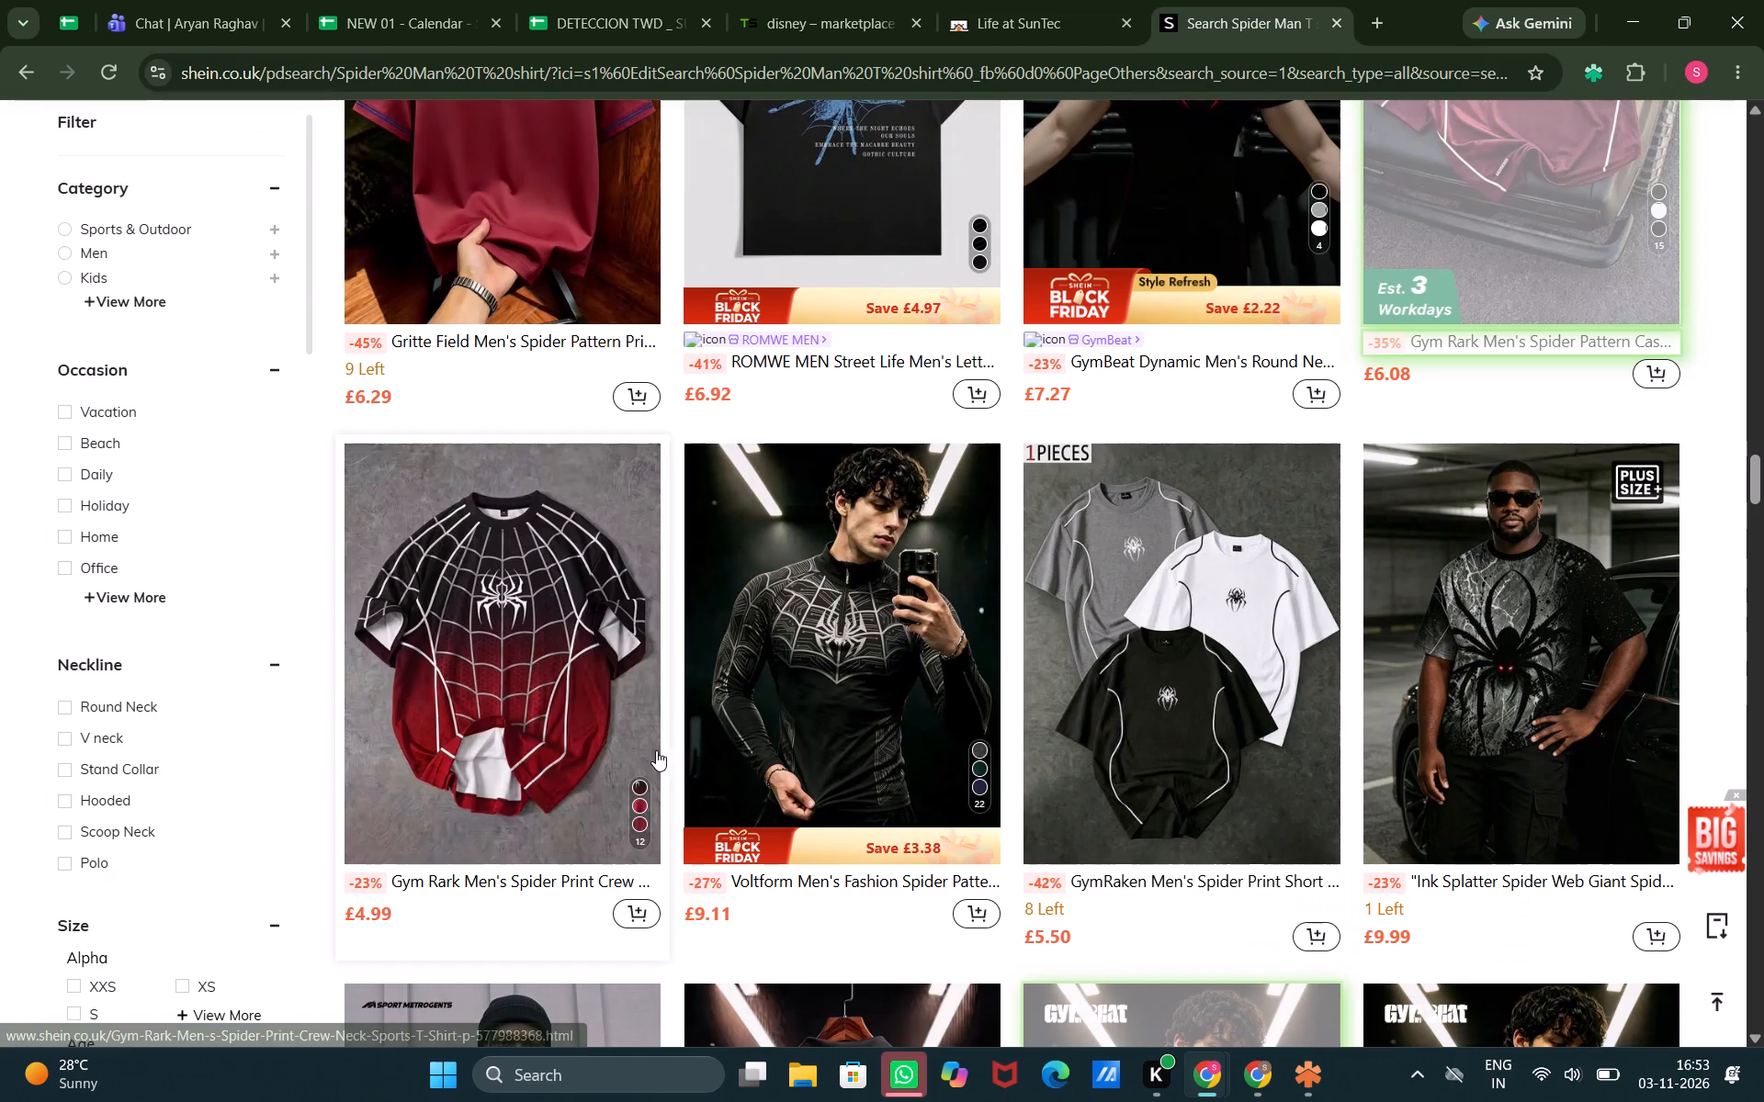
{"action": "scroll", "coordinate": [1433, 534], "scroll_direction": "down", "scroll_amount": 2}
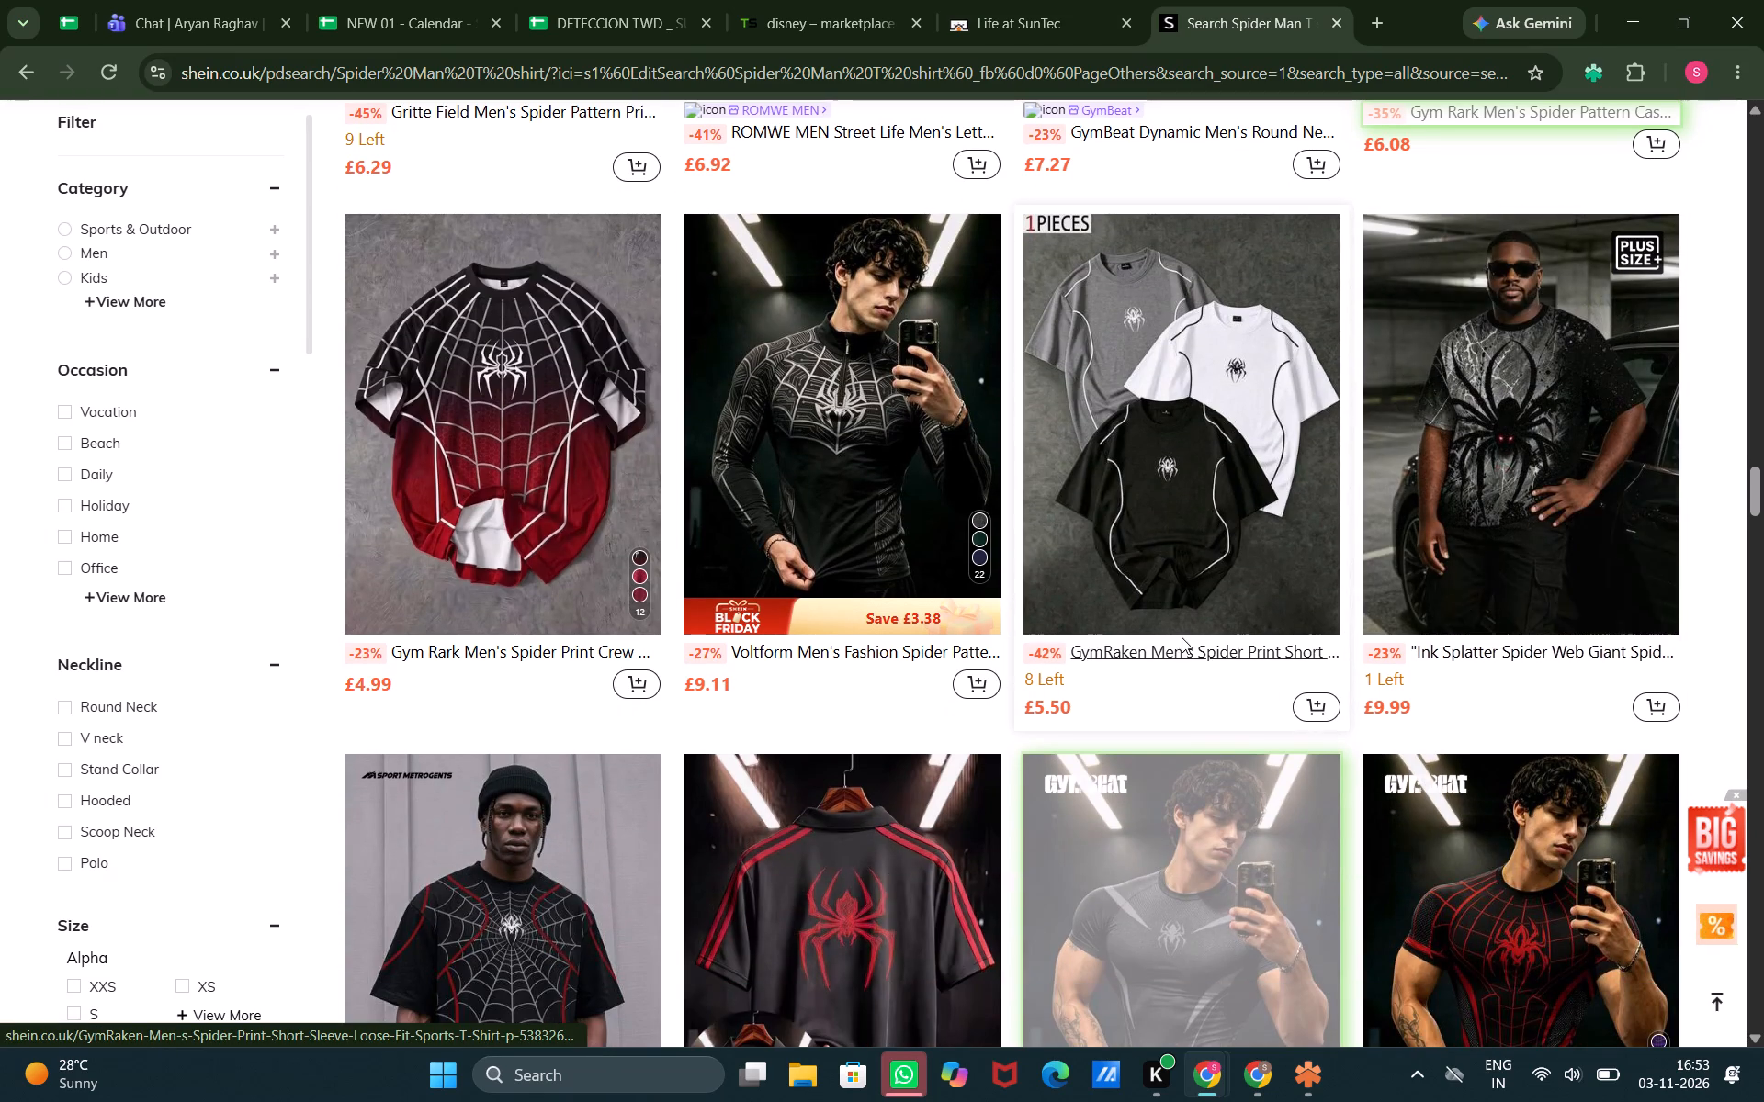
{"action": "right_click", "coordinate": [1184, 650]}
{"action": "left_click", "coordinate": [1262, 905]}
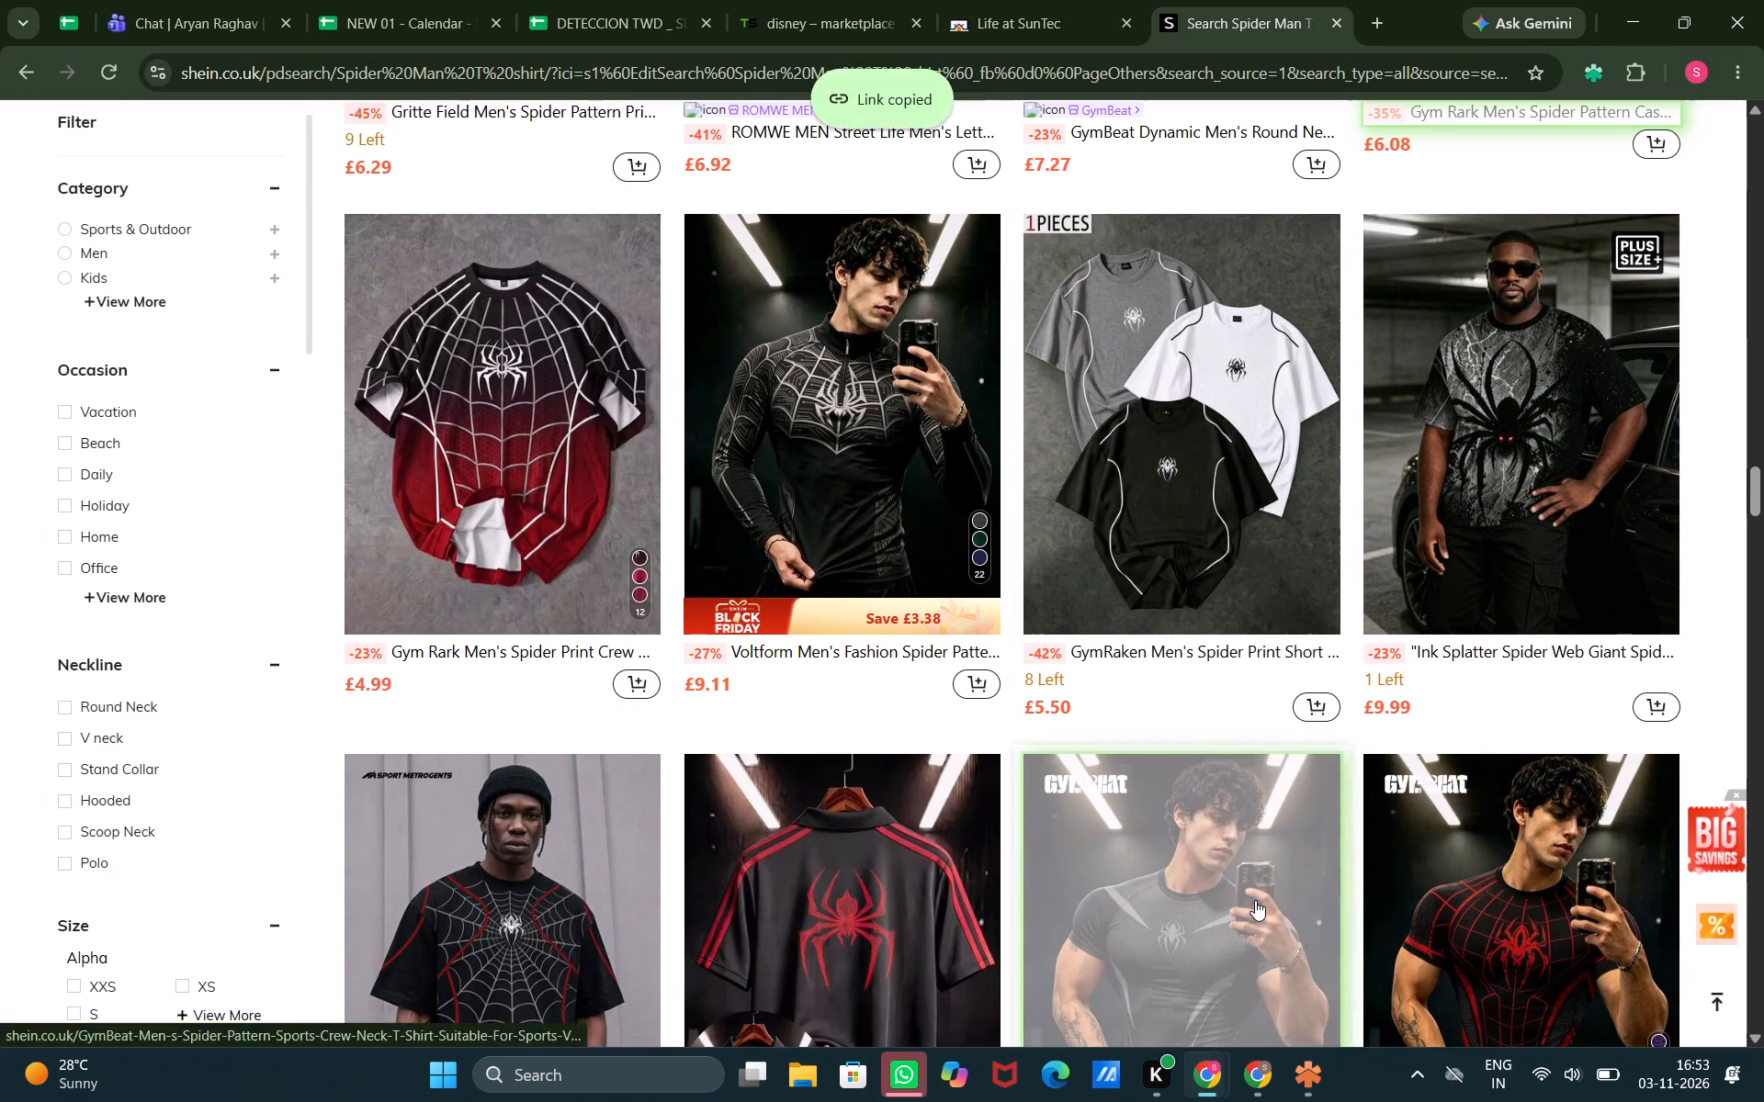
{"action": "key", "text": "ctrl+Tab"}
{"action": "key", "text": "ctrl+v"}
{"action": "key", "text": "Return"}
{"action": "key", "text": "Return"}
Copy the SHEIN link of the black Gym Rark Men's Spider Print Contrast Stripe polo T-shirt priced £4.99.
{"action": "key", "text": "ctrl+Tab"}
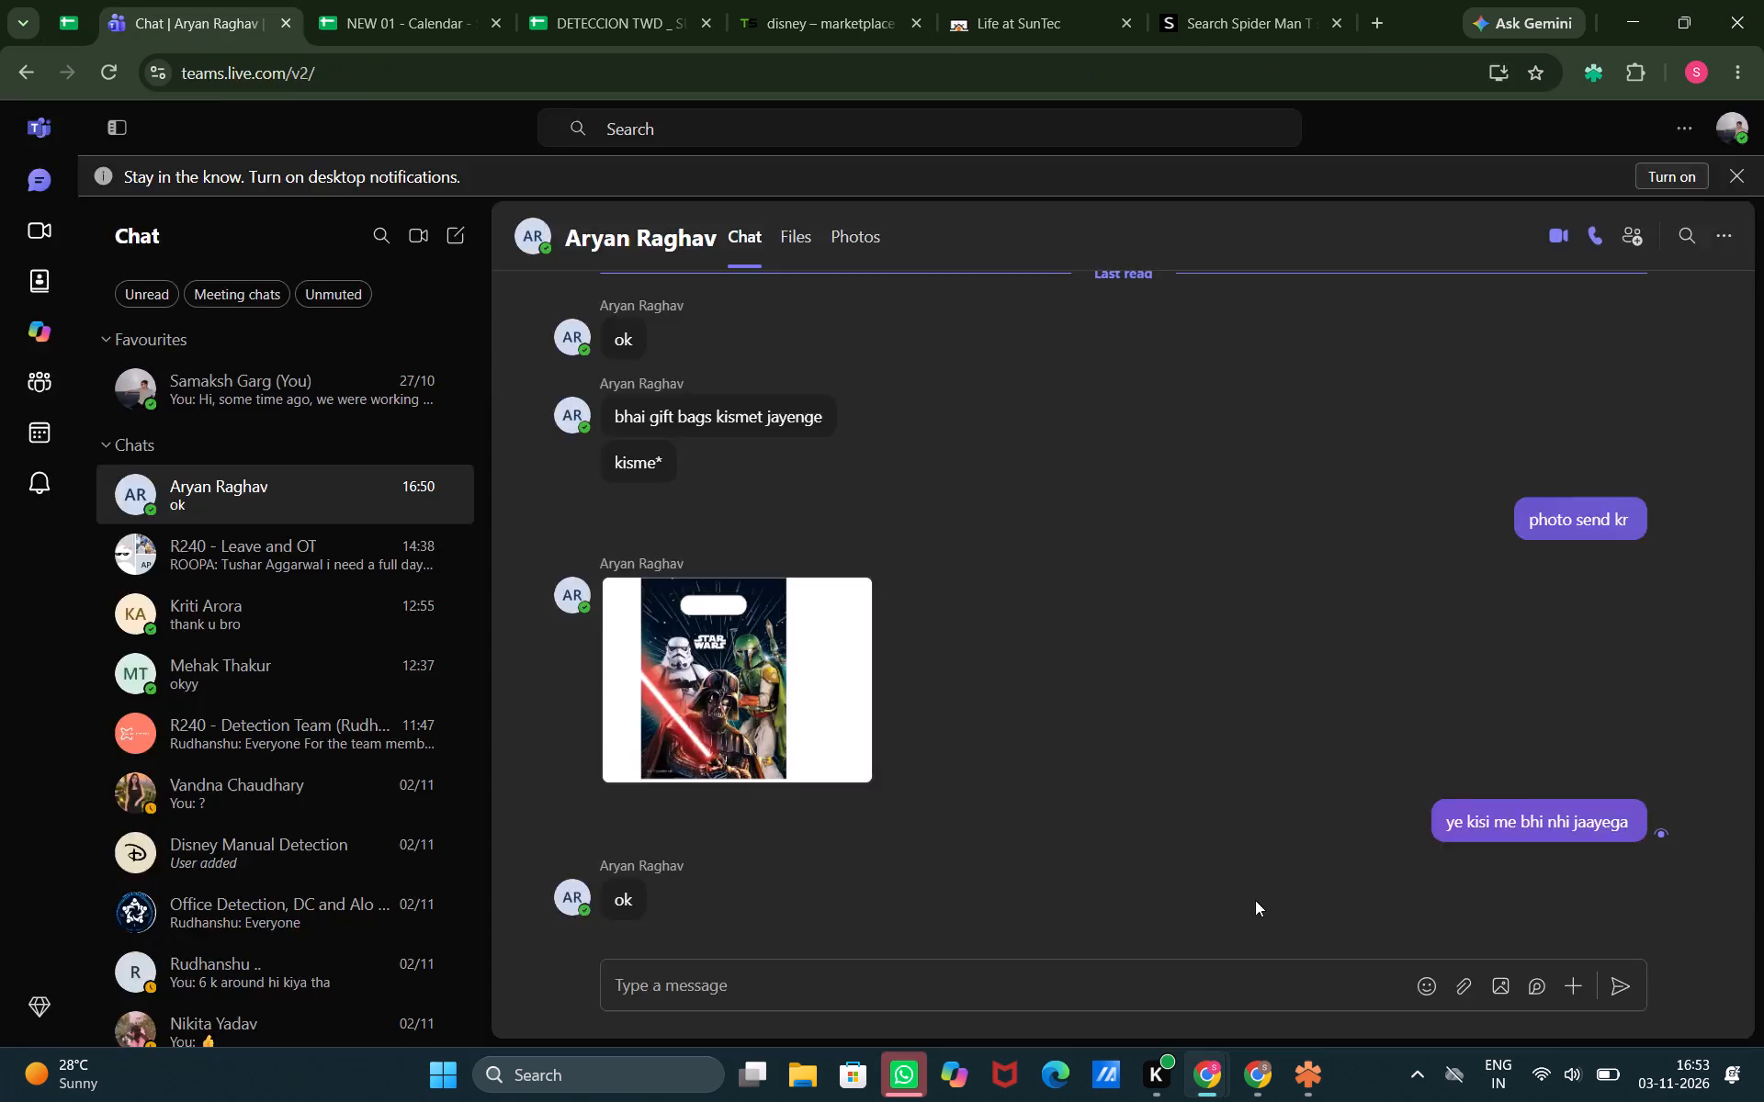
{"action": "key", "text": "ctrl+Tab"}
{"action": "key", "text": "ctrl+Tab"}
{"action": "key", "text": "ctrl+Tab"}
{"action": "key", "text": "ctrl+Tab"}
{"action": "key", "text": "ctrl+Tab"}
{"action": "scroll", "coordinate": [1542, 626], "scroll_direction": "down", "scroll_amount": 3}
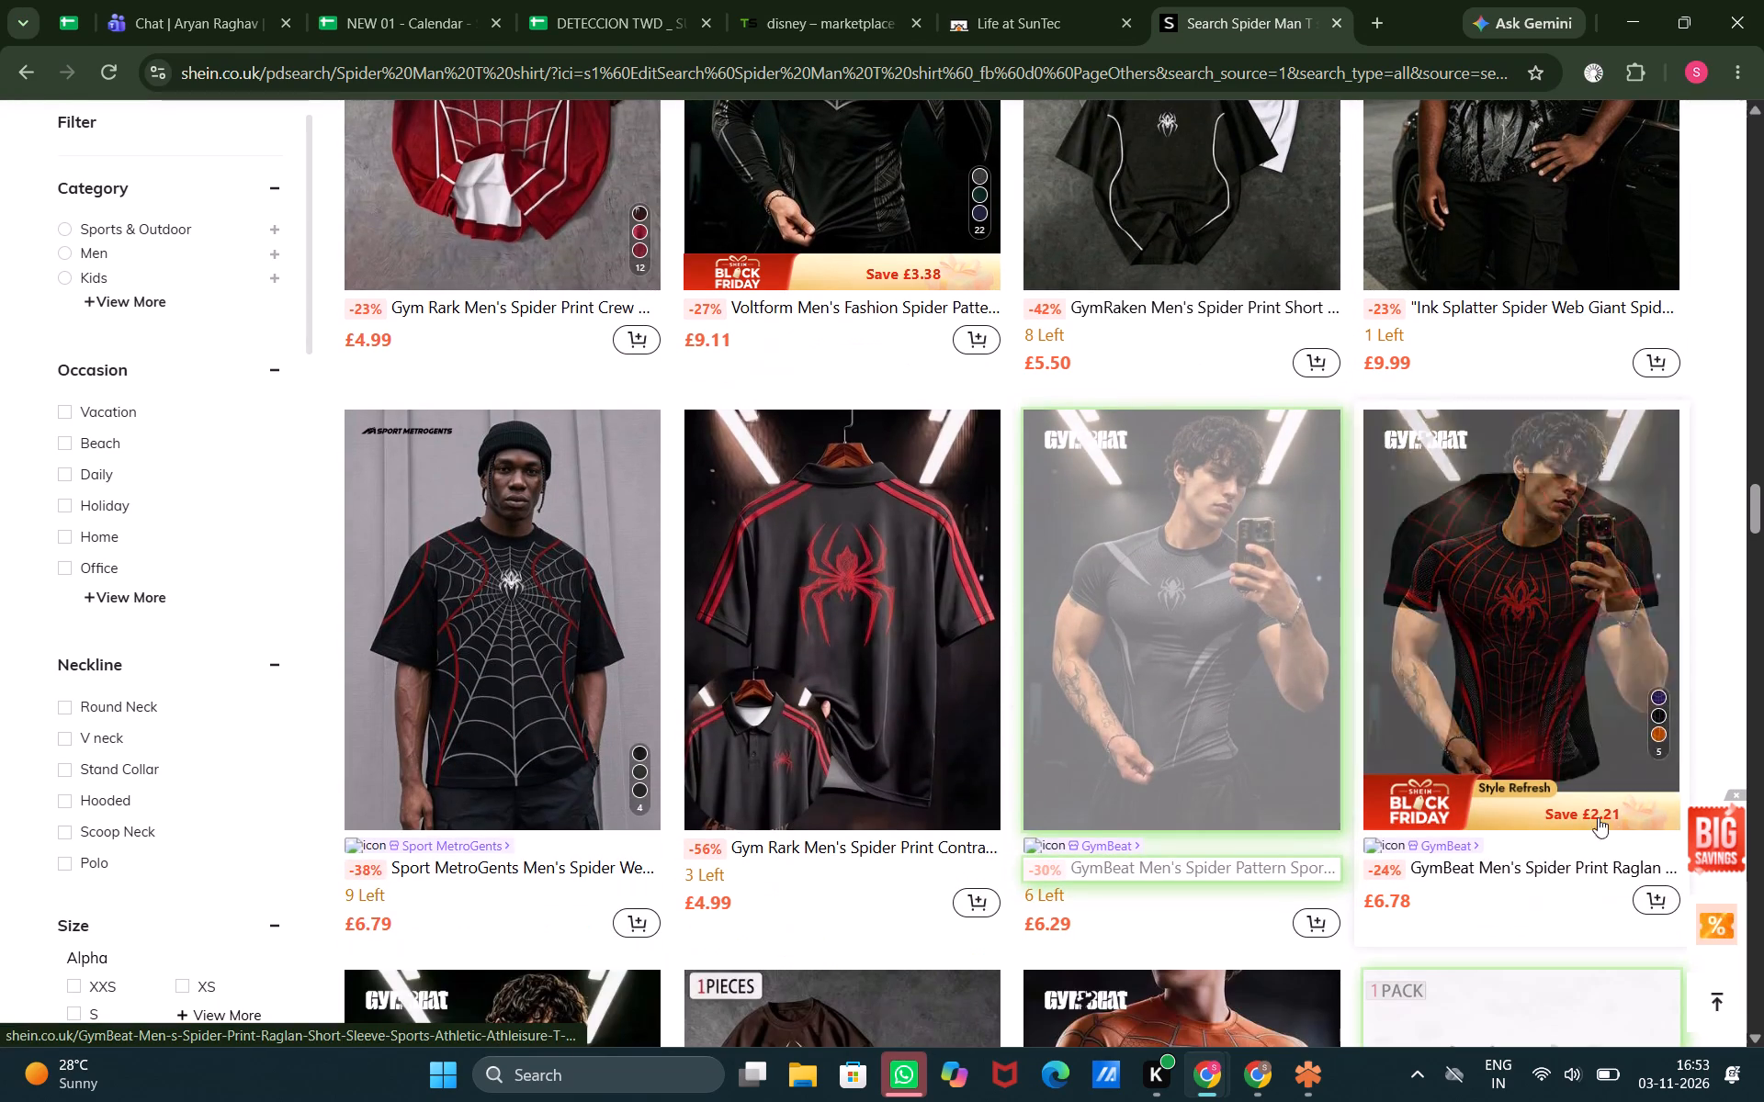
{"action": "right_click", "coordinate": [851, 846]}
{"action": "left_click", "coordinate": [919, 728]}
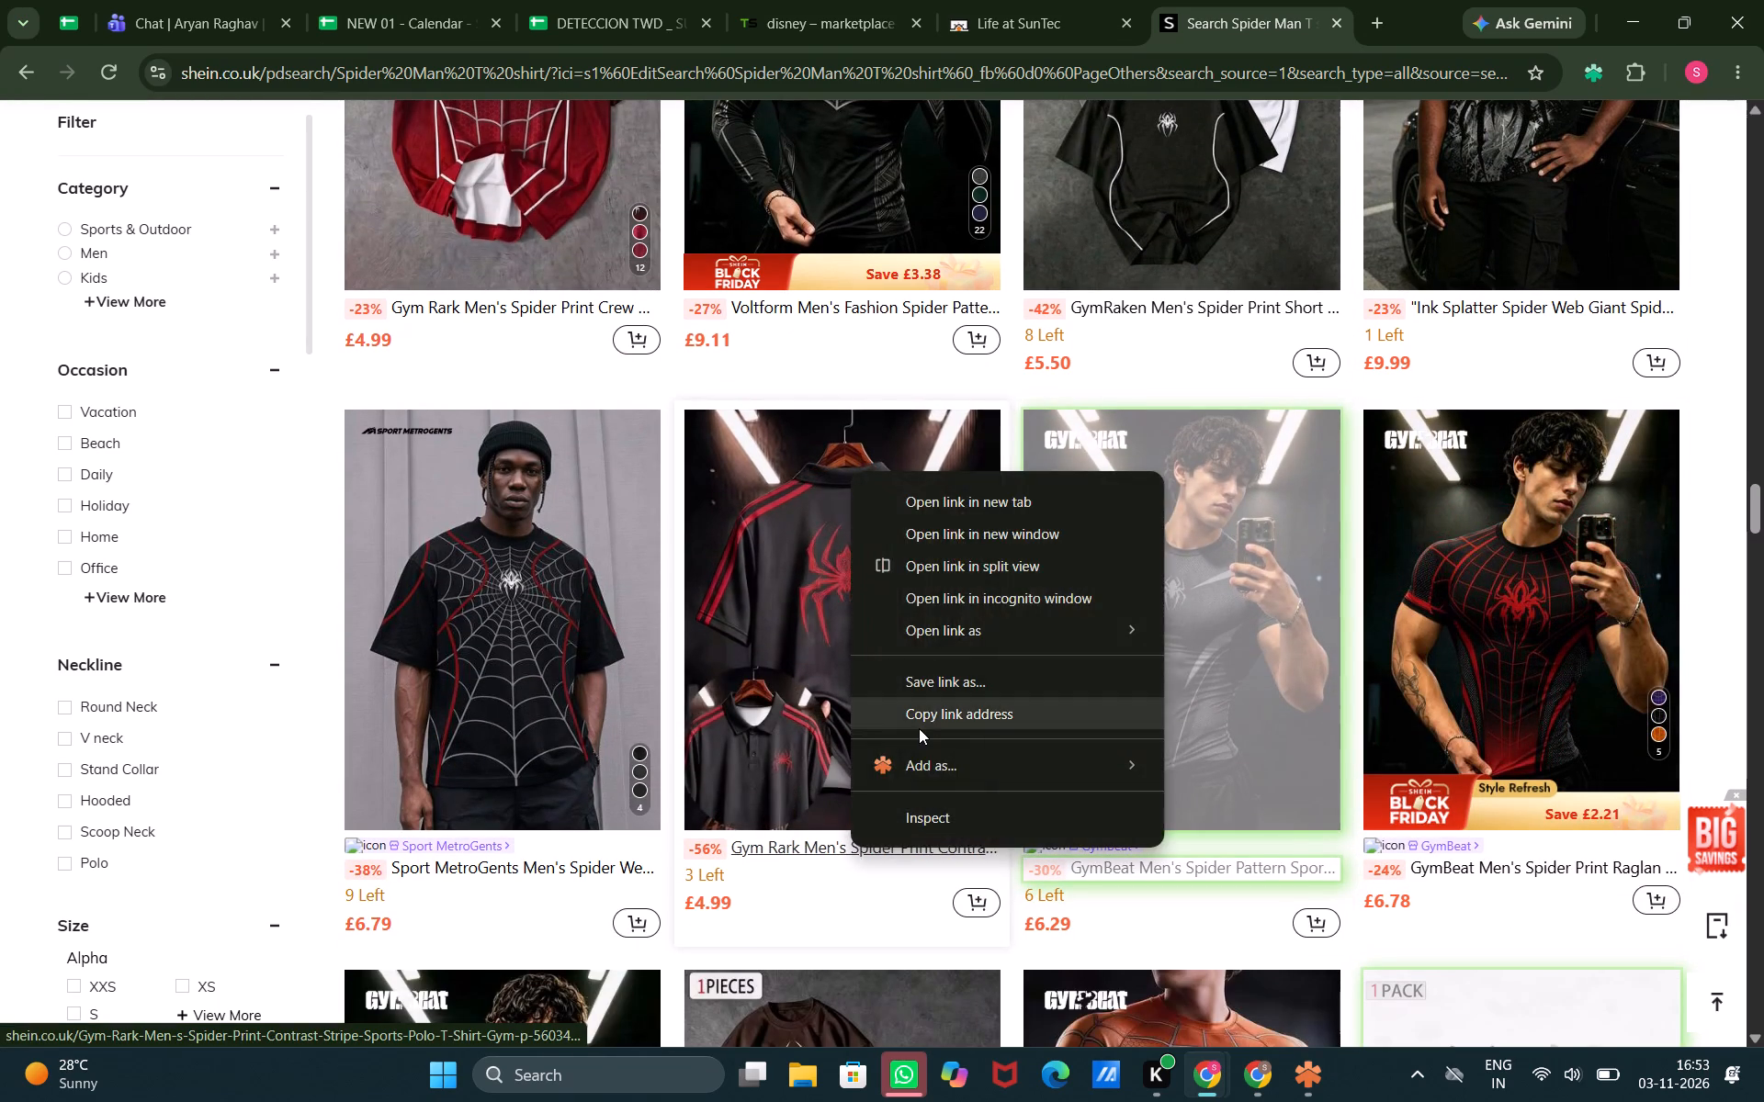
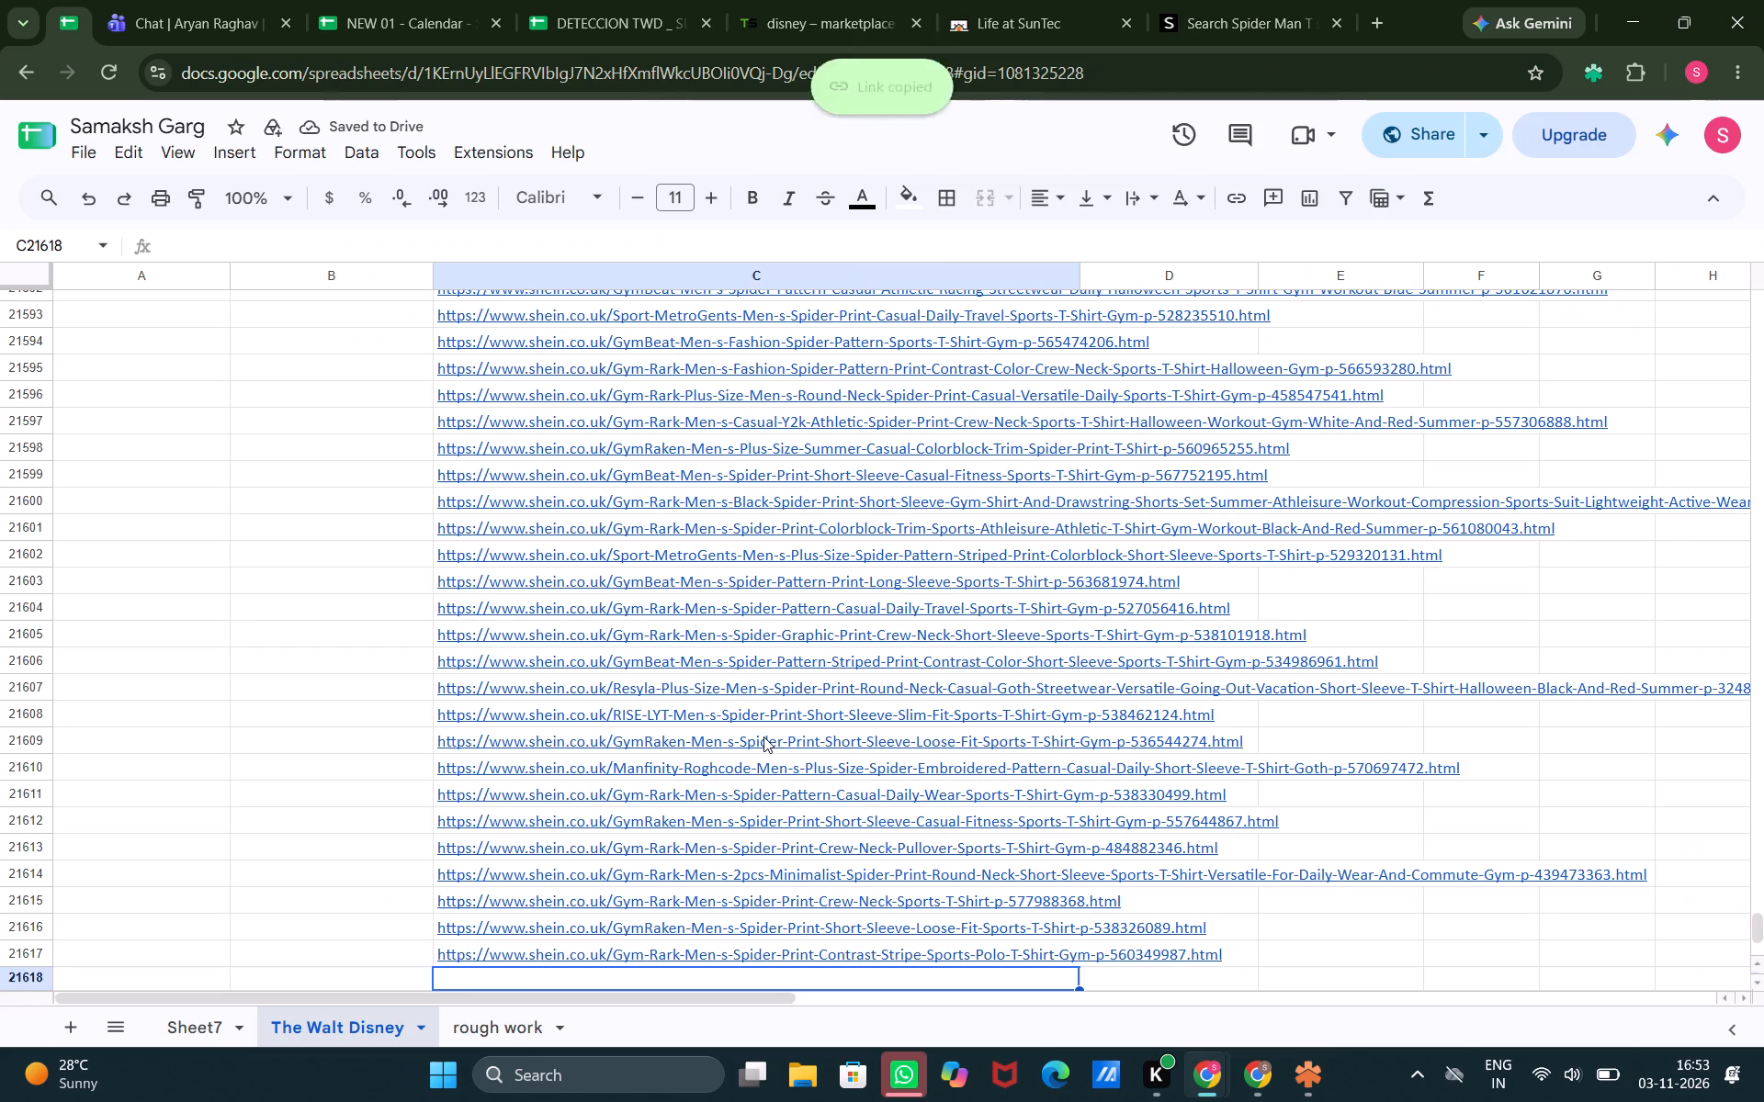
Paste the copied Sport MetroGents Men's Spider Web Pattern crew neck T-shirt link into cell C21618 of The Walt Disney sheet.
{"action": "key", "text": "ctrl+v"}
{"action": "key", "text": "Return"}
{"action": "key", "text": "Return"}
Copy the SHEIN link of the black Gym Rark Men's Plus Size Spider Print T-shirt priced £7.99 into cell C21619 of The Walt Disney sheet.
{"action": "key", "text": "ctrl+Tab"}
{"action": "key", "text": "ctrl+Tab"}
{"action": "key", "text": "ctrl+Tab"}
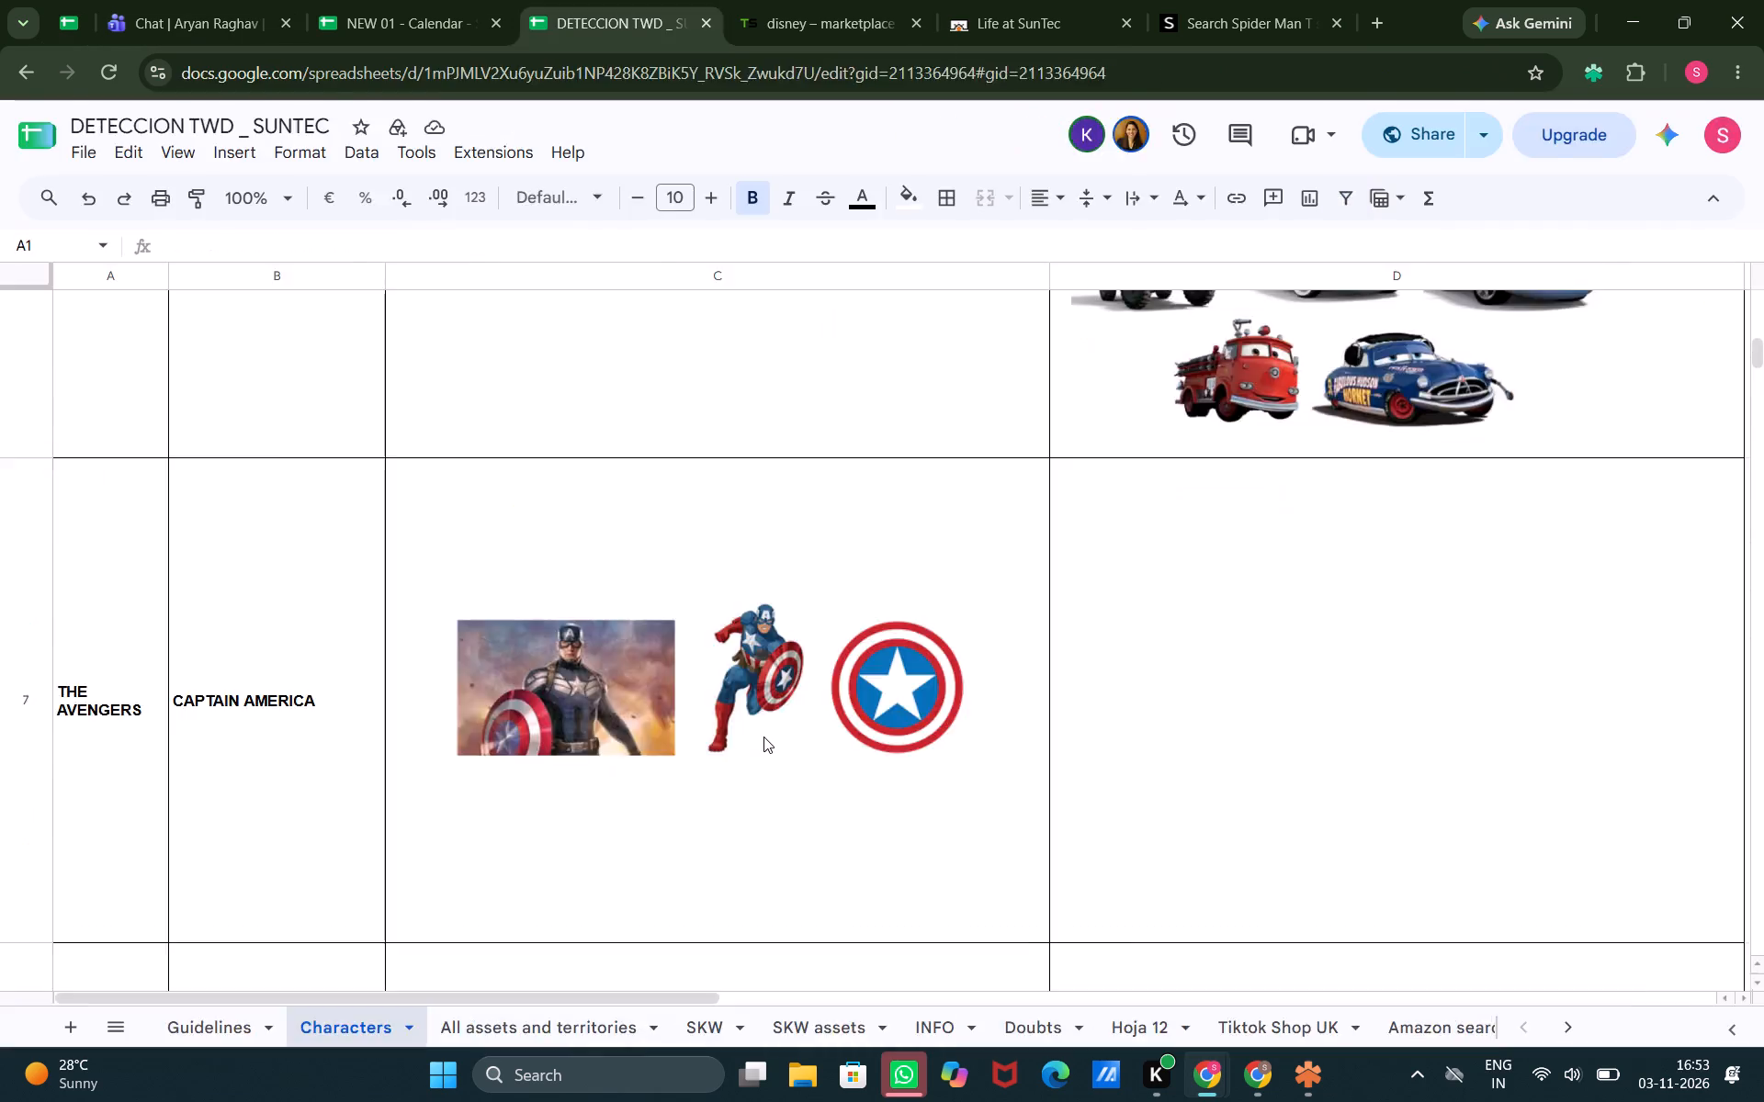
{"action": "key", "text": "ctrl+Tab"}
{"action": "key", "text": "ctrl+Tab"}
{"action": "key", "text": "ctrl+Tab"}
{"action": "scroll", "coordinate": [848, 630], "scroll_direction": "down", "scroll_amount": 5}
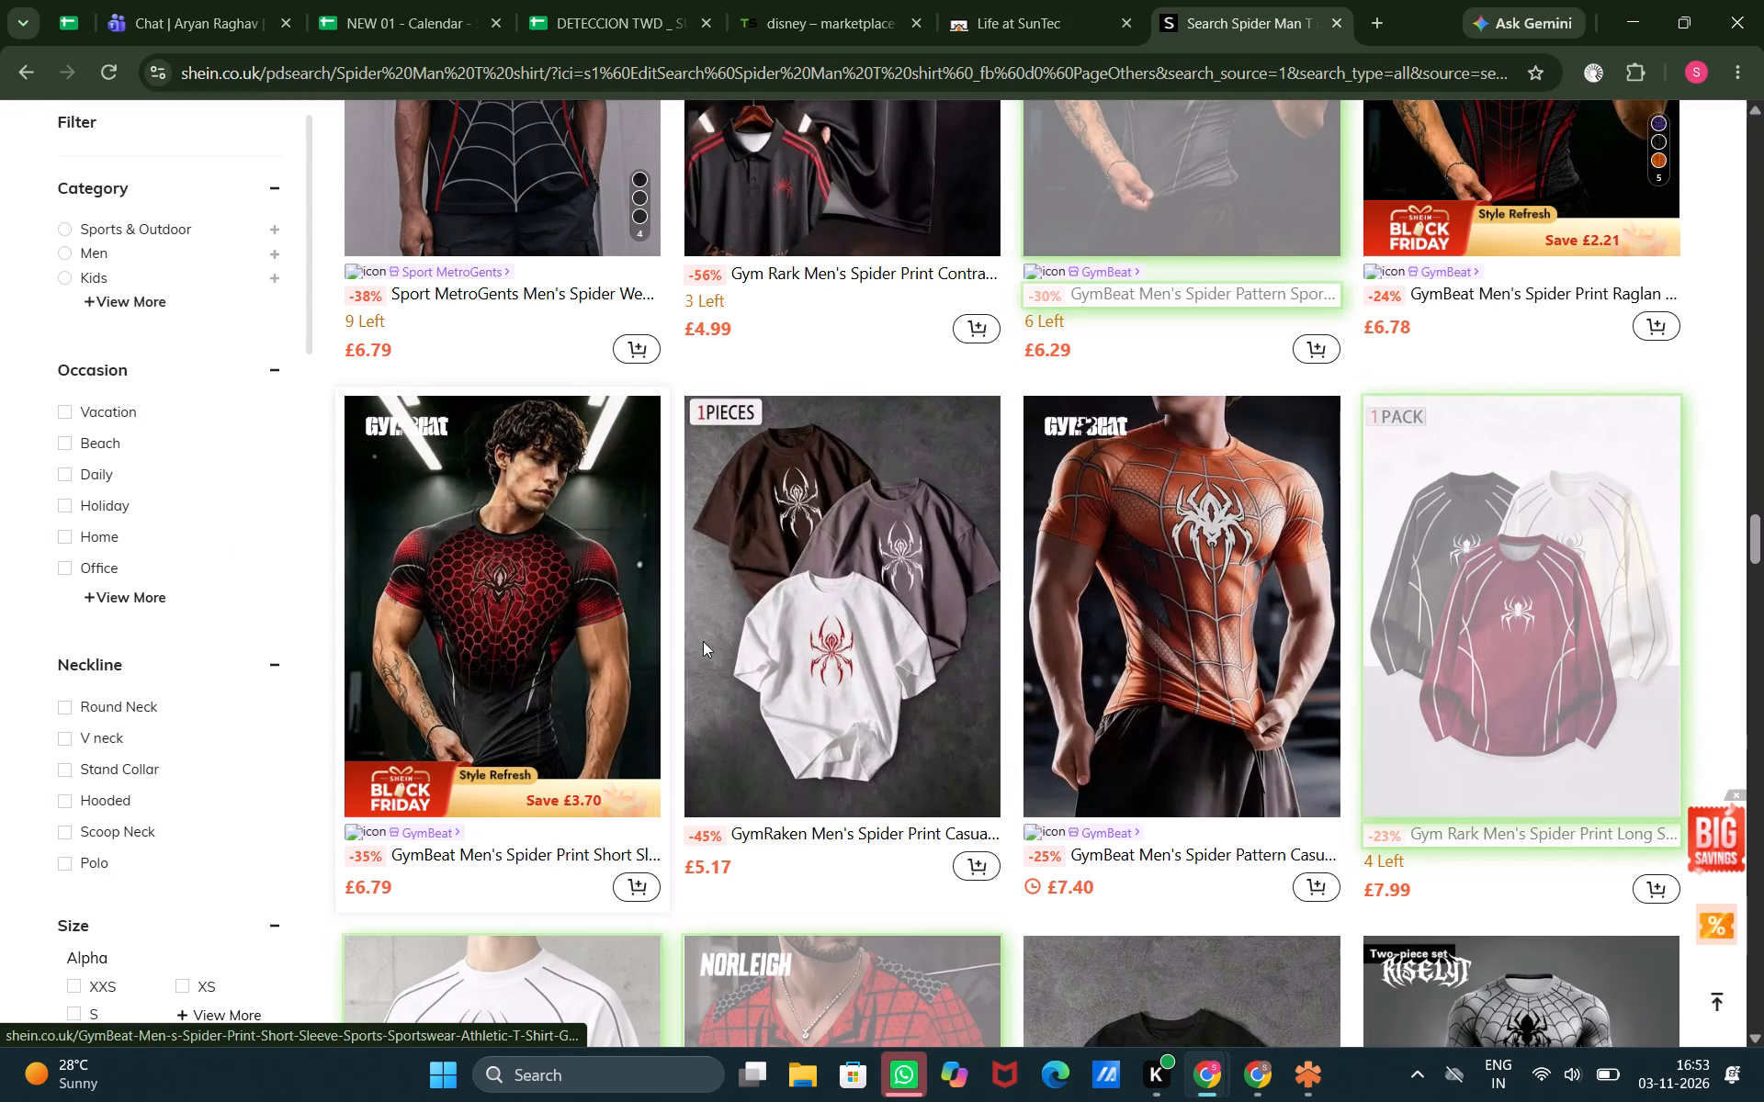
{"action": "scroll", "coordinate": [1368, 605], "scroll_direction": "down", "scroll_amount": 4}
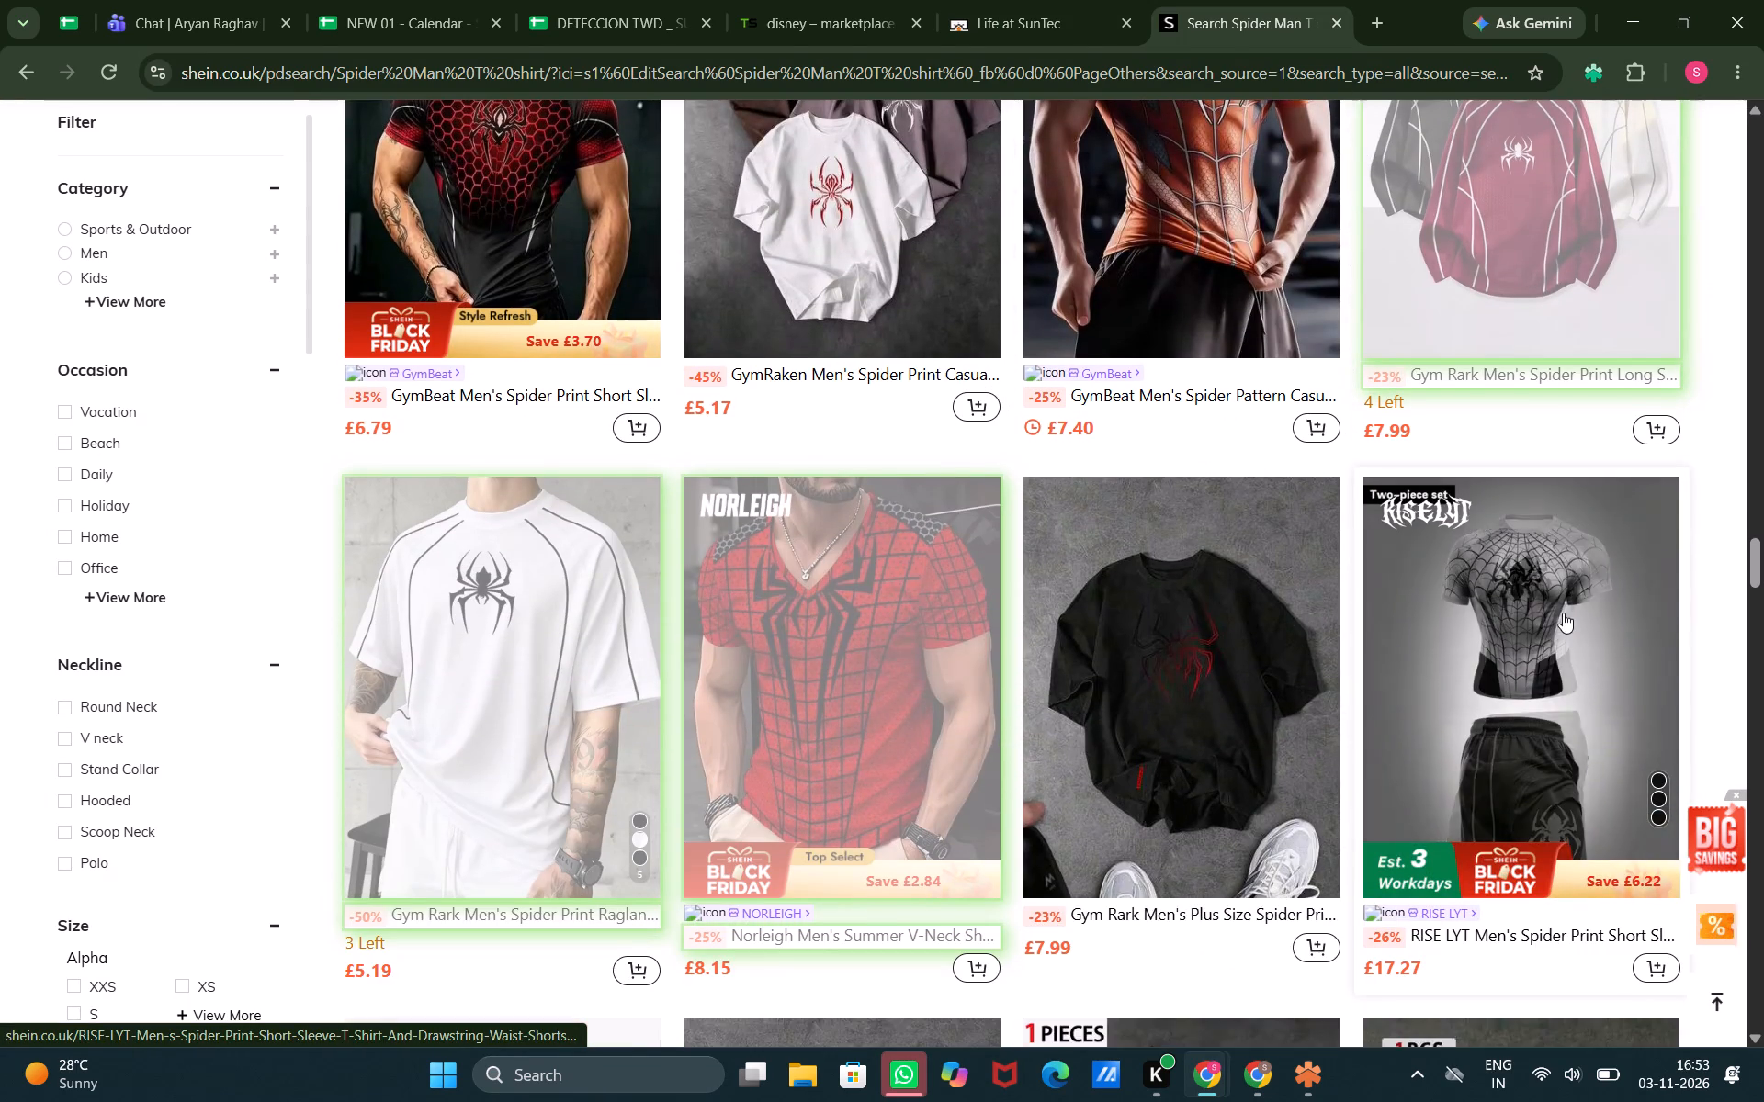
{"action": "scroll", "coordinate": [1563, 613], "scroll_direction": "down", "scroll_amount": 3}
{"action": "right_click", "coordinate": [1255, 582]}
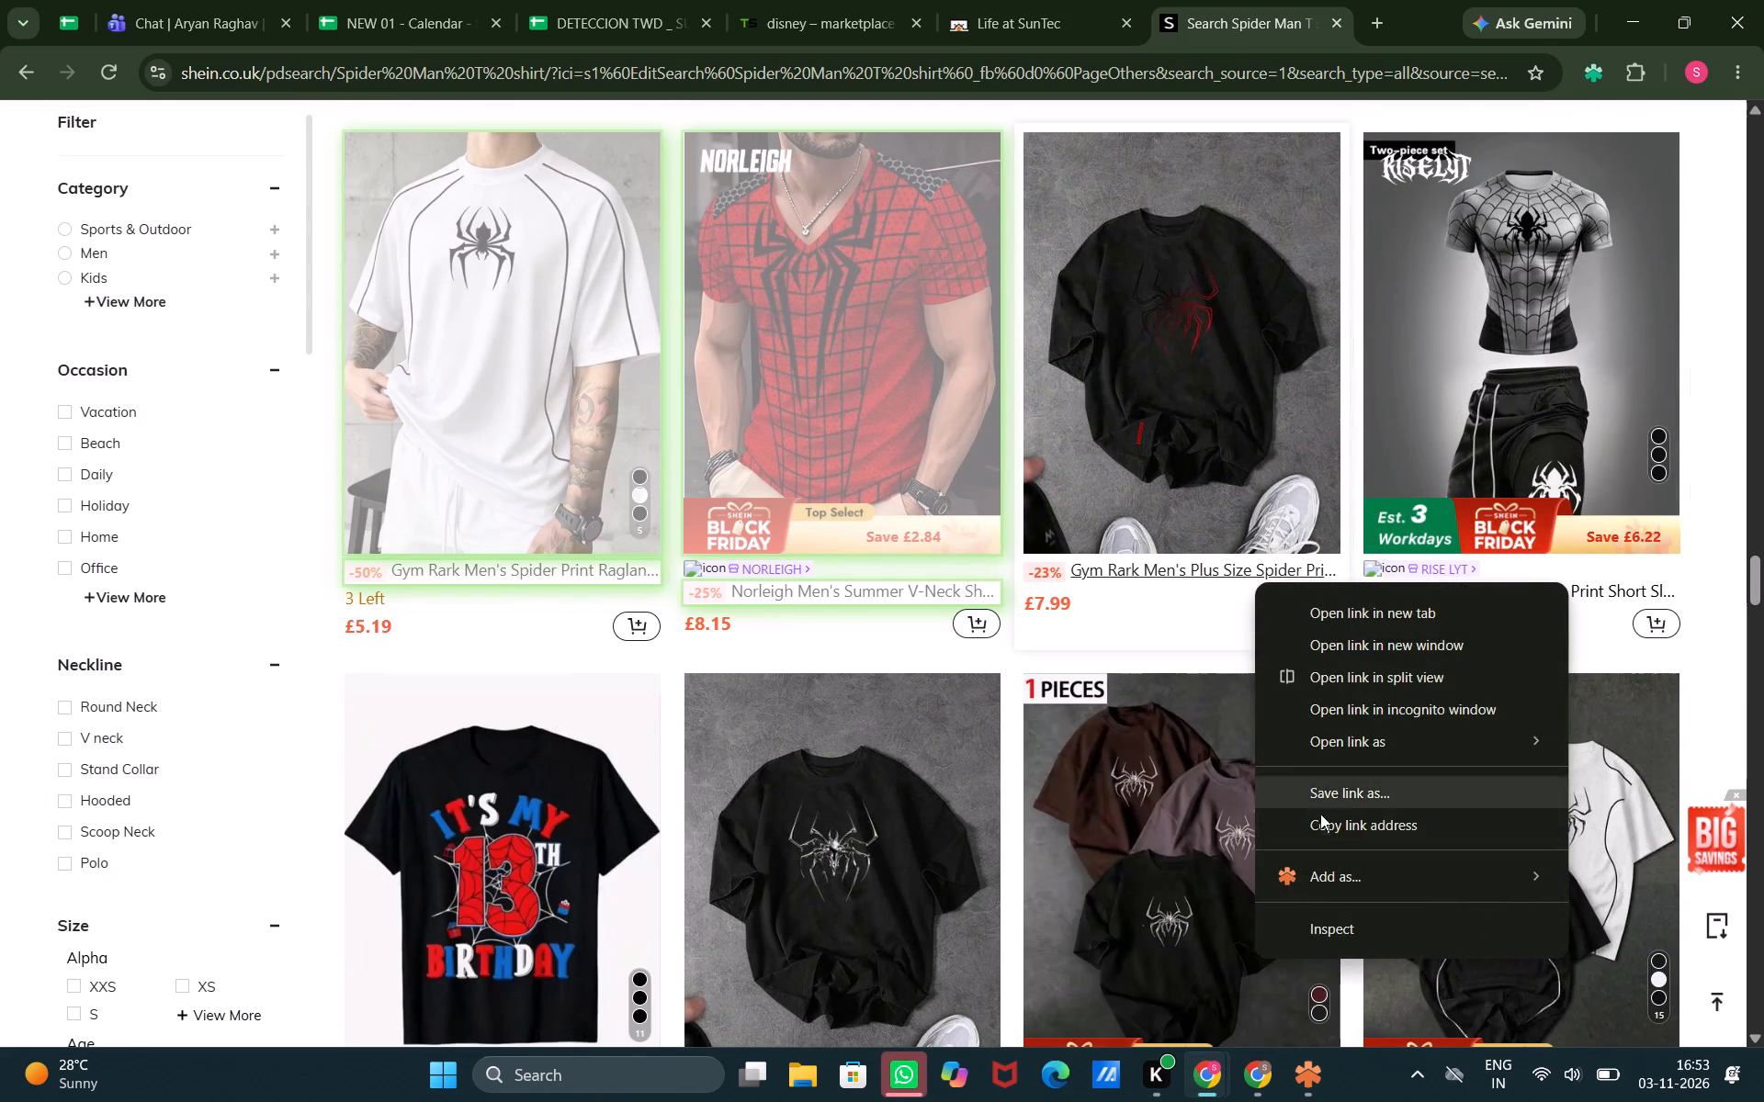
{"action": "left_click", "coordinate": [1320, 821]}
{"action": "key", "text": "ctrl+Tab"}
{"action": "key", "text": "ctrl+v"}
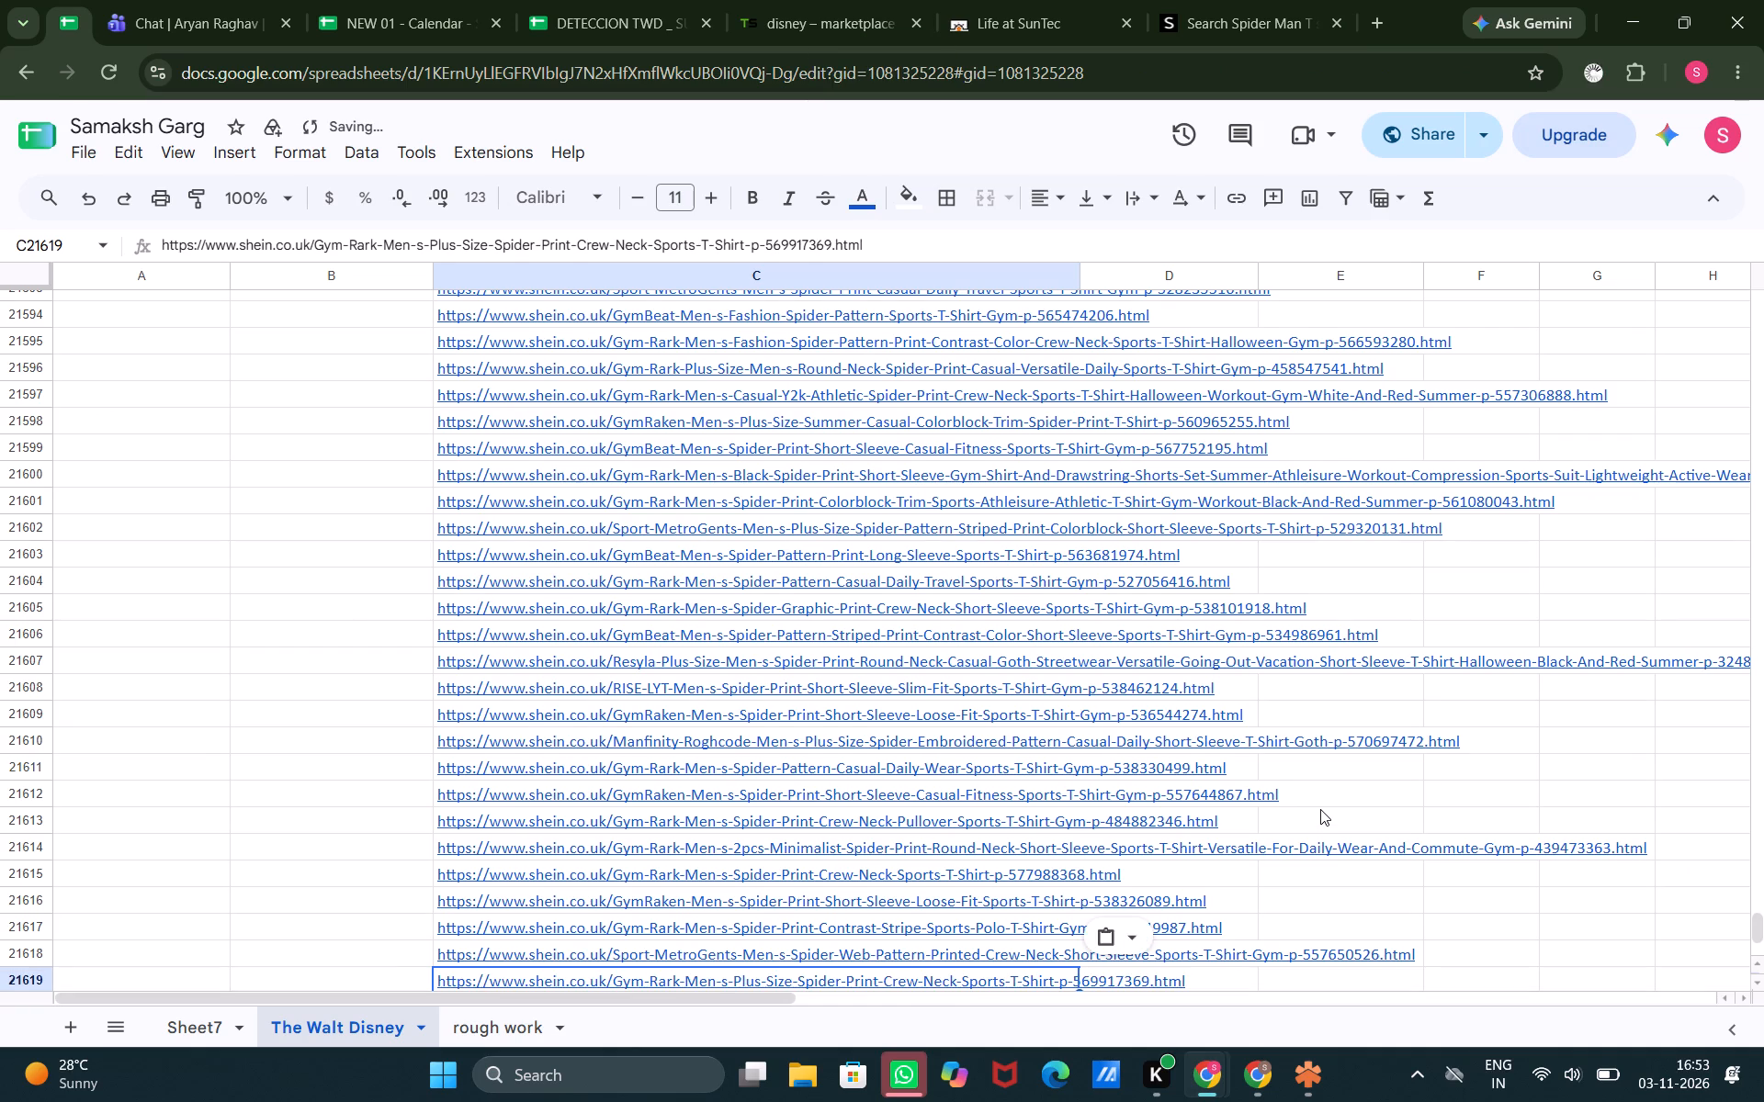
{"action": "key", "text": "Return"}
{"action": "key", "text": "Return"}
Copy the SHEIN link of the black Sport MetroGents Plus Size Spider Print T-shirt priced £5.09 into cell C21620 of The Walt Disney sheet.
{"action": "key", "text": "ctrl+Tab"}
{"action": "key", "text": "ctrl+Tab"}
{"action": "key", "text": "ctrl+Tab"}
{"action": "key", "text": "ctrl+Tab"}
{"action": "key", "text": "ctrl+Tab"}
{"action": "key", "text": "ctrl+Tab"}
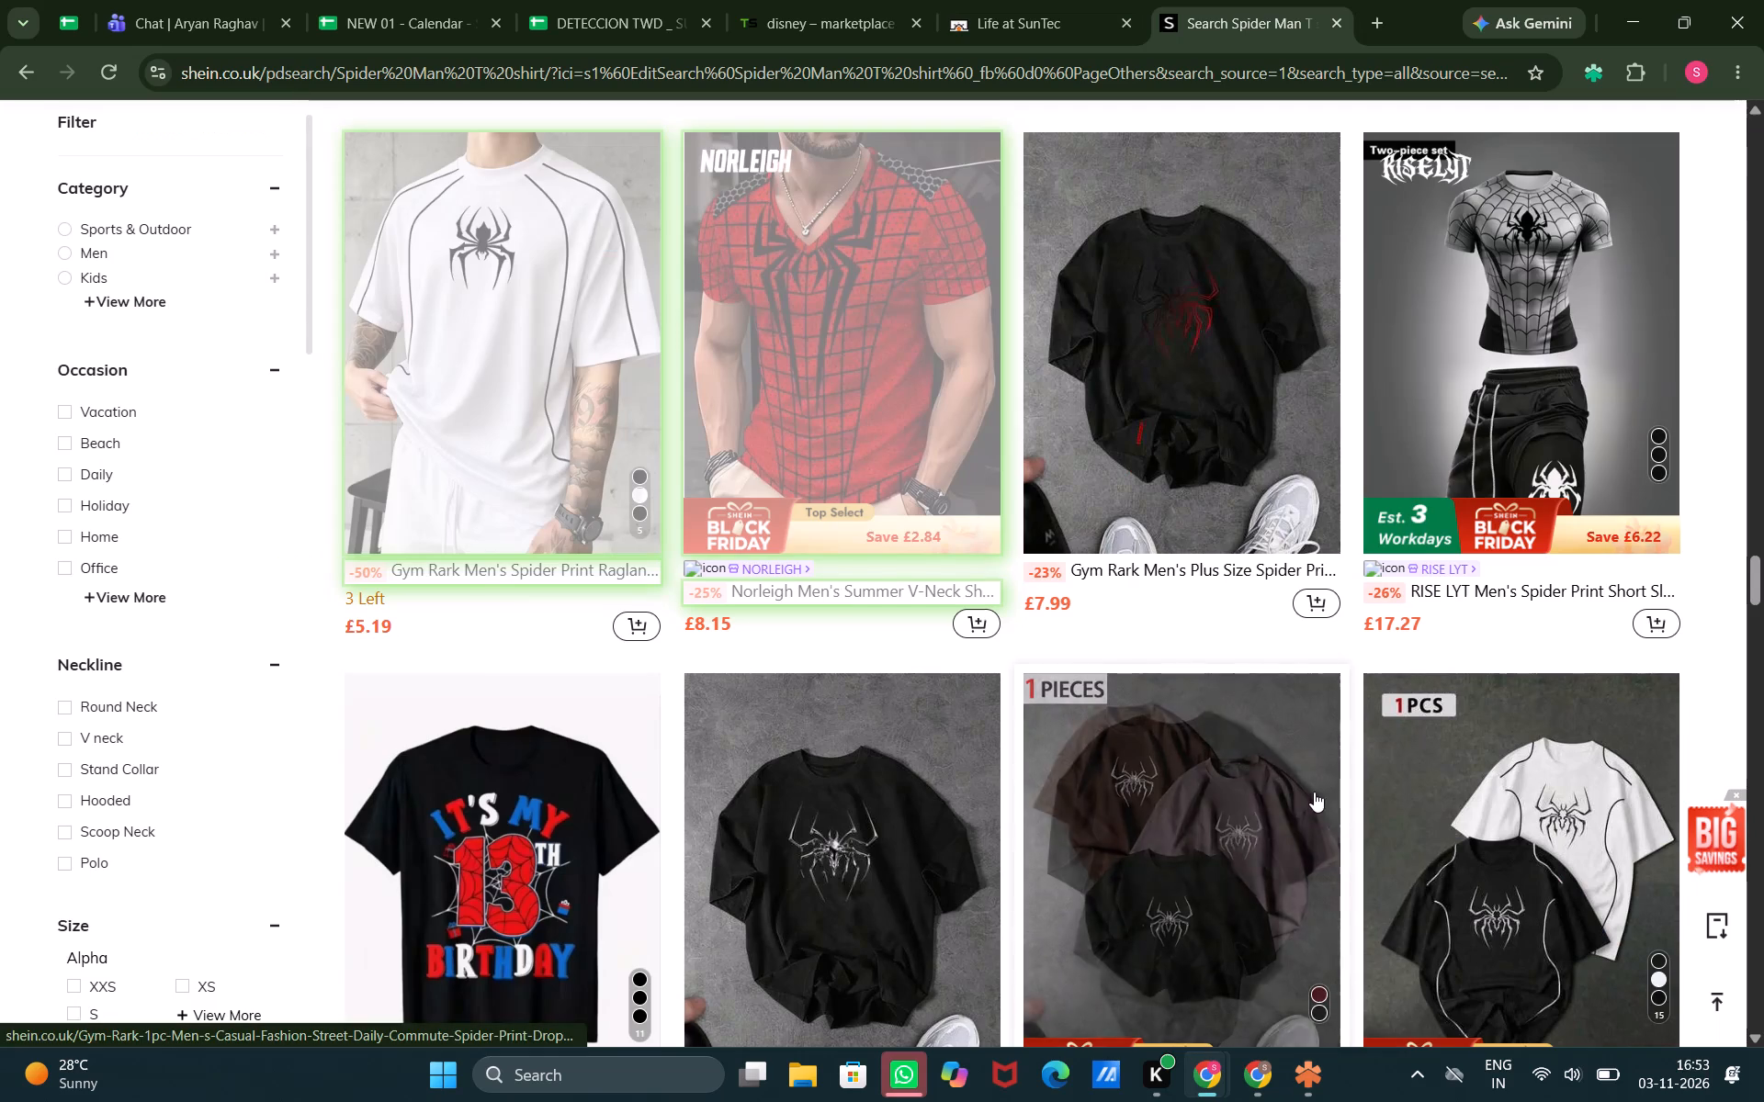
{"action": "scroll", "coordinate": [1313, 788], "scroll_direction": "down", "scroll_amount": 4}
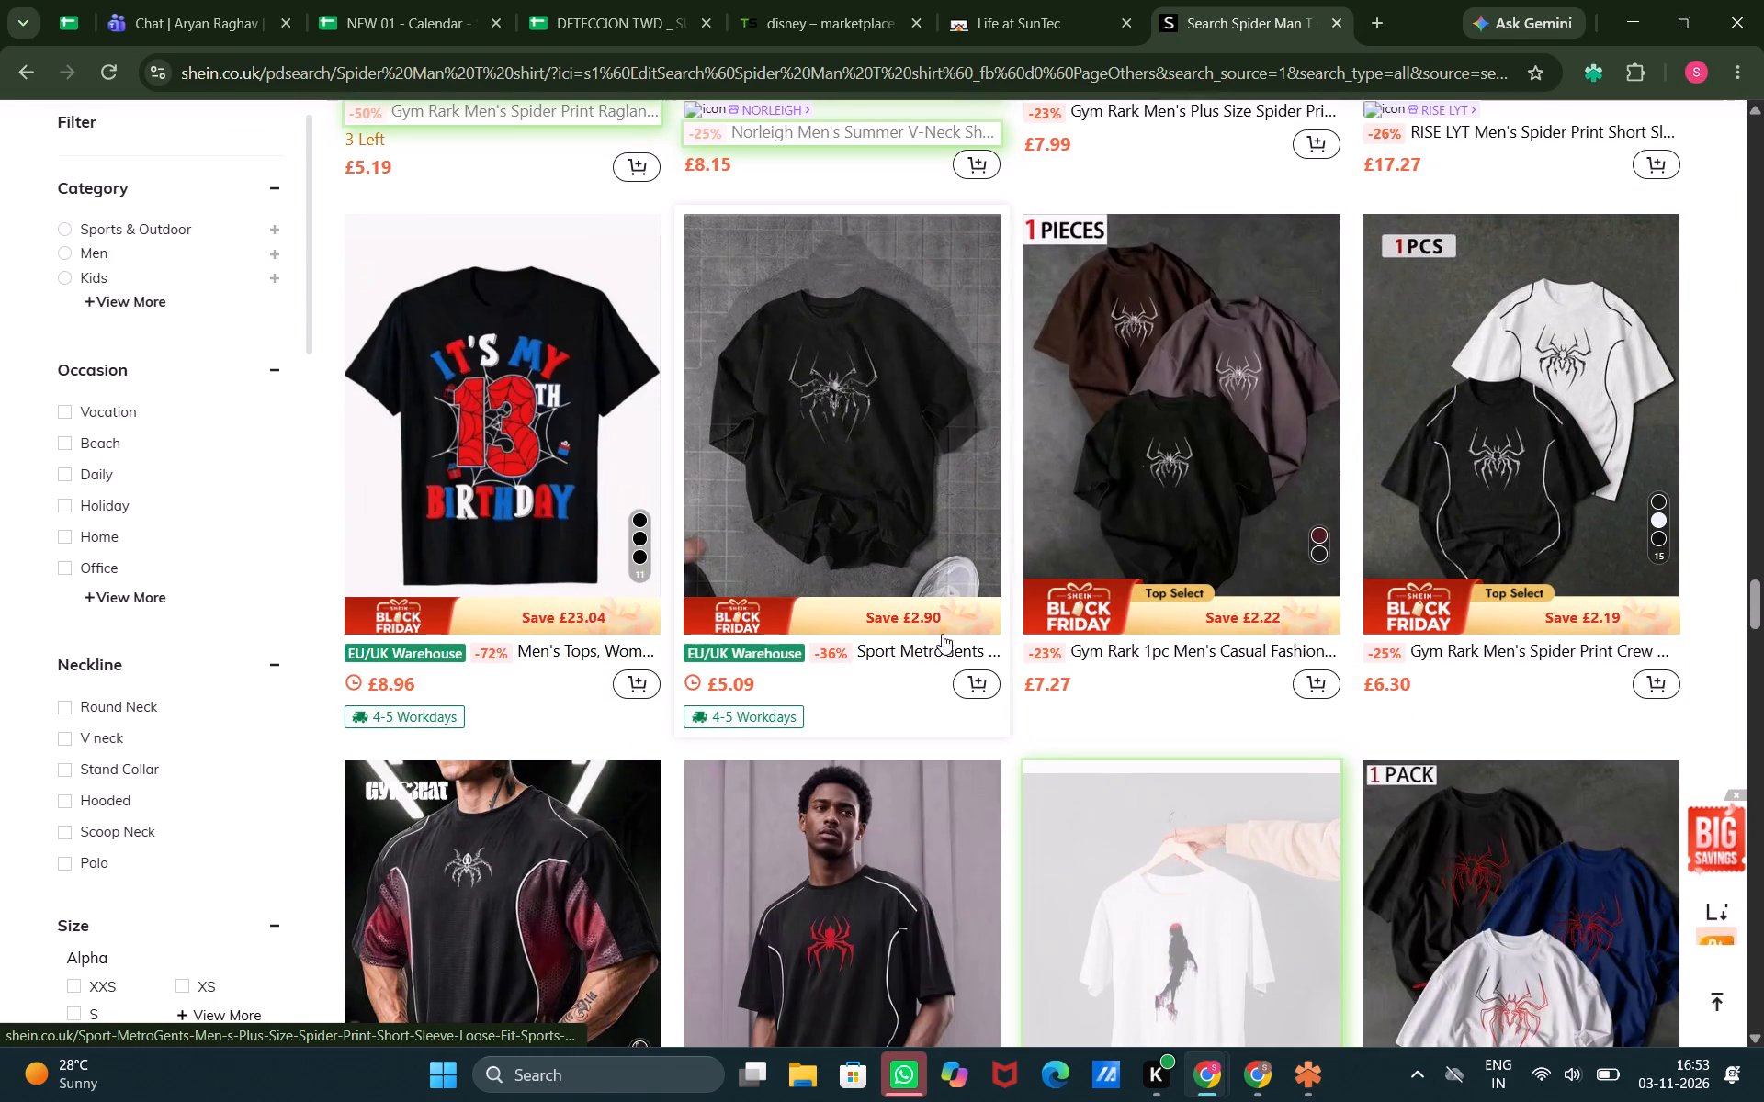
{"action": "right_click", "coordinate": [931, 638]}
{"action": "right_click", "coordinate": [892, 658]}
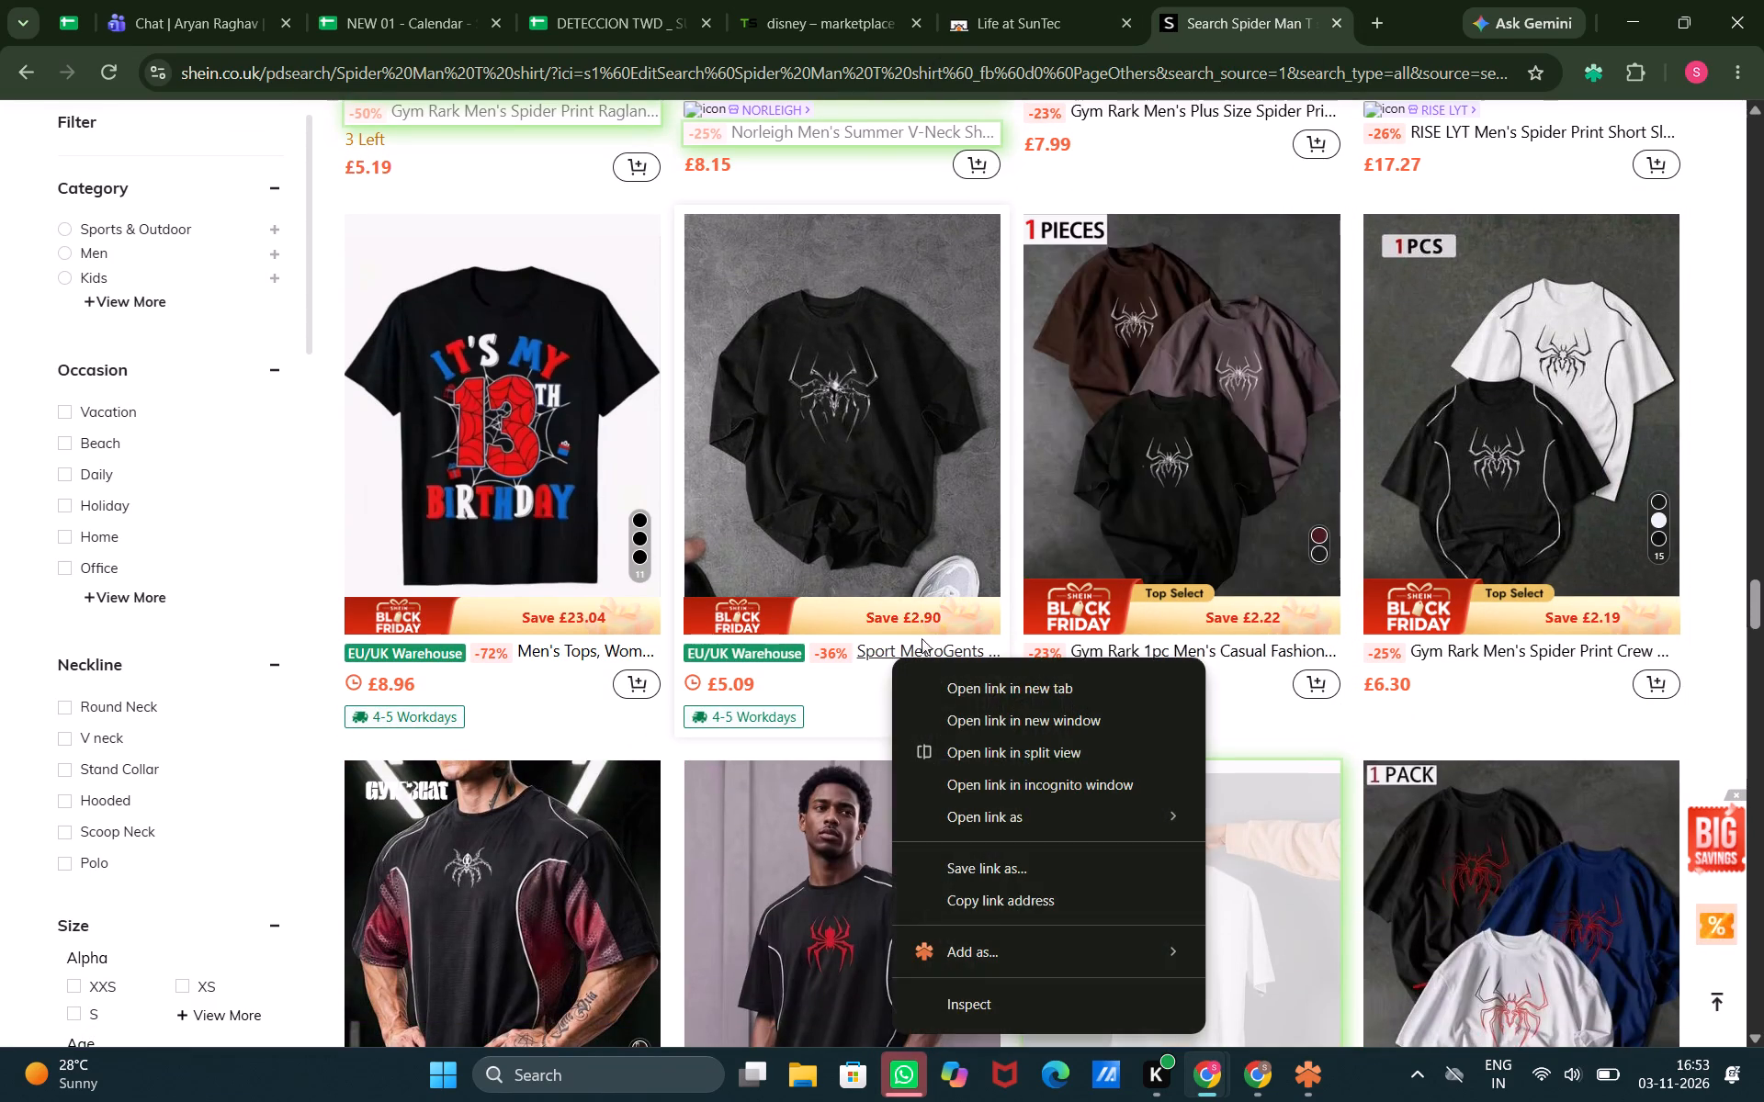
{"action": "left_click", "coordinate": [1023, 900]}
{"action": "key", "text": "ctrl+Tab"}
{"action": "key", "text": "ctrl+v"}
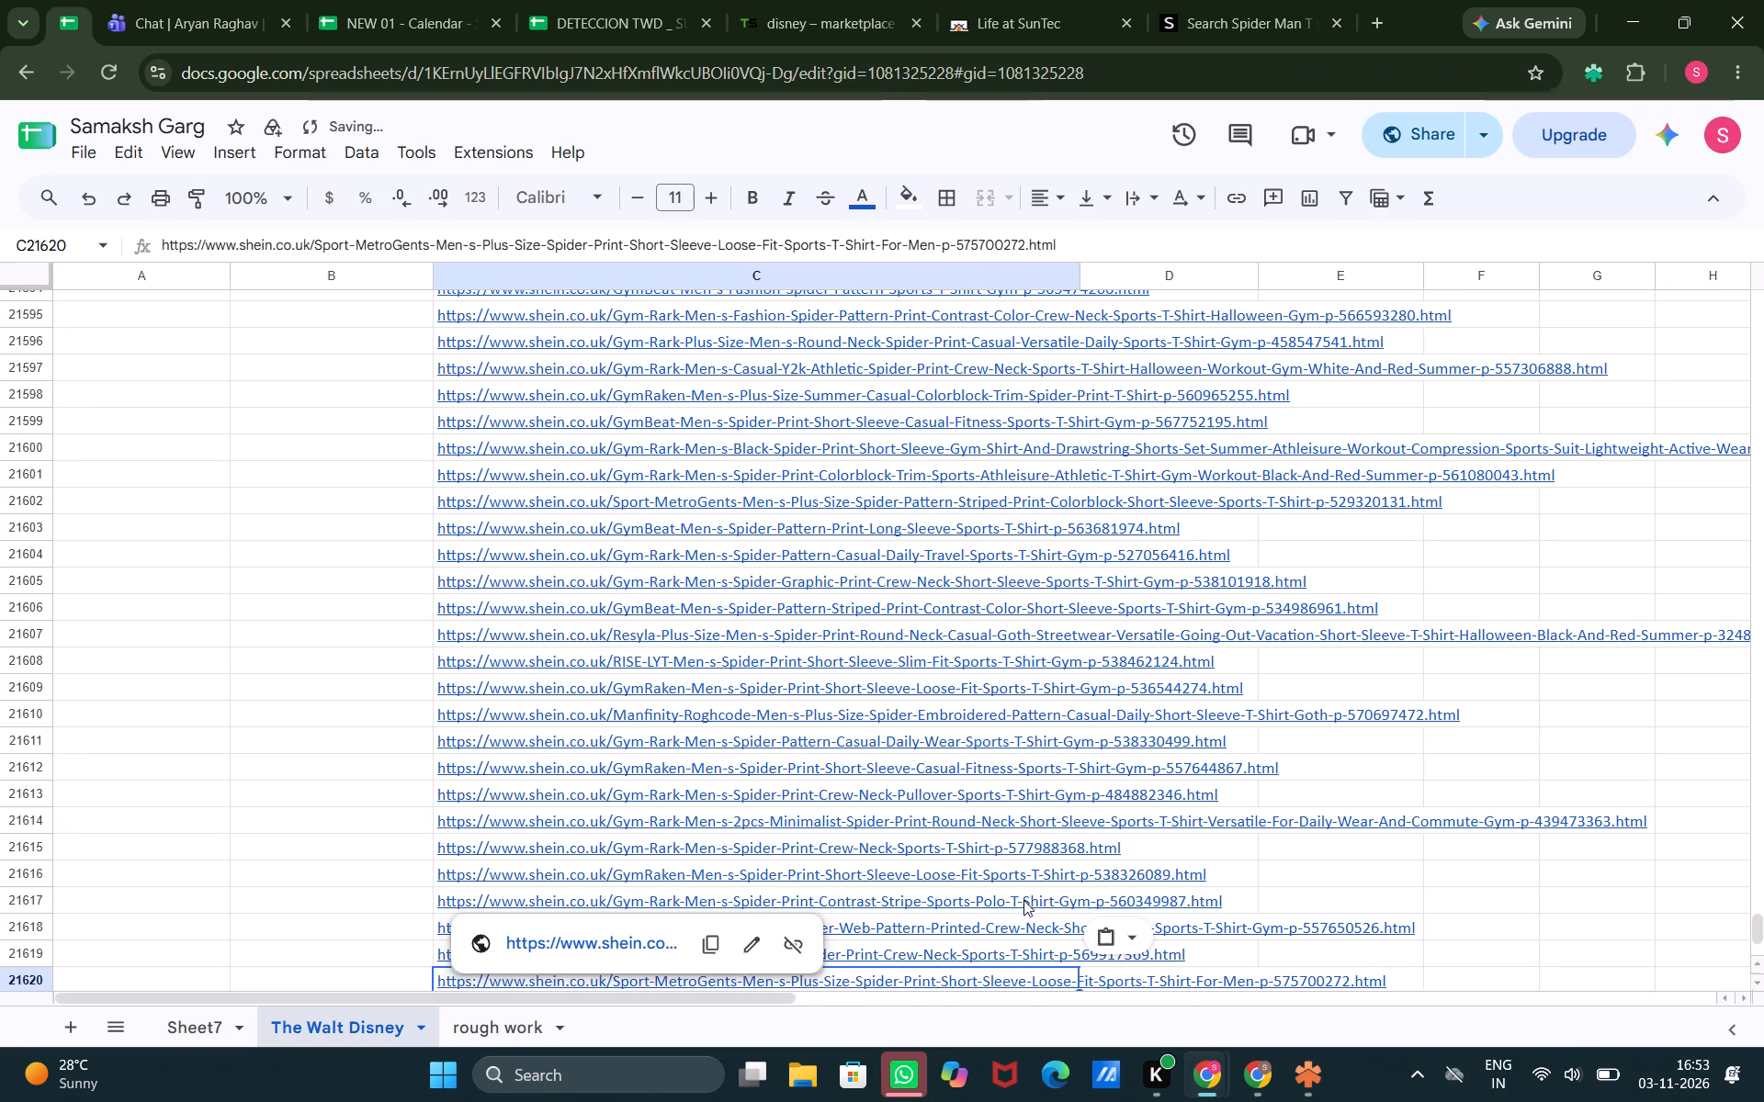
{"action": "key", "text": "Return"}
{"action": "key", "text": "Return"}
Copy the SHEIN link of the Gym Rark Men's Spider Print Crew Neck T-shirt priced £6.30 into cell C21621 of The Walt Disney sheet.
{"action": "key", "text": "ctrl+Tab"}
{"action": "key", "text": "ctrl+Tab"}
{"action": "key", "text": "ctrl+Tab"}
{"action": "key", "text": "ctrl+Tab"}
{"action": "key", "text": "ctrl+Tab"}
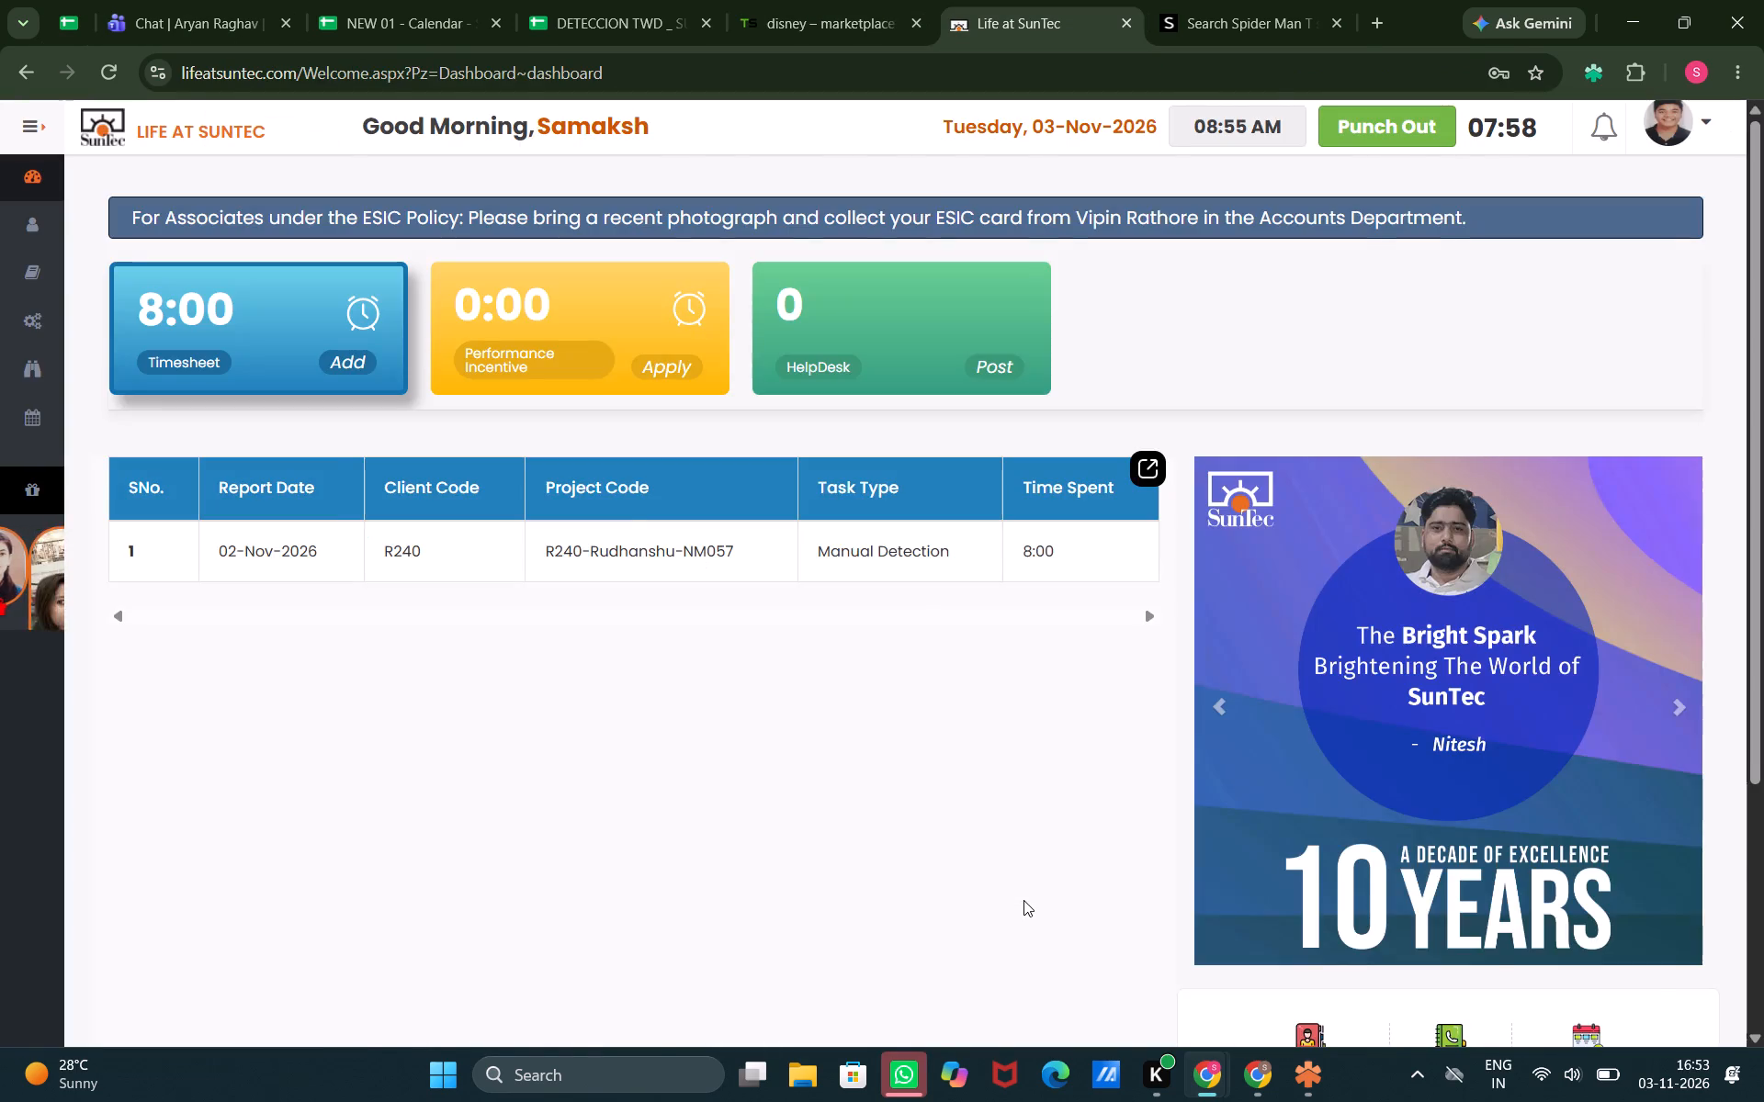
{"action": "key", "text": "ctrl+Tab"}
{"action": "right_click", "coordinate": [1581, 658]}
{"action": "left_click", "coordinate": [1415, 905]}
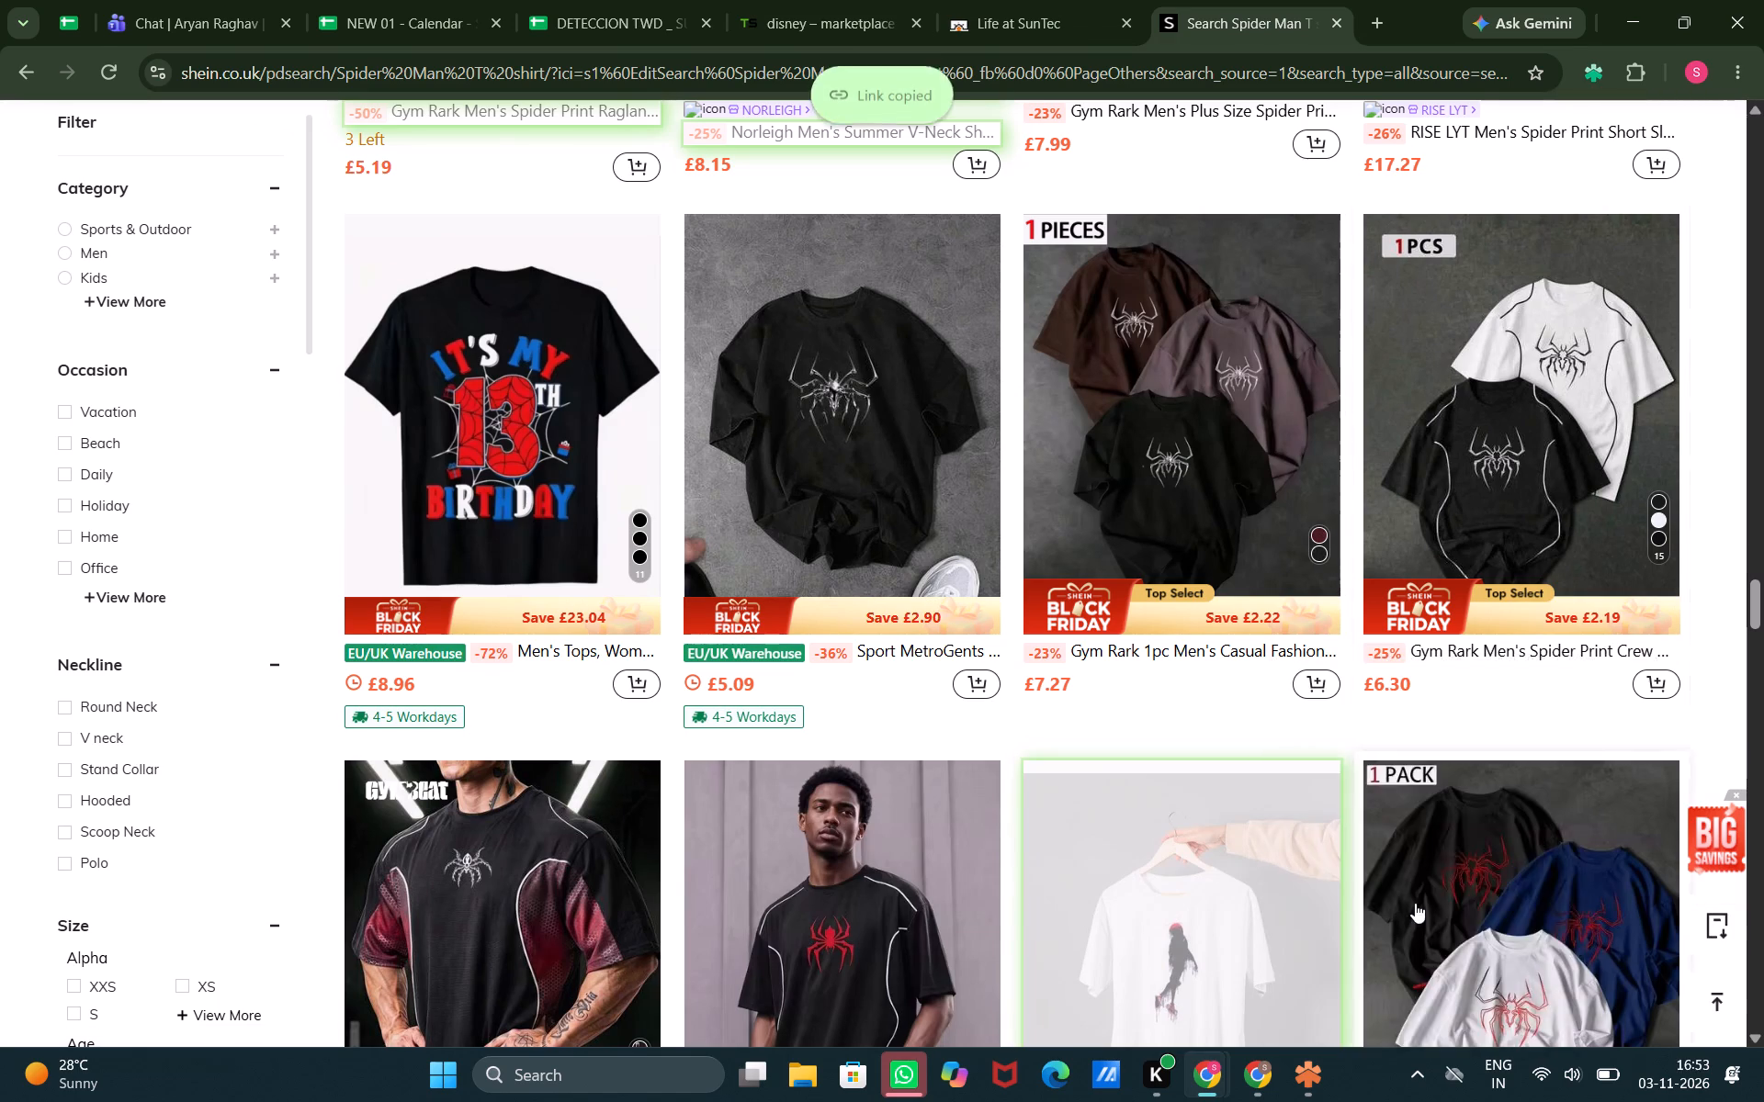
{"action": "key", "text": "ctrl+Tab"}
{"action": "key", "text": "ctrl+v"}
{"action": "key", "text": "Return"}
{"action": "key", "text": "Return"}
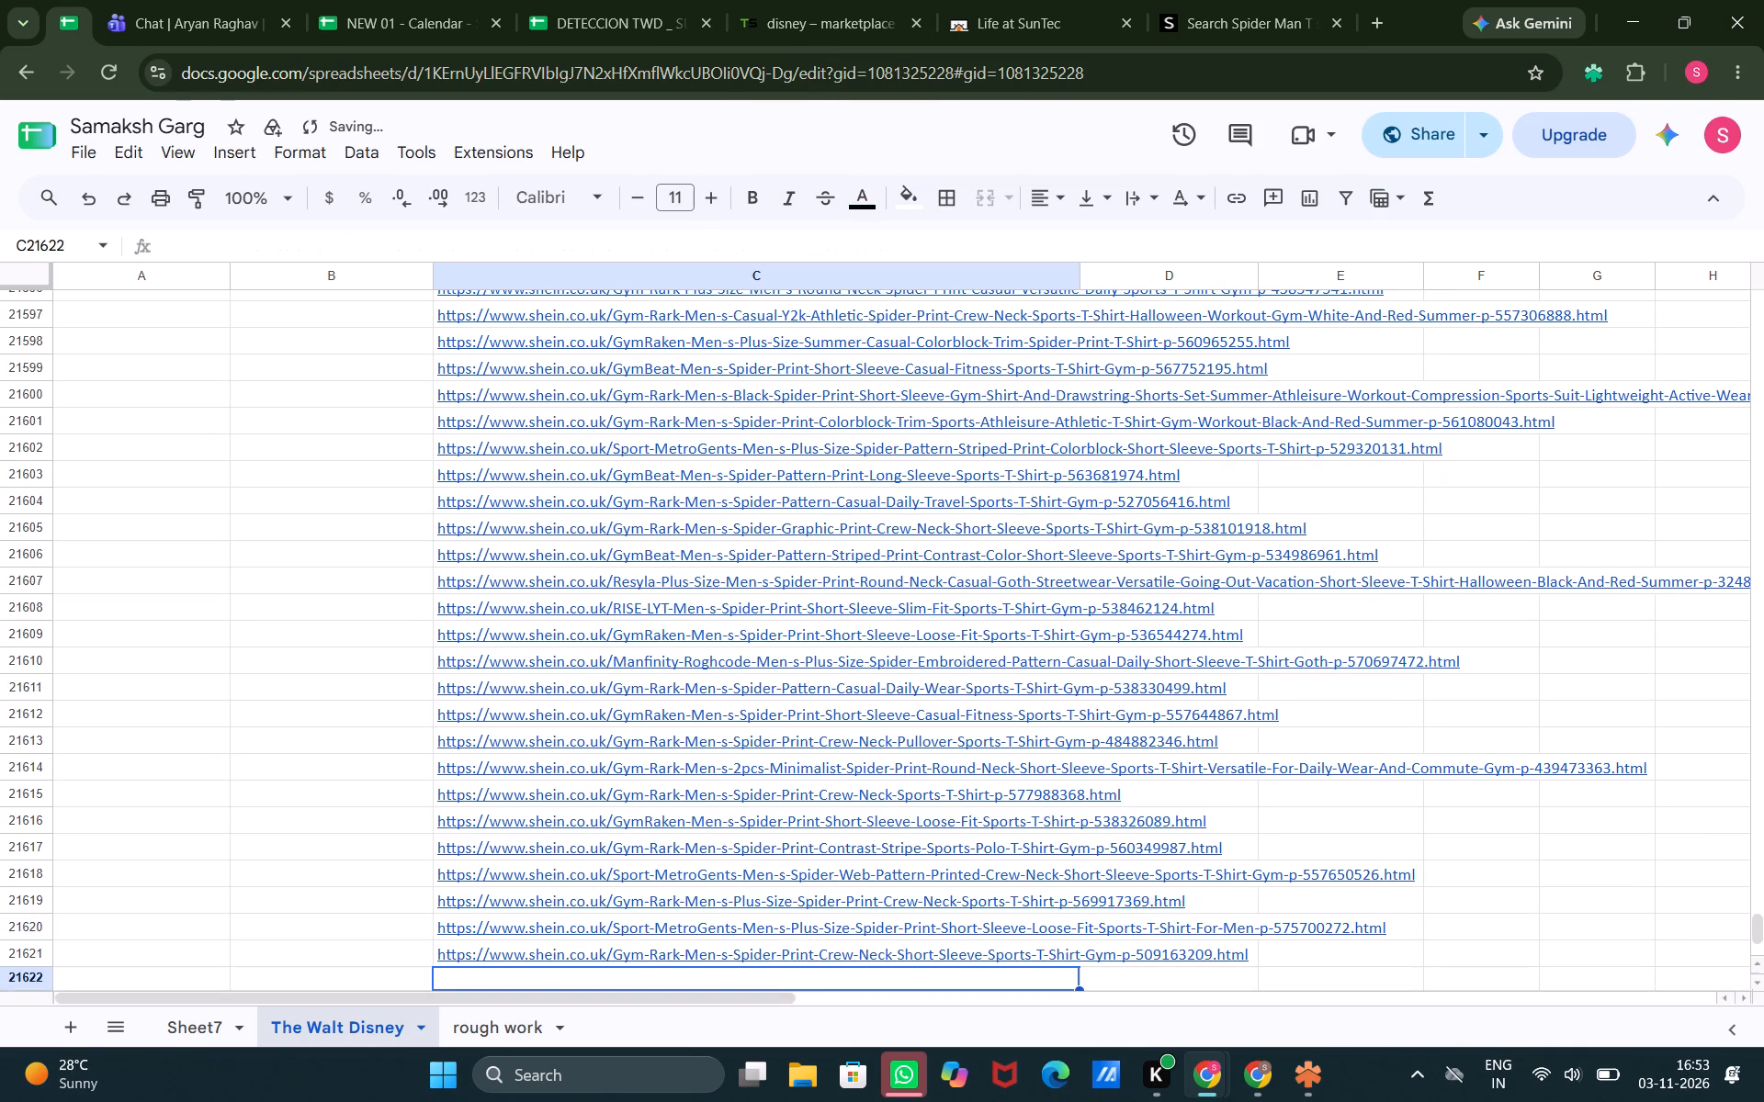
Copy the SHEIN link of the Gym Rark Men's Plus Size Spider Print T-shirt priced £6.89 into cell C21622 of The Walt Disney sheet.
{"action": "key", "text": "ctrl+Tab"}
{"action": "key", "text": "ctrl+Tab"}
{"action": "key", "text": "ctrl+Tab"}
{"action": "key", "text": "ctrl+Tab"}
{"action": "key", "text": "ctrl+Tab"}
{"action": "key", "text": "ctrl+Tab"}
{"action": "scroll", "coordinate": [1390, 638], "scroll_direction": "down", "scroll_amount": 3}
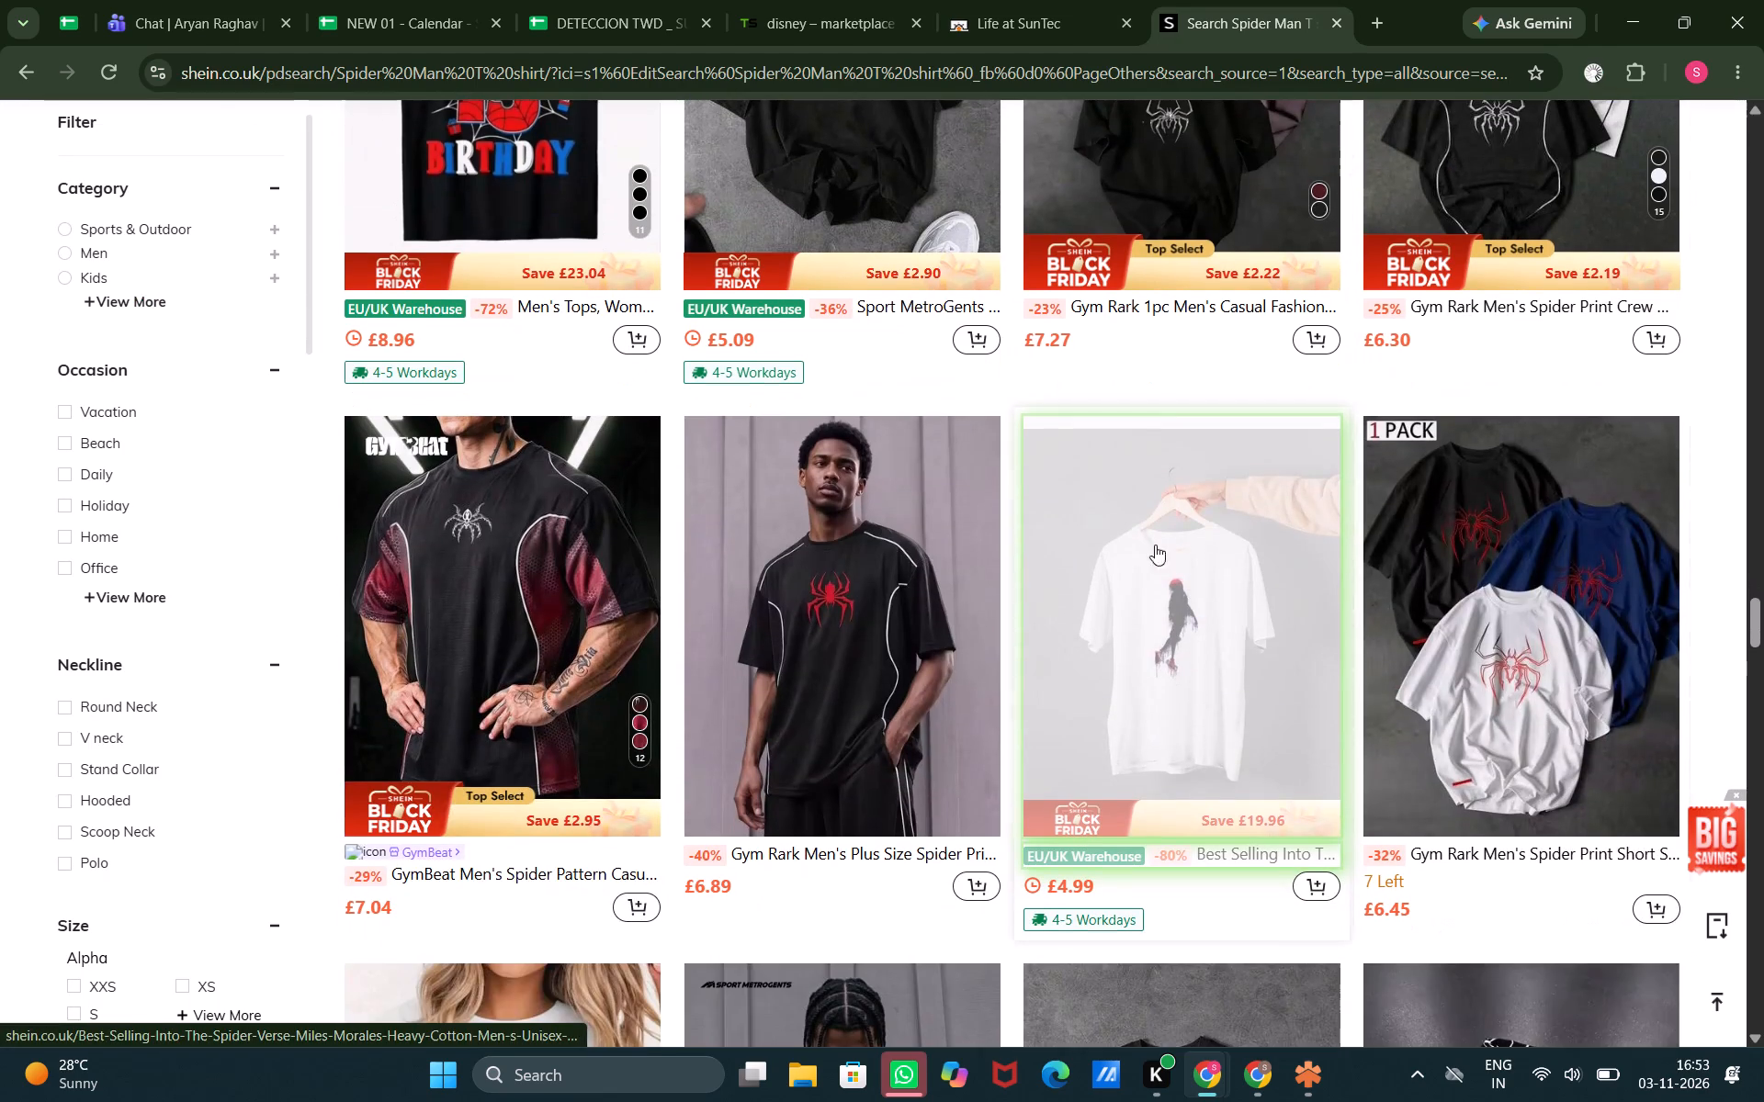
{"action": "right_click", "coordinate": [892, 849]}
{"action": "left_click", "coordinate": [1012, 714]}
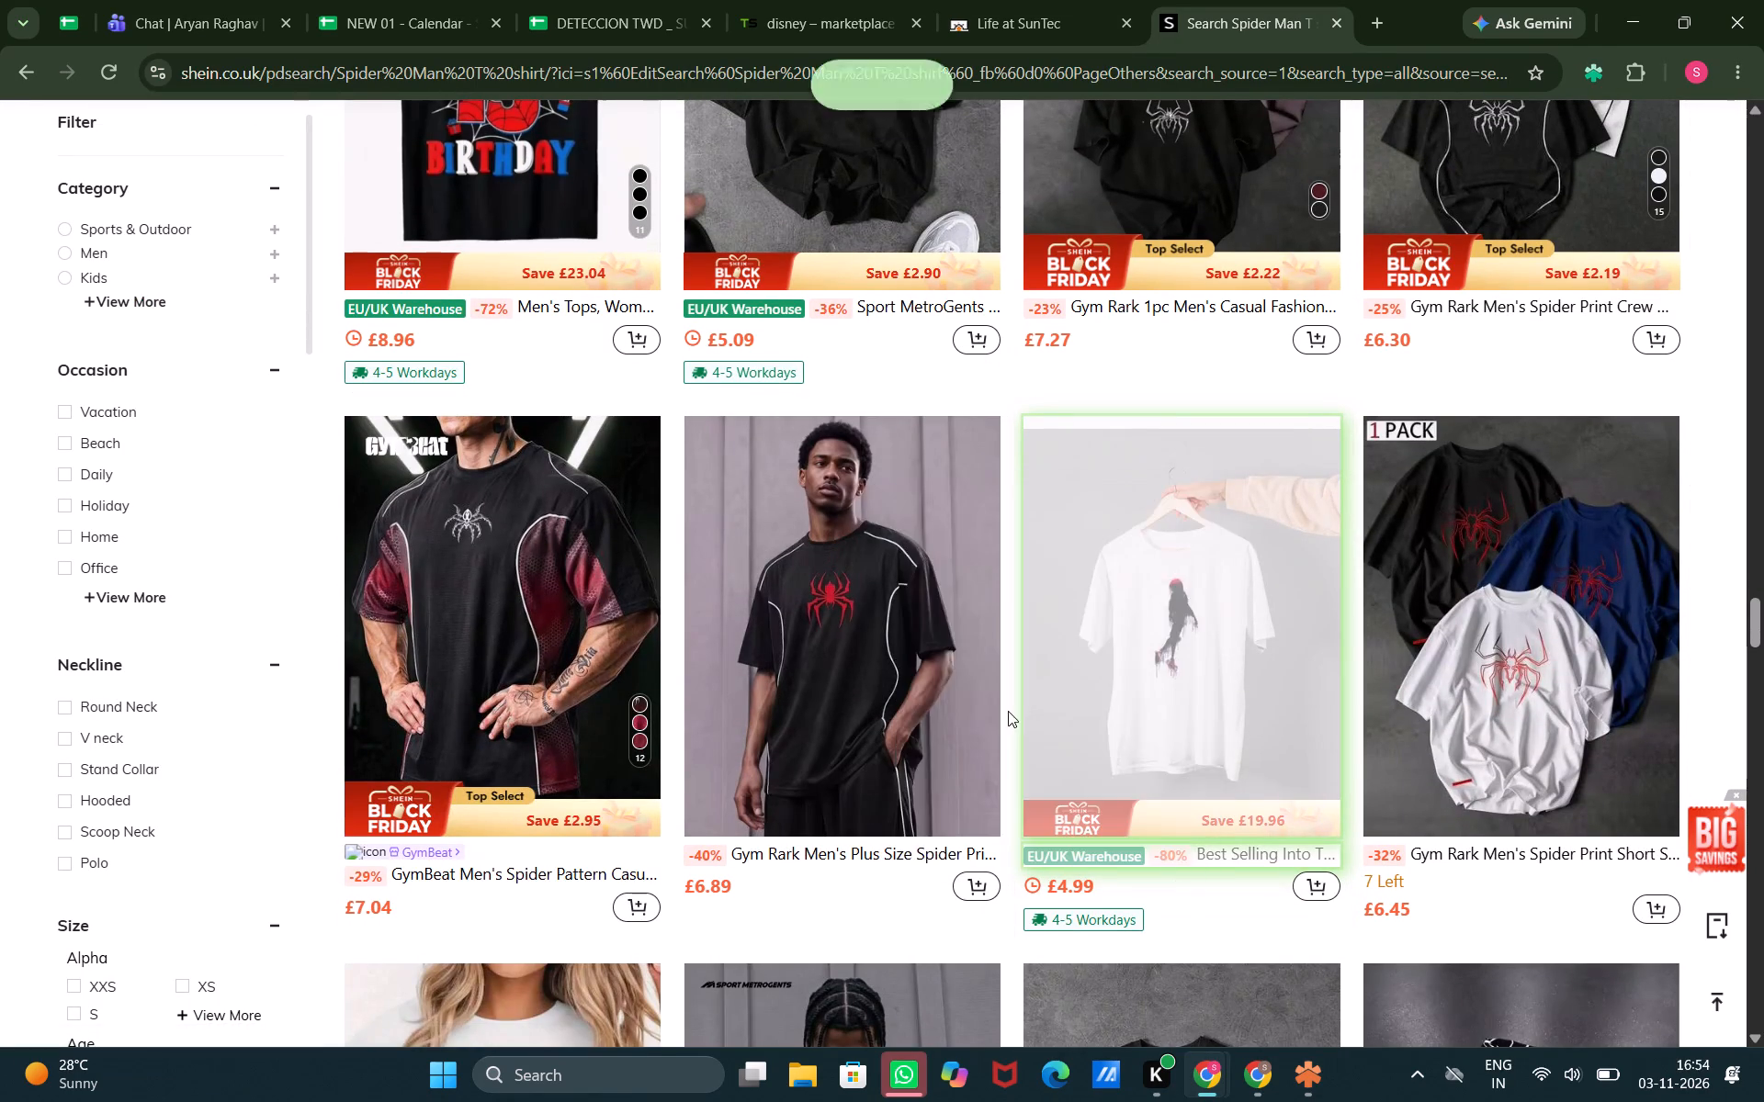
{"action": "key", "text": "ctrl+Tab"}
{"action": "key", "text": "ctrl+v"}
{"action": "key", "text": "Return"}
{"action": "key", "text": "Return"}
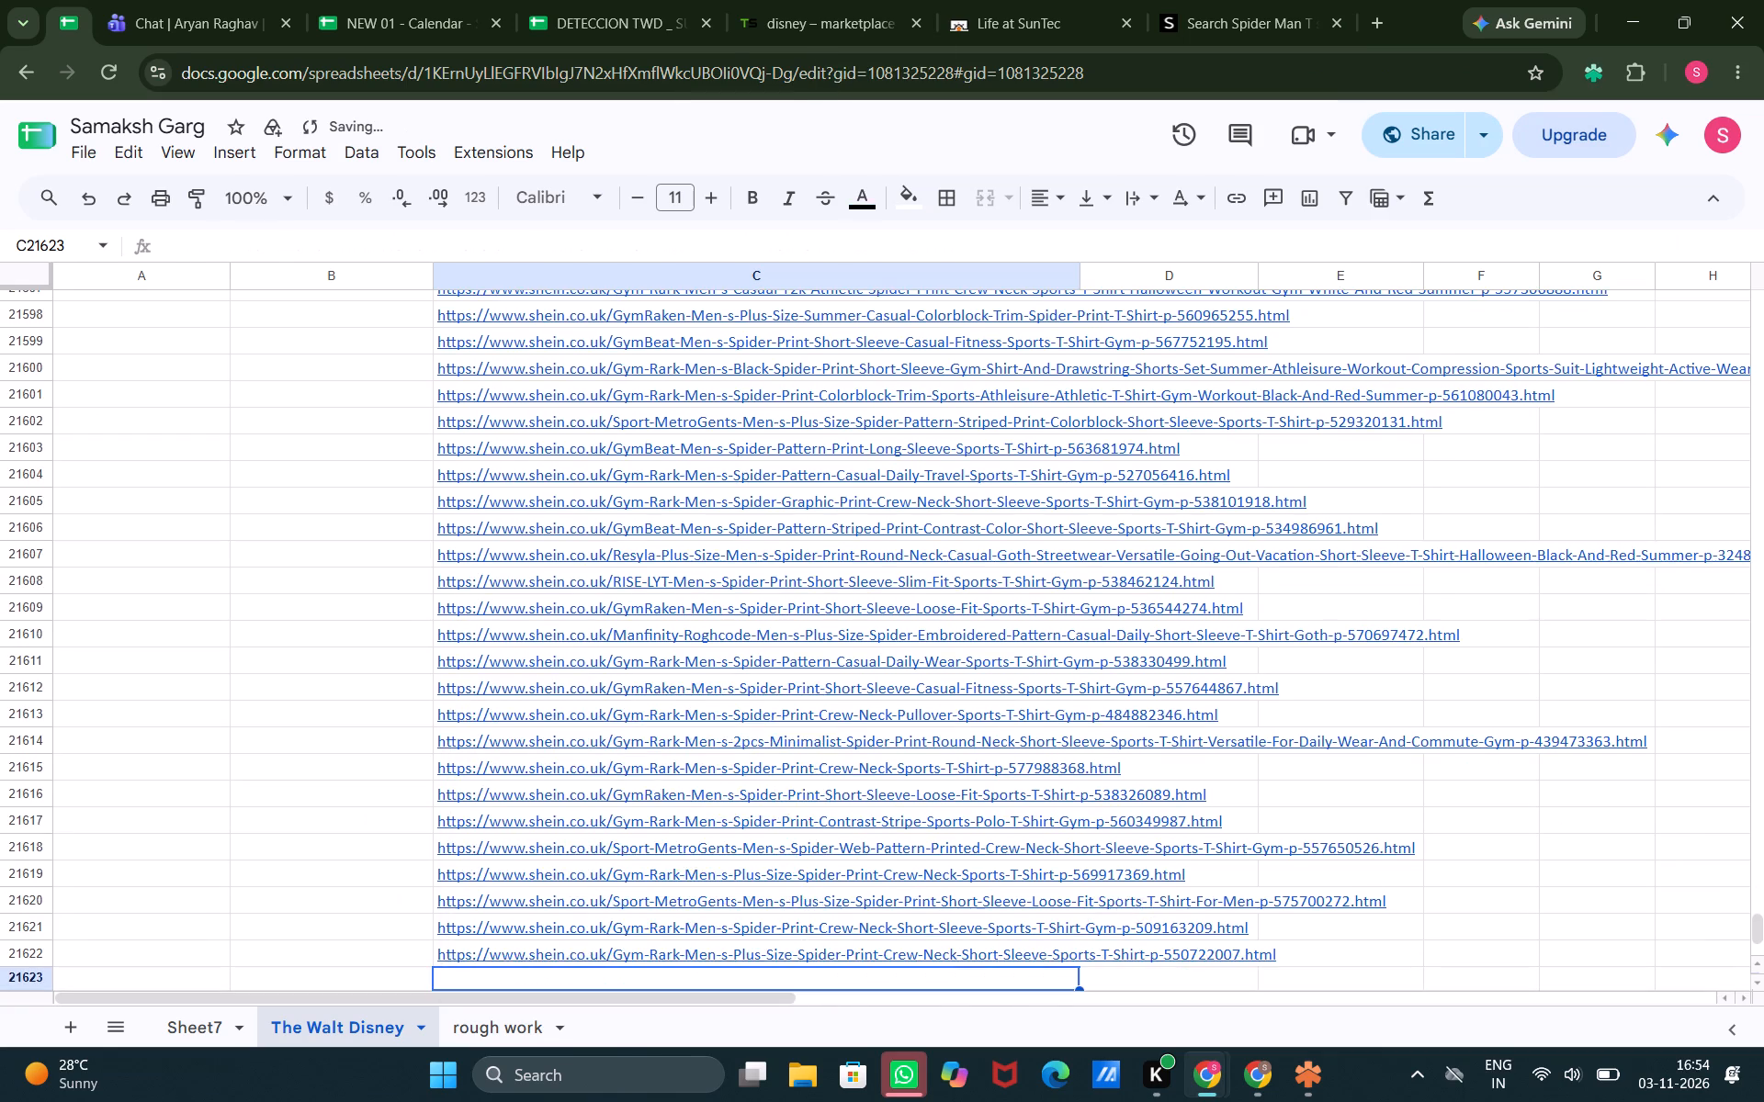
Copy the SHEIN link of the GymBeat Men's Colorblock Patchwork Spider Print T-shirt priced £5.94 into cell C21623 of The Walt Disney sheet.
{"action": "key", "text": "ctrl+Tab"}
{"action": "key", "text": "ctrl+Tab"}
{"action": "key", "text": "ctrl+Tab"}
{"action": "key", "text": "ctrl+Tab"}
{"action": "key", "text": "ctrl+Tab"}
{"action": "key", "text": "ctrl+Tab"}
{"action": "scroll", "coordinate": [1385, 619], "scroll_direction": "down", "scroll_amount": 5}
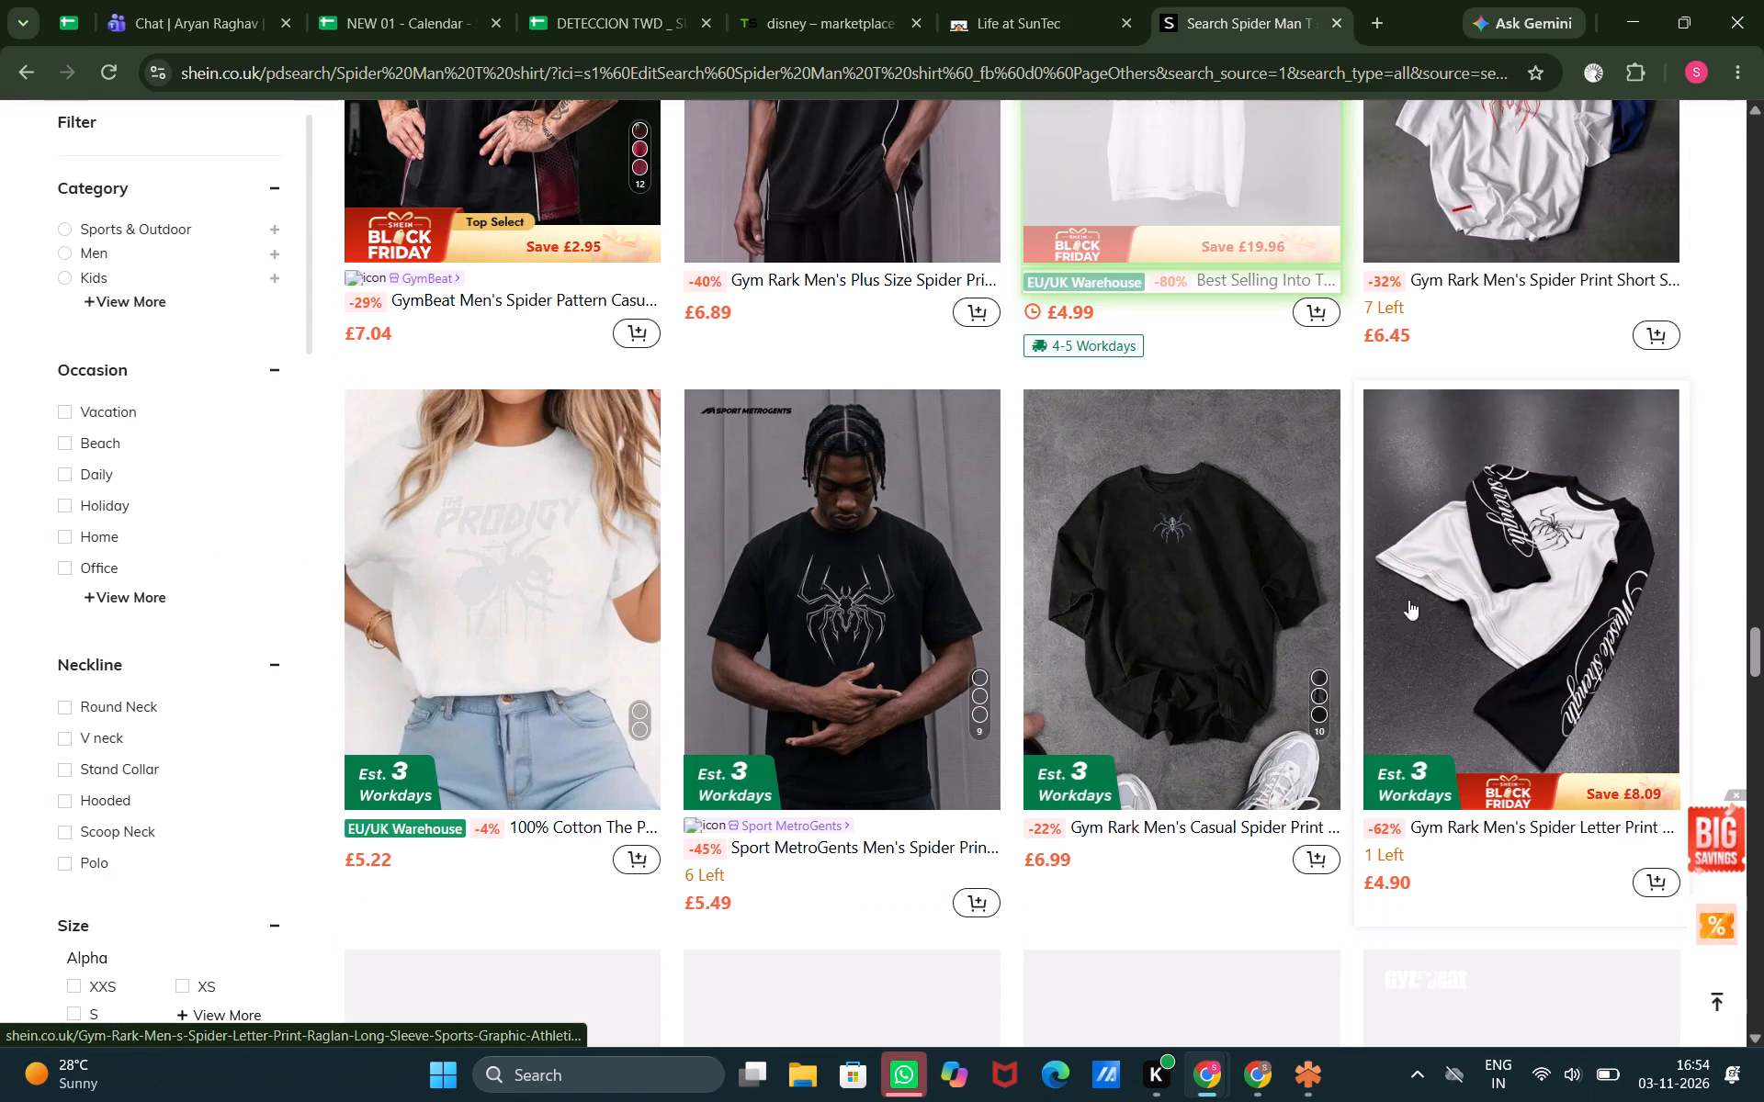
{"action": "scroll", "coordinate": [1470, 601], "scroll_direction": "down", "scroll_amount": 3}
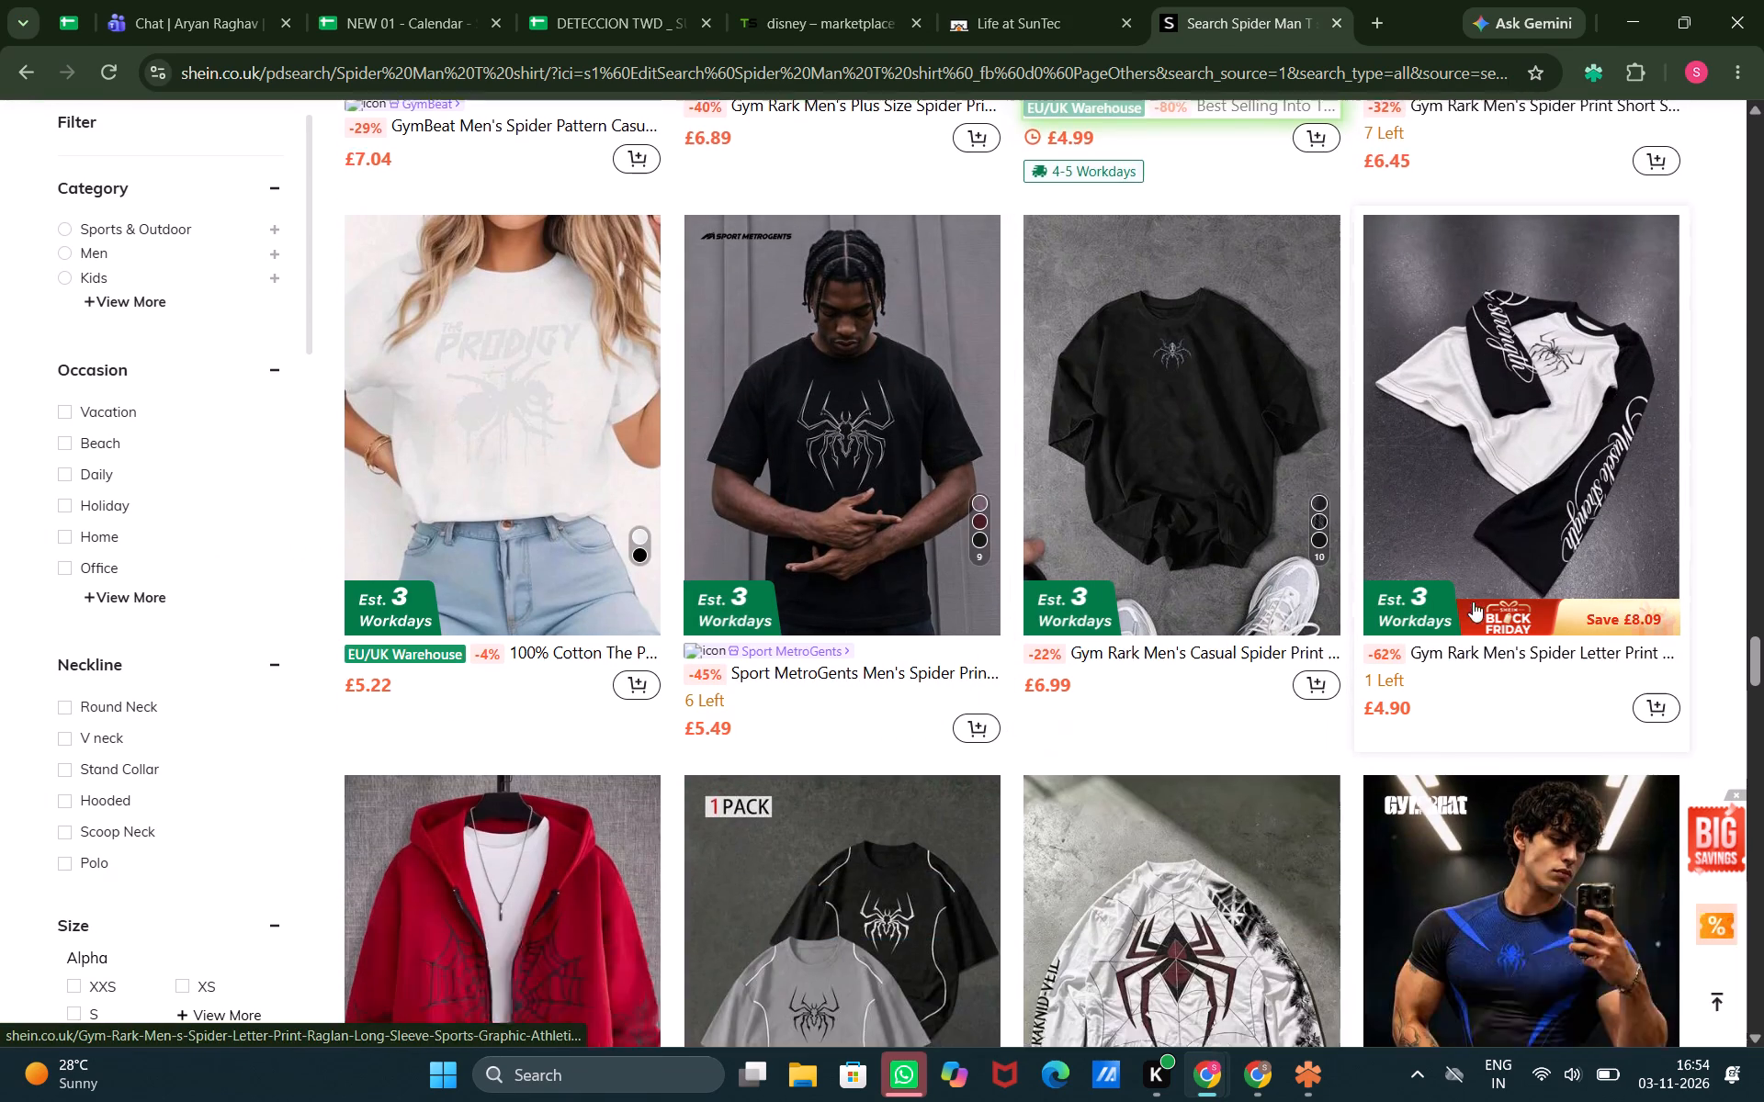
{"action": "scroll", "coordinate": [1560, 771], "scroll_direction": "down", "scroll_amount": 2}
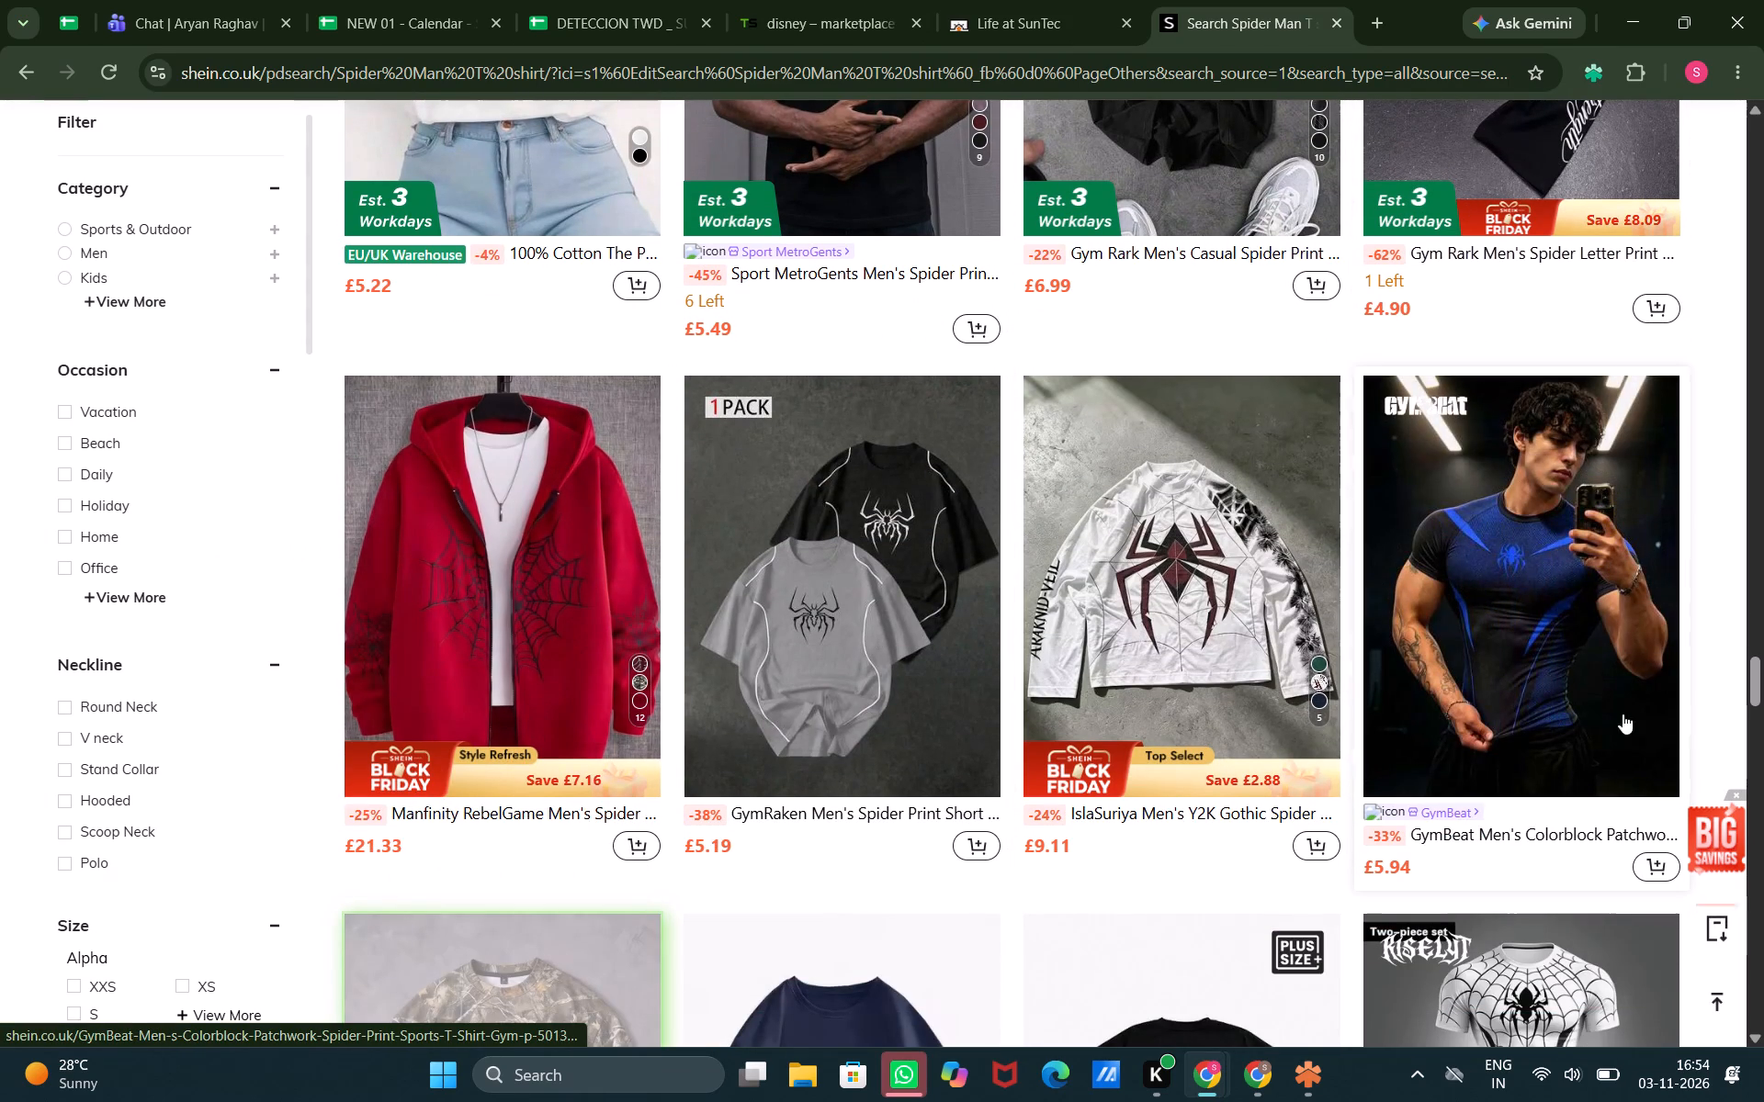
{"action": "right_click", "coordinate": [1583, 836]}
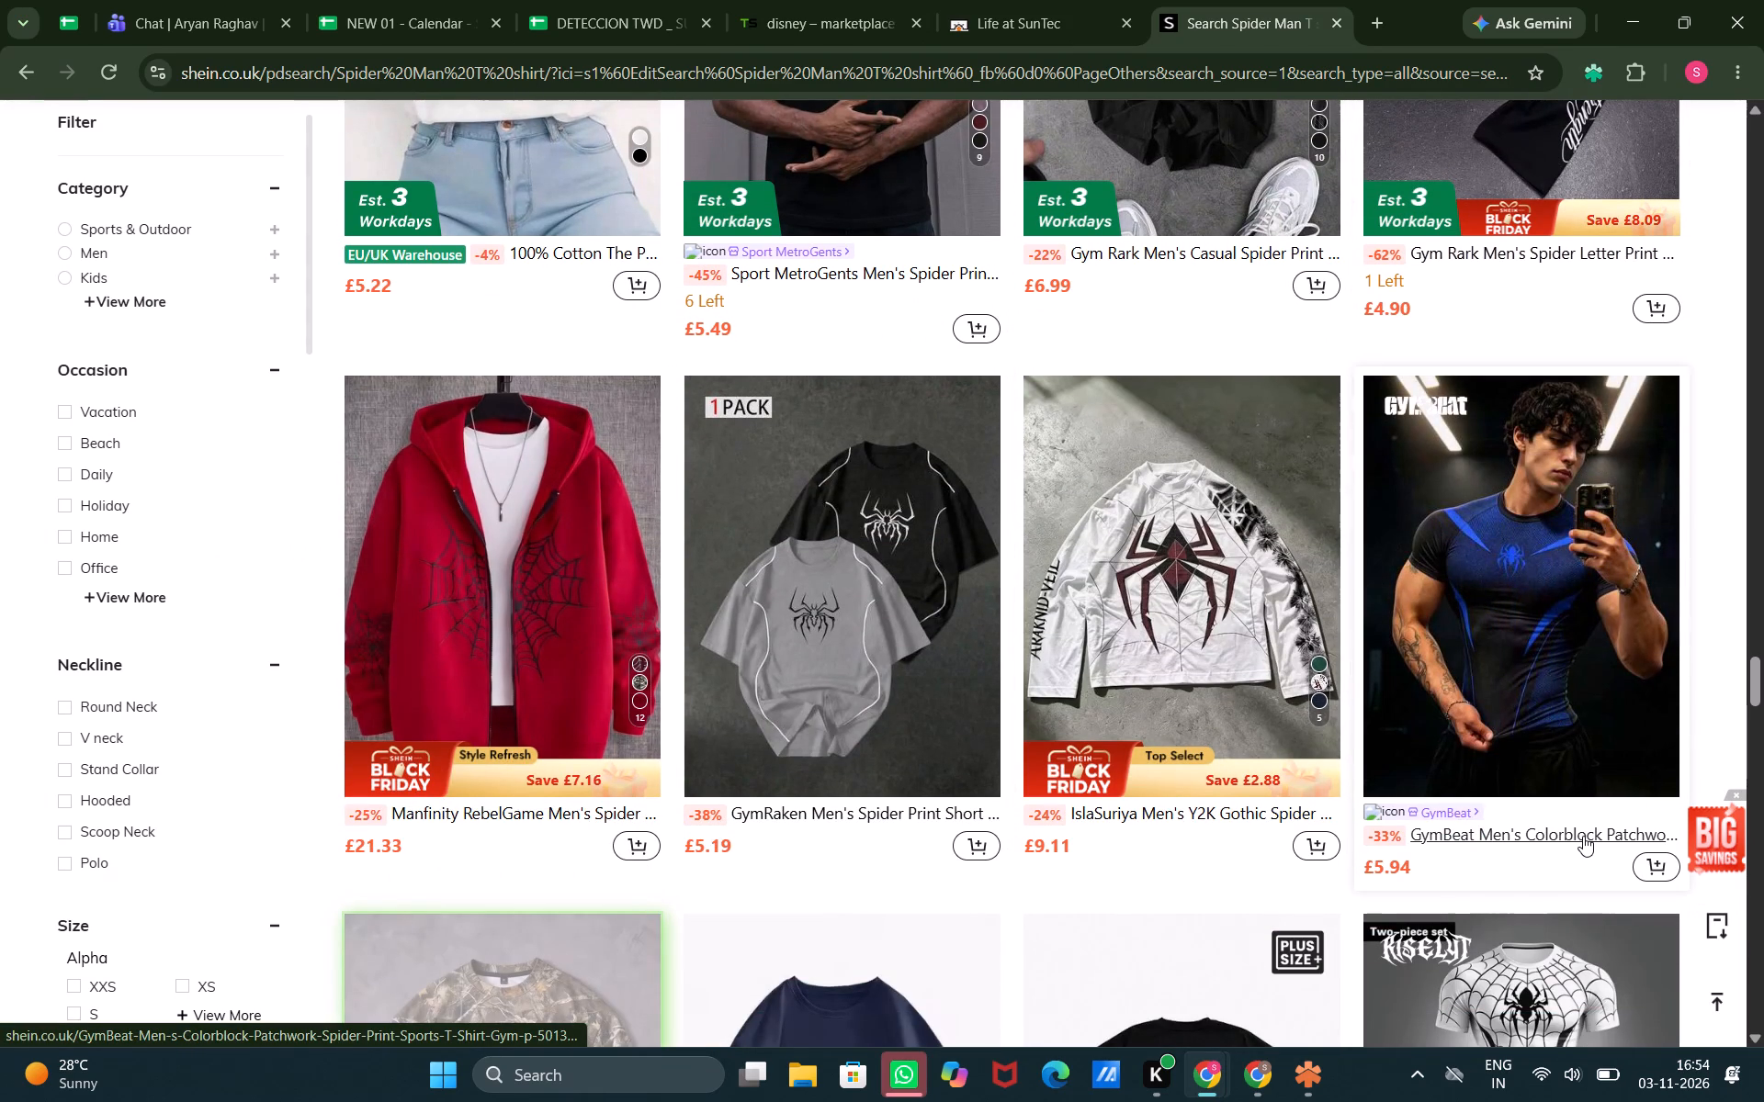
{"action": "left_click", "coordinate": [1407, 690]}
{"action": "key", "text": "ctrl+Tab"}
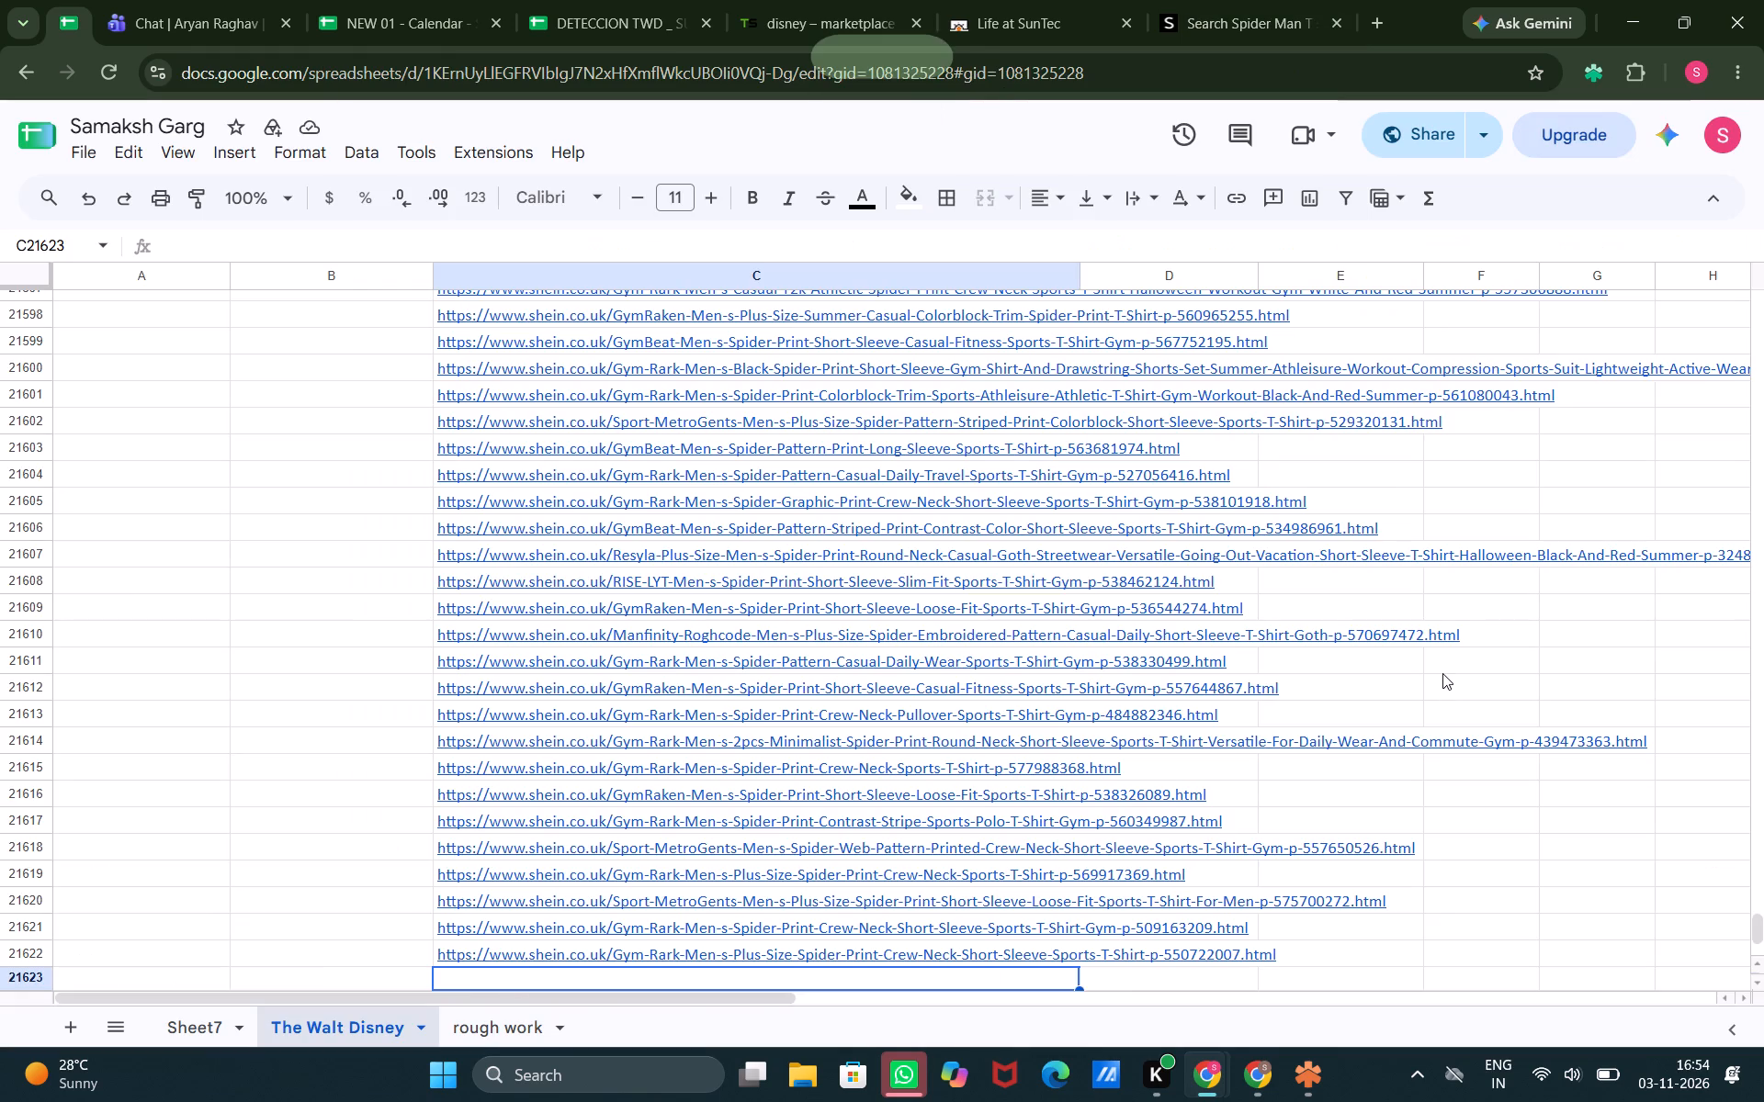
{"action": "key", "text": "ctrl+v"}
{"action": "key", "text": "Return"}
{"action": "key", "text": "Return"}
Copy the SHEIN link of the GymRaken Men's Spider Print Short Sleeve T-shirt priced £5.19 into cell C21624 of The Walt Disney sheet.
{"action": "key", "text": "ctrl+Tab"}
{"action": "key", "text": "ctrl+Tab"}
{"action": "key", "text": "ctrl+Tab"}
{"action": "key", "text": "ctrl+Tab"}
{"action": "key", "text": "ctrl+Tab"}
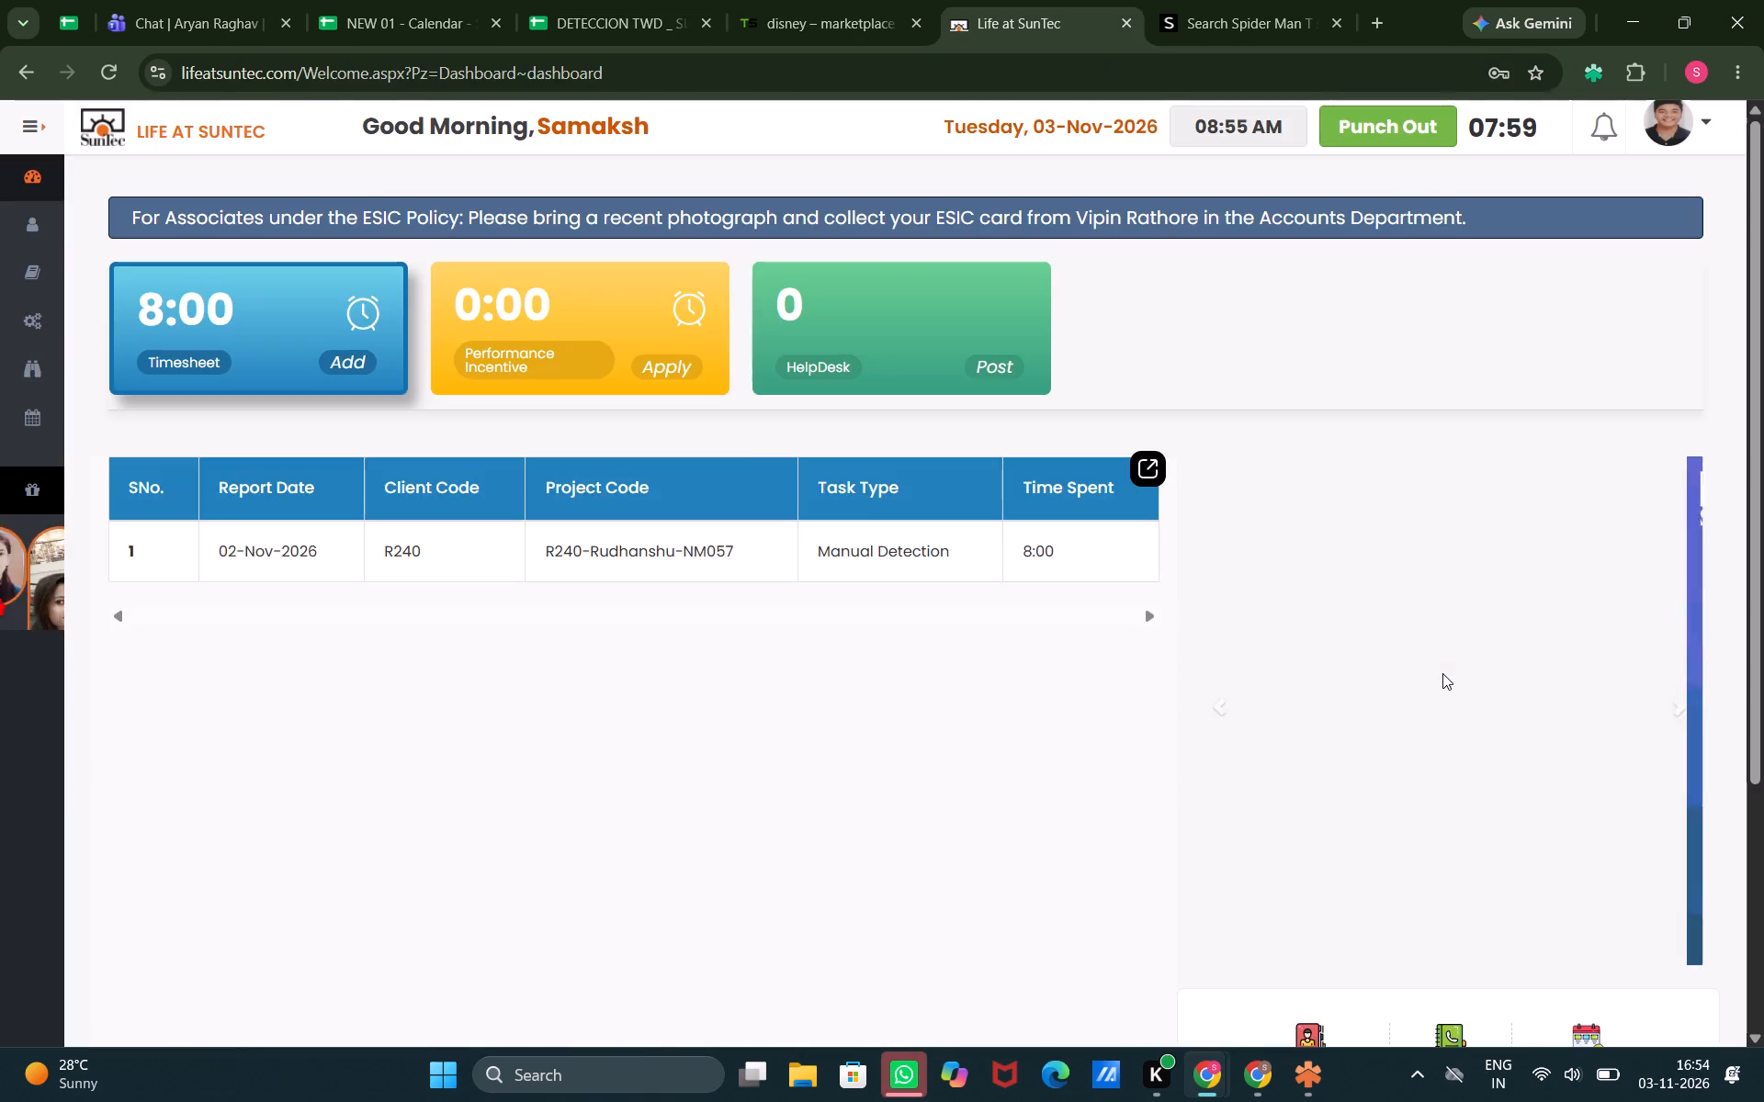
{"action": "key", "text": "ctrl+Tab"}
{"action": "right_click", "coordinate": [895, 820]}
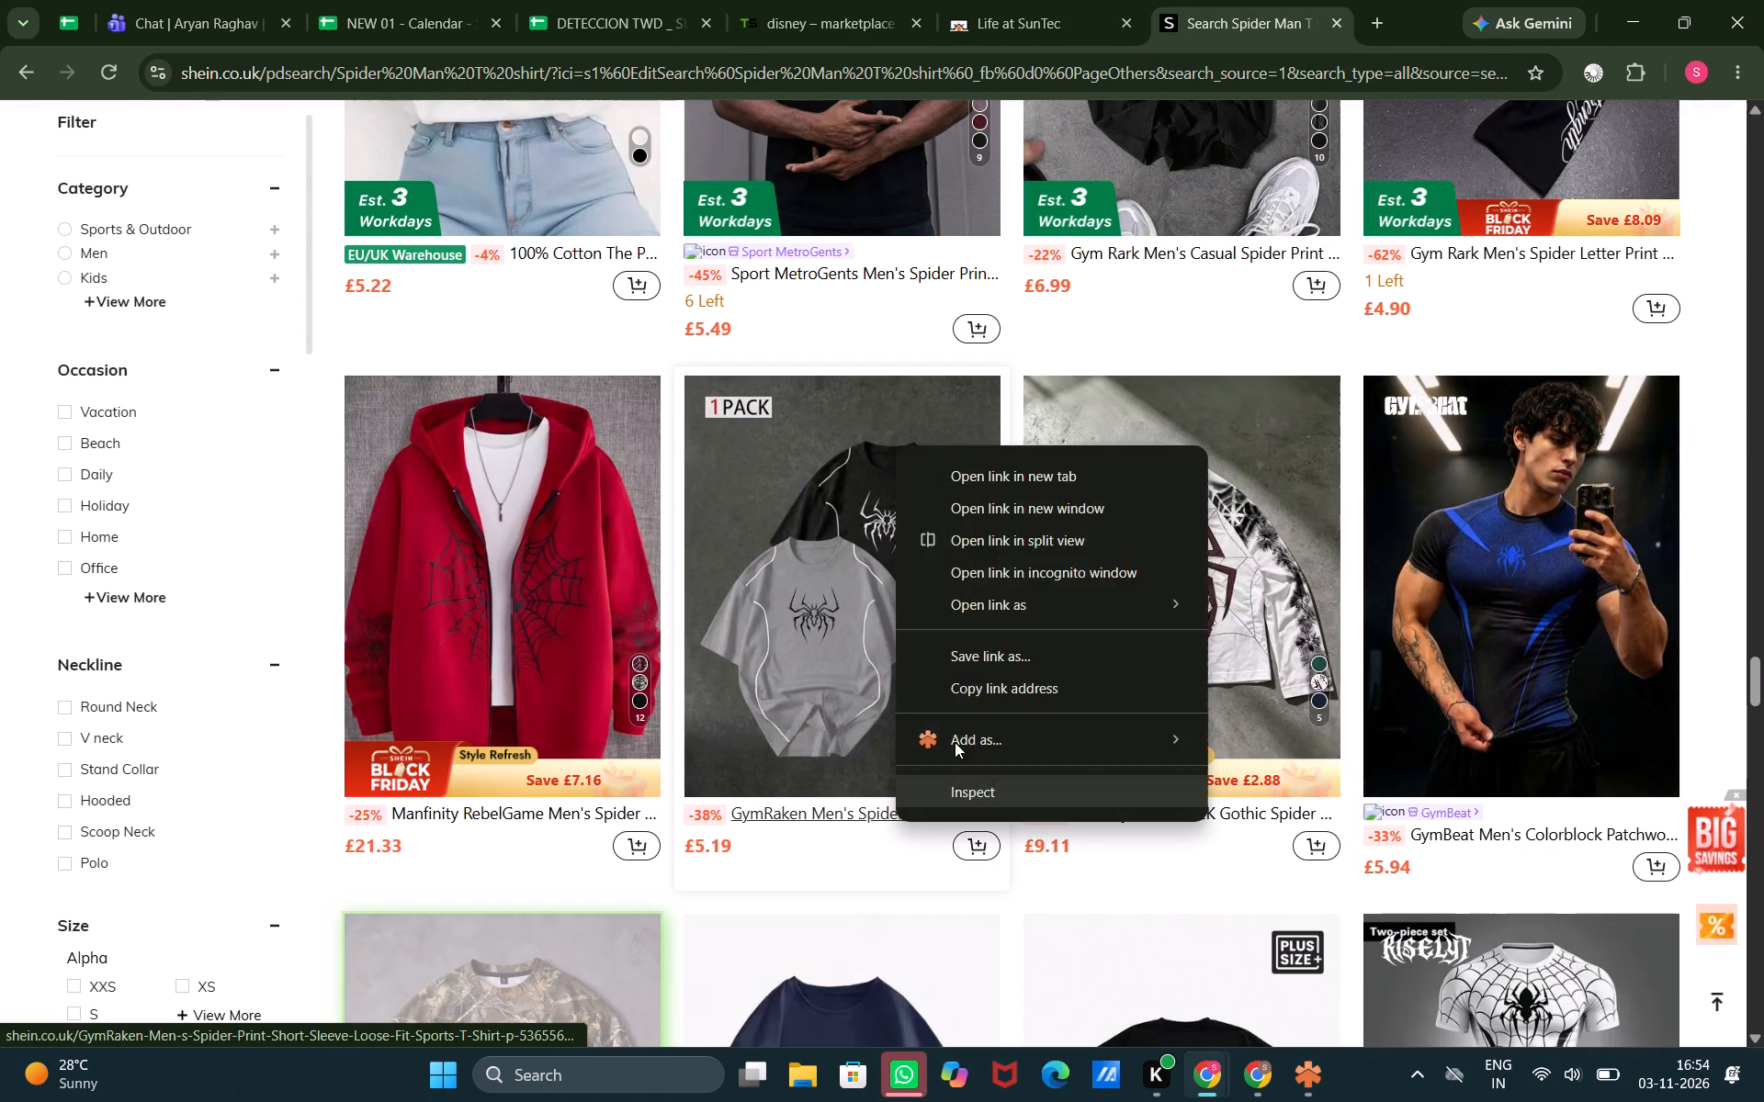
{"action": "left_click", "coordinate": [964, 685]}
{"action": "key", "text": "ctrl+Tab"}
{"action": "key", "text": "ctrl+v"}
{"action": "key", "text": "Return"}
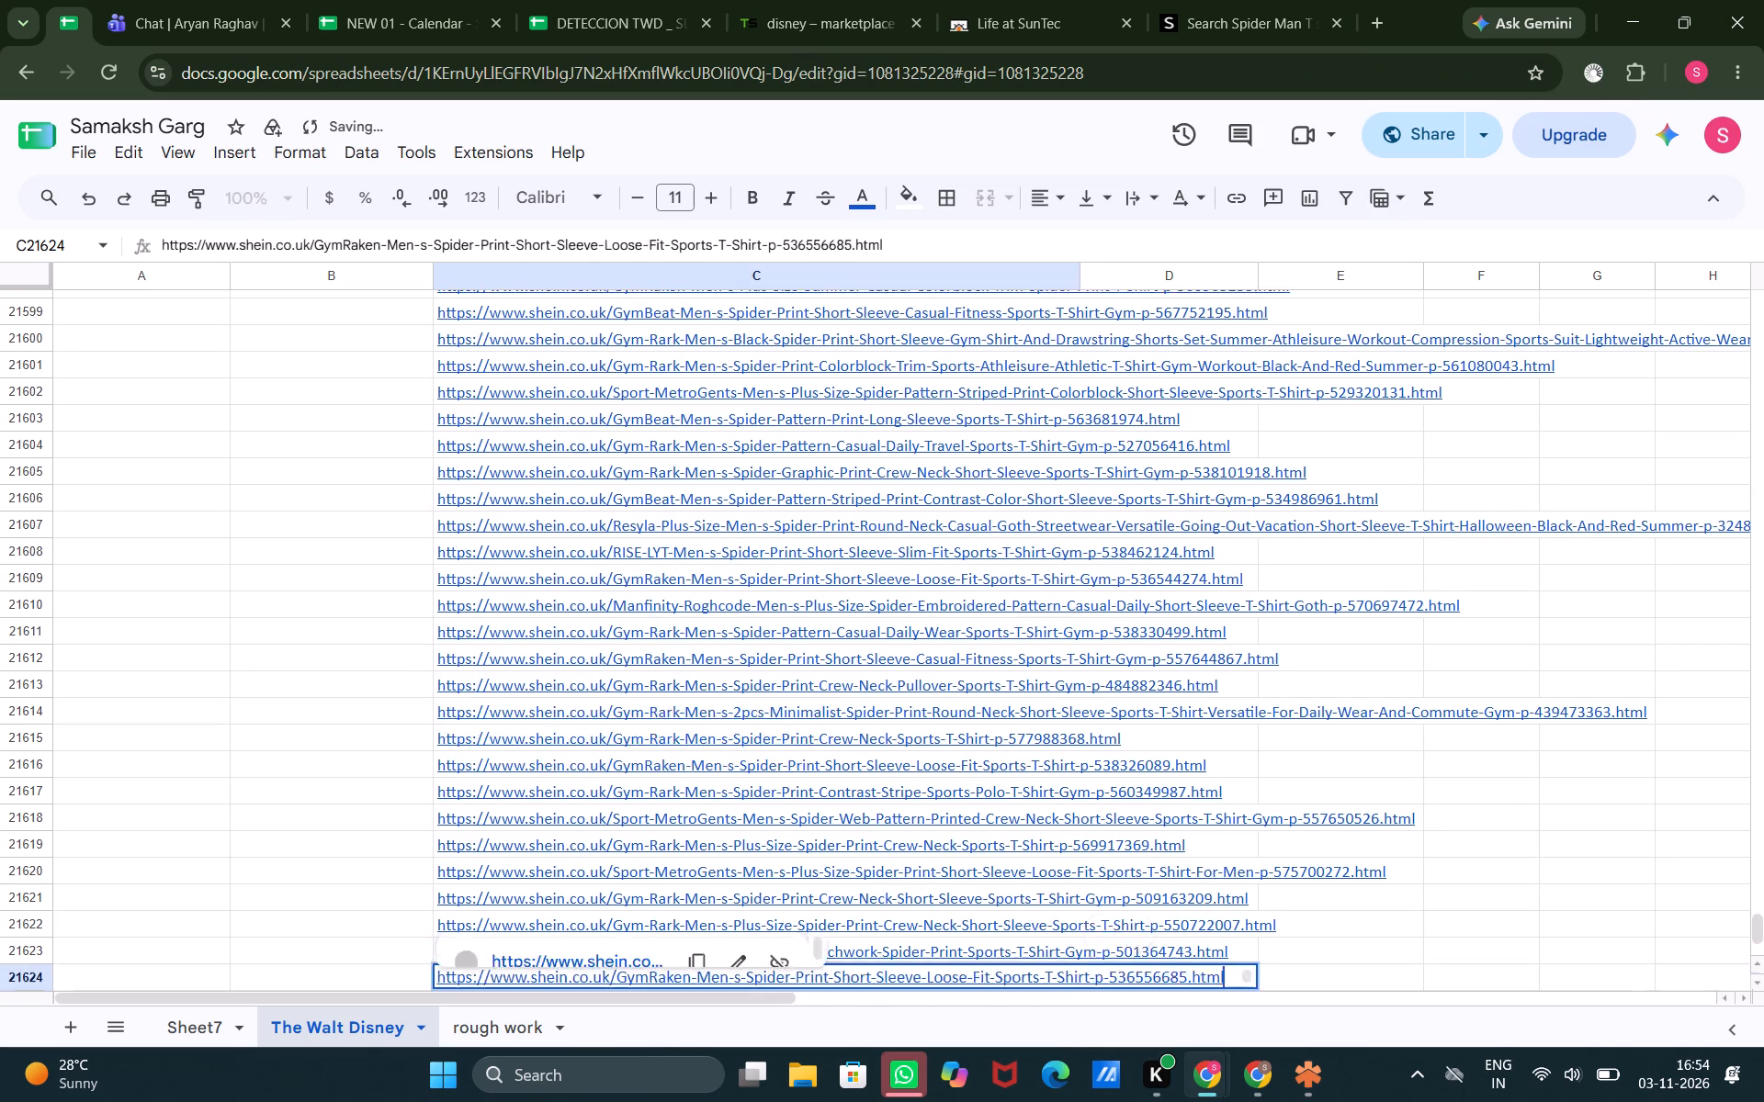
{"action": "key", "text": "Return"}
Copy the SHEIN link of the RISE LYT Men's Spider Print T-shirt and shorts set priced £17.94 into cell C21625 of The Walt Disney sheet.
{"action": "key", "text": "ctrl+Tab"}
{"action": "key", "text": "ctrl+Tab"}
{"action": "key", "text": "ctrl+Tab"}
{"action": "key", "text": "ctrl+Tab"}
{"action": "key", "text": "ctrl+Tab"}
{"action": "key", "text": "ctrl+Tab"}
{"action": "scroll", "coordinate": [1054, 657], "scroll_direction": "down", "scroll_amount": 5}
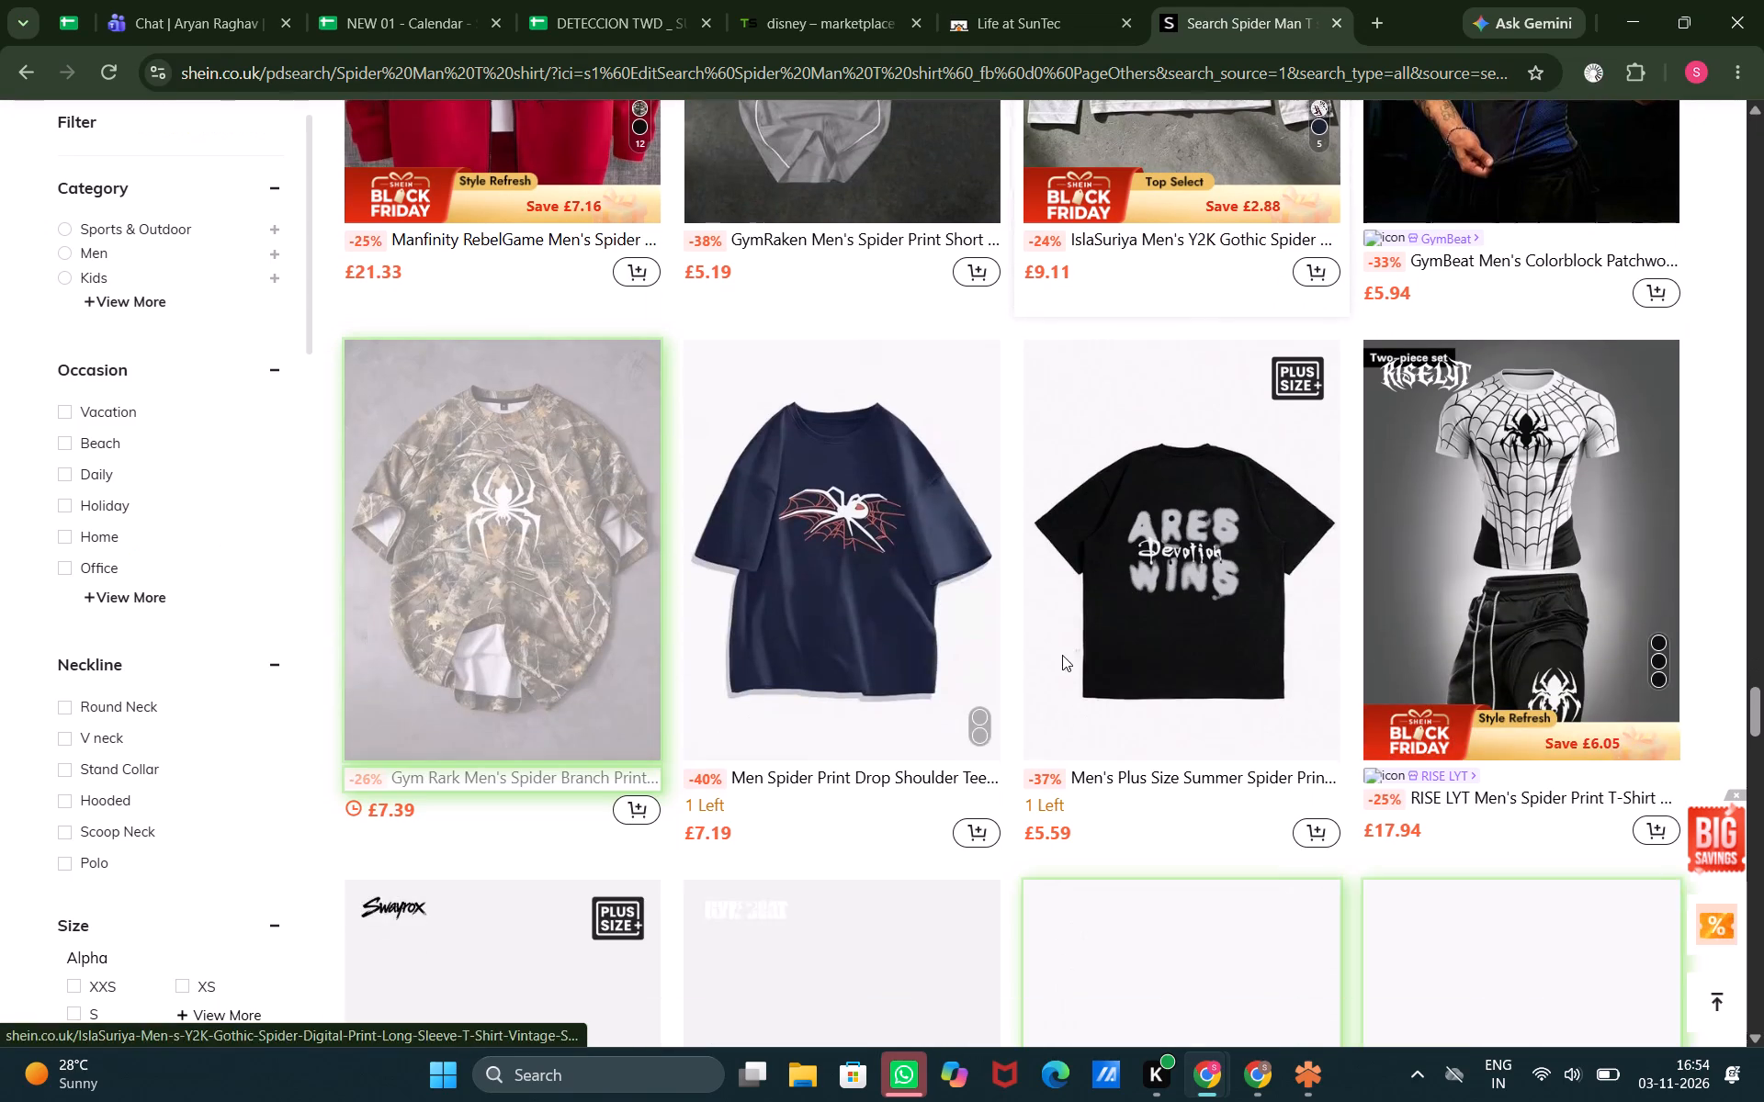
{"action": "scroll", "coordinate": [1413, 520], "scroll_direction": "down", "scroll_amount": 3}
{"action": "scroll", "coordinate": [1416, 525], "scroll_direction": "up", "scroll_amount": 1}
{"action": "scroll", "coordinate": [1469, 506], "scroll_direction": "down", "scroll_amount": 1}
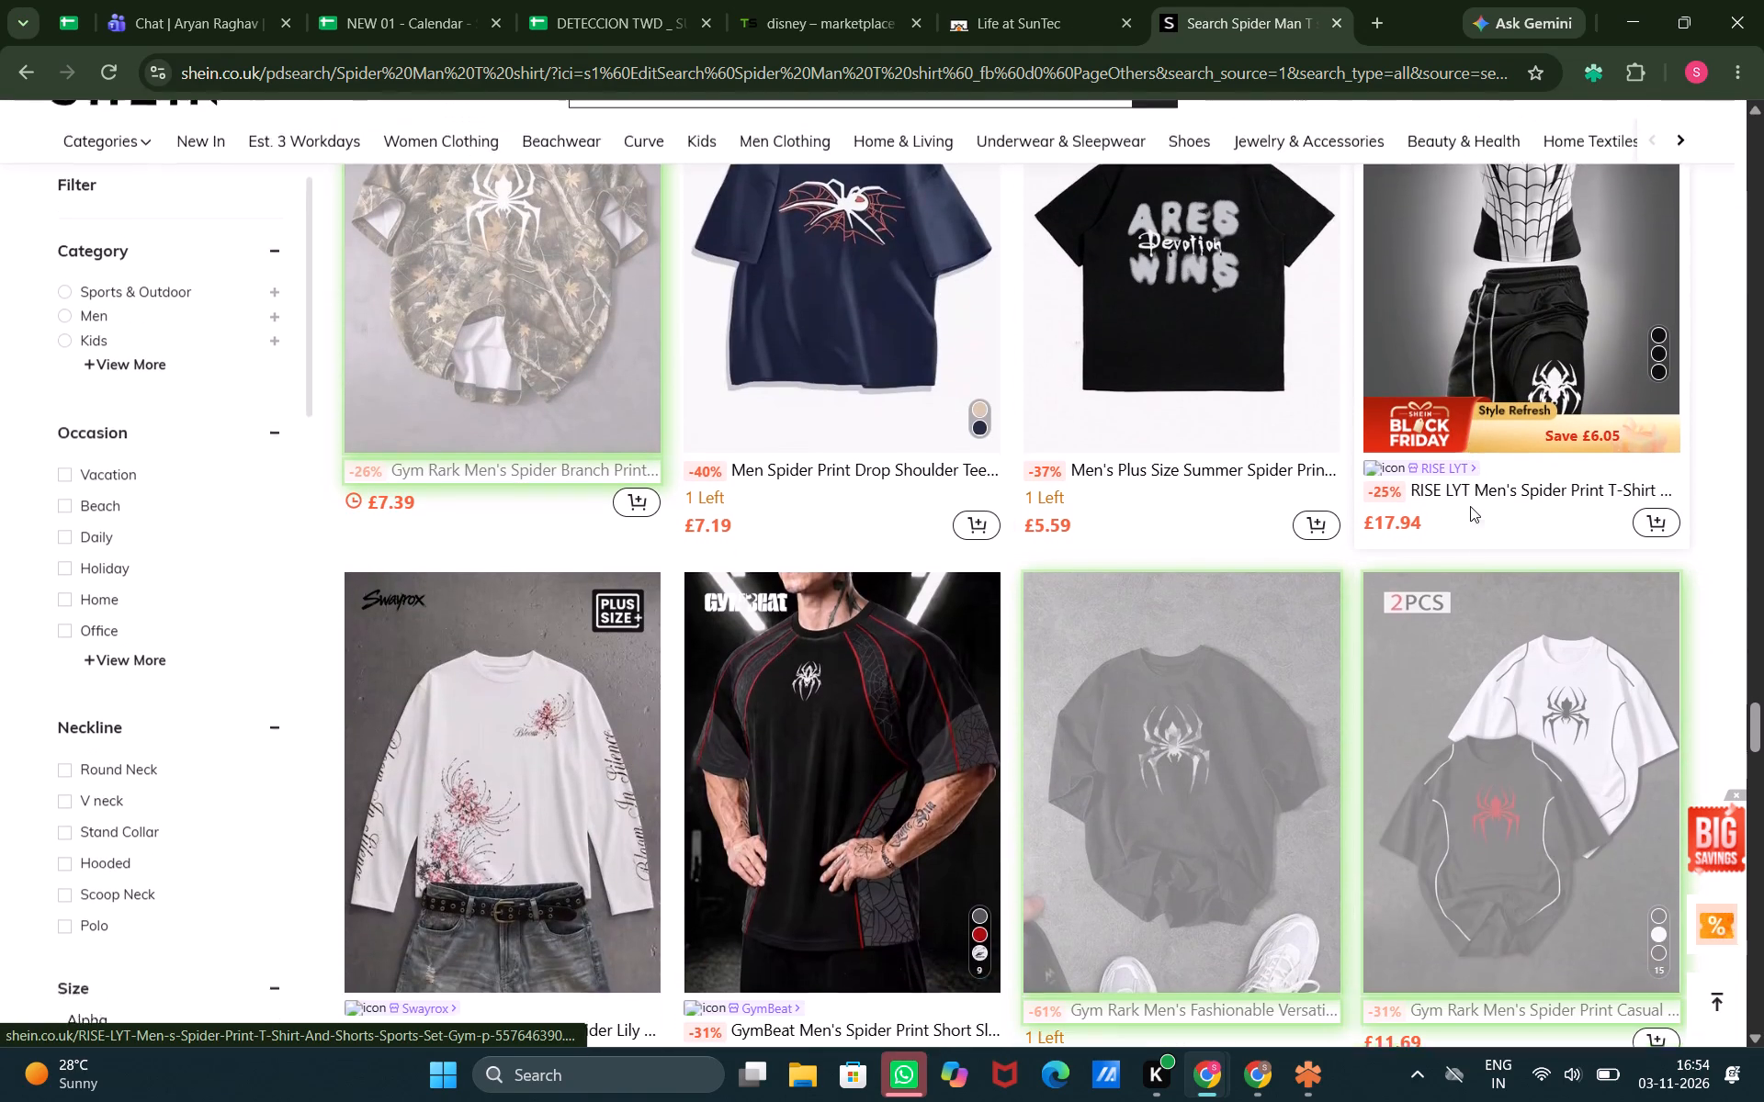
{"action": "scroll", "coordinate": [1424, 522], "scroll_direction": "up", "scroll_amount": 1}
{"action": "right_click", "coordinate": [1582, 568]}
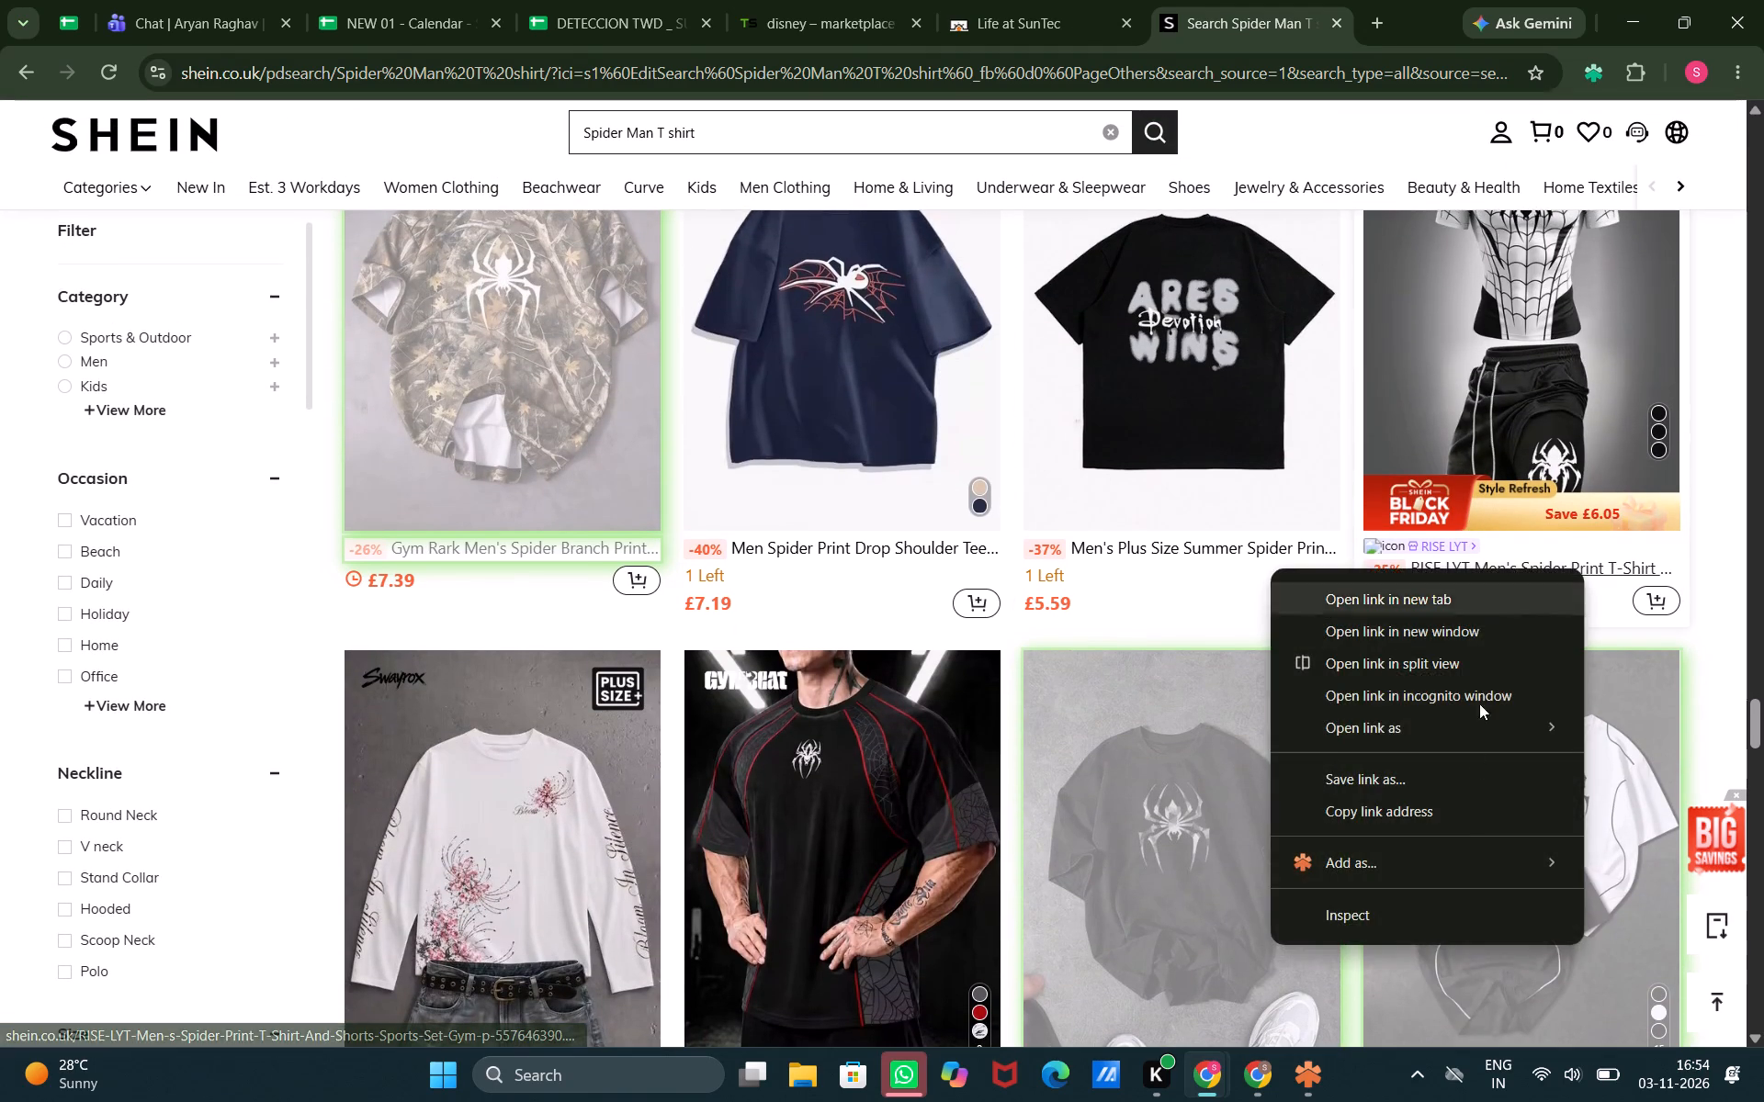
{"action": "left_click", "coordinate": [1462, 813]}
{"action": "key", "text": "ctrl+Tab"}
{"action": "key", "text": "ctrl+v"}
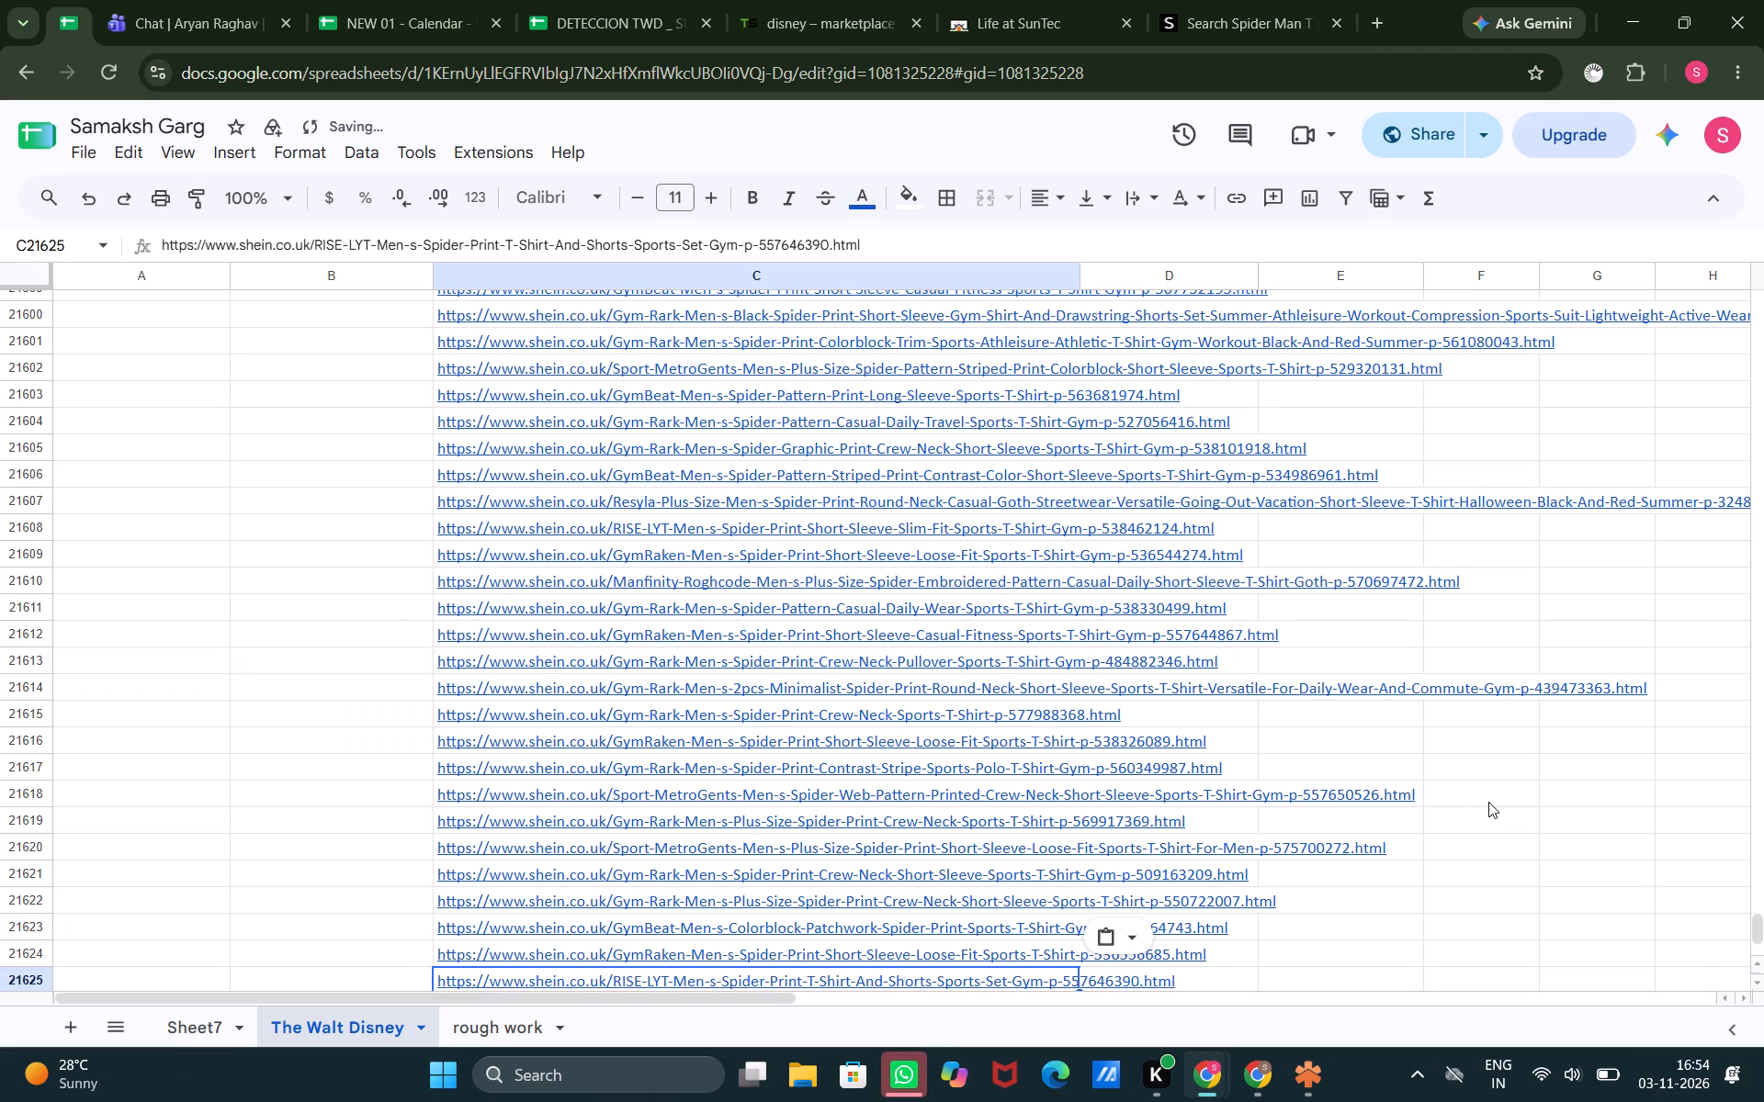
{"action": "key", "text": "Return"}
{"action": "key", "text": "Return"}
Copy the SHEIN link of the black-and-red GymBeat Men's Spider Print Short Sleeve T-shirt priced £6.86.
{"action": "key", "text": "ctrl+Tab"}
{"action": "key", "text": "ctrl+Tab"}
{"action": "key", "text": "ctrl+Tab"}
{"action": "key", "text": "ctrl+Tab"}
{"action": "key", "text": "ctrl+Tab"}
{"action": "key", "text": "ctrl+Tab"}
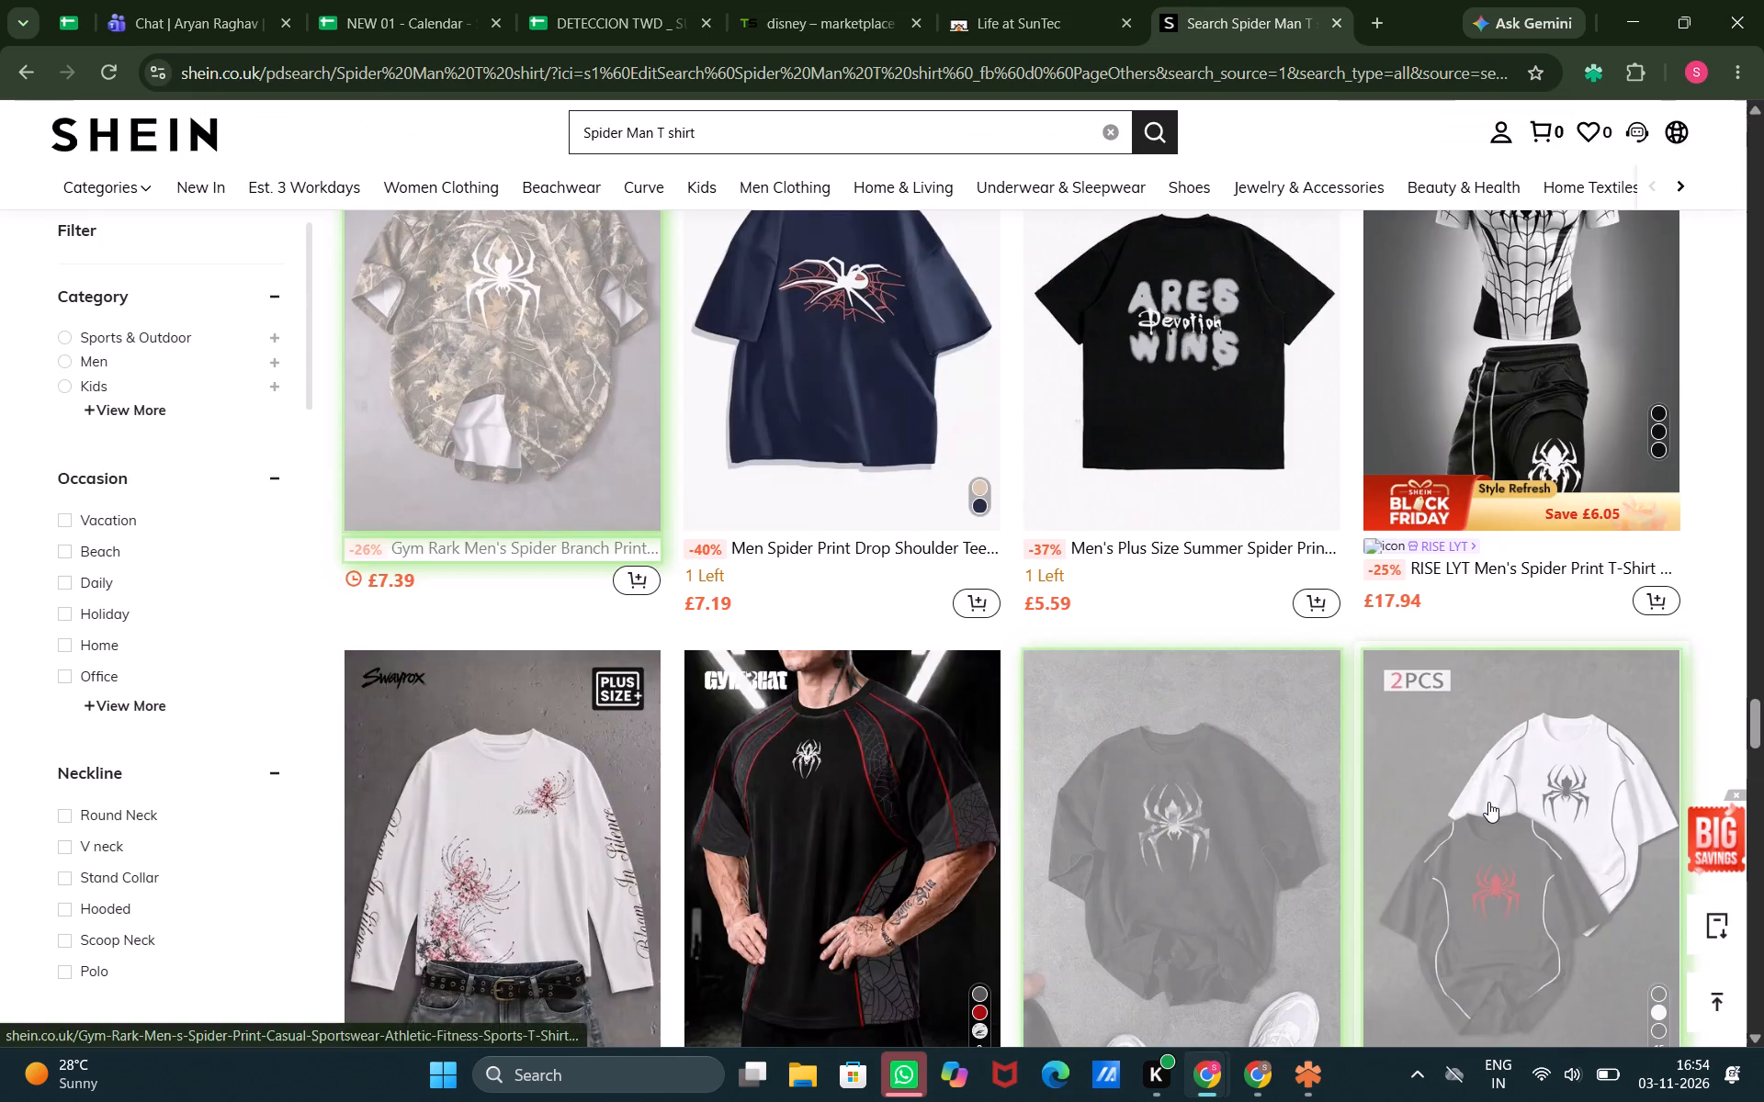
{"action": "scroll", "coordinate": [1375, 759], "scroll_direction": "down", "scroll_amount": 3}
{"action": "right_click", "coordinate": [911, 765]}
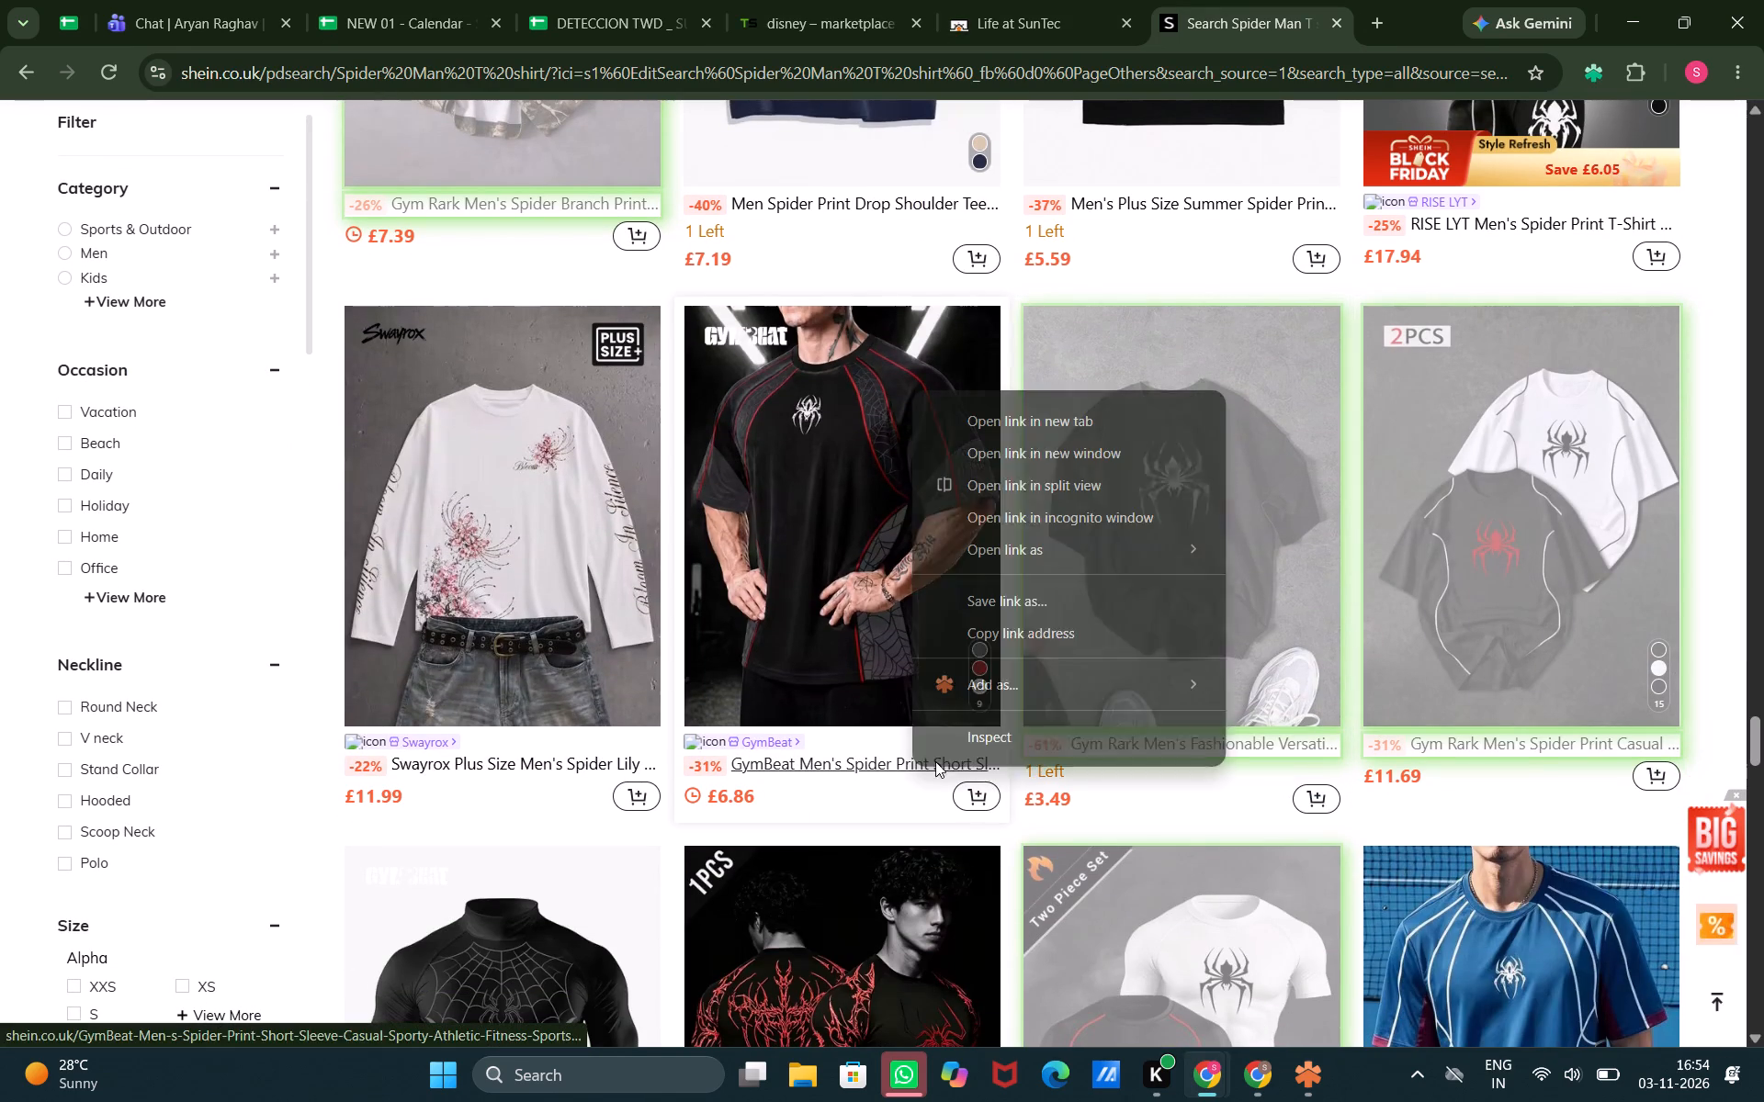
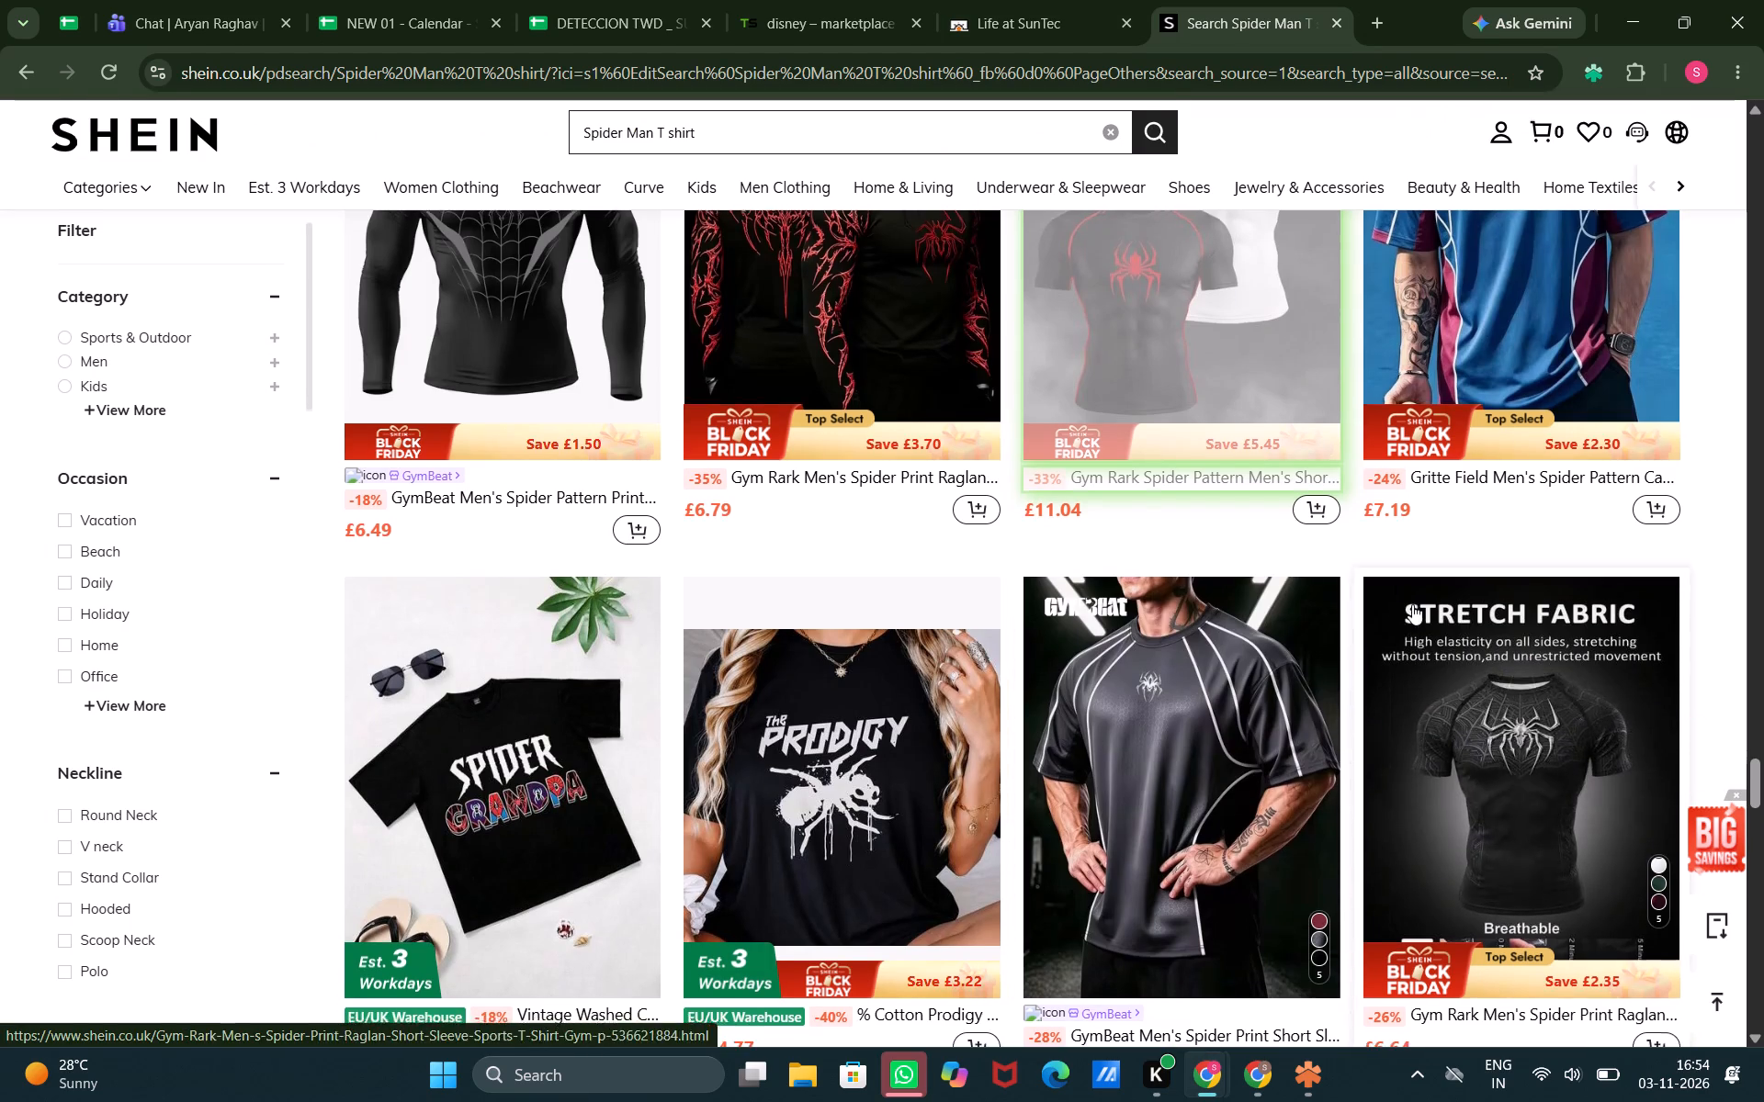
Copy the SHEIN link of the Sport MetroGents Men's Plus Size Spider Pattern T-shirt priced £8.99 into cell C21628 of The Walt Disney sheet.
{"action": "scroll", "coordinate": [1522, 628], "scroll_direction": "down", "scroll_amount": 1}
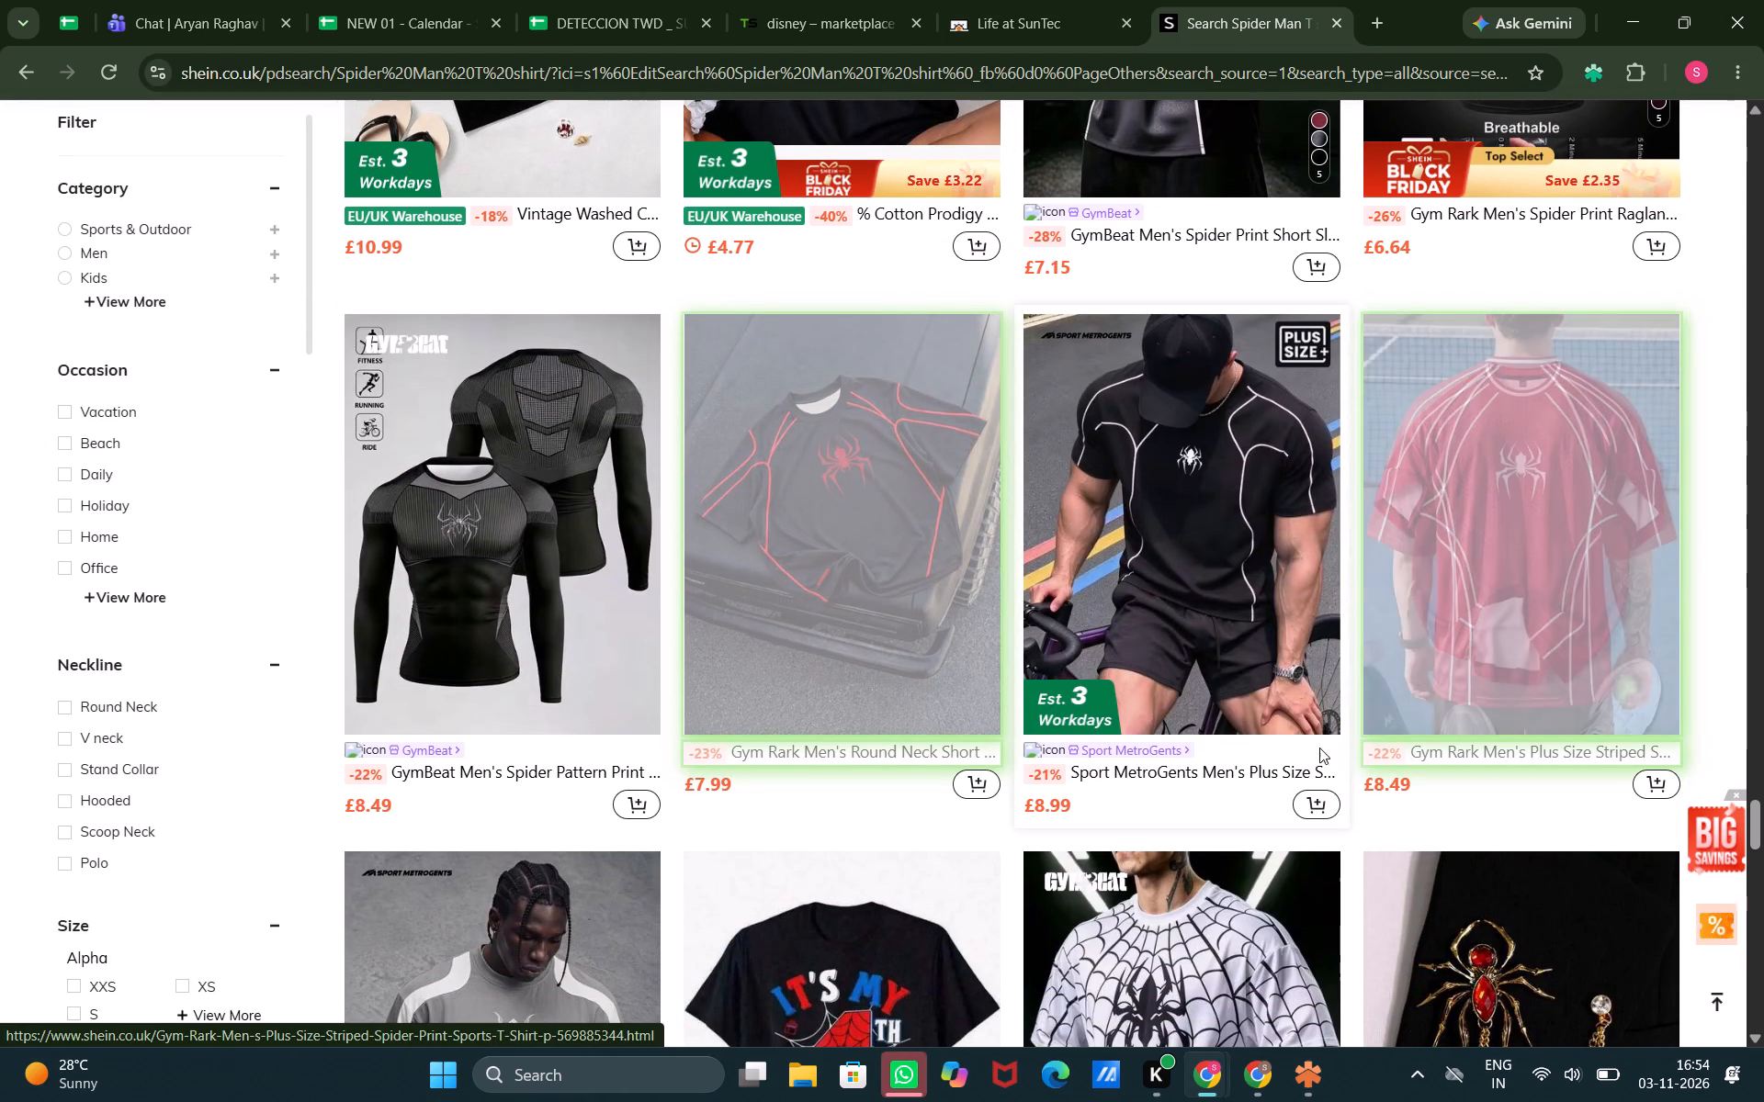
{"action": "right_click", "coordinate": [1254, 772]}
{"action": "left_click", "coordinate": [1364, 634]}
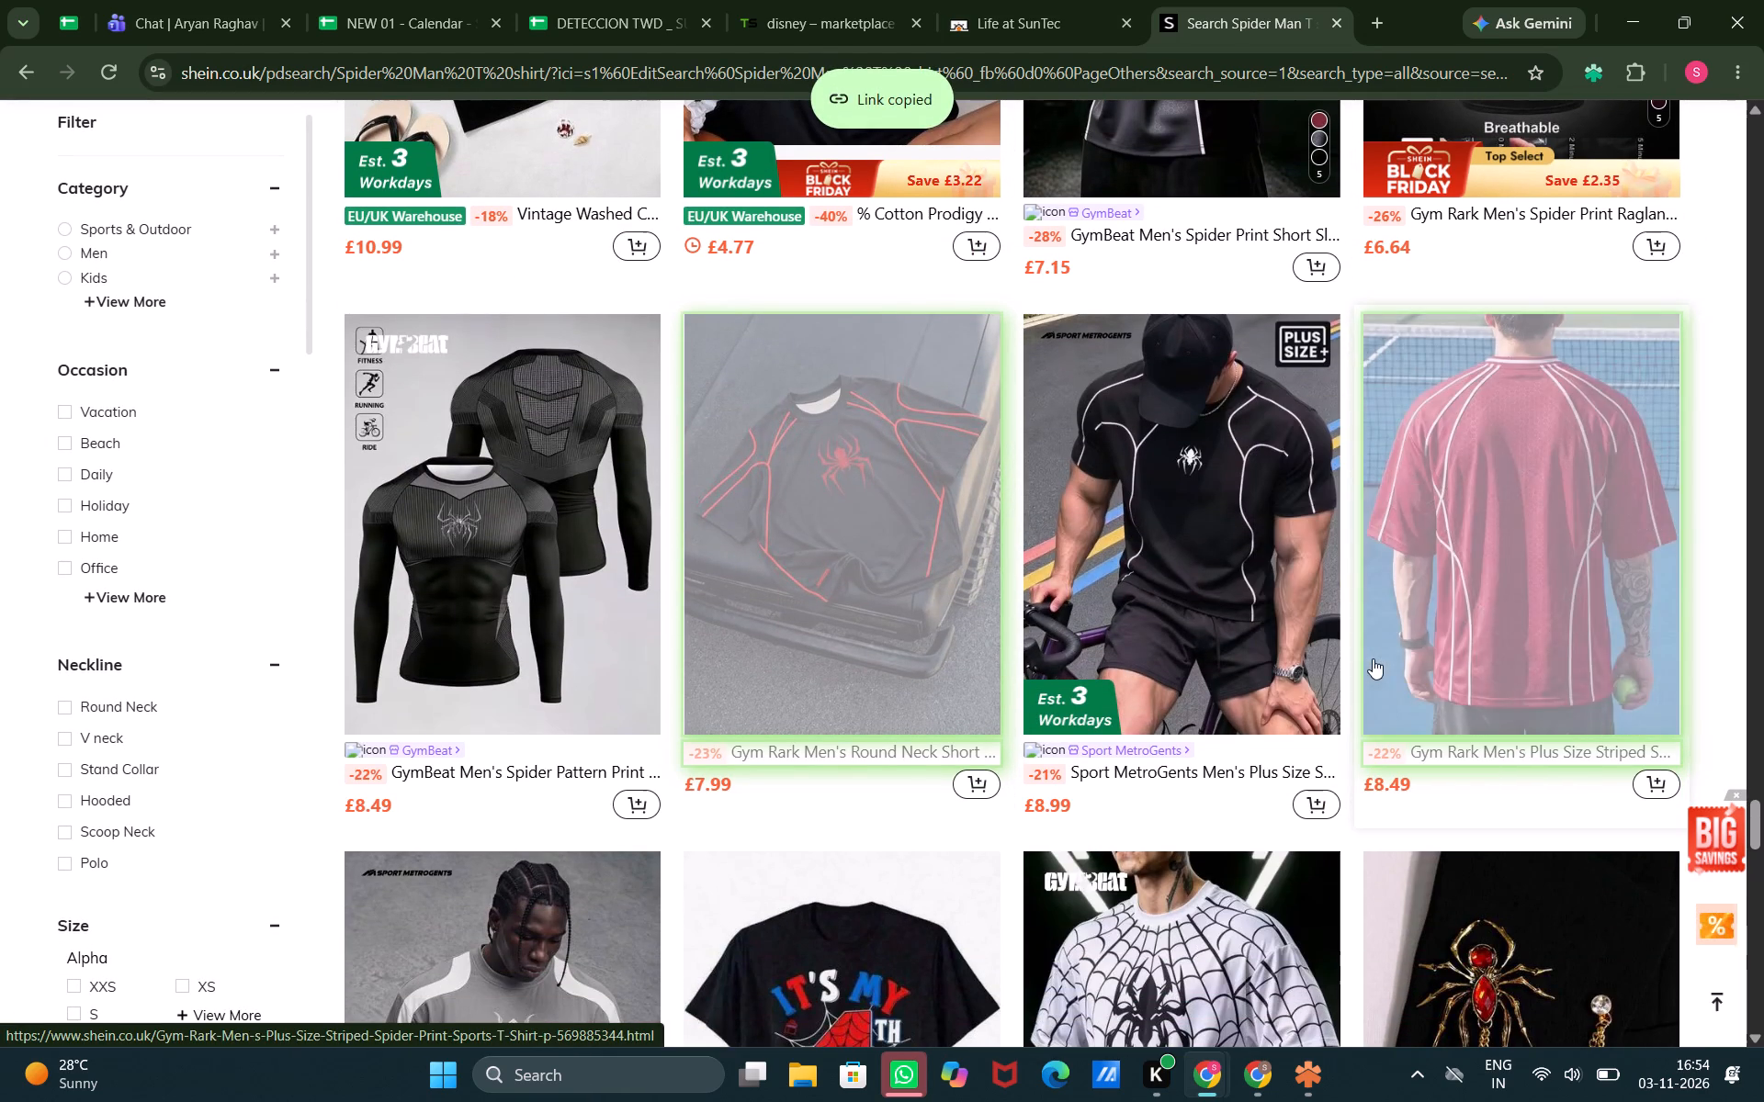
{"action": "key", "text": "ctrl+Tab"}
{"action": "key", "text": "ctrl+v"}
{"action": "key", "text": "Return"}
{"action": "key", "text": "Return"}
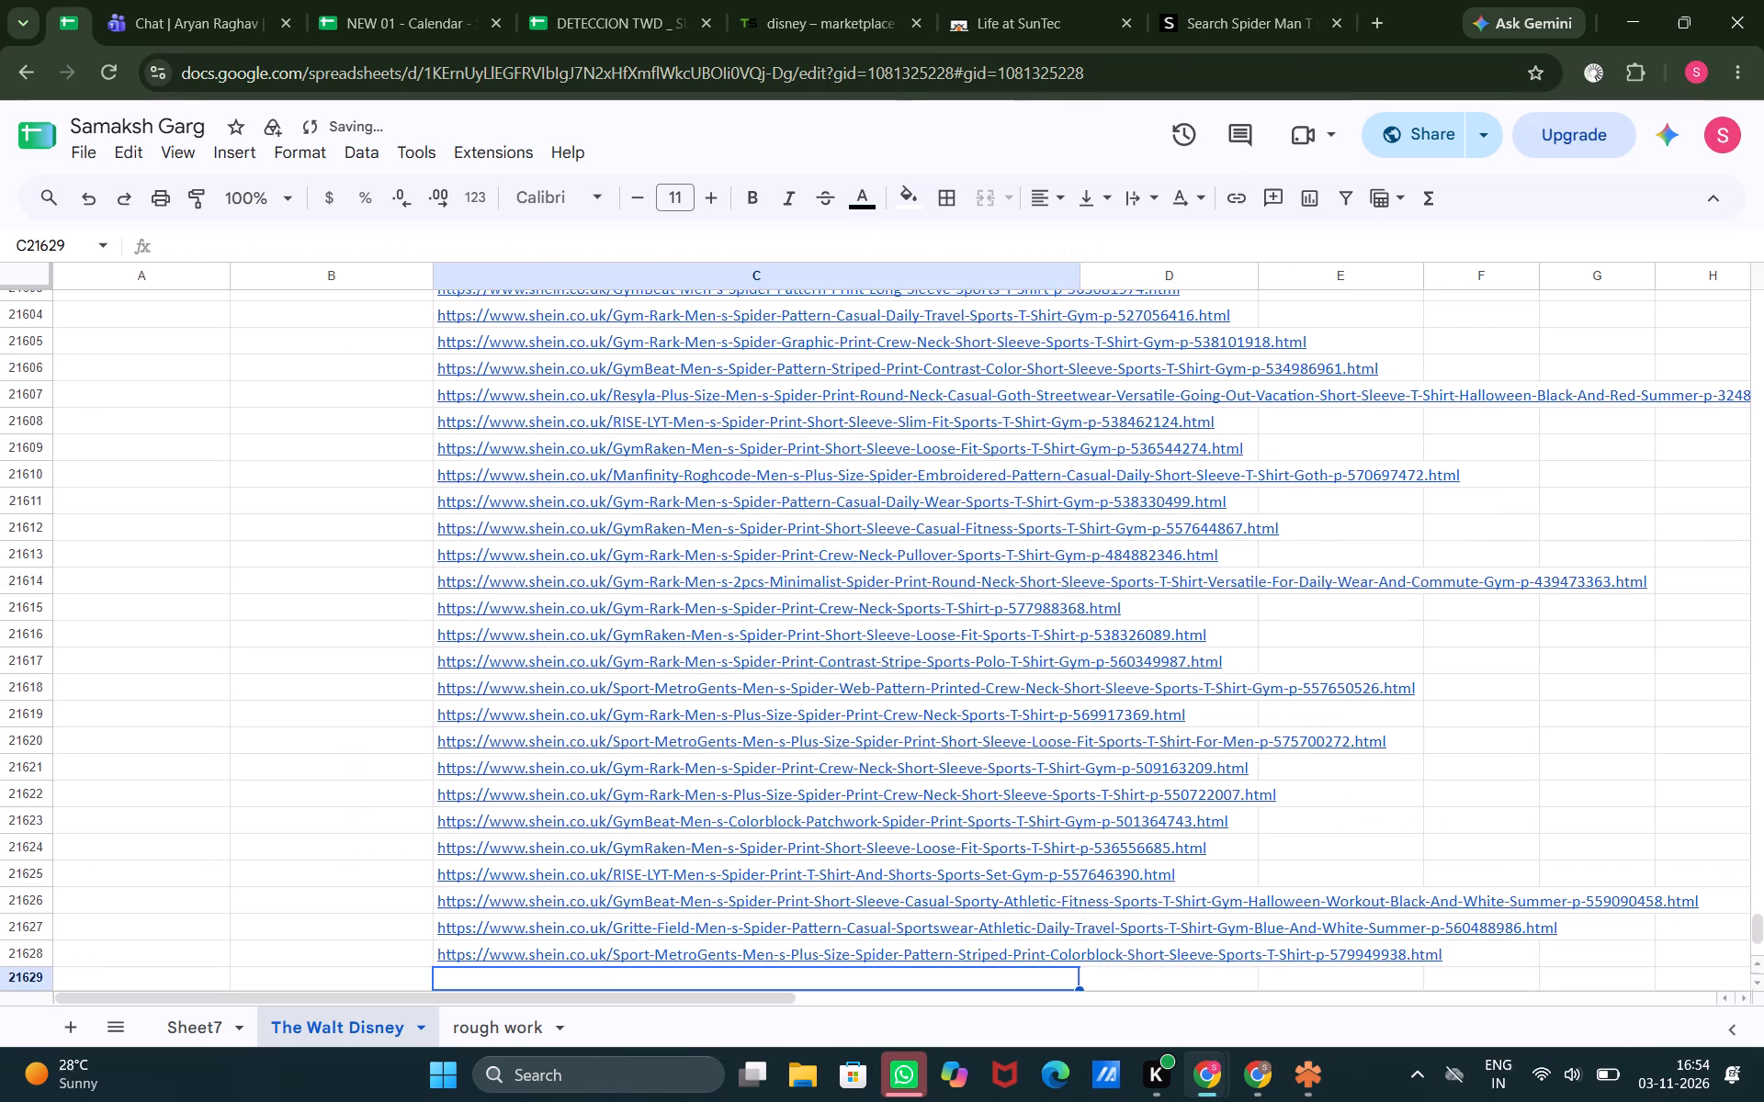
Copy the SHEIN link of the GymBeat Men's Spider Pattern Print Long Sleeve T-shirt priced £8.49 into cell C21629 of The Walt Disney sheet.
{"action": "key", "text": "ctrl+Tab"}
{"action": "key", "text": "ctrl+Tab"}
{"action": "key", "text": "ctrl+Tab"}
{"action": "key", "text": "ctrl+Tab"}
{"action": "key", "text": "ctrl+Tab"}
{"action": "key", "text": "ctrl+Tab"}
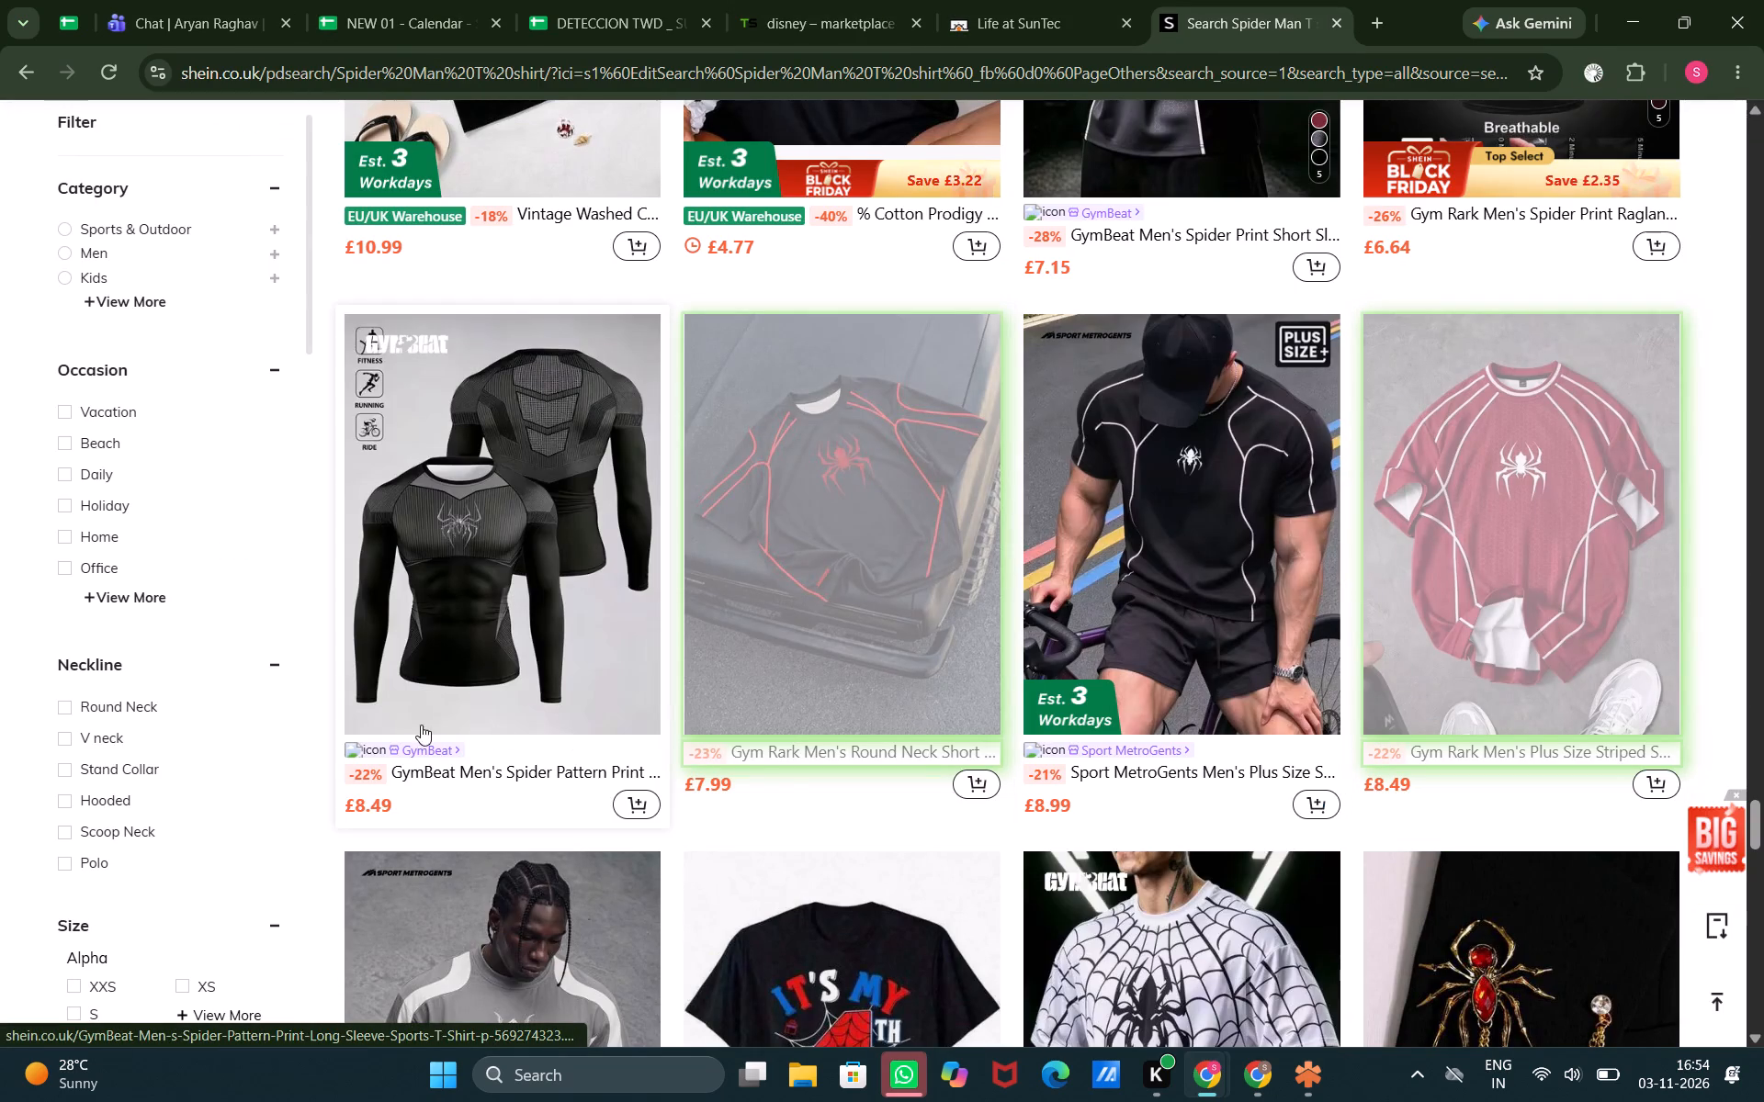
{"action": "right_click", "coordinate": [449, 778]}
{"action": "left_click", "coordinate": [531, 646]}
{"action": "key", "text": "ctrl+Tab"}
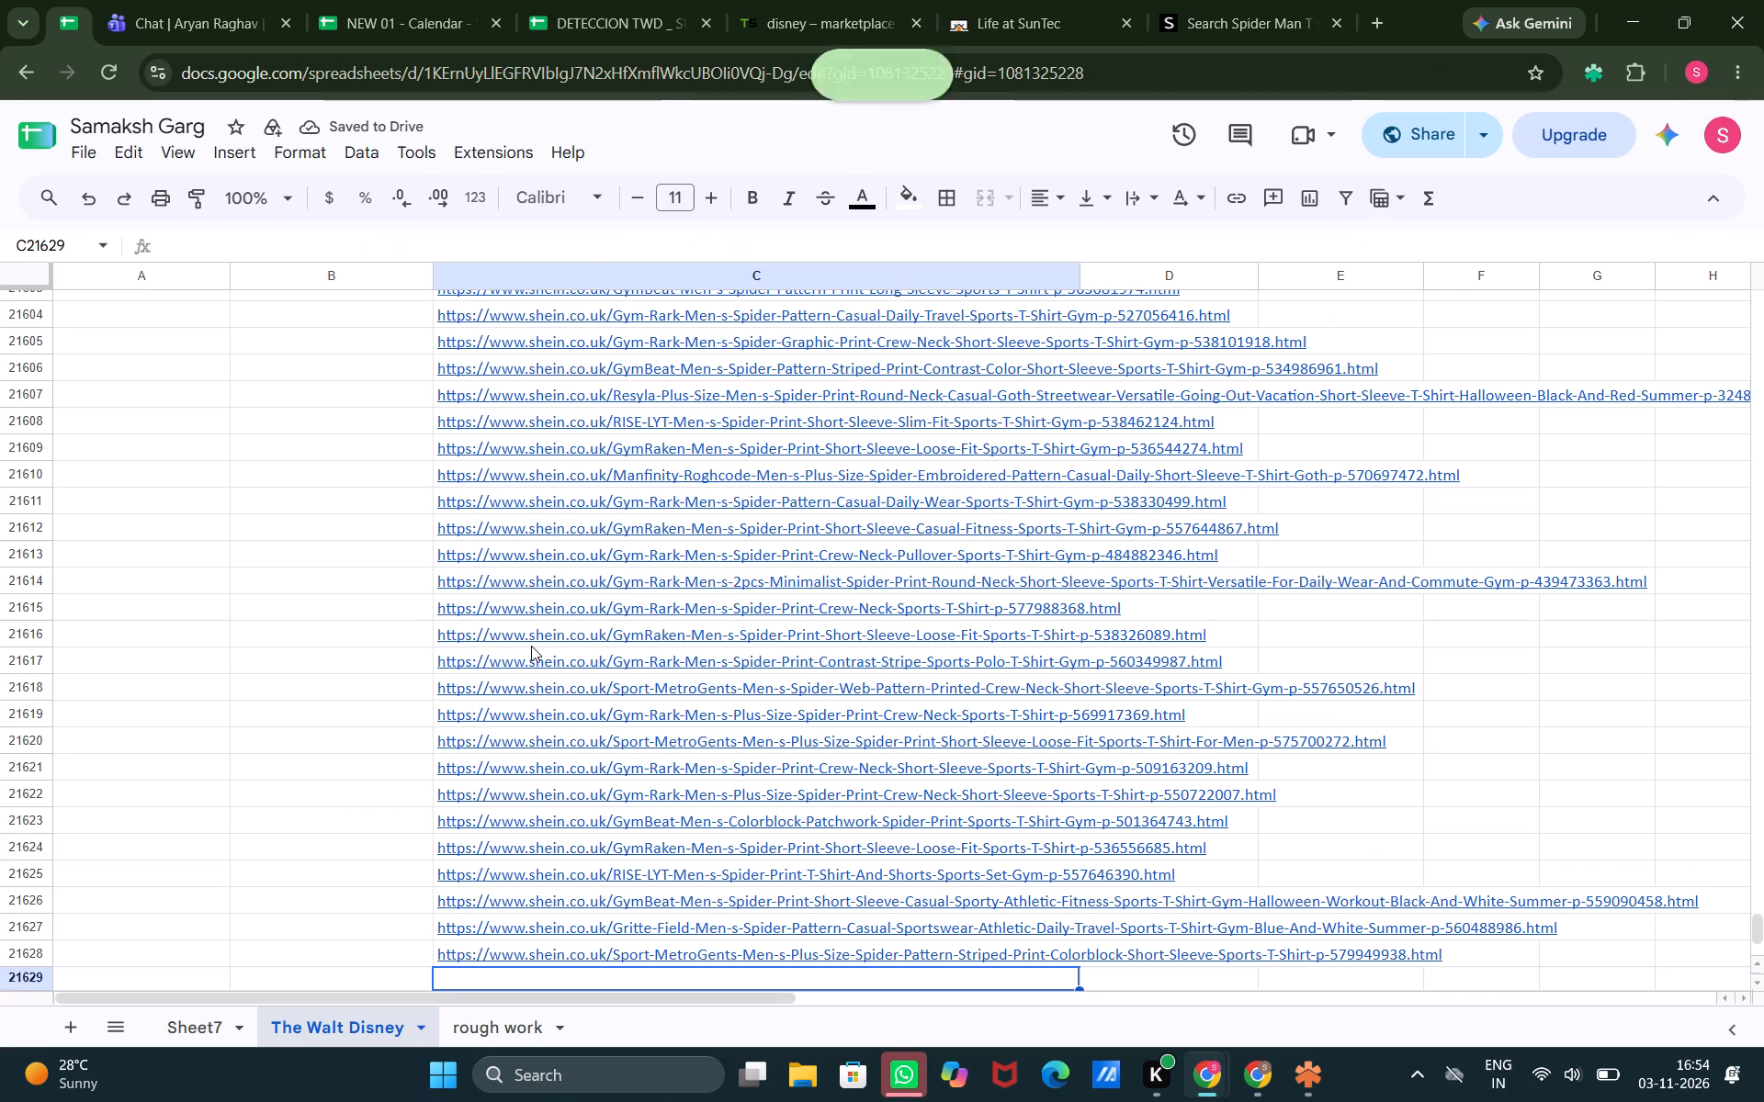
{"action": "key", "text": "ctrl+v"}
{"action": "key", "text": "Return"}
{"action": "key", "text": "Return"}
Copy the SHEIN link of the GymBeat Men's Spider Print Contrast Color T-shirt priced £7.98 into cell C21630 of The Walt Disney sheet.
{"action": "key", "text": "ctrl+Tab"}
{"action": "key", "text": "ctrl+Tab"}
{"action": "key", "text": "ctrl+Tab"}
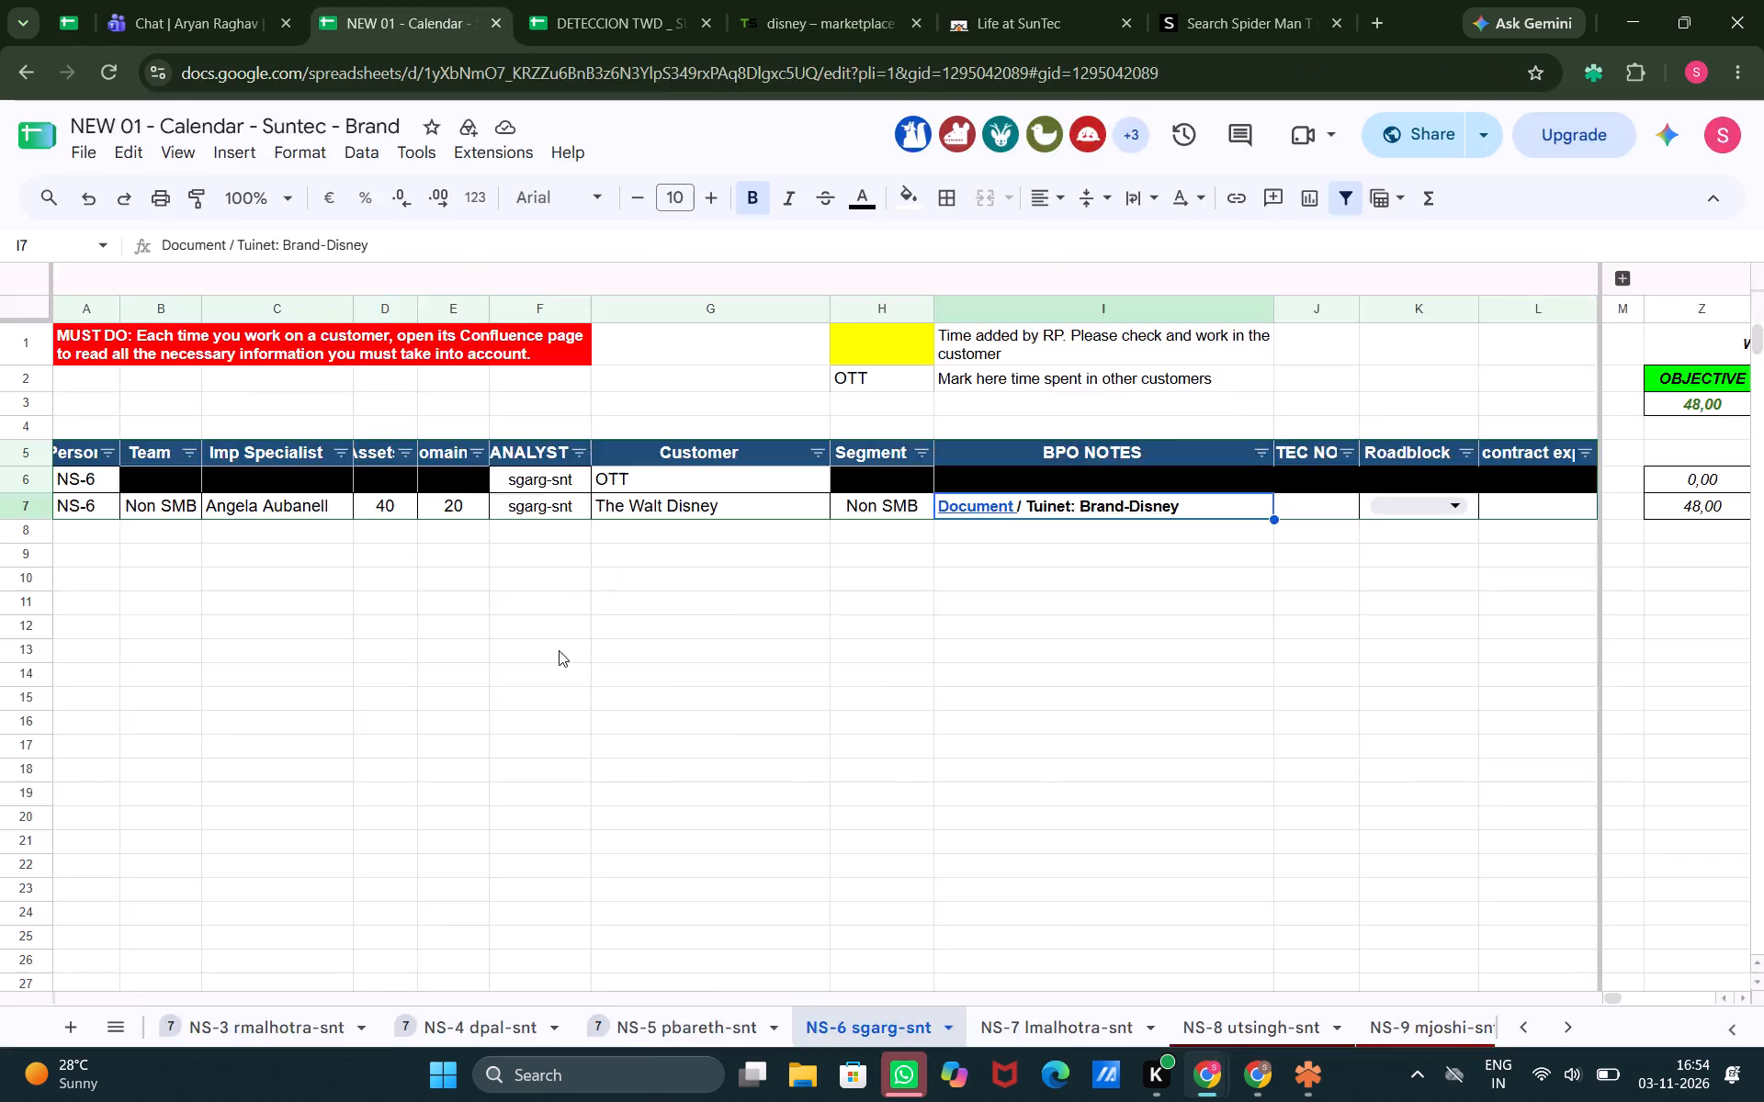
{"action": "key", "text": "ctrl+Tab"}
{"action": "key", "text": "ctrl+Tab"}
{"action": "key", "text": "ctrl+Tab"}
{"action": "scroll", "coordinate": [575, 632], "scroll_direction": "down", "scroll_amount": 5}
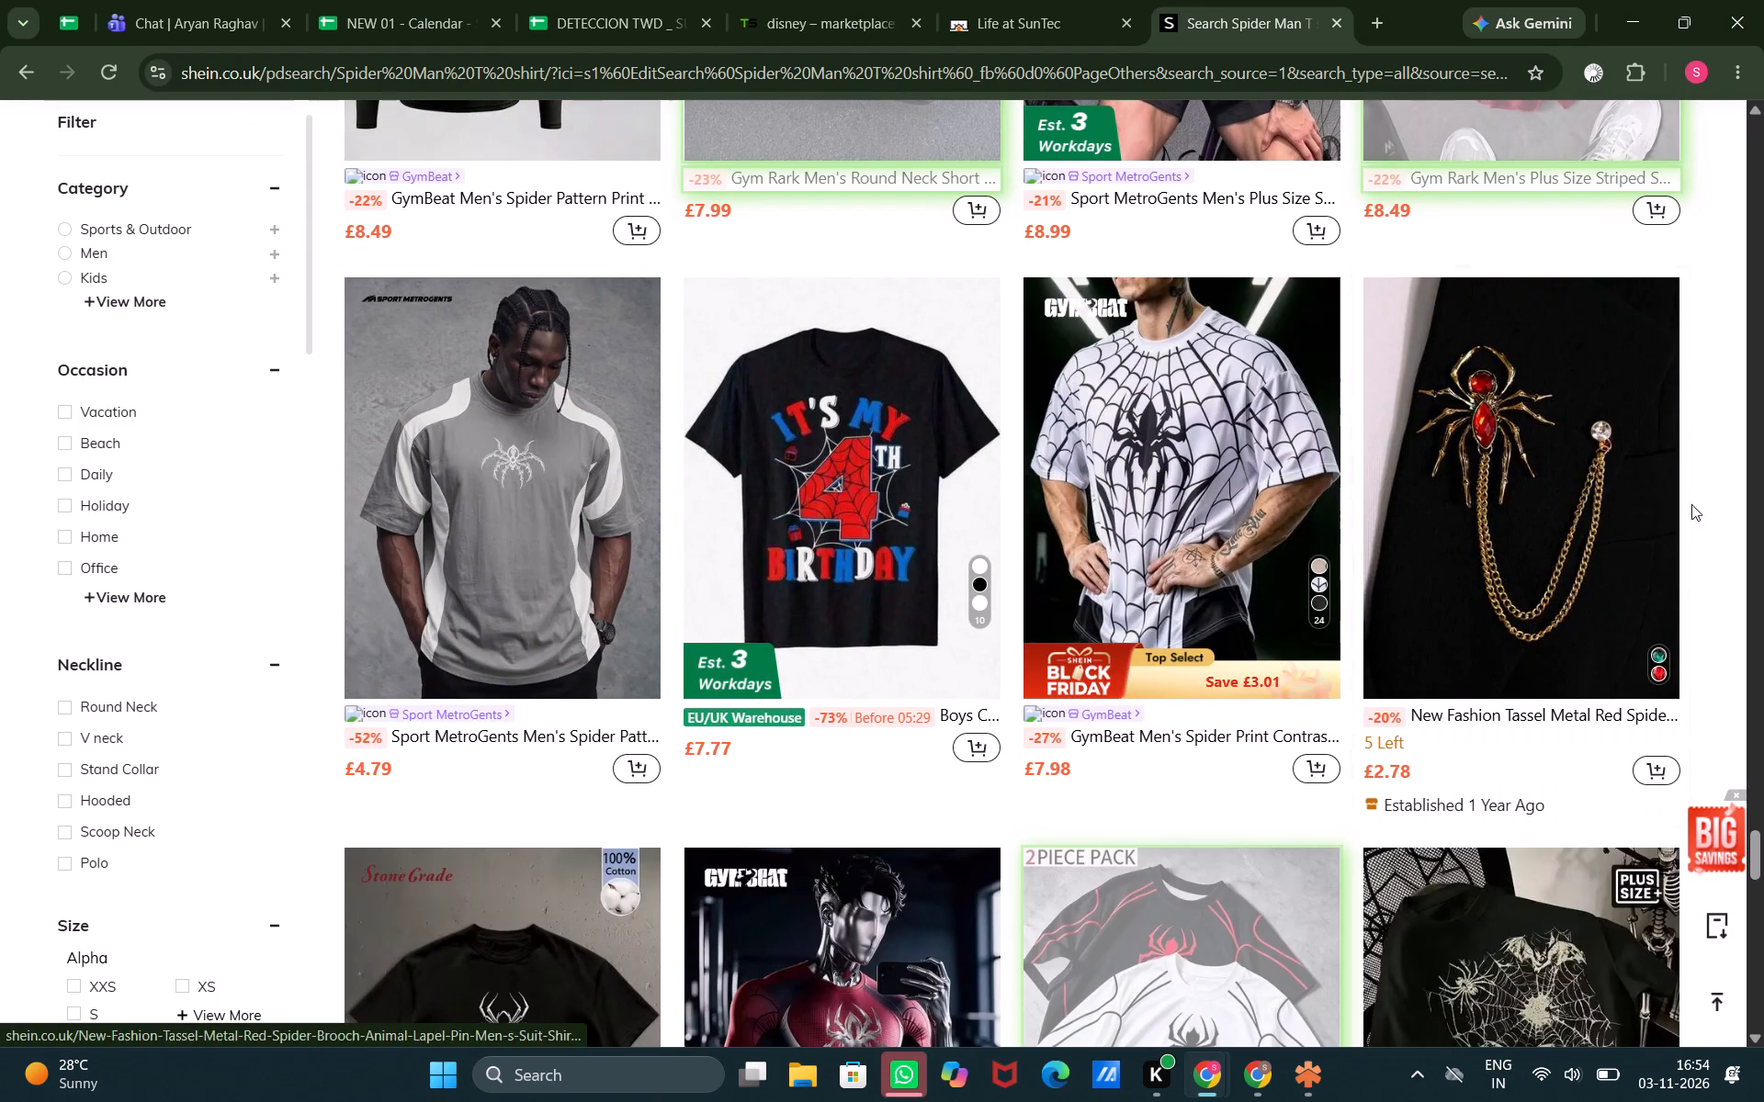
{"action": "right_click", "coordinate": [1218, 745]}
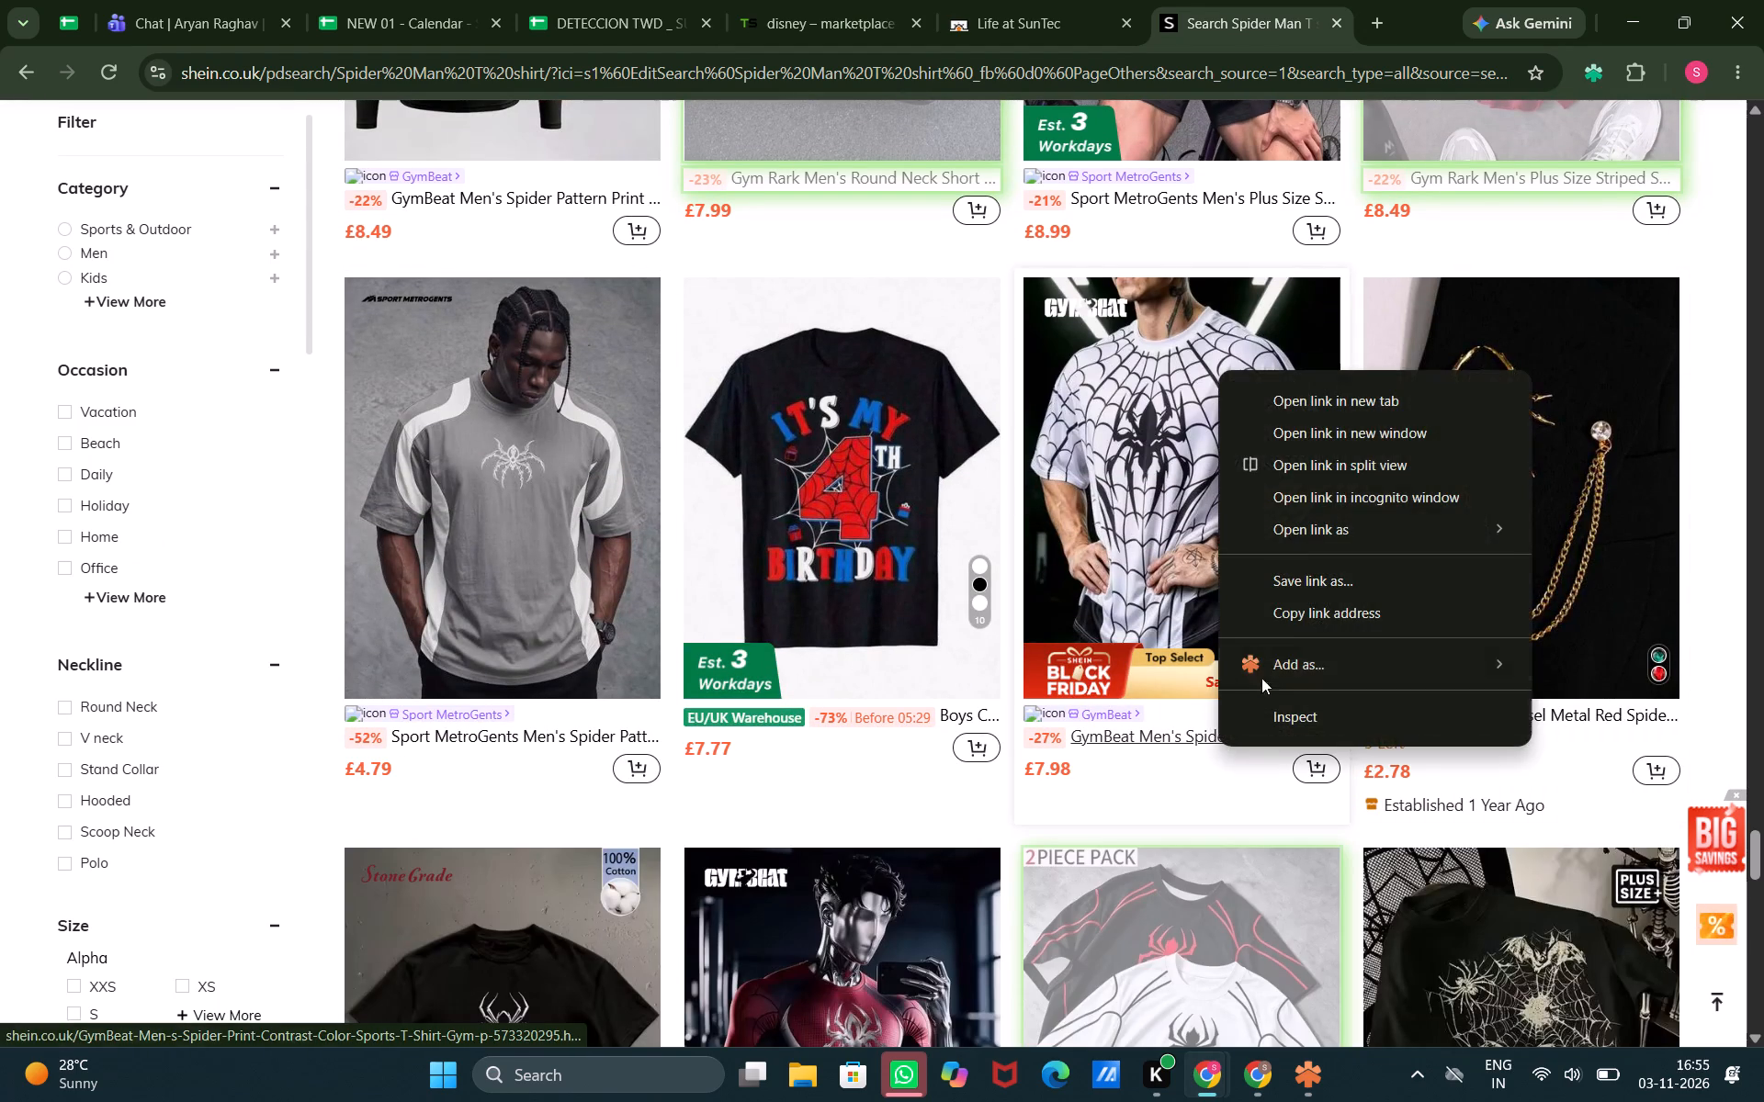
{"action": "left_click", "coordinate": [1285, 616]}
{"action": "key", "text": "ctrl+Tab"}
{"action": "key", "text": "ctrl+v"}
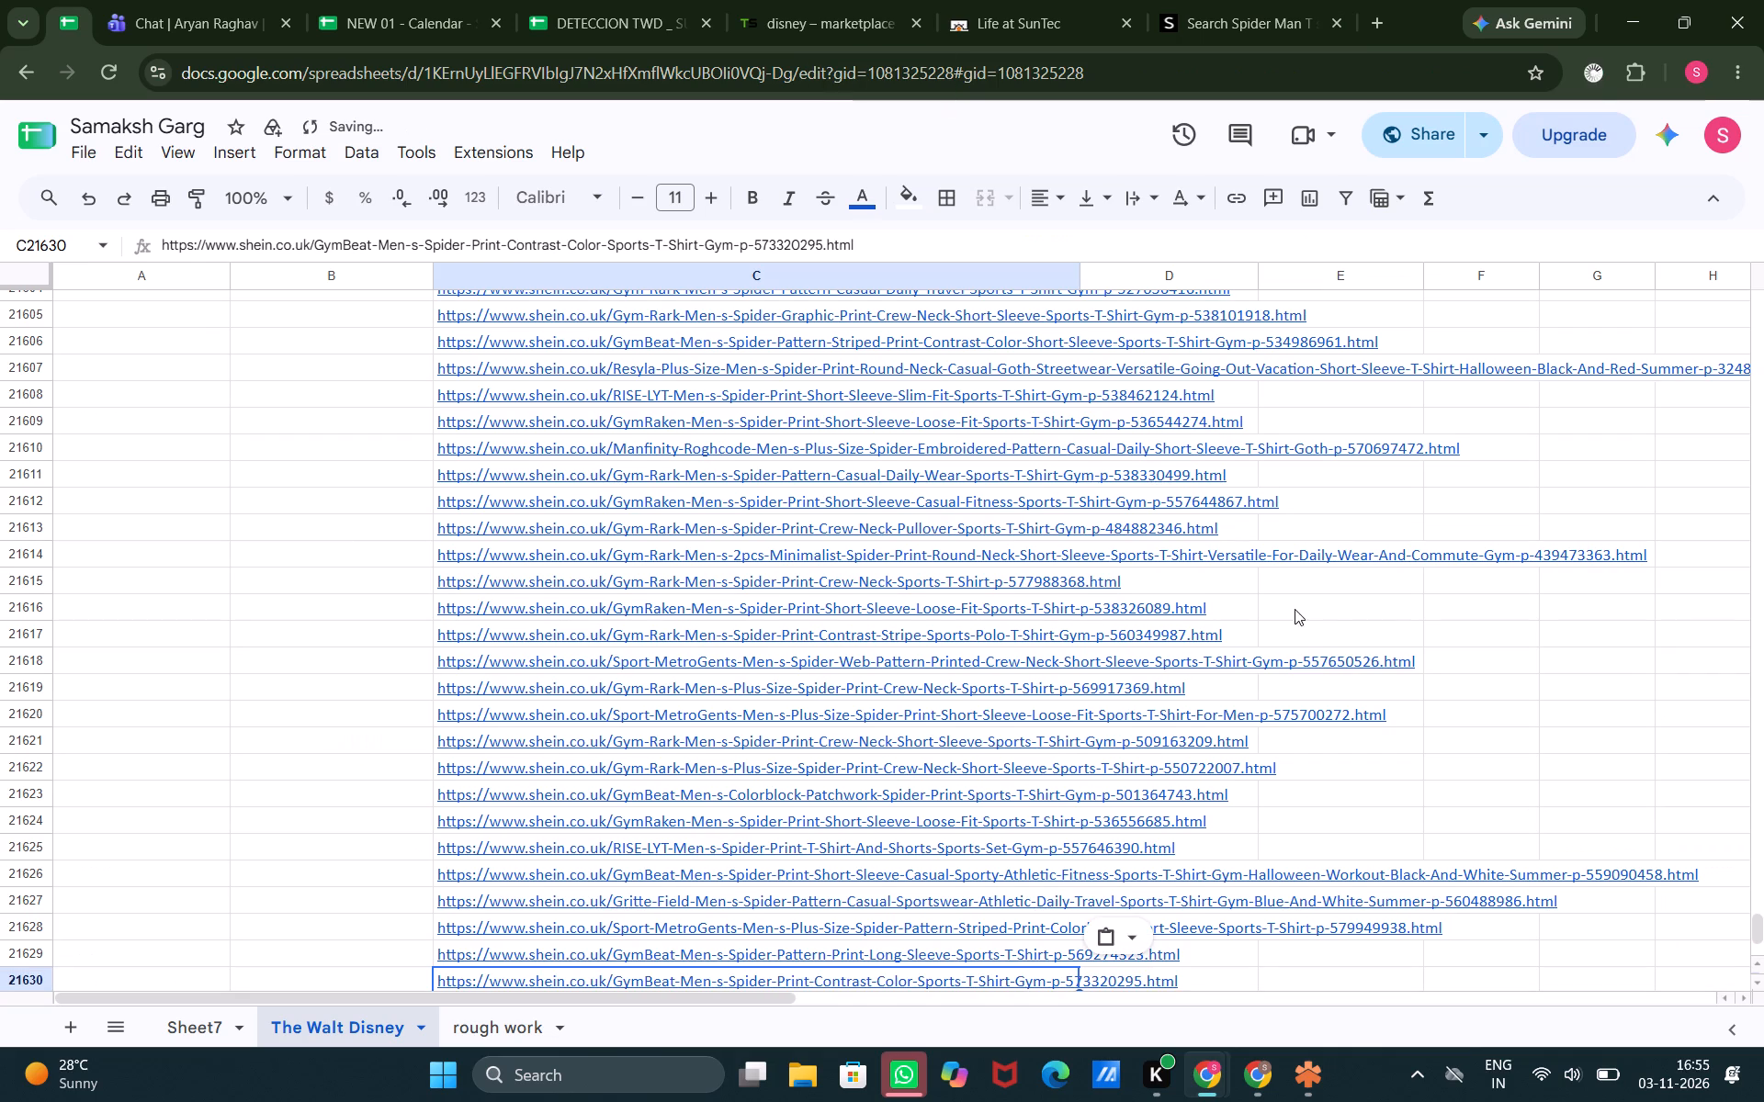
{"action": "key", "text": "Return"}
{"action": "key", "text": "Return"}
Check the remaining products on page 2 of SHEIN's Spider Man T shirt results and open page 3.
{"action": "key", "text": "ctrl+Tab"}
{"action": "key", "text": "ctrl+Tab"}
{"action": "key", "text": "ctrl+Tab"}
{"action": "key", "text": "ctrl+Tab"}
{"action": "key", "text": "ctrl+Tab"}
{"action": "key", "text": "ctrl+Tab"}
{"action": "scroll", "coordinate": [1327, 619], "scroll_direction": "down", "scroll_amount": 5}
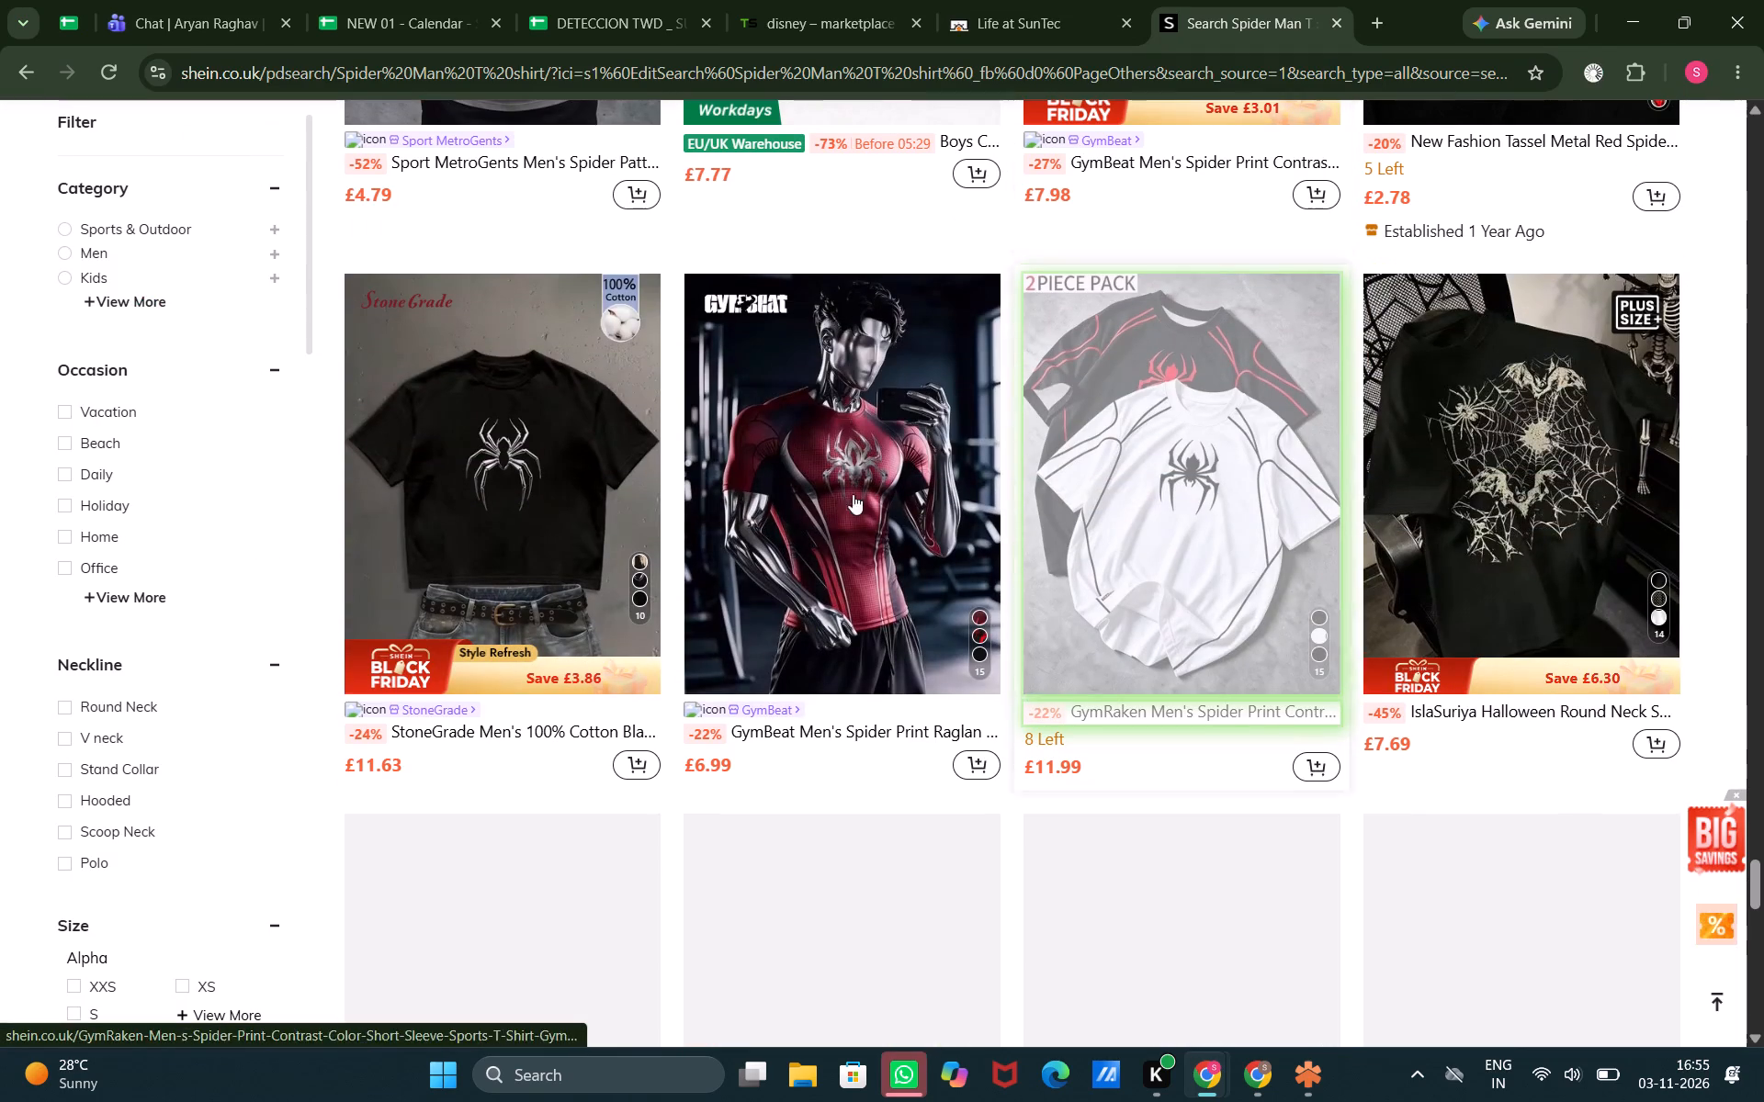
{"action": "scroll", "coordinate": [1528, 507], "scroll_direction": "down", "scroll_amount": 5}
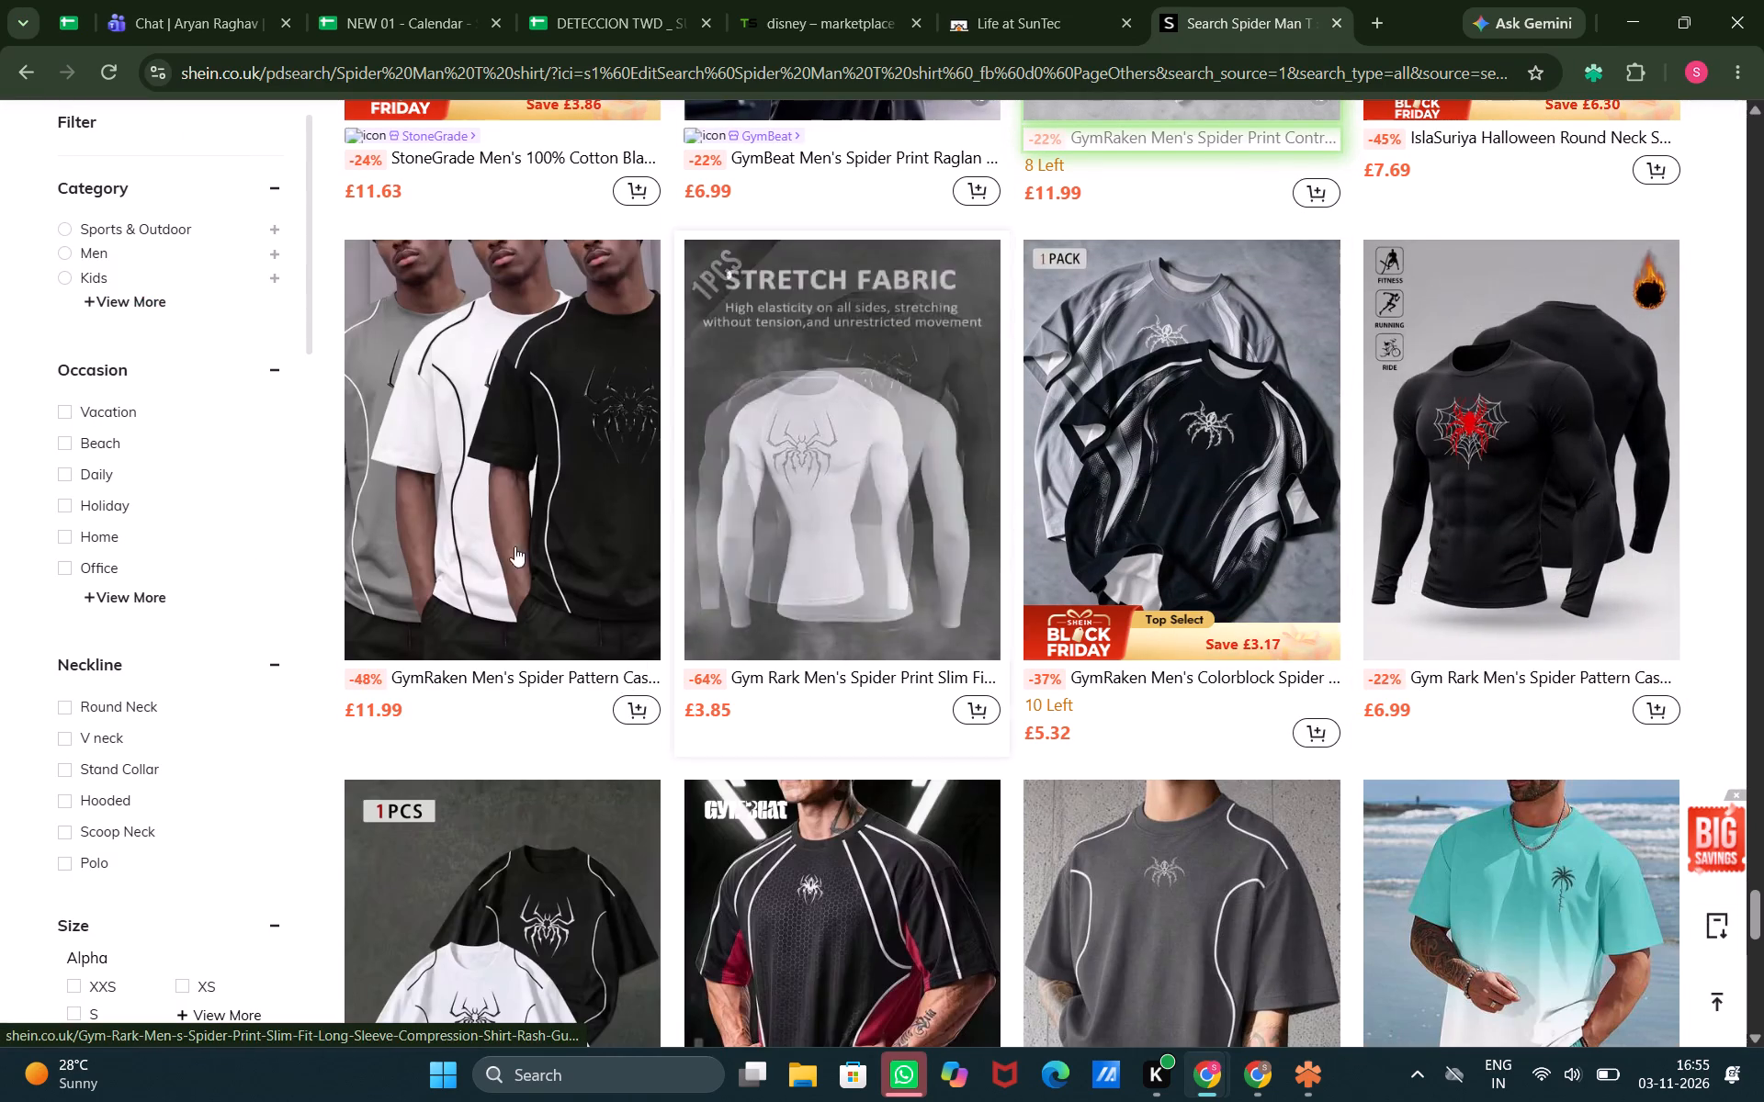
{"action": "scroll", "coordinate": [463, 594], "scroll_direction": "down", "scroll_amount": 5}
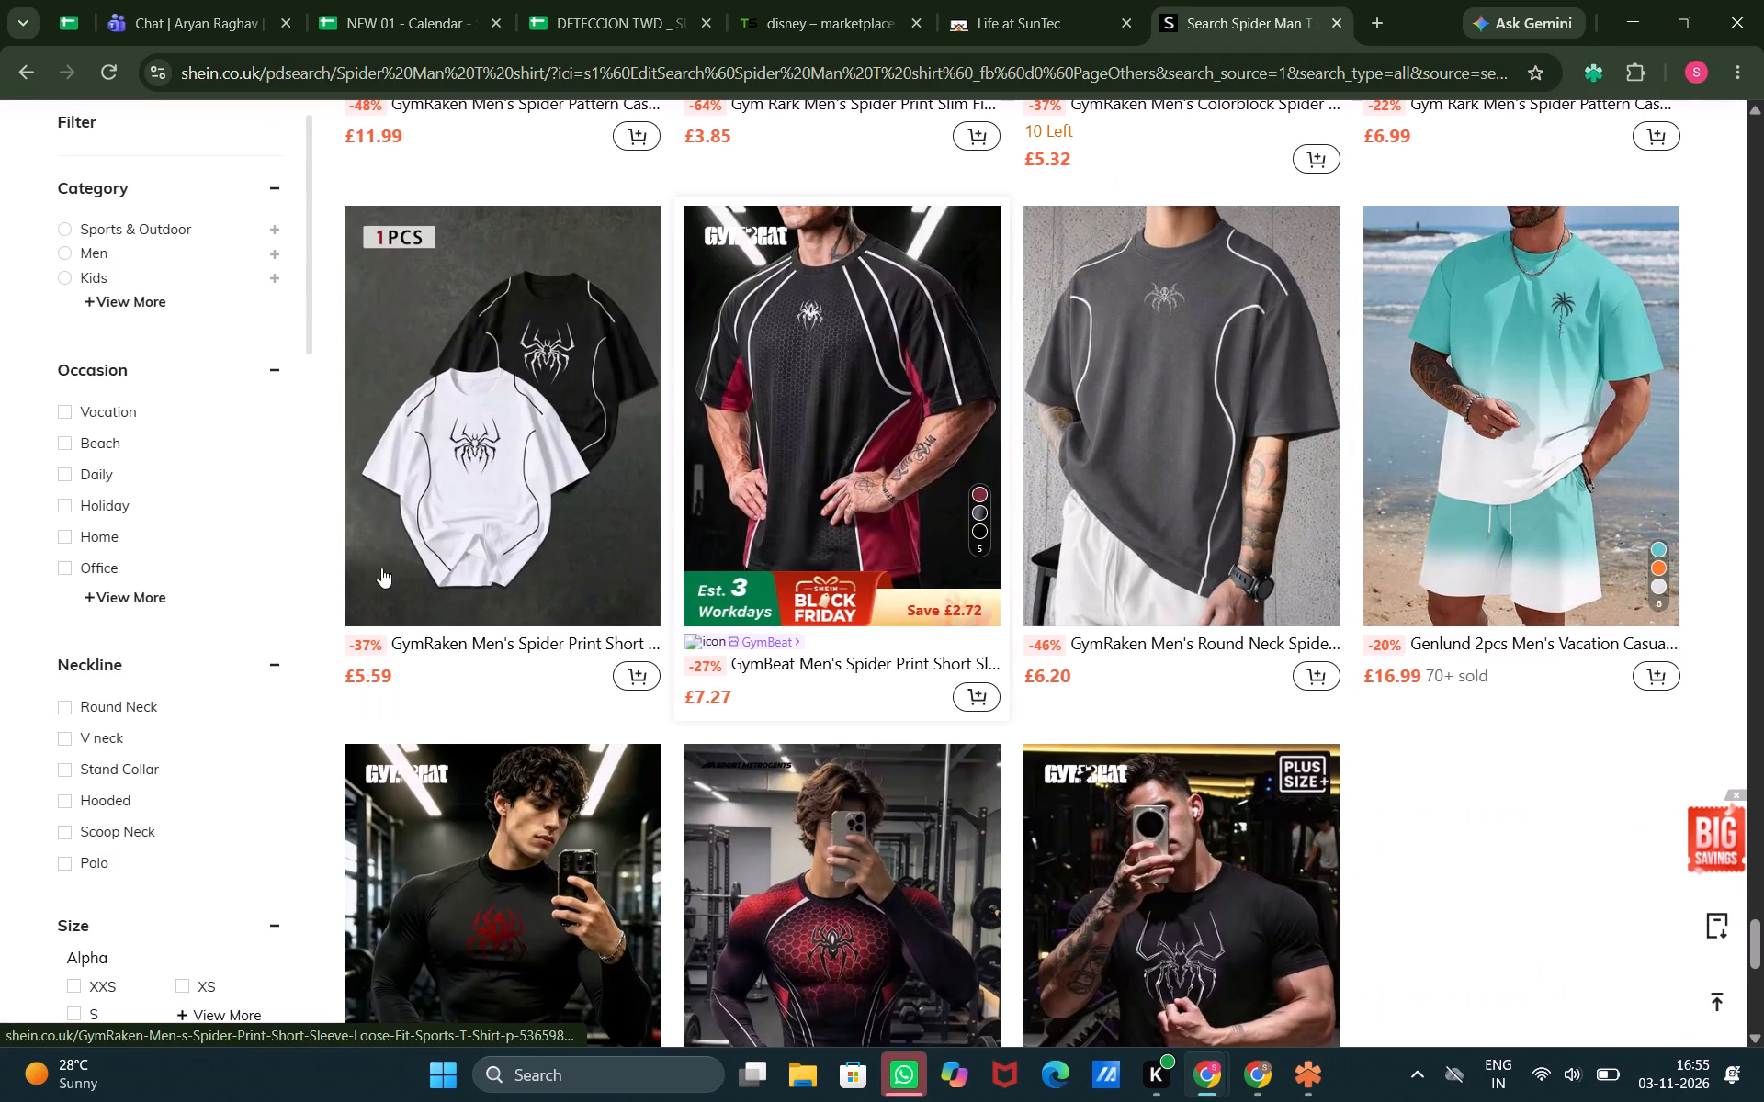
{"action": "scroll", "coordinate": [526, 625], "scroll_direction": "down", "scroll_amount": 4}
{"action": "scroll", "coordinate": [1413, 501], "scroll_direction": "down", "scroll_amount": 2}
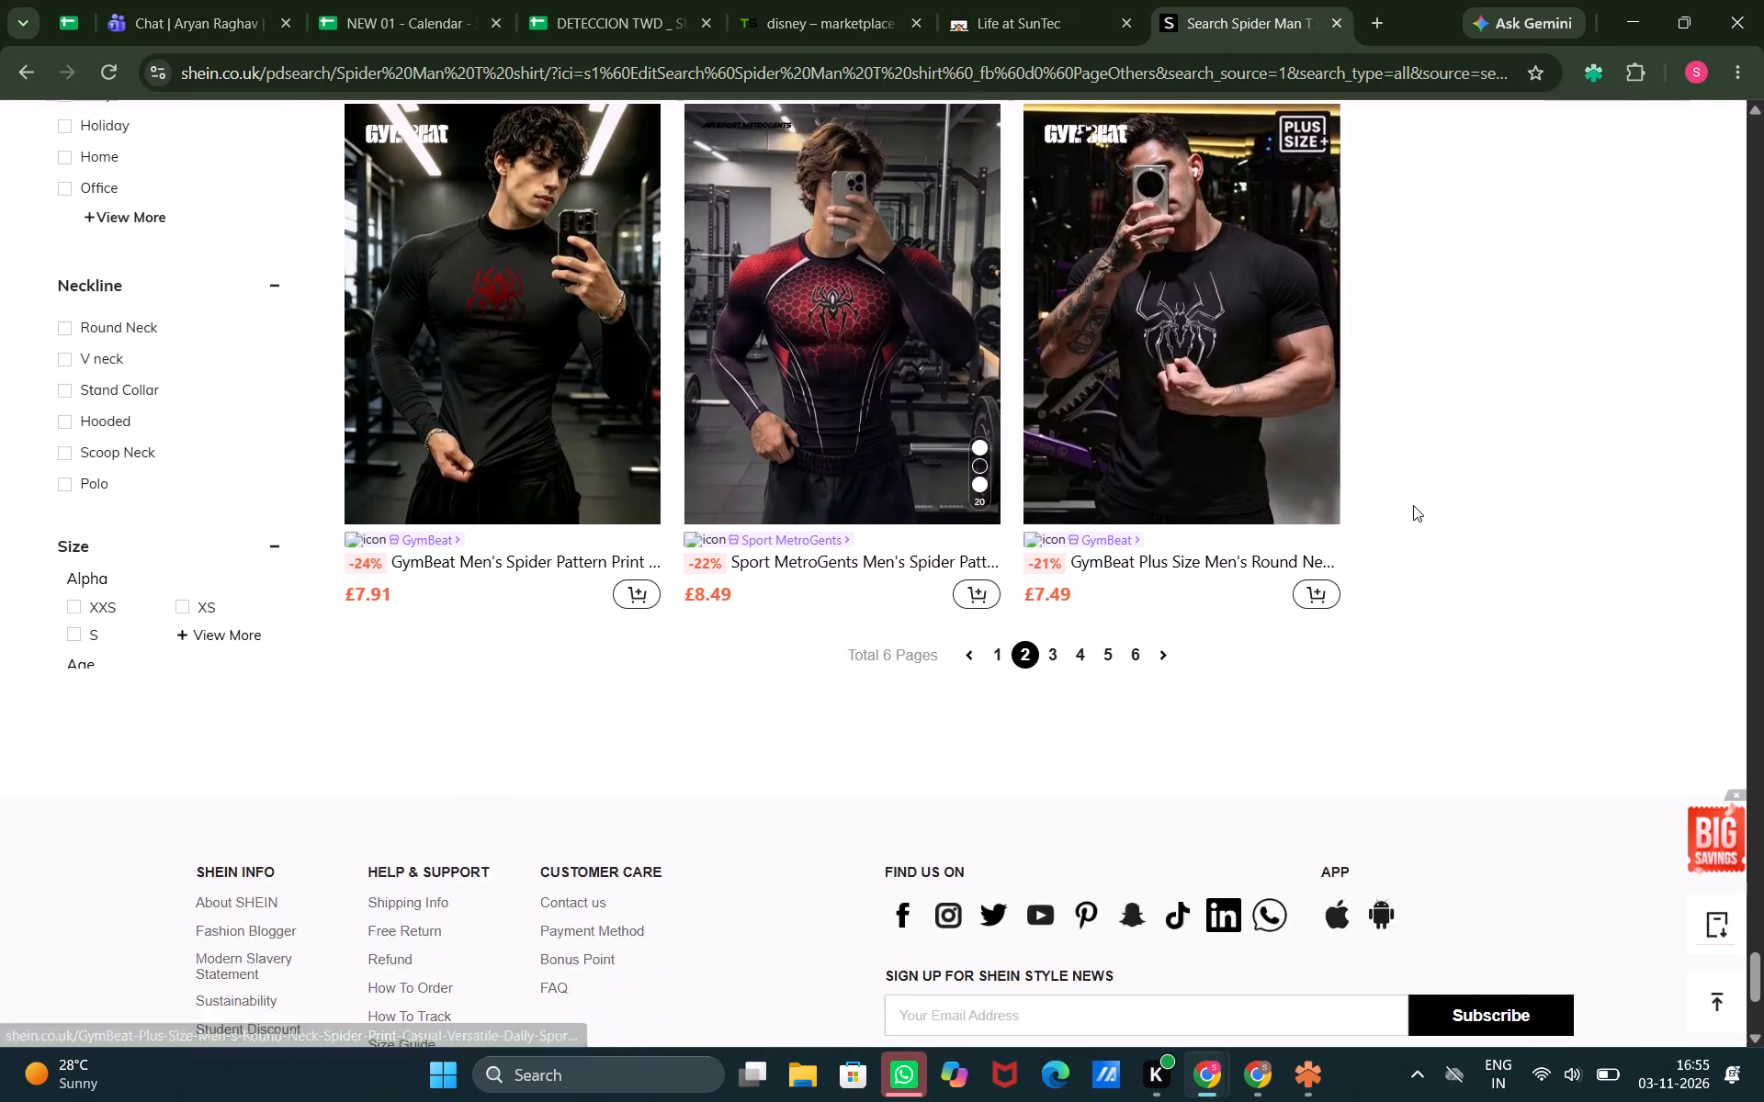
{"action": "left_click", "coordinate": [1056, 608]}
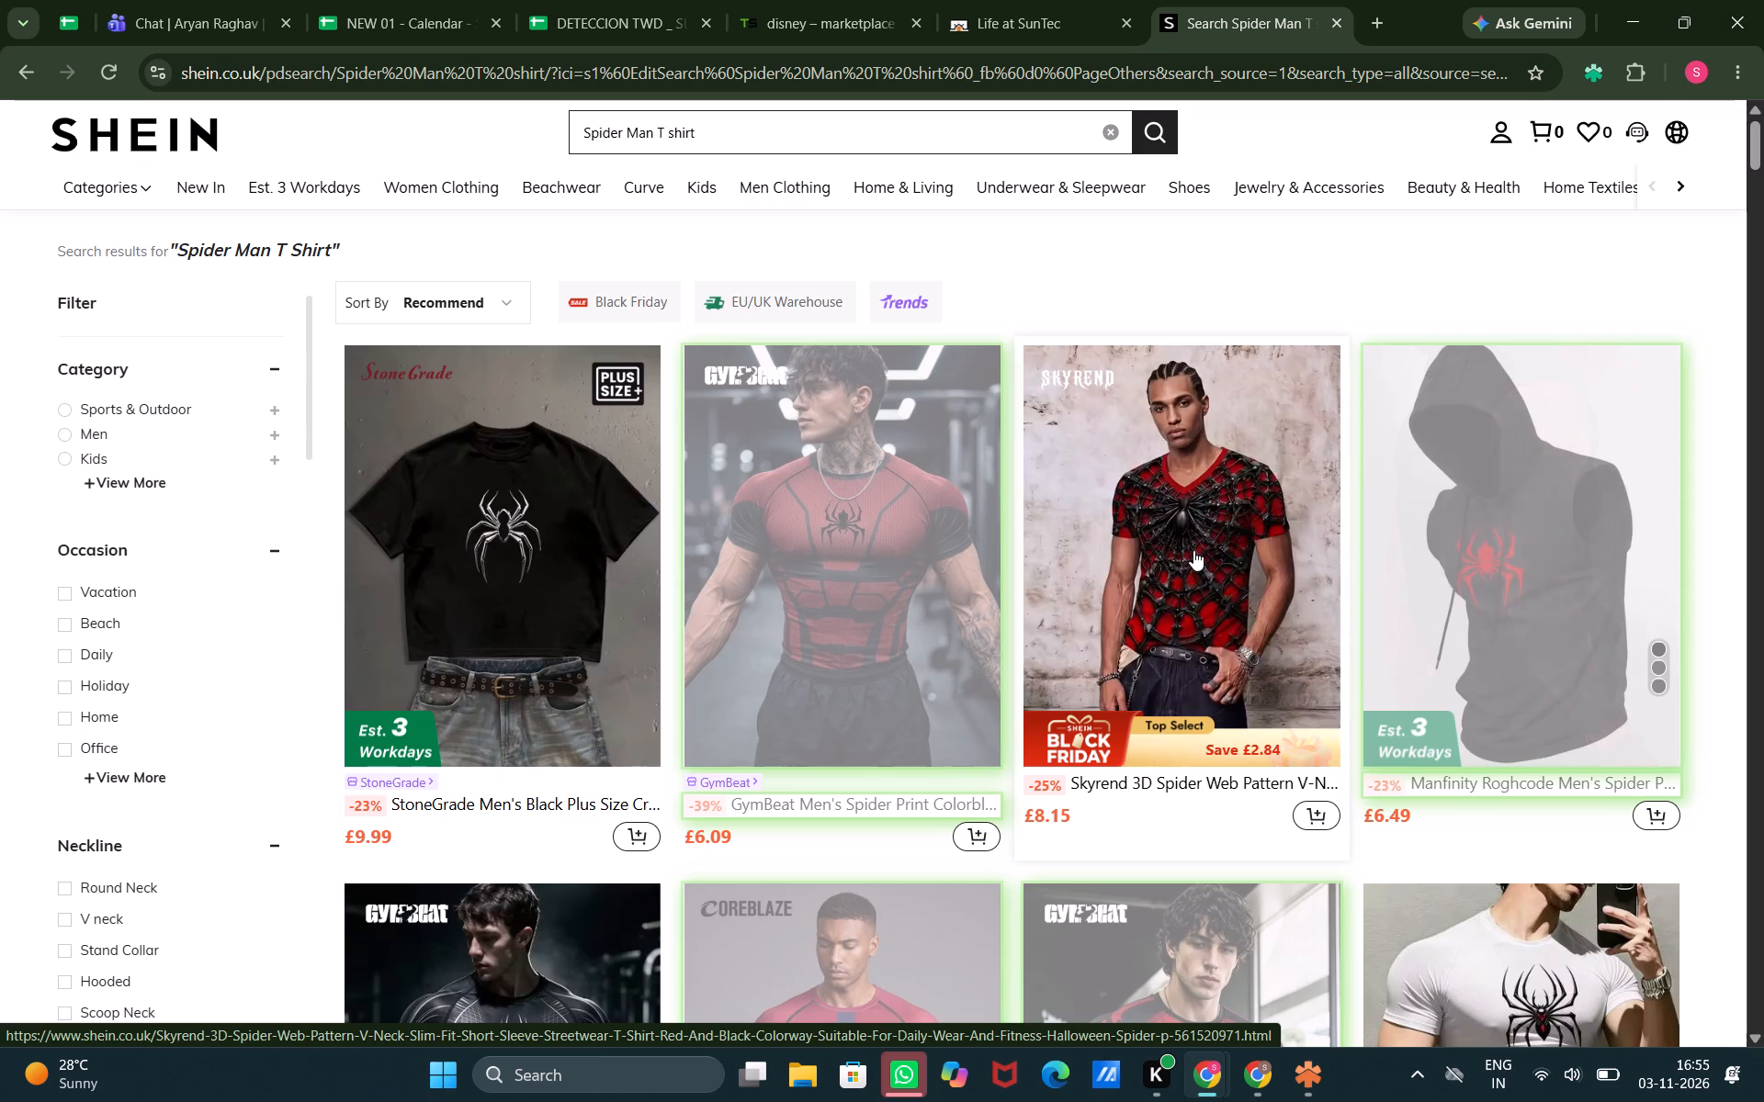
Copy the SHEIN link of the StoneGrade Men's Black Plus Size Cropped T-shirt priced £9.99 into cell C21631 of The Walt Disney sheet.
{"action": "right_click", "coordinate": [536, 799]}
{"action": "left_click", "coordinate": [595, 666]}
{"action": "key", "text": "ctrl+Tab"}
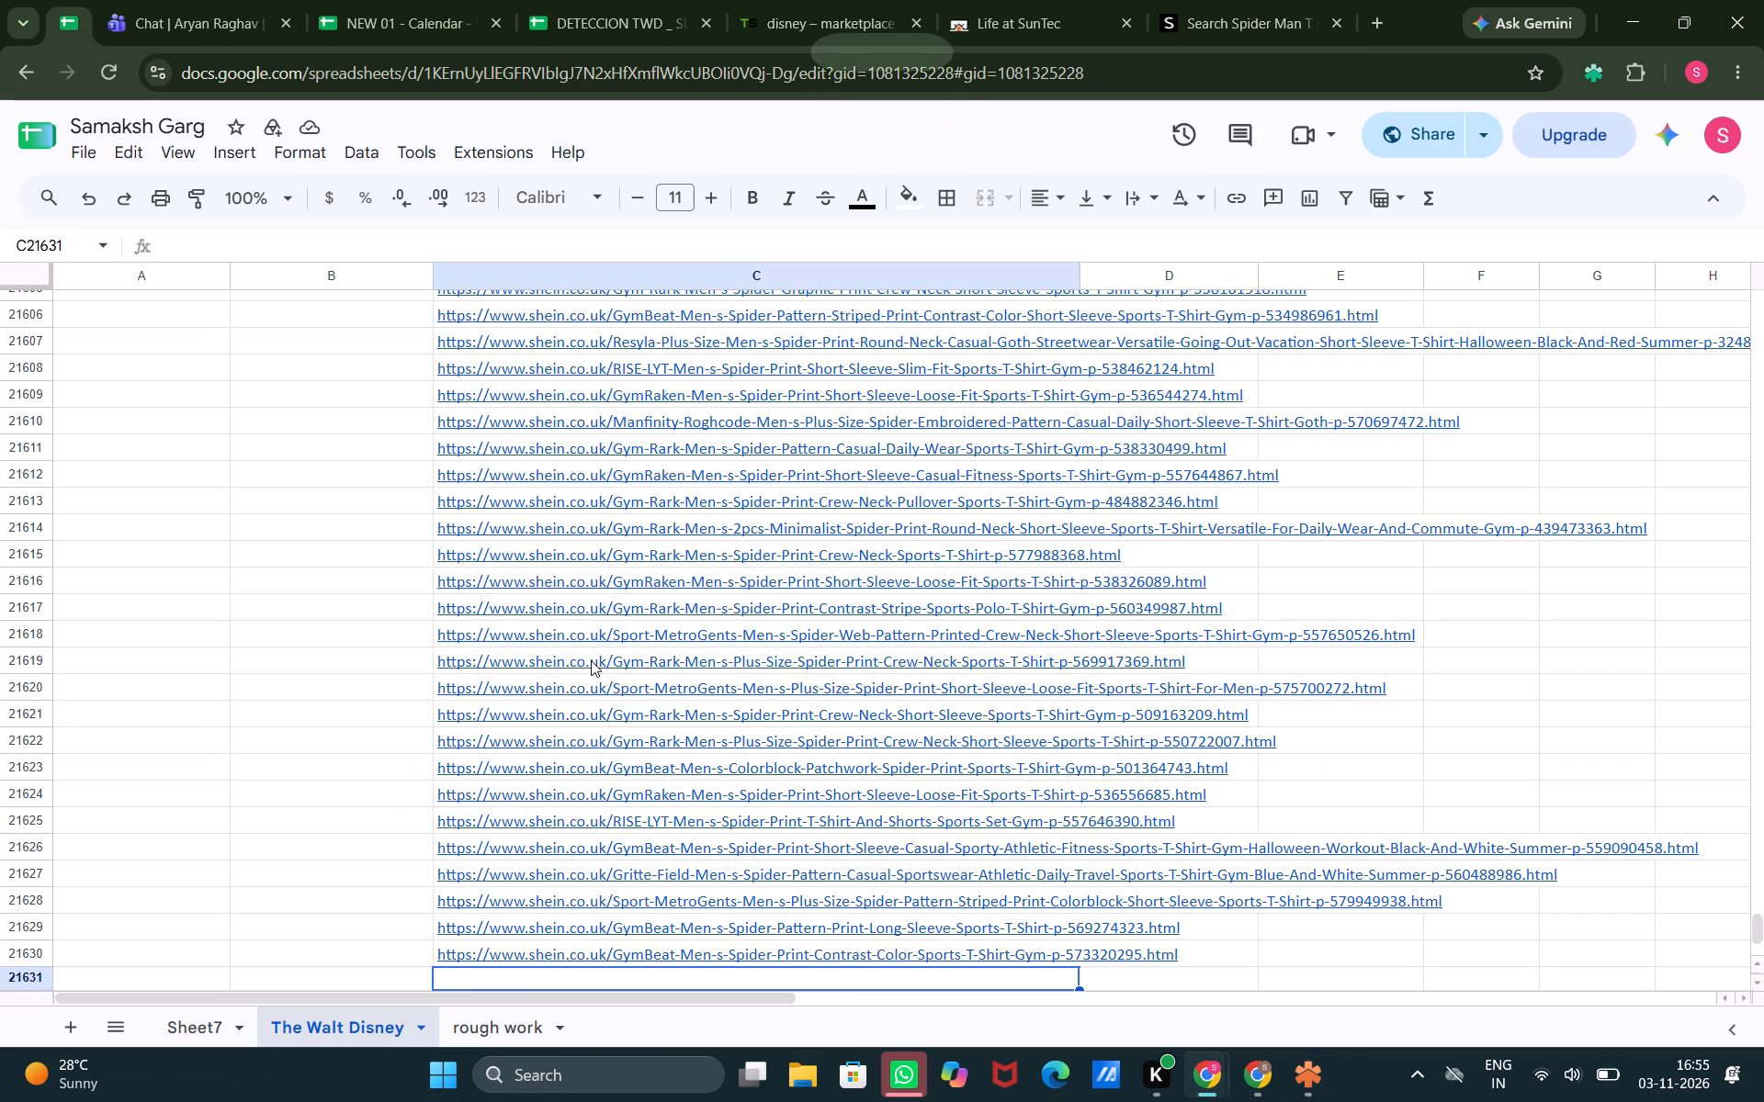
{"action": "key", "text": "ctrl+v"}
{"action": "key", "text": "Return"}
{"action": "key", "text": "Return"}
Return to page 3 of the SHEIN results and examine its first rows for the next uncollected spider-print T-shirt.
{"action": "key", "text": "ctrl+Tab"}
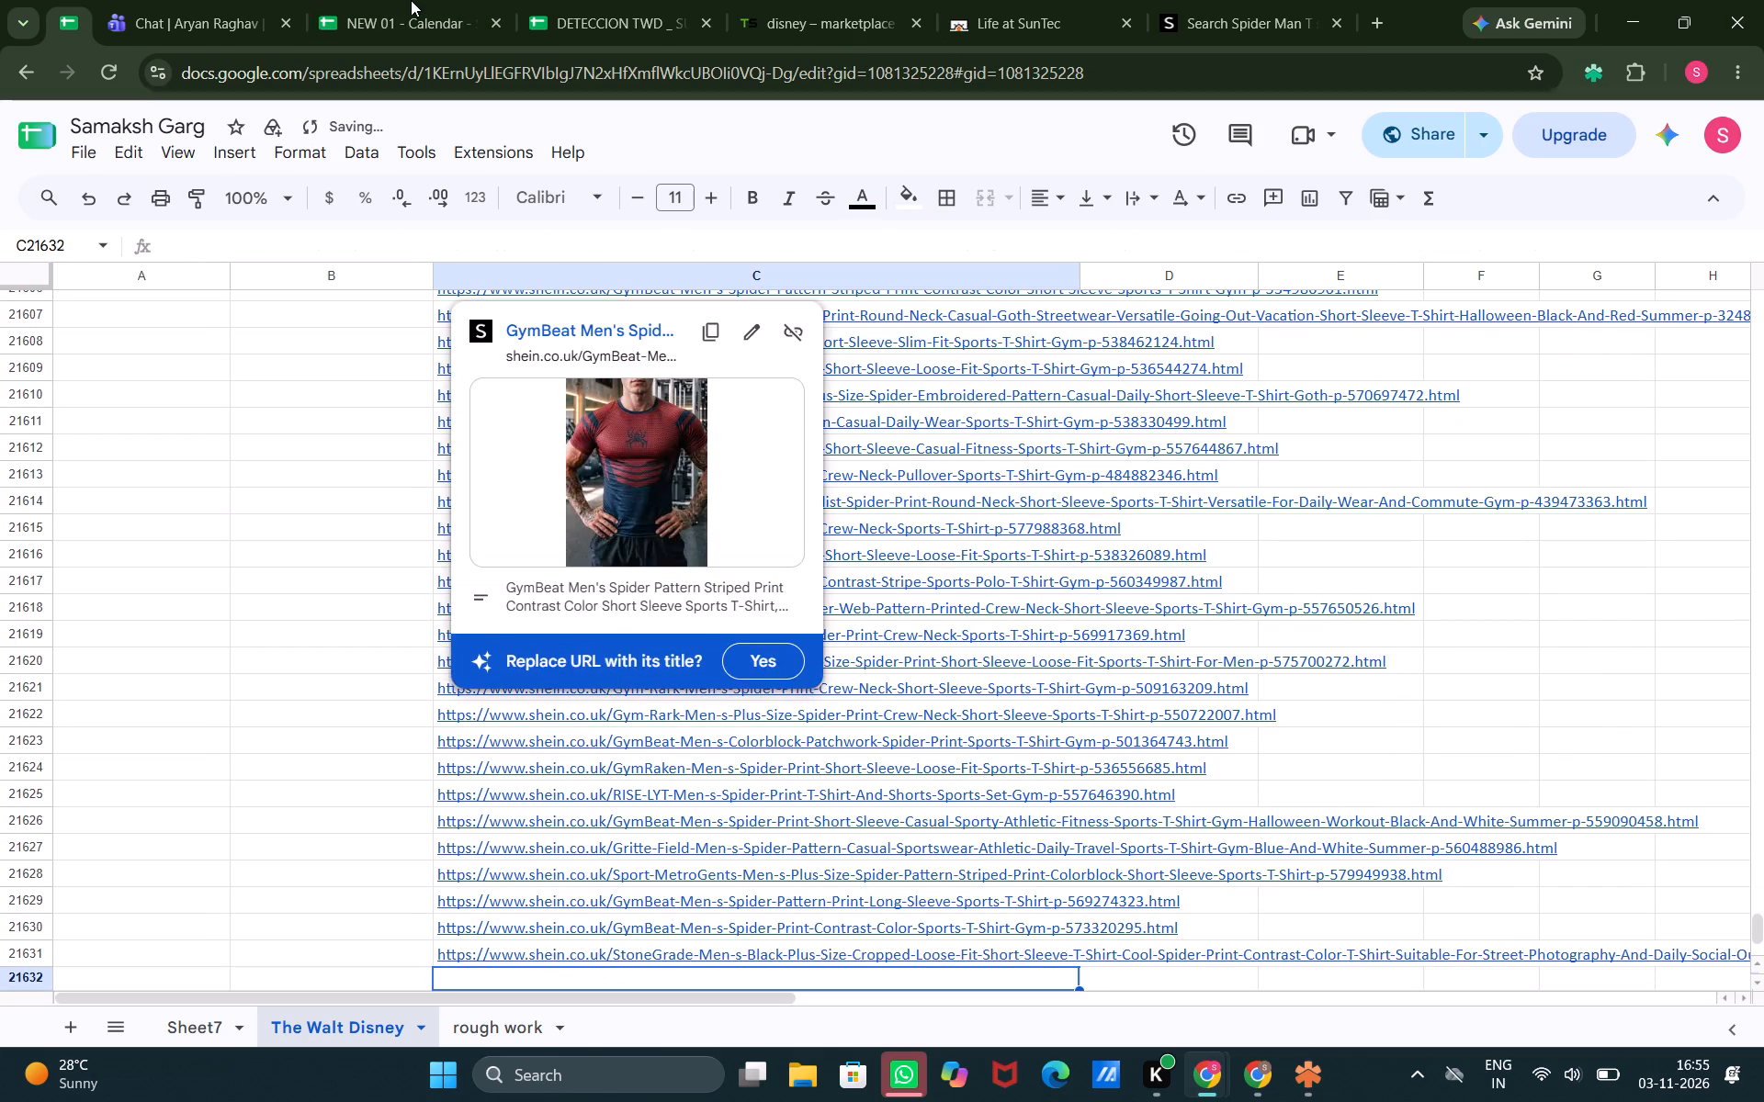
{"action": "key", "text": "ctrl+Tab"}
{"action": "key", "text": "ctrl+Tab"}
{"action": "key", "text": "ctrl+Tab"}
{"action": "key", "text": "ctrl+Tab"}
{"action": "key", "text": "ctrl+Tab"}
{"action": "scroll", "coordinate": [537, 12], "scroll_direction": "down", "scroll_amount": 10}
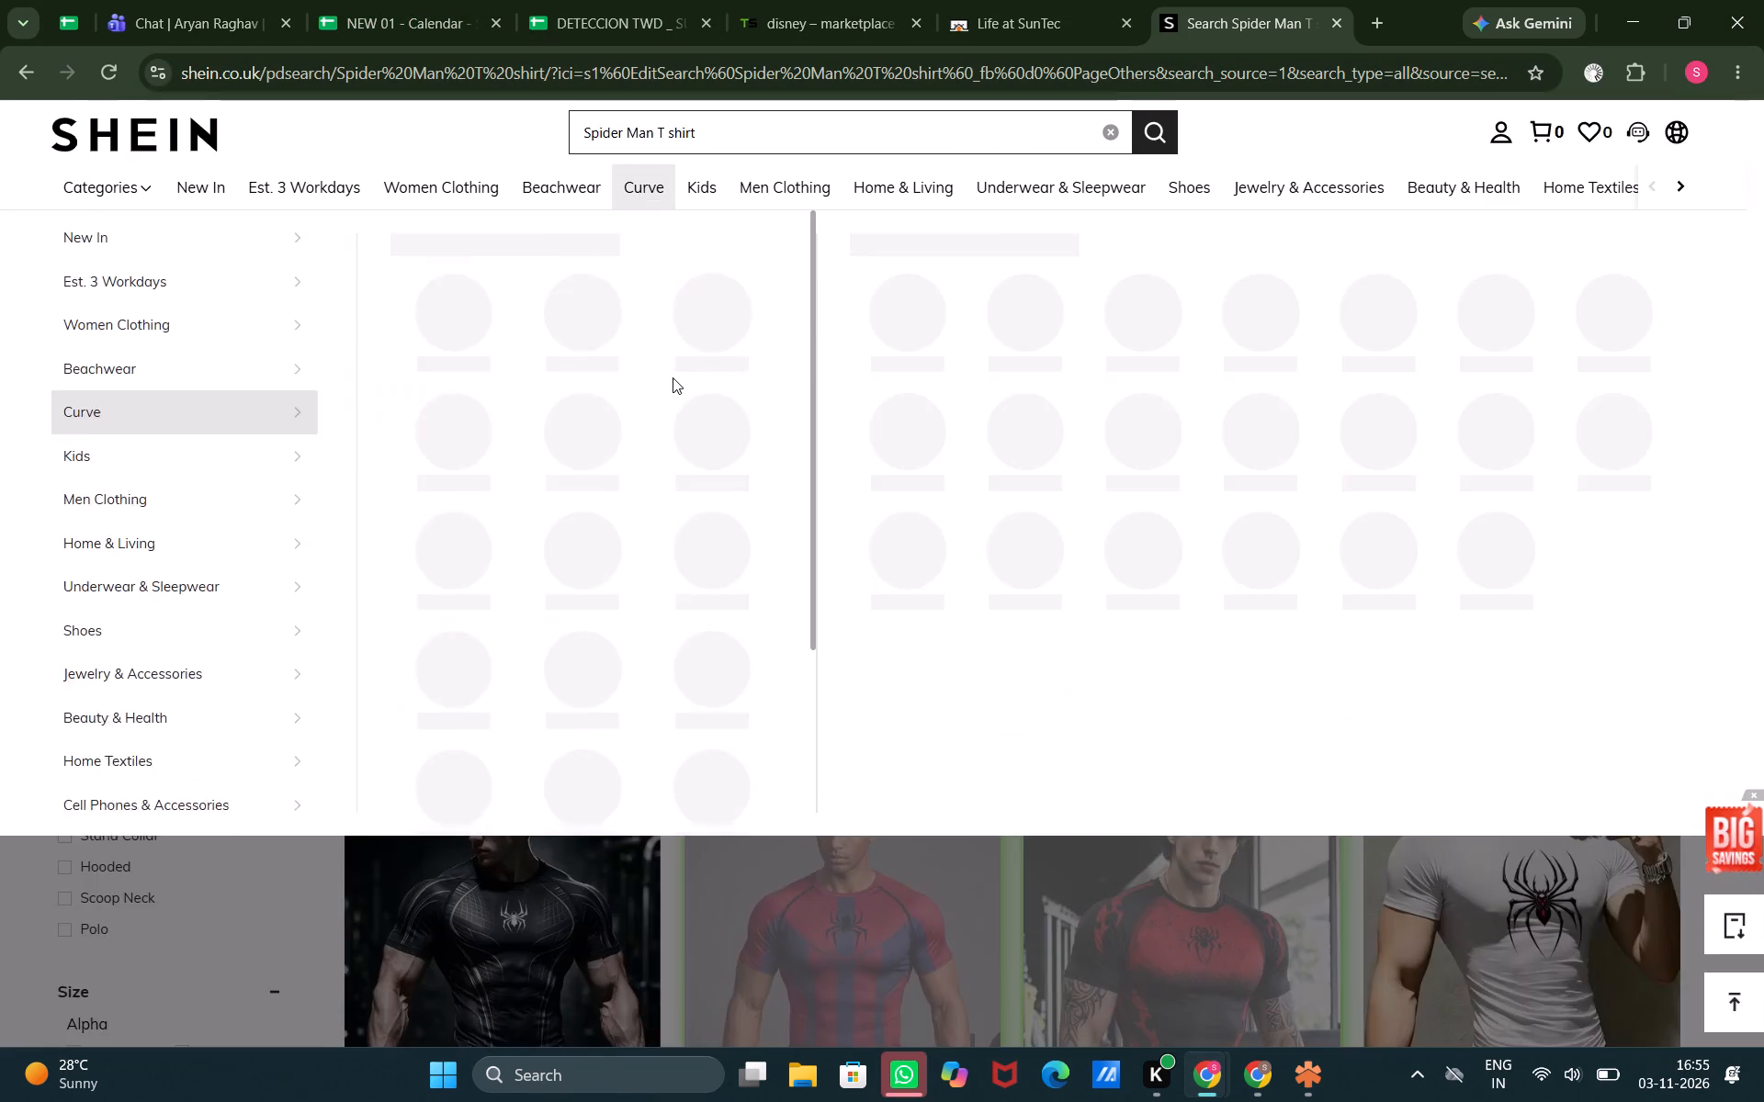
{"action": "scroll", "coordinate": [628, 658], "scroll_direction": "down", "scroll_amount": 3}
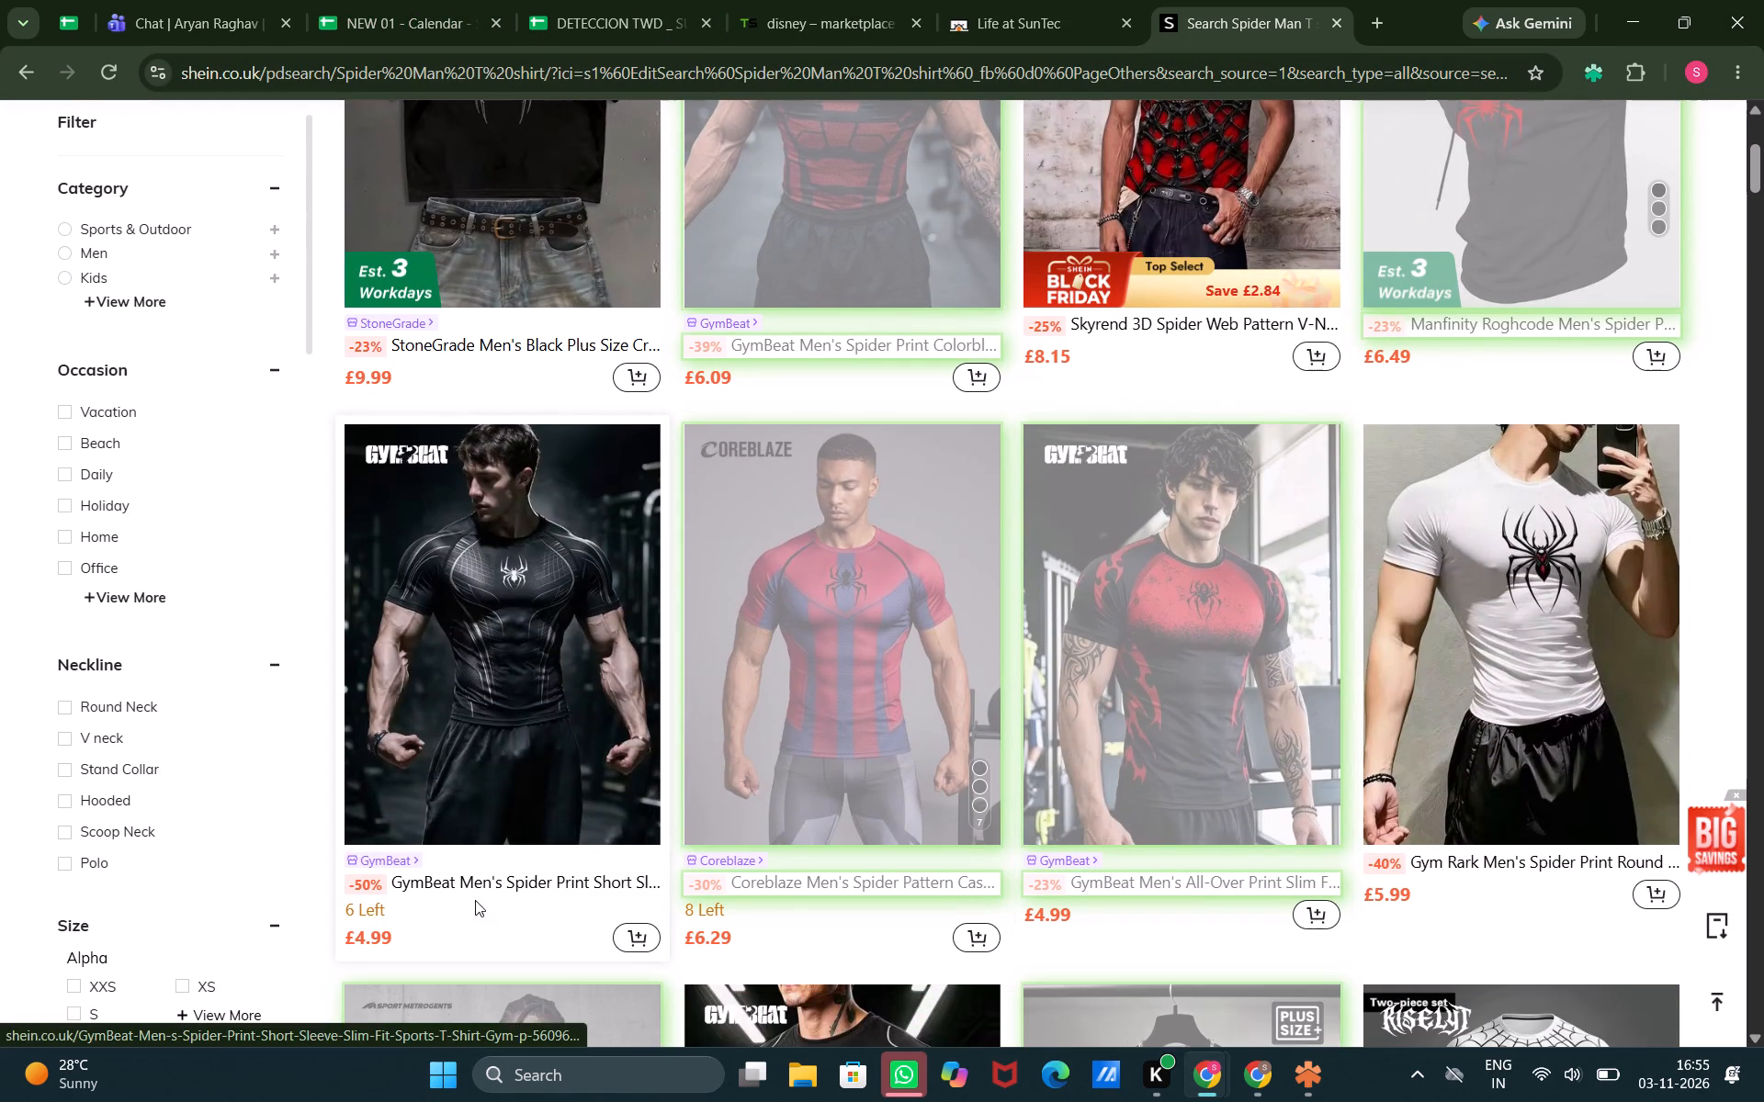
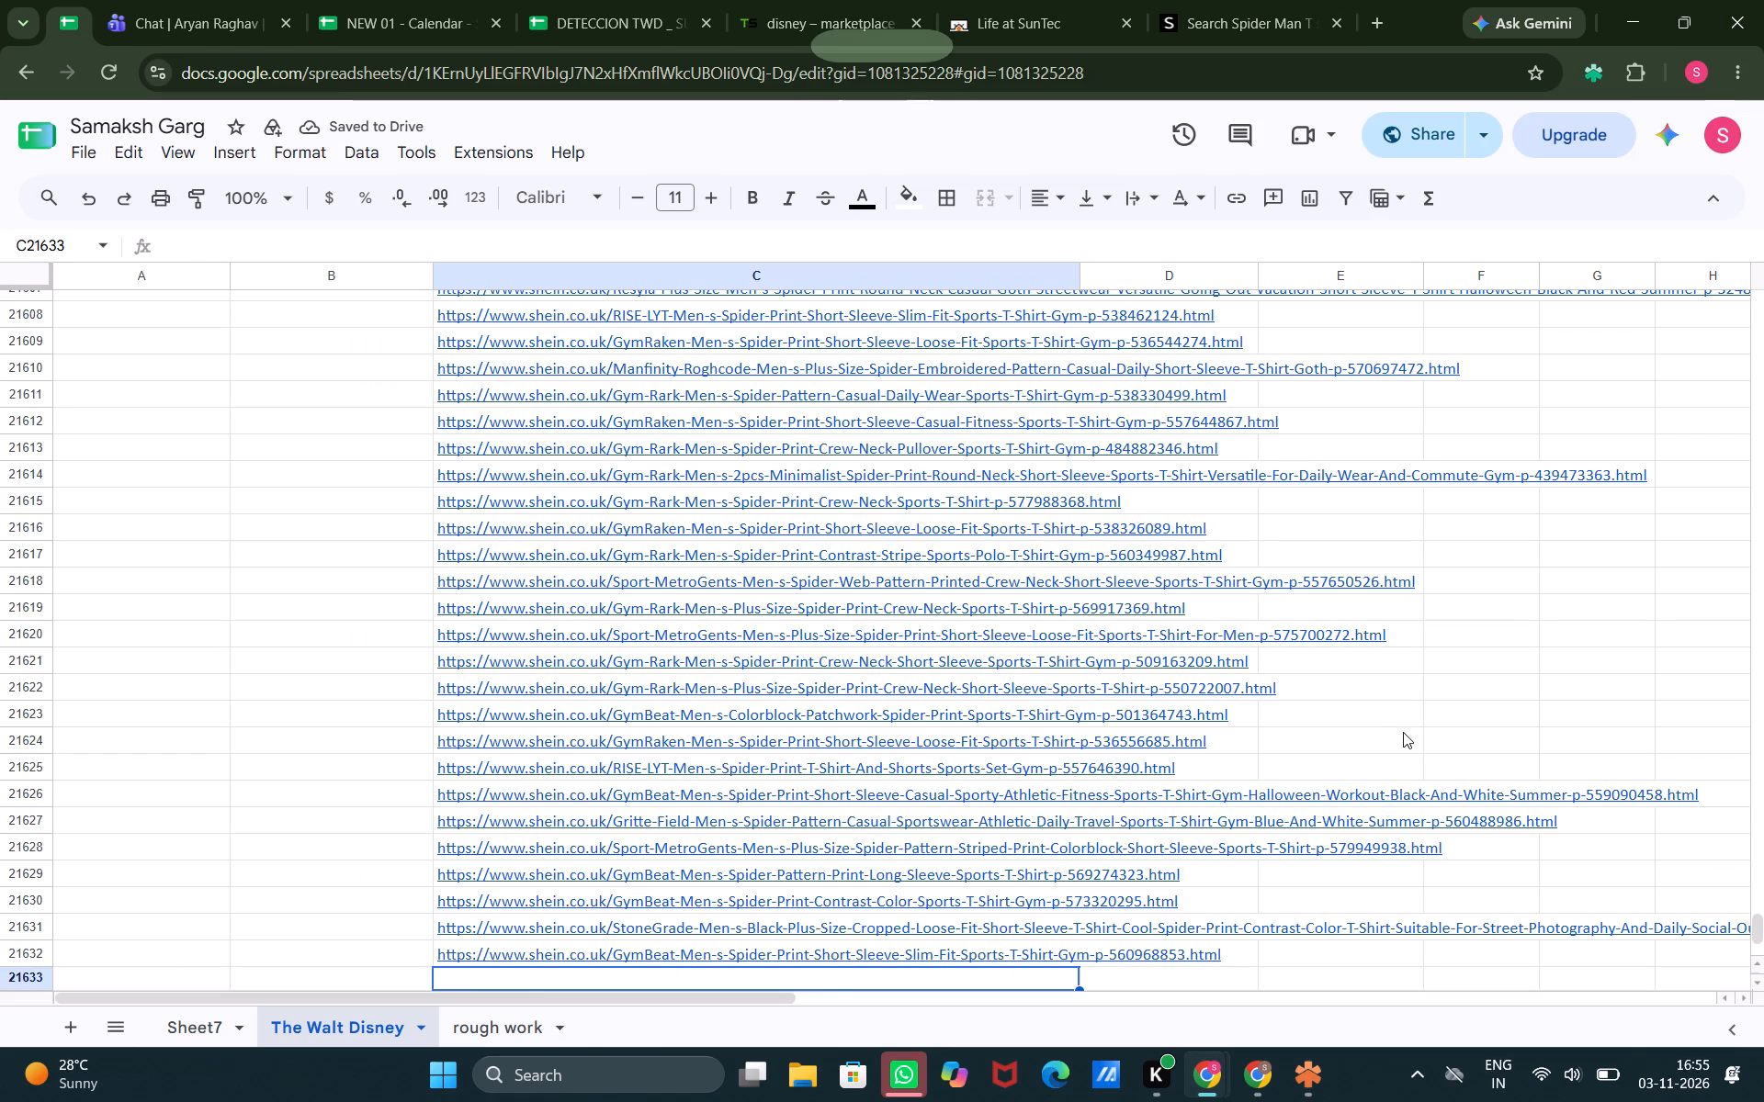
Return to page 3 of SHEIN's Spider Man T shirt results and examine the following rows for the next uncollected spider-print T-shirt.
{"action": "key", "text": "Return"}
{"action": "key", "text": "Return"}
{"action": "key", "text": "ctrl+Tab"}
{"action": "key", "text": "ctrl+Tab"}
{"action": "key", "text": "ctrl+Tab"}
{"action": "key", "text": "ctrl+Tab"}
{"action": "key", "text": "ctrl+Tab"}
{"action": "key", "text": "ctrl+Tab"}
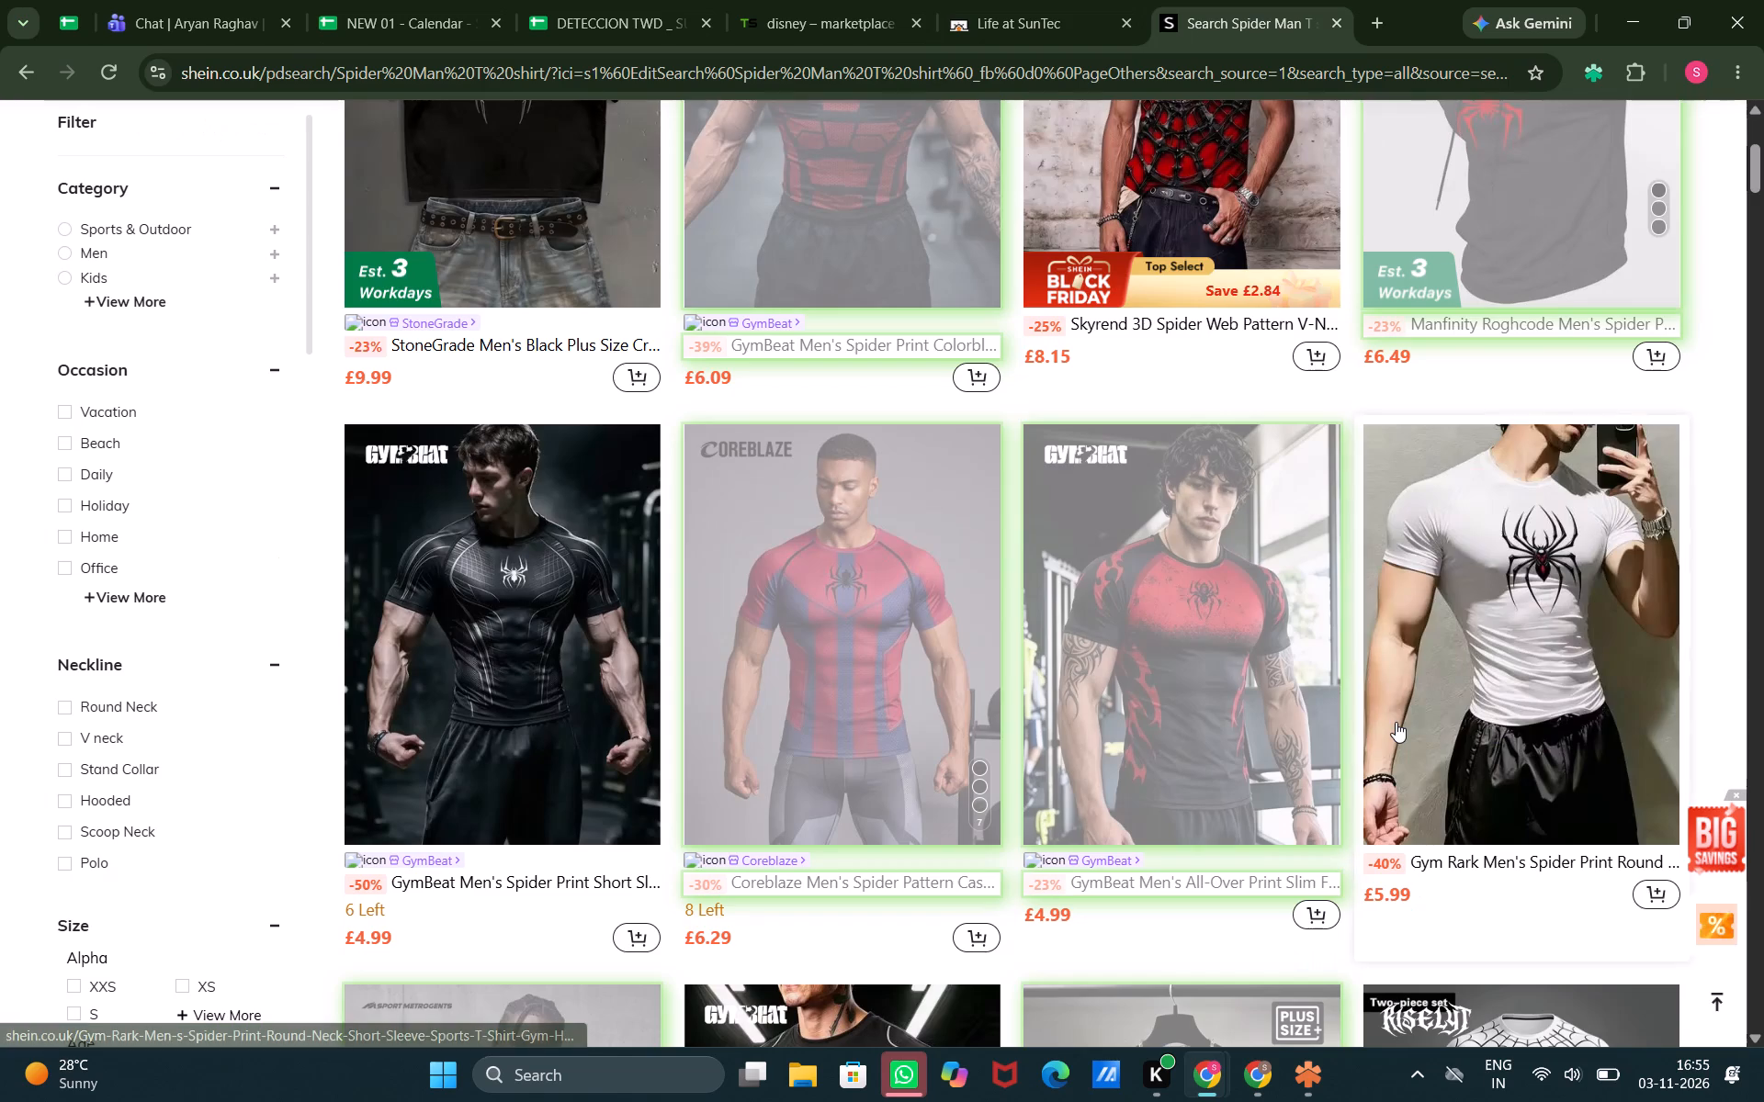
{"action": "scroll", "coordinate": [1470, 642], "scroll_direction": "down", "scroll_amount": 5}
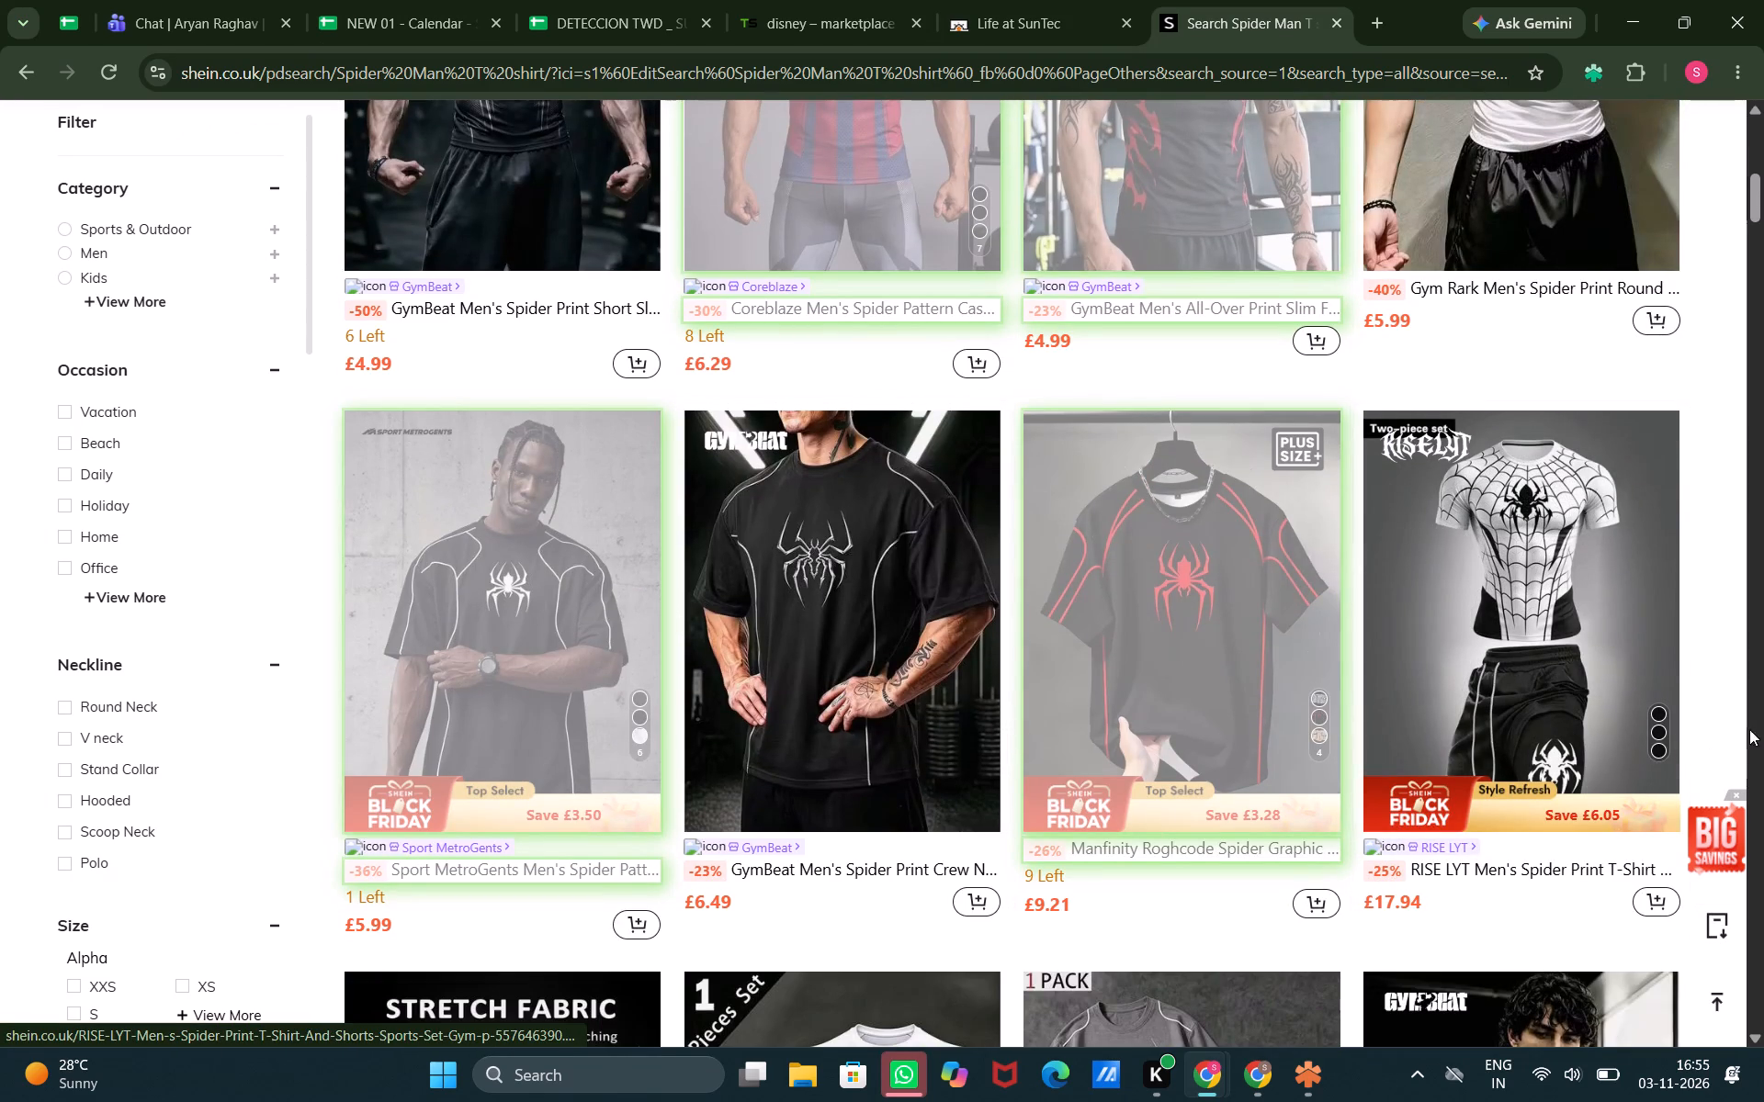
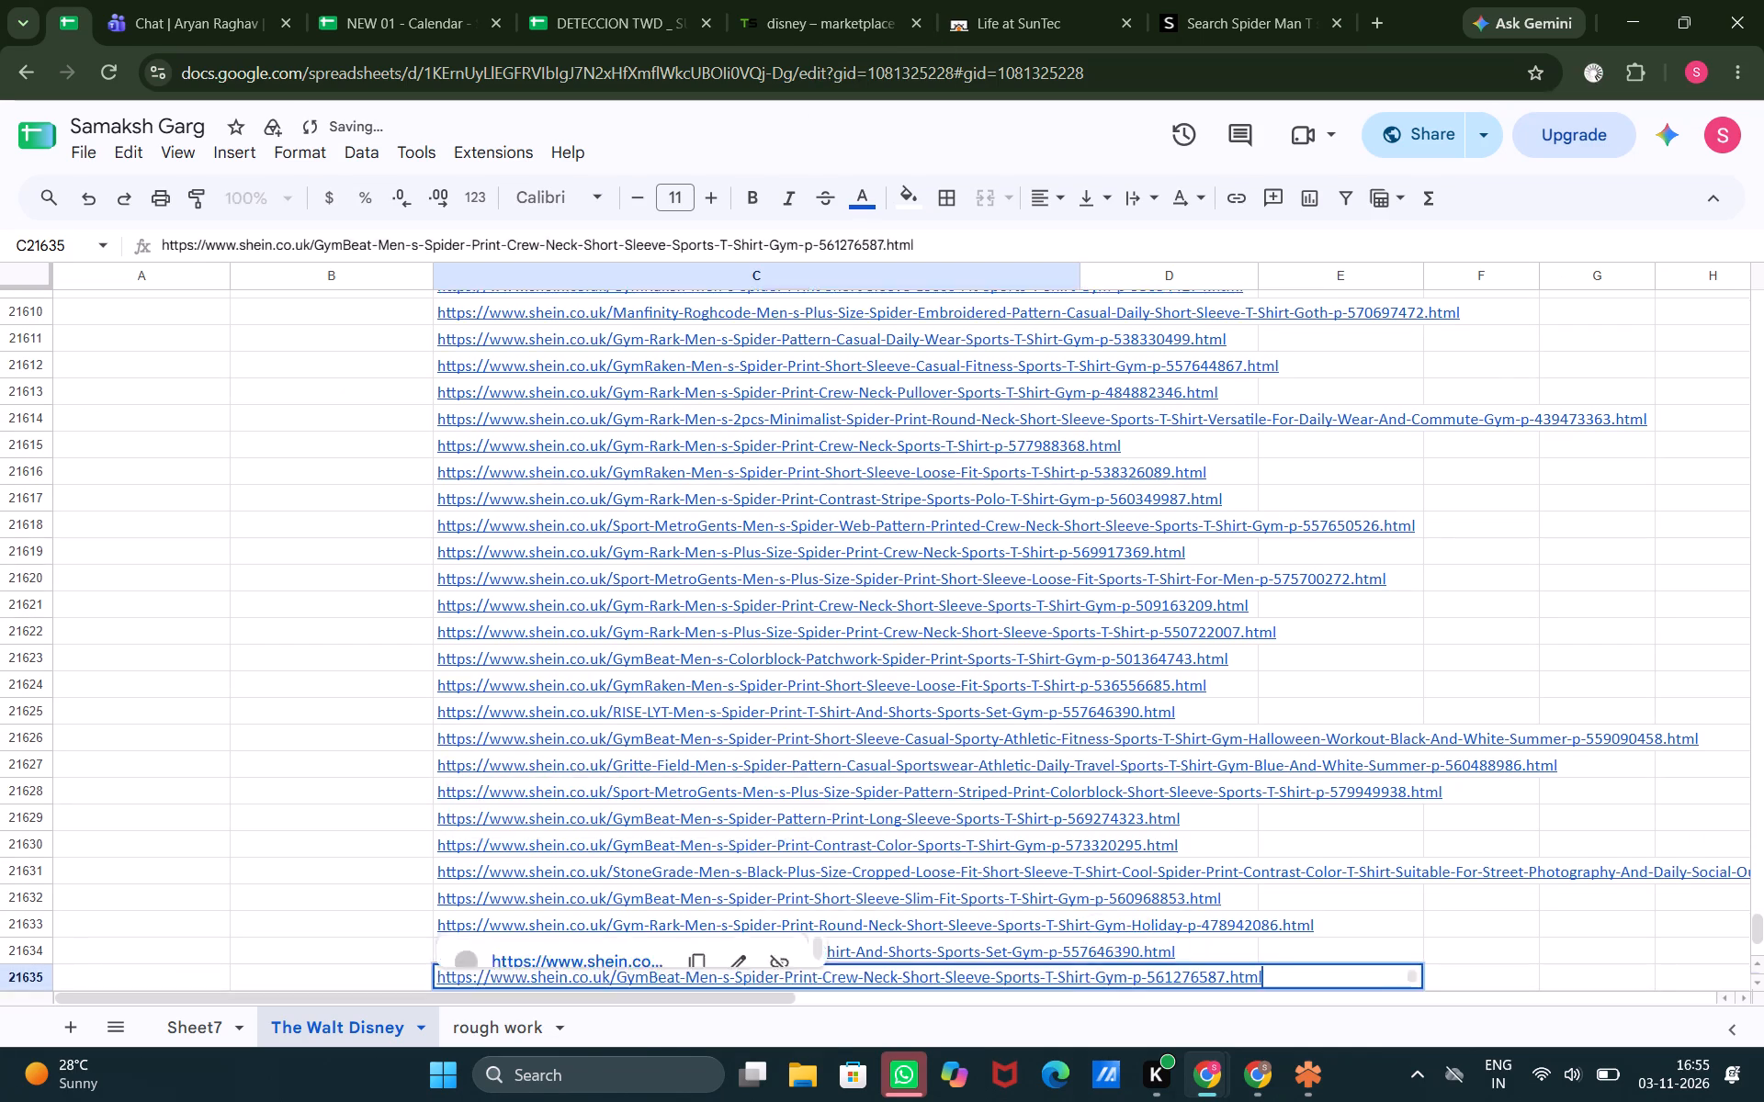
Add the SHEIN link for the Gym Rark Men's 1pc Spider Print T-shirt to cell C21636 of The Walt Disney sheet.
{"action": "key", "text": "Return"}
{"action": "key", "text": "ctrl+Tab"}
{"action": "key", "text": "ctrl+Tab"}
{"action": "key", "text": "ctrl+Tab"}
{"action": "key", "text": "ctrl+Tab"}
{"action": "key", "text": "ctrl+Tab"}
{"action": "key", "text": "ctrl+Tab"}
{"action": "scroll", "coordinate": [962, 757], "scroll_direction": "down", "scroll_amount": 5}
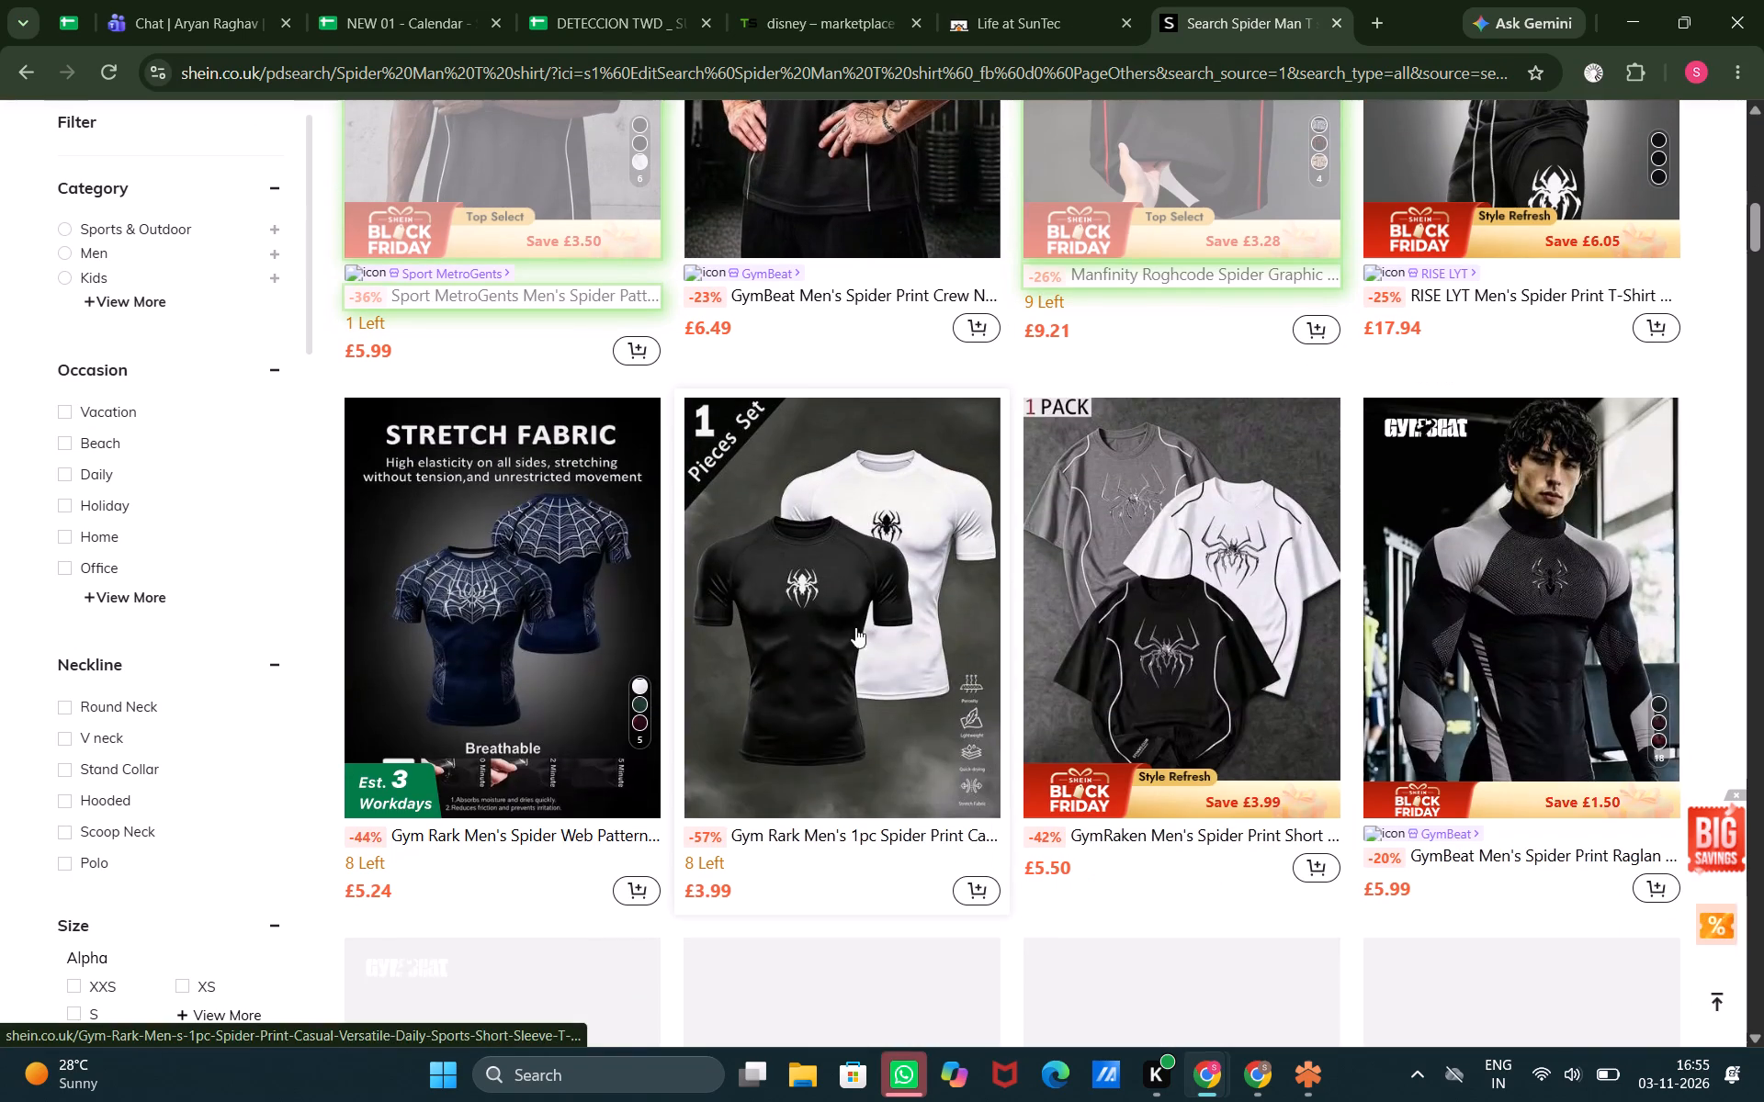
{"action": "right_click", "coordinate": [856, 833]}
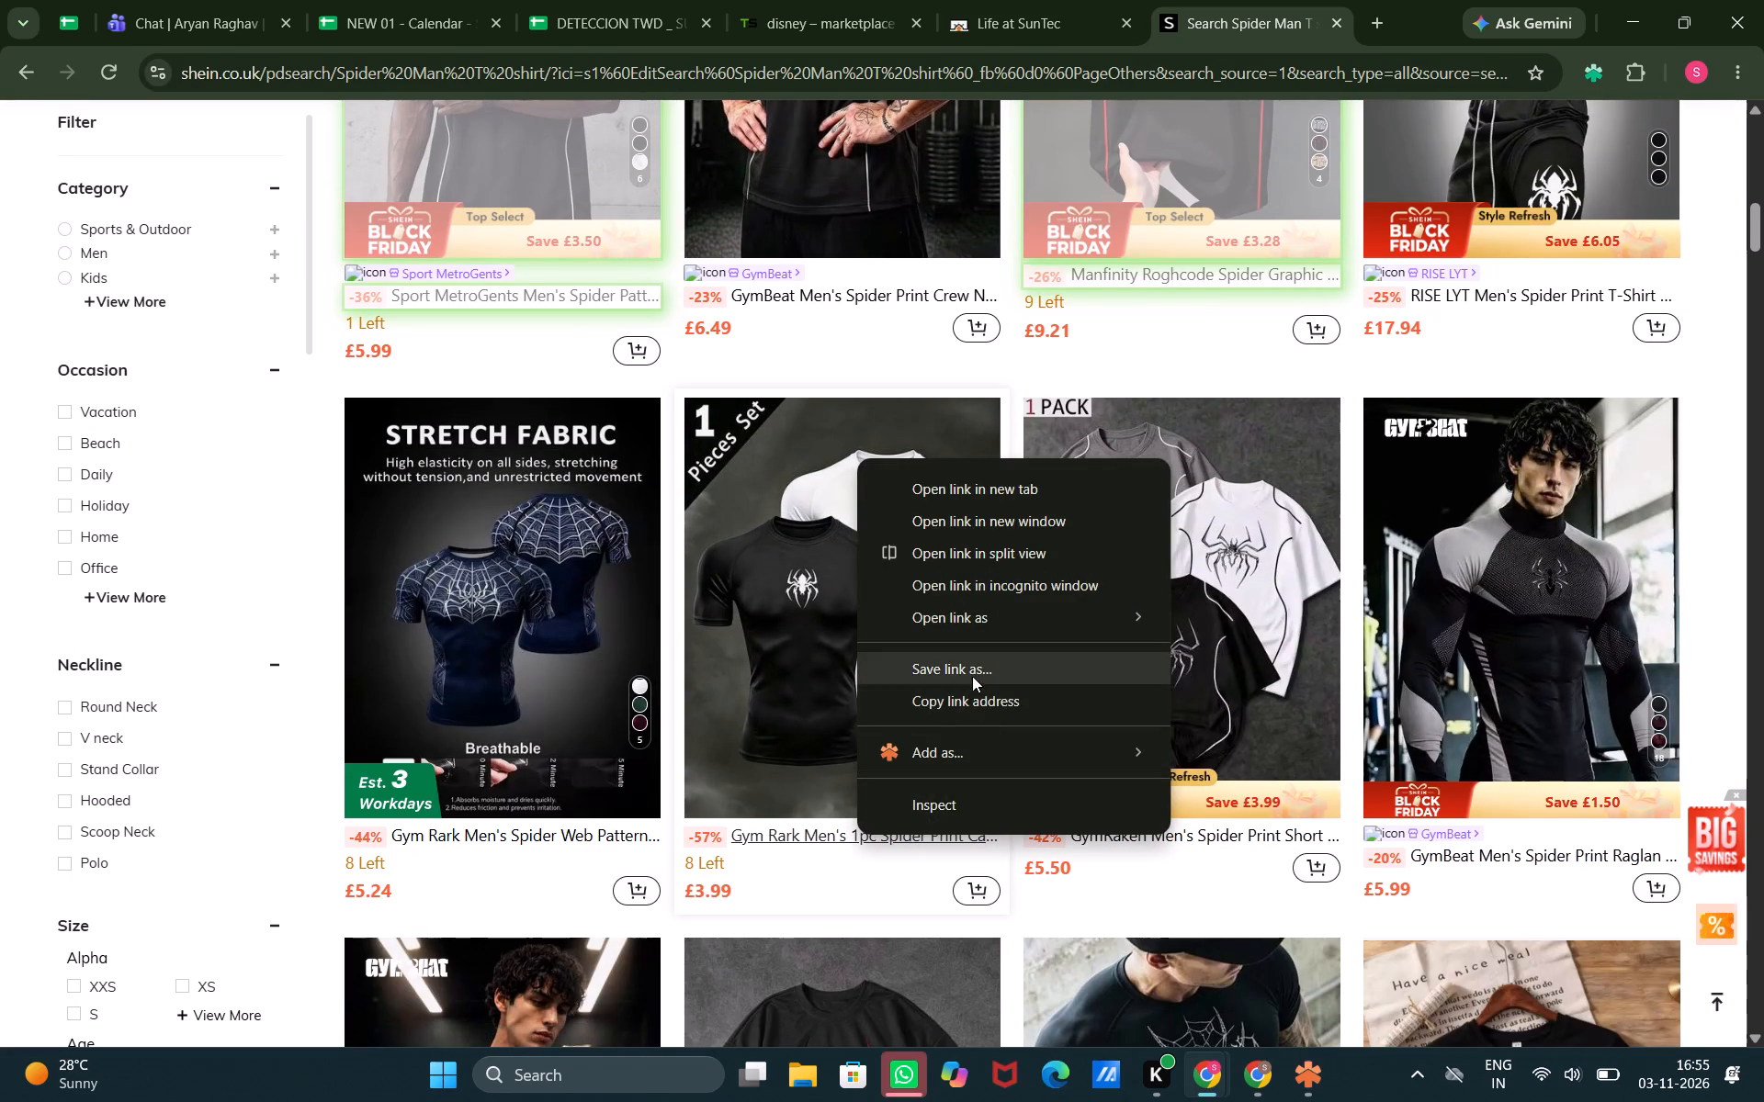
{"action": "left_click", "coordinate": [969, 696]}
{"action": "key", "text": "ctrl+Tab"}
{"action": "key", "text": "ctrl+v"}
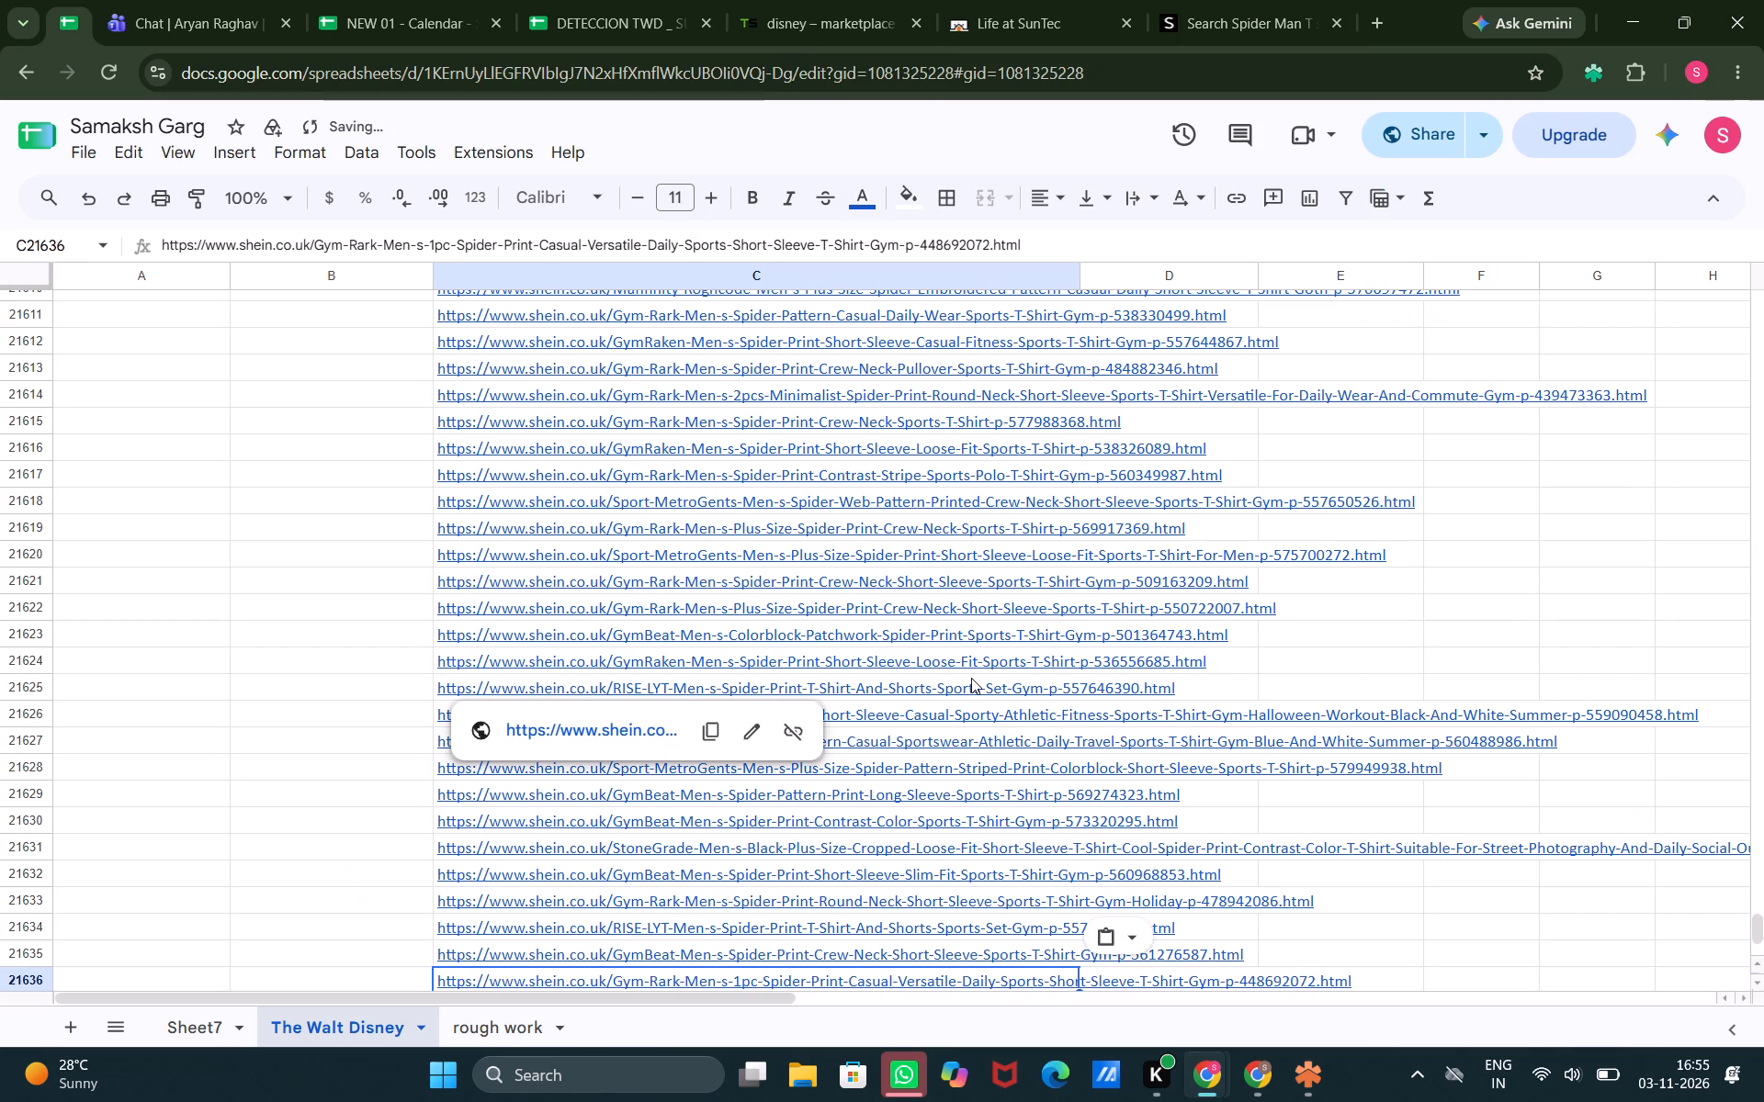
{"action": "key", "text": "Return"}
{"action": "key", "text": "Return"}
Return to SHEIN's Spider Man T shirt results to collect the next spider-print T-shirt link.
{"action": "key", "text": "ctrl+Tab"}
{"action": "key", "text": "ctrl+Tab"}
{"action": "key", "text": "ctrl+Tab"}
{"action": "key", "text": "ctrl+Tab"}
{"action": "key", "text": "ctrl+Tab"}
{"action": "key", "text": "ctrl+Tab"}
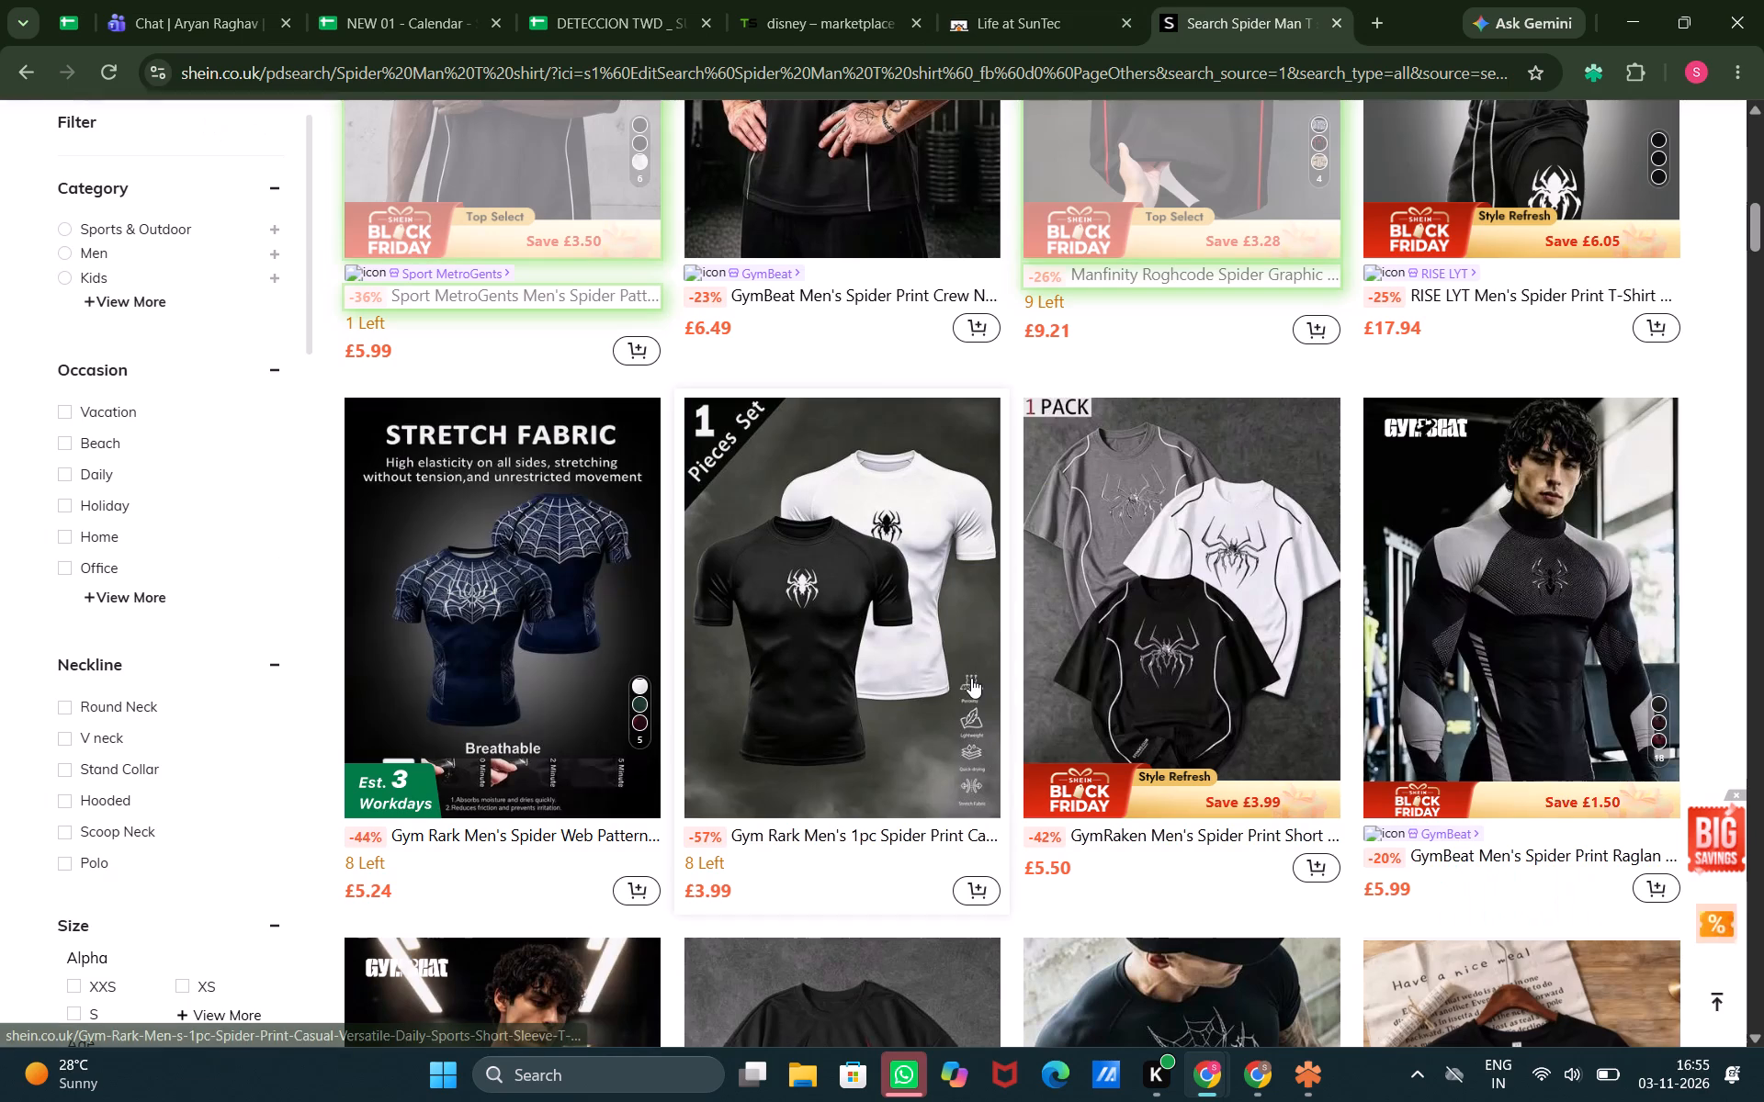
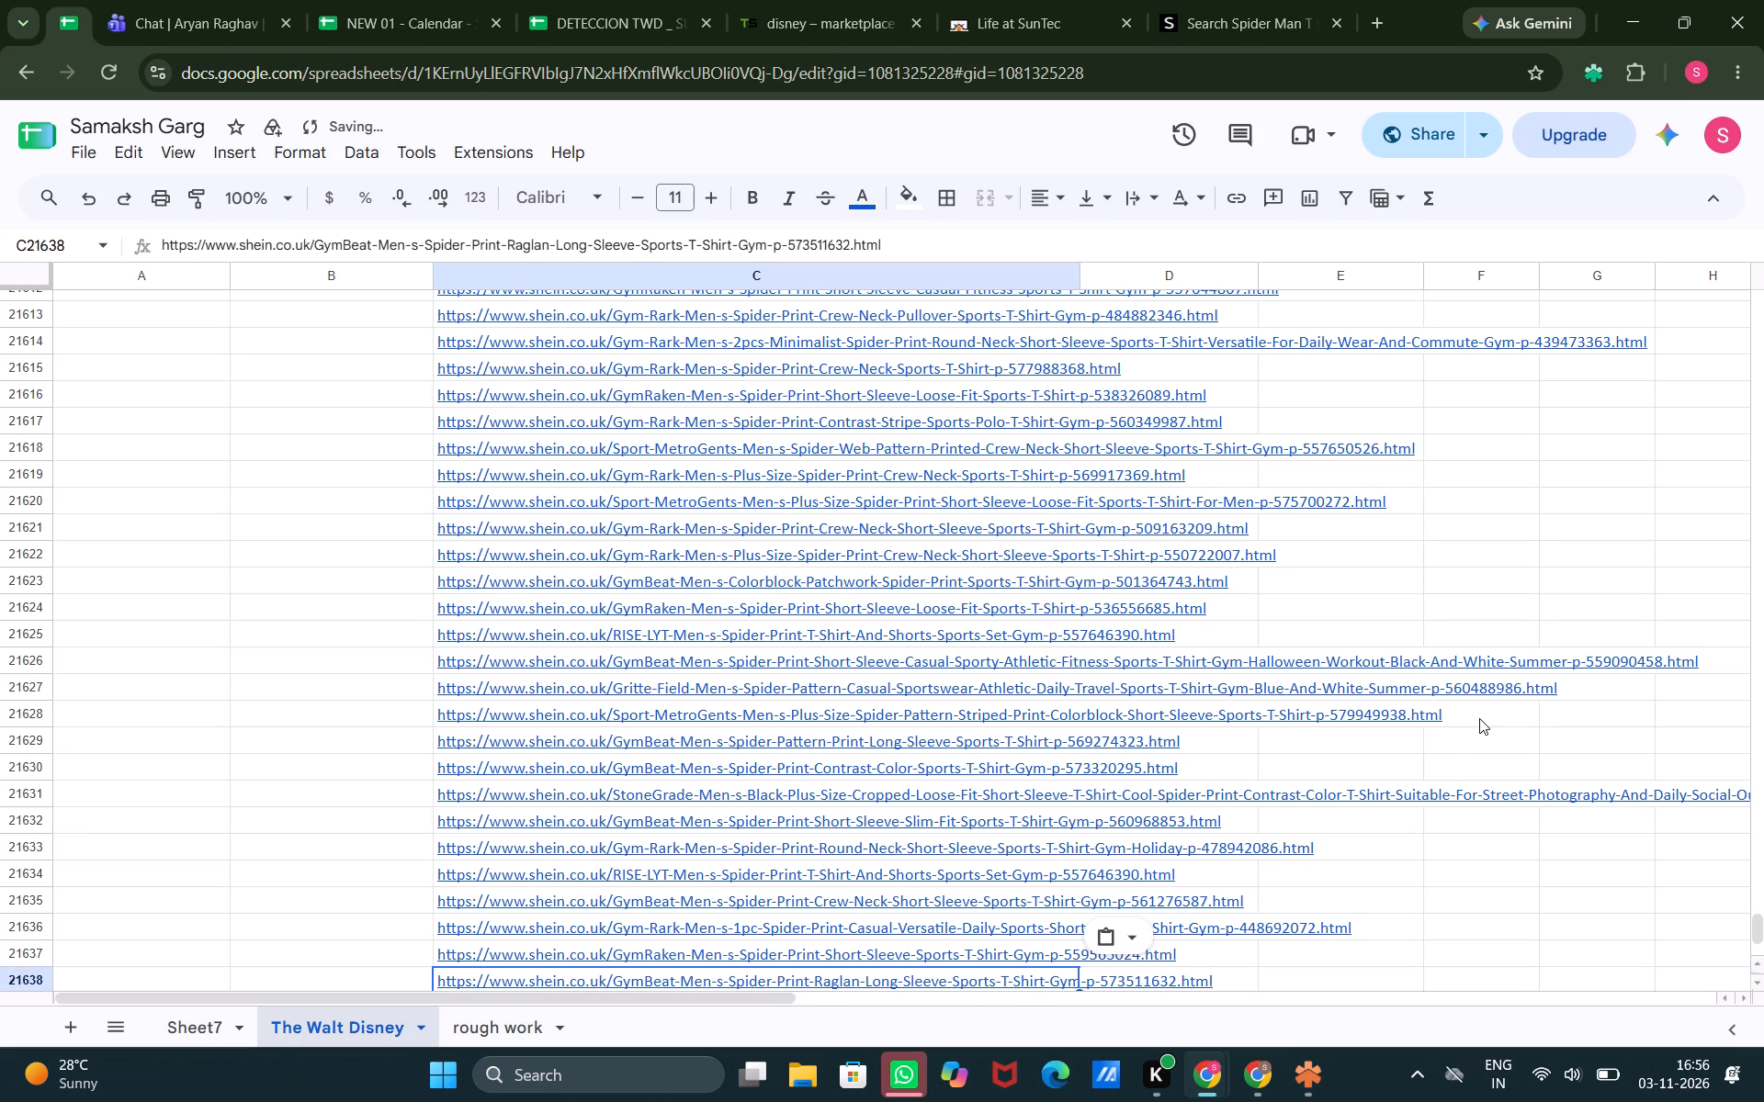
Finish entering the GymBeat Men's Spider Print Raglan Long Sleeve T-shirt link in cell C21638.
{"action": "key", "text": "Return"}
{"action": "key", "text": "Return"}
Add the SHEIN link for the Gym Rark Men's Plus Size Spider Print T-shirt to cell C21639 of The Walt Disney sheet.
{"action": "key", "text": "ctrl+Tab"}
{"action": "key", "text": "ctrl+Tab"}
{"action": "key", "text": "ctrl+Tab"}
{"action": "key", "text": "ctrl+Tab"}
{"action": "key", "text": "ctrl+Tab"}
{"action": "key", "text": "ctrl+Tab"}
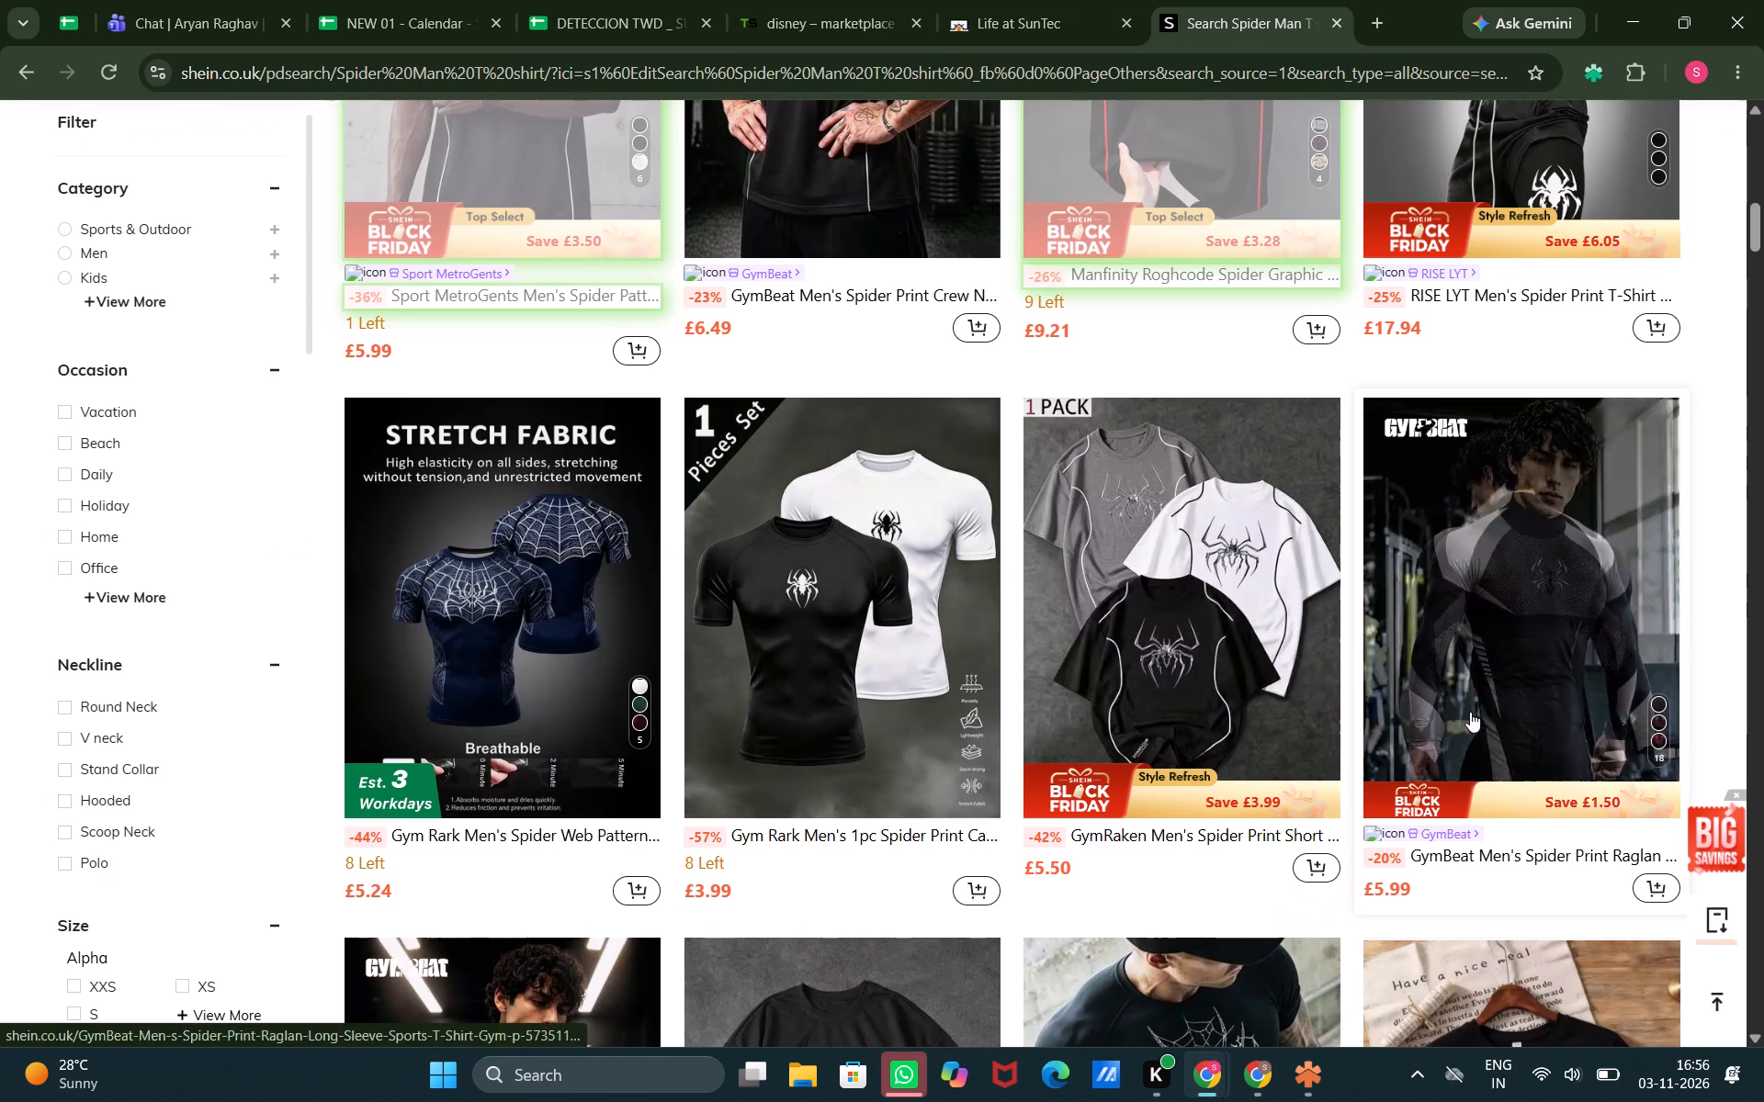
{"action": "scroll", "coordinate": [1471, 706], "scroll_direction": "down", "scroll_amount": 5}
{"action": "scroll", "coordinate": [1388, 659], "scroll_direction": "down", "scroll_amount": 1}
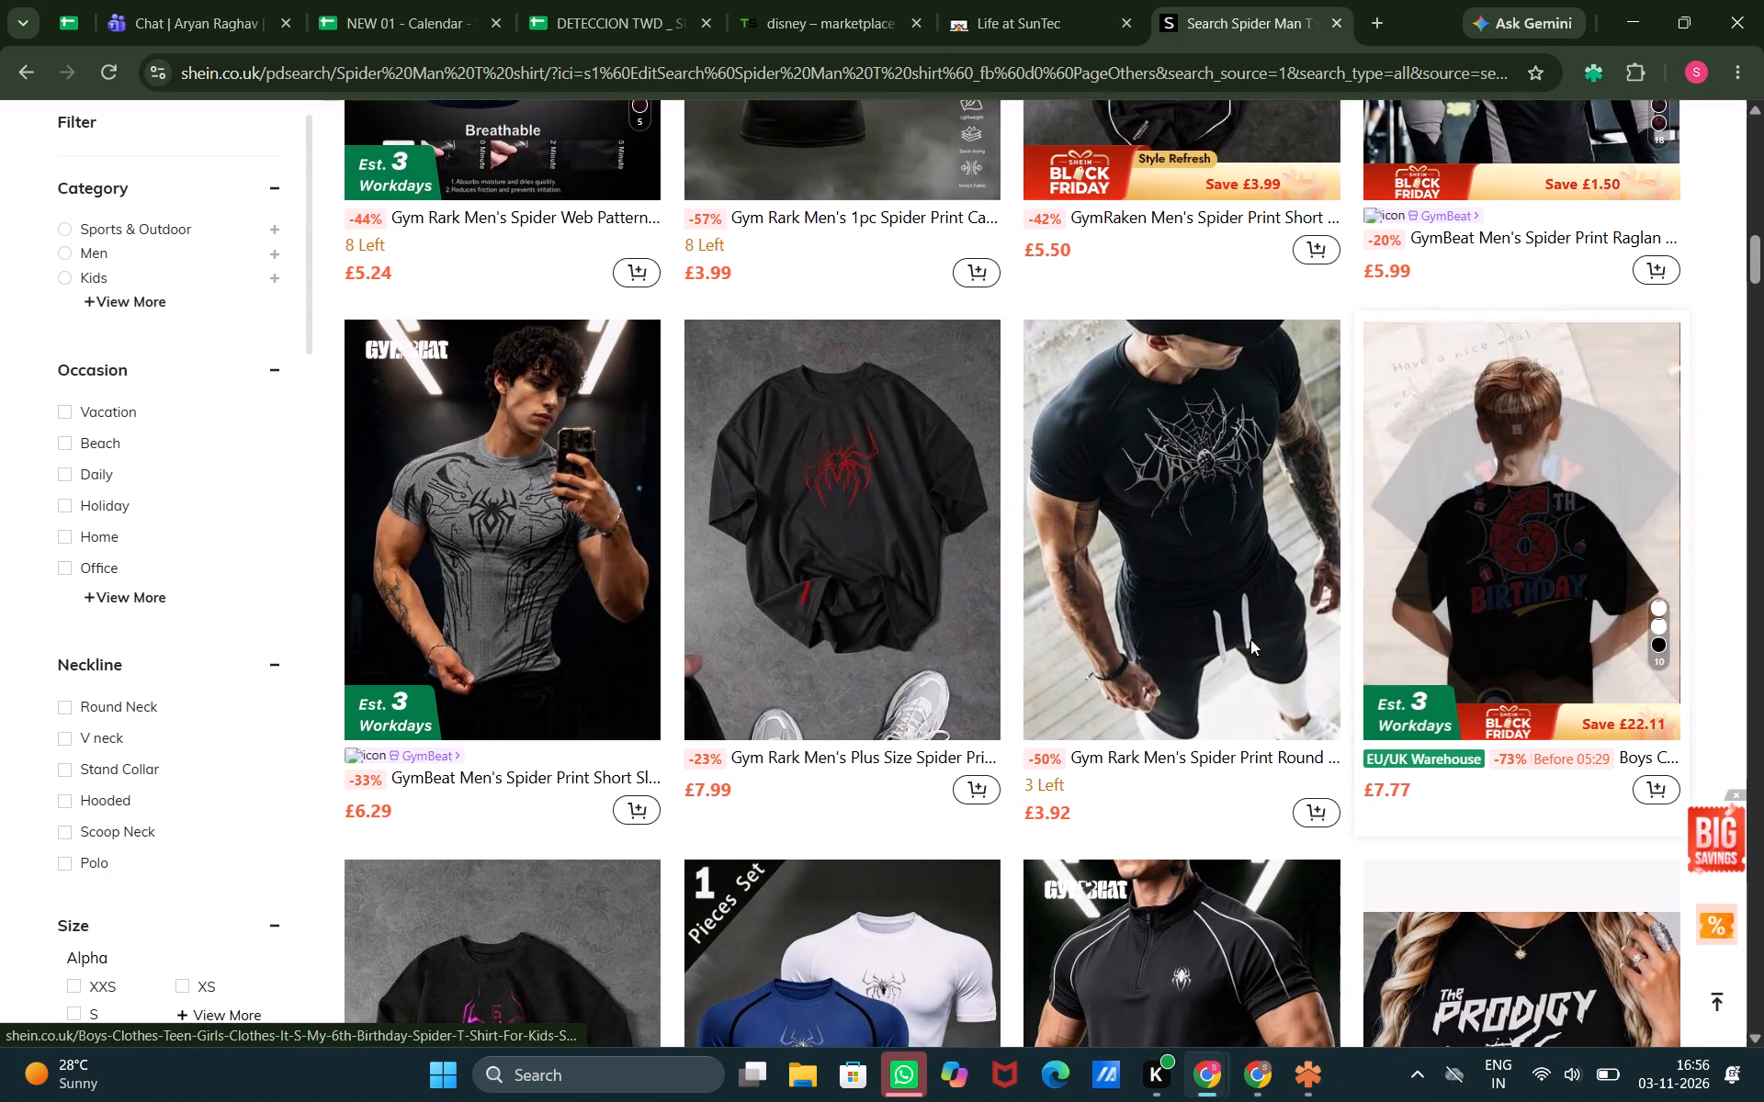
{"action": "right_click", "coordinate": [922, 688]}
{"action": "left_click", "coordinate": [1086, 560]}
{"action": "key", "text": "ctrl+Tab"}
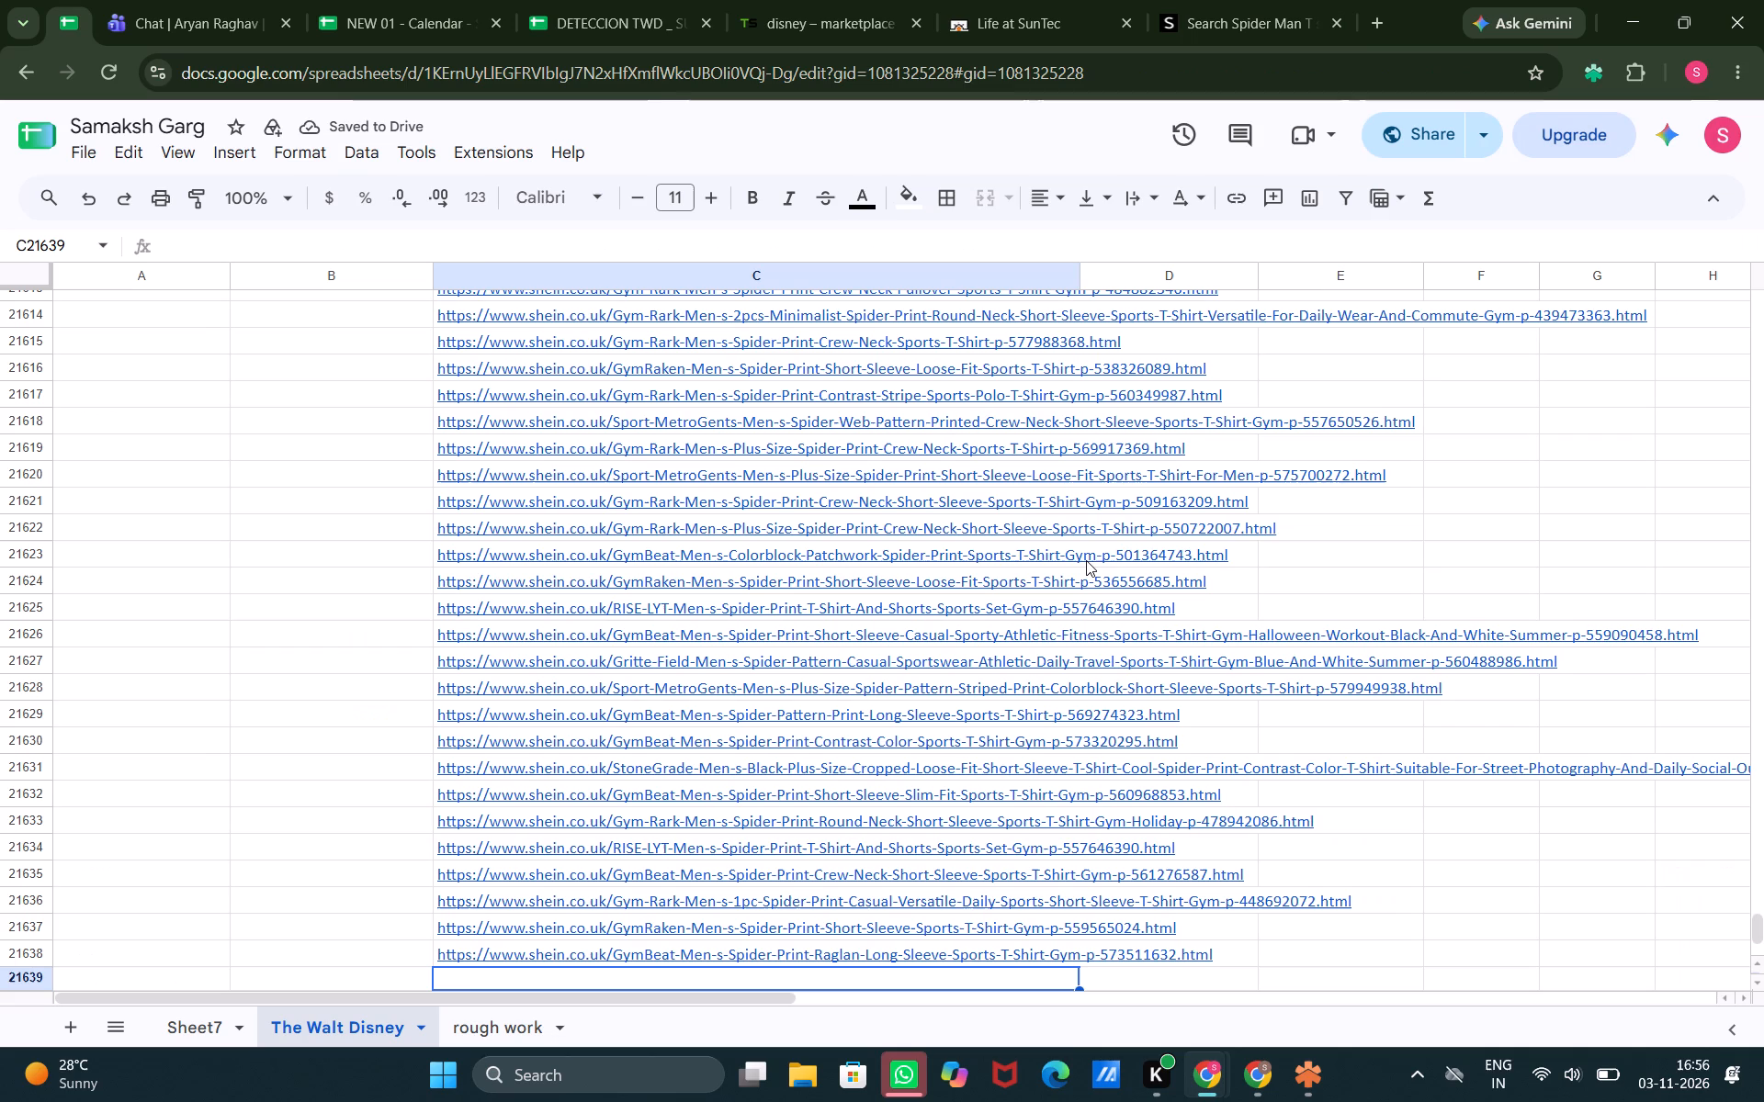
{"action": "key", "text": "ctrl+v"}
{"action": "key", "text": "Return"}
{"action": "key", "text": "Return"}
Copy the link of the GymBeat Men's Spider Print Short Sleeve Slim Fit T-shirt from SHEIN's Spider Man T shirt results.
{"action": "key", "text": "ctrl+Tab"}
{"action": "key", "text": "ctrl+Tab"}
{"action": "key", "text": "ctrl+Tab"}
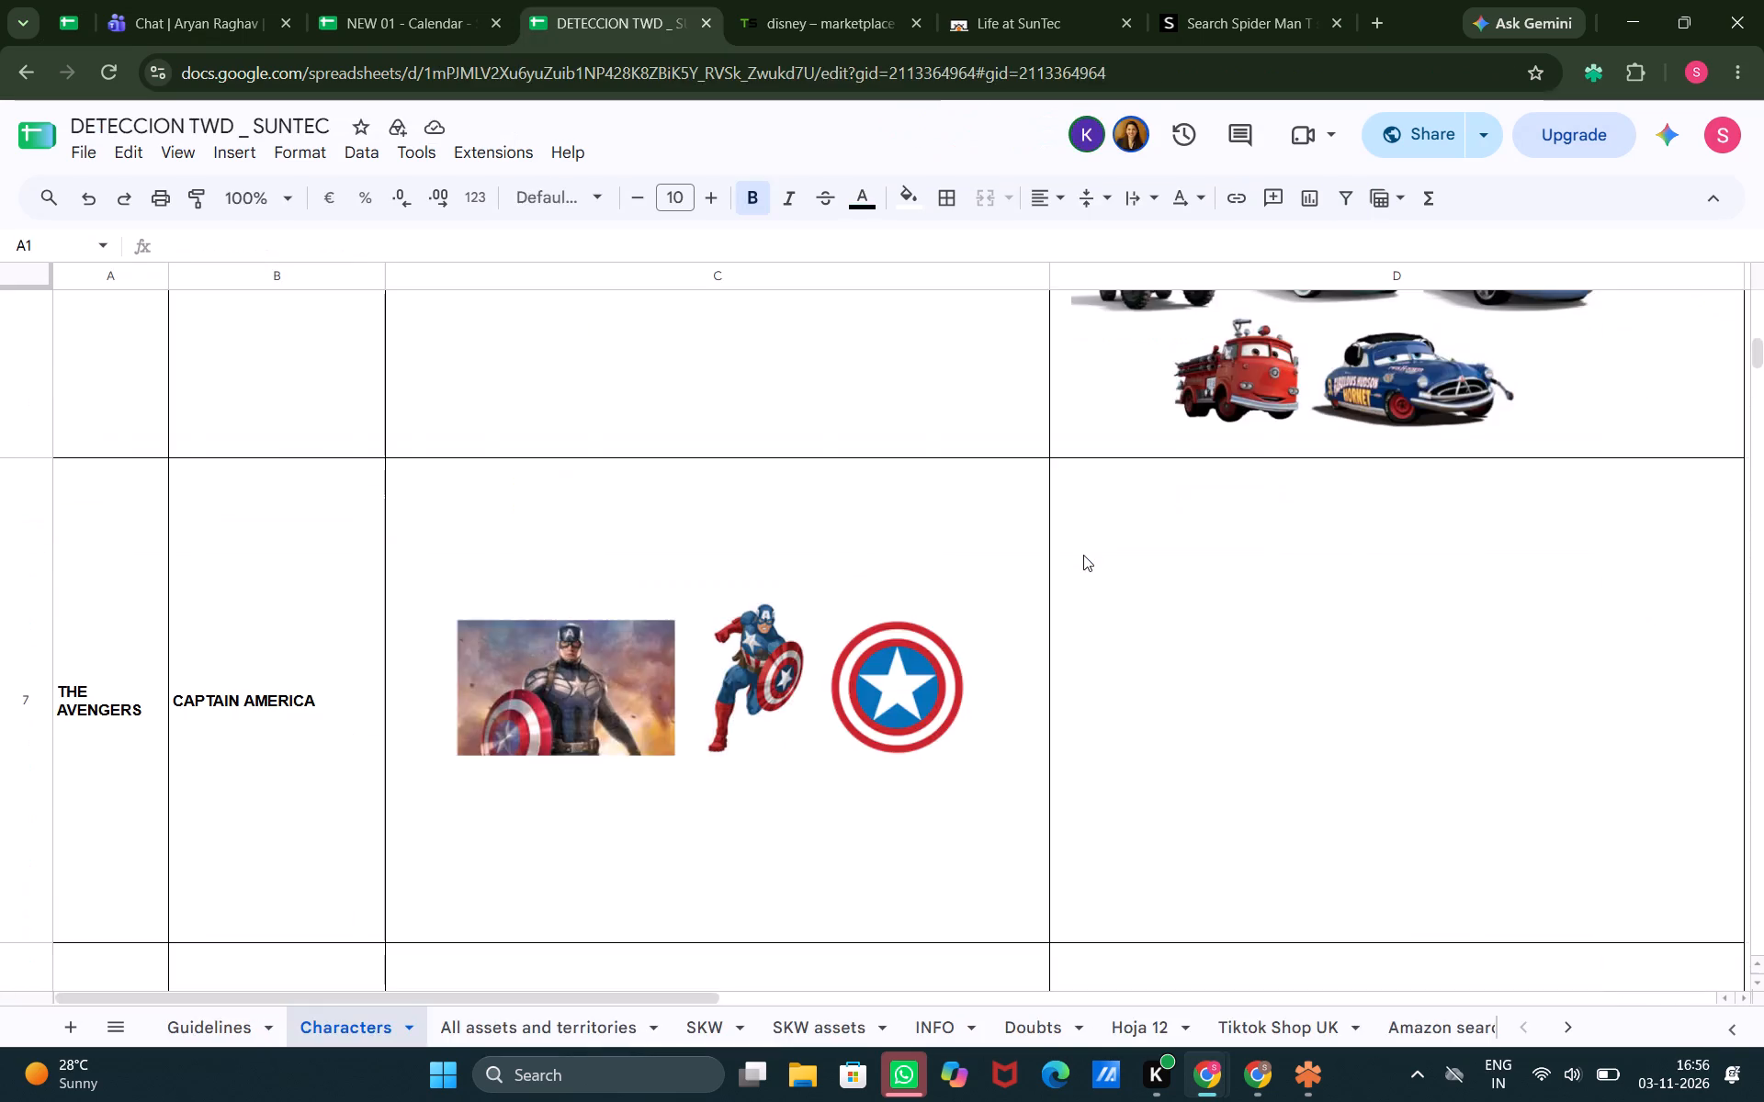
{"action": "key", "text": "ctrl+Tab"}
{"action": "key", "text": "ctrl+Tab"}
{"action": "key", "text": "ctrl+Tab"}
{"action": "right_click", "coordinate": [580, 711]}
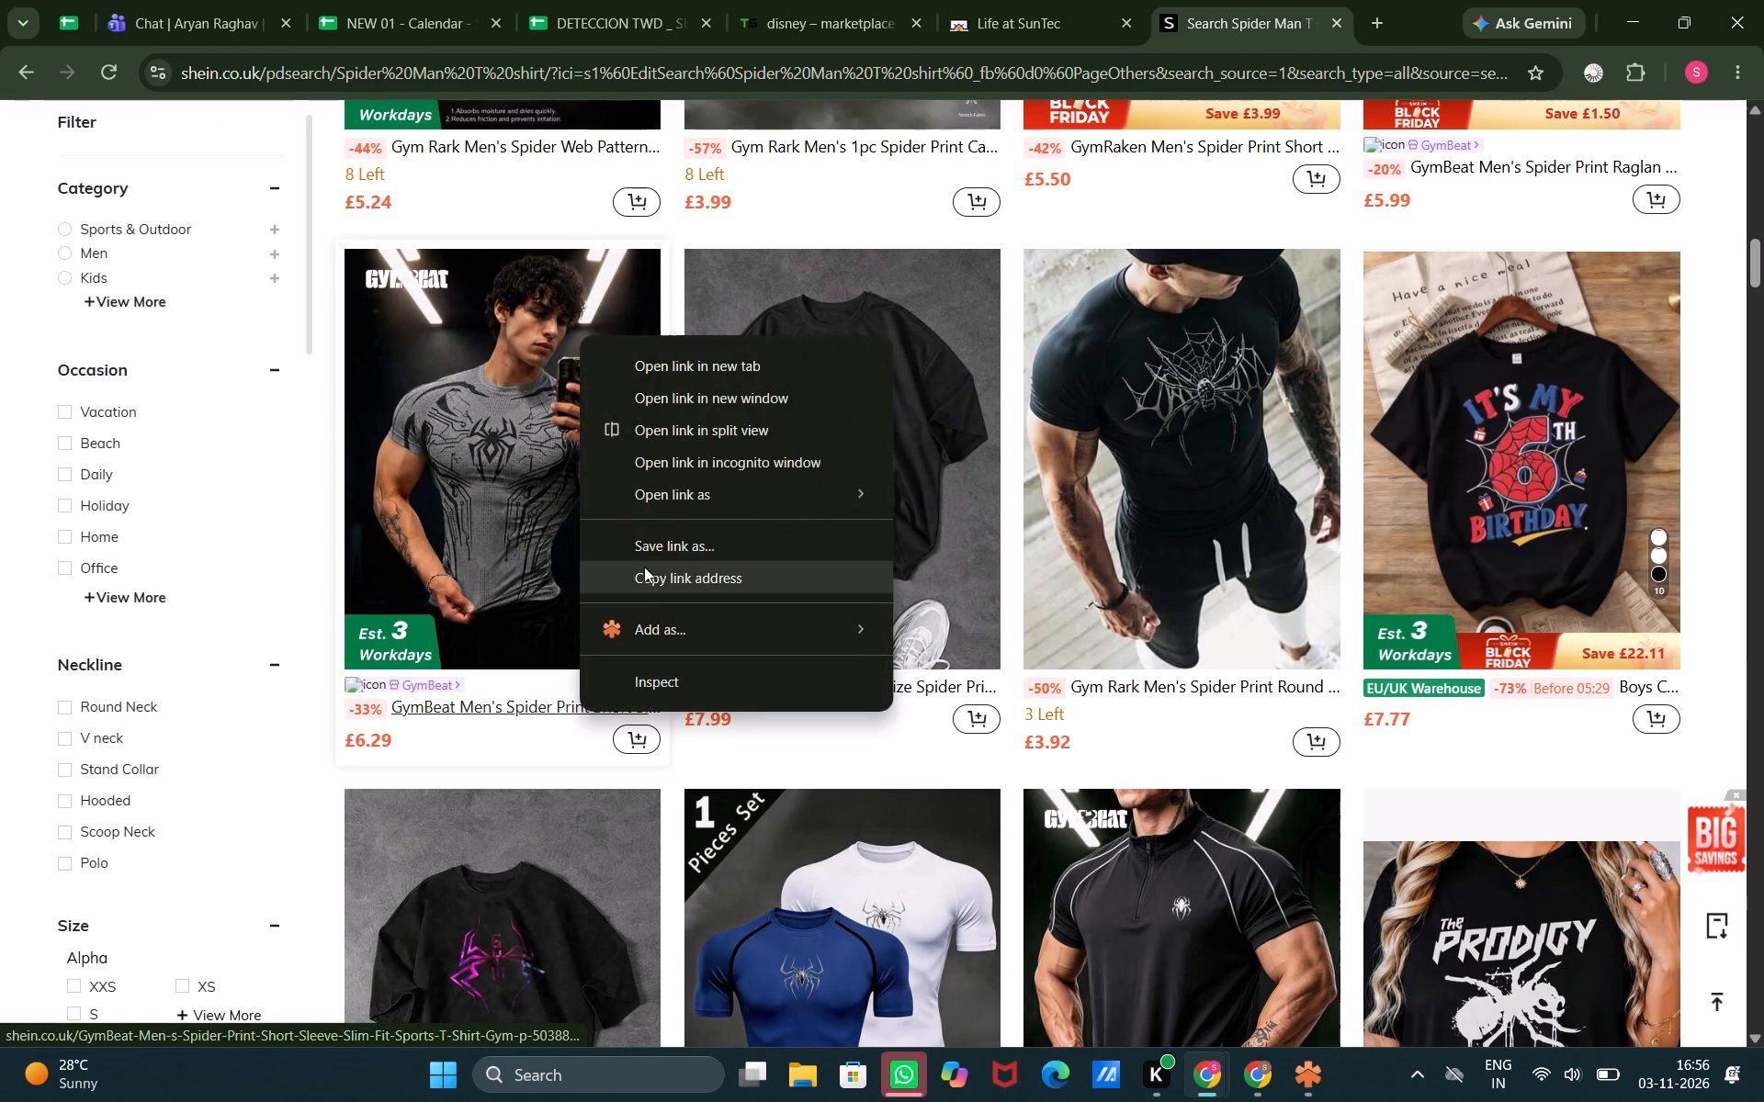
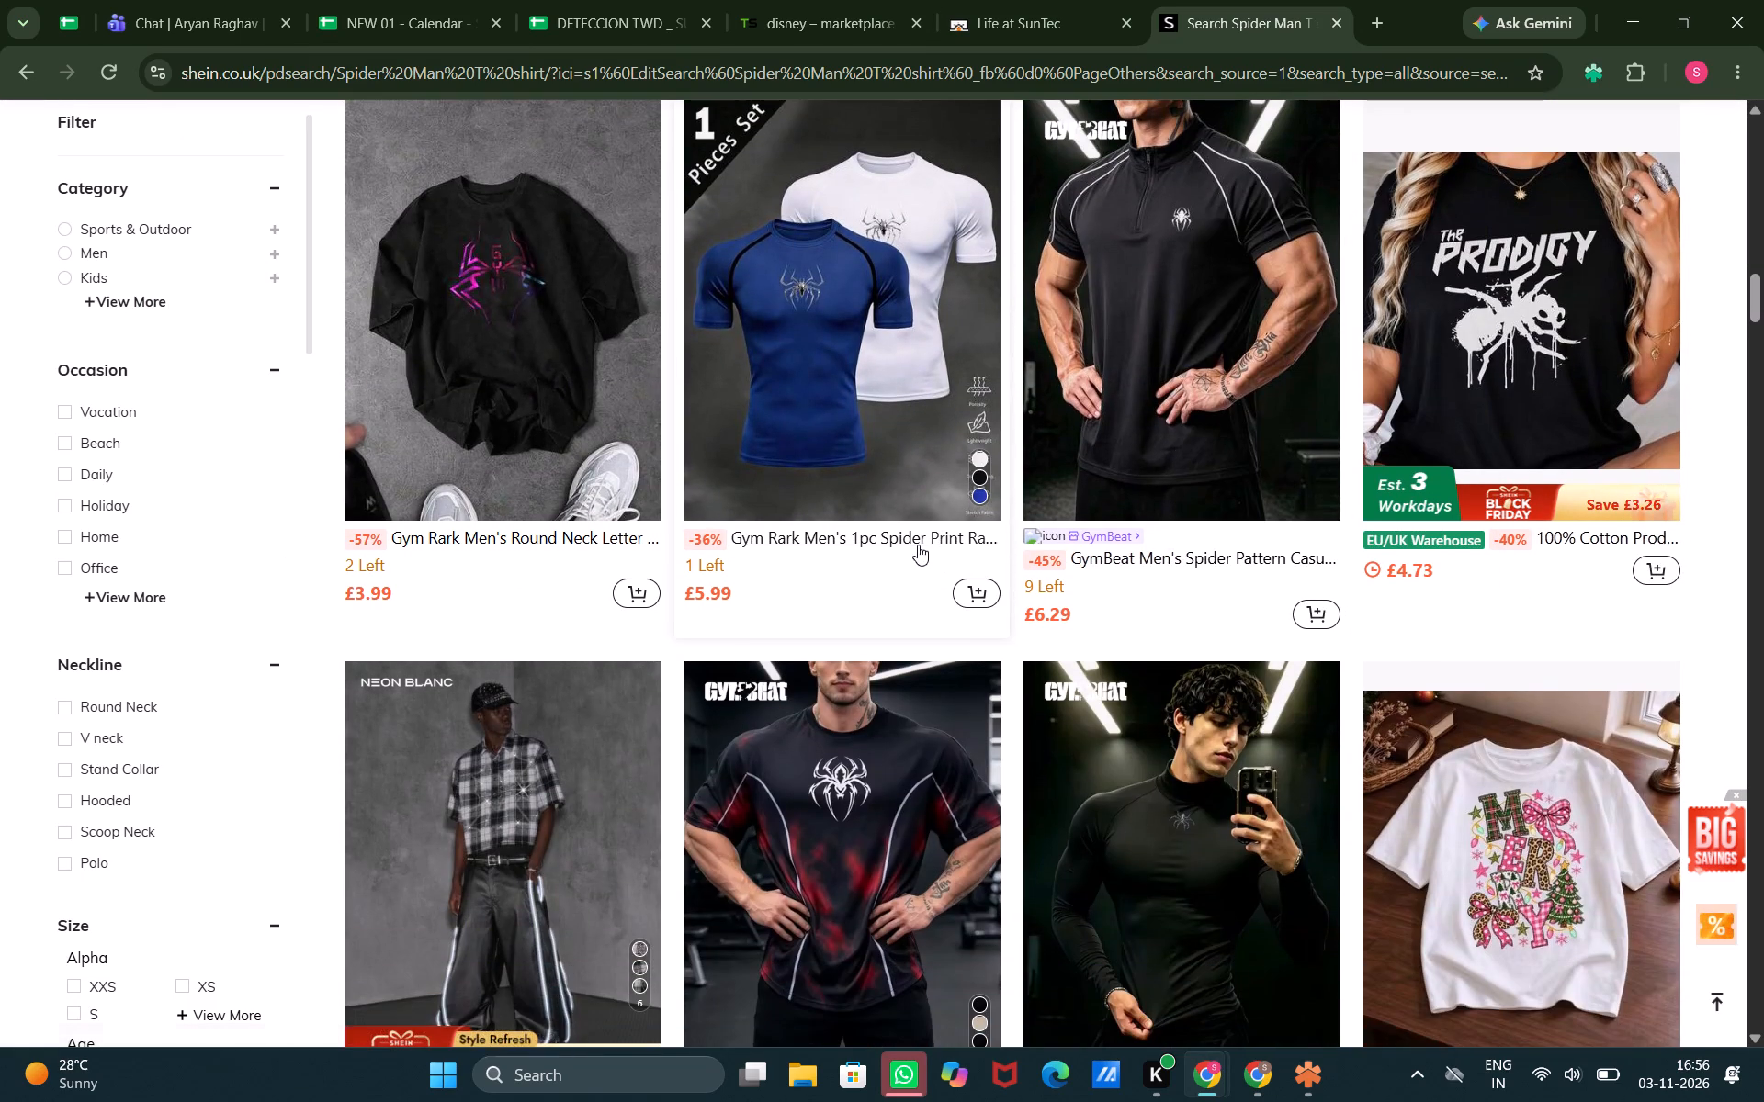
Add the SHEIN link for the Gym Rark Men's 1pc Spider Print Raglan Short Sleeve T-shirt to cell C21641 of The Walt Disney sheet.
{"action": "right_click", "coordinate": [916, 534]}
{"action": "left_click", "coordinate": [1061, 760]}
{"action": "key", "text": "ctrl+Tab"}
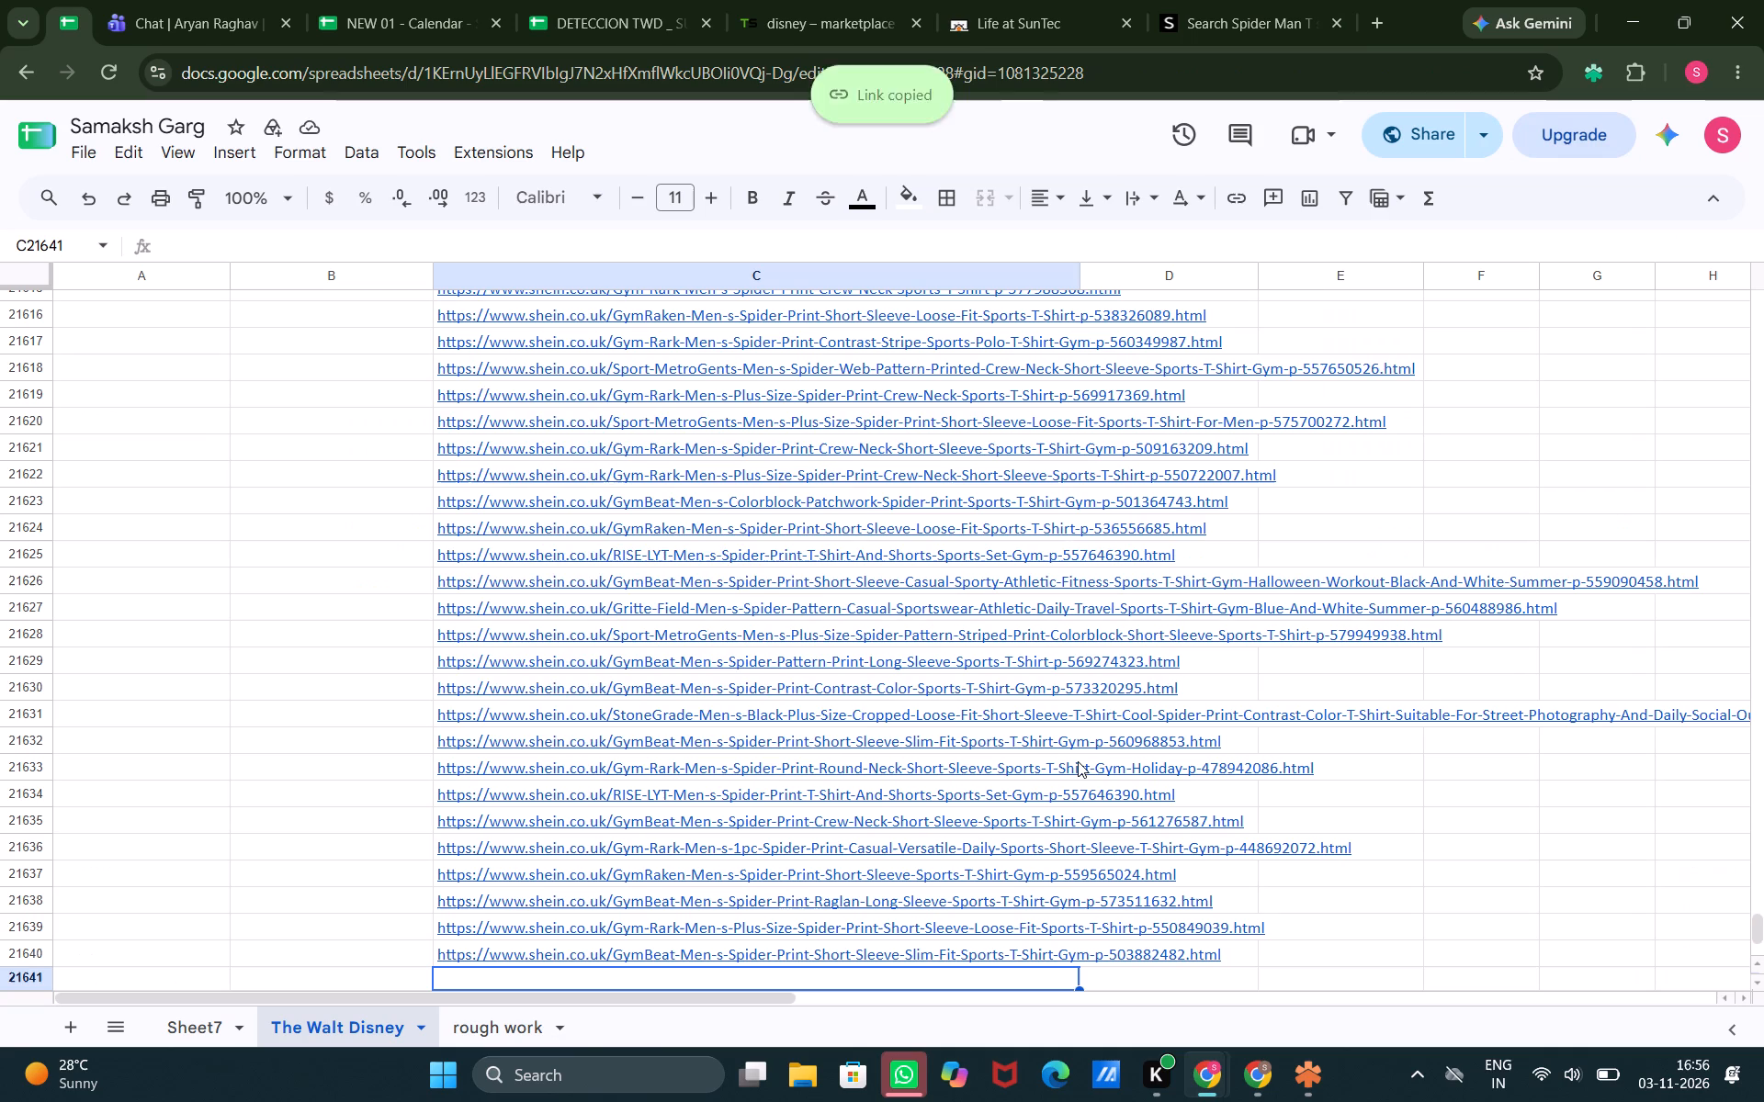
{"action": "key", "text": "ctrl+v"}
{"action": "key", "text": "Return"}
{"action": "key", "text": "Return"}
Add the SHEIN link for the GymBeat Men's Spider Print Short Sleeve Casual Fitness T-shirt to cell C21642 of The Walt Disney sheet.
{"action": "key", "text": "ctrl+Tab"}
{"action": "key", "text": "ctrl+Tab"}
{"action": "key", "text": "ctrl+Tab"}
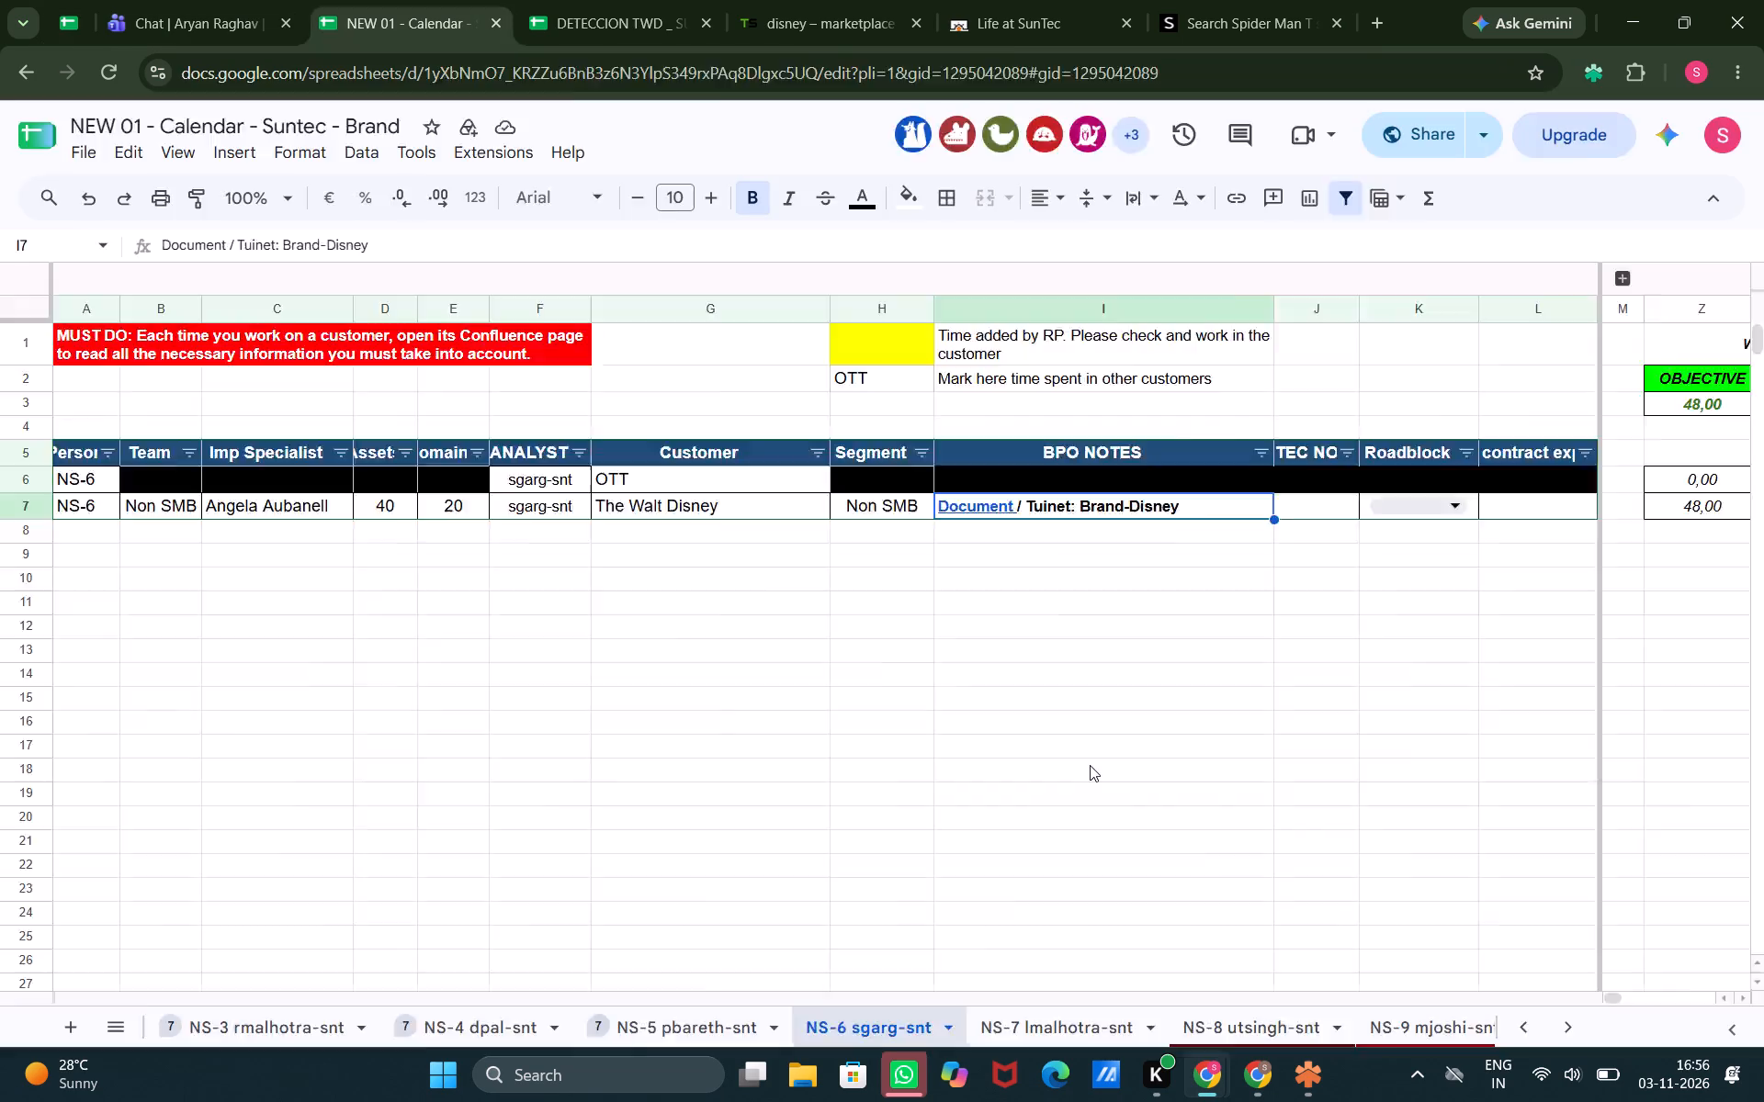
{"action": "key", "text": "ctrl+Tab"}
{"action": "key", "text": "ctrl+Tab"}
{"action": "key", "text": "ctrl+Tab"}
{"action": "scroll", "coordinate": [1062, 748], "scroll_direction": "down", "scroll_amount": 3}
{"action": "right_click", "coordinate": [937, 775]}
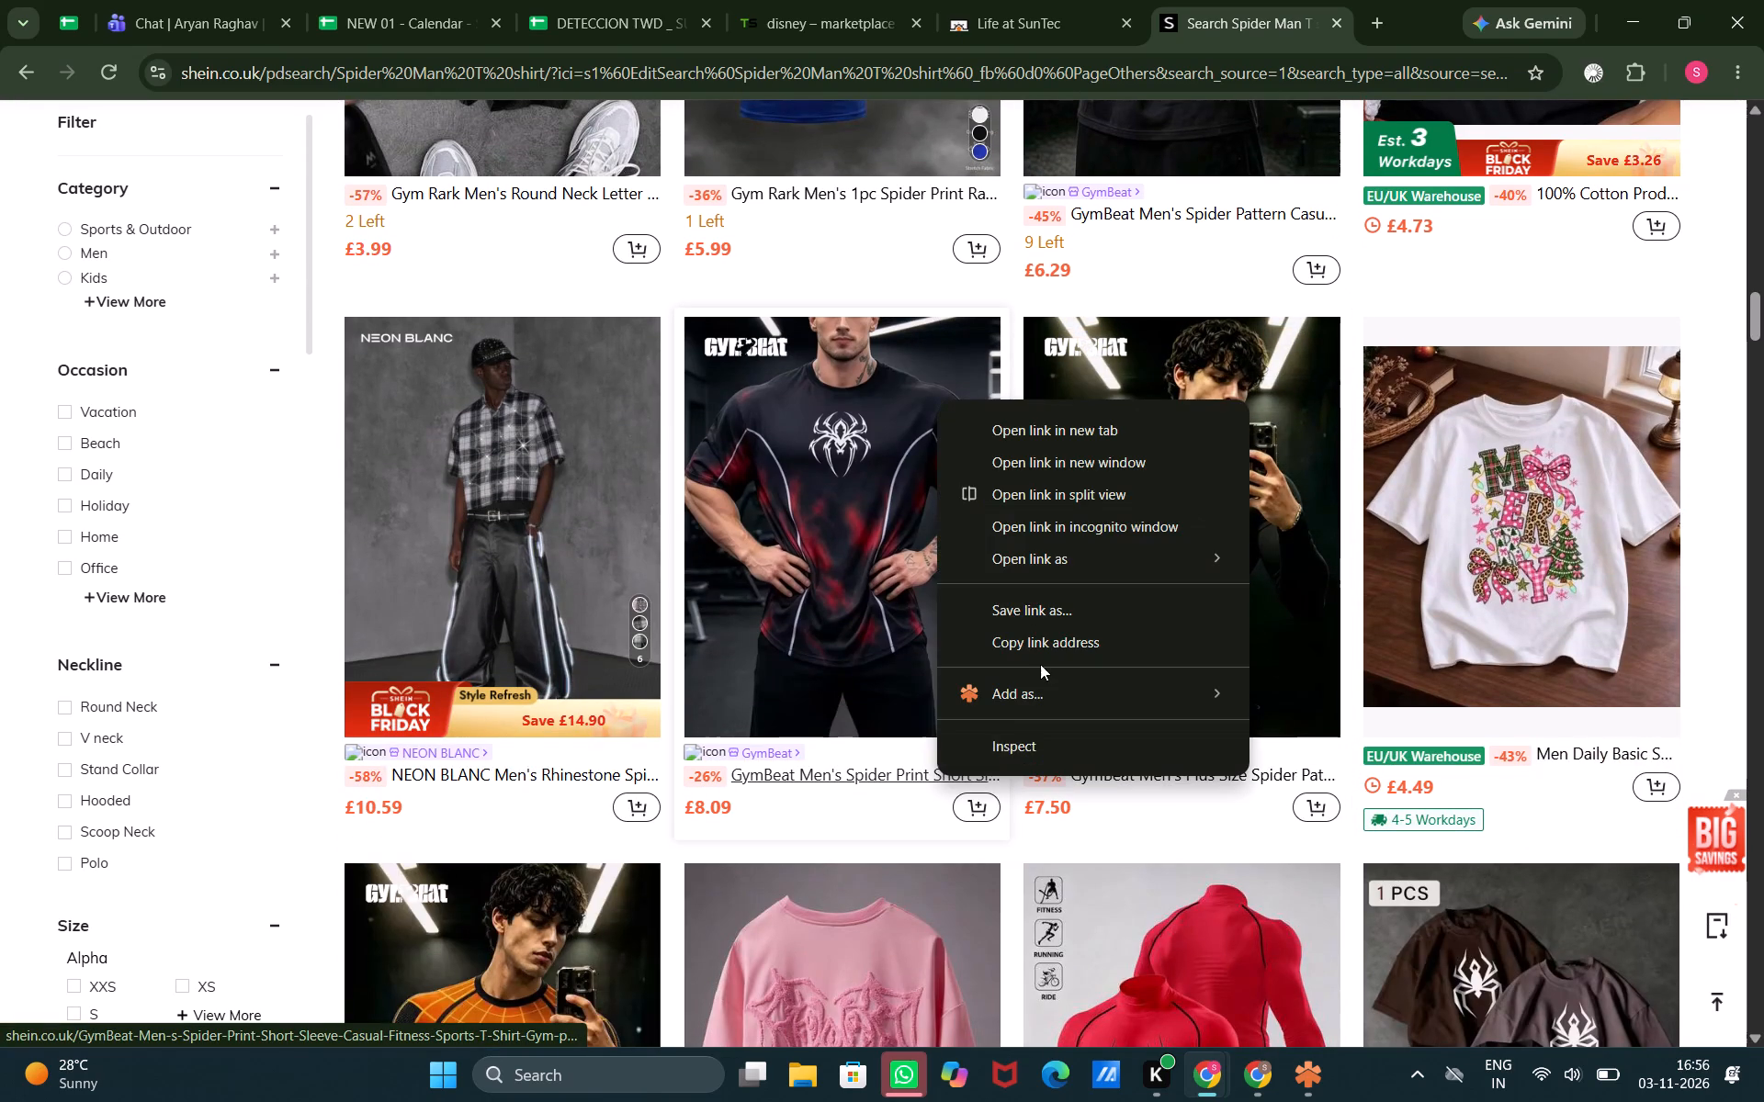
{"action": "left_click", "coordinate": [1038, 645]}
{"action": "key", "text": "ctrl+Tab"}
{"action": "key", "text": "ctrl+v"}
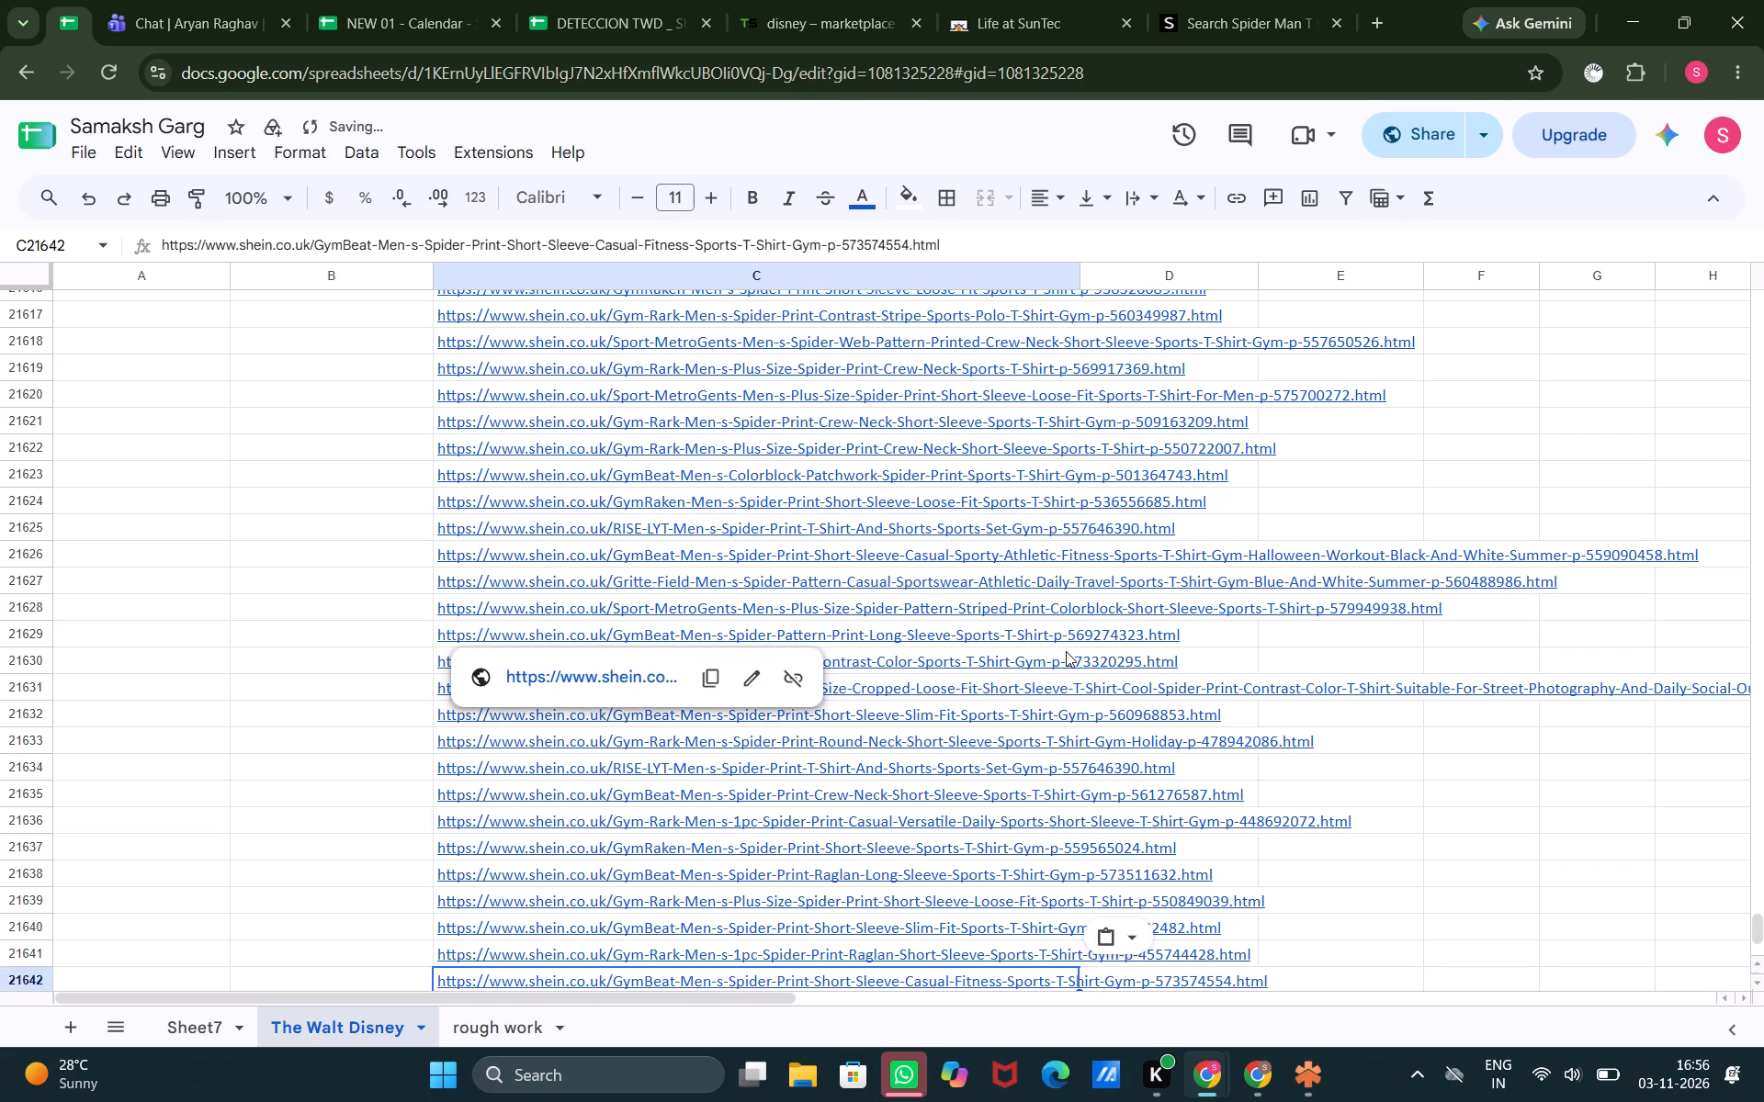
{"action": "key", "text": "Return"}
{"action": "key", "text": "Return"}
Add the SHEIN link for the orange GymBeat Men's Spider Print Raglan Short Sleeve T-shirt to cell C21643 of The Walt Disney sheet.
{"action": "key", "text": "ctrl+Tab"}
{"action": "key", "text": "ctrl+Tab"}
{"action": "key", "text": "ctrl+Tab"}
{"action": "key", "text": "ctrl+Tab"}
{"action": "key", "text": "ctrl+Tab"}
{"action": "key", "text": "ctrl+Tab"}
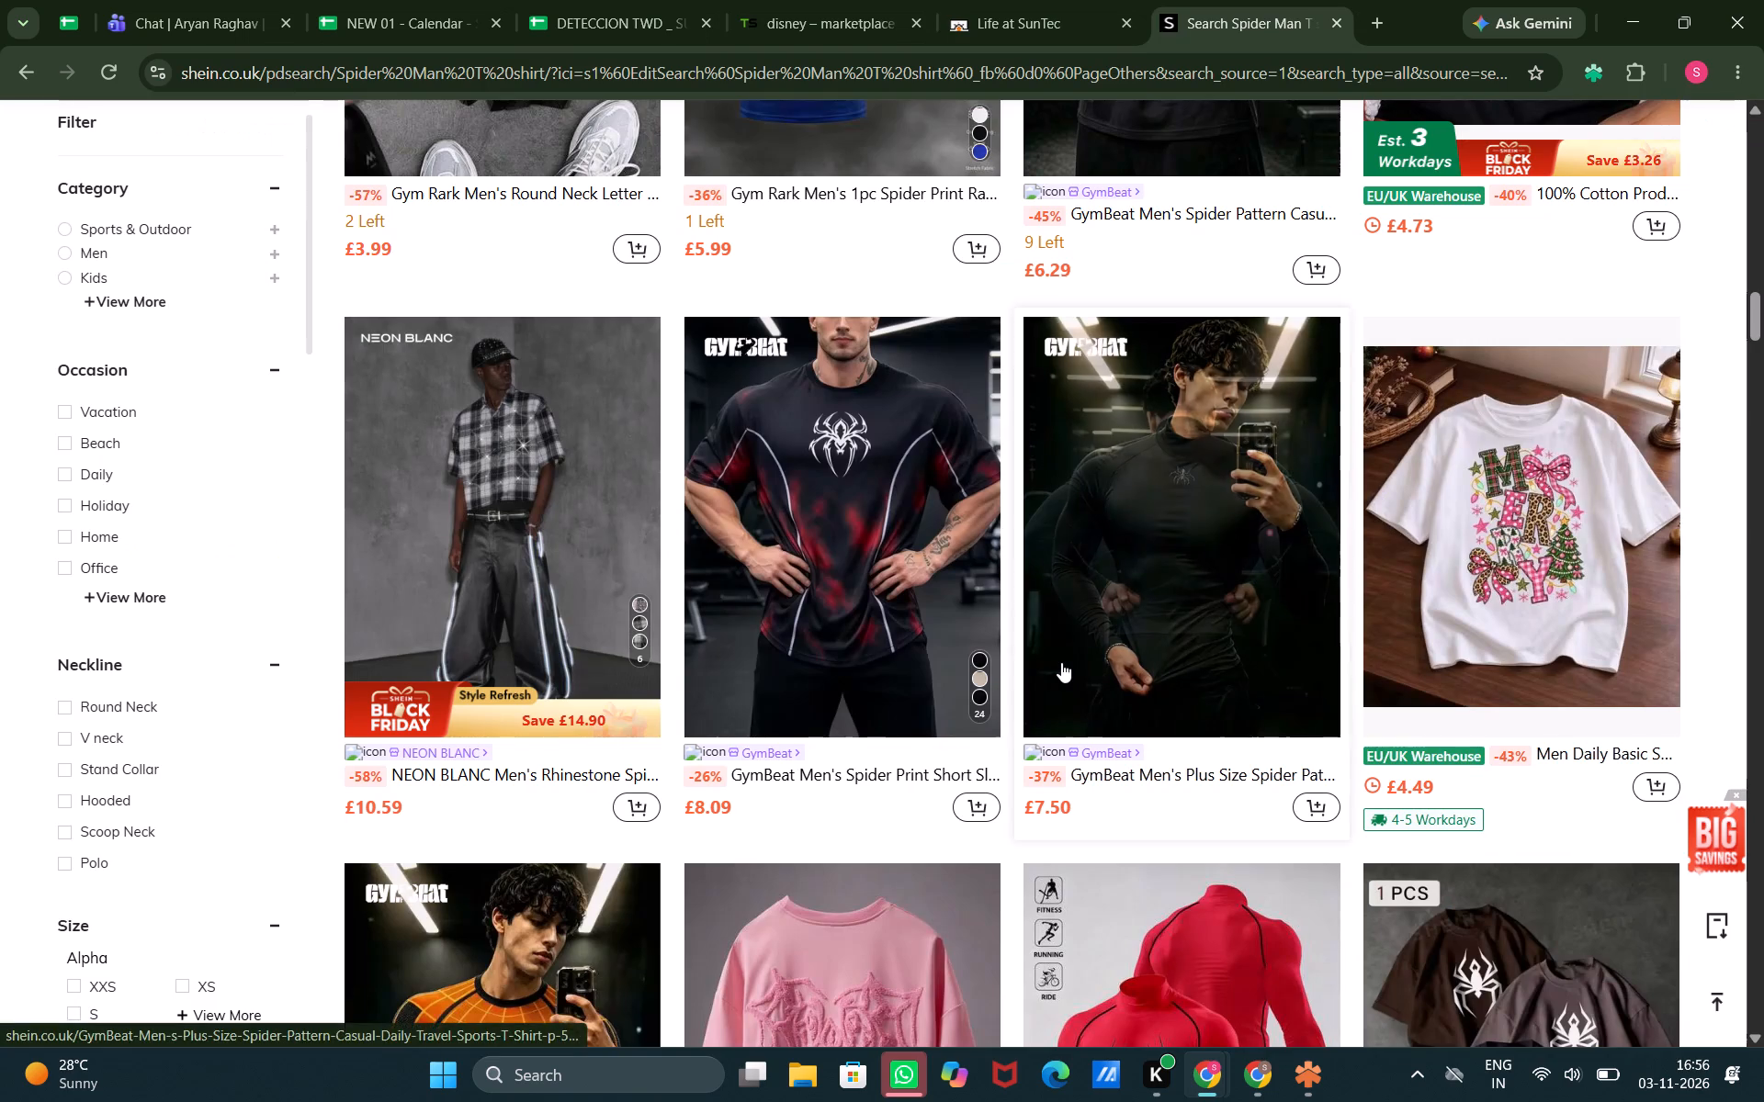
{"action": "scroll", "coordinate": [1064, 663], "scroll_direction": "down", "scroll_amount": 4}
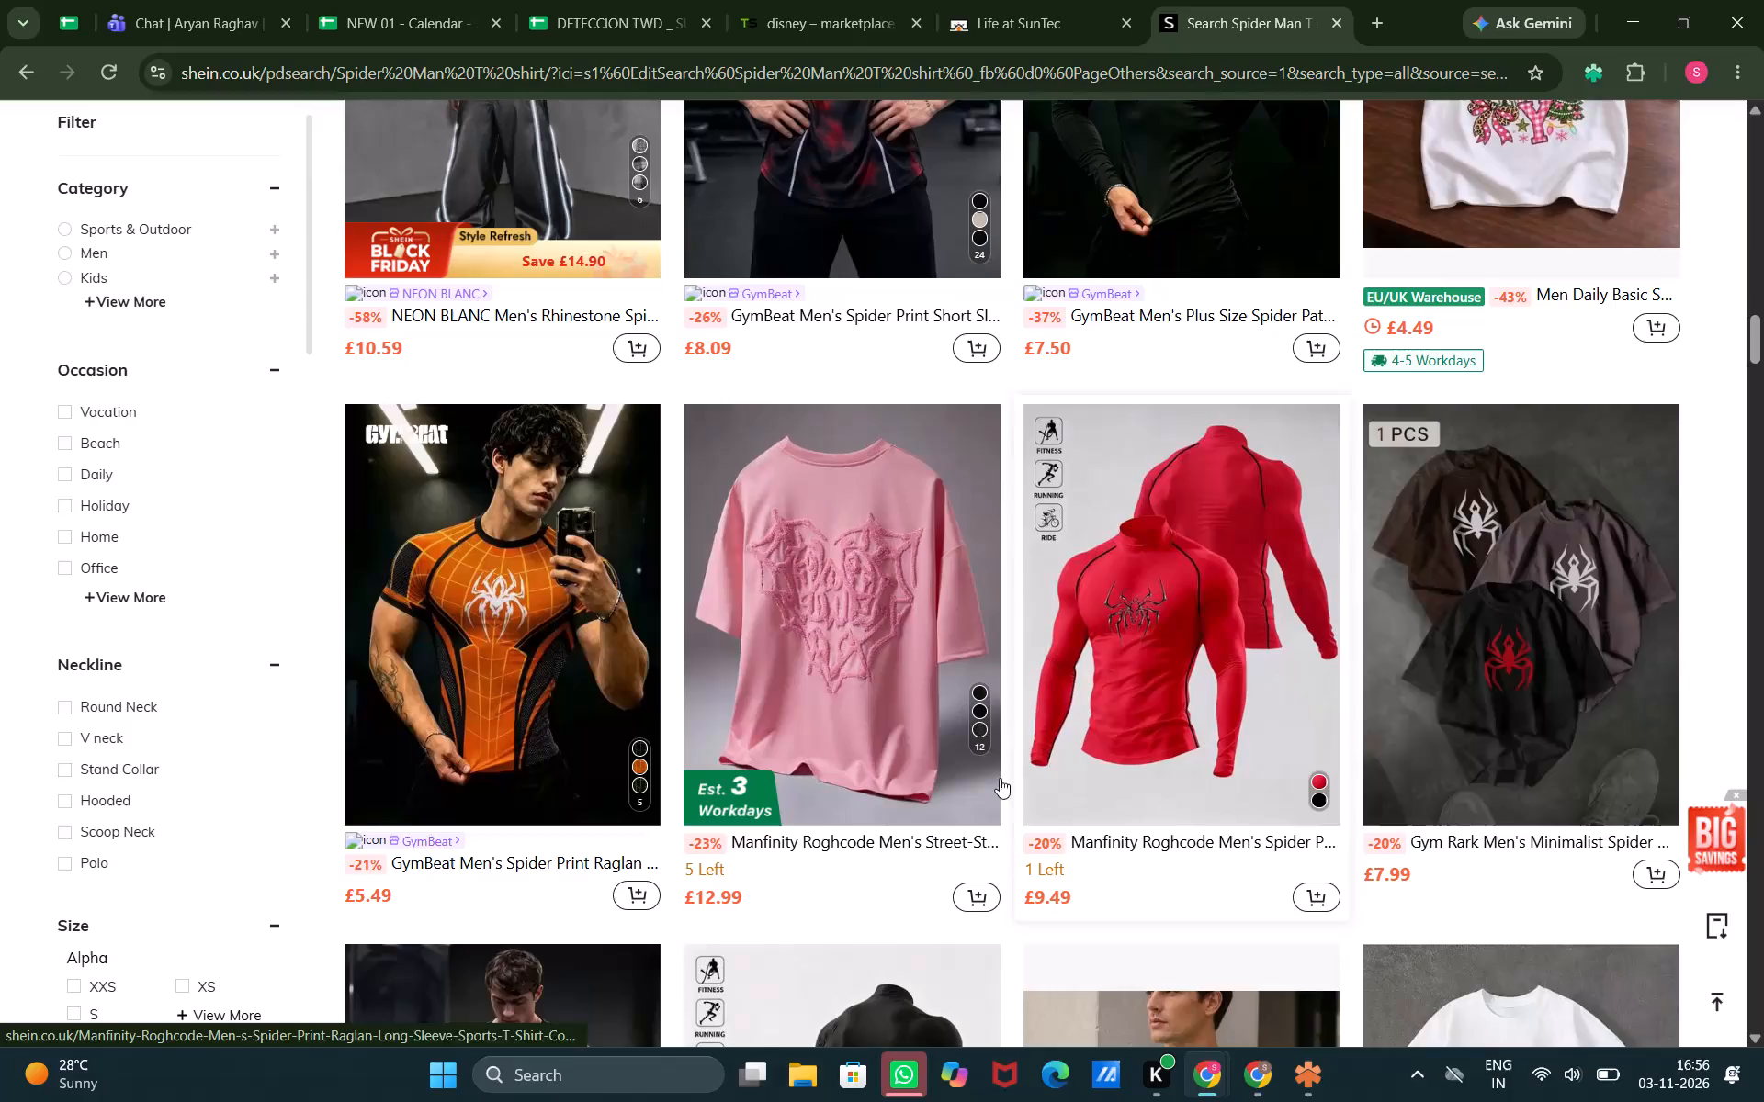
{"action": "right_click", "coordinate": [581, 872]}
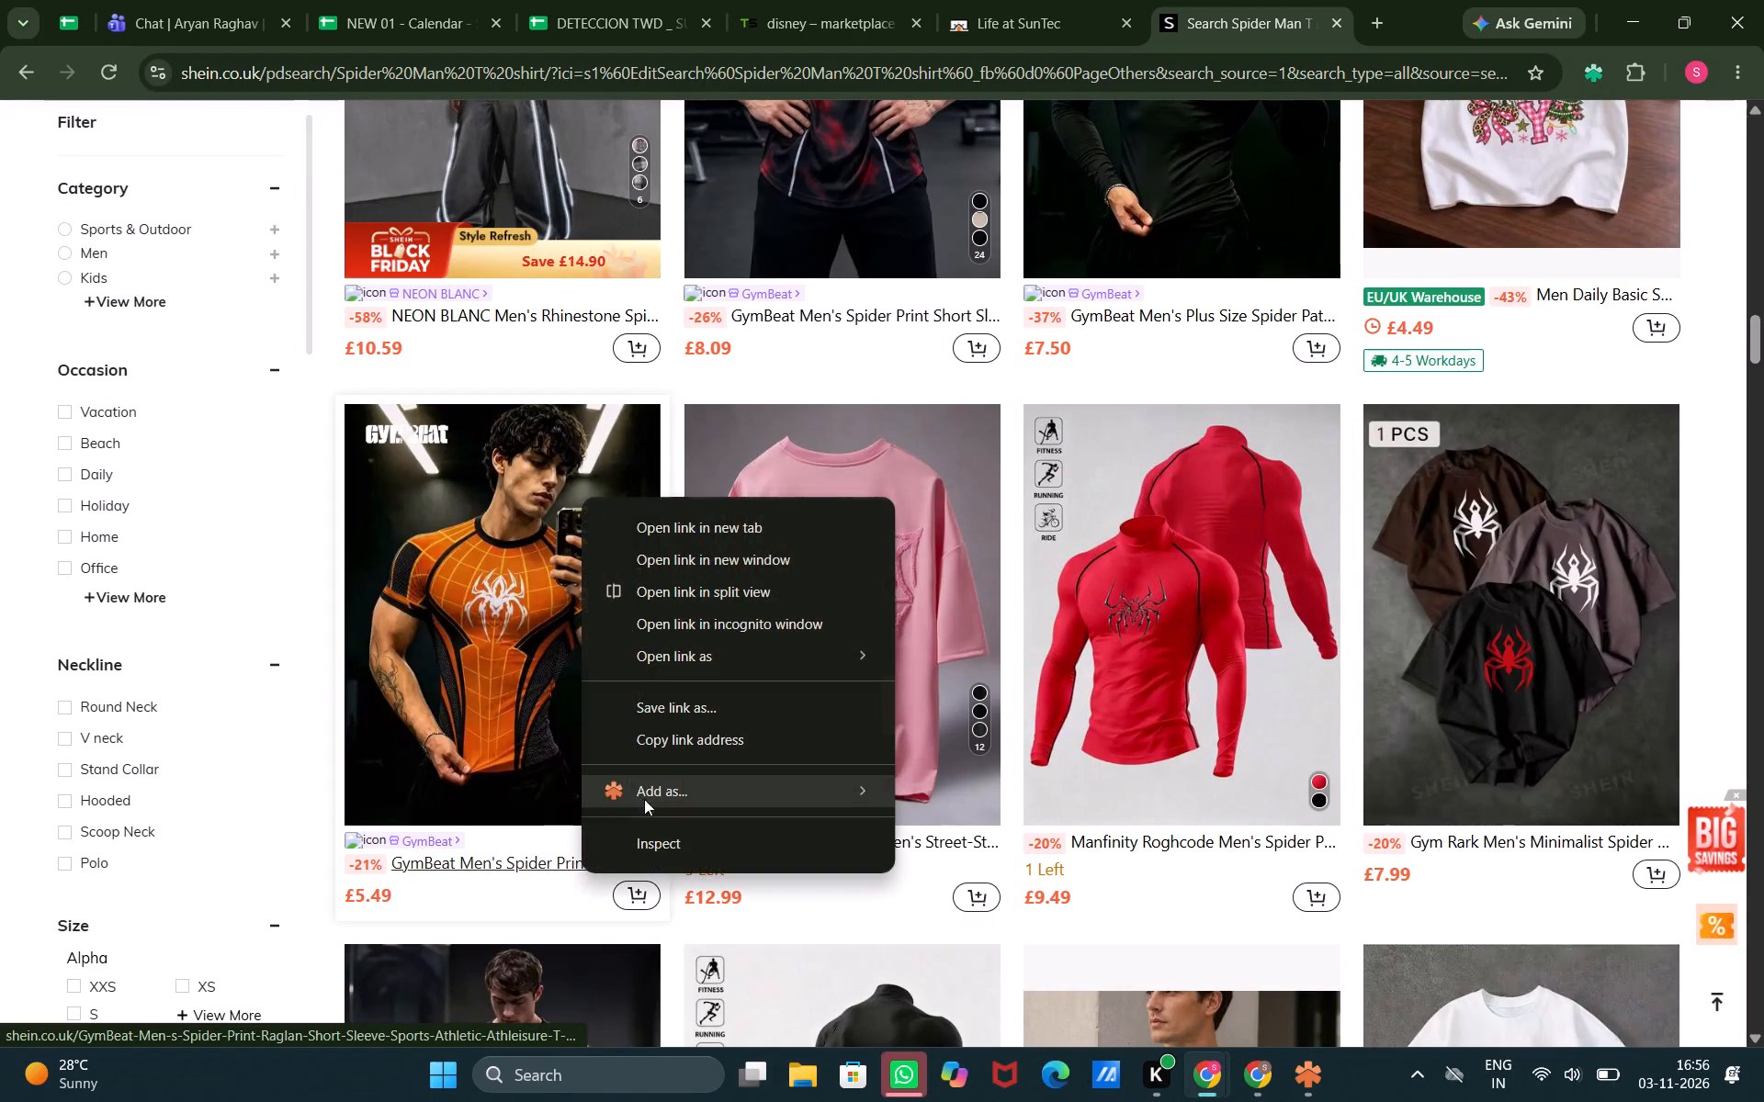
{"action": "left_click", "coordinate": [650, 749]}
{"action": "key", "text": "ctrl+Tab"}
{"action": "key", "text": "ctrl+v"}
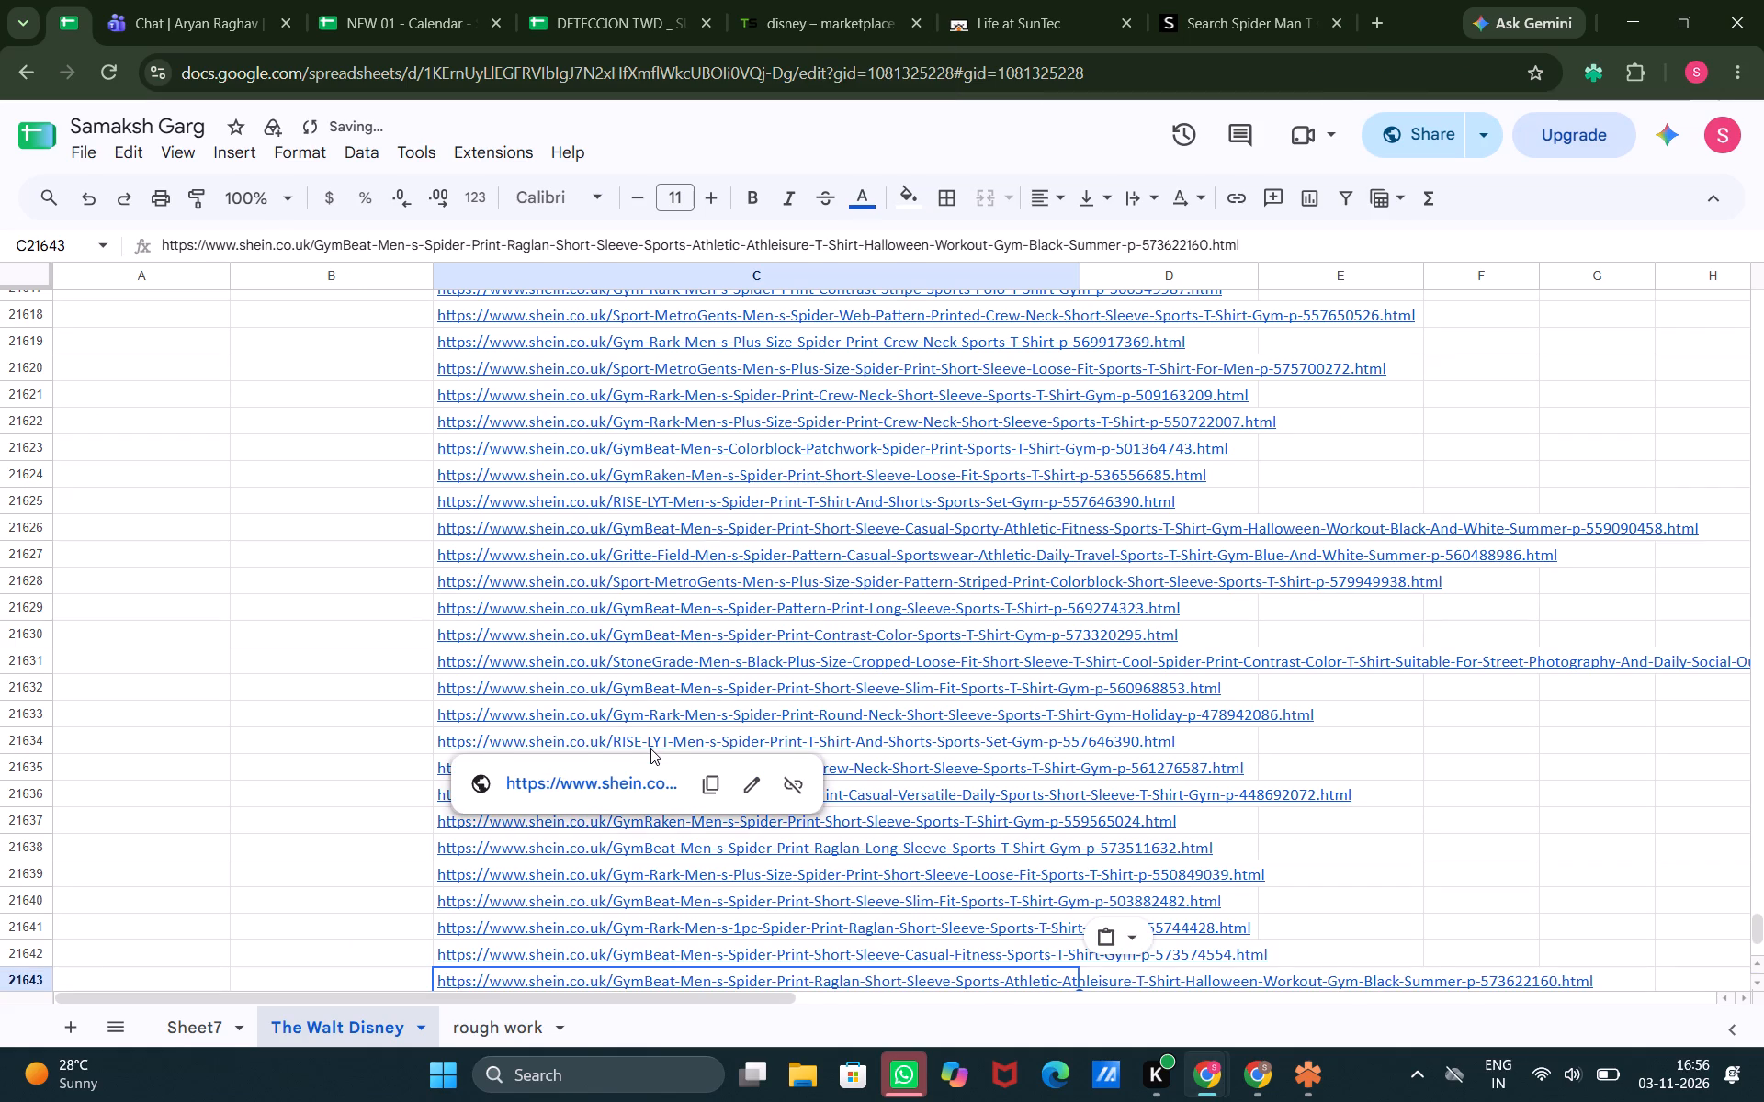
{"action": "key", "text": "Return"}
{"action": "key", "text": "Return"}
Return to SHEIN's Spider Man T shirt results and find the next spider-print T-shirt to collect.
{"action": "key", "text": "ctrl+Tab"}
{"action": "key", "text": "ctrl+Tab"}
{"action": "key", "text": "ctrl+Tab"}
{"action": "key", "text": "ctrl+Tab"}
{"action": "key", "text": "ctrl+Tab"}
{"action": "key", "text": "ctrl+Tab"}
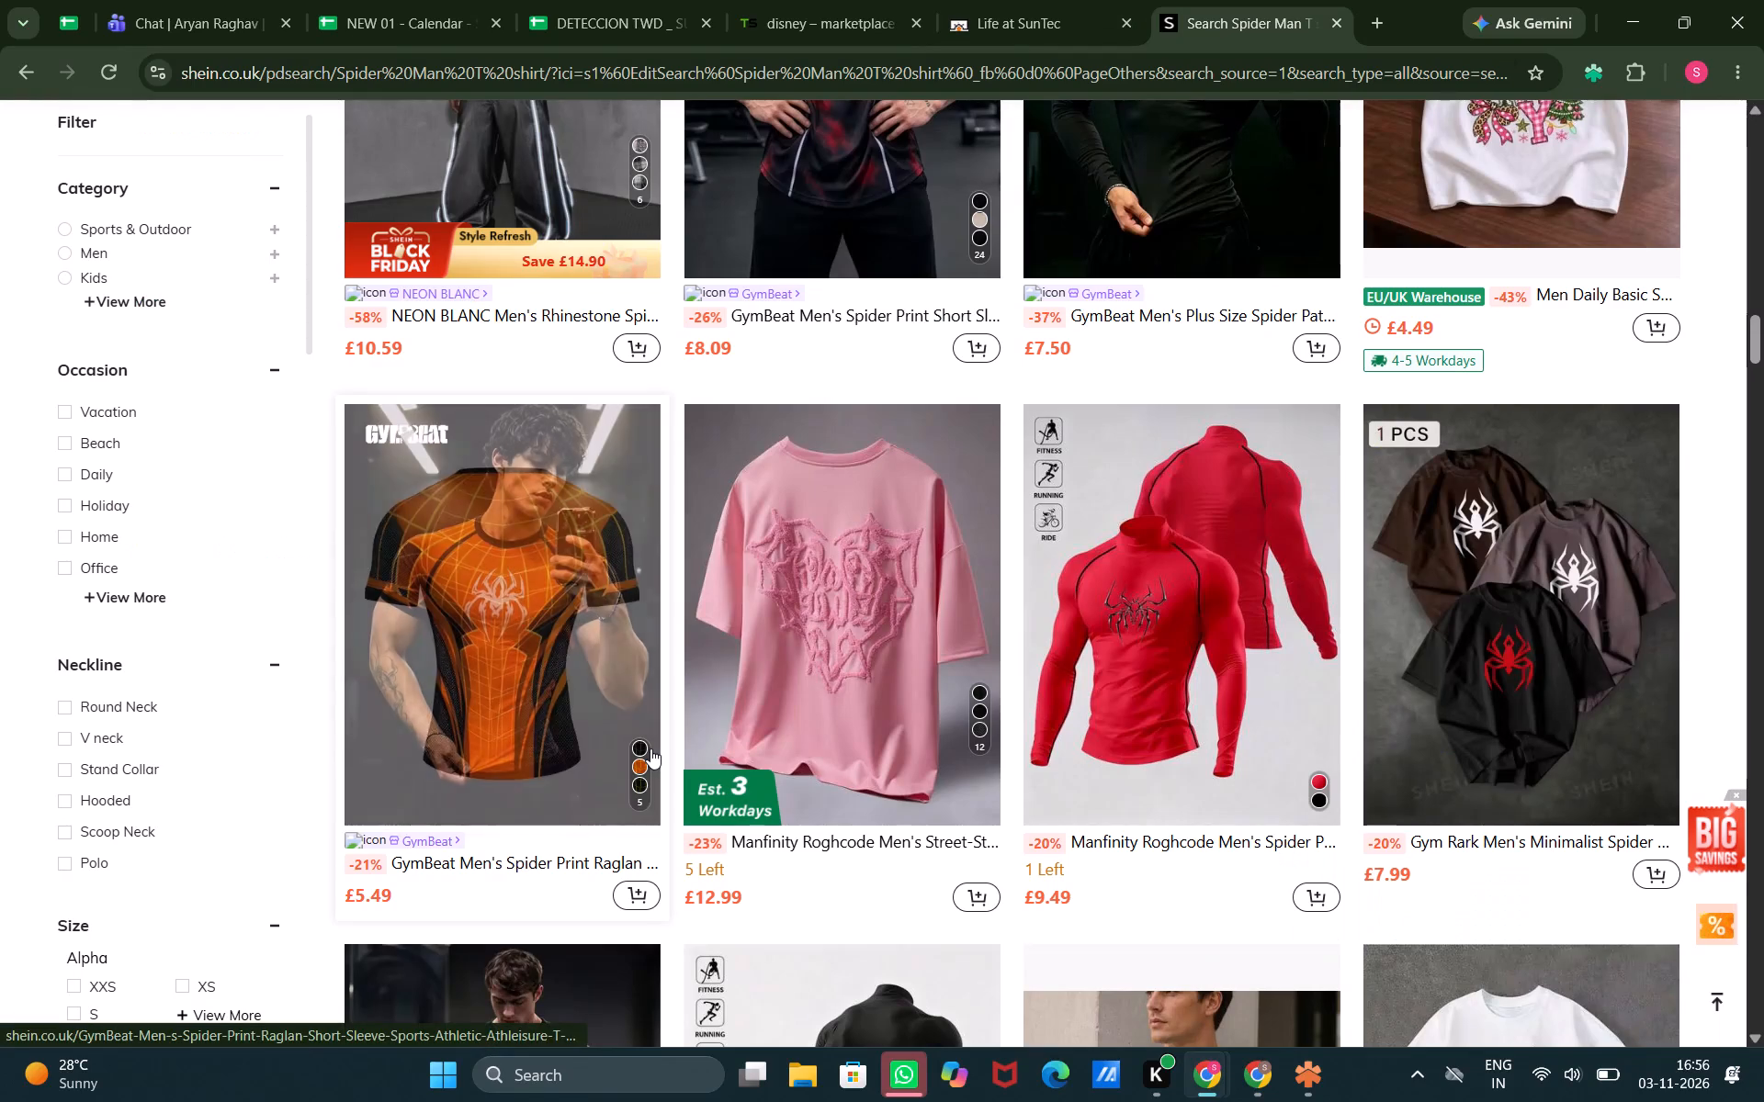
{"action": "scroll", "coordinate": [650, 748], "scroll_direction": "down", "scroll_amount": 5}
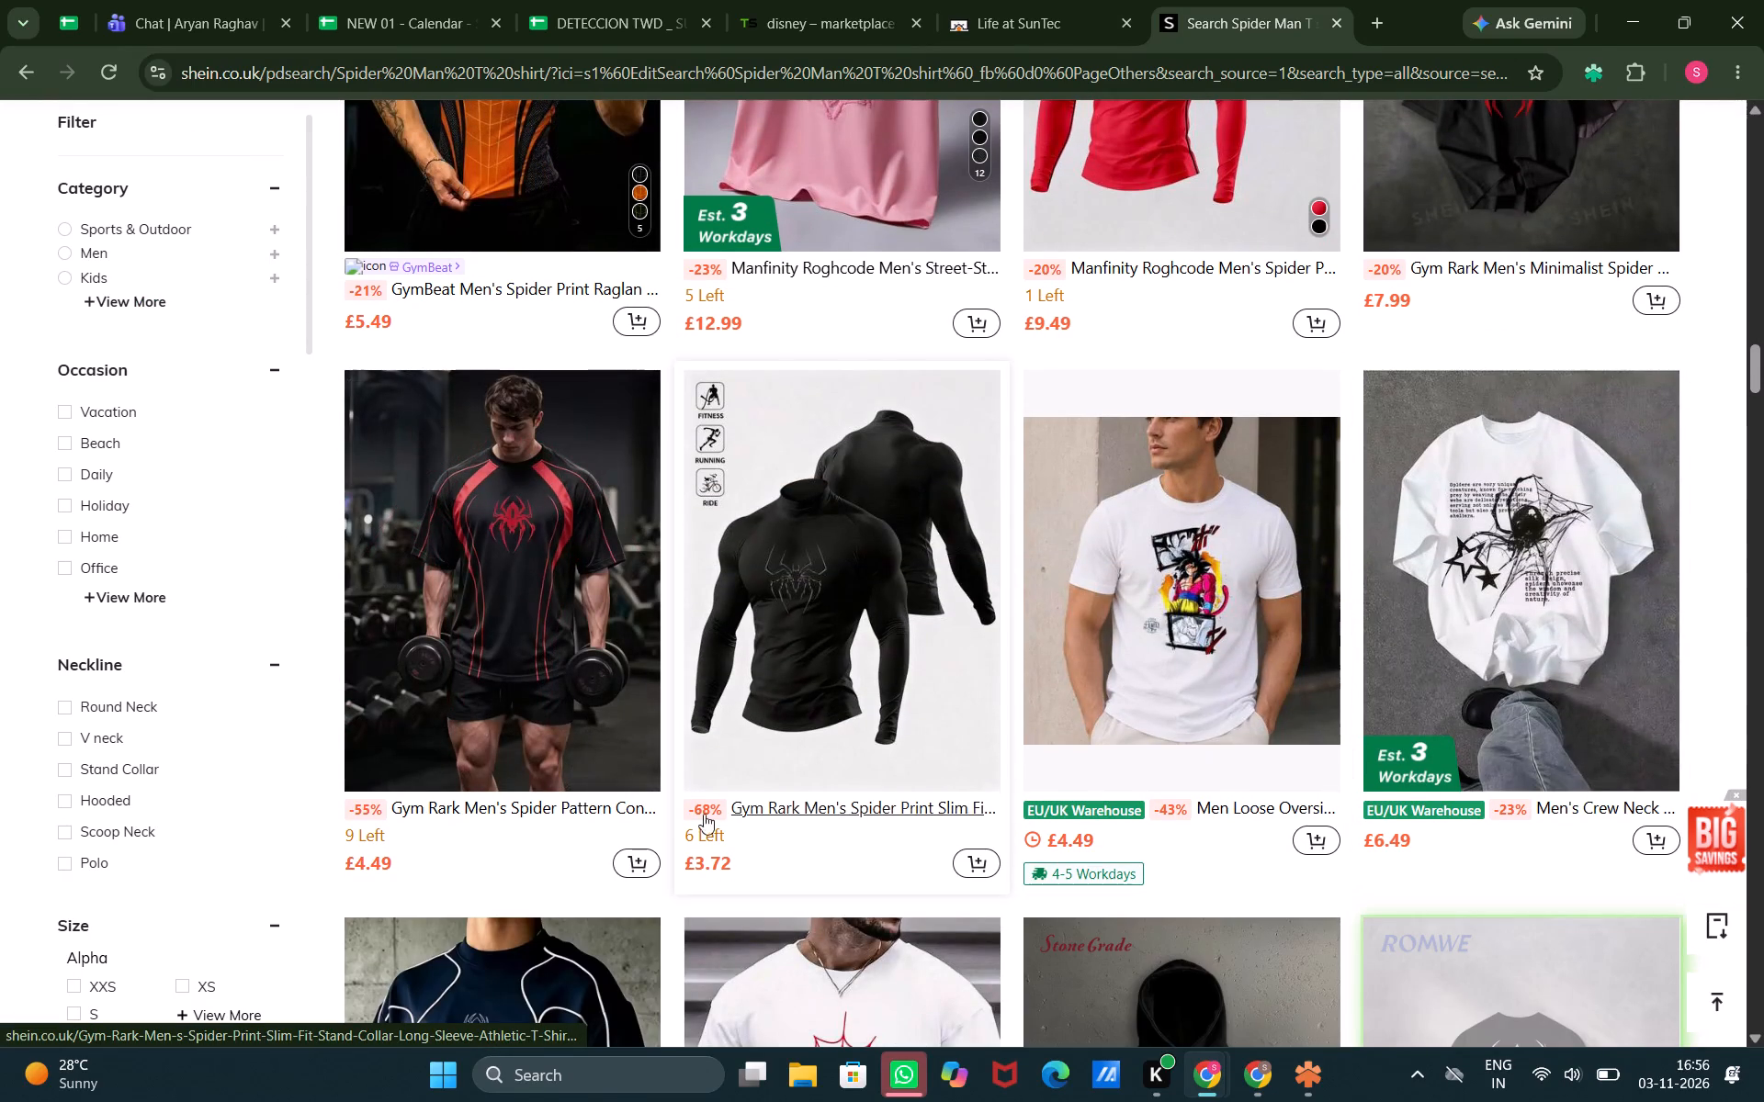
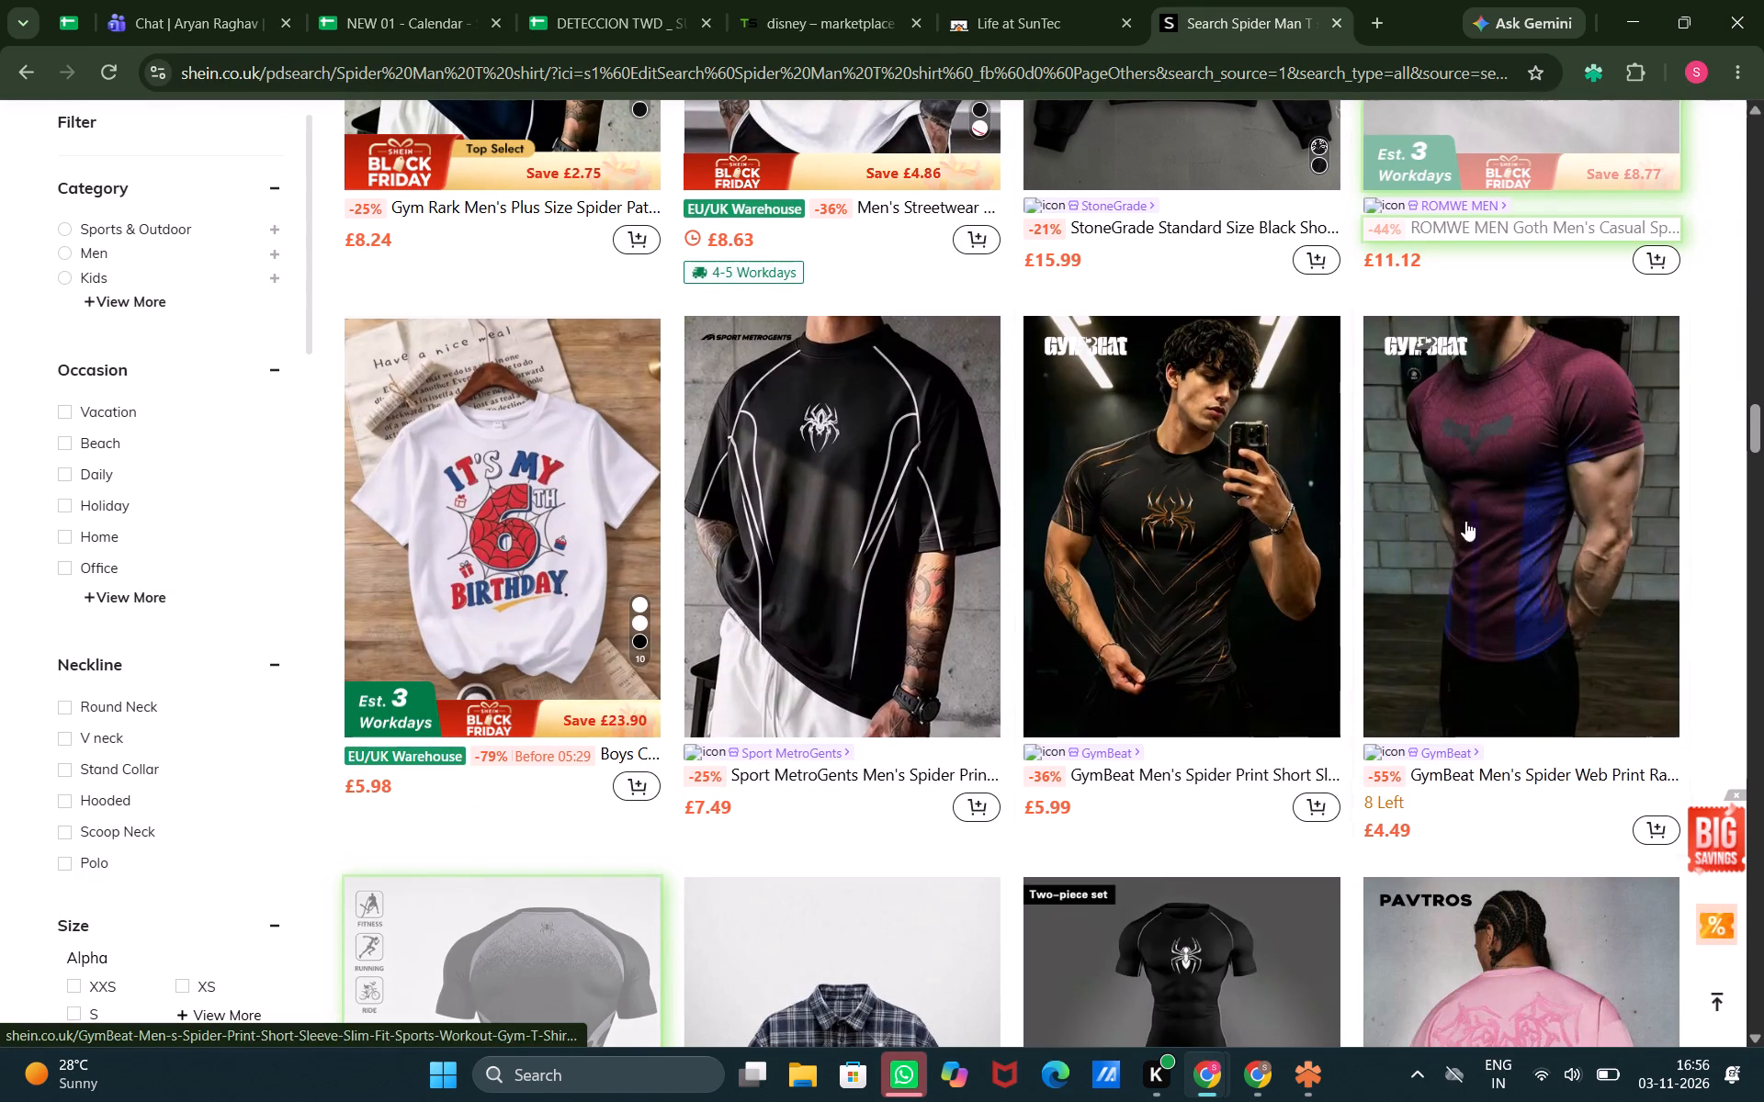
Copy the SHEIN product link for the black GymBeat Men's Spider Print T-shirt priced £5.99.
{"action": "right_click", "coordinate": [1212, 783]}
{"action": "left_click", "coordinate": [1267, 660]}
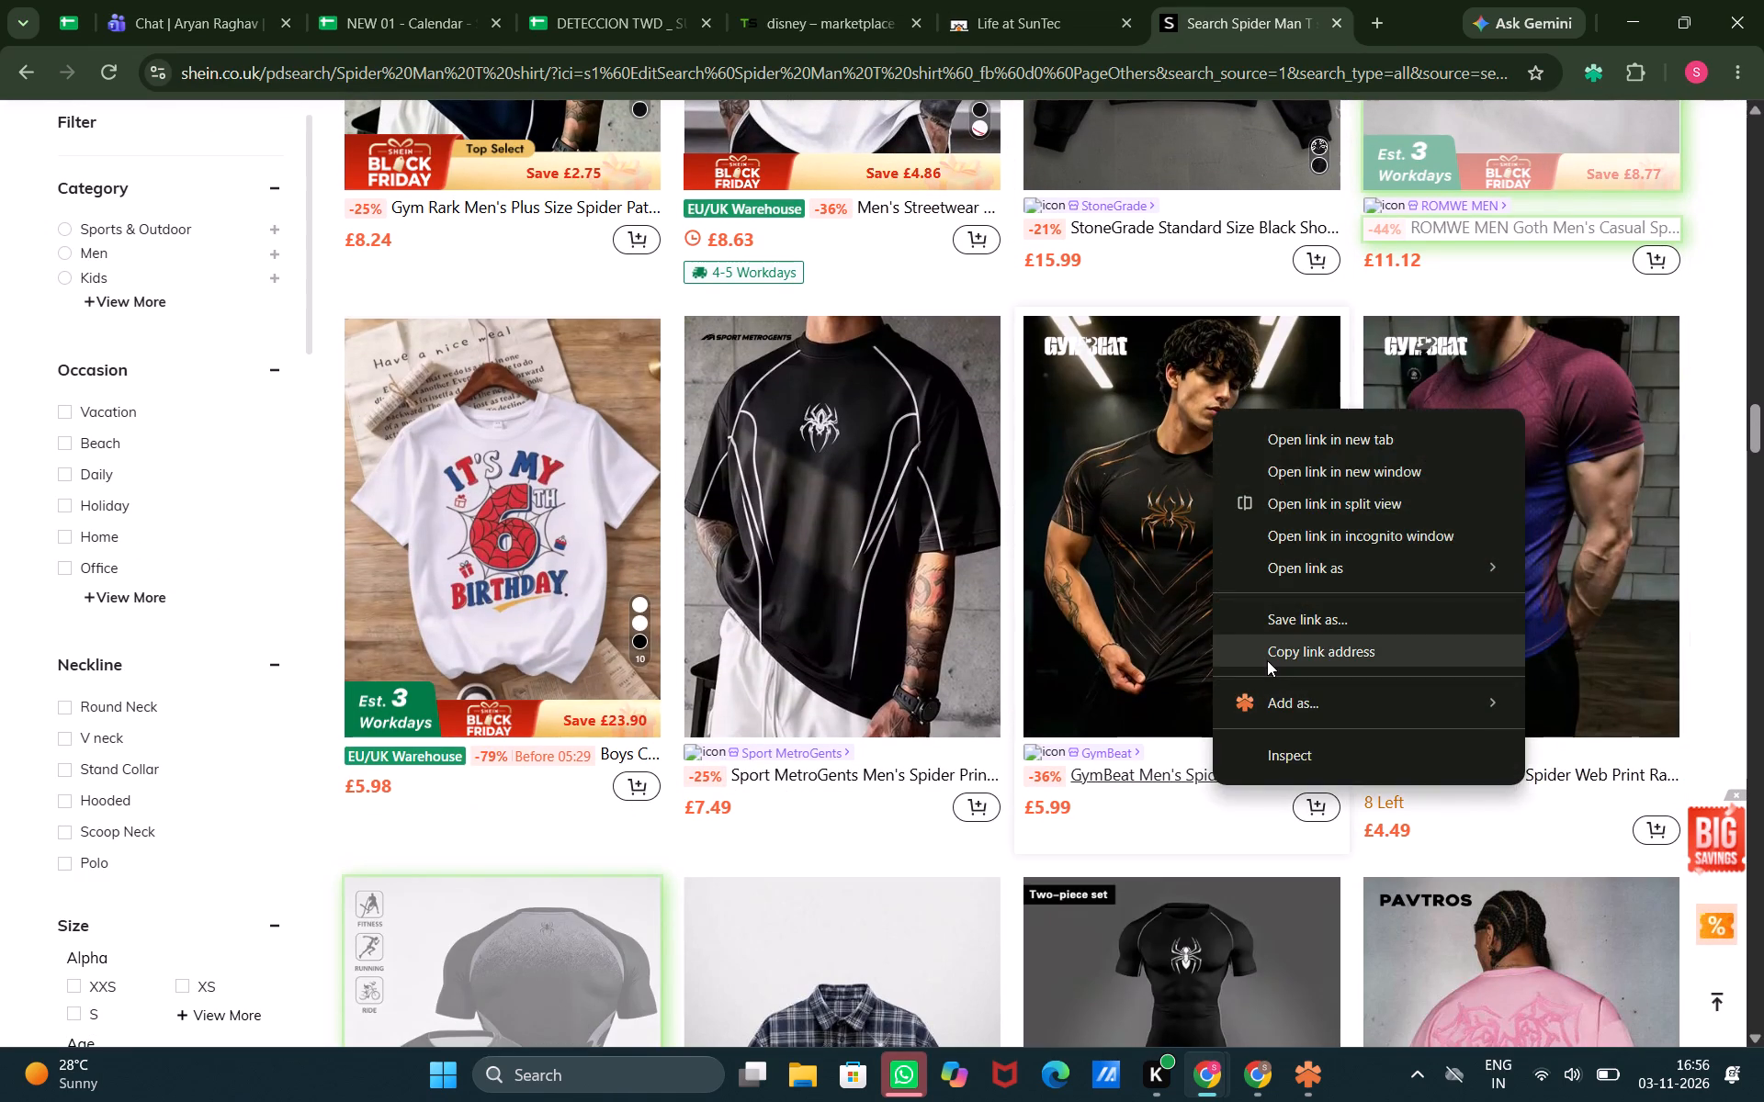
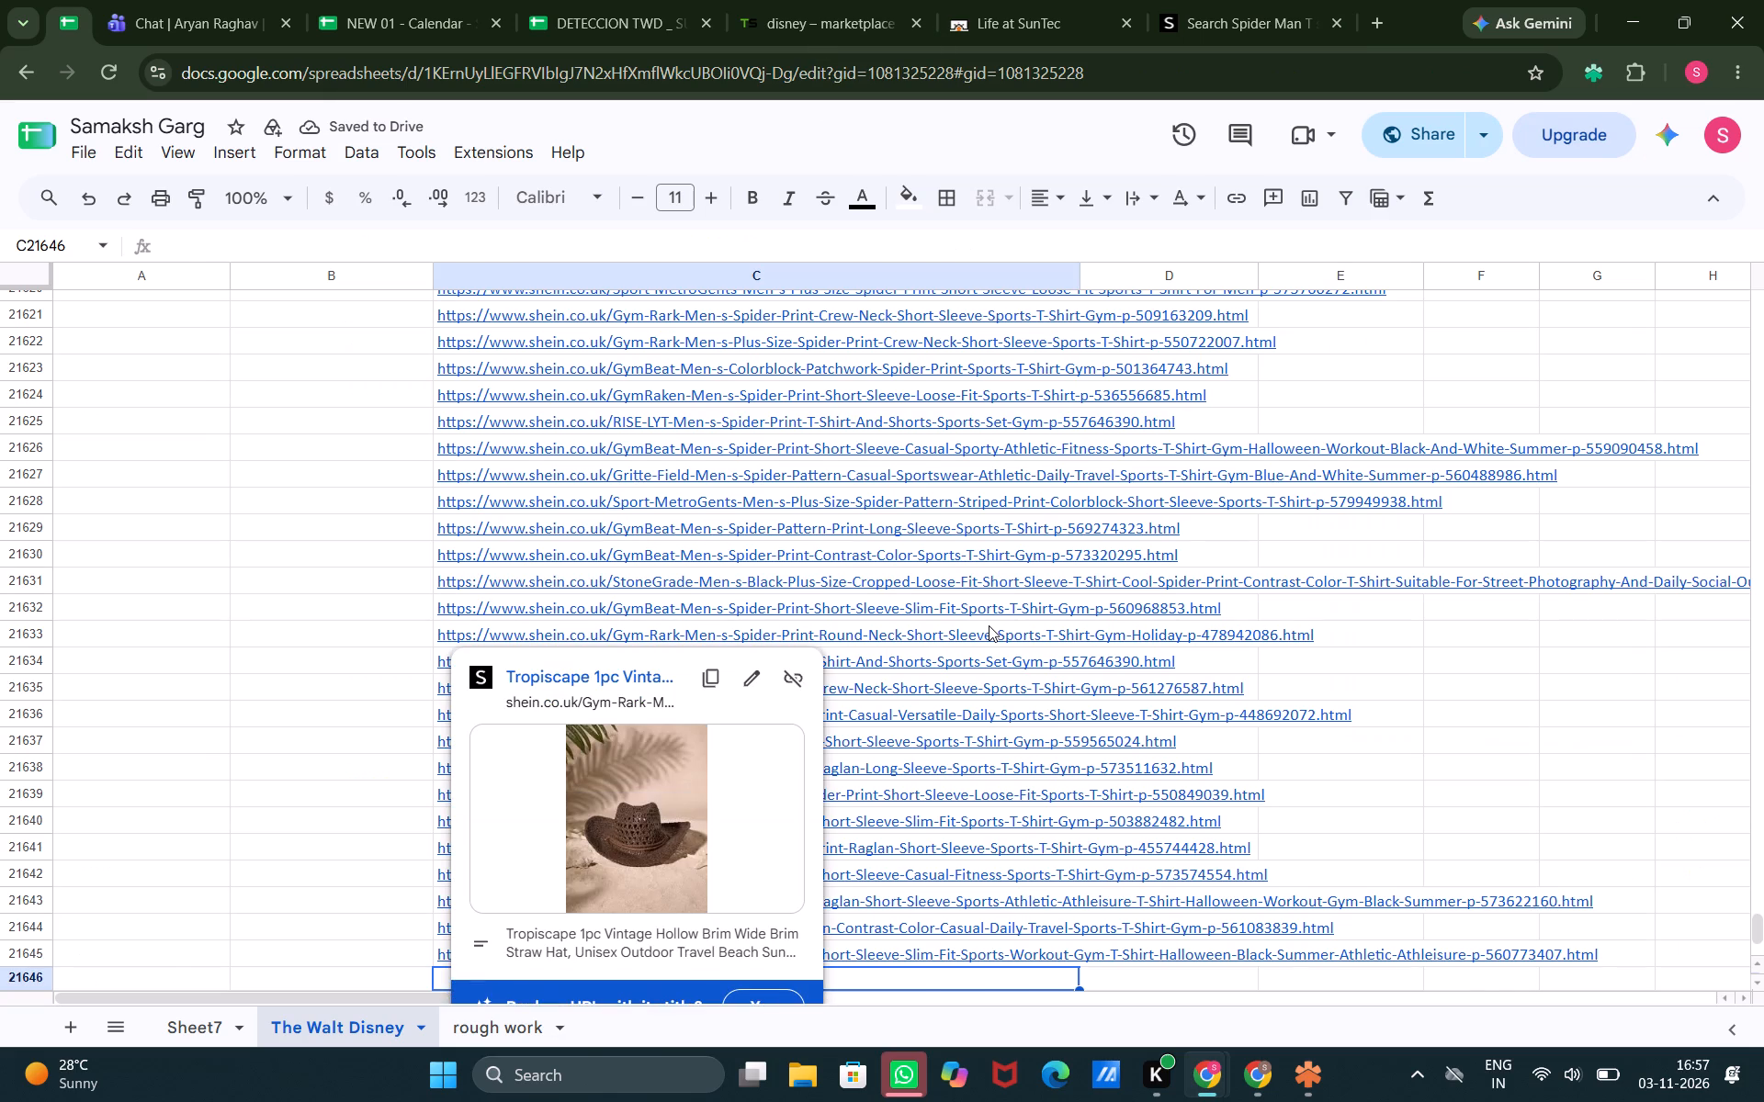
Enter the copied SHEIN product link in column C, row 21646 of The Walt Disney sheet.
{"action": "key", "text": "Return"}
{"action": "key", "text": "Return"}
Add the SHEIN link for the £11.83 Gym Rark Men's Spider Print two-piece set to row 21647 of The Walt Disney sheet.
{"action": "key", "text": "ctrl+Tab"}
{"action": "key", "text": "ctrl+Tab"}
{"action": "key", "text": "ctrl+Tab"}
{"action": "key", "text": "ctrl+Tab"}
{"action": "key", "text": "ctrl+Tab"}
{"action": "key", "text": "ctrl+Tab"}
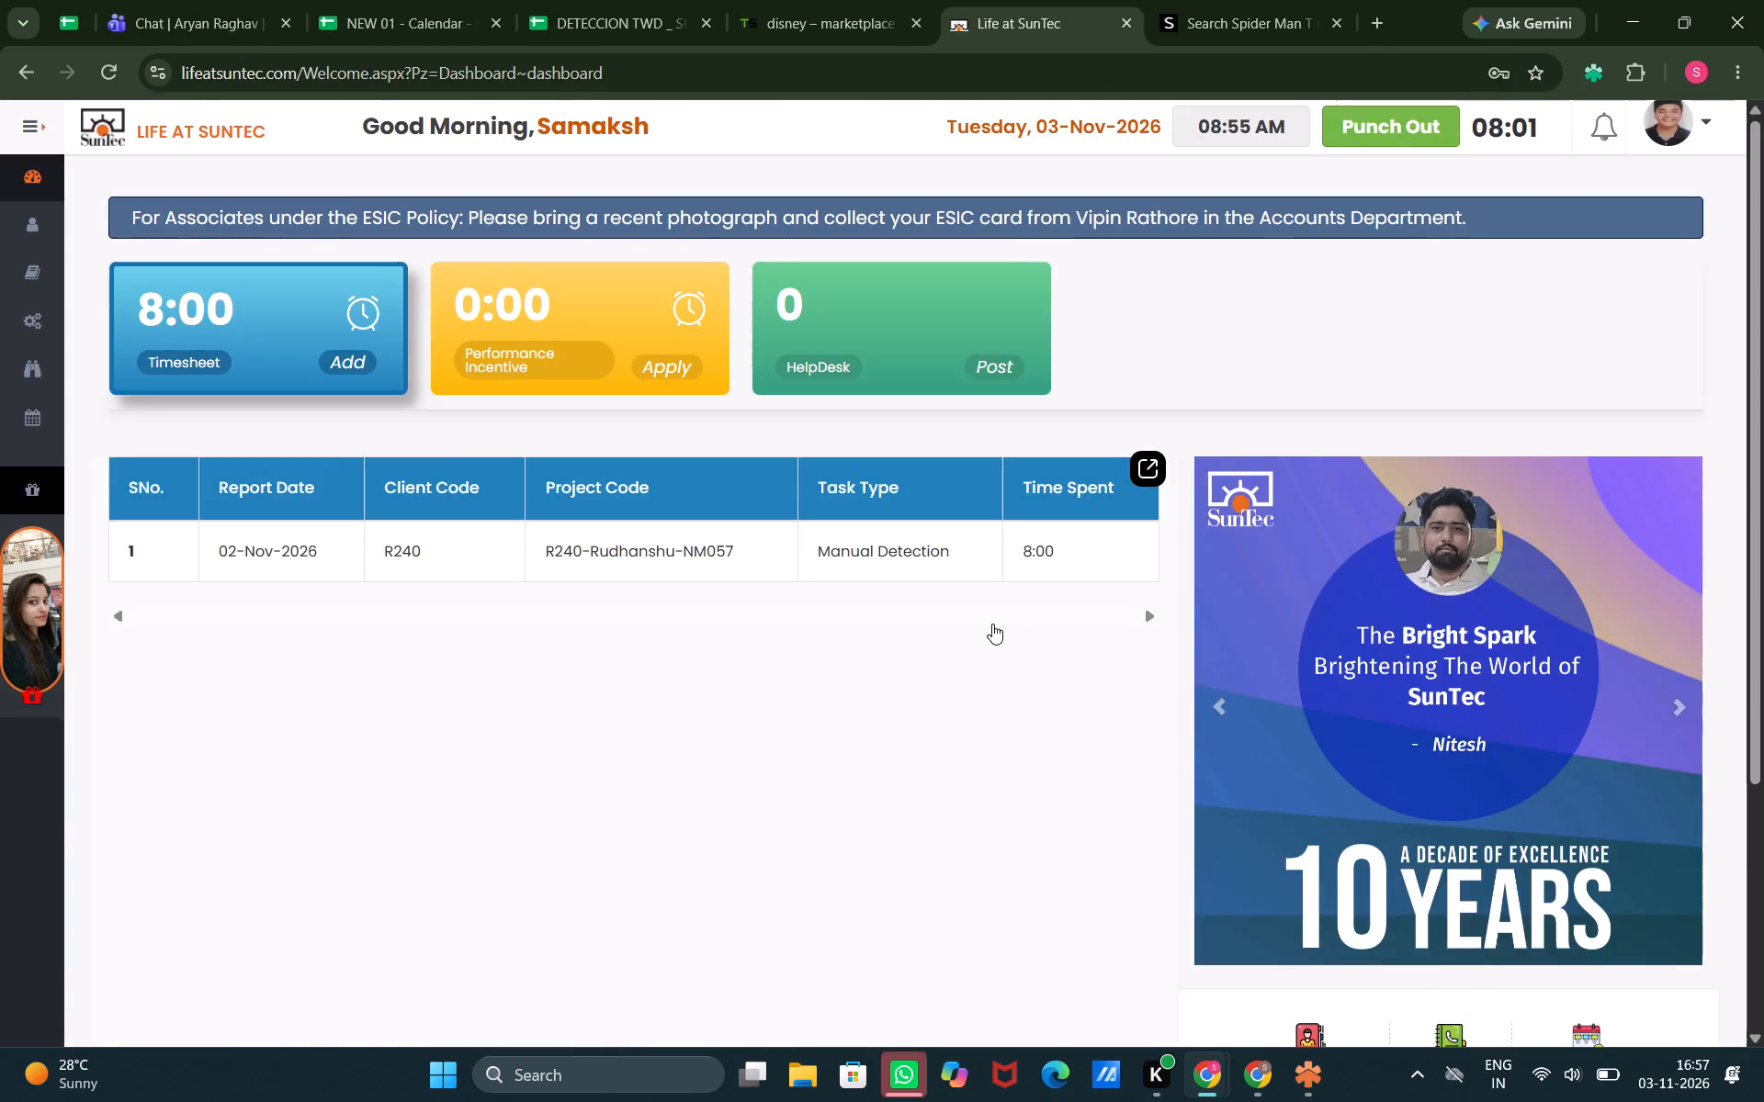
{"action": "scroll", "coordinate": [1091, 630], "scroll_direction": "down", "scroll_amount": 6}
{"action": "right_click", "coordinate": [1225, 626]}
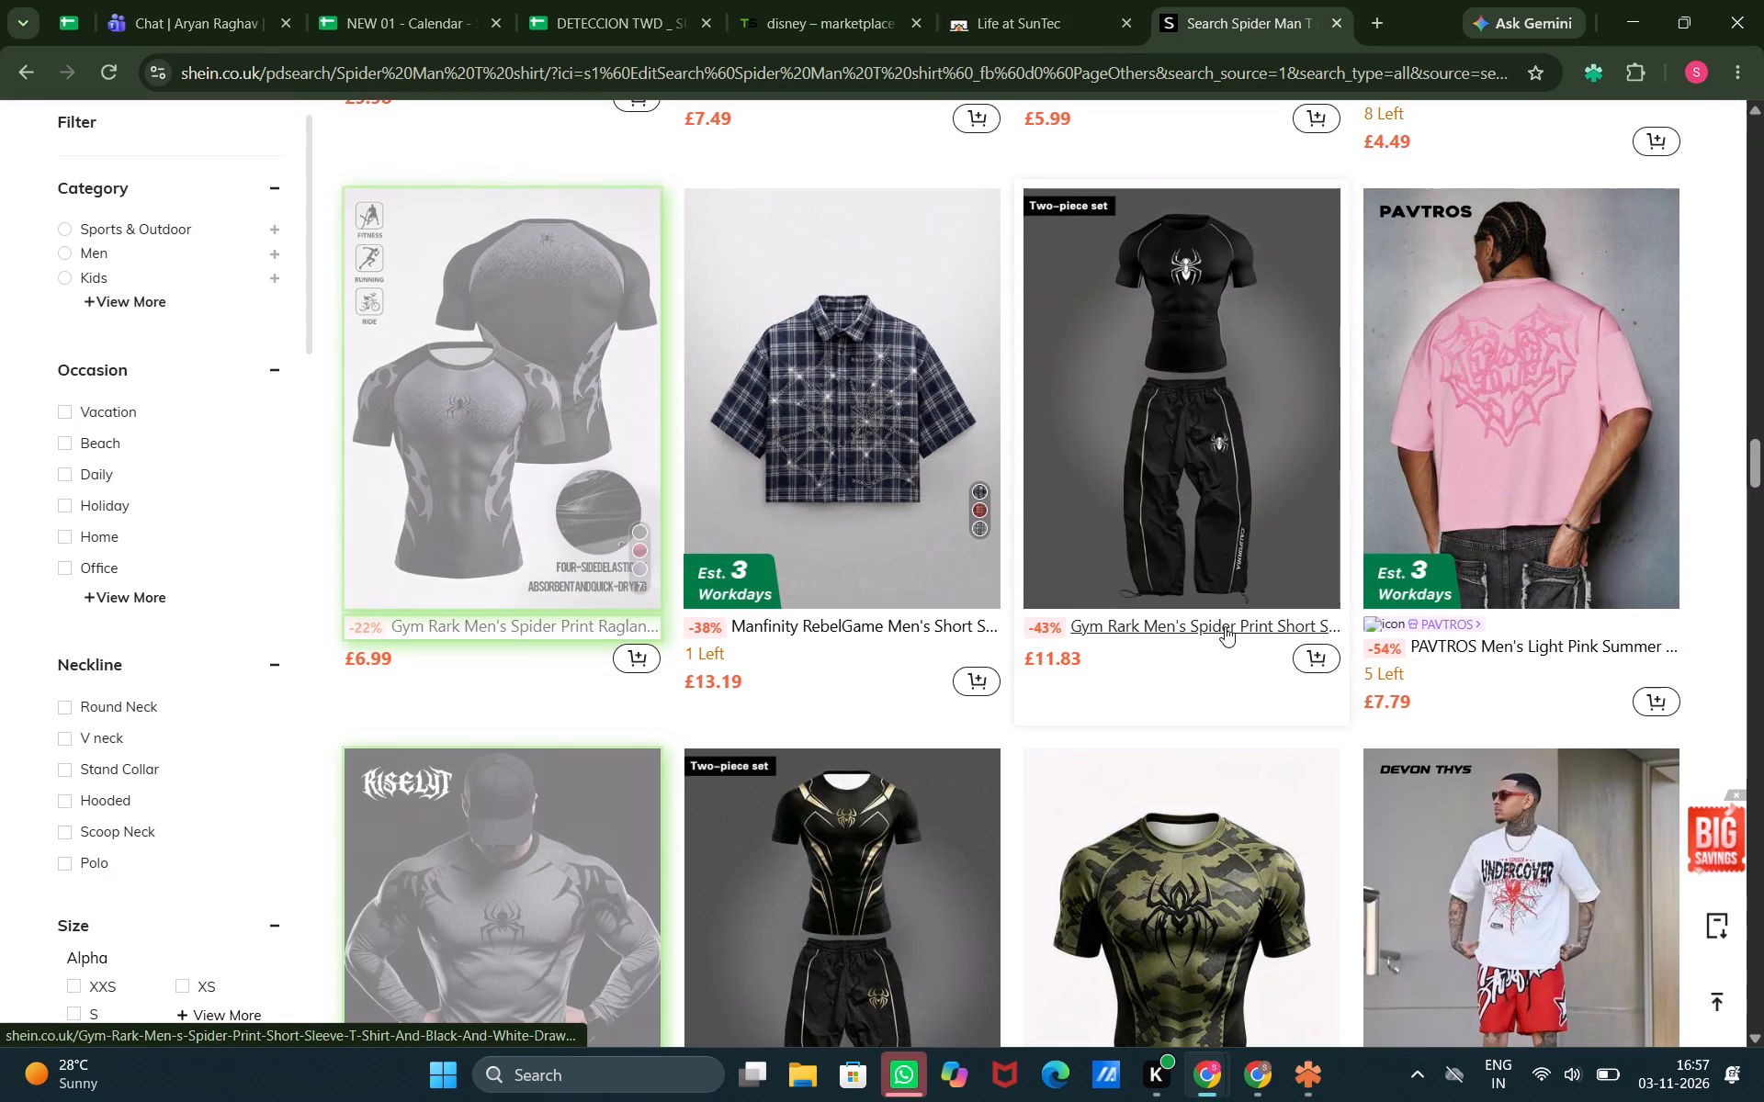
{"action": "left_click", "coordinate": [1314, 880]}
{"action": "key", "text": "ctrl+Tab"}
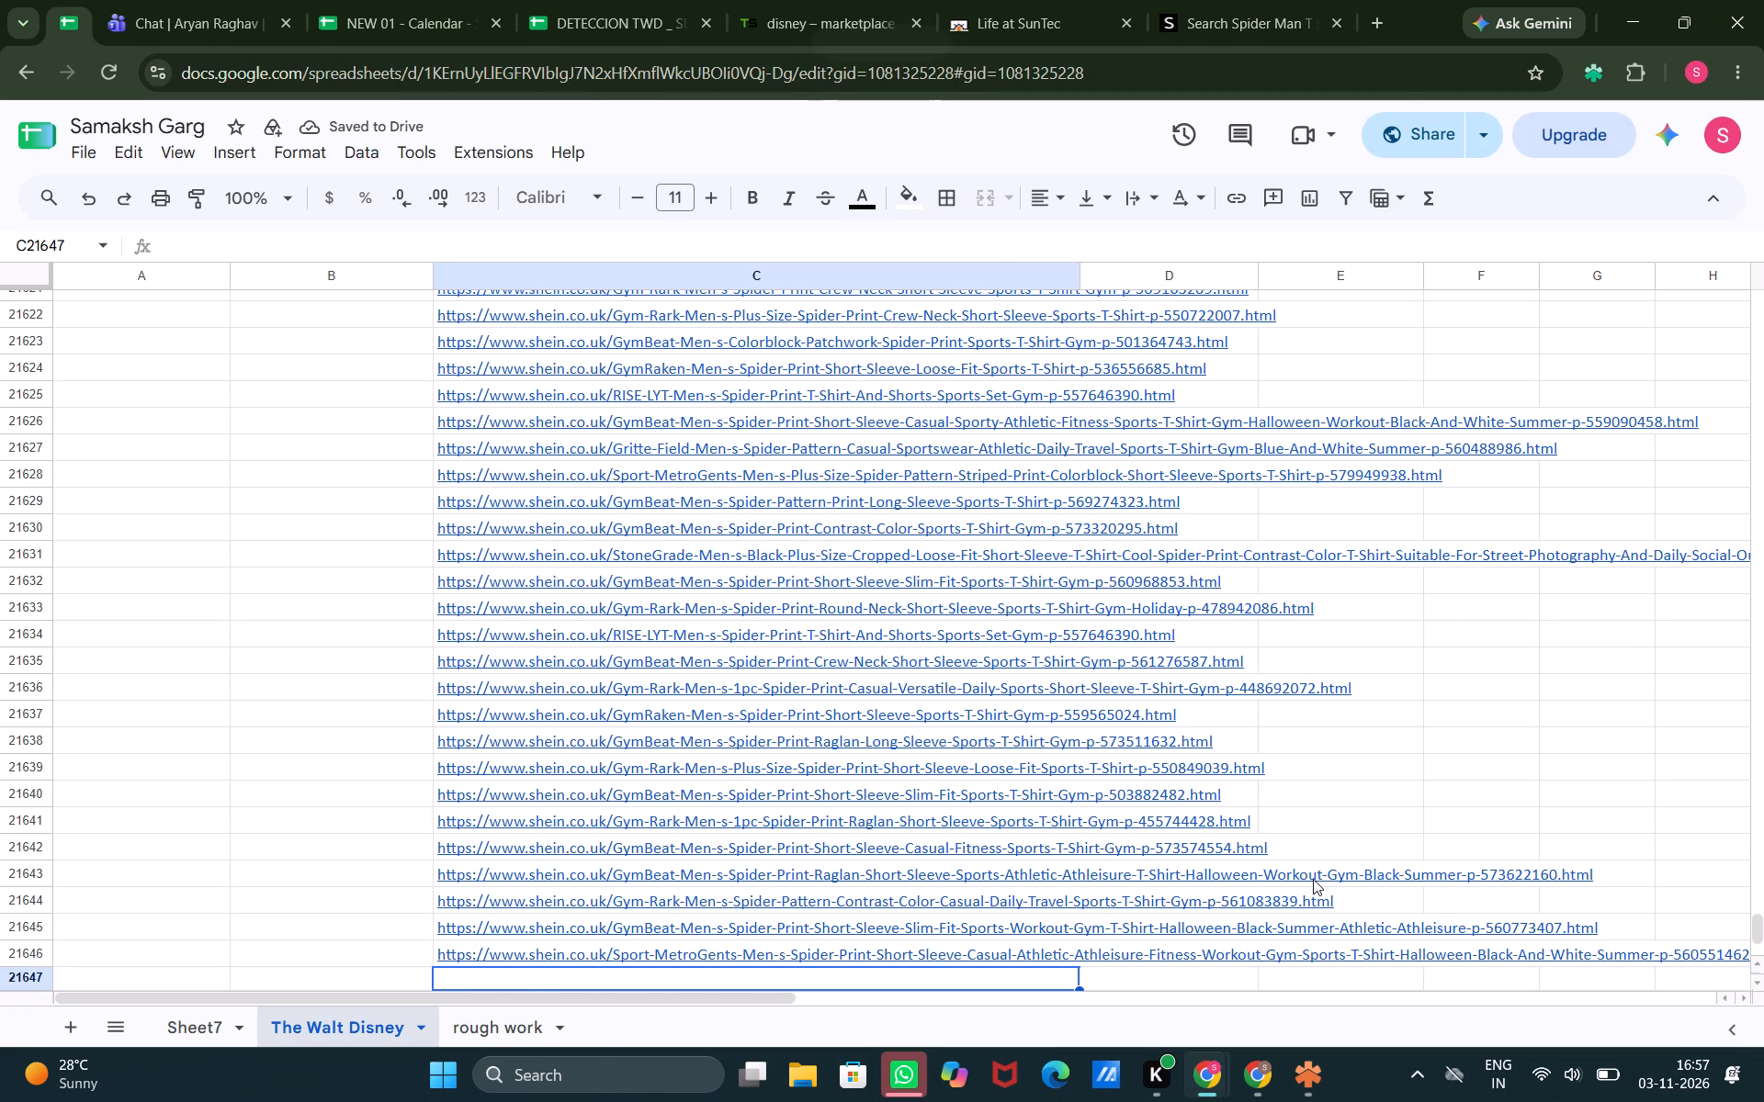
{"action": "key", "text": "ctrl+v"}
{"action": "key", "text": "Return"}
{"action": "key", "text": "Return"}
Add the SHEIN link for the £14.74 black and gold Gym Rark spider two-piece set to row 21648 of The Walt Disney sheet.
{"action": "key", "text": "ctrl+Tab"}
{"action": "key", "text": "ctrl+Tab"}
{"action": "key", "text": "ctrl+Tab"}
{"action": "key", "text": "ctrl+Tab"}
{"action": "key", "text": "ctrl+Tab"}
{"action": "key", "text": "ctrl+Tab"}
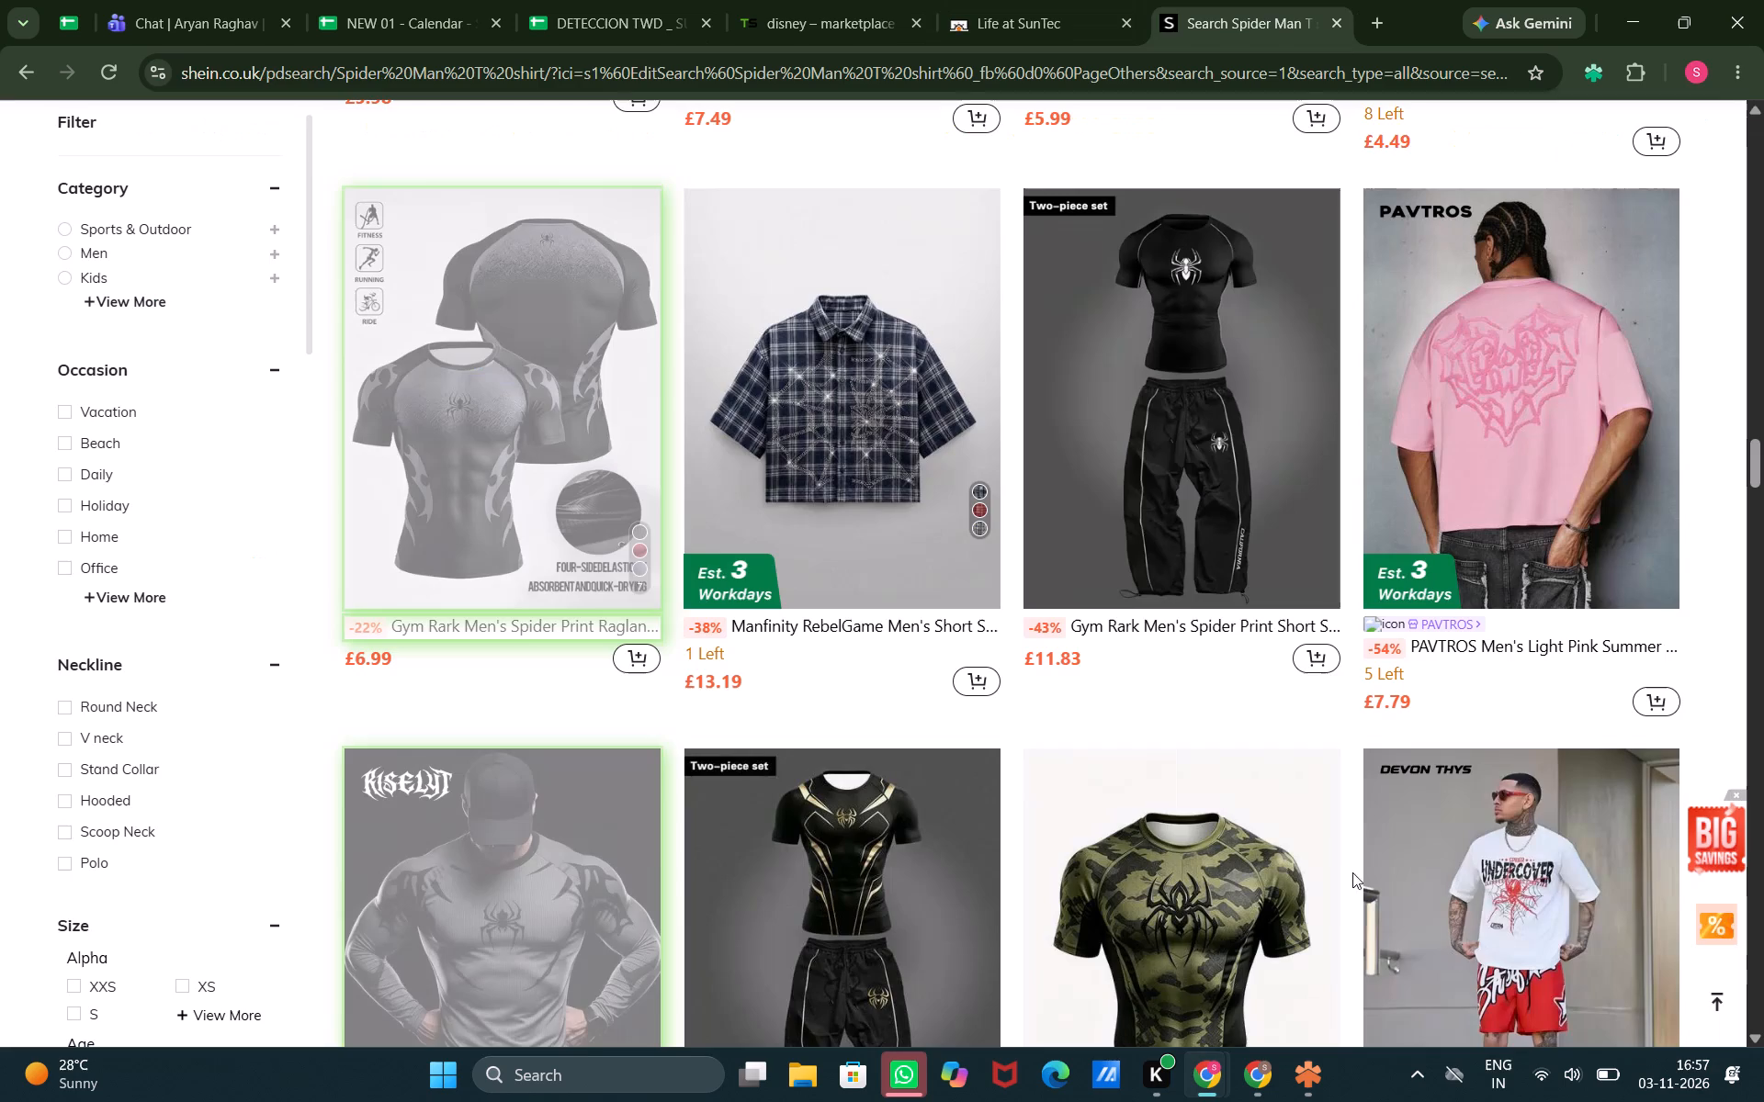
{"action": "scroll", "coordinate": [1318, 852], "scroll_direction": "down", "scroll_amount": 6}
{"action": "scroll", "coordinate": [1316, 839], "scroll_direction": "up", "scroll_amount": 2}
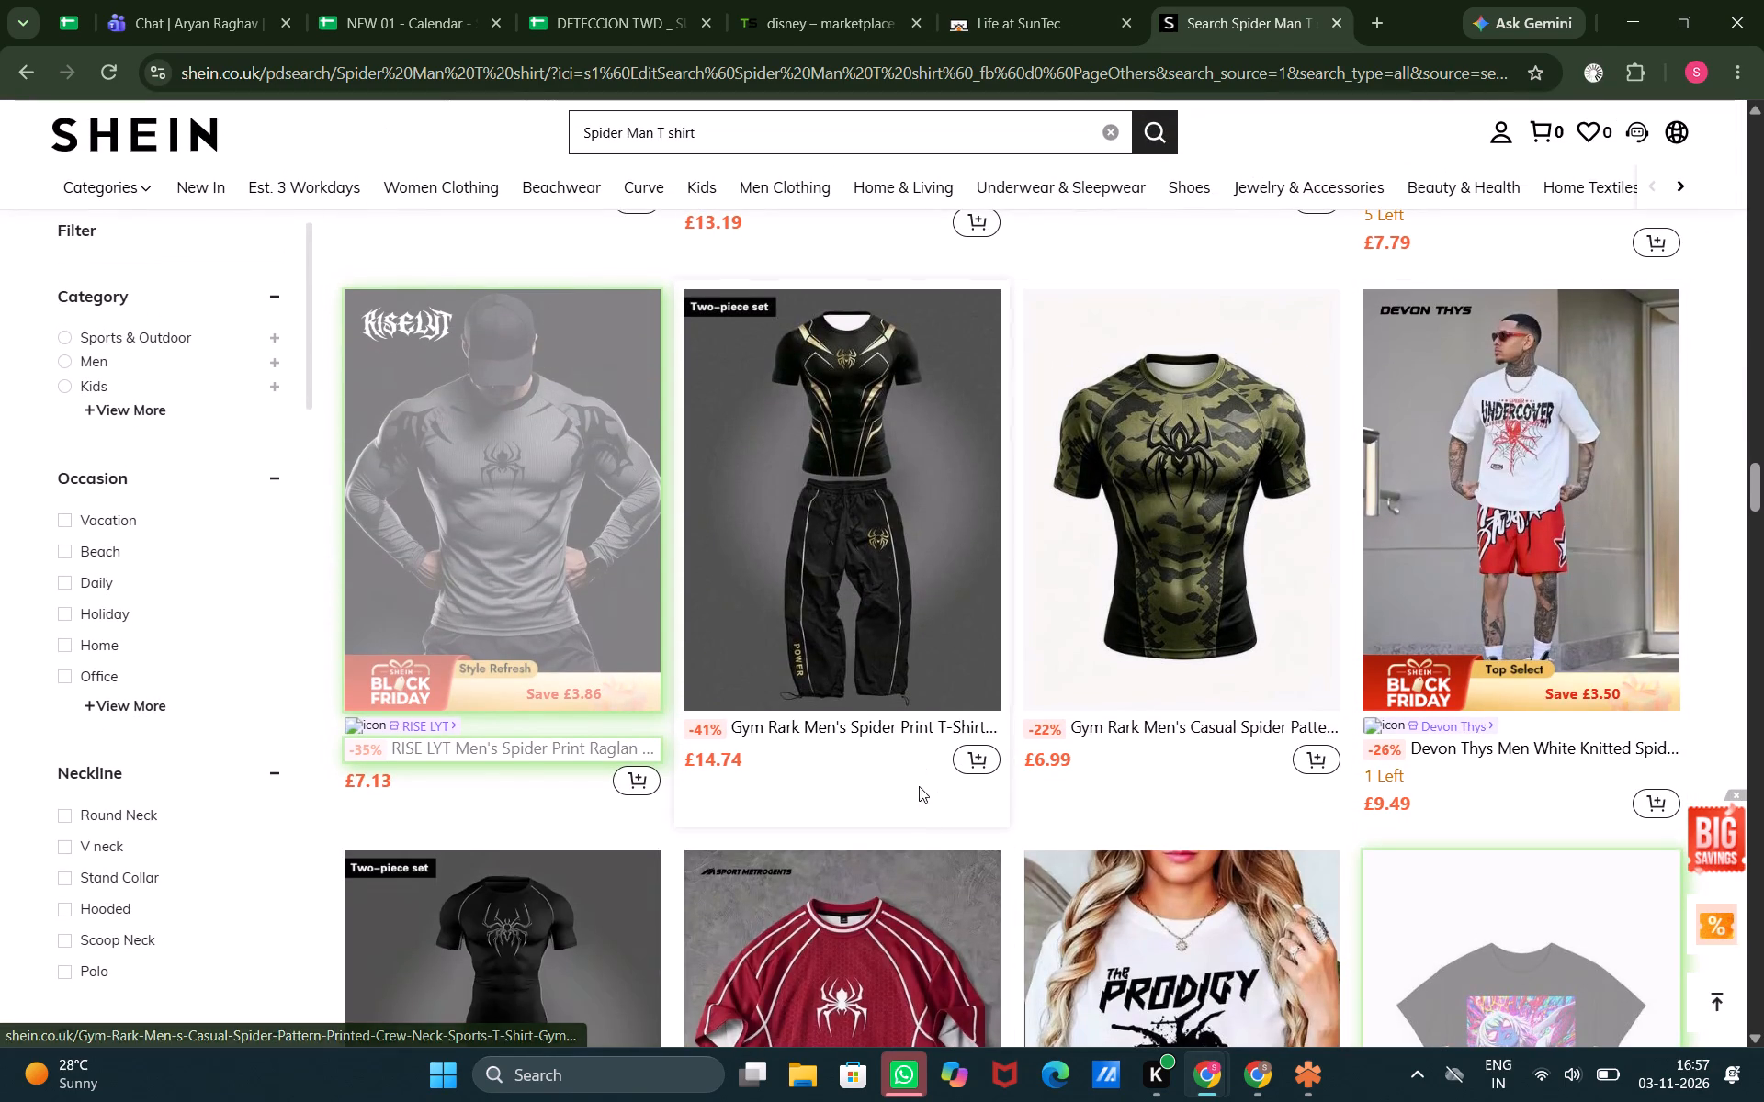
{"action": "right_click", "coordinate": [907, 715]}
{"action": "right_click", "coordinate": [857, 738]}
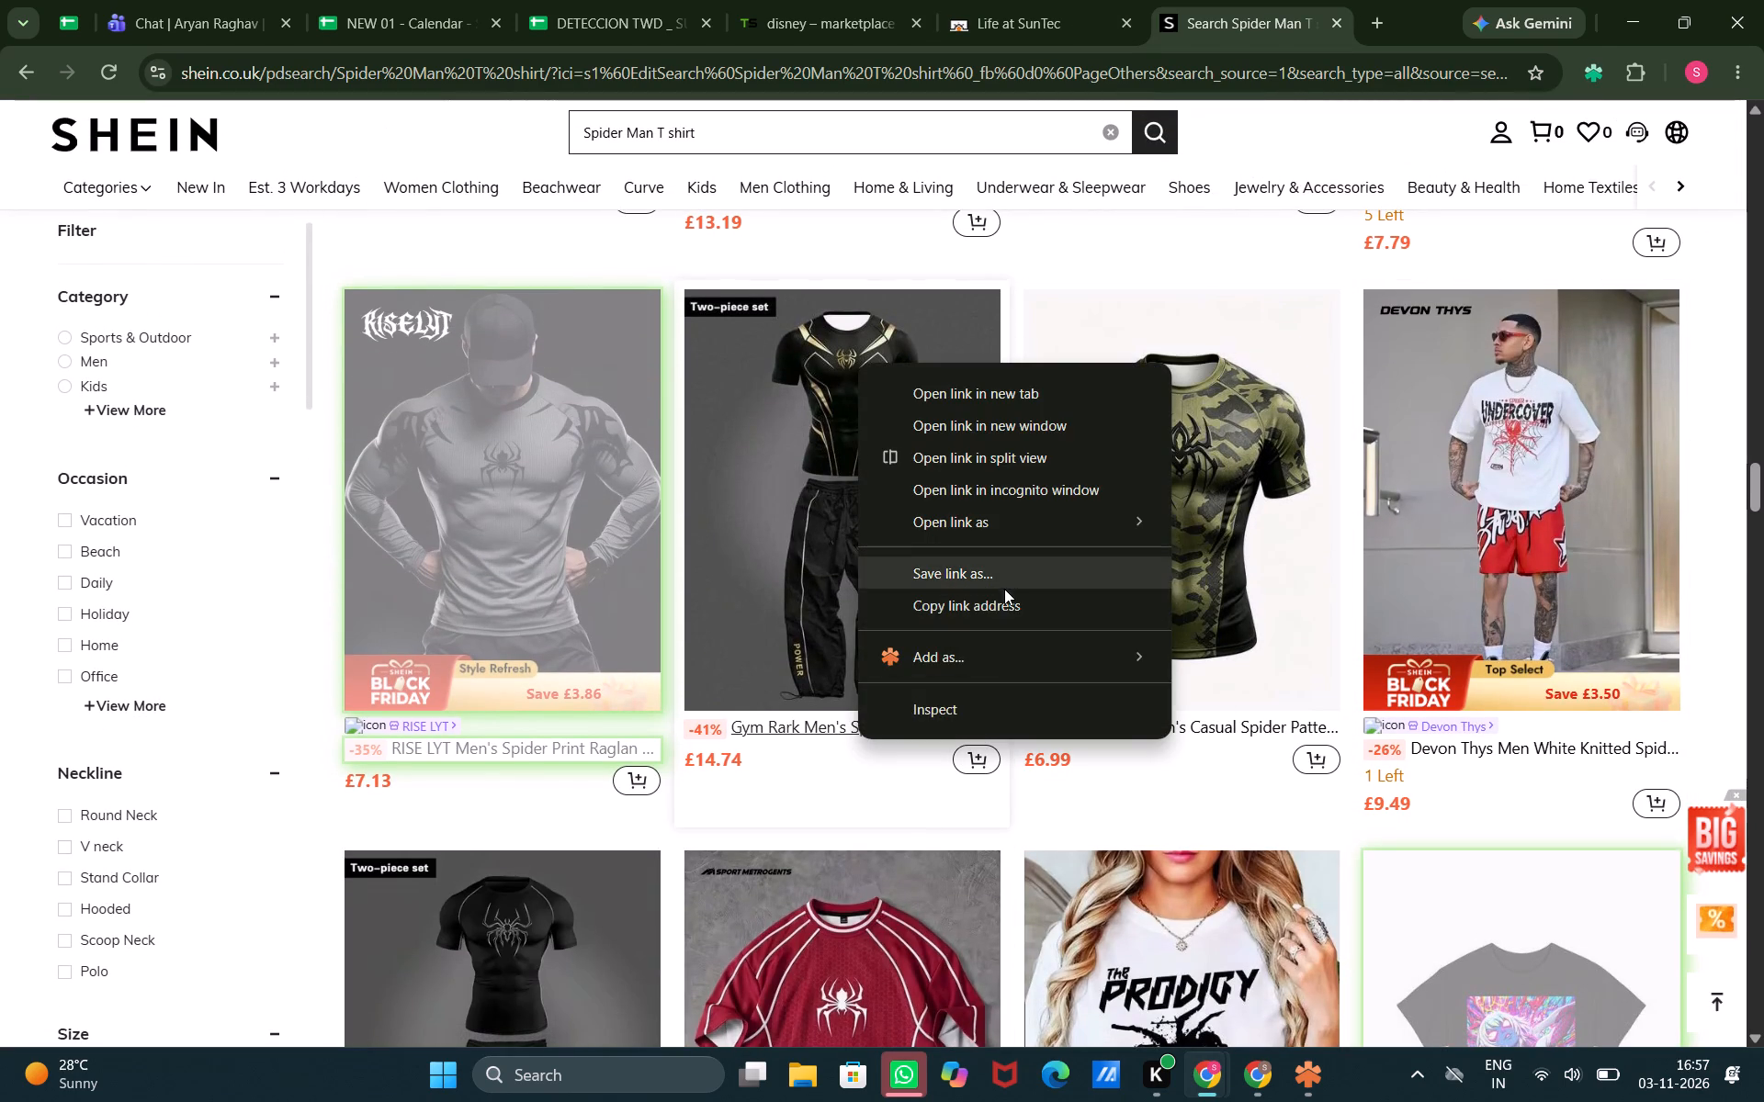
{"action": "left_click", "coordinate": [1004, 601]}
{"action": "key", "text": "ctrl+Tab"}
{"action": "key", "text": "ctrl+v"}
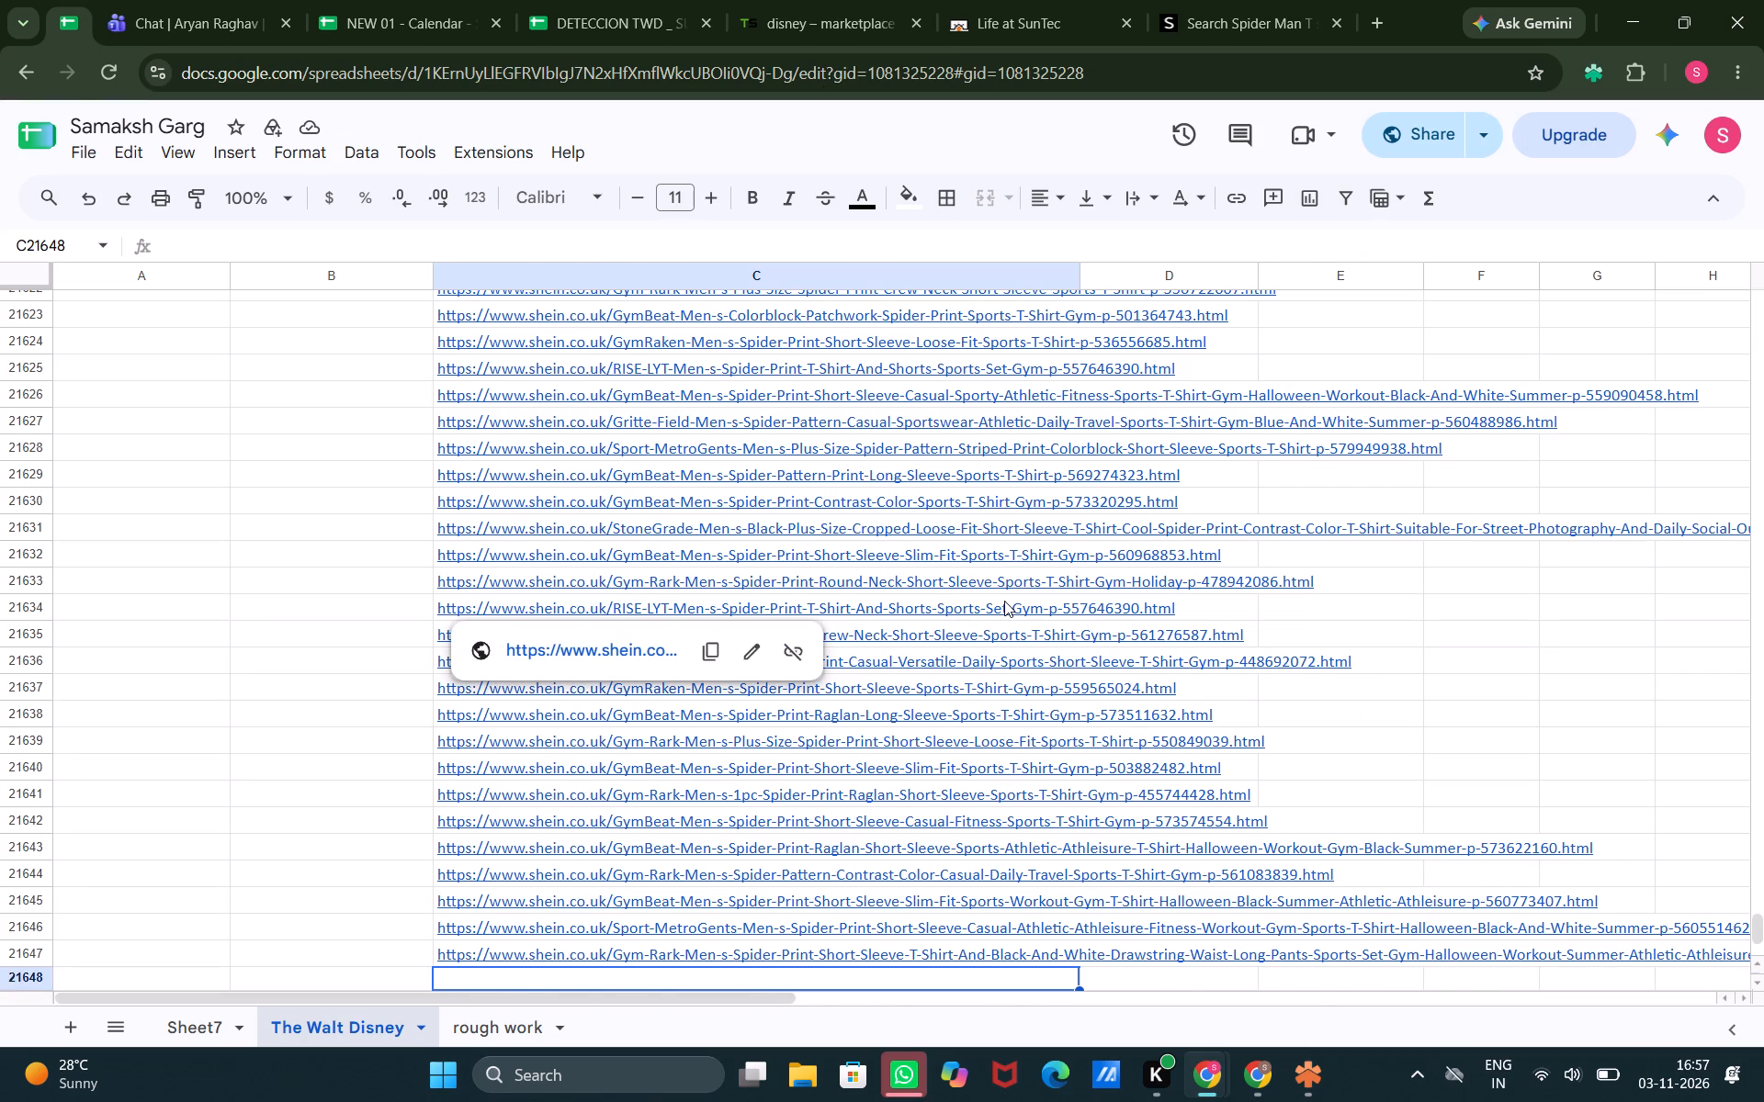
{"action": "key", "text": "Return"}
{"action": "key", "text": "Return"}
Add the SHEIN link for the £6.99 camouflage Gym Rark Men's Casual Spider Pattern T-shirt to row 21649 of The Walt Disney sheet.
{"action": "key", "text": "ctrl+Tab"}
{"action": "key", "text": "ctrl+Tab"}
{"action": "key", "text": "ctrl+Tab"}
{"action": "key", "text": "ctrl+Tab"}
{"action": "key", "text": "ctrl+Tab"}
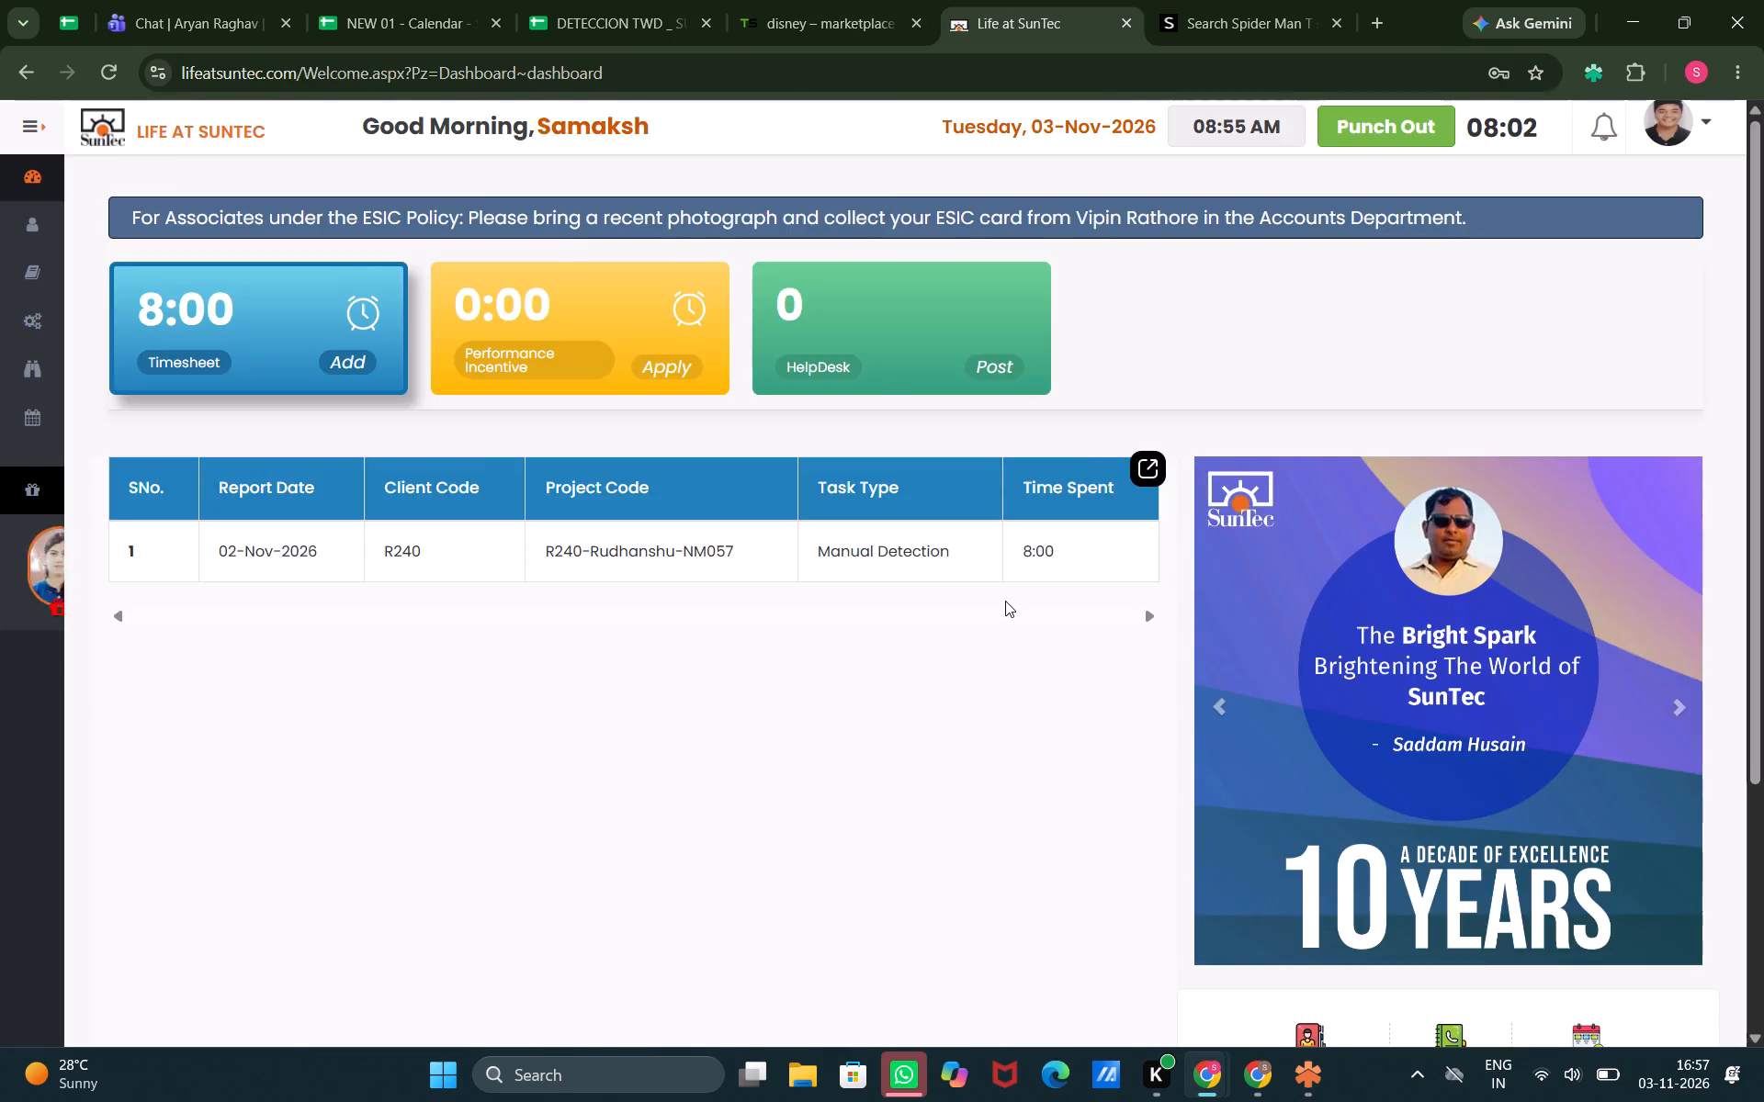
{"action": "key", "text": "ctrl+Tab"}
{"action": "right_click", "coordinate": [1166, 714]}
{"action": "right_click", "coordinate": [1167, 727]}
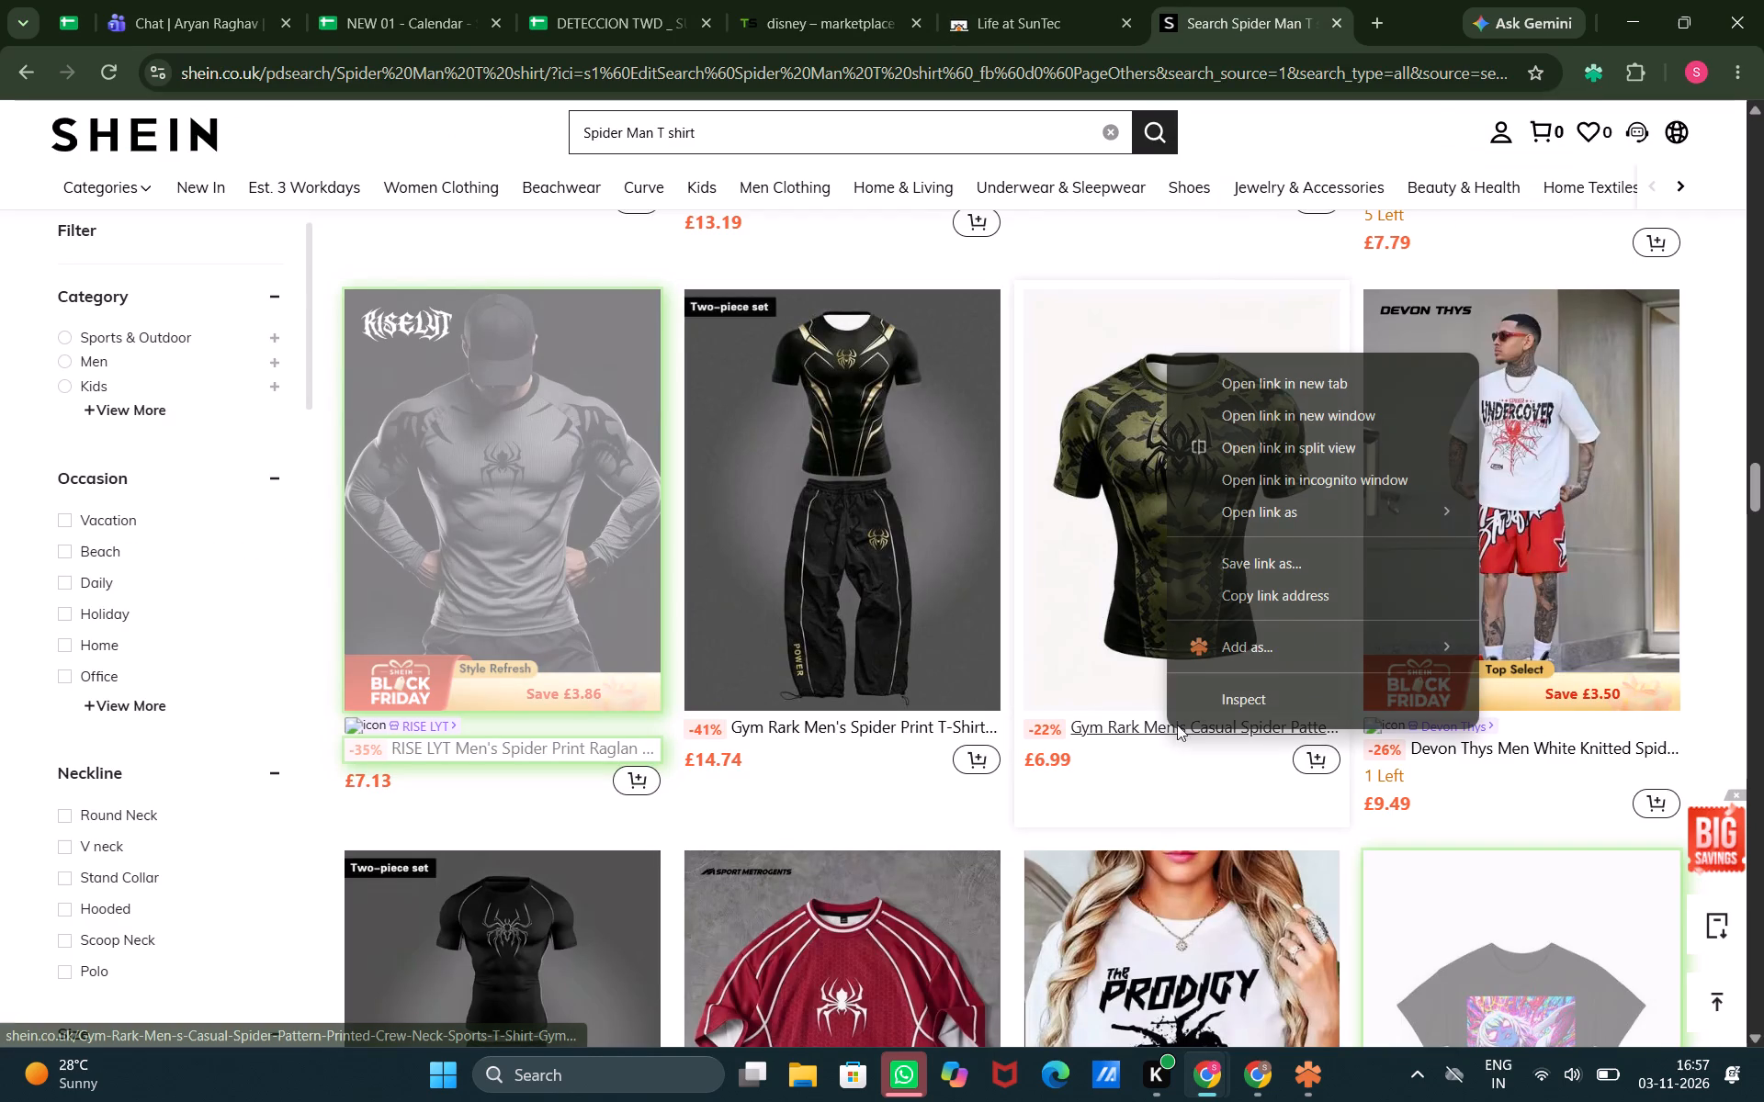
{"action": "left_click", "coordinate": [1255, 600]}
{"action": "key", "text": "ctrl+Tab"}
{"action": "key", "text": "ctrl+v"}
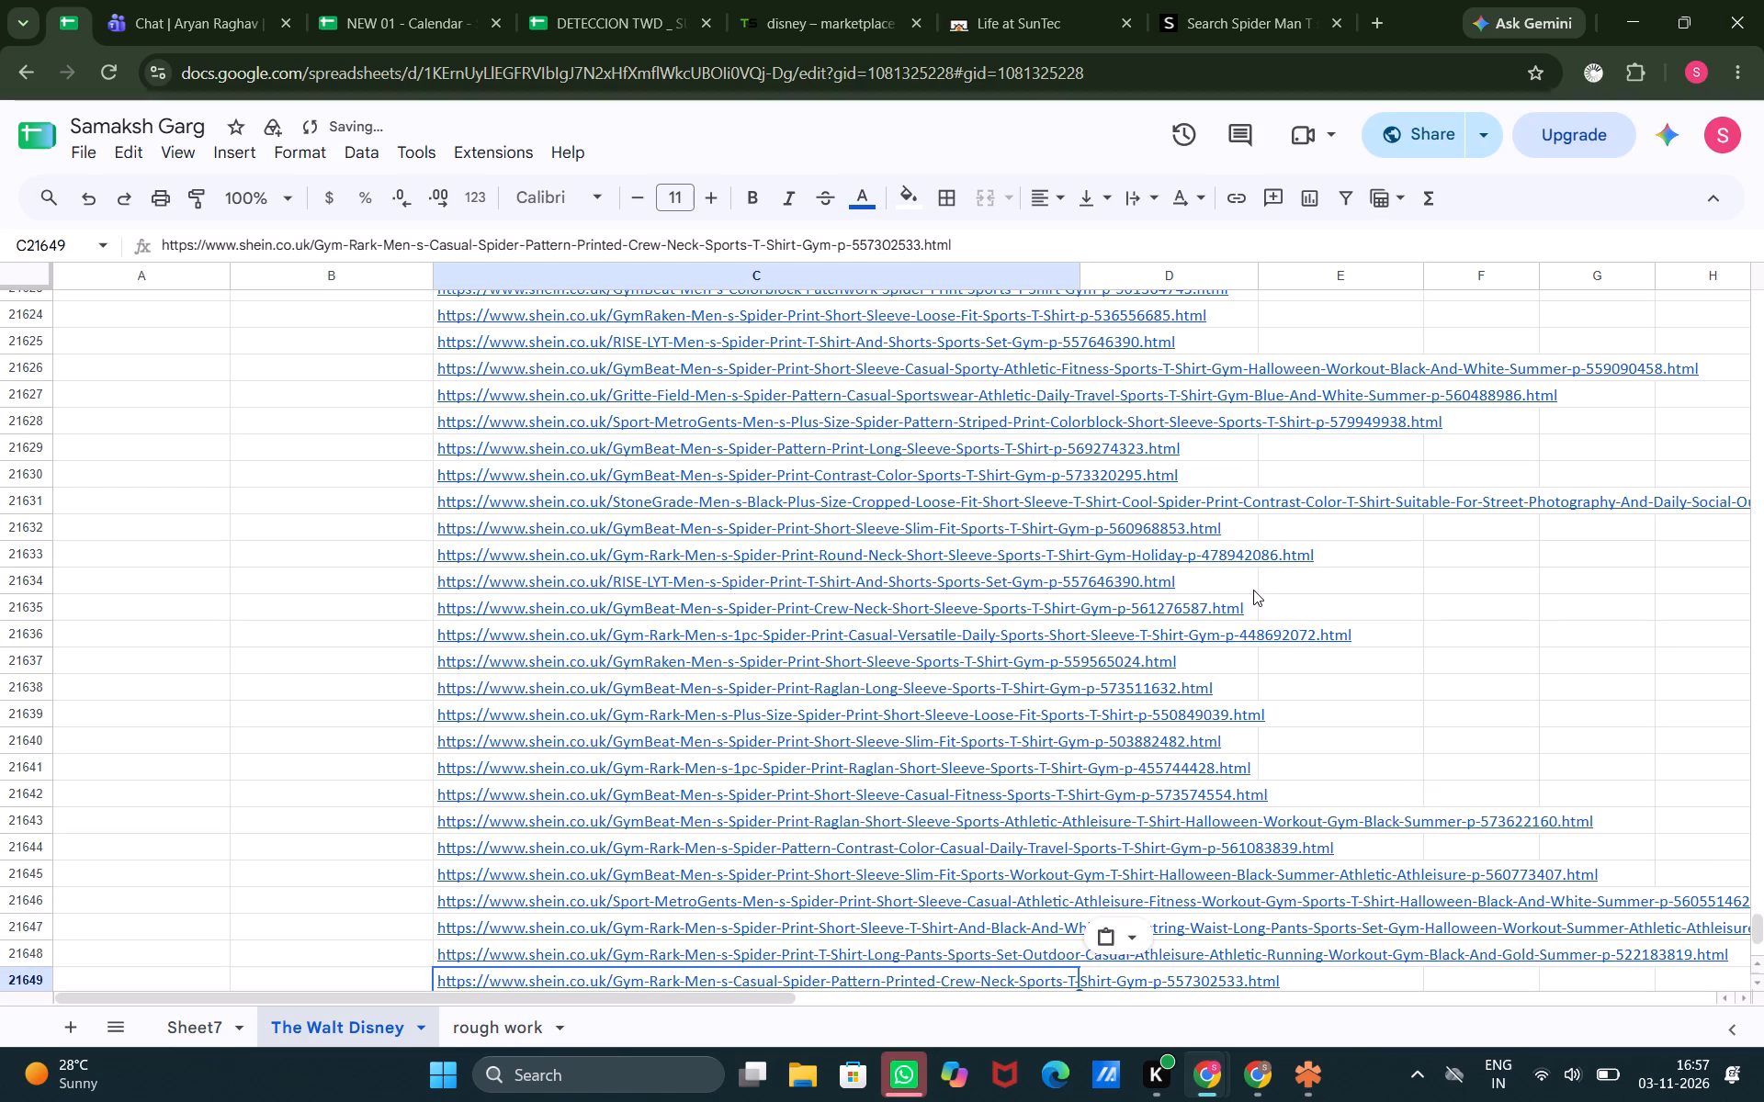
{"action": "key", "text": "Return"}
{"action": "key", "text": "Return"}
Add the SHEIN link for the £8.49 red Sport MetroGents plus-size striped spider T-shirt to row 21650 of The Walt Disney sheet.
{"action": "key", "text": "ctrl+Tab"}
{"action": "key", "text": "ctrl+Tab"}
{"action": "key", "text": "ctrl+Tab"}
{"action": "key", "text": "ctrl+Tab"}
{"action": "key", "text": "ctrl+Tab"}
{"action": "key", "text": "ctrl+Tab"}
{"action": "scroll", "coordinate": [1261, 588], "scroll_direction": "down", "scroll_amount": 4}
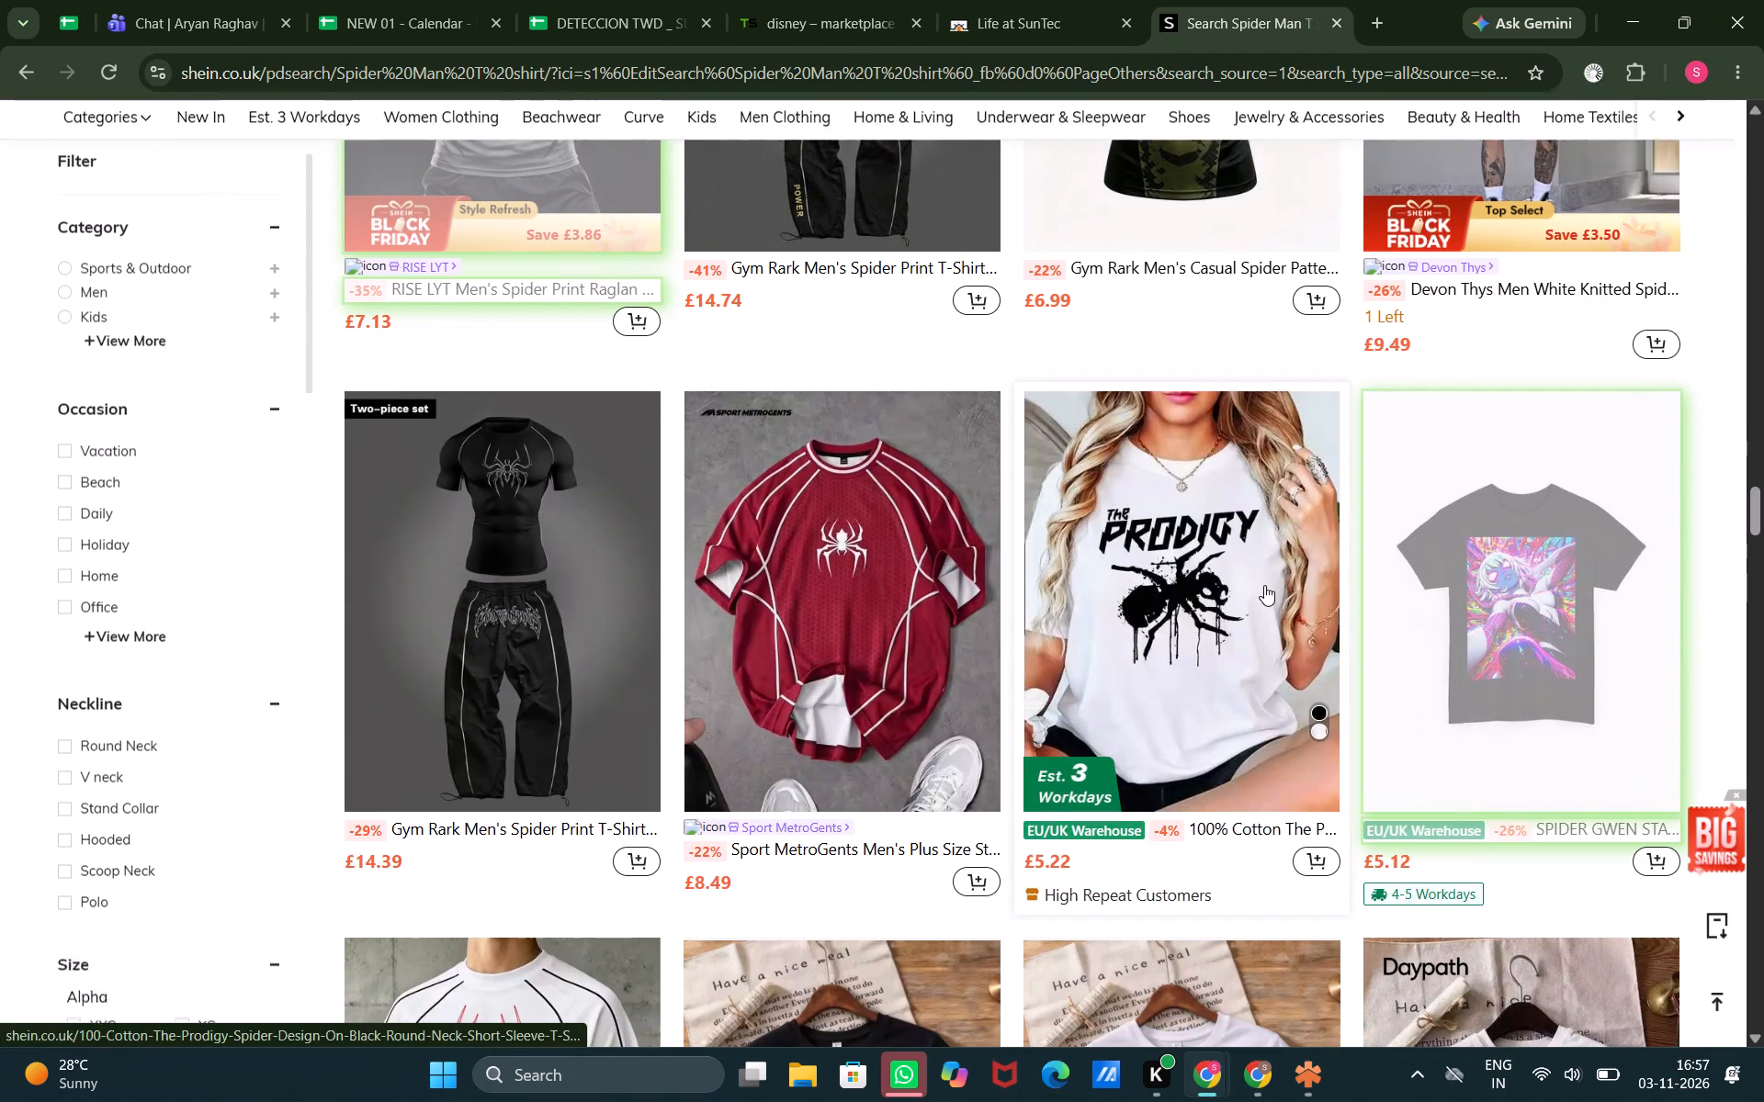
{"action": "right_click", "coordinate": [864, 854]}
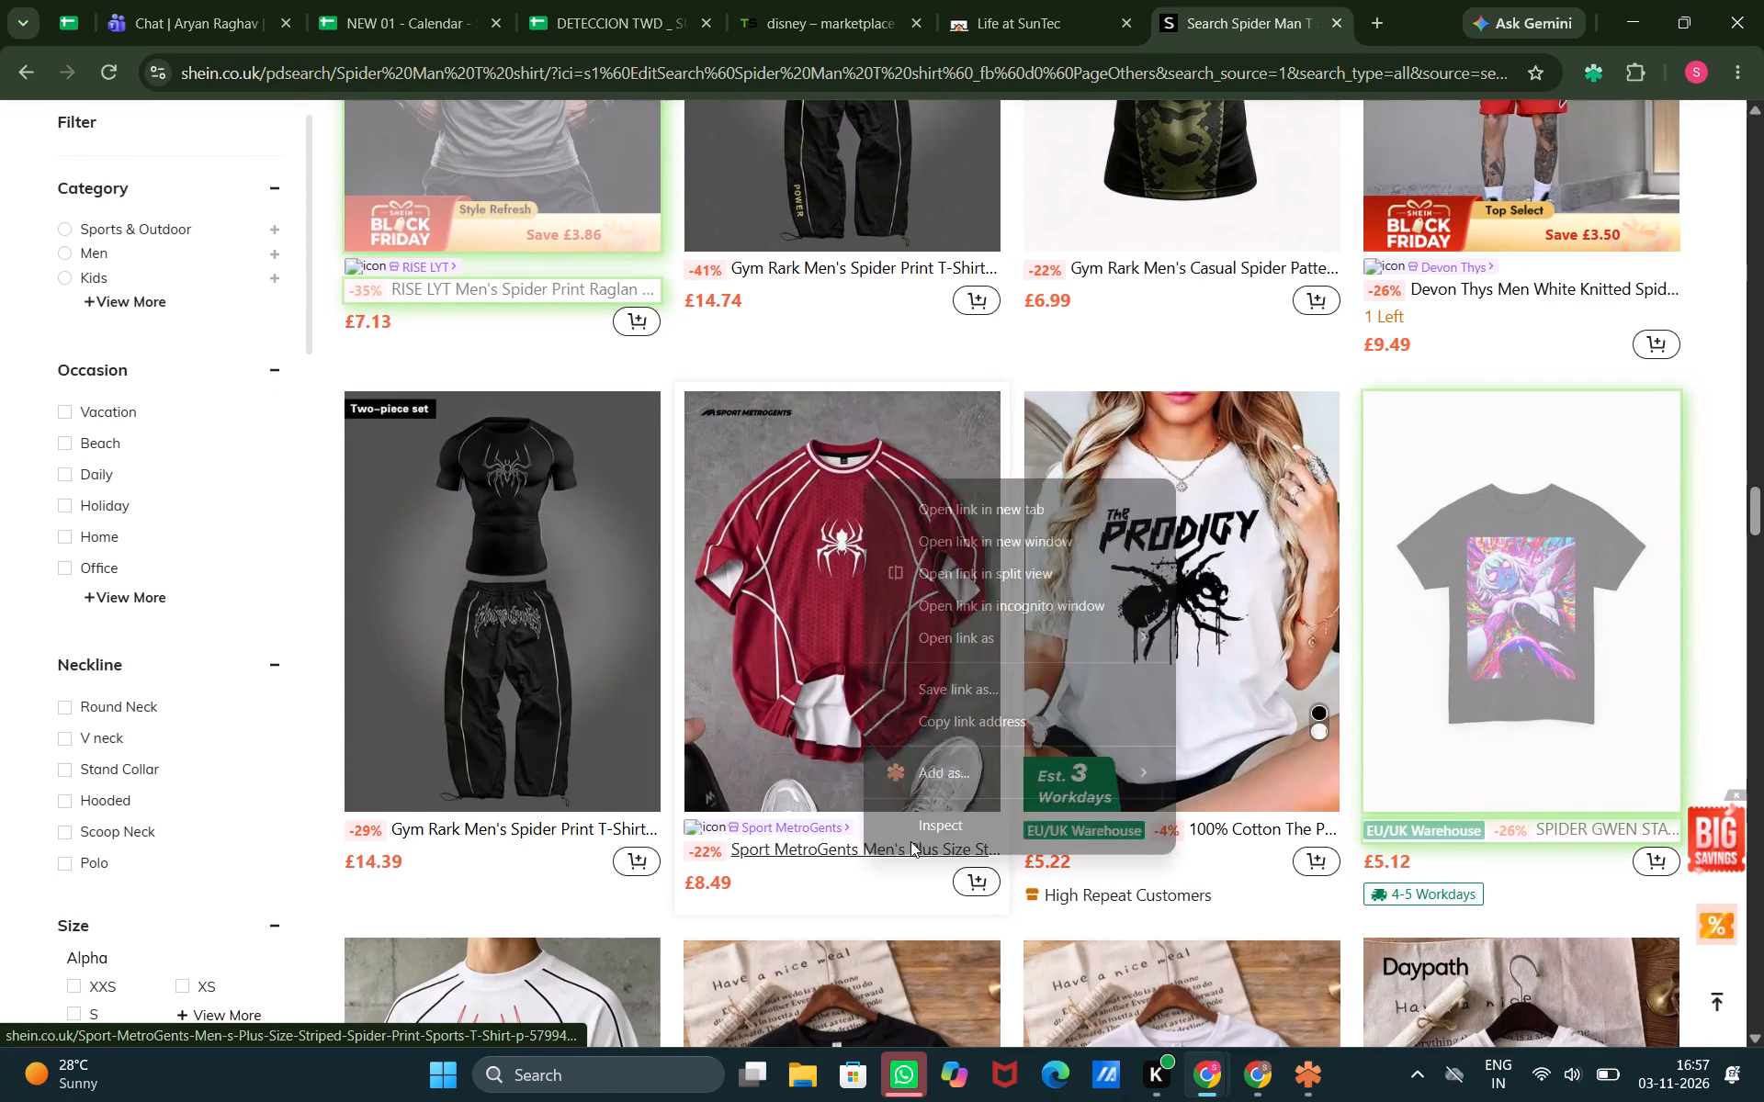
{"action": "left_click", "coordinate": [1035, 719]}
{"action": "key", "text": "ctrl+Tab"}
{"action": "key", "text": "ctrl+v"}
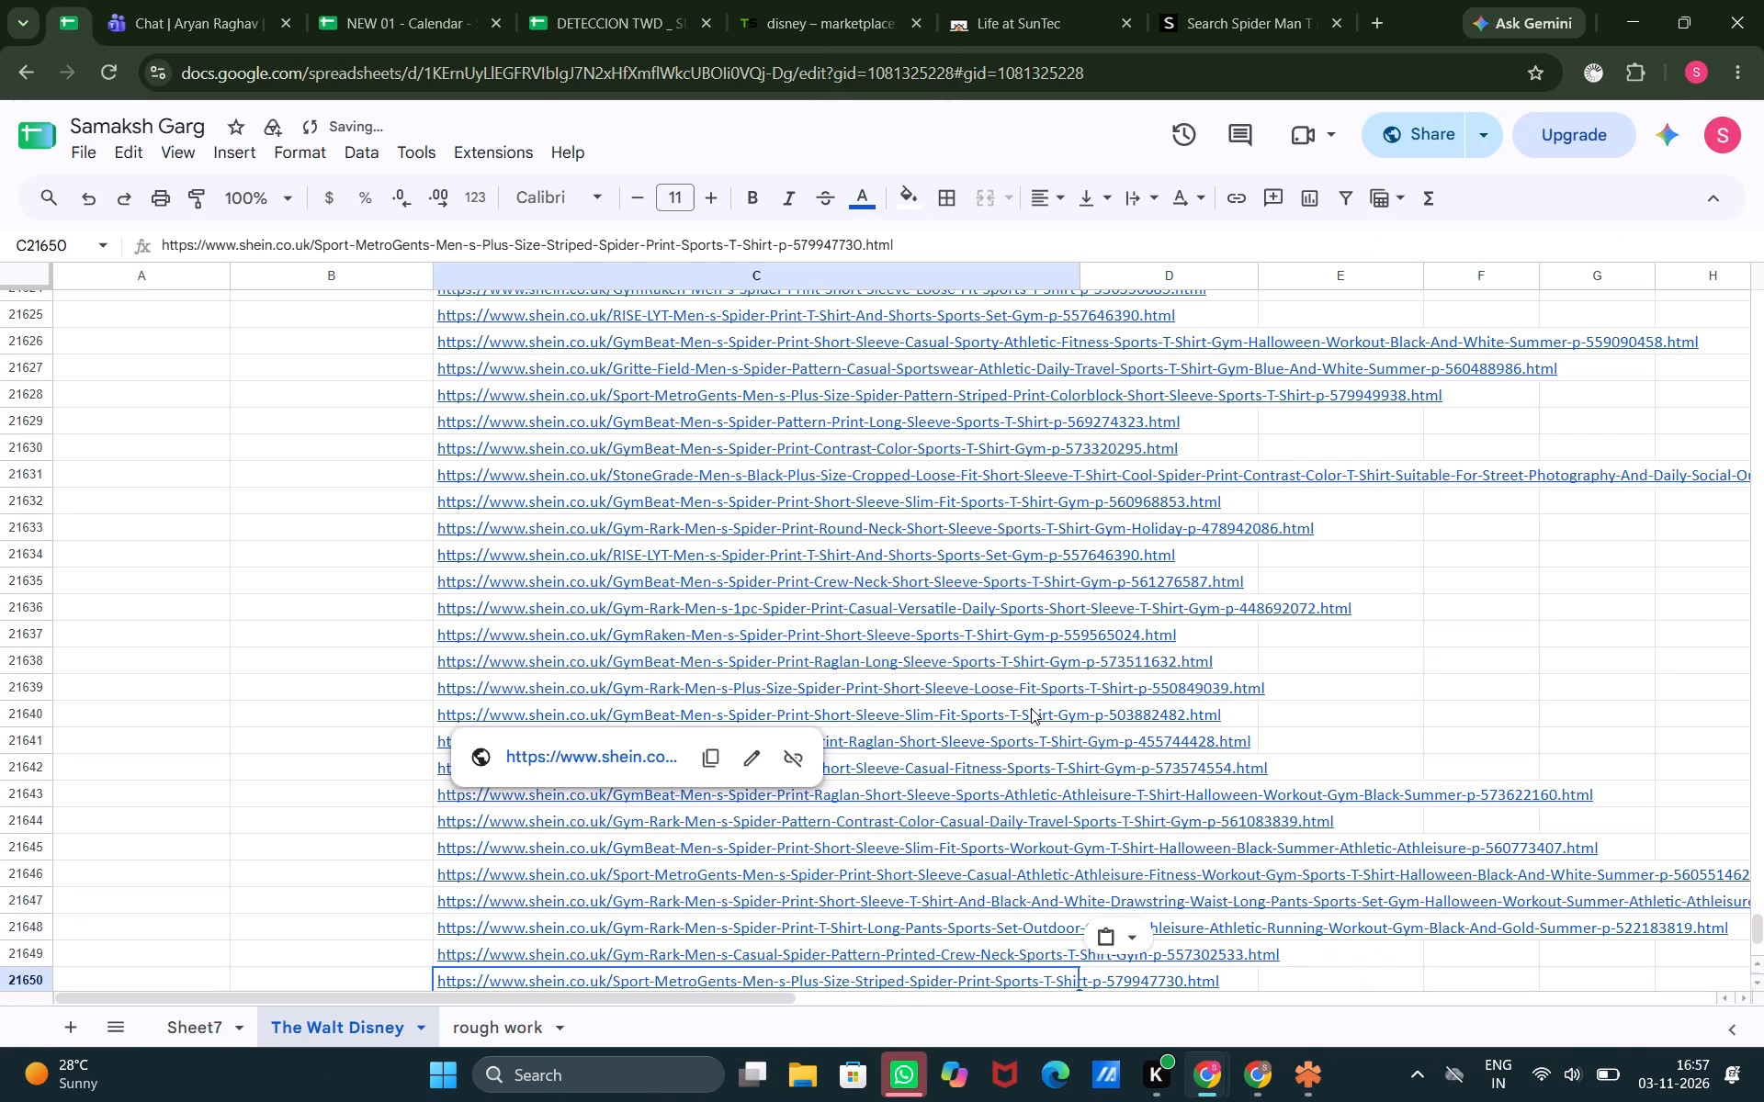
{"action": "key", "text": "Return"}
{"action": "key", "text": "Return"}
Add the SHEIN link for the £7.01 white GymRaken Men's Spider Pattern T-shirt to row 21651 of The Walt Disney sheet.
{"action": "key", "text": "ctrl+Tab"}
{"action": "key", "text": "ctrl+Tab"}
{"action": "key", "text": "ctrl+Tab"}
{"action": "key", "text": "ctrl+Tab"}
{"action": "key", "text": "ctrl+Tab"}
{"action": "key", "text": "ctrl+Tab"}
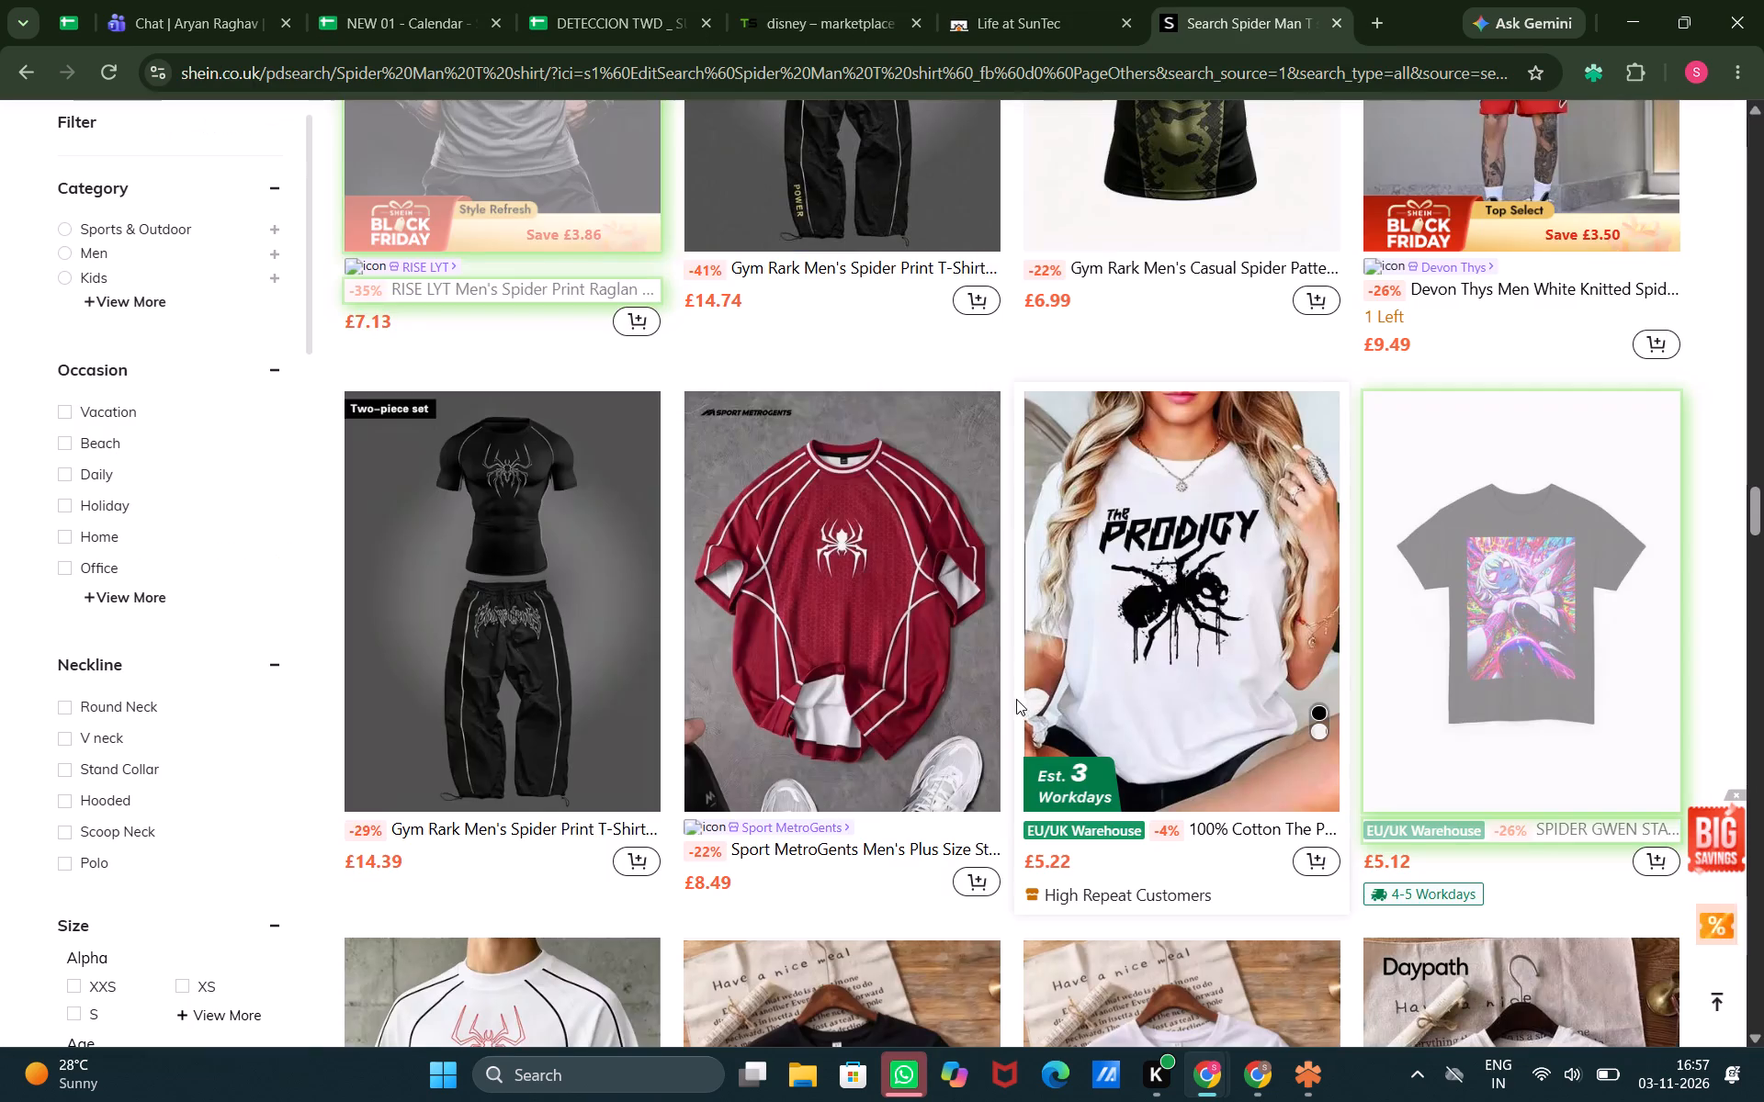
{"action": "scroll", "coordinate": [677, 679], "scroll_direction": "down", "scroll_amount": 4}
{"action": "scroll", "coordinate": [1180, 607], "scroll_direction": "down", "scroll_amount": 1}
{"action": "scroll", "coordinate": [1082, 607], "scroll_direction": "up", "scroll_amount": 3}
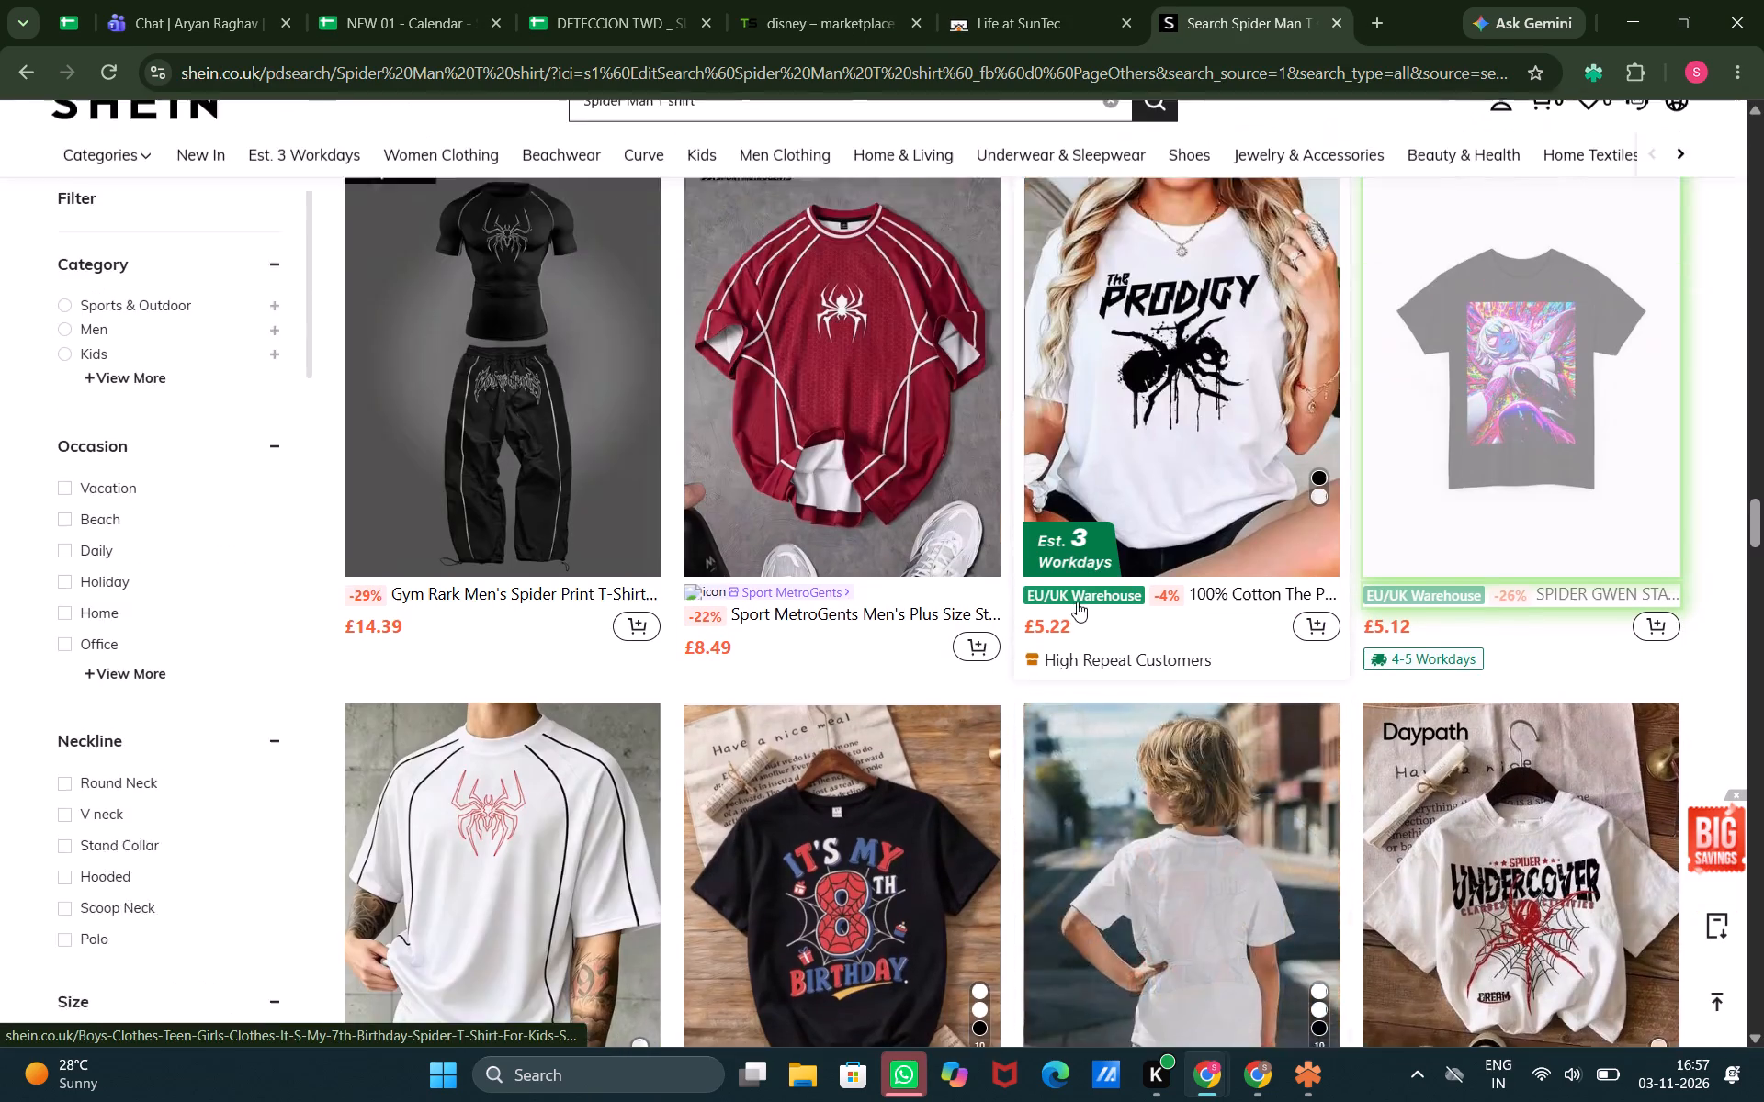
{"action": "scroll", "coordinate": [816, 583], "scroll_direction": "down", "scroll_amount": 3}
{"action": "right_click", "coordinate": [600, 805]}
{"action": "left_click", "coordinate": [678, 681]}
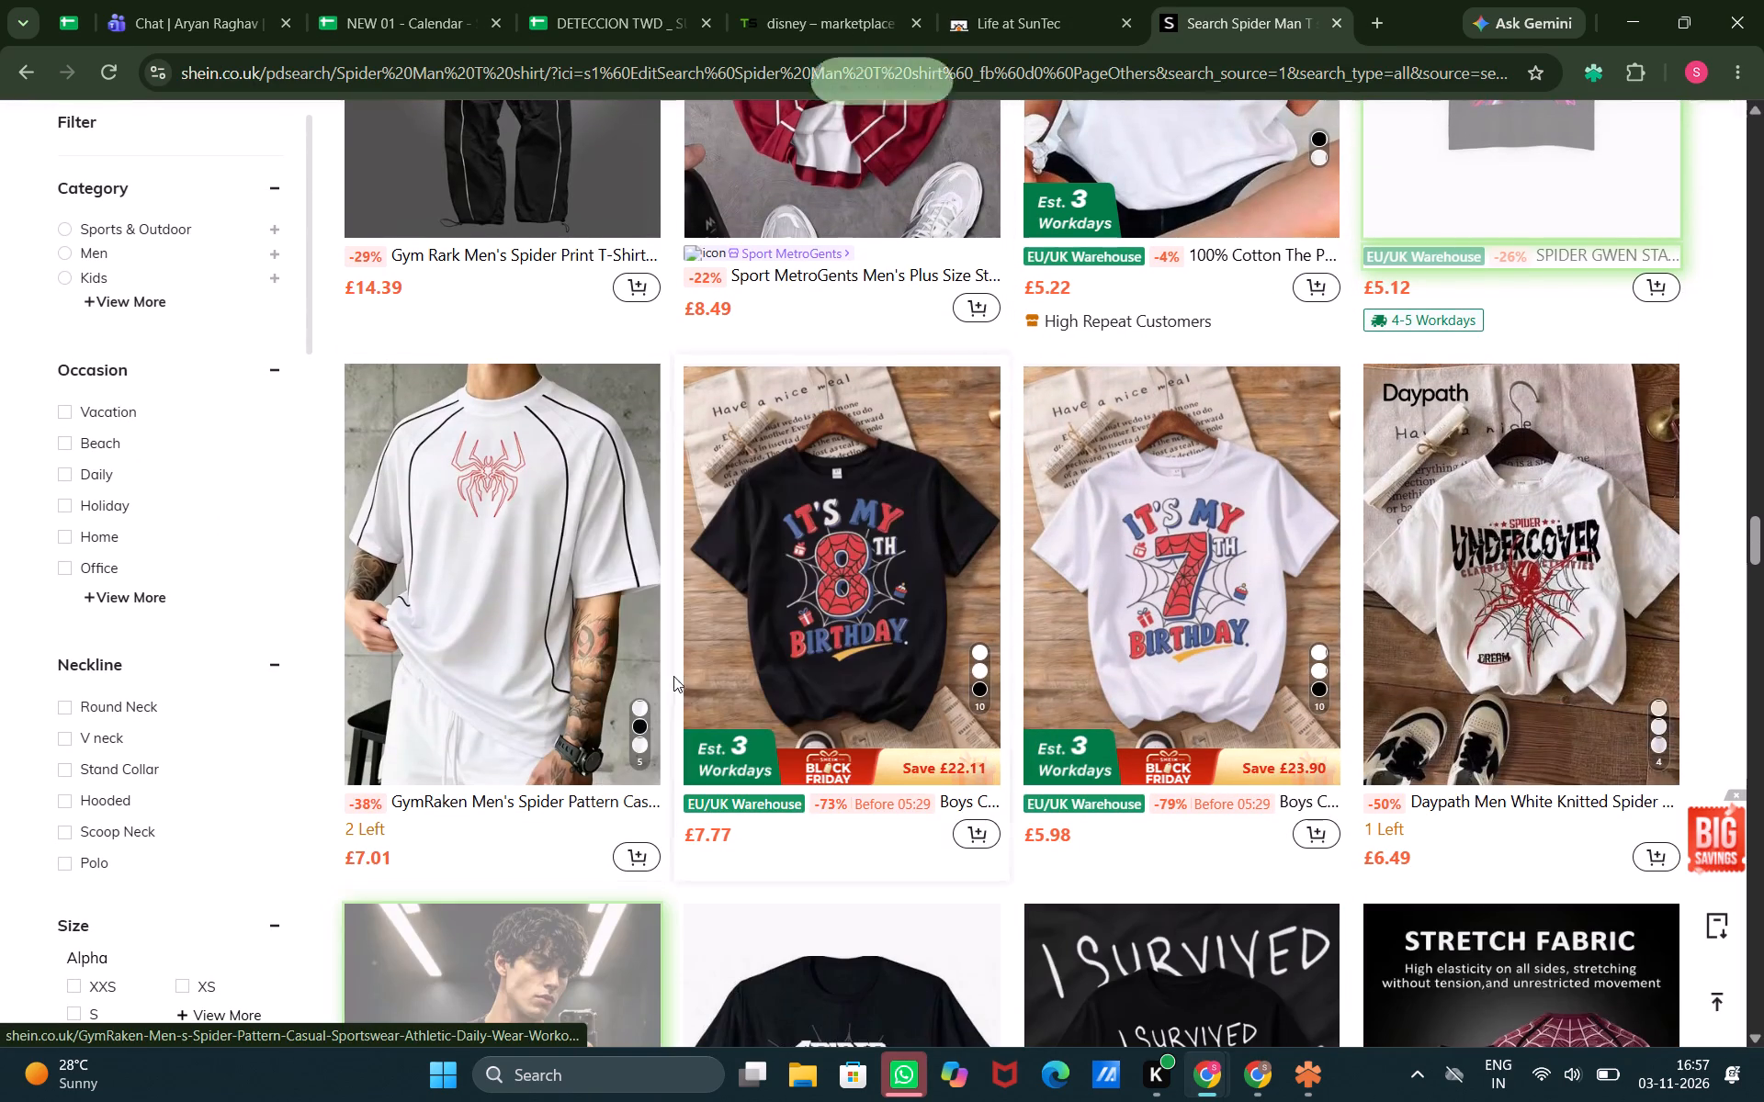
{"action": "key", "text": "ctrl+Tab"}
{"action": "key", "text": "ctrl+v"}
{"action": "key", "text": "Return"}
{"action": "key", "text": "Return"}
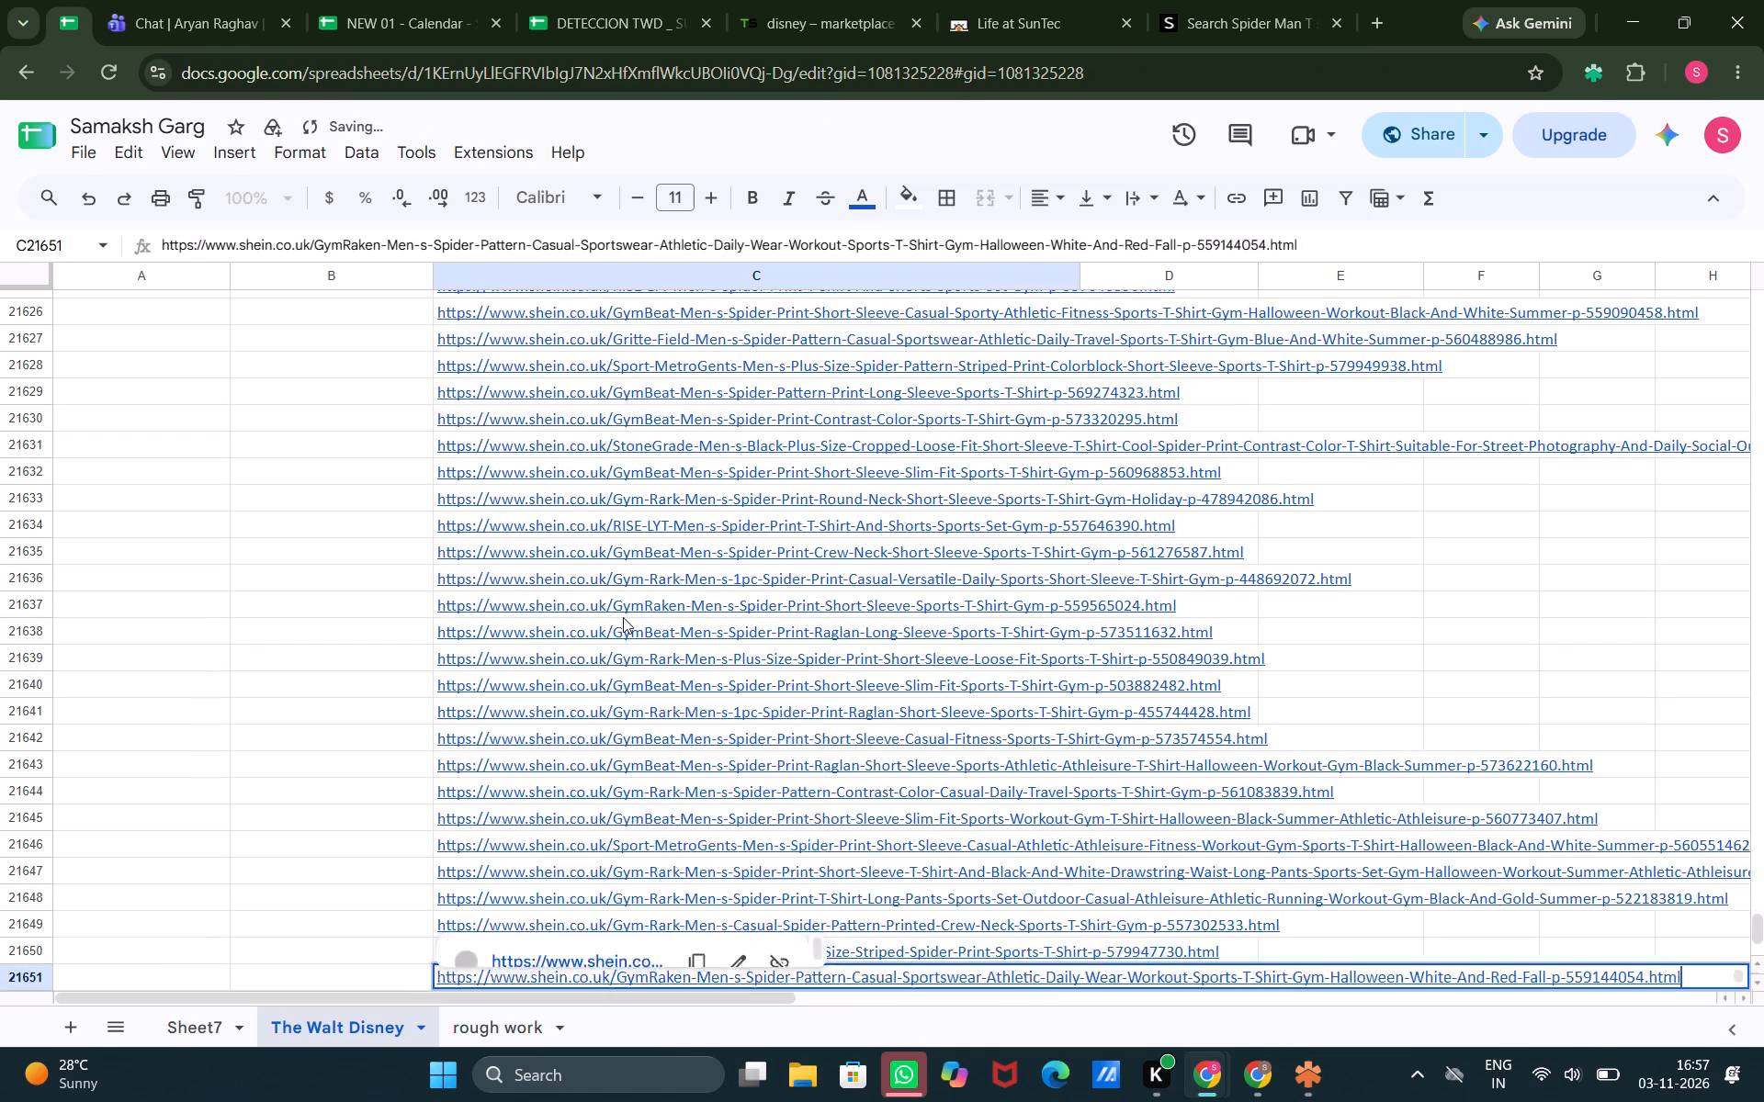
Copy the SHEIN product link for the black RISE LYT Men's Spider Print Raglan two-piece set priced £16.48.
{"action": "key", "text": "ctrl+Tab"}
{"action": "key", "text": "ctrl+Tab"}
{"action": "key", "text": "ctrl+Tab"}
{"action": "key", "text": "ctrl+Tab"}
{"action": "key", "text": "ctrl+Tab"}
{"action": "key", "text": "ctrl+Tab"}
{"action": "scroll", "coordinate": [703, 577], "scroll_direction": "down", "scroll_amount": 4}
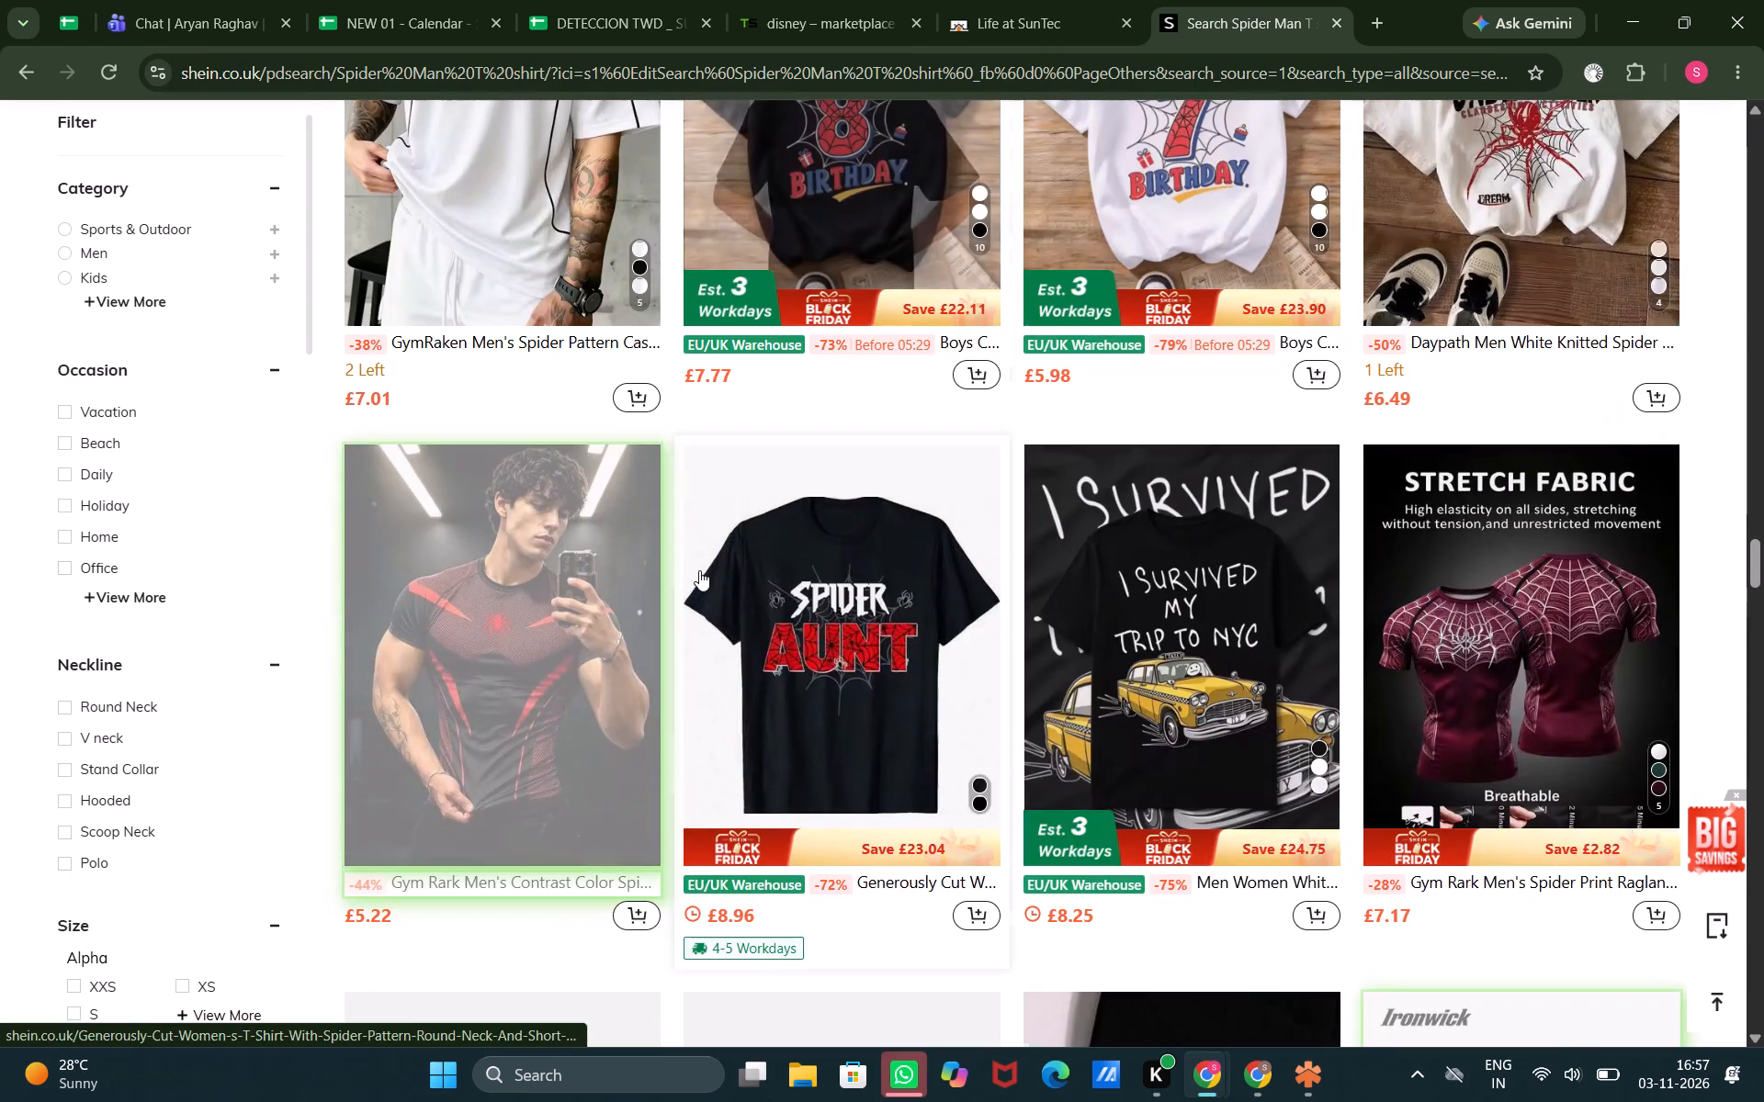
{"action": "scroll", "coordinate": [823, 534], "scroll_direction": "down", "scroll_amount": 1}
{"action": "scroll", "coordinate": [909, 518], "scroll_direction": "down", "scroll_amount": 4}
{"action": "scroll", "coordinate": [910, 518], "scroll_direction": "up", "scroll_amount": 1}
{"action": "scroll", "coordinate": [910, 518], "scroll_direction": "down", "scroll_amount": 3}
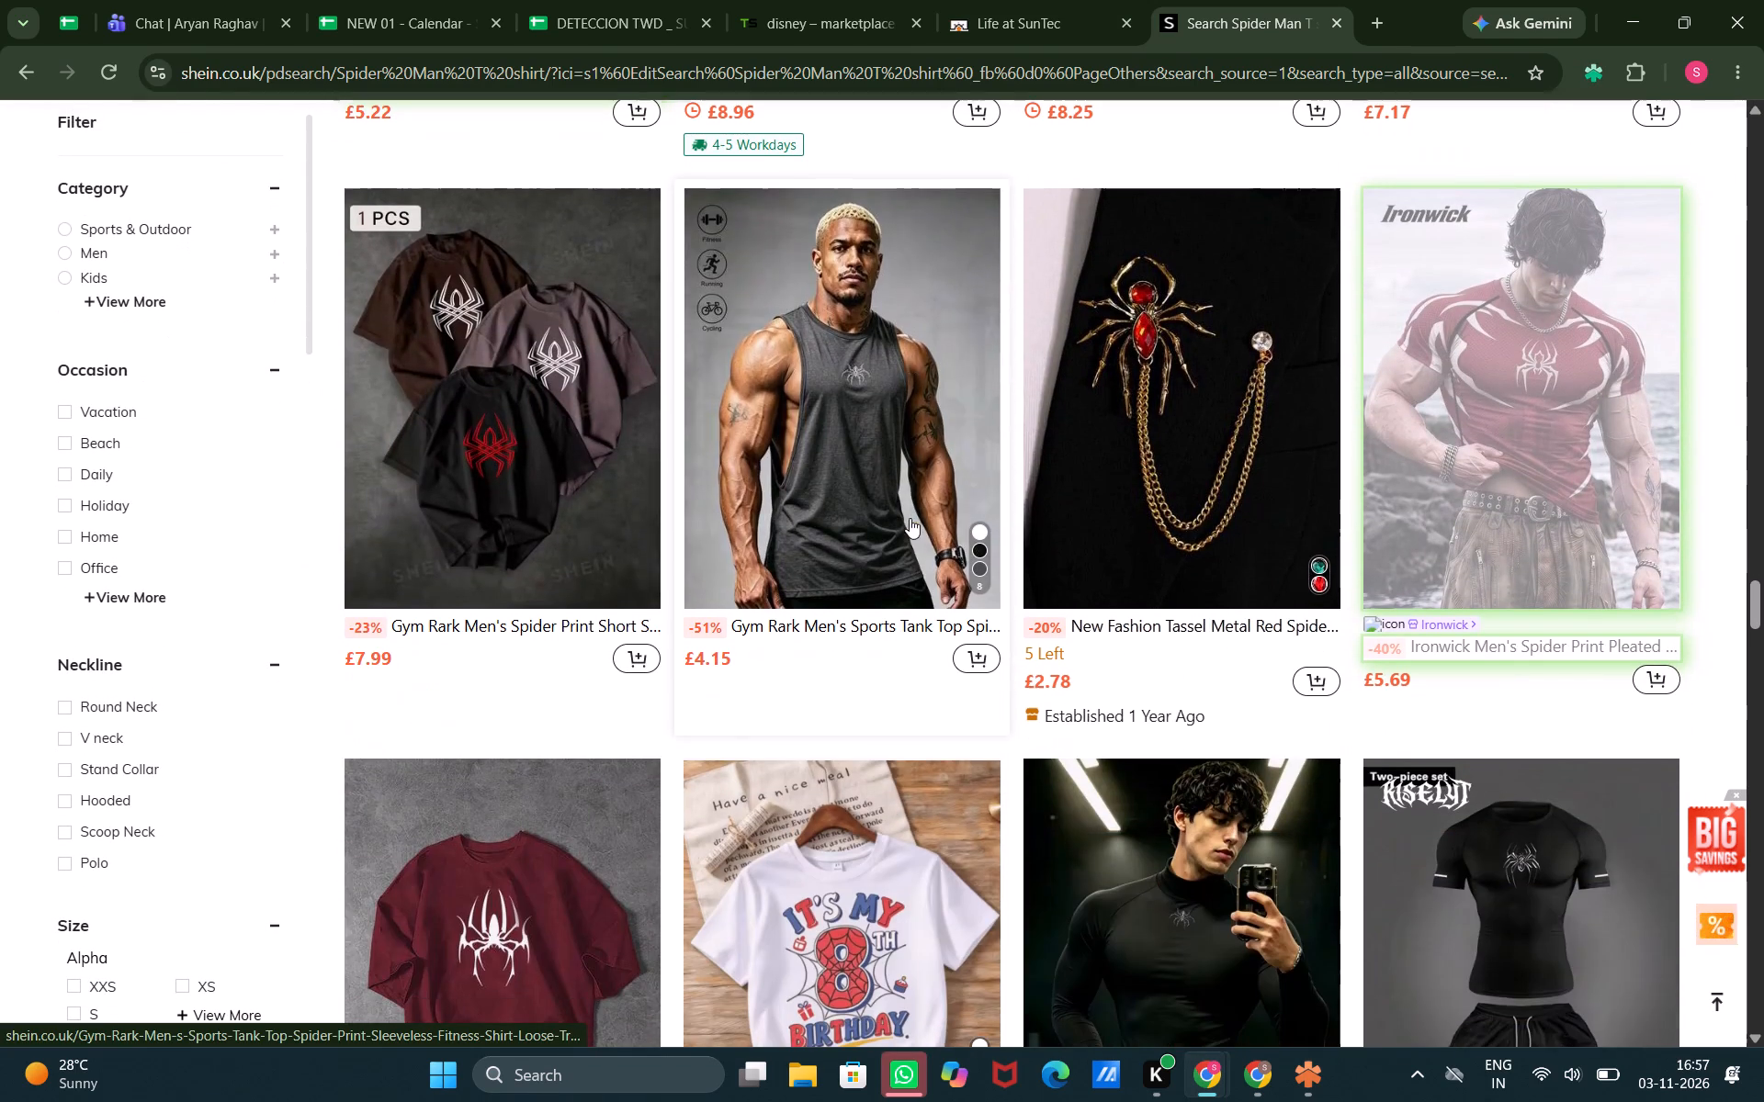
{"action": "scroll", "coordinate": [1456, 402], "scroll_direction": "down", "scroll_amount": 5}
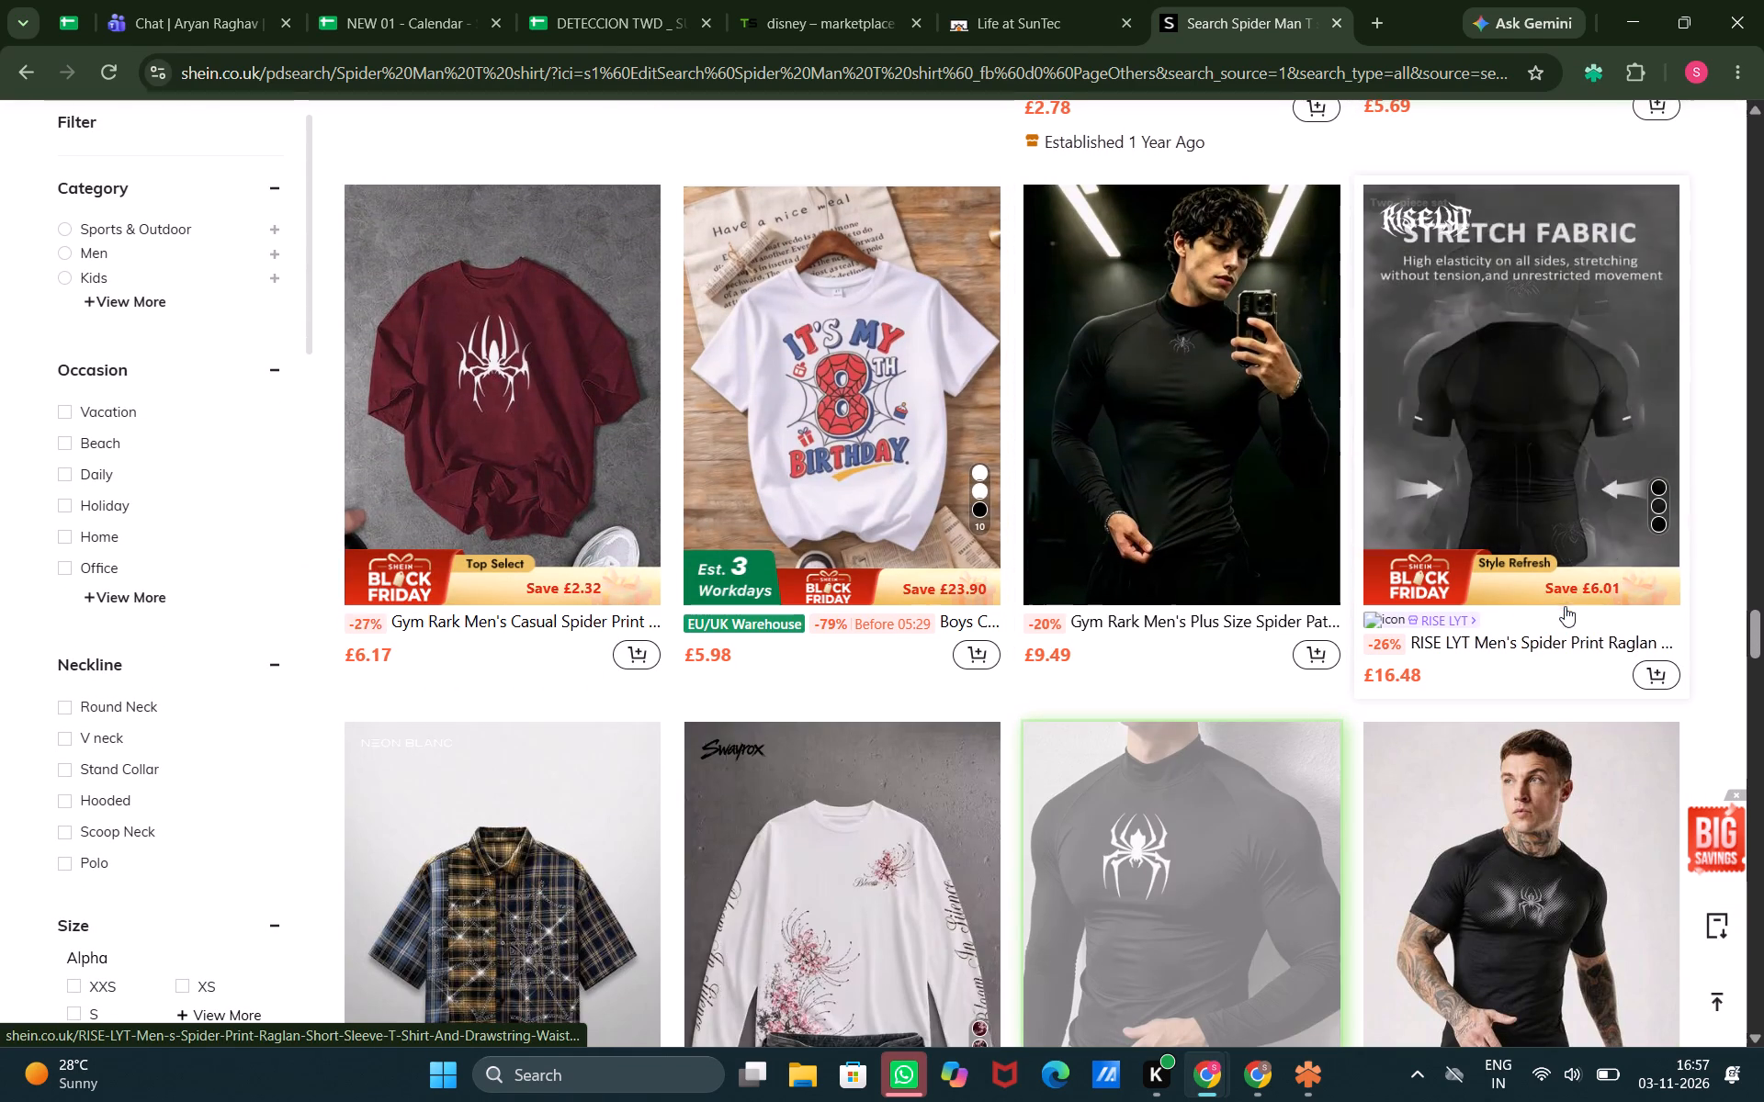
{"action": "right_click", "coordinate": [1562, 636]}
{"action": "left_click", "coordinate": [1414, 869]}
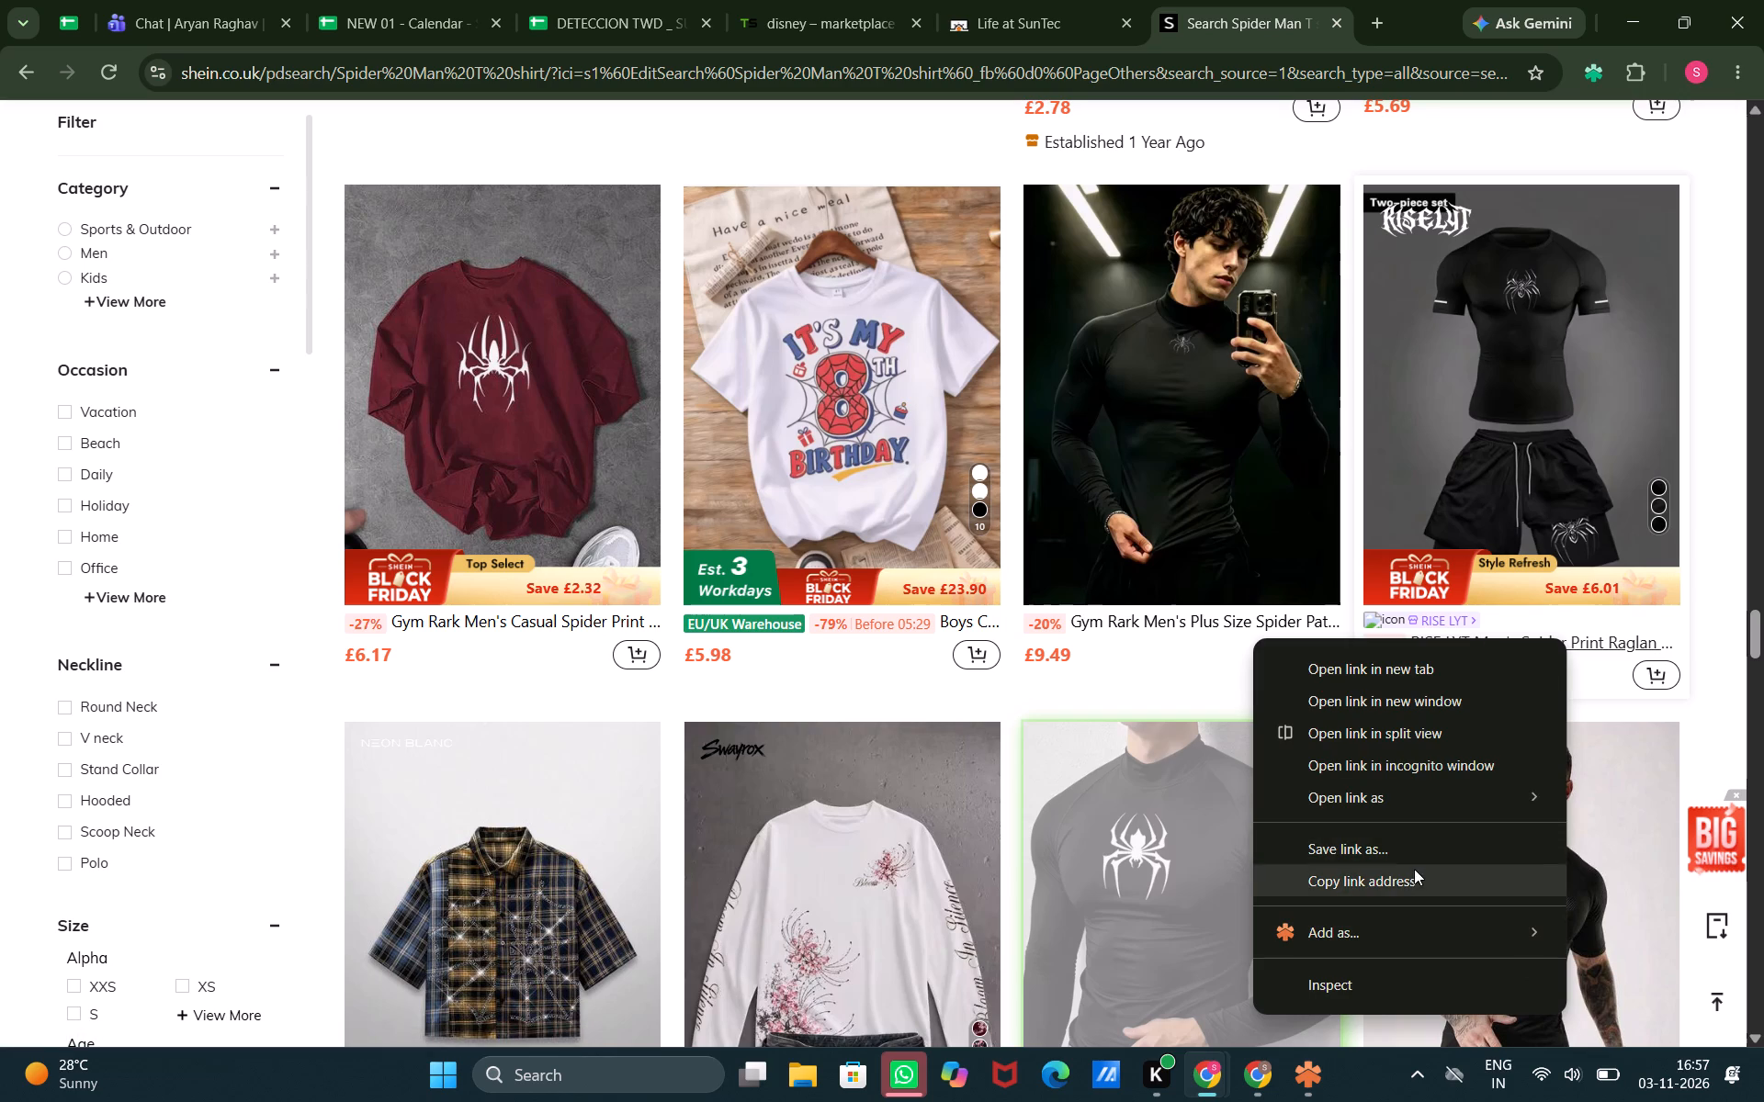
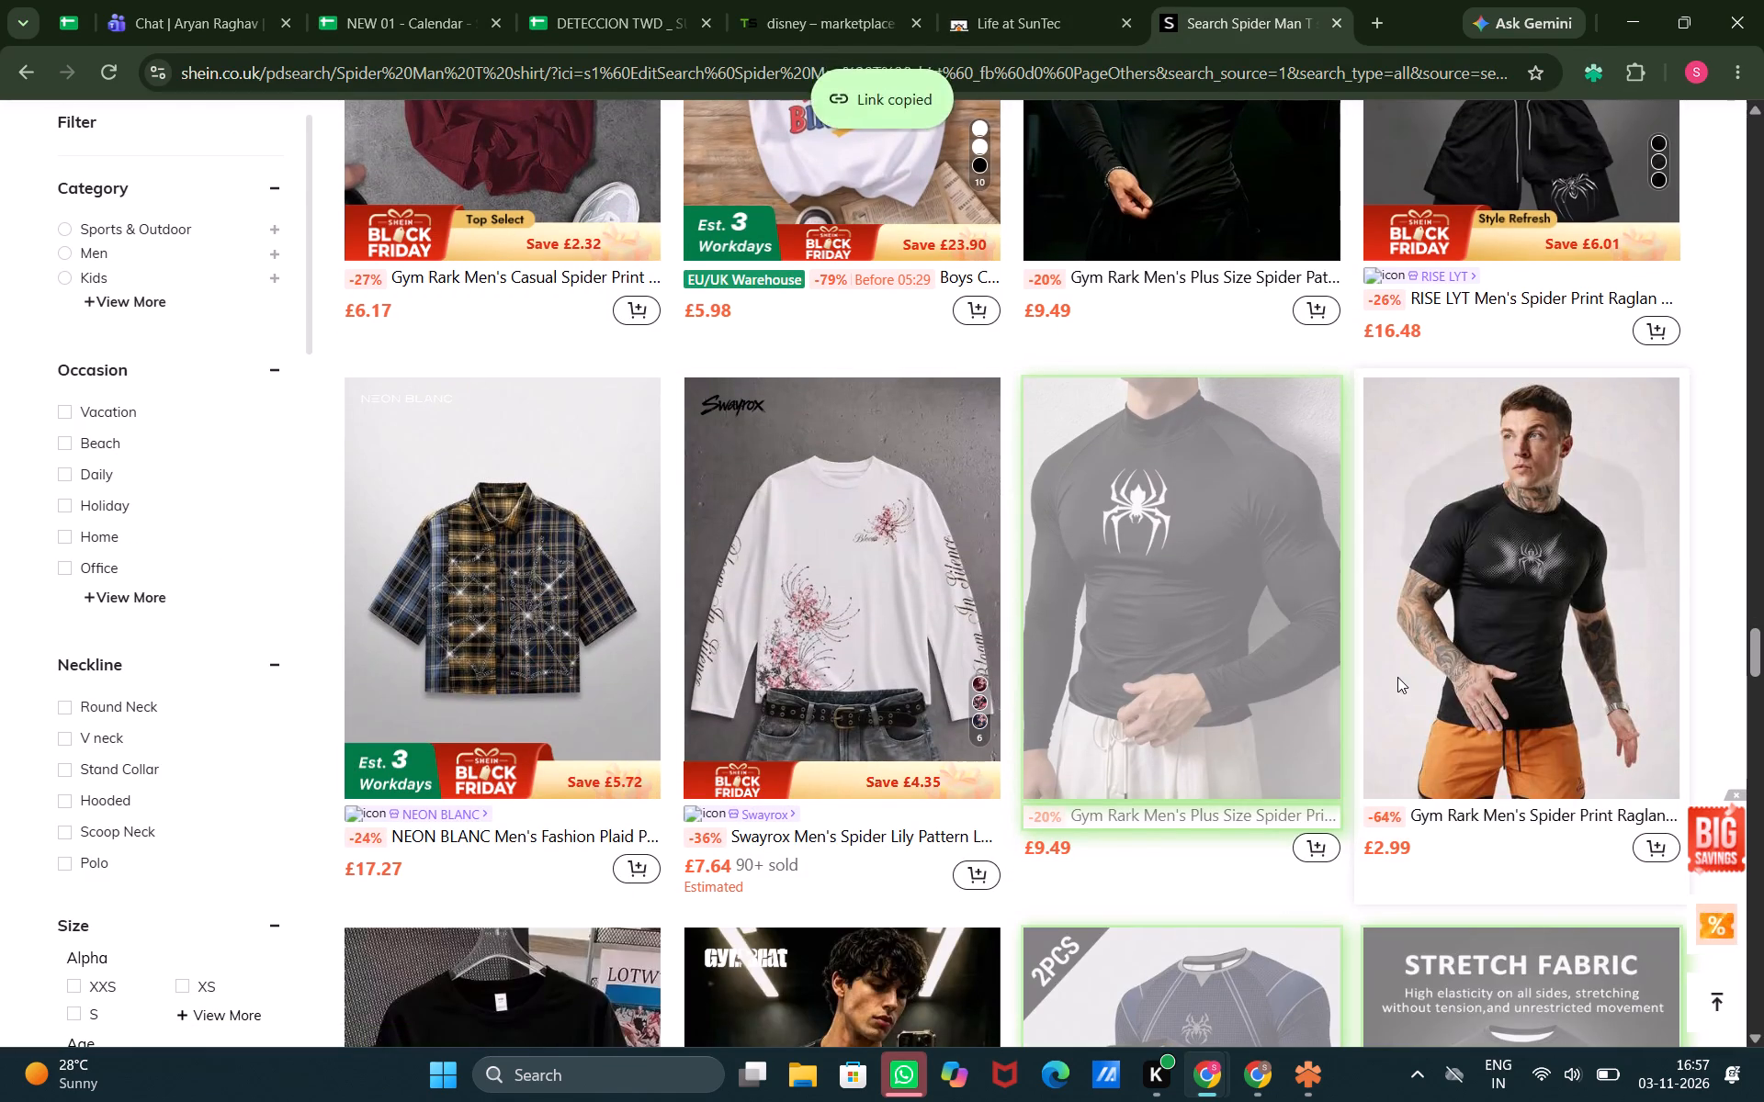
Add the SHEIN link for the £2.99 black Gym Rark Men's Spider Print Raglan T-shirt to row 21653 of The Walt Disney sheet.
{"action": "key", "text": "ctrl+v"}
{"action": "key", "text": "Return"}
{"action": "key", "text": "Return"}
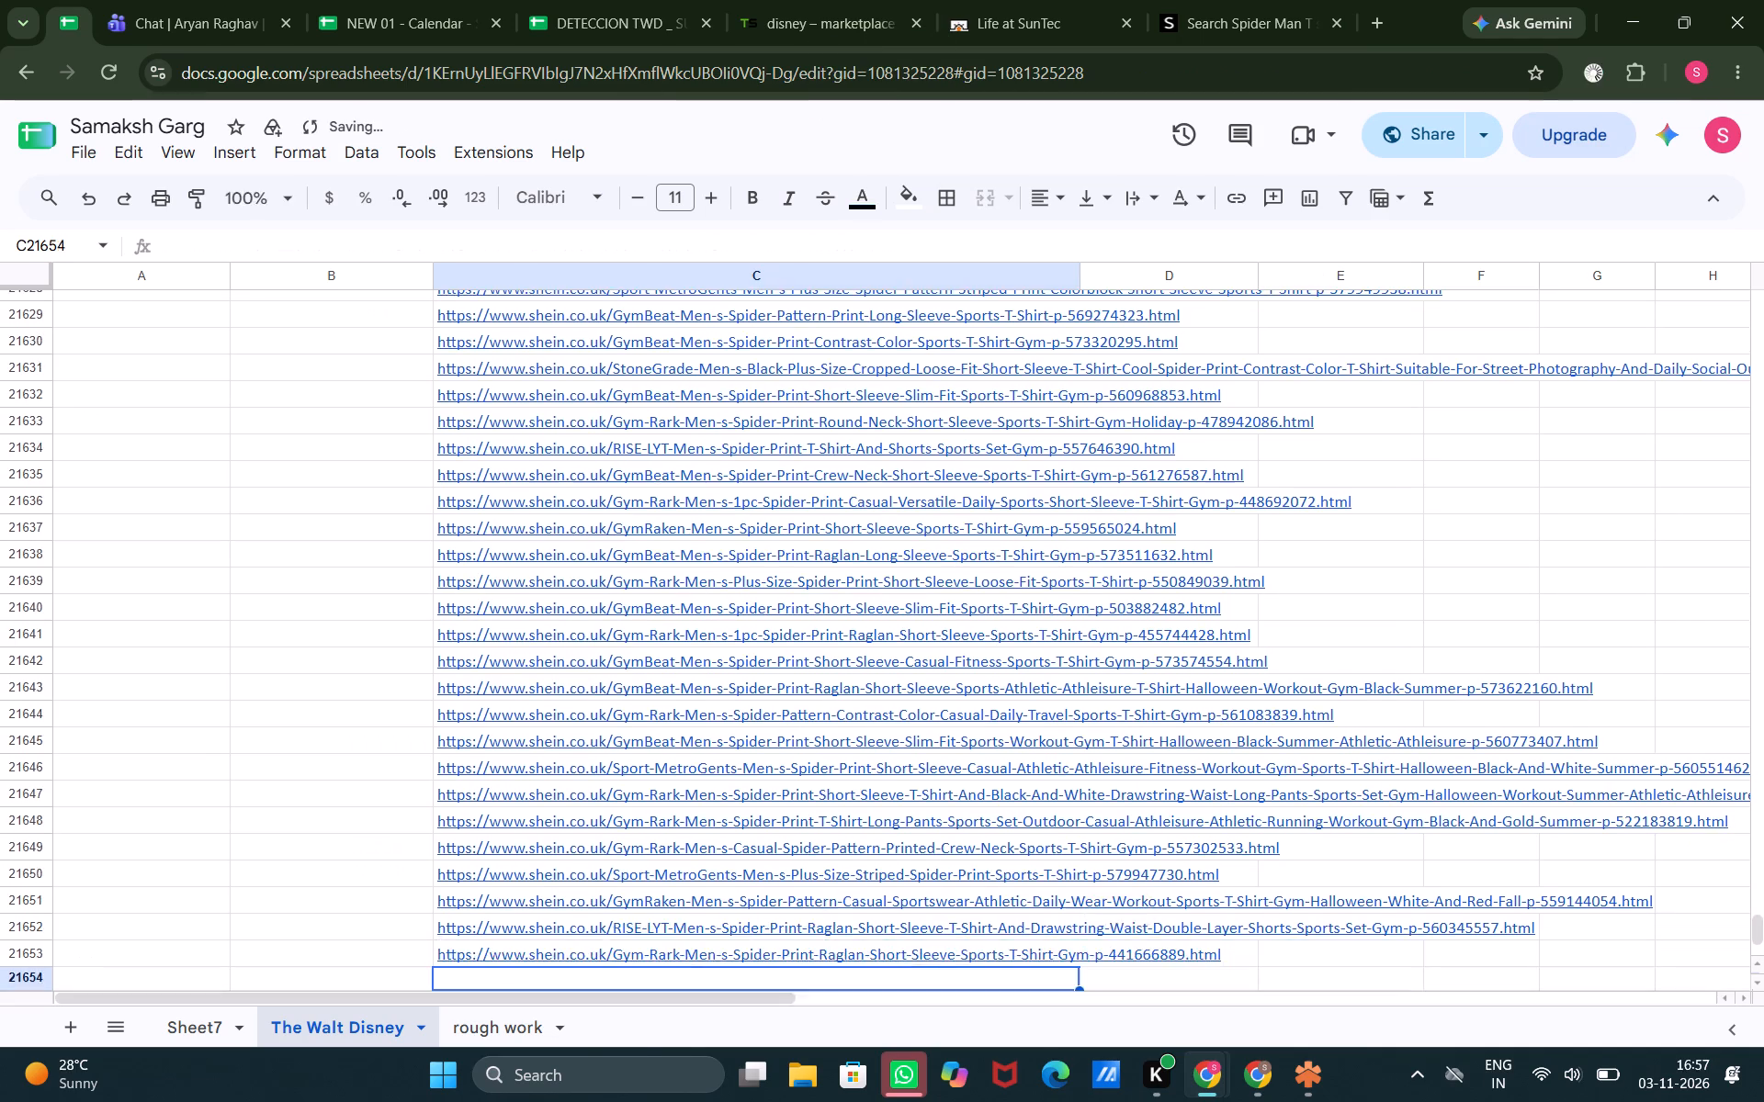
Copy the SHEIN product link for the black GymBeat Men's Spider Print Raglan T-shirt priced £4.99.
{"action": "key", "text": "ctrl+Tab"}
{"action": "key", "text": "ctrl+Tab"}
{"action": "key", "text": "ctrl+Tab"}
{"action": "key", "text": "ctrl+Tab"}
{"action": "key", "text": "ctrl+Tab"}
{"action": "key", "text": "ctrl+Tab"}
{"action": "scroll", "coordinate": [1397, 677], "scroll_direction": "down", "scroll_amount": 6}
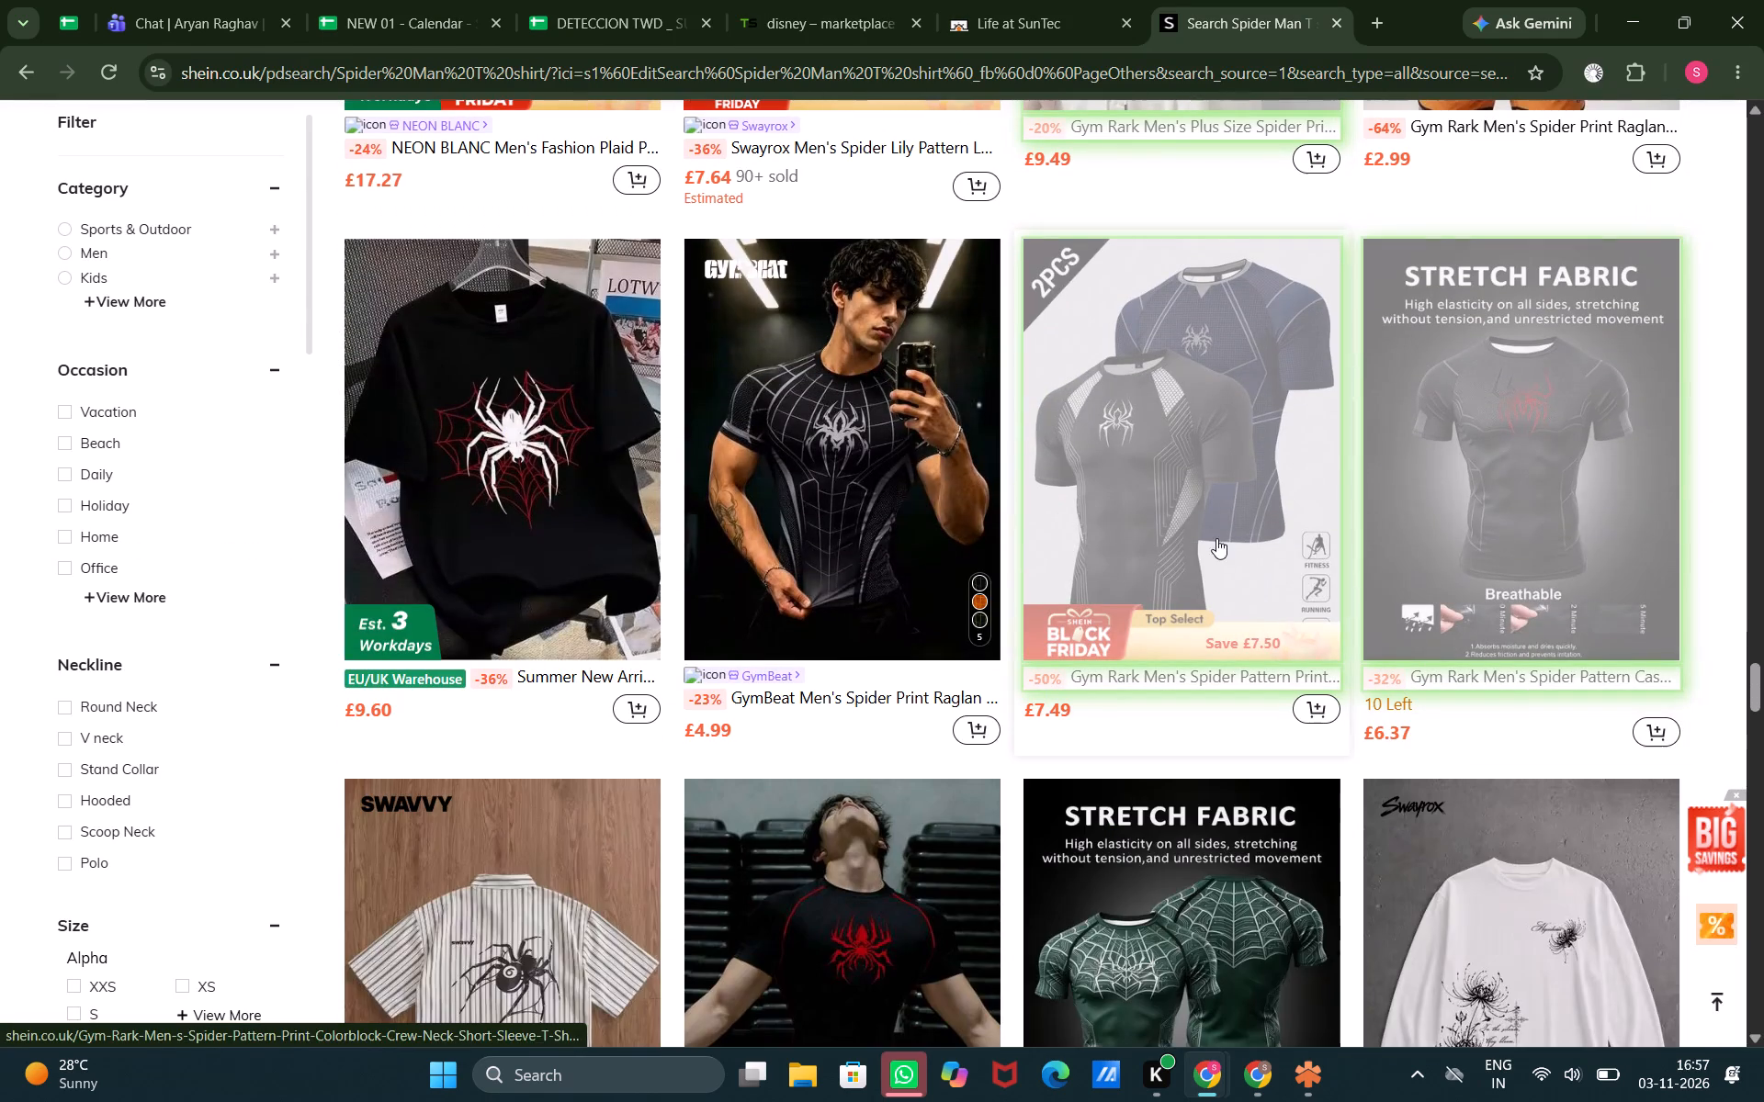
{"action": "right_click", "coordinate": [786, 697]}
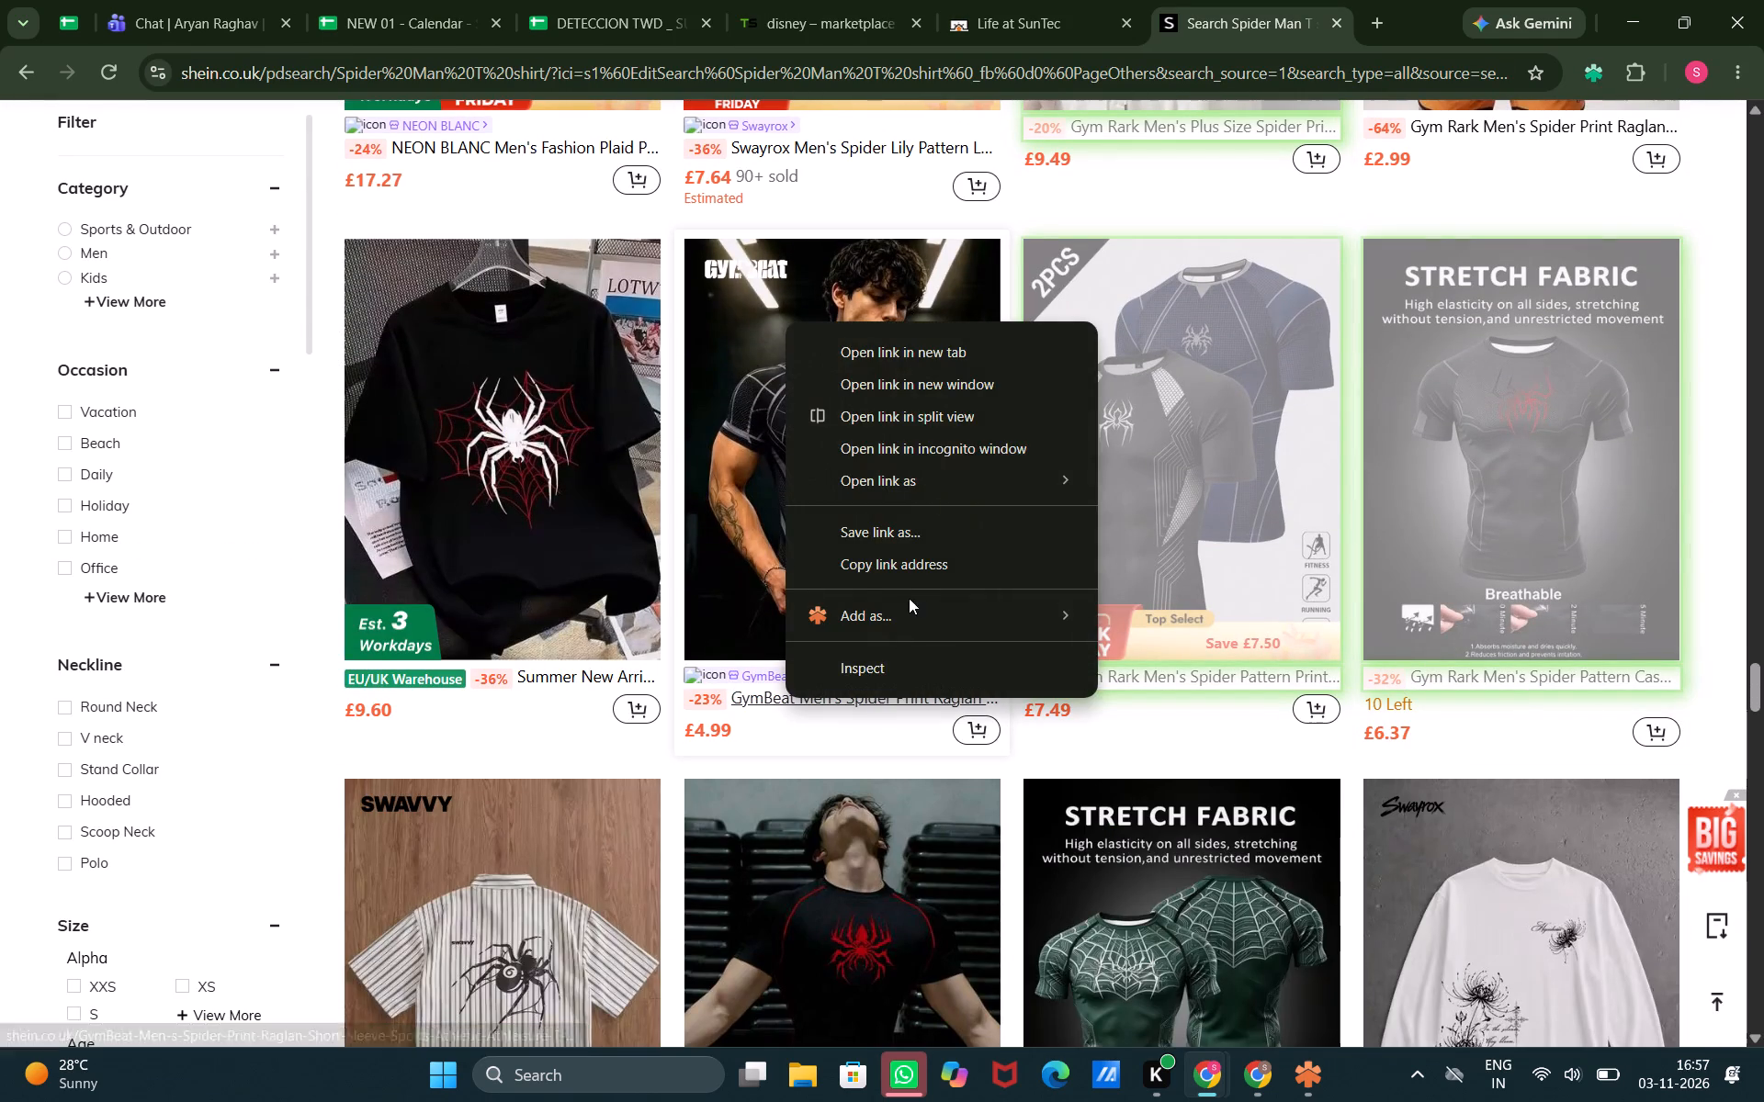
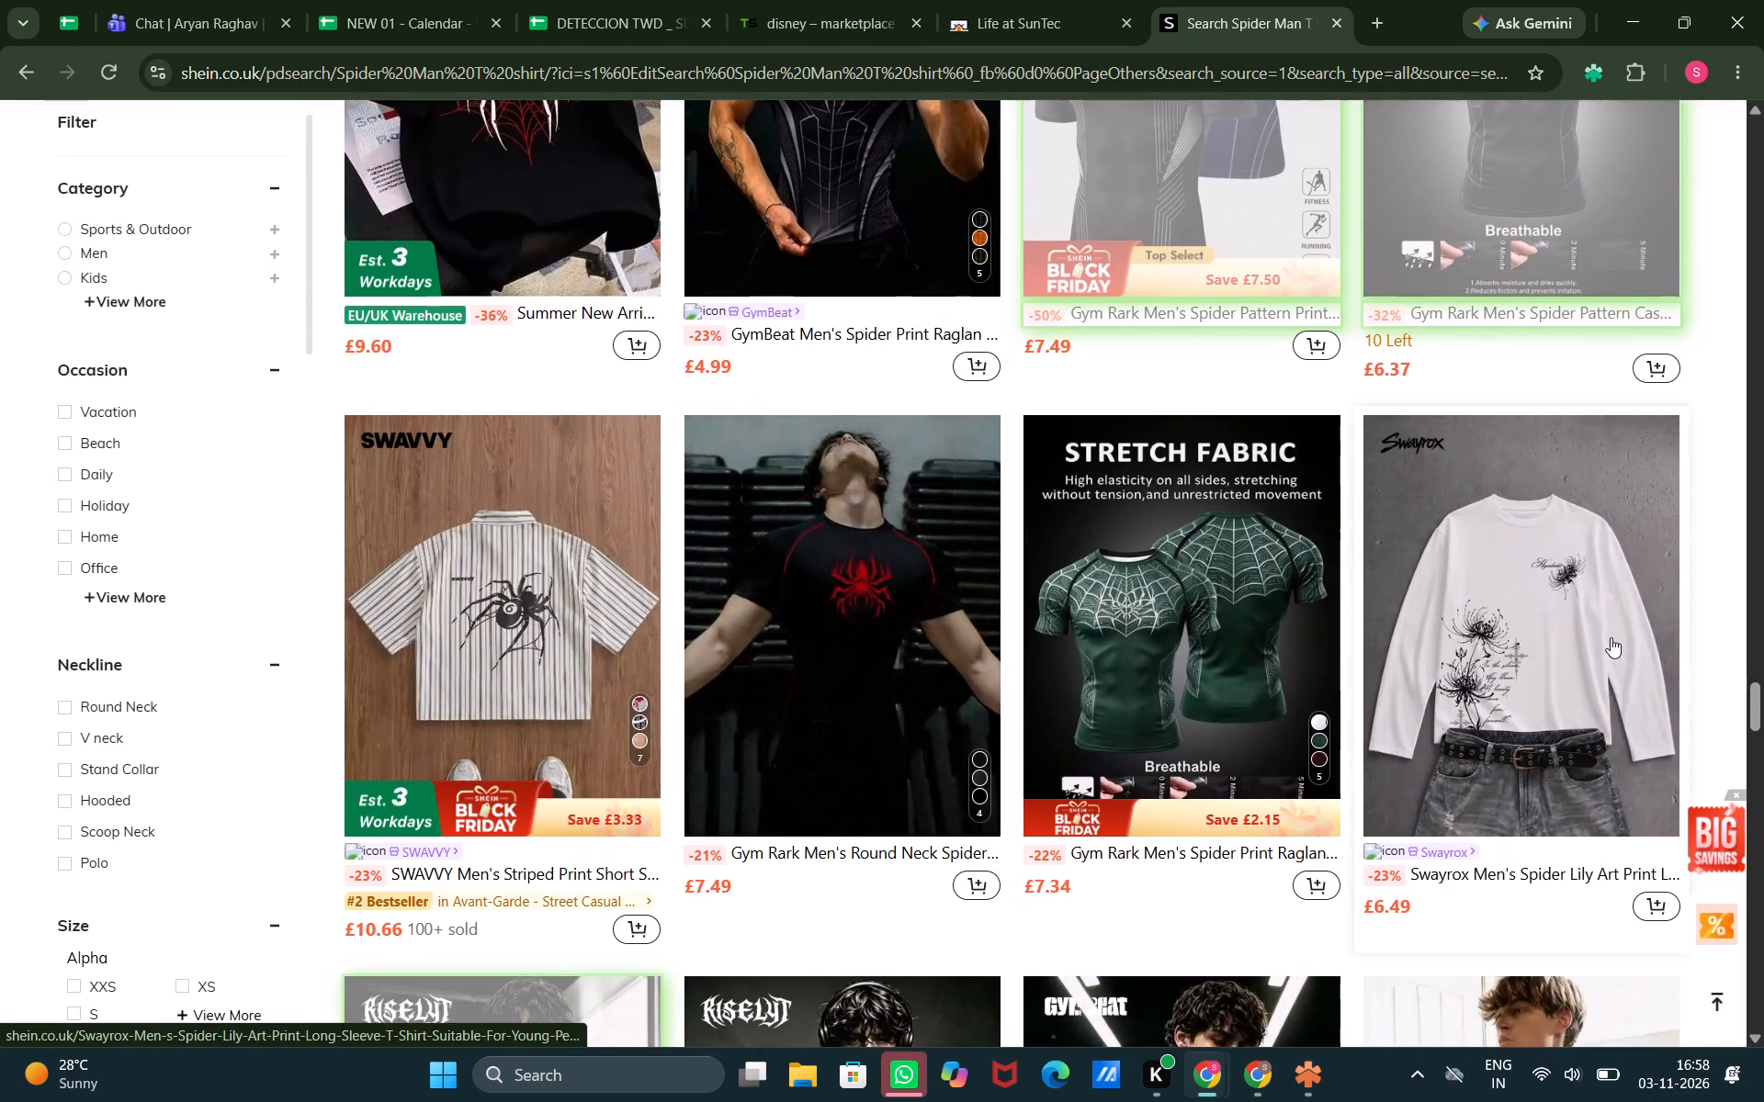
Add the SHEIN link for the blue-and-black £5.49 GymBeat Men's Spider Print Raglan long-sleeve T-shirt to row 21655 of The Walt Disney sheet.
{"action": "scroll", "coordinate": [1383, 620], "scroll_direction": "down", "scroll_amount": 5}
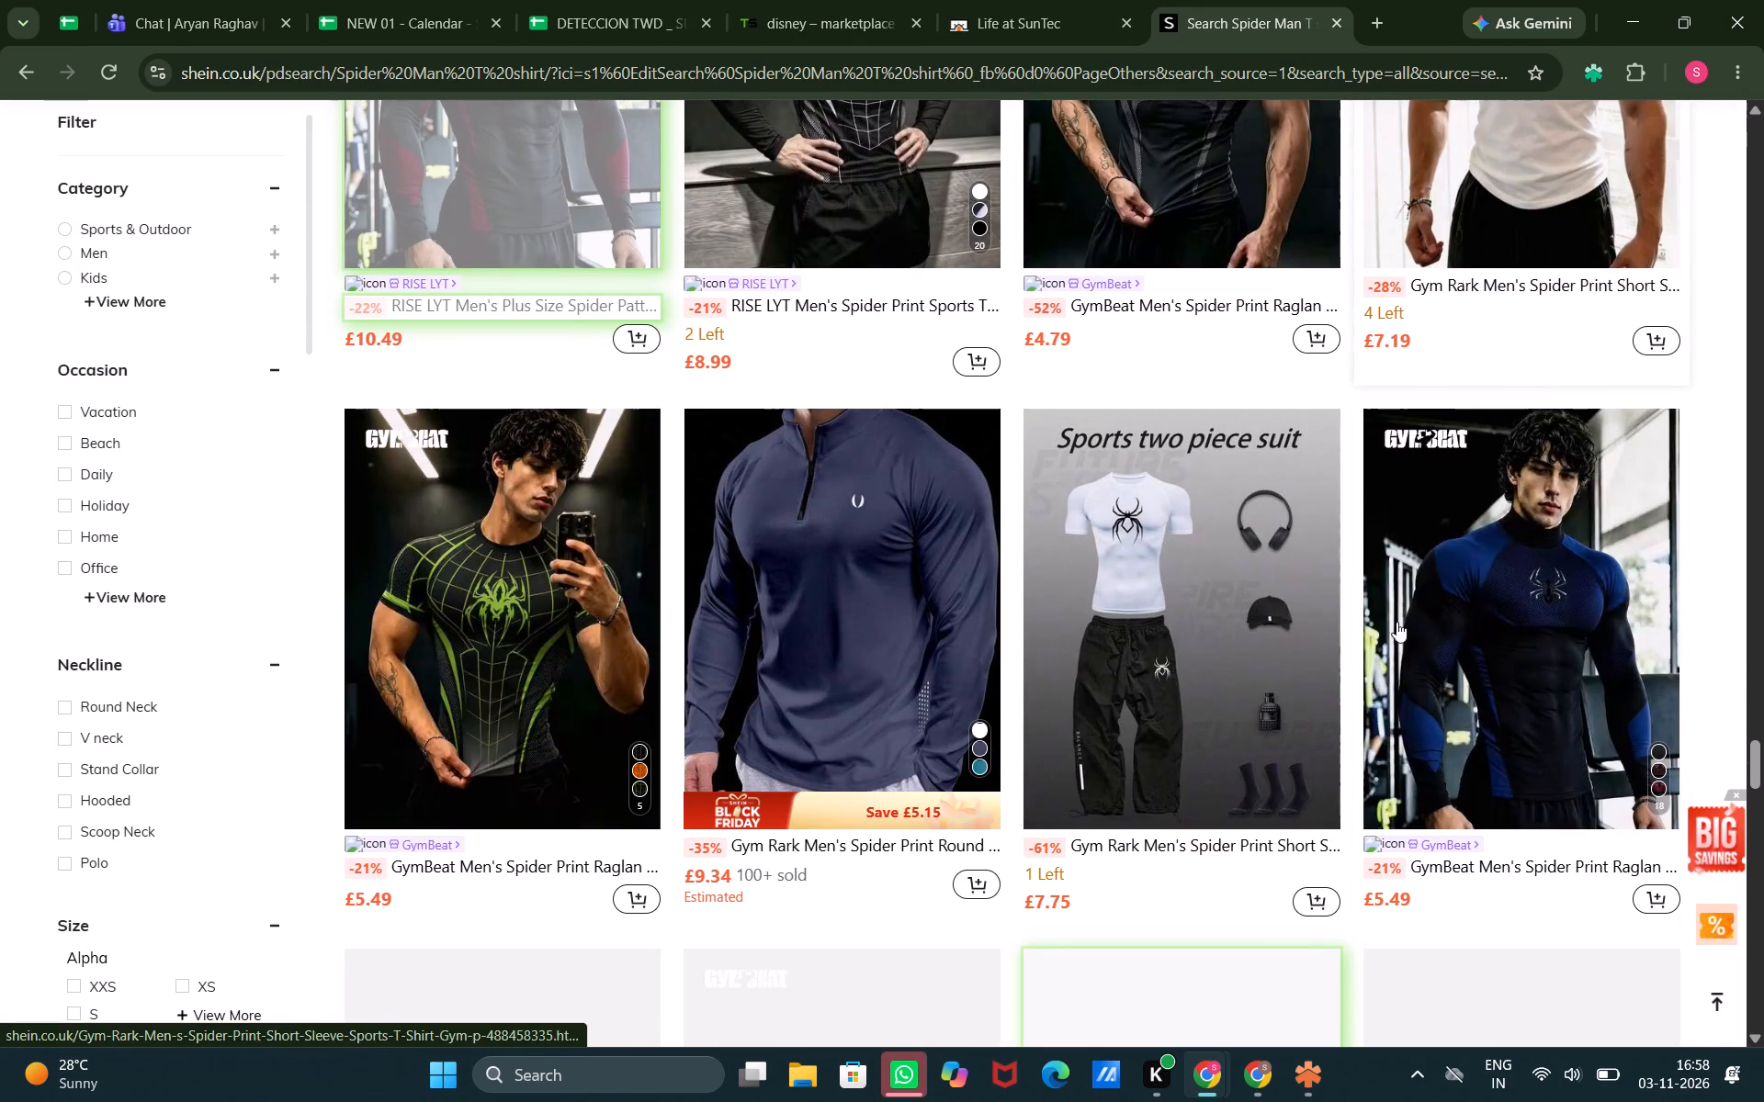
{"action": "scroll", "coordinate": [598, 703], "scroll_direction": "down", "scroll_amount": 2}
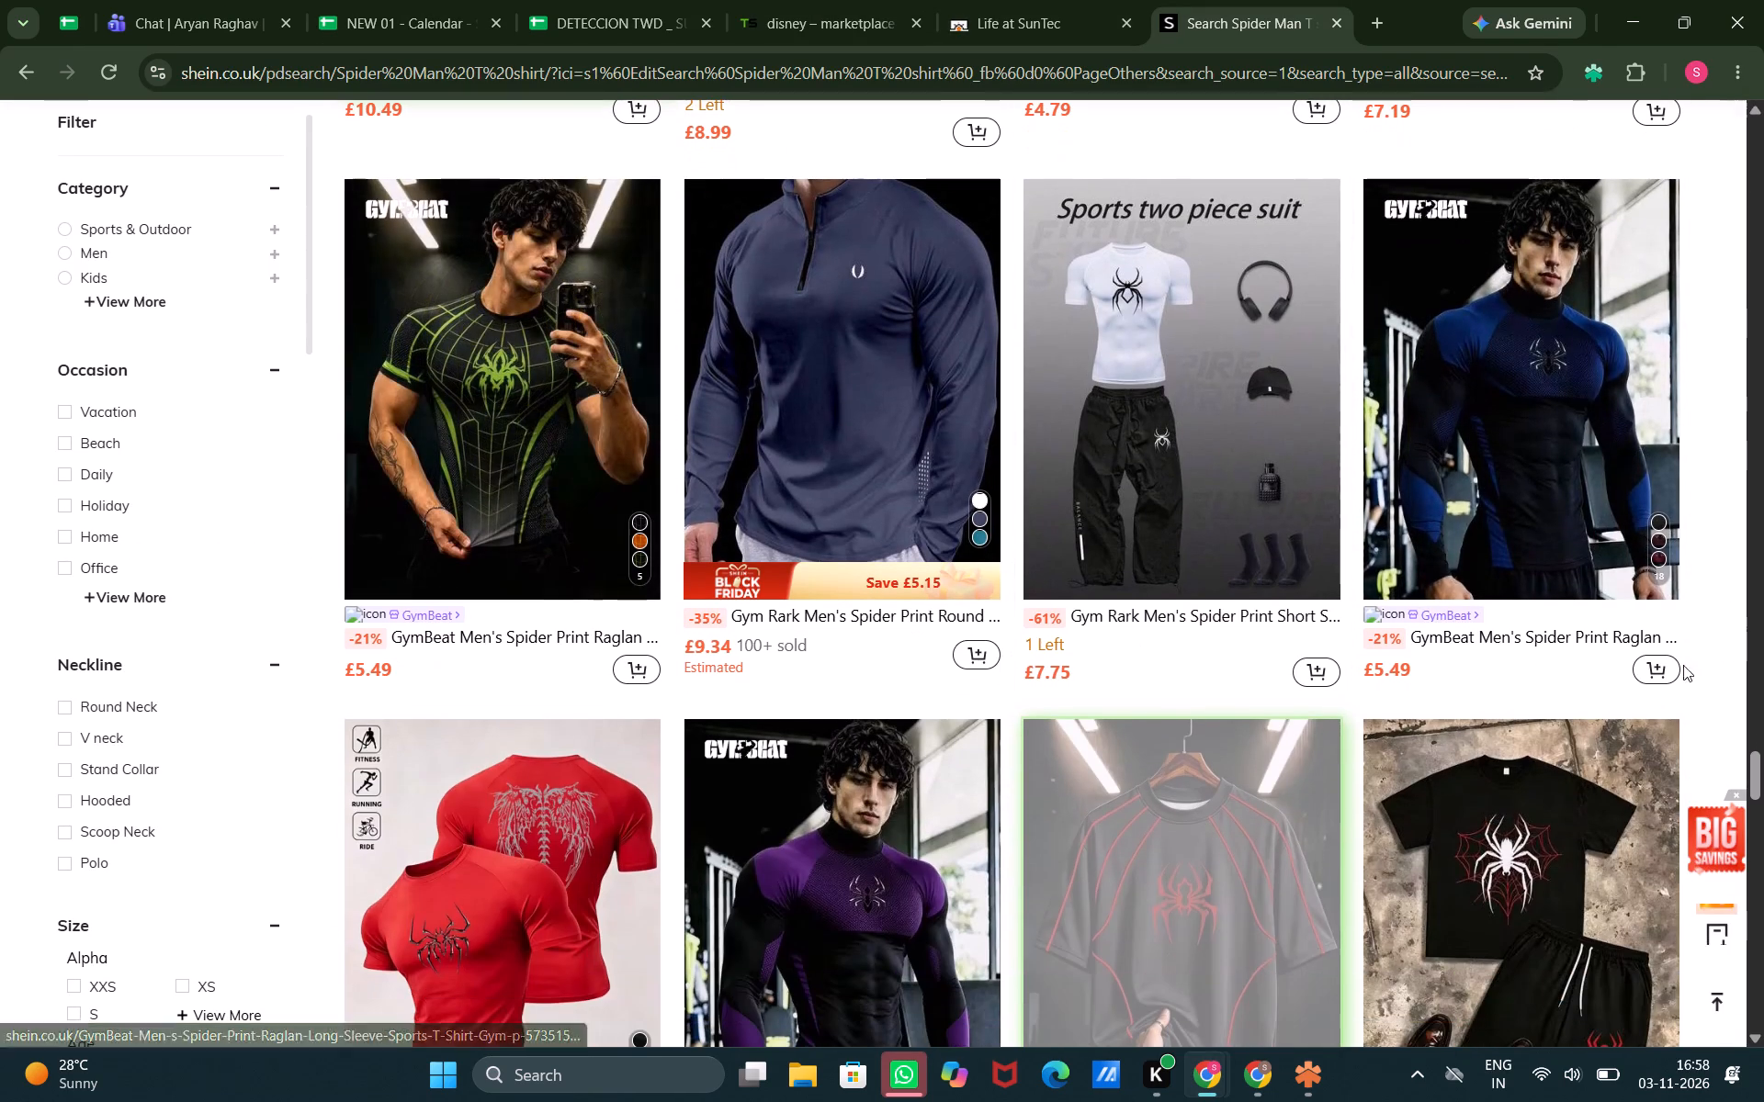
{"action": "right_click", "coordinate": [1570, 639]}
{"action": "left_click", "coordinate": [1391, 874]}
{"action": "key", "text": "ctrl+Tab"}
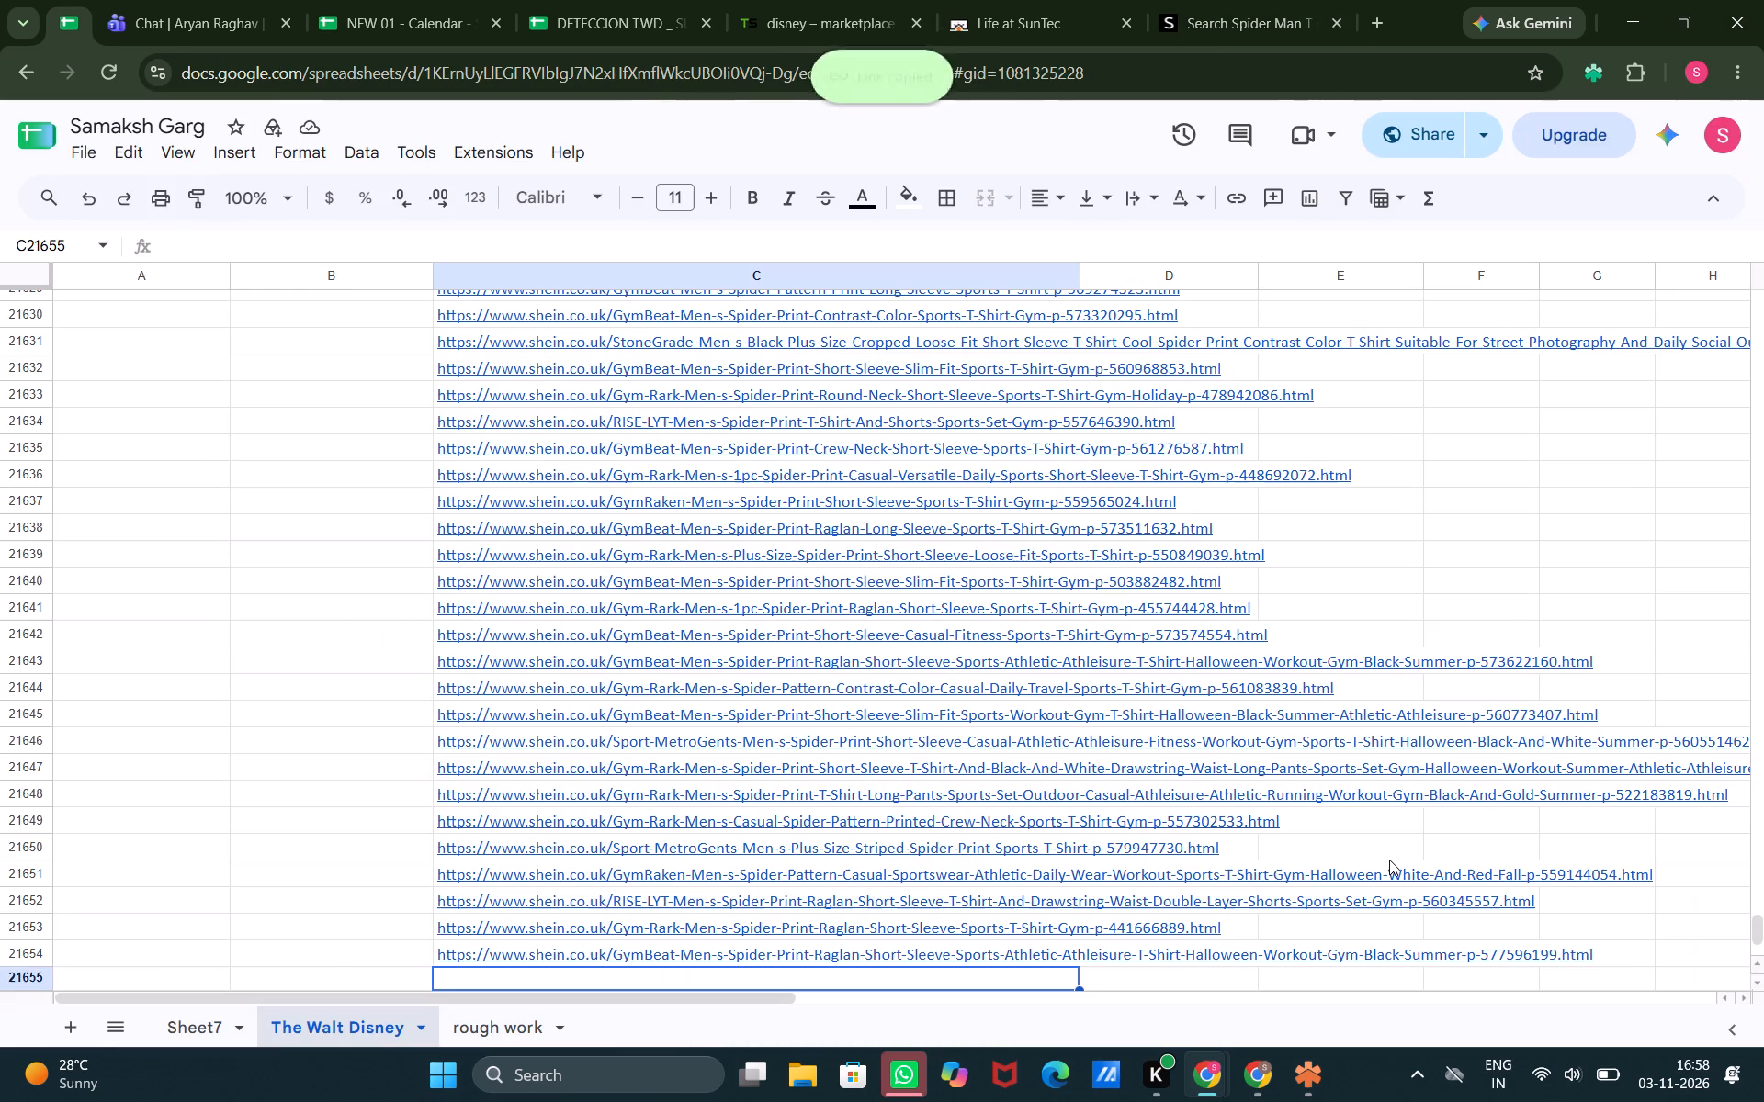
{"action": "key", "text": "ctrl+v"}
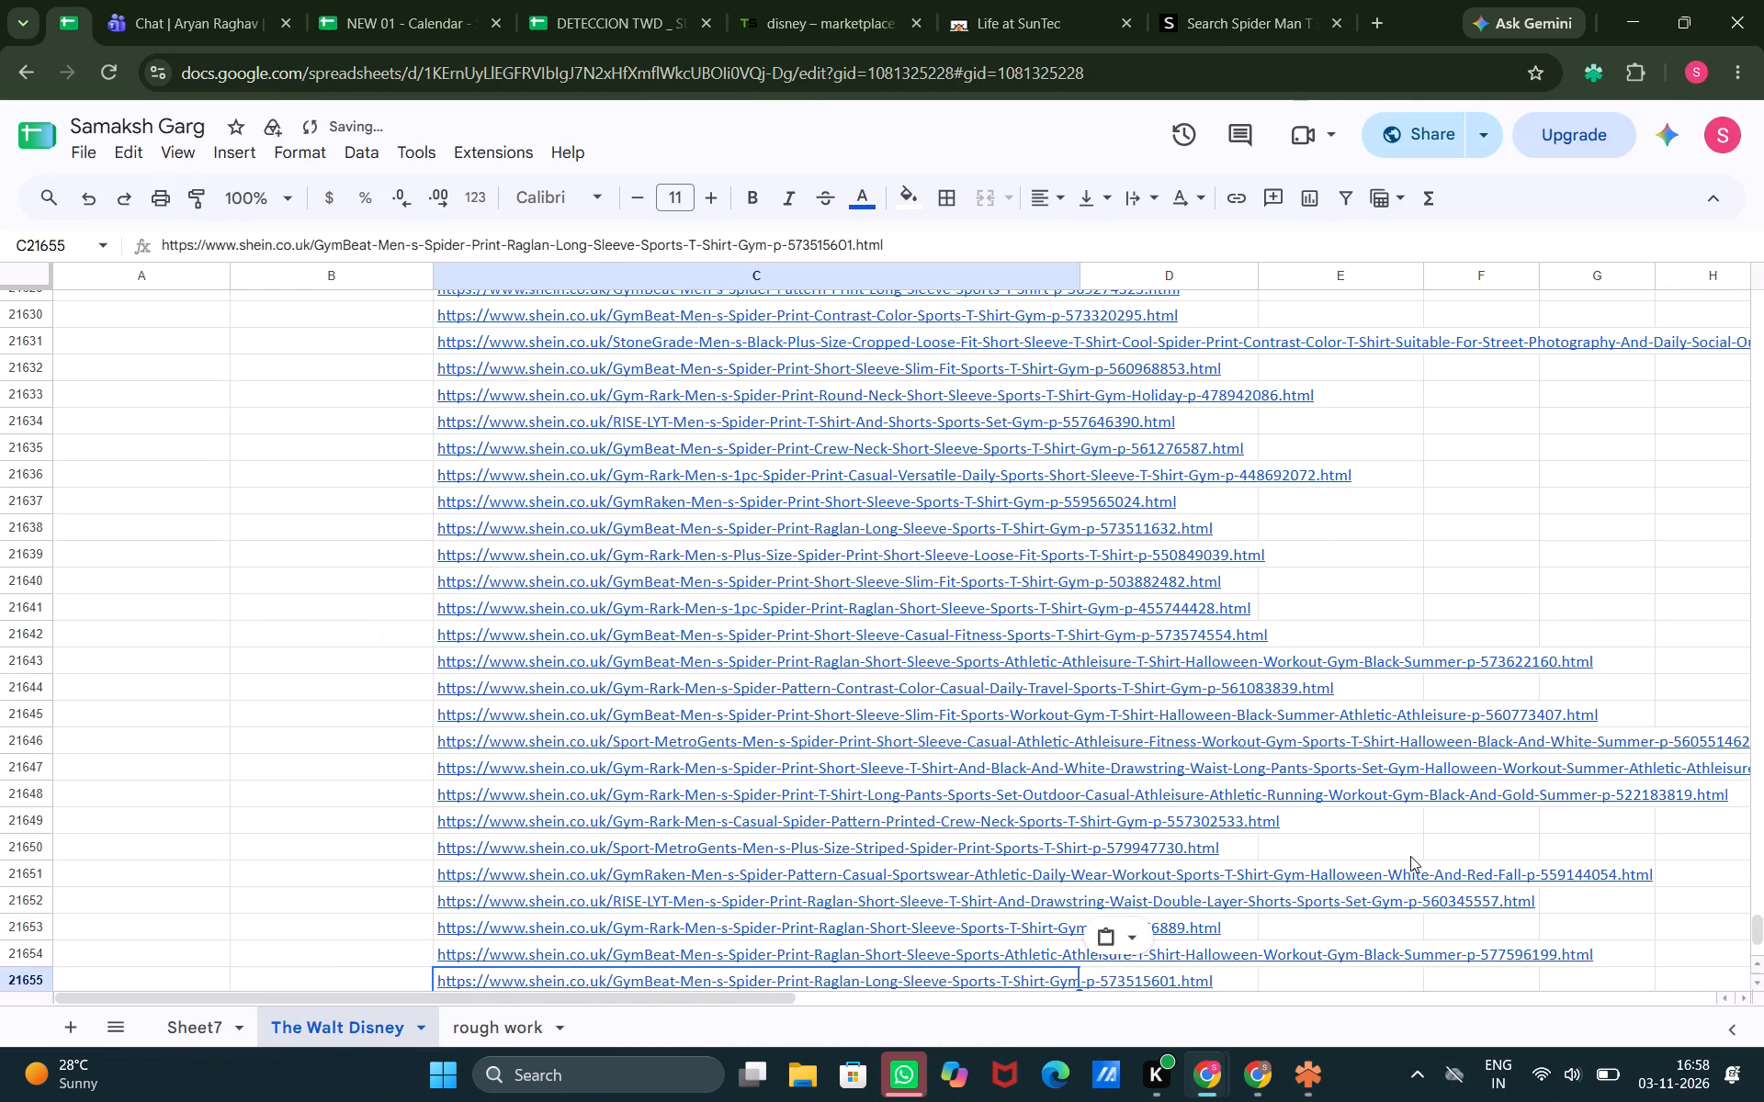
{"action": "key", "text": "Return"}
{"action": "key", "text": "Return"}
Add the SHEIN link for the red £6.30 Voltform Men's Spider Print Raglan T-shirt to row 21656 of The Walt Disney sheet.
{"action": "key", "text": "ctrl+Tab"}
{"action": "key", "text": "ctrl+Tab"}
{"action": "key", "text": "ctrl+Tab"}
{"action": "key", "text": "ctrl+Tab"}
{"action": "key", "text": "ctrl+Tab"}
{"action": "key", "text": "ctrl+Tab"}
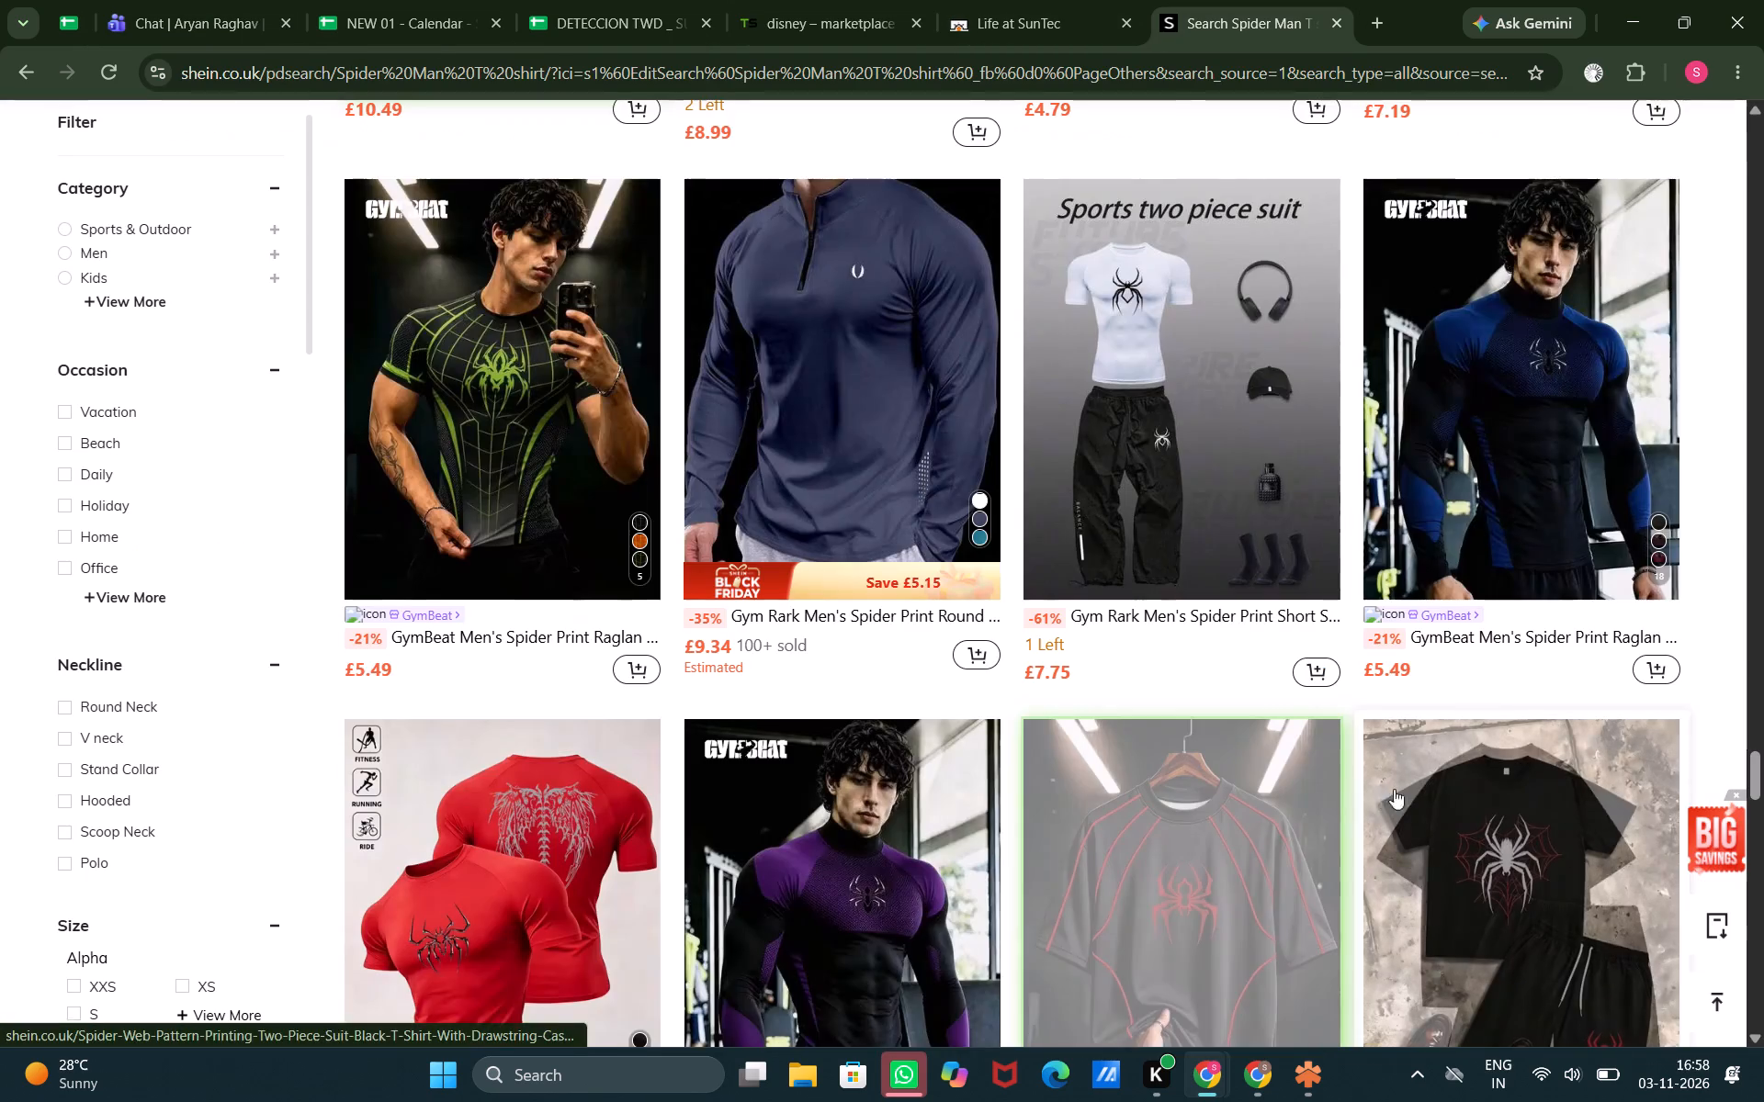
{"action": "scroll", "coordinate": [1372, 786], "scroll_direction": "down", "scroll_amount": 3}
{"action": "scroll", "coordinate": [1514, 591], "scroll_direction": "down", "scroll_amount": 2}
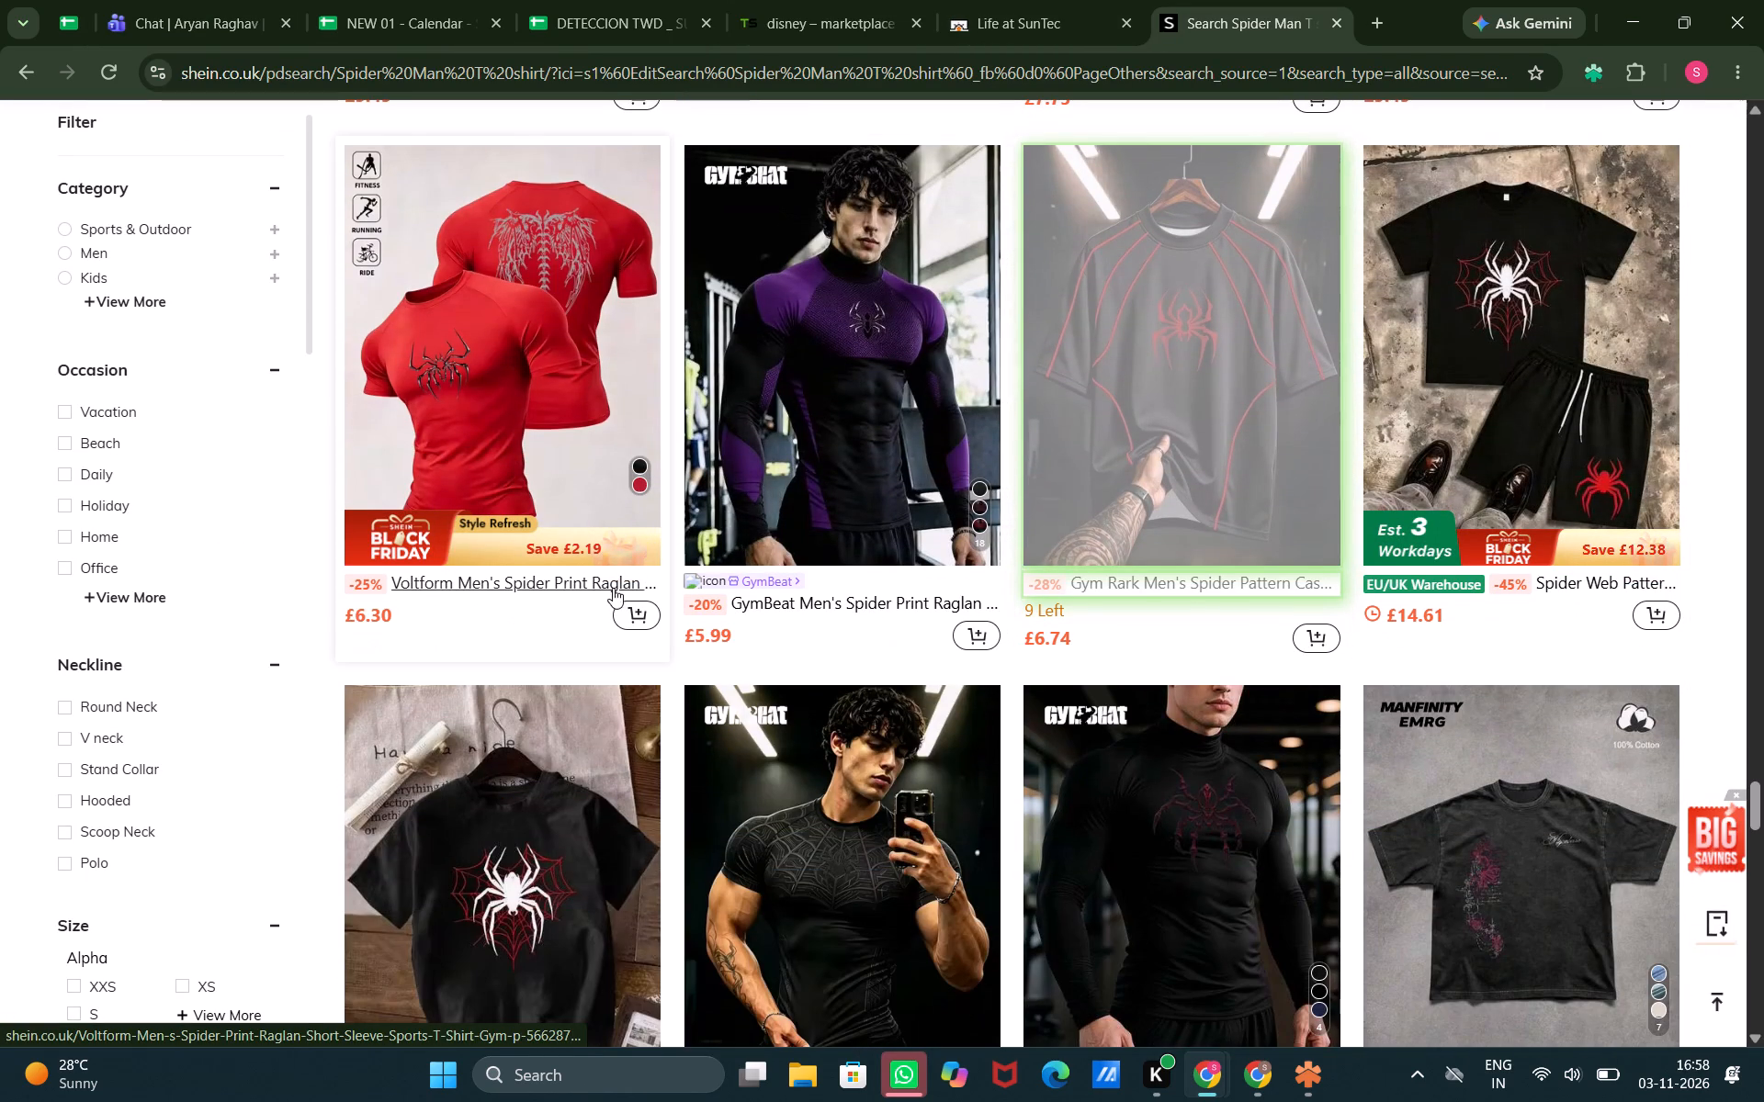
{"action": "right_click", "coordinate": [613, 588]}
{"action": "left_click", "coordinate": [758, 826]}
{"action": "key", "text": "ctrl+Tab"}
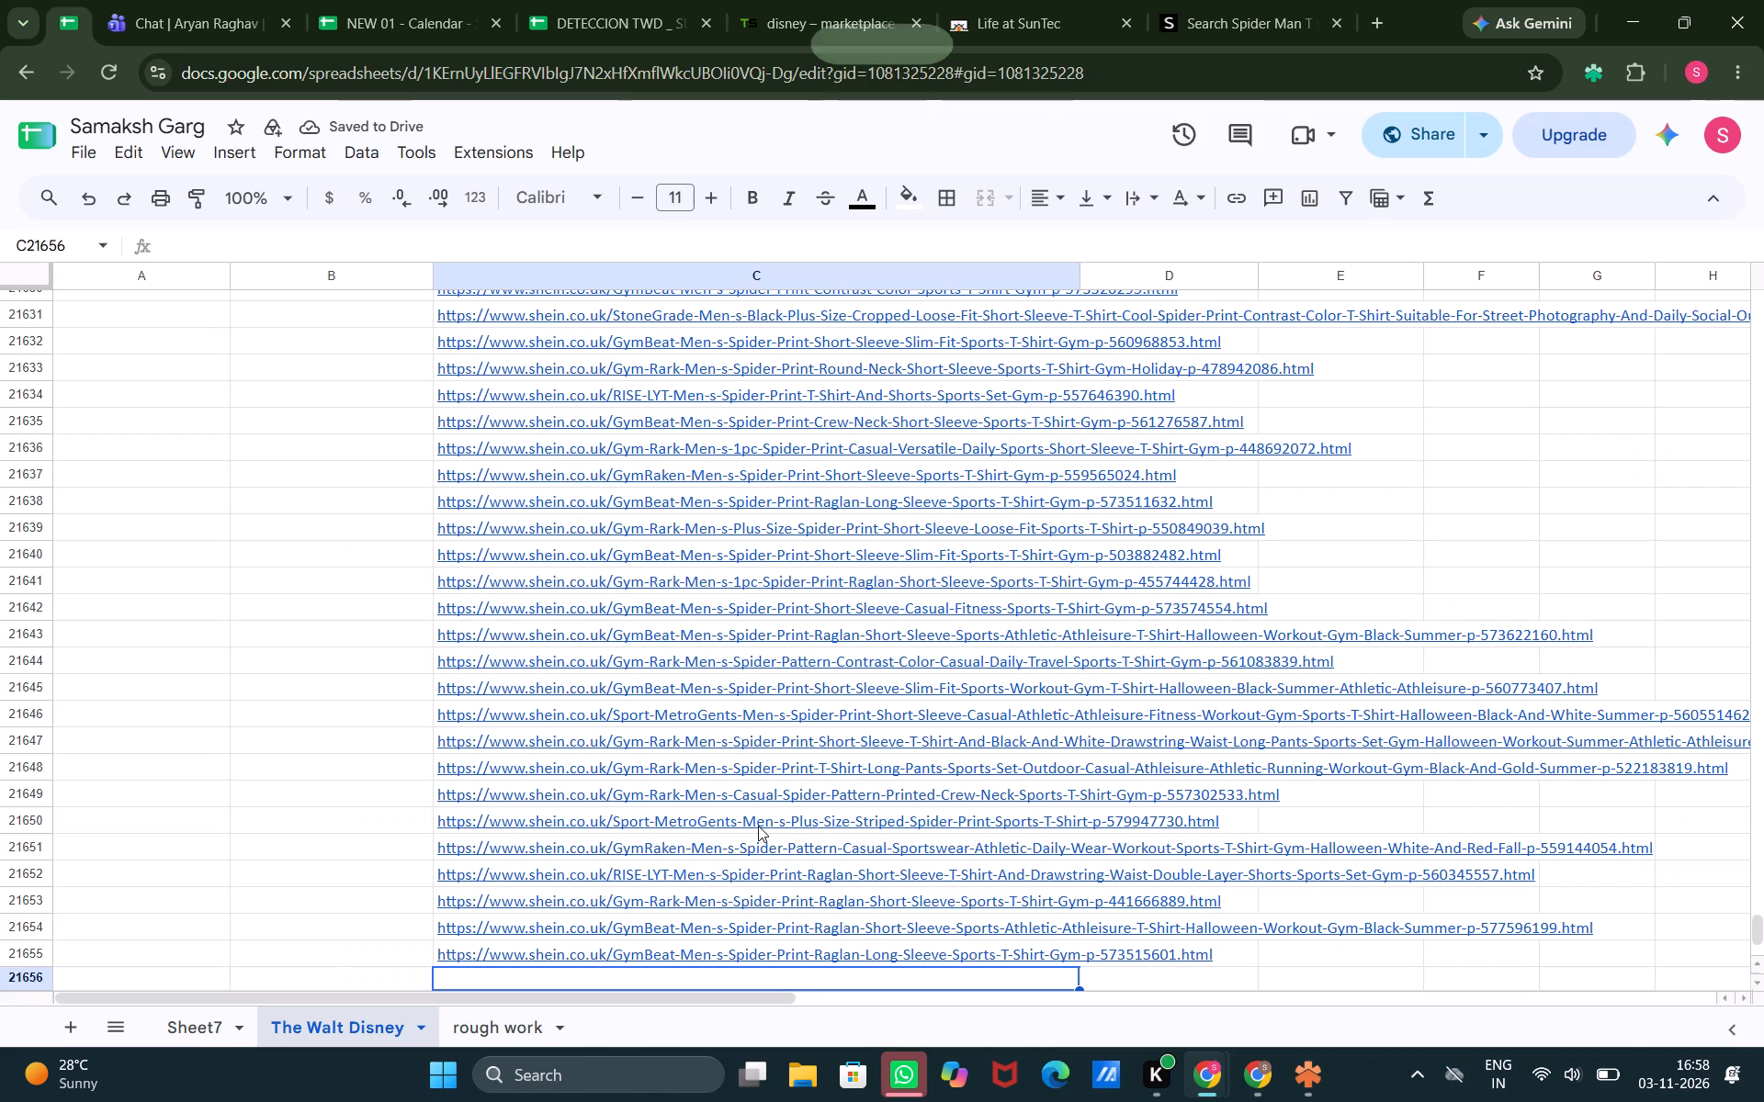
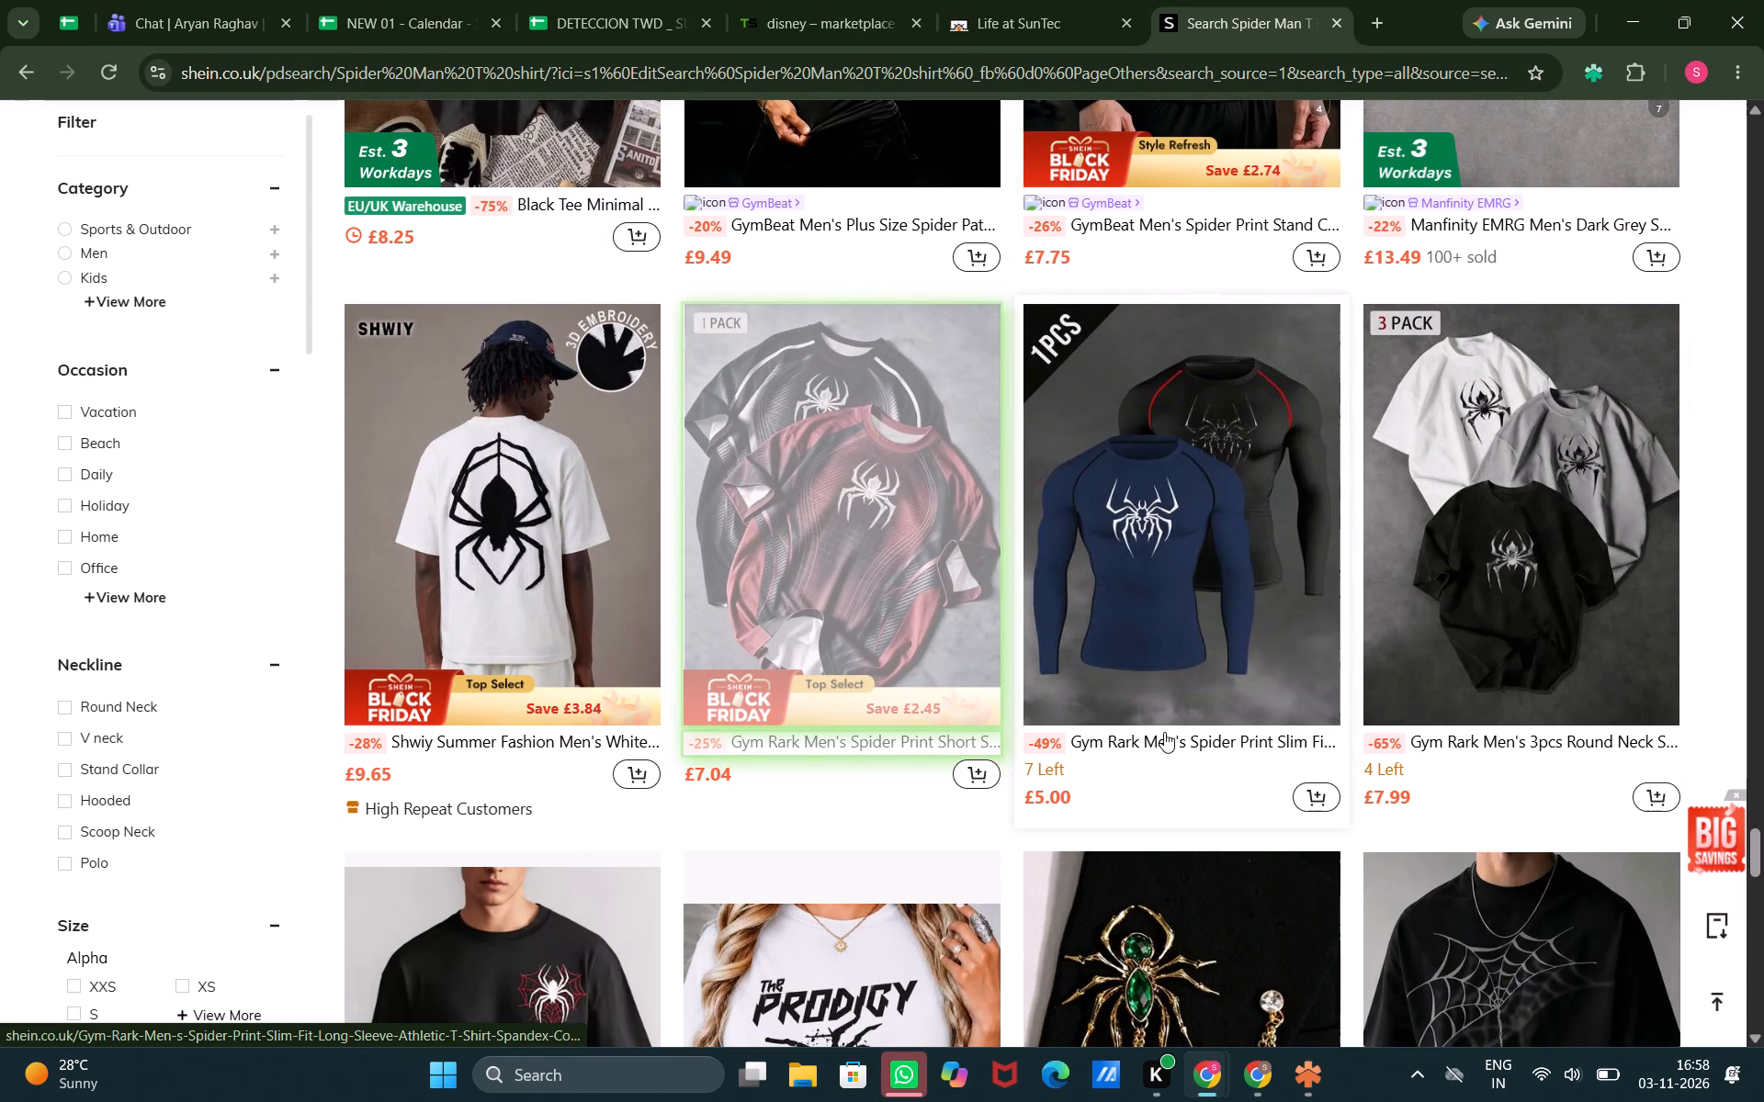
Add the SHEIN link for the £5.00 Gym Rark Men's Spider Print Slim Fit long-sleeve T-shirt to row 21657 of The Walt Disney sheet.
{"action": "right_click", "coordinate": [1159, 738]}
{"action": "left_click", "coordinate": [1289, 613]}
{"action": "key", "text": "ctrl+Tab"}
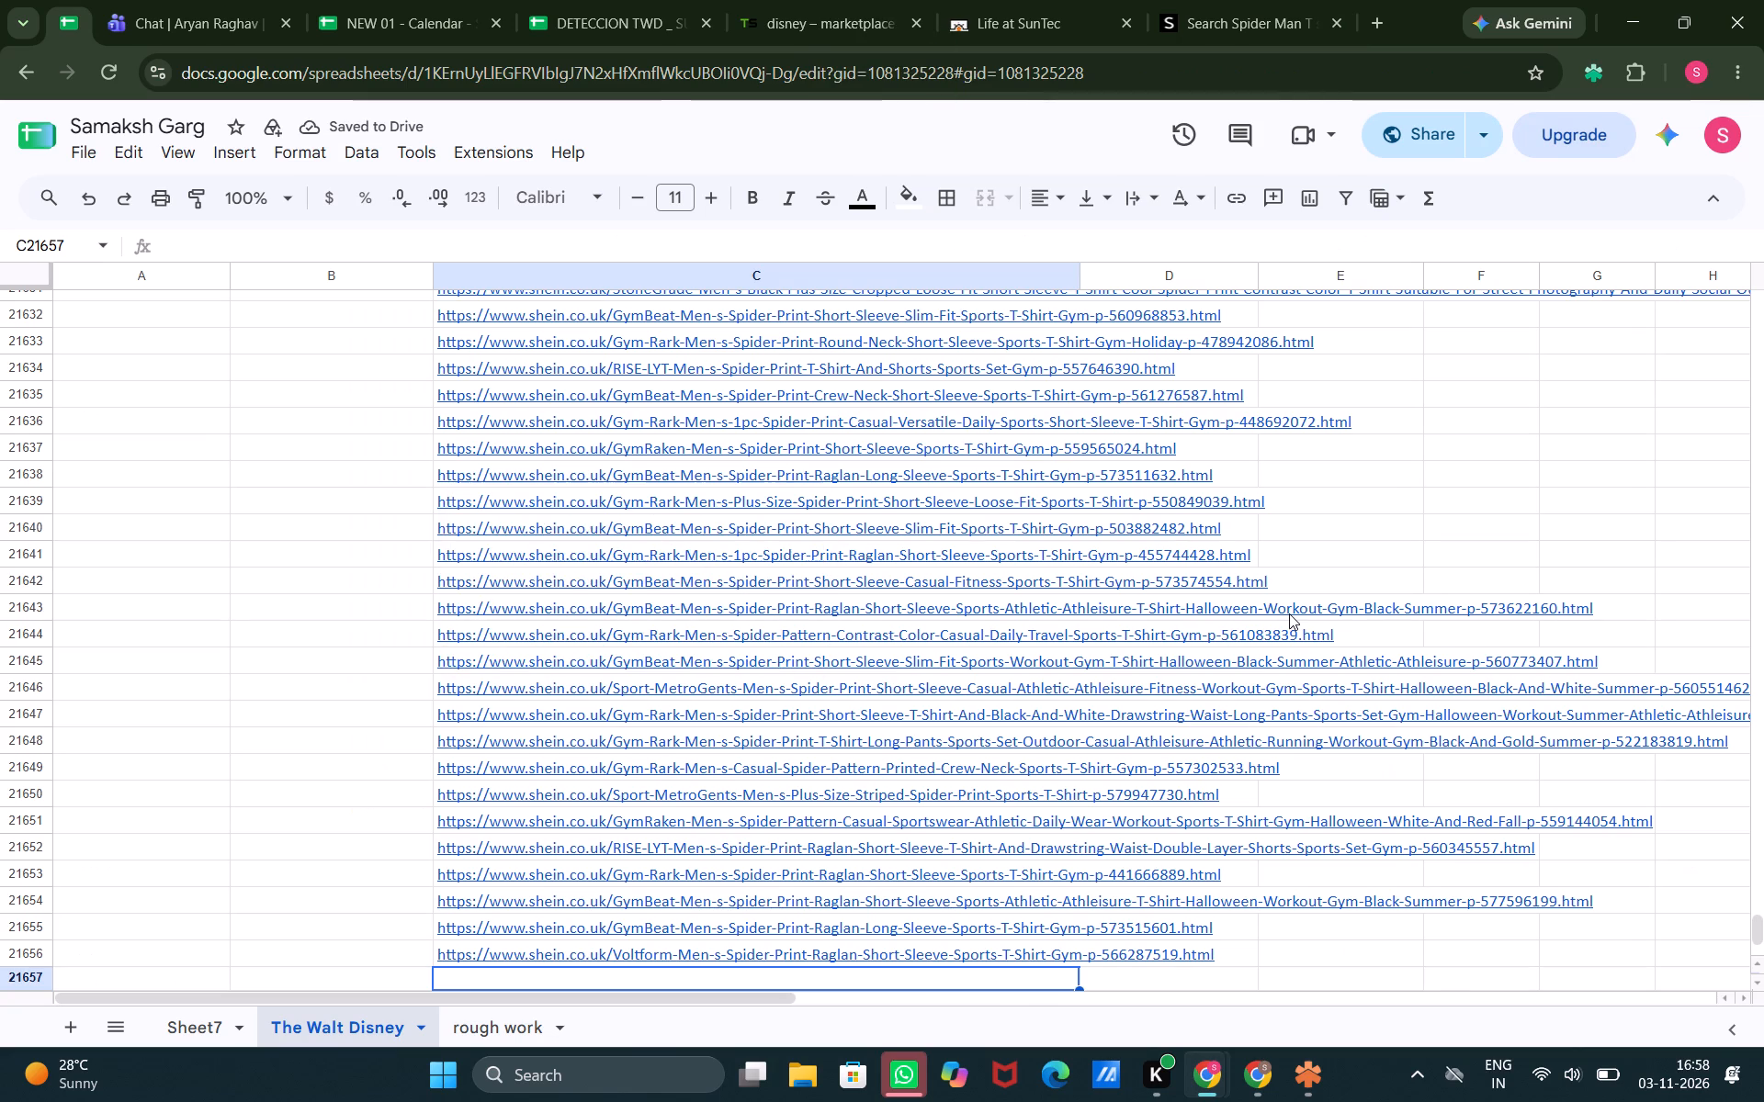
{"action": "key", "text": "ctrl+v"}
{"action": "key", "text": "Return"}
{"action": "key", "text": "Return"}
Add the SHEIN link for the £7.99 Gym Rark Men's 3pcs Round Neck Spider Print T-shirts to row 21658 of The Walt Disney sheet.
{"action": "key", "text": "ctrl+Tab"}
{"action": "key", "text": "ctrl+Tab"}
{"action": "key", "text": "ctrl+Tab"}
{"action": "key", "text": "ctrl+Tab"}
{"action": "key", "text": "ctrl+Tab"}
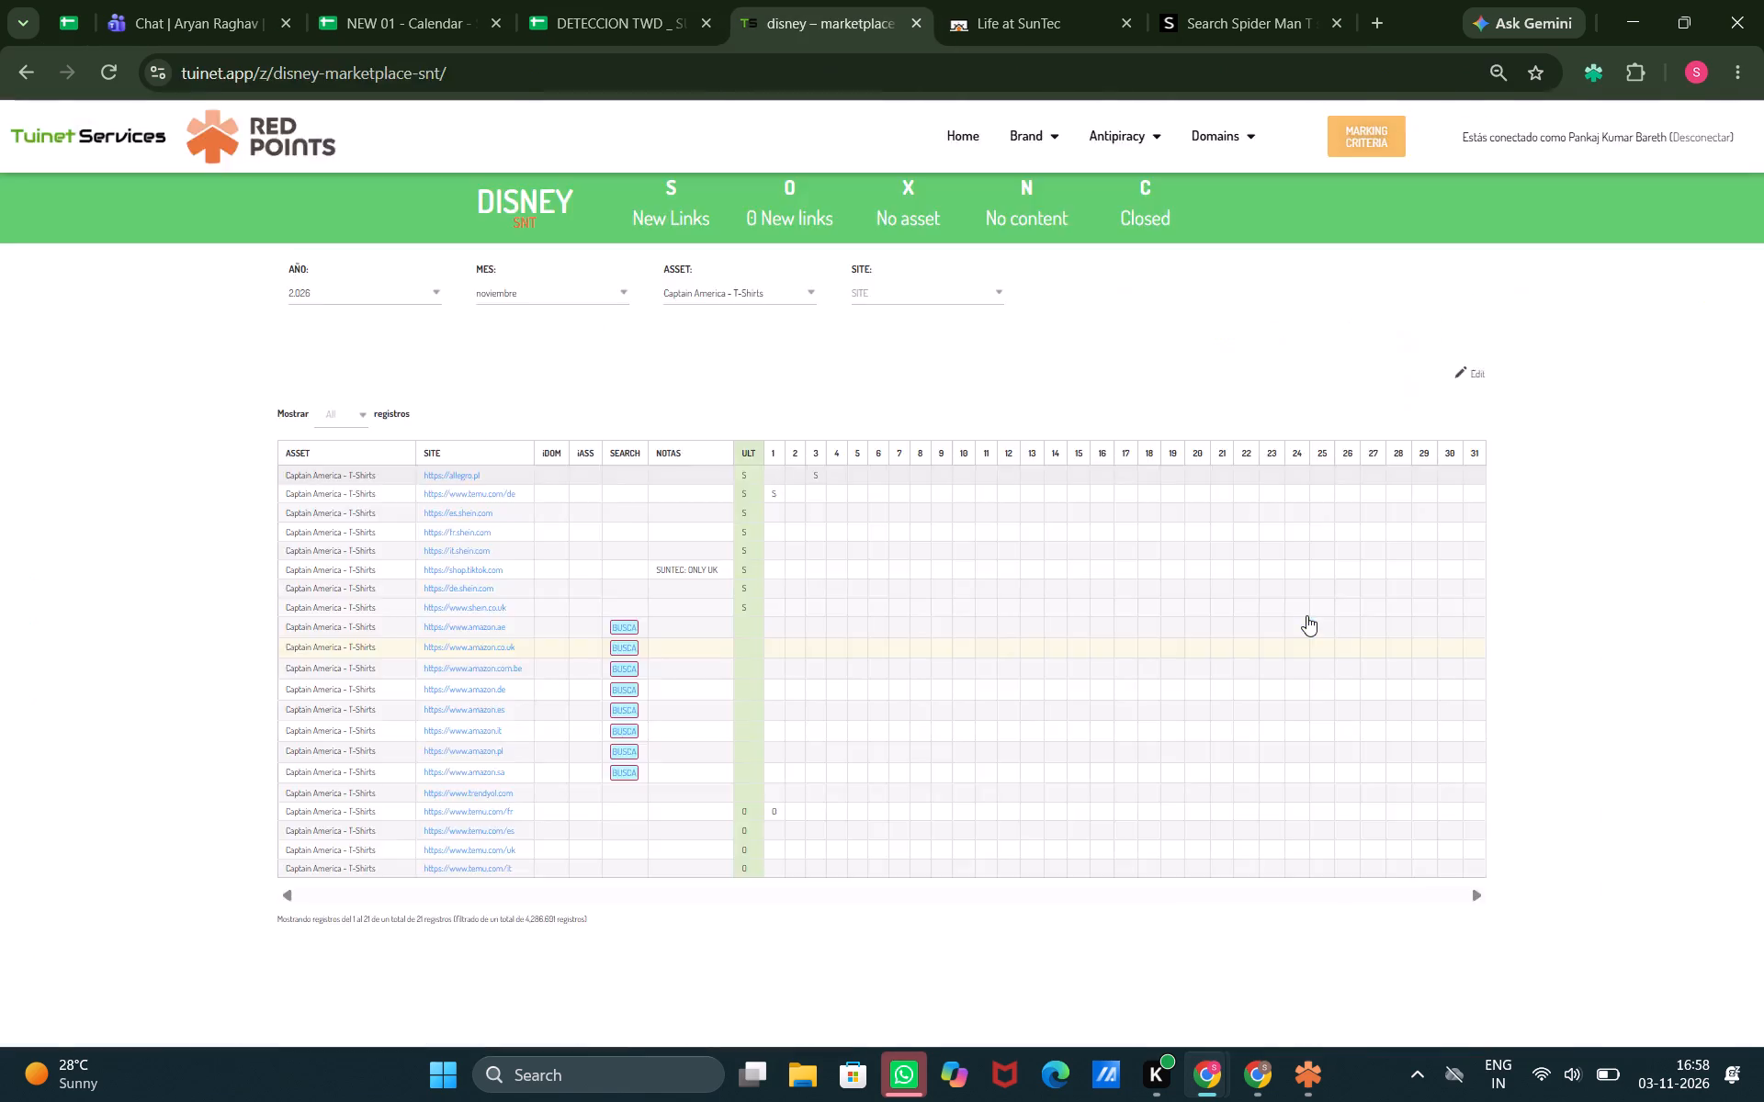
{"action": "key", "text": "ctrl+Tab"}
{"action": "right_click", "coordinate": [1615, 736]}
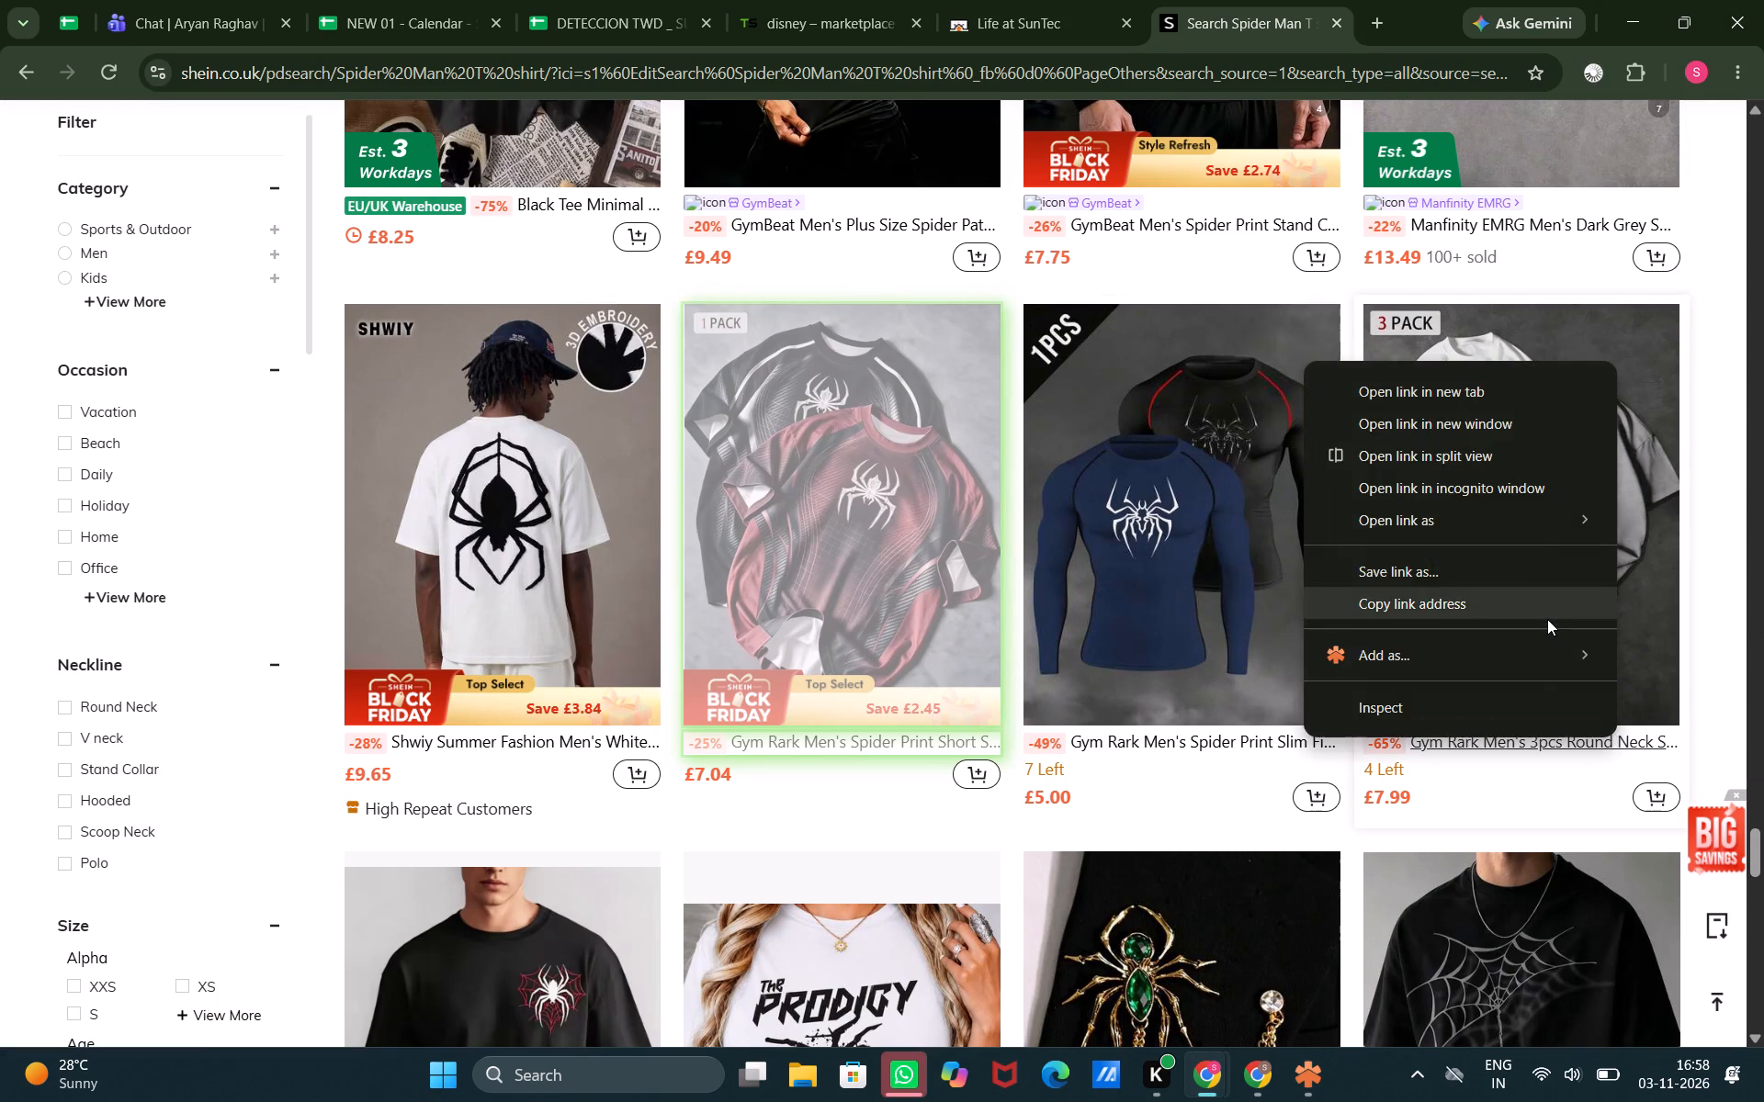
{"action": "left_click", "coordinate": [1547, 619]}
{"action": "key", "text": "ctrl+Tab"}
{"action": "key", "text": "ctrl+v"}
{"action": "key", "text": "Return"}
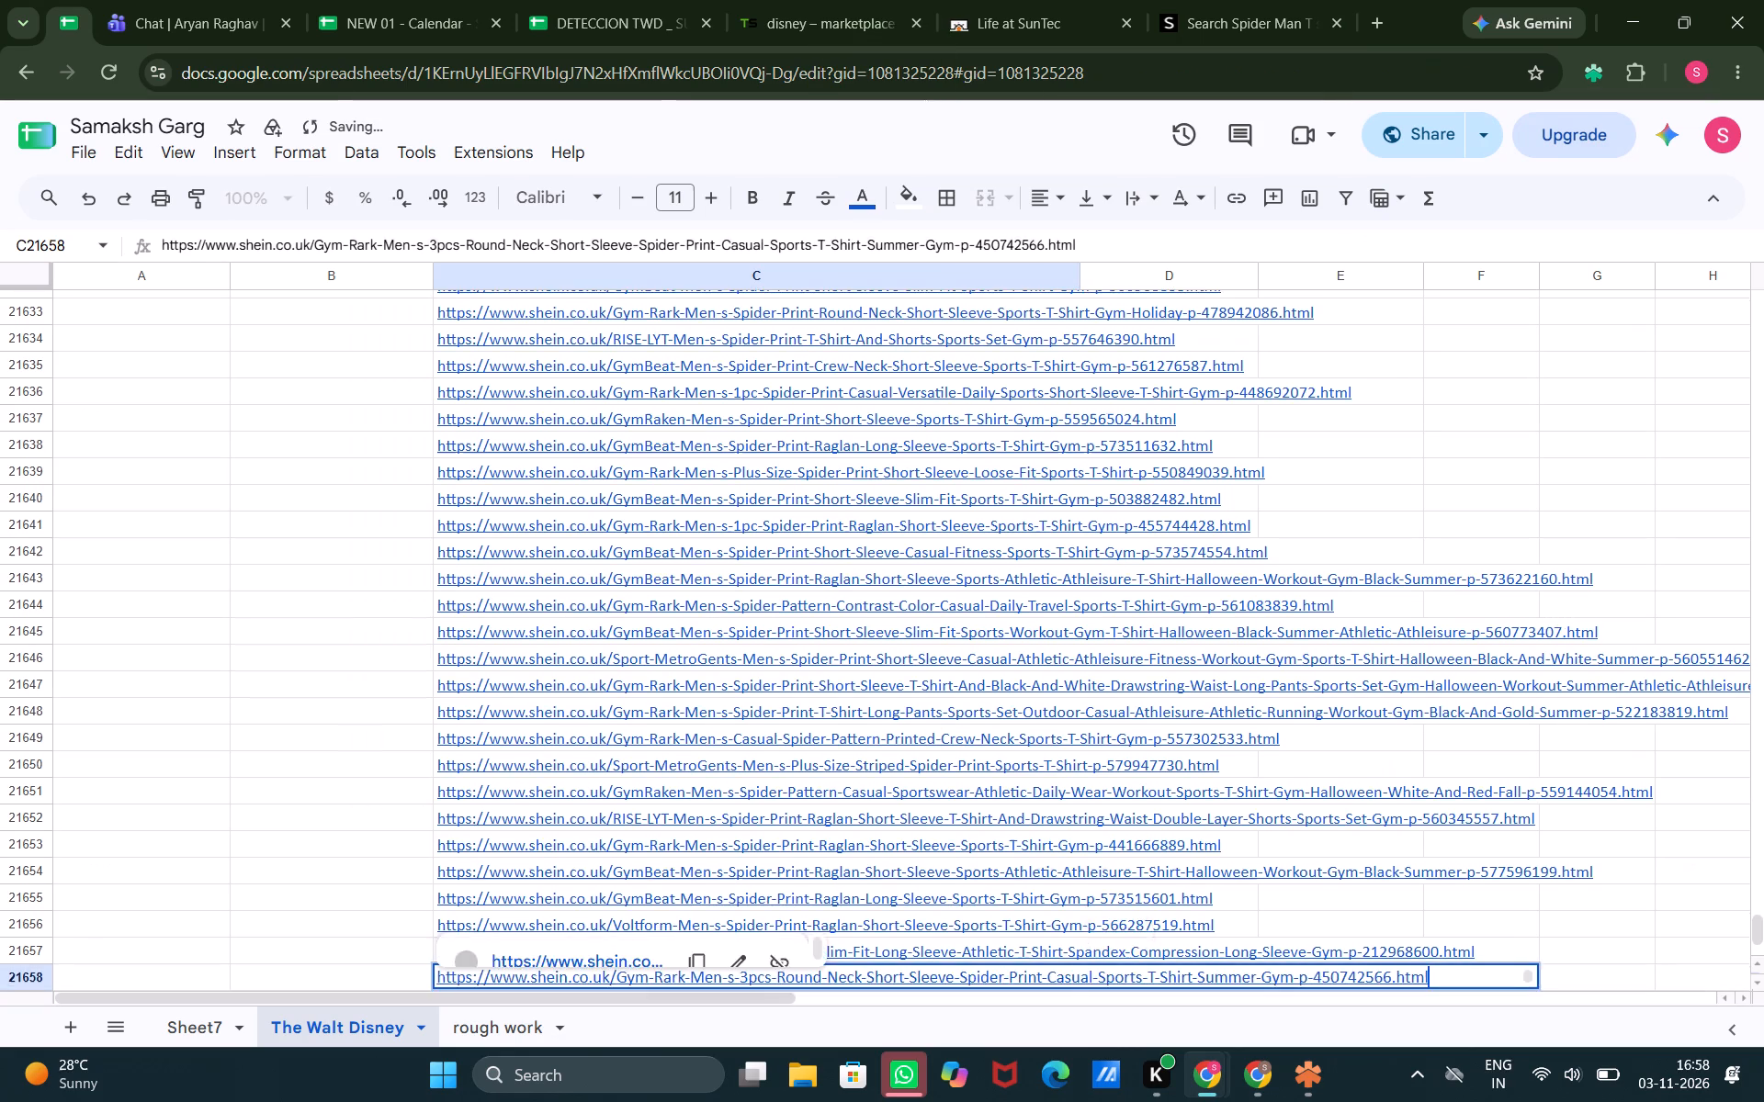
{"action": "key", "text": "Return"}
Add the SHEIN link for the £14.99 Gym Rark Men's Raglan Short Sleeve Spider Print T-shirts to row 21659 of The Walt Disney sheet.
{"action": "key", "text": "ctrl+Tab"}
{"action": "key", "text": "ctrl+Tab"}
{"action": "key", "text": "ctrl+Tab"}
{"action": "key", "text": "ctrl+Tab"}
{"action": "key", "text": "ctrl+Tab"}
{"action": "key", "text": "ctrl+Tab"}
{"action": "scroll", "coordinate": [1563, 424], "scroll_direction": "down", "scroll_amount": 4}
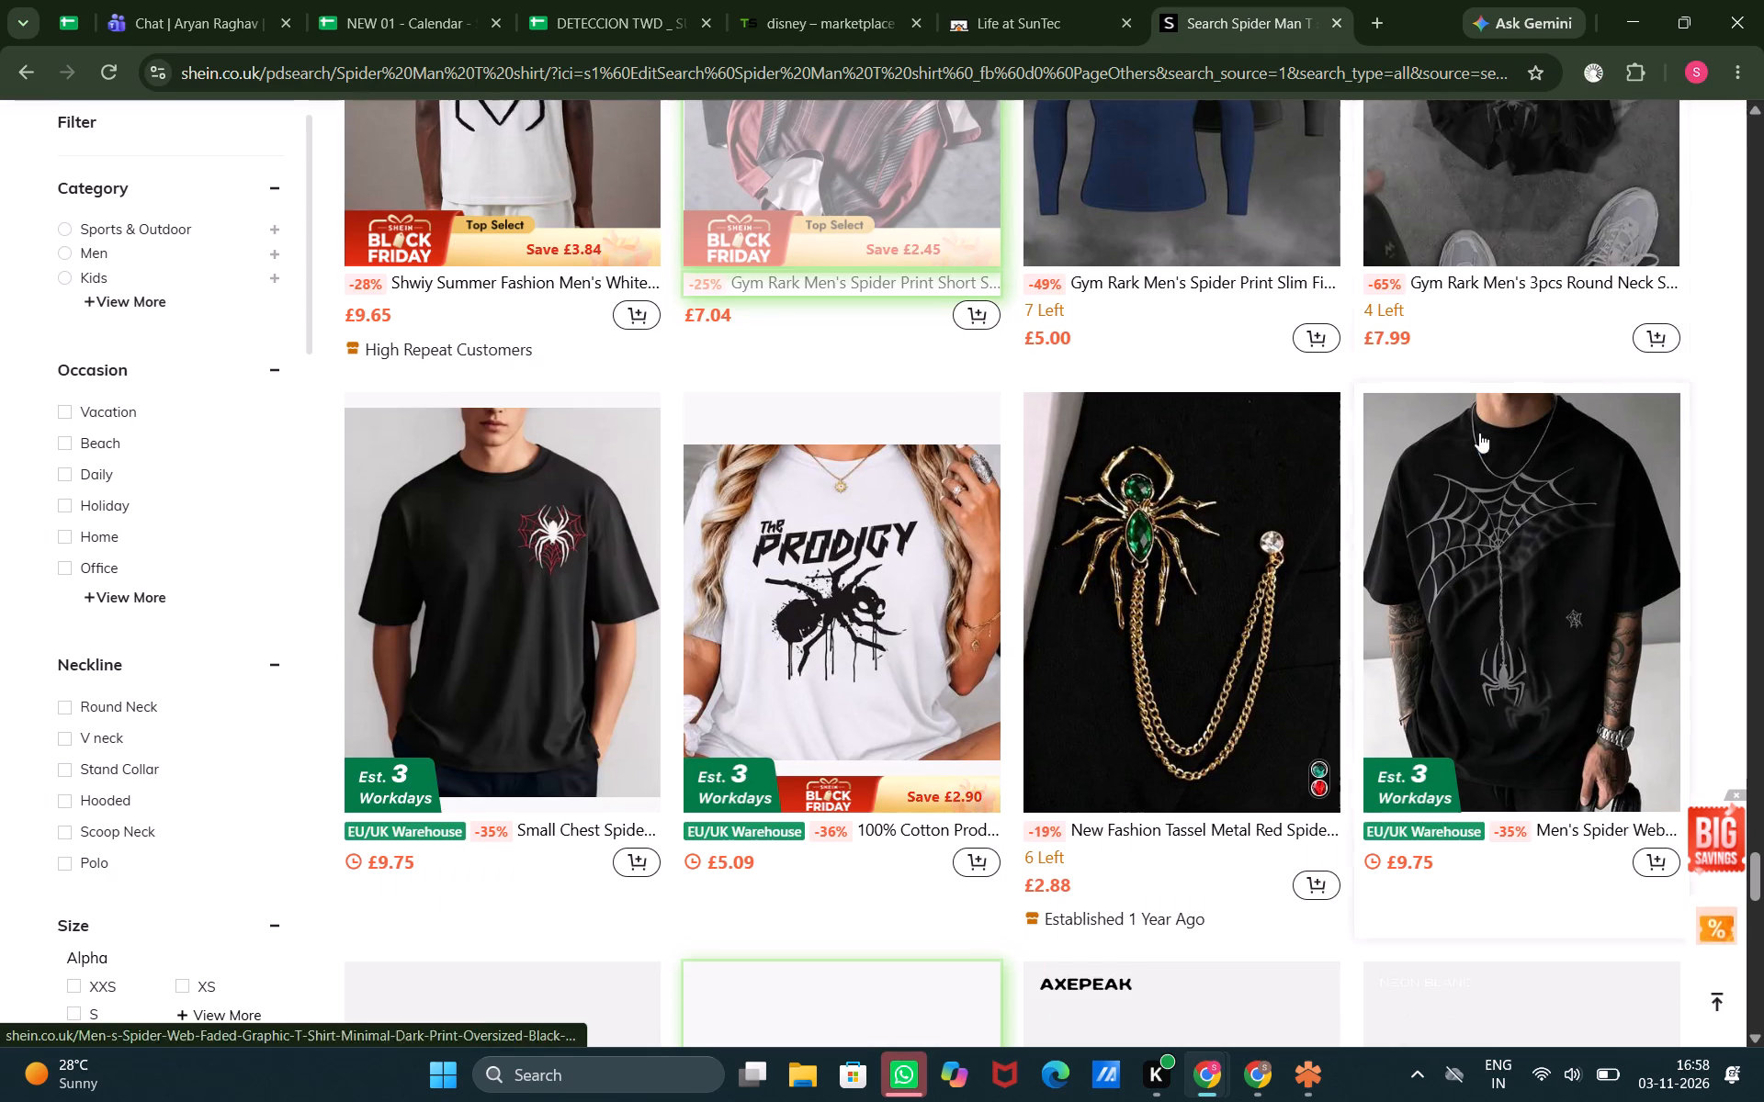
{"action": "scroll", "coordinate": [1501, 349], "scroll_direction": "down", "scroll_amount": 9}
{"action": "scroll", "coordinate": [1498, 395], "scroll_direction": "up", "scroll_amount": 2}
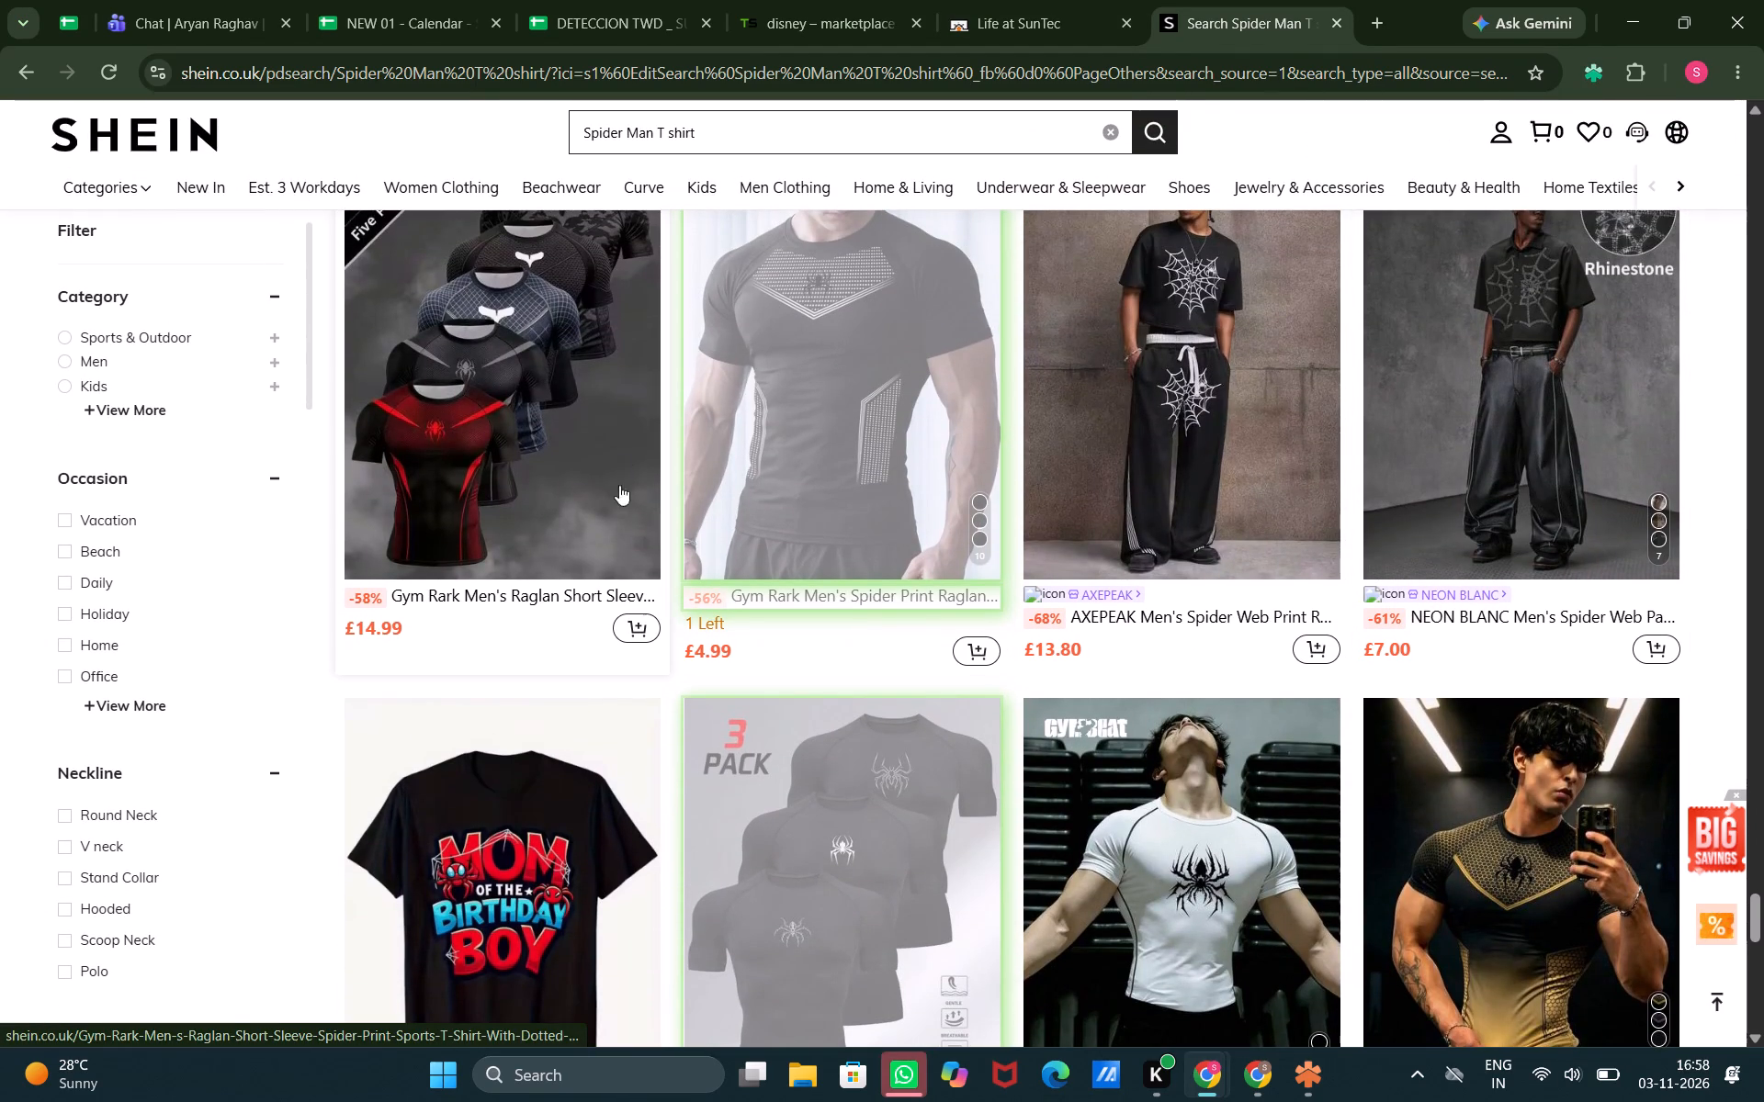
{"action": "right_click", "coordinate": [605, 607]}
{"action": "left_click", "coordinate": [714, 849]}
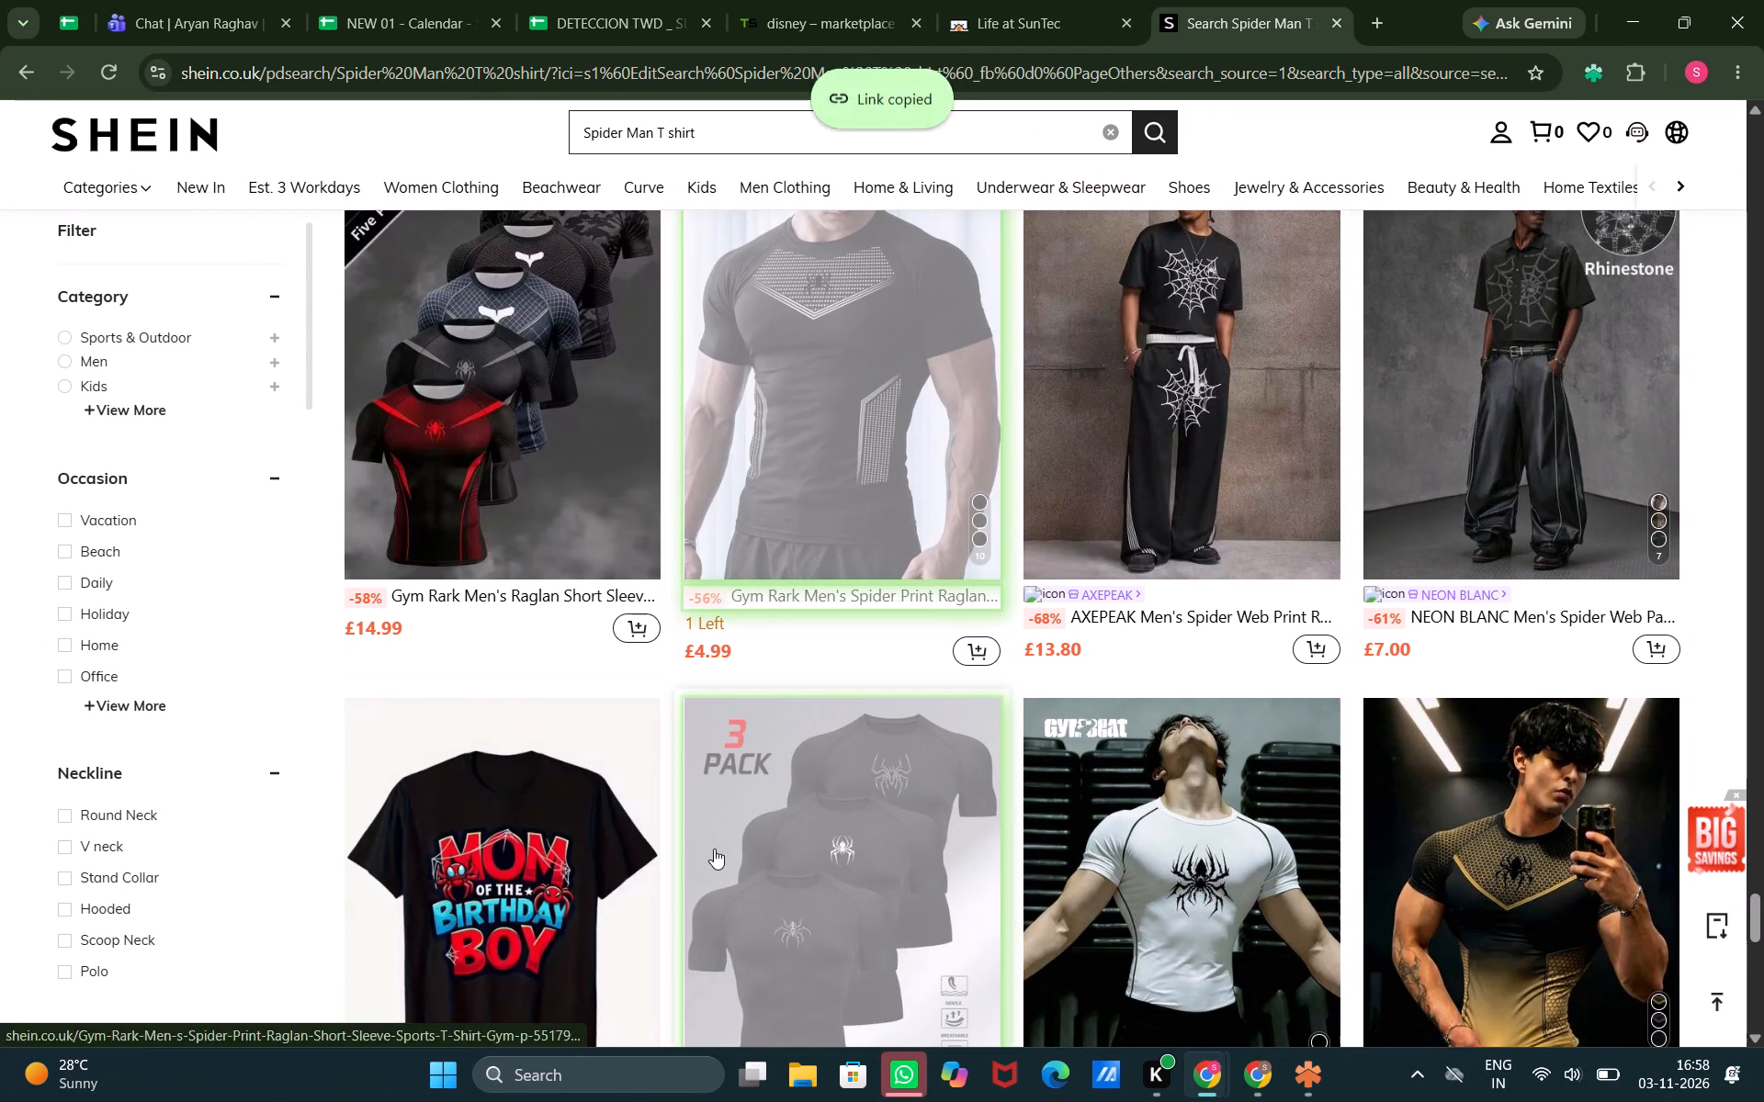
{"action": "key", "text": "ctrl+Tab"}
{"action": "key", "text": "ctrl+v"}
{"action": "key", "text": "Return"}
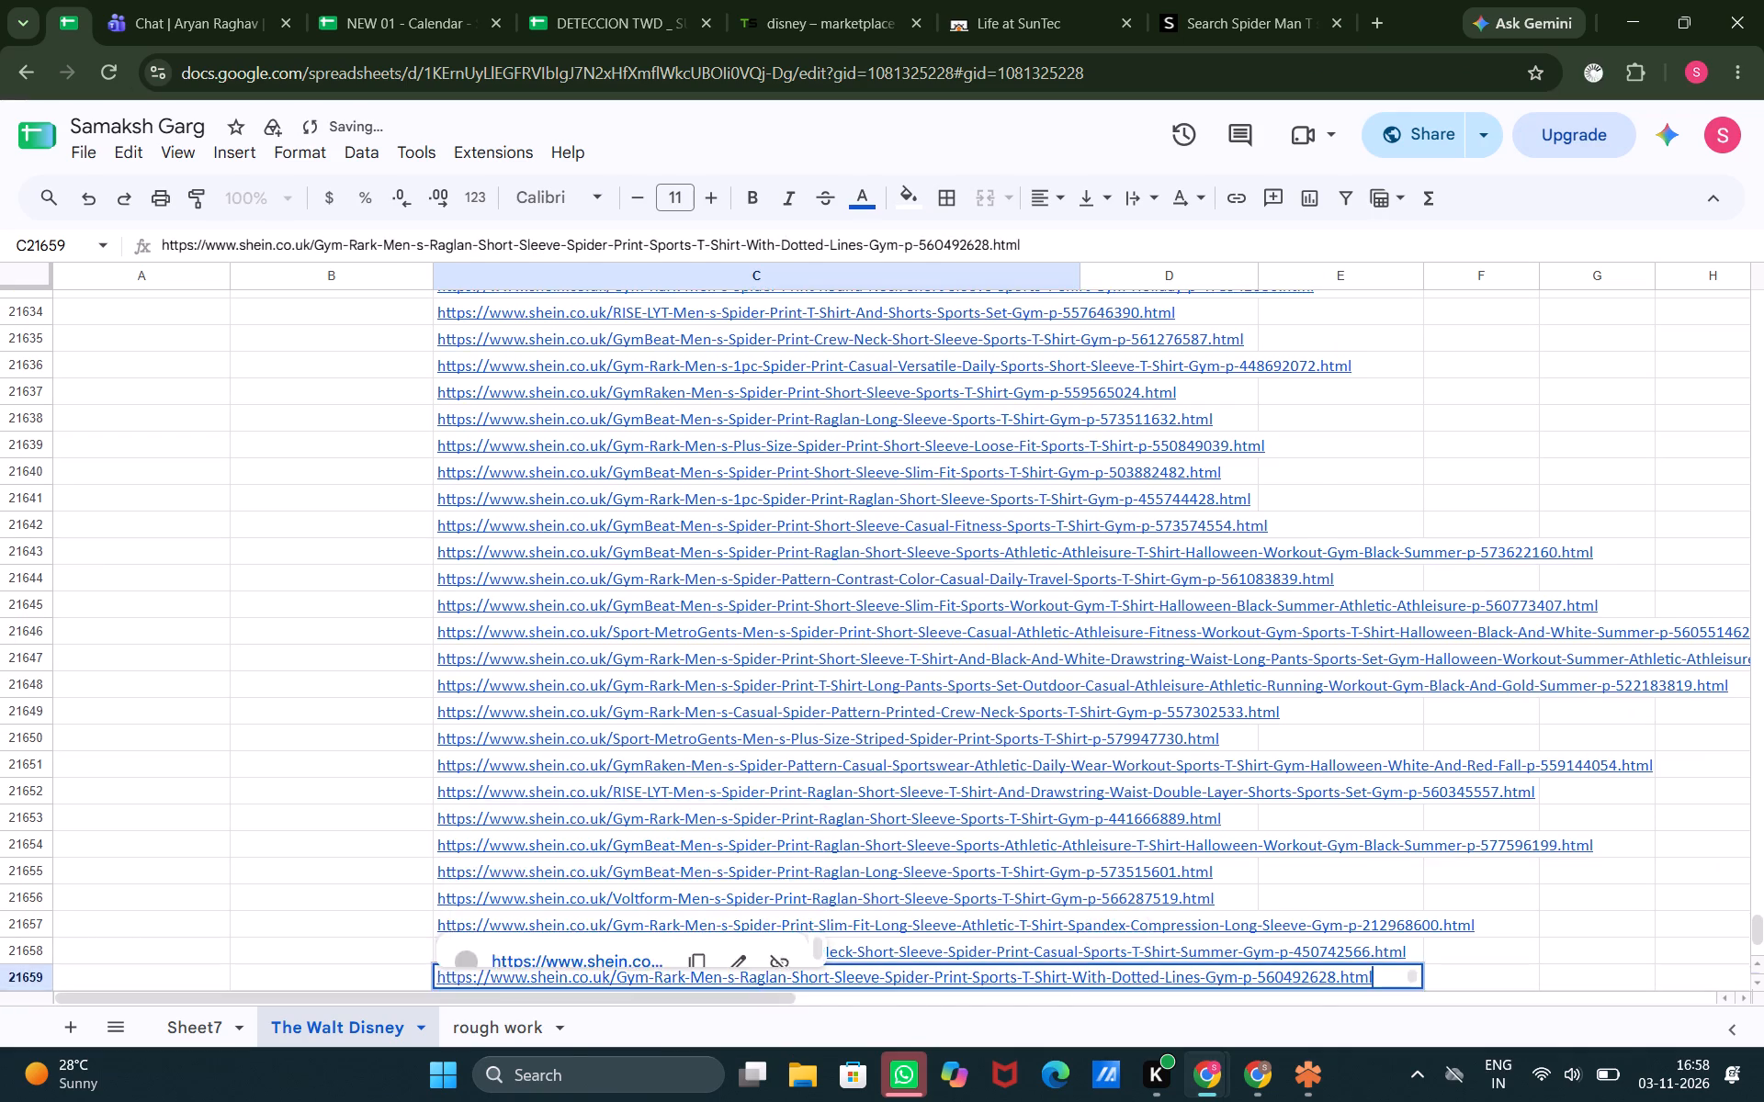
{"action": "key", "text": "Return"}
Copy the SHEIN link for the black £9.49 Gym Rark Men's Plus Size Spider Print long-sleeve T-shirt.
{"action": "key", "text": "ctrl+Tab"}
{"action": "key", "text": "ctrl+Tab"}
{"action": "key", "text": "ctrl+Tab"}
{"action": "key", "text": "ctrl+Tab"}
{"action": "key", "text": "ctrl+Tab"}
{"action": "key", "text": "ctrl+Tab"}
{"action": "scroll", "coordinate": [729, 757], "scroll_direction": "down", "scroll_amount": 6}
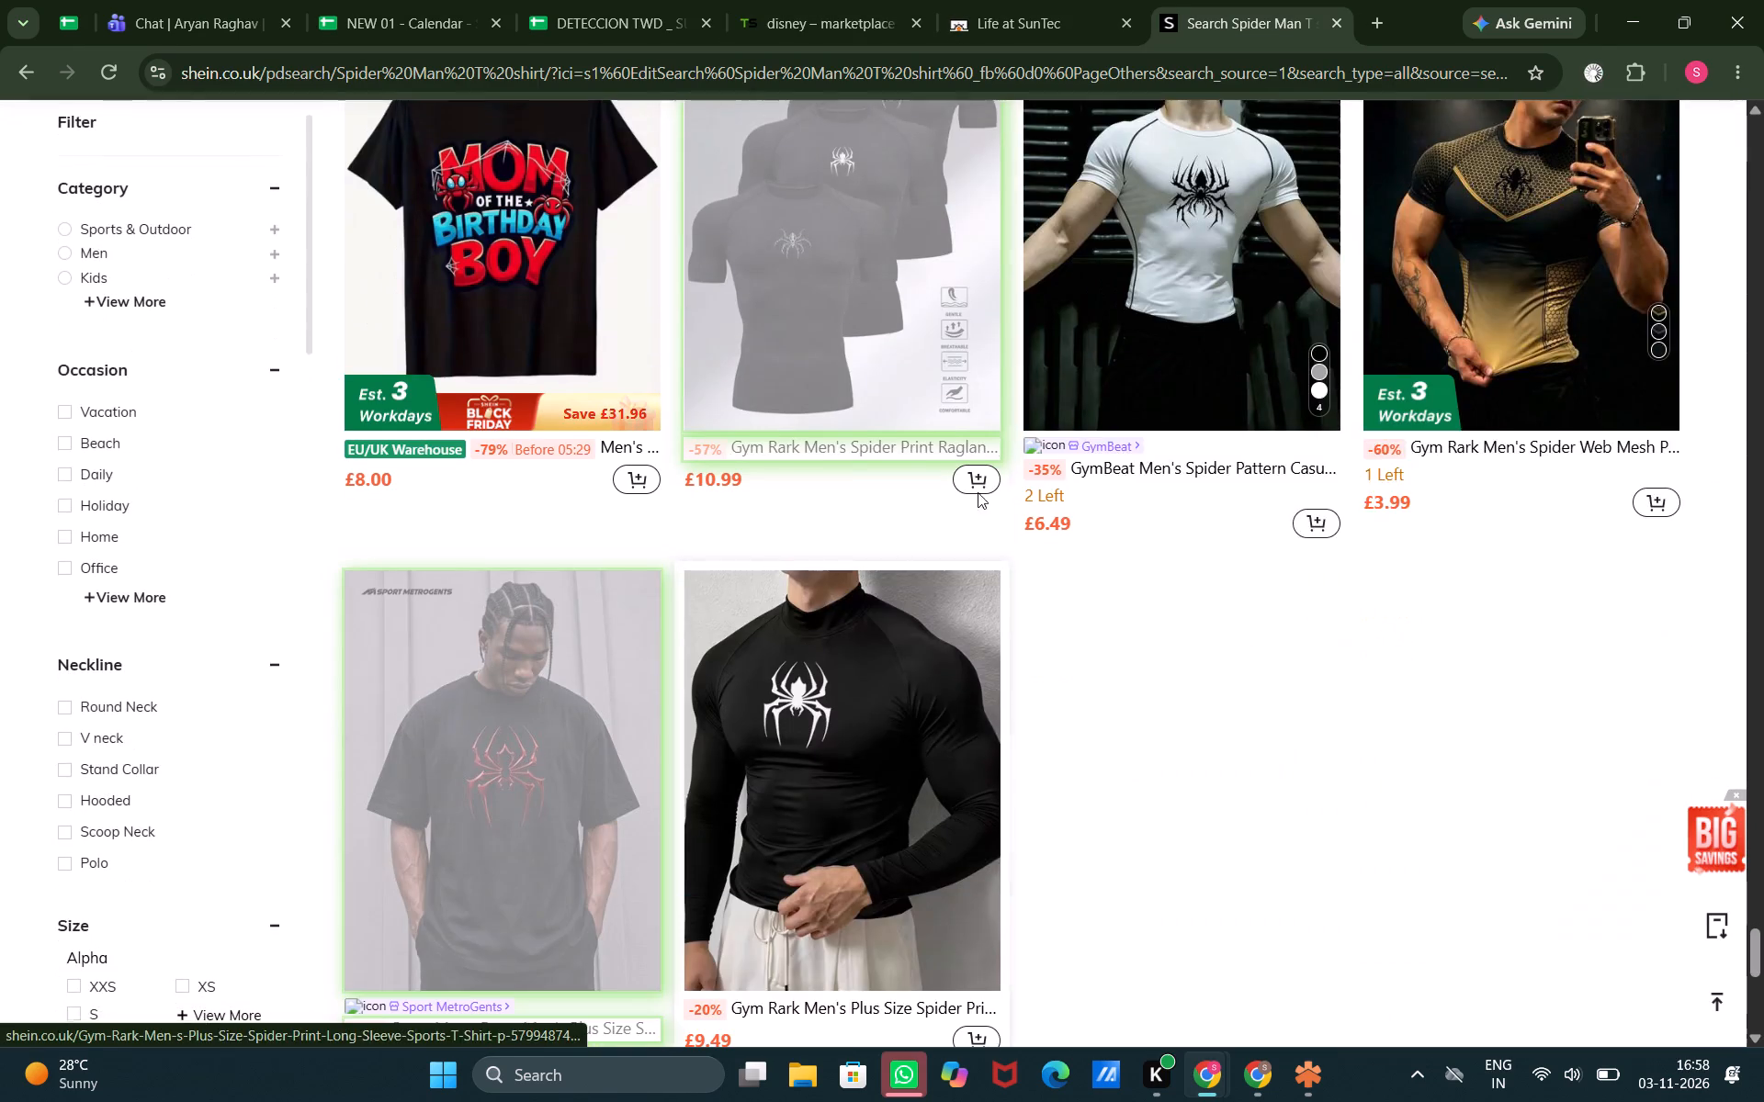
{"action": "scroll", "coordinate": [1039, 454], "scroll_direction": "down", "scroll_amount": 3}
{"action": "right_click", "coordinate": [876, 661]}
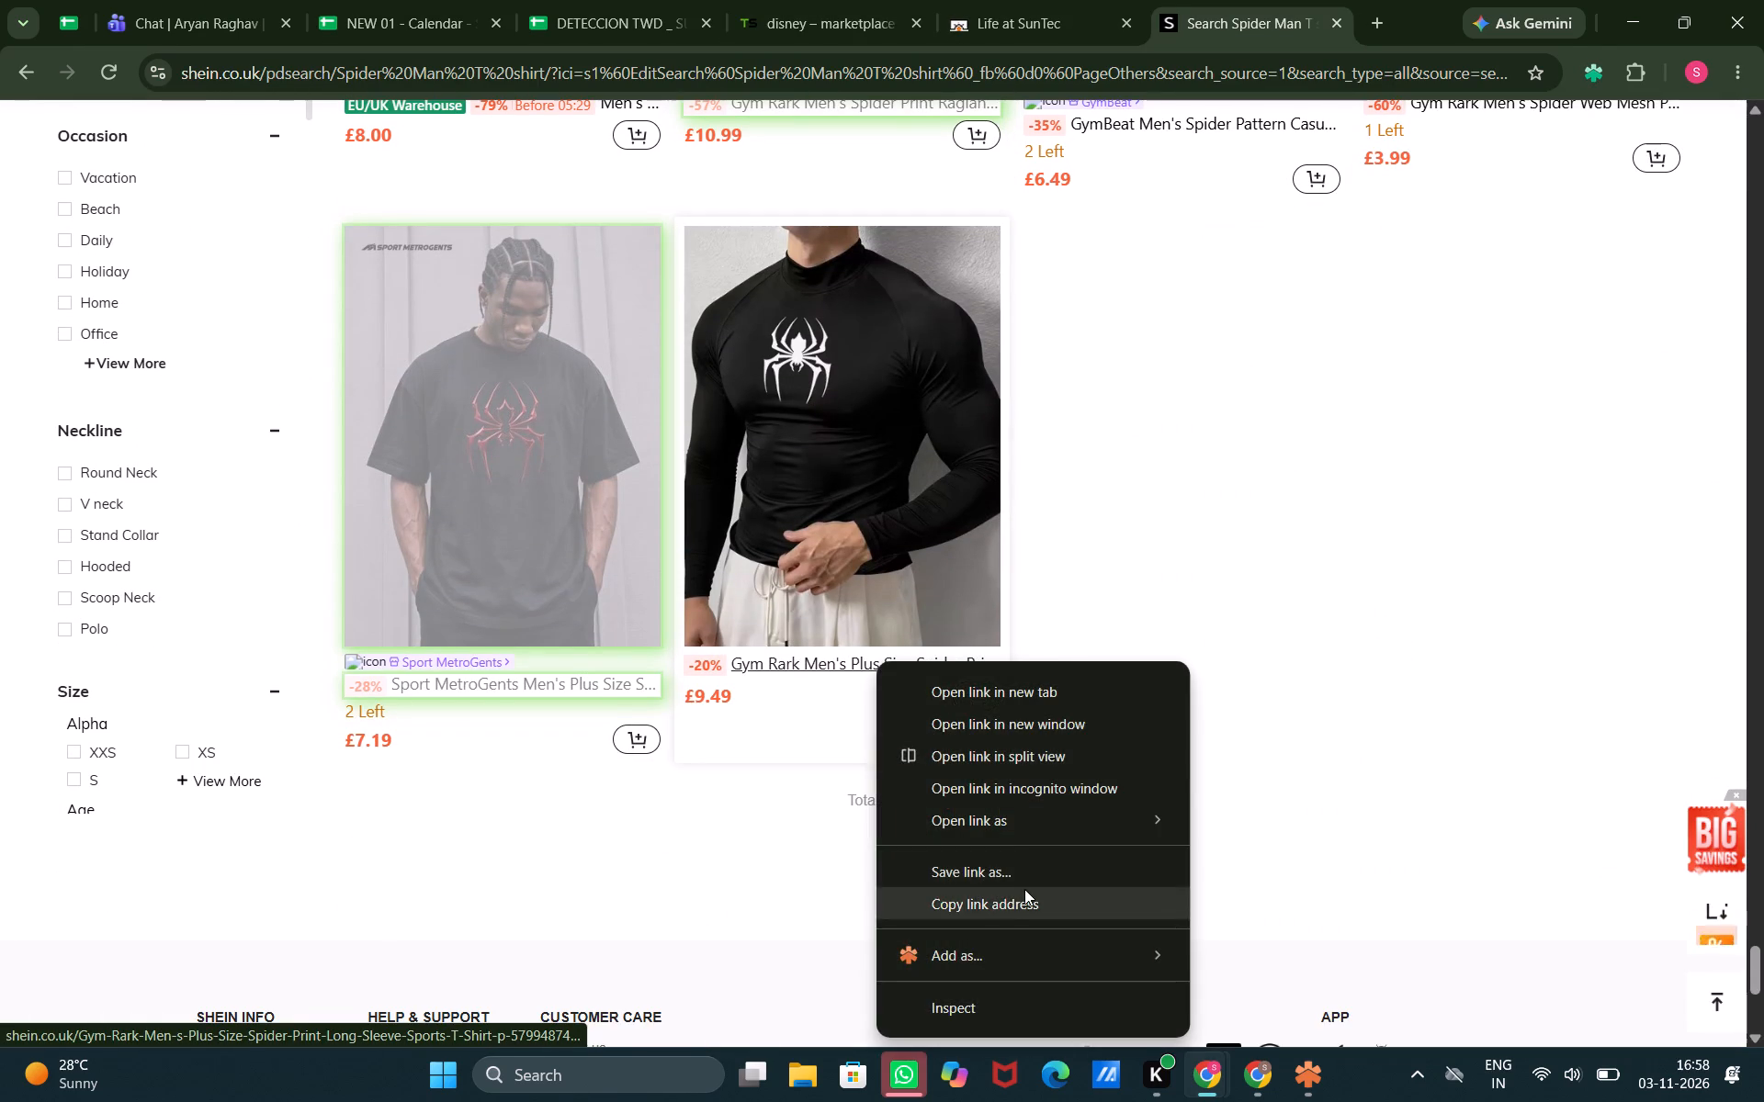
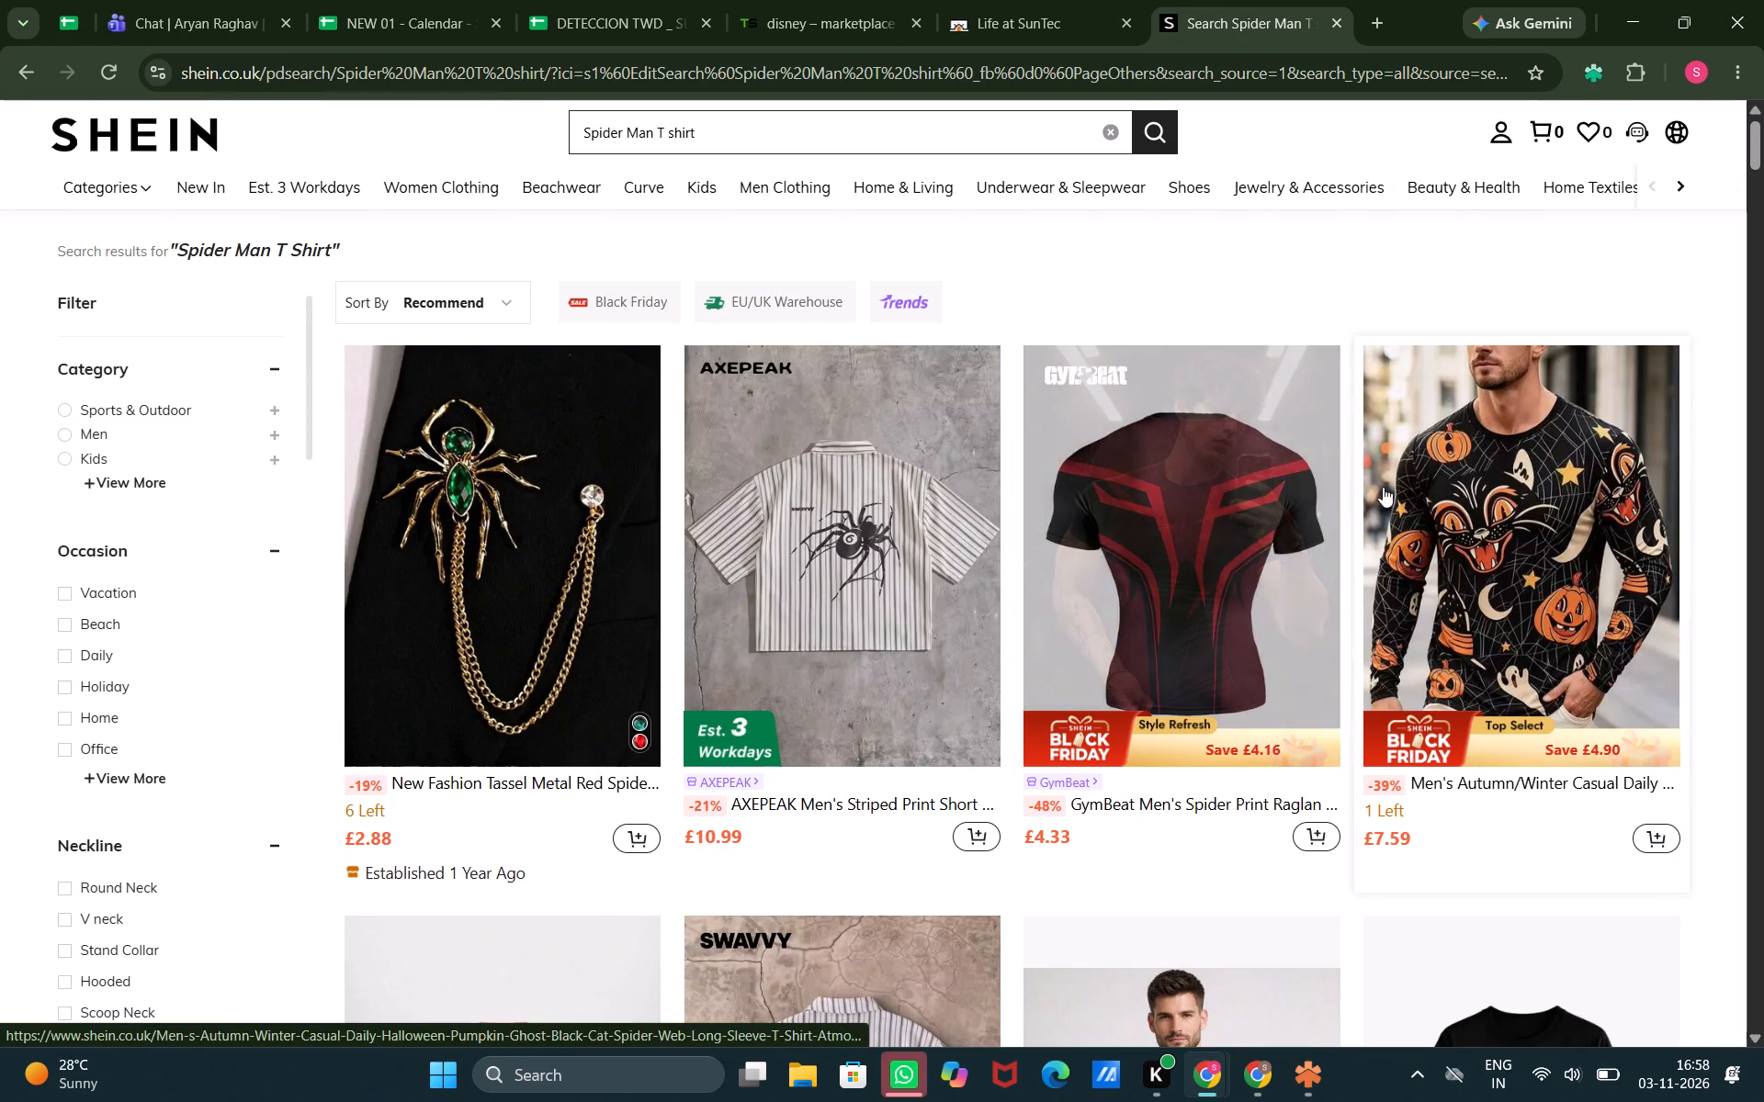
Copy the SHEIN link for the £4.33 GymBeat Men's Spider Print Raglan Short Sleeve Sports T-shirt.
{"action": "right_click", "coordinate": [1215, 807]}
{"action": "left_click", "coordinate": [1296, 692]}
{"action": "left_click", "coordinate": [1295, 669]}
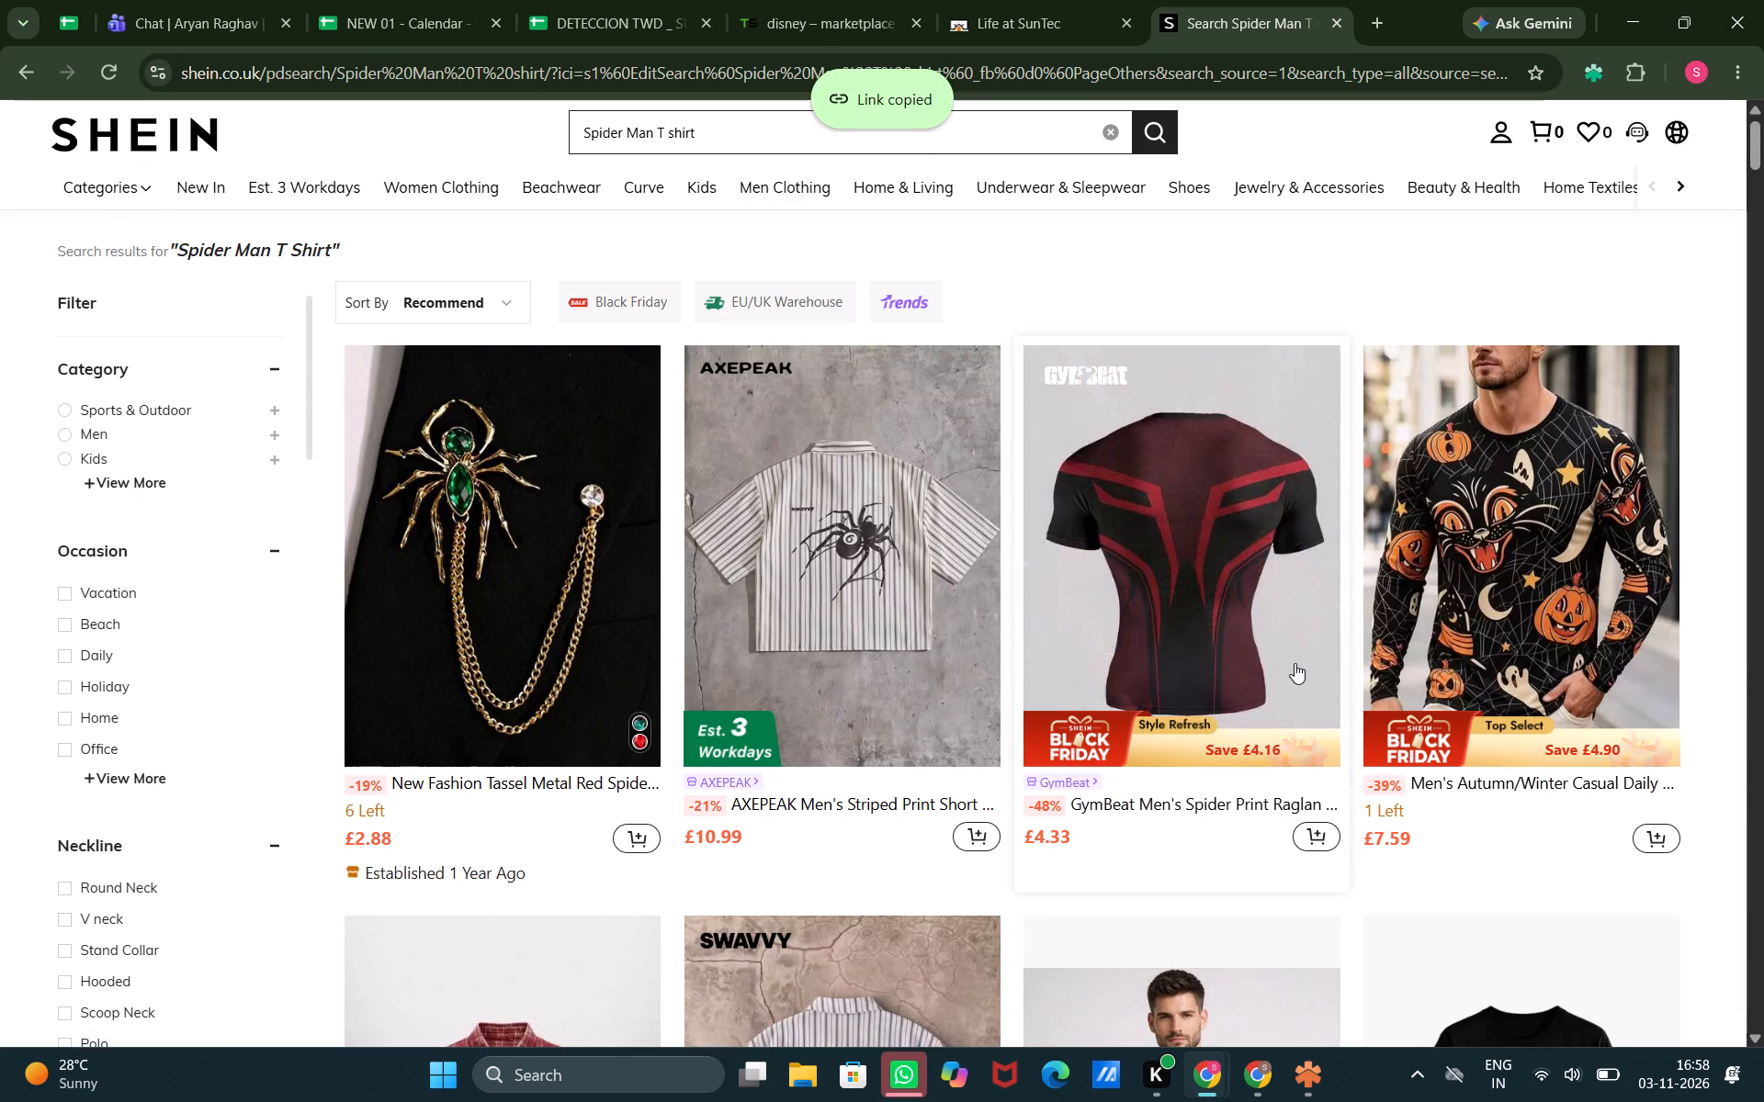
{"action": "key", "text": "alt+Tab"}
{"action": "key", "text": "alt+Tab"}
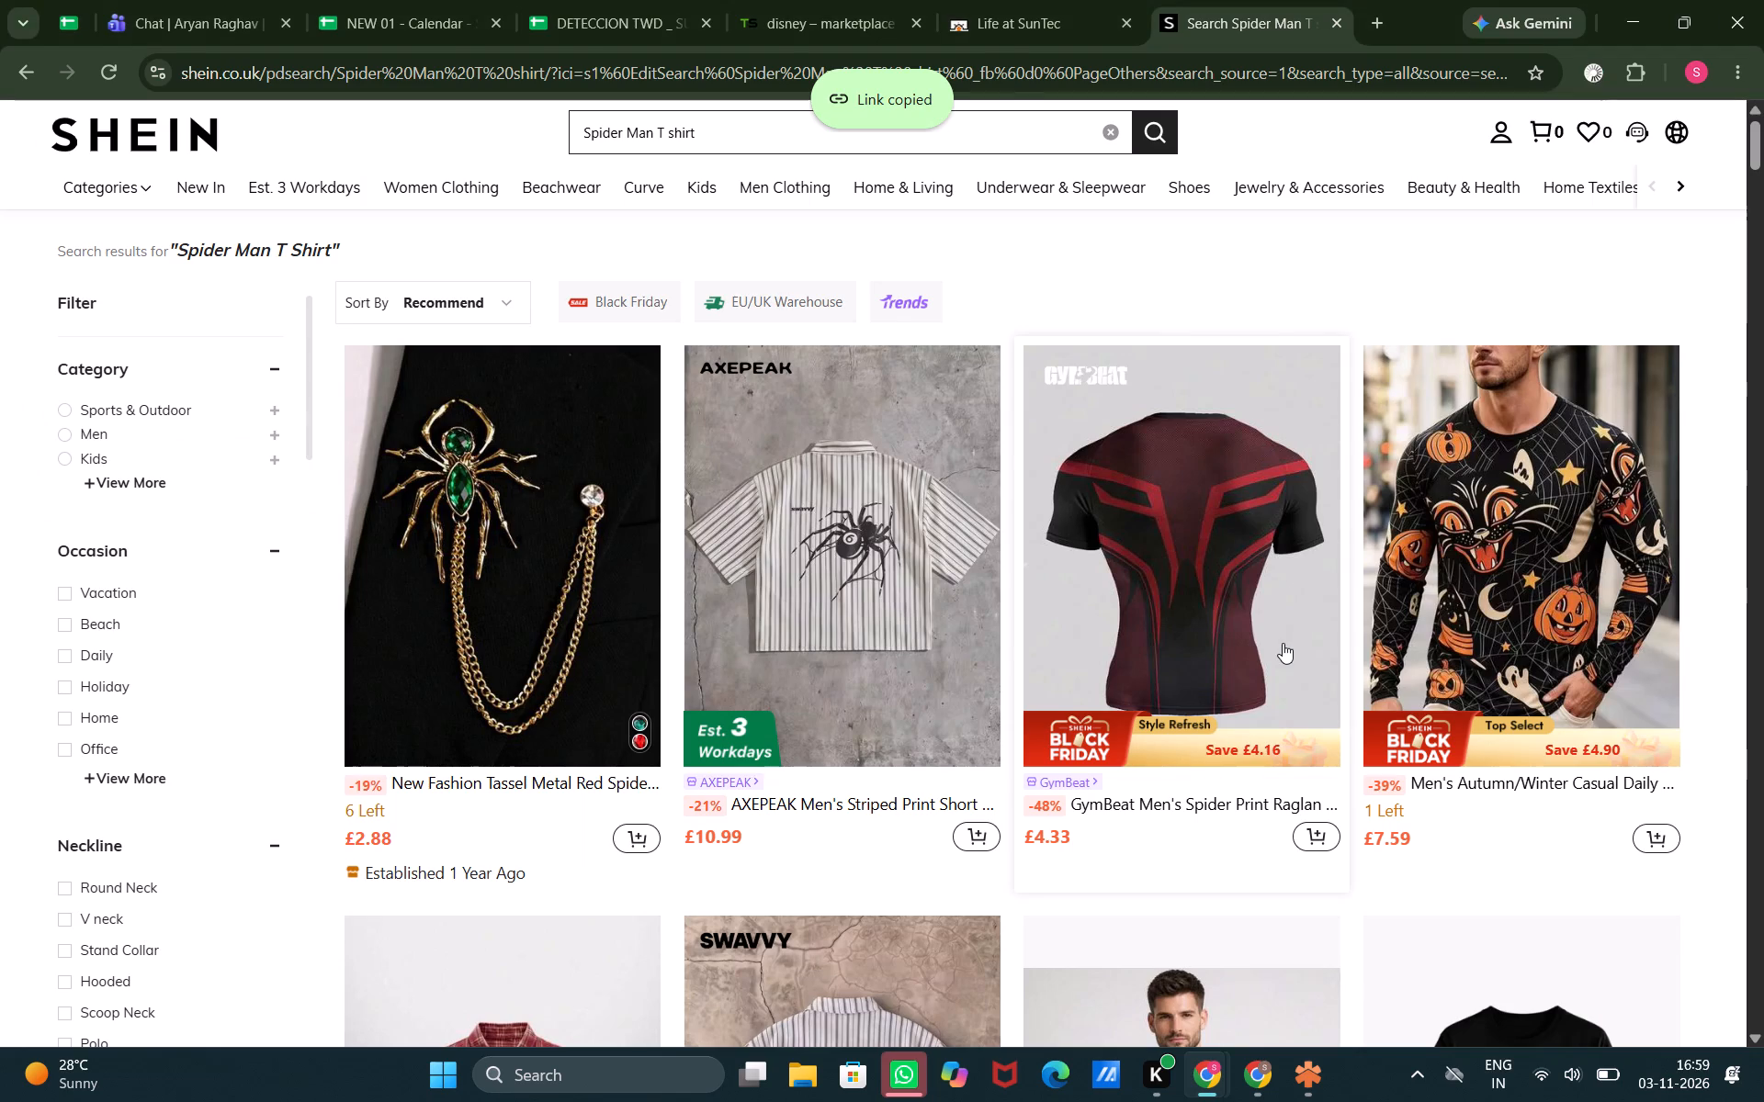
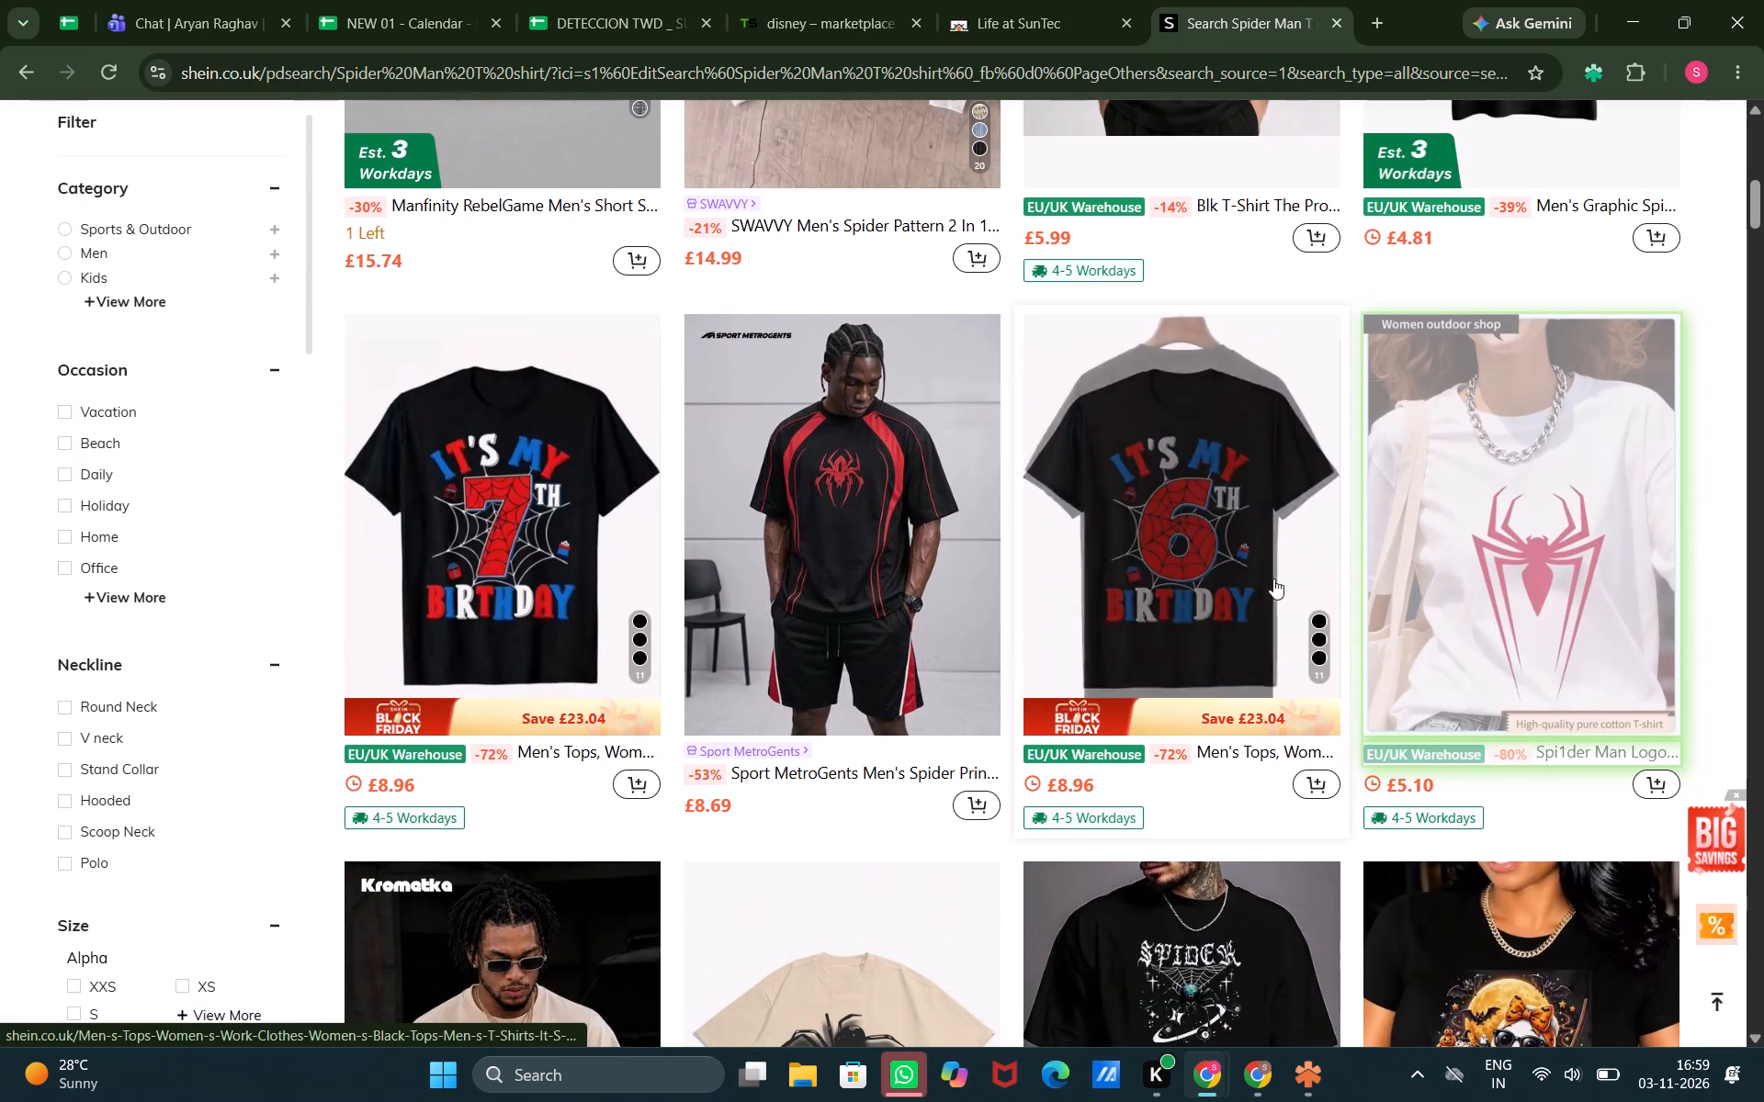
Copy the SHEIN link for the £8.69 Sport MetroGents Men's Spider Print T-shirt and shorts set into cell C21662 of The Walt Disney sheet.
{"action": "right_click", "coordinate": [881, 771]}
{"action": "left_click", "coordinate": [956, 648]}
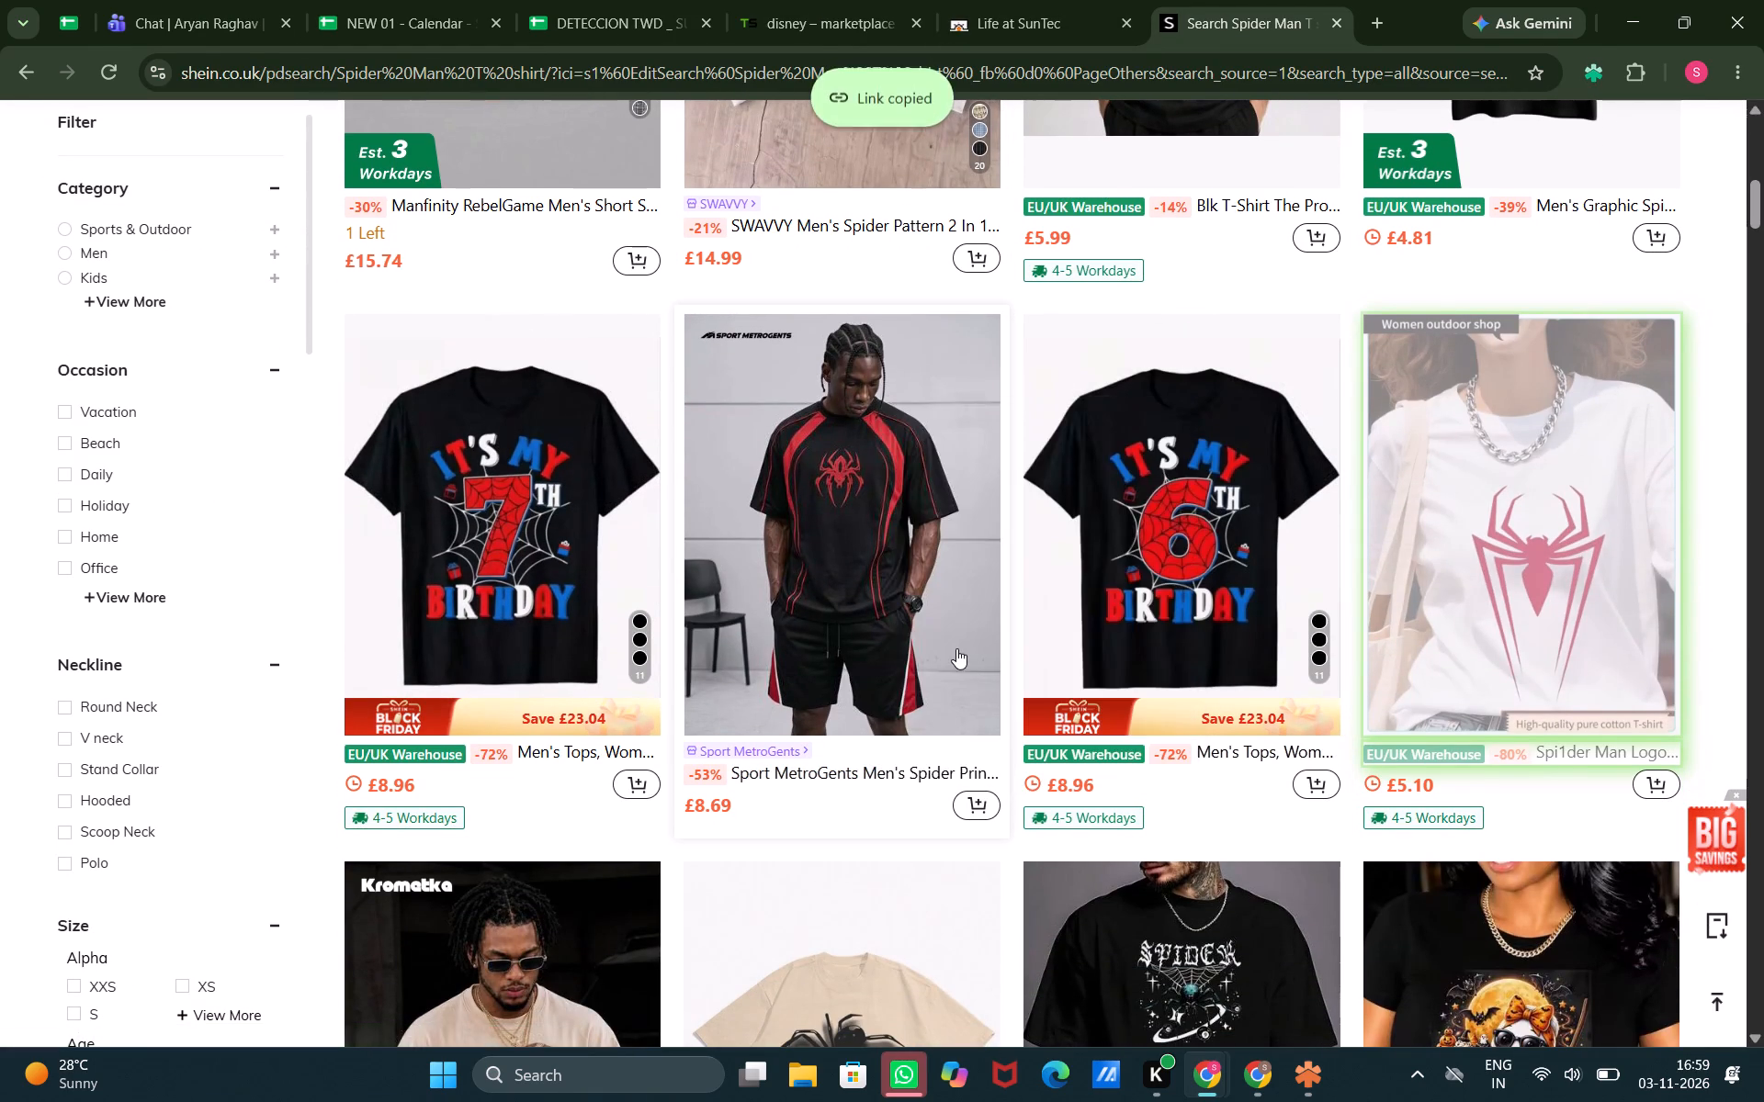
{"action": "key", "text": "ctrl+Tab"}
{"action": "key", "text": "ctrl+v"}
{"action": "key", "text": "Return"}
{"action": "key", "text": "Return"}
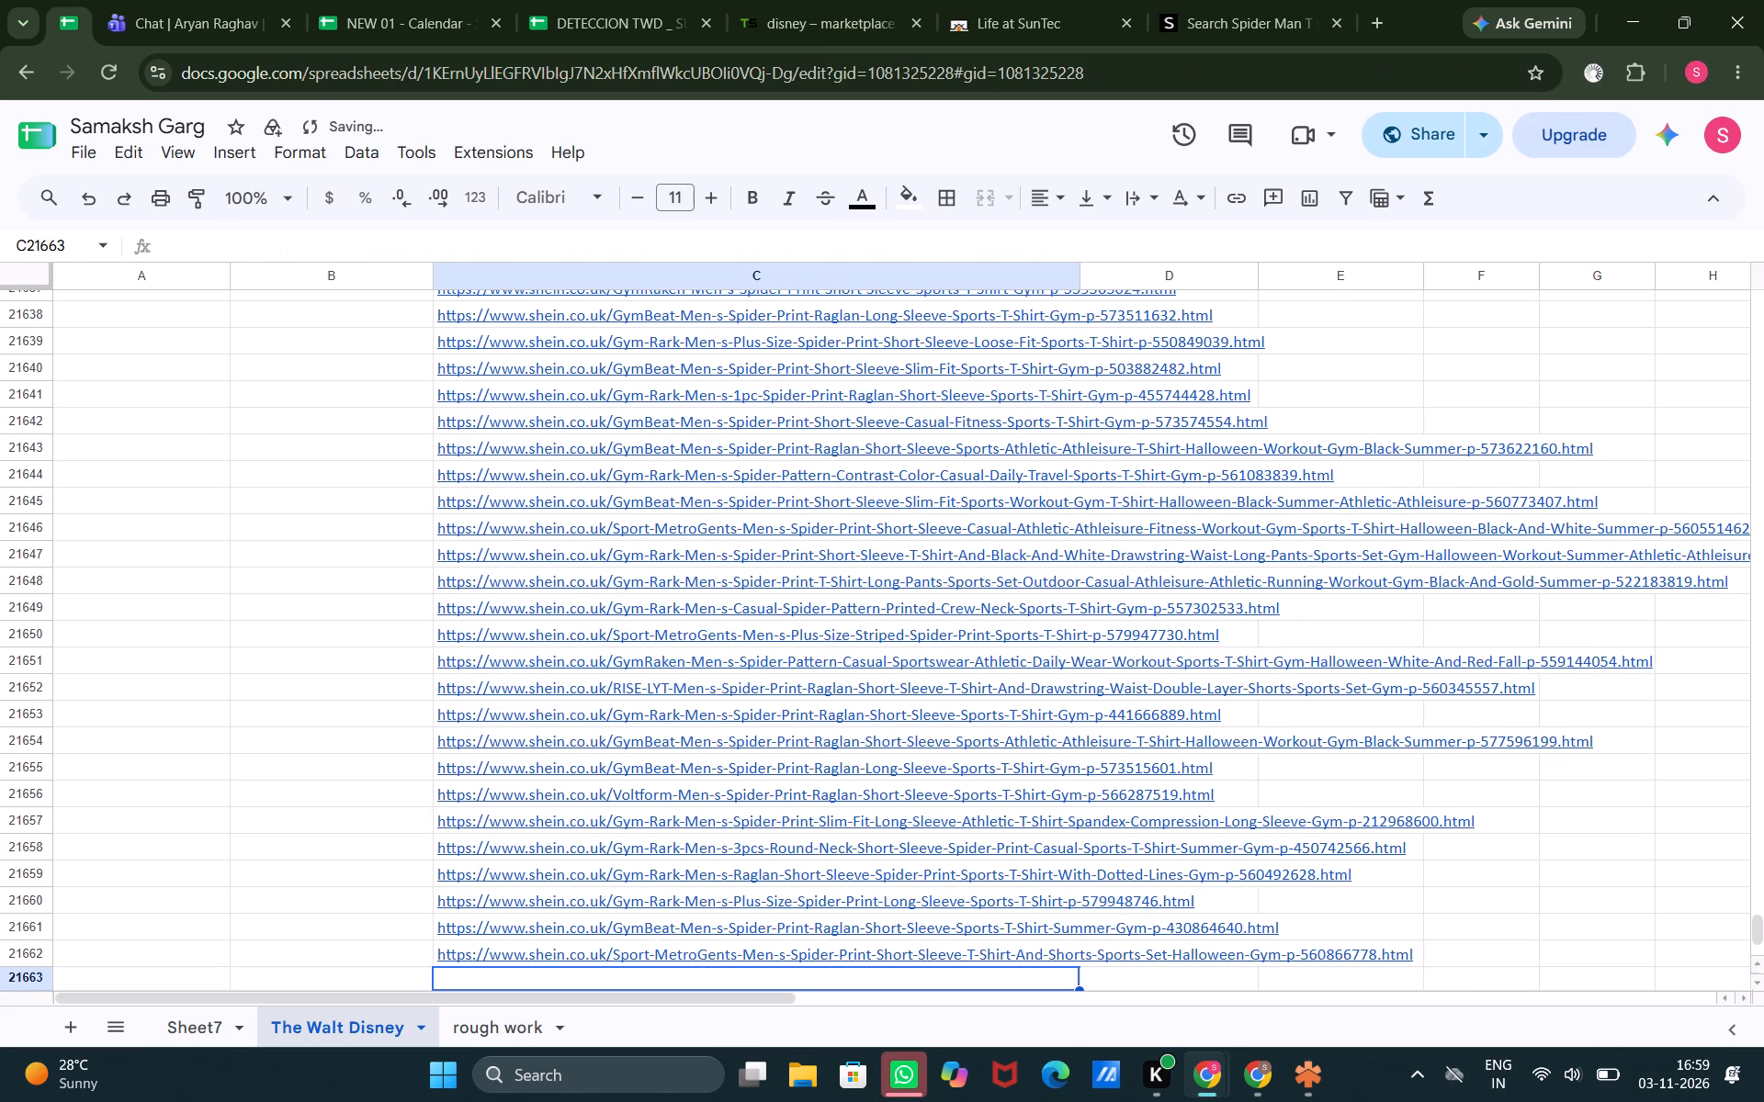
Copy the SHEIN link for the £8.49 Gym Rark Men's Plus Size Spider Graphic T-shirt into cell C21663 of The Walt Disney sheet.
{"action": "key", "text": "ctrl+Tab"}
{"action": "key", "text": "ctrl+Tab"}
{"action": "key", "text": "ctrl+Tab"}
{"action": "key", "text": "ctrl+Tab"}
{"action": "key", "text": "ctrl+Tab"}
{"action": "key", "text": "ctrl+Tab"}
{"action": "scroll", "coordinate": [948, 640], "scroll_direction": "down", "scroll_amount": 5}
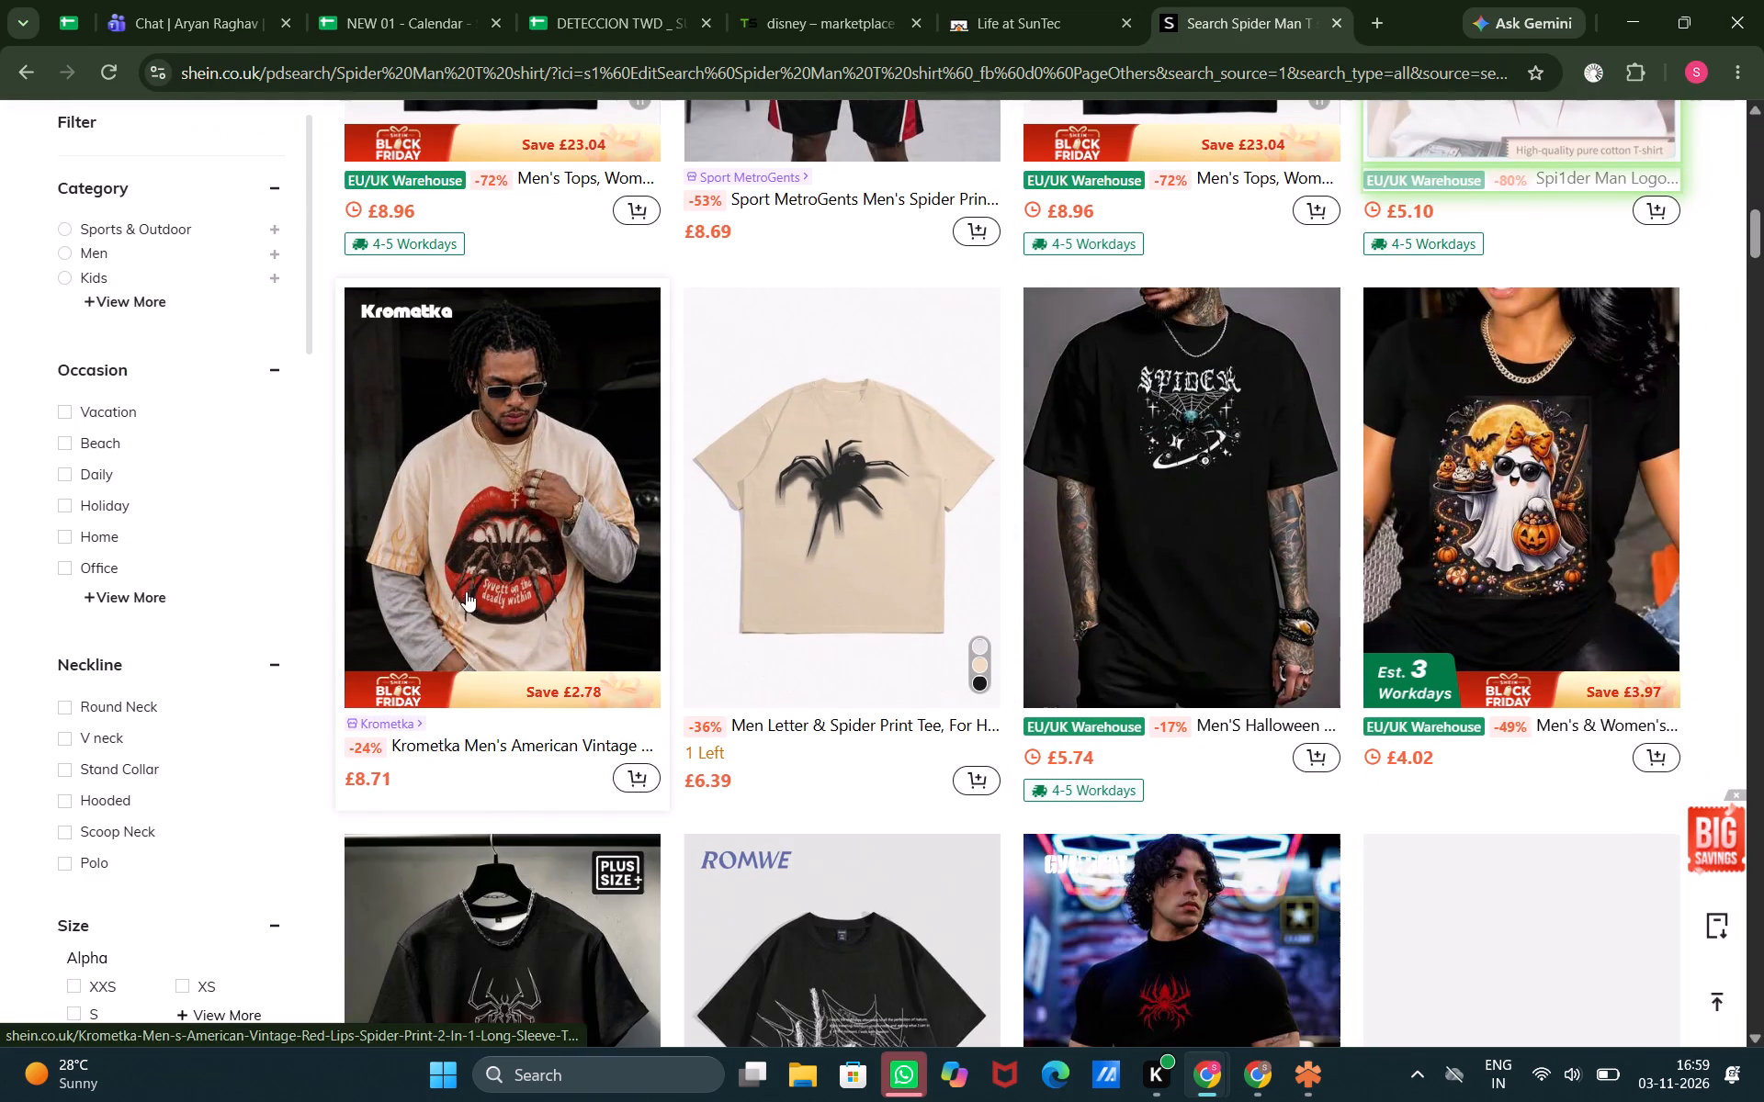
{"action": "scroll", "coordinate": [1569, 498], "scroll_direction": "down", "scroll_amount": 5}
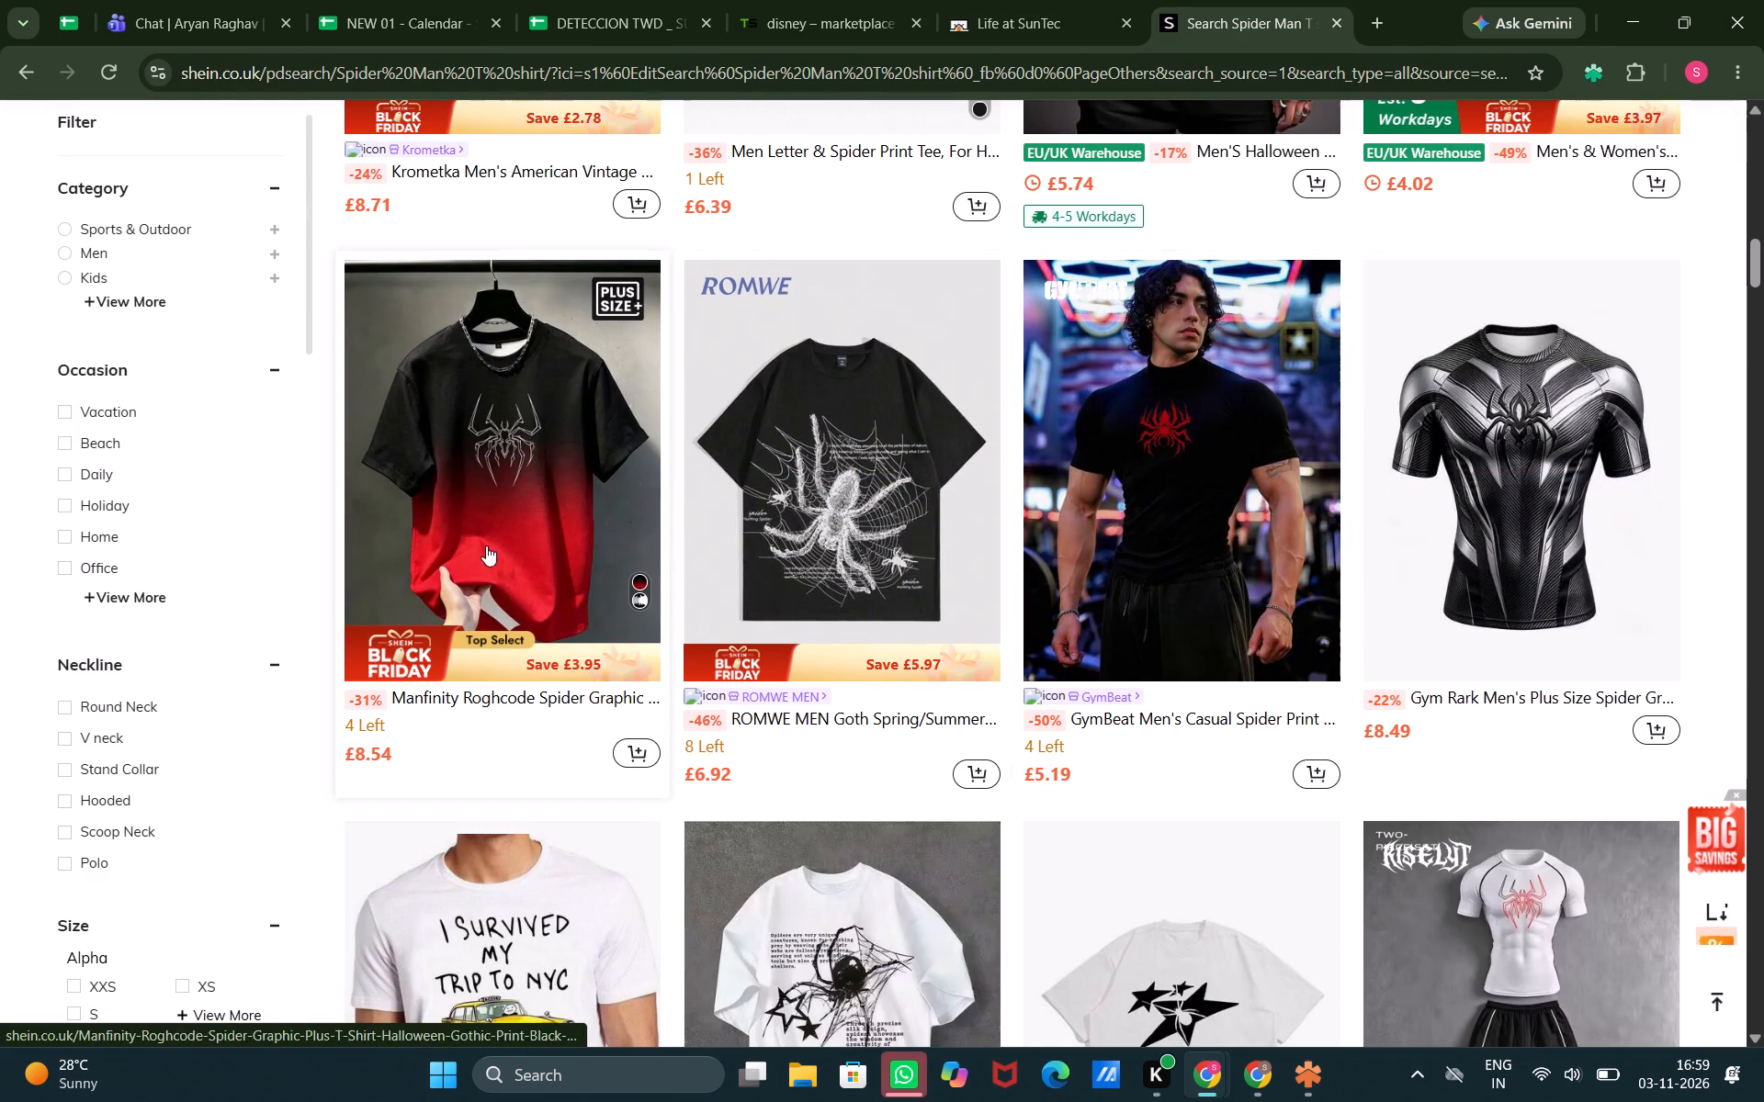
{"action": "right_click", "coordinate": [1555, 697]}
{"action": "left_click", "coordinate": [1429, 573]}
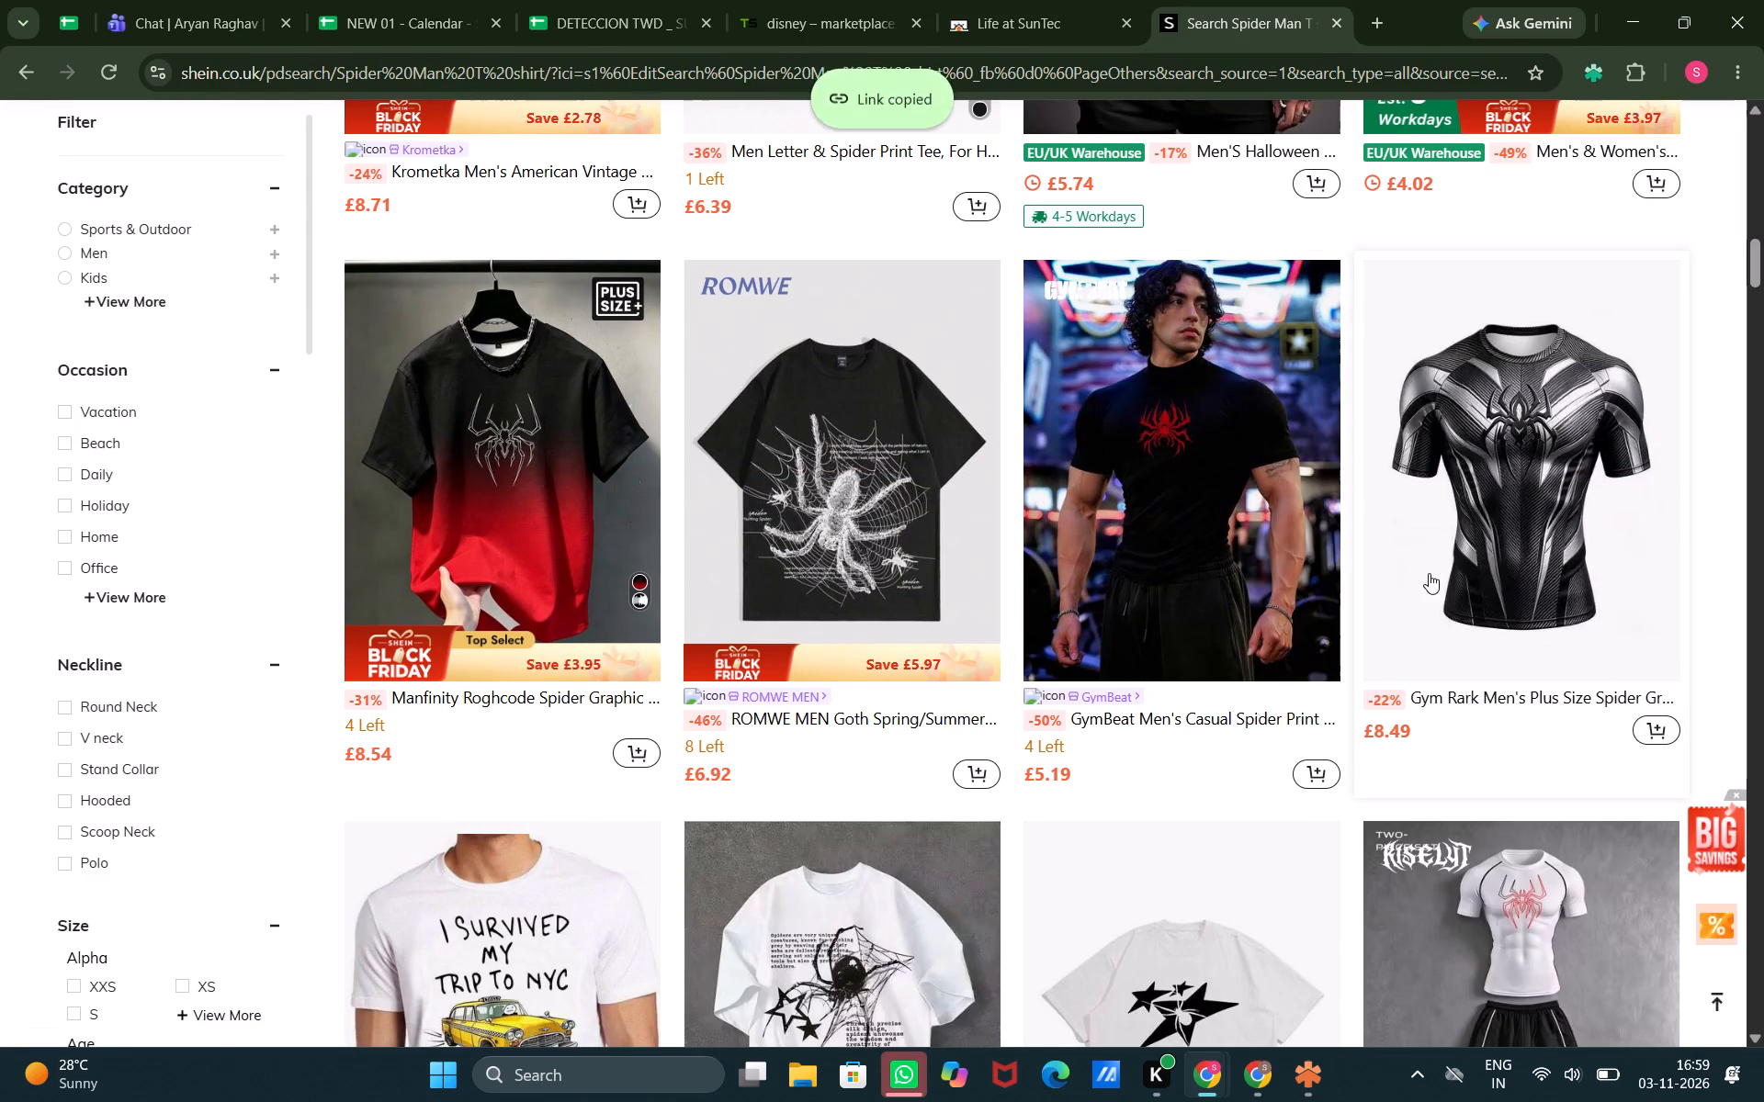
{"action": "key", "text": "ctrl+Tab"}
{"action": "key", "text": "ctrl+v"}
{"action": "key", "text": "Return"}
{"action": "key", "text": "Return"}
Copy the SHEIN link for the £8.54 Manfinity Roghcode Spider Graphic Plus T-Shirt.
{"action": "key", "text": "ctrl+Tab"}
{"action": "key", "text": "ctrl+Tab"}
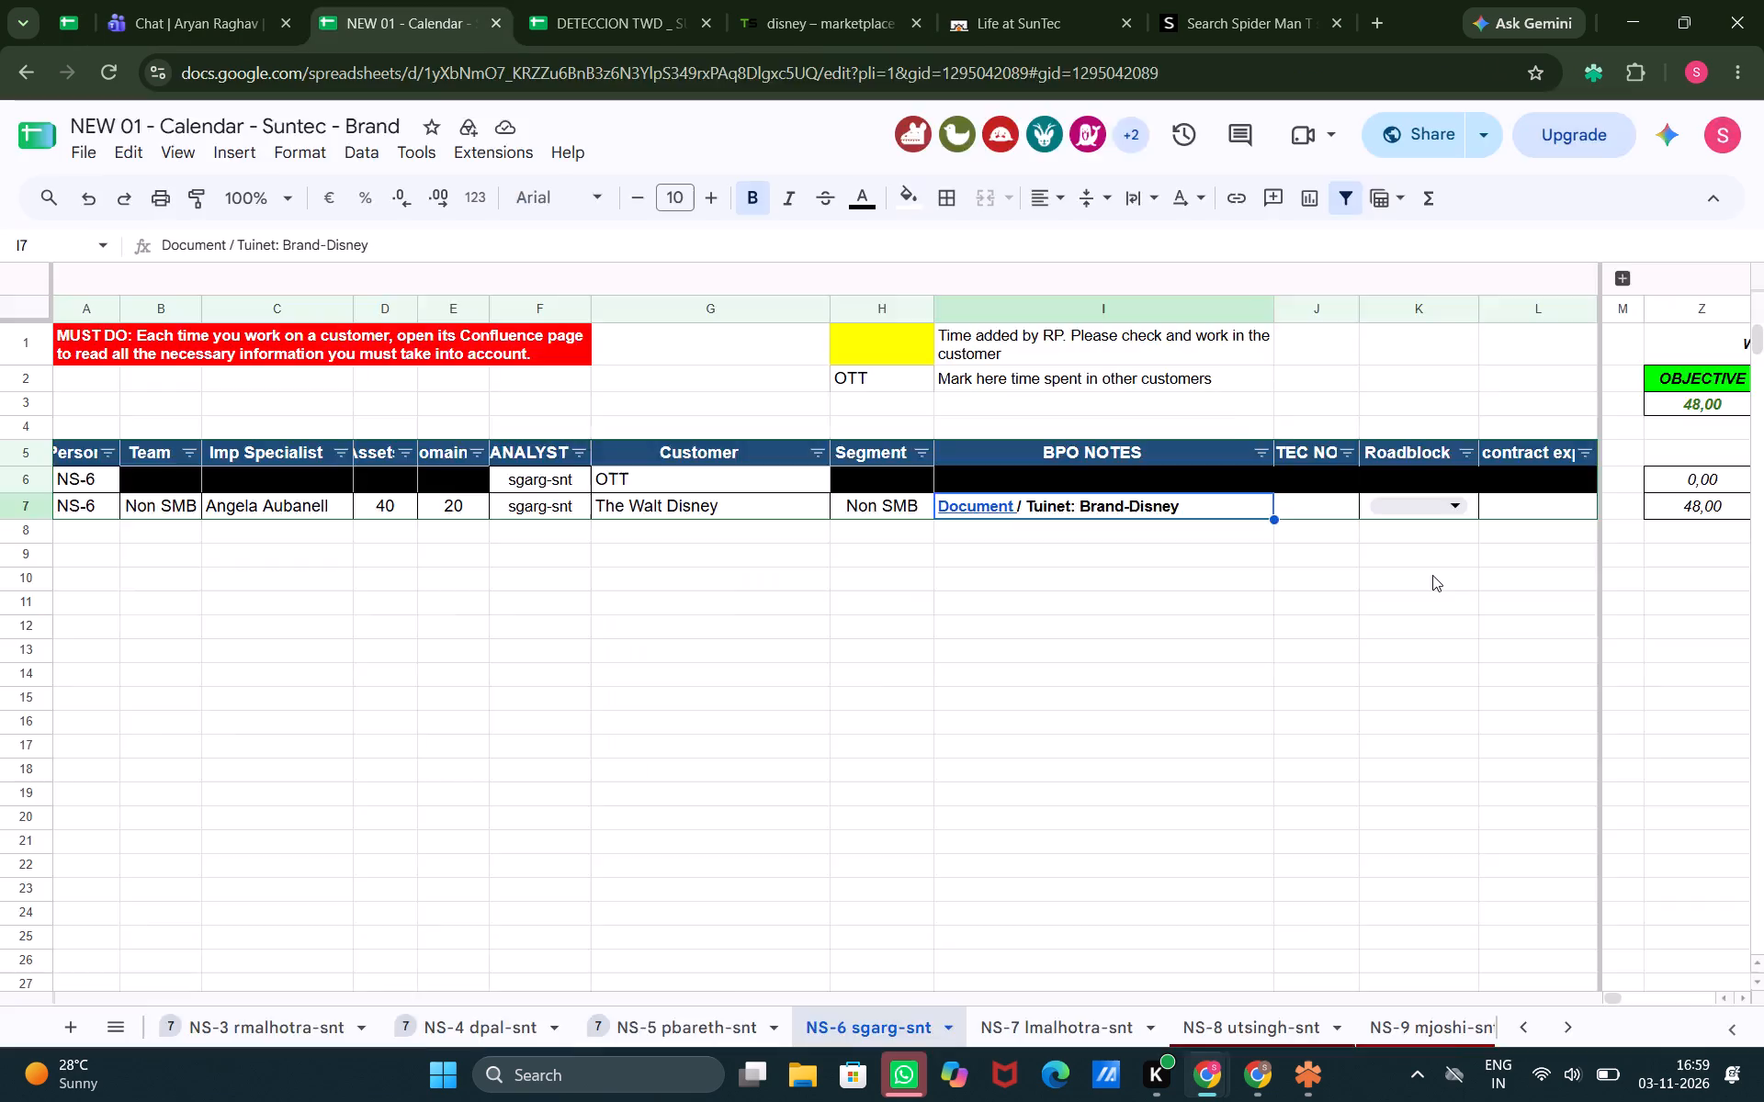
{"action": "key", "text": "ctrl+Tab"}
{"action": "key", "text": "ctrl+Tab"}
{"action": "key", "text": "ctrl+Tab"}
{"action": "key", "text": "ctrl+Tab"}
{"action": "right_click", "coordinate": [623, 690]}
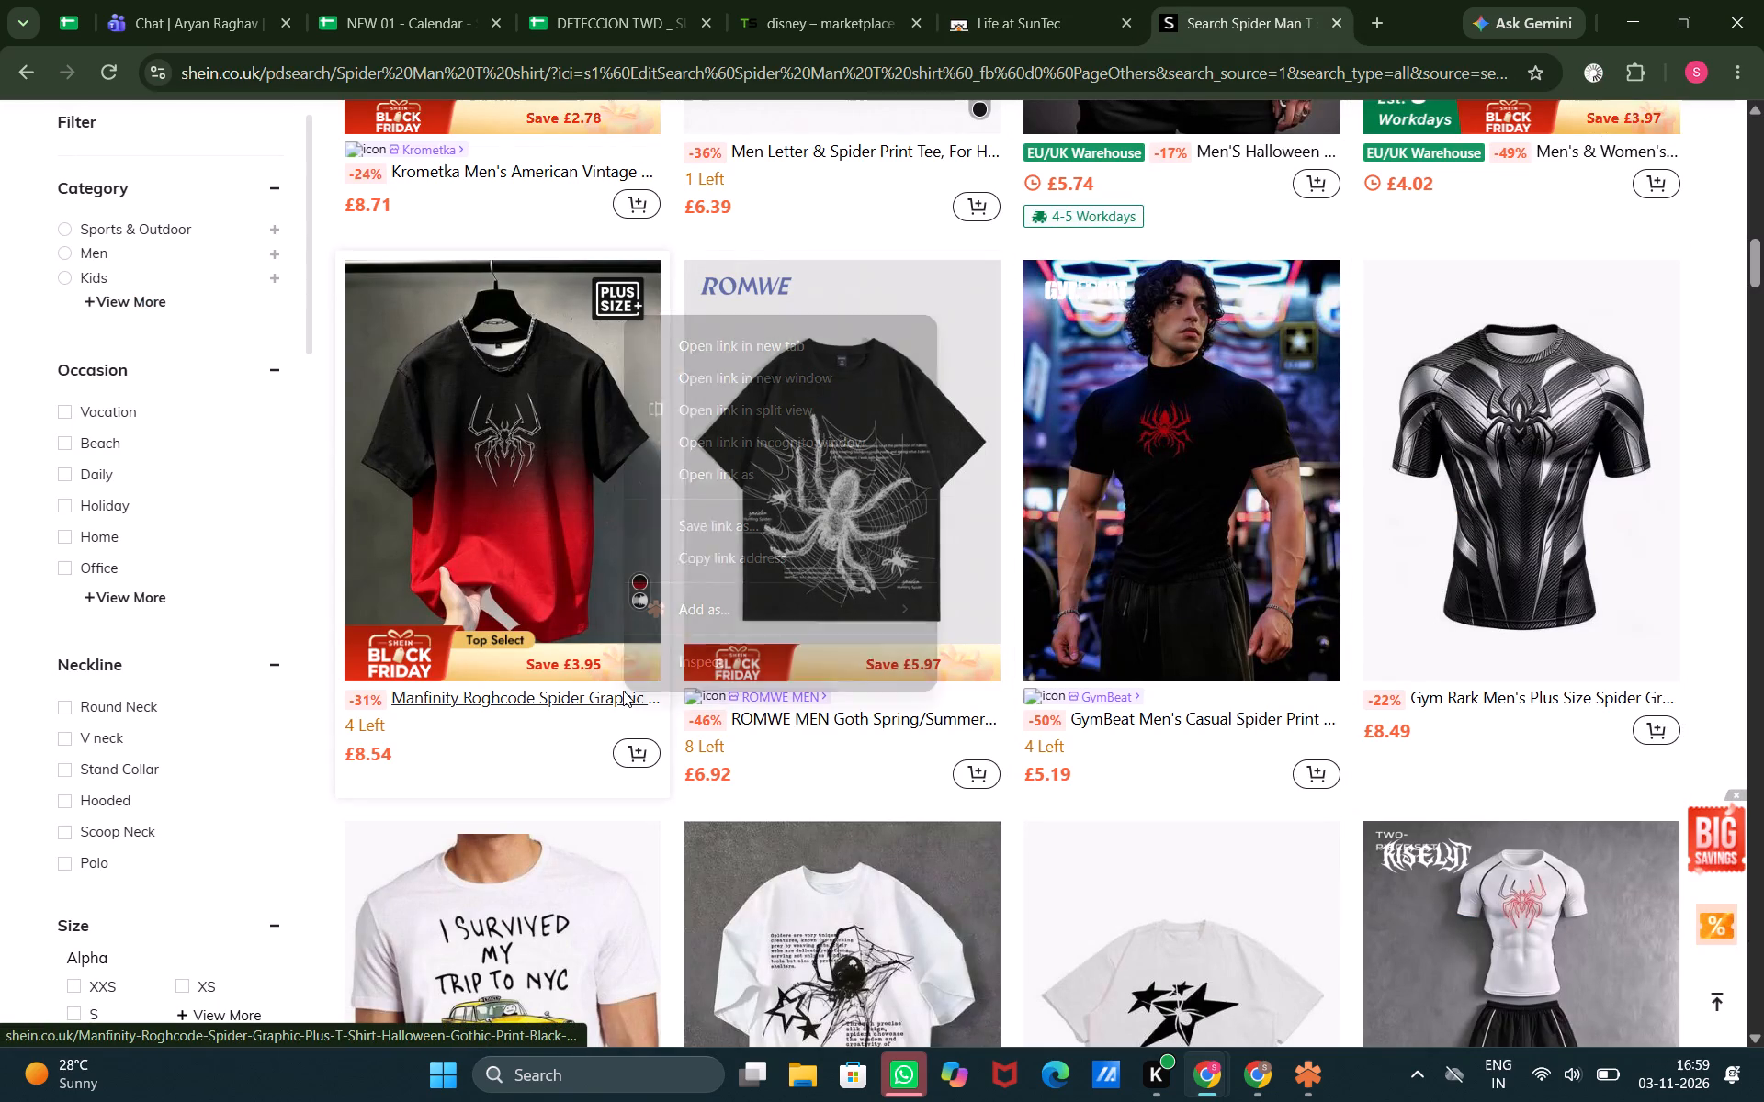
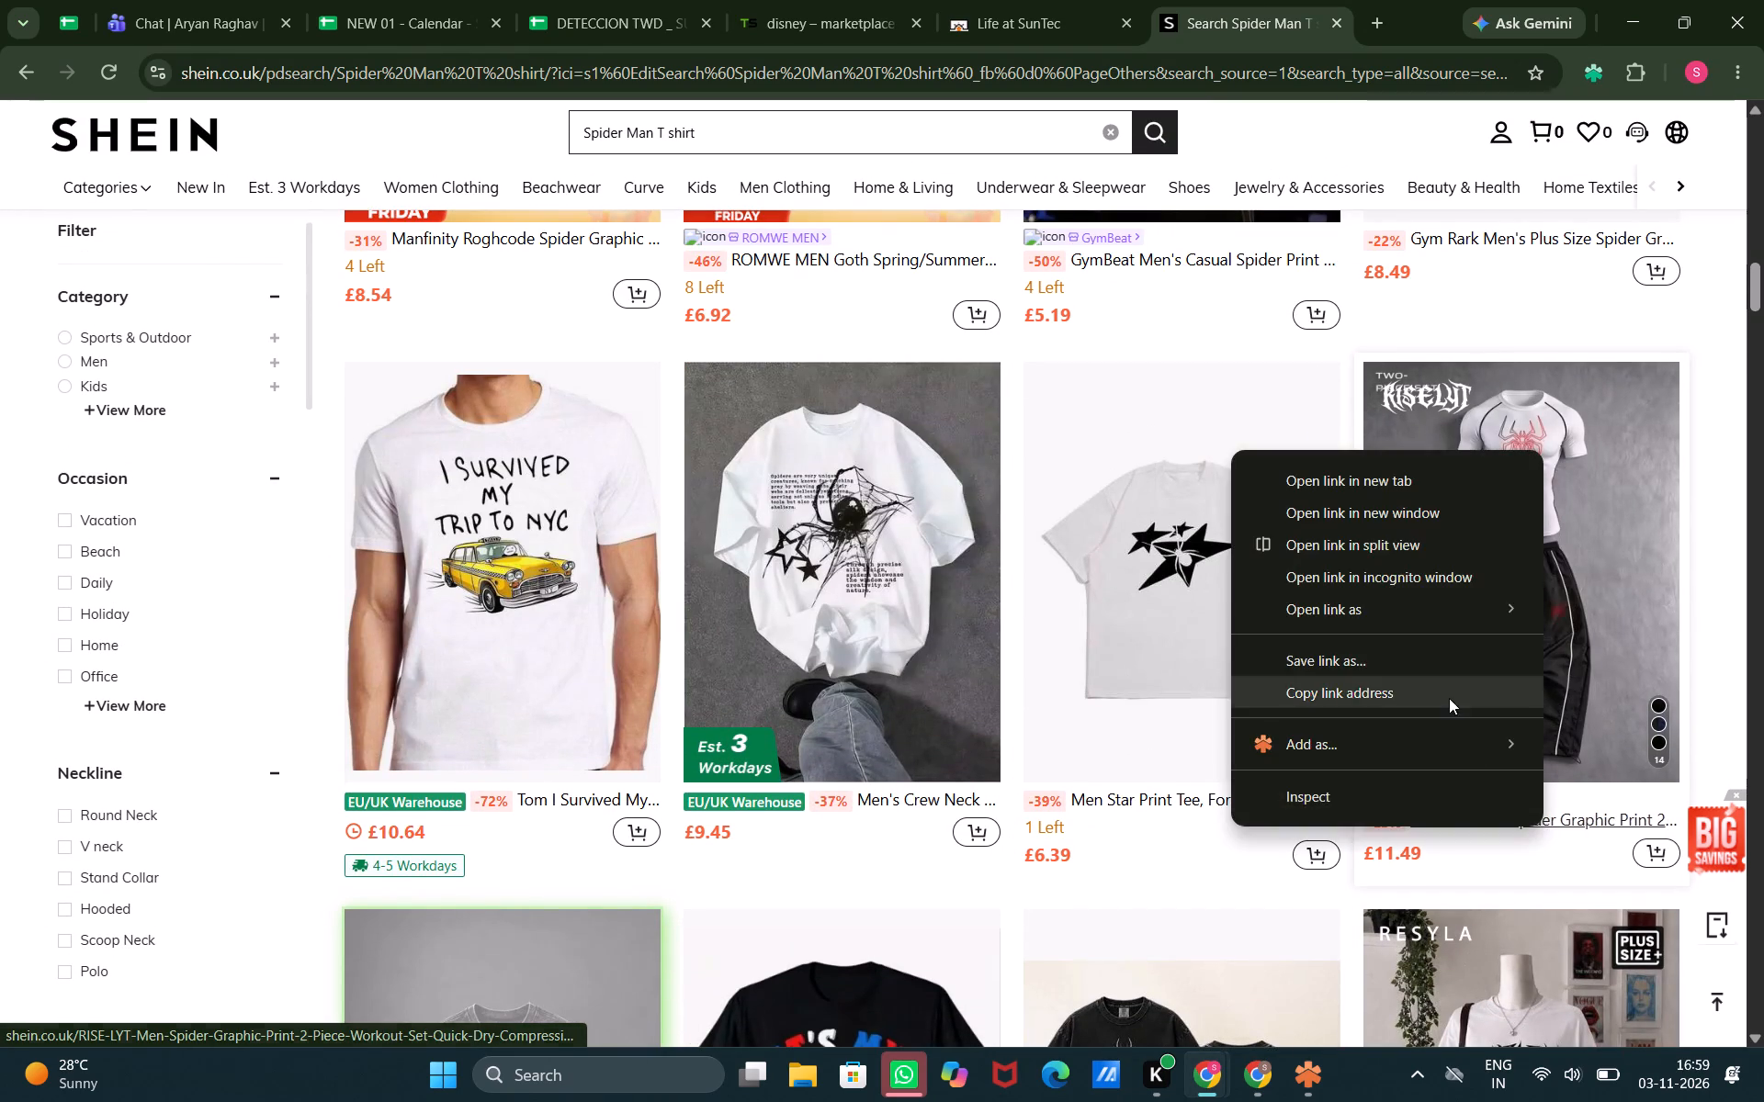
Copy the SHEIN link for the £11.49 RISE LYT Men Spider Graphic Print 2-piece set into cell C21665 of The Walt Disney sheet.
{"action": "left_click", "coordinate": [1444, 694]}
{"action": "key", "text": "ctrl+Tab"}
{"action": "key", "text": "ctrl+v"}
{"action": "key", "text": "Return"}
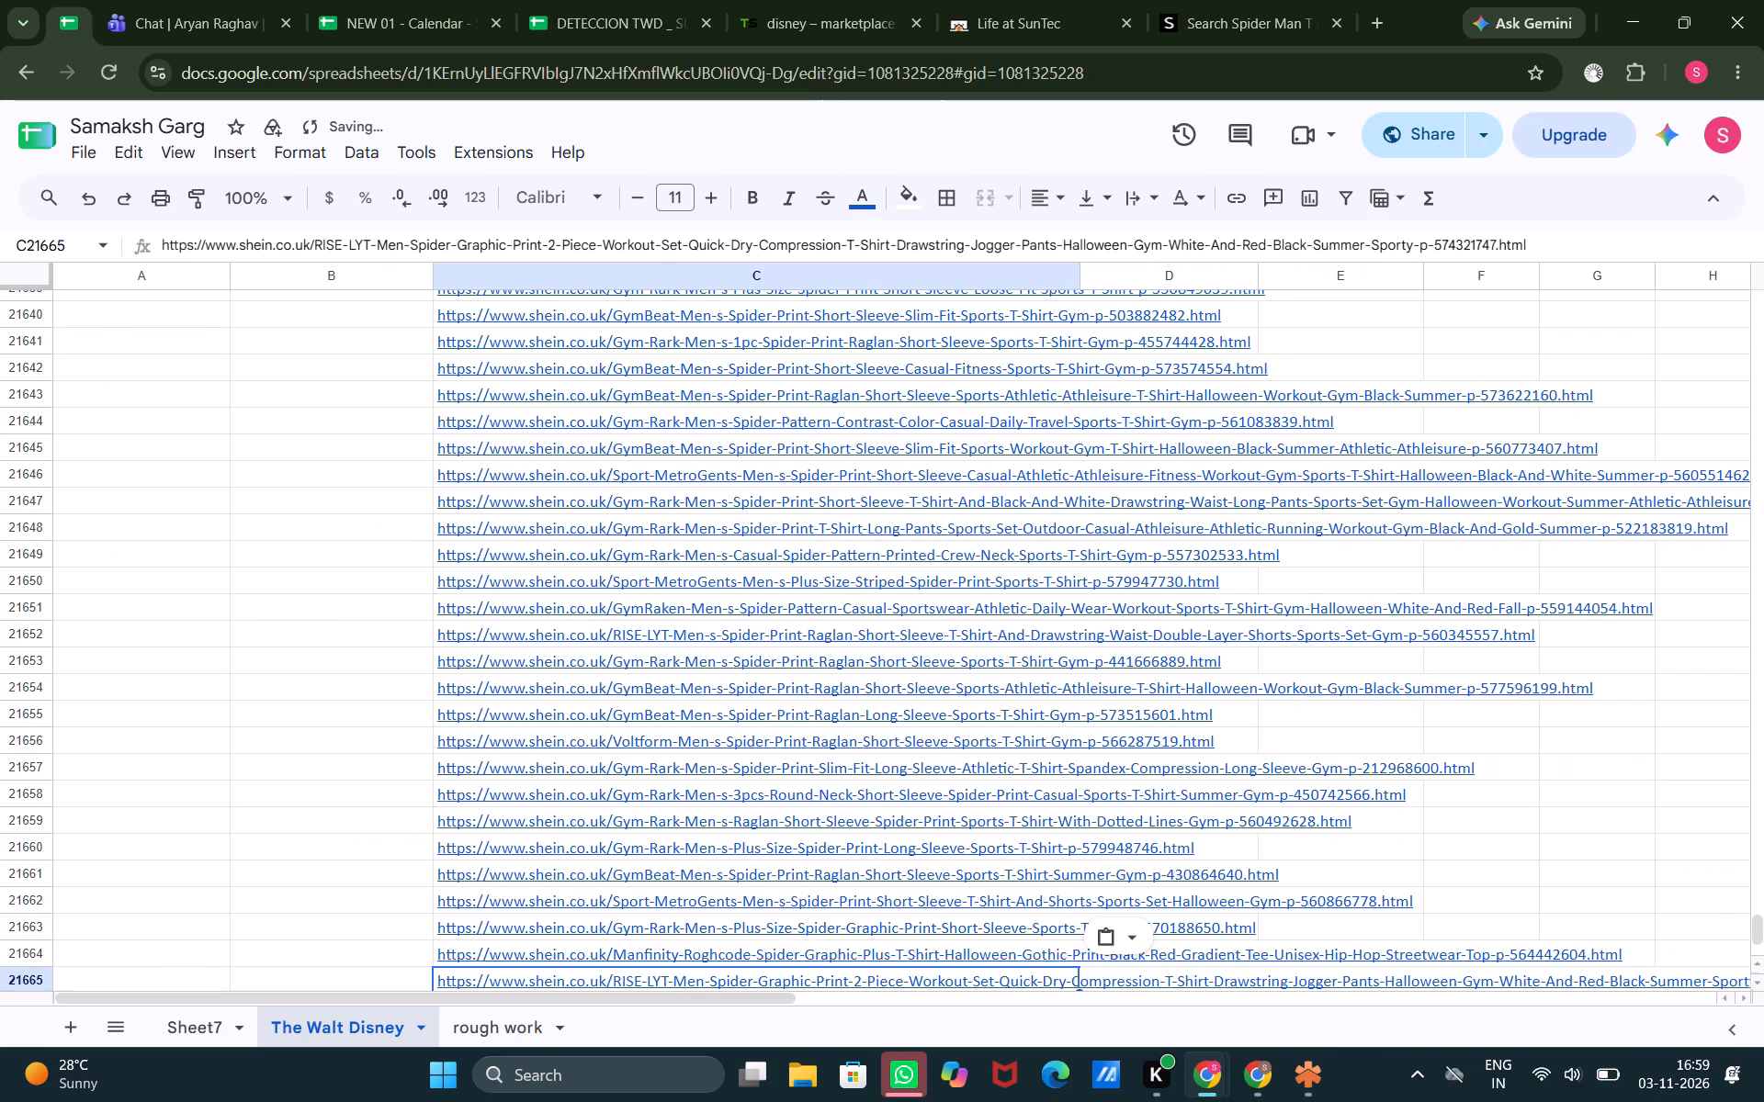
{"action": "key", "text": "Return"}
Return to the SHEIN Spider Man T shirt results and look for the next unrecorded spider-design listing.
{"action": "key", "text": "ctrl+Tab"}
{"action": "key", "text": "ctrl+Tab"}
{"action": "key", "text": "ctrl+Tab"}
{"action": "key", "text": "ctrl+Tab"}
{"action": "key", "text": "ctrl+Tab"}
{"action": "key", "text": "ctrl+Tab"}
{"action": "scroll", "coordinate": [1389, 808], "scroll_direction": "down", "scroll_amount": 4}
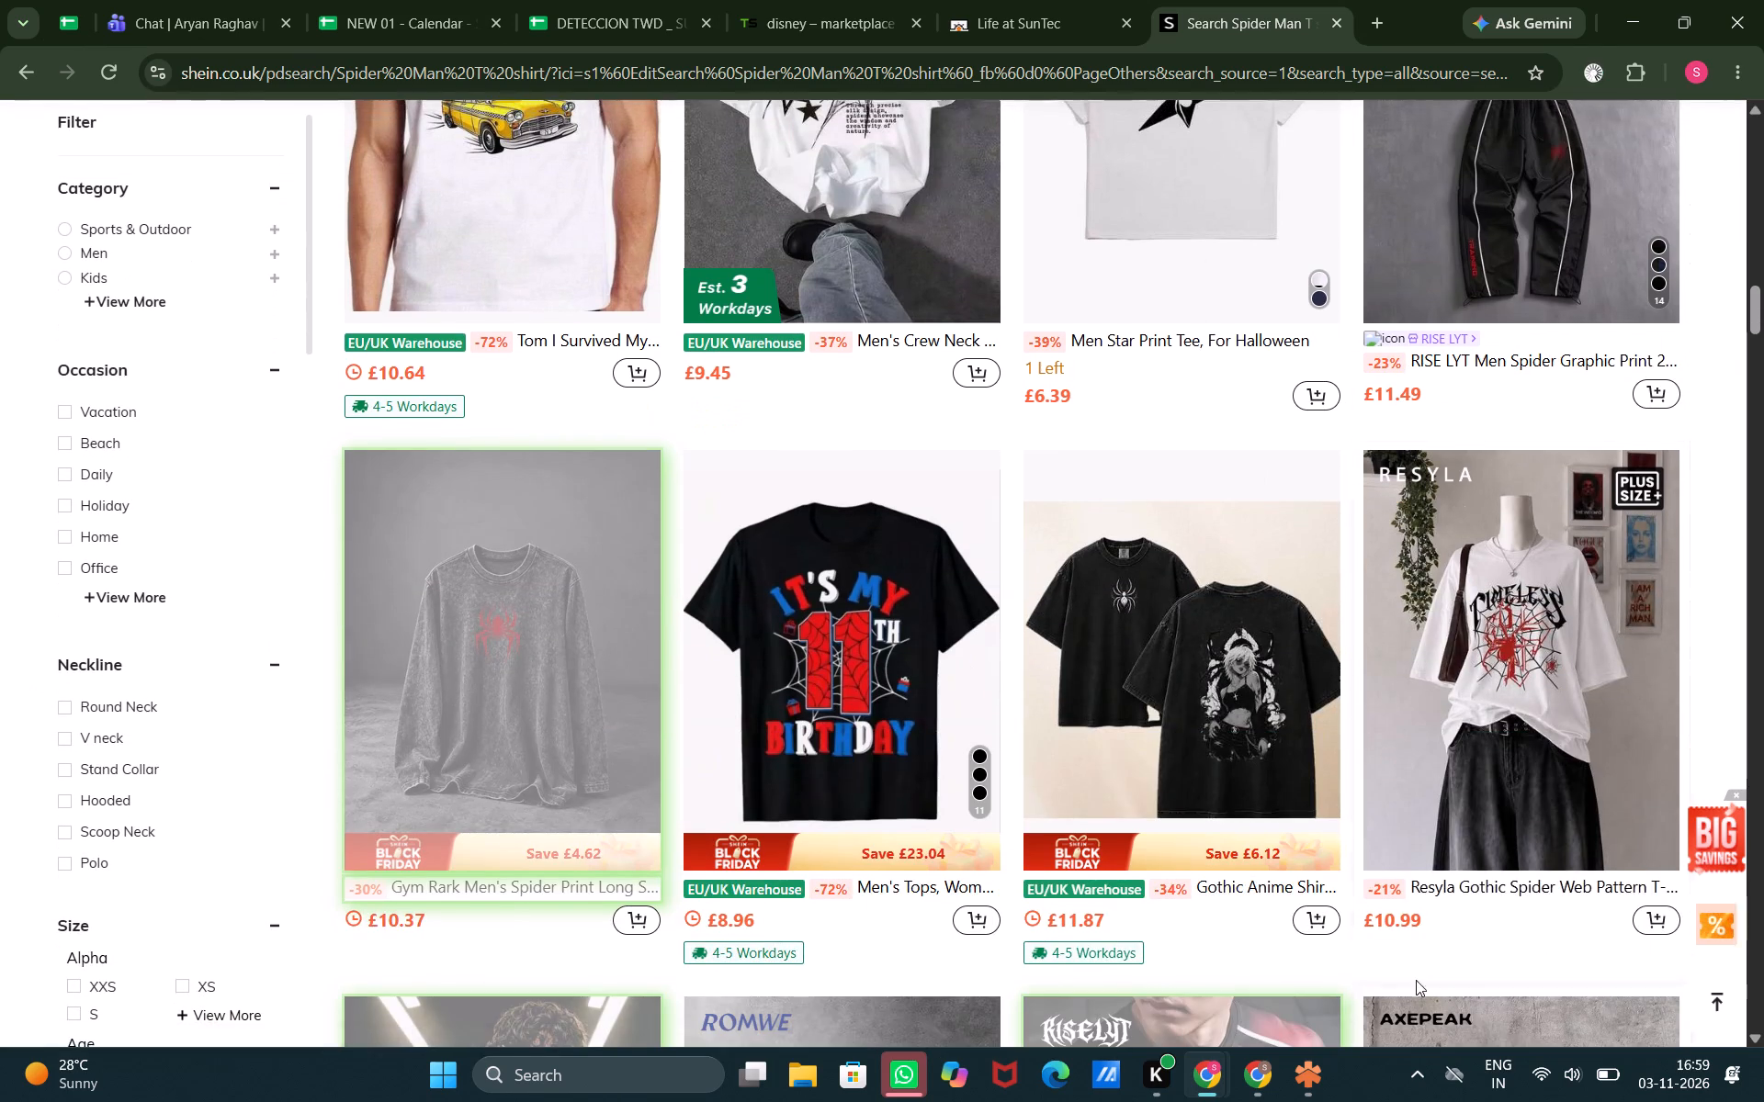
{"action": "scroll", "coordinate": [1230, 824], "scroll_direction": "down", "scroll_amount": 3}
{"action": "scroll", "coordinate": [1535, 665], "scroll_direction": "down", "scroll_amount": 3}
{"action": "scroll", "coordinate": [818, 572], "scroll_direction": "down", "scroll_amount": 4}
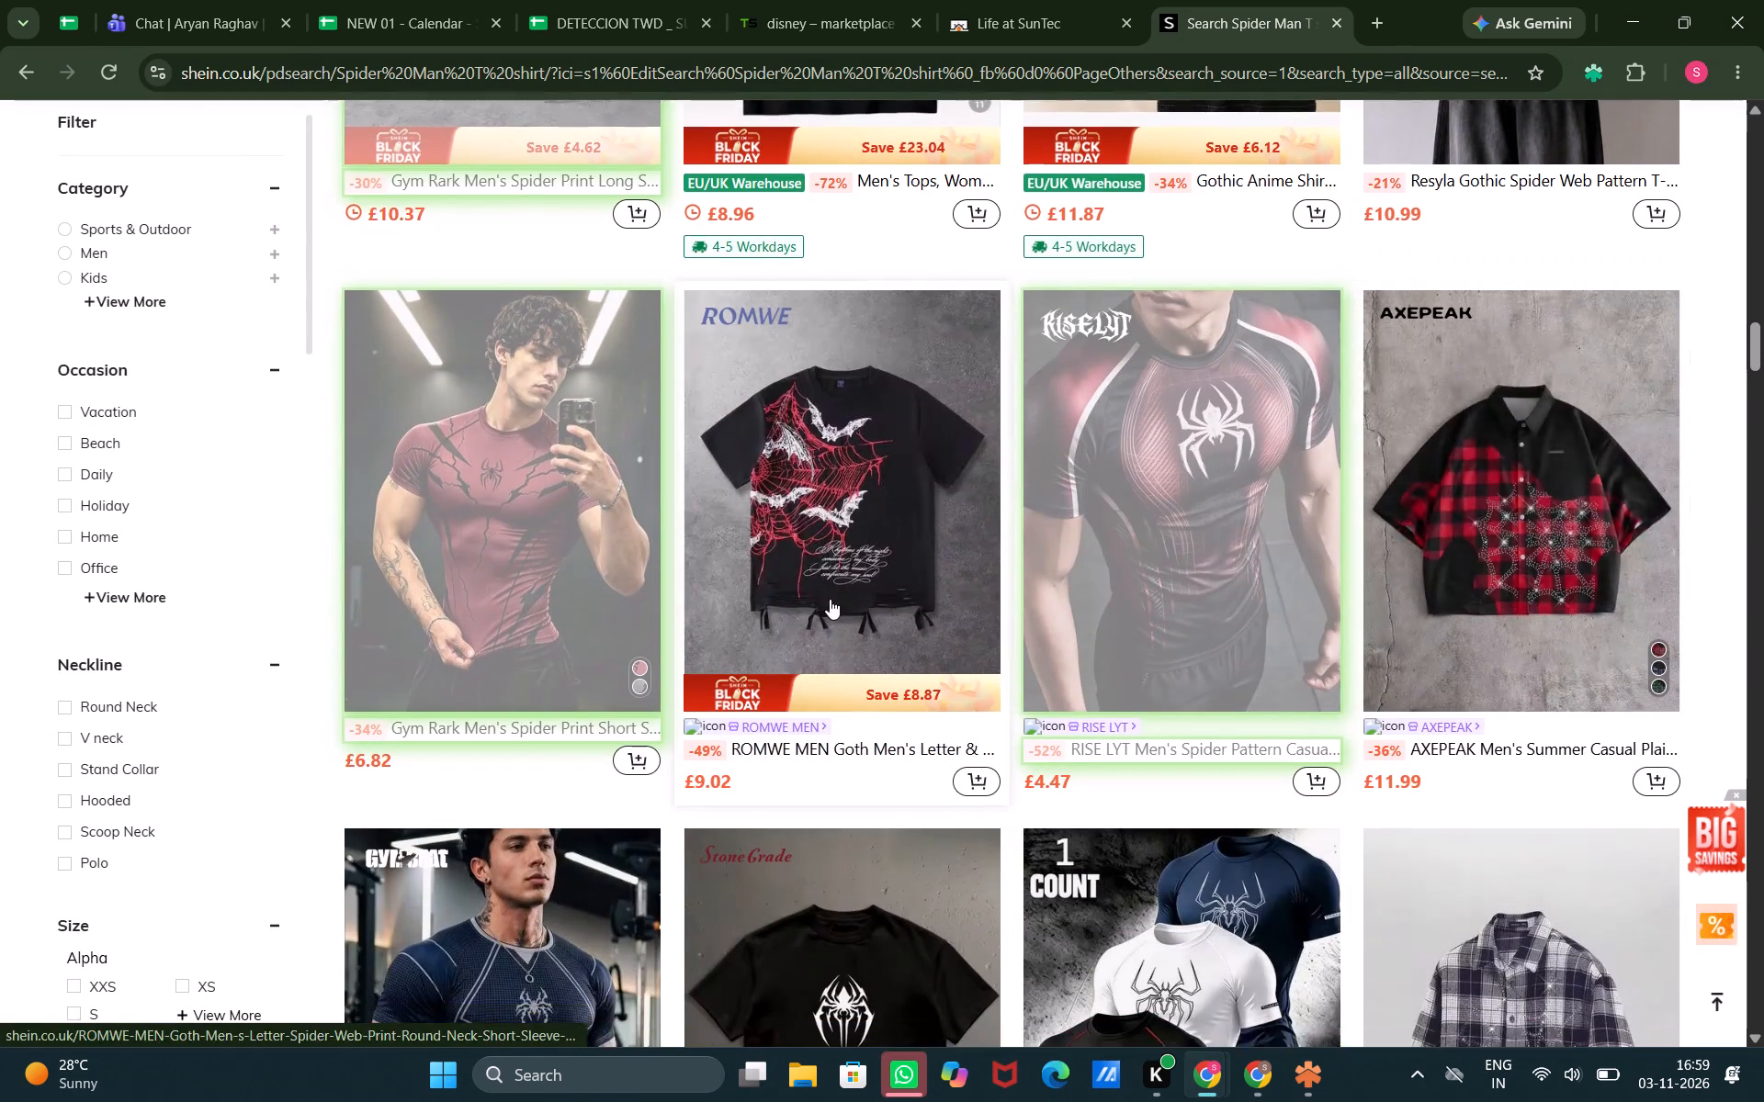
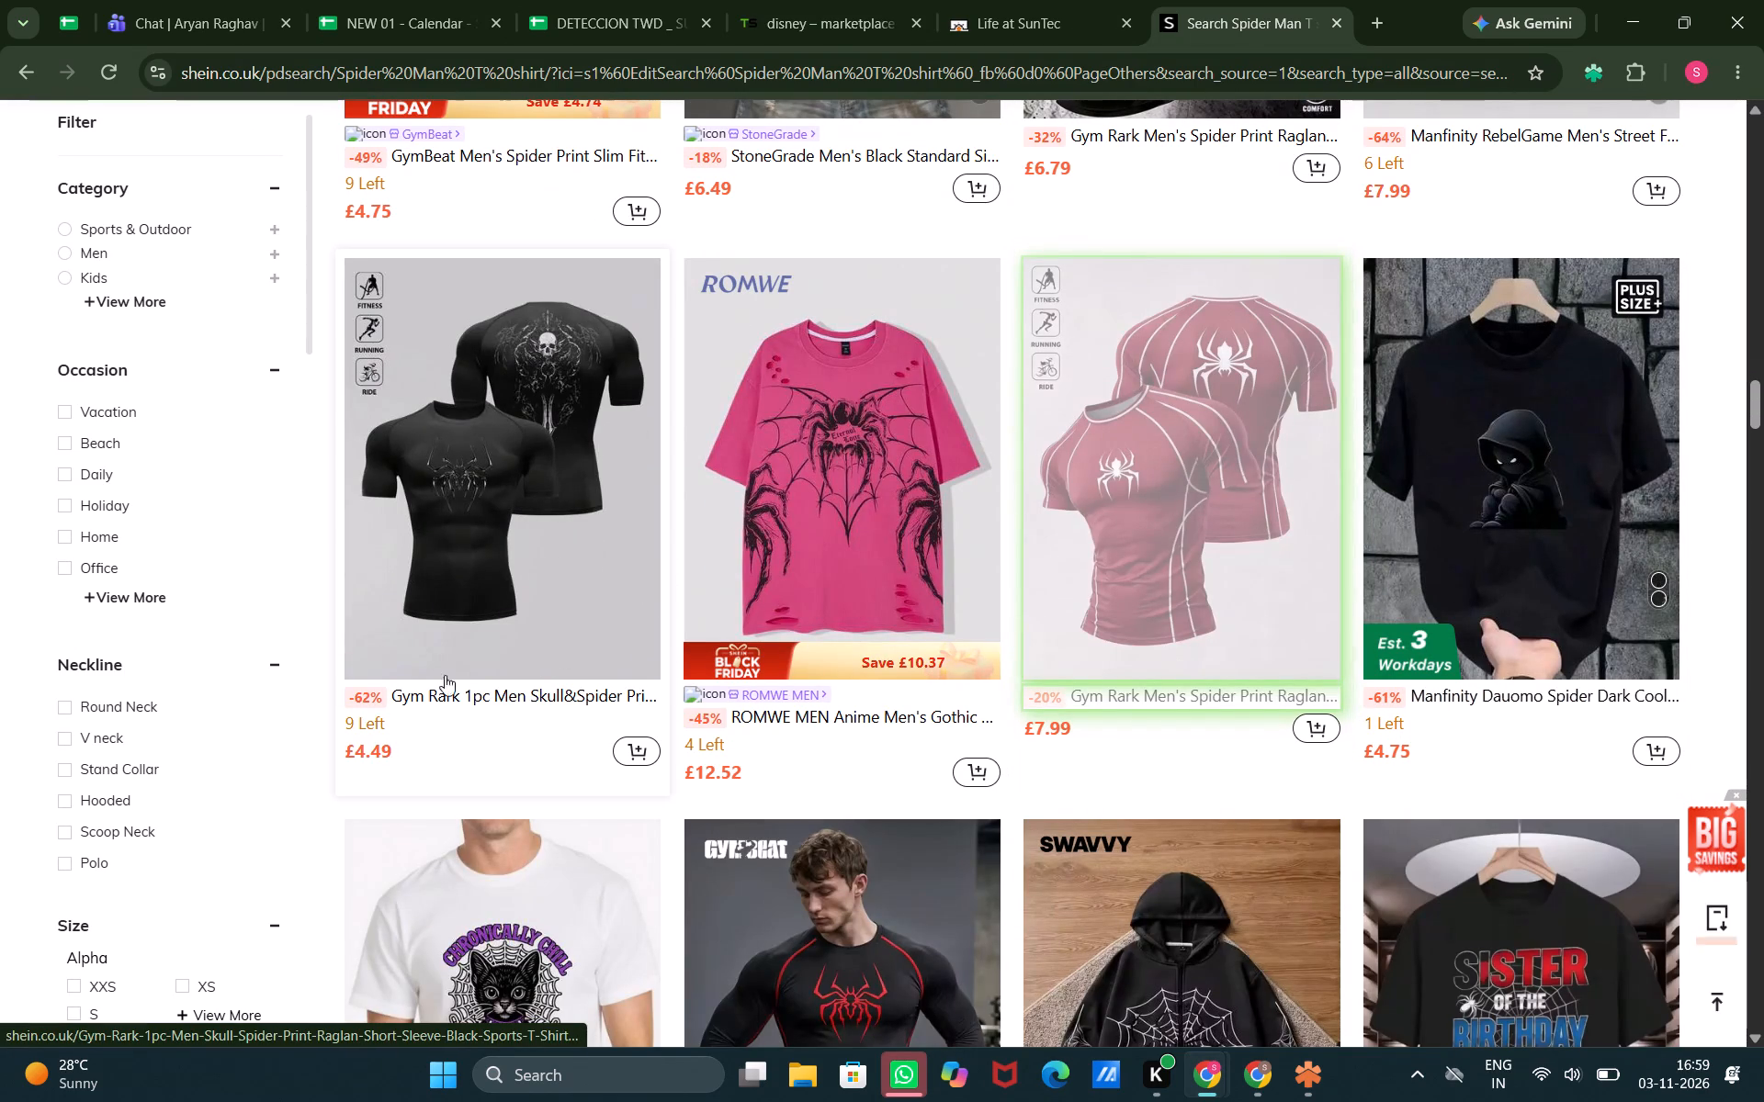
Copy the SHEIN link for the £4.49 Gym Rark 1pc Men Skull&Spider Print T-shirt into cell C21667 of The Walt Disney sheet.
{"action": "right_click", "coordinate": [421, 703]}
{"action": "left_click", "coordinate": [578, 576]}
{"action": "key", "text": "ctrl+Tab"}
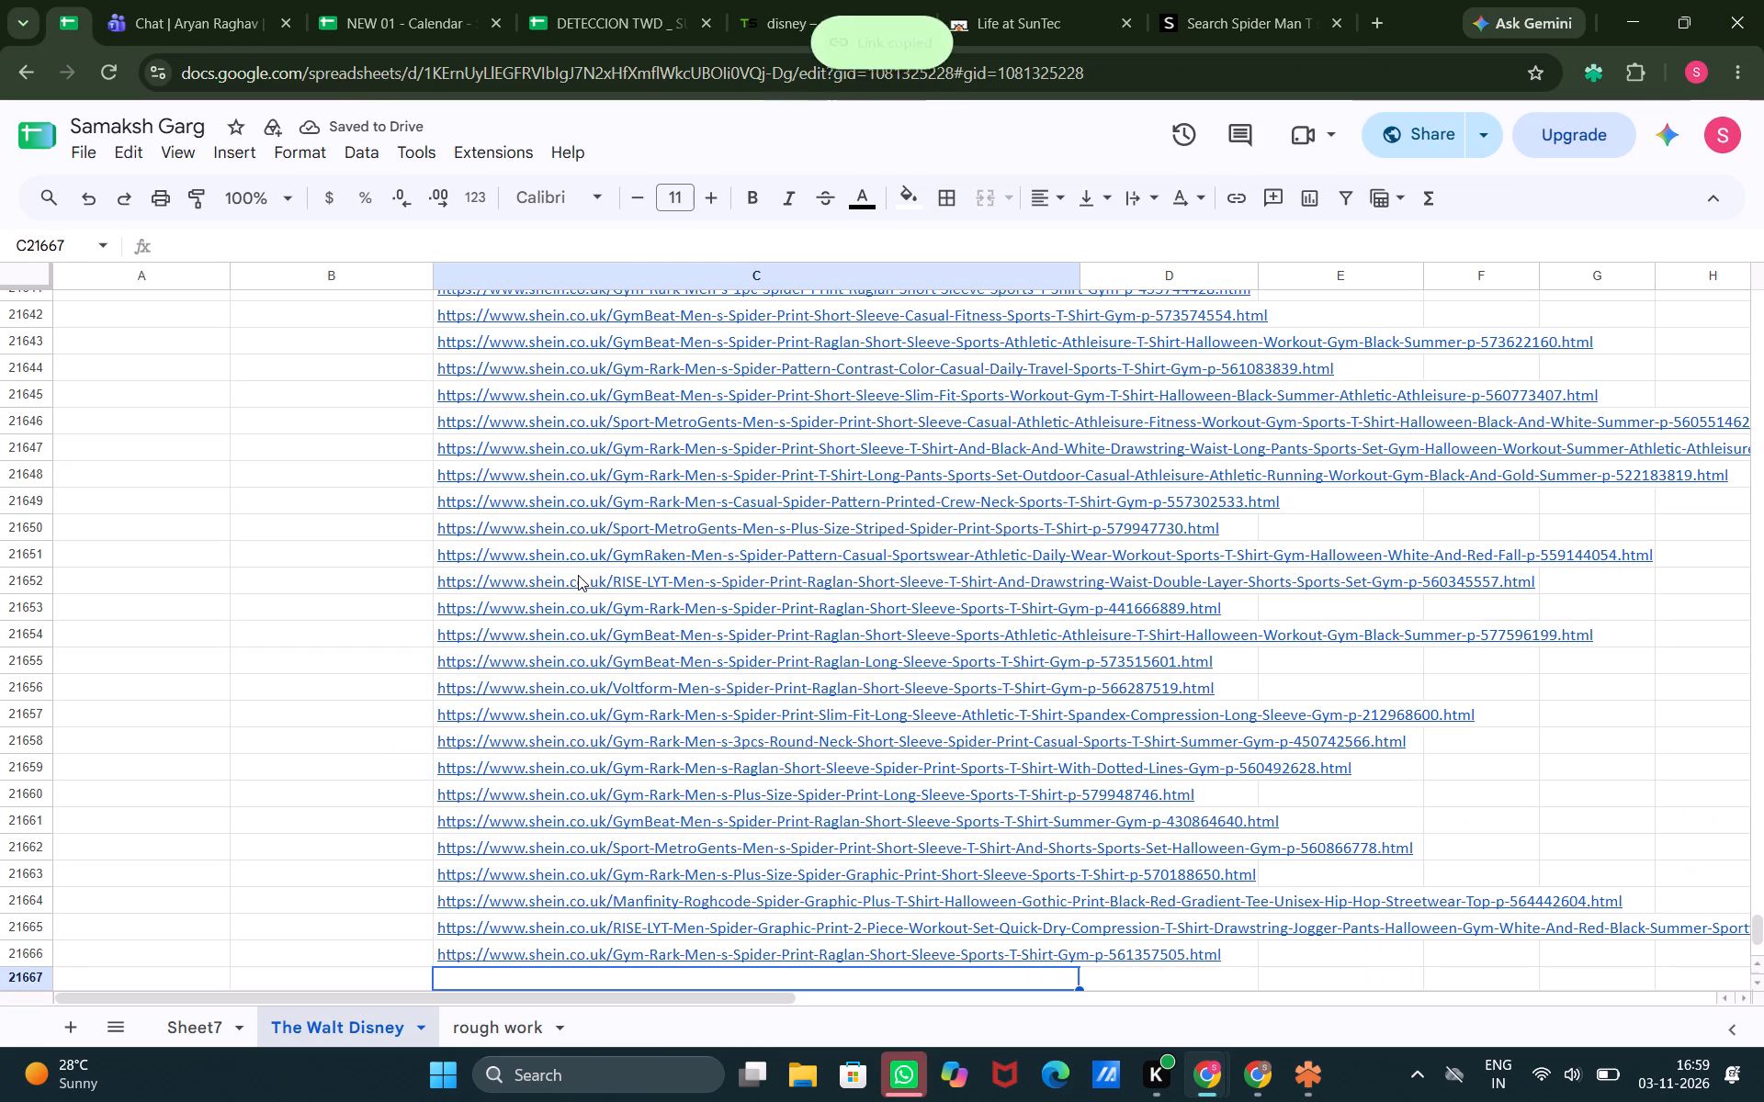
{"action": "key", "text": "ctrl+v"}
{"action": "key", "text": "Return"}
{"action": "key", "text": "Return"}
Copy the SHEIN link for the £6.99 GymBeat Men's Spider Print Round Neck long-sleeve T-shirt into cell C21668 of The Walt Disney sheet.
{"action": "key", "text": "ctrl+Tab"}
{"action": "key", "text": "ctrl+Tab"}
{"action": "key", "text": "ctrl+Tab"}
{"action": "key", "text": "ctrl+Tab"}
{"action": "key", "text": "ctrl+Tab"}
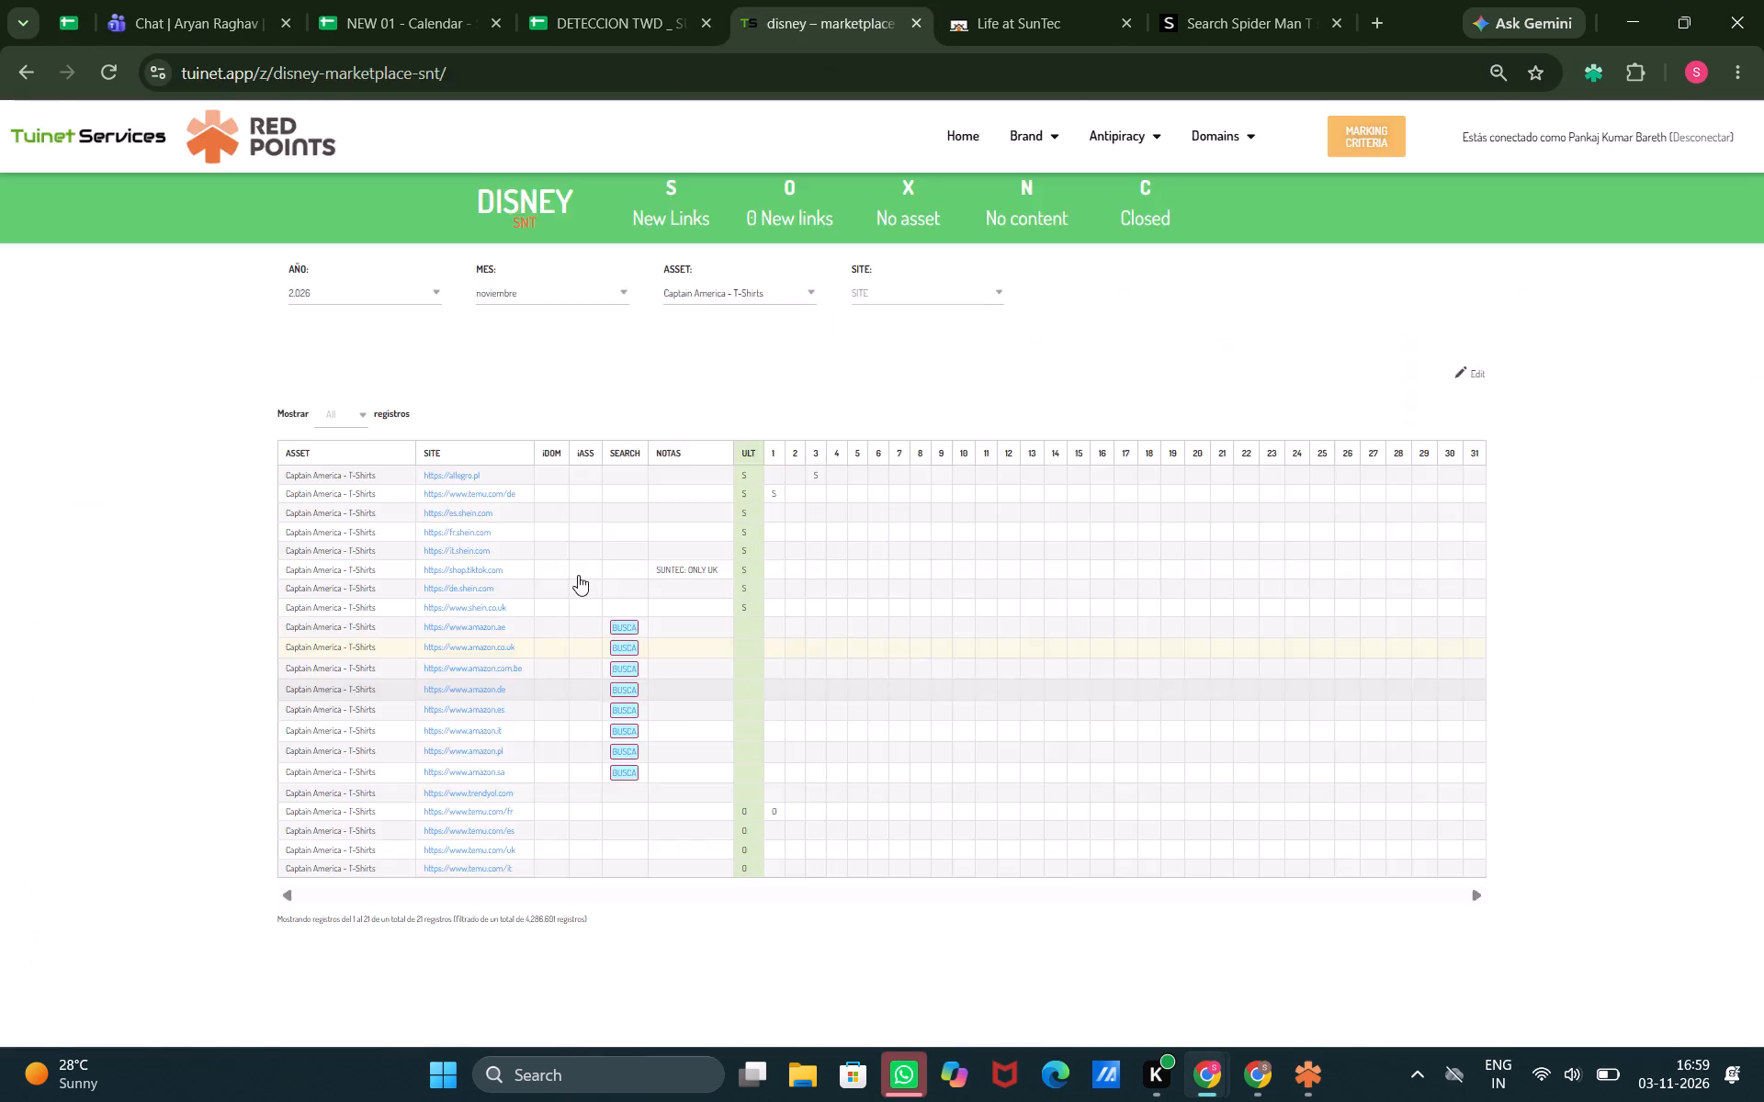
{"action": "key", "text": "ctrl+Tab"}
{"action": "scroll", "coordinate": [616, 534], "scroll_direction": "down", "scroll_amount": 3}
{"action": "scroll", "coordinate": [1479, 484], "scroll_direction": "down", "scroll_amount": 1}
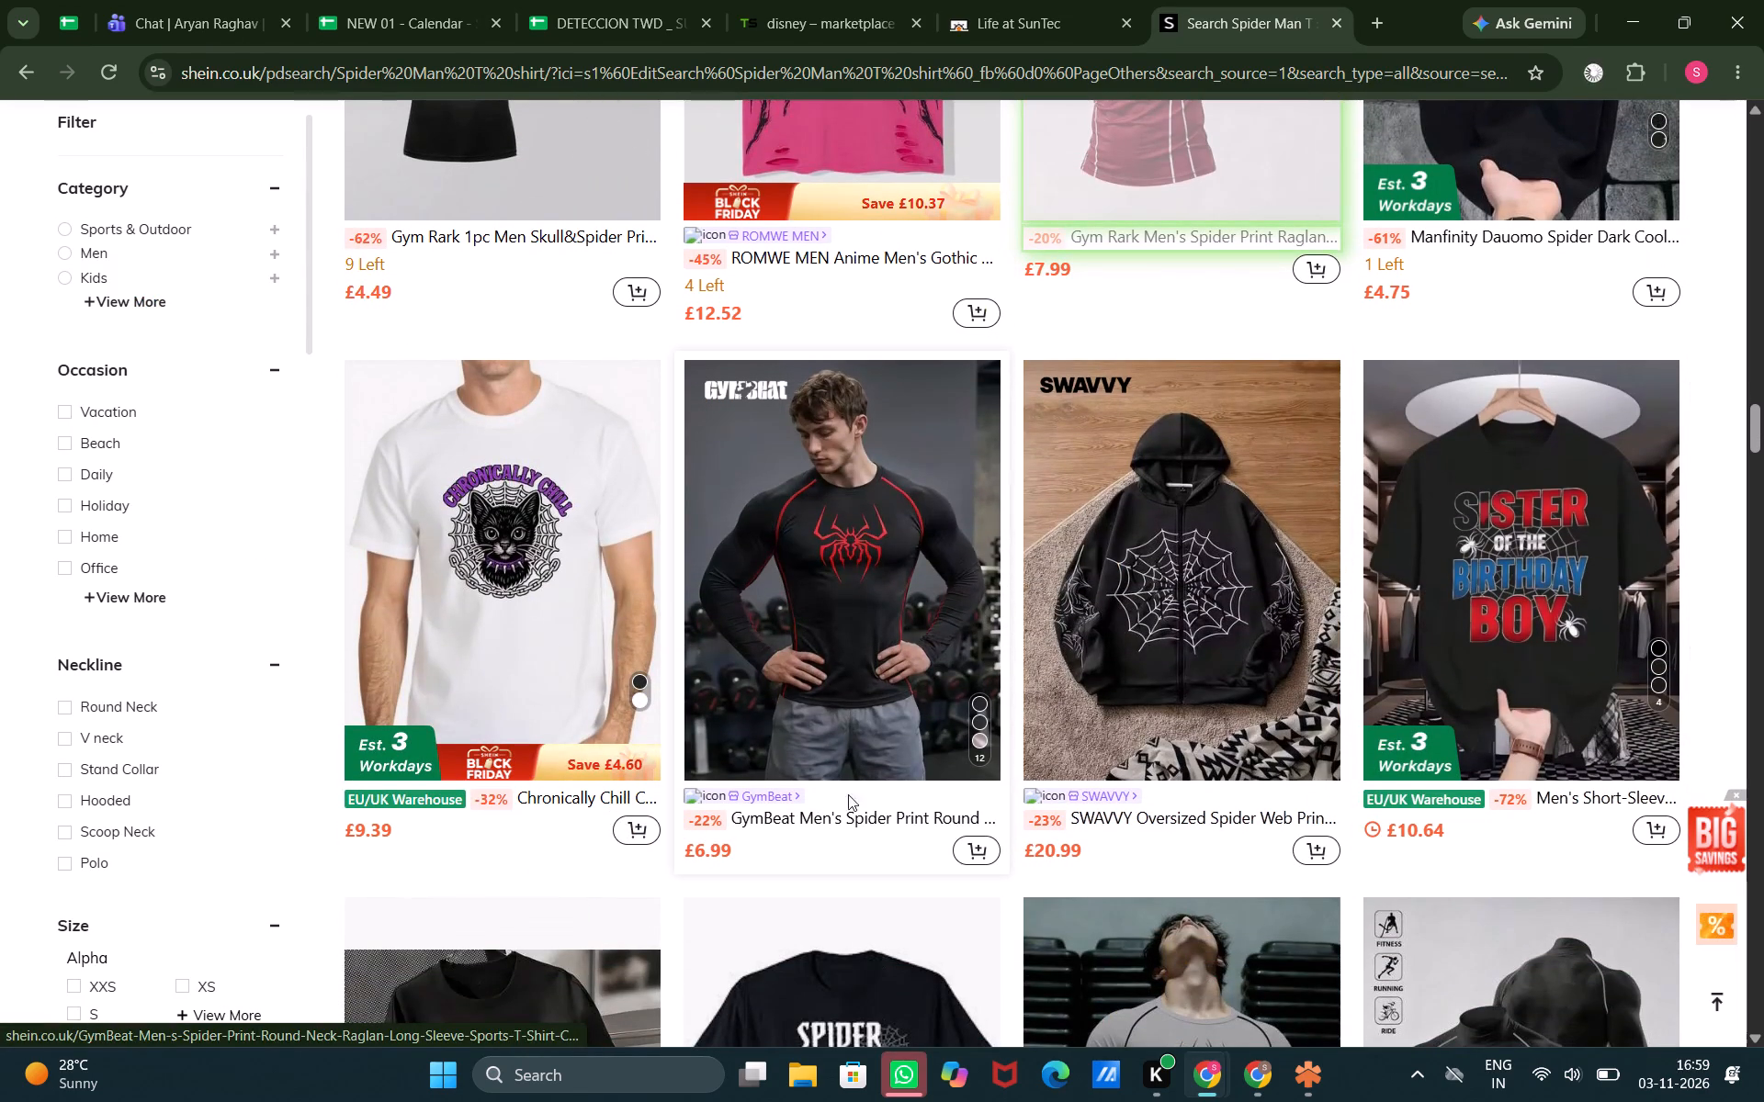
{"action": "right_click", "coordinate": [865, 825]}
{"action": "left_click", "coordinate": [1004, 700]}
{"action": "key", "text": "ctrl+Tab"}
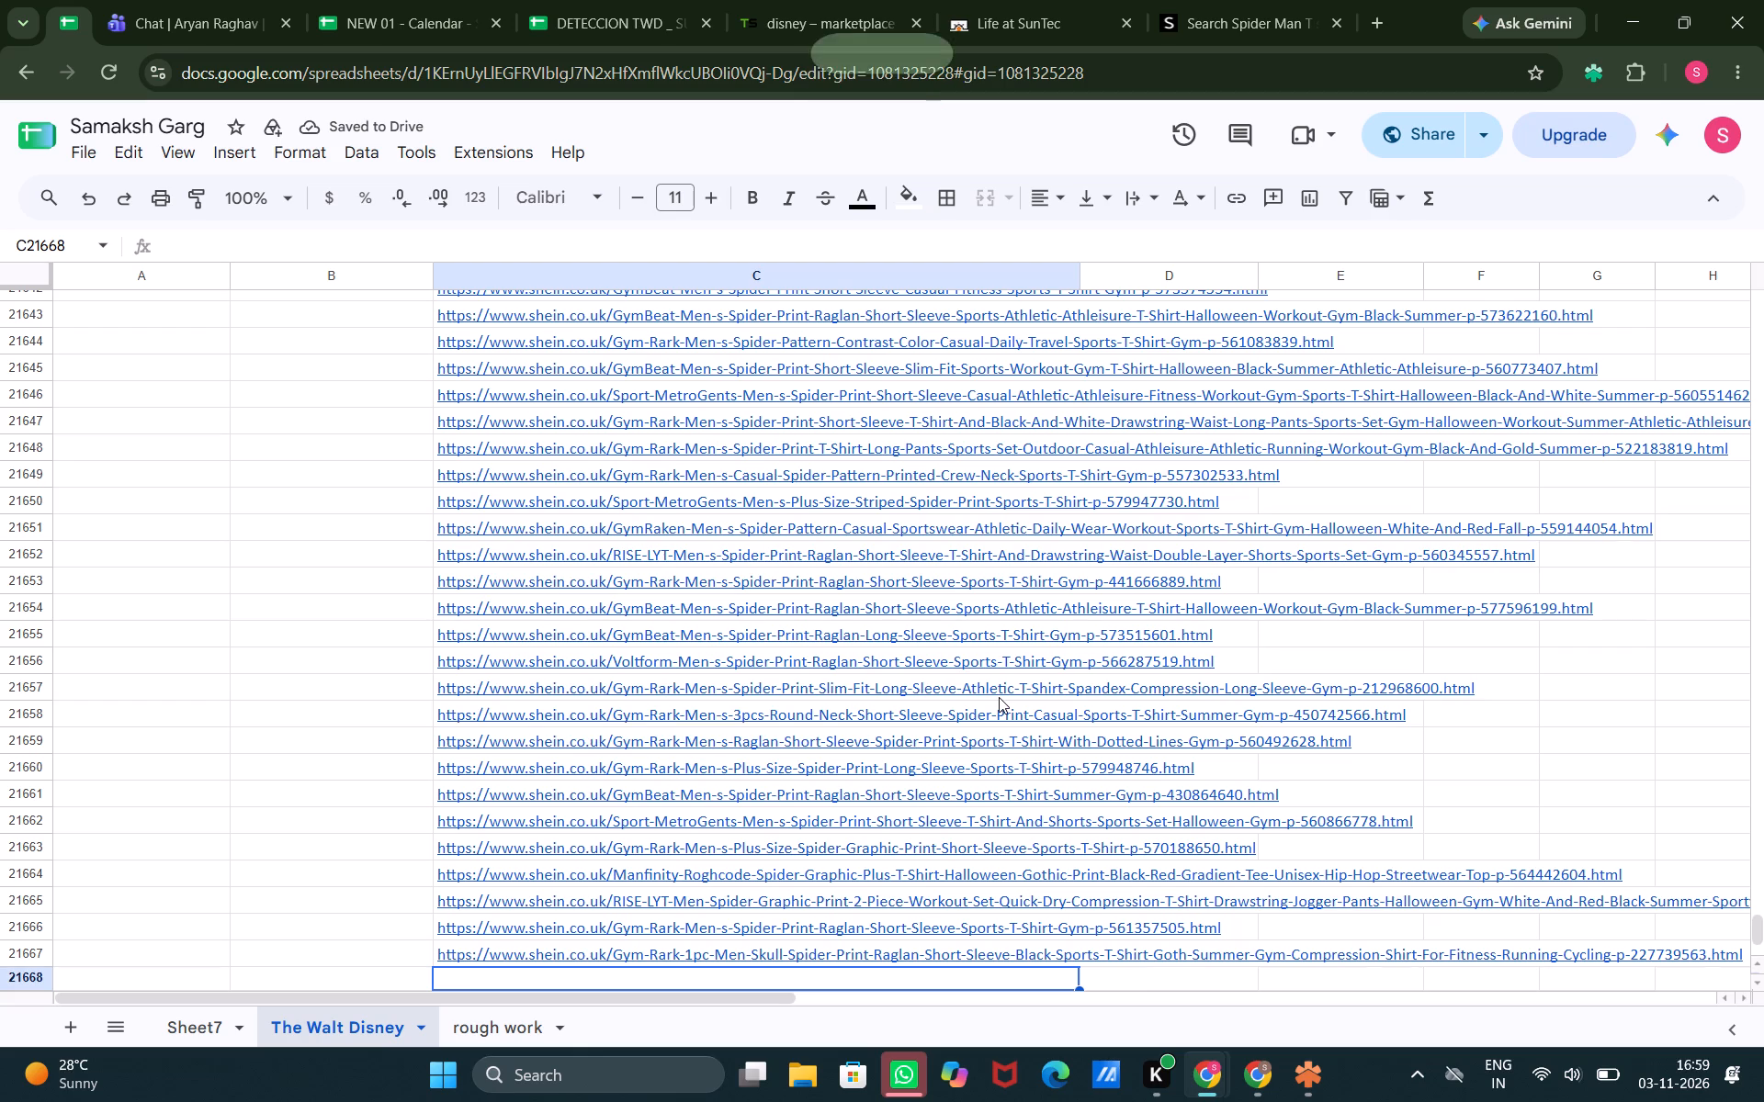
{"action": "key", "text": "ctrl+v"}
{"action": "key", "text": "Return"}
{"action": "key", "text": "Return"}
Copy the SHEIN link for the £10.74 black Spider Print Short Sleeve T-shirt with the red spider into cell C21669 of The Walt Disney sheet.
{"action": "key", "text": "ctrl+Tab"}
{"action": "key", "text": "ctrl+Tab"}
{"action": "key", "text": "ctrl+Tab"}
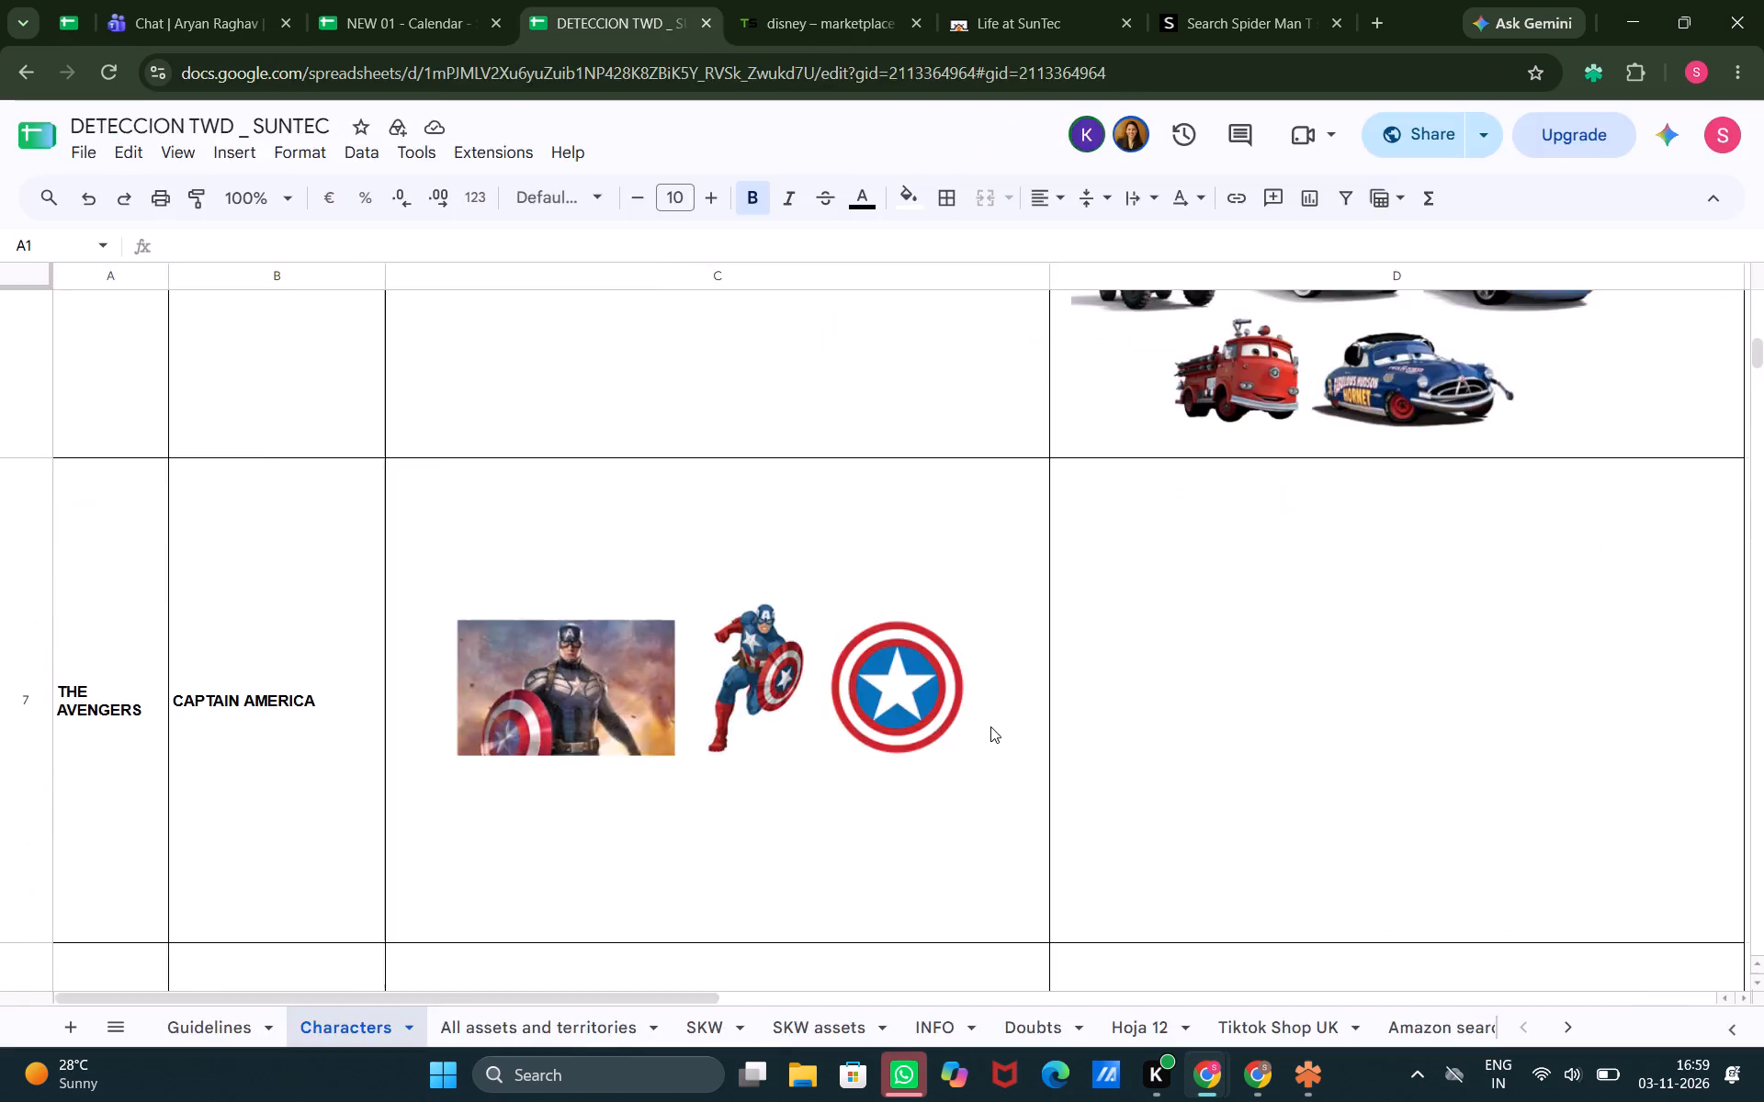
{"action": "key", "text": "ctrl+Tab"}
{"action": "key", "text": "ctrl+Tab"}
{"action": "key", "text": "ctrl+Tab"}
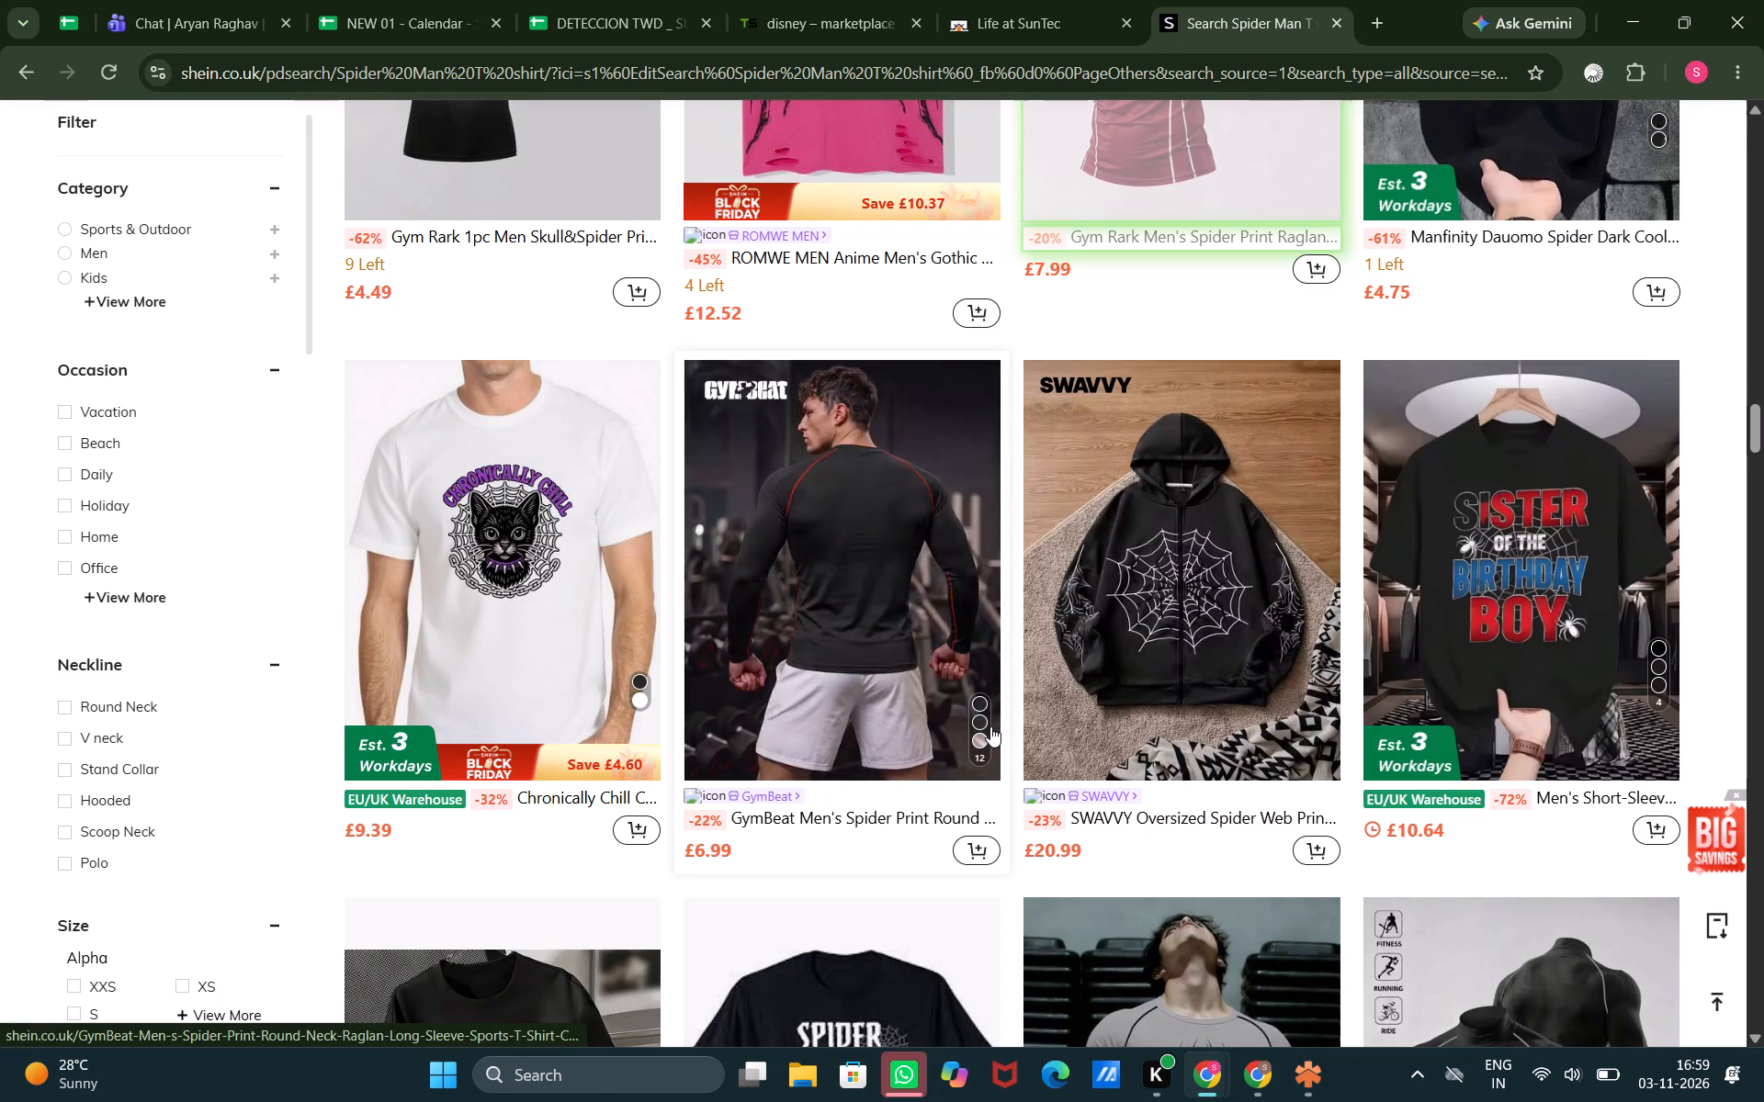
{"action": "scroll", "coordinate": [997, 692], "scroll_direction": "down", "scroll_amount": 3}
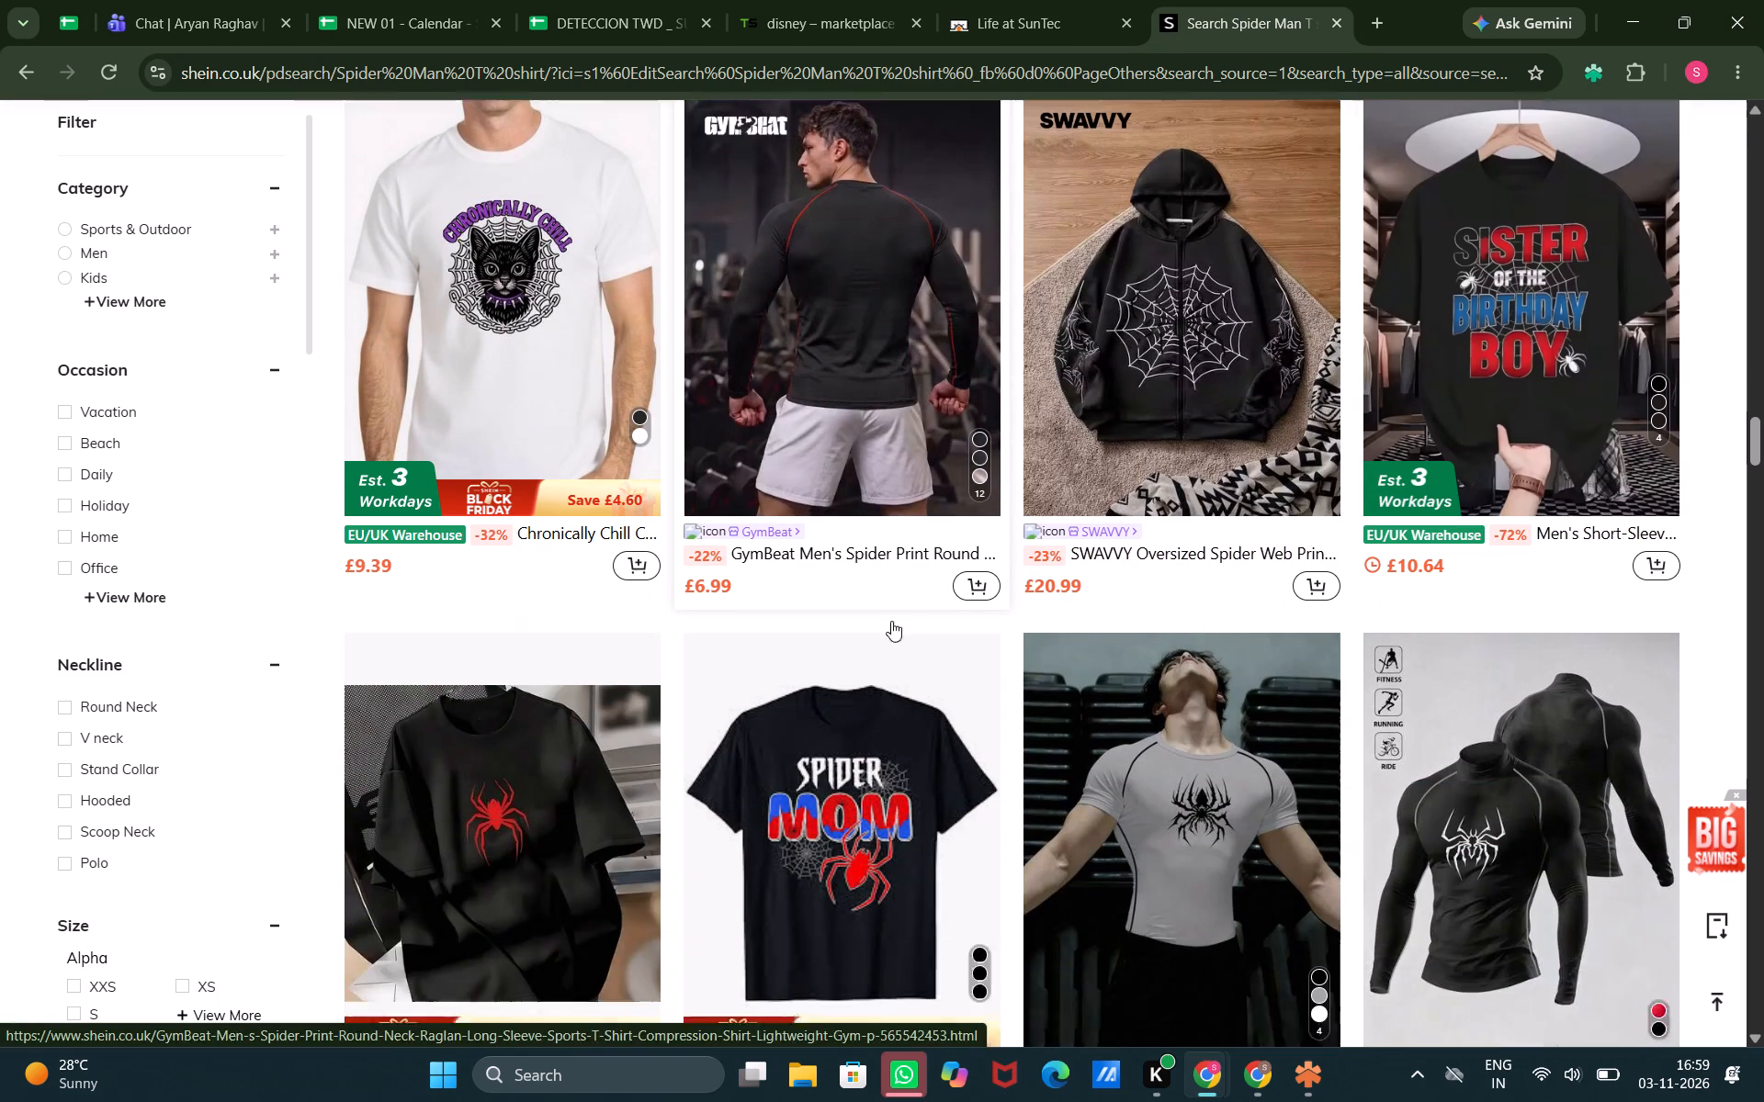
{"action": "scroll", "coordinate": [855, 654], "scroll_direction": "down", "scroll_amount": 1}
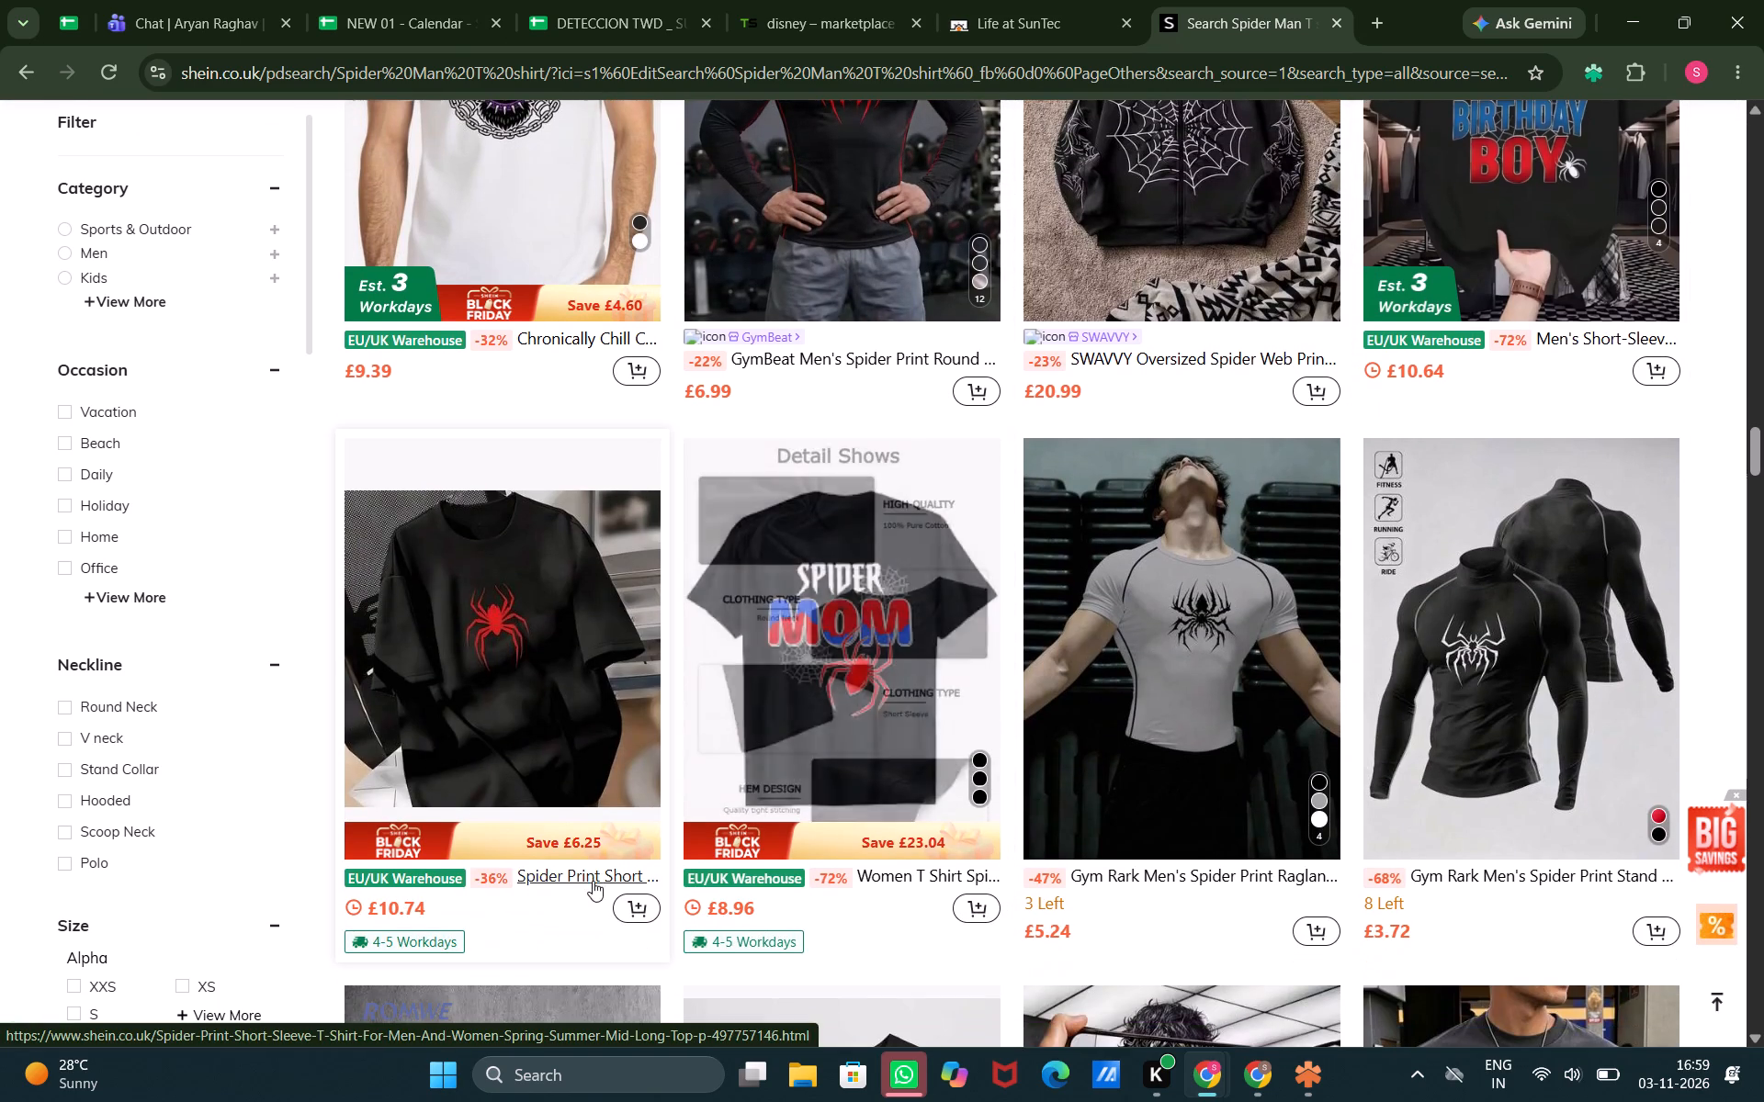
{"action": "right_click", "coordinate": [593, 882]}
{"action": "left_click", "coordinate": [685, 751]}
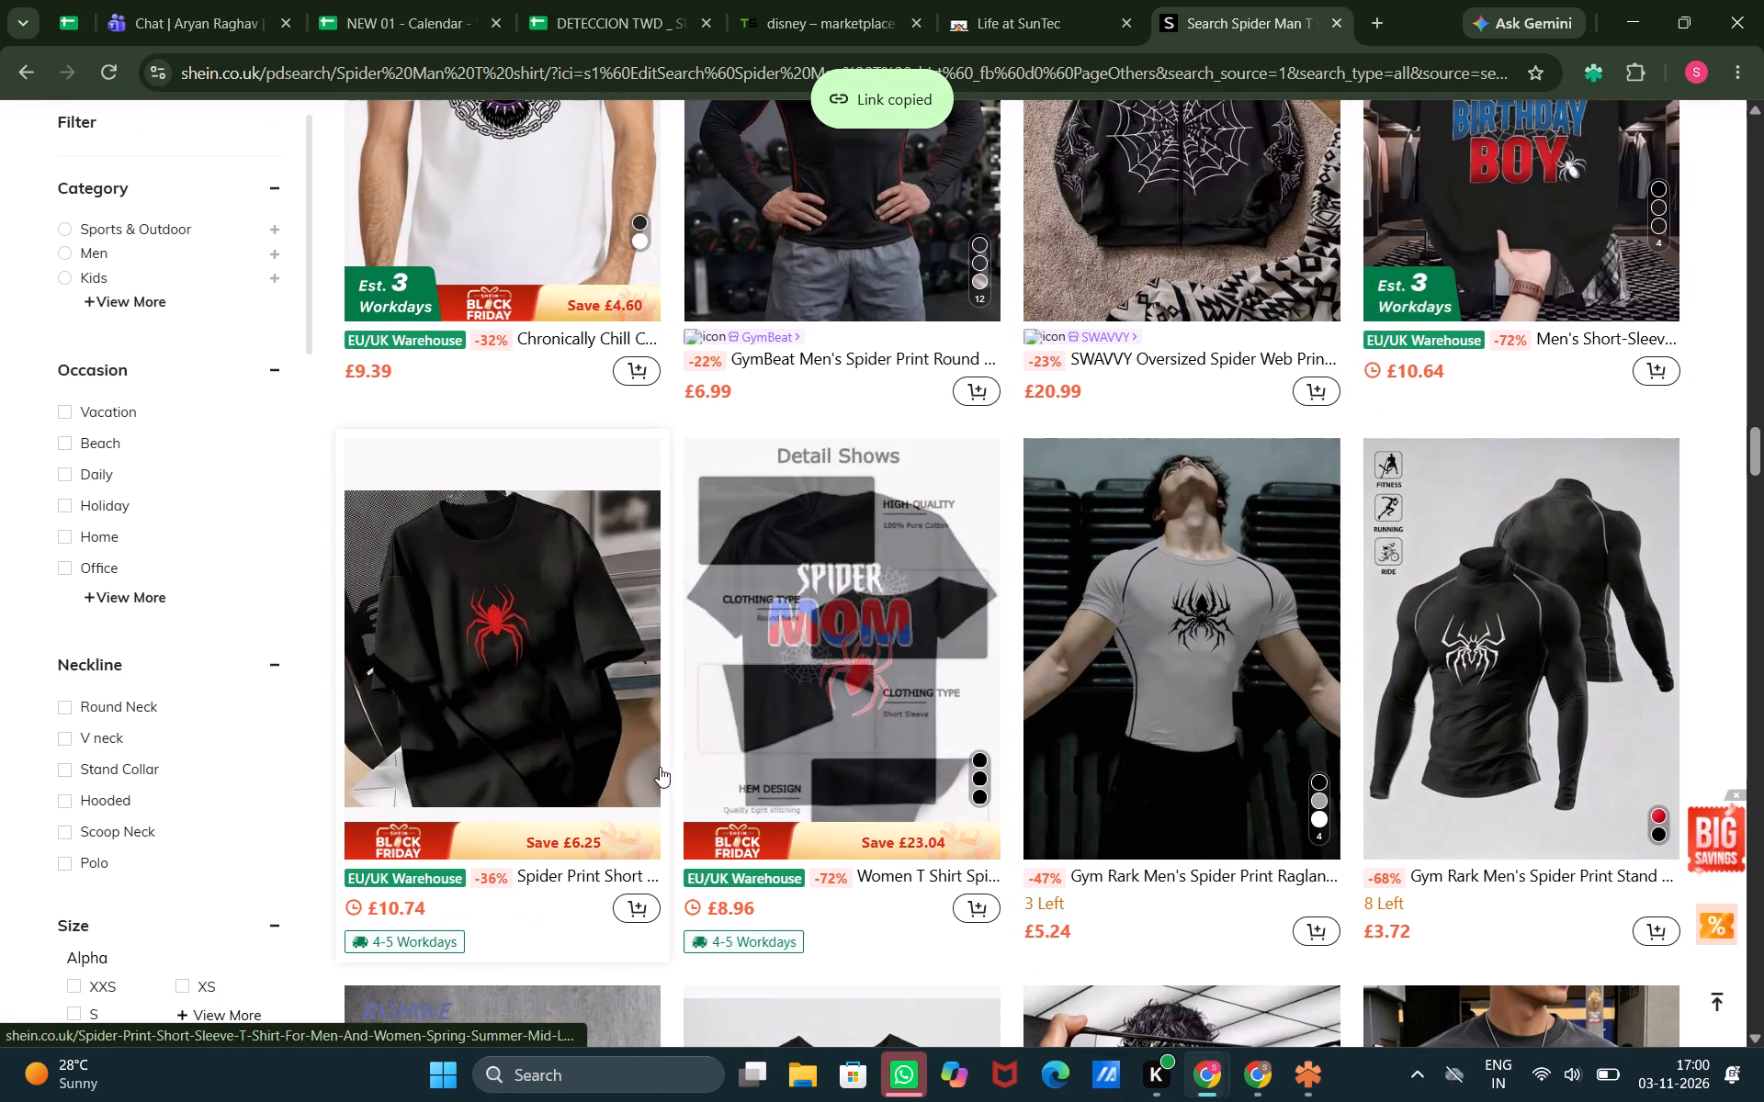
{"action": "key", "text": "ctrl+Tab"}
{"action": "key", "text": "ctrl+v"}
{"action": "key", "text": "Return"}
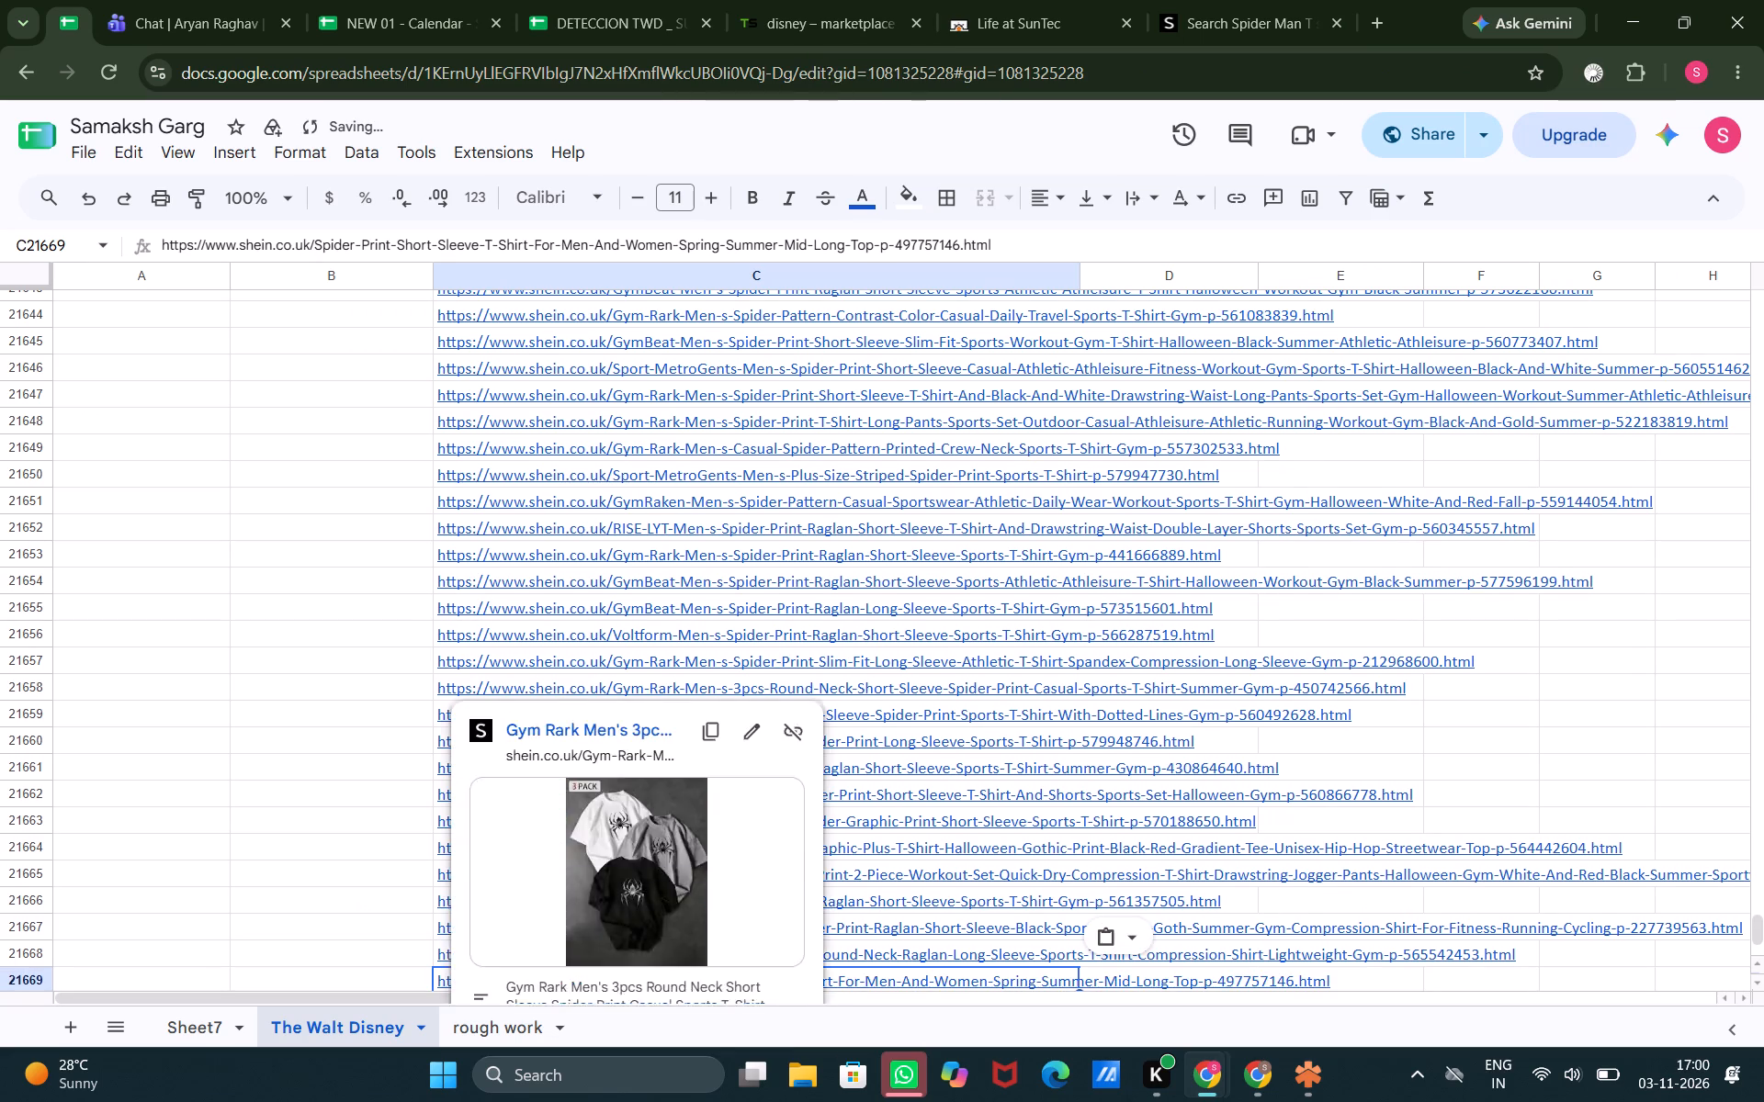
{"action": "key", "text": "Return"}
Copy the SHEIN link for the £3.72 Gym Rark Men's Spider Print Stand Collar T-shirt into cell C21670 of The Walt Disney sheet.
{"action": "key", "text": "ctrl+Tab"}
{"action": "key", "text": "ctrl+Tab"}
{"action": "key", "text": "ctrl+Tab"}
{"action": "key", "text": "ctrl+Tab"}
{"action": "key", "text": "ctrl+Tab"}
{"action": "key", "text": "ctrl+Tab"}
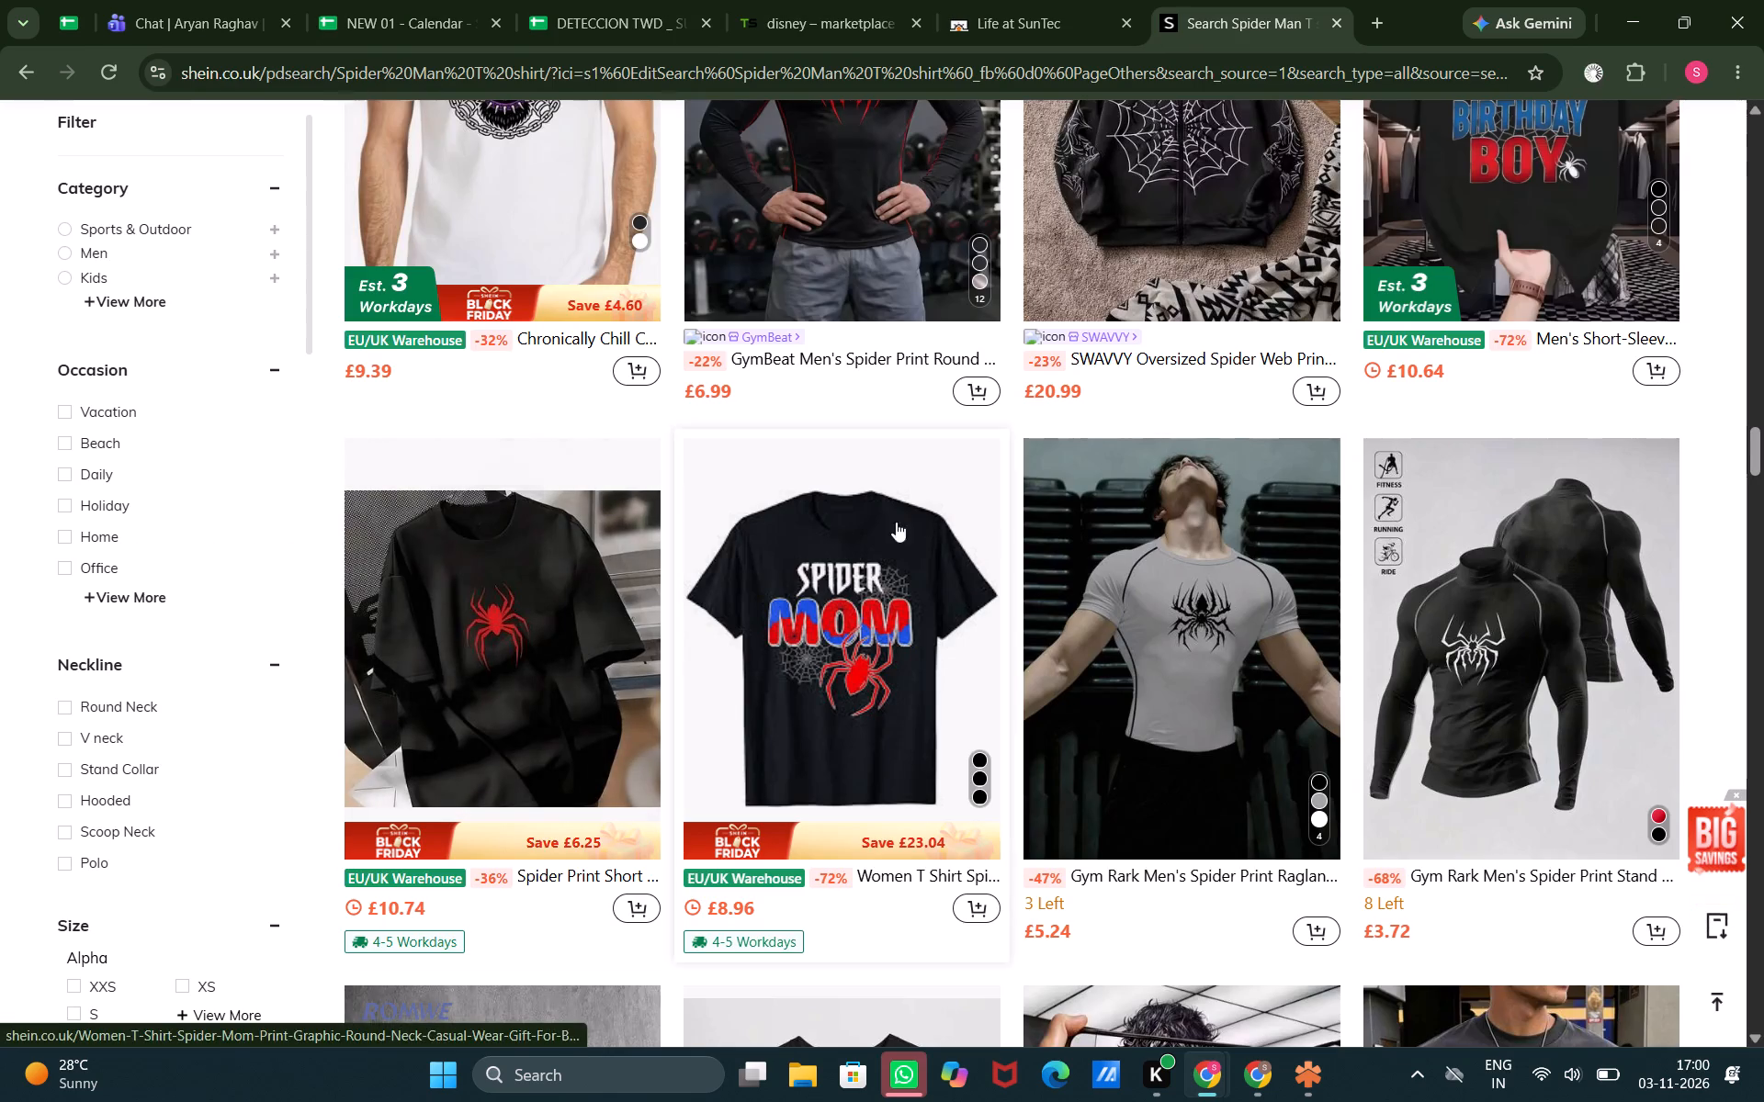
{"action": "right_click", "coordinate": [1509, 868]}
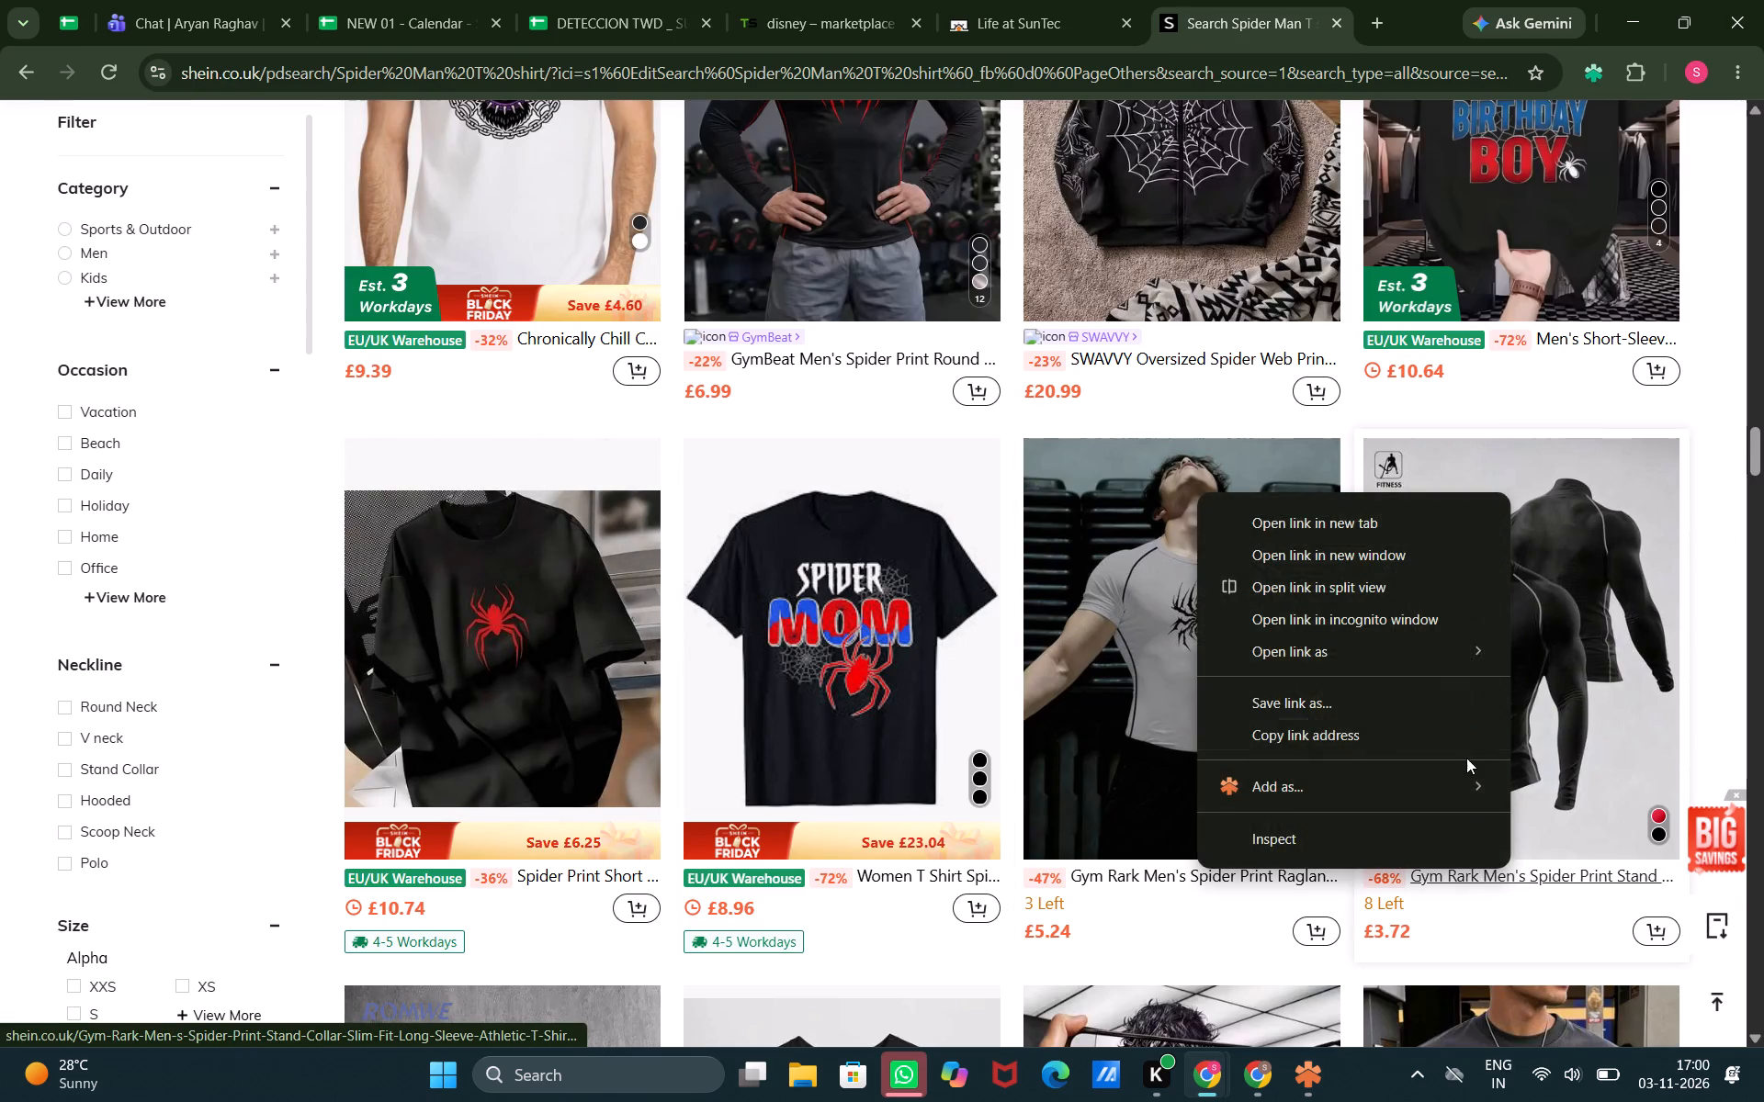
{"action": "left_click", "coordinate": [1465, 736]}
{"action": "key", "text": "ctrl+Tab"}
{"action": "key", "text": "ctrl+v"}
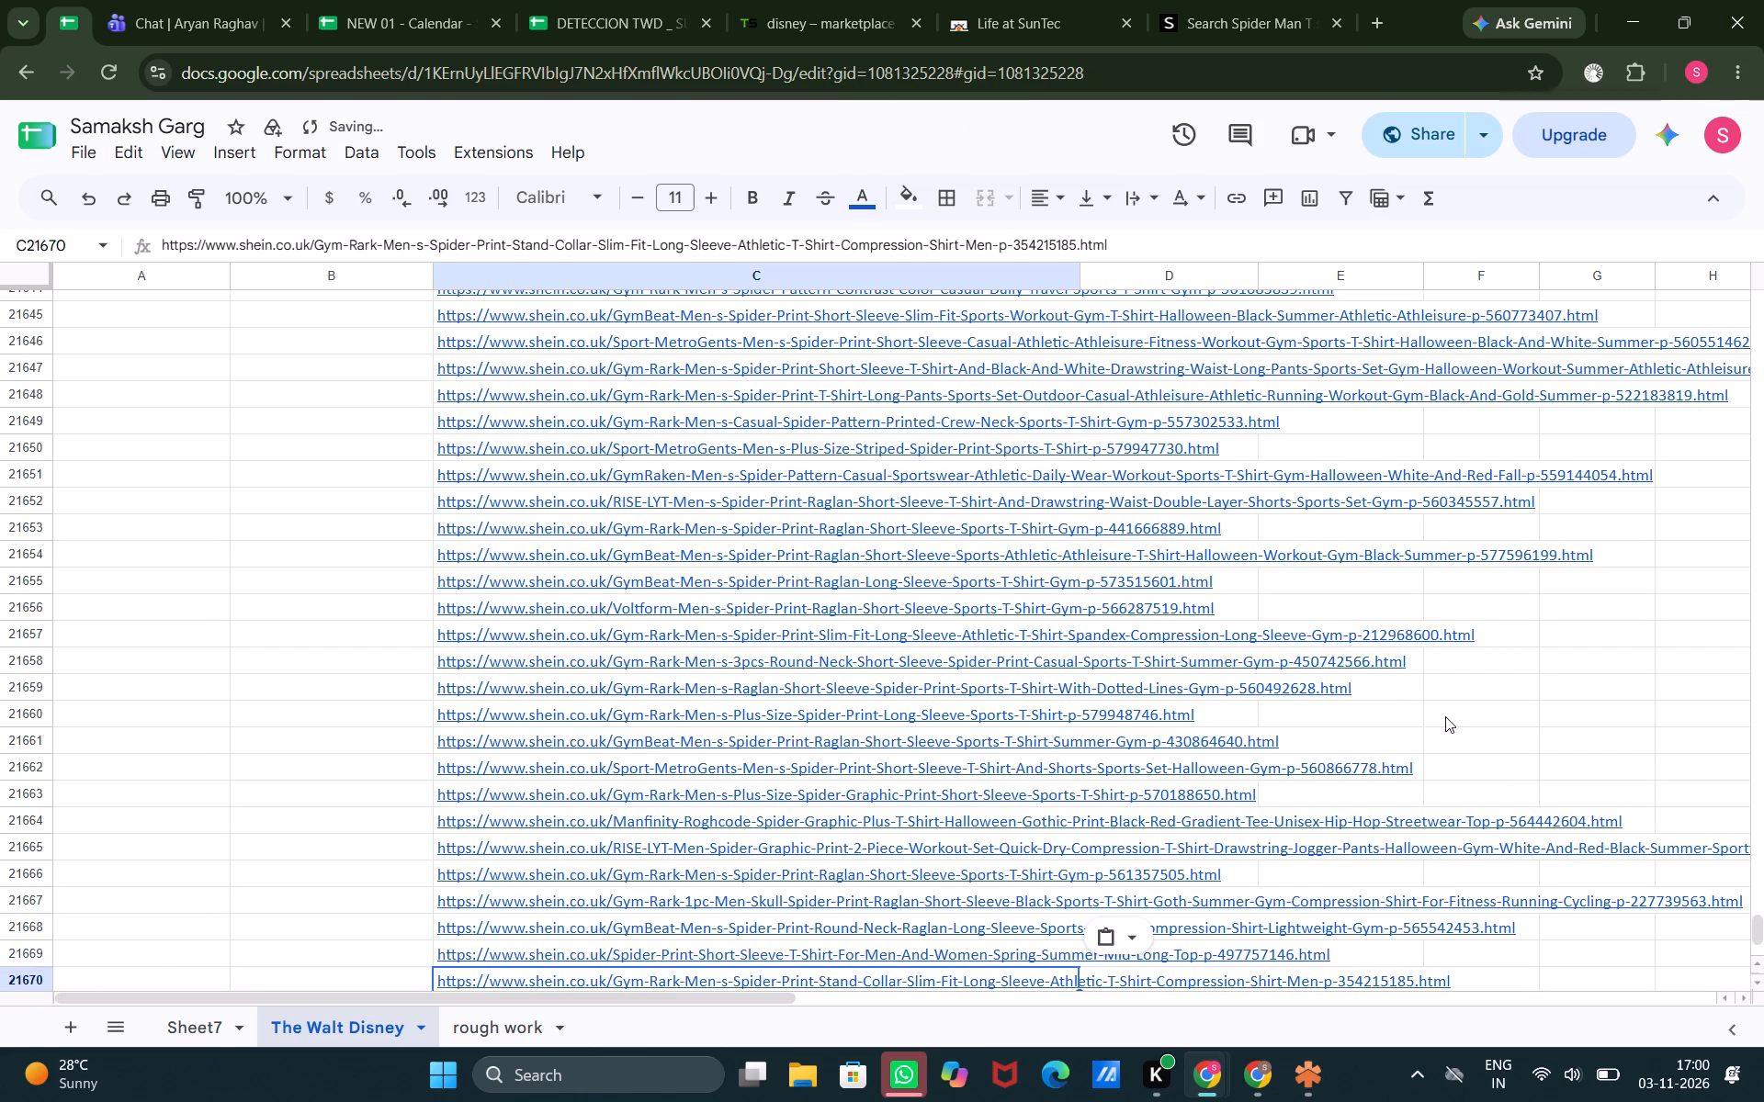
{"action": "key", "text": "Return"}
{"action": "key", "text": "Return"}
Copy the SHEIN link for the £4.49 GymBeat Men's Spider Print Raglan T-shirt into the next empty column C cell of The Walt Disney sheet.
{"action": "key", "text": "ctrl+Tab"}
{"action": "key", "text": "ctrl+Tab"}
{"action": "key", "text": "ctrl+Tab"}
{"action": "key", "text": "ctrl+Tab"}
{"action": "key", "text": "ctrl+Tab"}
{"action": "key", "text": "ctrl+Tab"}
{"action": "scroll", "coordinate": [1453, 711], "scroll_direction": "down", "scroll_amount": 3}
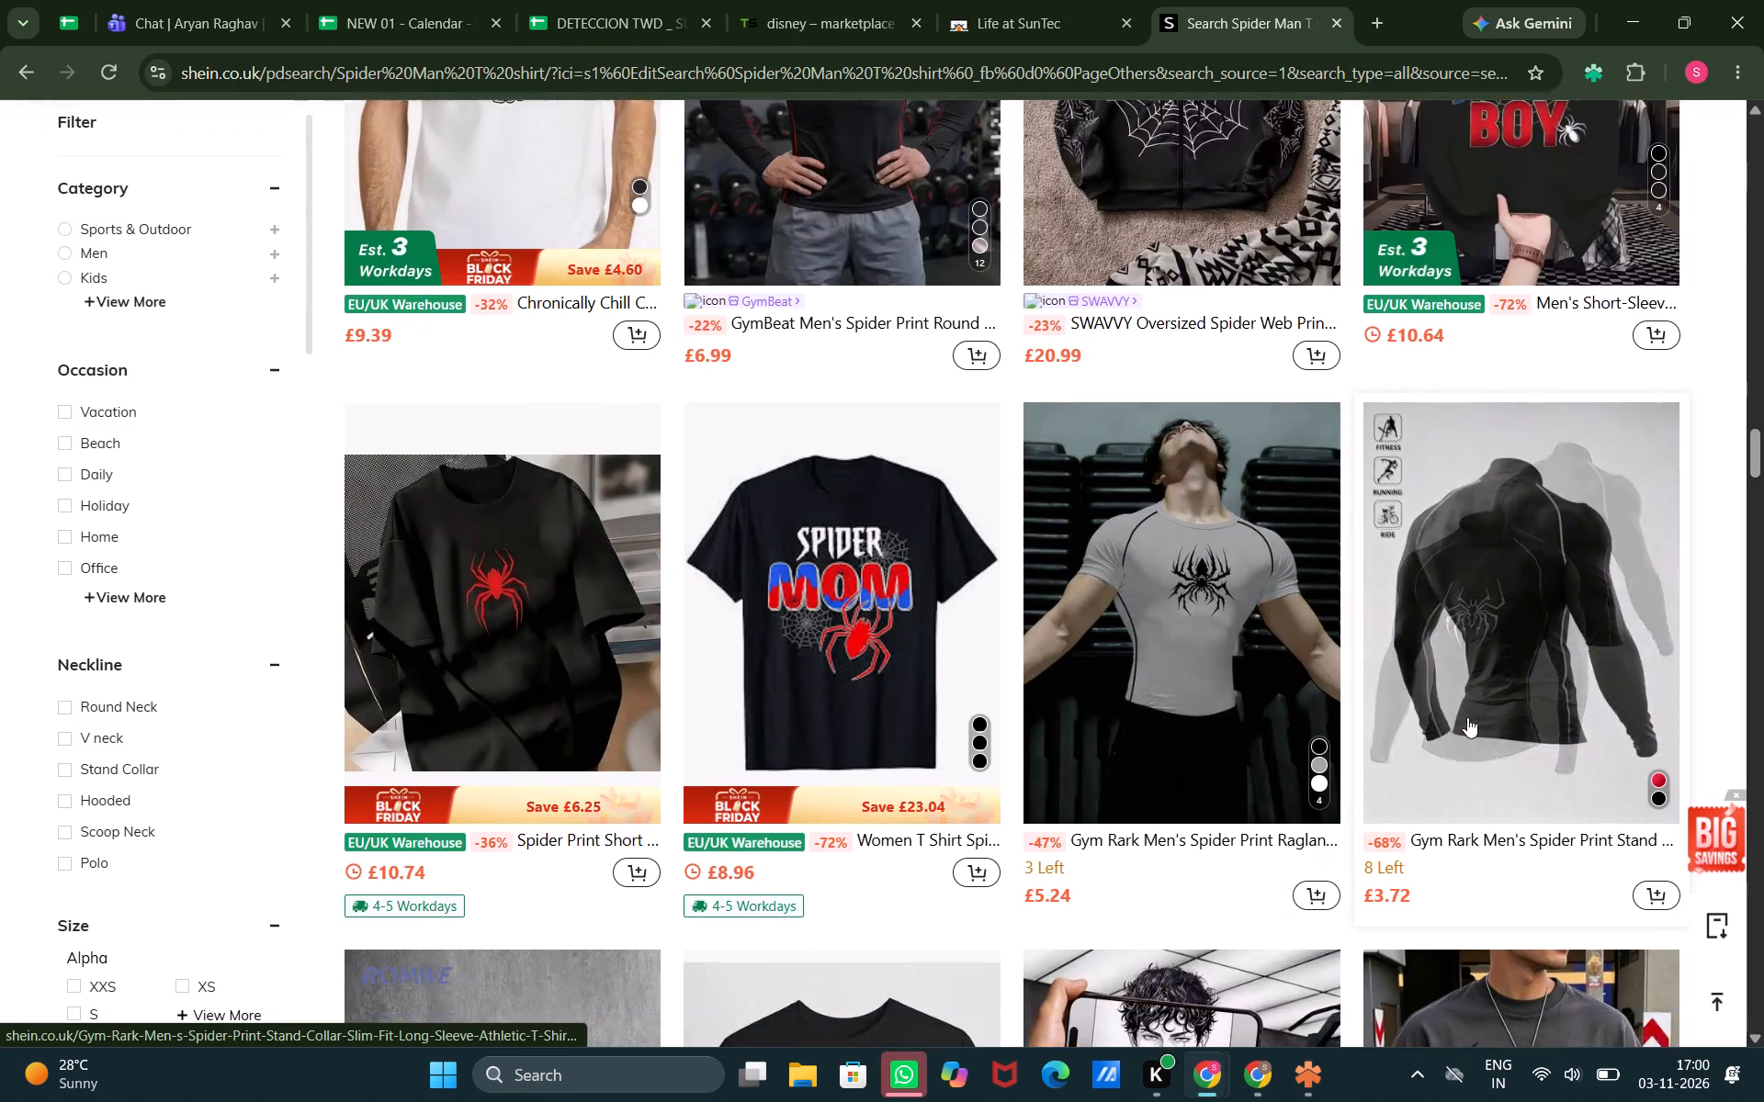
{"action": "scroll", "coordinate": [1448, 712], "scroll_direction": "down", "scroll_amount": 2}
{"action": "scroll", "coordinate": [891, 736], "scroll_direction": "down", "scroll_amount": 1}
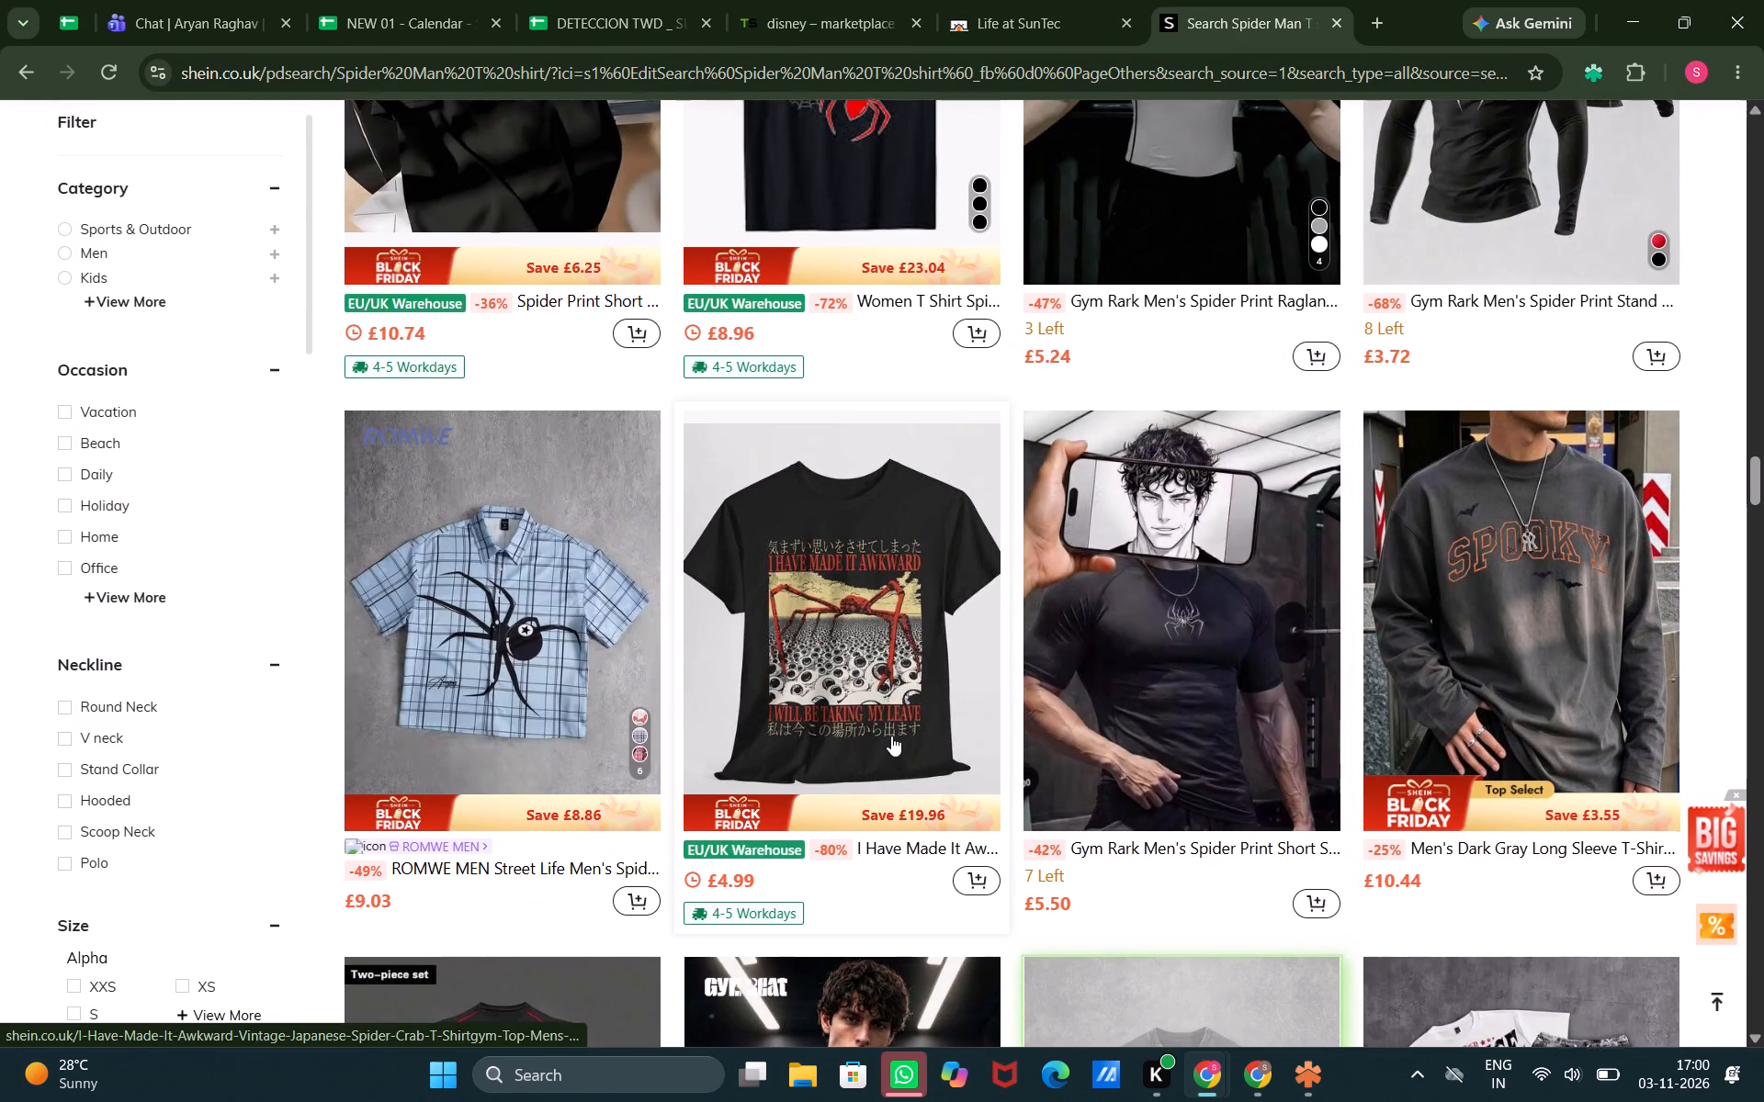
{"action": "scroll", "coordinate": [992, 691], "scroll_direction": "down", "scroll_amount": 5}
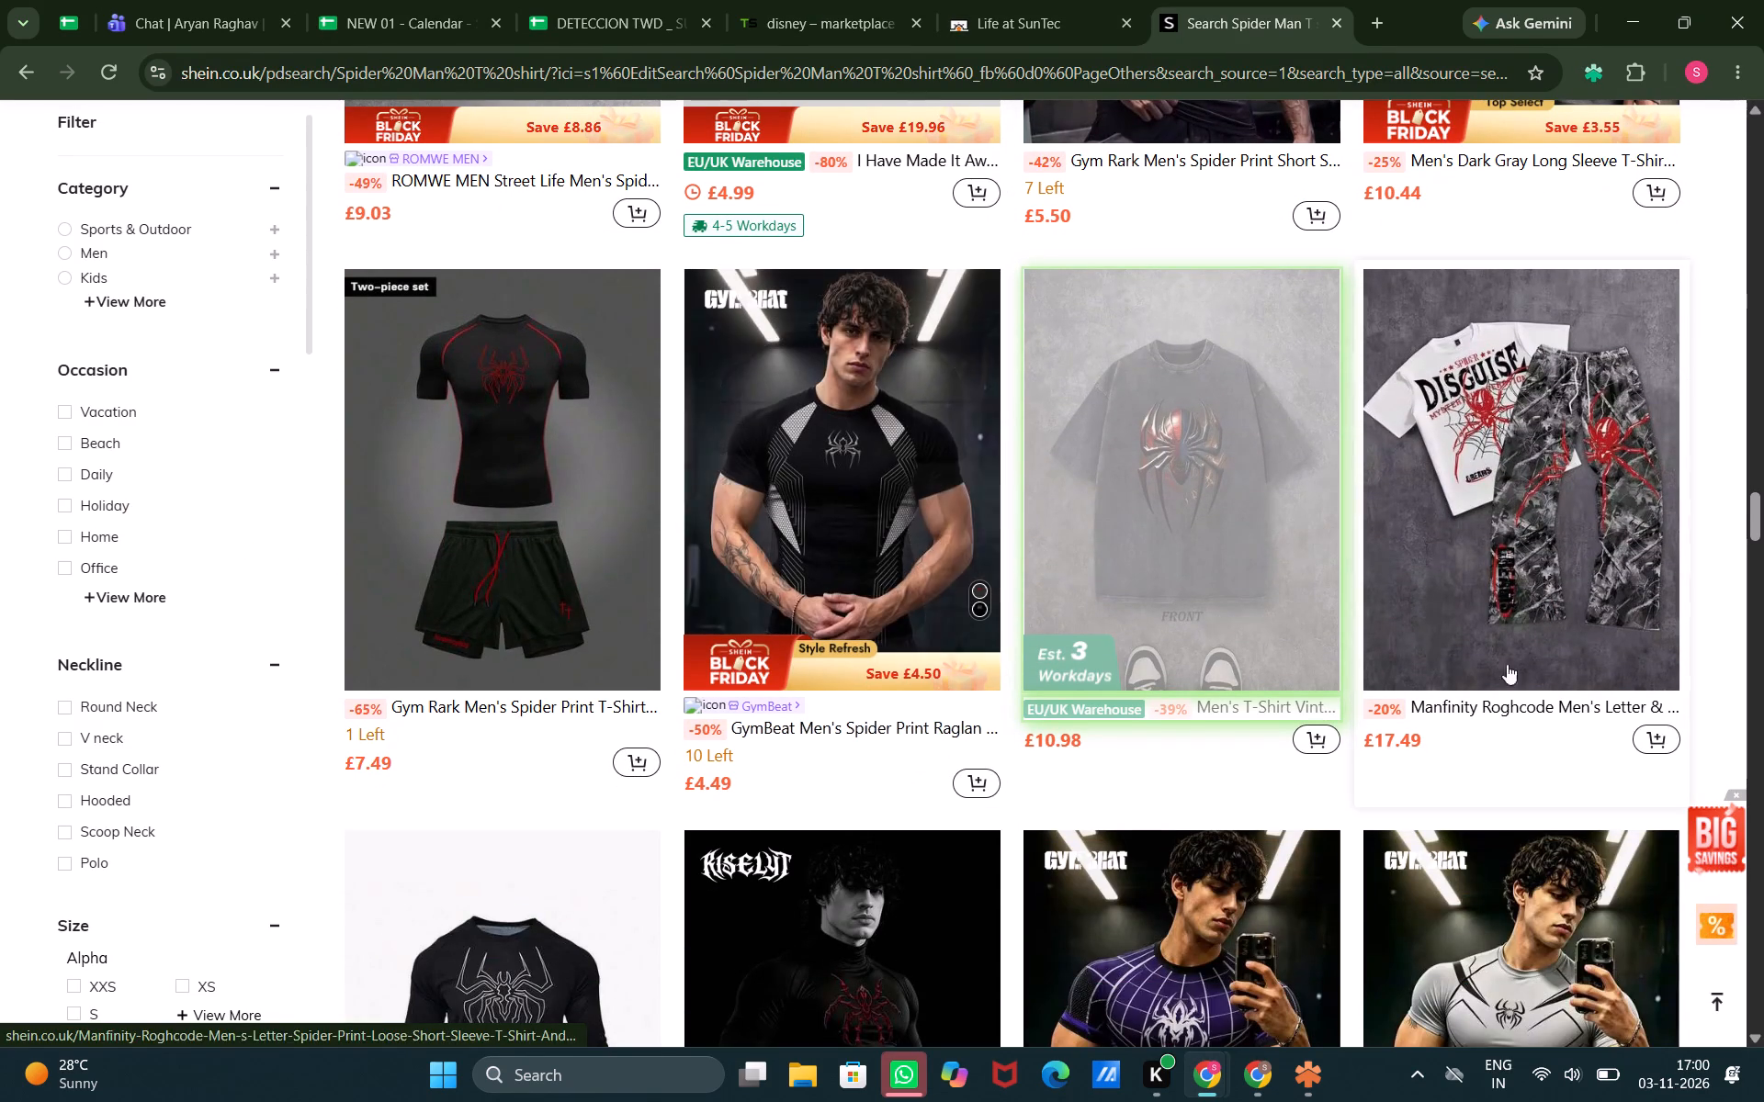
{"action": "right_click", "coordinate": [937, 739]}
{"action": "left_click", "coordinate": [1019, 599]}
{"action": "key", "text": "ctrl+Tab"}
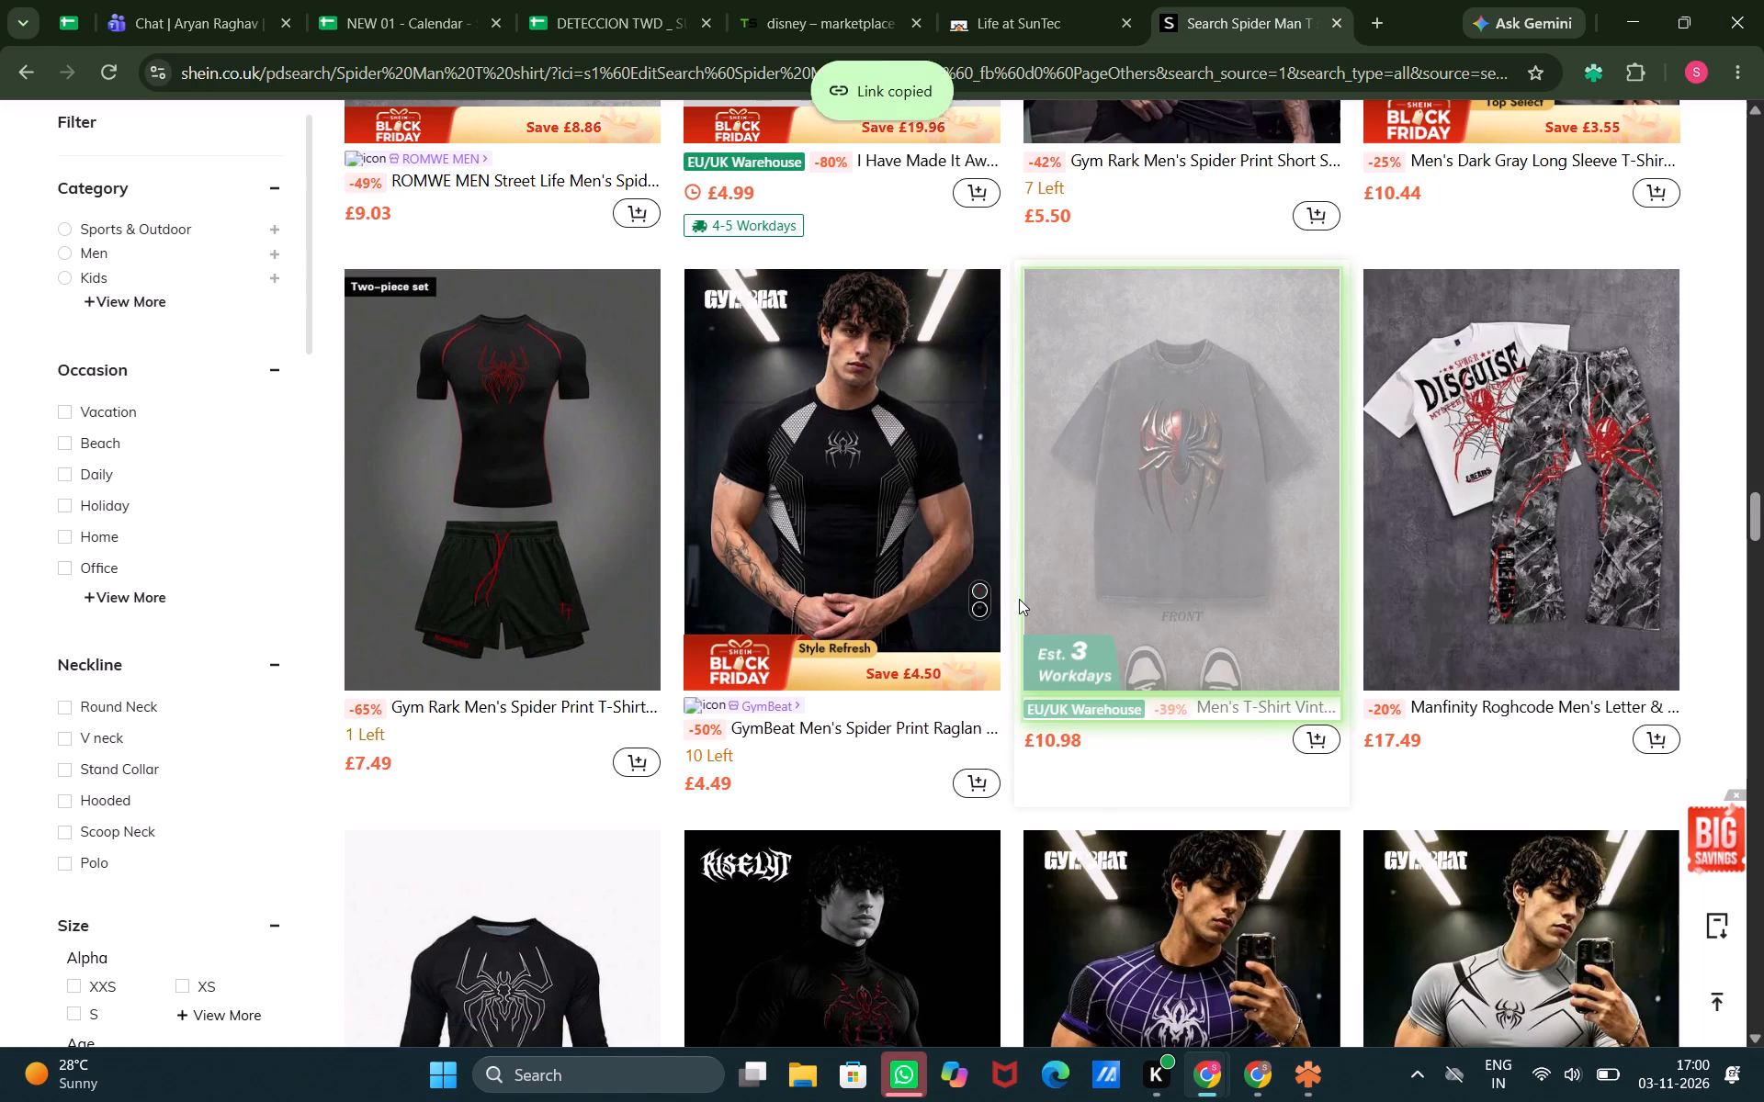
{"action": "key", "text": "ctrl+v"}
{"action": "key", "text": "Return"}
{"action": "key", "text": "Return"}
Return to the SHEIN results and copy the link for the £7.49 Gym Rark Men's Spider Print T-shirt and shorts two-piece set.
{"action": "key", "text": "ctrl+Tab"}
{"action": "key", "text": "ctrl+Tab"}
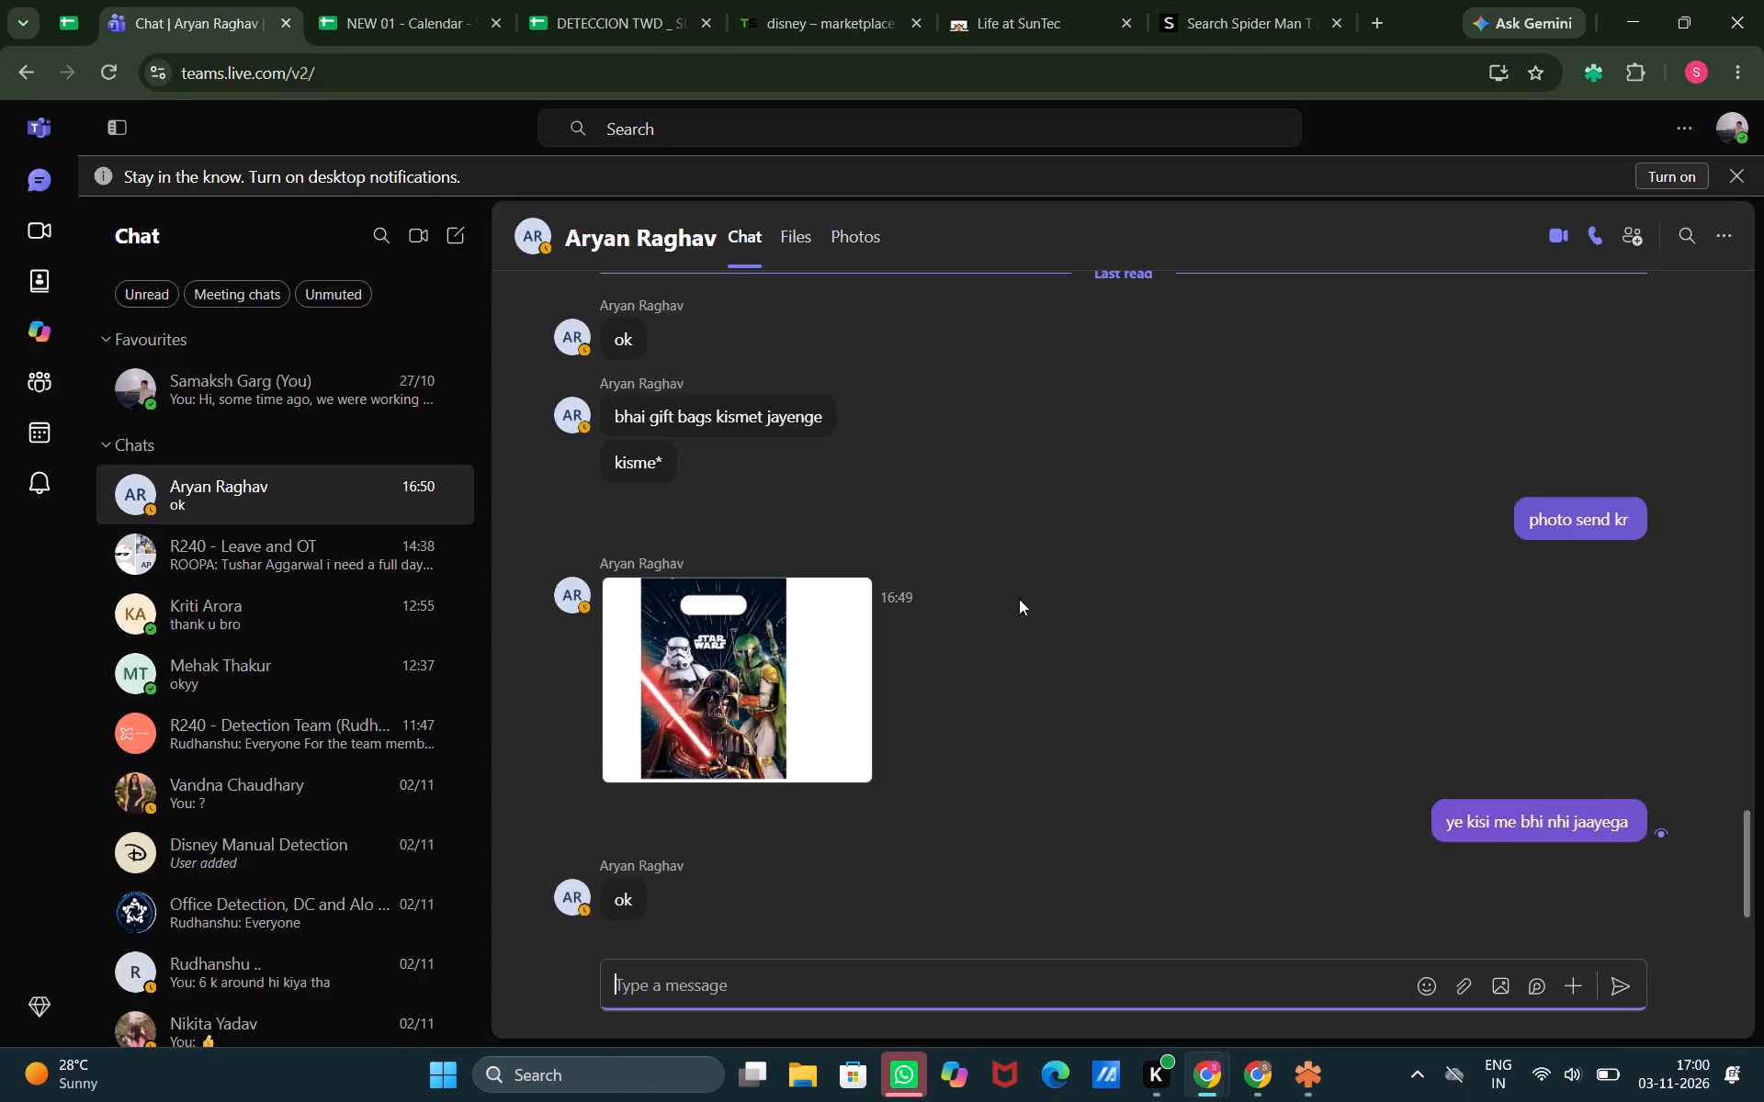
{"action": "key", "text": "ctrl+Tab"}
{"action": "key", "text": "ctrl+Tab"}
{"action": "key", "text": "ctrl+Tab"}
{"action": "key", "text": "ctrl+Tab"}
{"action": "right_click", "coordinate": [483, 707]}
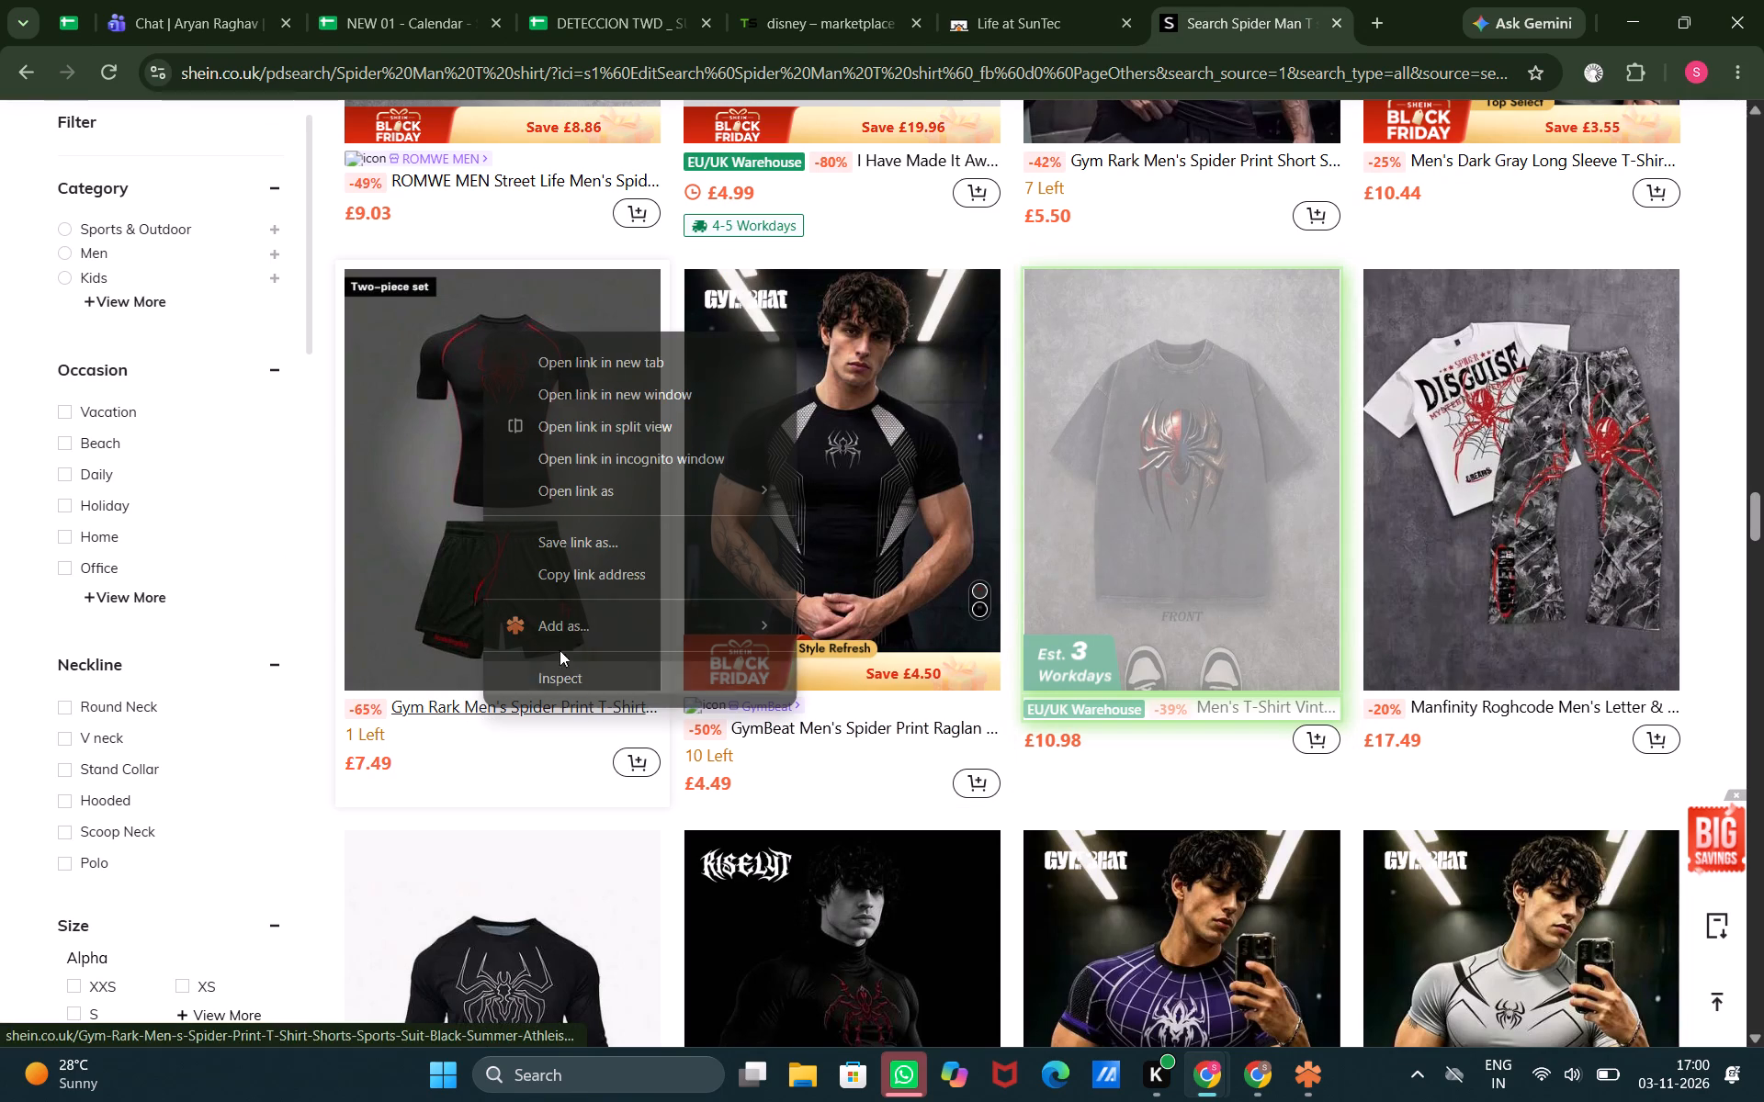
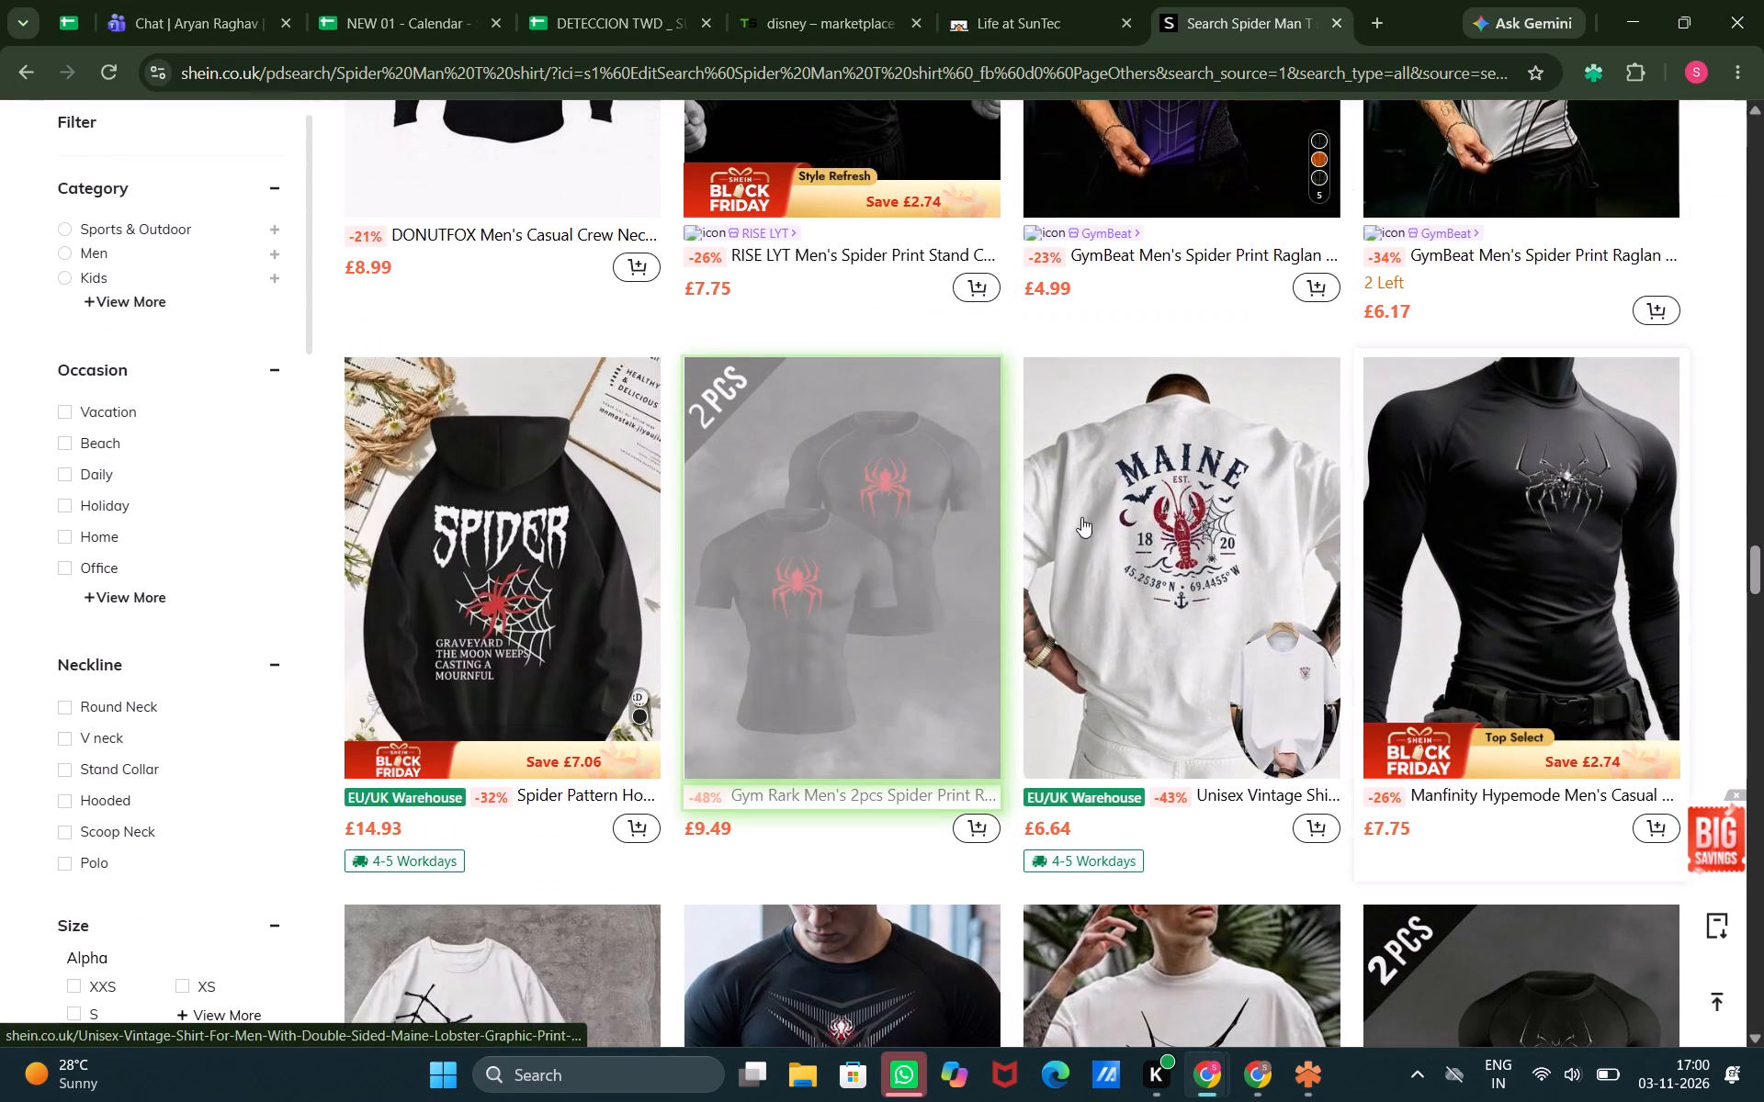
Copy the SHEIN link for the £8.49 Gym Rark Men's Plus Size Spider Print T-shirt into cell C21674 of The Walt Disney sheet.
{"action": "scroll", "coordinate": [1632, 688], "scroll_direction": "down", "scroll_amount": 3}
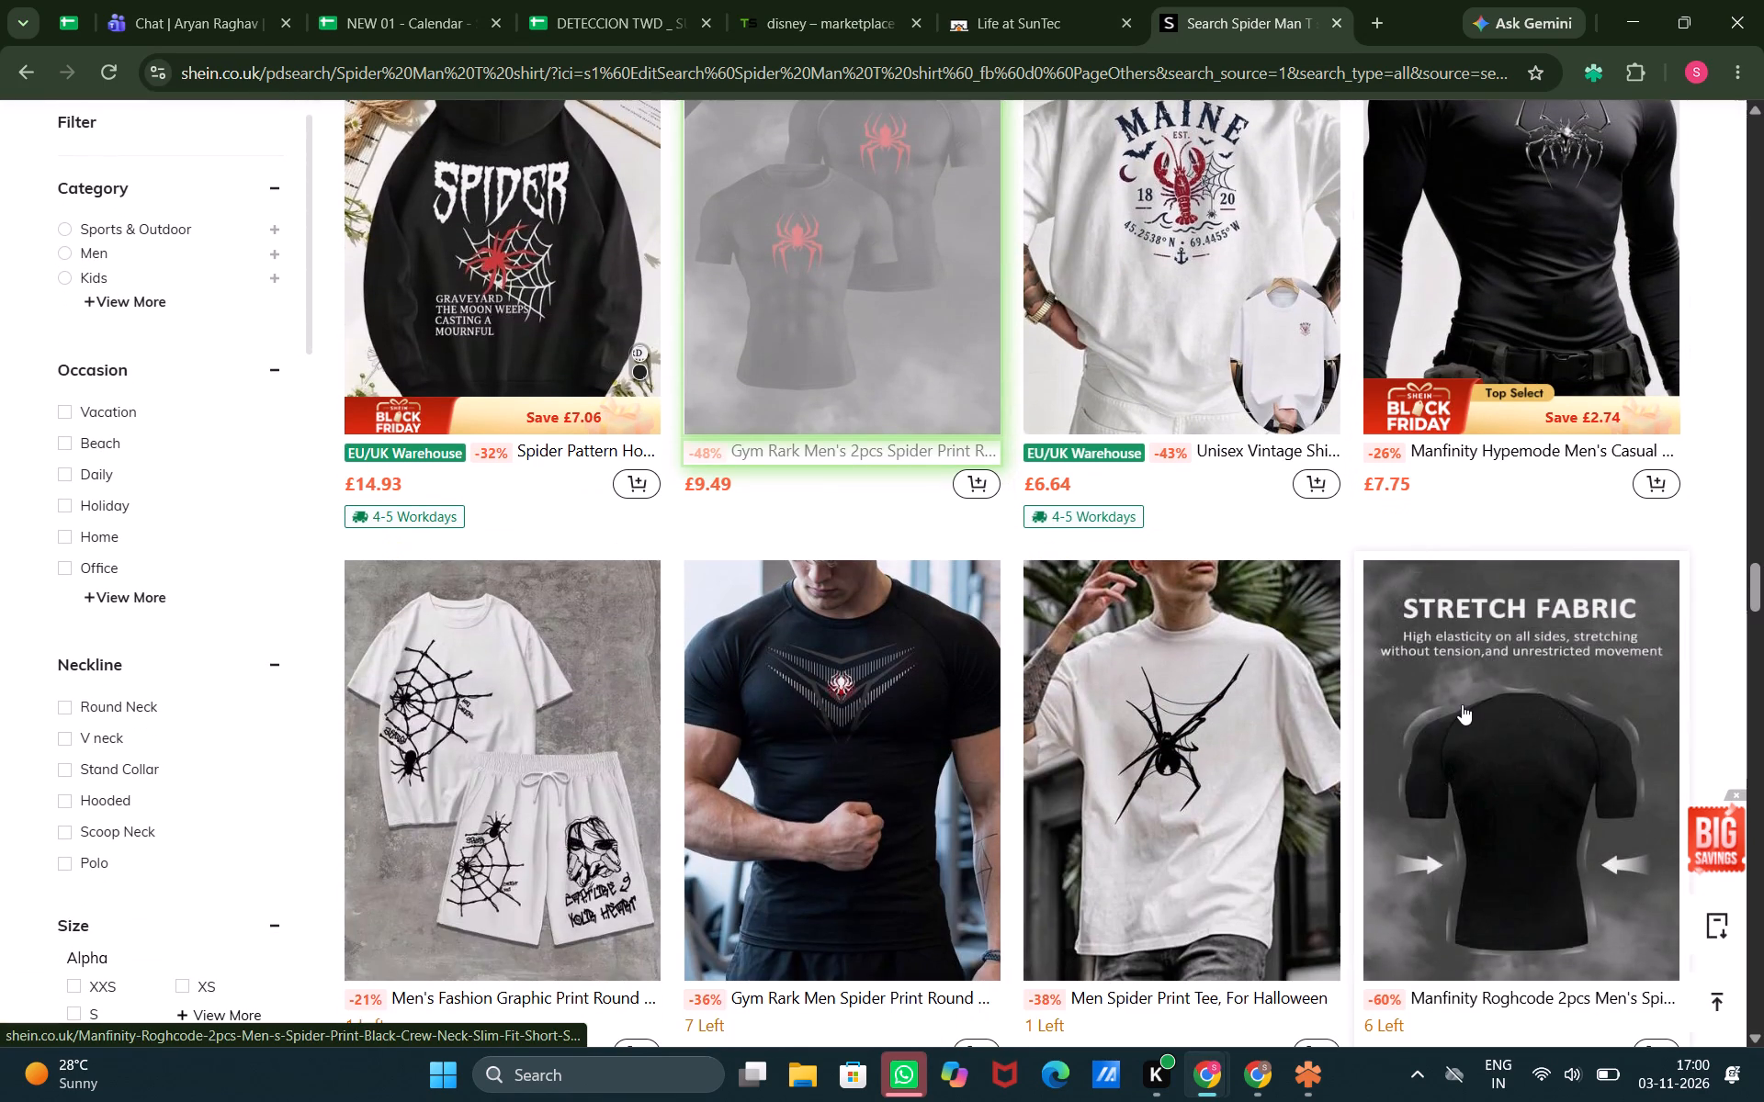
{"action": "scroll", "coordinate": [944, 730], "scroll_direction": "down", "scroll_amount": 3}
{"action": "scroll", "coordinate": [810, 758], "scroll_direction": "down", "scroll_amount": 4}
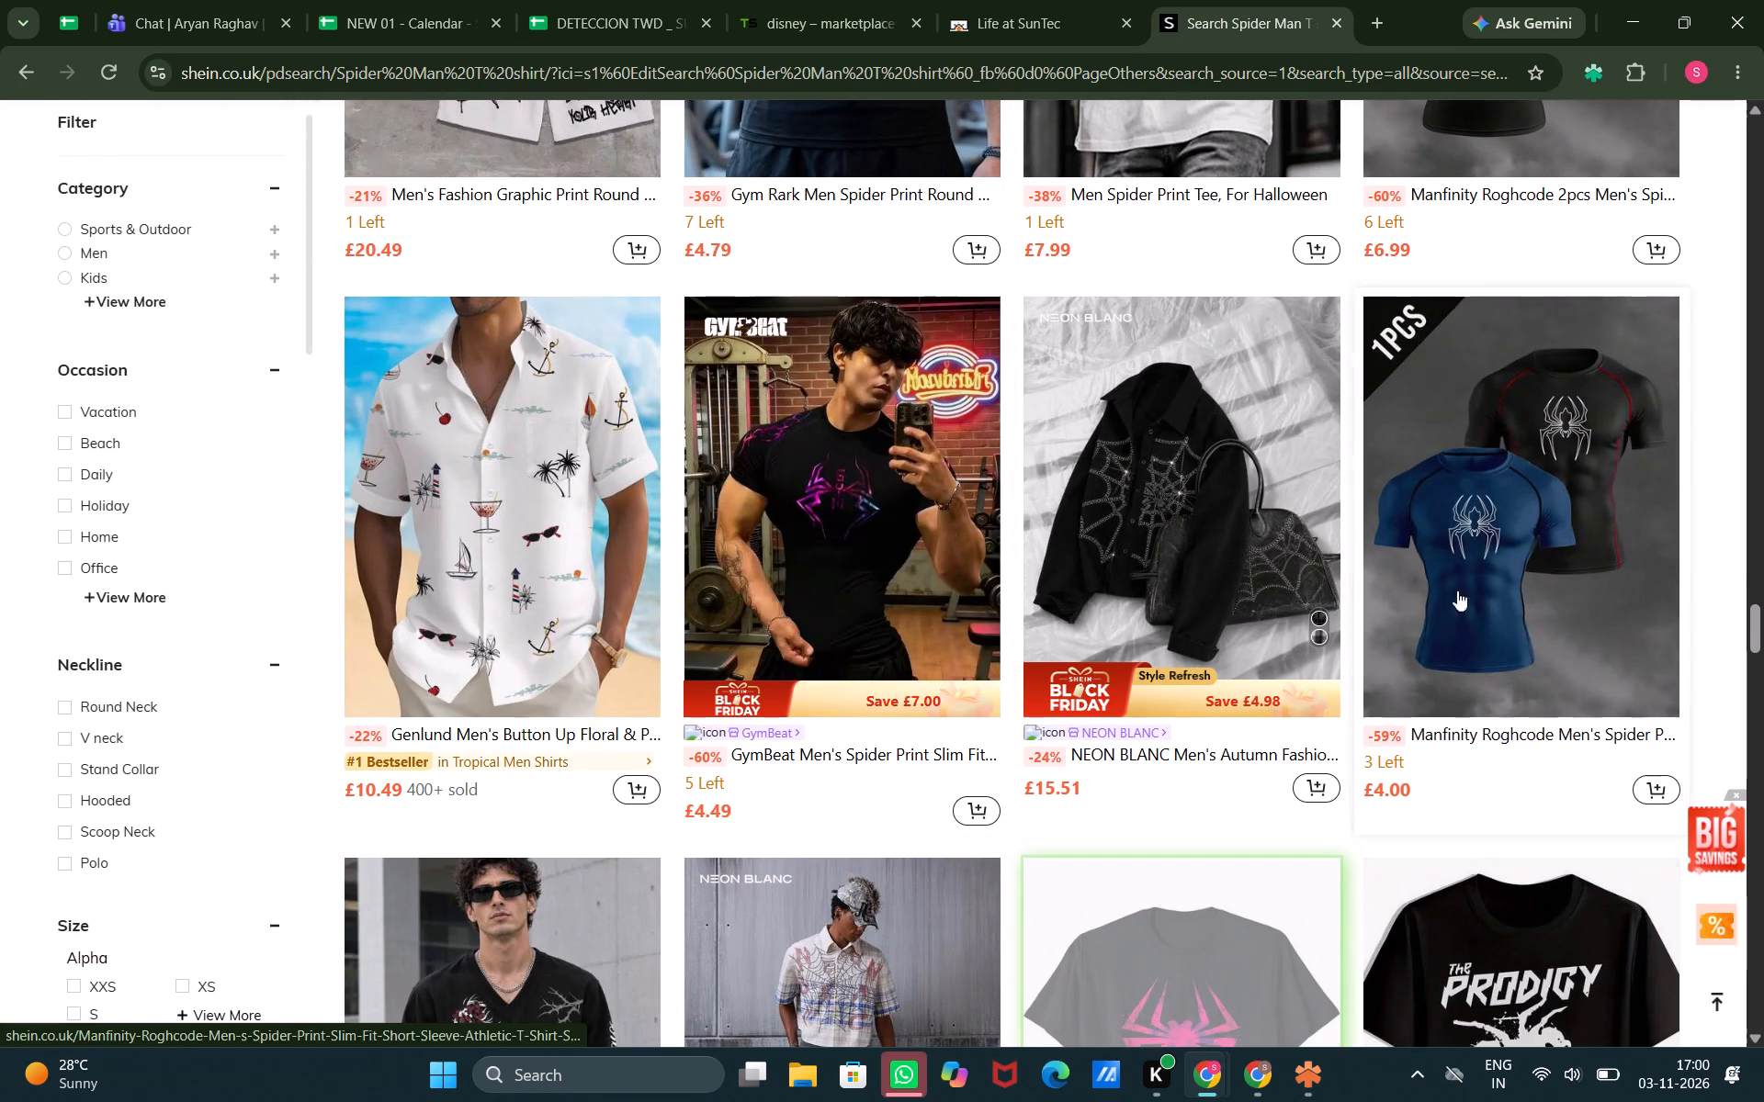
{"action": "scroll", "coordinate": [1561, 621], "scroll_direction": "down", "scroll_amount": 4}
{"action": "scroll", "coordinate": [443, 670], "scroll_direction": "down", "scroll_amount": 4}
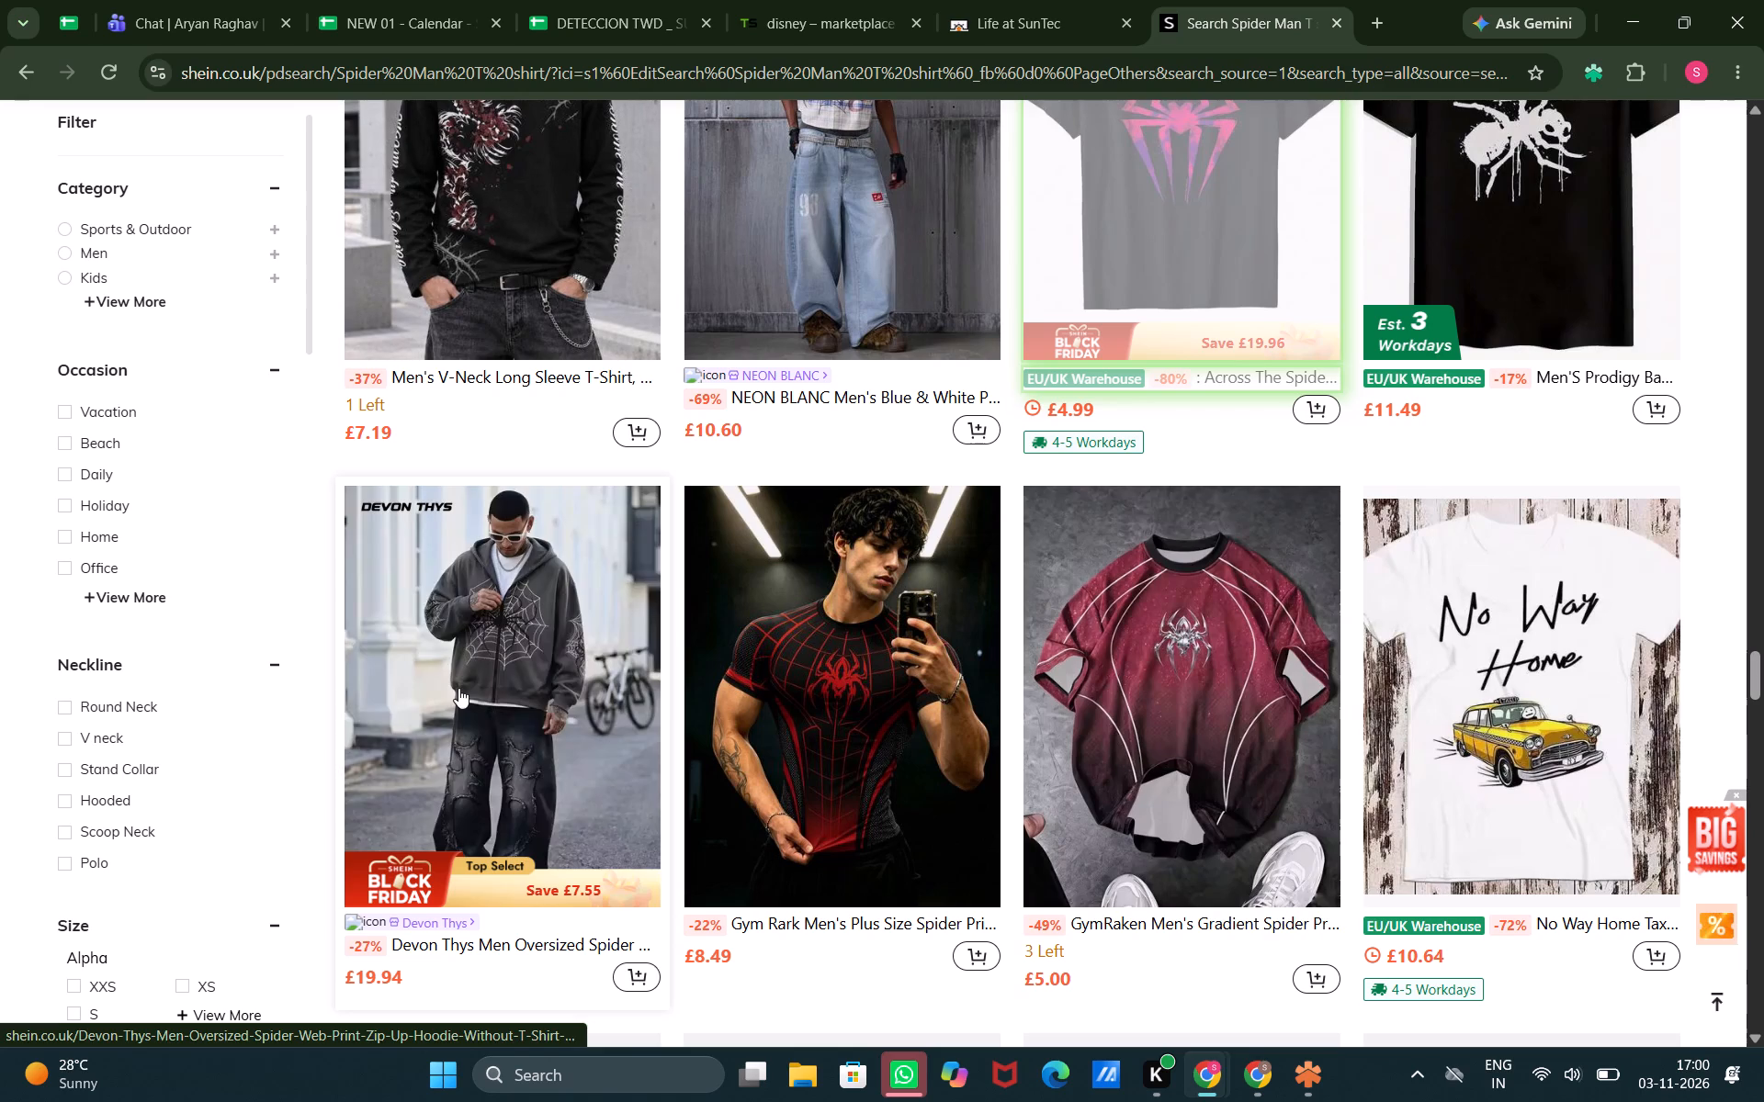
{"action": "scroll", "coordinate": [1474, 668], "scroll_direction": "down", "scroll_amount": 3}
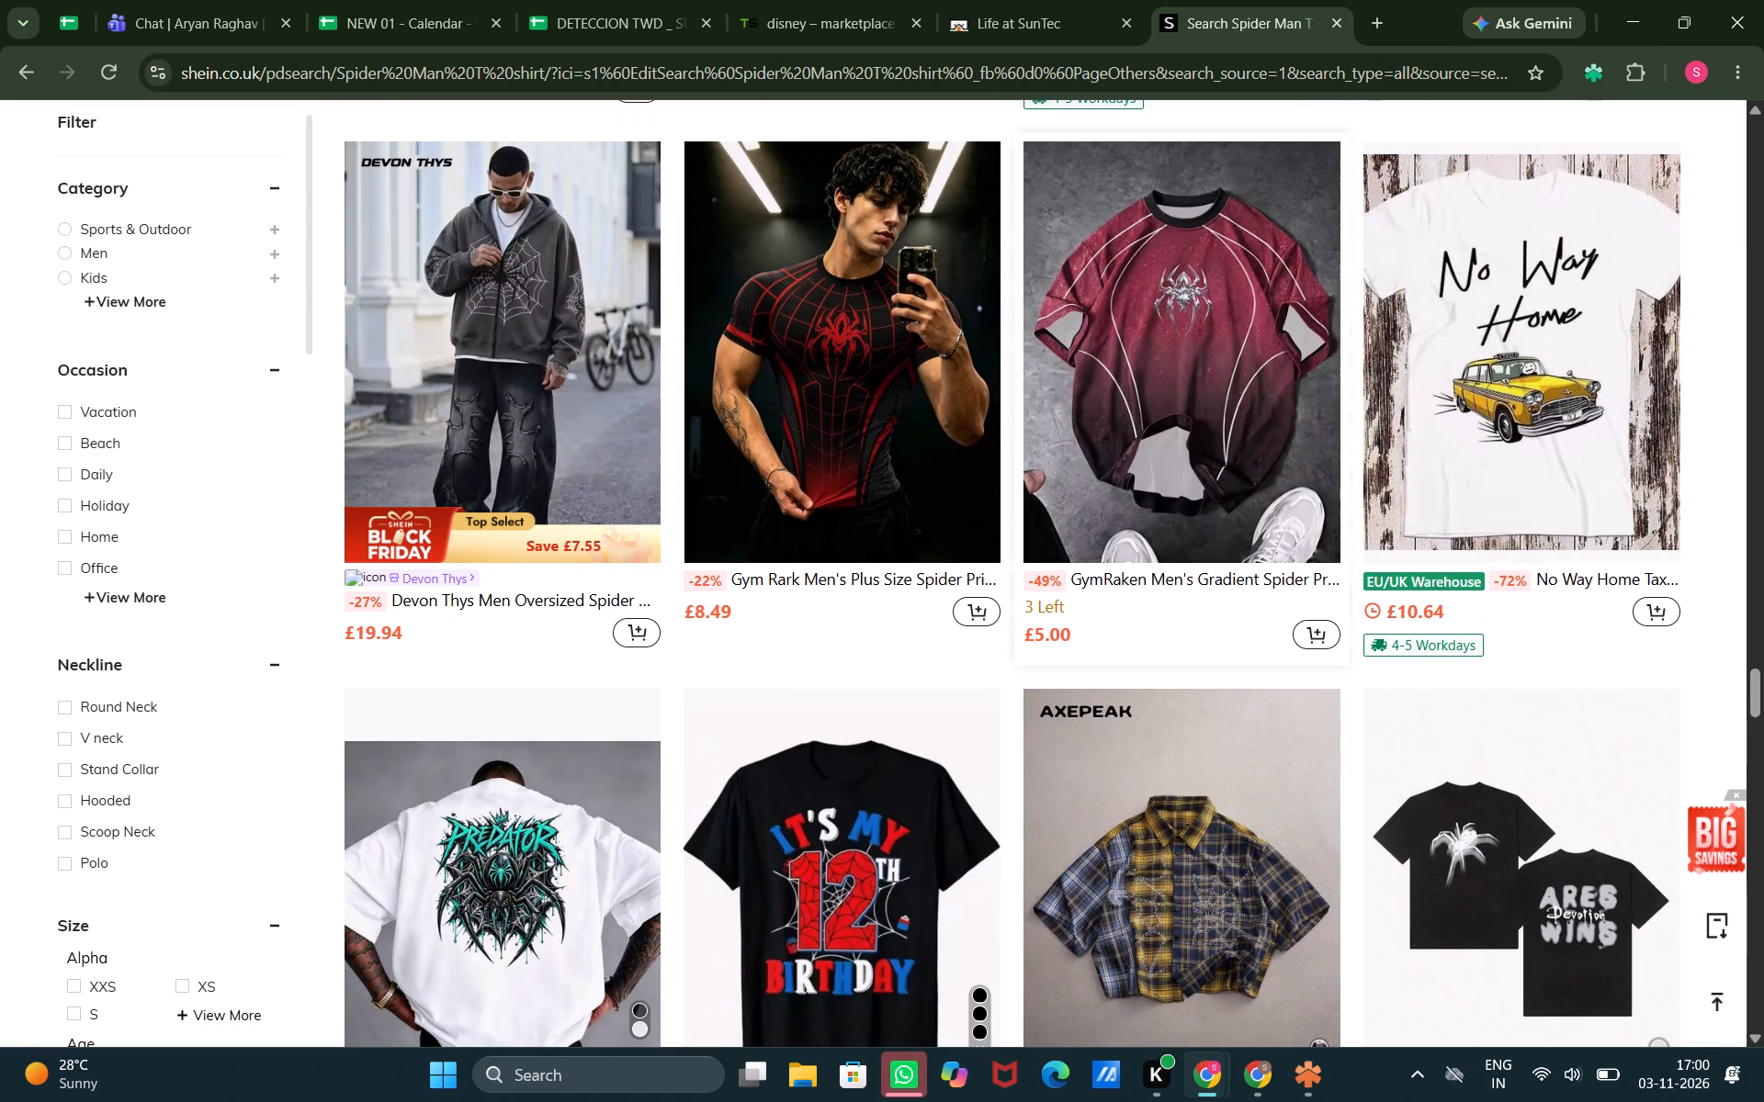
{"action": "right_click", "coordinate": [822, 572]}
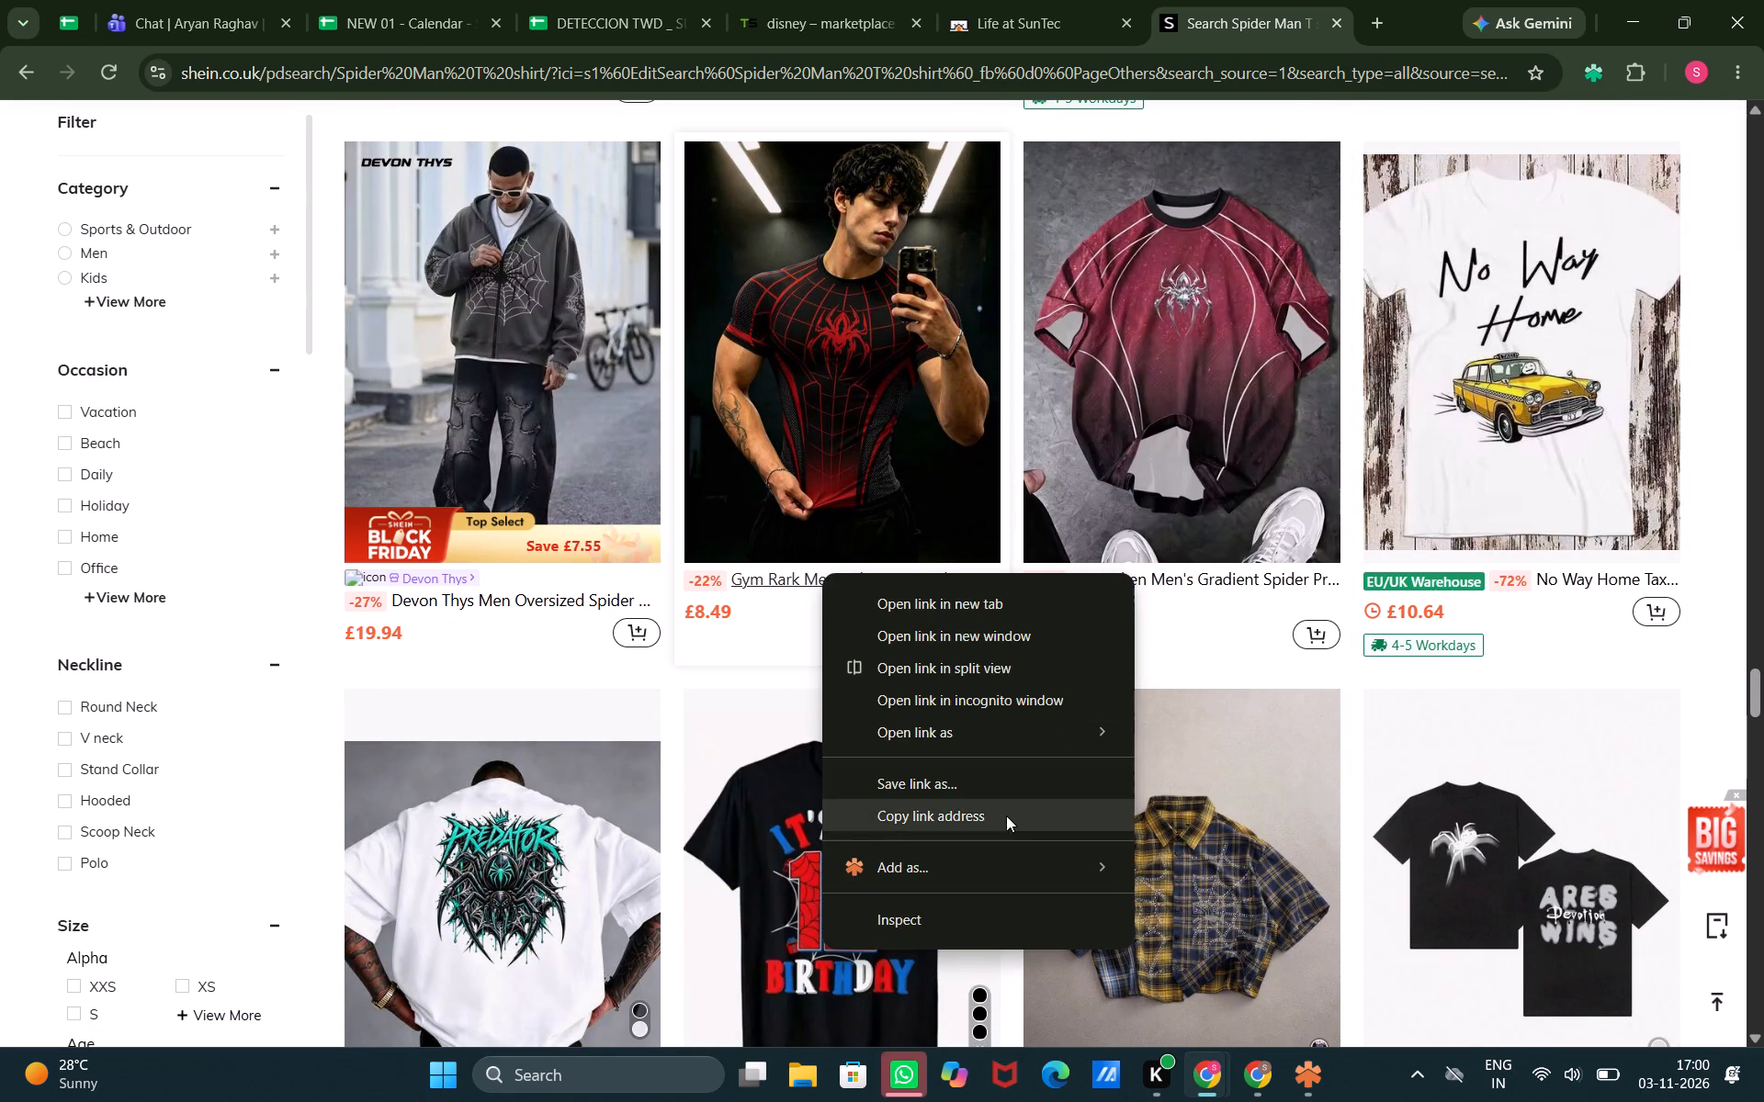
{"action": "left_click", "coordinate": [1006, 815]}
{"action": "key", "text": "ctrl+Tab"}
{"action": "key", "text": "ctrl+v"}
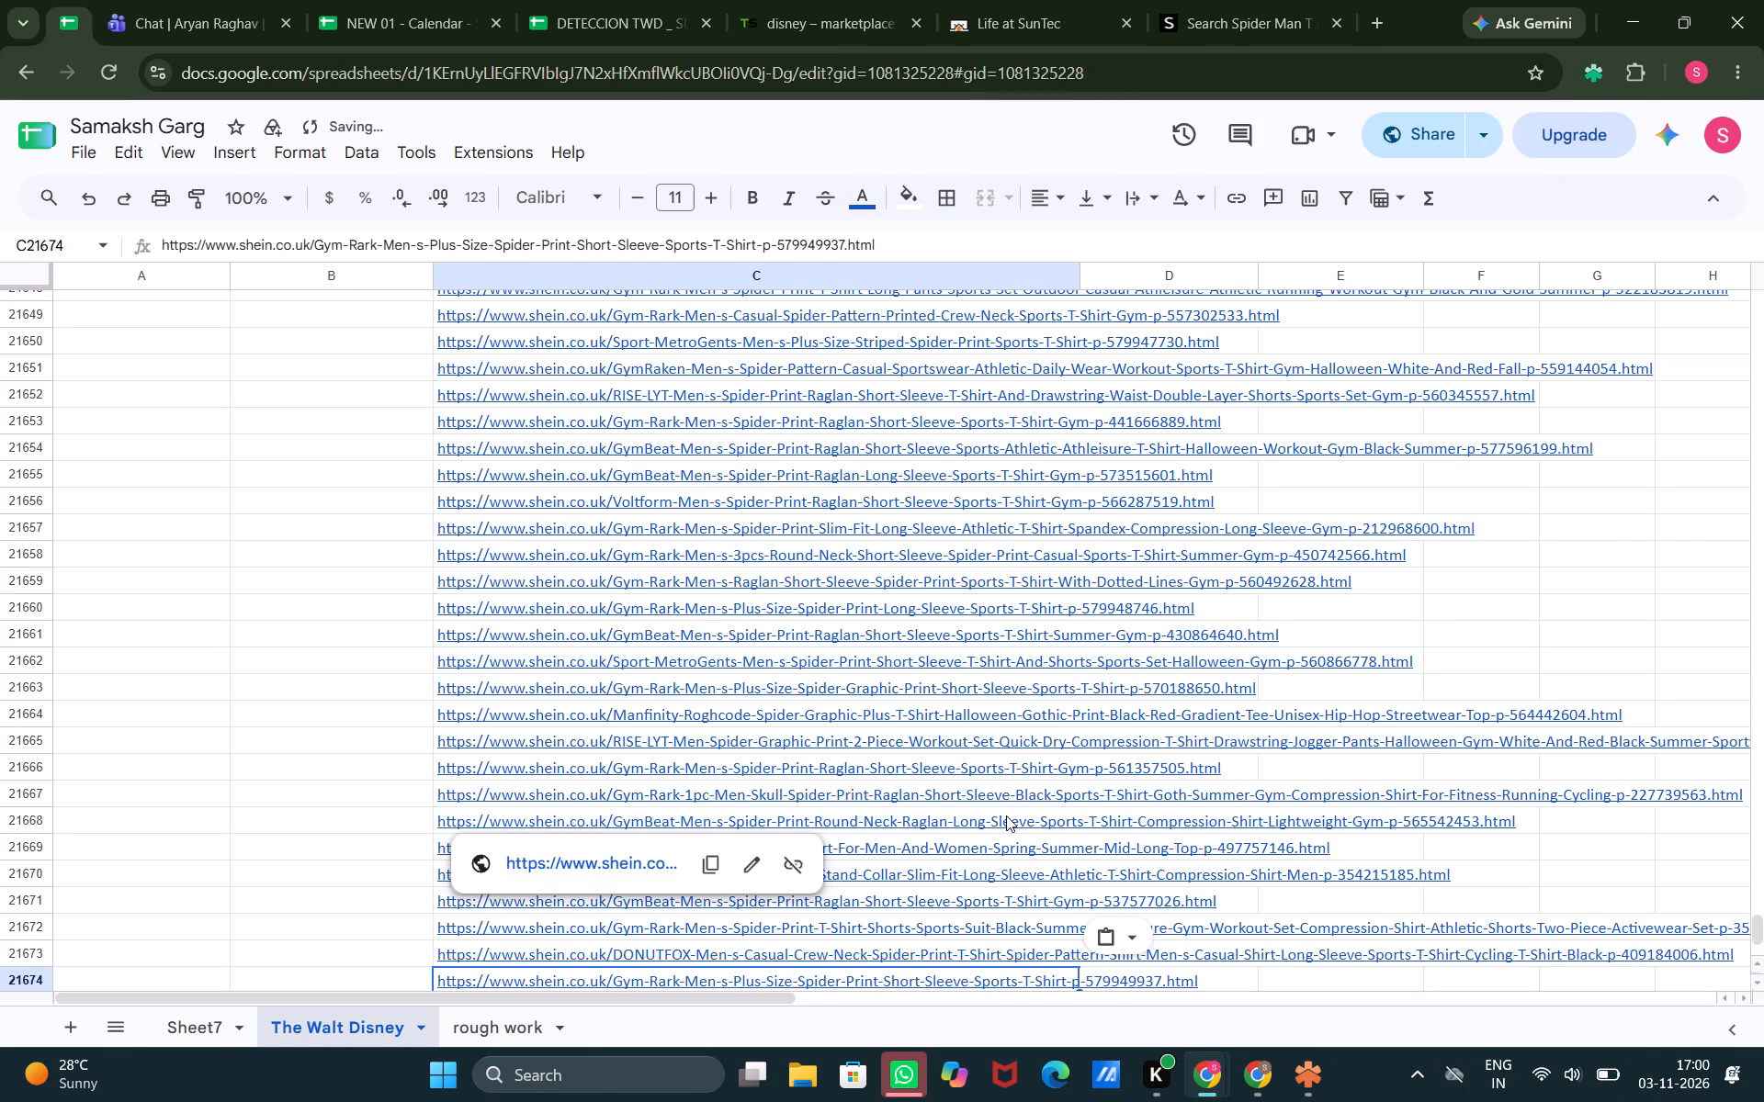
{"action": "key", "text": "Return"}
{"action": "key", "text": "Return"}
Copy the SHEIN link for the £5.49 RISE LYT Men's Spider Print Raglan T-shirt into cell C21675 of The Walt Disney sheet.
{"action": "key", "text": "ctrl+Tab"}
{"action": "key", "text": "ctrl+Tab"}
{"action": "key", "text": "ctrl+Tab"}
{"action": "key", "text": "ctrl+Tab"}
{"action": "key", "text": "ctrl+Tab"}
{"action": "key", "text": "ctrl+Tab"}
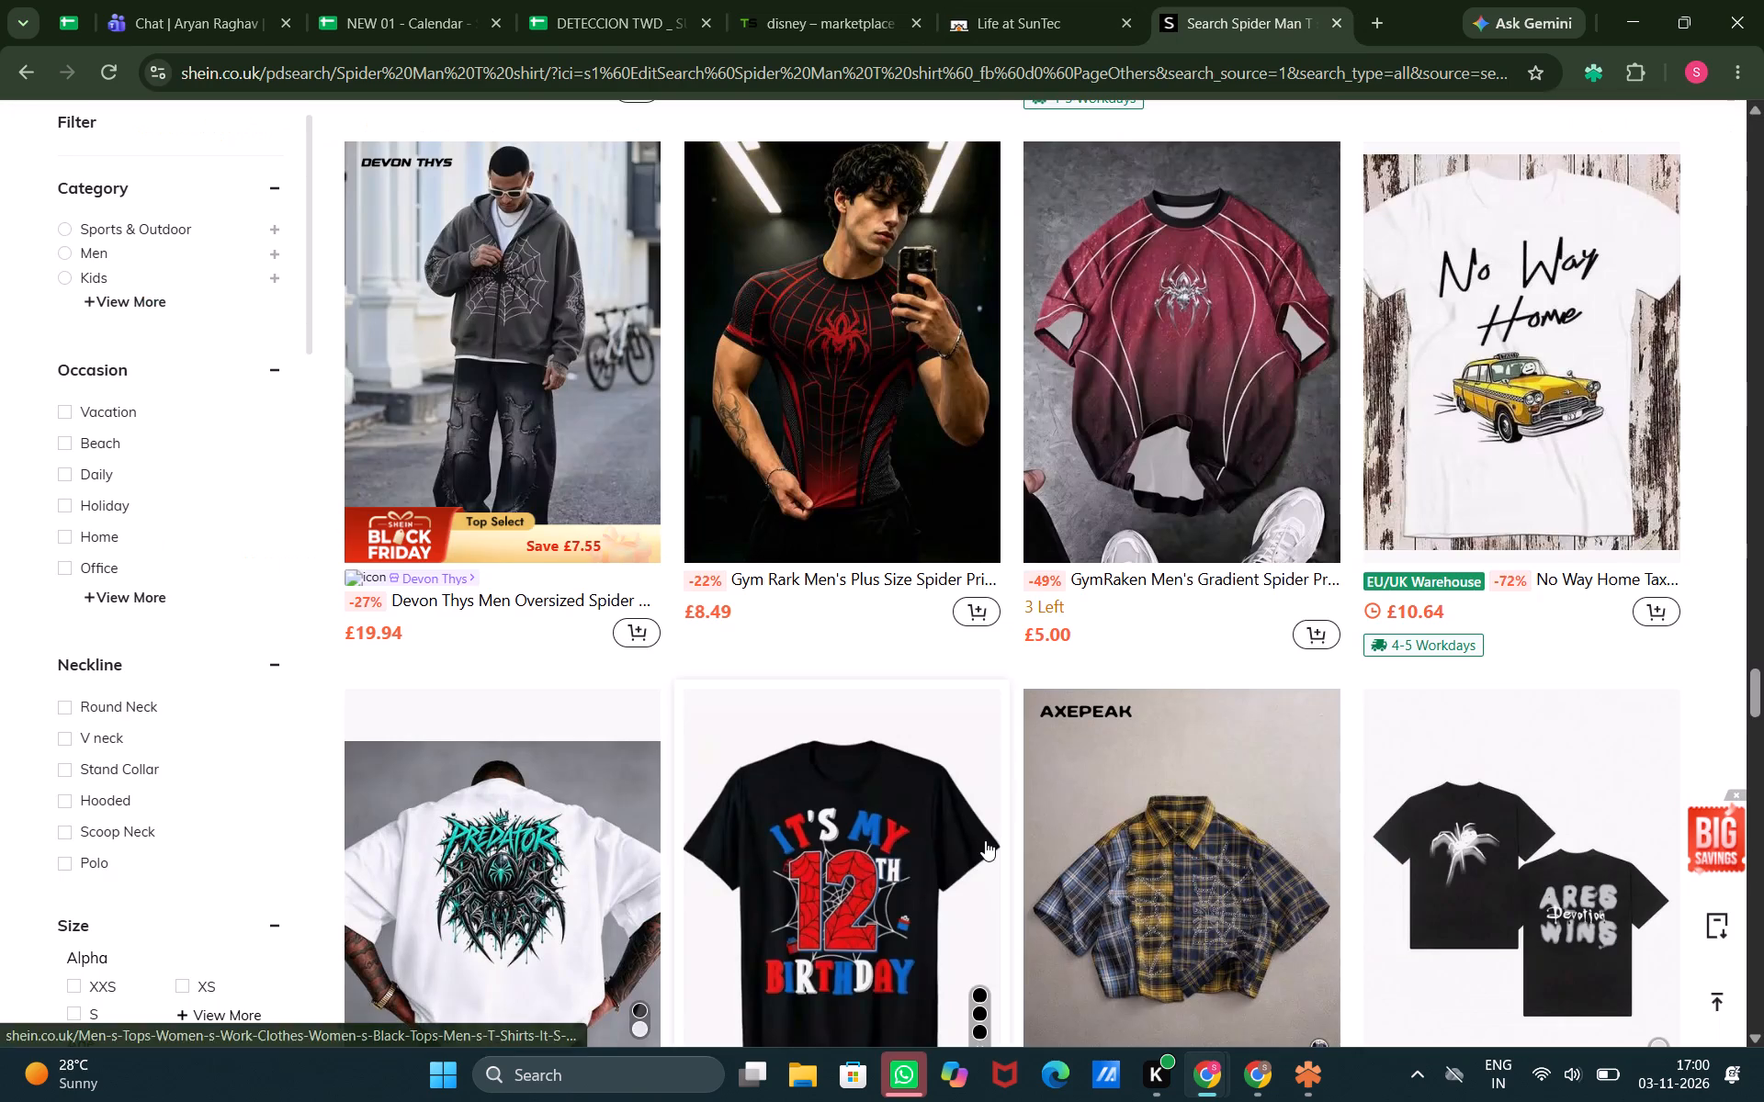
{"action": "scroll", "coordinate": [989, 831], "scroll_direction": "down", "scroll_amount": 4}
{"action": "scroll", "coordinate": [1249, 617], "scroll_direction": "down", "scroll_amount": 4}
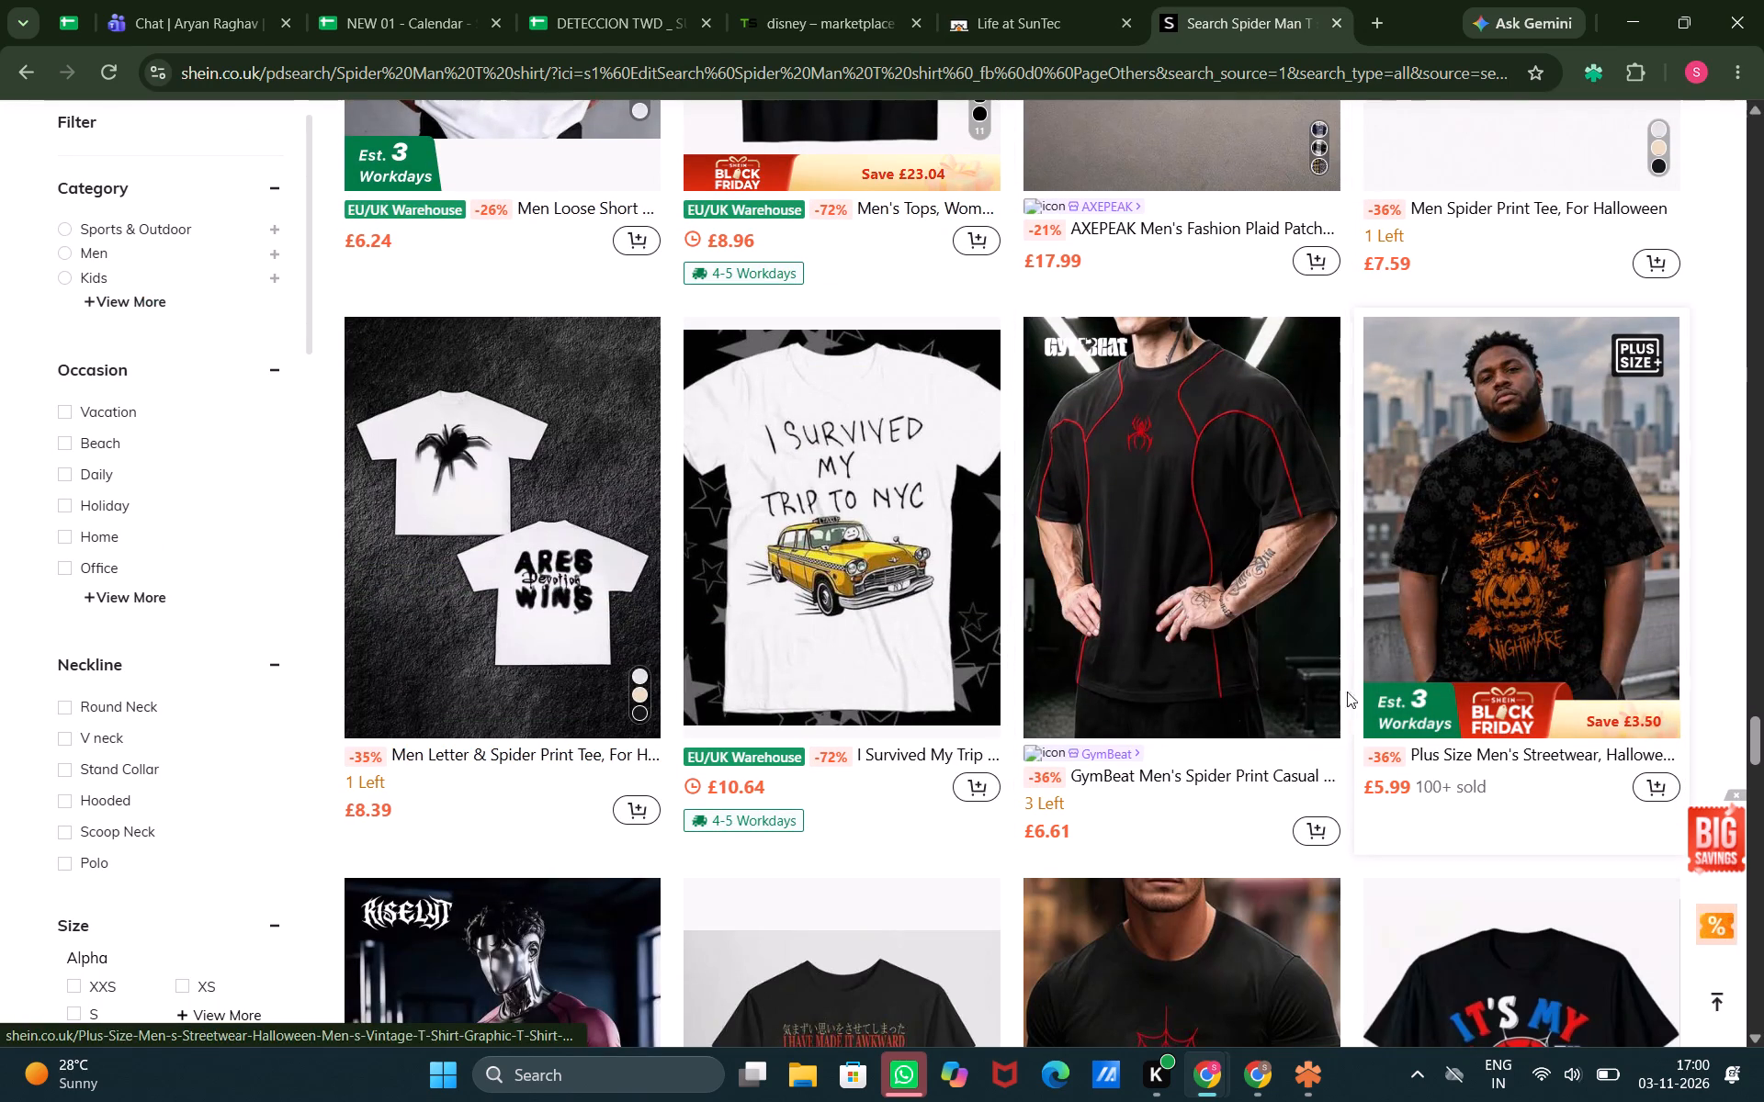
{"action": "scroll", "coordinate": [1266, 752], "scroll_direction": "down", "scroll_amount": 4}
{"action": "scroll", "coordinate": [365, 612], "scroll_direction": "down", "scroll_amount": 3}
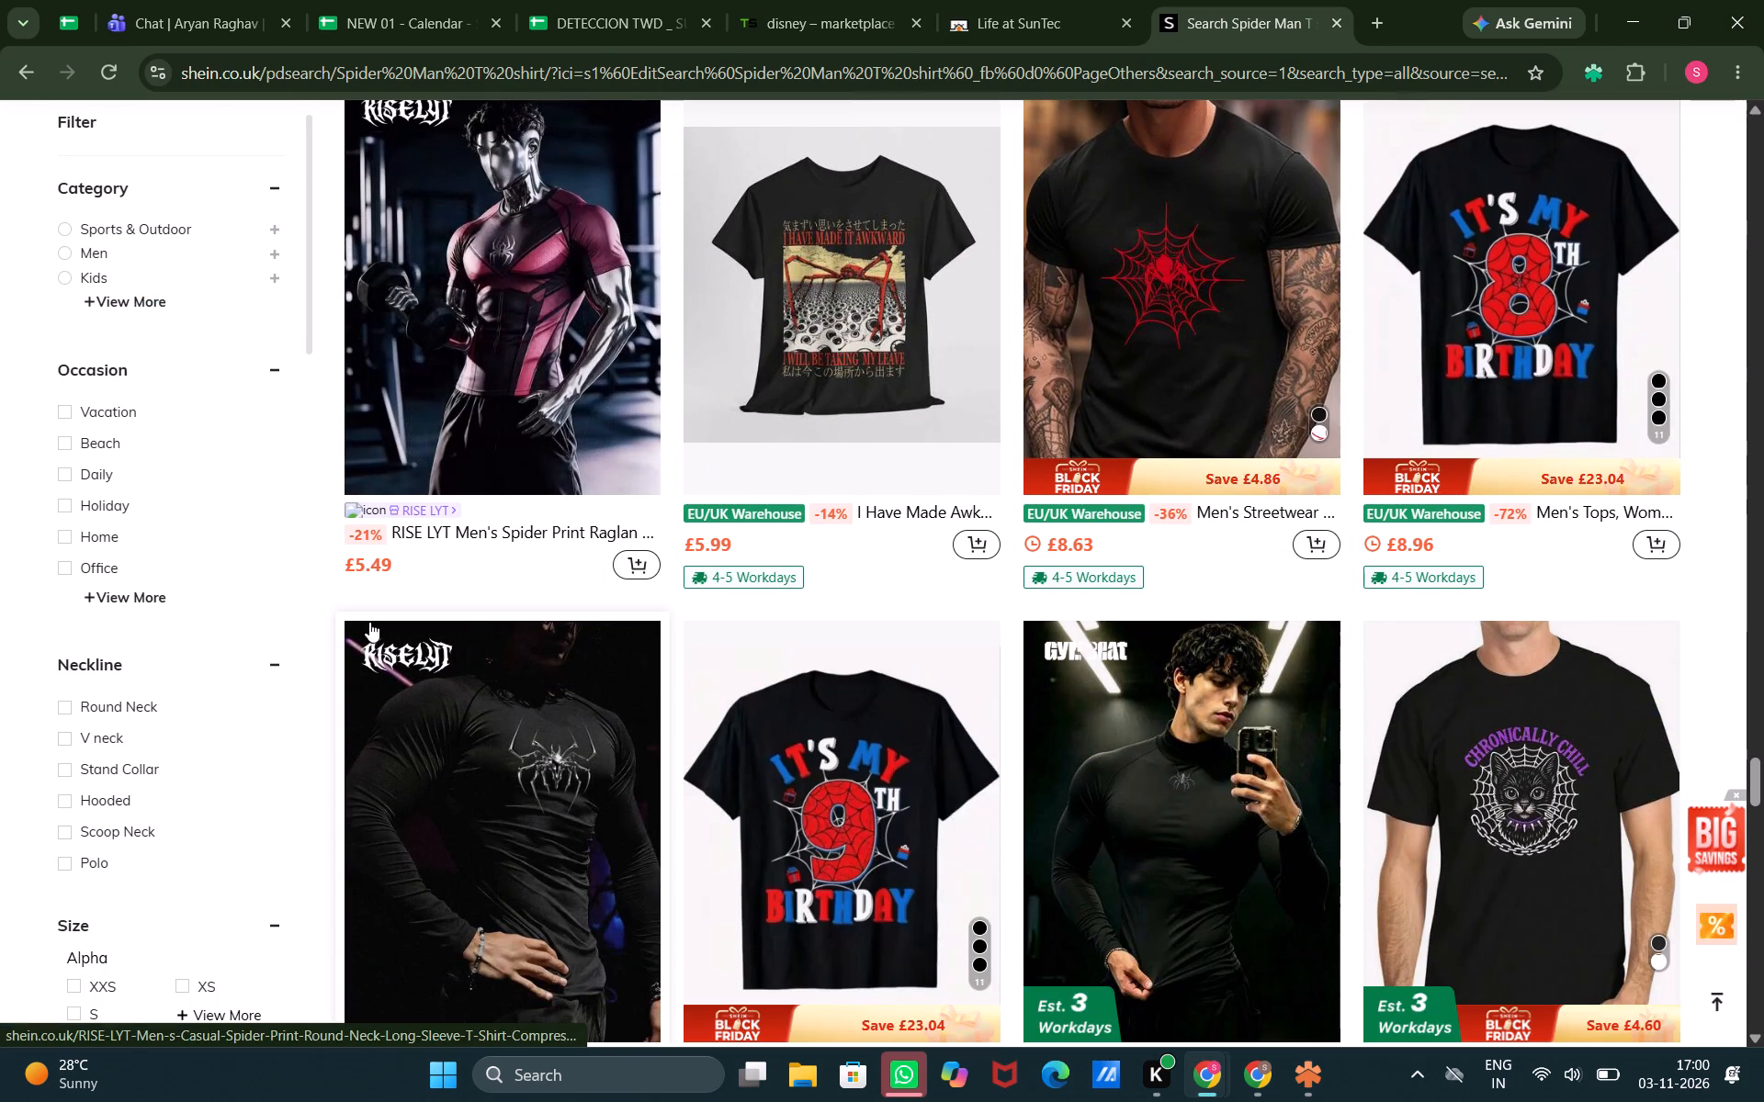
{"action": "right_click", "coordinate": [562, 535]}
{"action": "left_click", "coordinate": [647, 773]}
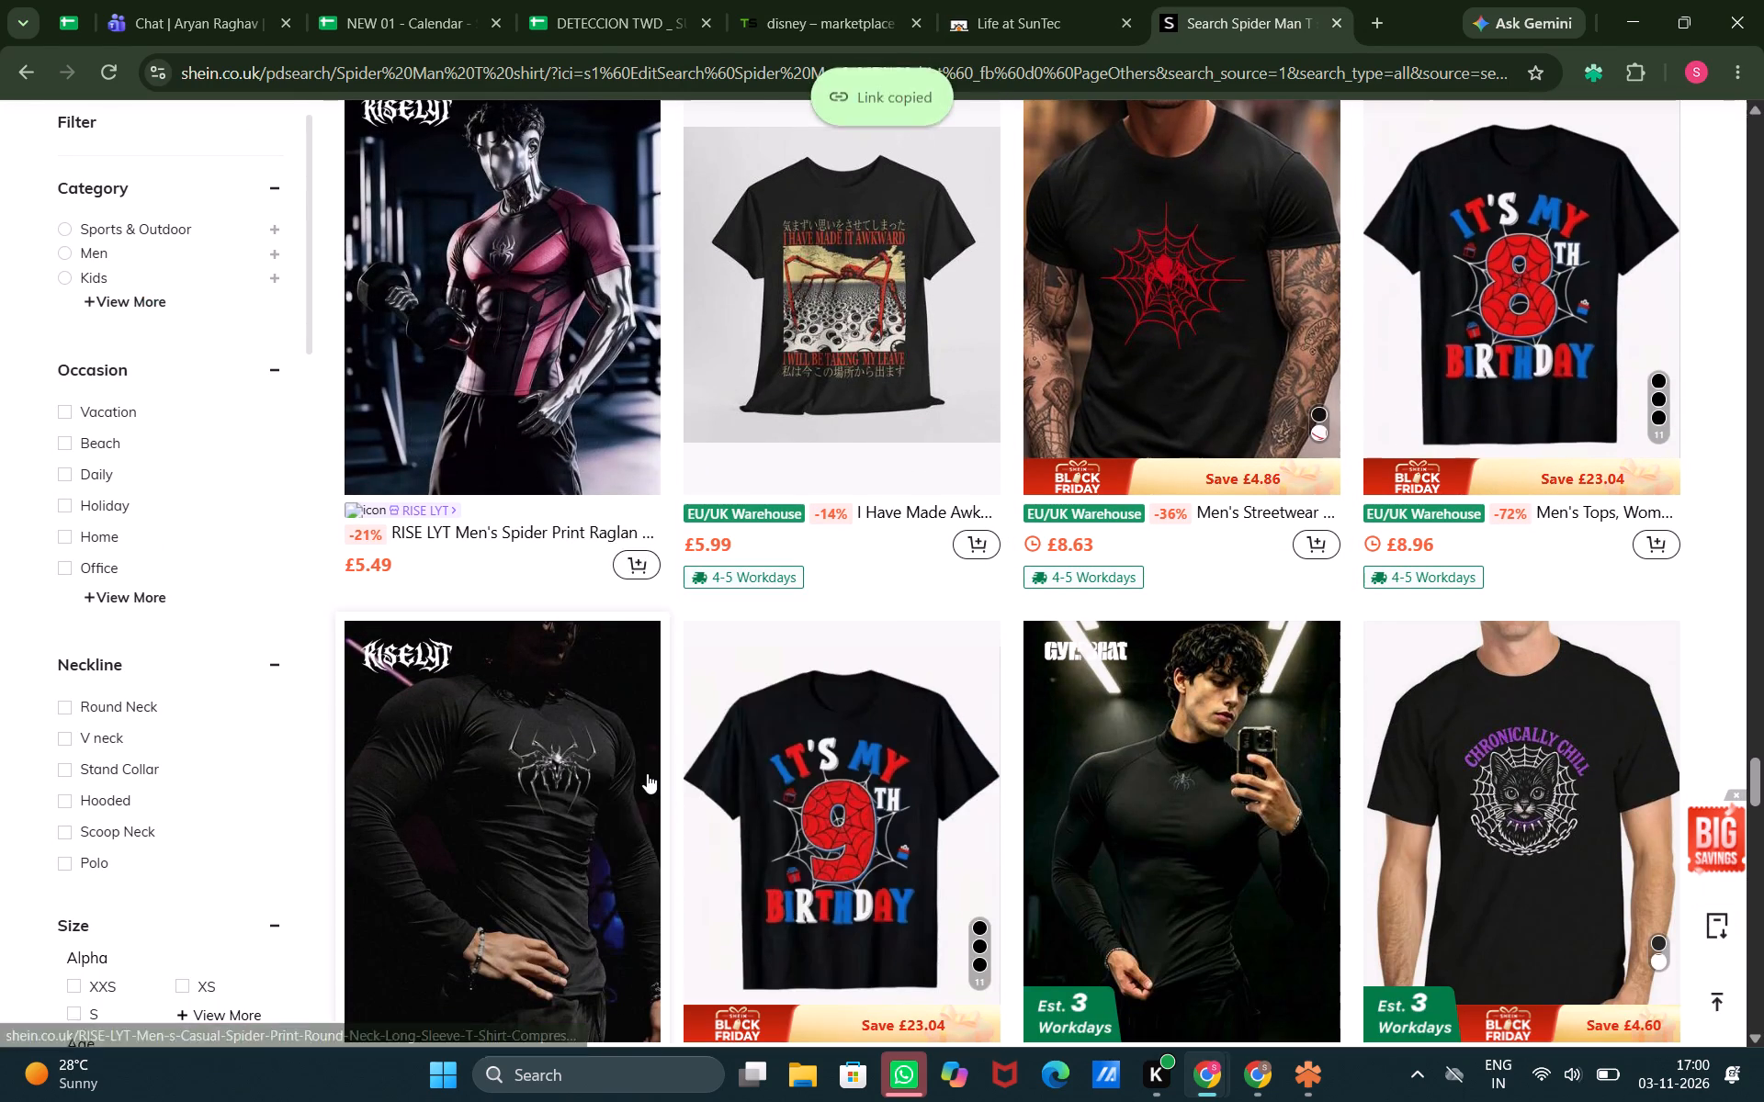
{"action": "key", "text": "ctrl+Tab"}
{"action": "key", "text": "ctrl+v"}
{"action": "key", "text": "Return"}
{"action": "key", "text": "Return"}
Copy the SHEIN link for the £8.49 GymBeat Men's Plus Size Spider Print T-shirt into cell C21676 of The Walt Disney sheet.
{"action": "key", "text": "ctrl+Tab"}
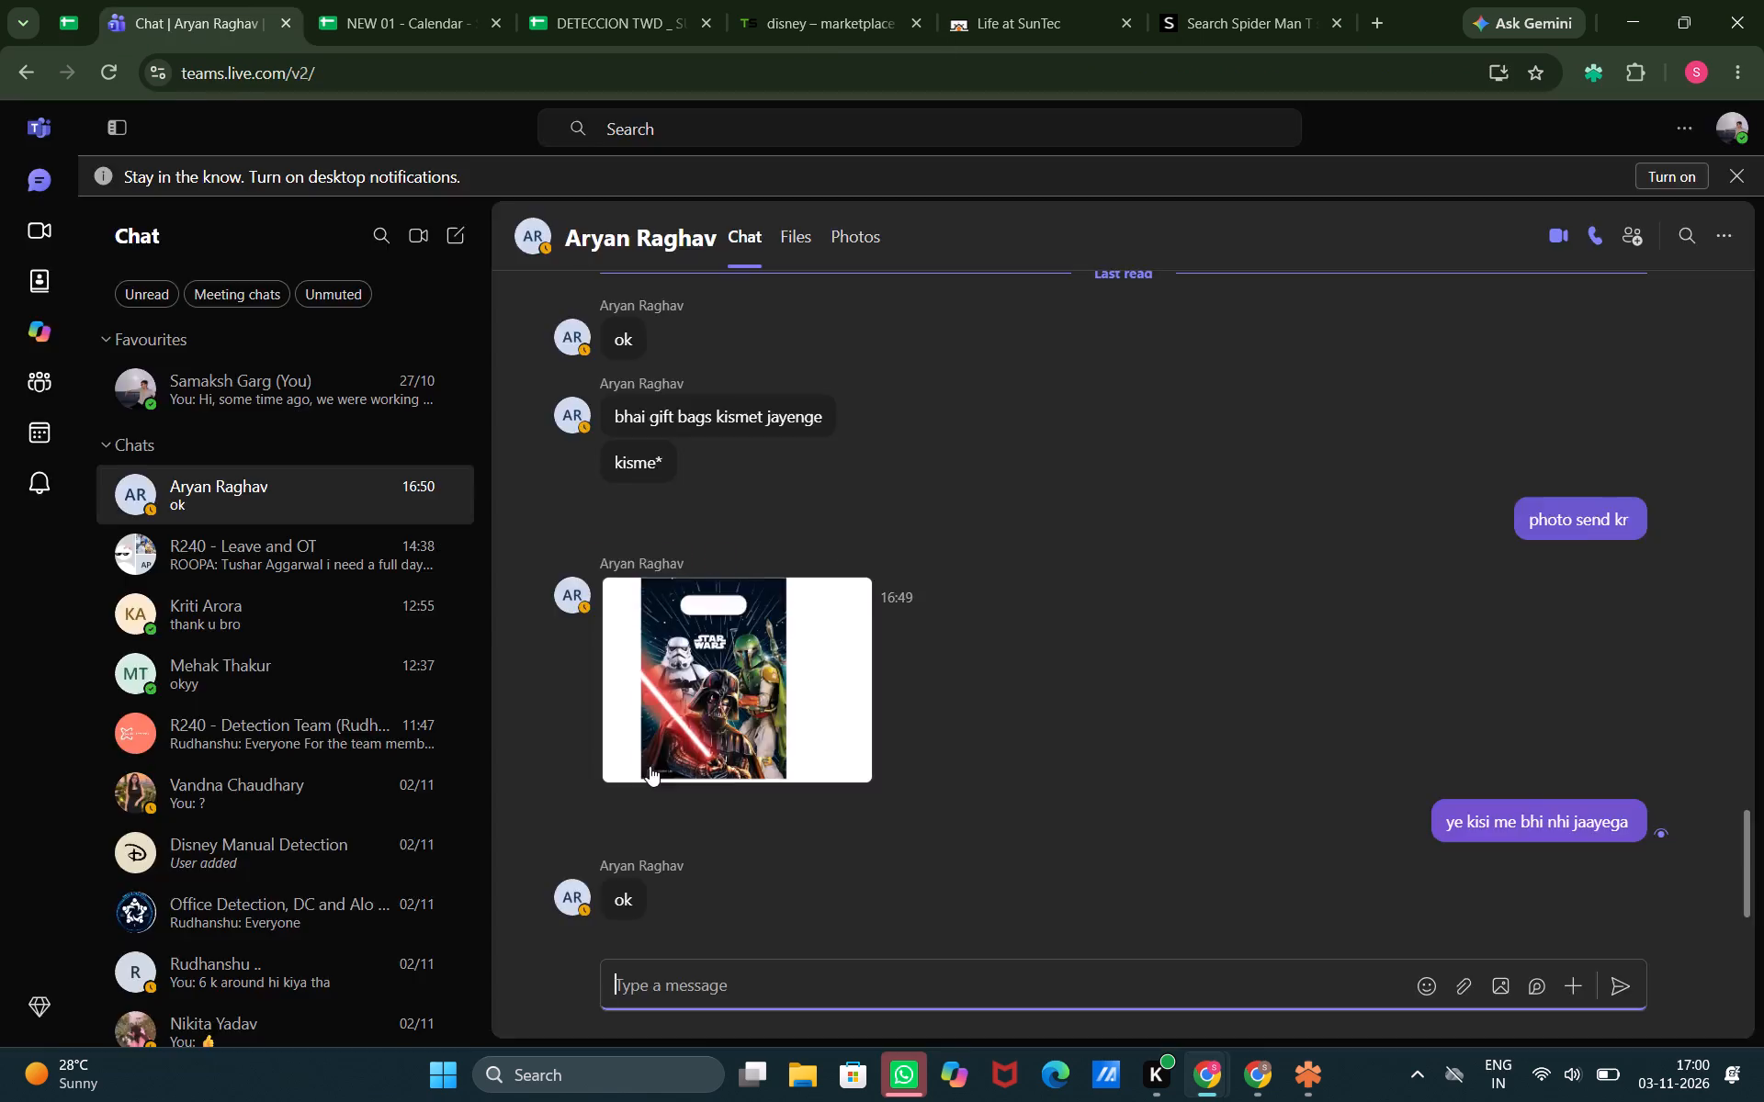
{"action": "key", "text": "ctrl+Tab"}
{"action": "key", "text": "ctrl+Tab"}
{"action": "key", "text": "ctrl+Tab"}
{"action": "key", "text": "ctrl+Tab"}
{"action": "key", "text": "ctrl+Tab"}
{"action": "scroll", "coordinate": [623, 750], "scroll_direction": "down", "scroll_amount": 5}
{"action": "scroll", "coordinate": [1165, 451], "scroll_direction": "down", "scroll_amount": 4}
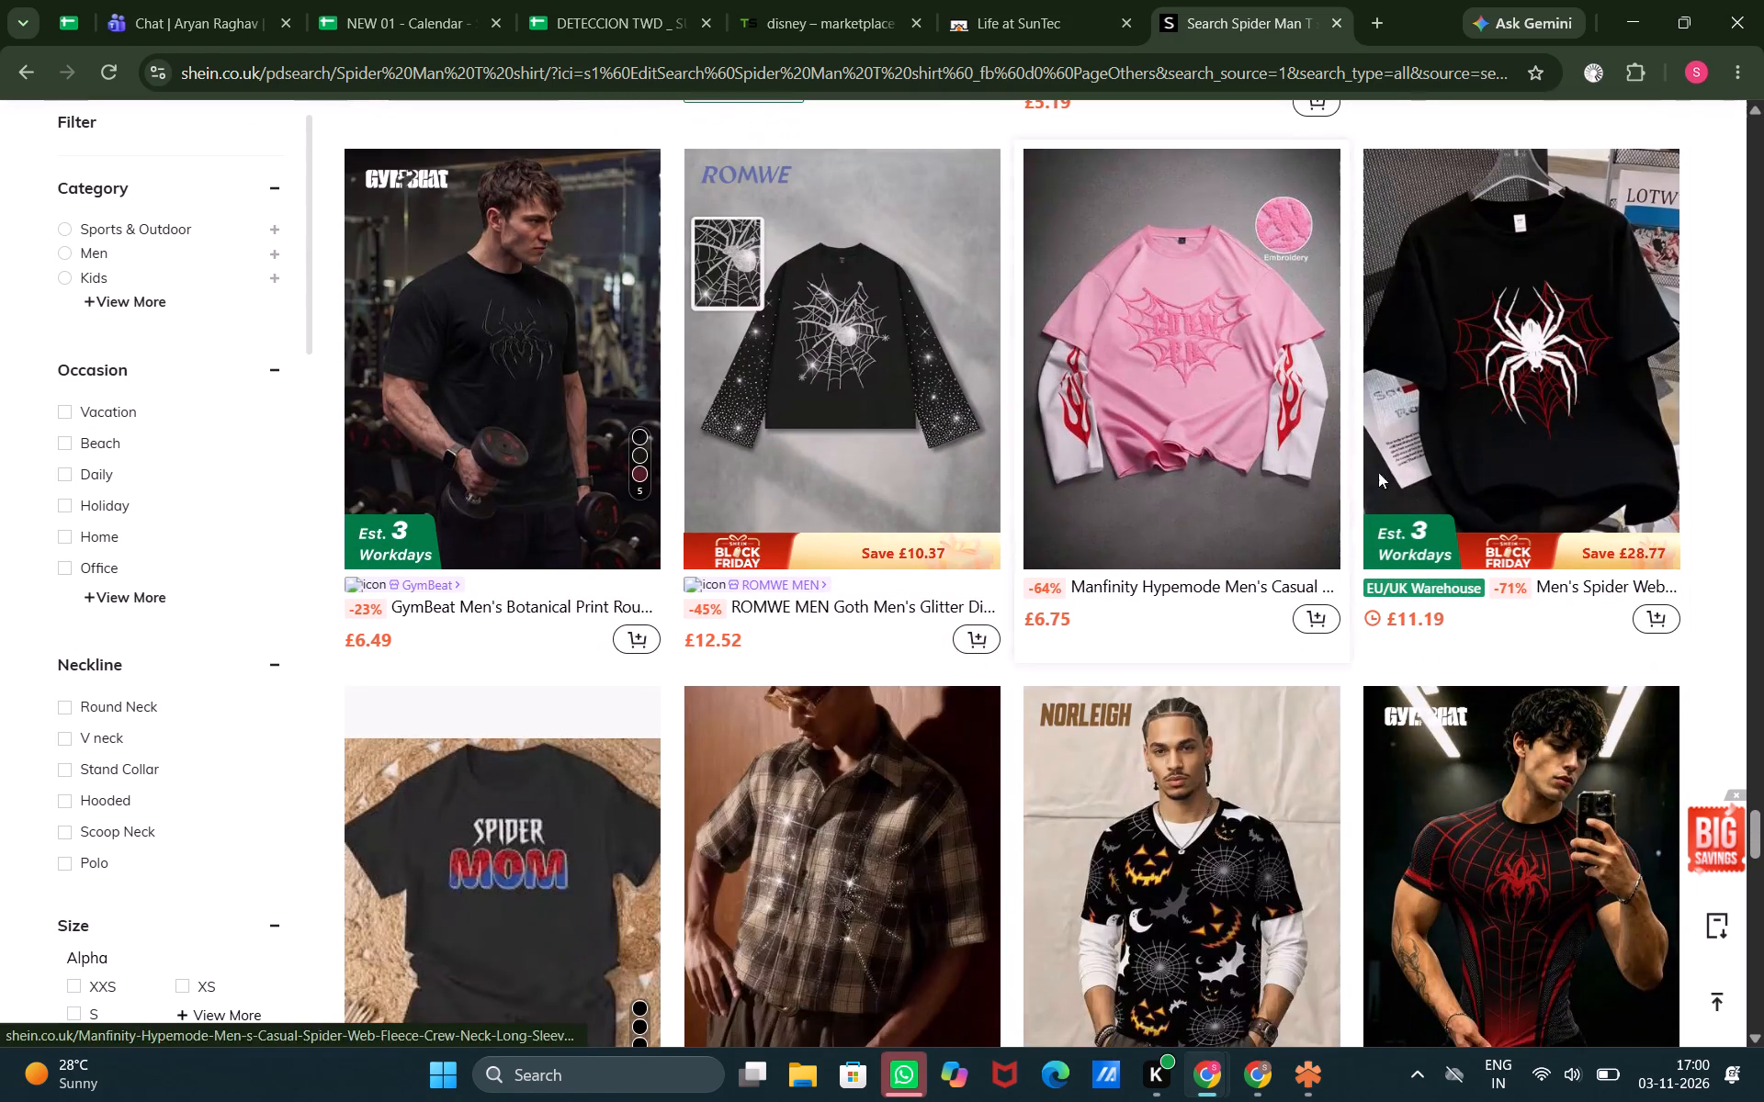
{"action": "scroll", "coordinate": [524, 368], "scroll_direction": "down", "scroll_amount": 6}
{"action": "scroll", "coordinate": [748, 332], "scroll_direction": "up", "scroll_amount": 2}
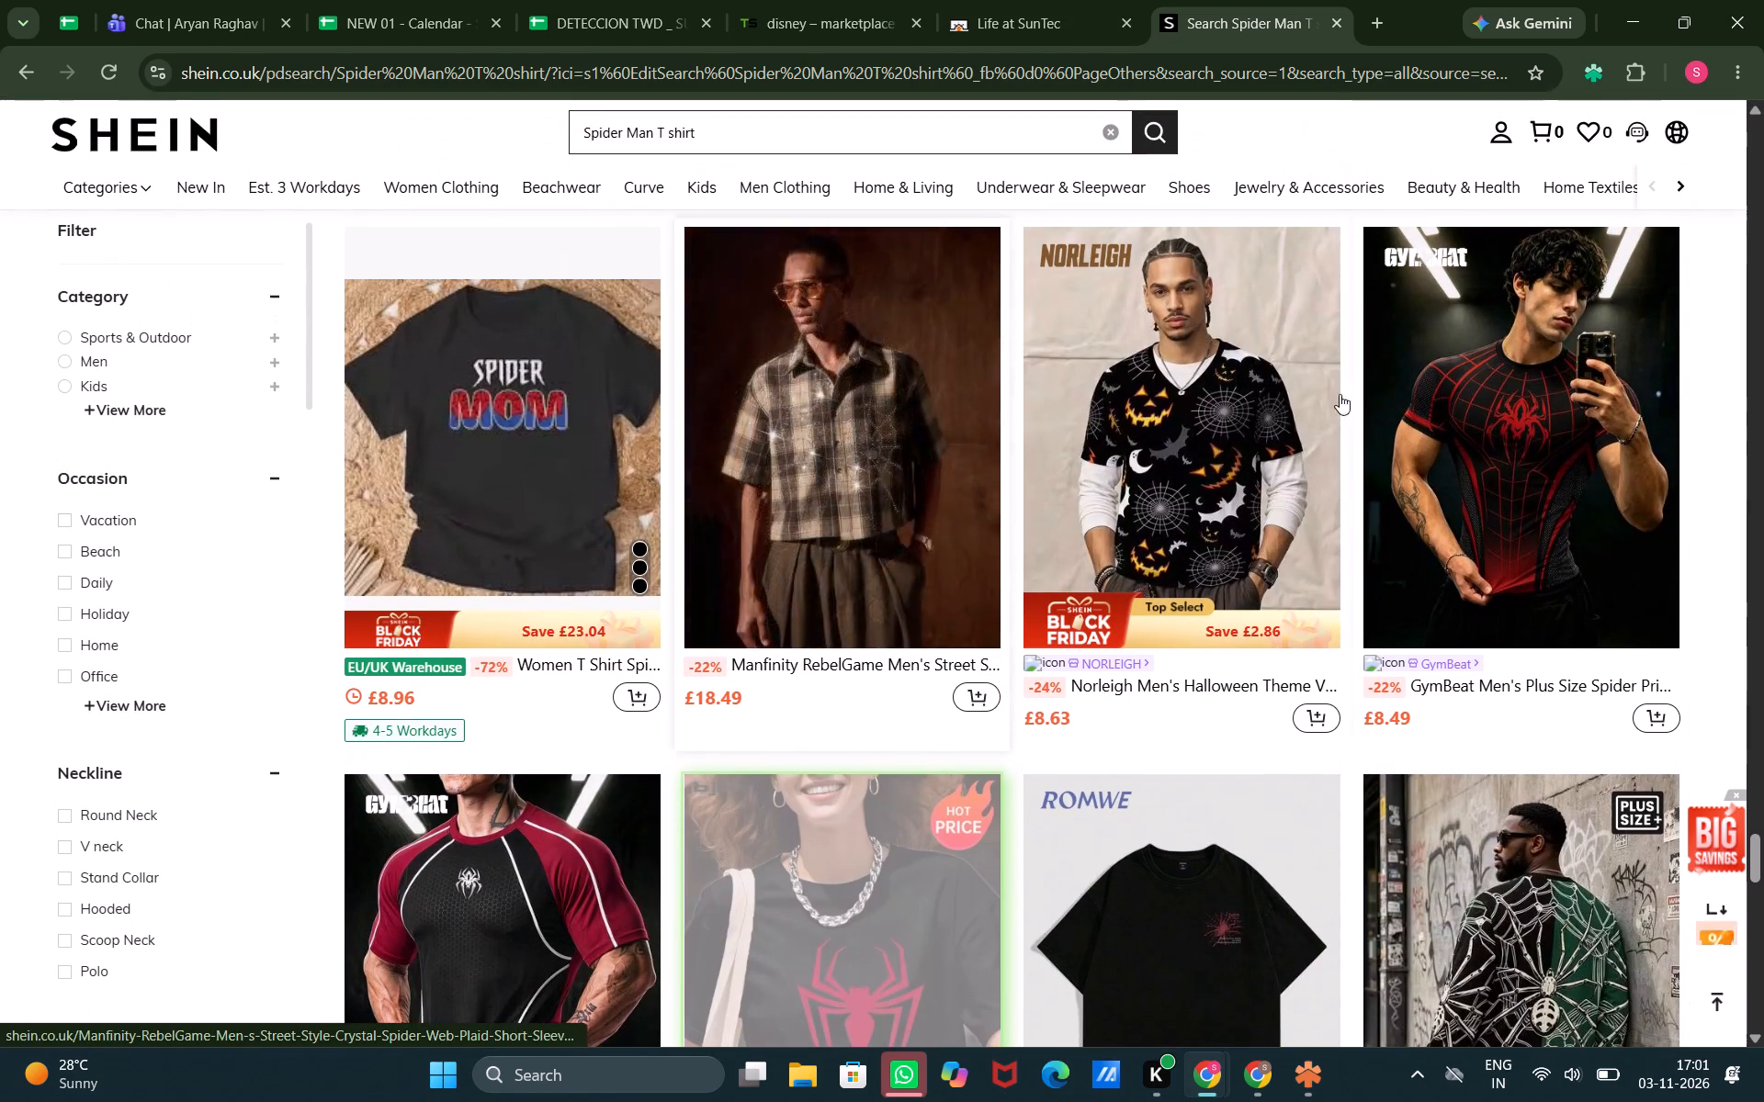
{"action": "right_click", "coordinate": [1600, 683]}
{"action": "left_click", "coordinate": [1363, 553]}
{"action": "key", "text": "ctrl+Tab"}
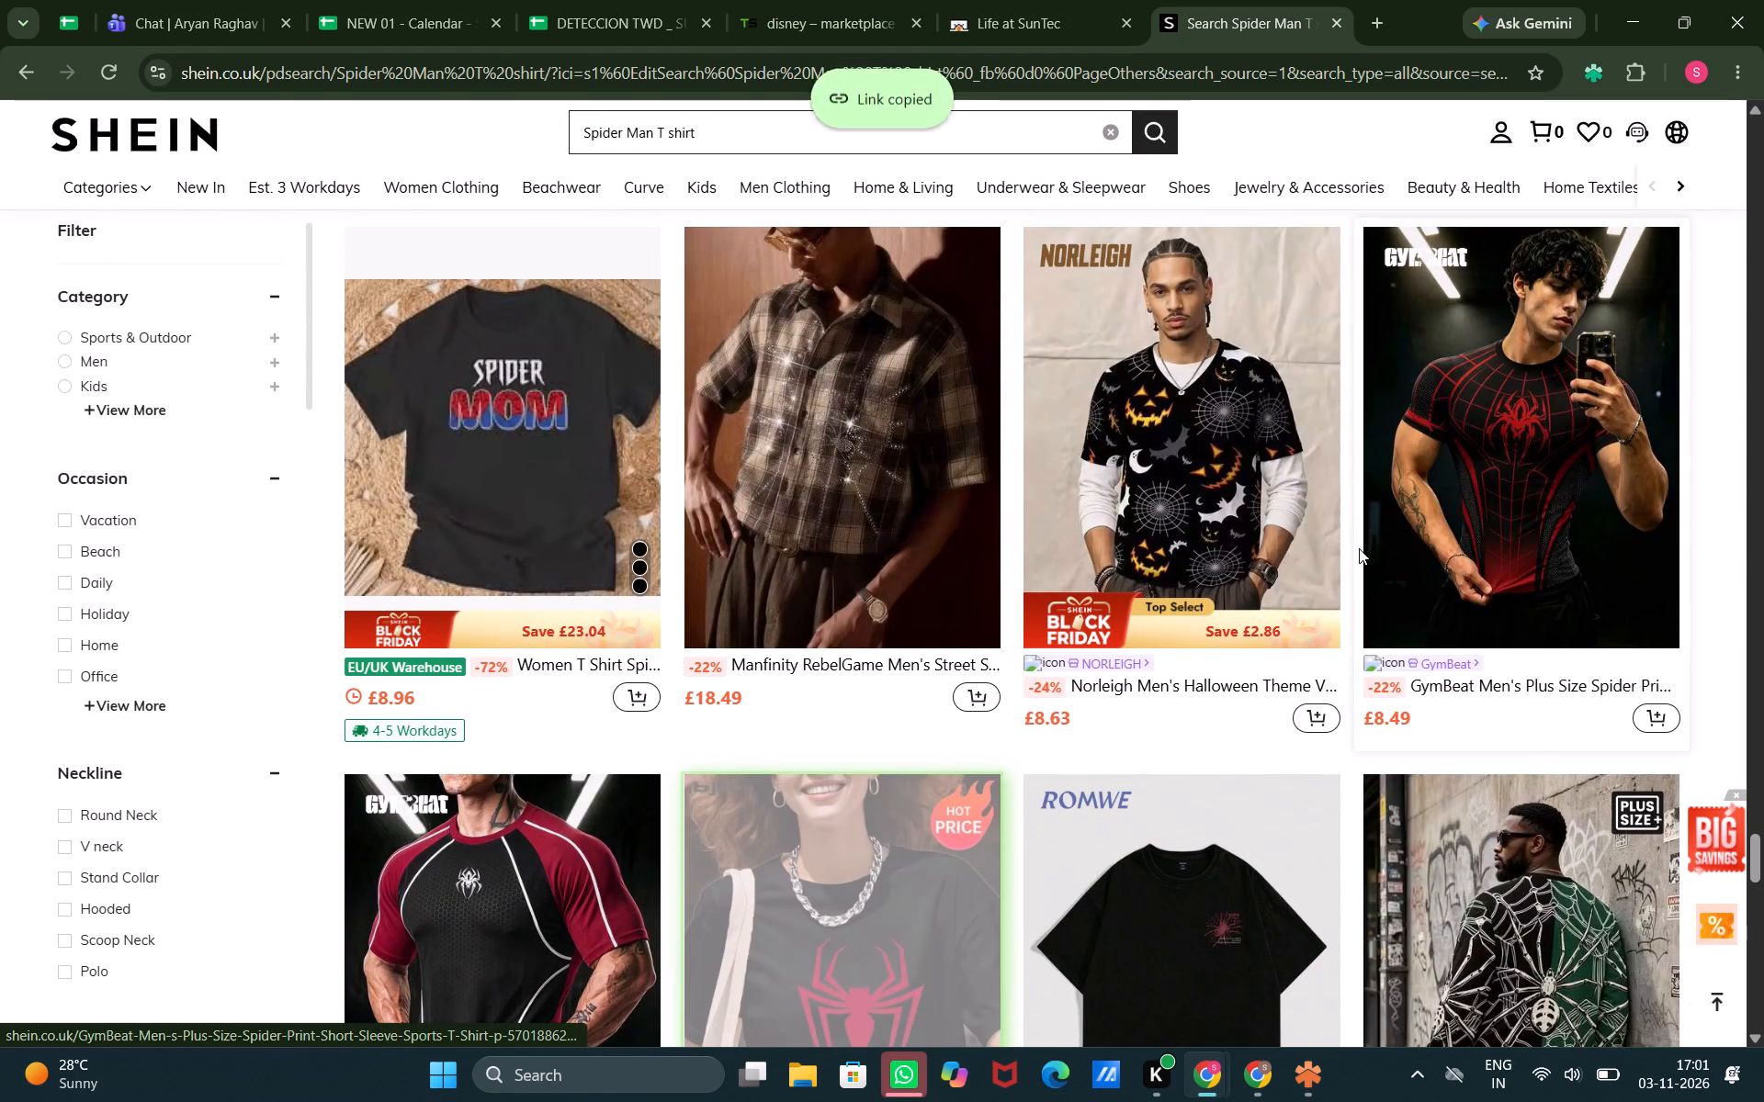
{"action": "key", "text": "ctrl+v"}
{"action": "key", "text": "Return"}
{"action": "key", "text": "Return"}
Copy the SHEIN link for the £6.36 GymBeat Men's Spider Stripe Pattern T-shirt into cell C21677 of The Walt Disney sheet.
{"action": "key", "text": "ctrl+Tab"}
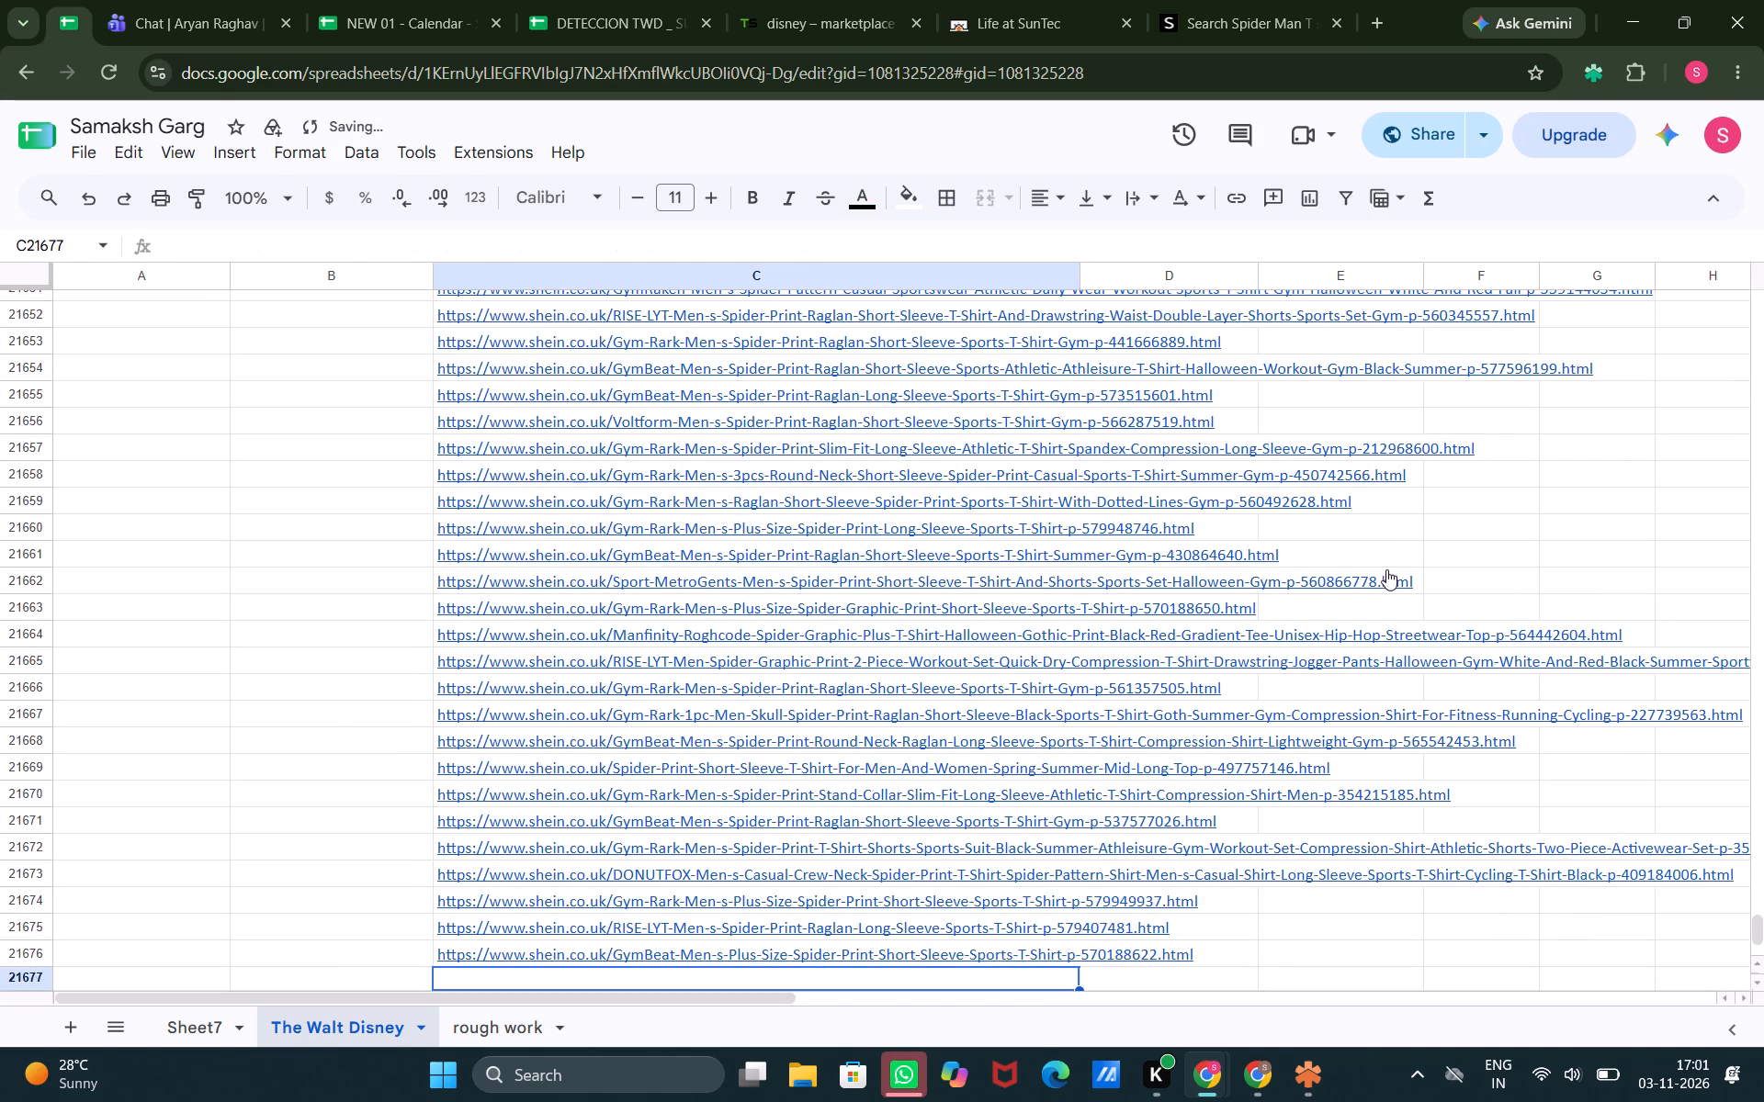
{"action": "key", "text": "ctrl+Tab"}
{"action": "key", "text": "ctrl+Tab"}
{"action": "key", "text": "ctrl+Tab"}
{"action": "key", "text": "ctrl+Tab"}
{"action": "key", "text": "ctrl+Tab"}
{"action": "scroll", "coordinate": [1431, 557], "scroll_direction": "down", "scroll_amount": 5}
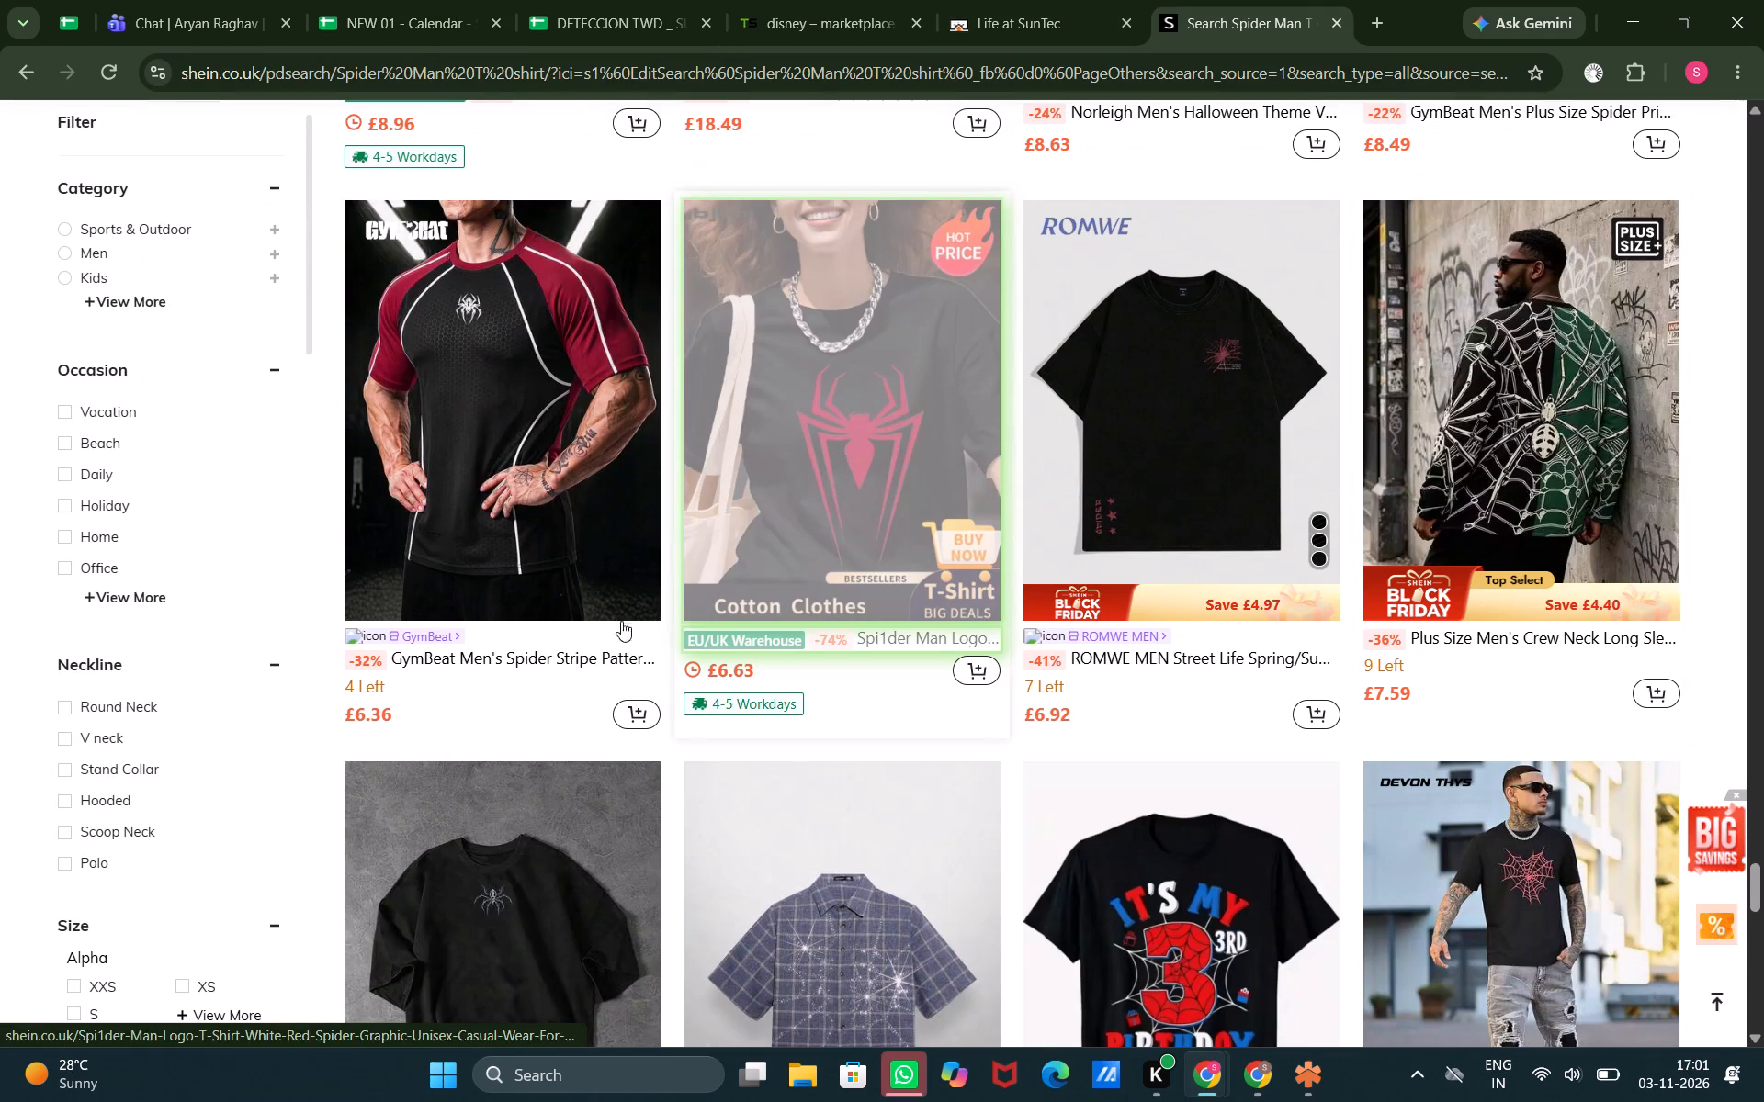
{"action": "right_click", "coordinate": [584, 649]}
{"action": "left_click", "coordinate": [671, 882]}
{"action": "key", "text": "ctrl+Tab"}
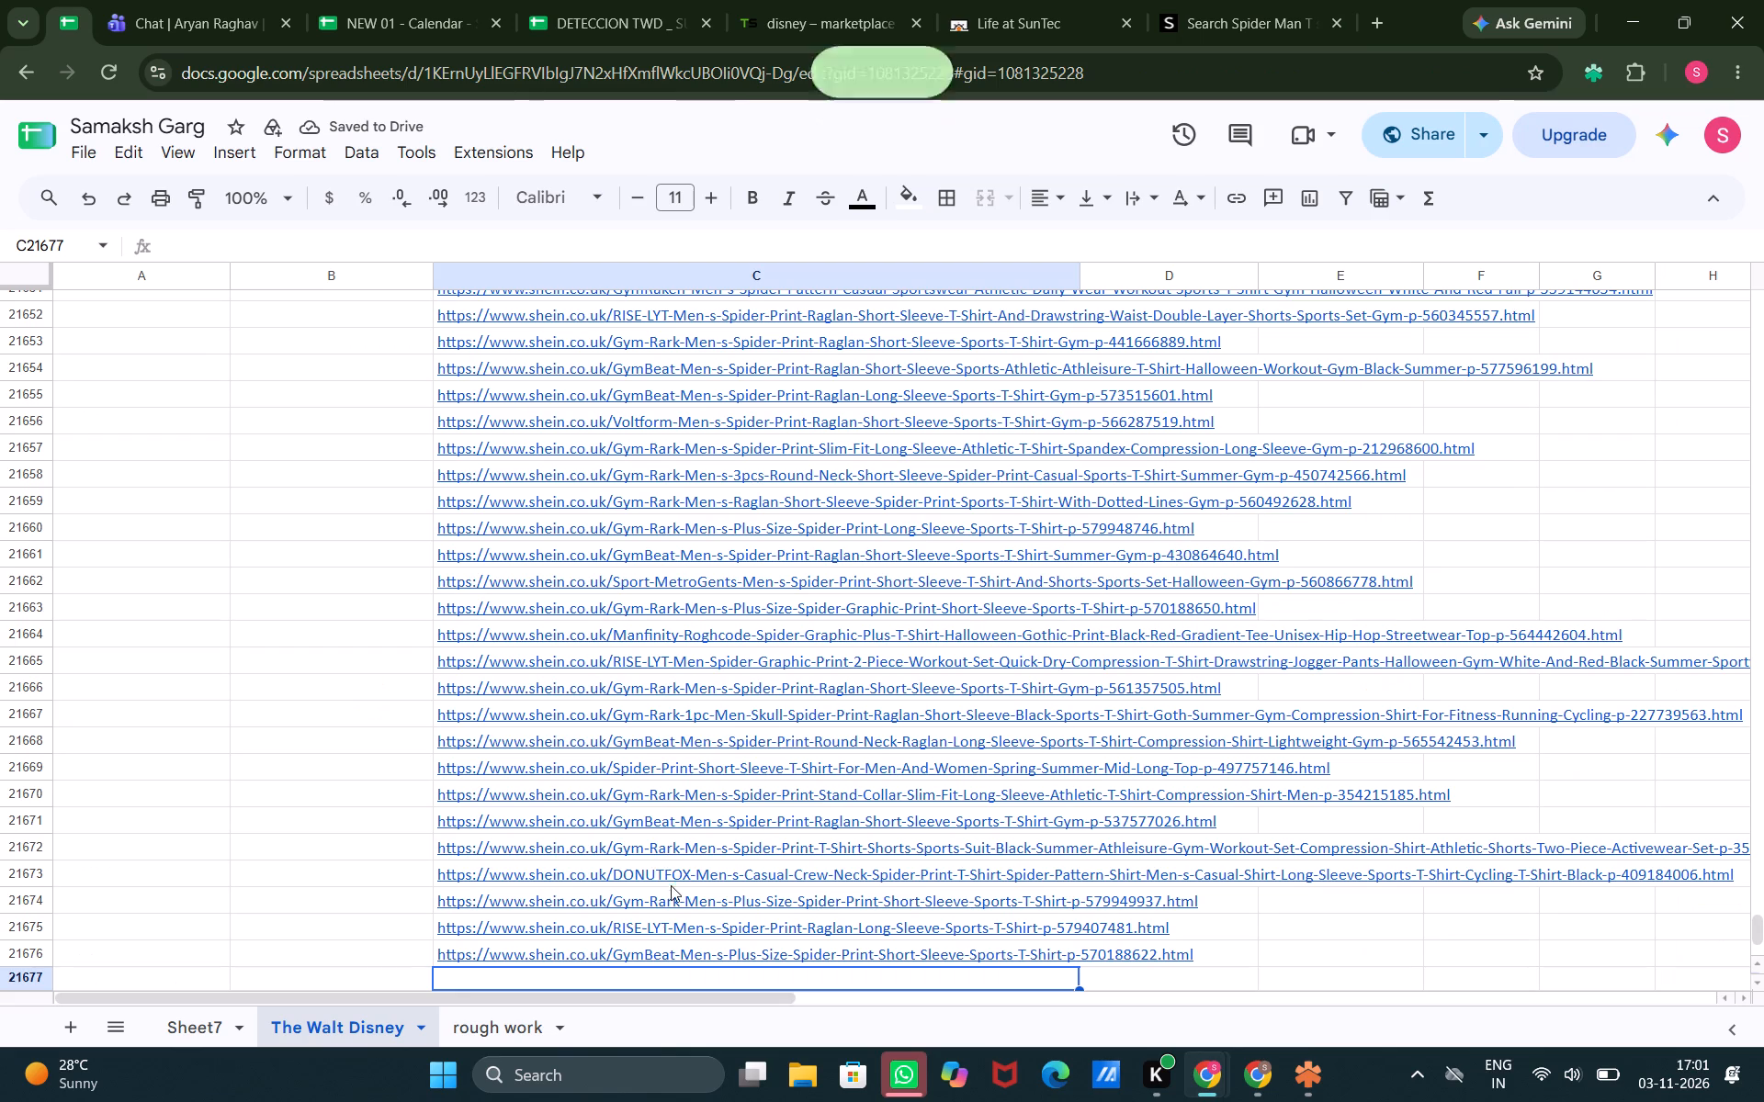
{"action": "key", "text": "ctrl+v"}
{"action": "key", "text": "Return"}
{"action": "key", "text": "Return"}
Return to the SHEIN results and look through the remaining listings on page 4 for more Spider-Man style T-shirts.
{"action": "key", "text": "ctrl+Tab"}
{"action": "key", "text": "ctrl+Tab"}
{"action": "key", "text": "ctrl+Tab"}
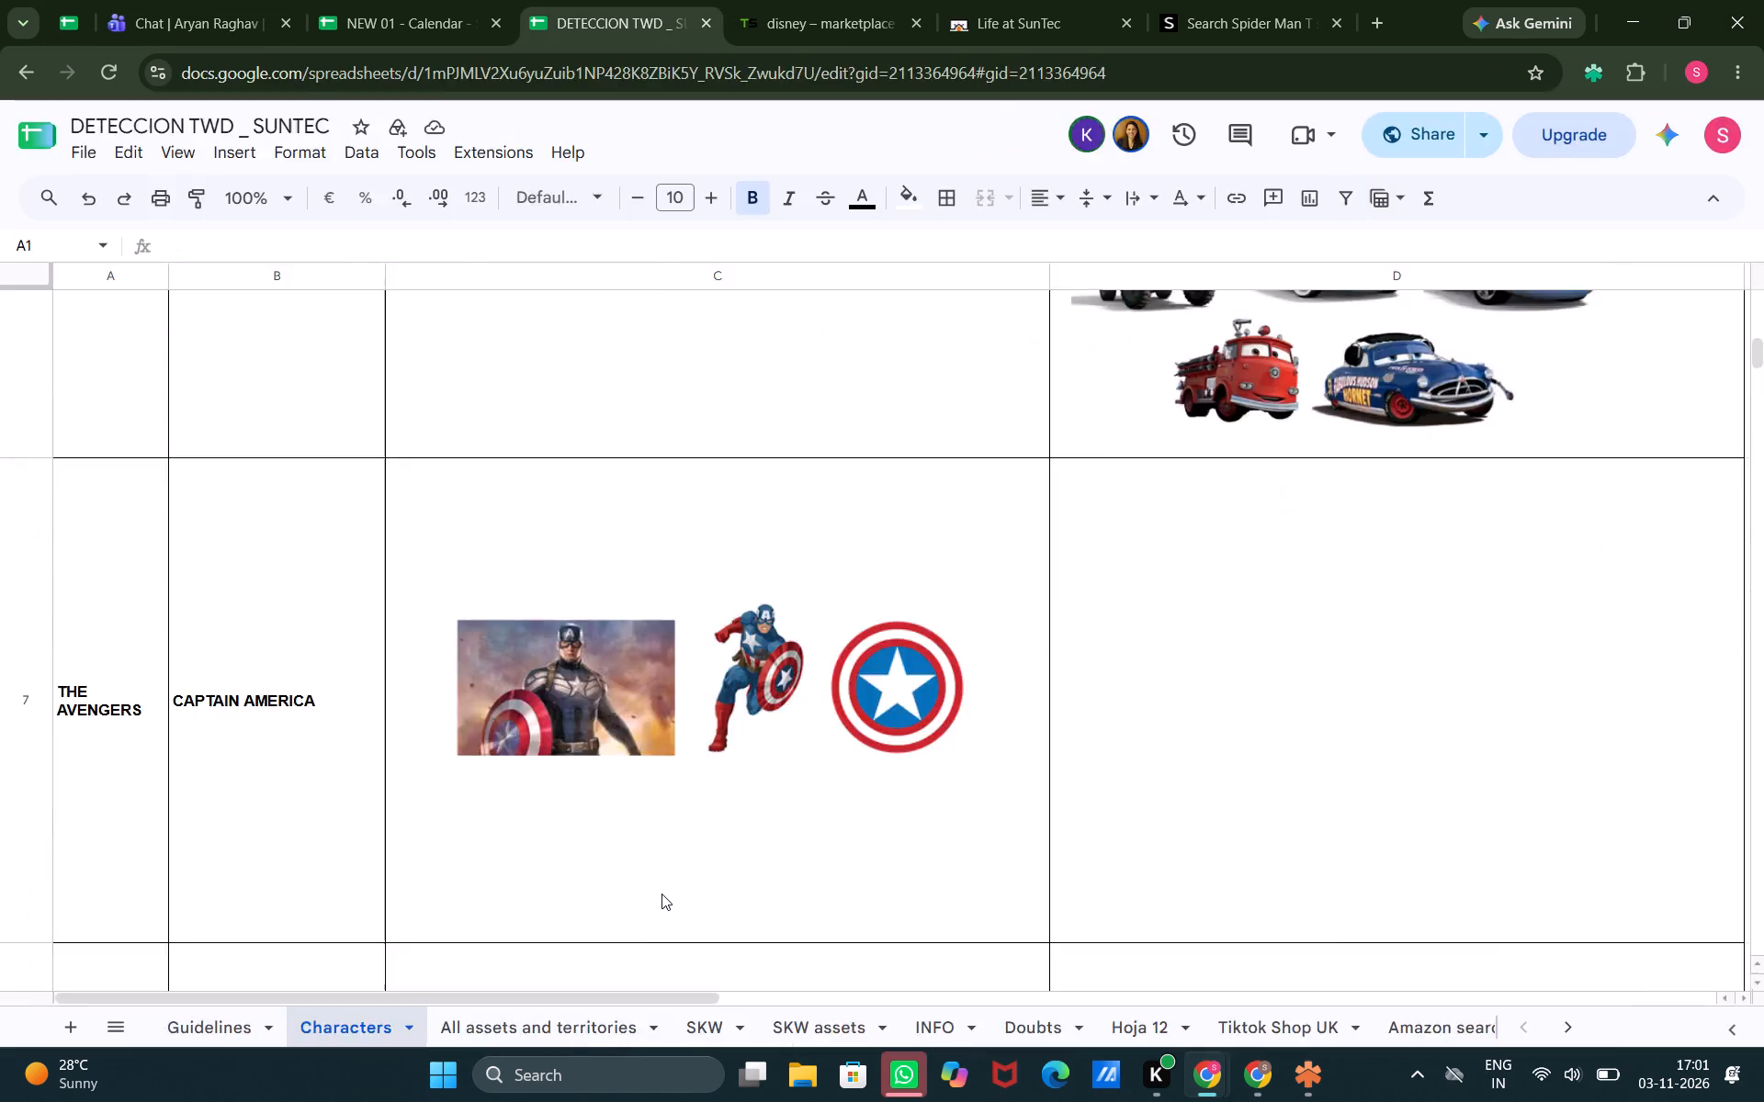
{"action": "key", "text": "ctrl+Tab"}
{"action": "key", "text": "ctrl+Tab"}
{"action": "key", "text": "ctrl+Tab"}
{"action": "scroll", "coordinate": [888, 692], "scroll_direction": "down", "scroll_amount": 5}
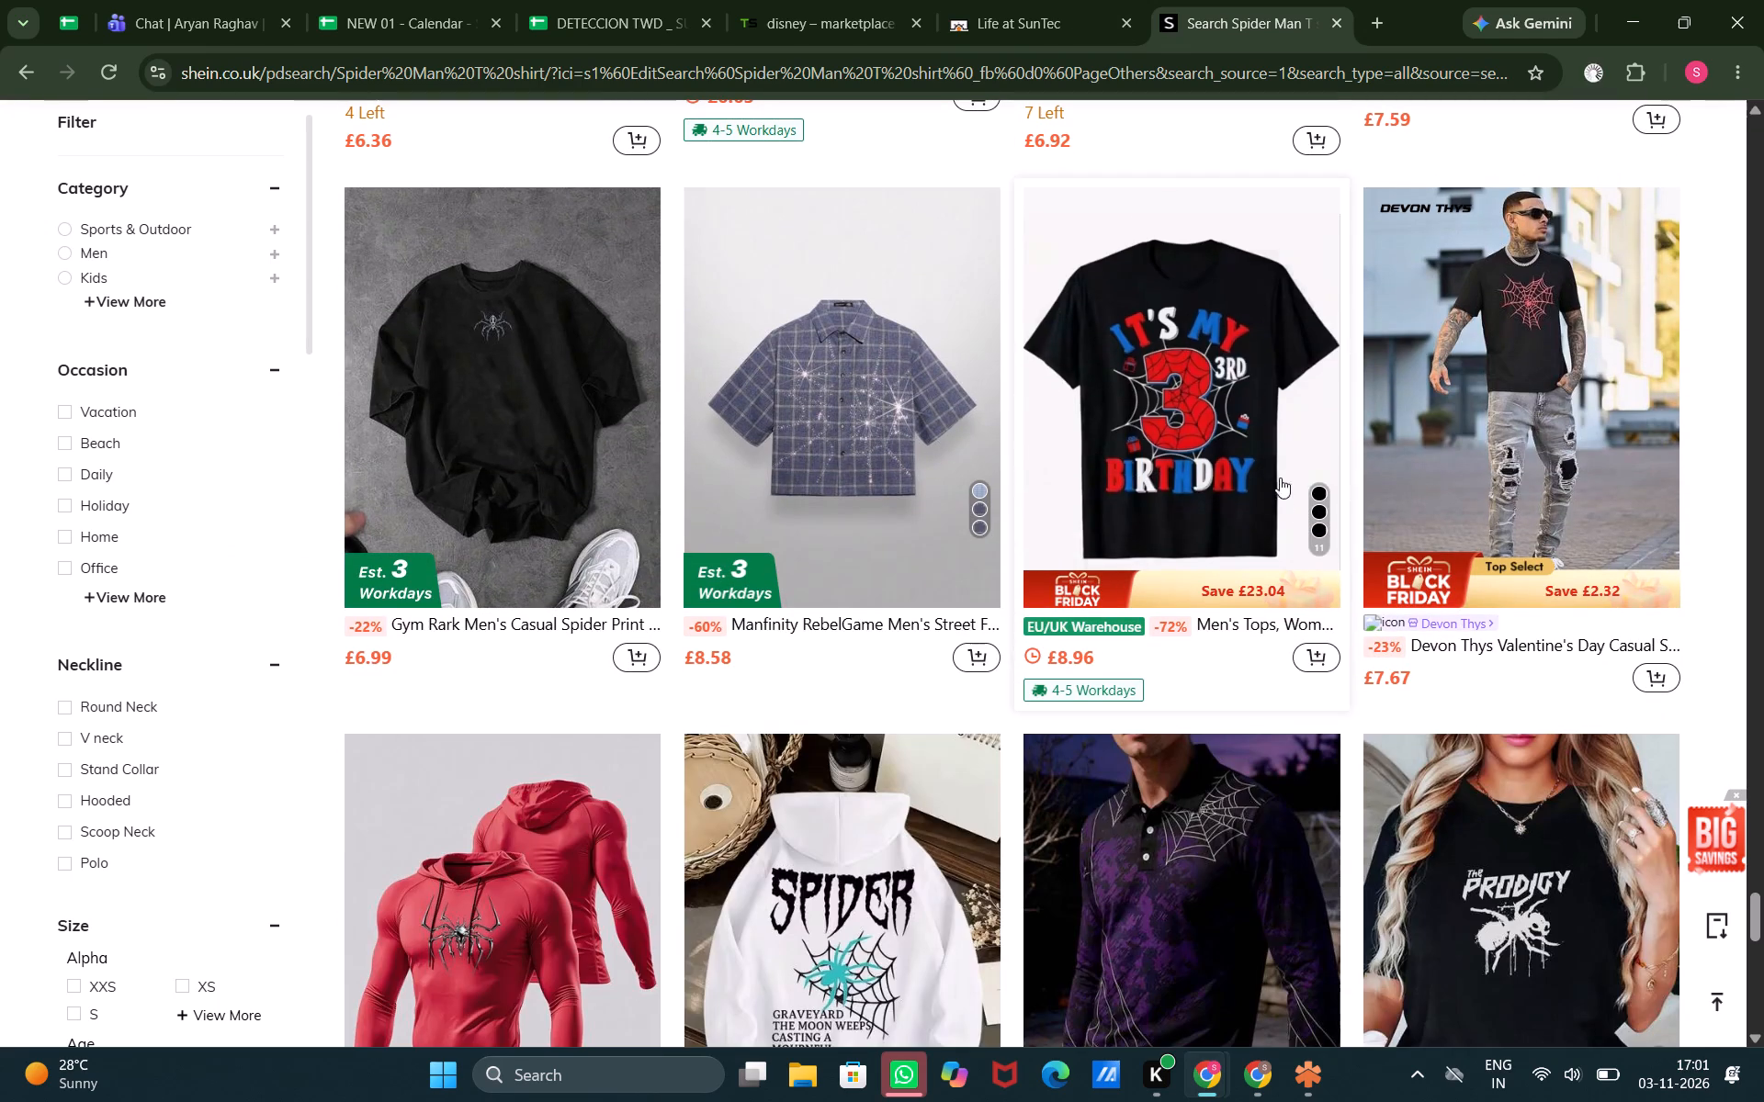
{"action": "scroll", "coordinate": [859, 437], "scroll_direction": "down", "scroll_amount": 4}
{"action": "scroll", "coordinate": [526, 483], "scroll_direction": "down", "scroll_amount": 4}
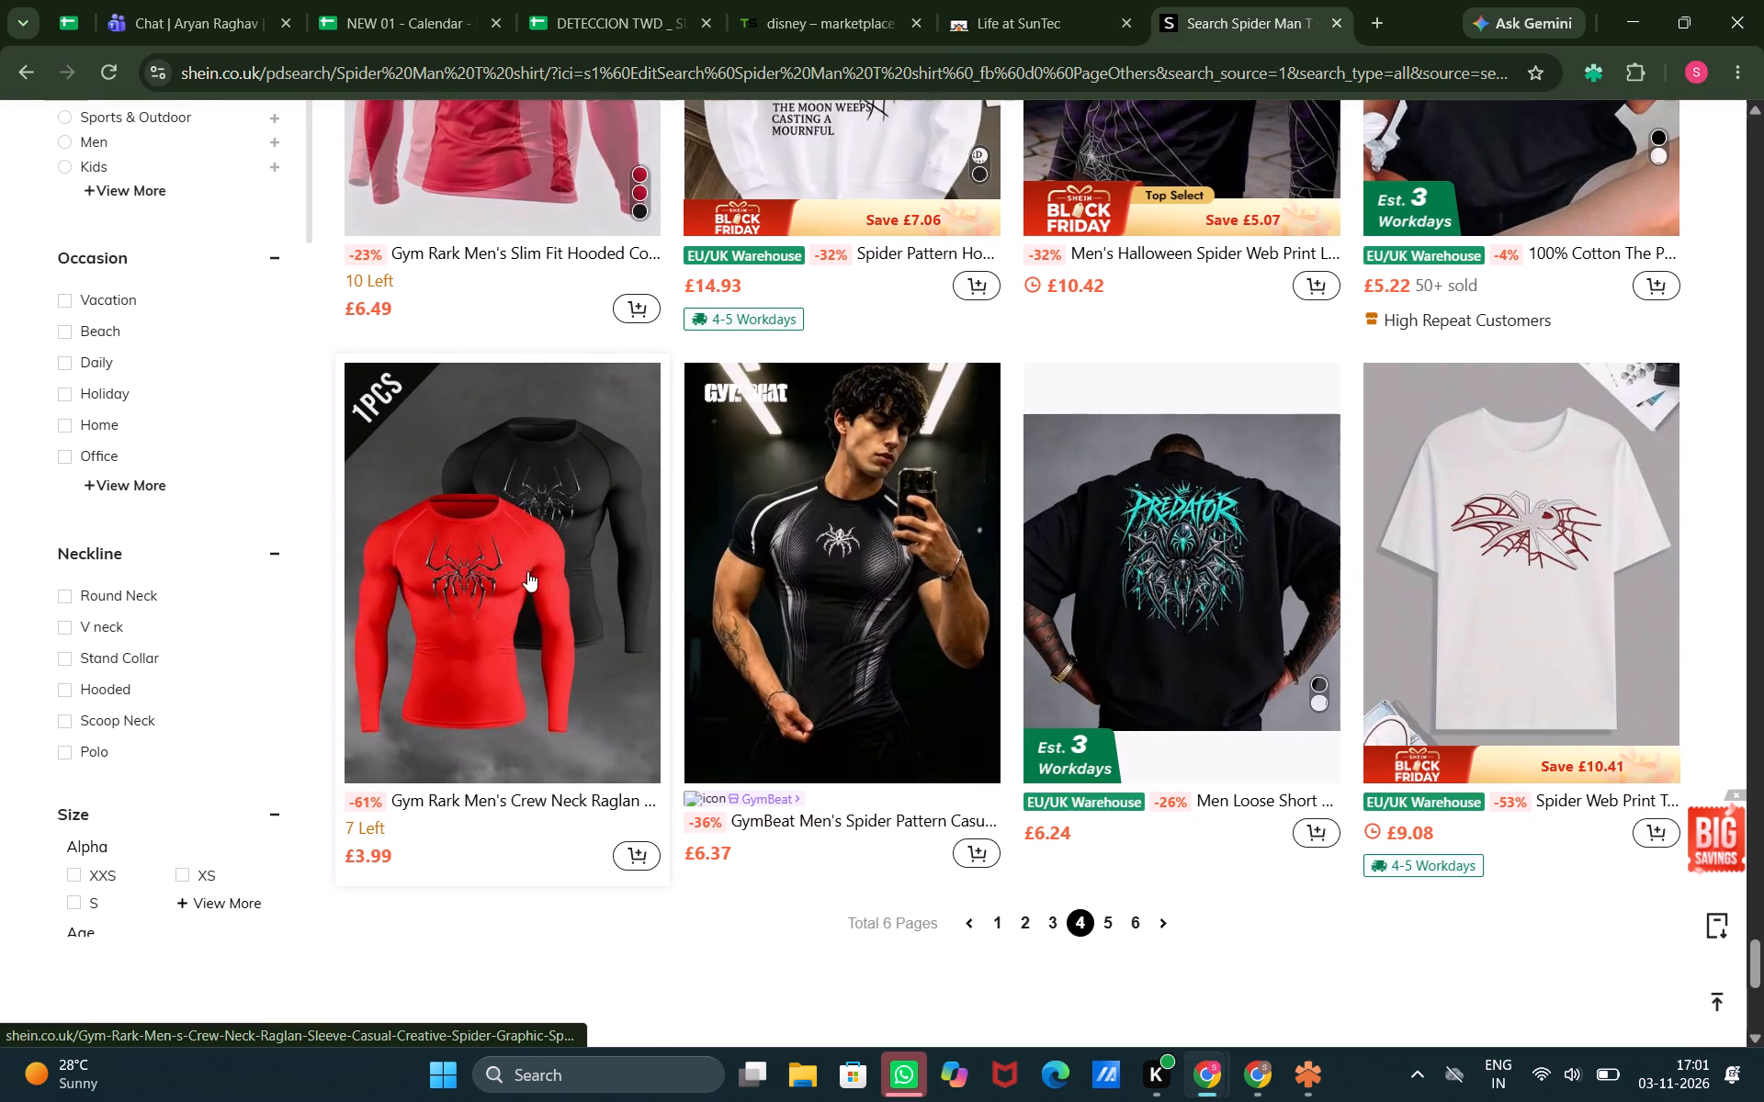
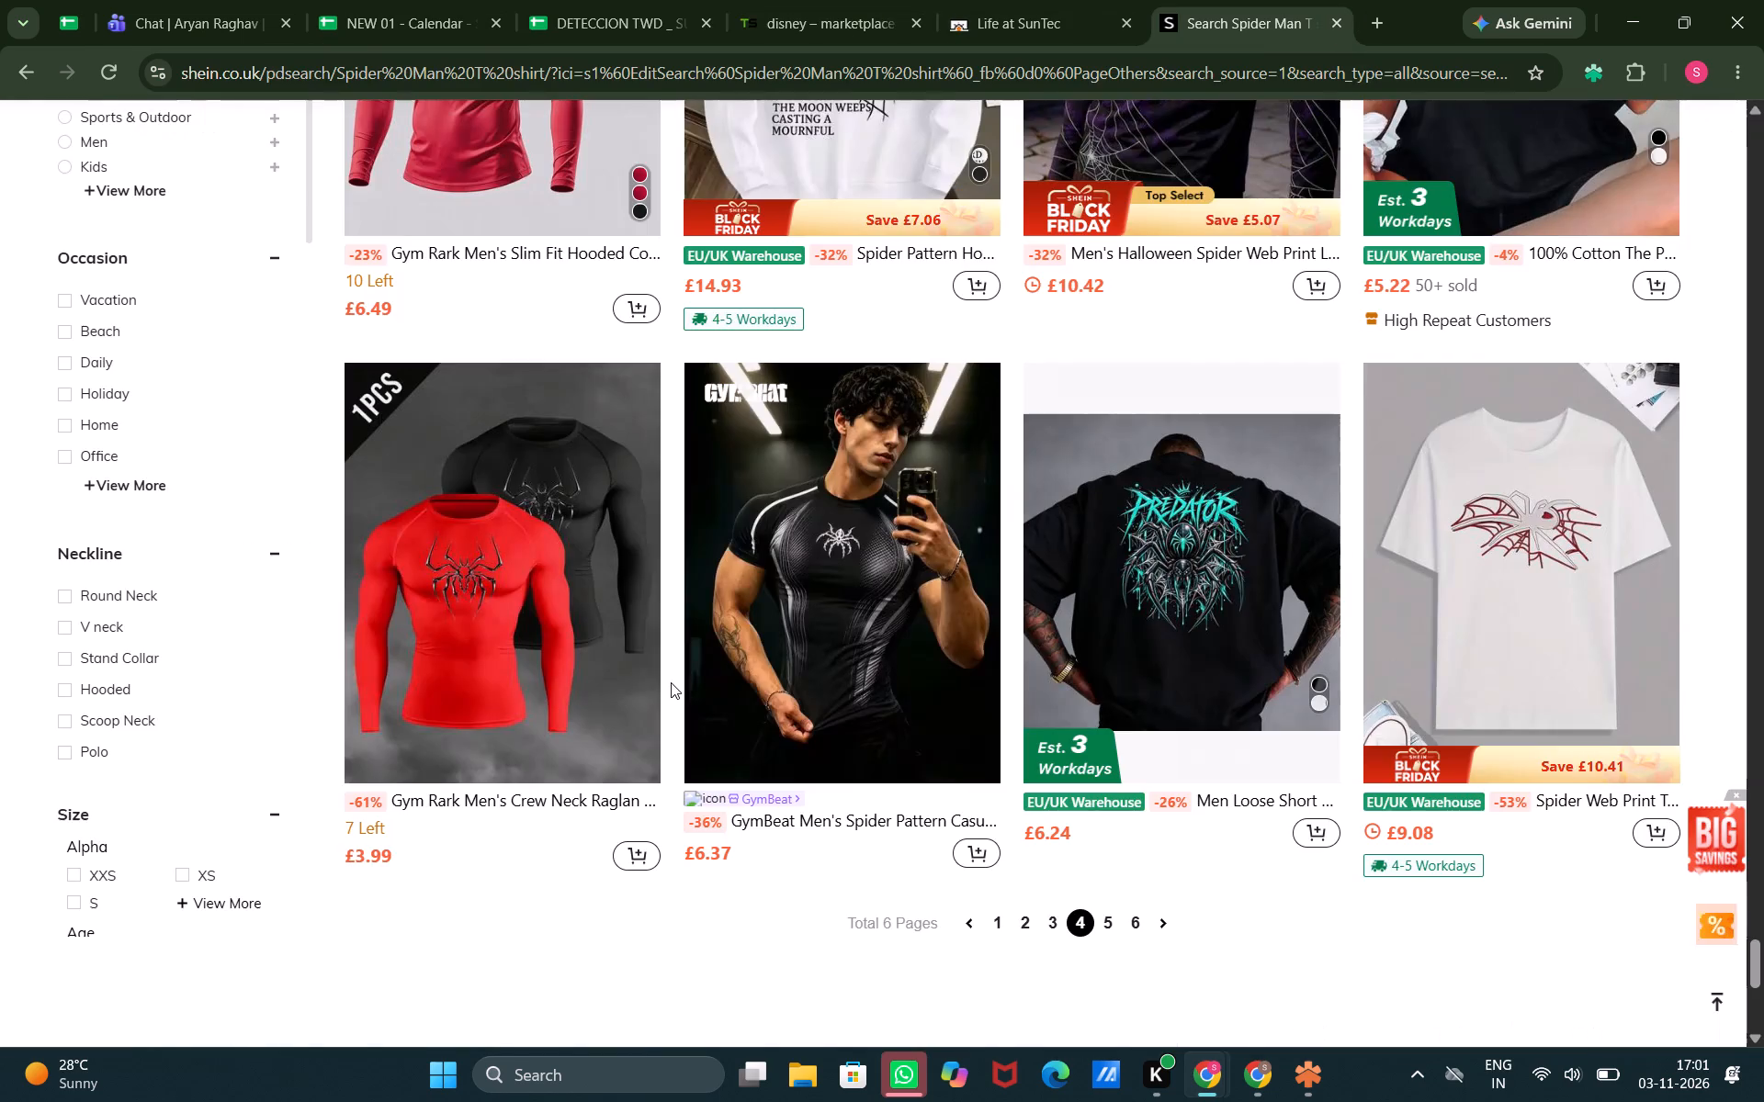
Open the next page of SHEIN results for the Spider Man T shirt search.
{"action": "scroll", "coordinate": [939, 581], "scroll_direction": "down", "scroll_amount": 2}
{"action": "left_click", "coordinate": [1096, 688]}
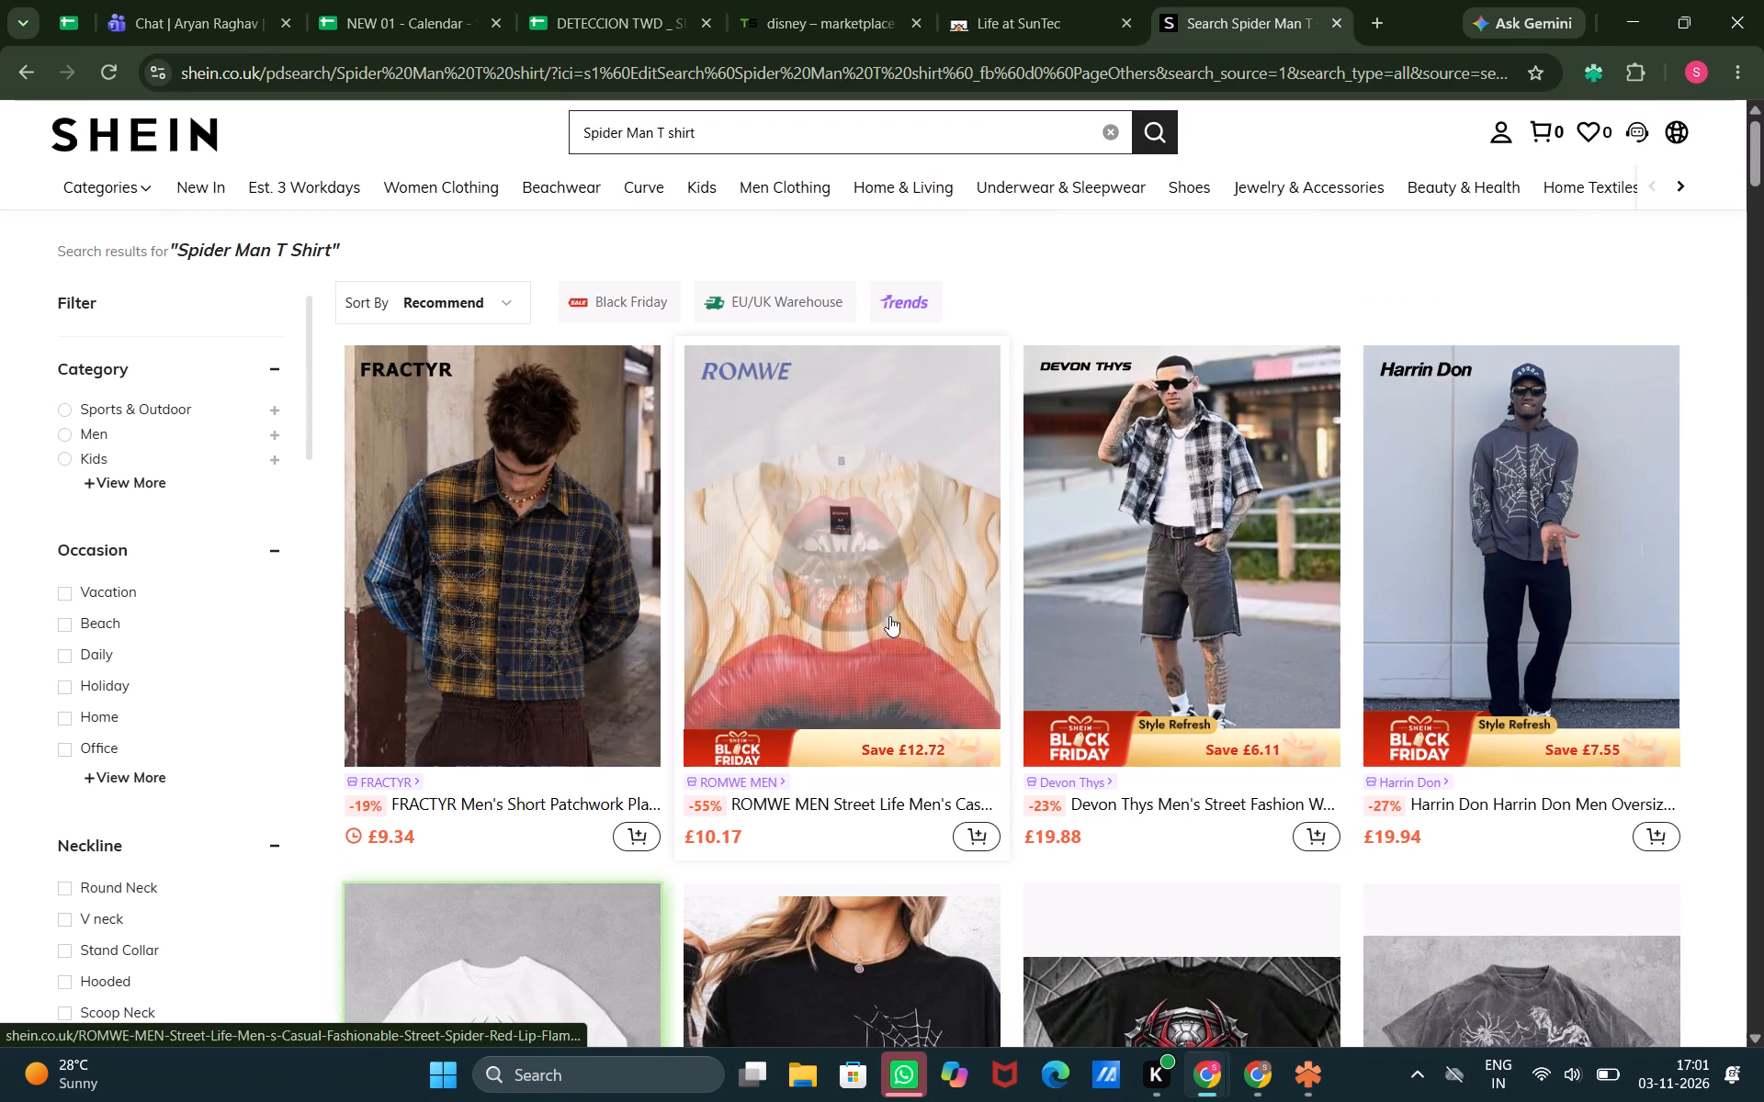
Copy the SHEIN link for the £5.98 Boys Holiday Outfits black T-shirt with the red spider shield design into cell C21679 of The Walt Disney sheet.
{"action": "scroll", "coordinate": [1328, 547], "scroll_direction": "down", "scroll_amount": 5}
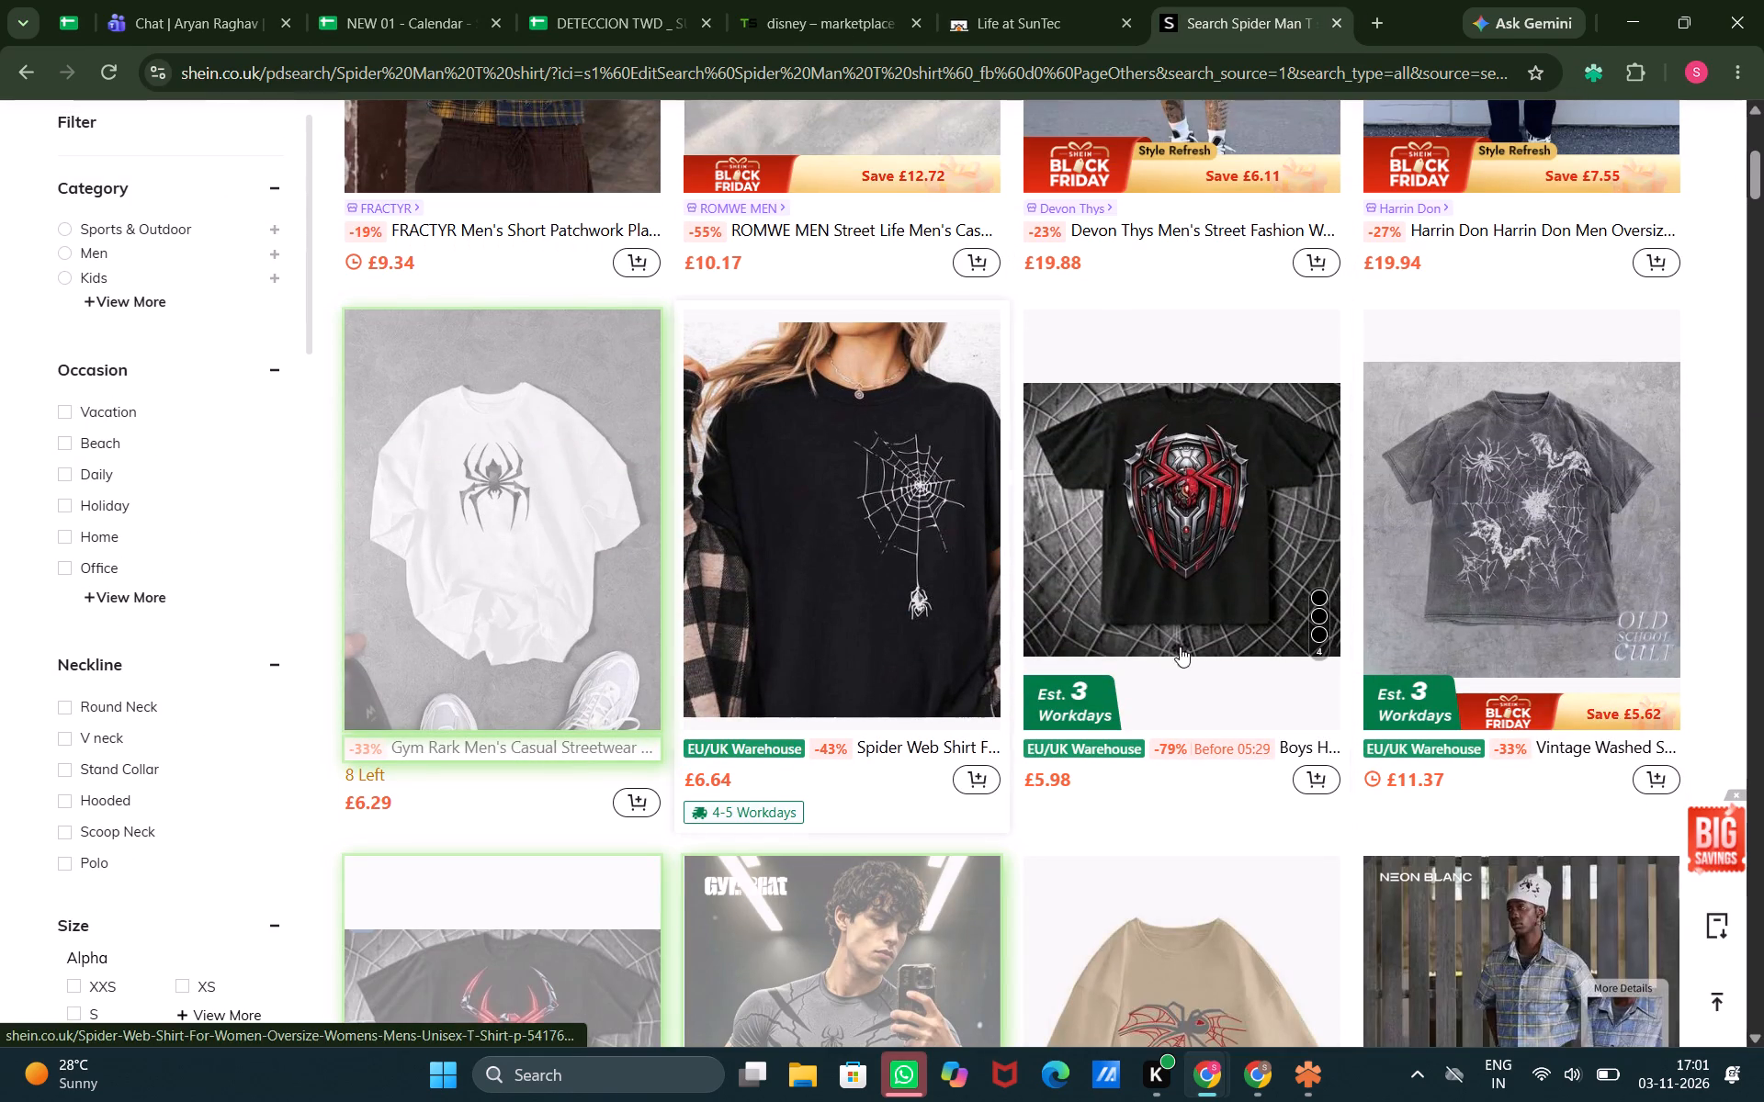
{"action": "right_click", "coordinate": [1298, 740]}
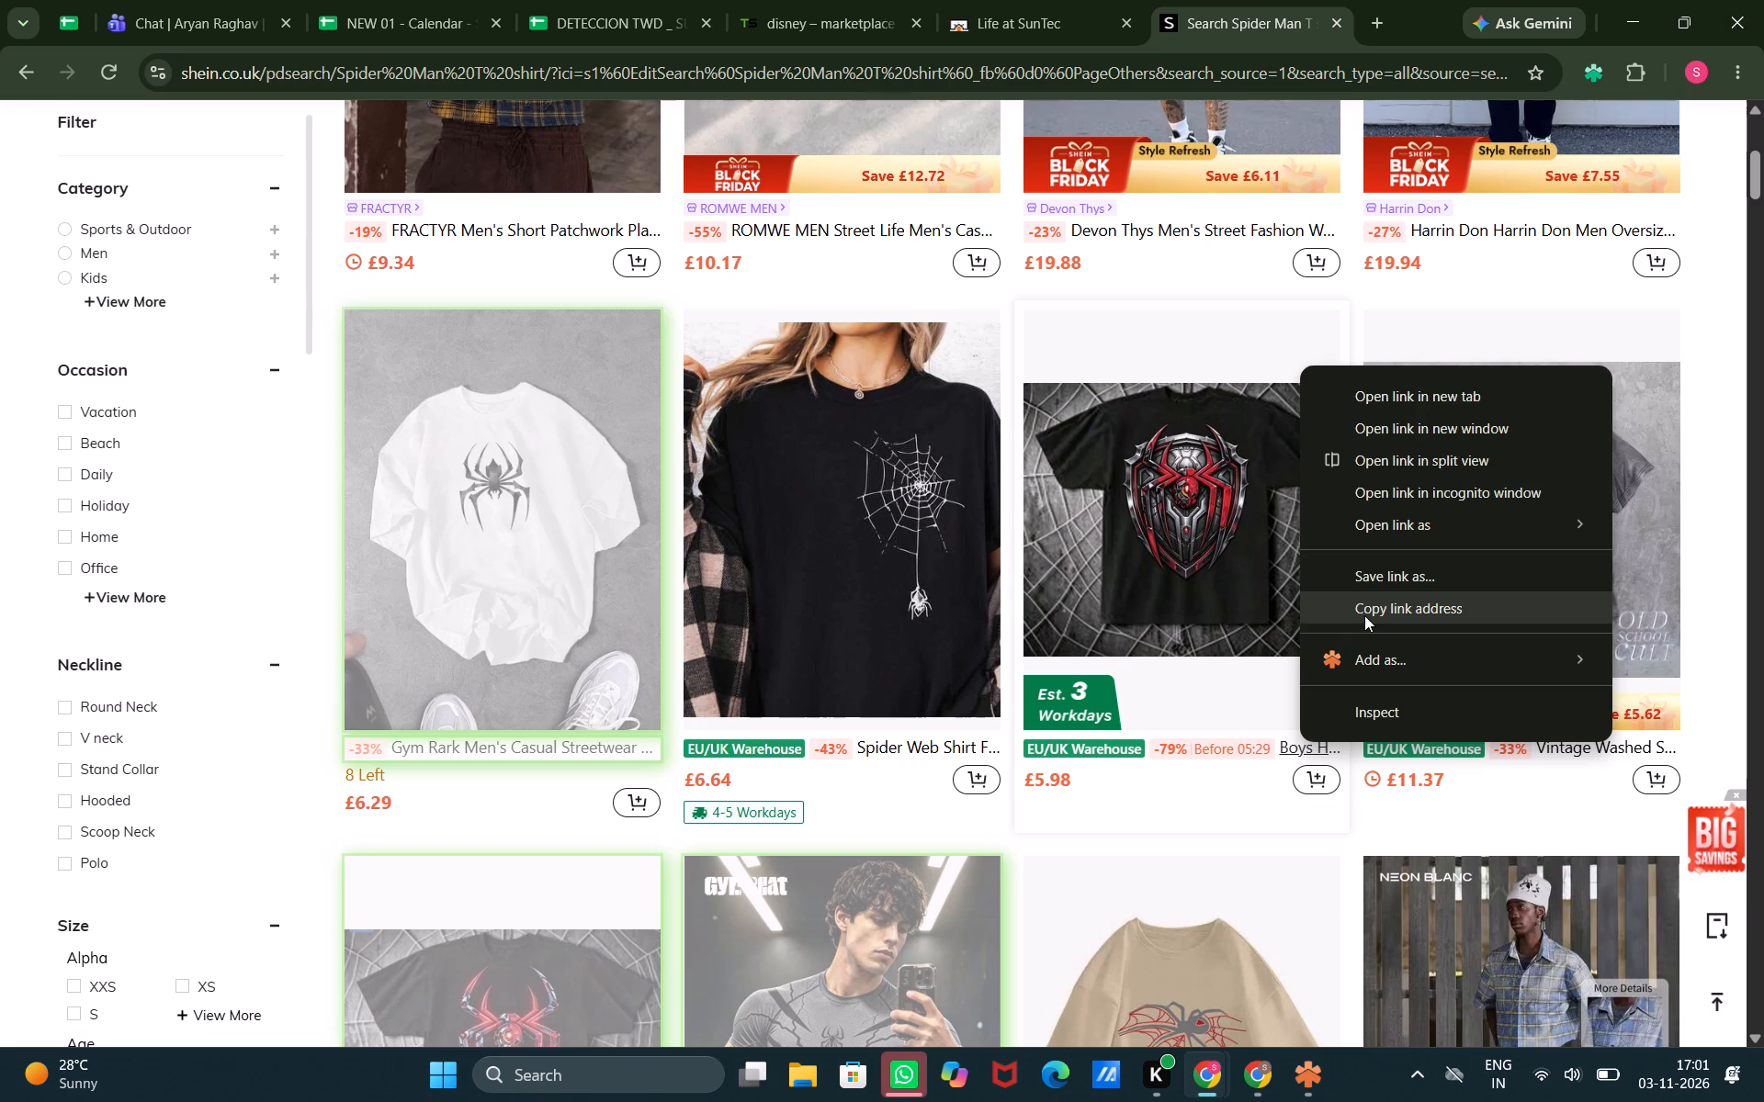
{"action": "left_click", "coordinate": [1364, 615]}
{"action": "key", "text": "ctrl+Tab"}
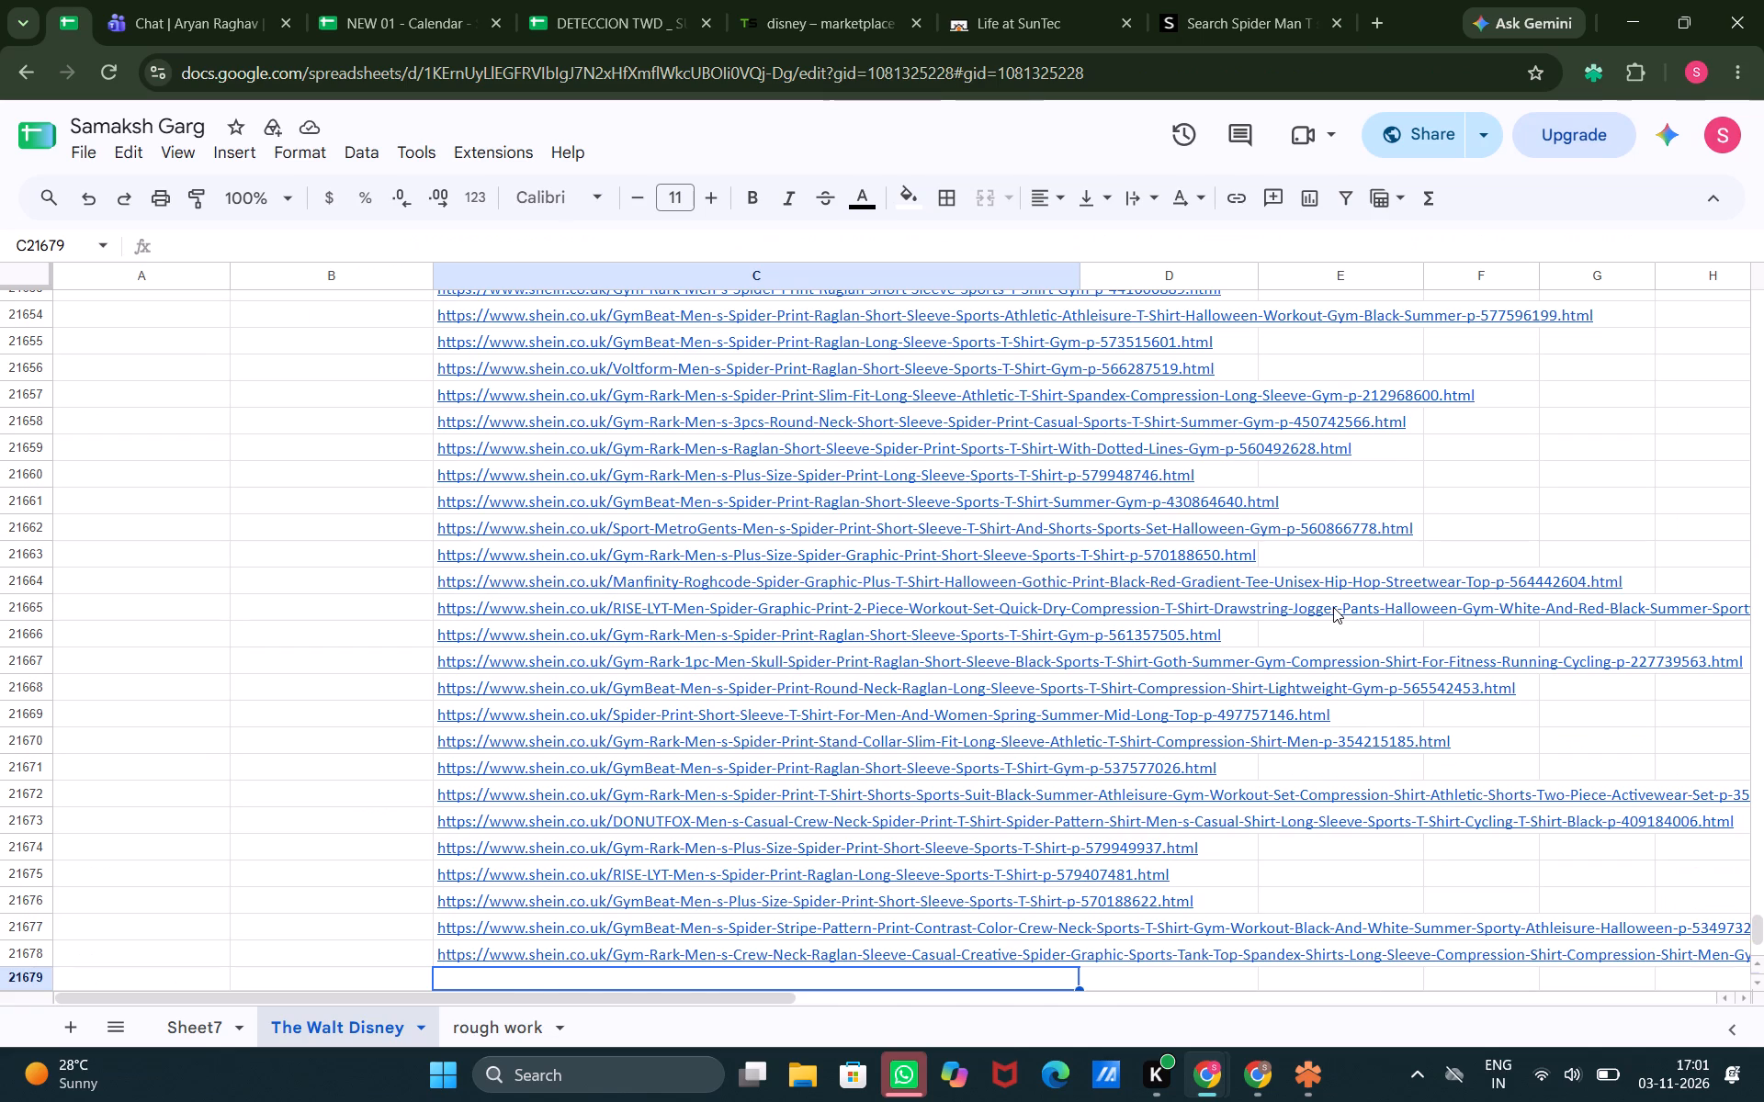
{"action": "key", "text": "ctrl+v"}
{"action": "key", "text": "Return"}
{"action": "key", "text": "Return"}
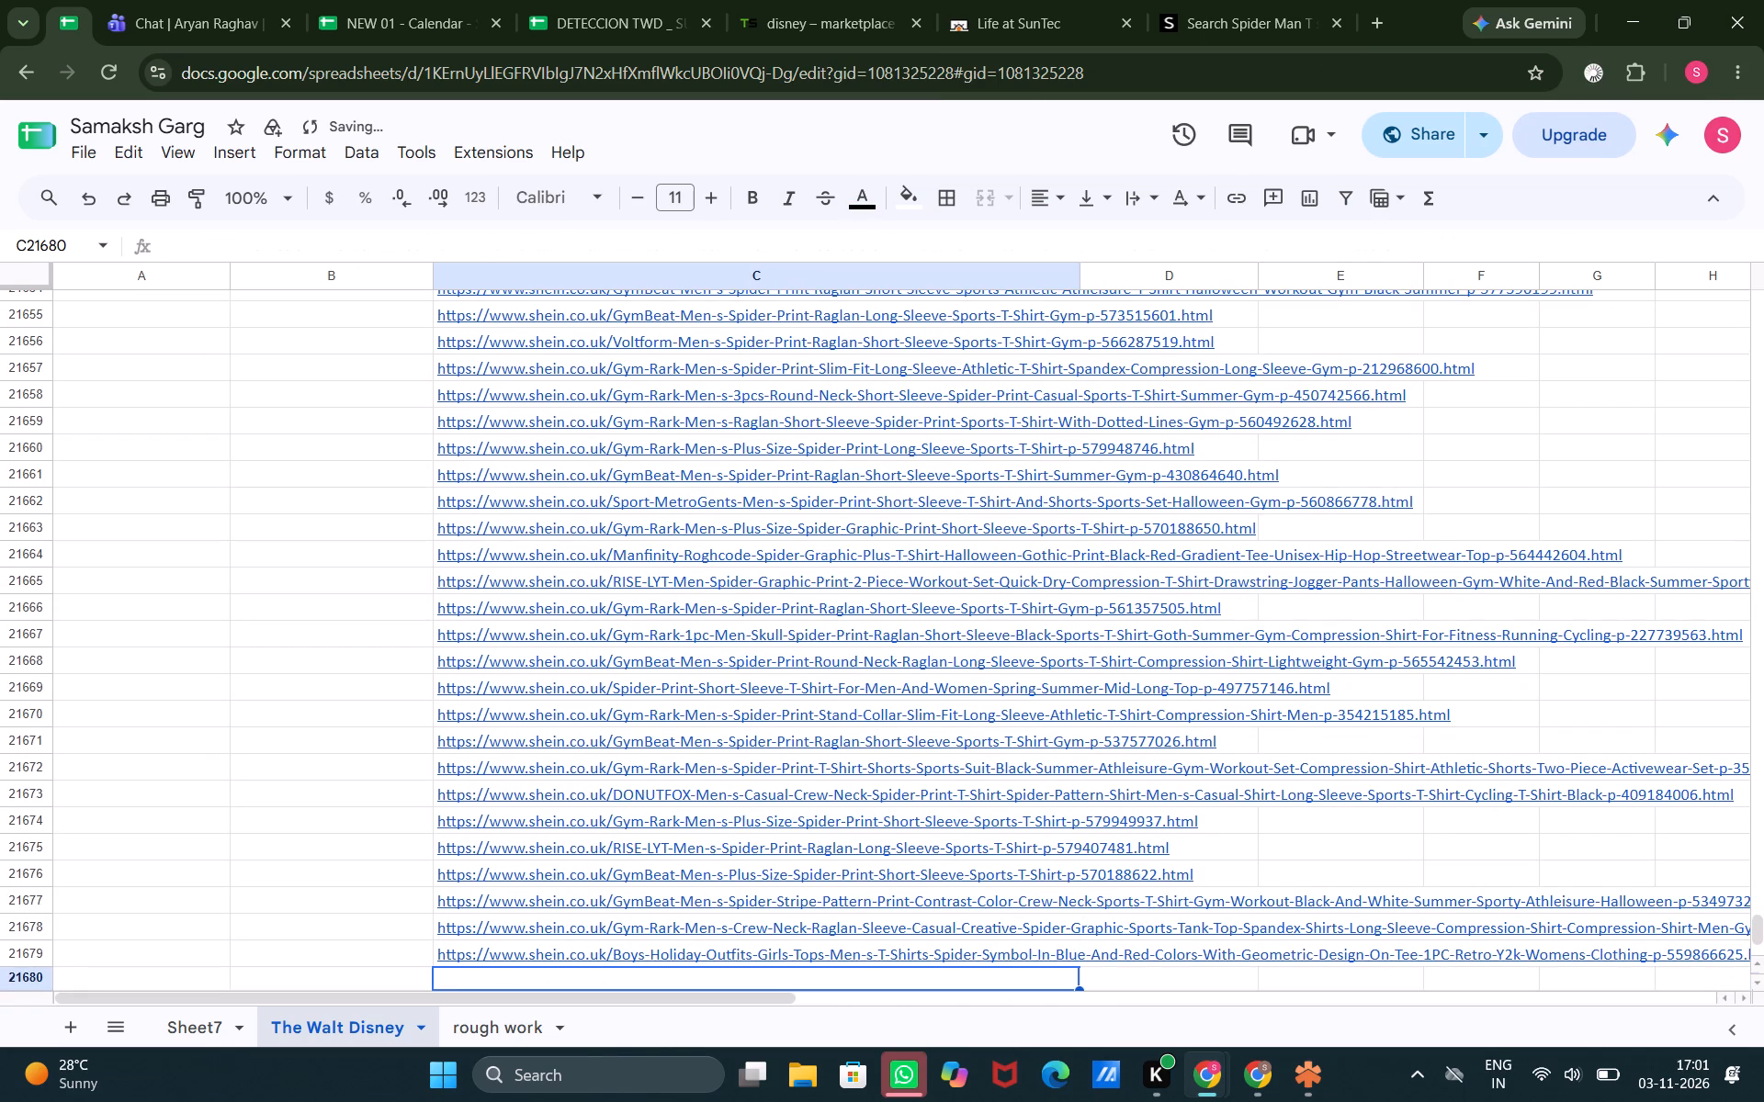
Copy the SHEIN link for the £7.99 GymBeat Men's Spider Pattern Casual T-shirt into cell C21680 of The Walt Disney sheet.
{"action": "key", "text": "ctrl+Tab"}
{"action": "key", "text": "ctrl+Tab"}
{"action": "key", "text": "ctrl+Tab"}
{"action": "key", "text": "ctrl+Tab"}
{"action": "key", "text": "ctrl+Tab"}
{"action": "key", "text": "ctrl+Tab"}
{"action": "scroll", "coordinate": [1333, 607], "scroll_direction": "down", "scroll_amount": 4}
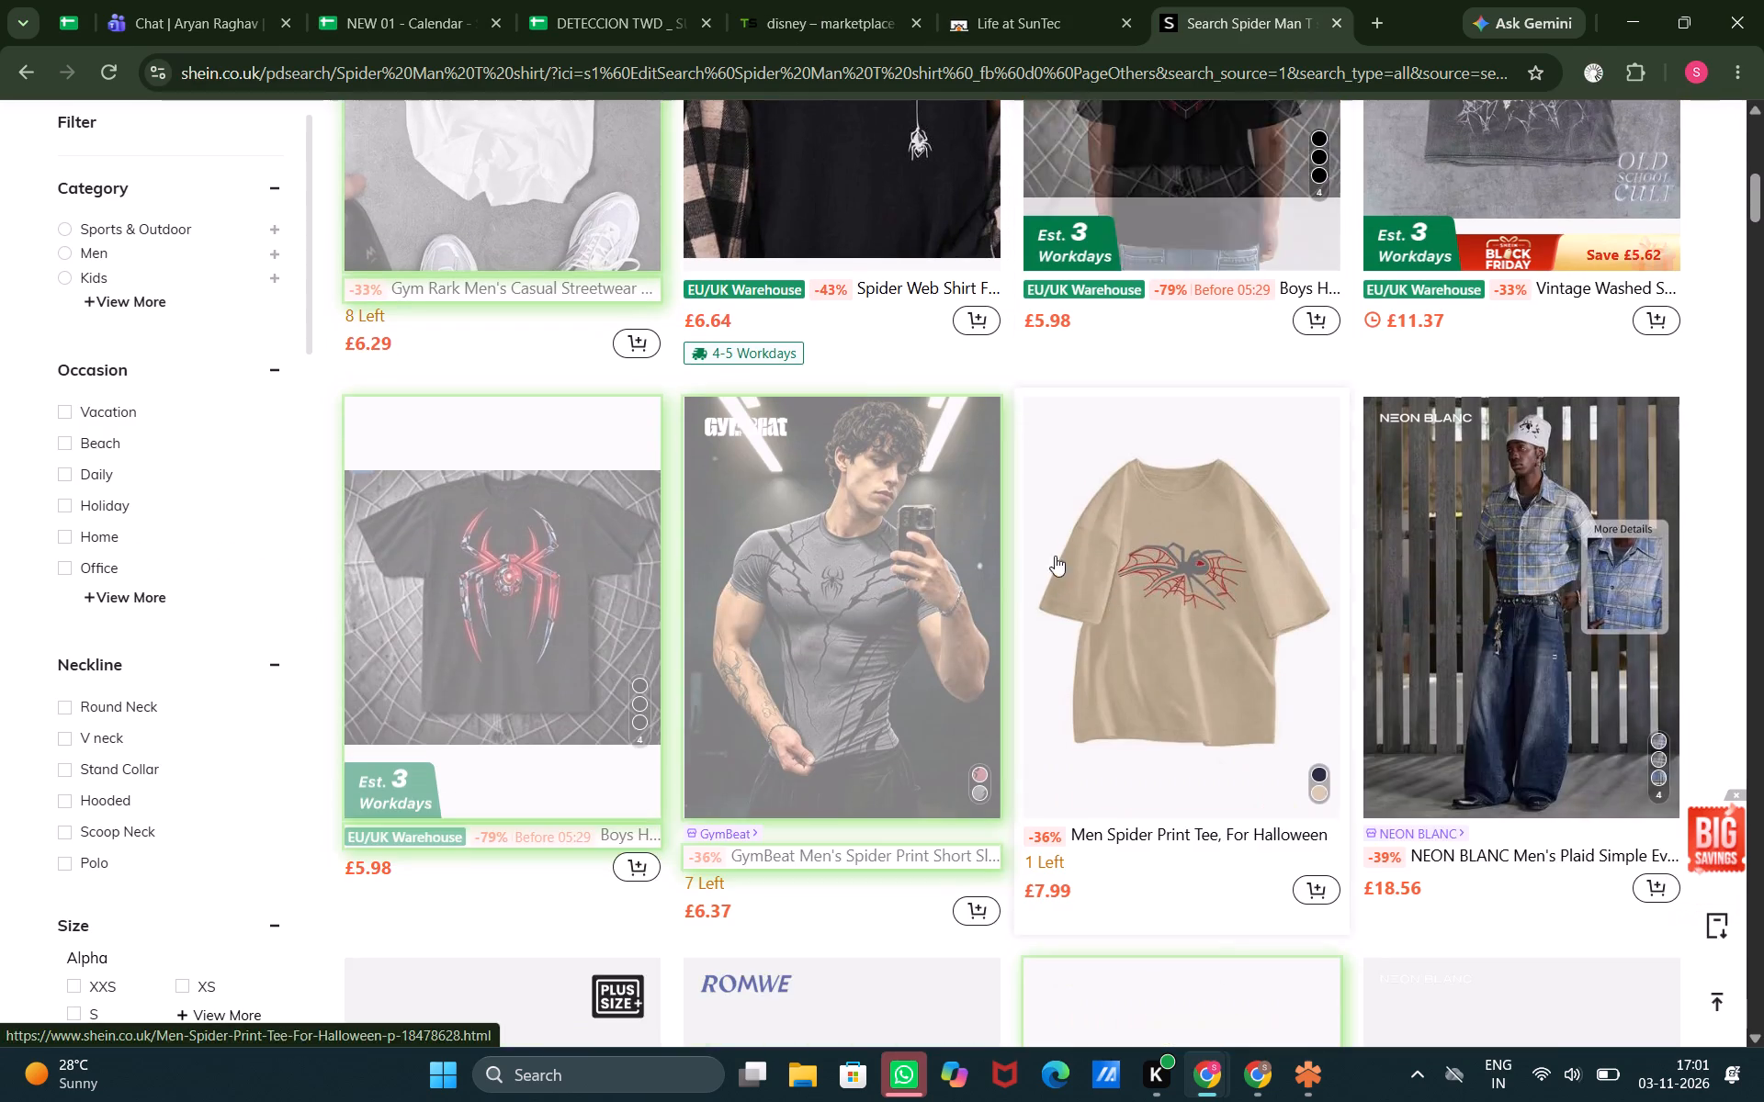
{"action": "scroll", "coordinate": [1638, 516], "scroll_direction": "down", "scroll_amount": 5}
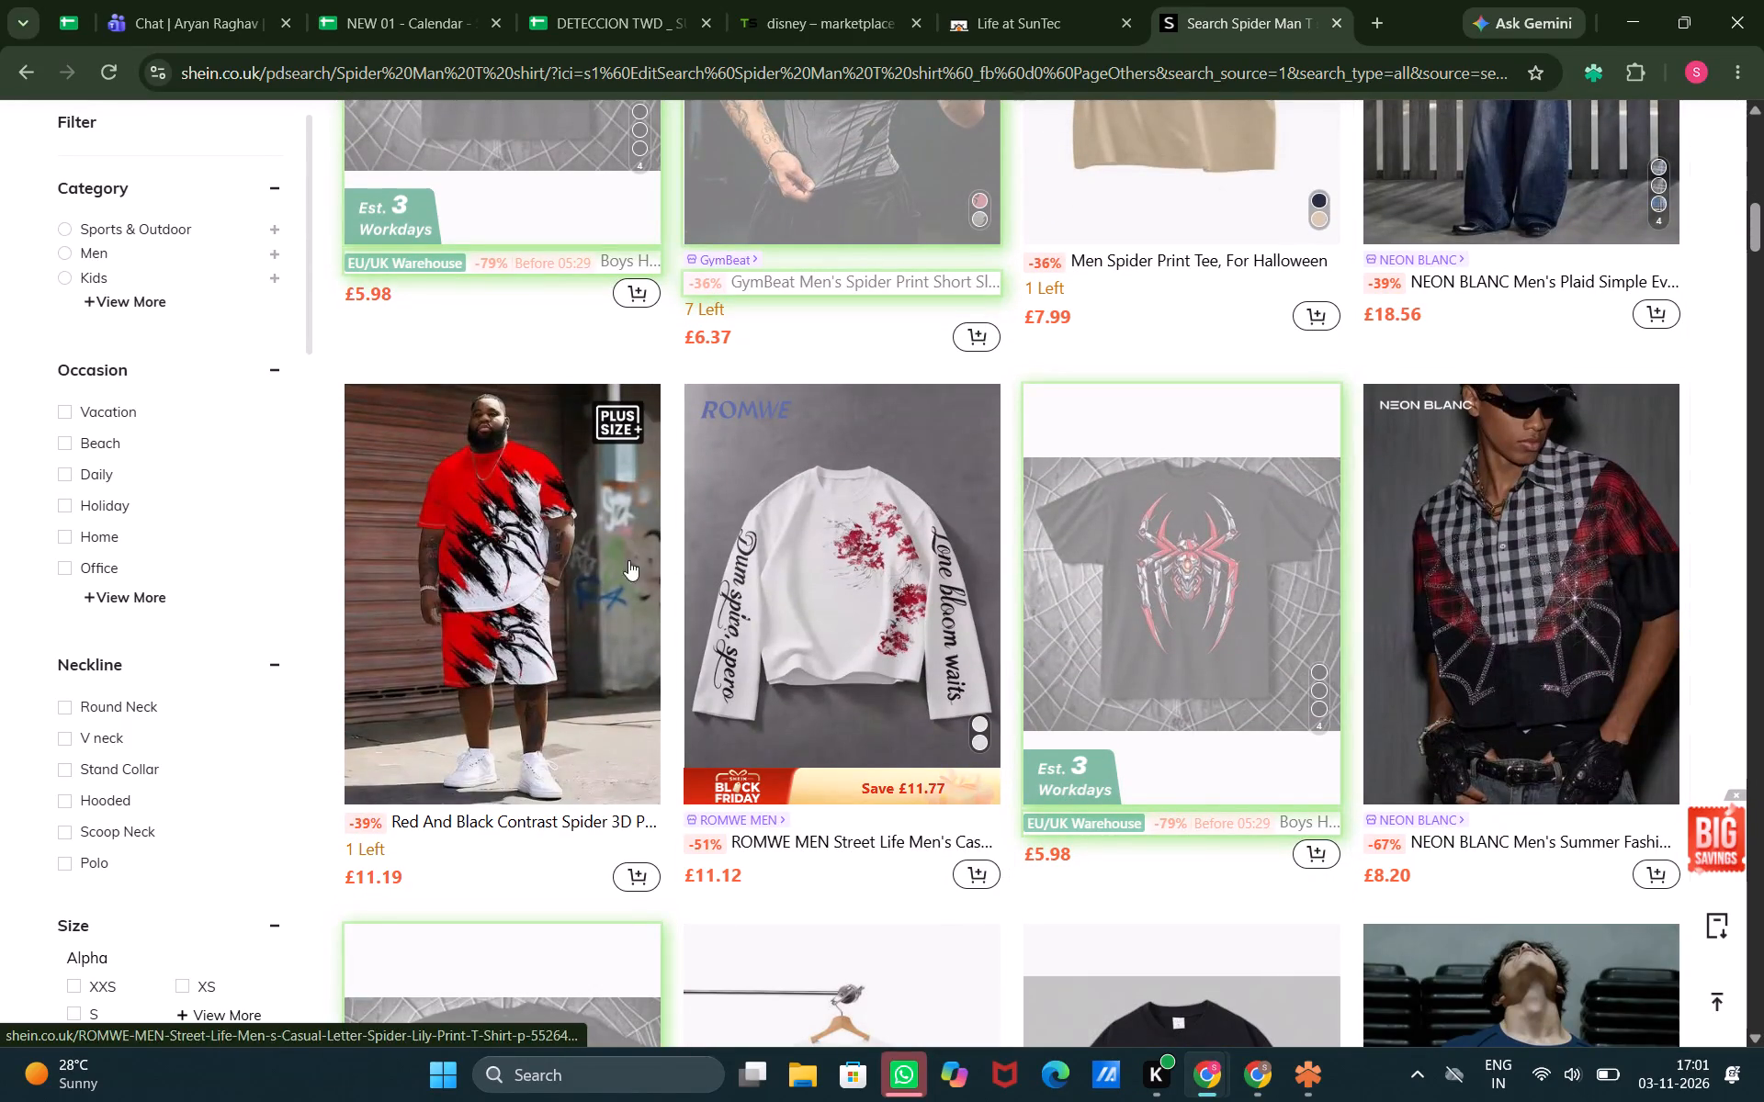
{"action": "scroll", "coordinate": [572, 574], "scroll_direction": "down", "scroll_amount": 5}
{"action": "scroll", "coordinate": [1573, 609], "scroll_direction": "down", "scroll_amount": 4}
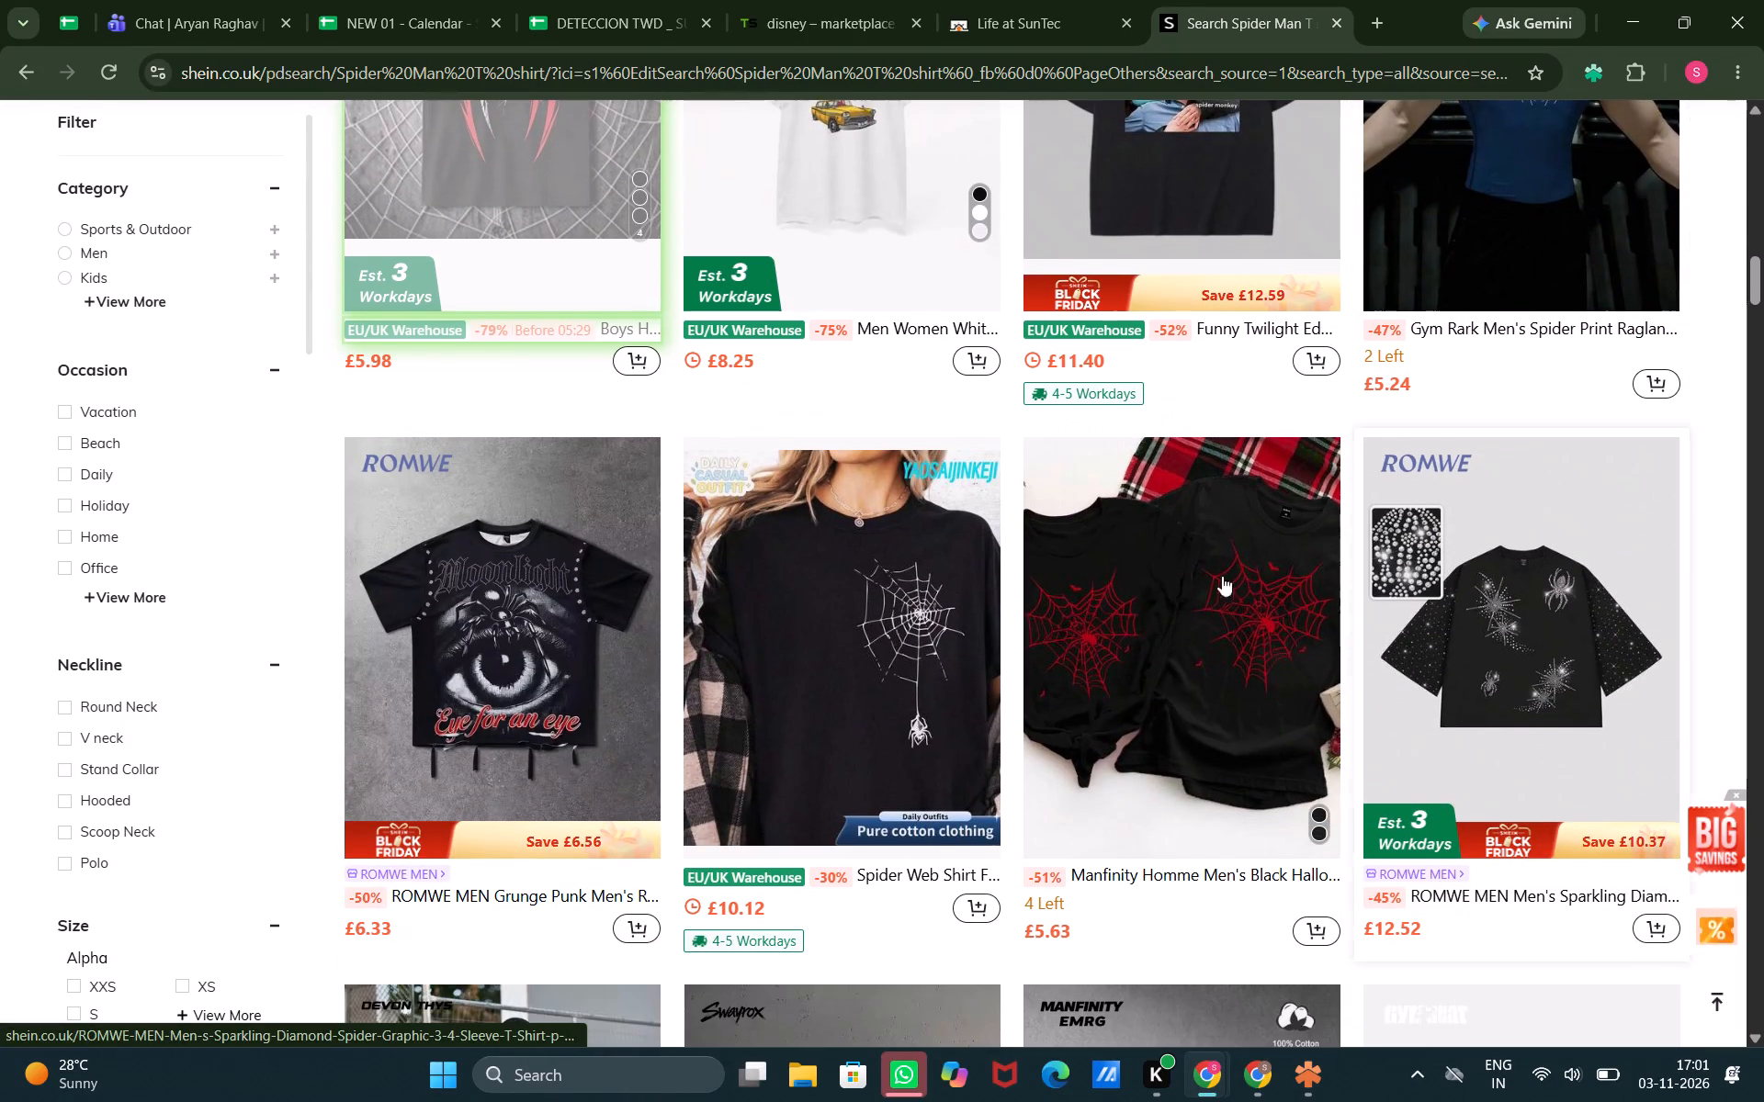
{"action": "scroll", "coordinate": [326, 636], "scroll_direction": "down", "scroll_amount": 6}
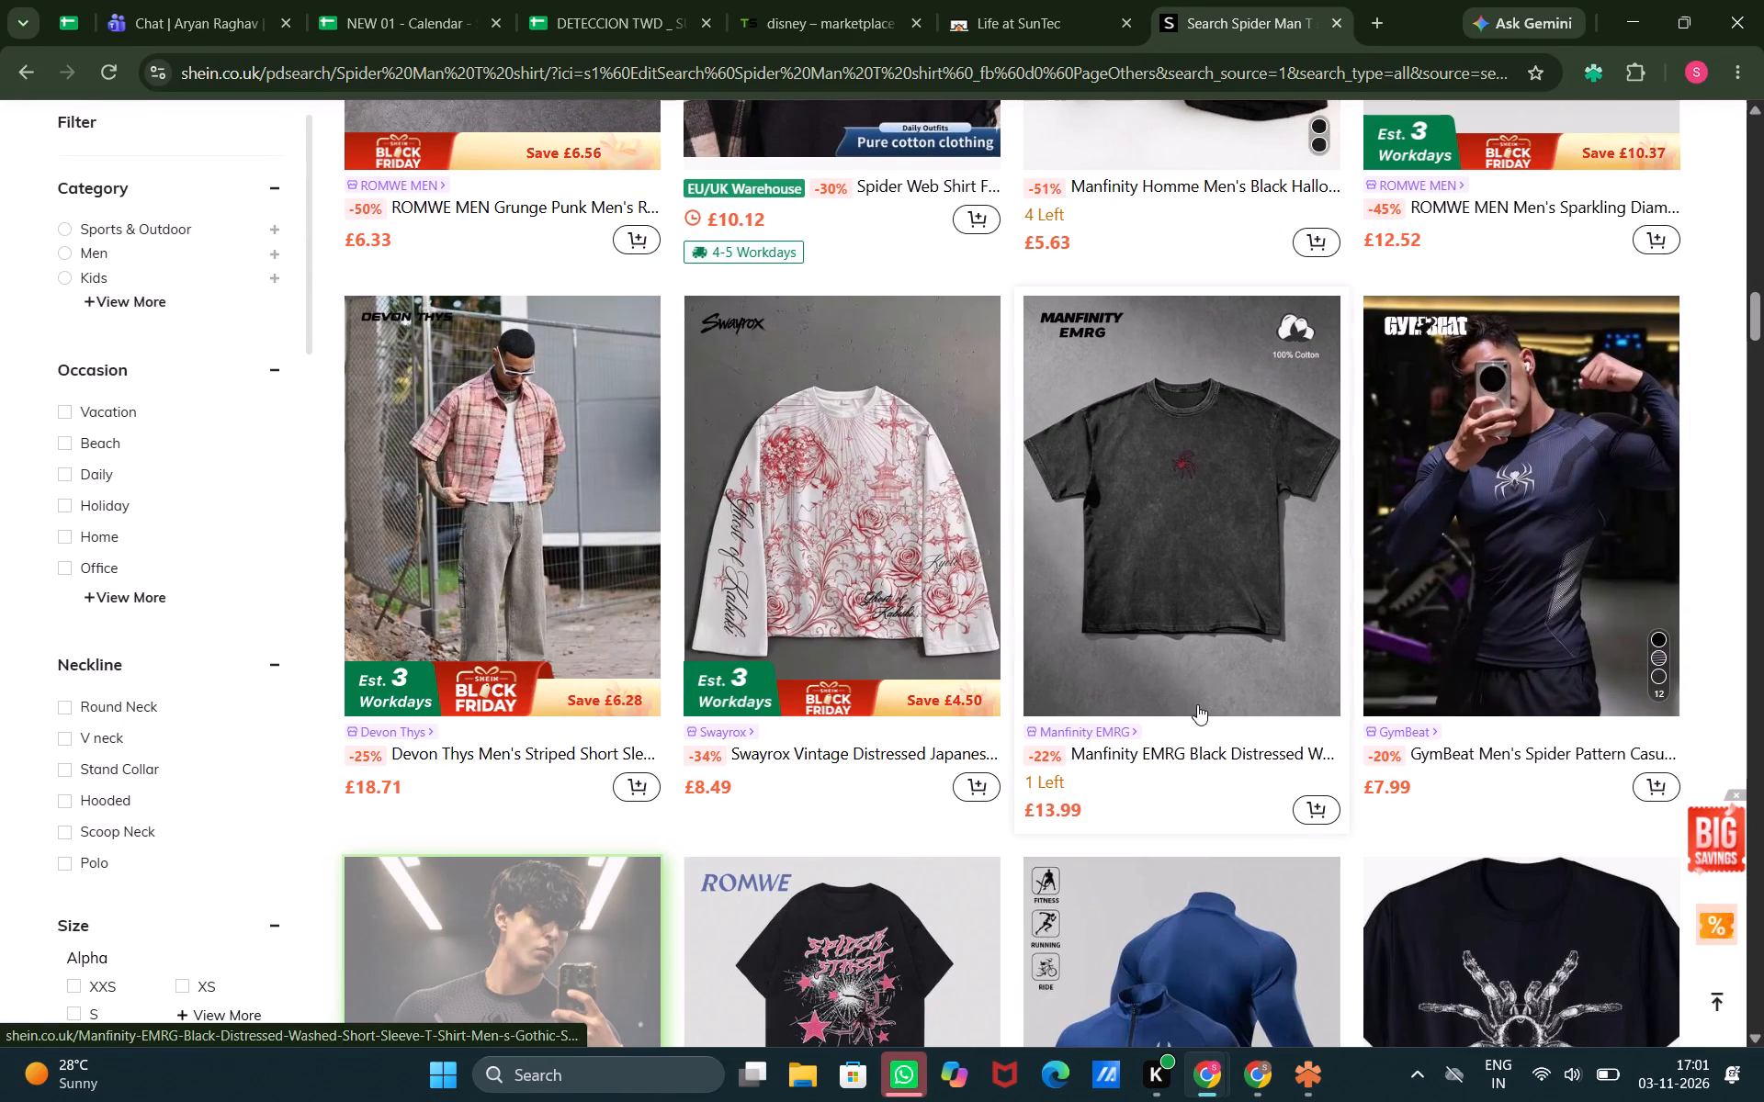
{"action": "right_click", "coordinate": [1563, 748]}
{"action": "left_click", "coordinate": [1450, 620]}
{"action": "key", "text": "ctrl+Tab"}
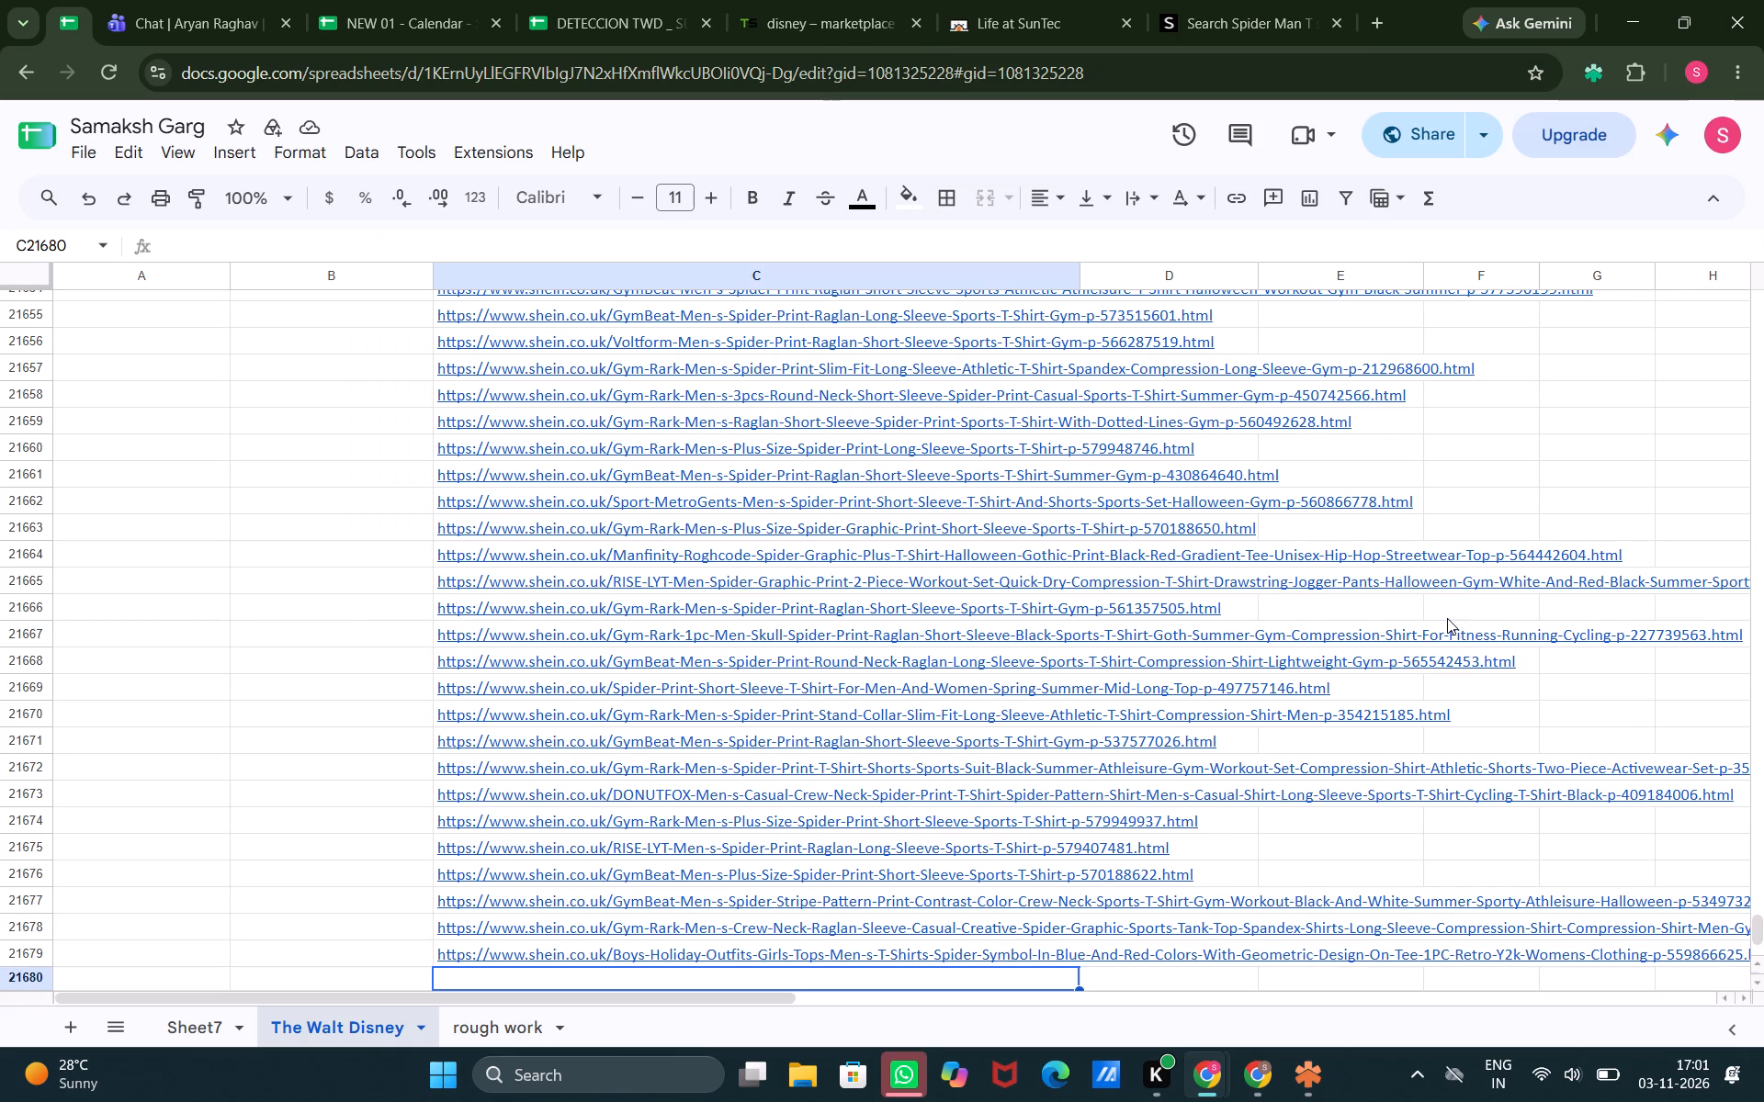
{"action": "key", "text": "ctrl+v"}
{"action": "key", "text": "Return"}
{"action": "key", "text": "Return"}
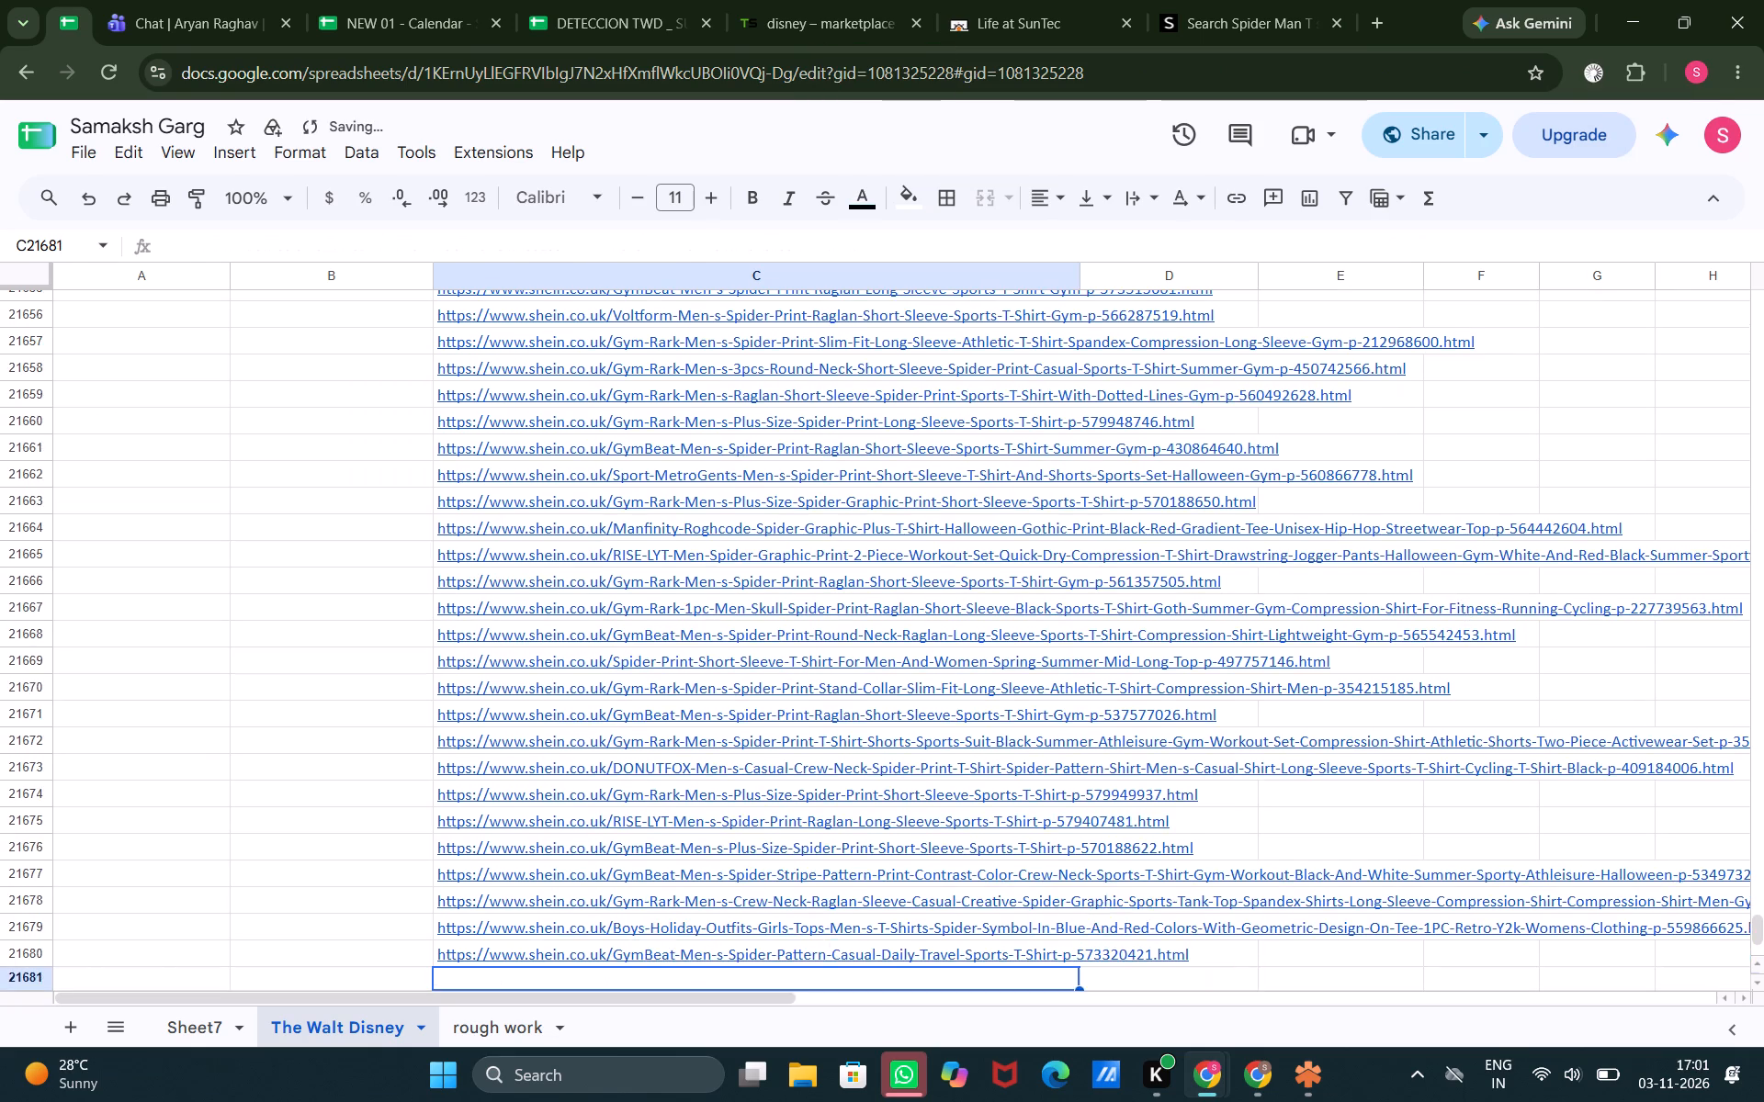
Return to the SHEIN results and look through the further listings on this page for more Spider-Man style T-shirts.
{"action": "key", "text": "ctrl+Tab"}
{"action": "key", "text": "ctrl+Tab"}
{"action": "key", "text": "ctrl+Tab"}
{"action": "key", "text": "ctrl+Tab"}
{"action": "key", "text": "ctrl+Tab"}
{"action": "key", "text": "ctrl+Tab"}
{"action": "scroll", "coordinate": [1480, 624], "scroll_direction": "down", "scroll_amount": 4}
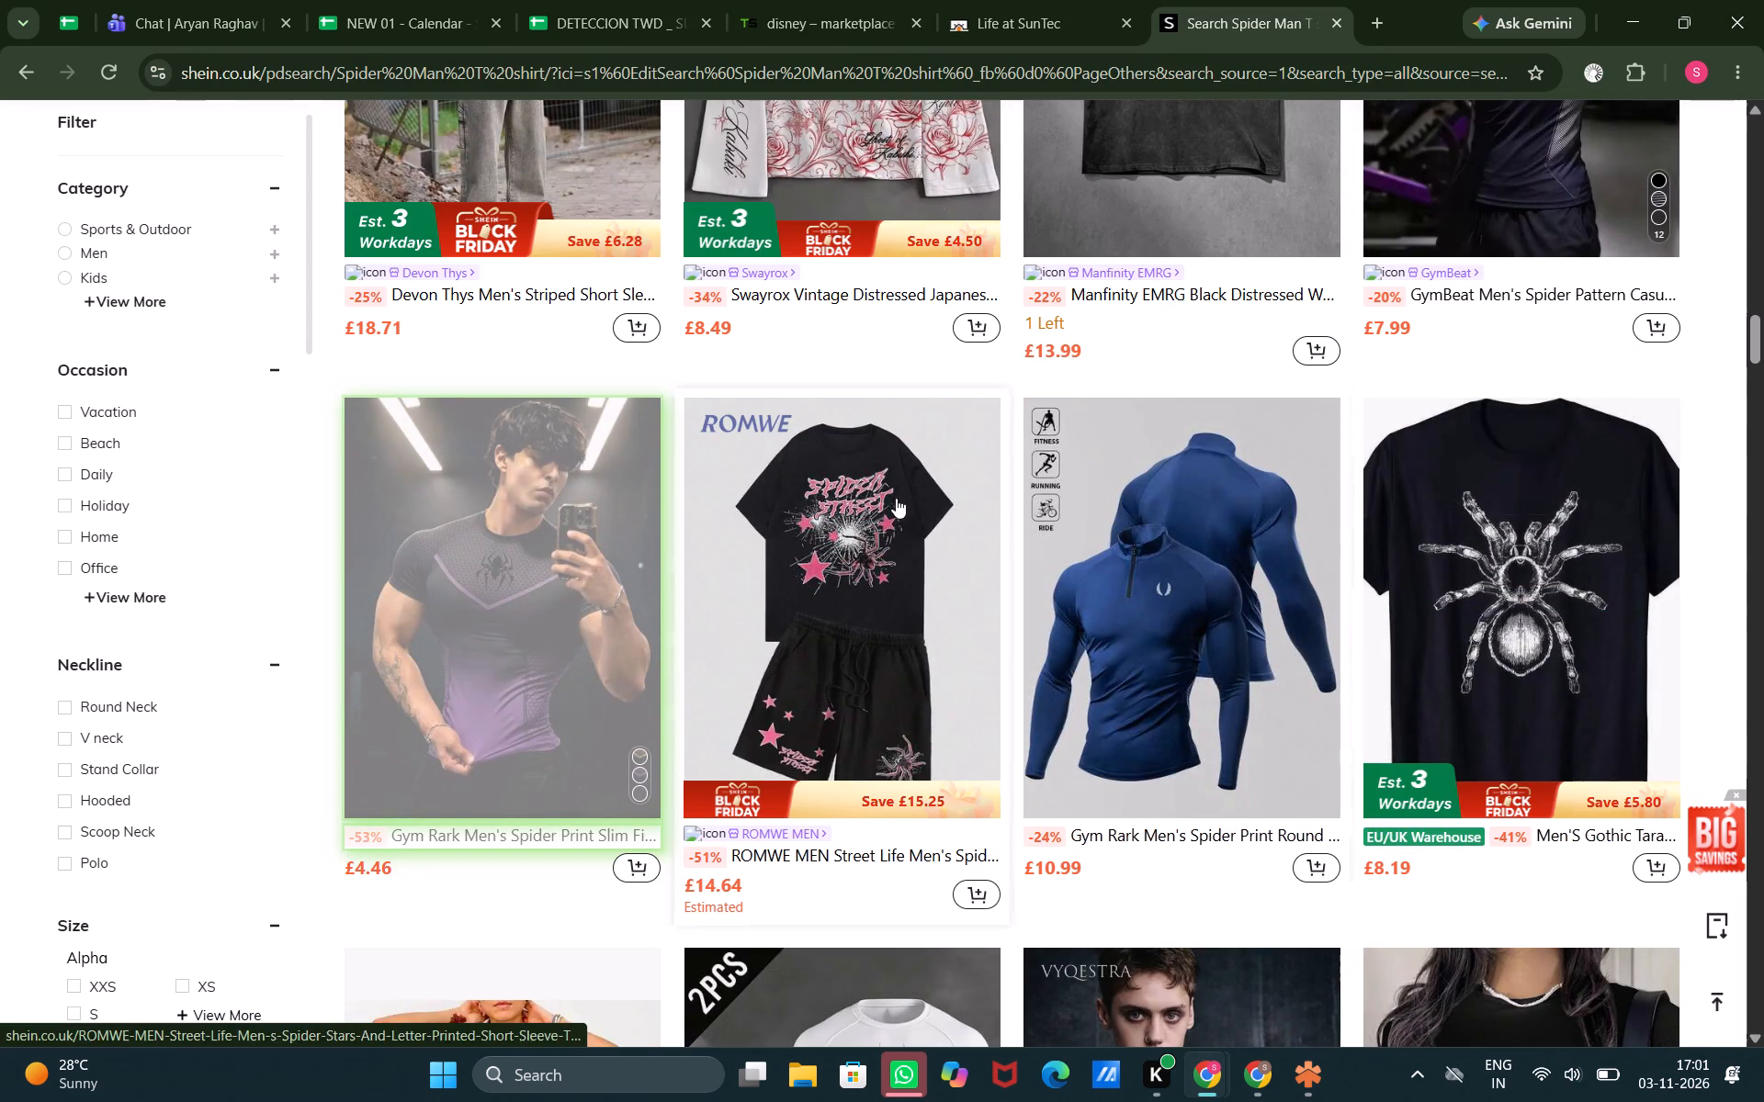
{"action": "scroll", "coordinate": [593, 569], "scroll_direction": "down", "scroll_amount": 6}
{"action": "scroll", "coordinate": [1572, 514], "scroll_direction": "down", "scroll_amount": 4}
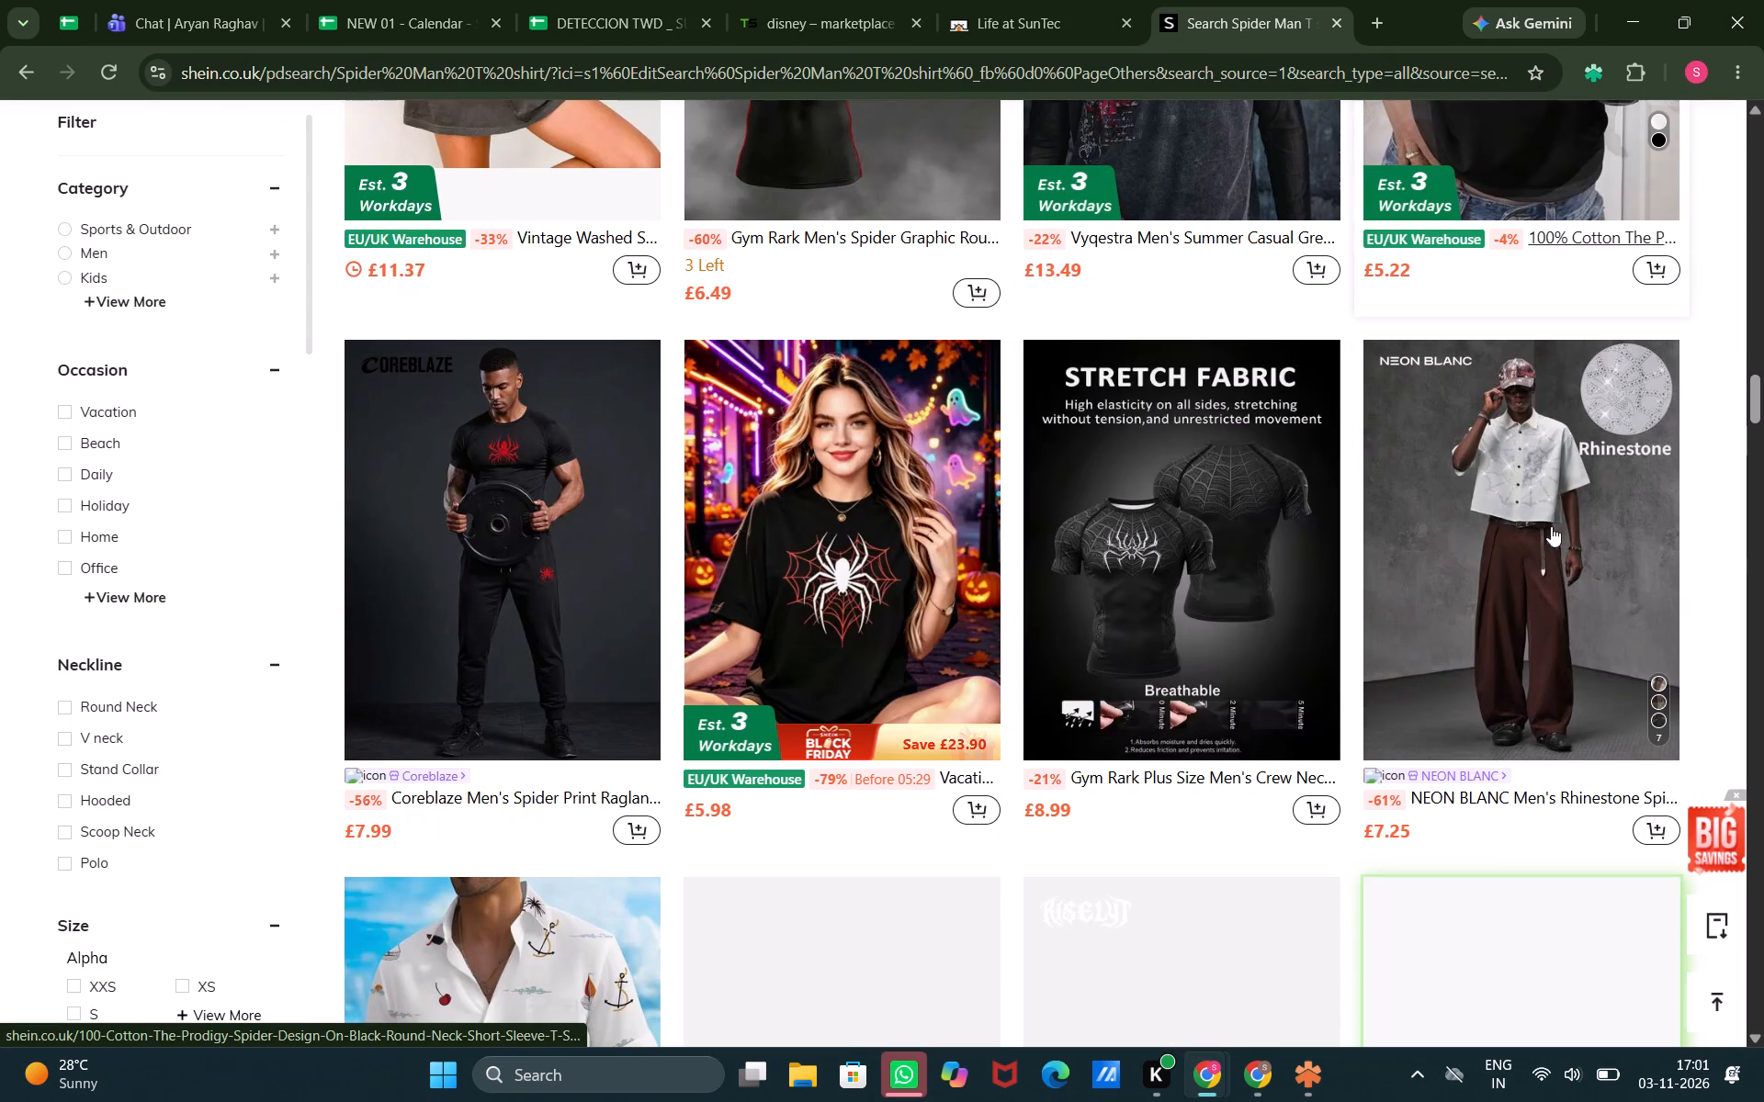
{"action": "scroll", "coordinate": [1487, 560], "scroll_direction": "down", "scroll_amount": 6}
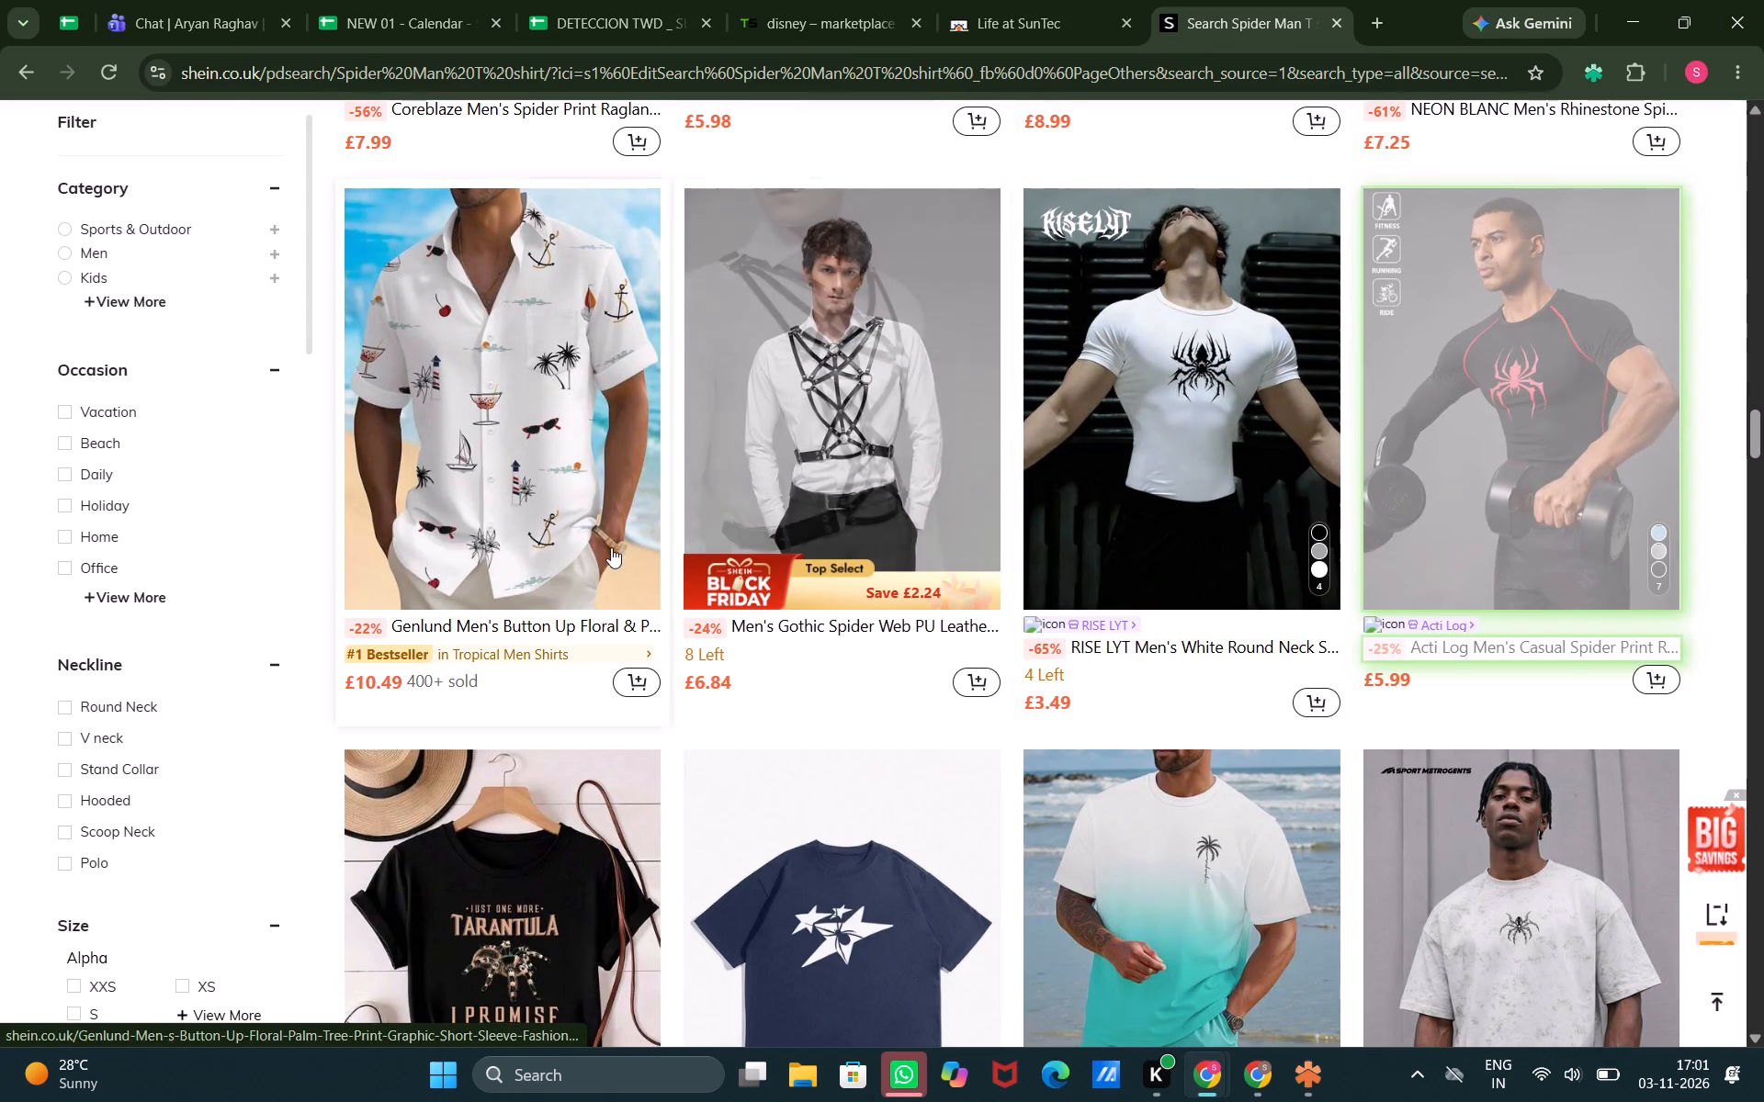
{"action": "scroll", "coordinate": [537, 546], "scroll_direction": "down", "scroll_amount": 3}
{"action": "scroll", "coordinate": [1531, 506], "scroll_direction": "down", "scroll_amount": 5}
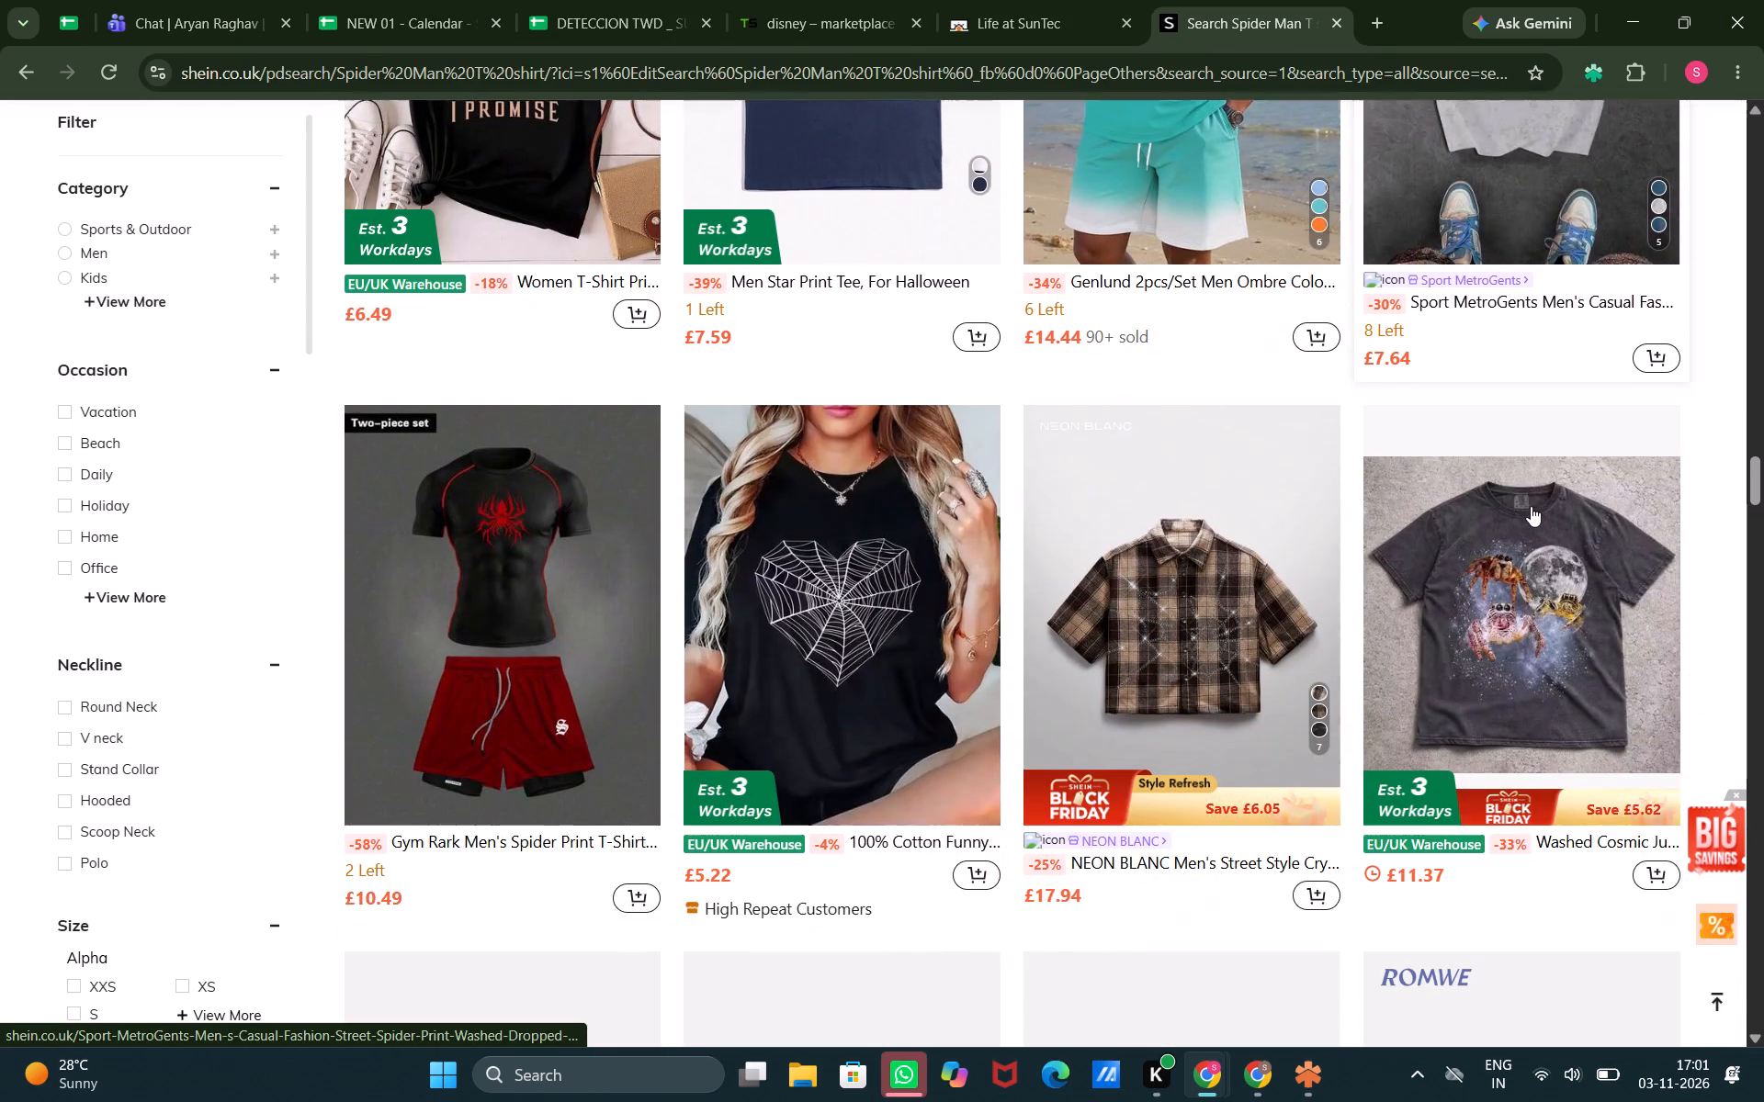
{"action": "scroll", "coordinate": [644, 585], "scroll_direction": "down", "scroll_amount": 5}
{"action": "scroll", "coordinate": [634, 588], "scroll_direction": "up", "scroll_amount": 5}
{"action": "scroll", "coordinate": [634, 588], "scroll_direction": "down", "scroll_amount": 5}
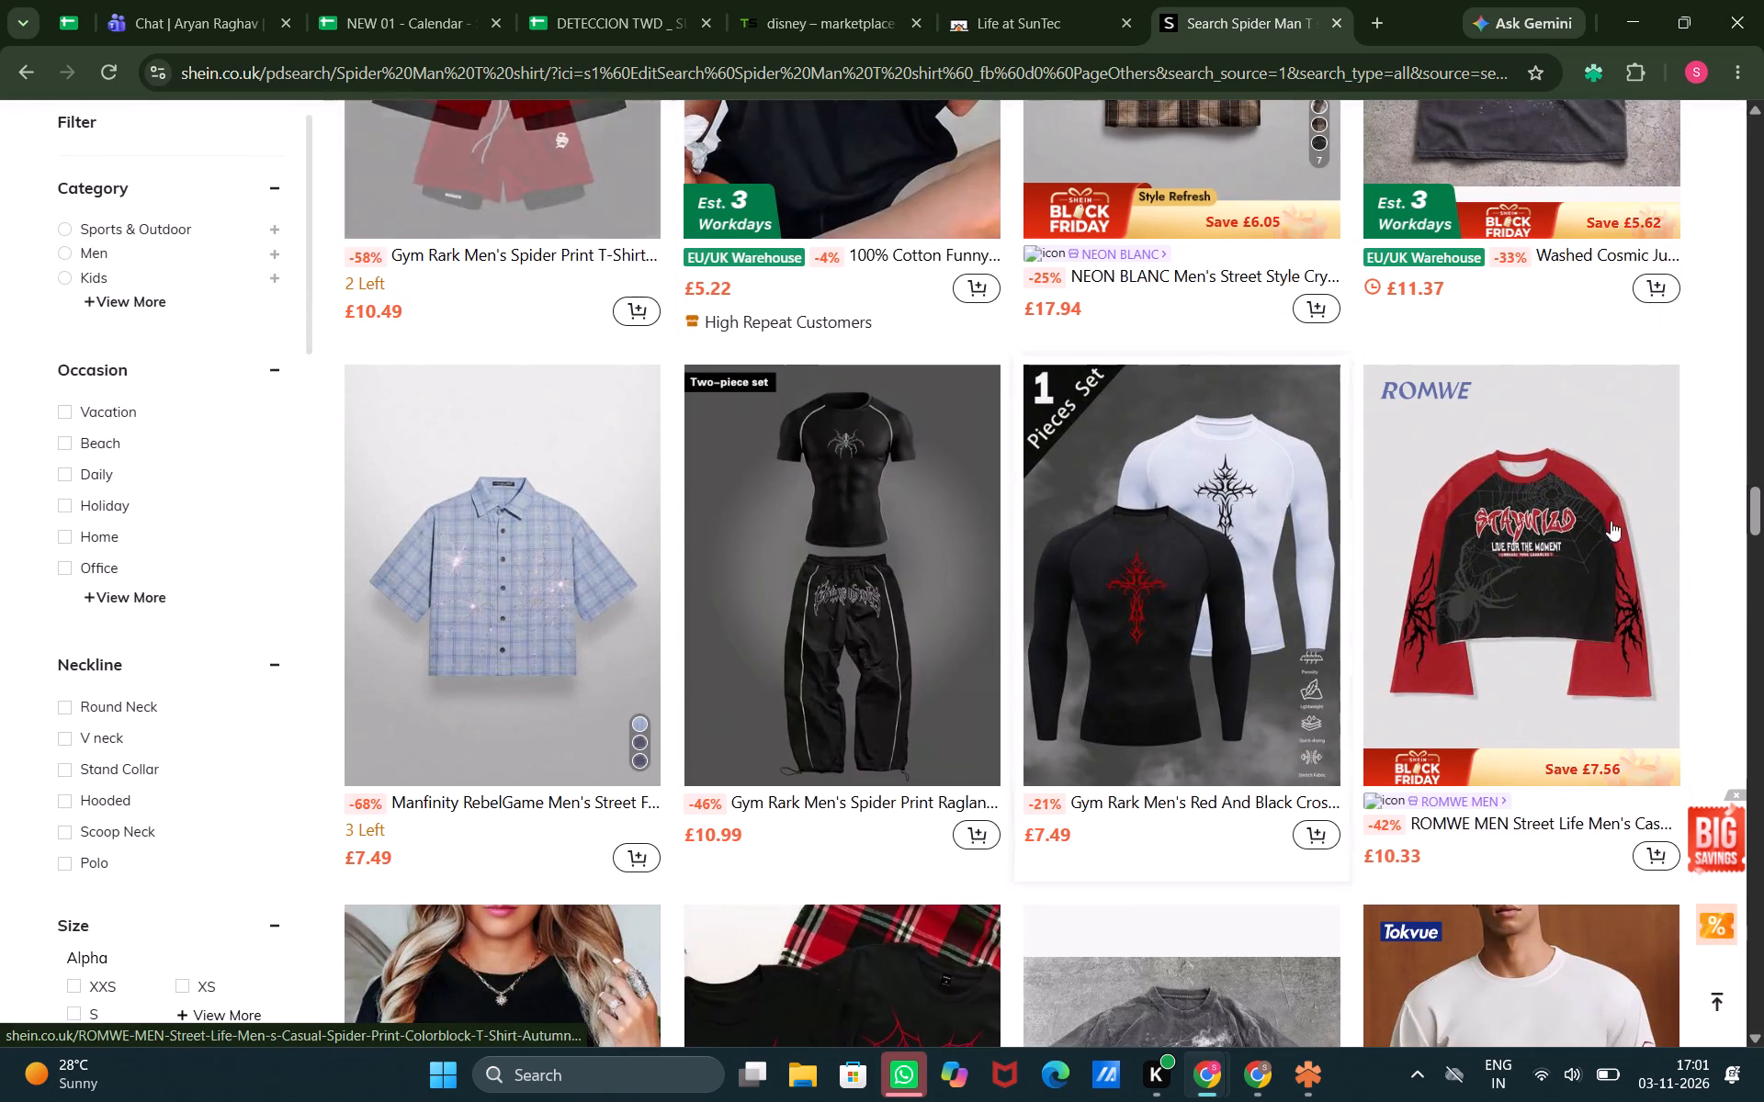
{"action": "scroll", "coordinate": [1406, 568], "scroll_direction": "down", "scroll_amount": 5}
{"action": "scroll", "coordinate": [366, 583], "scroll_direction": "down", "scroll_amount": 6}
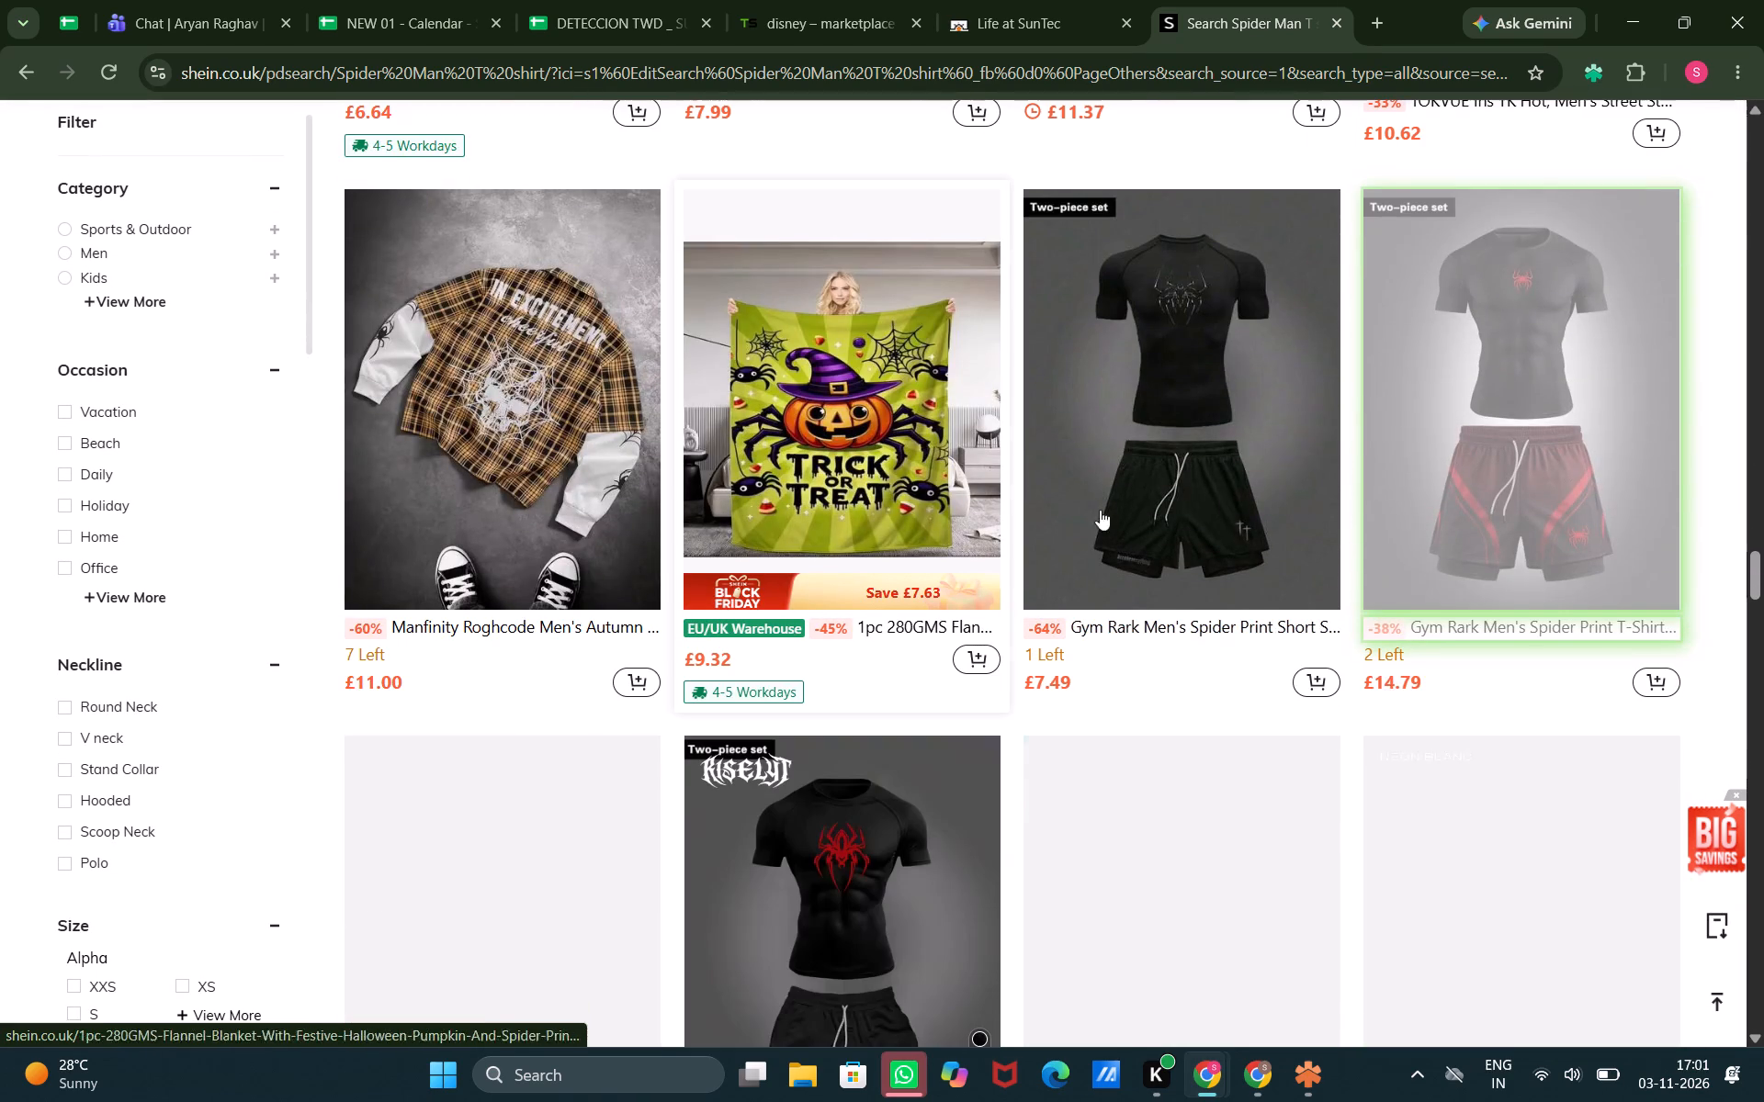
Copy the SHEIN link for the £7.49 Gym Rark Men's Spider Print Short Sleeve shirt and shorts set into cell C21681 of The Walt Disney sheet.
{"action": "scroll", "coordinate": [1465, 466], "scroll_direction": "down", "scroll_amount": 1}
{"action": "right_click", "coordinate": [1193, 519]}
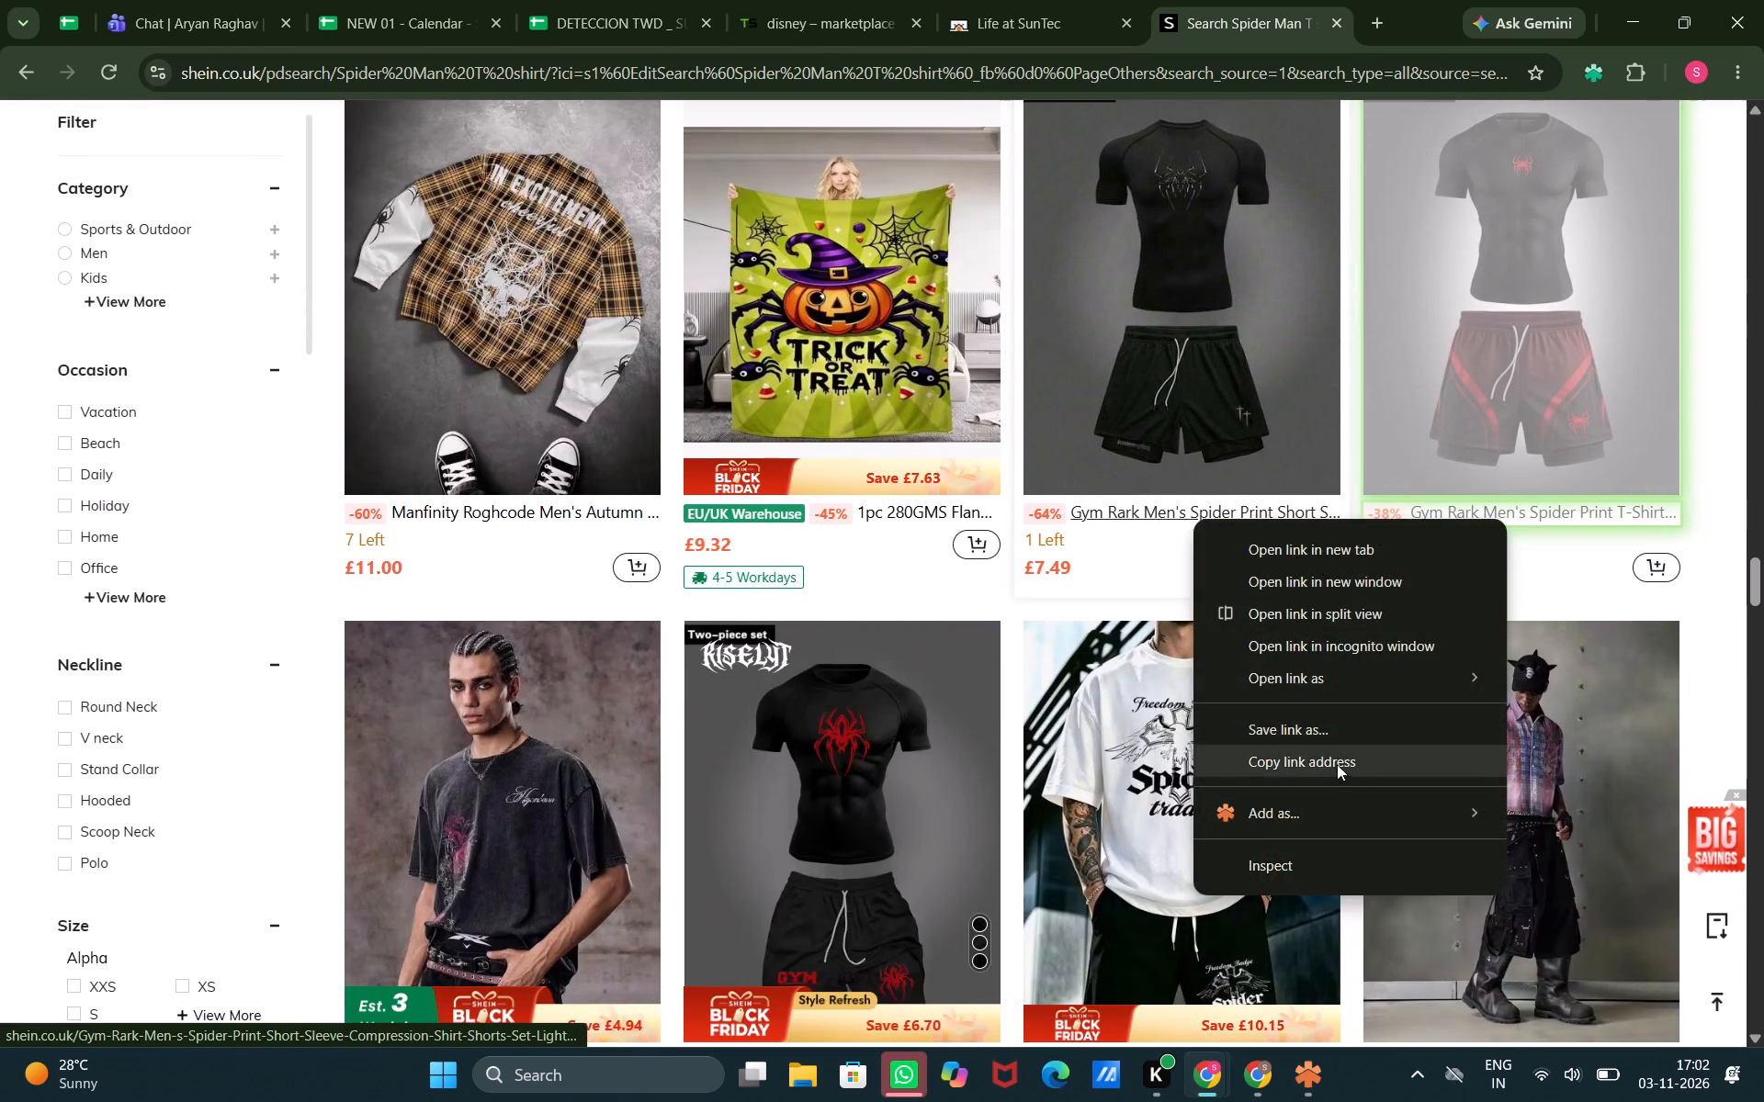
{"action": "left_click", "coordinate": [1337, 765]}
{"action": "key", "text": "ctrl+Tab"}
{"action": "key", "text": "ctrl+v"}
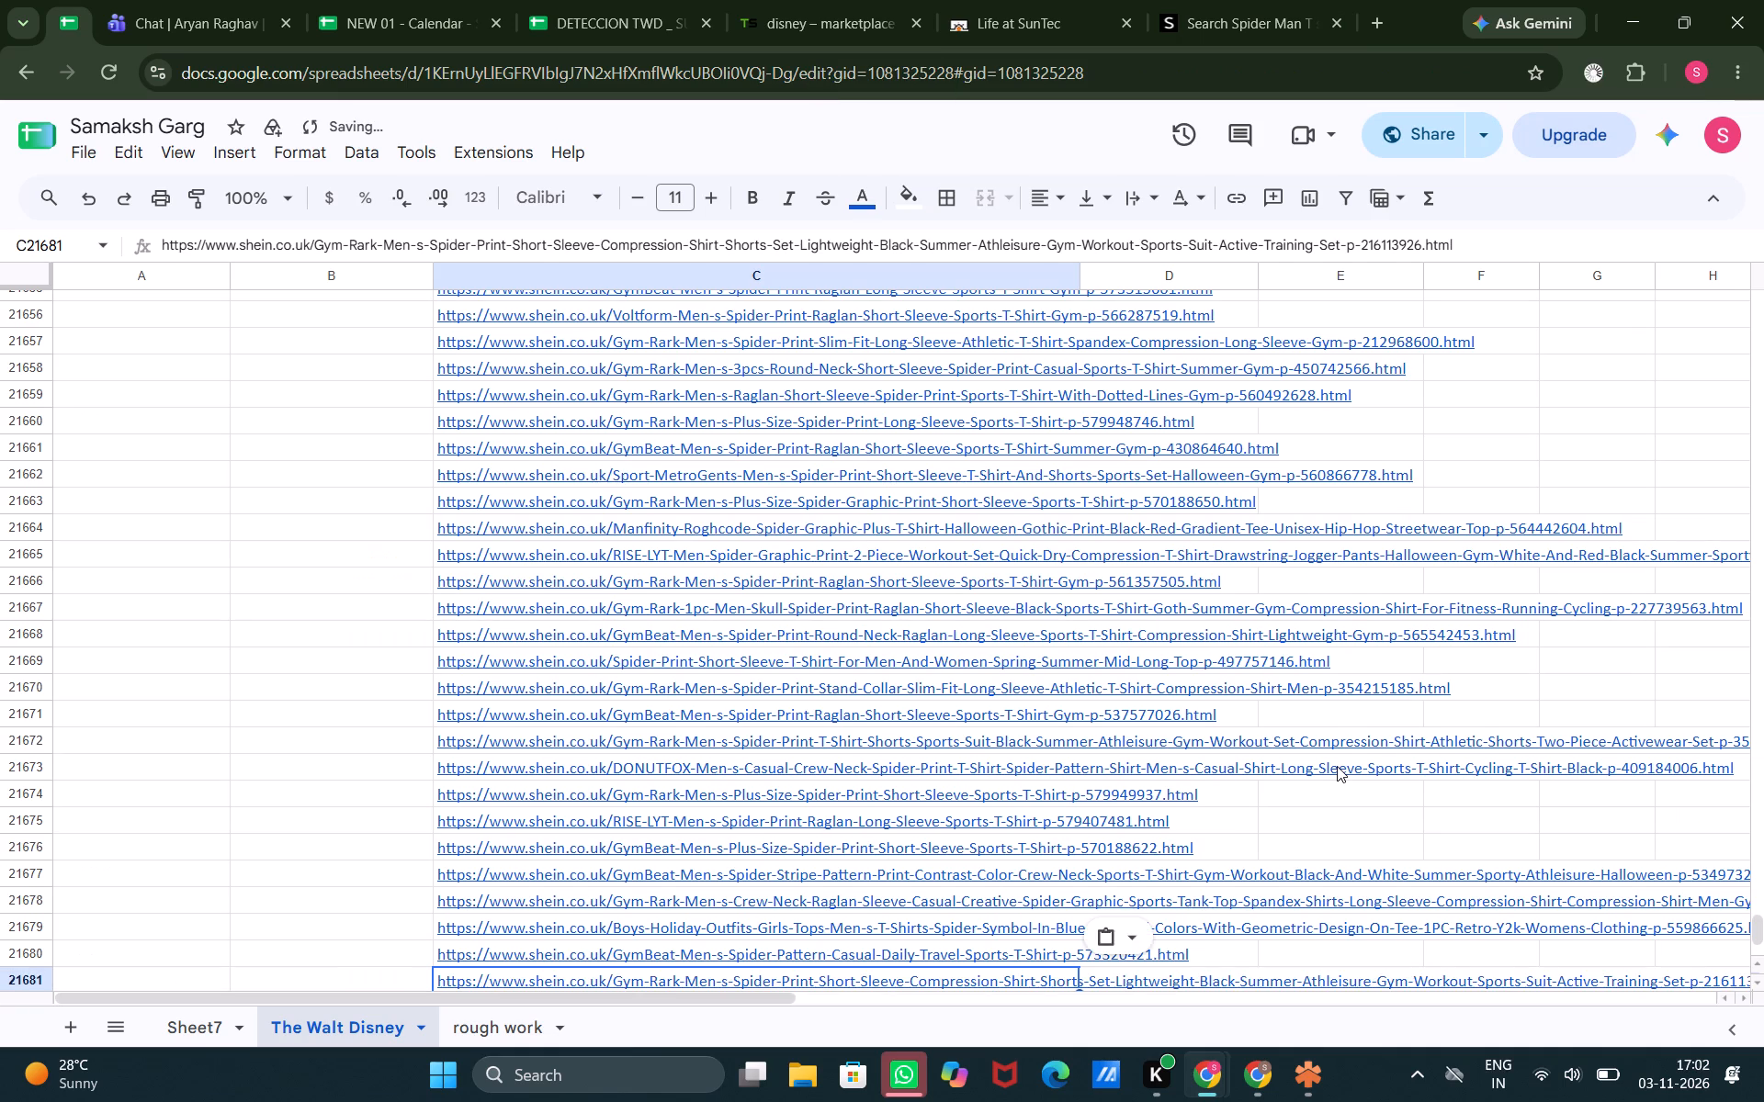
{"action": "key", "text": "Return"}
{"action": "key", "text": "Return"}
Copy the SHEIN link for the £15.29 RISE LYT Men's Spider Print T-Shirt and shorts set into cell C21682 of The Walt Disney sheet.
{"action": "key", "text": "ctrl+Tab"}
{"action": "key", "text": "ctrl+Tab"}
{"action": "key", "text": "ctrl+Tab"}
{"action": "key", "text": "ctrl+Tab"}
{"action": "key", "text": "ctrl+Tab"}
{"action": "key", "text": "ctrl+Tab"}
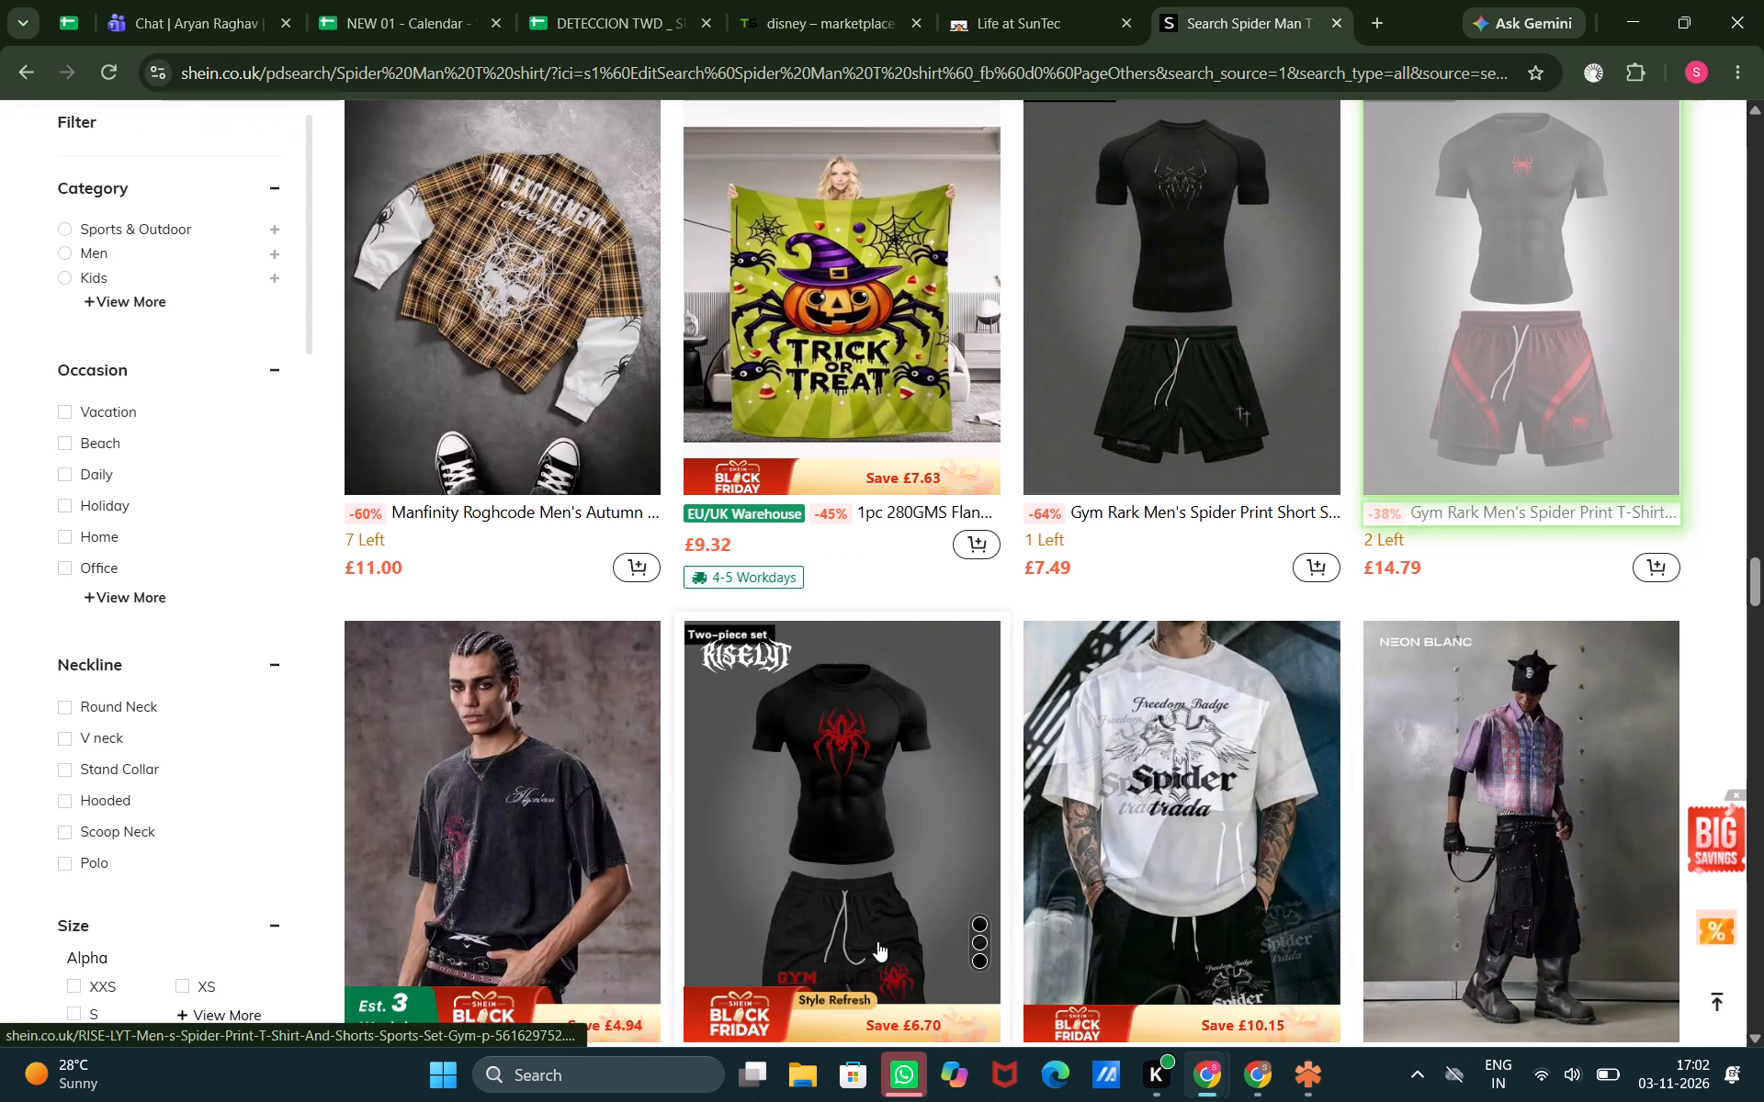
{"action": "scroll", "coordinate": [911, 914], "scroll_direction": "down", "scroll_amount": 2}
{"action": "right_click", "coordinate": [930, 844]}
{"action": "left_click", "coordinate": [1021, 713]}
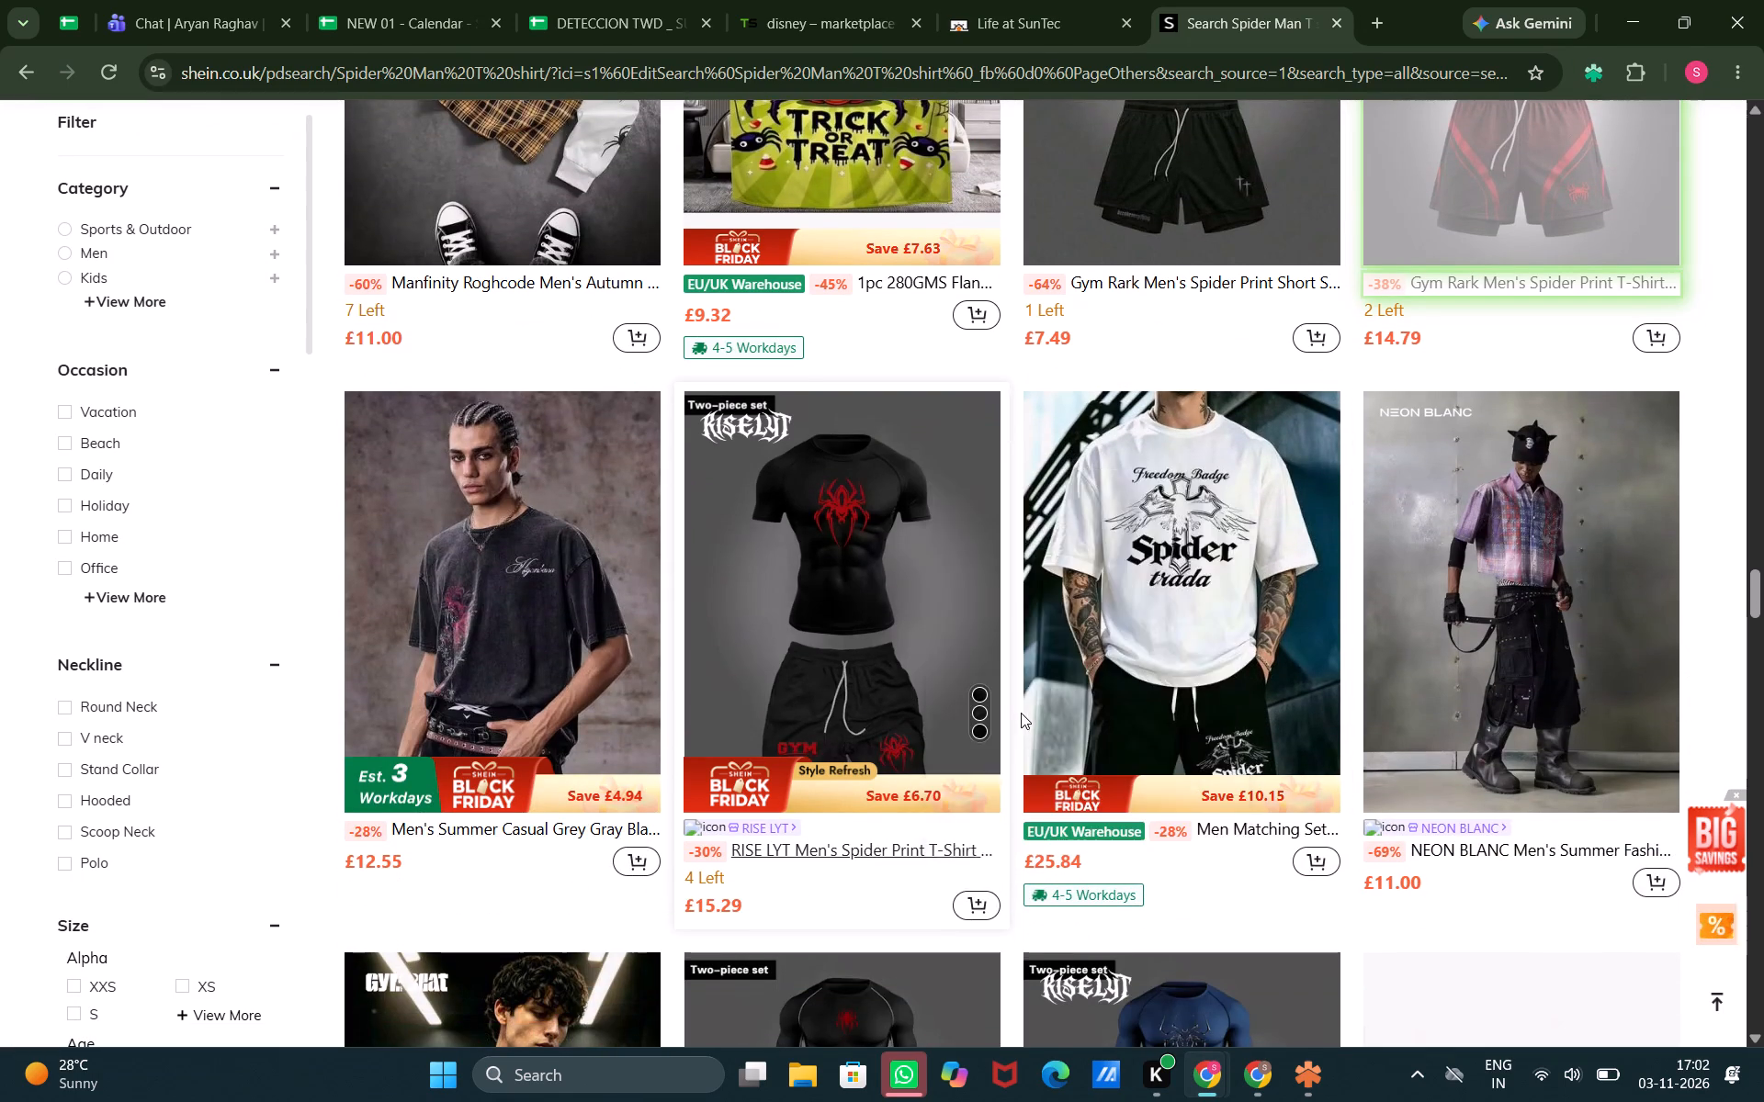
{"action": "key", "text": "ctrl+Tab"}
{"action": "key", "text": "ctrl+v"}
{"action": "key", "text": "Return"}
{"action": "key", "text": "Return"}
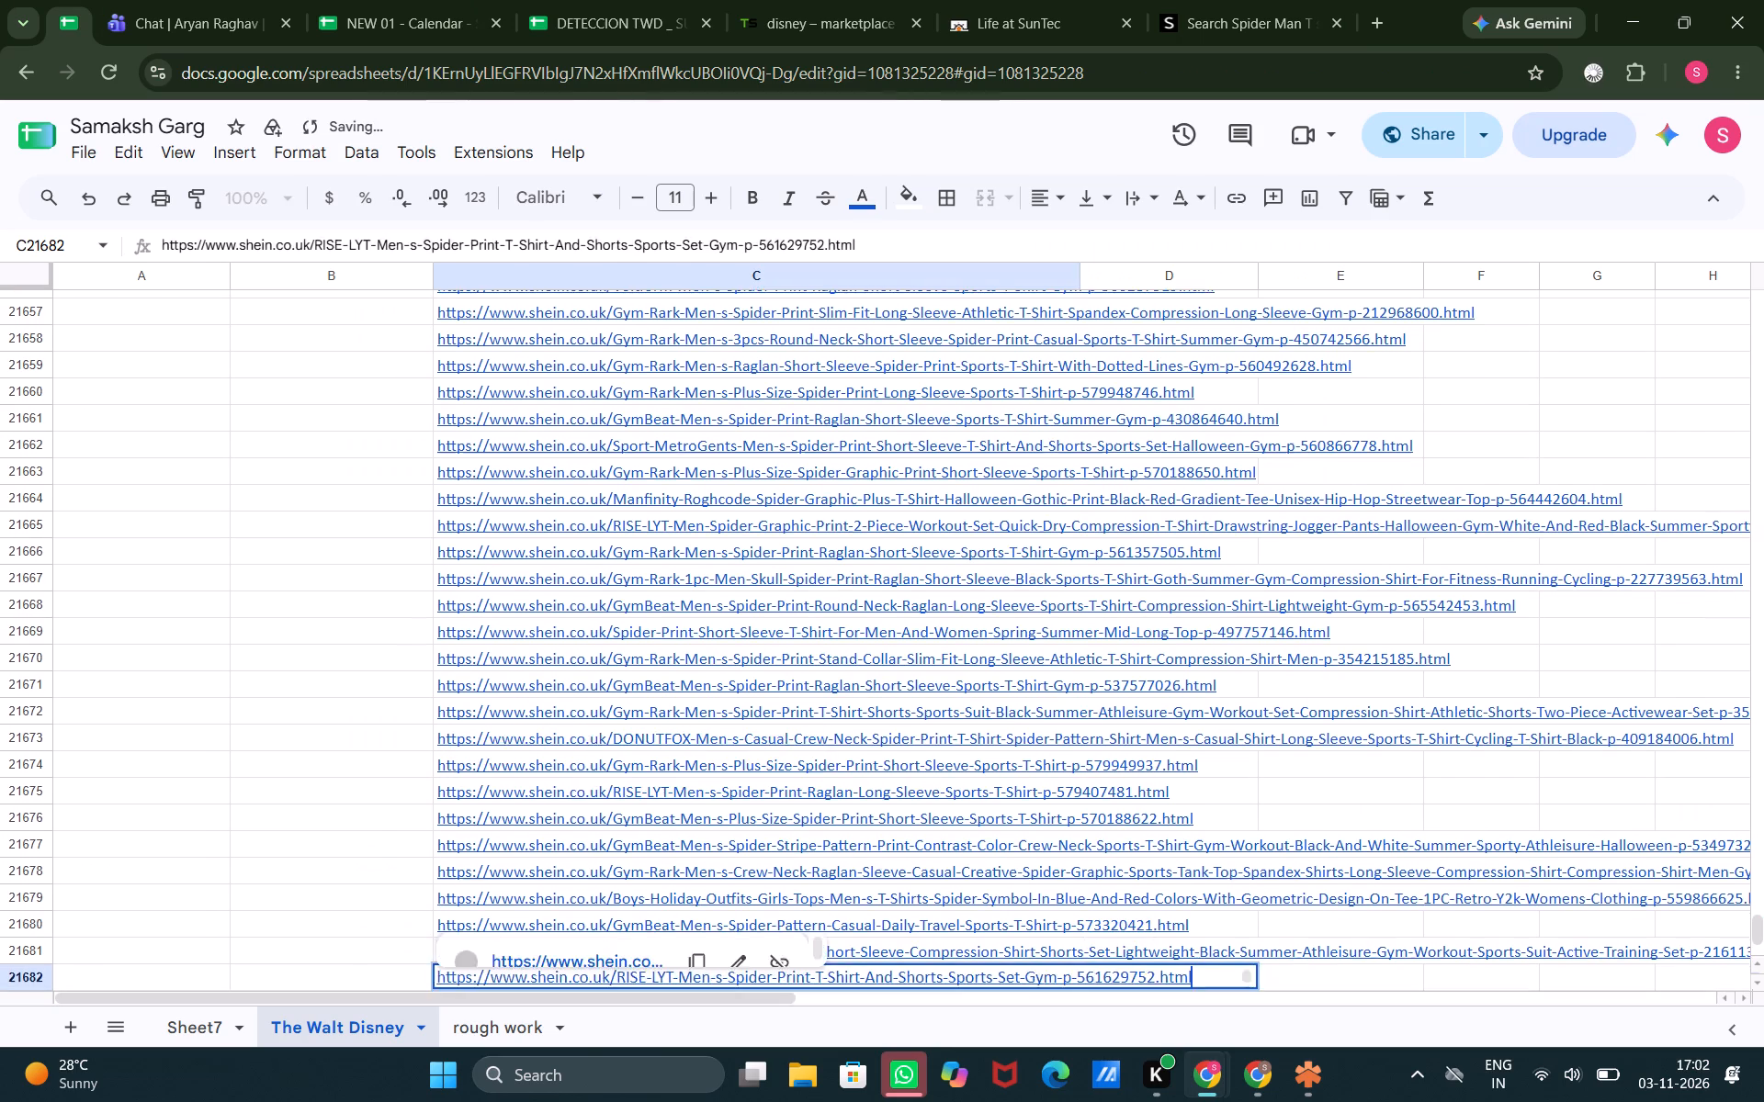
Copy the SHEIN link for the £10.19 RISE LYT Men's Spider Print Raglan two-piece set into cell C21683 of The Walt Disney sheet.
{"action": "key", "text": "ctrl+Tab"}
{"action": "key", "text": "ctrl+Tab"}
{"action": "key", "text": "ctrl+Tab"}
{"action": "key", "text": "ctrl+Tab"}
{"action": "key", "text": "ctrl+Tab"}
{"action": "key", "text": "ctrl+Tab"}
{"action": "scroll", "coordinate": [593, 0], "scroll_direction": "down", "scroll_amount": 5}
{"action": "scroll", "coordinate": [1035, 524], "scroll_direction": "down", "scroll_amount": 4}
{"action": "scroll", "coordinate": [1461, 665], "scroll_direction": "down", "scroll_amount": 4}
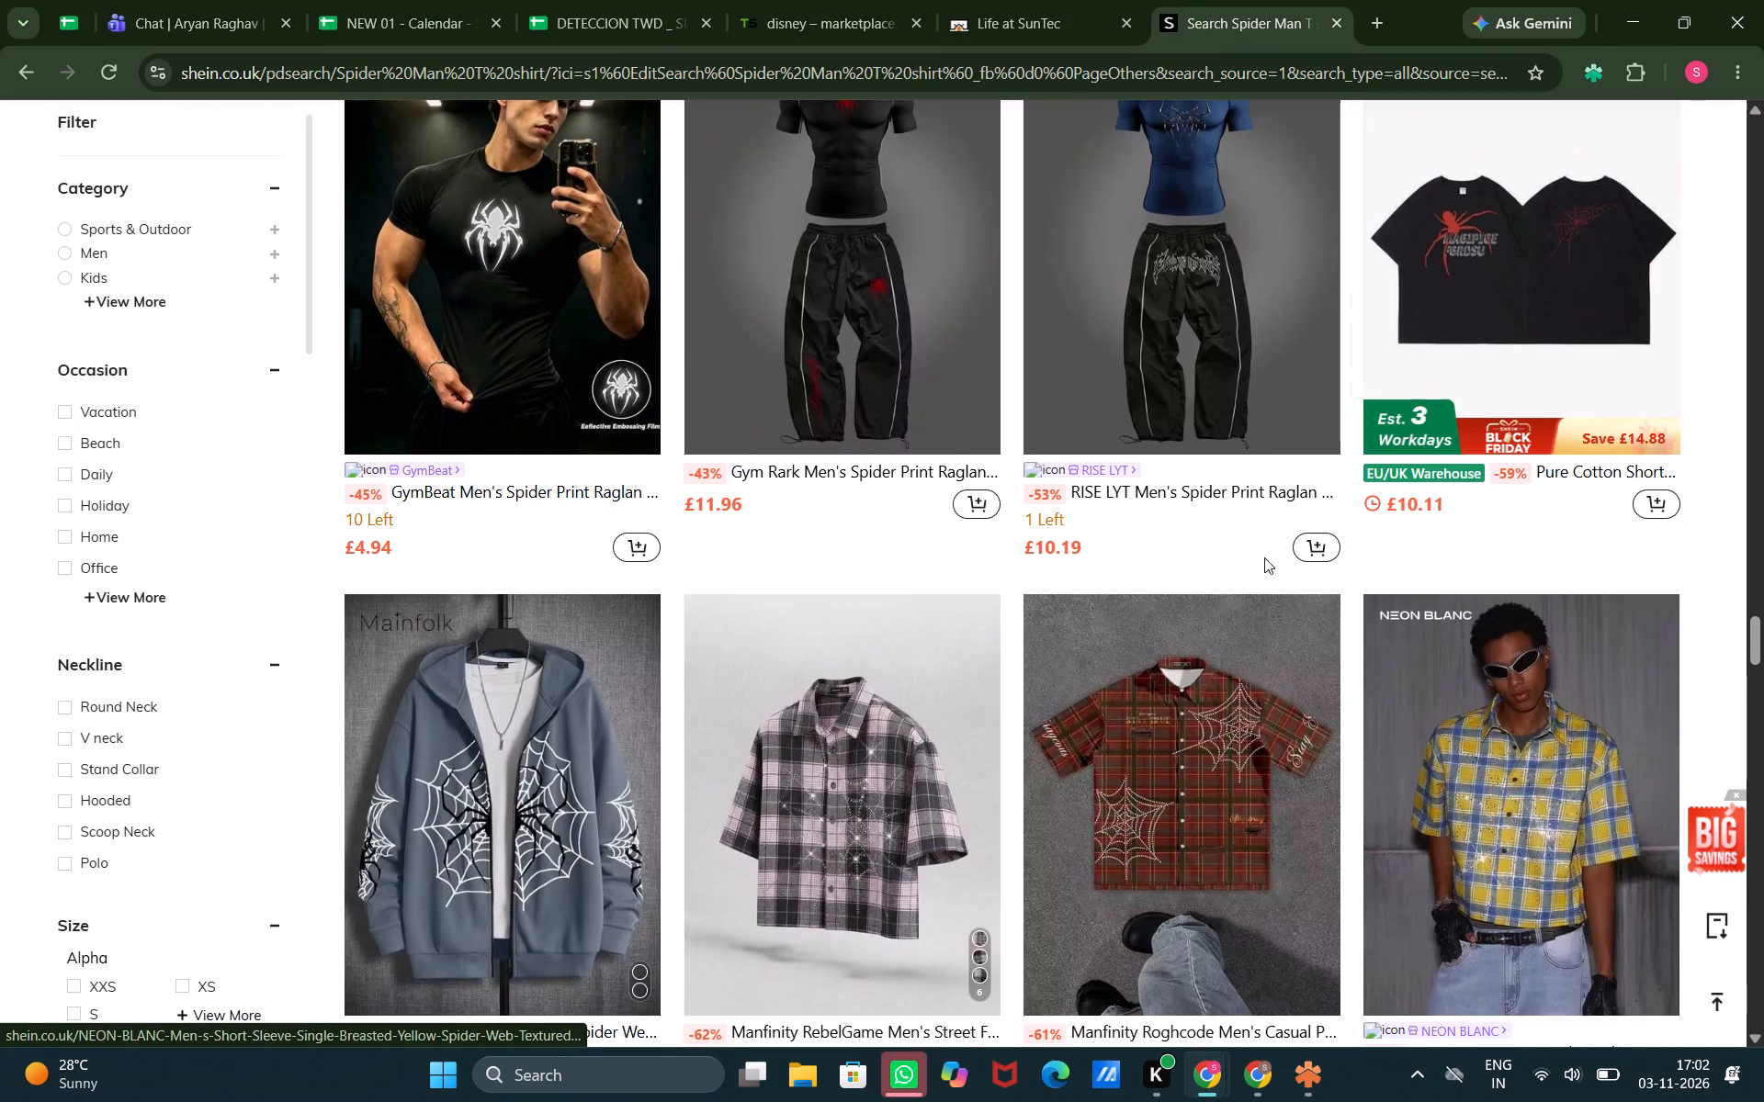
{"action": "right_click", "coordinate": [1185, 482]}
{"action": "left_click", "coordinate": [1258, 721]}
{"action": "key", "text": "ctrl+Tab"}
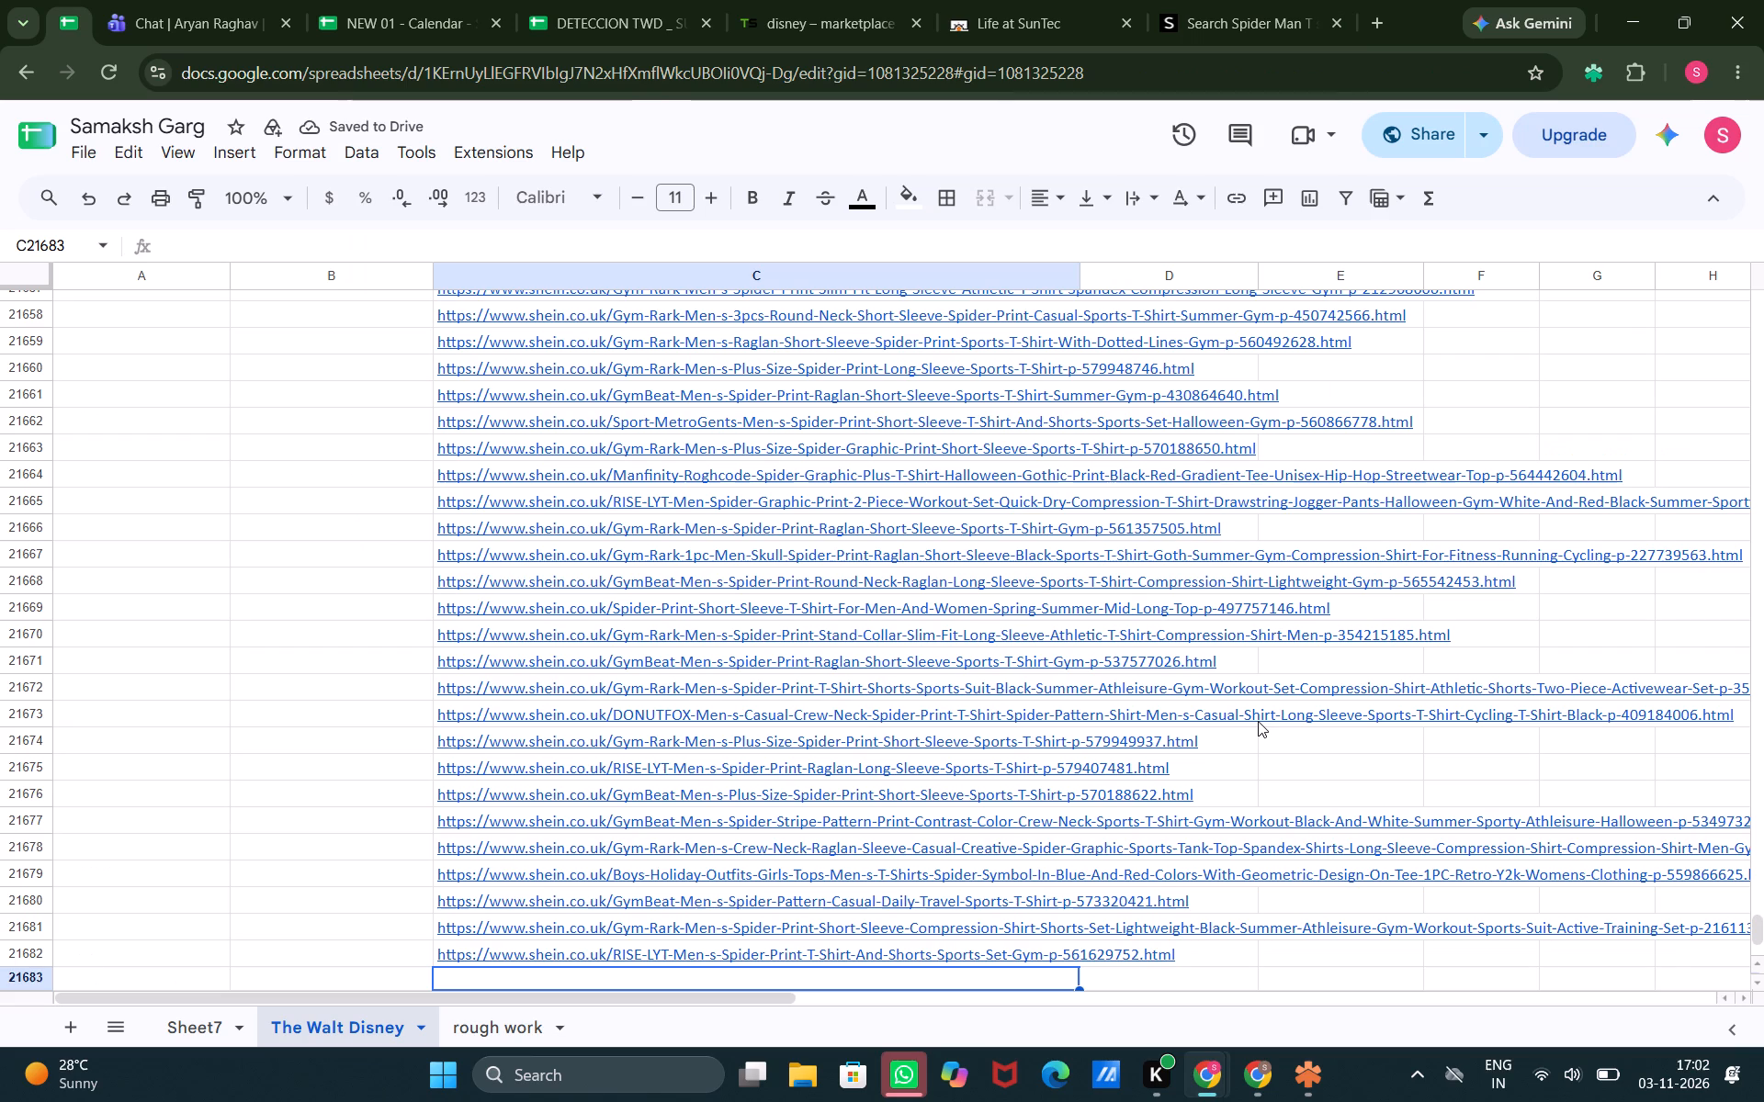
{"action": "key", "text": "ctrl+v"}
{"action": "key", "text": "Return"}
{"action": "key", "text": "Return"}
Return to the SHEIN results and copy the link for the £11.96 Gym Rark Men's Spider Print Raglan two-piece set.
{"action": "key", "text": "ctrl+Tab"}
{"action": "key", "text": "ctrl+Tab"}
{"action": "key", "text": "ctrl+Tab"}
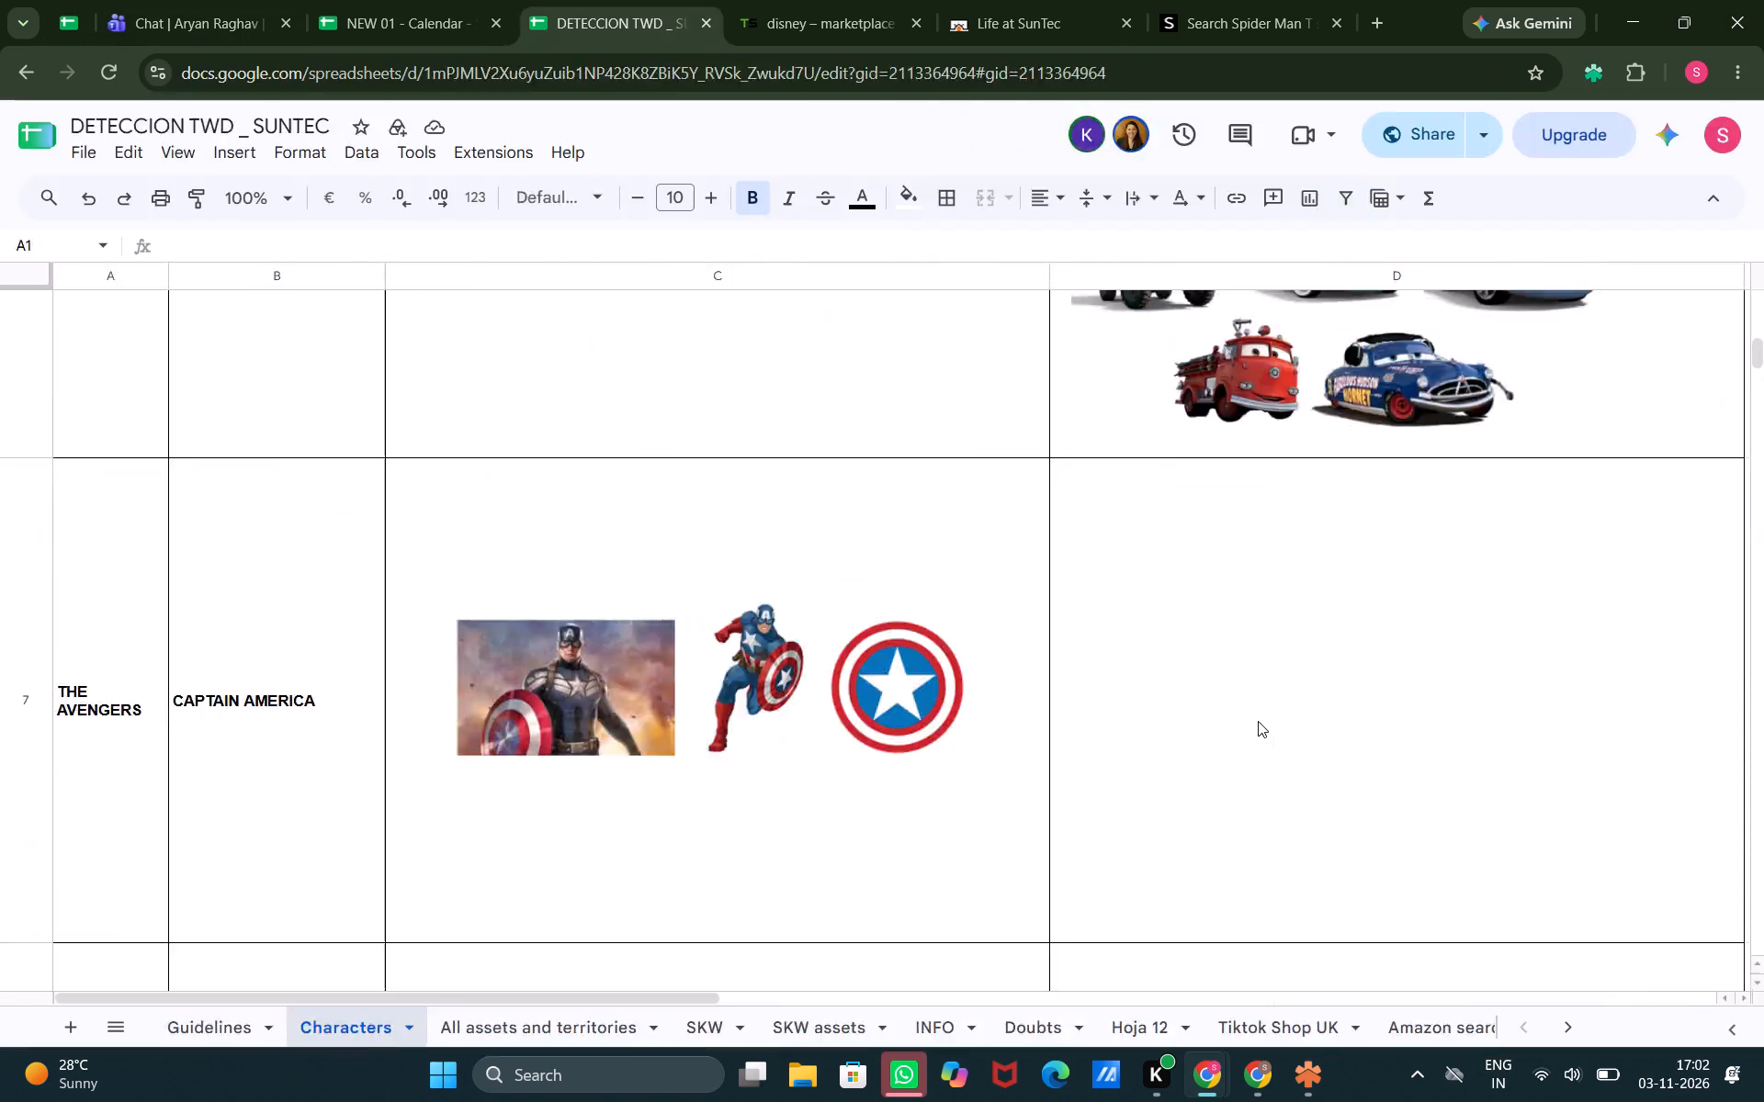
{"action": "key", "text": "ctrl+Tab"}
{"action": "key", "text": "ctrl+Tab"}
{"action": "key", "text": "ctrl+Tab"}
{"action": "right_click", "coordinate": [902, 459]}
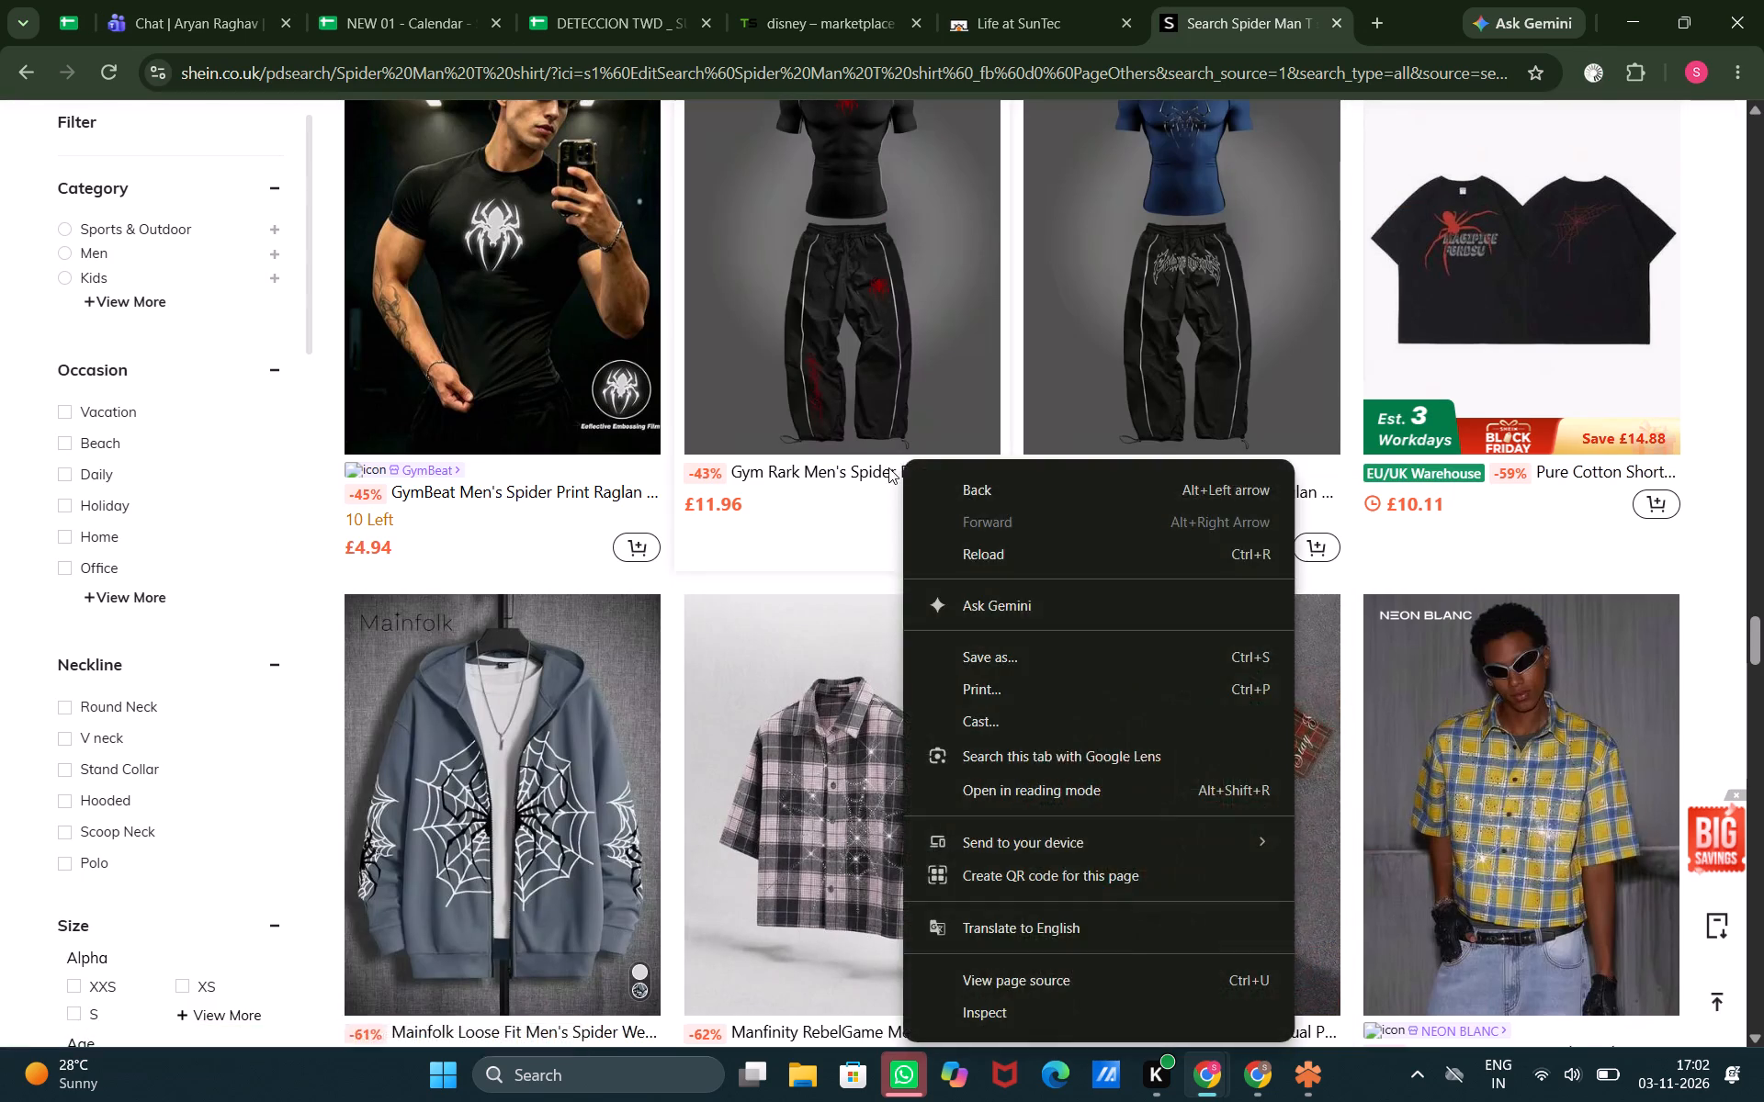
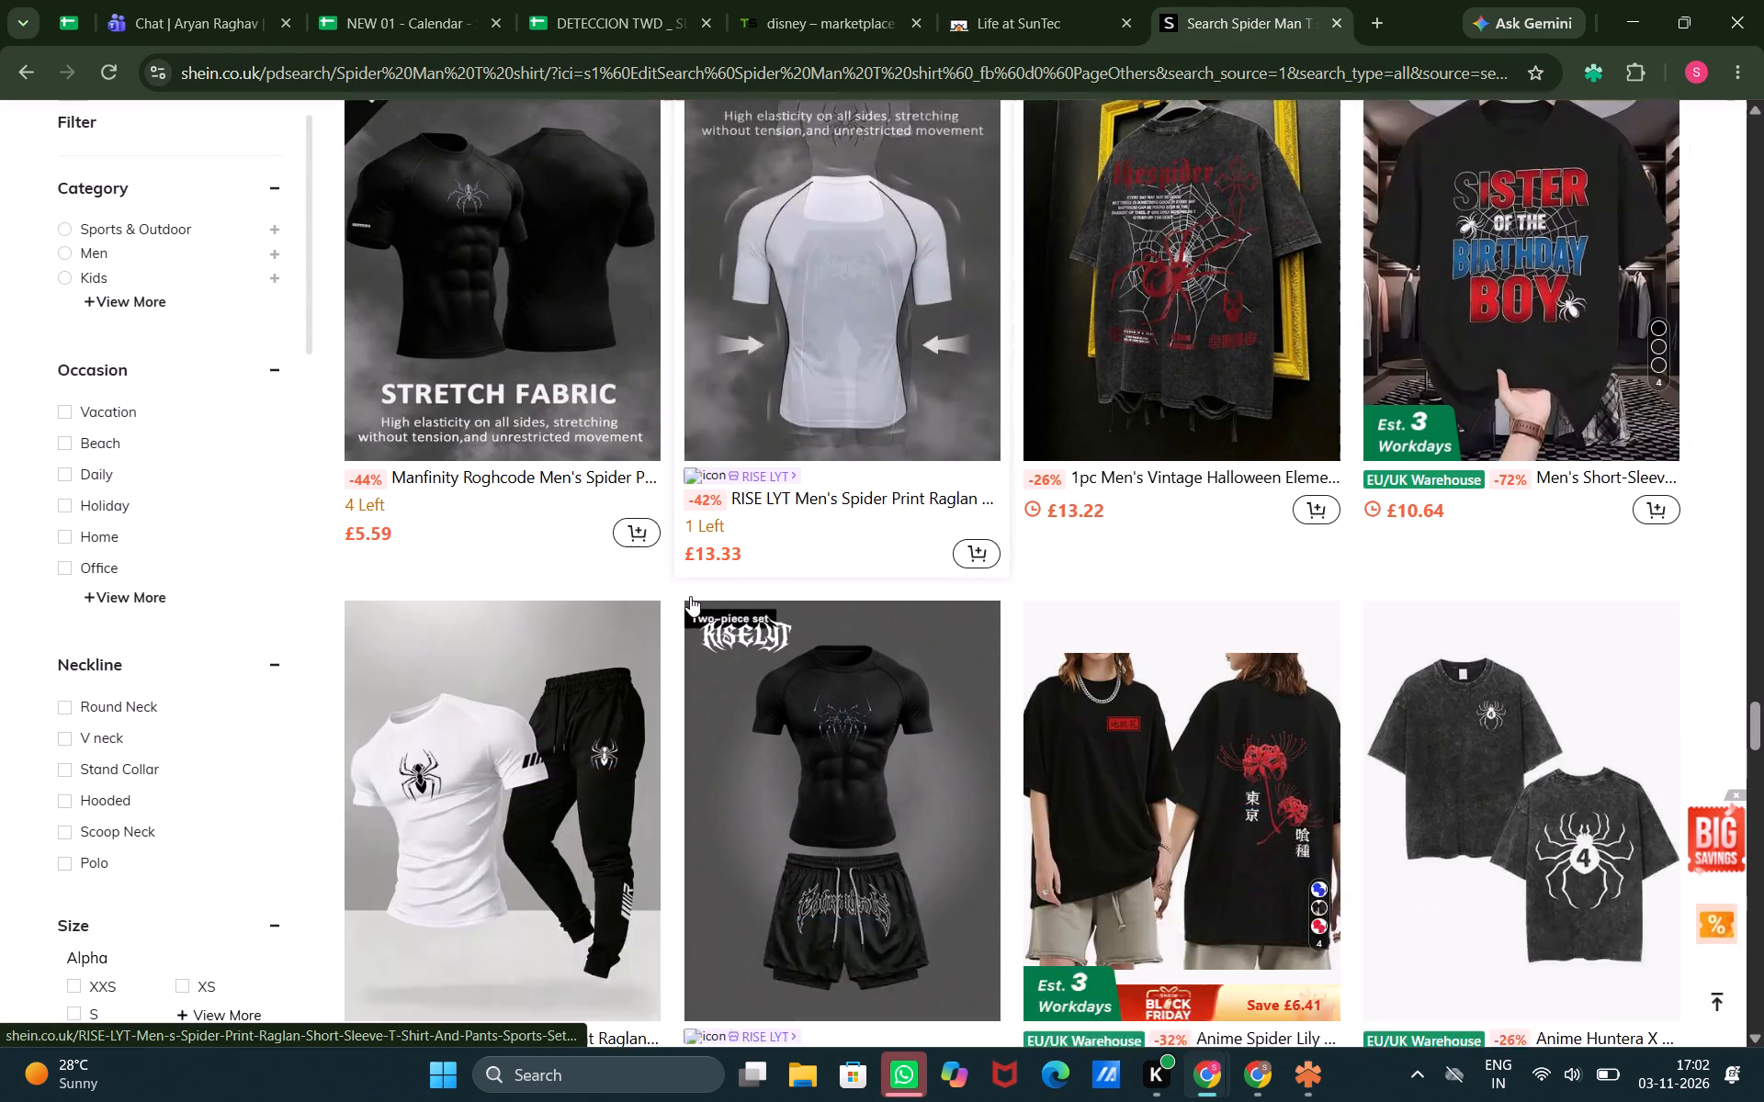
Copy the SHEIN link for the £13.33 RISE LYT Men's Spider Print Raglan shirt and pants set into cell C21685 of The Walt Disney sheet.
{"action": "scroll", "coordinate": [696, 597], "scroll_direction": "up", "scroll_amount": 2}
{"action": "right_click", "coordinate": [949, 668]}
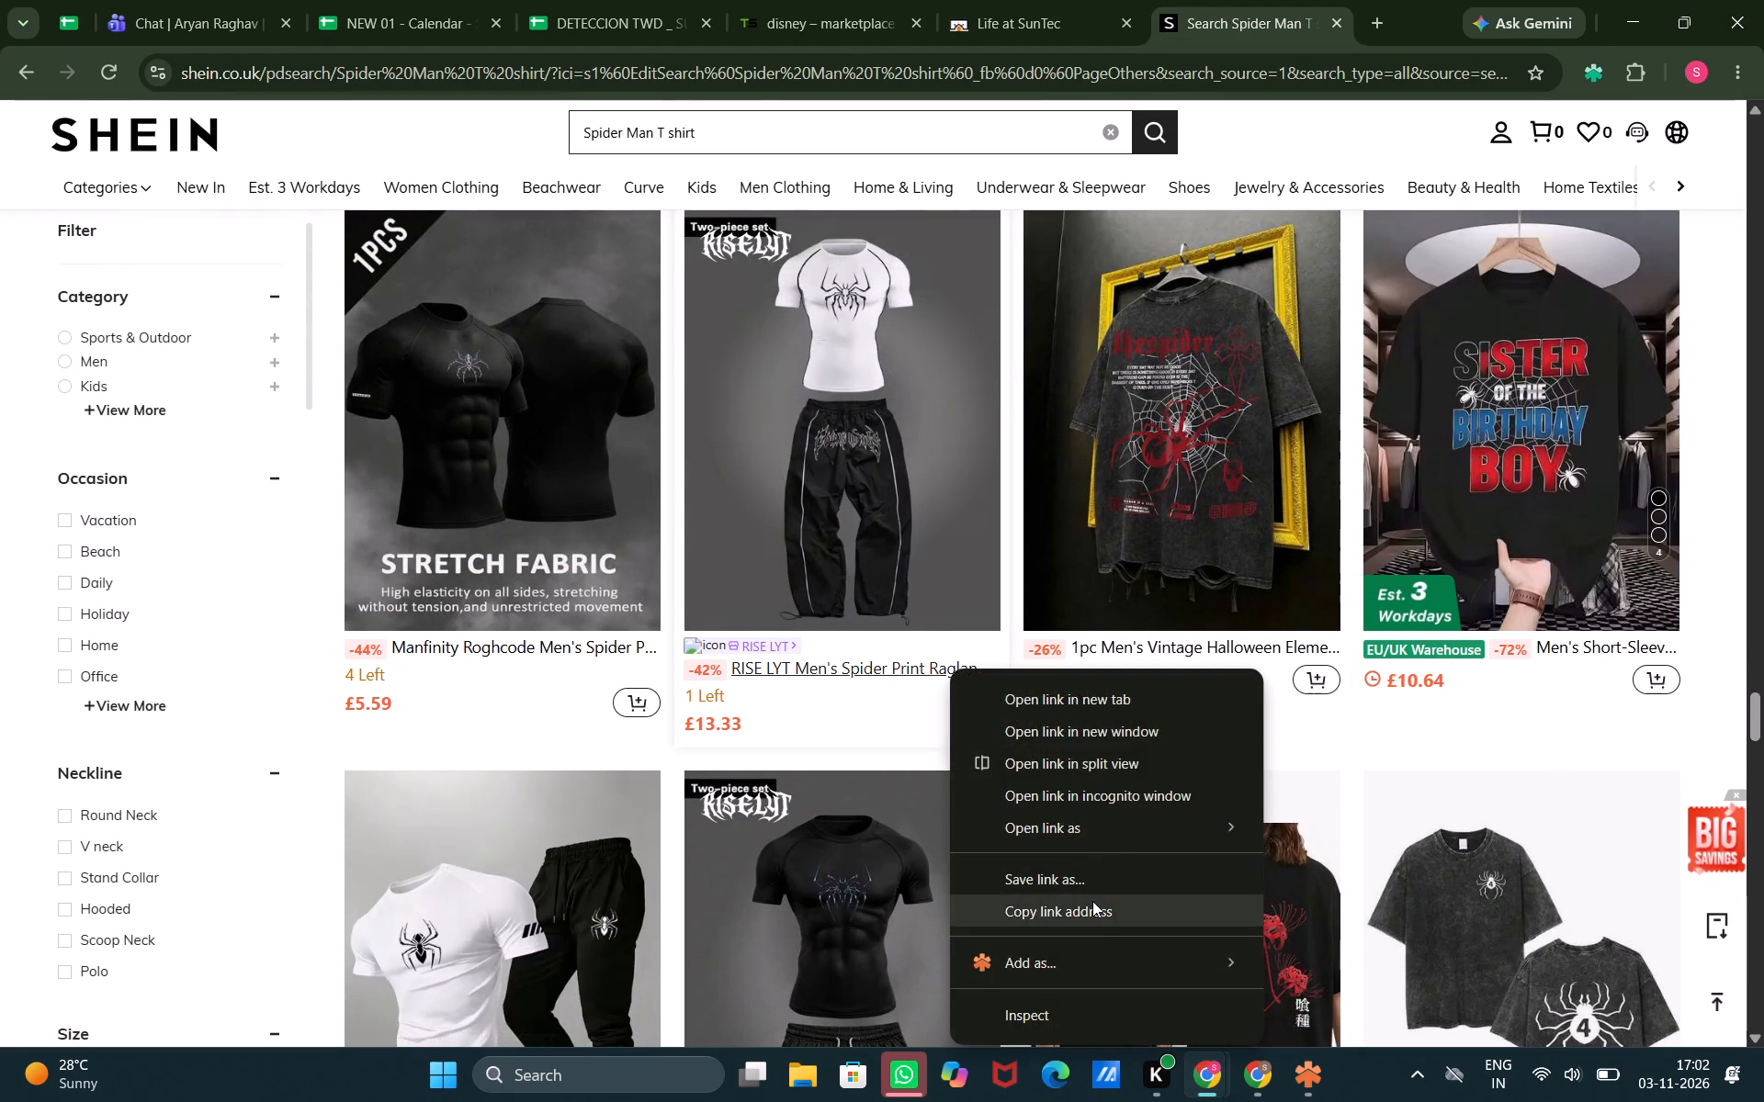
{"action": "left_click", "coordinate": [1092, 901]}
{"action": "key", "text": "ctrl+Tab"}
{"action": "key", "text": "ctrl+v"}
{"action": "key", "text": "Return"}
{"action": "key", "text": "Return"}
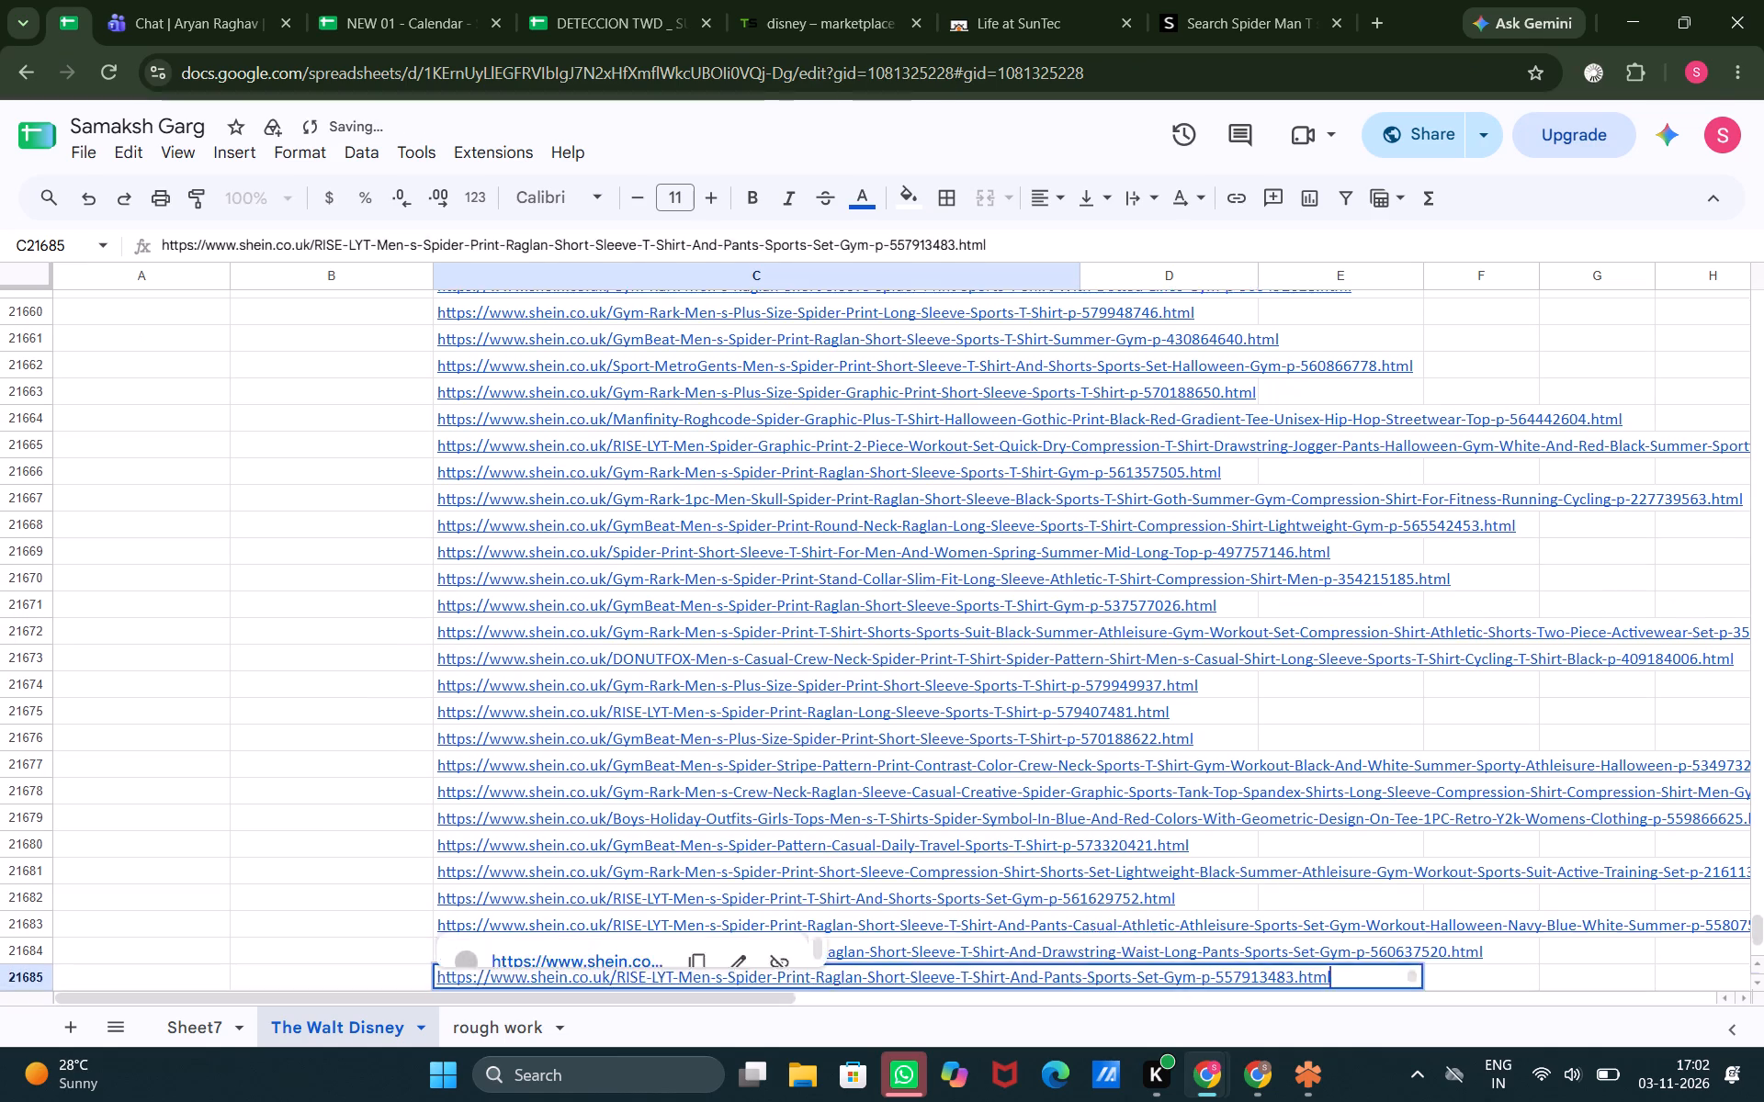
Copy the SHEIN link for the £12.03 Gym Rark Men's Spider Print Raglan shirt and long pants set into cell C21686 of The Walt Disney sheet.
{"action": "key", "text": "ctrl+Tab"}
{"action": "key", "text": "ctrl+Tab"}
{"action": "key", "text": "ctrl+Tab"}
{"action": "key", "text": "ctrl+Tab"}
{"action": "key", "text": "ctrl+Tab"}
{"action": "key", "text": "ctrl+Tab"}
{"action": "scroll", "coordinate": [1086, 897], "scroll_direction": "down", "scroll_amount": 3}
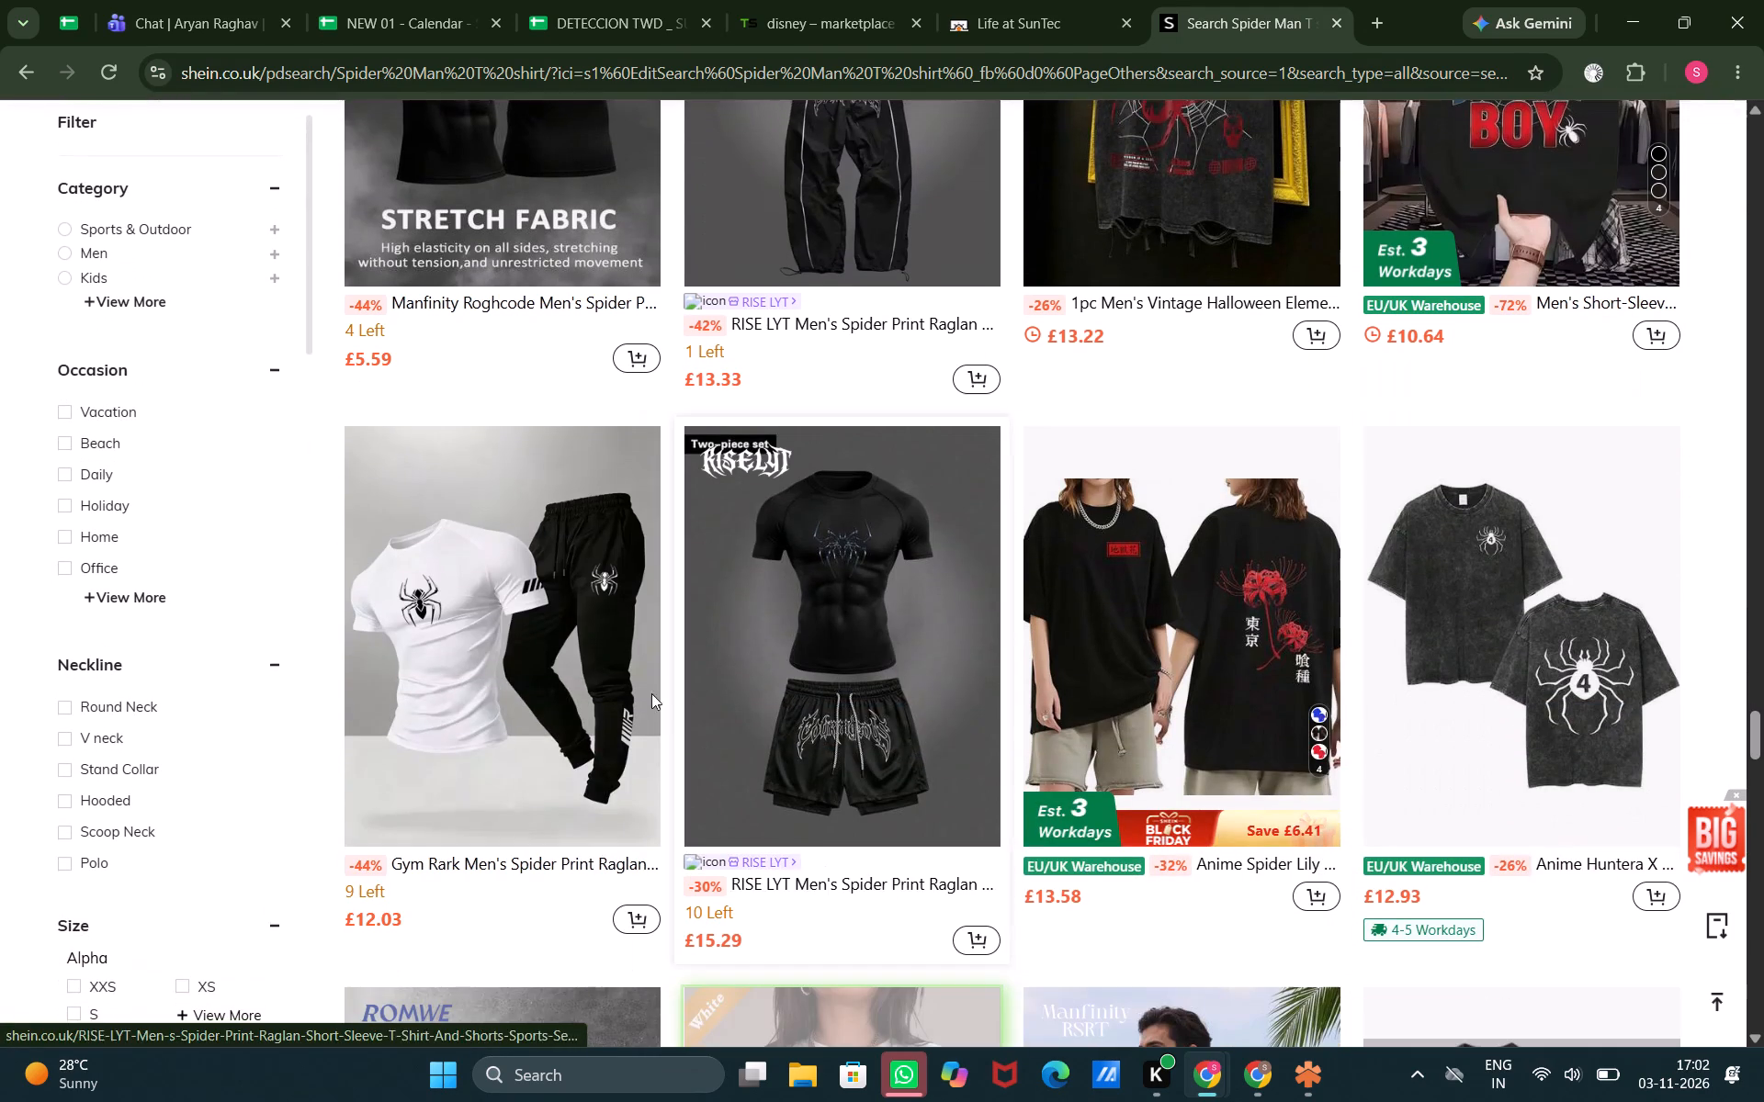
{"action": "right_click", "coordinate": [492, 861]}
{"action": "left_click", "coordinate": [593, 735]}
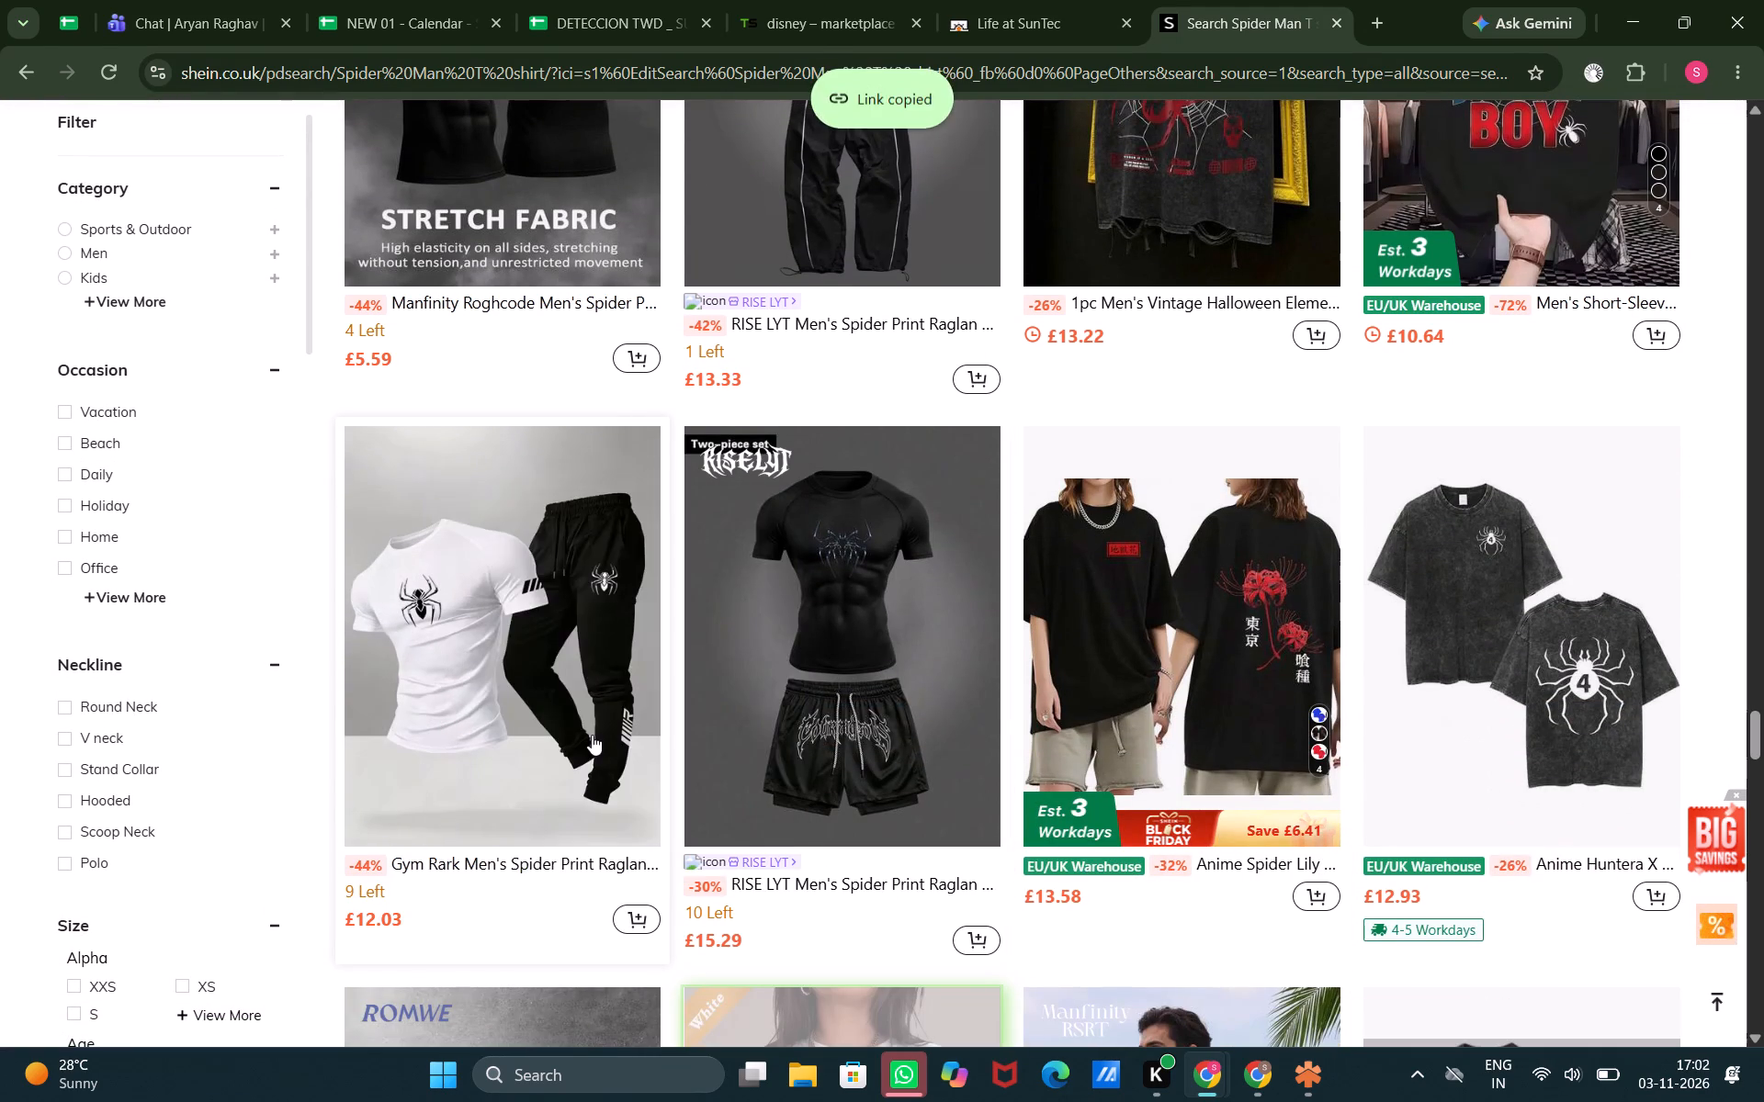
{"action": "key", "text": "ctrl+Tab"}
{"action": "key", "text": "ctrl+v"}
{"action": "key", "text": "Return"}
{"action": "key", "text": "Return"}
Copy the SHEIN link for the £15.29 RISE LYT Men's Spider Print Raglan shirt and shorts set into cell C21687 of The Walt Disney sheet.
{"action": "key", "text": "ctrl+Tab"}
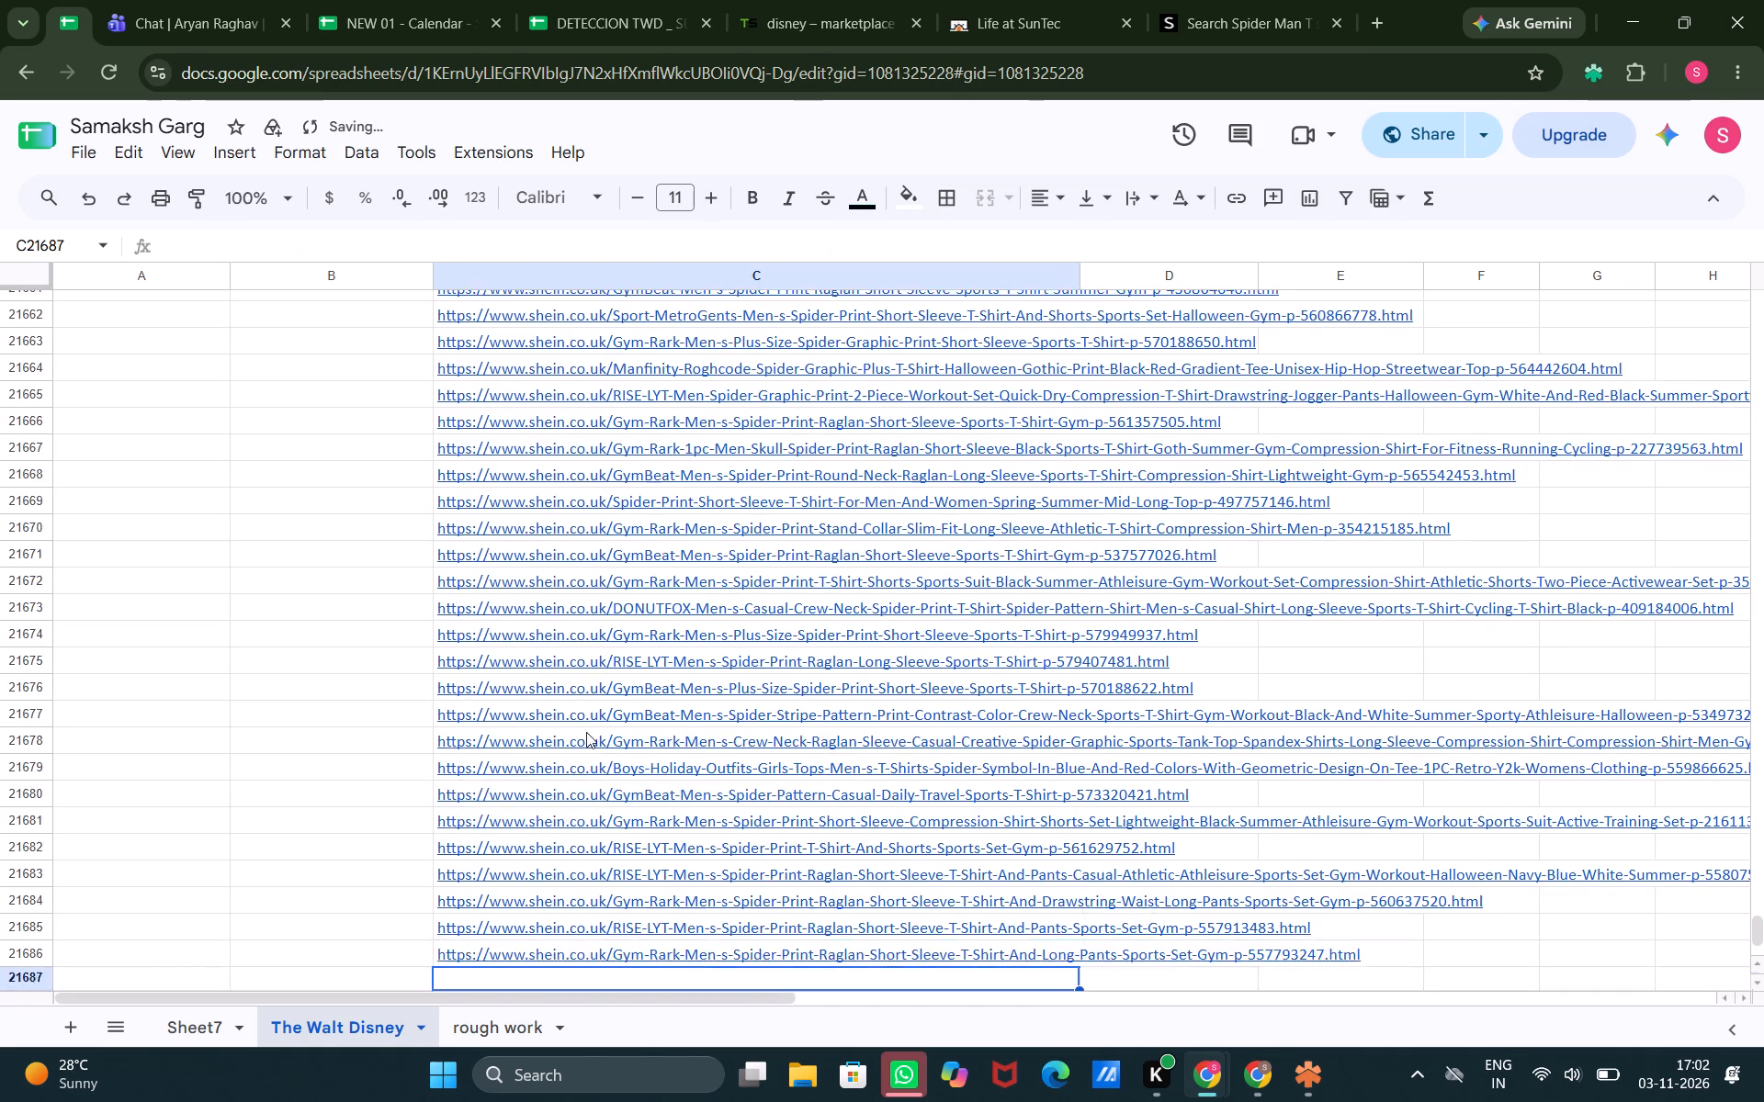
{"action": "key", "text": "ctrl+Tab"}
{"action": "key", "text": "ctrl+Tab"}
{"action": "key", "text": "ctrl+Tab"}
{"action": "key", "text": "ctrl+Tab"}
{"action": "key", "text": "ctrl+Tab"}
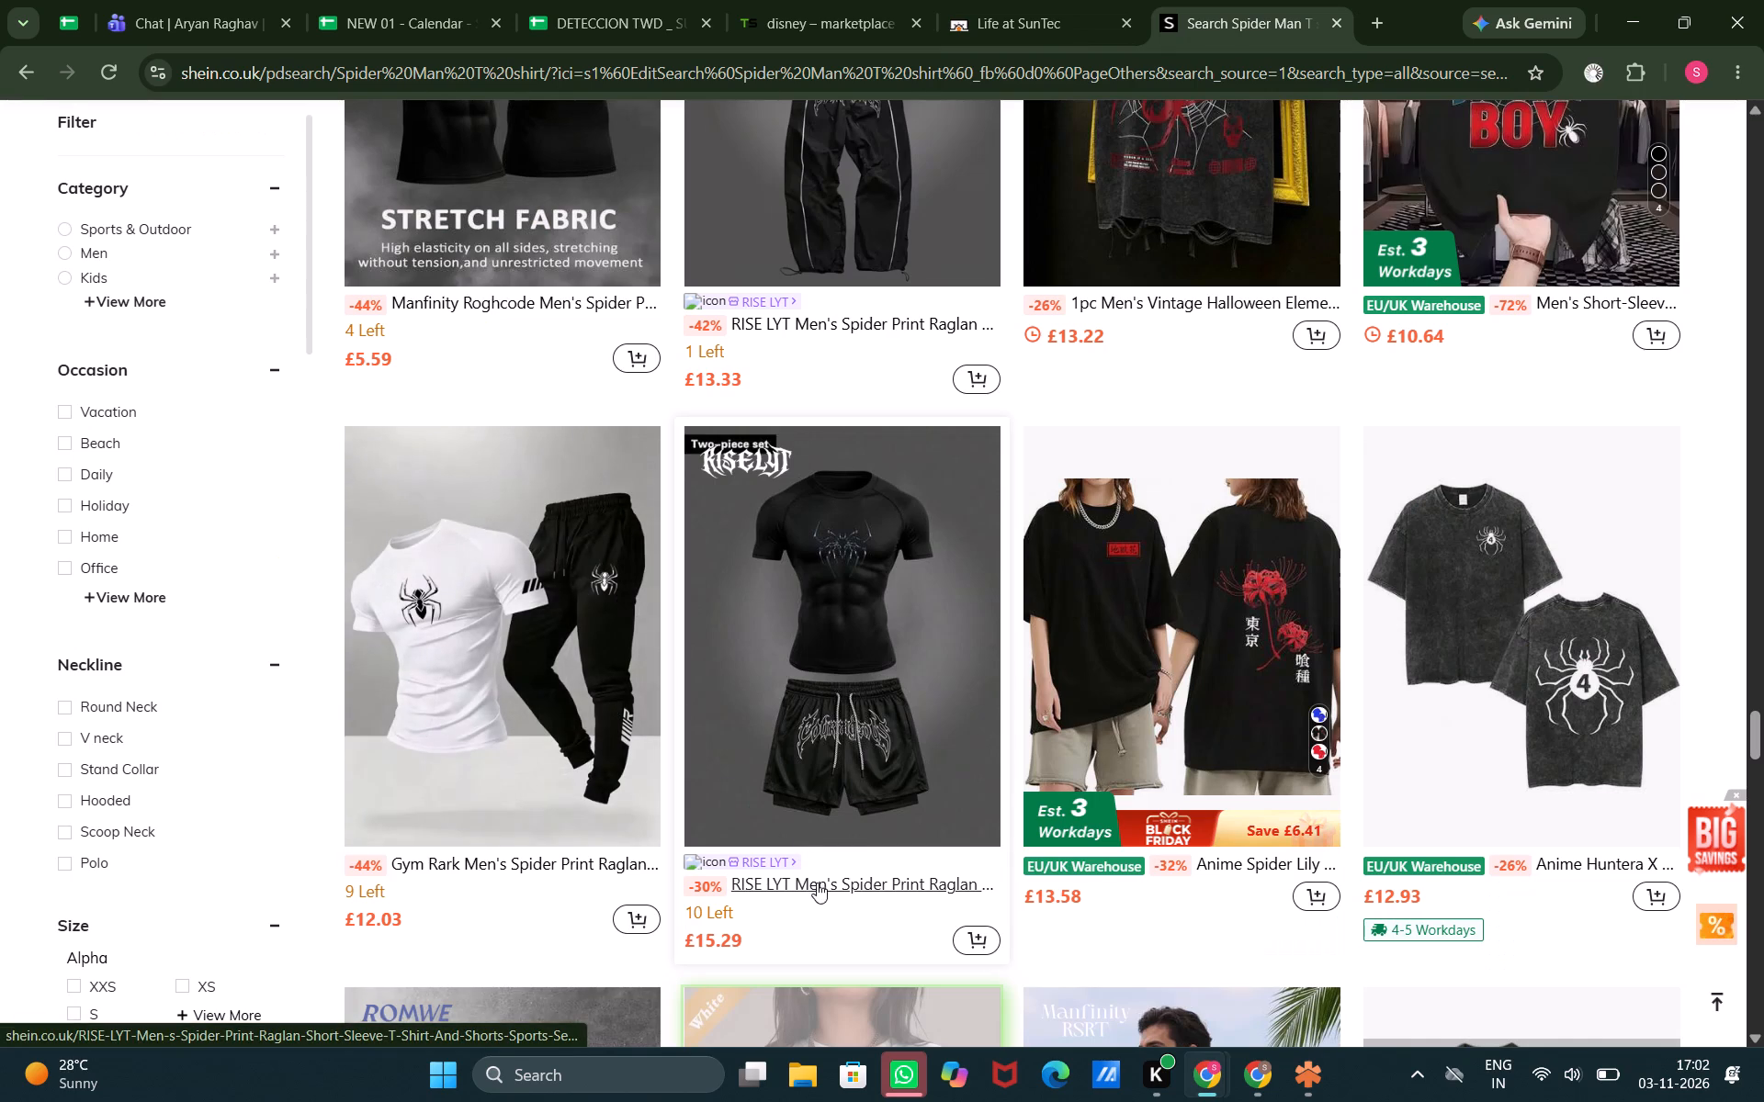
{"action": "right_click", "coordinate": [821, 884]}
{"action": "left_click", "coordinate": [899, 758]}
{"action": "key", "text": "ctrl+Tab"}
{"action": "key", "text": "ctrl+v"}
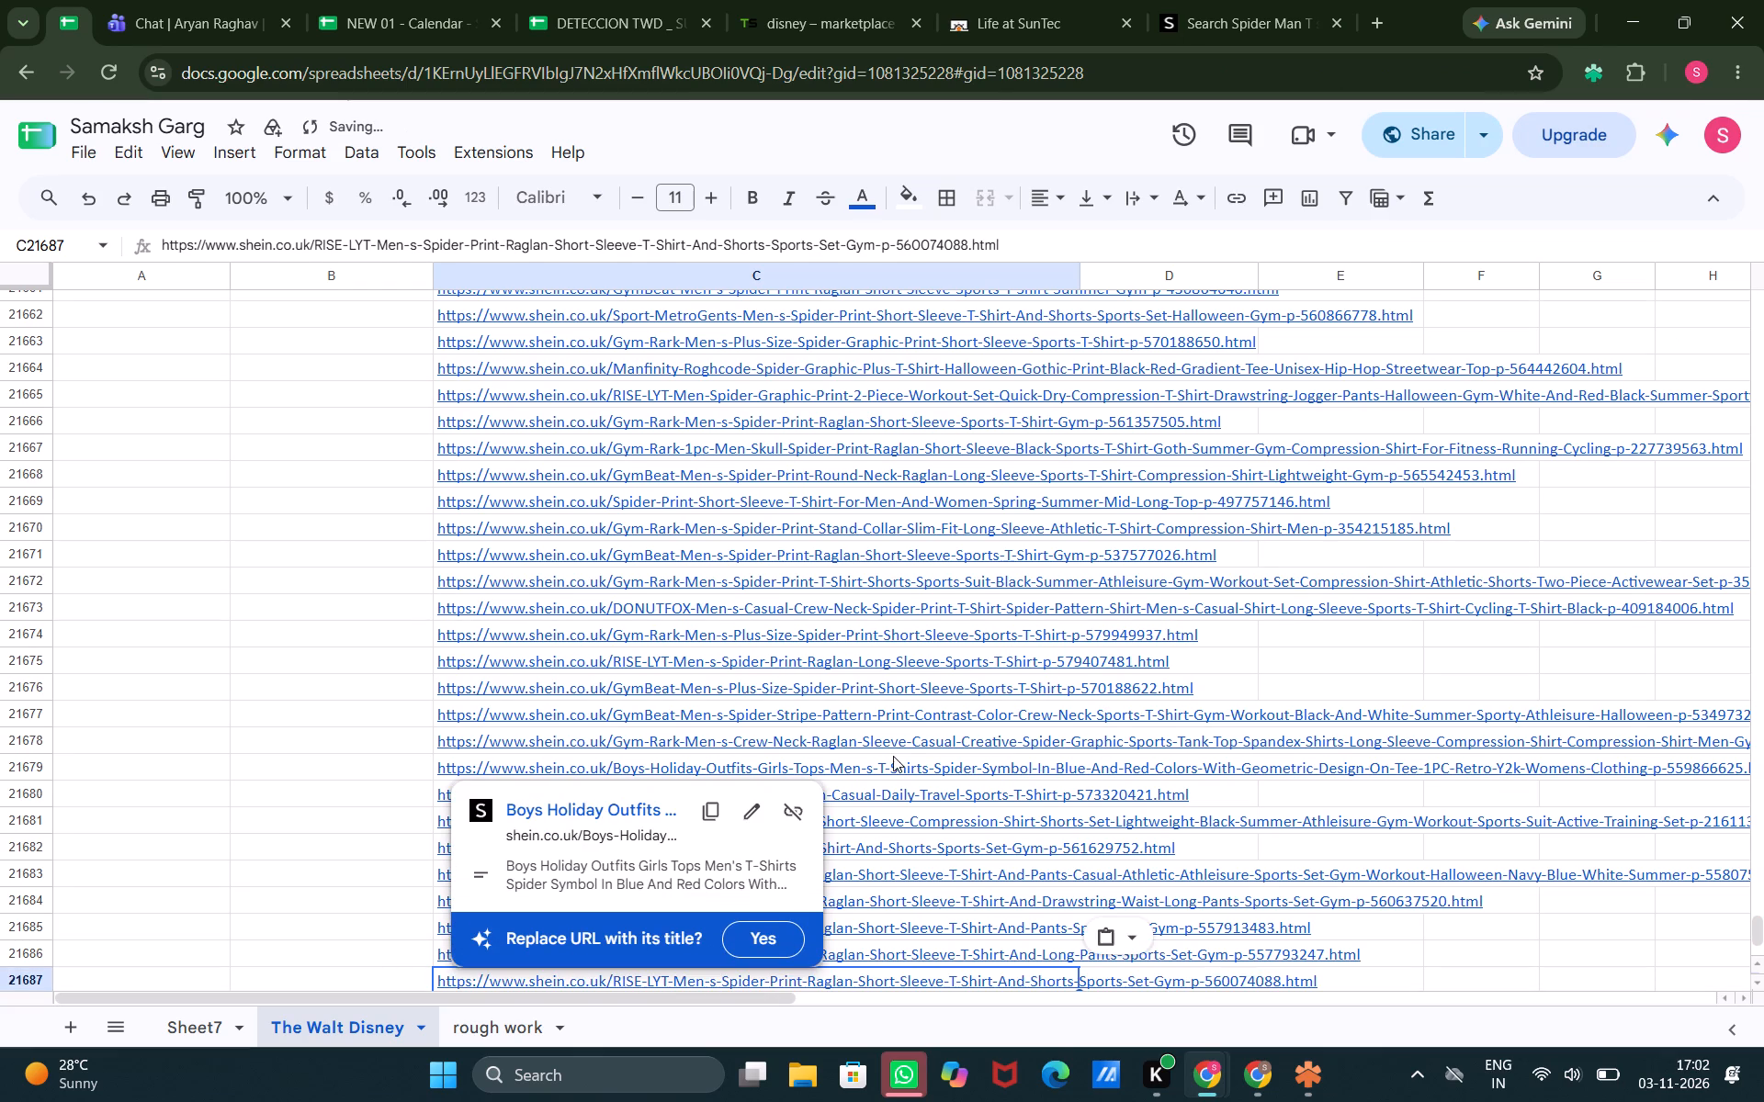
{"action": "key", "text": "Return"}
{"action": "key", "text": "Return"}
Copy the SHEIN link for the £7.99 Manfinity Roghcode Men's Casual Spider Print long-sleeve T-shirt into cell C21688 of The Walt Disney sheet.
{"action": "key", "text": "ctrl+Tab"}
{"action": "key", "text": "ctrl+Tab"}
{"action": "key", "text": "ctrl+Tab"}
{"action": "key", "text": "ctrl+Tab"}
{"action": "key", "text": "ctrl+Tab"}
{"action": "key", "text": "ctrl+Tab"}
{"action": "scroll", "coordinate": [960, 768], "scroll_direction": "down", "scroll_amount": 4}
{"action": "scroll", "coordinate": [1387, 671], "scroll_direction": "down", "scroll_amount": 4}
{"action": "scroll", "coordinate": [1532, 621], "scroll_direction": "down", "scroll_amount": 4}
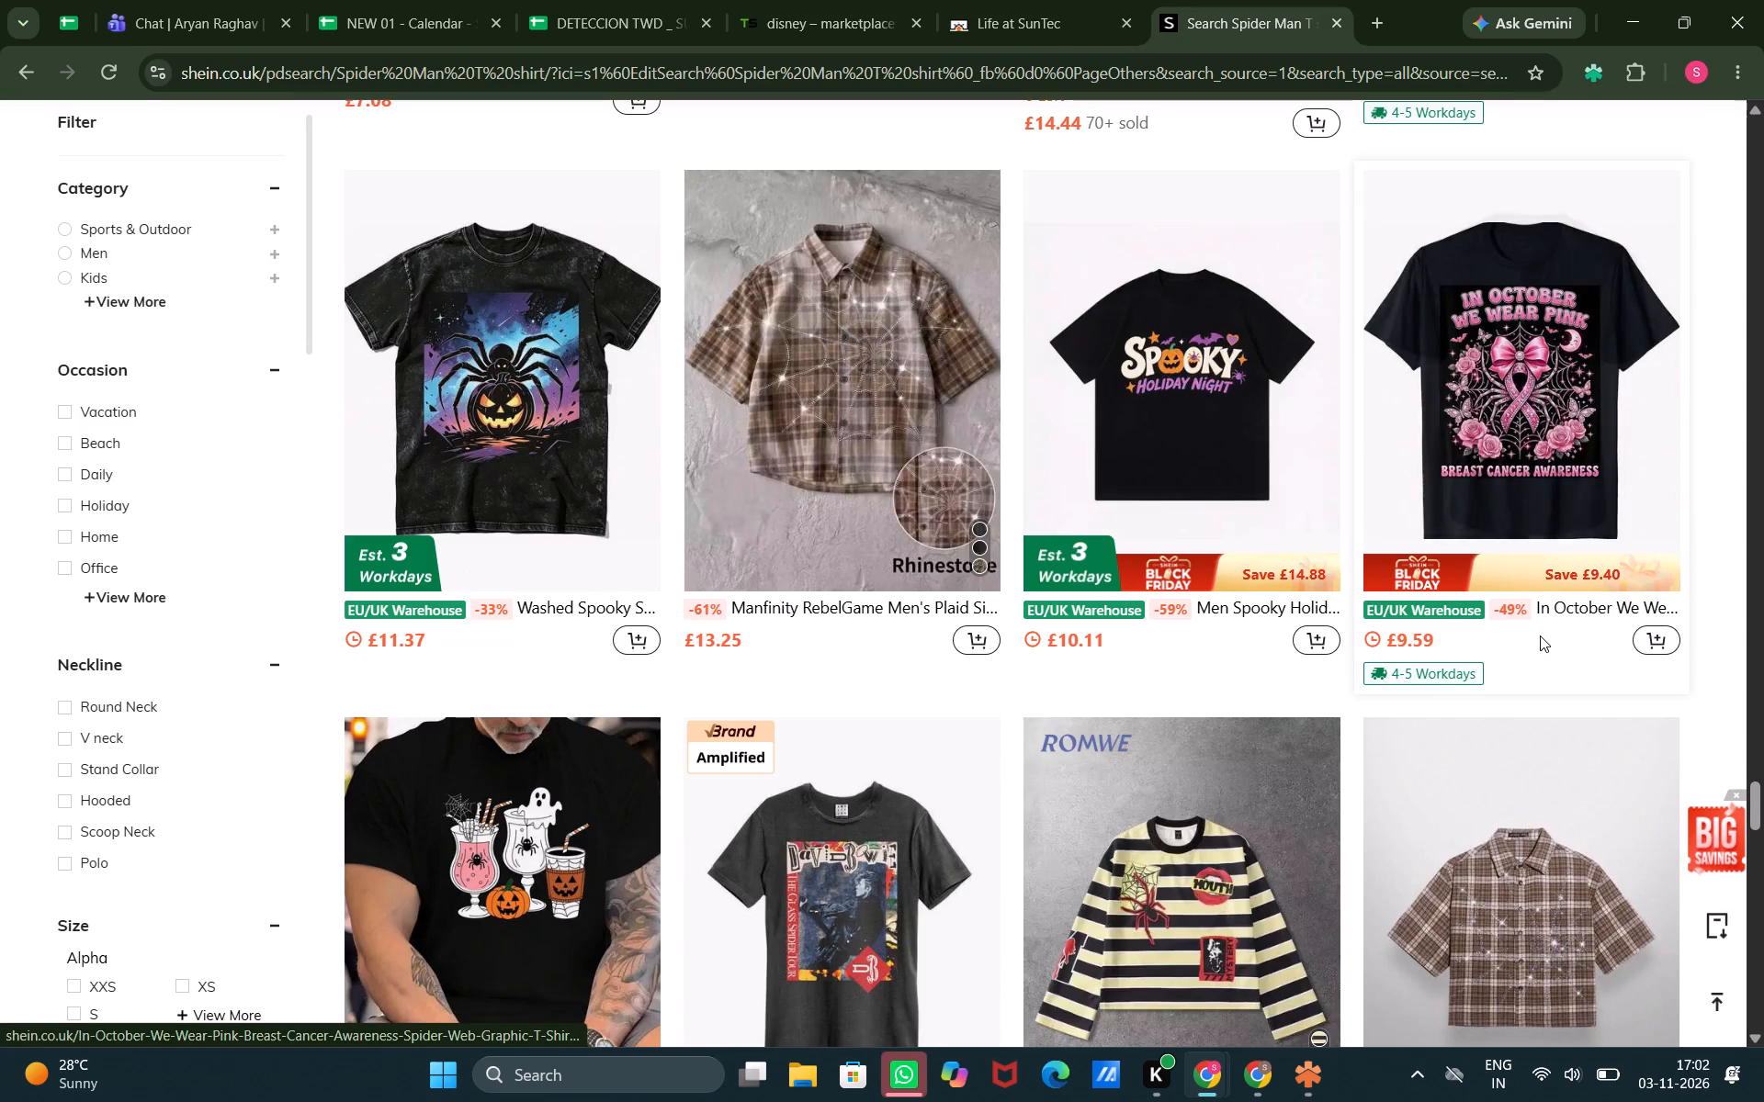
{"action": "scroll", "coordinate": [506, 469], "scroll_direction": "down", "scroll_amount": 4}
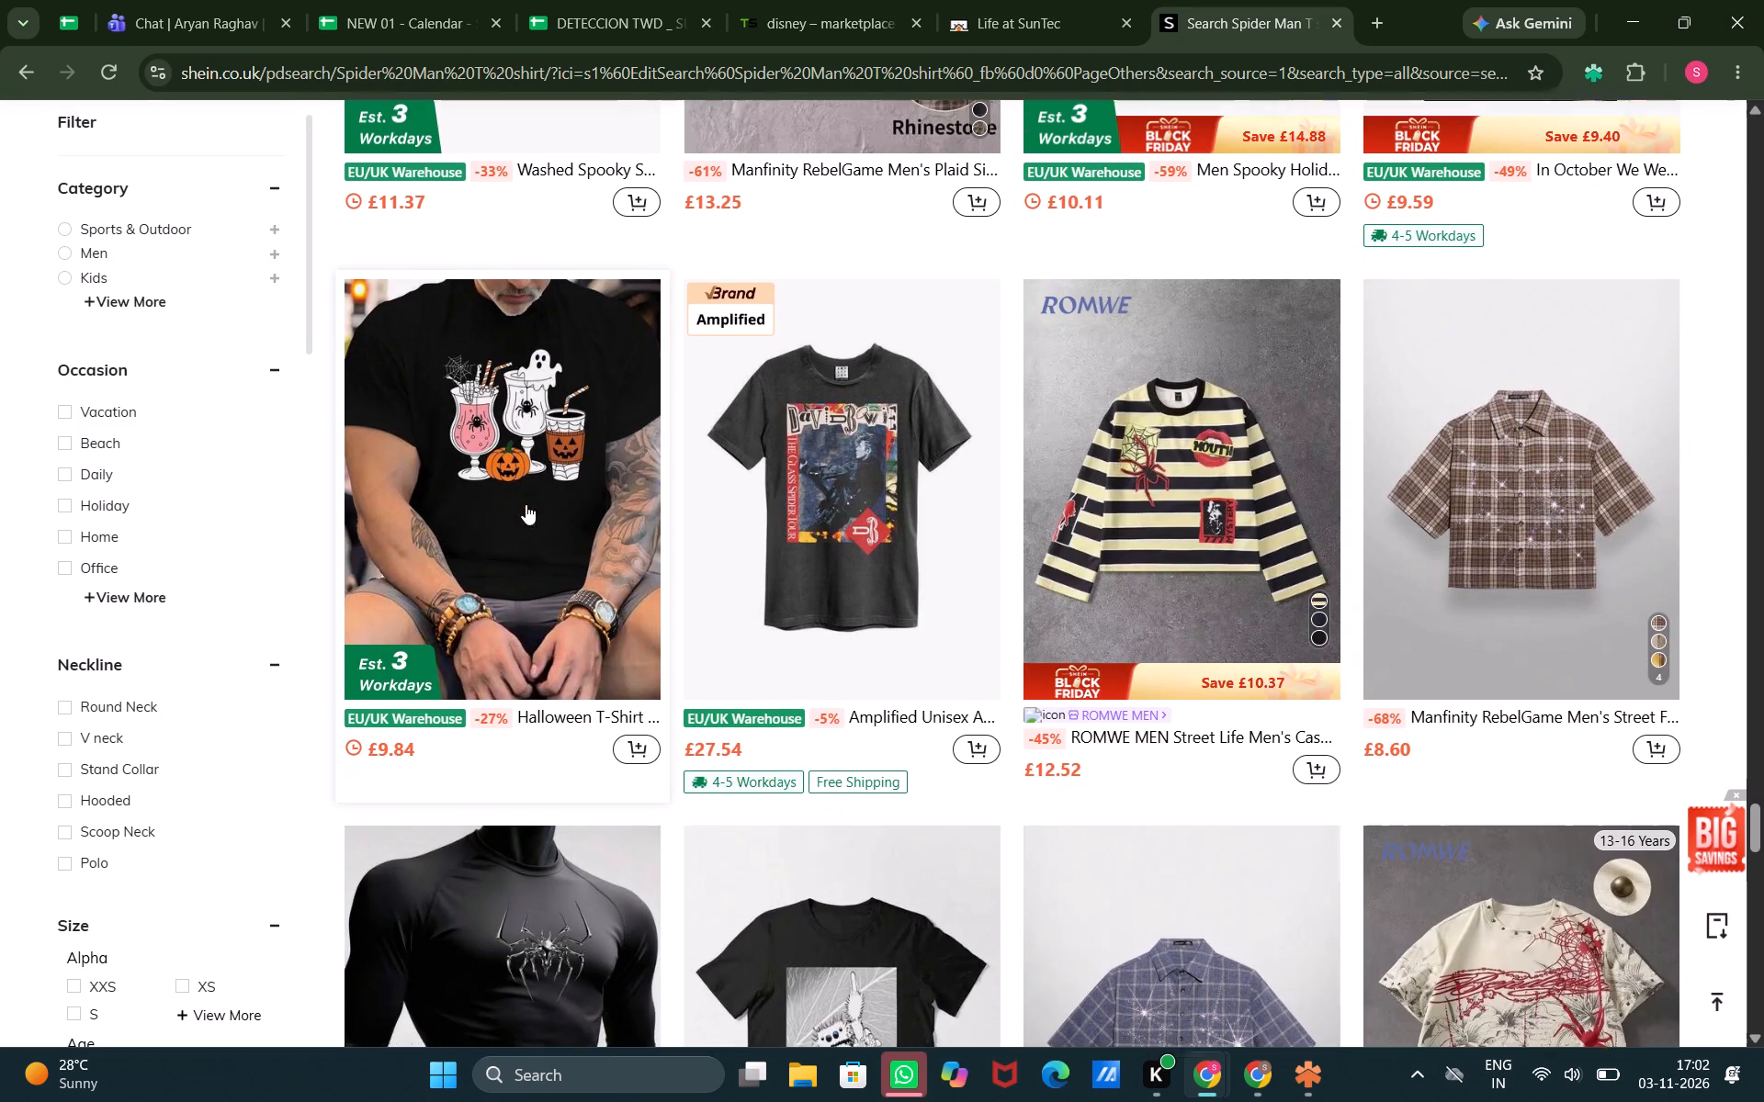
{"action": "scroll", "coordinate": [1541, 522], "scroll_direction": "down", "scroll_amount": 5}
{"action": "scroll", "coordinate": [596, 508], "scroll_direction": "down", "scroll_amount": 4}
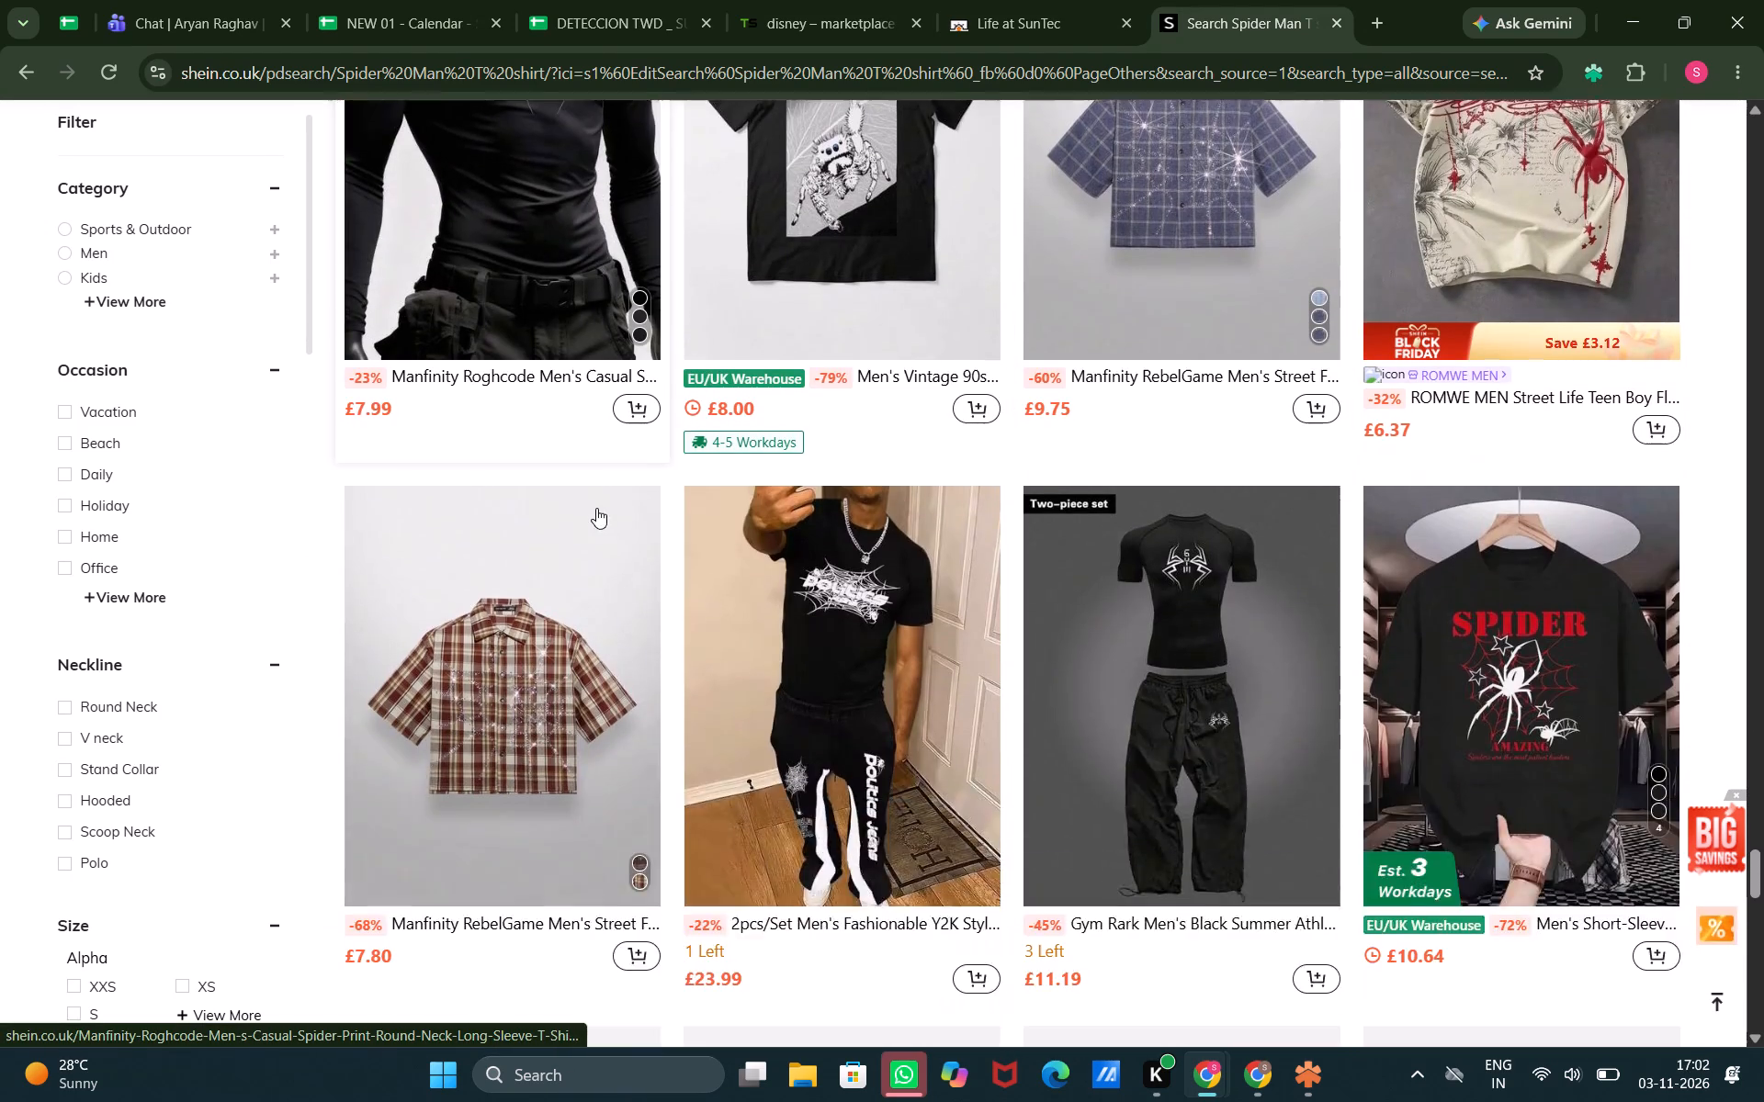
{"action": "scroll", "coordinate": [596, 508], "scroll_direction": "up", "scroll_amount": 3}
{"action": "right_click", "coordinate": [557, 553]}
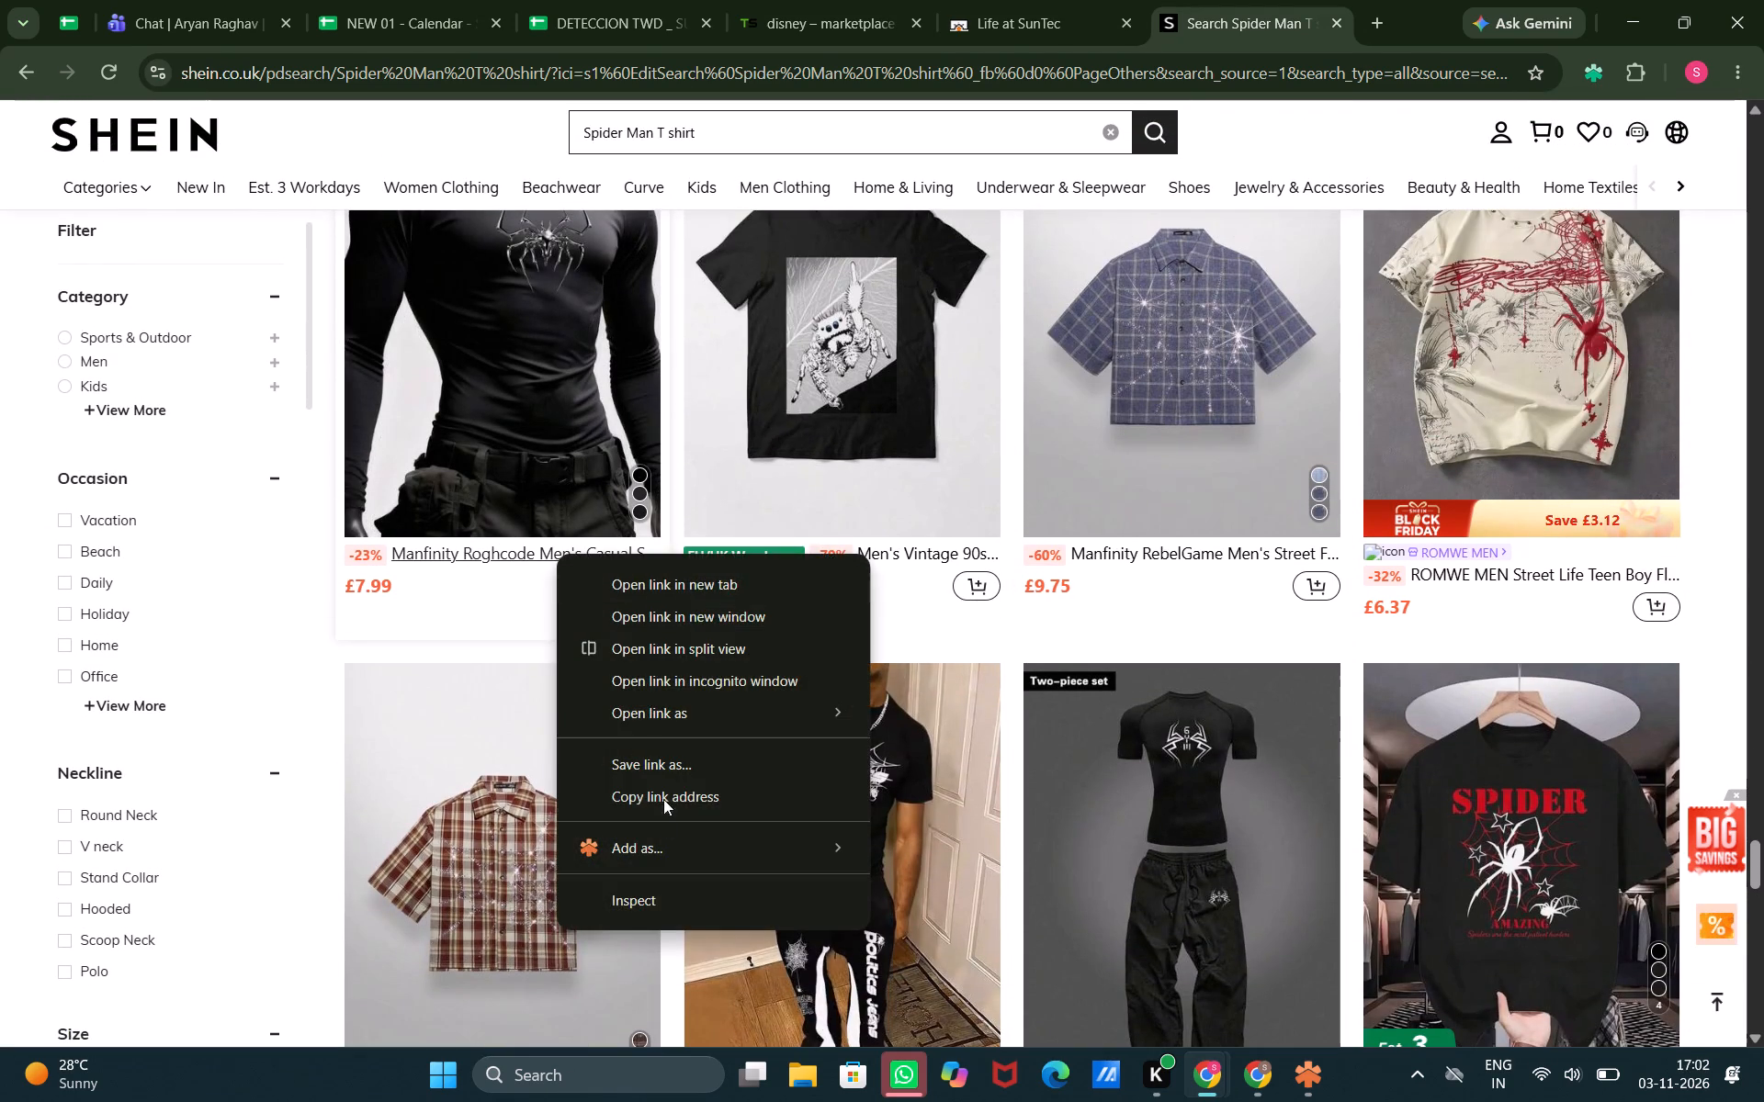
{"action": "left_click", "coordinate": [664, 797]}
{"action": "key", "text": "ctrl+Tab"}
{"action": "key", "text": "ctrl+v"}
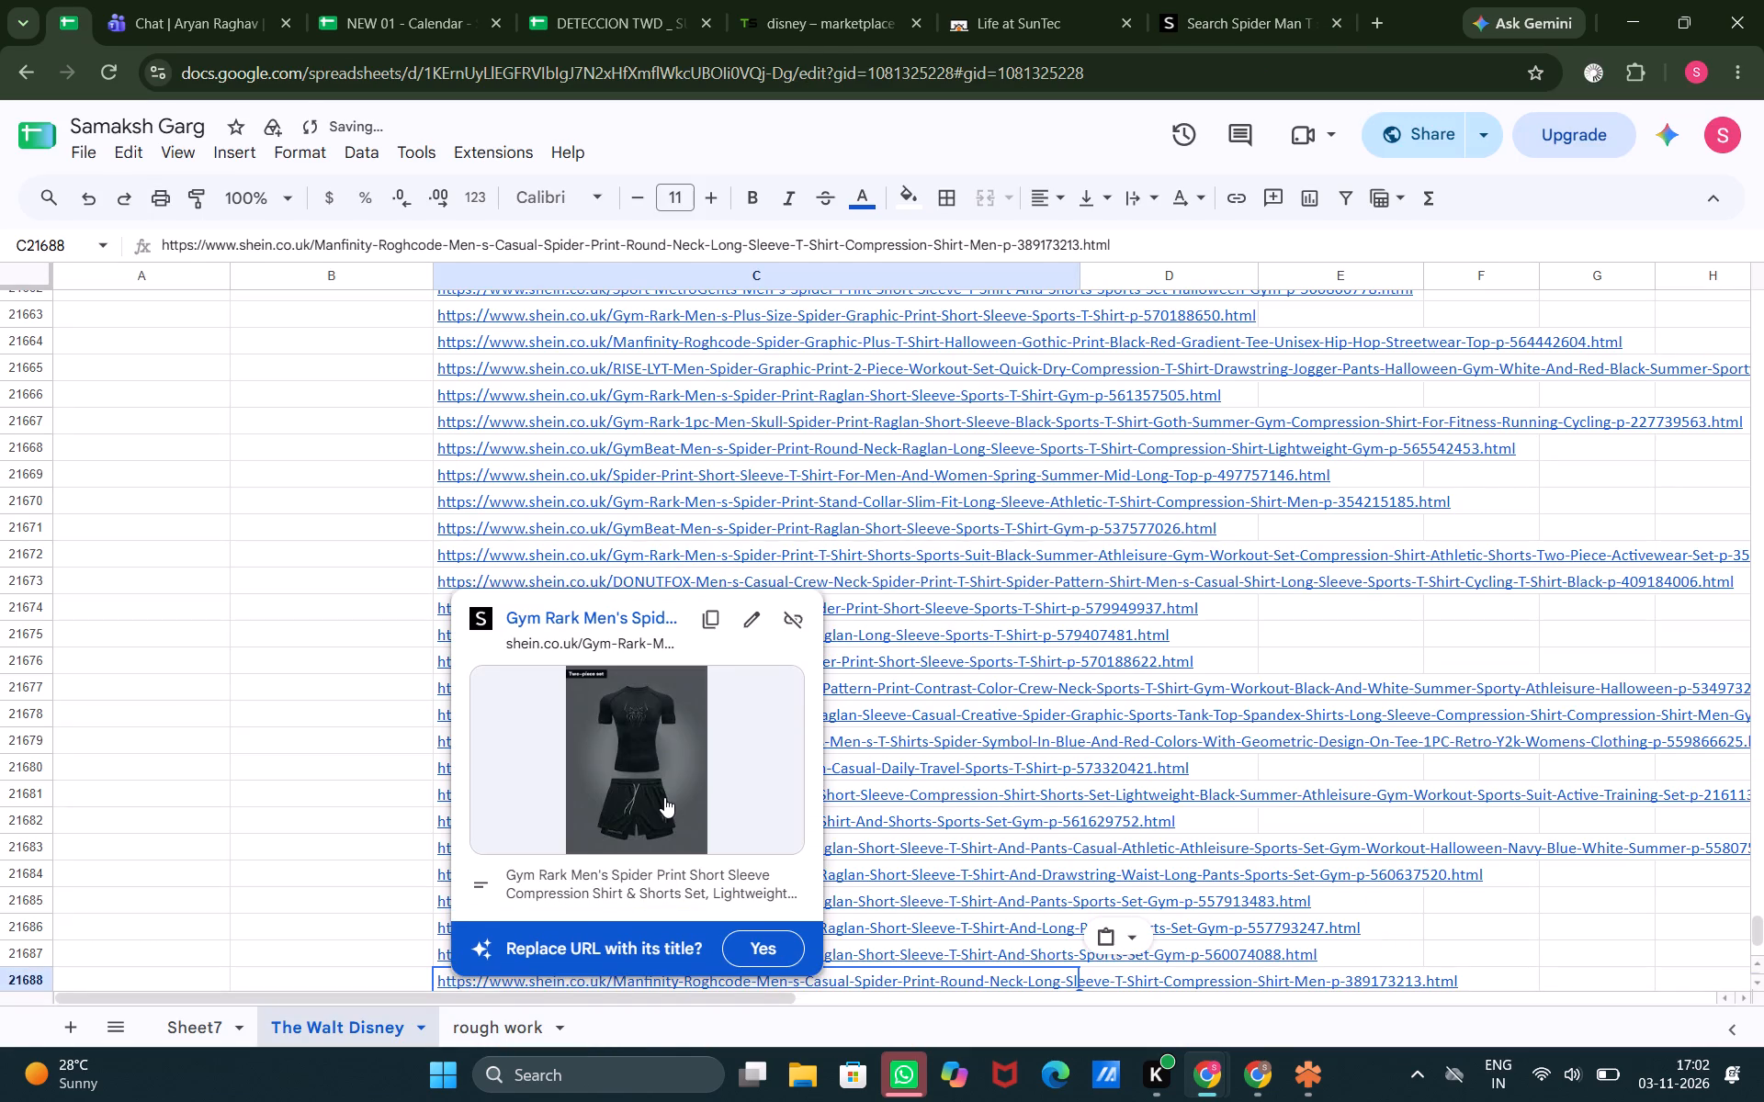
{"action": "key", "text": "Return"}
{"action": "key", "text": "Return"}
Copy the SHEIN link for the £8.99 Gym Rark Men's Casual Spider Print shirt and pants set into cell C21689 of The Walt Disney sheet.
{"action": "key", "text": "ctrl+Tab"}
{"action": "key", "text": "ctrl+Tab"}
{"action": "key", "text": "ctrl+Tab"}
{"action": "key", "text": "ctrl+Tab"}
{"action": "key", "text": "ctrl+Tab"}
{"action": "key", "text": "ctrl+Tab"}
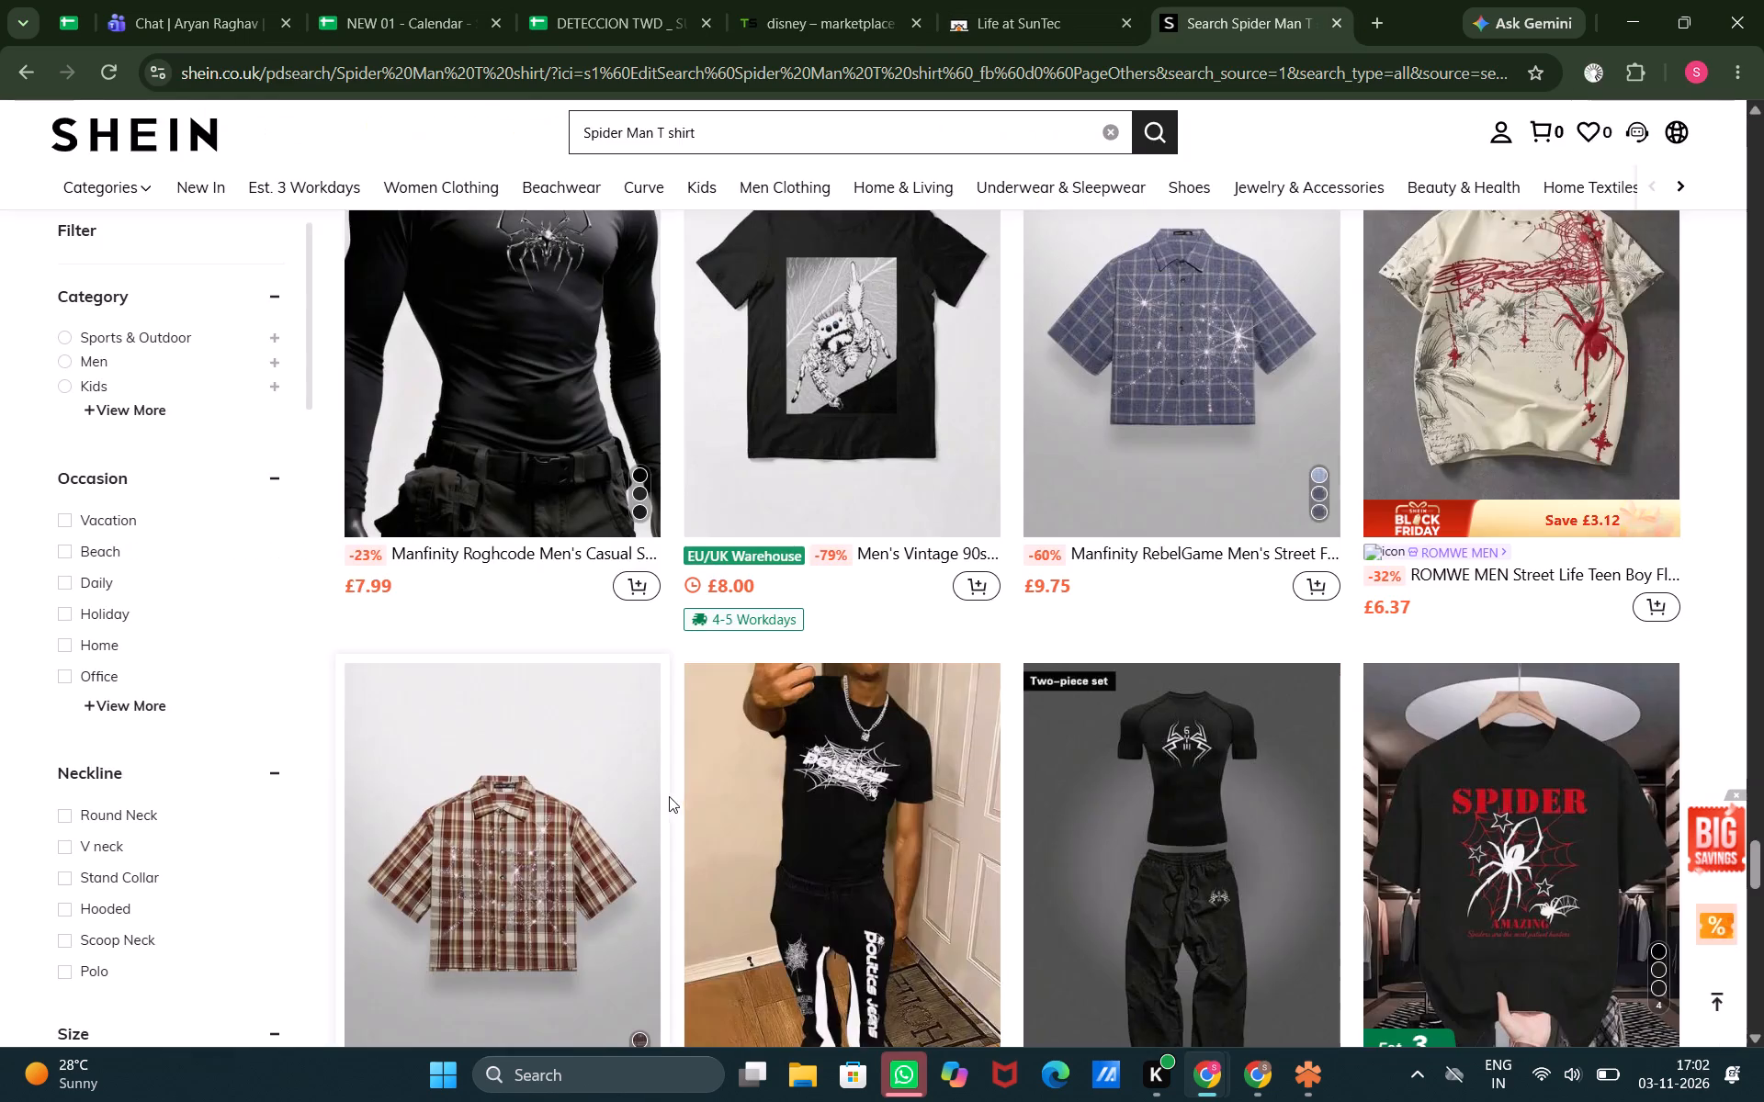
{"action": "scroll", "coordinate": [671, 794], "scroll_direction": "down", "scroll_amount": 4}
{"action": "scroll", "coordinate": [1460, 529], "scroll_direction": "down", "scroll_amount": 3}
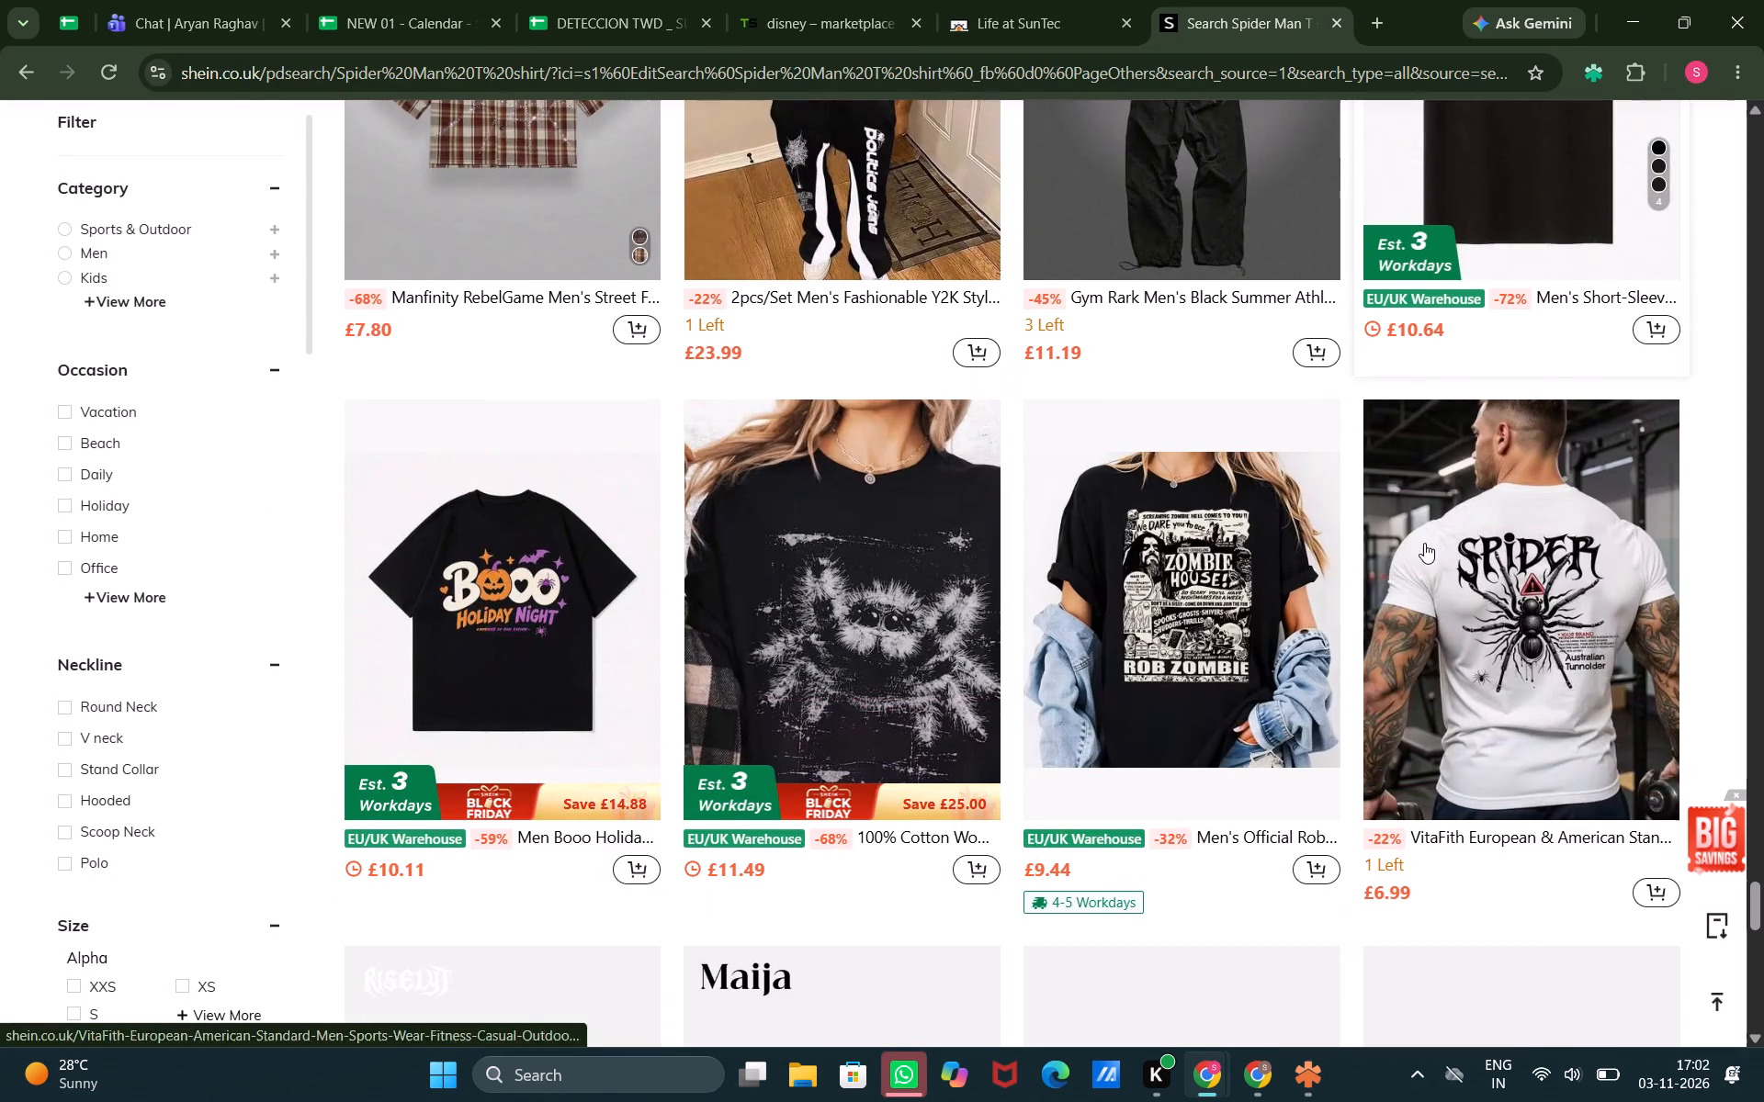
{"action": "scroll", "coordinate": [630, 485], "scroll_direction": "down", "scroll_amount": 5}
{"action": "right_click", "coordinate": [1132, 815]}
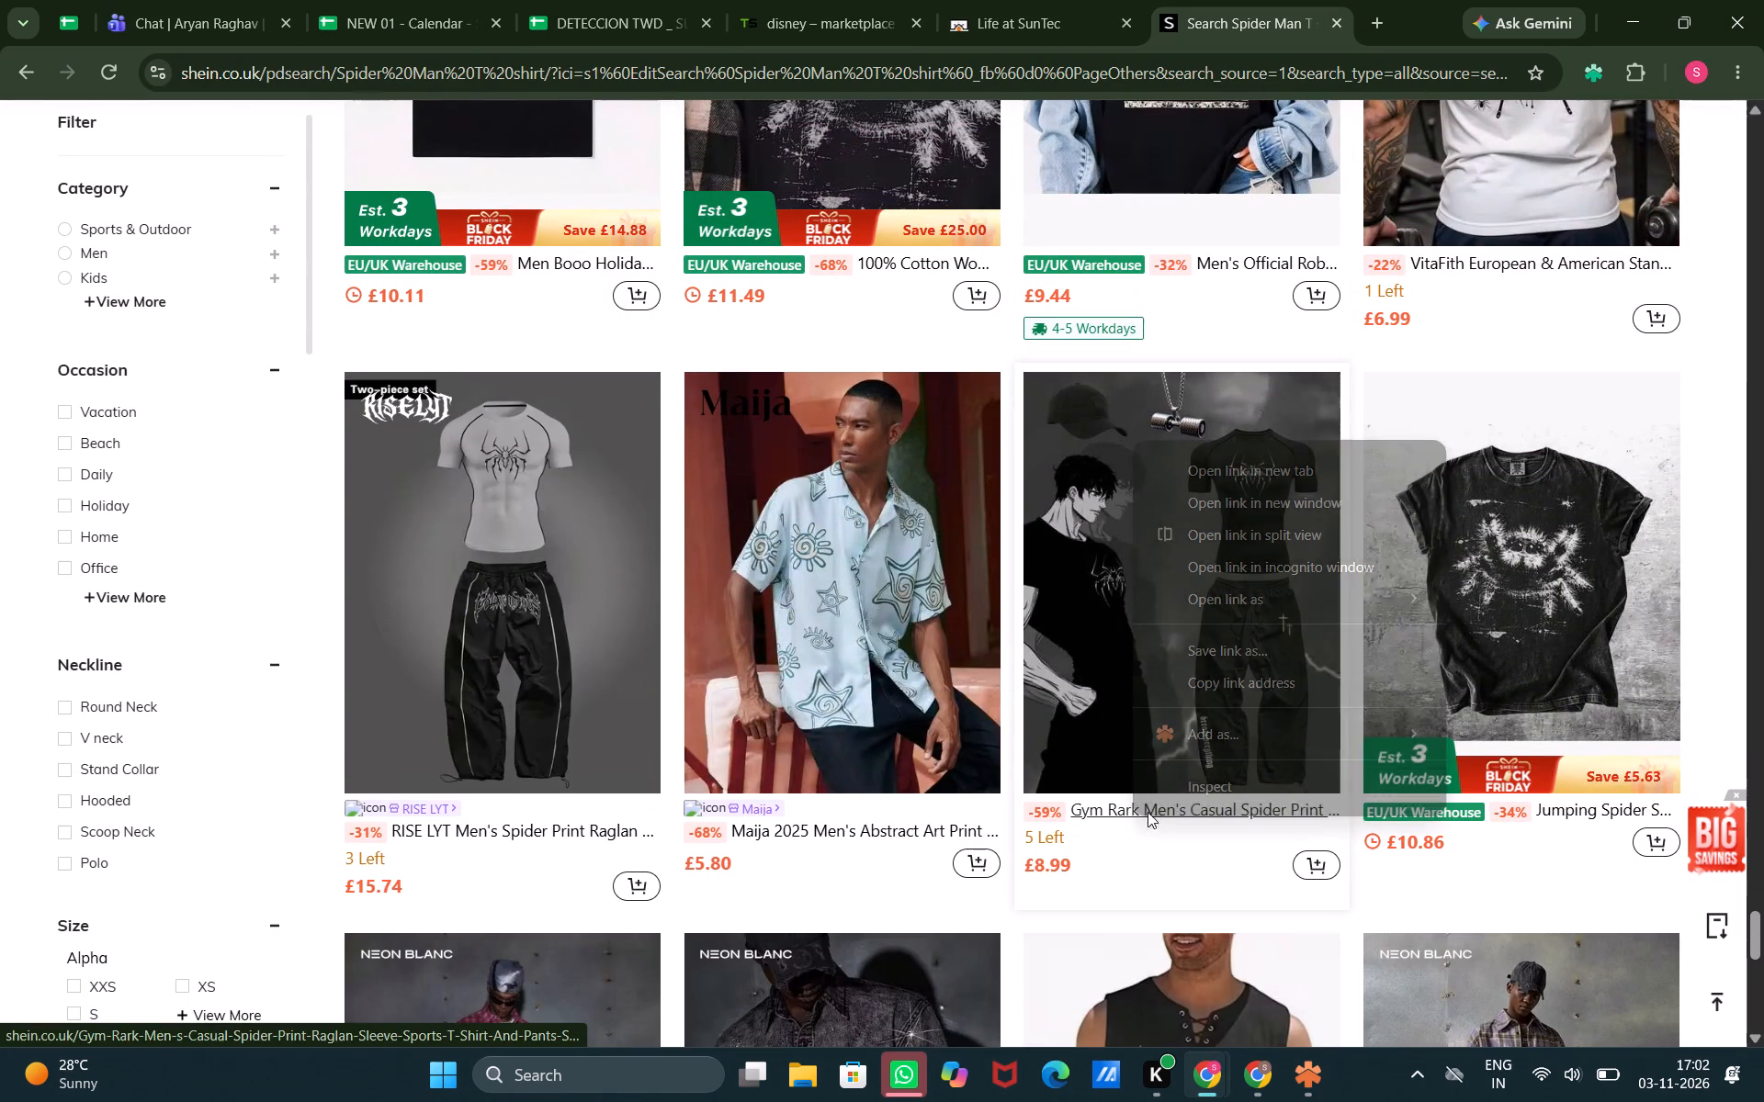
{"action": "left_click", "coordinate": [1219, 702]}
{"action": "left_click", "coordinate": [1219, 695]}
{"action": "key", "text": "ctrl+Tab"}
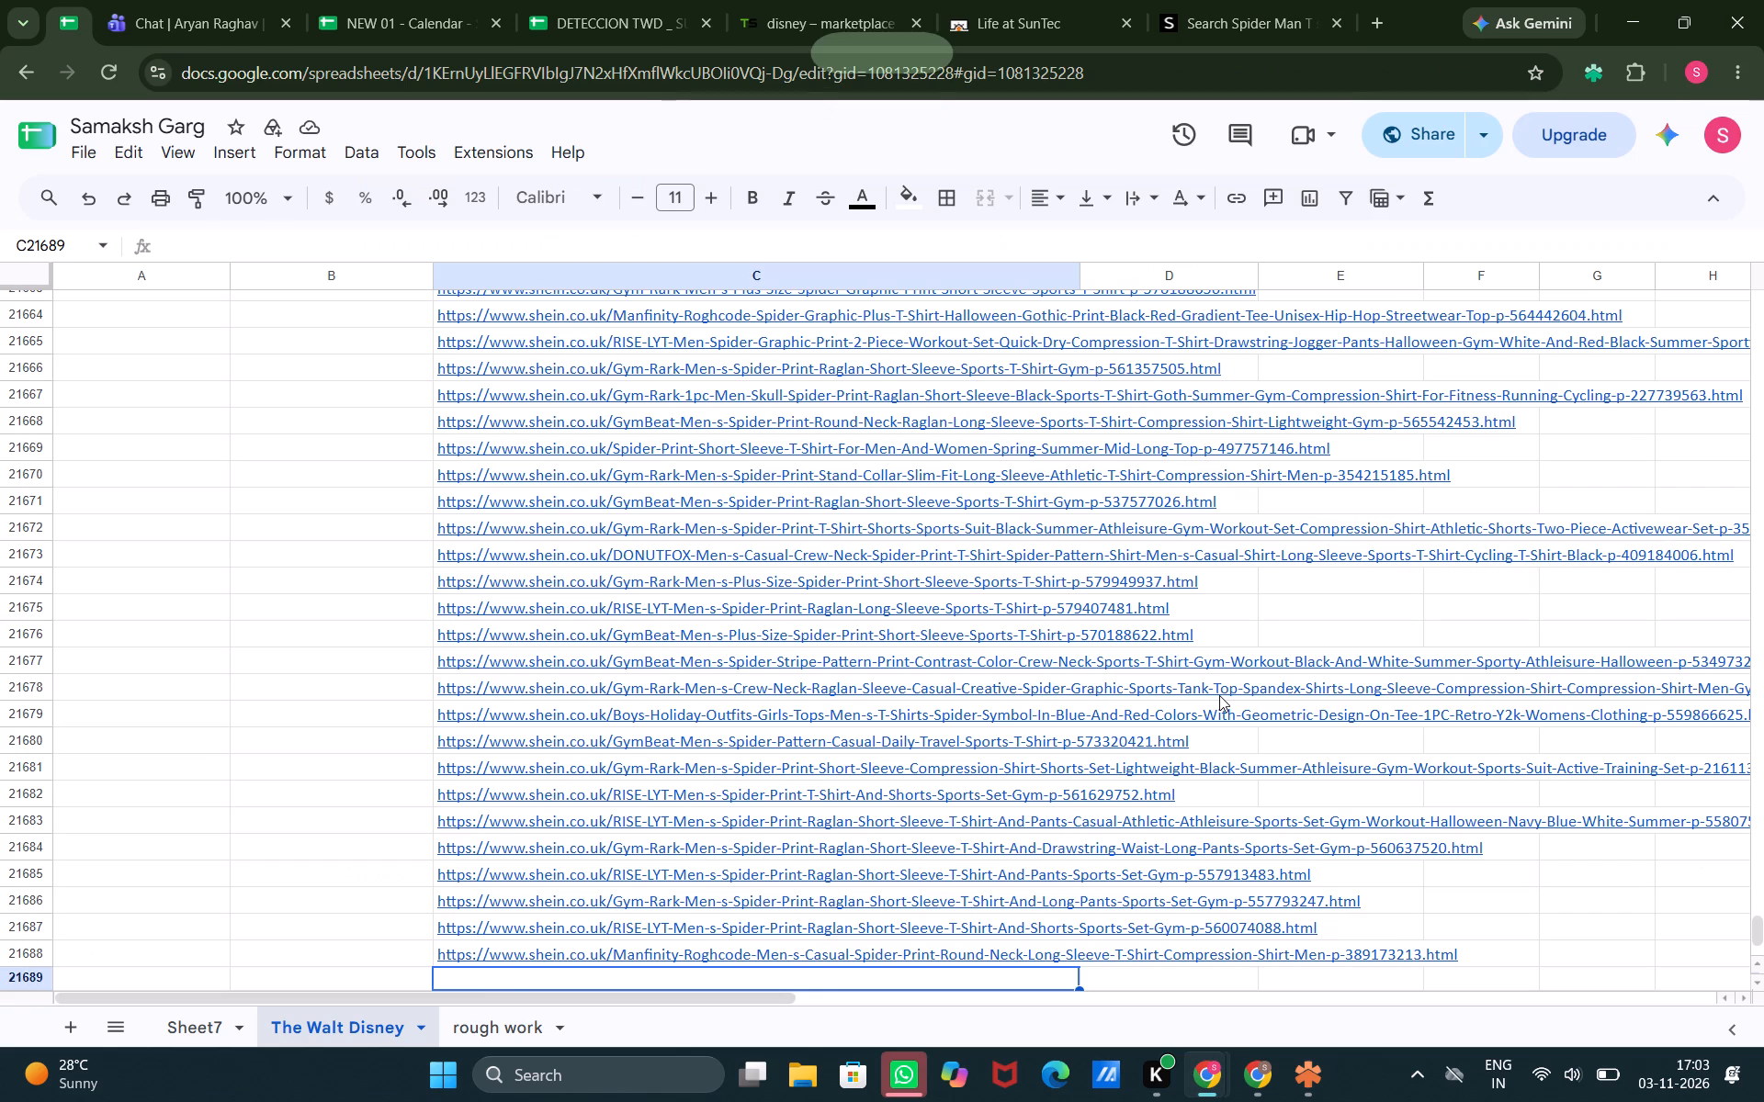
{"action": "key", "text": "ctrl+v"}
{"action": "key", "text": "Return"}
{"action": "key", "text": "Return"}
Return to the SHEIN results for Spider Man T shirt.
{"action": "key", "text": "ctrl+Tab"}
{"action": "key", "text": "ctrl+Tab"}
{"action": "key", "text": "ctrl+Tab"}
{"action": "key", "text": "ctrl+Tab"}
{"action": "key", "text": "ctrl+Tab"}
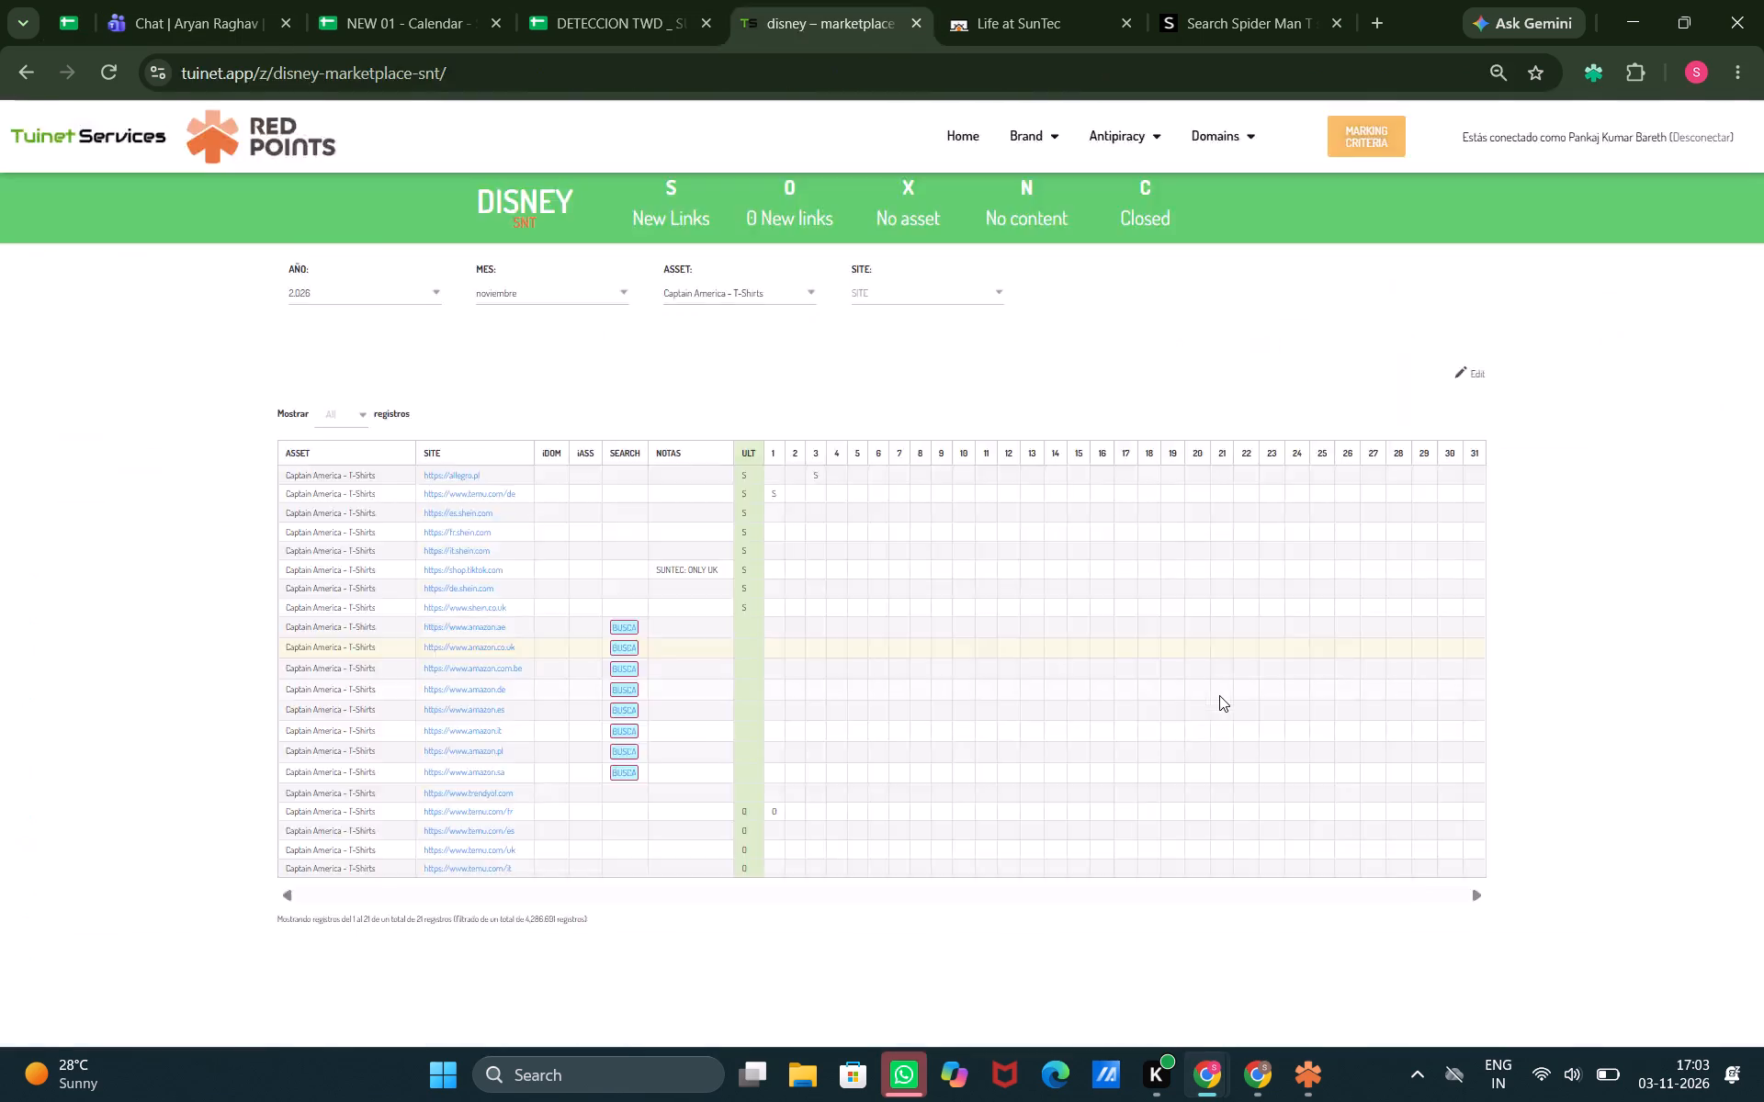
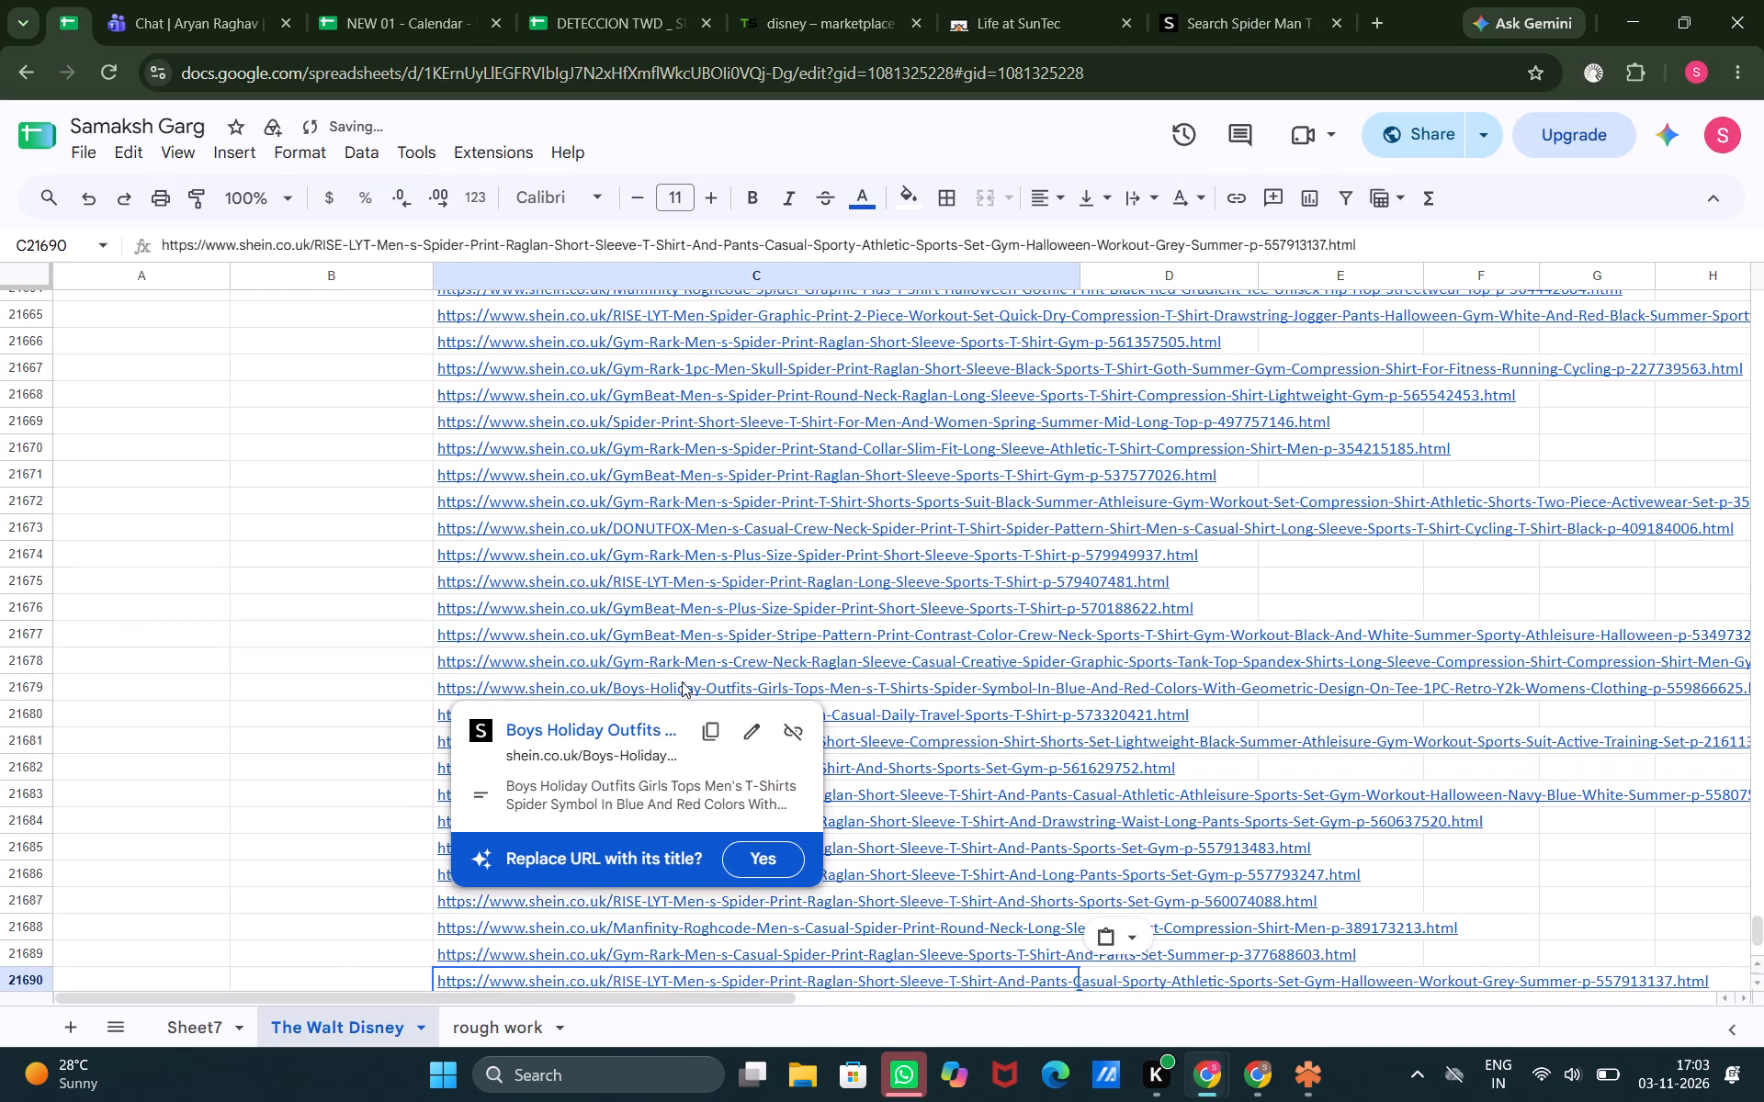
Complete the entry of the SHEIN link for the RISE LYT grey summer T-shirt and pants set in cell C21690.
{"action": "key", "text": "Return"}
{"action": "key", "text": "Return"}
Go to page 6 of the SHEIN results for Spider Man T shirt.
{"action": "key", "text": "ctrl+Tab"}
{"action": "key", "text": "ctrl+Tab"}
{"action": "key", "text": "ctrl+Tab"}
{"action": "key", "text": "ctrl+Tab"}
{"action": "key", "text": "ctrl+Tab"}
{"action": "key", "text": "ctrl+Tab"}
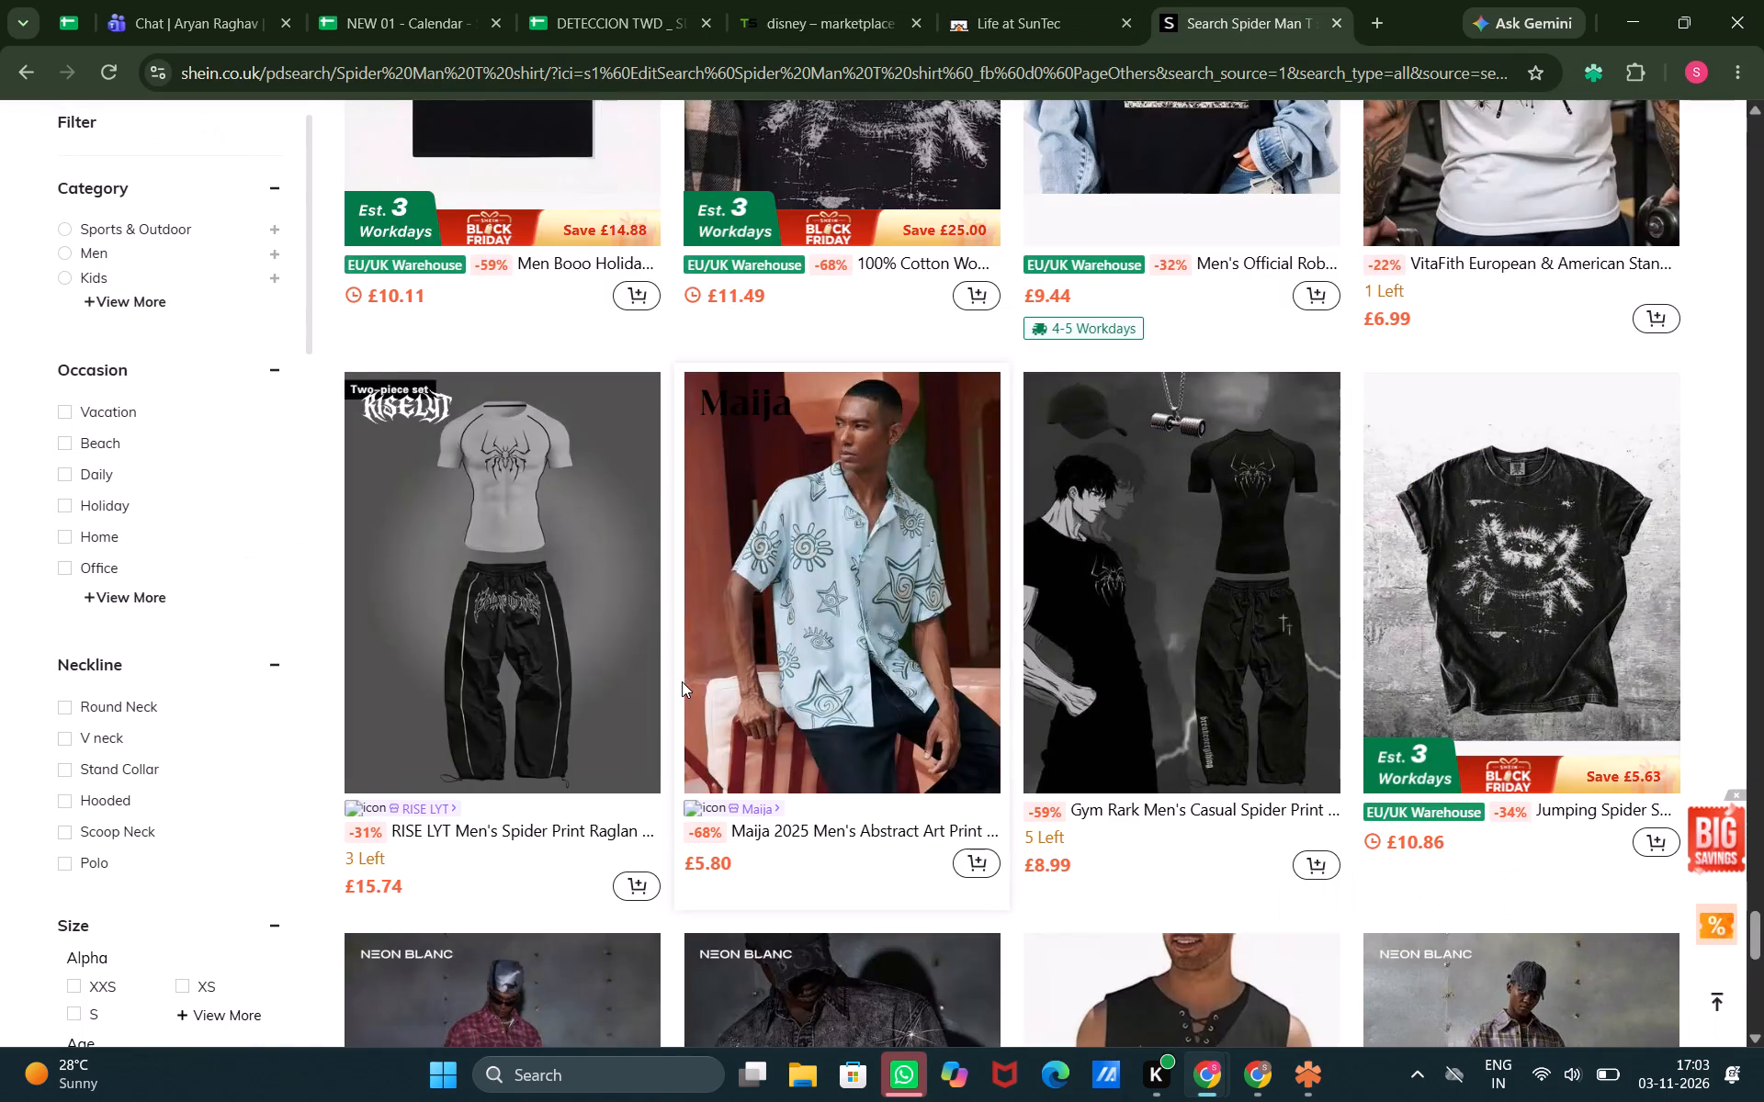
{"action": "scroll", "coordinate": [682, 681], "scroll_direction": "down", "scroll_amount": 4}
{"action": "scroll", "coordinate": [1336, 602], "scroll_direction": "down", "scroll_amount": 5}
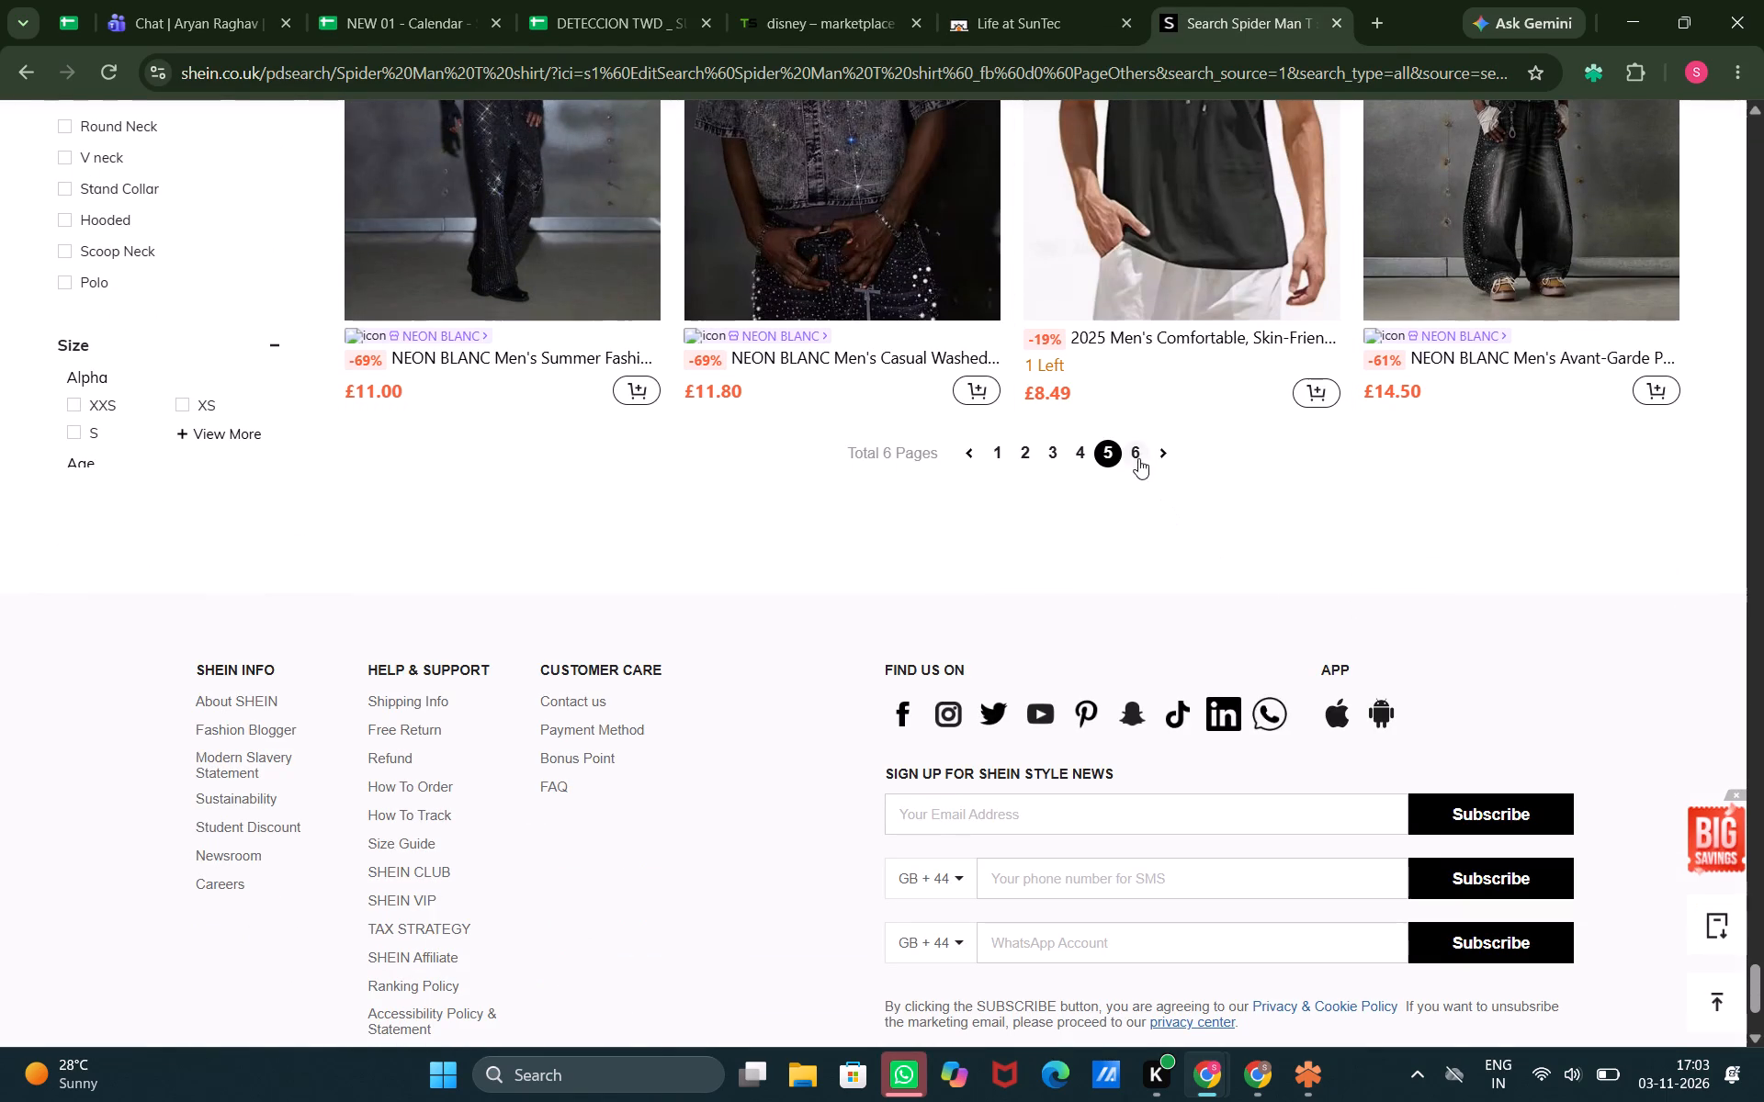
{"action": "left_click", "coordinate": [1135, 447]}
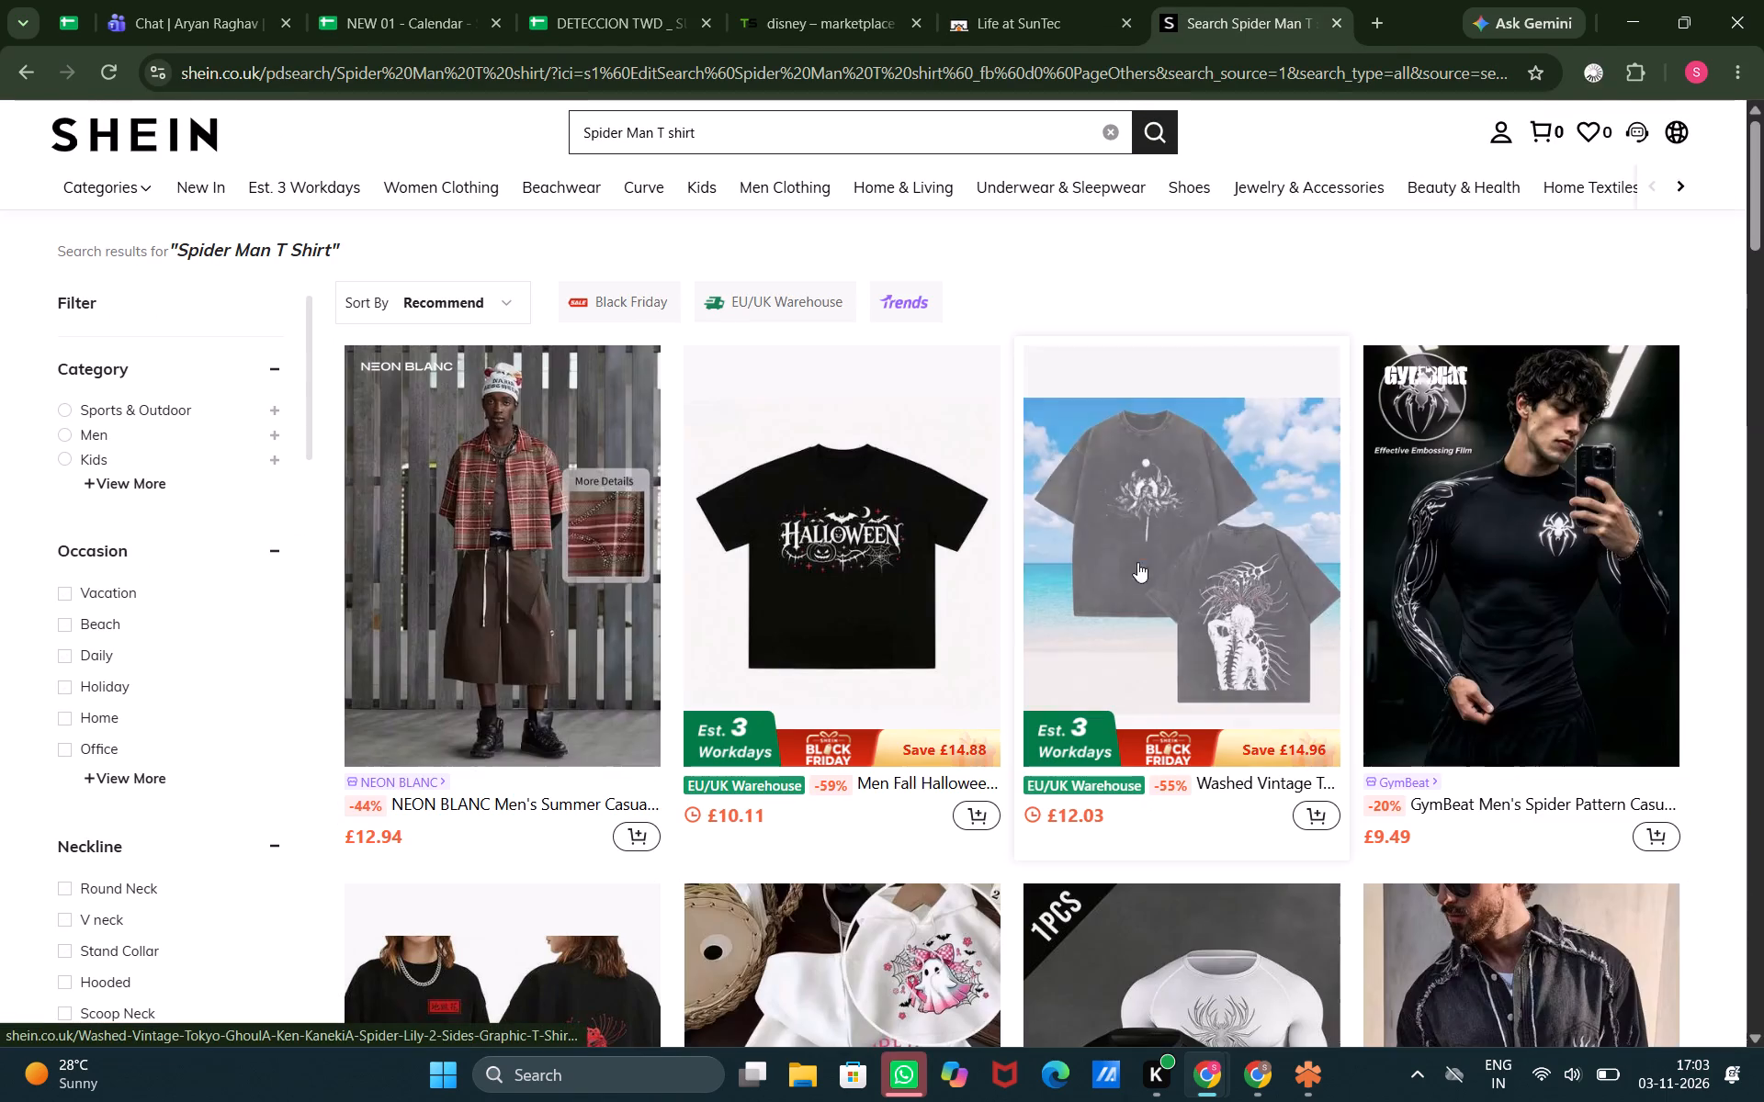
Copy the SHEIN link for the £9.49 GymBeat Men's Spider Pattern Casual sports T-shirt into cell C21691 of The Walt Disney sheet.
{"action": "right_click", "coordinate": [1567, 800]}
{"action": "left_click", "coordinate": [1503, 679]}
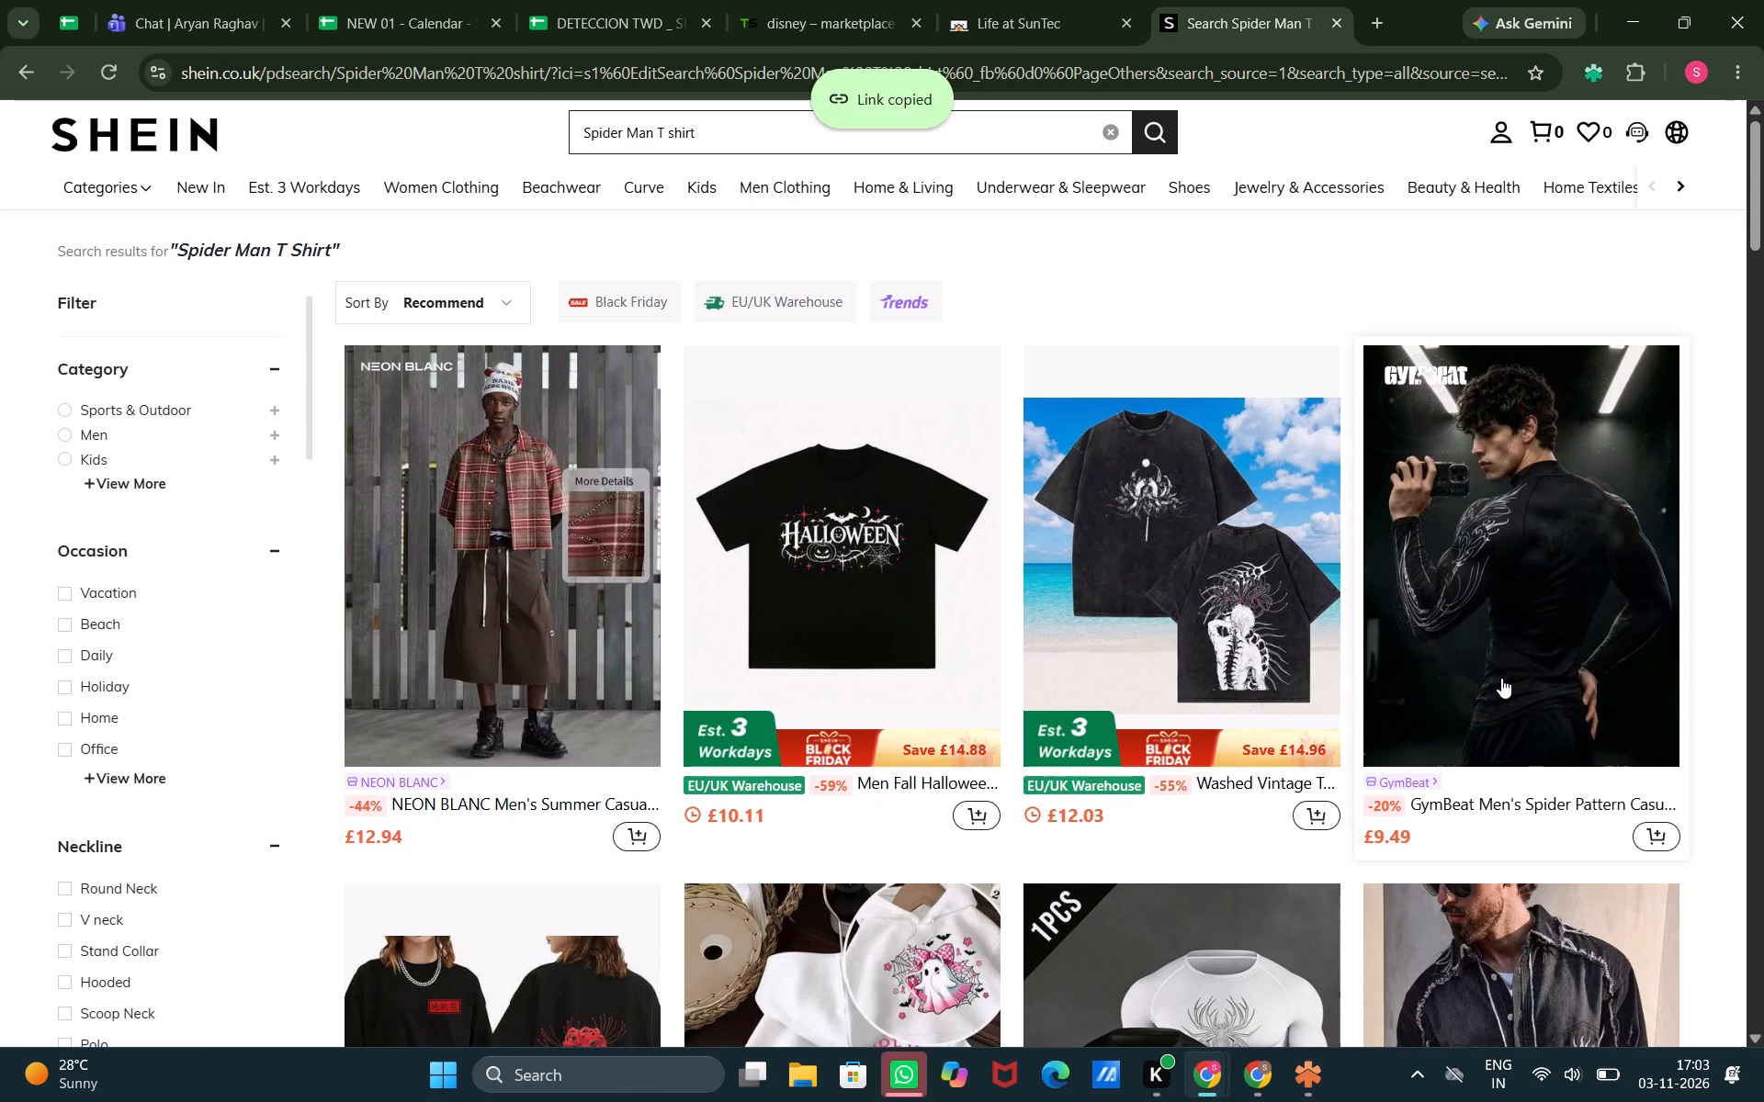
{"action": "key", "text": "ctrl+Tab"}
{"action": "key", "text": "ctrl+v"}
{"action": "key", "text": "Return"}
{"action": "key", "text": "Return"}
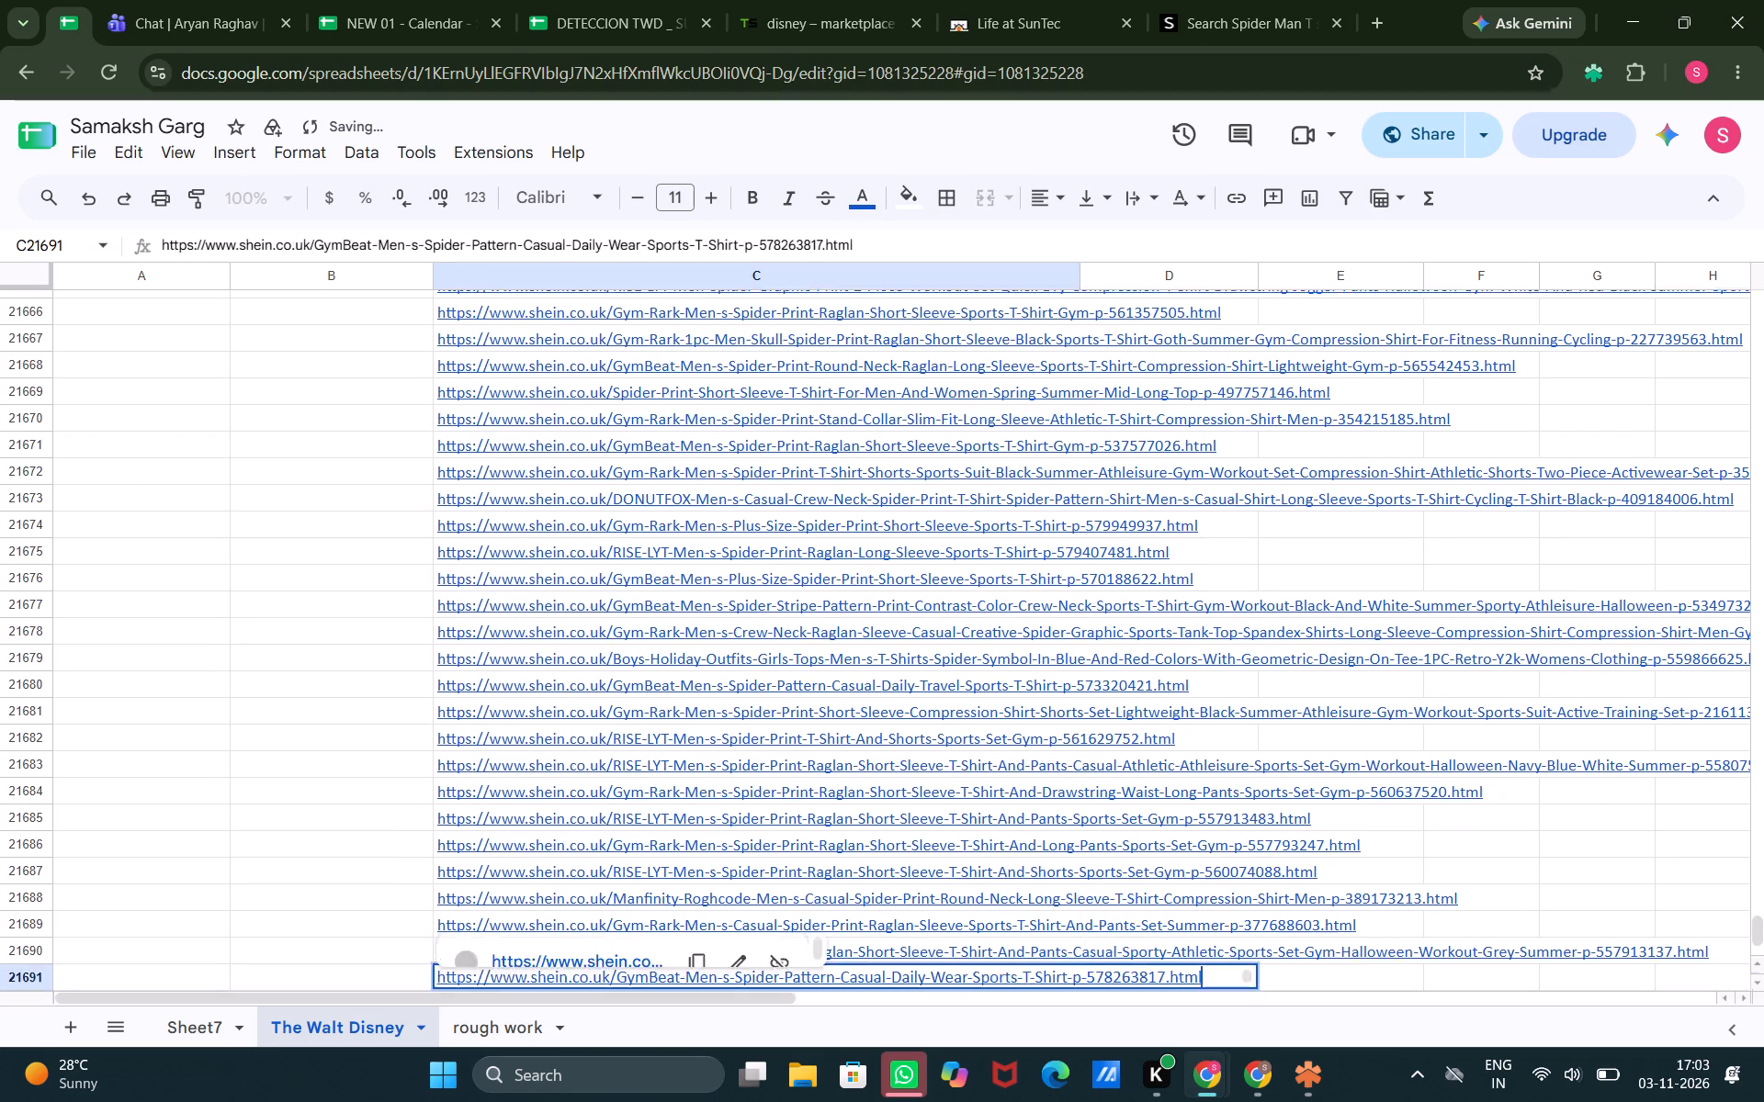
Look through the rest of page 6 of the SHEIN results for further Spider-Man T-shirt listings.
{"action": "key", "text": "ctrl+Tab"}
{"action": "key", "text": "ctrl+Tab"}
{"action": "key", "text": "ctrl+Tab"}
{"action": "key", "text": "ctrl+Tab"}
{"action": "key", "text": "ctrl+Tab"}
{"action": "key", "text": "ctrl+Tab"}
{"action": "scroll", "coordinate": [1506, 668], "scroll_direction": "down", "scroll_amount": 4}
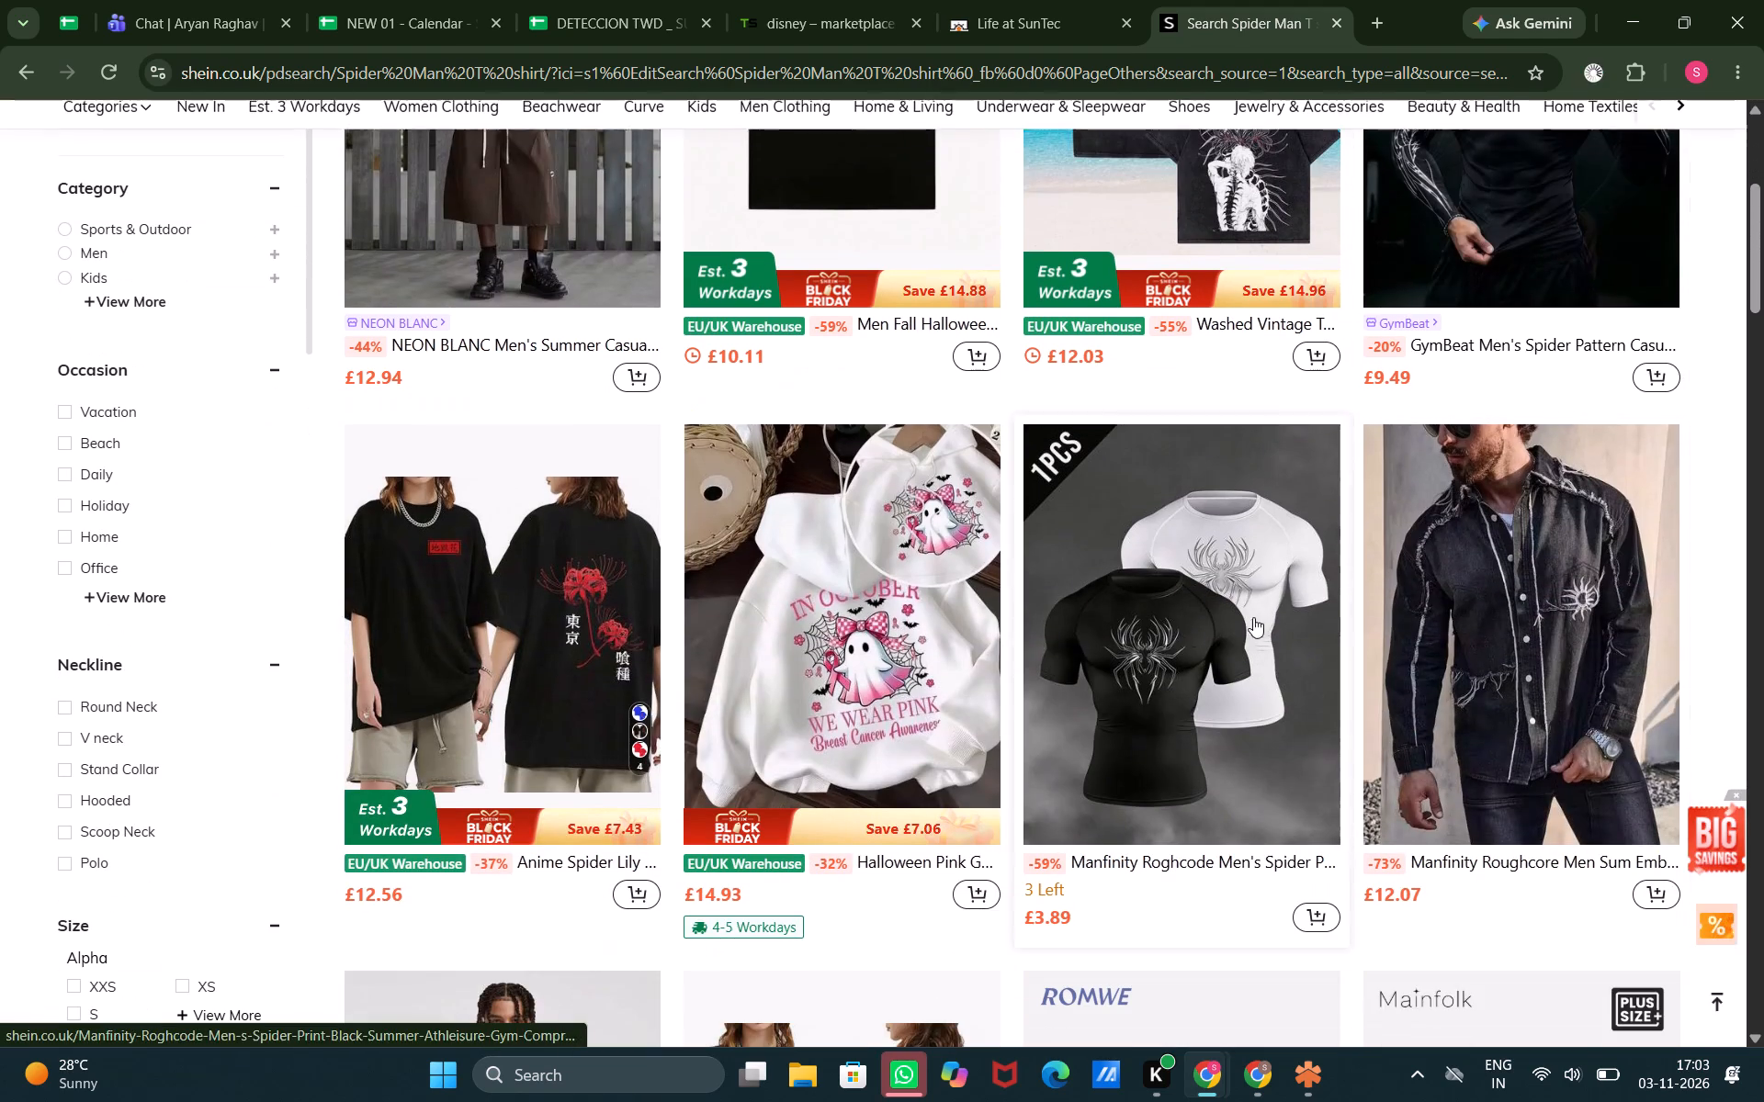
{"action": "scroll", "coordinate": [1696, 702], "scroll_direction": "down", "scroll_amount": 4}
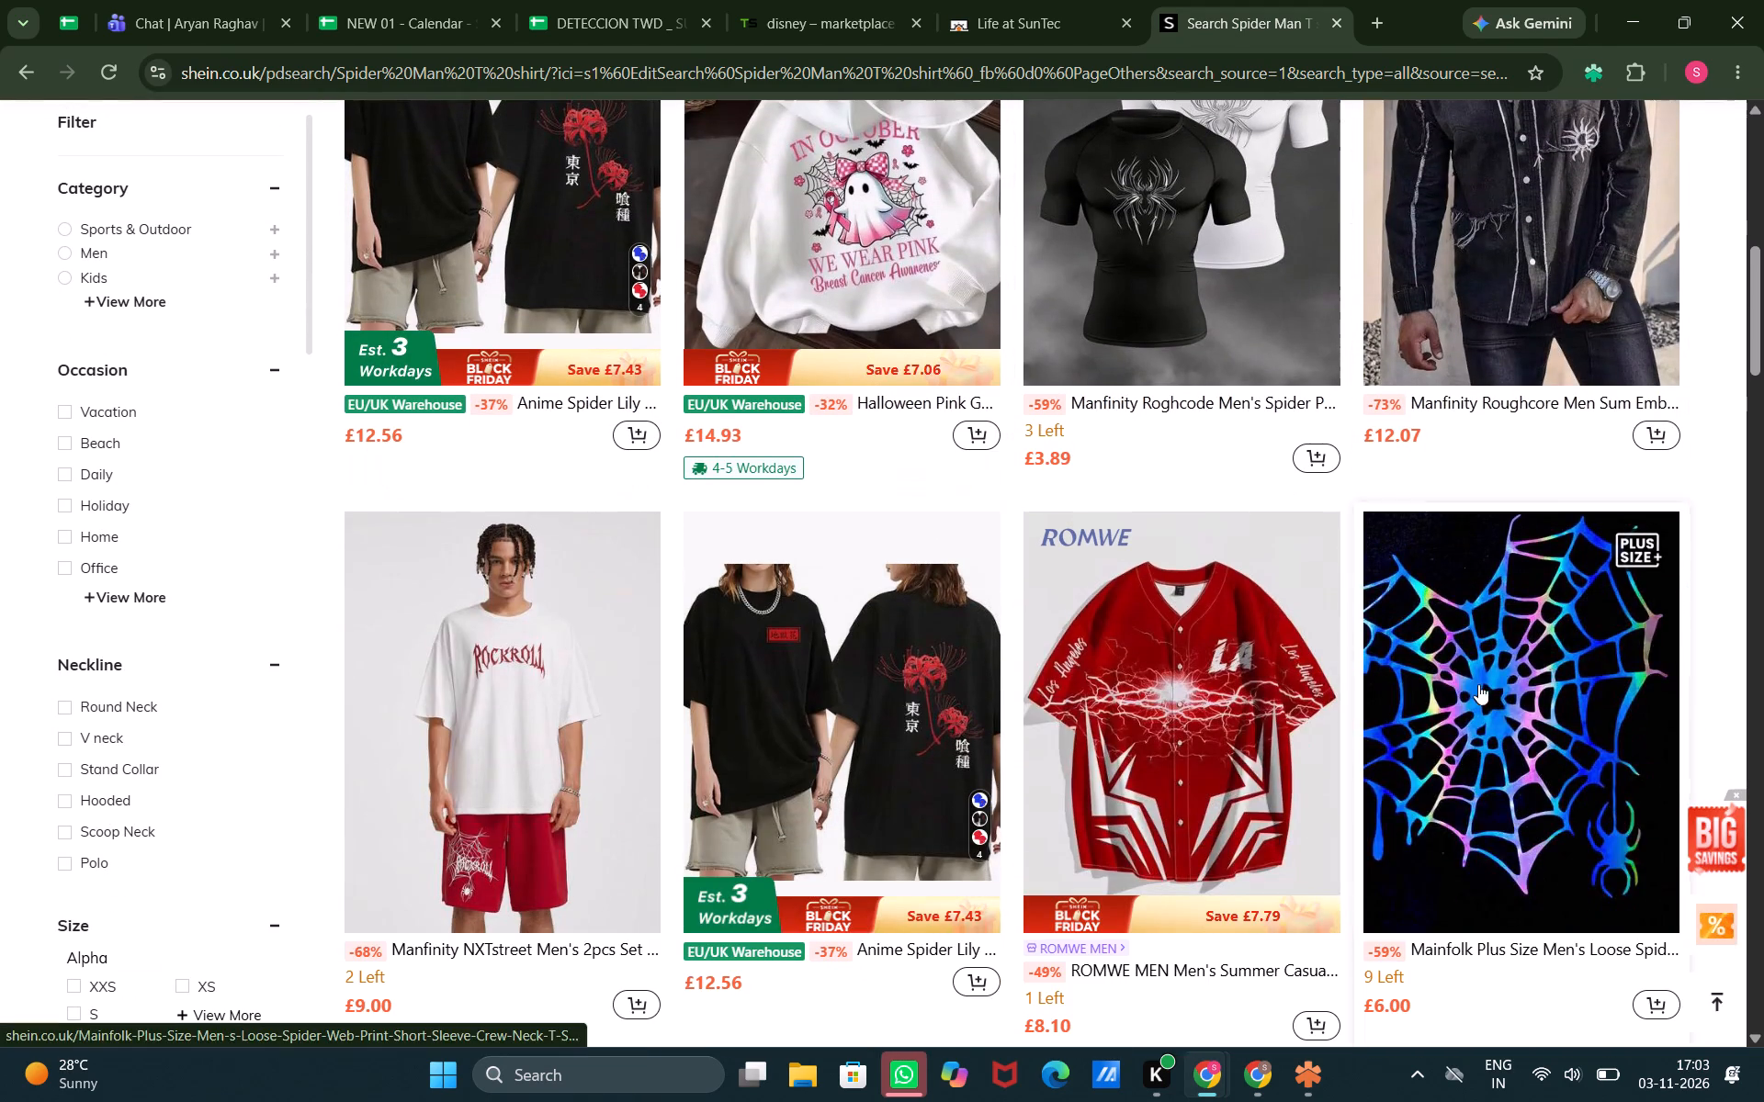
{"action": "scroll", "coordinate": [615, 710], "scroll_direction": "down", "scroll_amount": 6}
{"action": "scroll", "coordinate": [1600, 582], "scroll_direction": "down", "scroll_amount": 5}
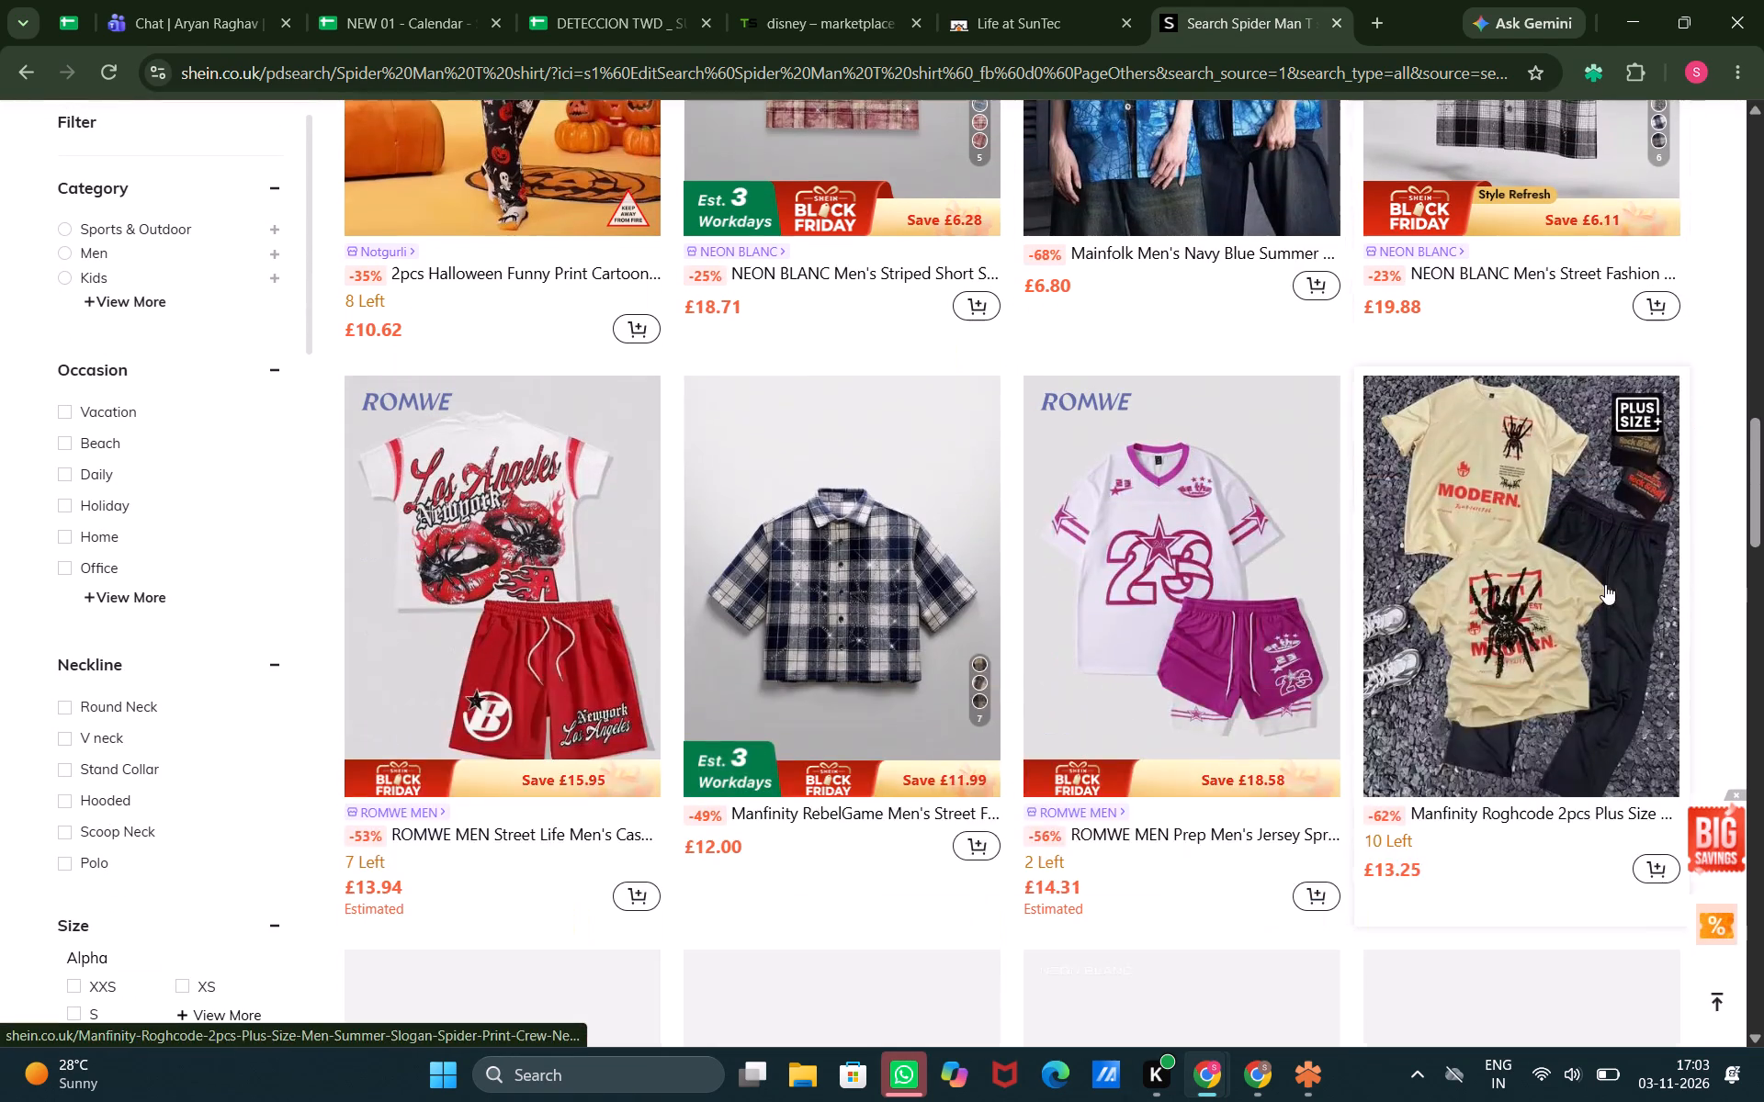
{"action": "scroll", "coordinate": [215, 605], "scroll_direction": "down", "scroll_amount": 9}
{"action": "scroll", "coordinate": [1322, 539], "scroll_direction": "down", "scroll_amount": 7}
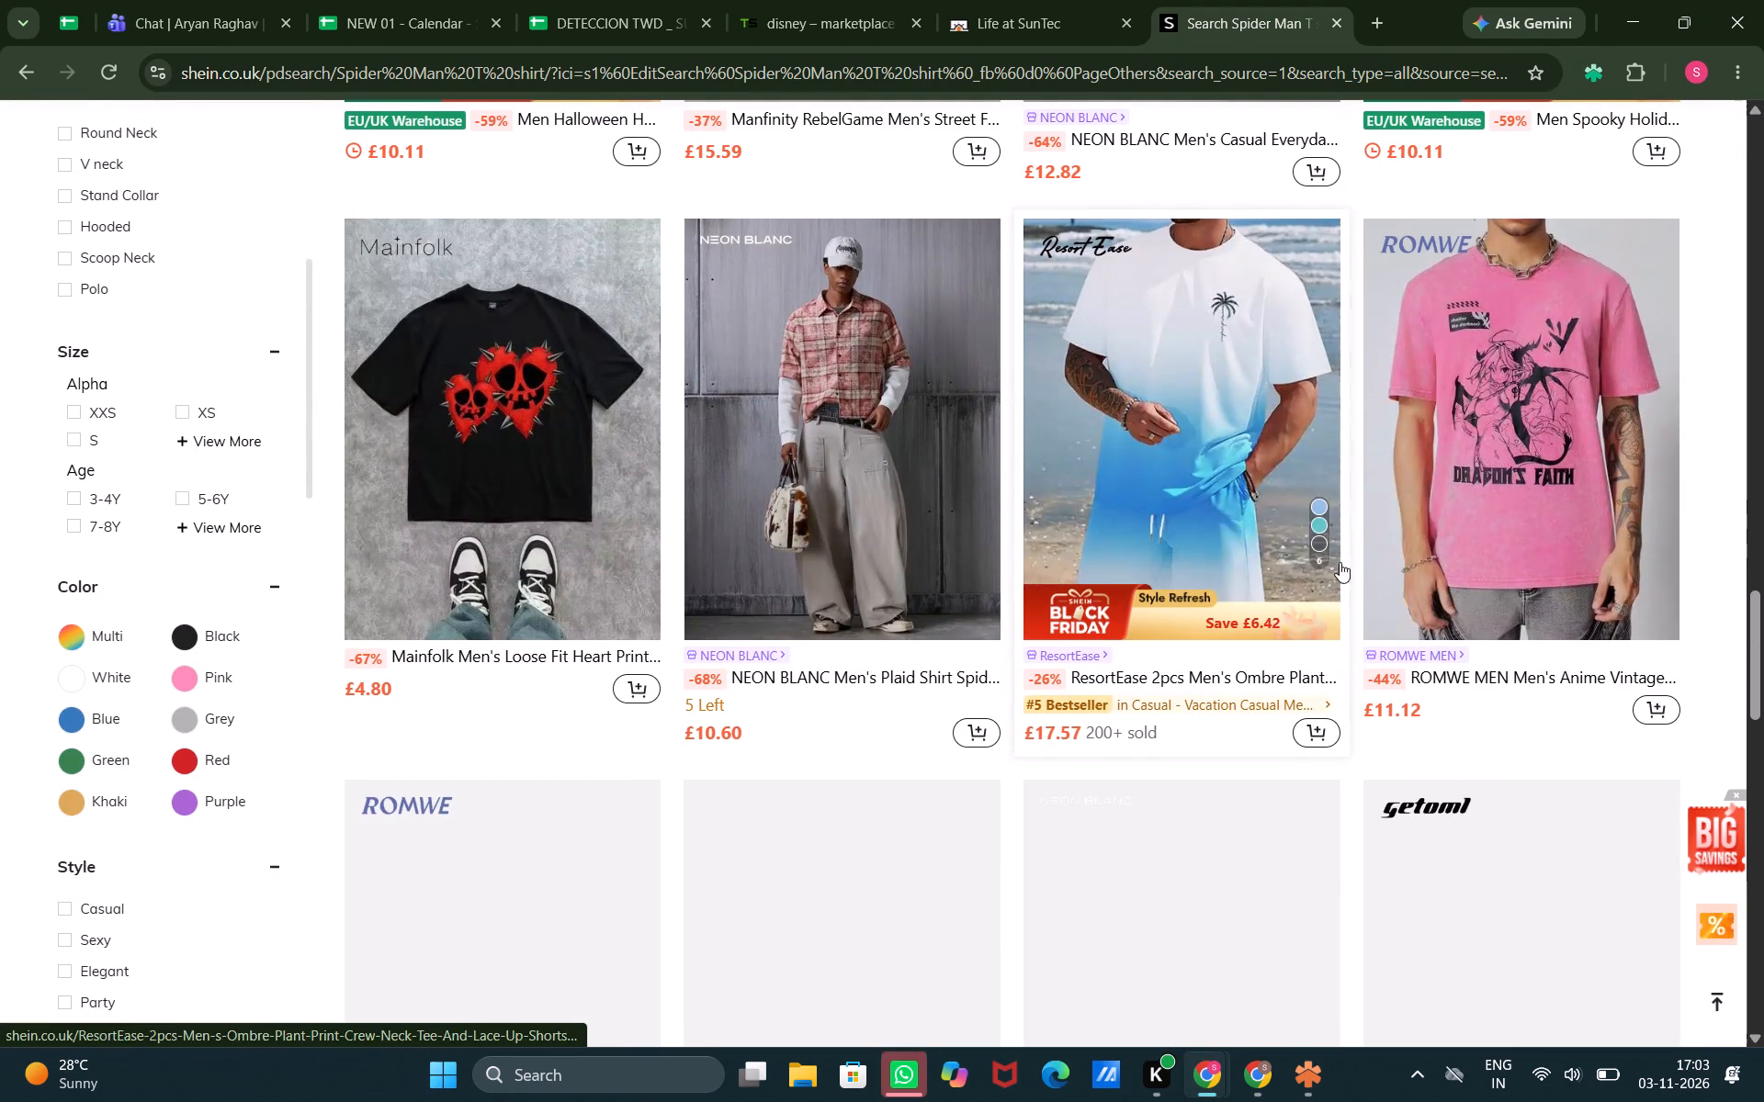
{"action": "scroll", "coordinate": [492, 568], "scroll_direction": "down", "scroll_amount": 4}
{"action": "scroll", "coordinate": [1528, 480], "scroll_direction": "down", "scroll_amount": 6}
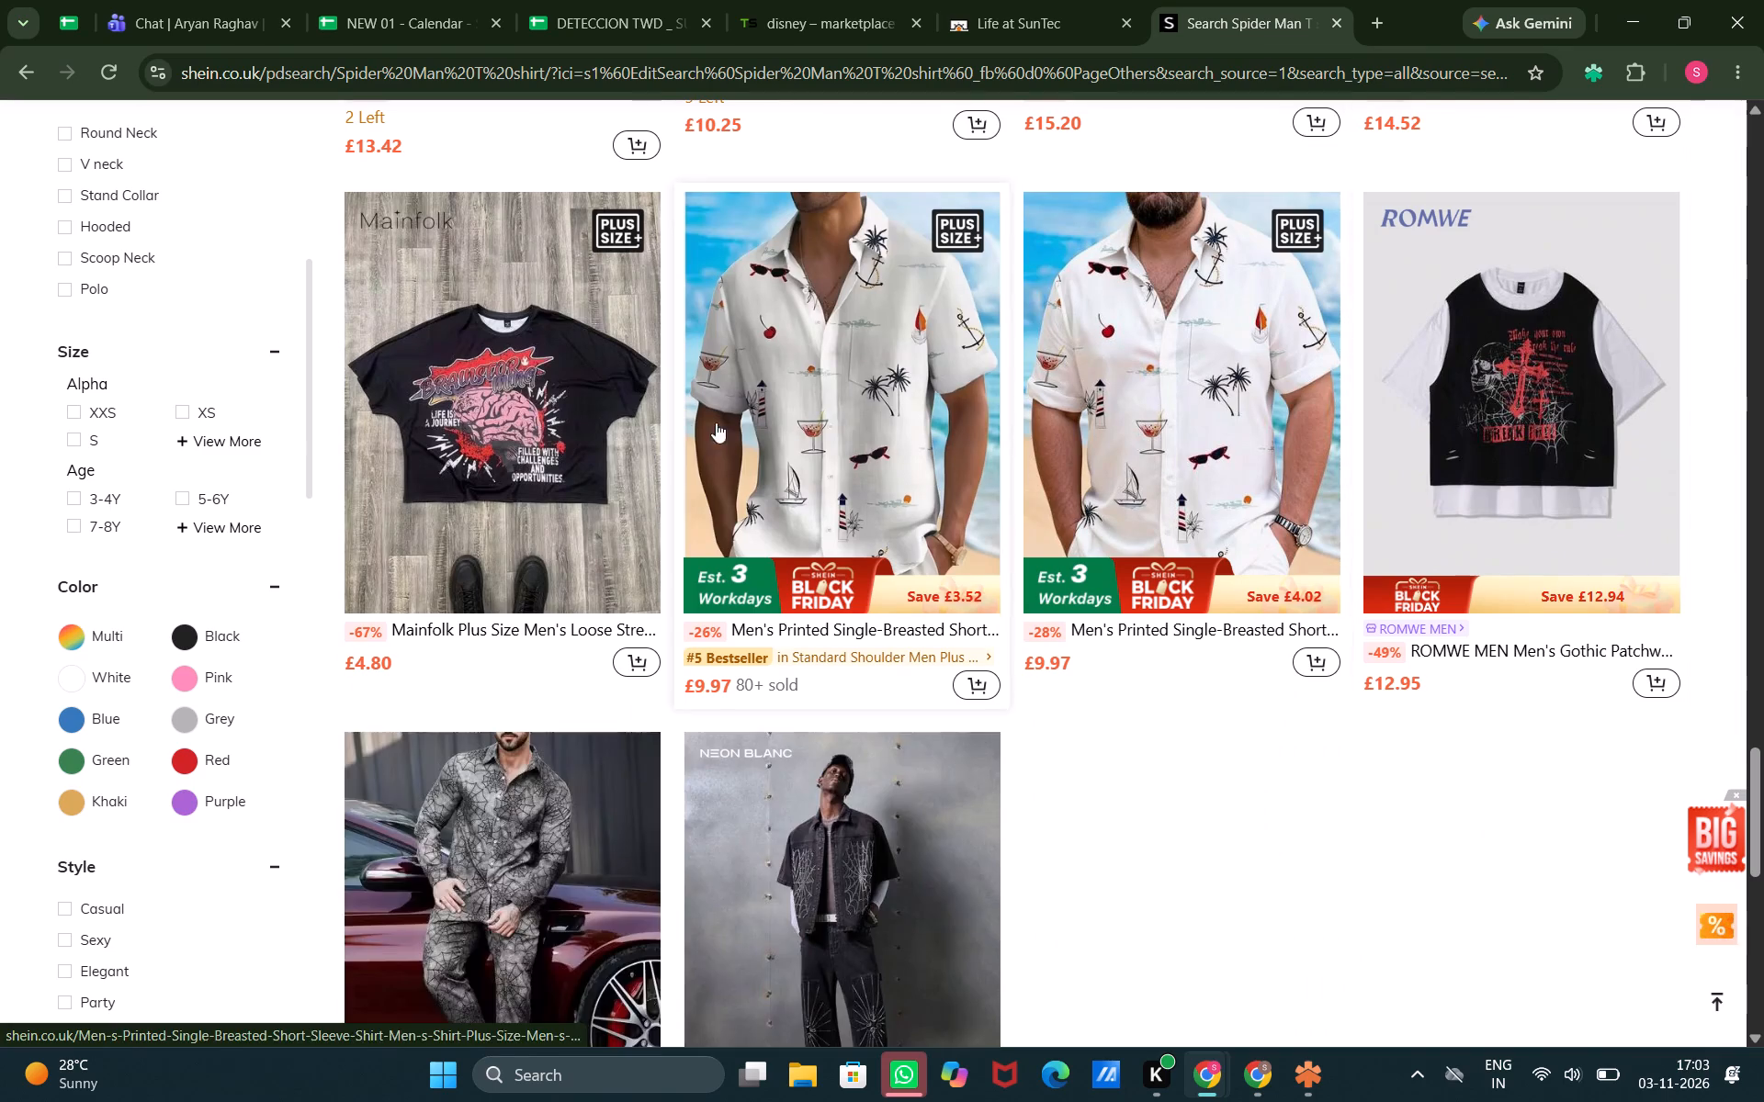
{"action": "scroll", "coordinate": [660, 433], "scroll_direction": "down", "scroll_amount": 5}
{"action": "scroll", "coordinate": [1114, 412], "scroll_direction": "down", "scroll_amount": 4}
Examine the rows of The Walt Disney sheet between the last SHEIN link and the Captain America - T-Shirts block.
{"action": "key", "text": "ctrl+Tab"}
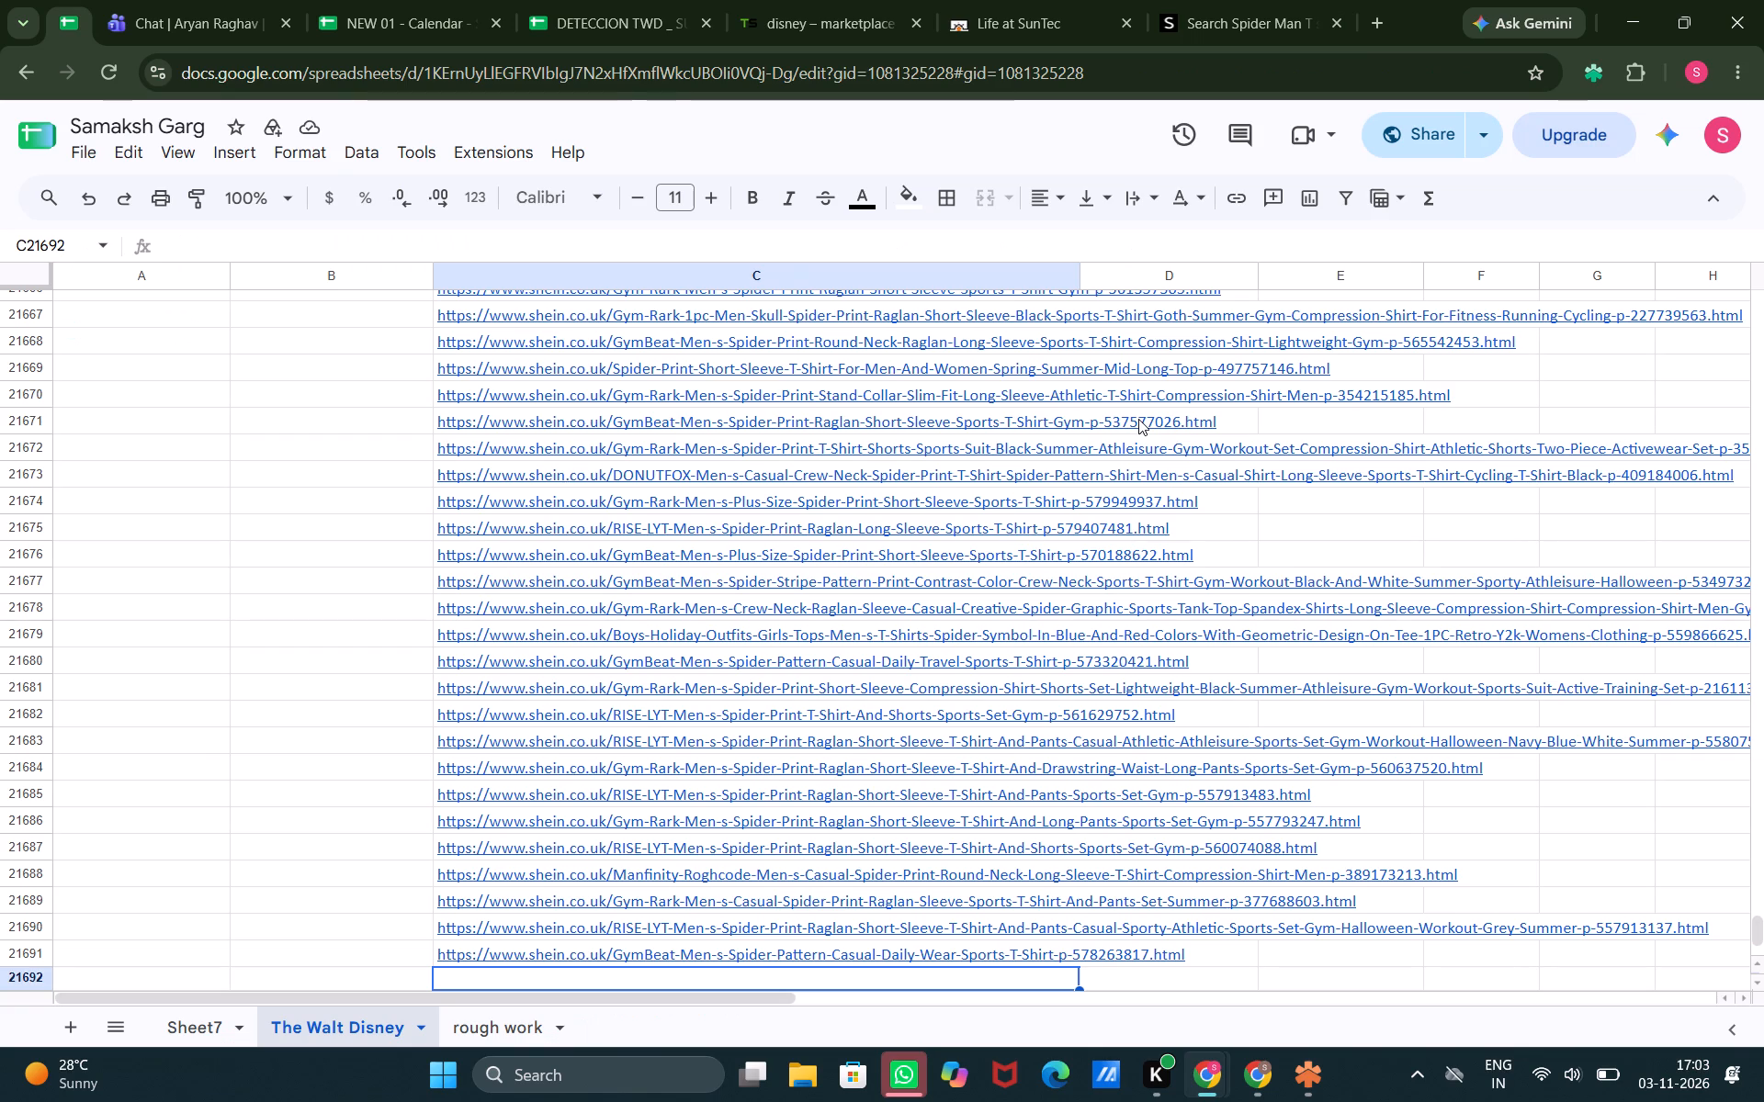
{"action": "key", "text": "Down"}
{"action": "key", "text": "Down"}
{"action": "key", "text": "Down"}
{"action": "key", "text": "Down"}
{"action": "key", "text": "Down"}
{"action": "key", "text": "Down"}
{"action": "key", "text": "Down"}
{"action": "key", "text": "Down"}
{"action": "key", "text": "Down"}
{"action": "key", "text": "Down"}
{"action": "key", "text": "Down"}
{"action": "key", "text": "Down"}
{"action": "key", "text": "Down"}
{"action": "key", "text": "Down"}
{"action": "key", "text": "Up"}
{"action": "key", "text": "Up"}
{"action": "key", "text": "Up"}
{"action": "key", "text": "Up"}
{"action": "key", "text": "Up"}
{"action": "key", "text": "Up"}
{"action": "key", "text": "Up"}
{"action": "key", "text": "Up"}
{"action": "key", "text": "Up"}
{"action": "key", "text": "Up"}
{"action": "key", "text": "Up"}
{"action": "key", "text": "Up"}
{"action": "key", "text": "Up"}
{"action": "key", "text": "Up"}
{"action": "key", "text": "Up"}
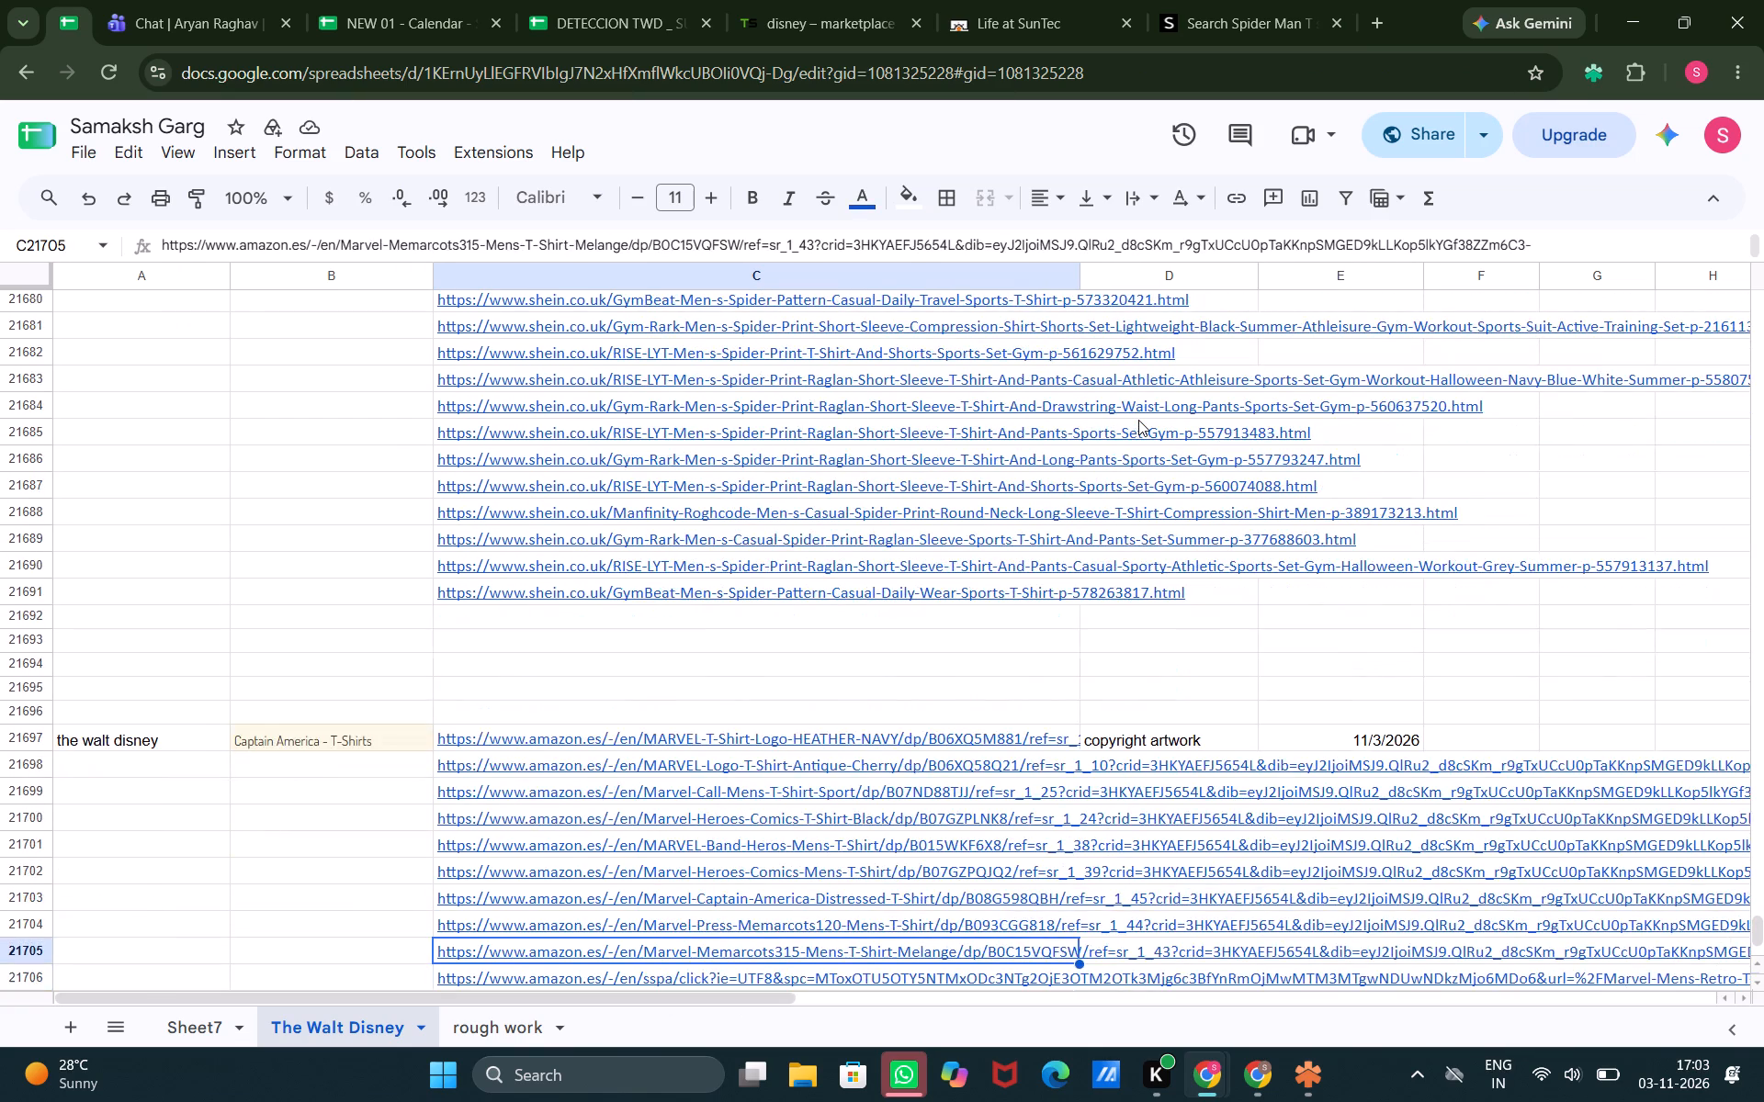
{"action": "key", "text": "Down"}
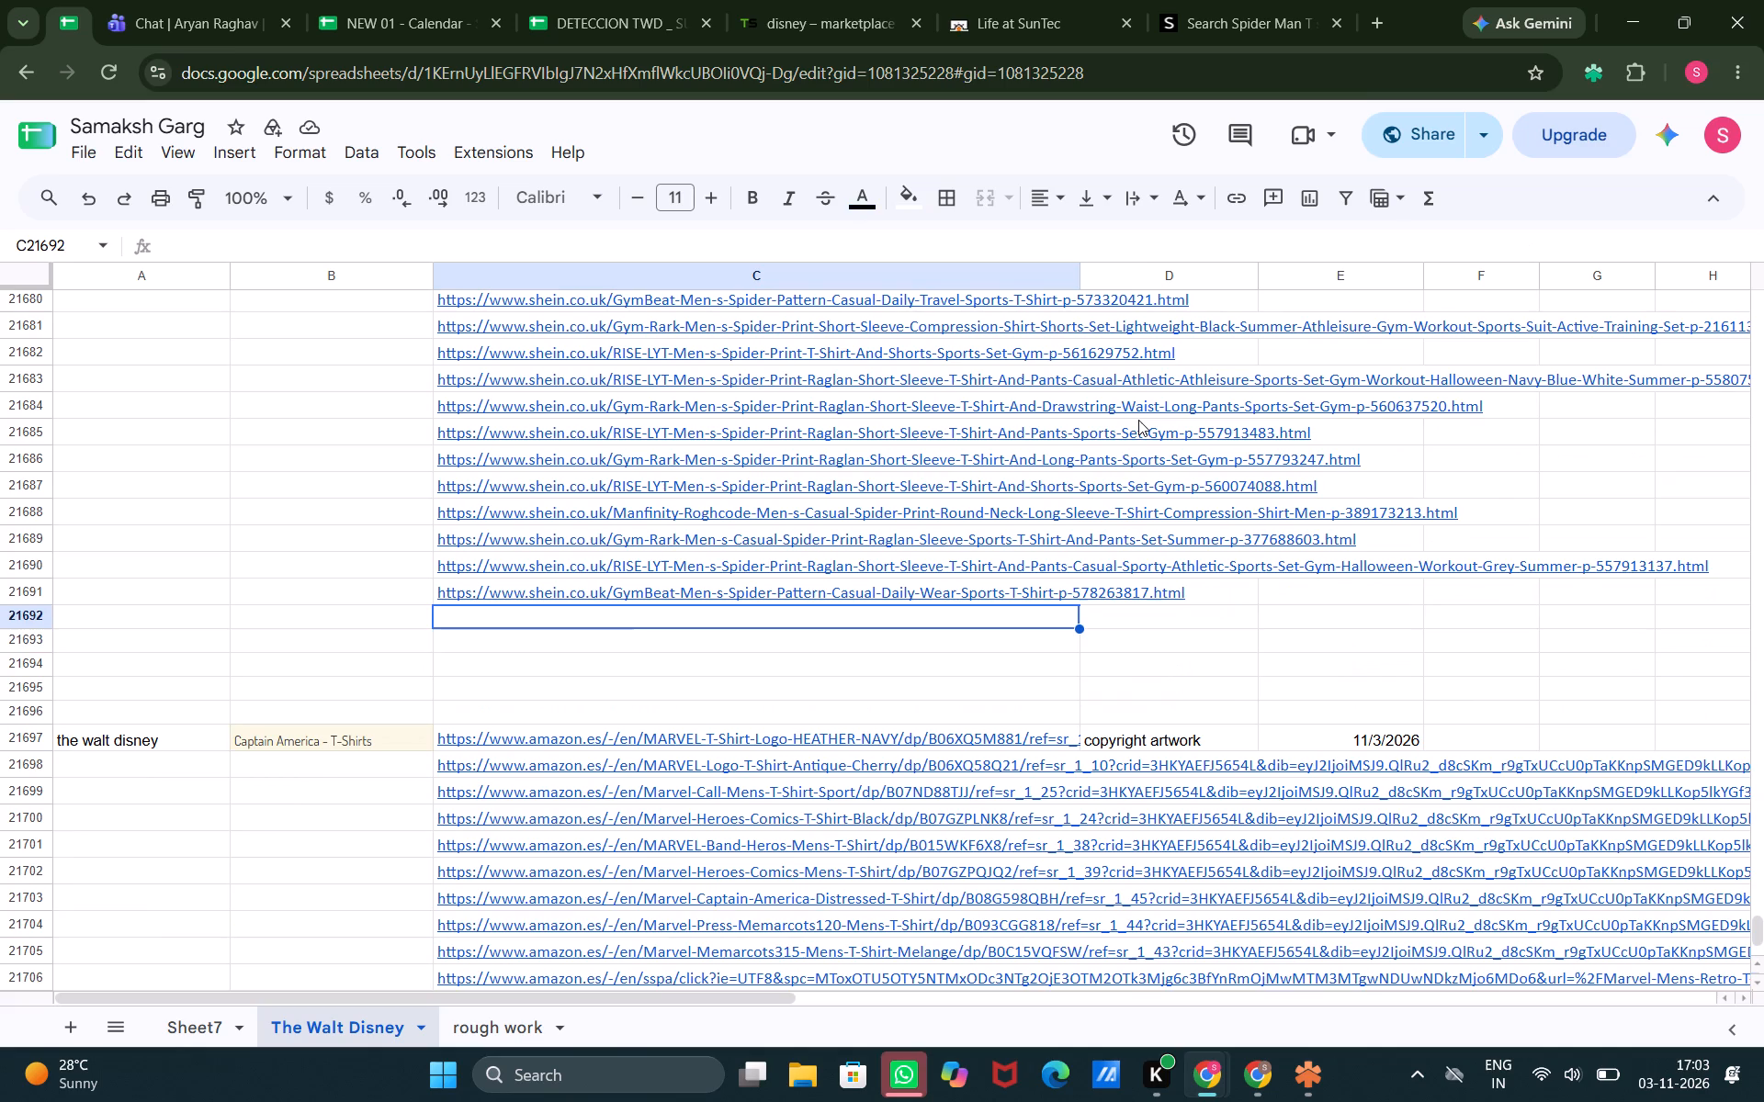
Filter the Disney marketplace tracker in Tuinet by the asset Spider-Man - T-shirts.
{"action": "left_click", "coordinate": [860, 0]}
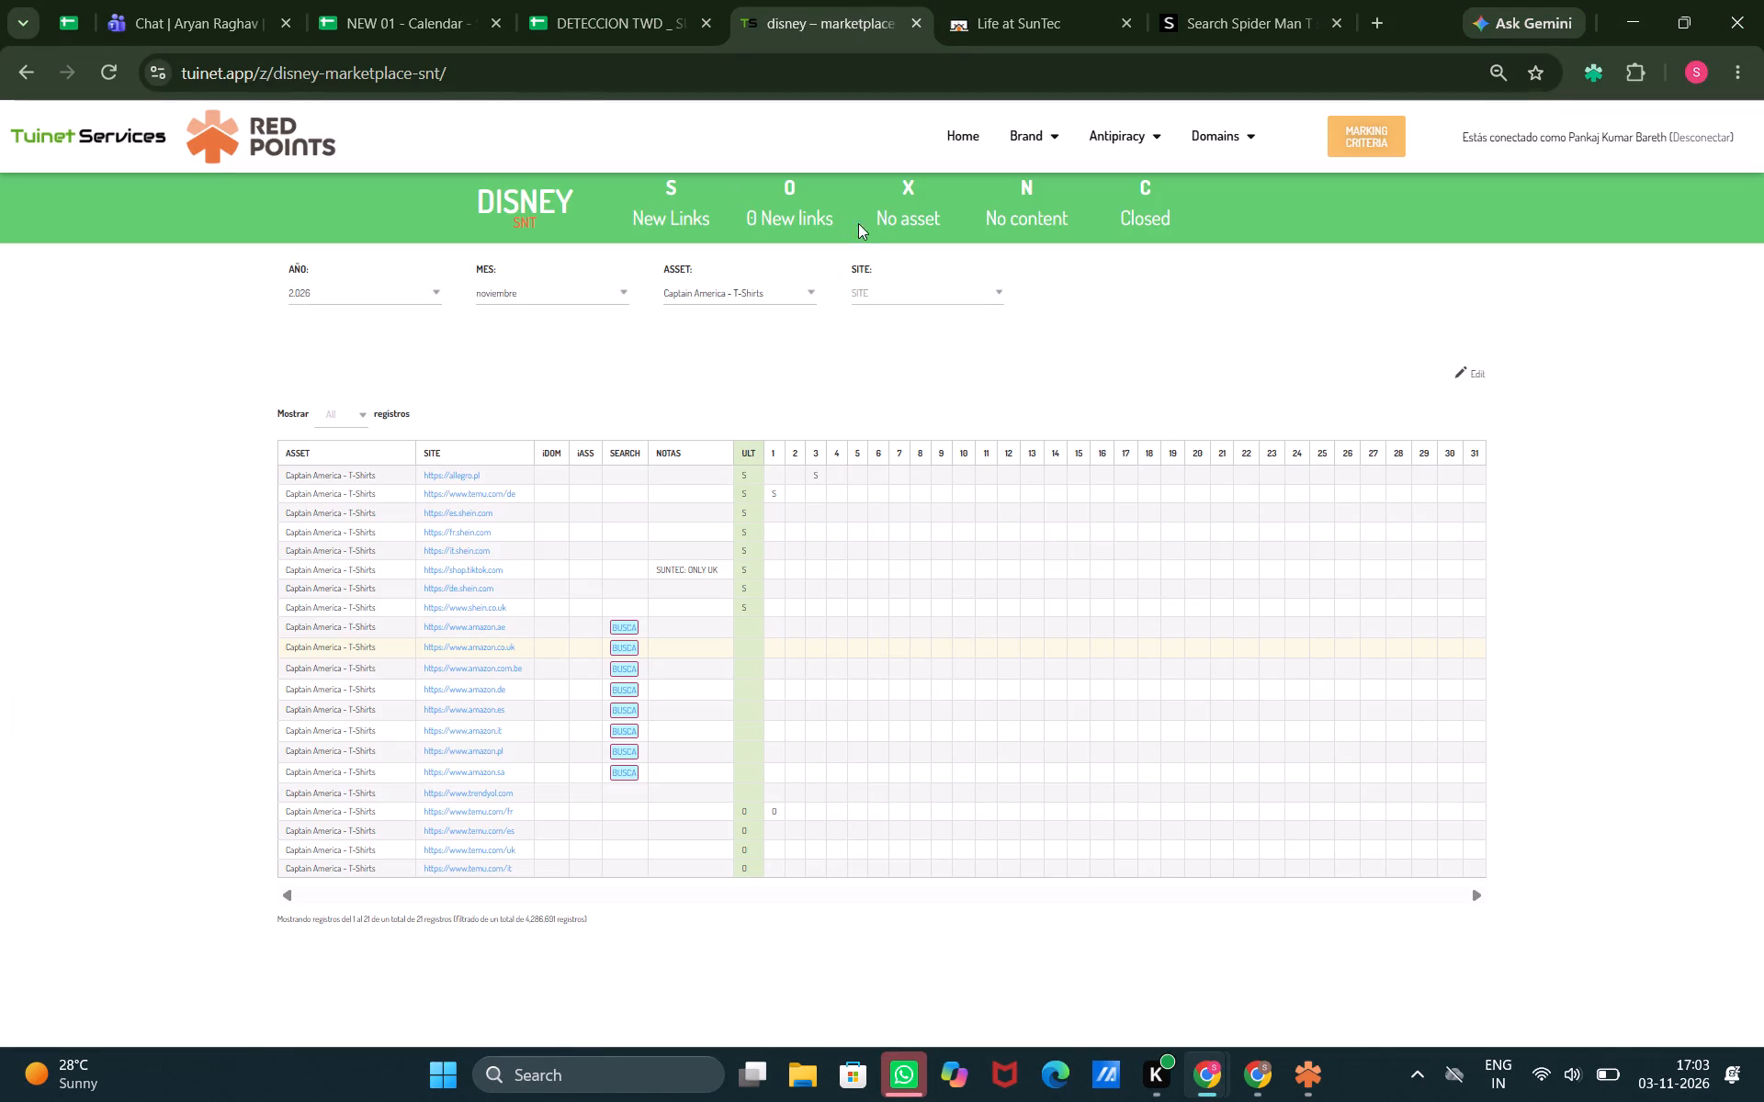
{"action": "left_click", "coordinate": [780, 290]}
{"action": "scroll", "coordinate": [808, 328], "scroll_direction": "down", "scroll_amount": 6}
{"action": "scroll", "coordinate": [744, 533], "scroll_direction": "down", "scroll_amount": 6}
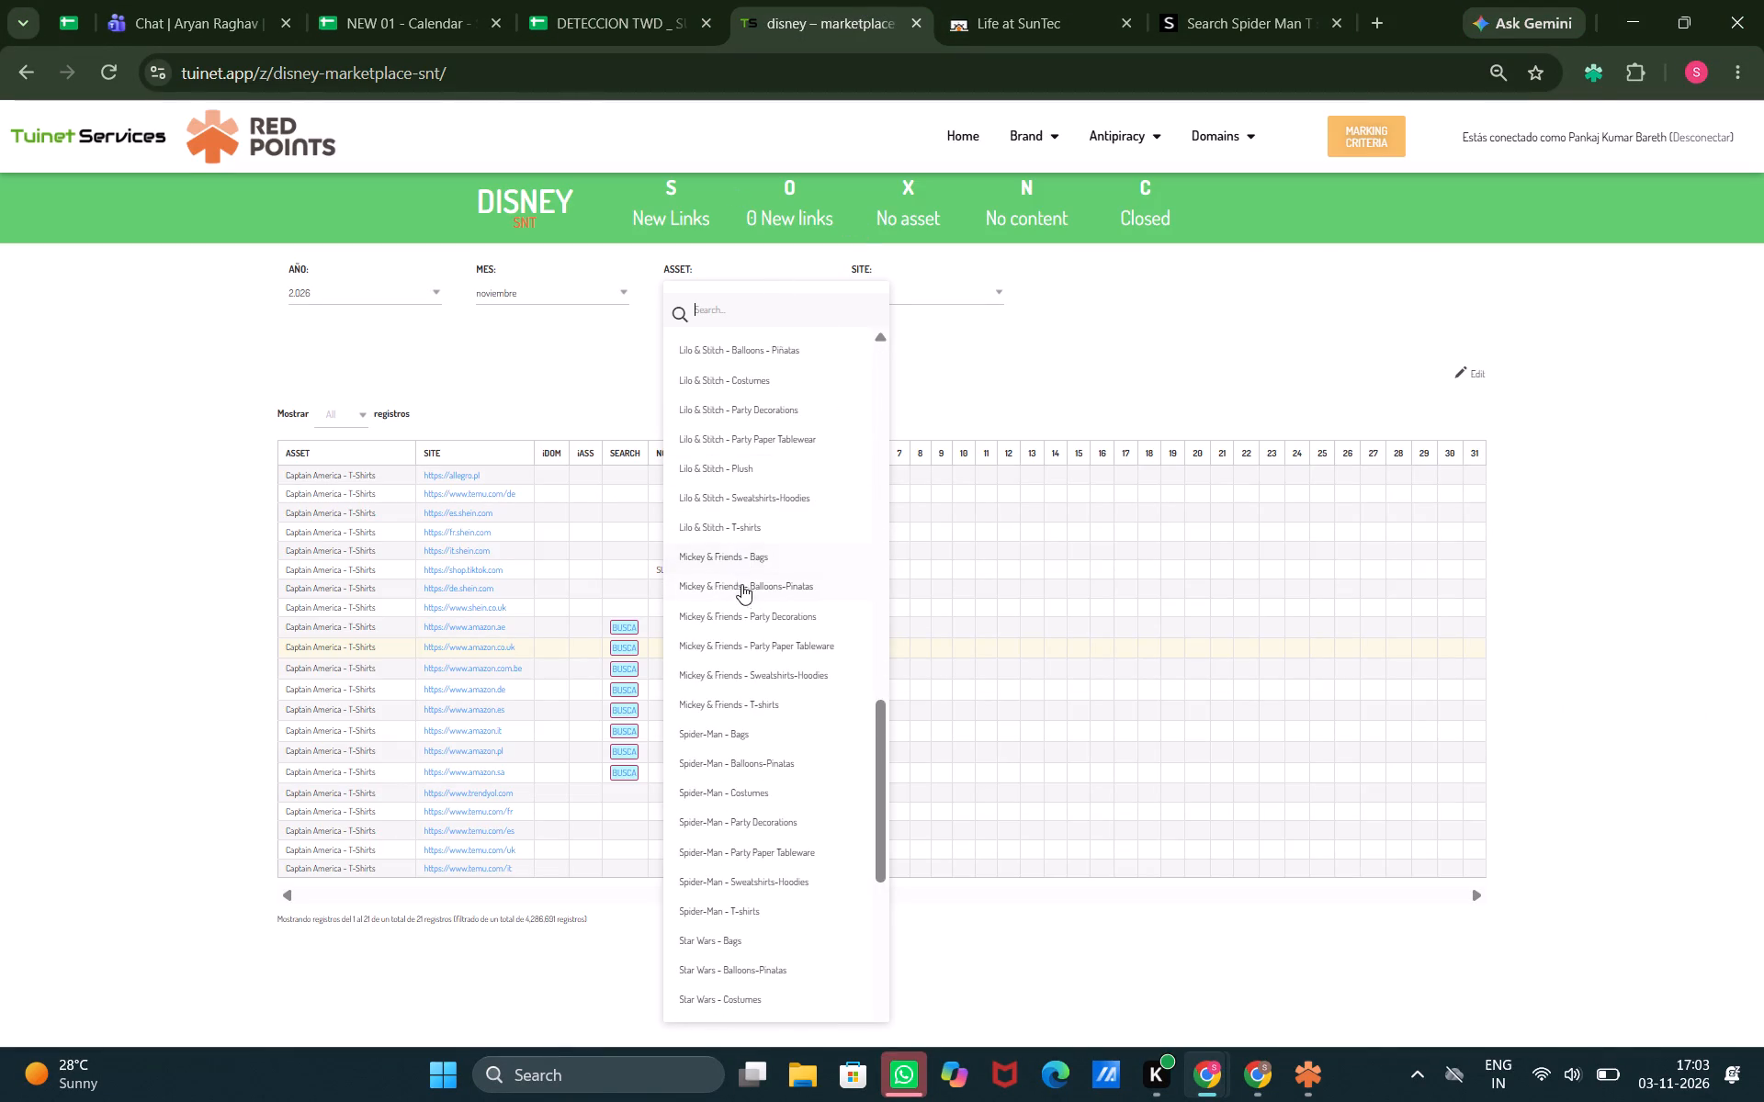
{"action": "scroll", "coordinate": [744, 586], "scroll_direction": "down", "scroll_amount": 1}
{"action": "left_click", "coordinate": [729, 803]}
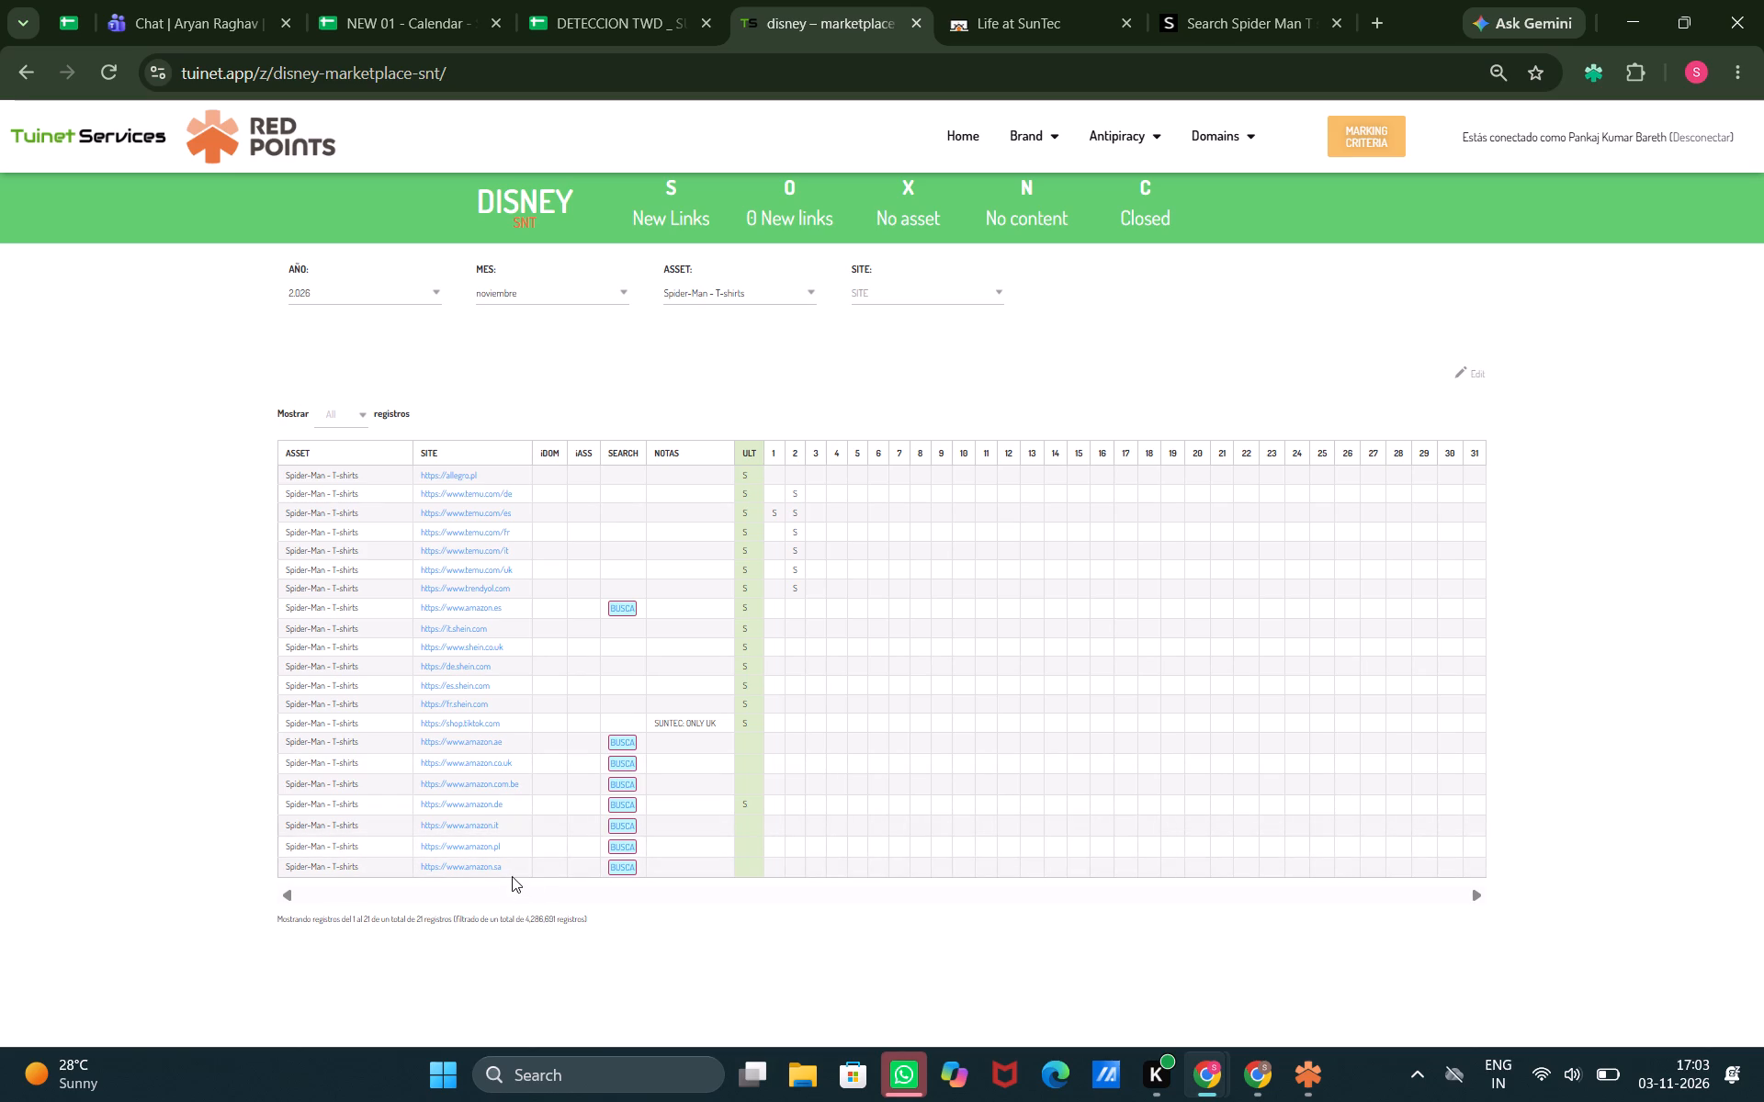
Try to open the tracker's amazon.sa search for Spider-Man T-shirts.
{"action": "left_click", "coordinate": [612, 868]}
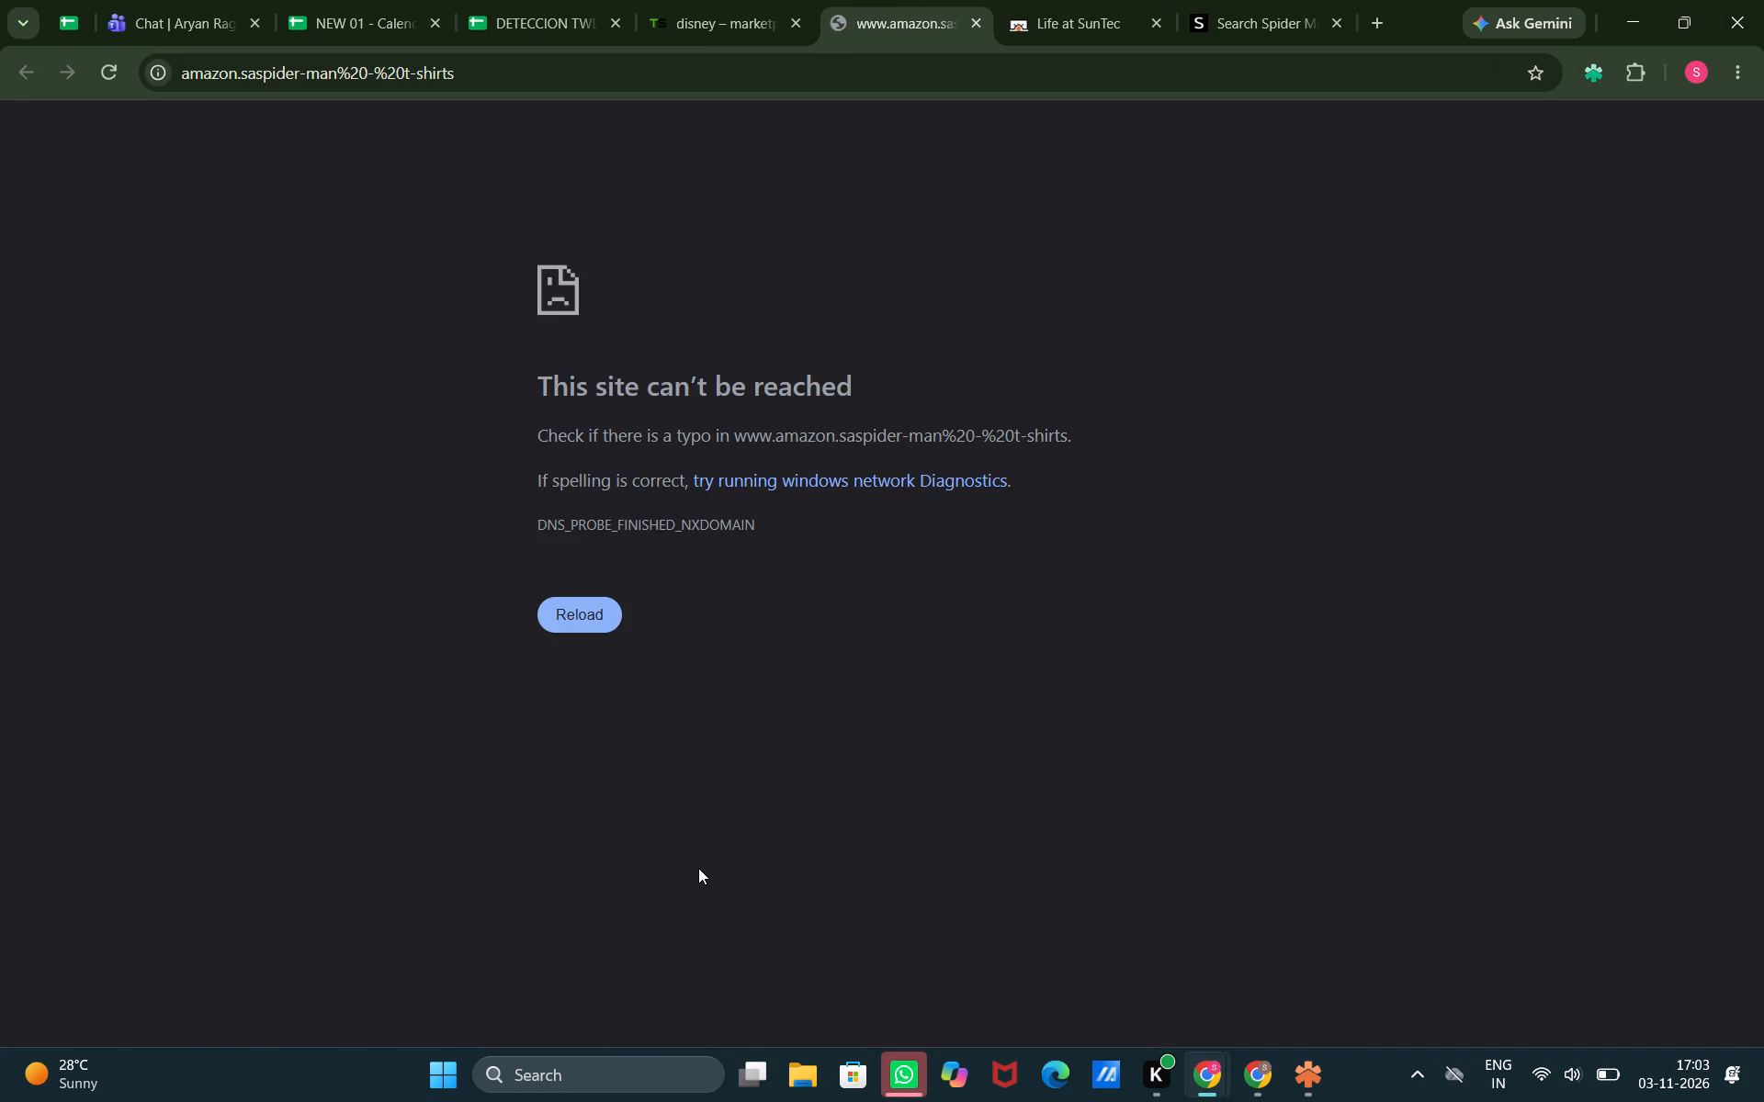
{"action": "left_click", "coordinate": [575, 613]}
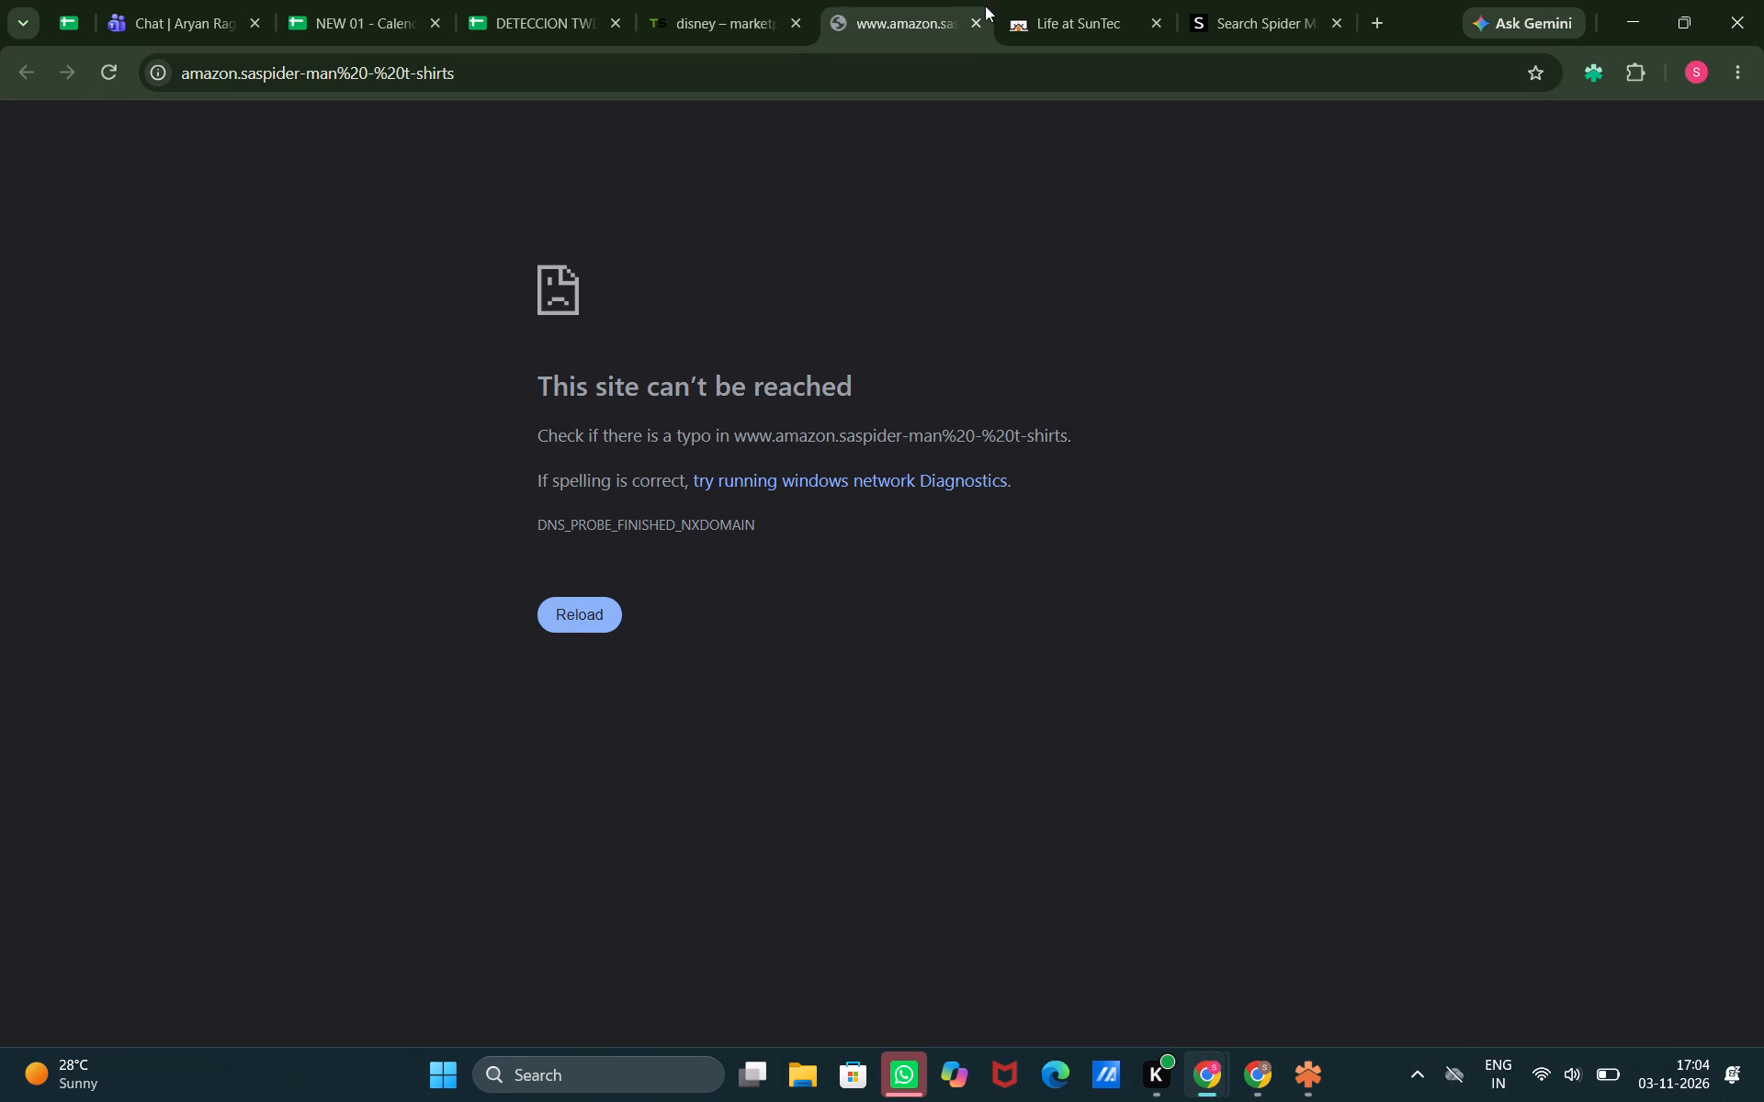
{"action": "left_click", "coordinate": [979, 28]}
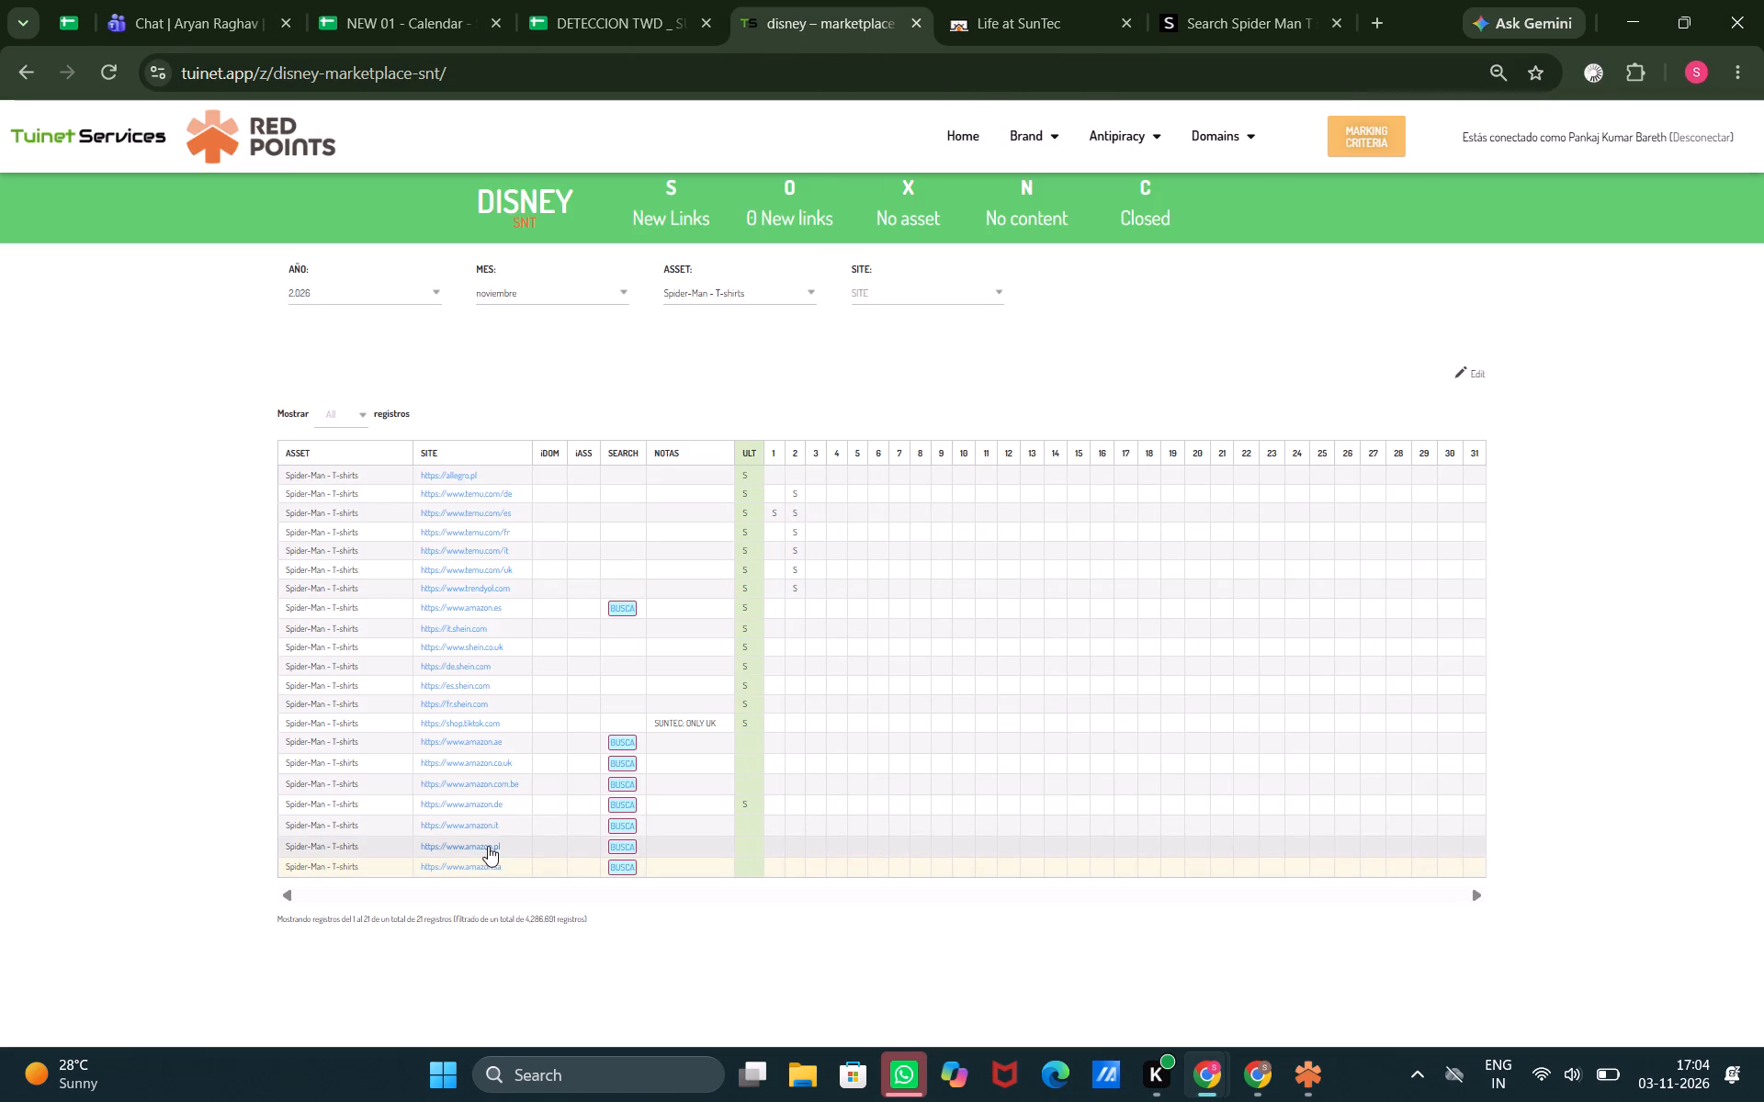
Open amazon.pl from the tracker, accept its cookies and search for "Spider man t shirt".
{"action": "left_click", "coordinate": [488, 846]}
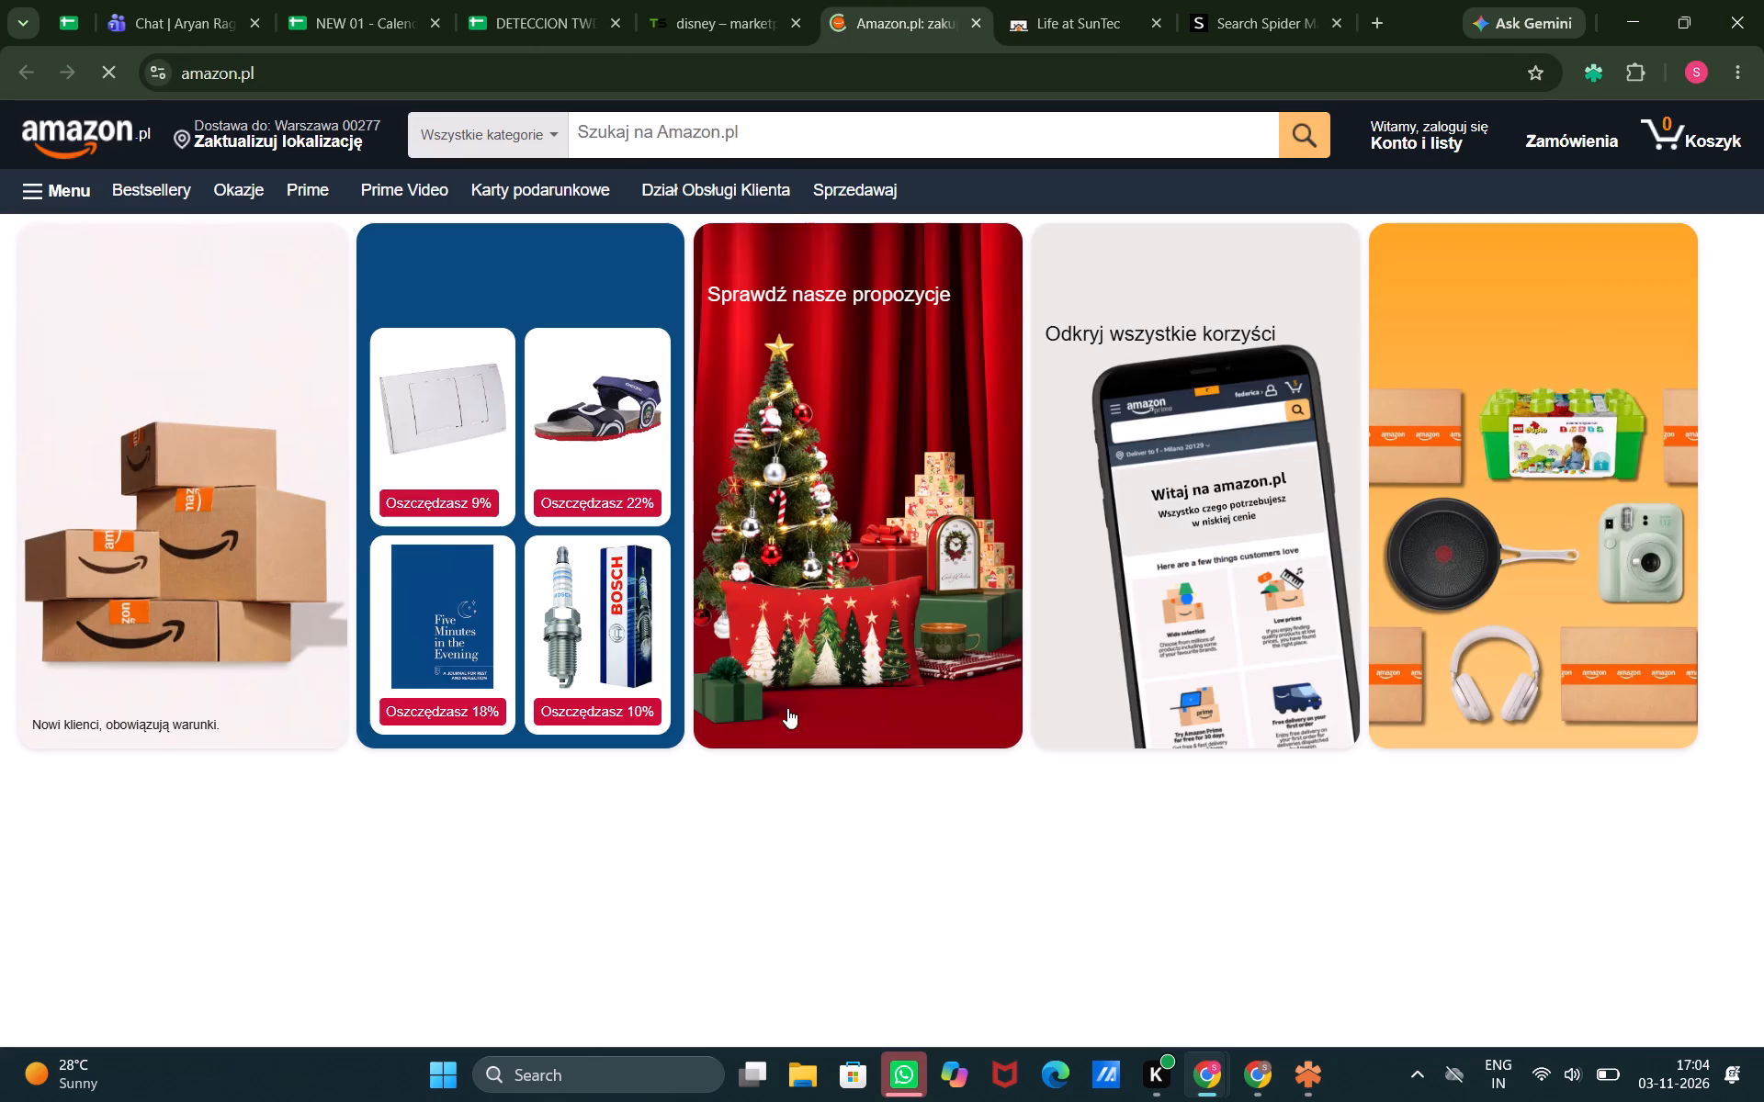
{"action": "left_click", "coordinate": [775, 126]}
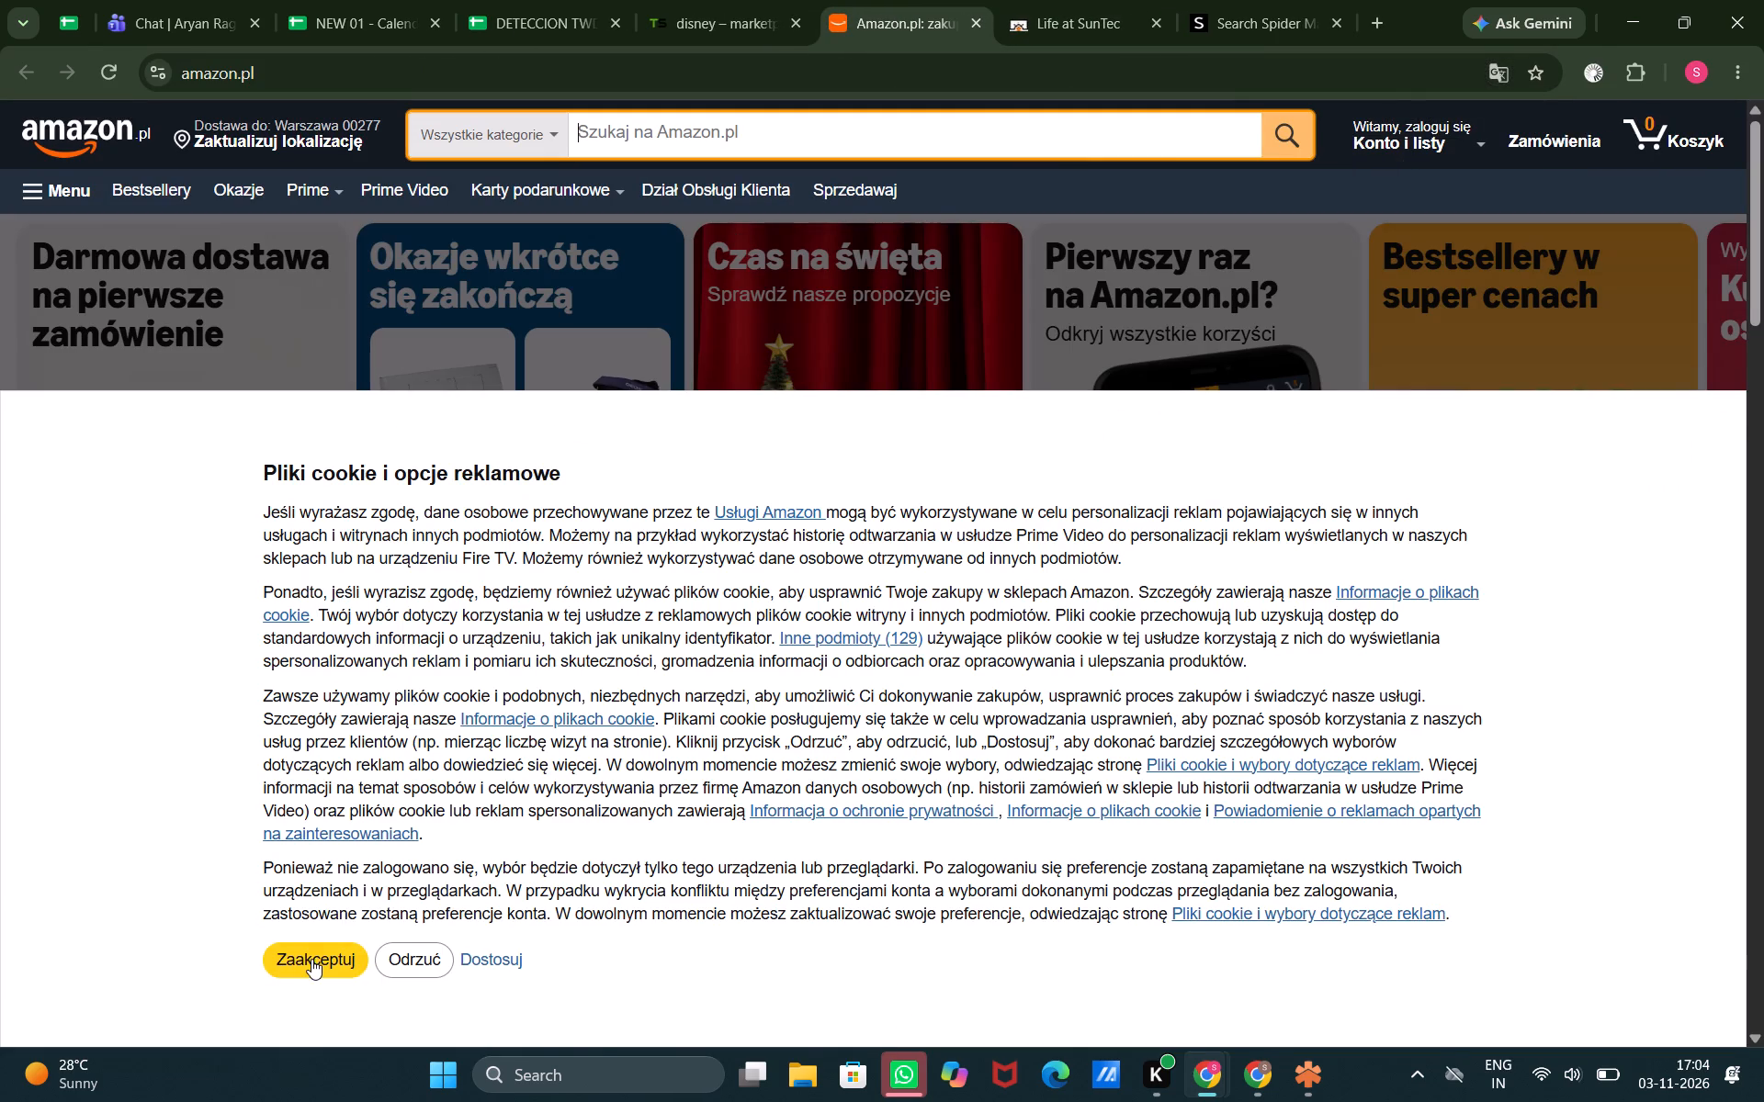
{"action": "left_click", "coordinate": [311, 959]}
{"action": "left_click", "coordinate": [658, 146]}
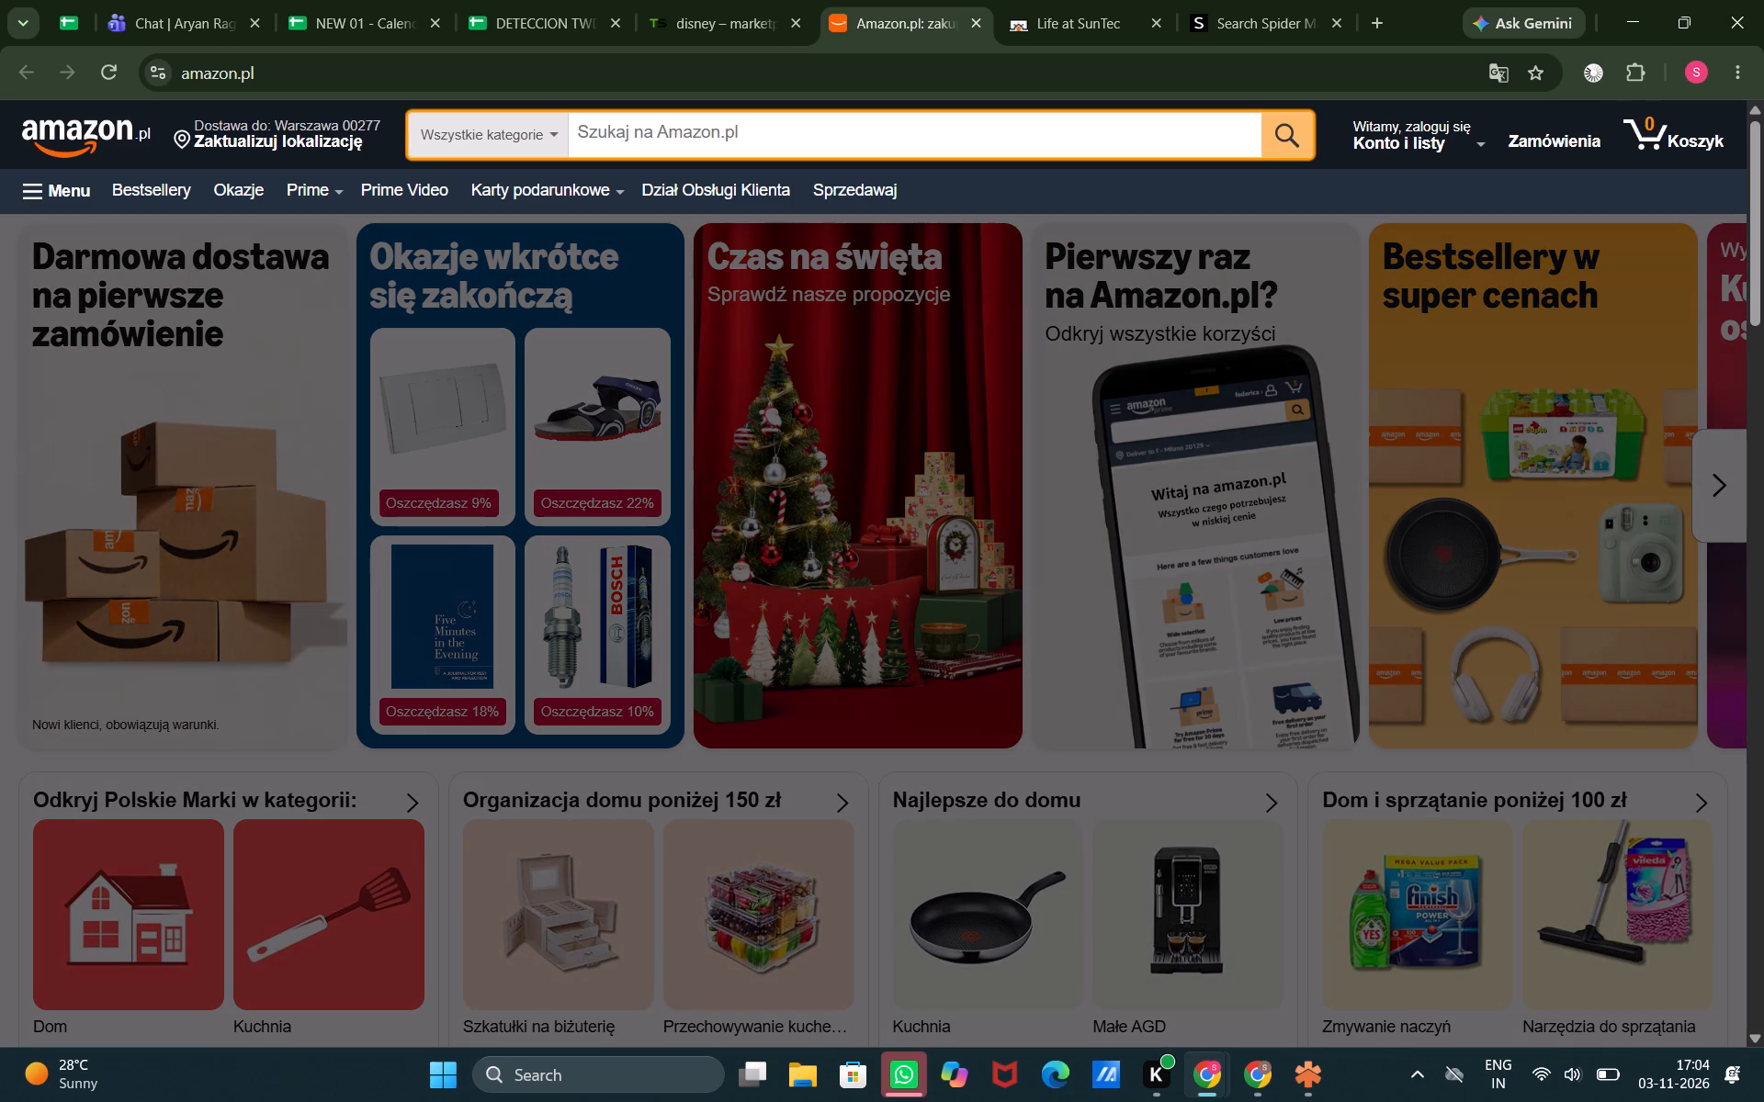
{"action": "key", "text": "shift+s"}
{"action": "type", "text": "pider man t shirt"}
{"action": "key", "text": "space"}
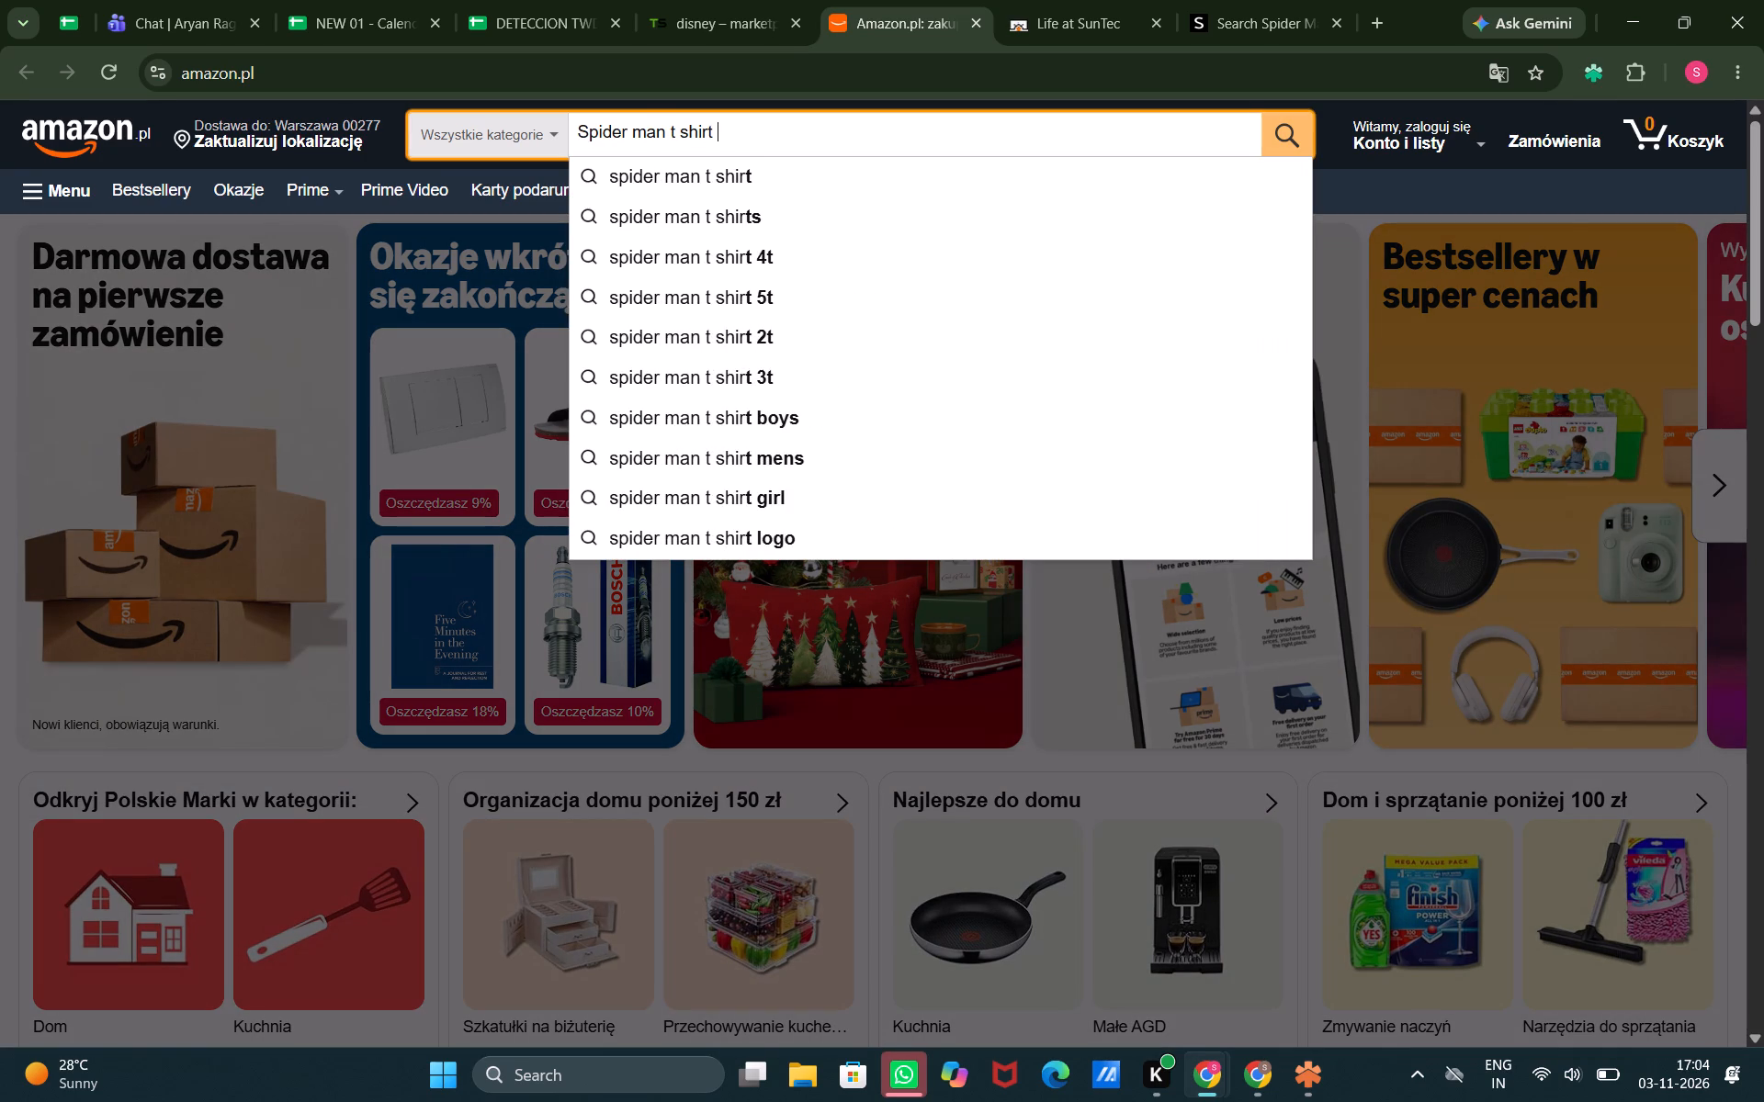
{"action": "key", "text": "Return"}
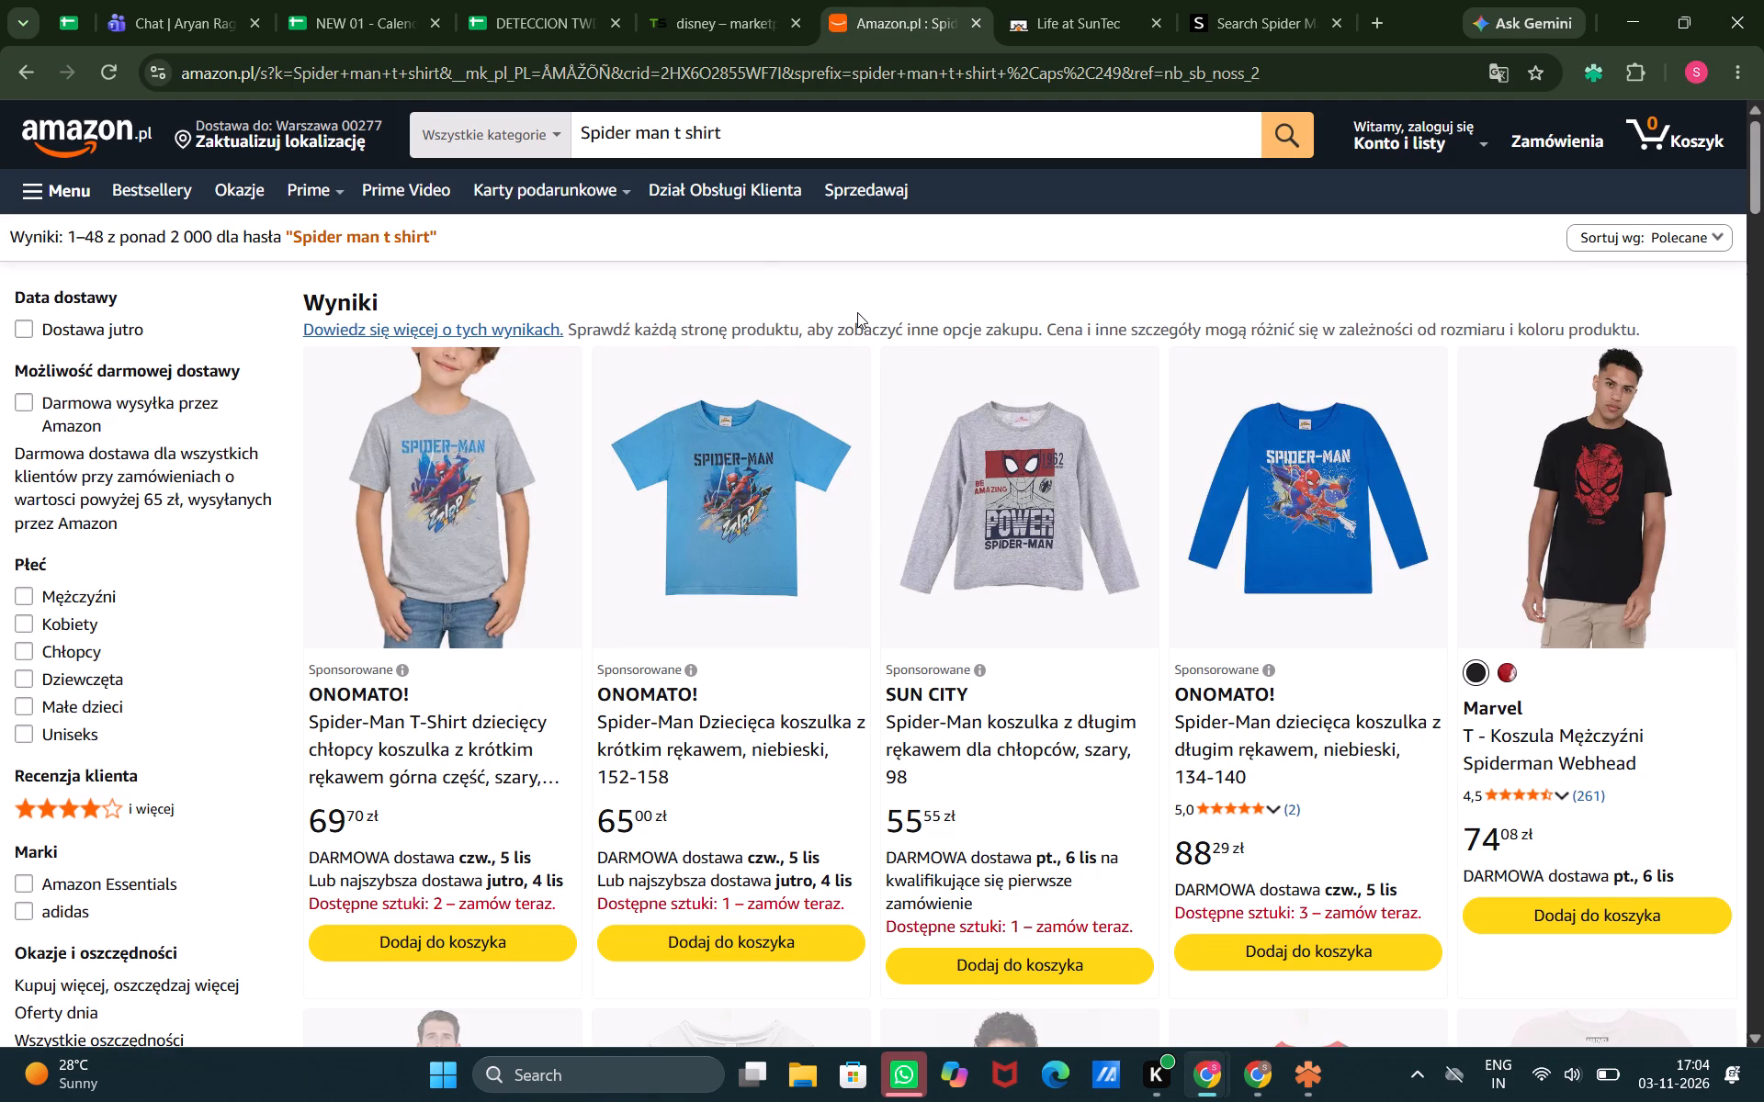
Copy the amazon.pl link for the 69.70 zł ONOMATO! grey short-sleeve Spider-Man T-shirt for boys.
{"action": "scroll", "coordinate": [857, 312], "scroll_direction": "down", "scroll_amount": 11}
{"action": "scroll", "coordinate": [877, 335], "scroll_direction": "up", "scroll_amount": 12}
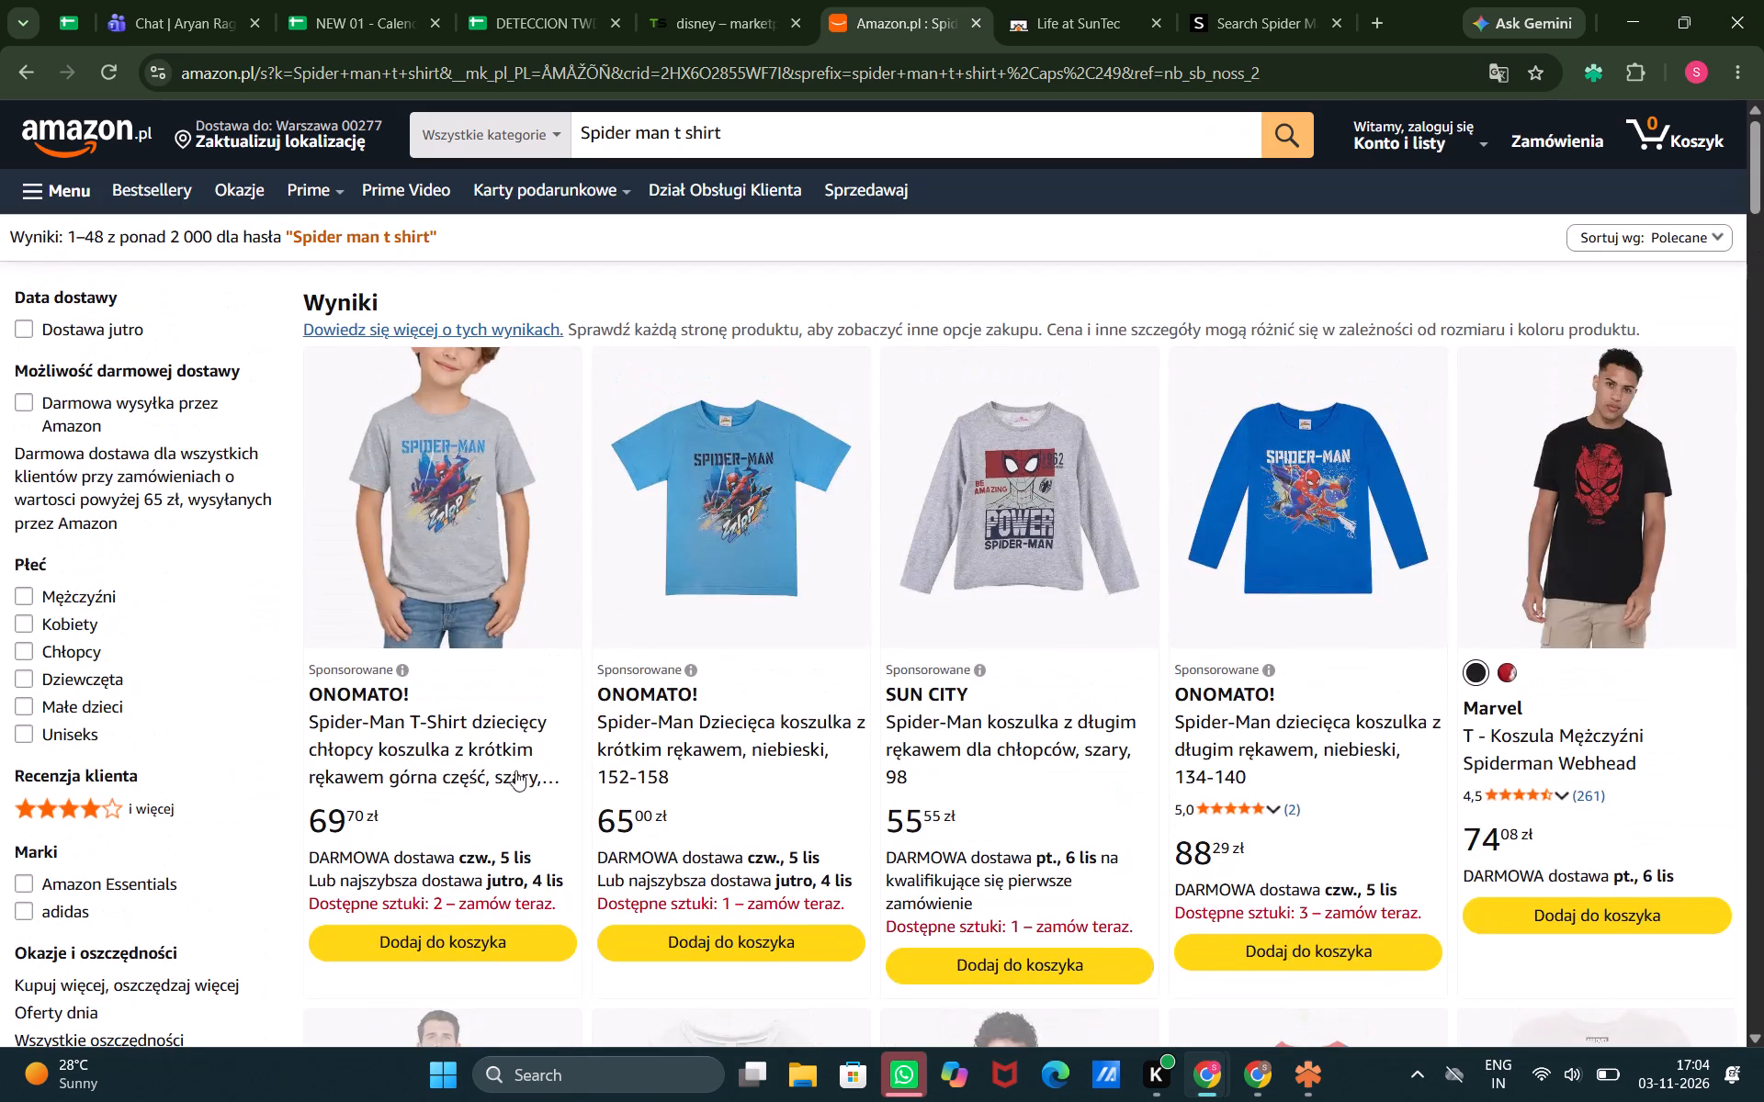
{"action": "right_click", "coordinate": [514, 772]}
{"action": "left_click", "coordinate": [649, 648]}
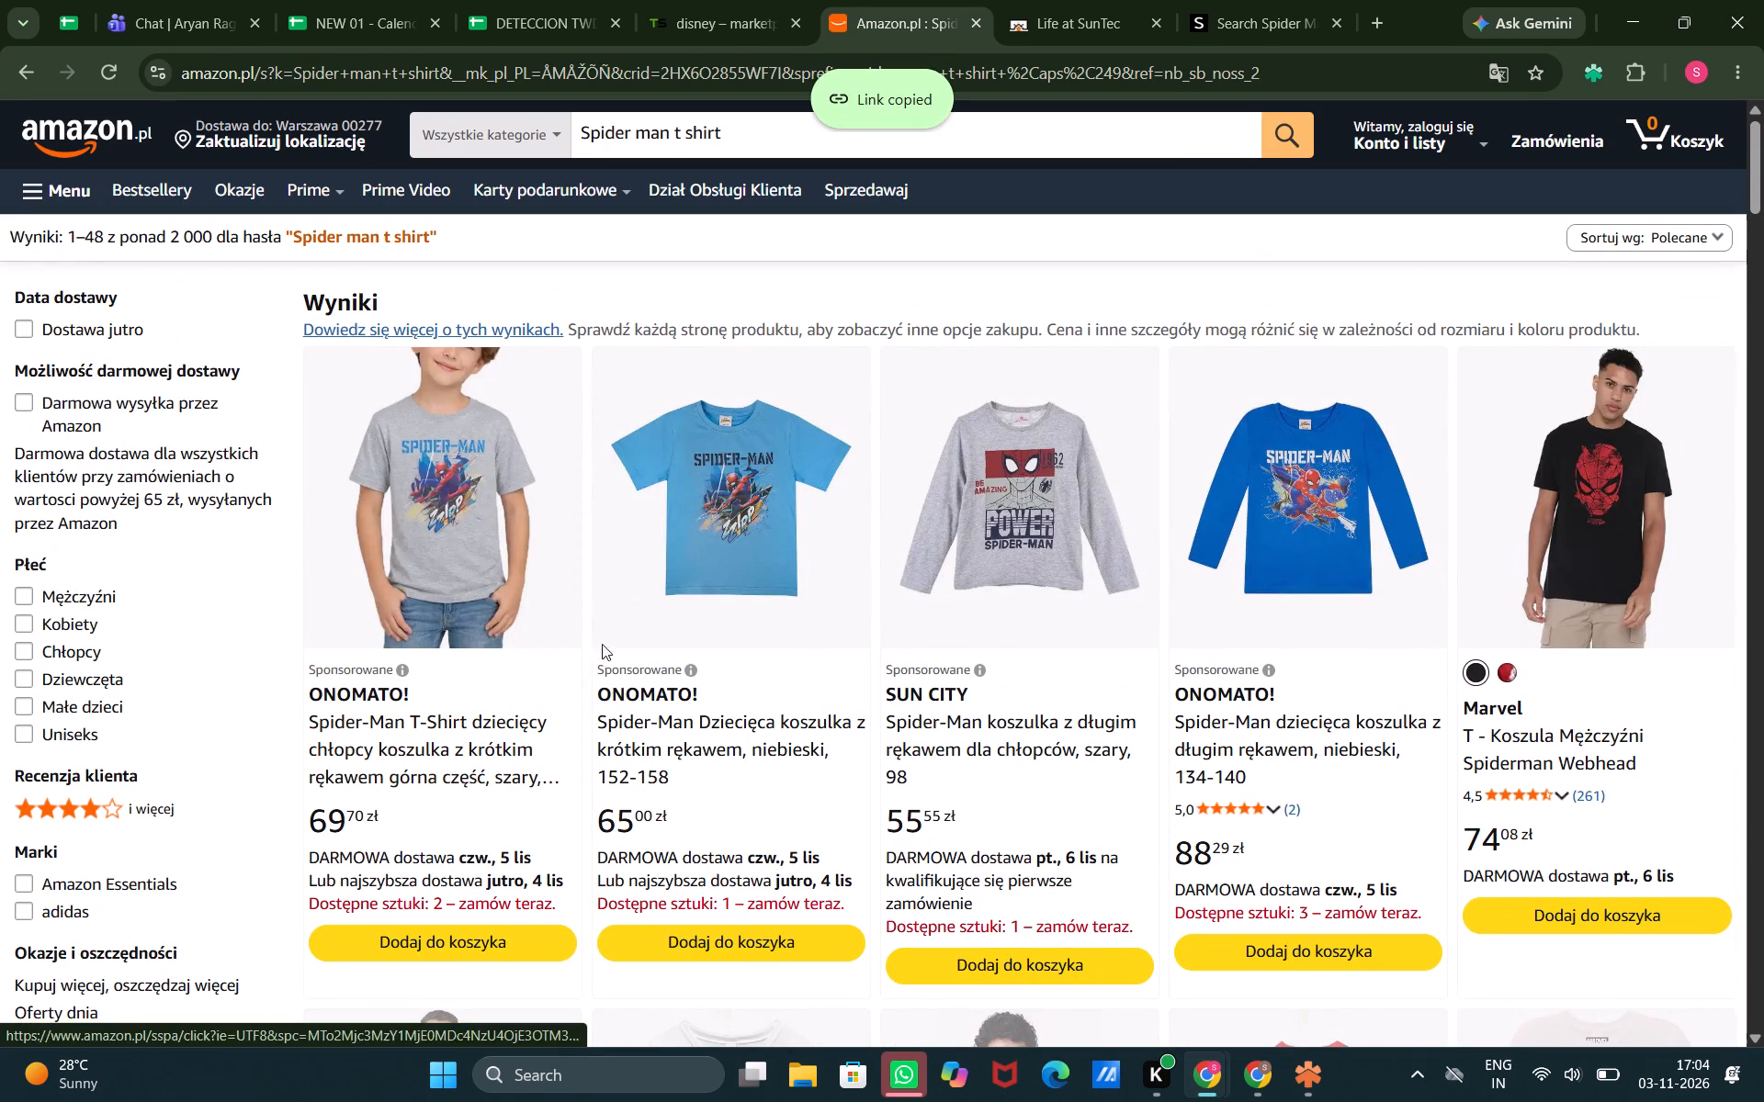
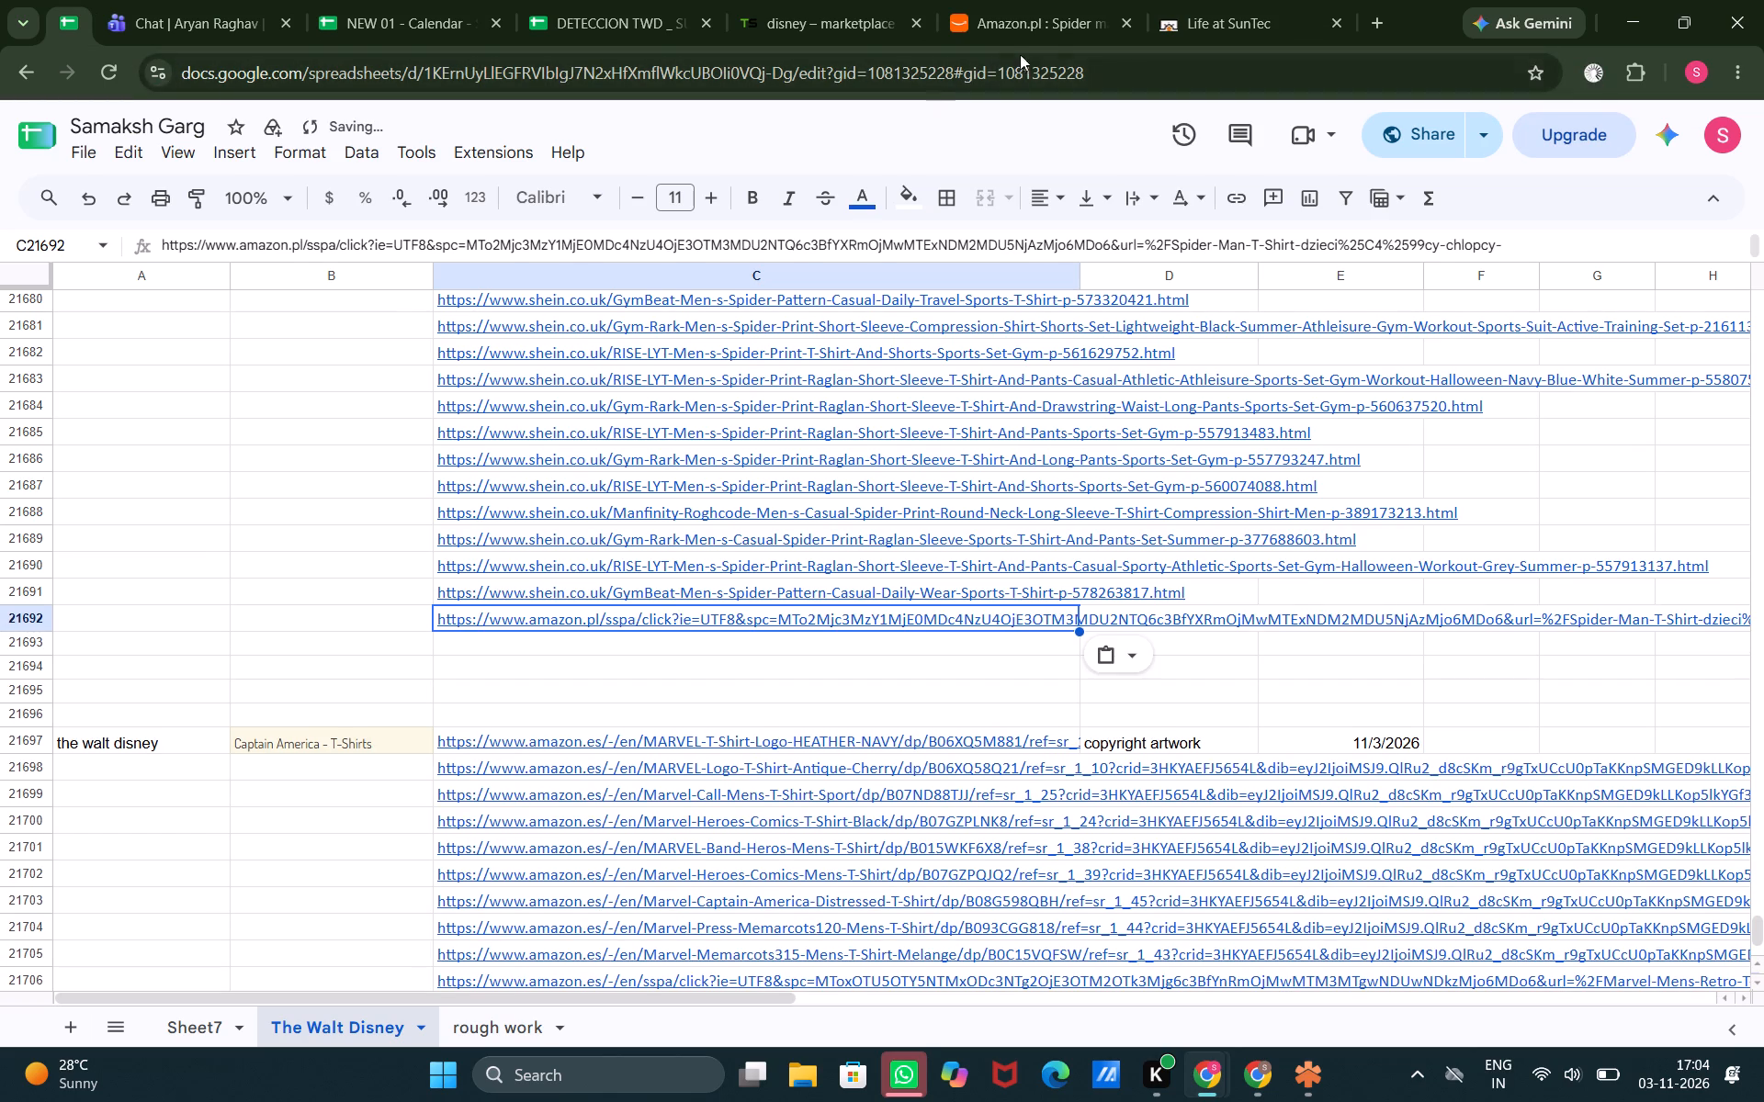
Finish the pasted link entry in The Walt Disney sheet and return to the amazon.pl "Spider man t shirt" results for another listing.
{"action": "key", "text": "Return"}
{"action": "key", "text": "ctrl+Tab"}
{"action": "key", "text": "ctrl+Tab"}
{"action": "key", "text": "ctrl+Tab"}
{"action": "key", "text": "ctrl+Tab"}
{"action": "key", "text": "ctrl+Tab"}
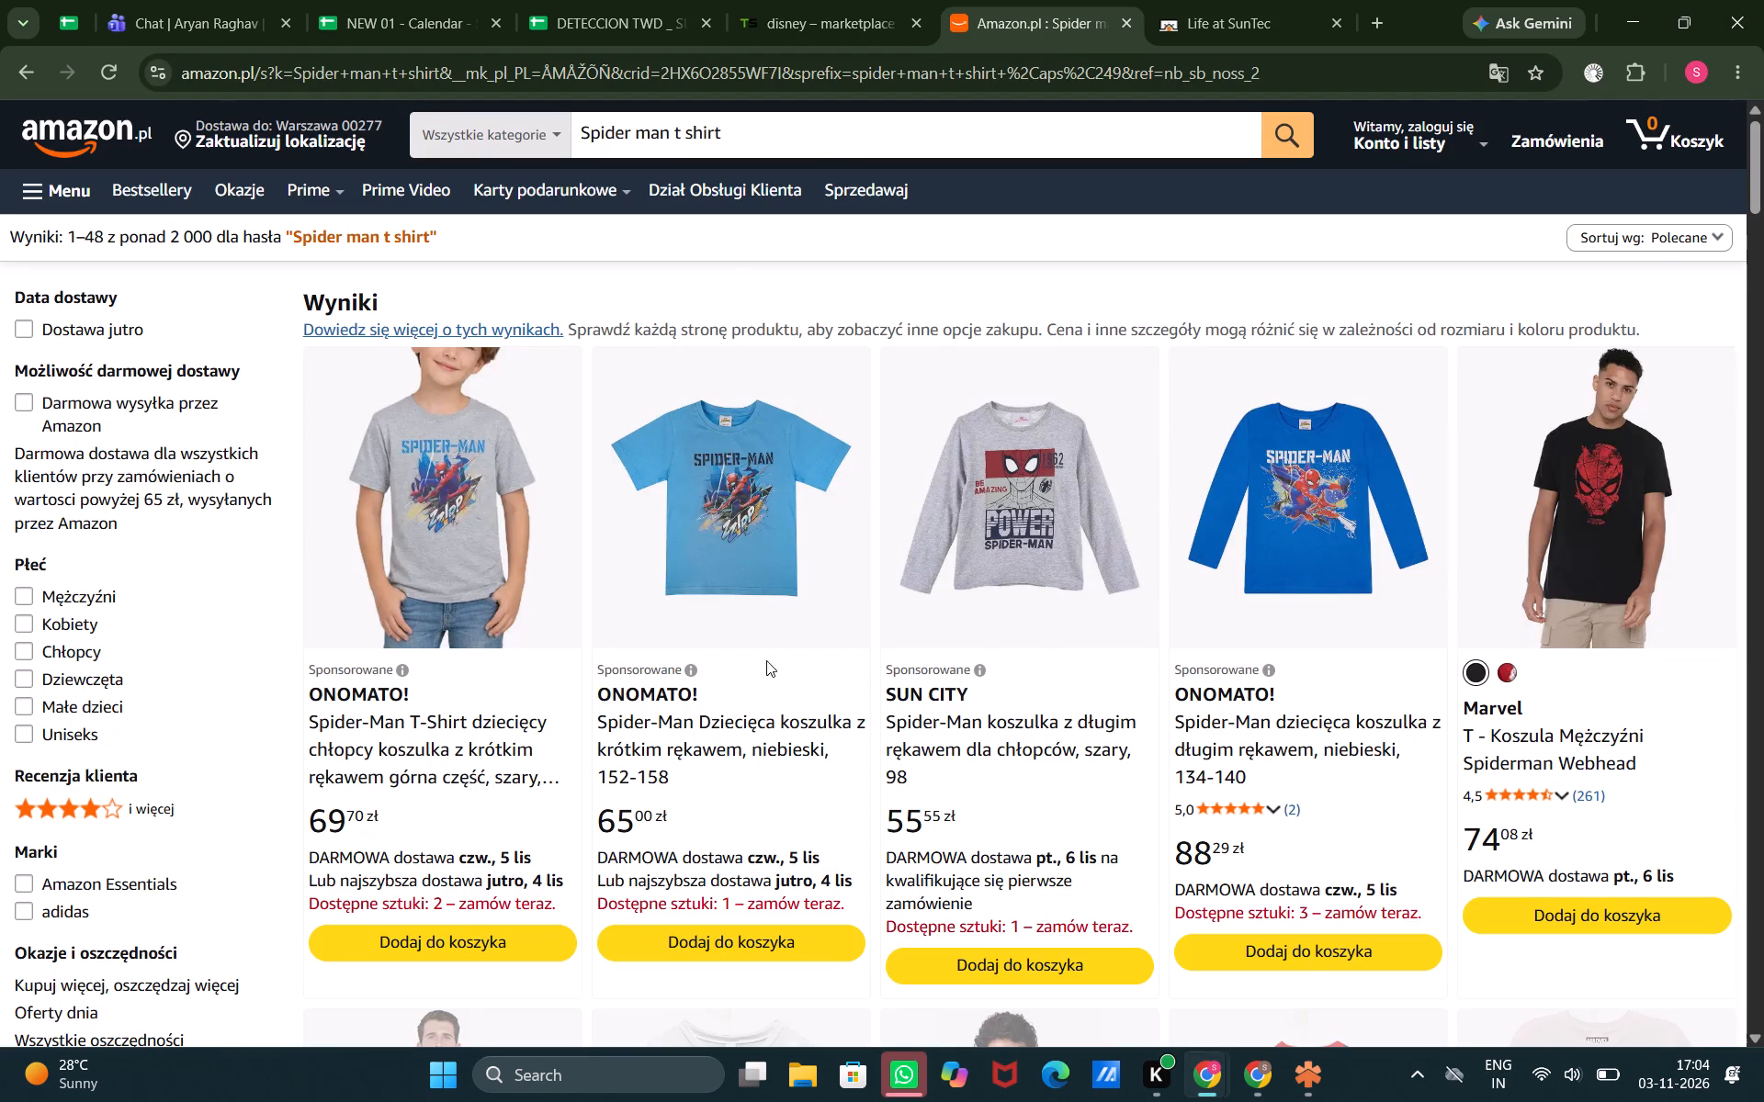
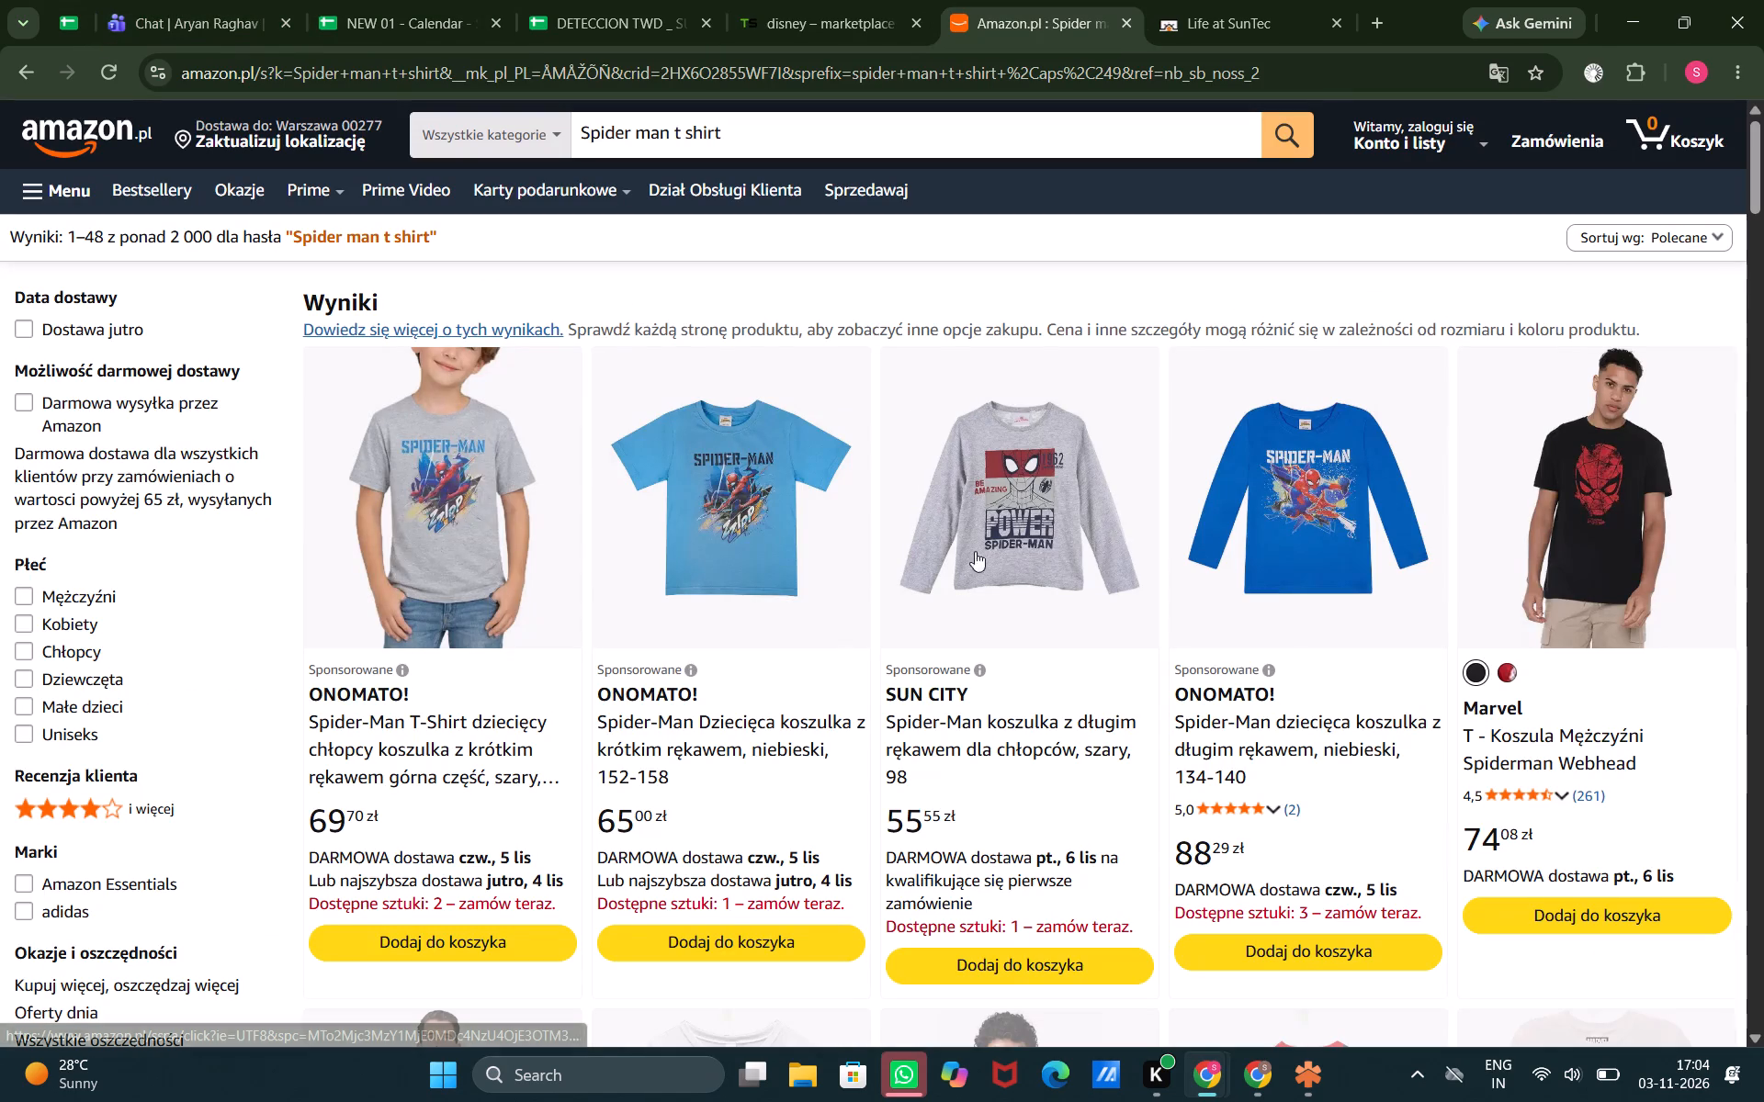
Copy the link of the grey SUN CITY Spider-Man long-sleeve shirt listing and take it to The Walt Disney sheet.
{"action": "right_click", "coordinate": [1052, 758]}
{"action": "left_click", "coordinate": [1170, 635]}
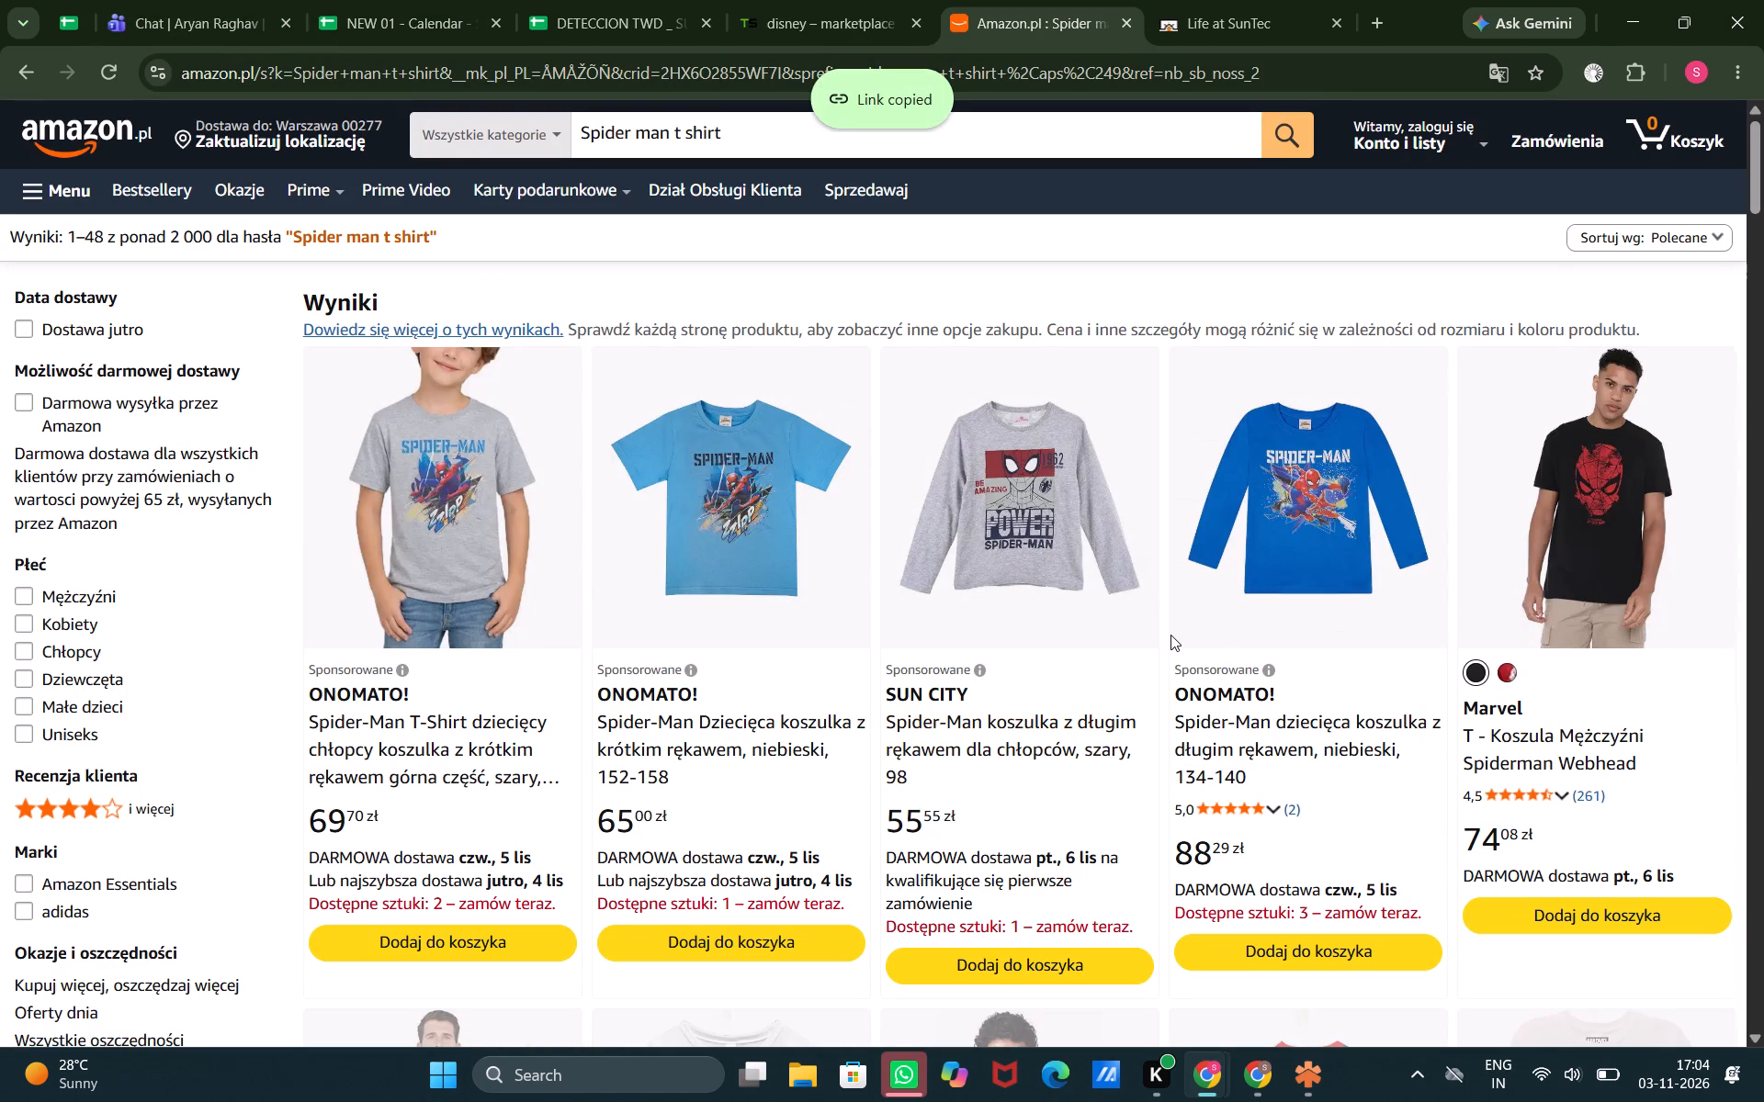
{"action": "key", "text": "ctrl+Tab"}
{"action": "key", "text": "ctrl+Tab"}
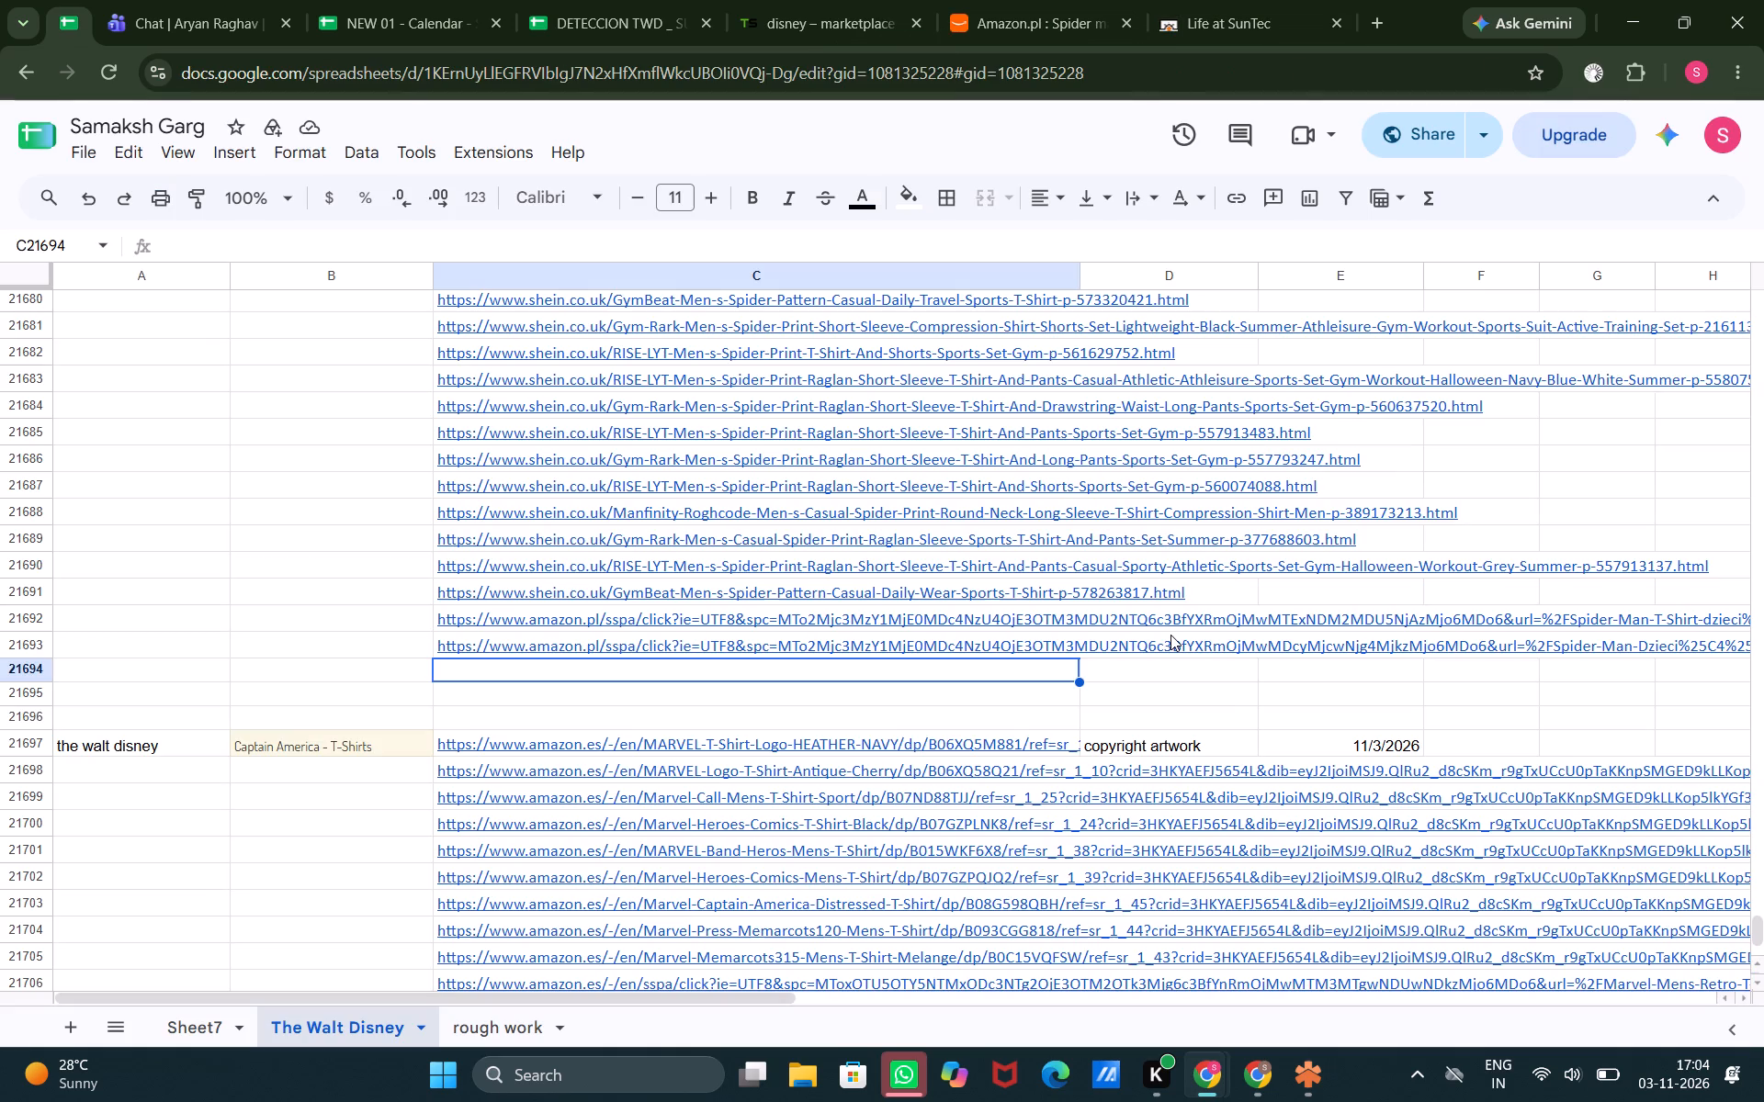
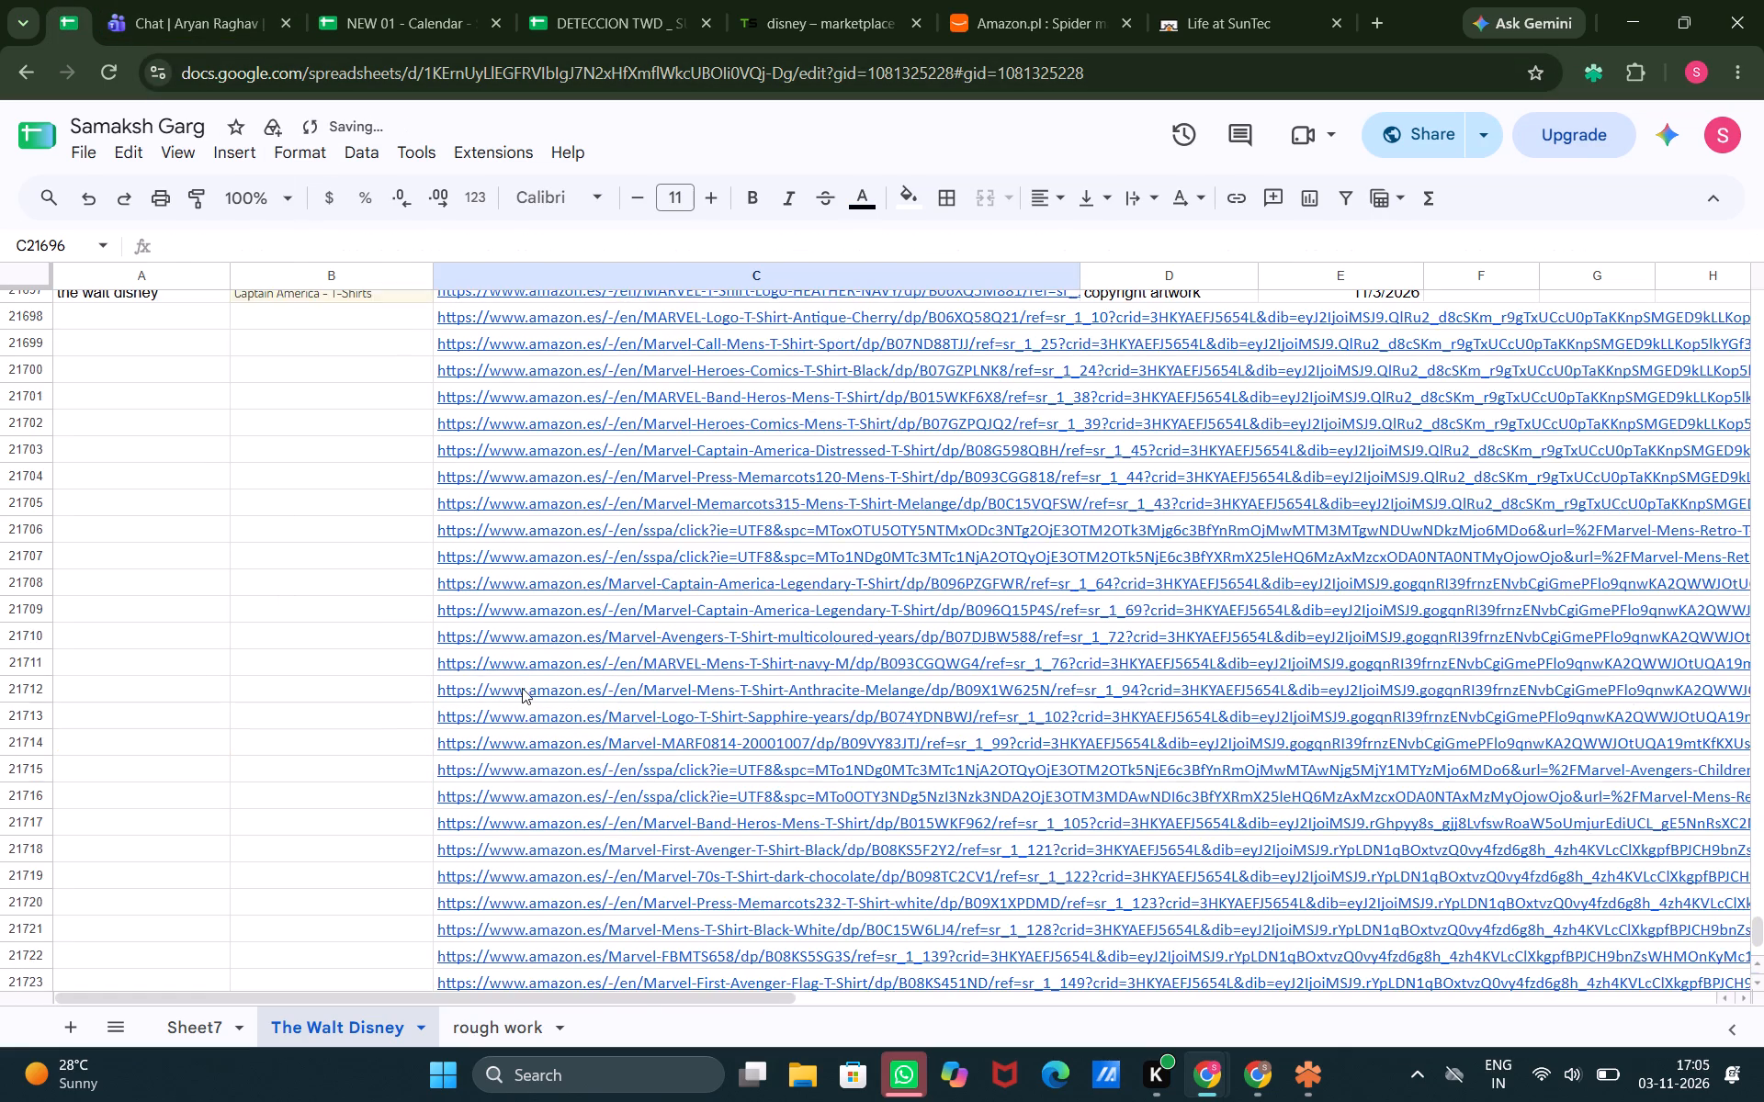
Copy the asset label "Spider-Man - T-shirts" from B21589 into column B for rows 21590 to 21695.
{"action": "scroll", "coordinate": [521, 691], "scroll_direction": "down", "scroll_amount": 8}
{"action": "scroll", "coordinate": [519, 695], "scroll_direction": "up", "scroll_amount": 20}
{"action": "scroll", "coordinate": [519, 695], "scroll_direction": "up", "scroll_amount": 1}
{"action": "scroll", "coordinate": [519, 695], "scroll_direction": "down", "scroll_amount": 13}
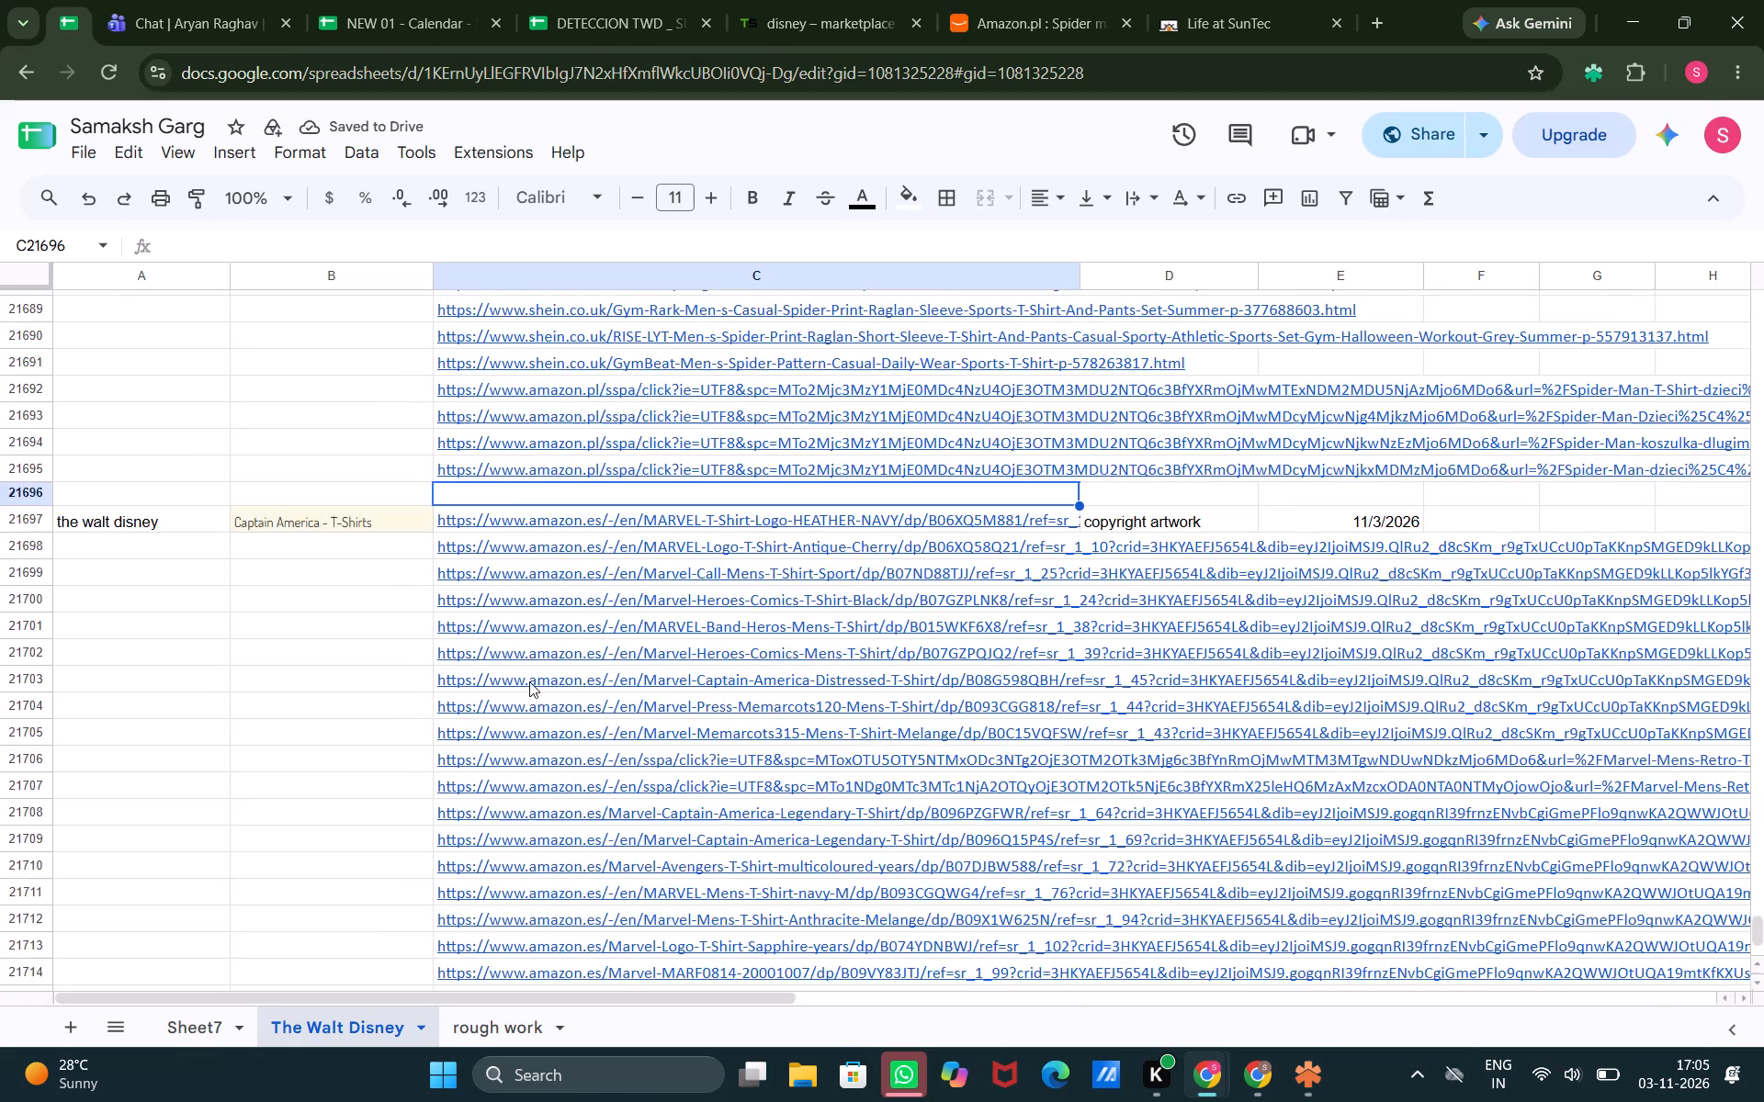
{"action": "scroll", "coordinate": [529, 681], "scroll_direction": "up", "scroll_amount": 3}
{"action": "key", "text": "Up"}
{"action": "key", "text": "Up"}
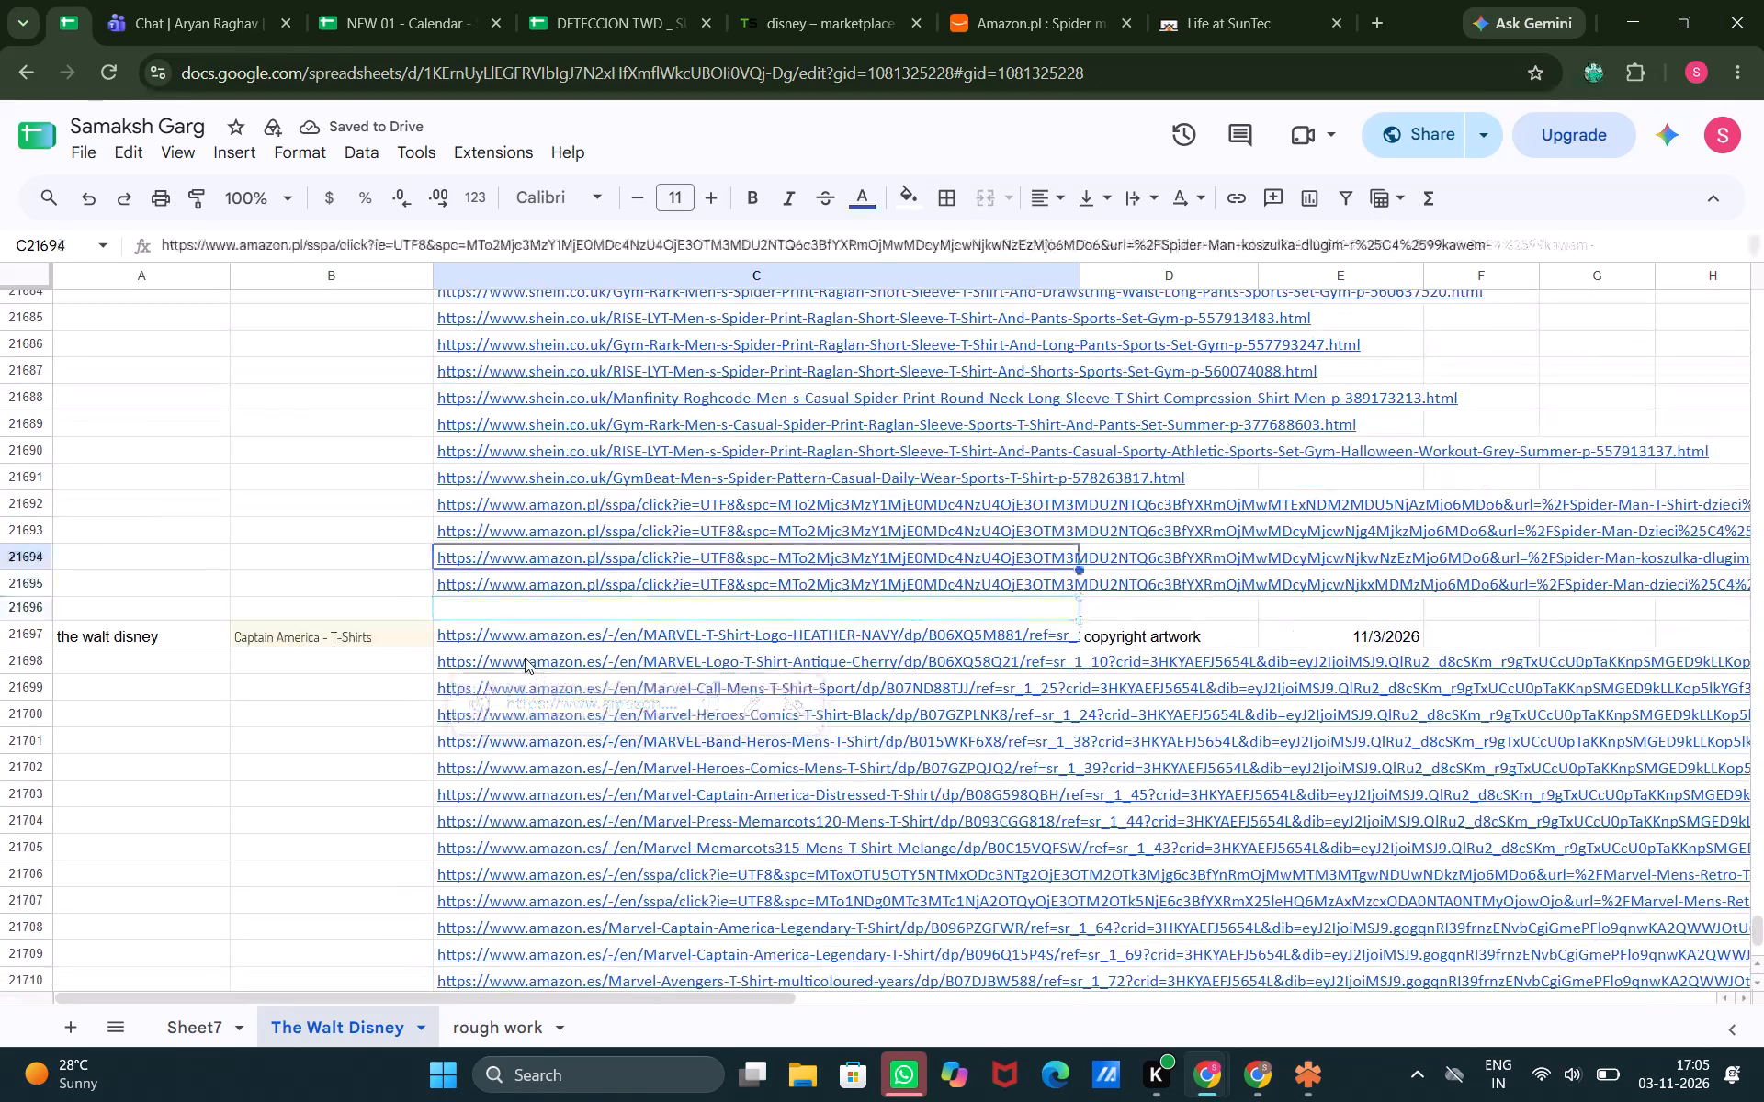
{"action": "key", "text": "Left"}
{"action": "key", "text": "ctrl+Up"}
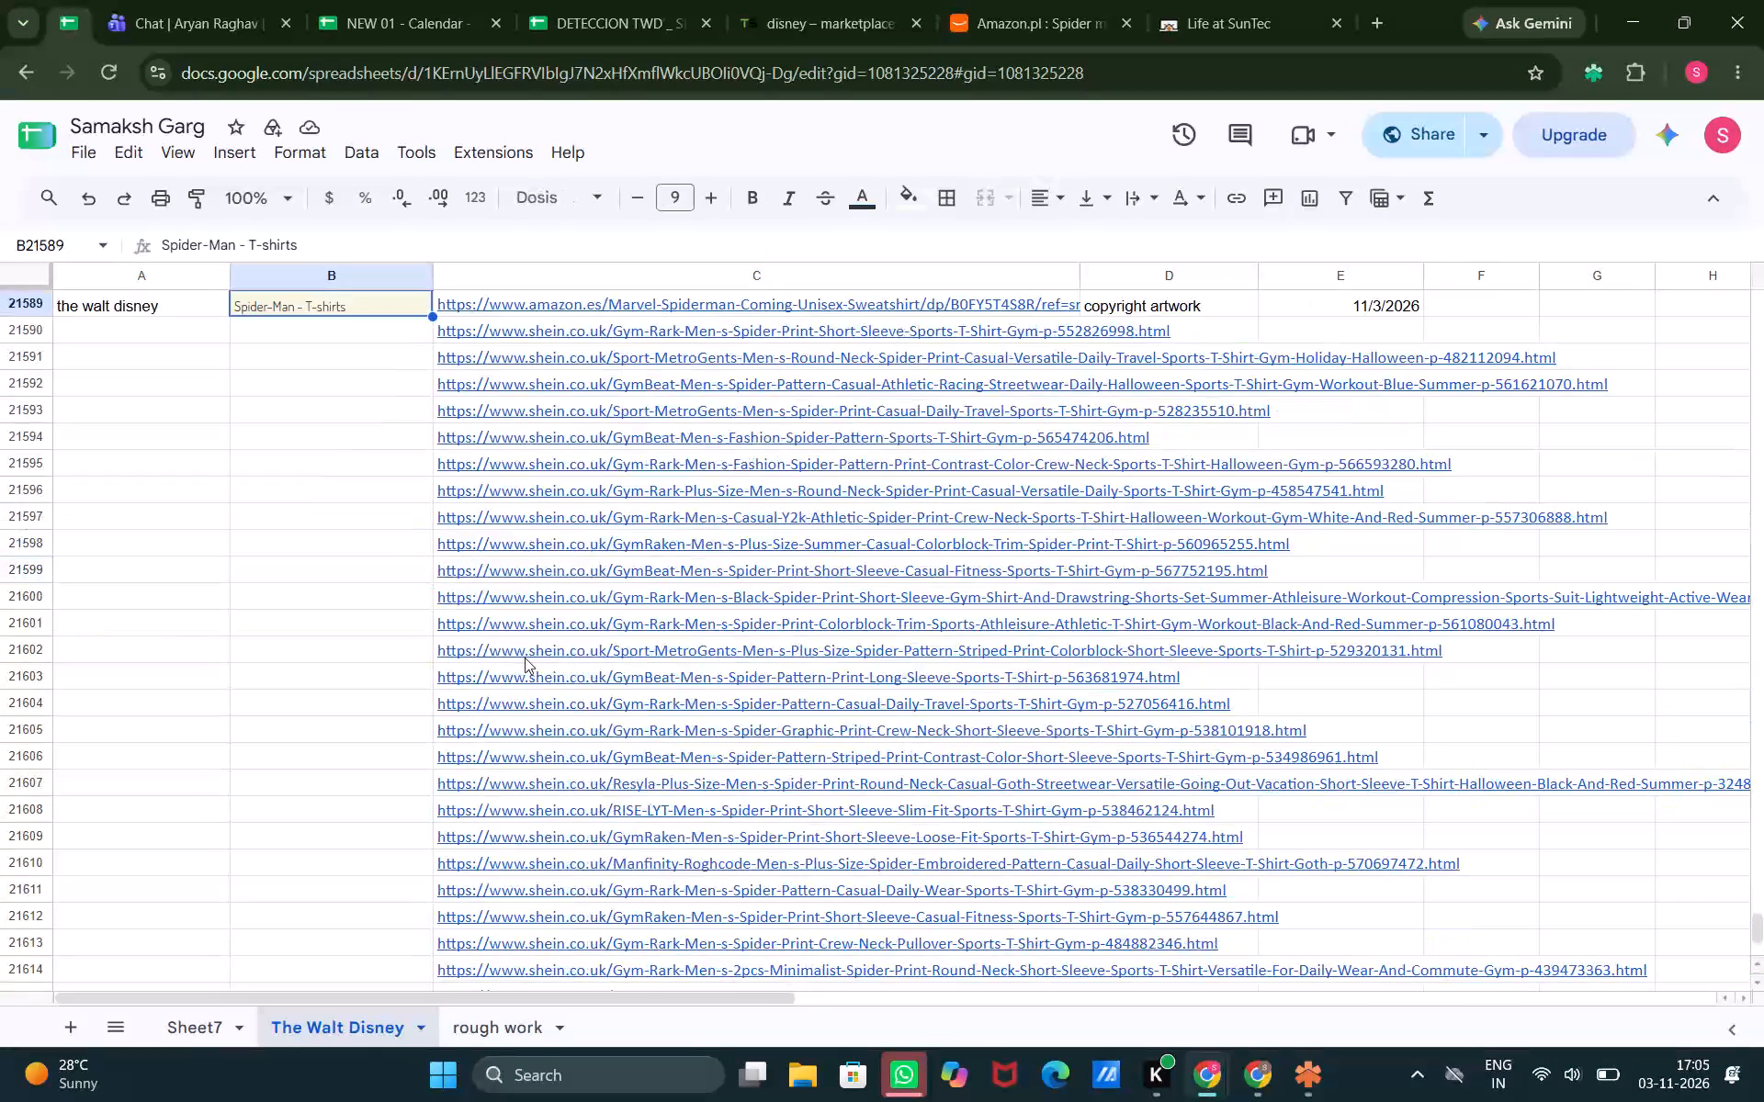
{"action": "key", "text": "ctrl+c"}
{"action": "key", "text": "Down"}
{"action": "key", "text": "shift+Down"}
{"action": "key", "text": "shift+Down"}
{"action": "key", "text": "shift+Down"}
{"action": "key", "text": "shift+Down"}
{"action": "key", "text": "shift+Down"}
{"action": "key", "text": "shift+Down"}
{"action": "key", "text": "shift+Down"}
{"action": "key", "text": "shift+Down"}
{"action": "key", "text": "shift+Down"}
{"action": "key", "text": "shift+Down"}
{"action": "key", "text": "shift+Down"}
{"action": "key", "text": "shift+Down"}
{"action": "key", "text": "shift+Down"}
{"action": "key", "text": "shift+Down"}
{"action": "key", "text": "shift+Down"}
{"action": "key", "text": "shift+Down"}
{"action": "key", "text": "shift+Down"}
{"action": "key", "text": "shift+Down"}
{"action": "key", "text": "shift+Down"}
{"action": "key", "text": "shift+Down"}
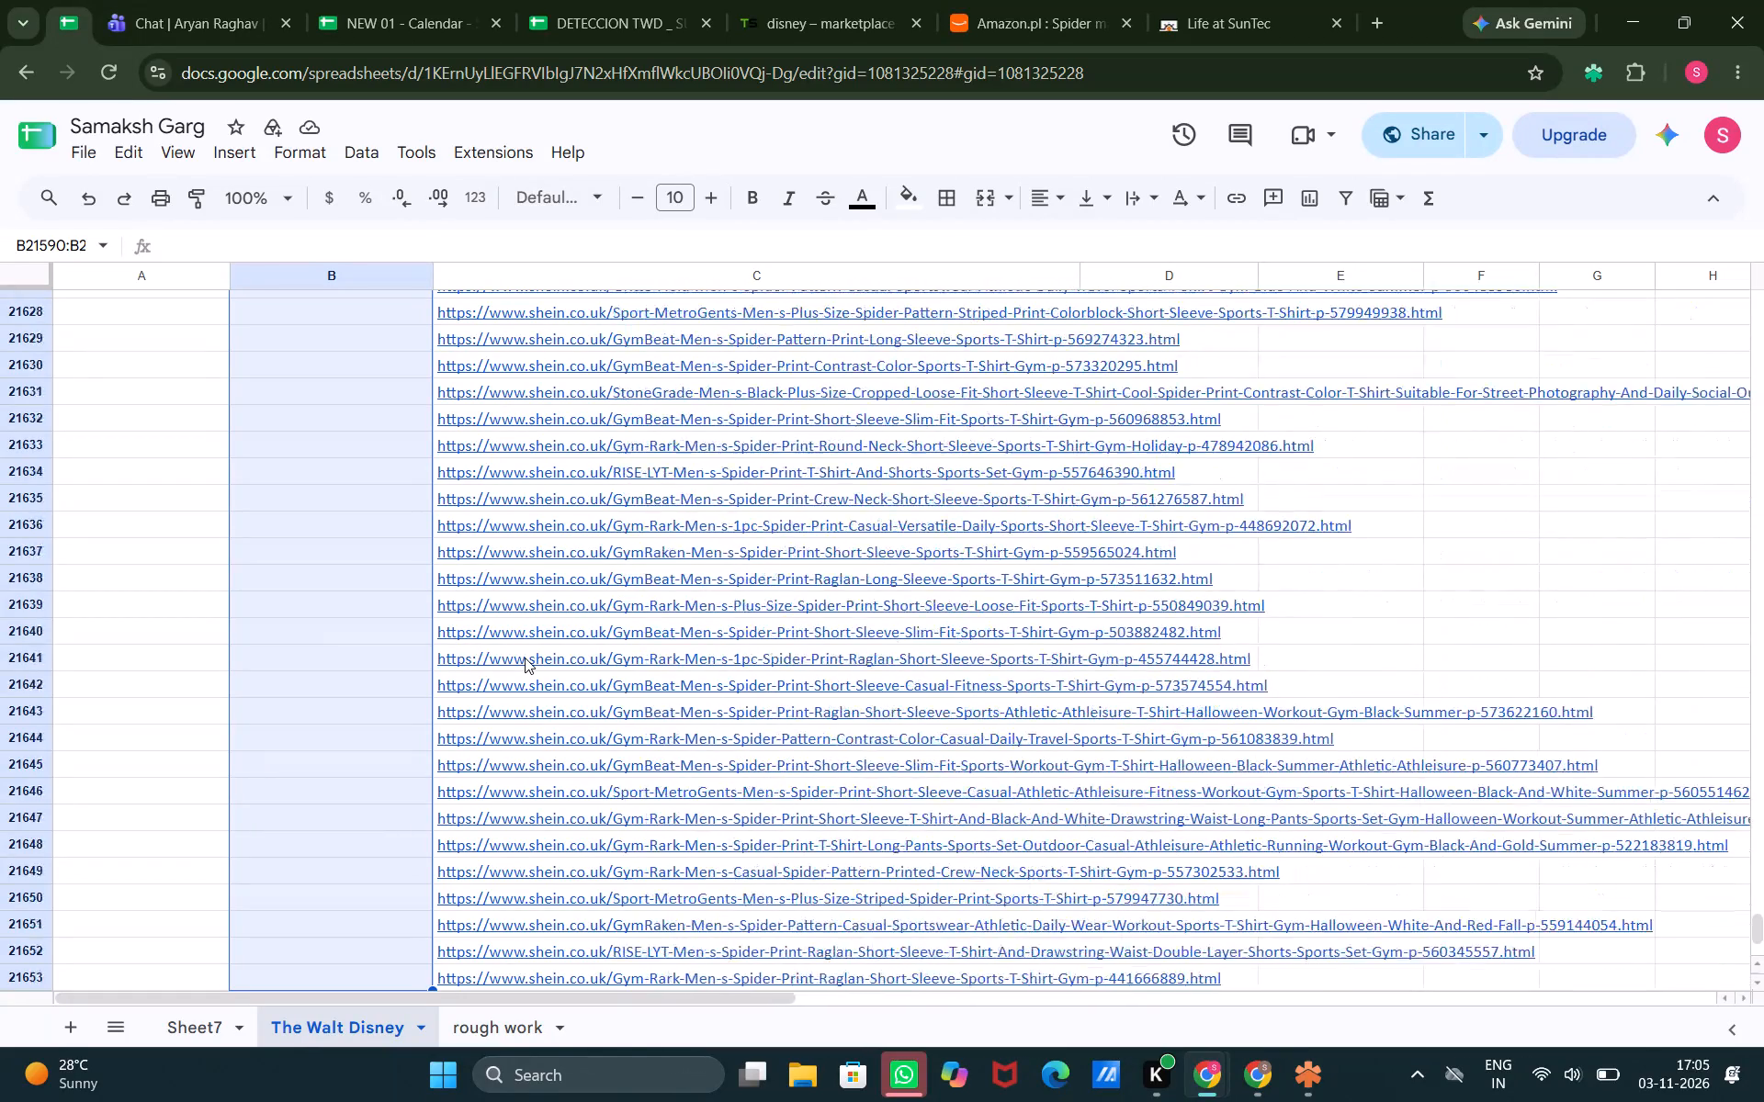
{"action": "key", "text": "shift+Up"}
{"action": "key", "text": "shift+Up"}
{"action": "key", "text": "shift+Up"}
{"action": "key", "text": "shift+Up"}
{"action": "key", "text": "shift+Up"}
{"action": "key", "text": "shift+Up"}
{"action": "key", "text": "shift+Up"}
{"action": "key", "text": "shift+Up"}
{"action": "key", "text": "shift+Up"}
{"action": "key", "text": "shift+Up"}
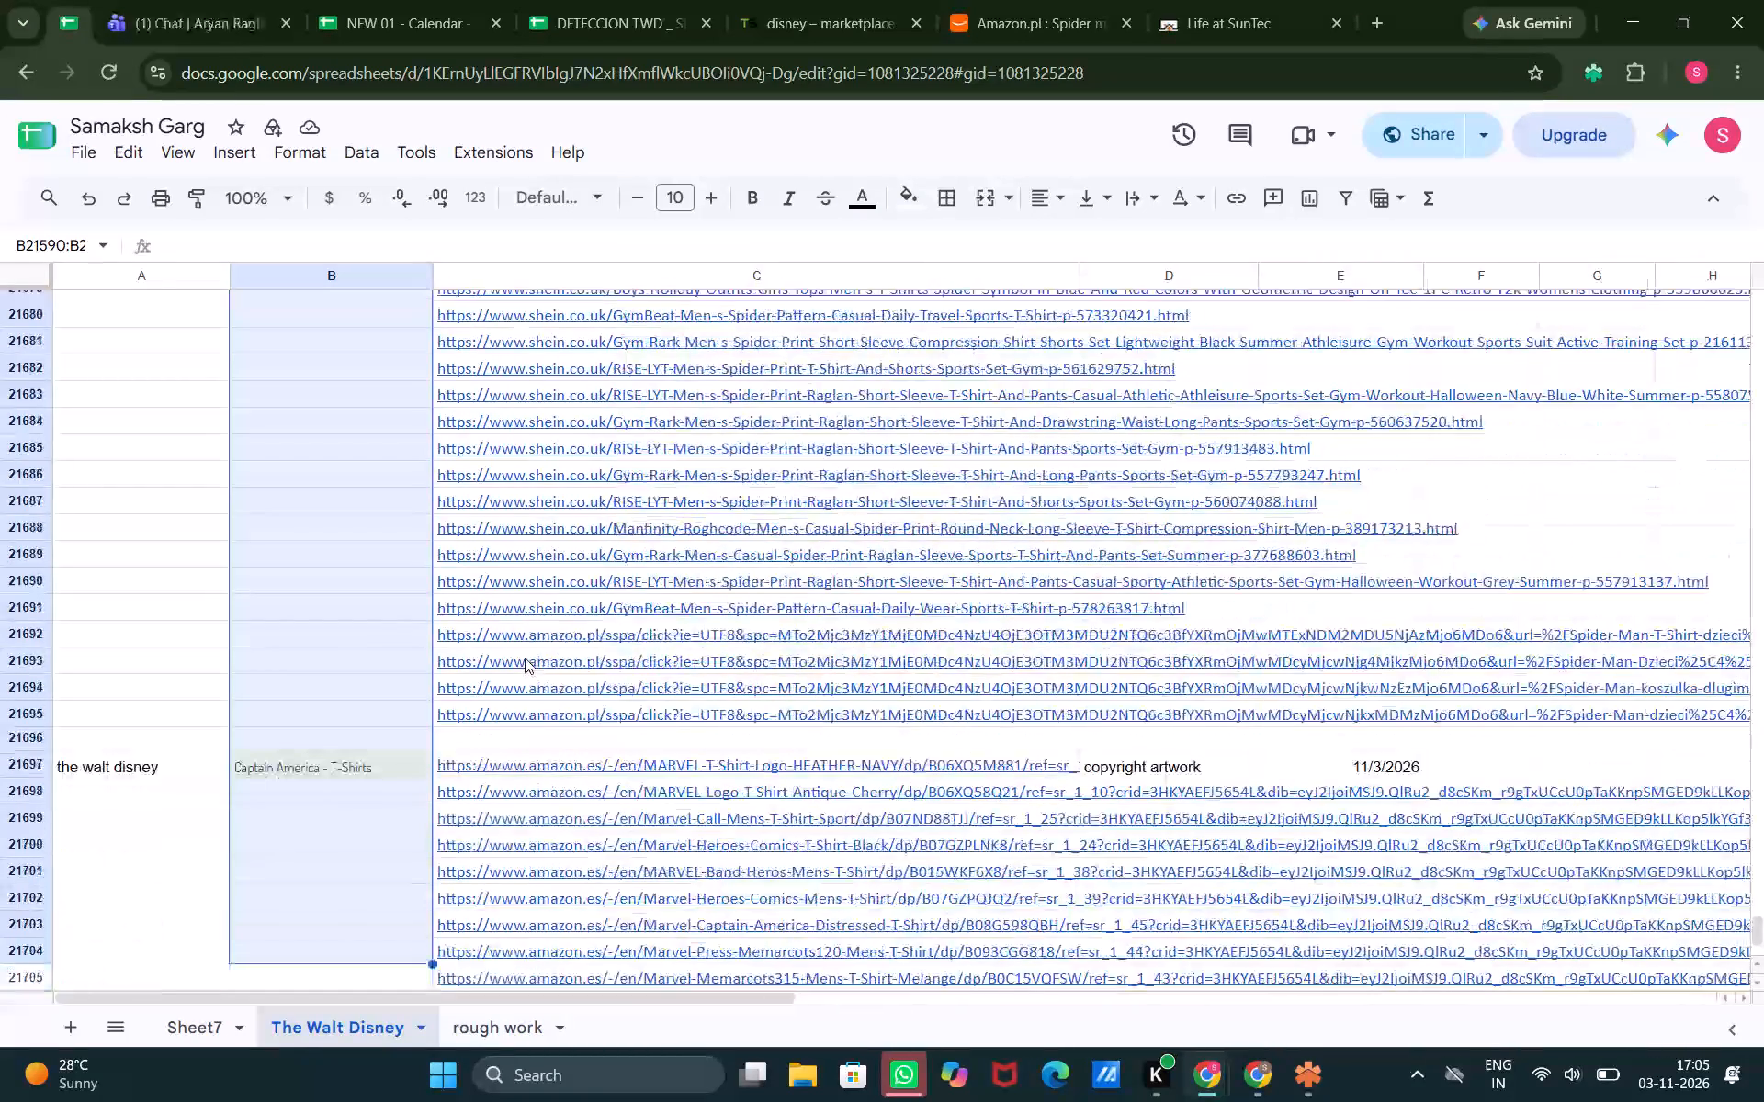
{"action": "key", "text": "ctrl+v"}
Copy the brand "the walt disney" from A21589 into column A for rows 21590 to 21695.
{"action": "left_click", "coordinate": [525, 658], "text": "ctrl"}
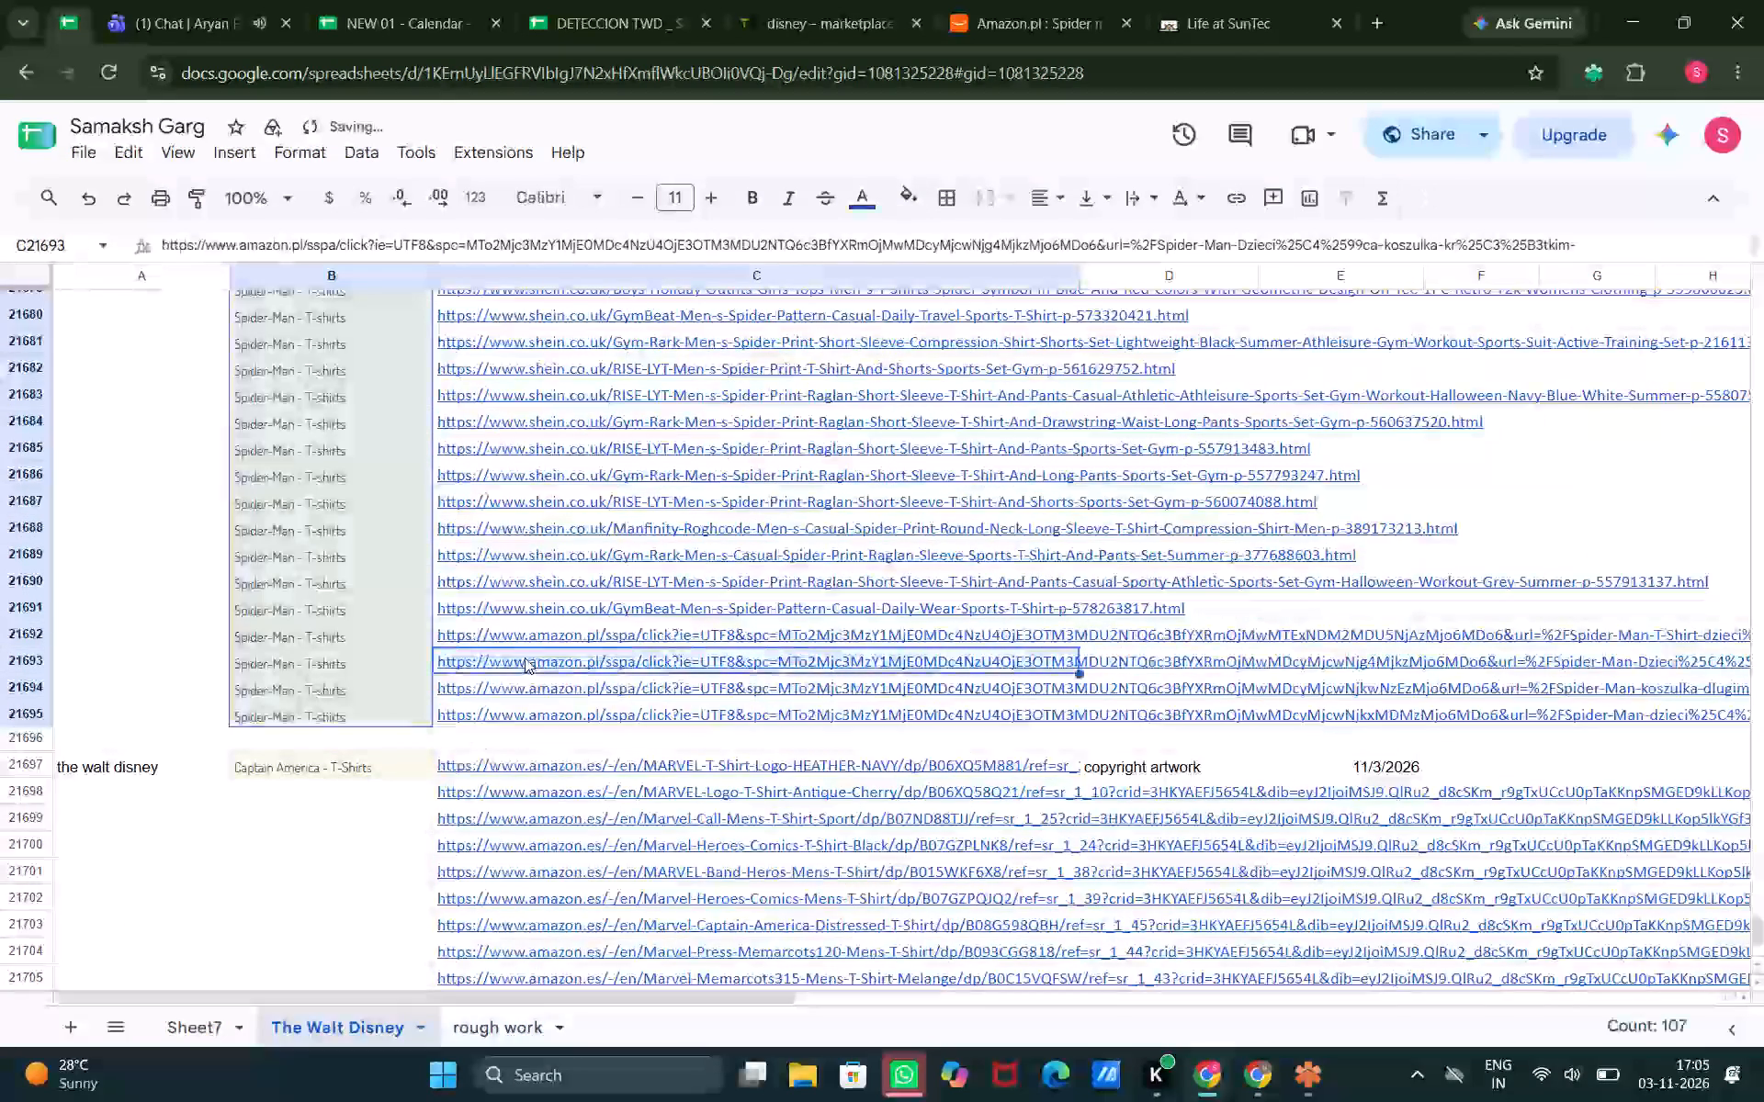
{"action": "key", "text": "Up"}
{"action": "key", "text": "Left"}
{"action": "key", "text": "Left"}
{"action": "key", "text": "Up"}
{"action": "key", "text": "Up"}
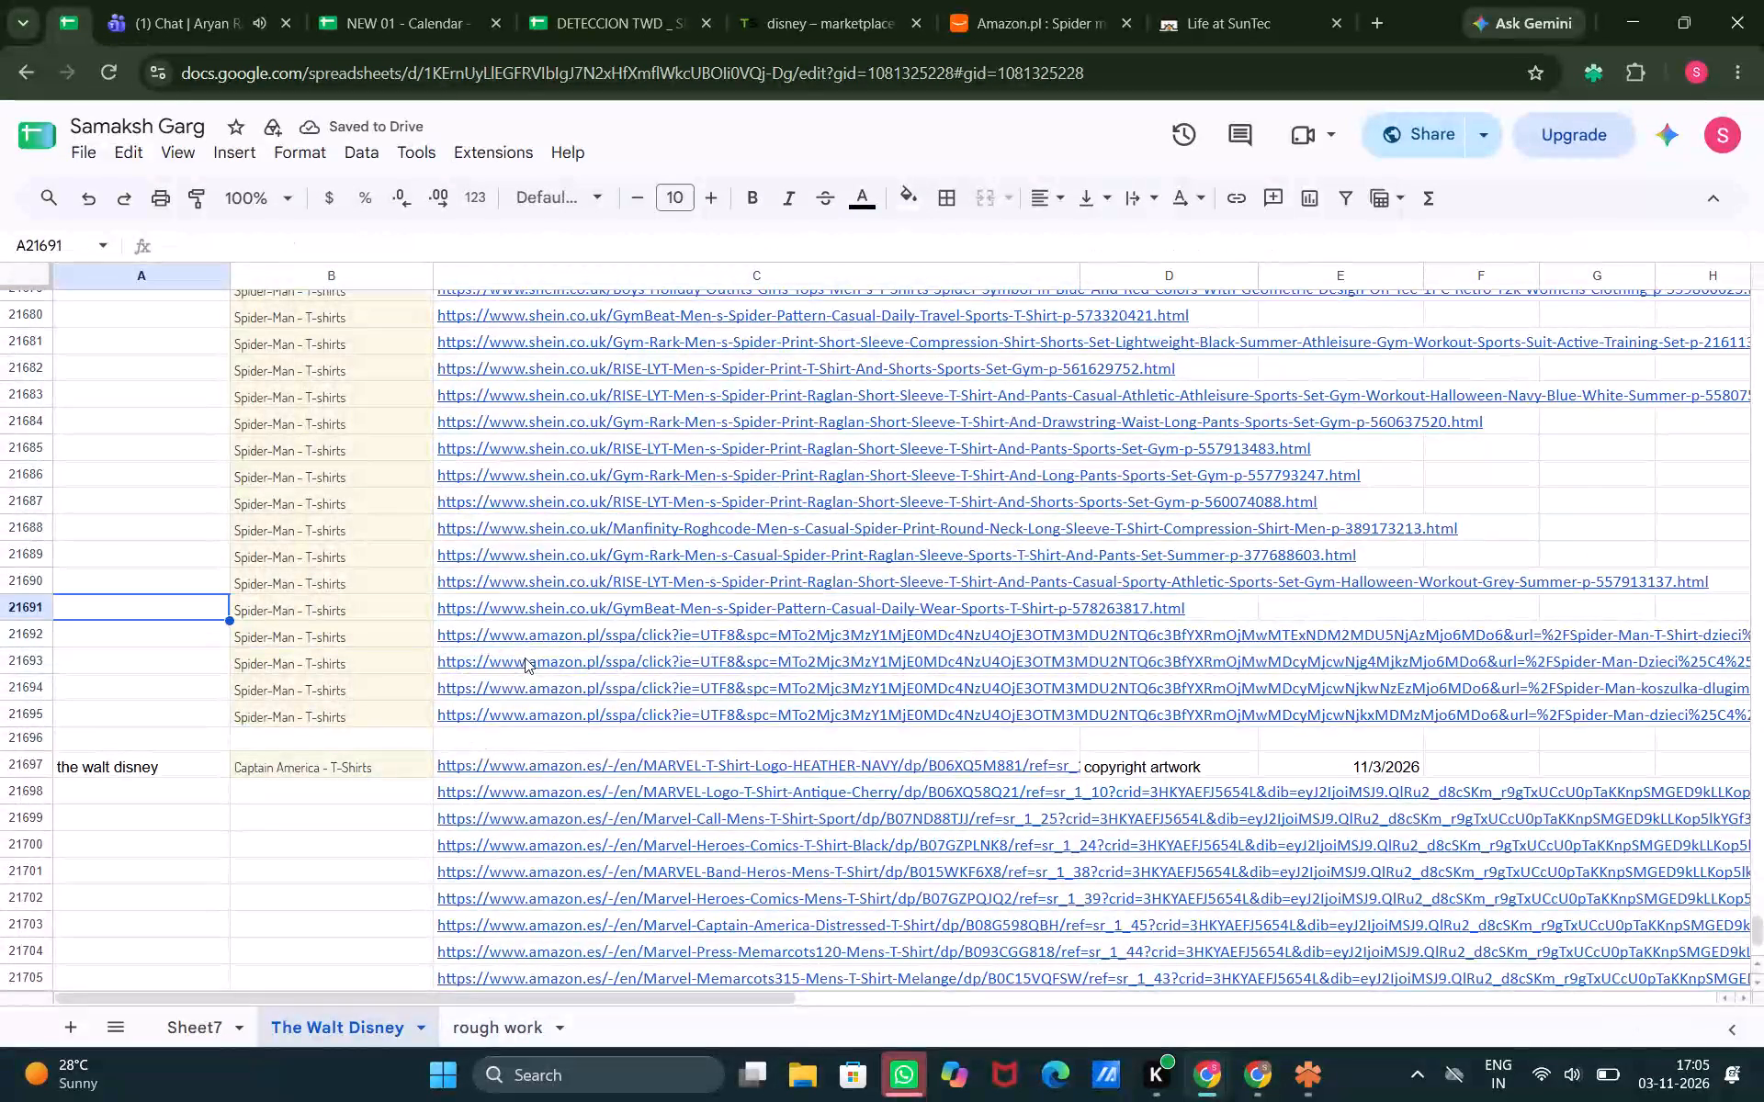
{"action": "key", "text": "ctrl+Up"}
{"action": "key", "text": "ctrl+c"}
{"action": "key", "text": "Down"}
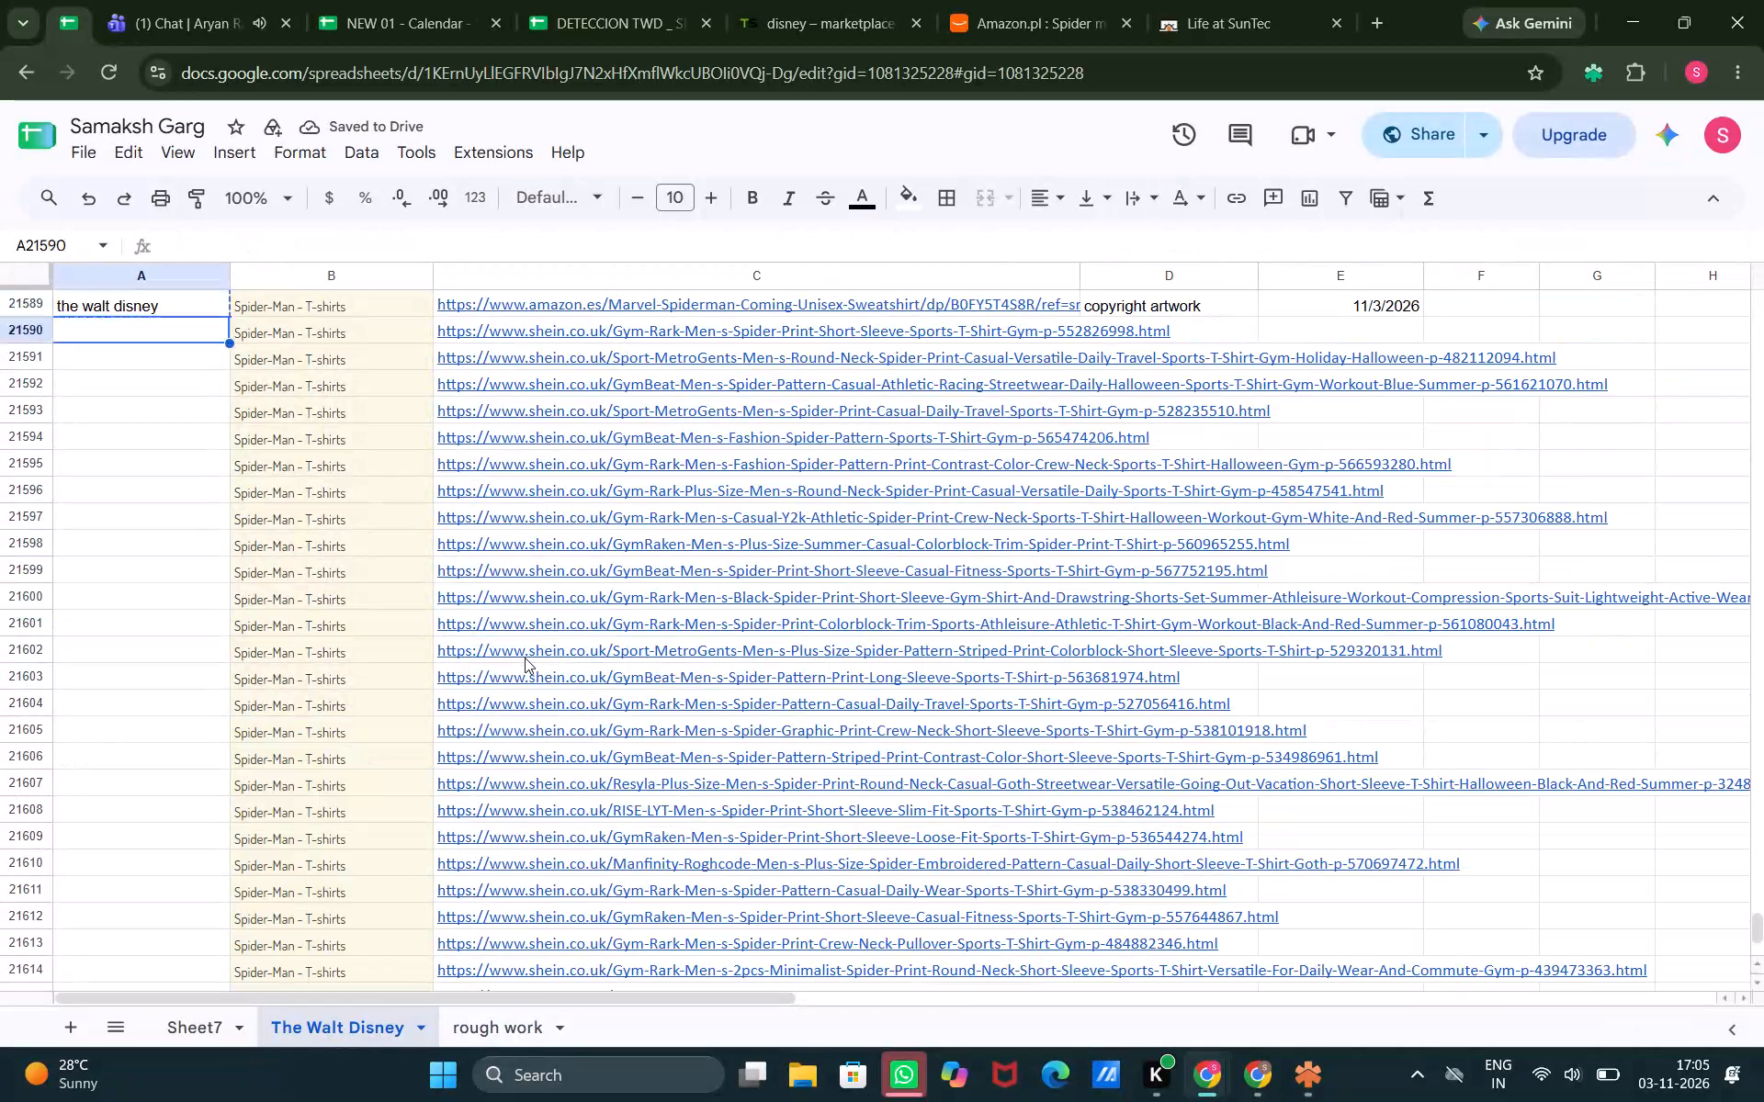
{"action": "key", "text": "shift+Down"}
{"action": "key", "text": "shift+Down"}
{"action": "key", "text": "shift+Down"}
{"action": "key", "text": "shift+Down"}
{"action": "key", "text": "shift+Down"}
{"action": "key", "text": "shift+Down"}
{"action": "key", "text": "shift+Down"}
{"action": "key", "text": "shift+Down"}
{"action": "key", "text": "shift+Down"}
{"action": "key", "text": "shift+Down"}
{"action": "key", "text": "shift+Down"}
{"action": "key", "text": "shift+Down"}
{"action": "key", "text": "shift+Down"}
{"action": "key", "text": "shift+Down"}
{"action": "key", "text": "shift+Down"}
{"action": "key", "text": "shift+Down"}
{"action": "key", "text": "shift+Down"}
{"action": "key", "text": "shift+Down"}
{"action": "key", "text": "shift+Down"}
{"action": "key", "text": "shift+Down"}
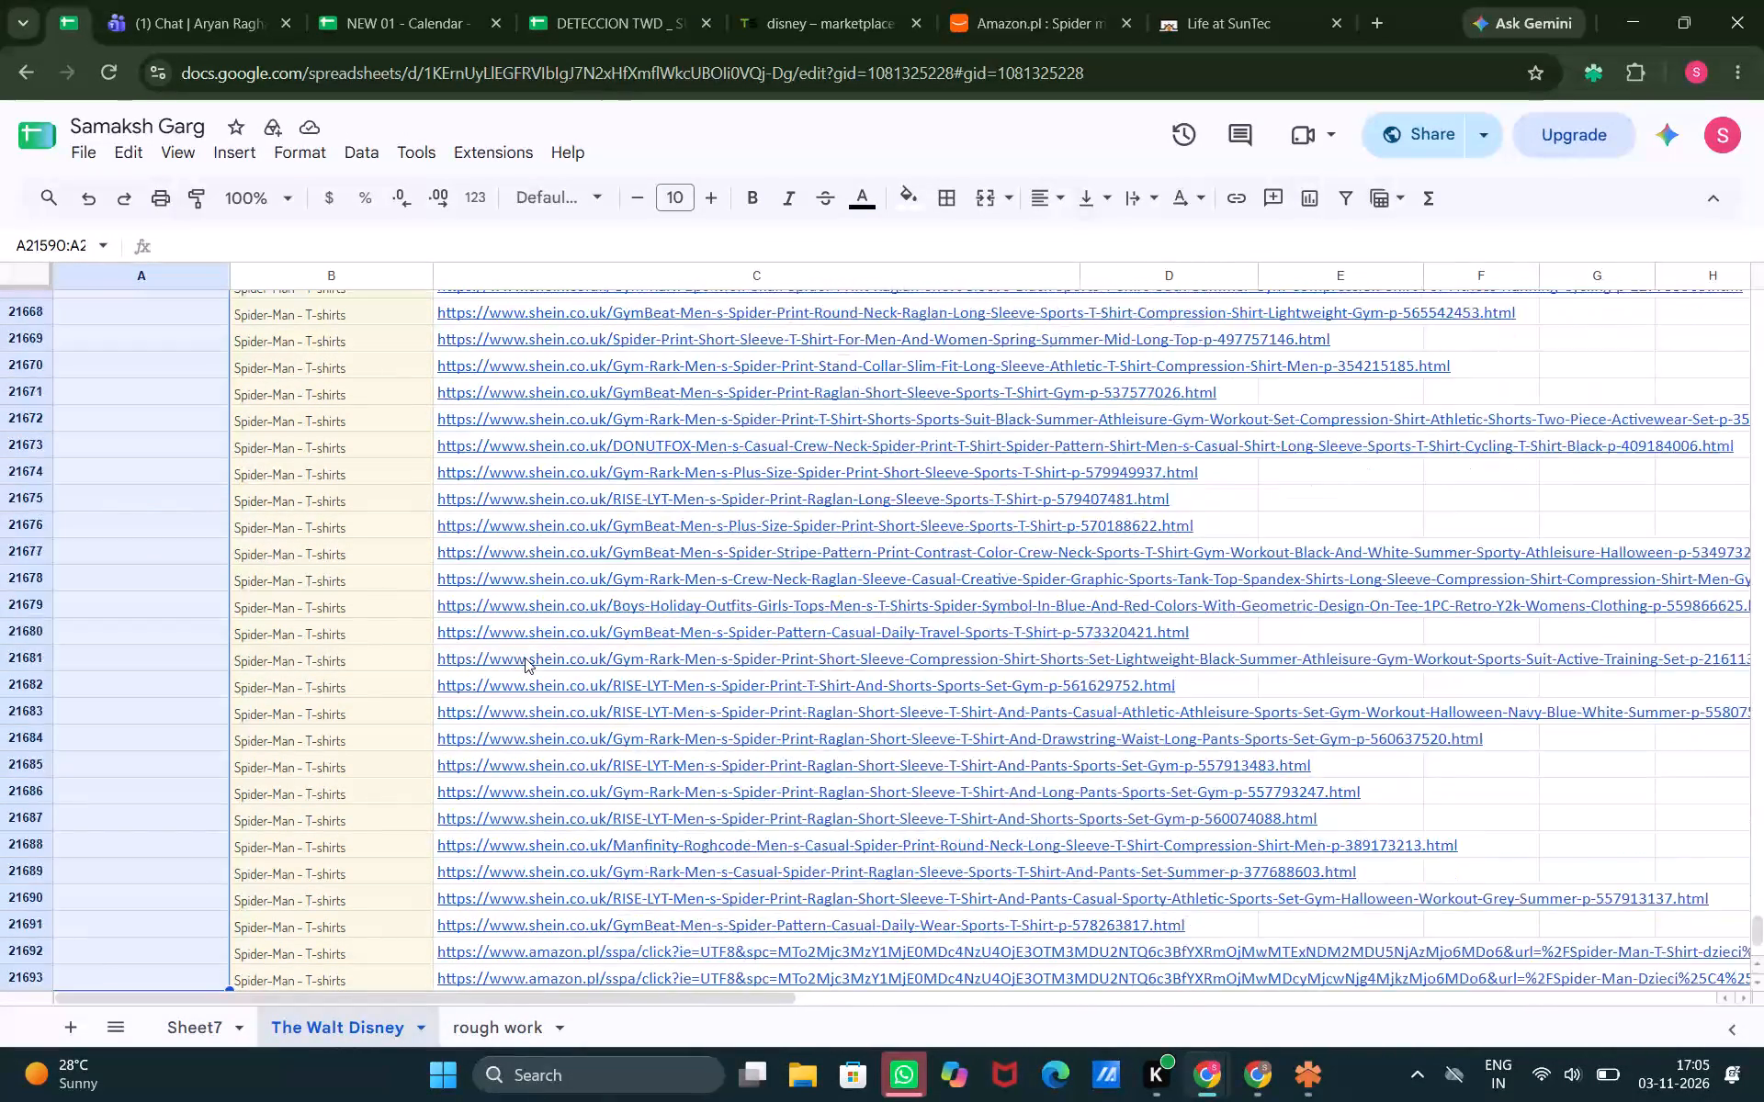
{"action": "key", "text": "shift+Up"}
{"action": "key", "text": "shift+Up"}
{"action": "key", "text": "shift+Up"}
{"action": "key", "text": "shift+Up"}
{"action": "key", "text": "shift+Up"}
{"action": "key", "text": "shift+Up"}
{"action": "key", "text": "shift+Up"}
{"action": "key", "text": "shift+Up"}
{"action": "key", "text": "shift+Up"}
{"action": "key", "text": "shift+Up"}
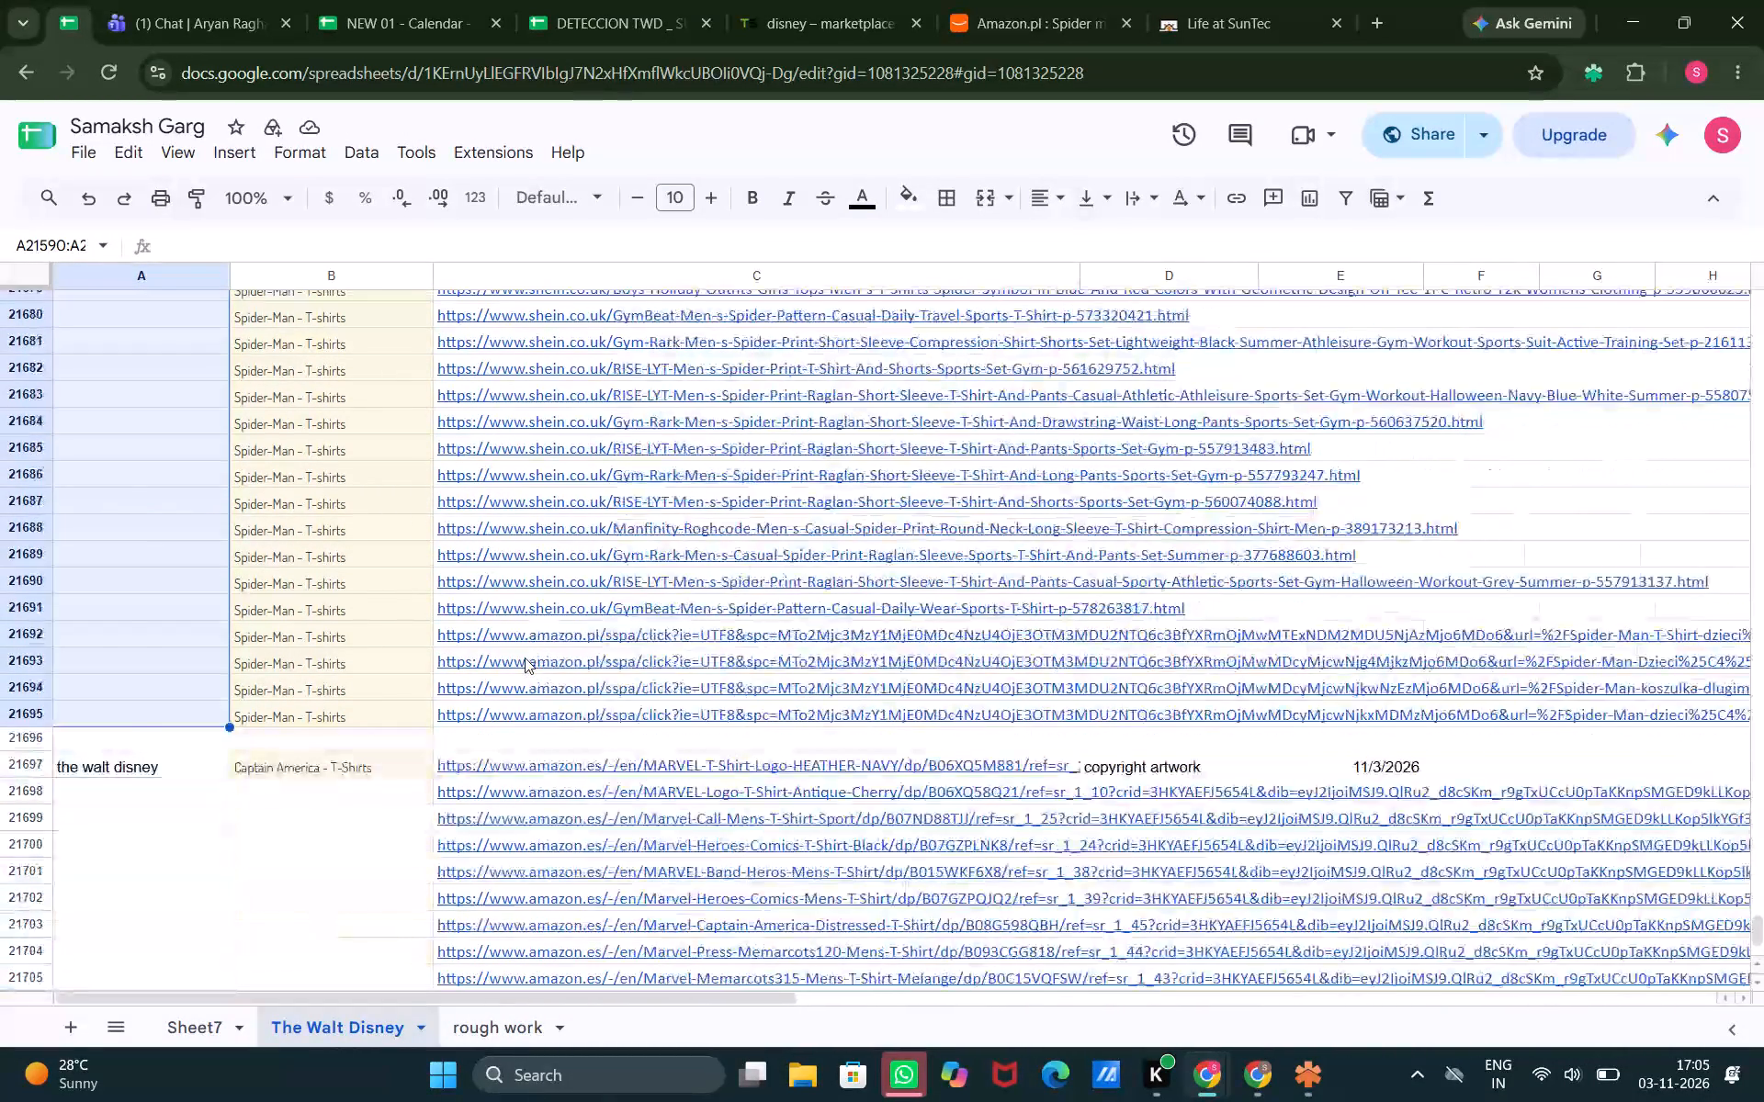
{"action": "key", "text": "ctrl+v"}
Copy the infringement type "copyright artwork" from D21589 into column D for rows 21590 to 21695.
{"action": "key", "text": "Right"}
{"action": "key", "text": "Right"}
{"action": "key", "text": "Down"}
{"action": "key", "text": "Up"}
{"action": "key", "text": "Up"}
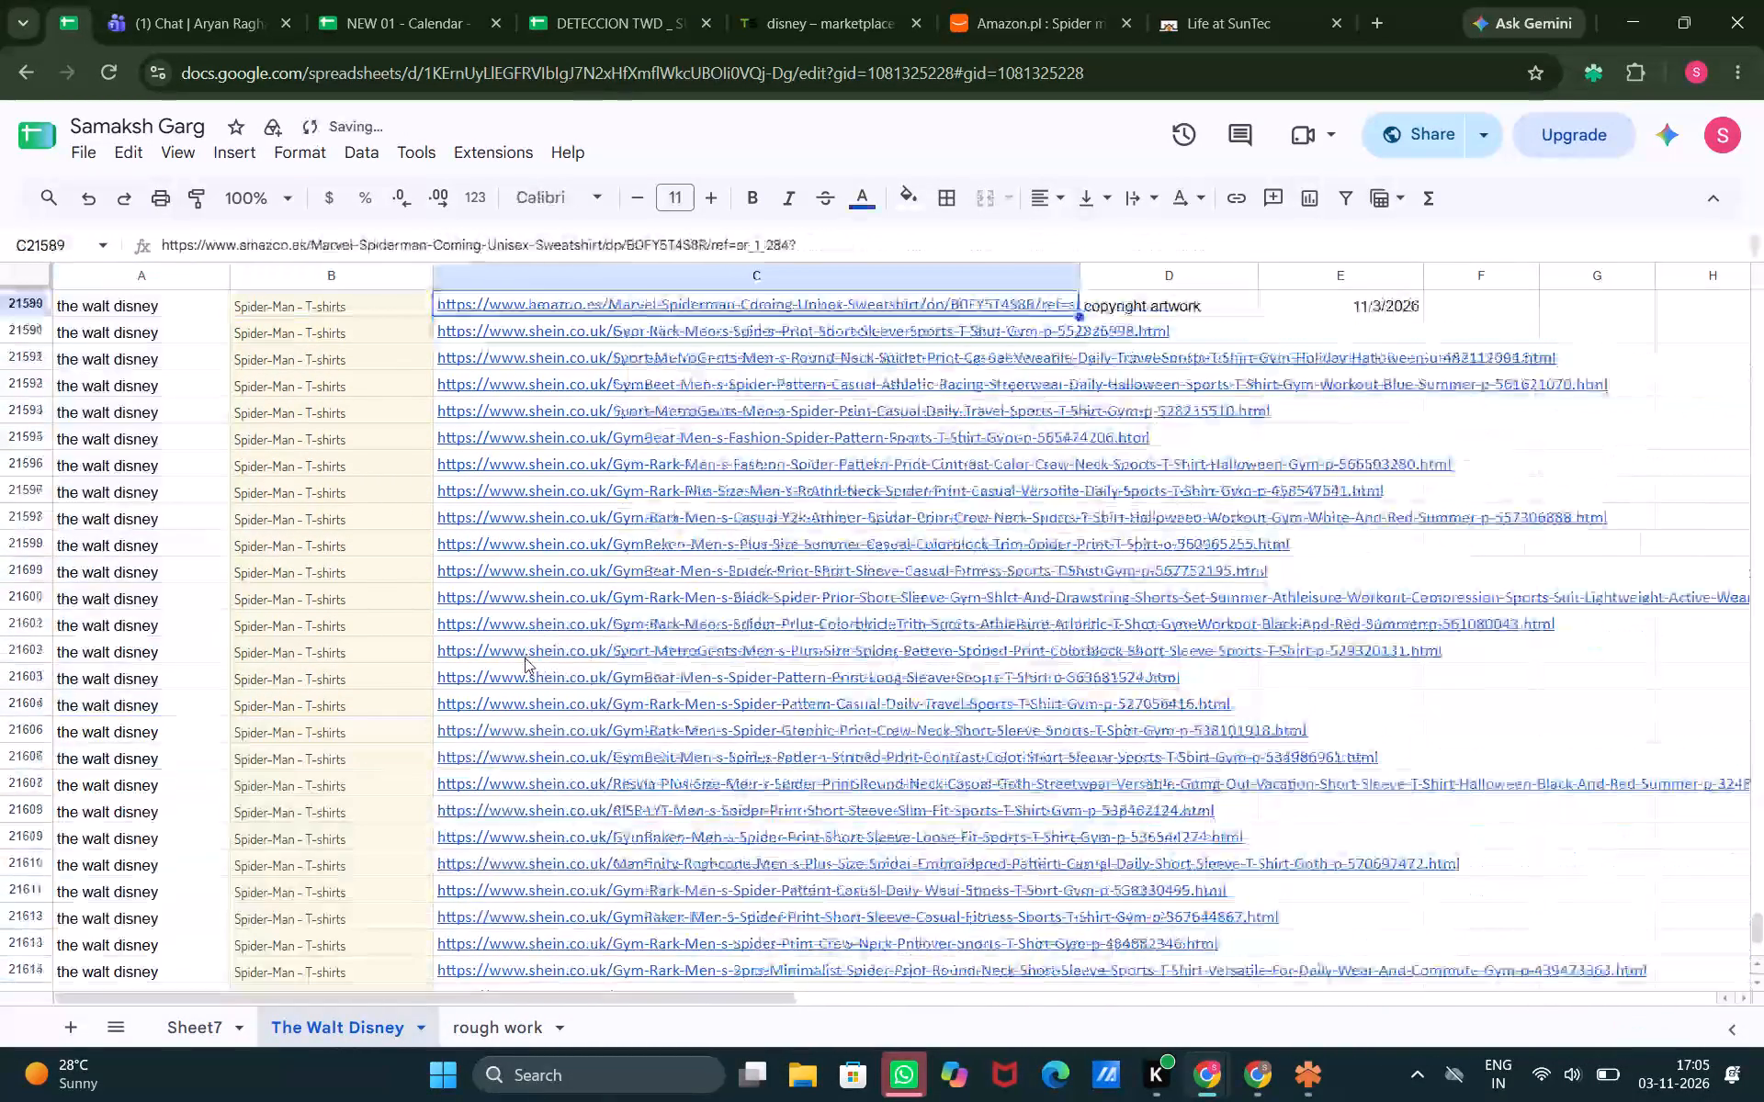
{"action": "key", "text": "Right"}
{"action": "key", "text": "ctrl+c"}
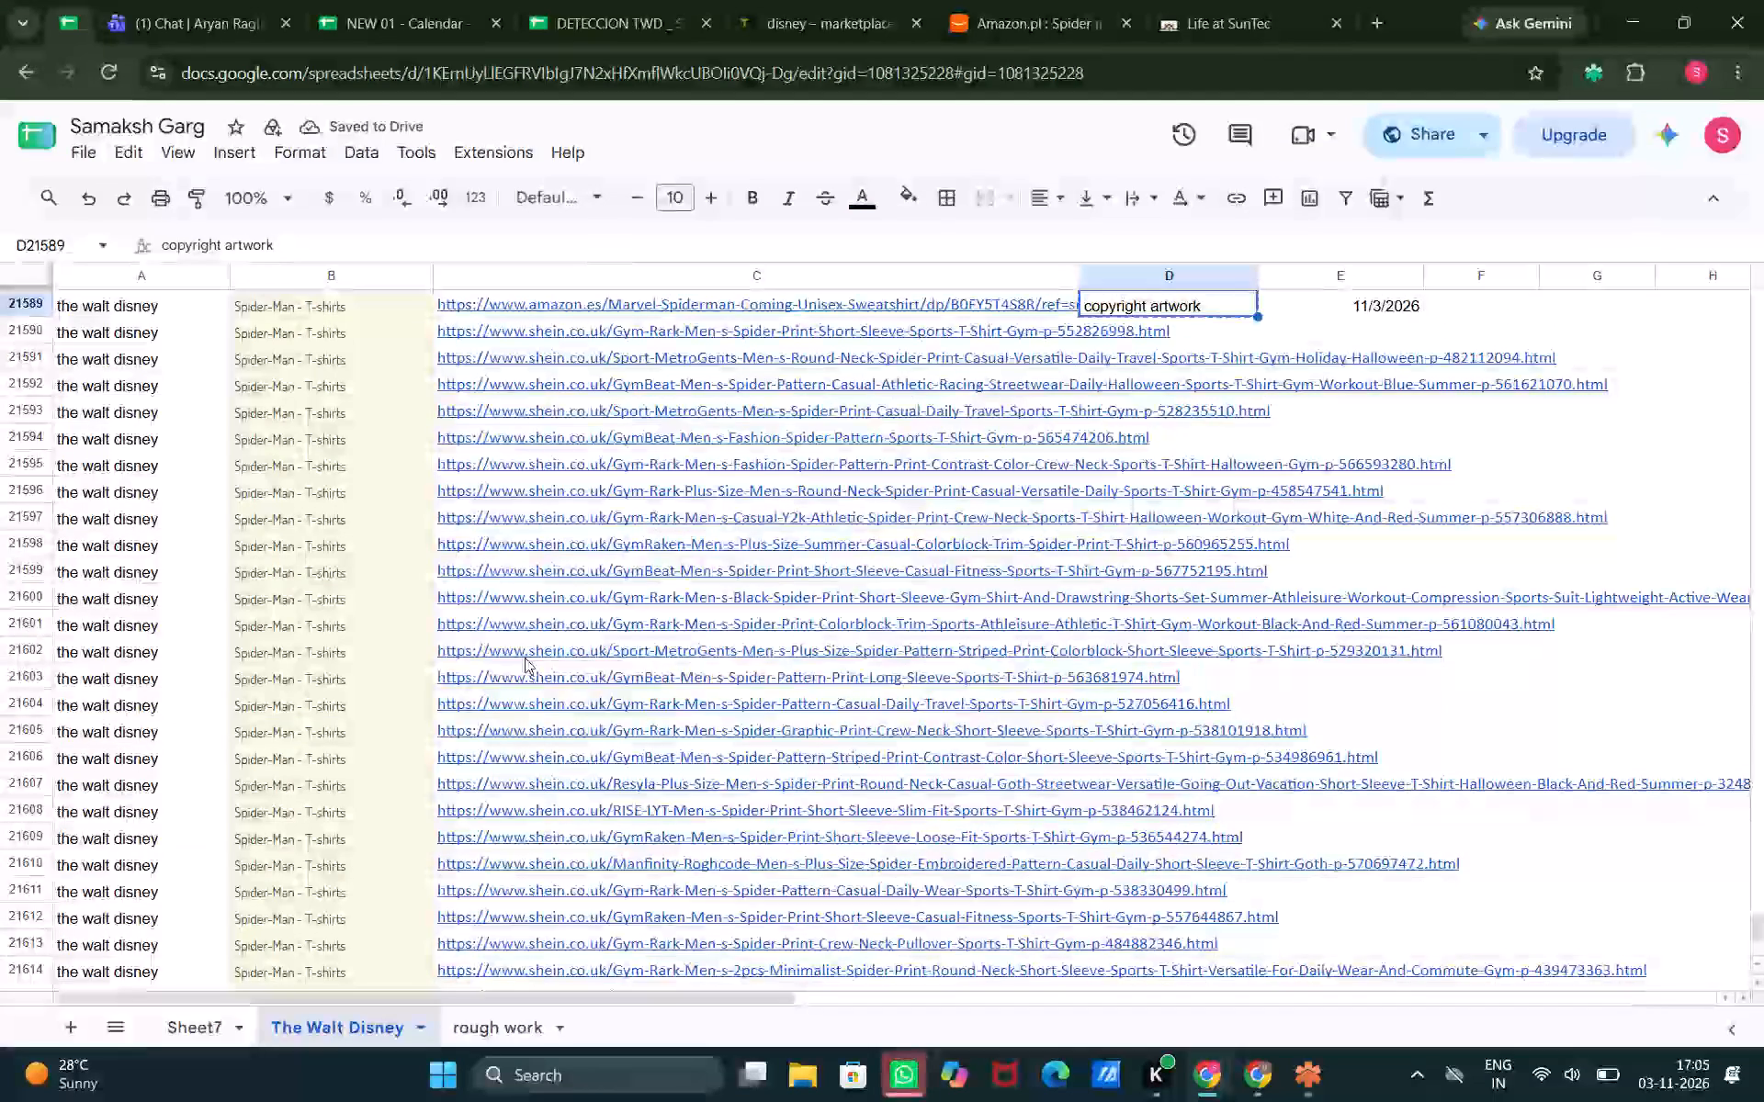
{"action": "key", "text": "Down"}
{"action": "key", "text": "shift+Down"}
{"action": "key", "text": "shift+Down"}
{"action": "key", "text": "shift+Down"}
{"action": "key", "text": "shift+Down"}
{"action": "key", "text": "shift+Down"}
{"action": "key", "text": "shift+Down"}
{"action": "key", "text": "shift+Down"}
{"action": "key", "text": "shift+Down"}
{"action": "key", "text": "shift+Down"}
{"action": "key", "text": "shift+Down"}
{"action": "key", "text": "shift+Down"}
{"action": "key", "text": "shift+Down"}
{"action": "key", "text": "shift+Down"}
{"action": "key", "text": "shift+Down"}
{"action": "key", "text": "shift+Down"}
{"action": "key", "text": "shift+Down"}
{"action": "key", "text": "shift+Down"}
{"action": "key", "text": "shift+Down"}
{"action": "key", "text": "shift+Down"}
{"action": "key", "text": "shift+Down"}
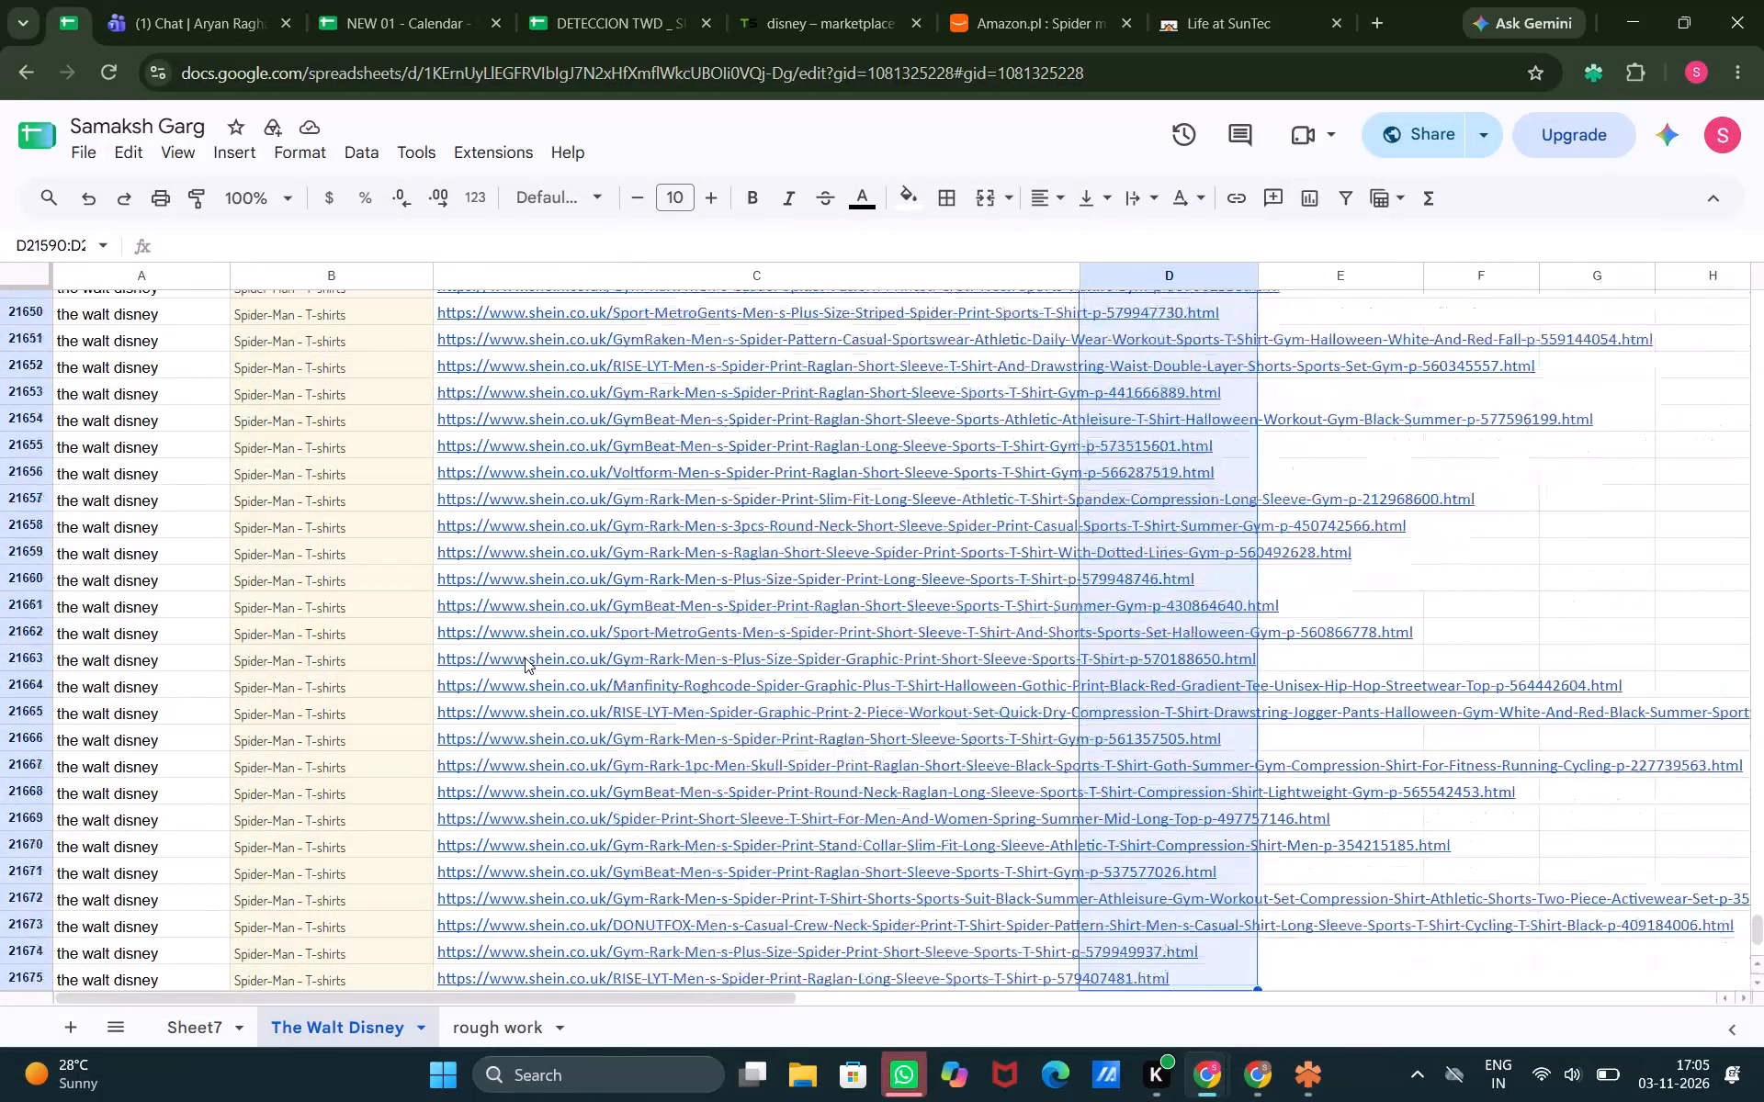
{"action": "key", "text": "shift+Up"}
{"action": "key", "text": "shift+Up"}
{"action": "key", "text": "shift+Up"}
{"action": "key", "text": "shift+Up"}
{"action": "key", "text": "shift+Up"}
{"action": "key", "text": "shift+Up"}
{"action": "key", "text": "shift+Up"}
{"action": "key", "text": "shift+Up"}
{"action": "key", "text": "shift+Up"}
{"action": "key", "text": "shift+Up"}
{"action": "key", "text": "shift+Up"}
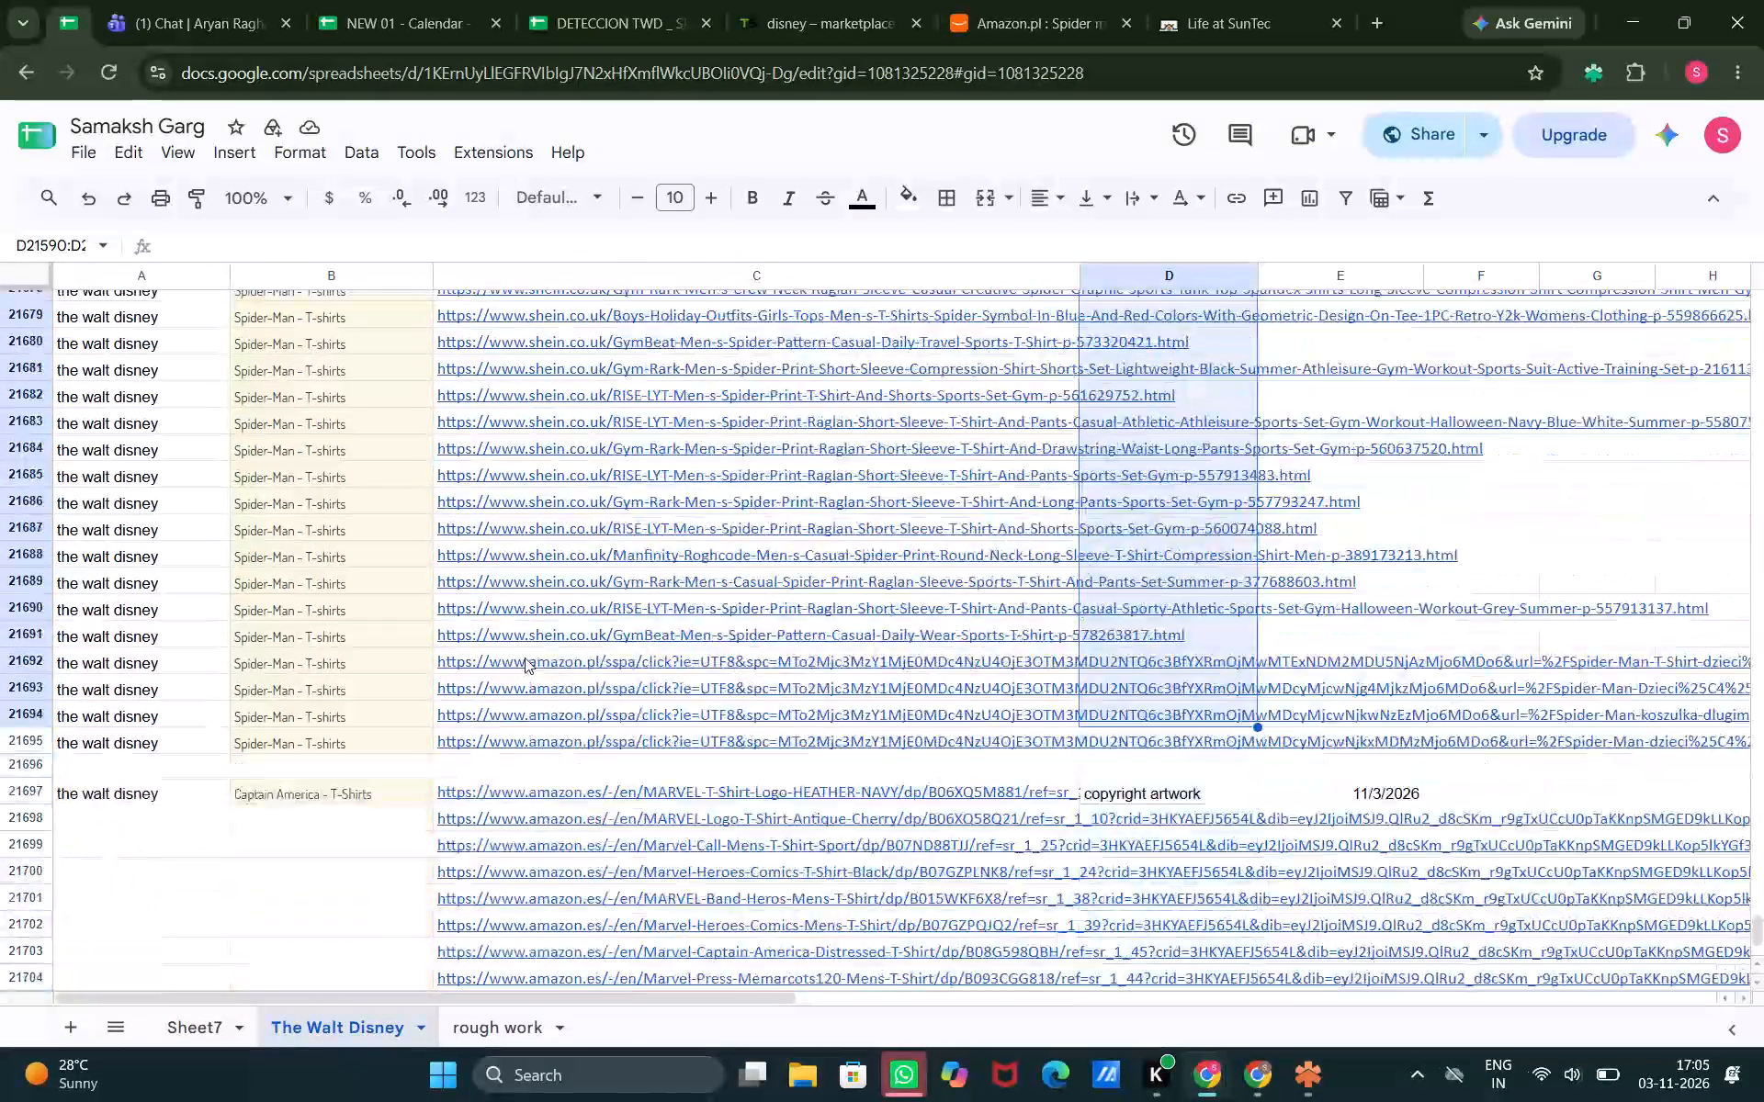
{"action": "key", "text": "shift+Down"}
{"action": "key", "text": "shift+Down"}
{"action": "key", "text": "ctrl+v"}
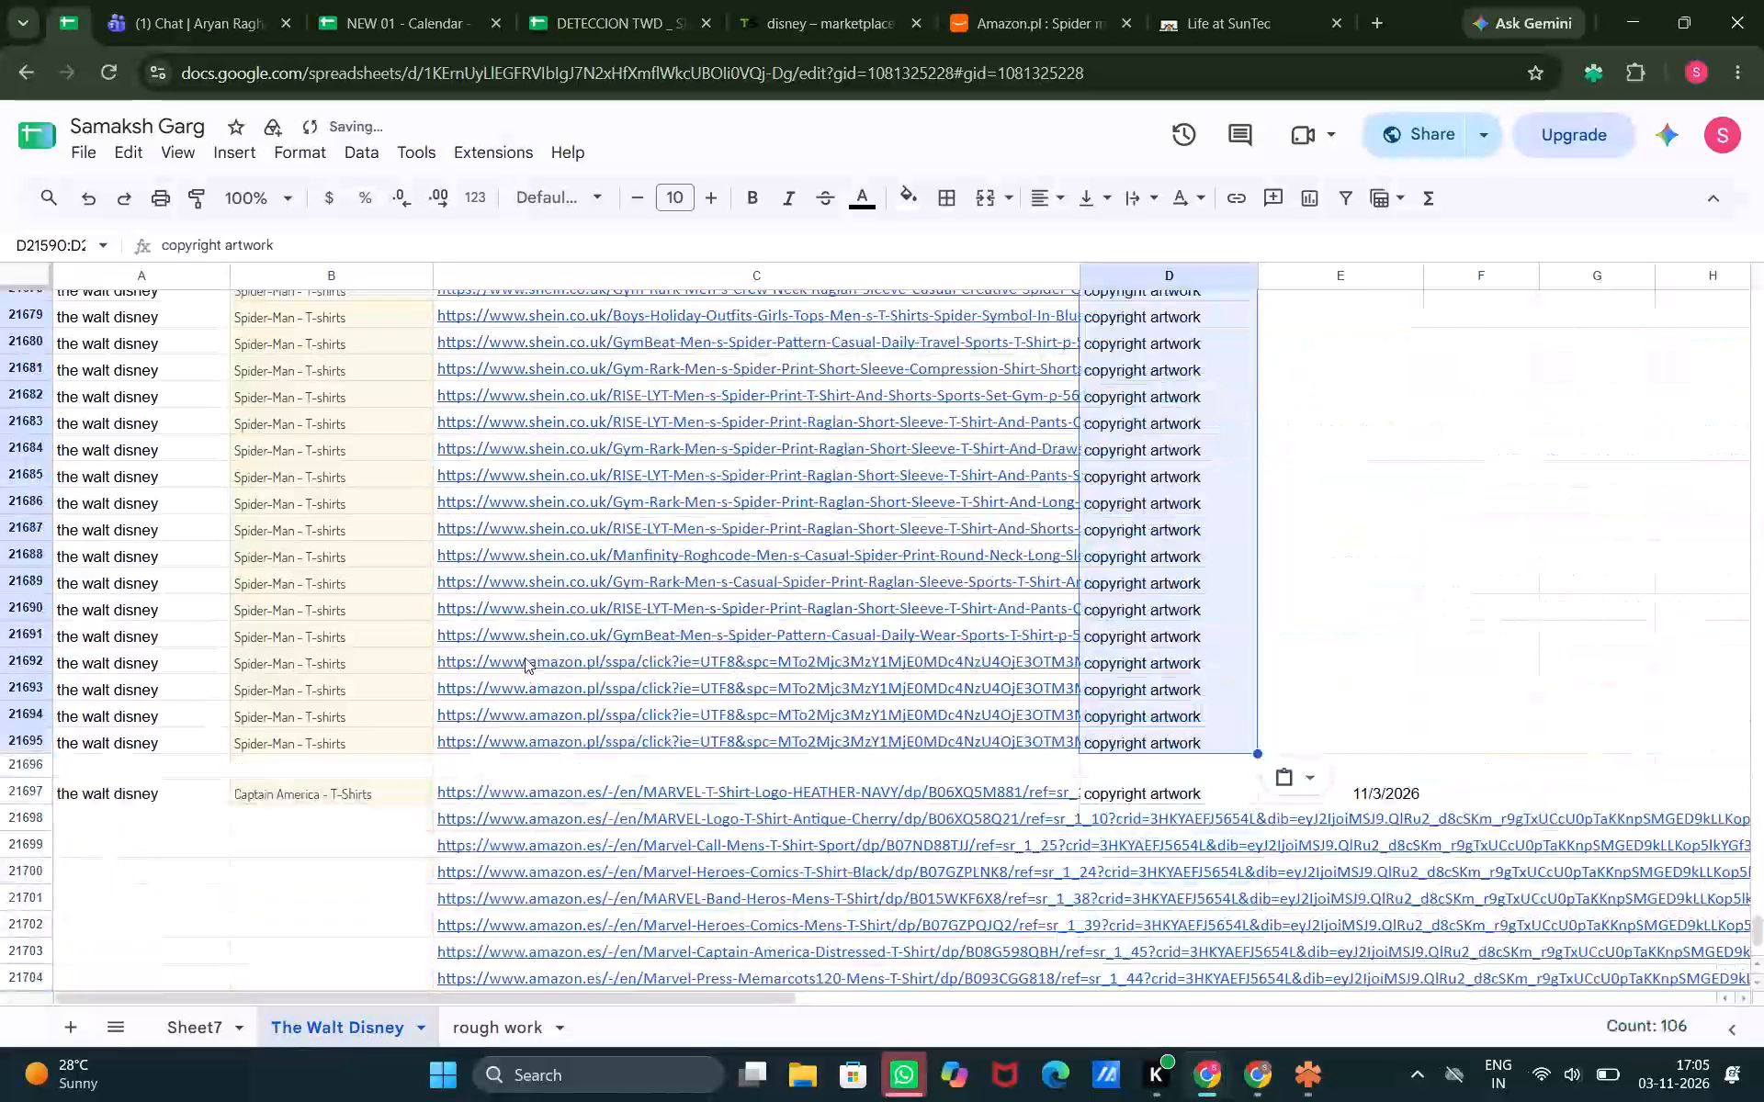
Copy the date 11/3/2026 from E21589 into column E for rows 21590 to 21695.
{"action": "key", "text": "Right"}
{"action": "key", "text": "Right"}
{"action": "key", "text": "Up"}
{"action": "key", "text": "Up"}
{"action": "key", "text": "Left"}
{"action": "key", "text": "Down"}
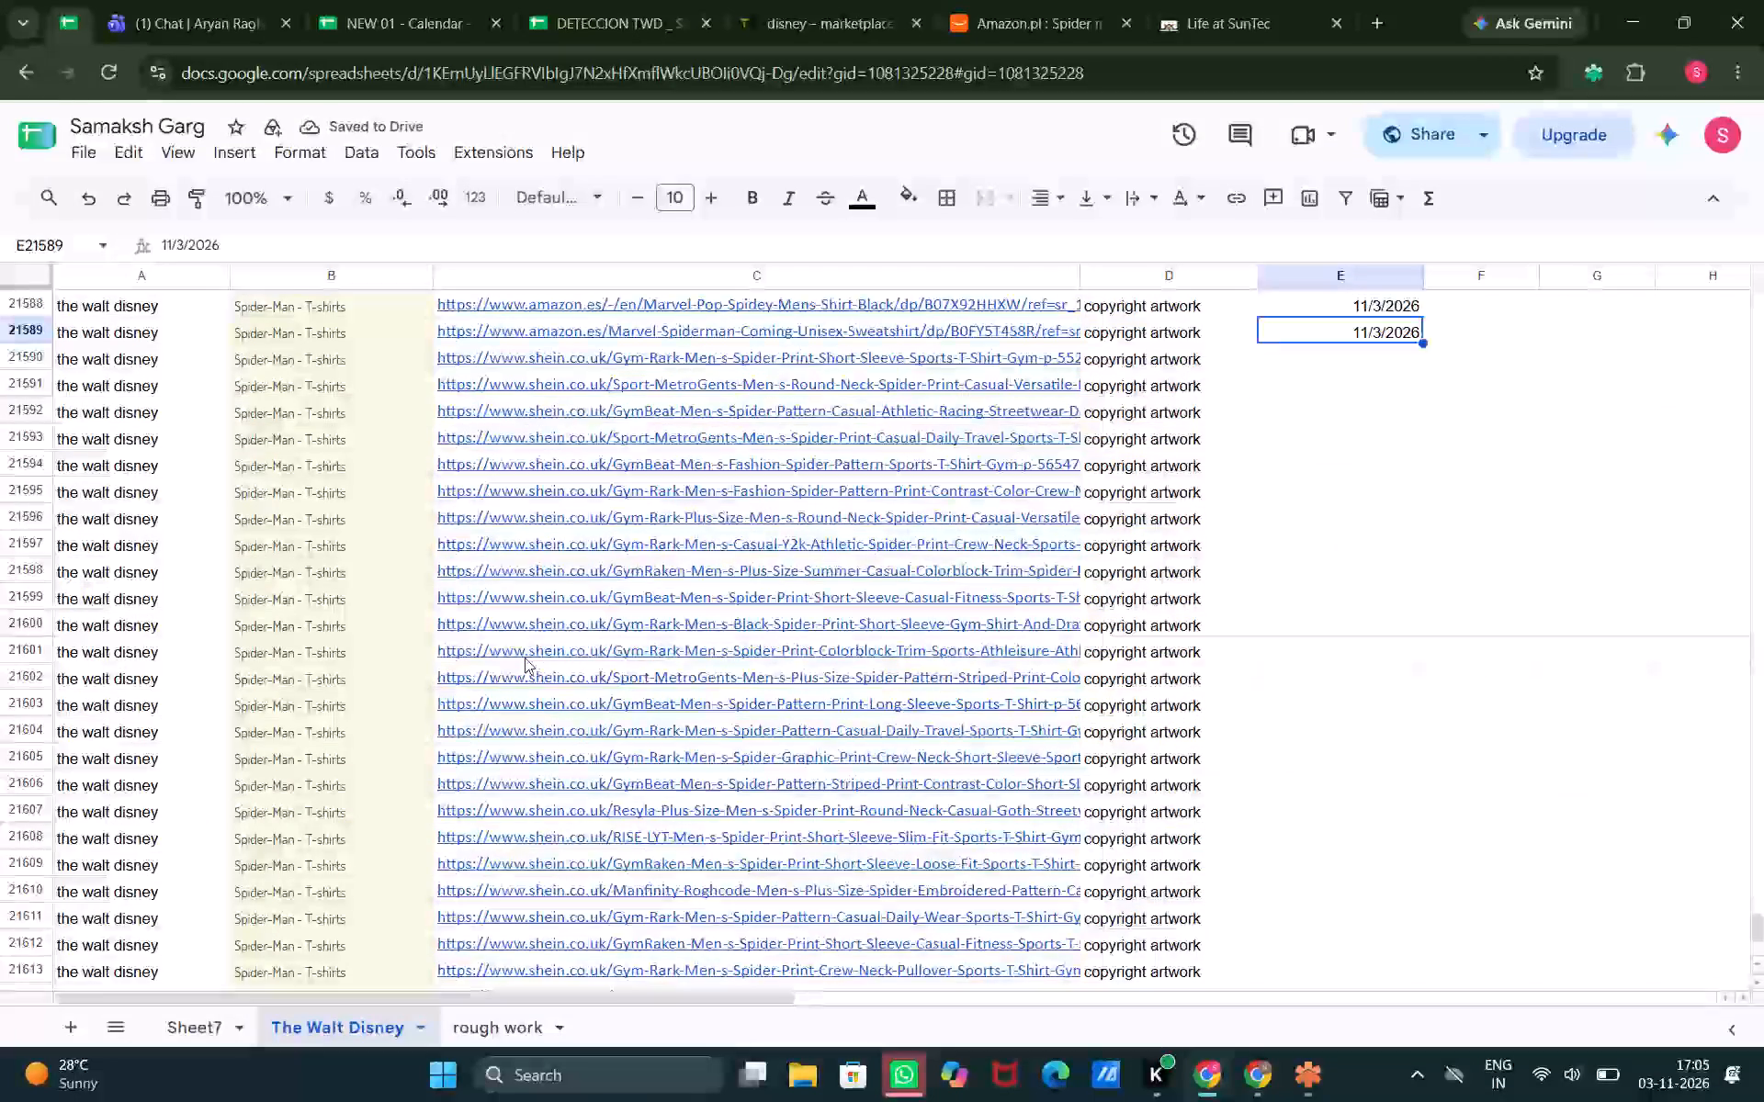
{"action": "key", "text": "ctrl+c"}
{"action": "key", "text": "Down"}
{"action": "key", "text": "shift+Down"}
{"action": "key", "text": "shift+Down"}
{"action": "key", "text": "shift+Down"}
{"action": "key", "text": "shift+Down"}
{"action": "key", "text": "shift+Down"}
{"action": "key", "text": "shift+Down"}
{"action": "key", "text": "shift+Down"}
{"action": "key", "text": "shift+Down"}
{"action": "key", "text": "shift+Down"}
{"action": "key", "text": "shift+Down"}
{"action": "key", "text": "shift+Down"}
{"action": "key", "text": "shift+Down"}
{"action": "key", "text": "shift+Down"}
{"action": "key", "text": "shift+Down"}
{"action": "key", "text": "shift+Down"}
{"action": "key", "text": "shift+Down"}
{"action": "key", "text": "shift+Down"}
{"action": "key", "text": "shift+Down"}
{"action": "key", "text": "shift+Down"}
{"action": "key", "text": "shift+Down"}
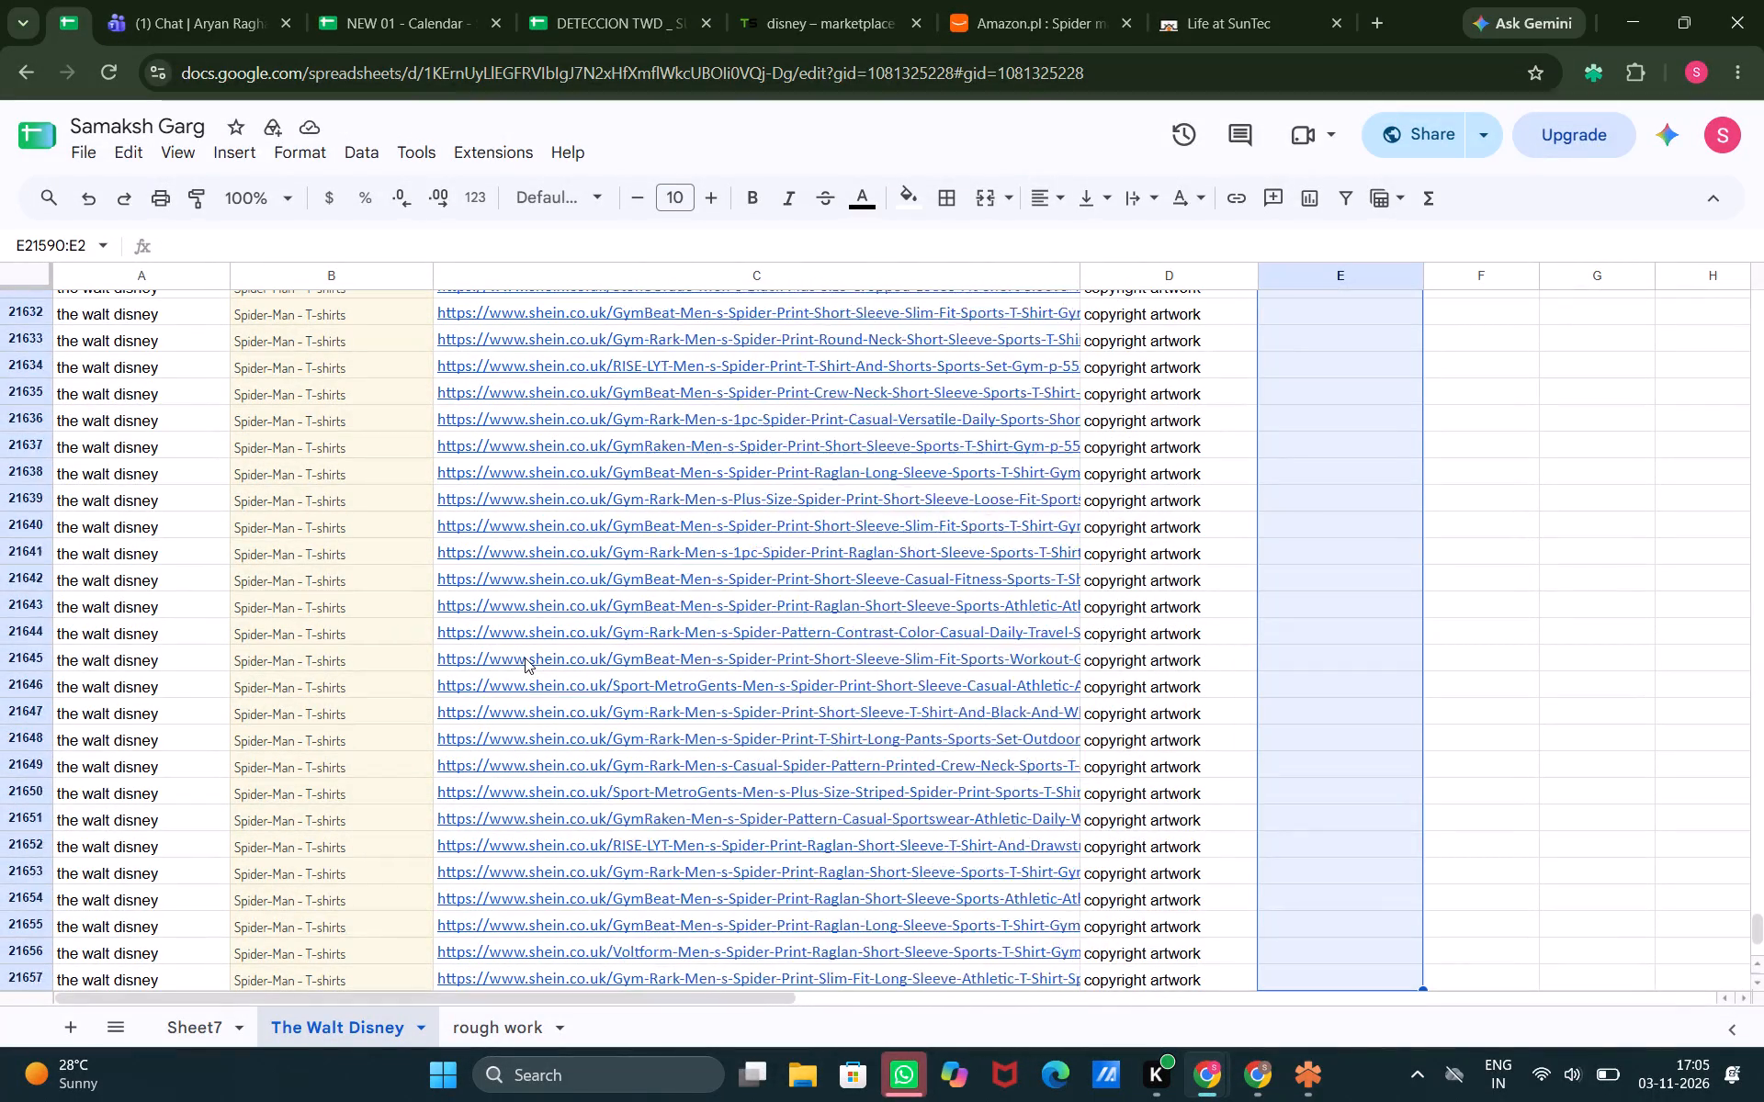
{"action": "key", "text": "shift+Up"}
{"action": "key", "text": "shift+Up"}
{"action": "key", "text": "shift+Up"}
{"action": "key", "text": "shift+Up"}
{"action": "key", "text": "shift+Up"}
{"action": "key", "text": "shift+Up"}
{"action": "key", "text": "shift+Up"}
{"action": "key", "text": "shift+Up"}
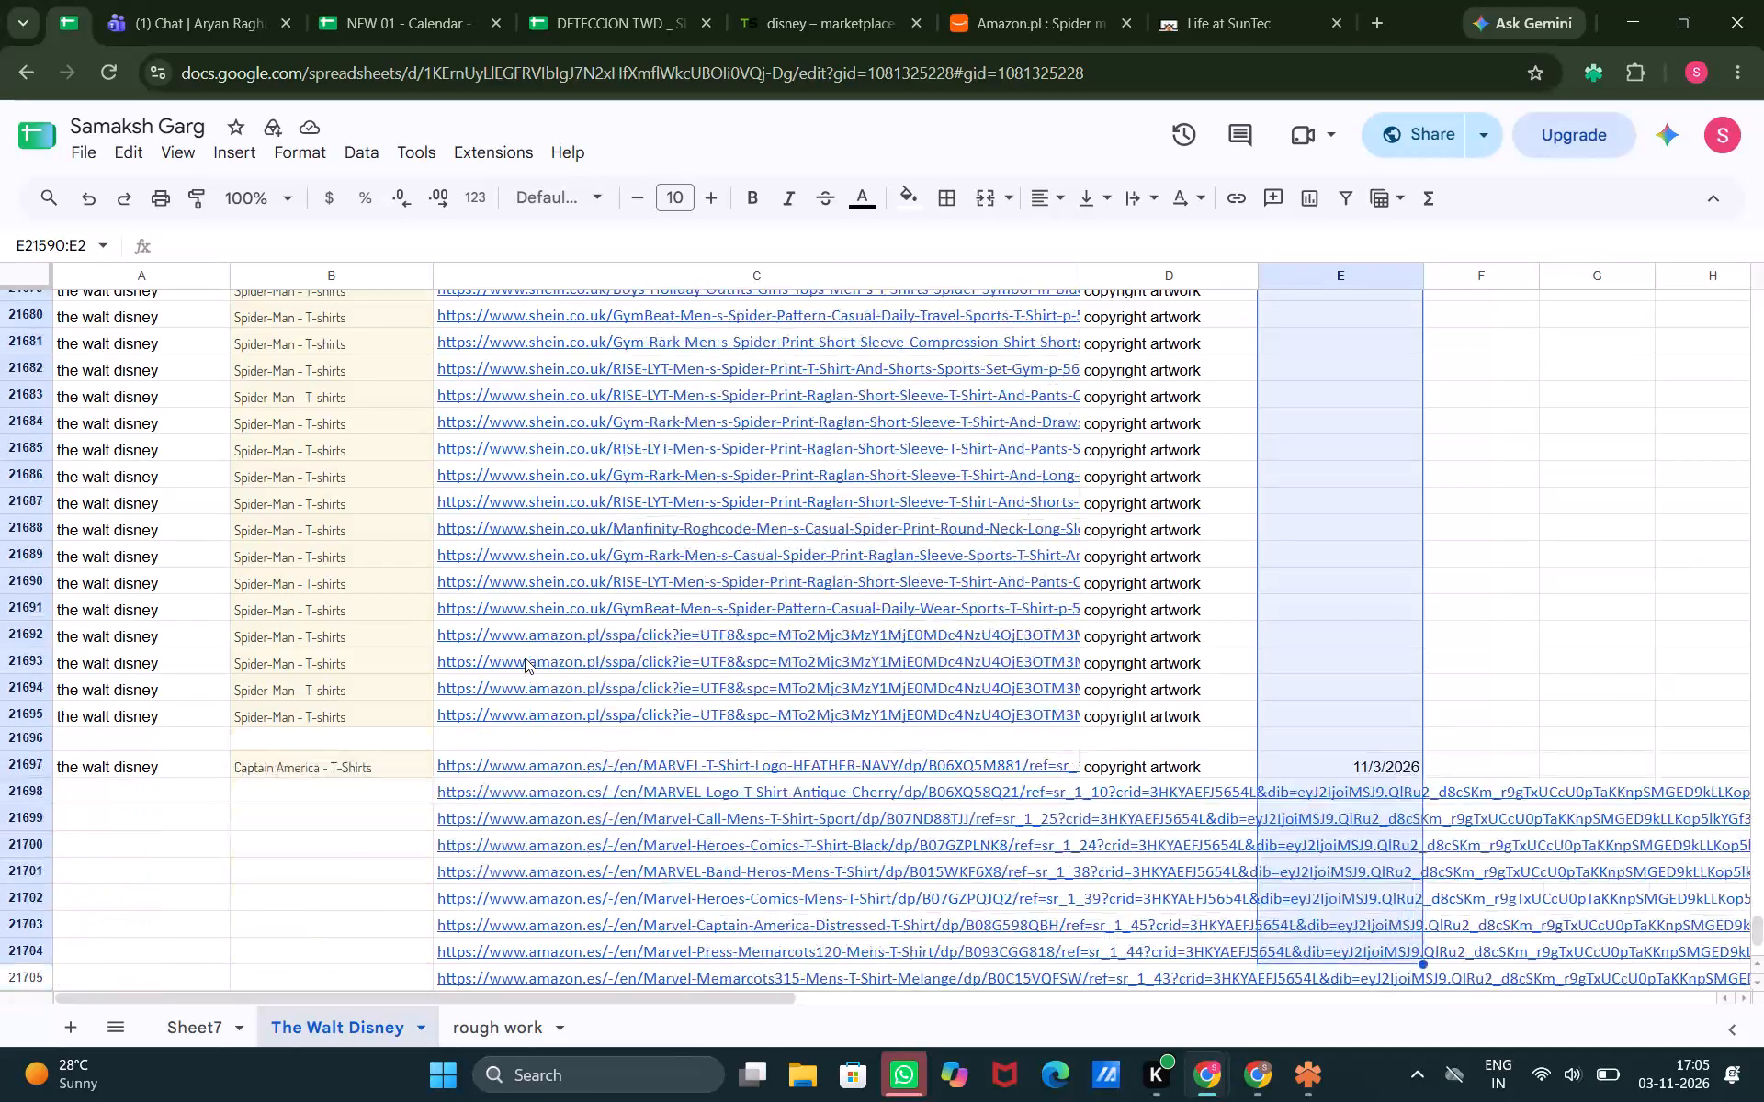
{"action": "key", "text": "shift+Up"}
{"action": "key", "text": "shift+Up"}
{"action": "key", "text": "ctrl+v"}
{"action": "key", "text": "ctrl+g"}
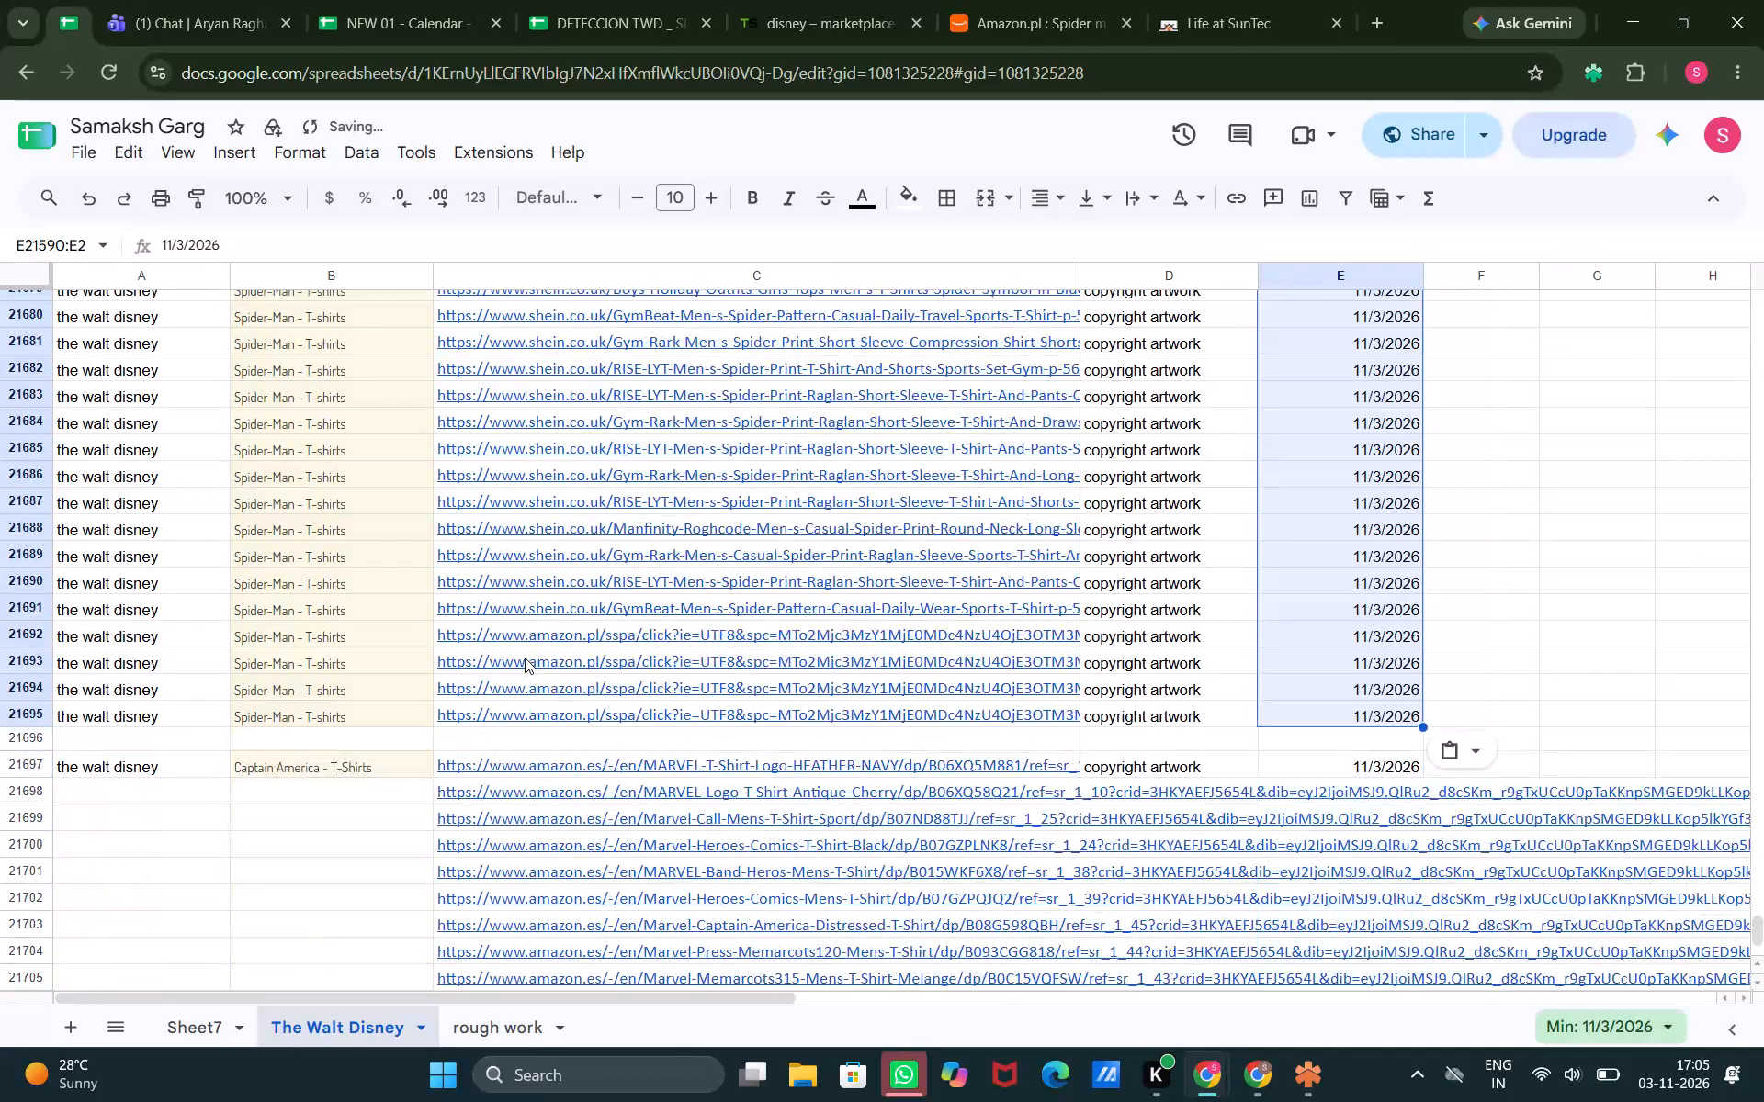
Review the Spider-Man - T-shirts rows and the Toy Story rows above them for complete brand, asset, type and date entries.
{"action": "key", "text": "Up"}
{"action": "key", "text": "Right"}
{"action": "key", "text": "Left"}
{"action": "key", "text": "ctrl+Up"}
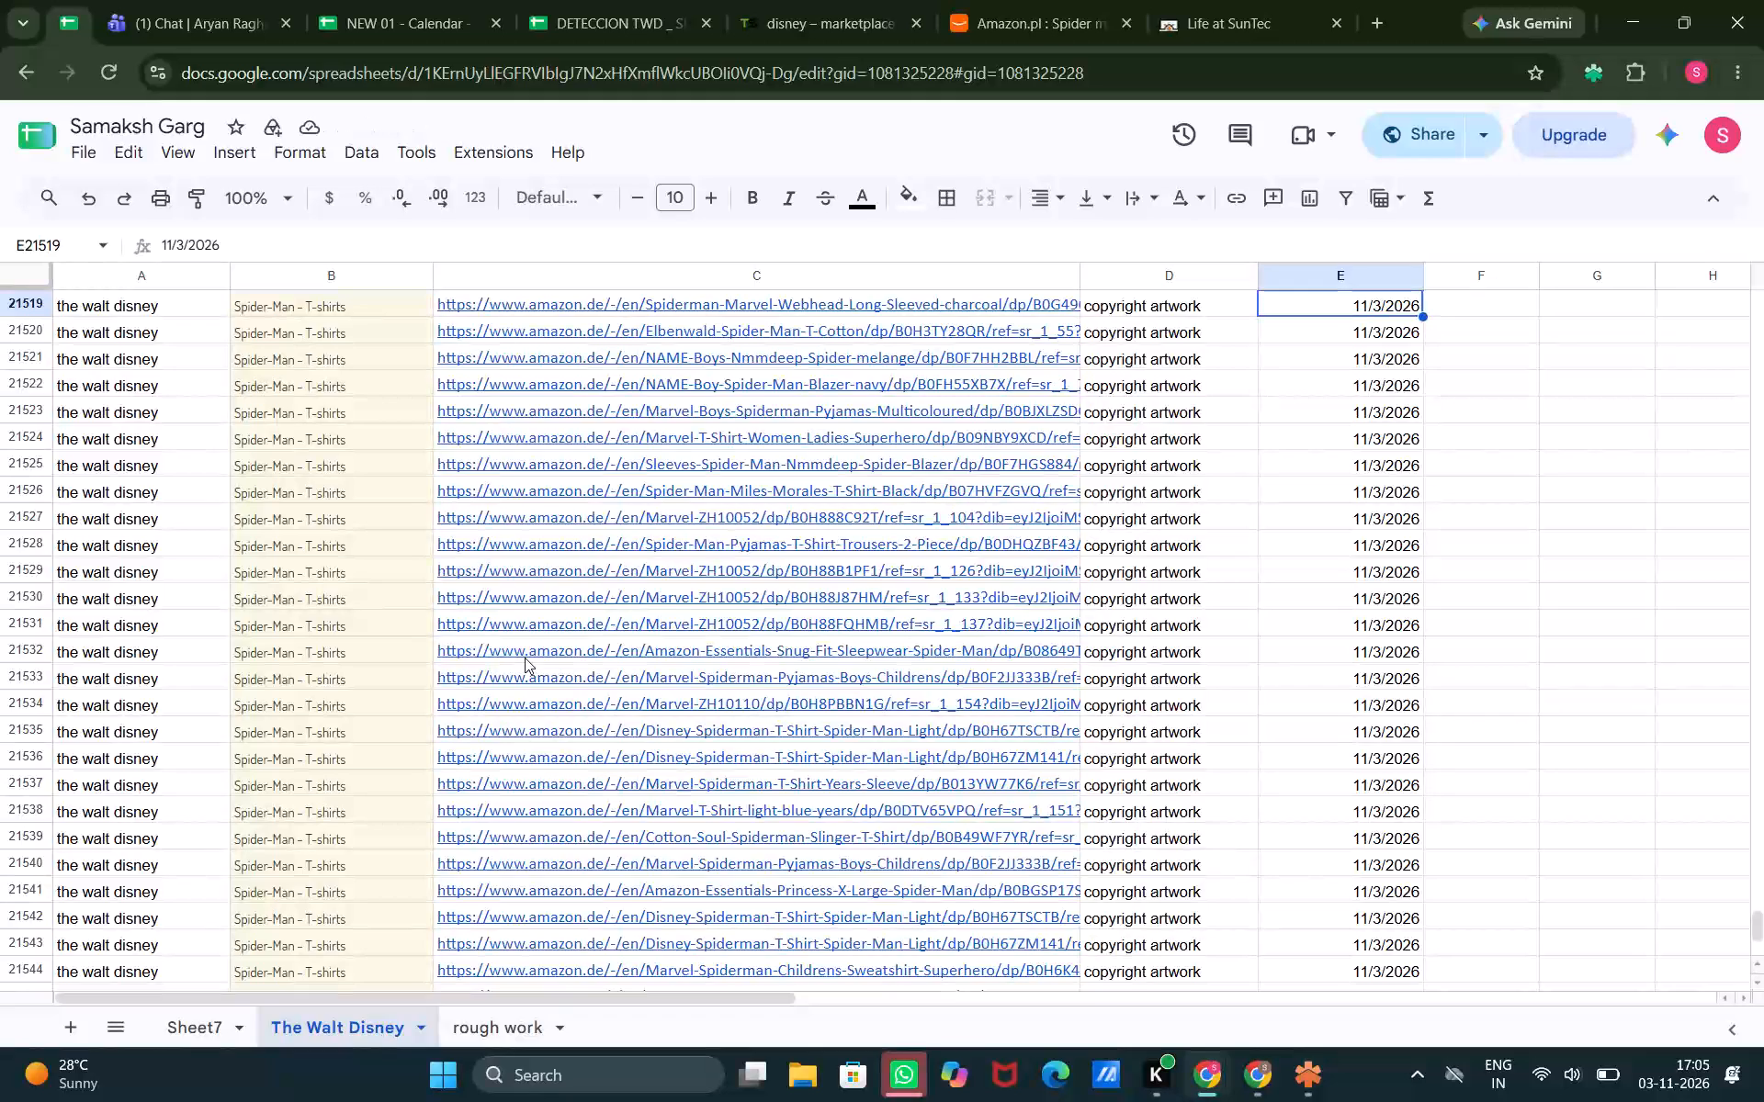
{"action": "key", "text": "ctrl+Up"}
{"action": "key", "text": "Left"}
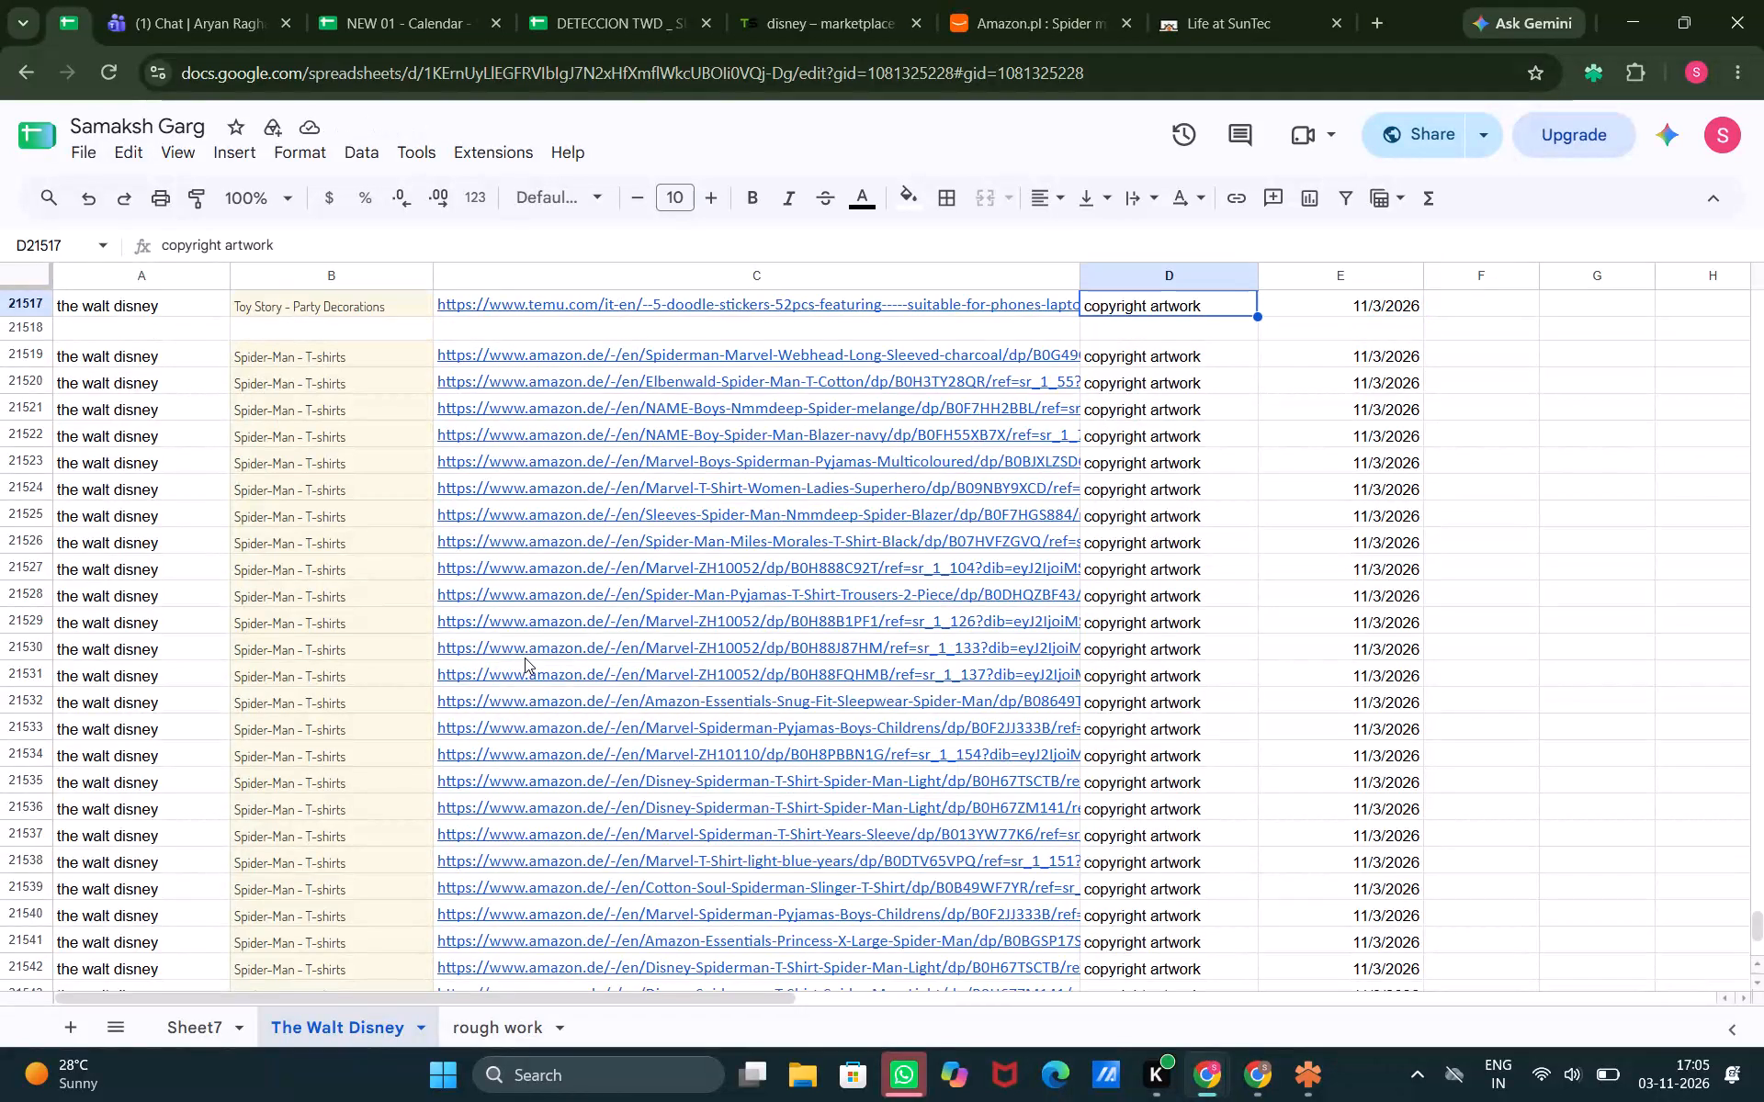
{"action": "key", "text": "Right"}
{"action": "key", "text": "Right"}
{"action": "key", "text": "Right"}
{"action": "key", "text": "Right"}
{"action": "key", "text": "Right"}
{"action": "key", "text": "Right"}
{"action": "key", "text": "Right"}
{"action": "key", "text": "Left"}
{"action": "key", "text": "Left"}
{"action": "key", "text": "Left"}
{"action": "key", "text": "Left"}
{"action": "key", "text": "Left"}
{"action": "key", "text": "Left"}
{"action": "key", "text": "Left"}
{"action": "key", "text": "Left"}
{"action": "key", "text": "Left"}
{"action": "key", "text": "Left"}
{"action": "key", "text": "Left"}
{"action": "key", "text": "Left"}
{"action": "key", "text": "Left"}
{"action": "key", "text": "Left"}
{"action": "key", "text": "Left"}
{"action": "key", "text": "Left"}
{"action": "key", "text": "Left"}
{"action": "key", "text": "Left"}
{"action": "key", "text": "Left"}
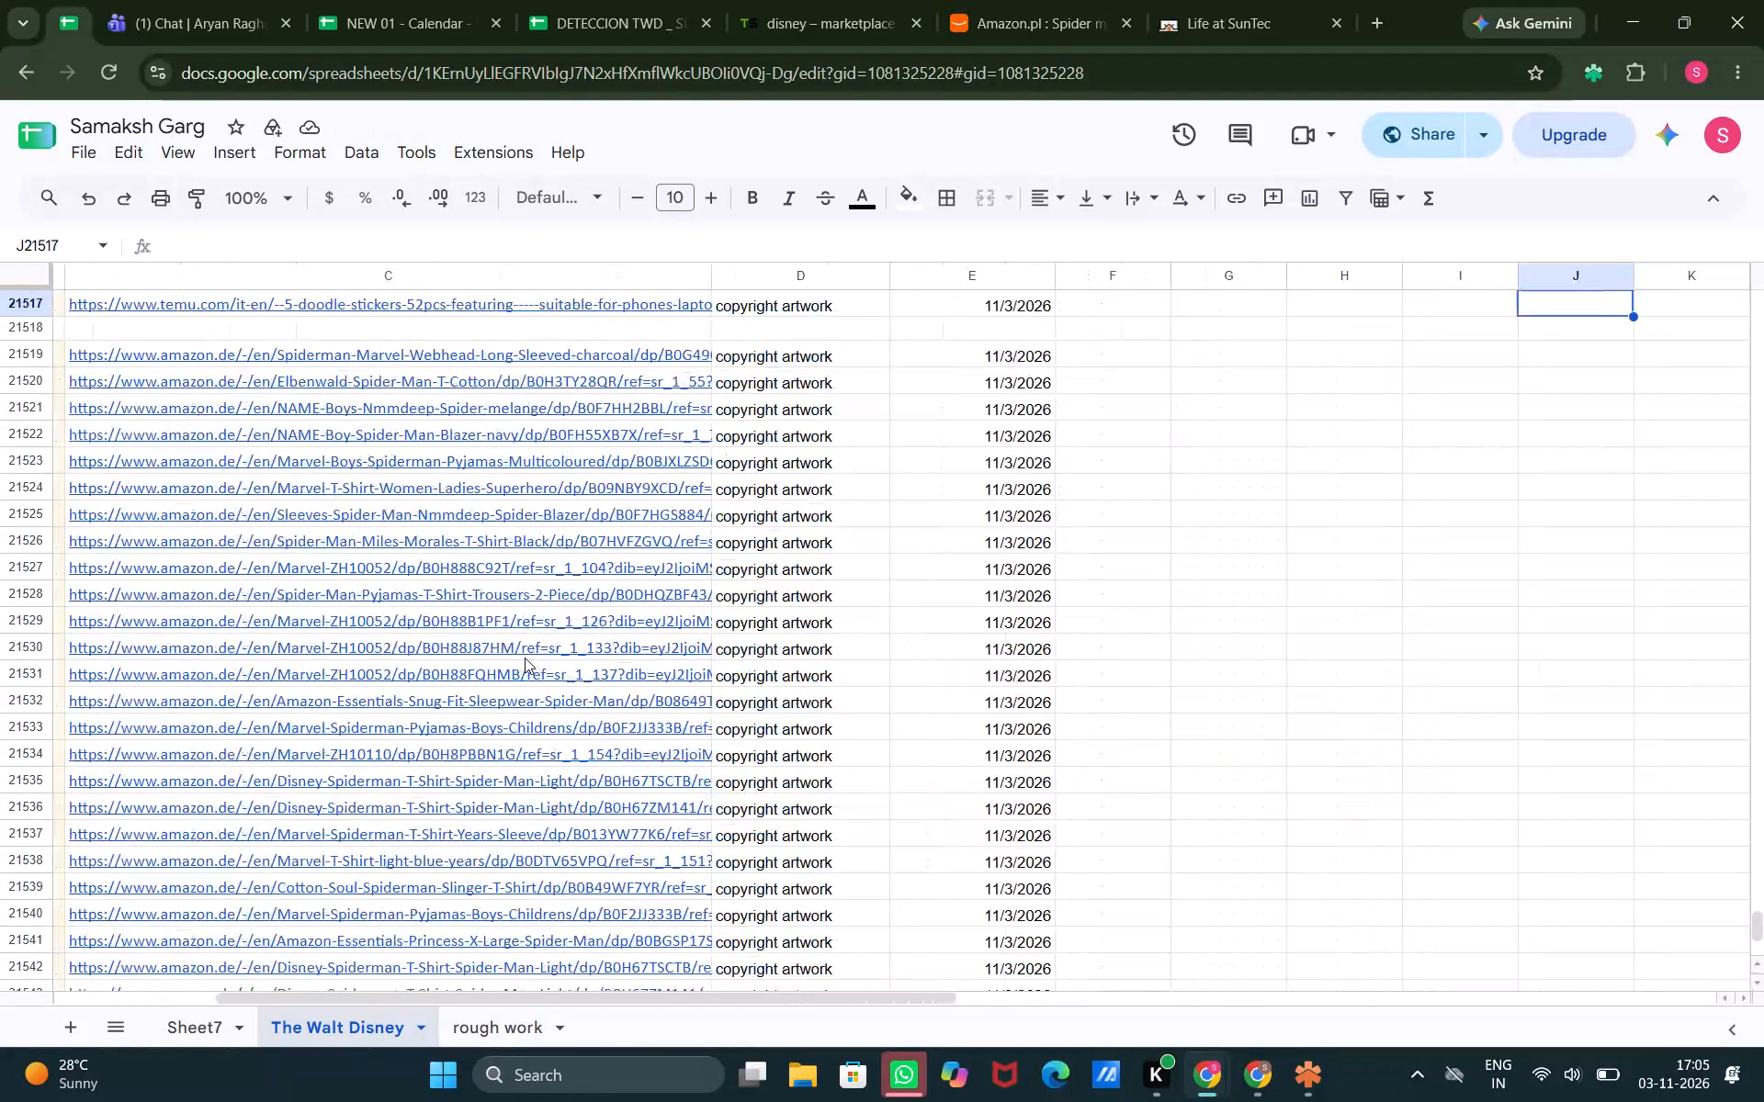
{"action": "key", "text": "Up"}
{"action": "key", "text": "Up"}
{"action": "key", "text": "Up"}
{"action": "key", "text": "Up"}
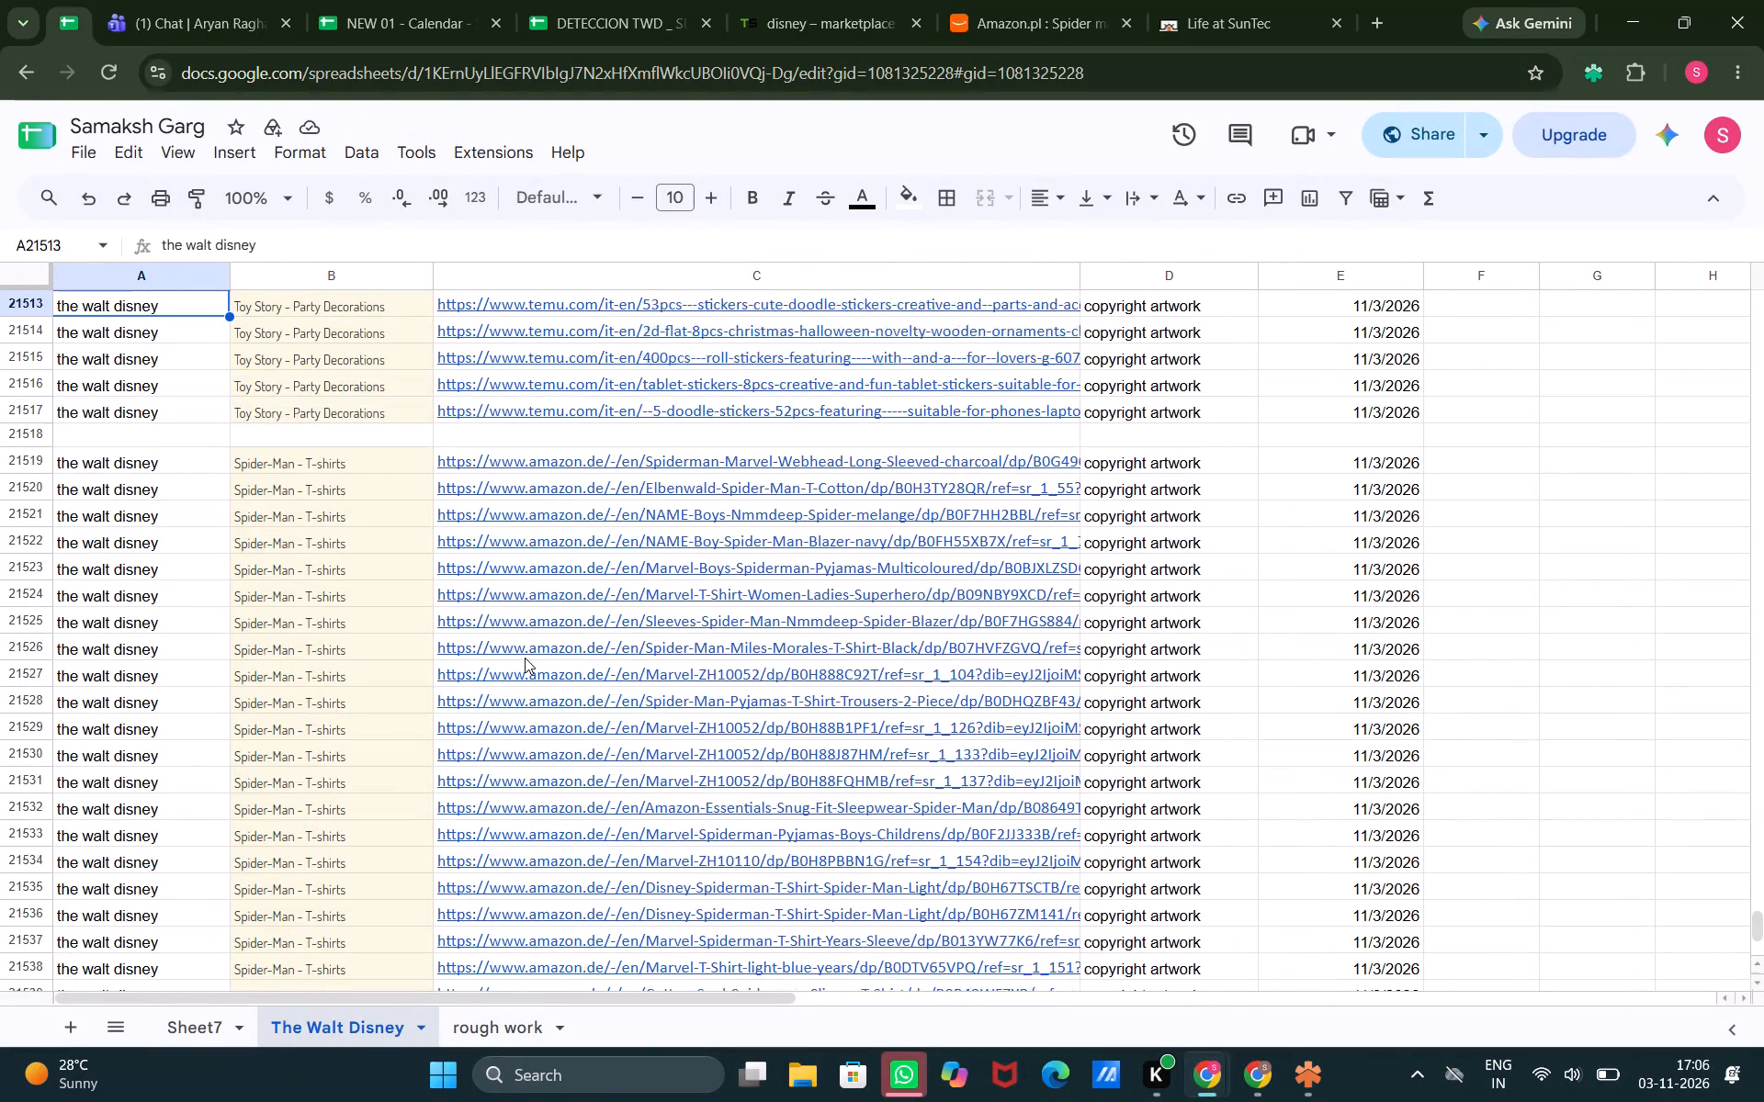
{"action": "key", "text": "Up"}
{"action": "key", "text": "Up"}
{"action": "key", "text": "Up"}
{"action": "key", "text": "Up"}
{"action": "key", "text": "Up"}
{"action": "key", "text": "Up"}
{"action": "key", "text": "Up"}
{"action": "key", "text": "Up"}
{"action": "key", "text": "Up"}
{"action": "key", "text": "Down"}
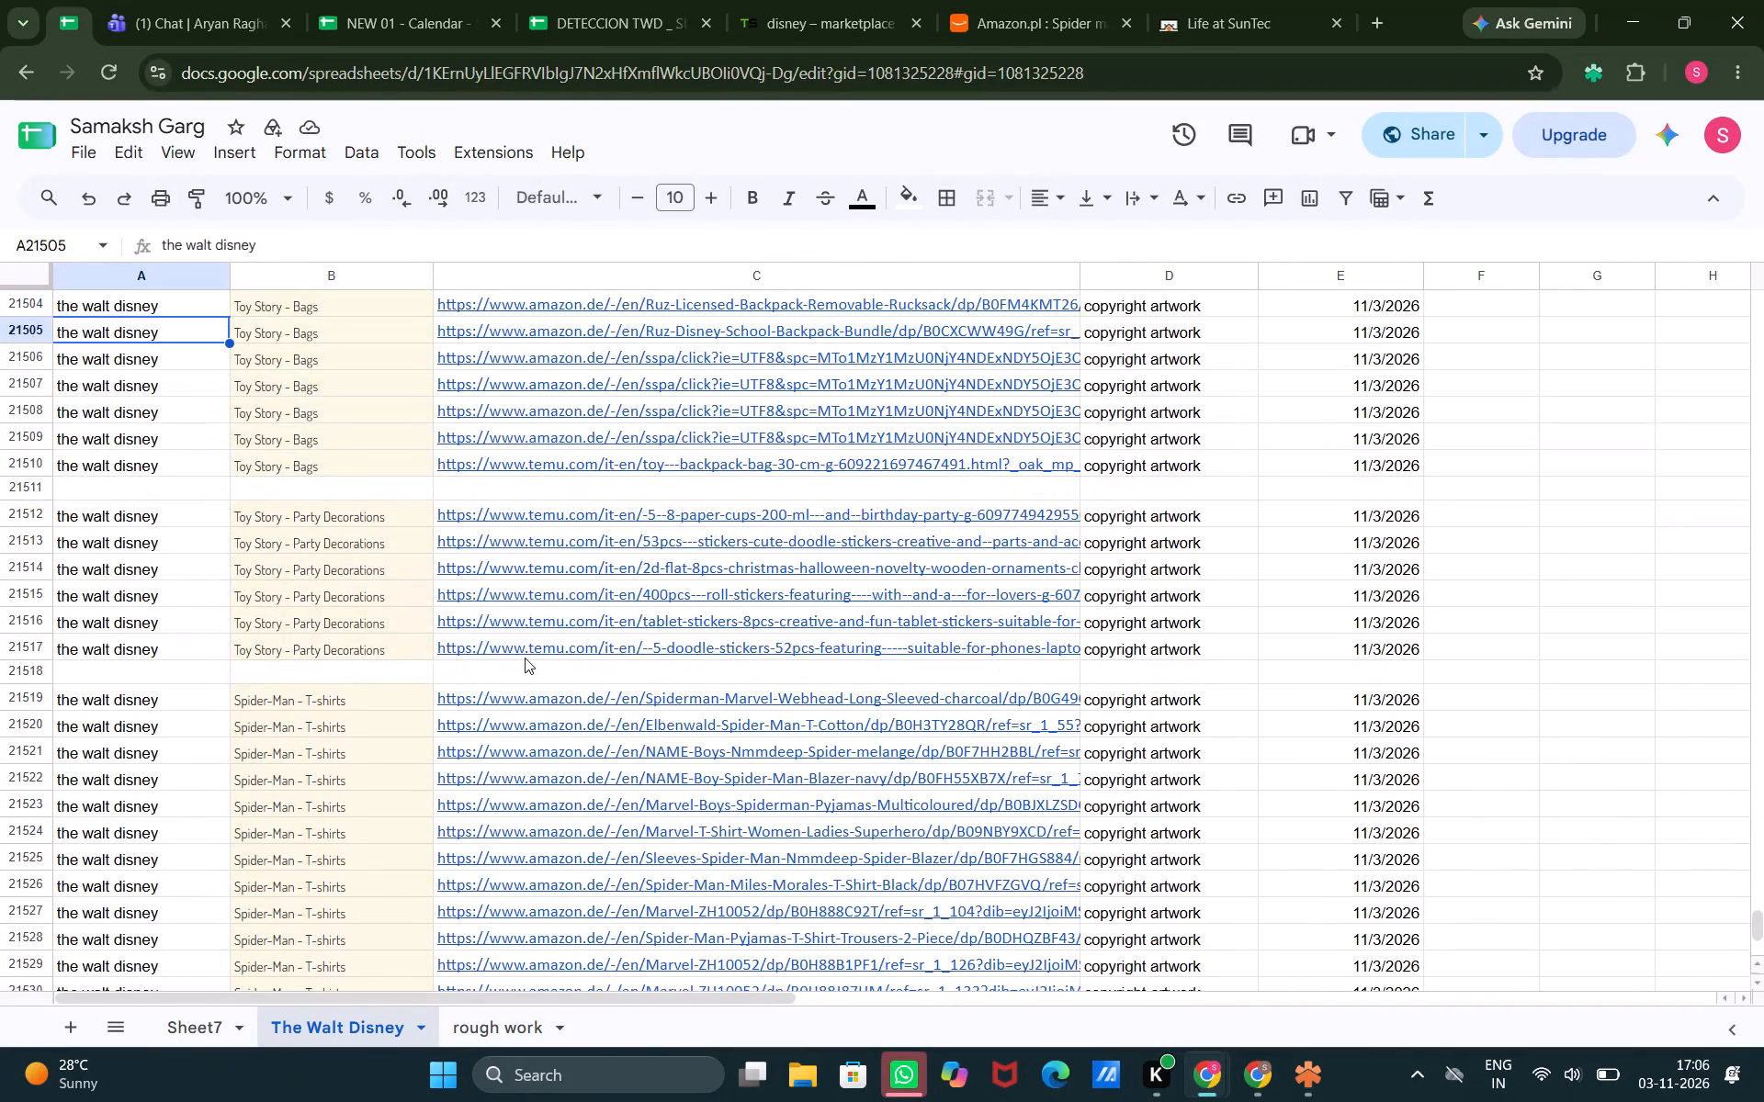
{"action": "key", "text": "Down"}
{"action": "key", "text": "Down"}
{"action": "key", "text": "Down"}
{"action": "key", "text": "Down"}
{"action": "key", "text": "Down"}
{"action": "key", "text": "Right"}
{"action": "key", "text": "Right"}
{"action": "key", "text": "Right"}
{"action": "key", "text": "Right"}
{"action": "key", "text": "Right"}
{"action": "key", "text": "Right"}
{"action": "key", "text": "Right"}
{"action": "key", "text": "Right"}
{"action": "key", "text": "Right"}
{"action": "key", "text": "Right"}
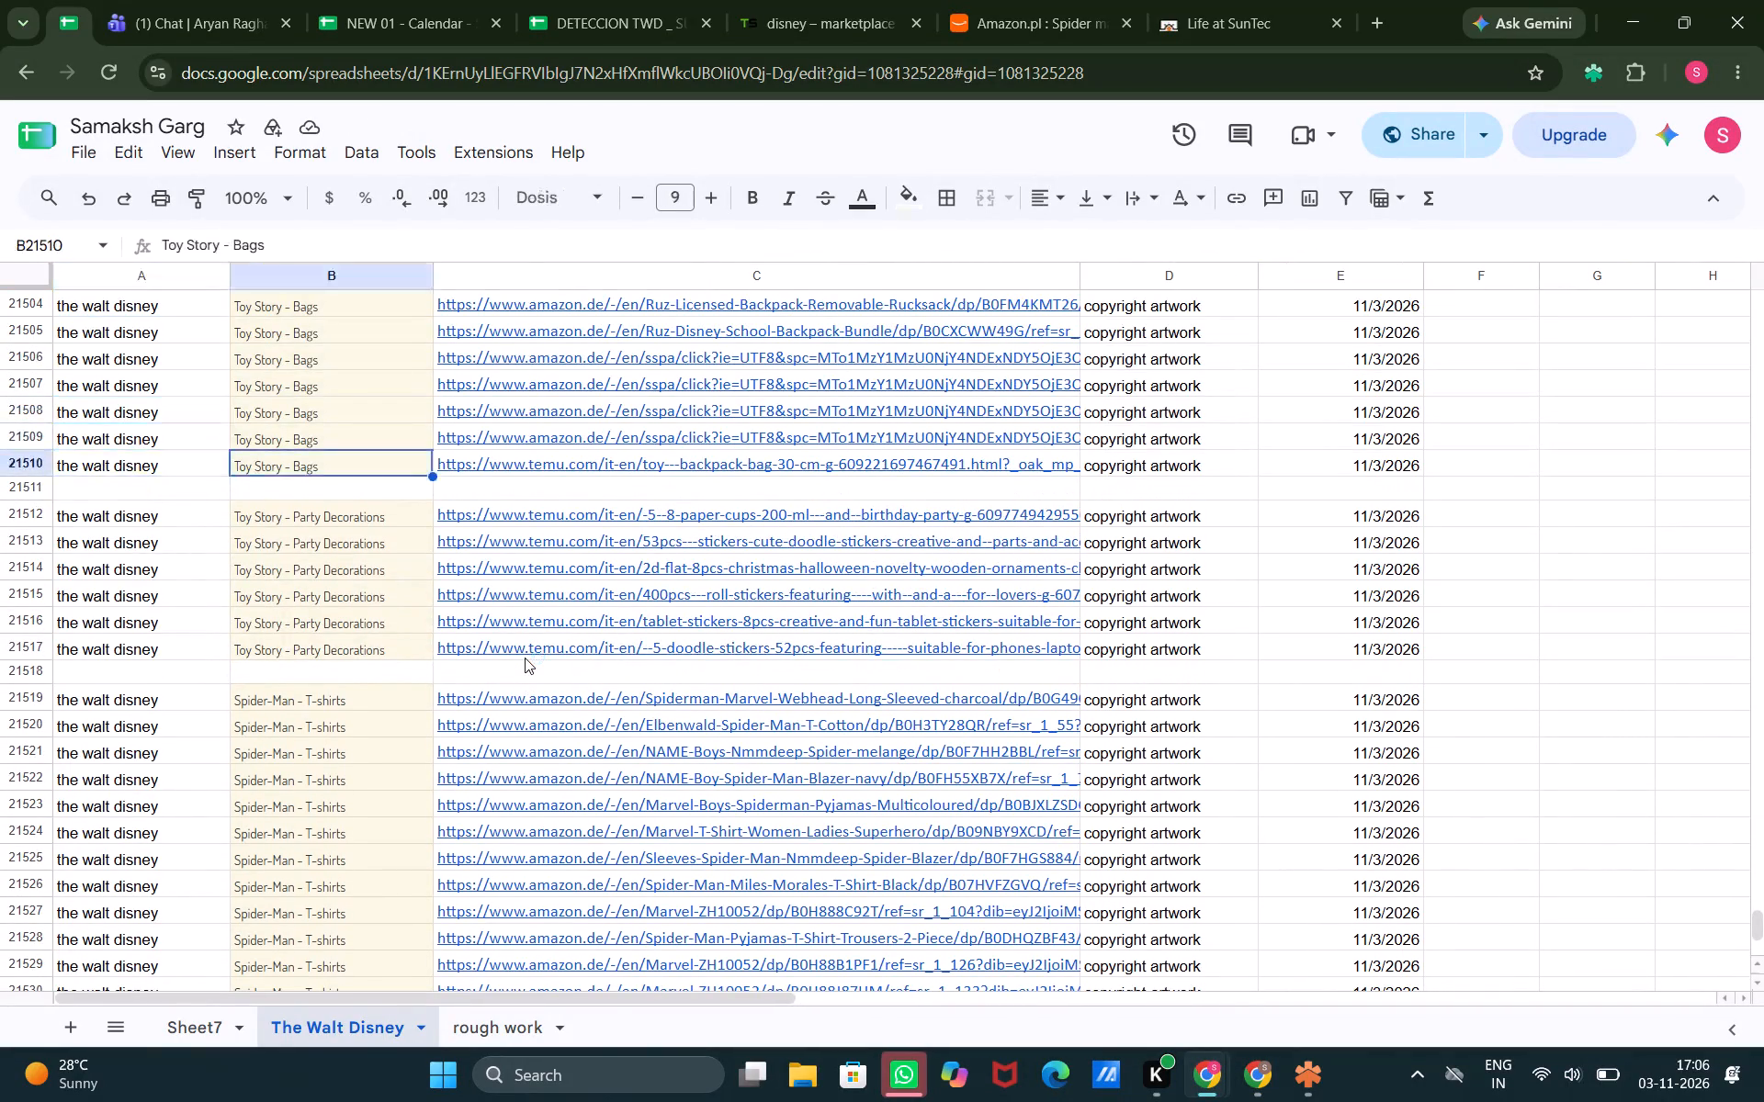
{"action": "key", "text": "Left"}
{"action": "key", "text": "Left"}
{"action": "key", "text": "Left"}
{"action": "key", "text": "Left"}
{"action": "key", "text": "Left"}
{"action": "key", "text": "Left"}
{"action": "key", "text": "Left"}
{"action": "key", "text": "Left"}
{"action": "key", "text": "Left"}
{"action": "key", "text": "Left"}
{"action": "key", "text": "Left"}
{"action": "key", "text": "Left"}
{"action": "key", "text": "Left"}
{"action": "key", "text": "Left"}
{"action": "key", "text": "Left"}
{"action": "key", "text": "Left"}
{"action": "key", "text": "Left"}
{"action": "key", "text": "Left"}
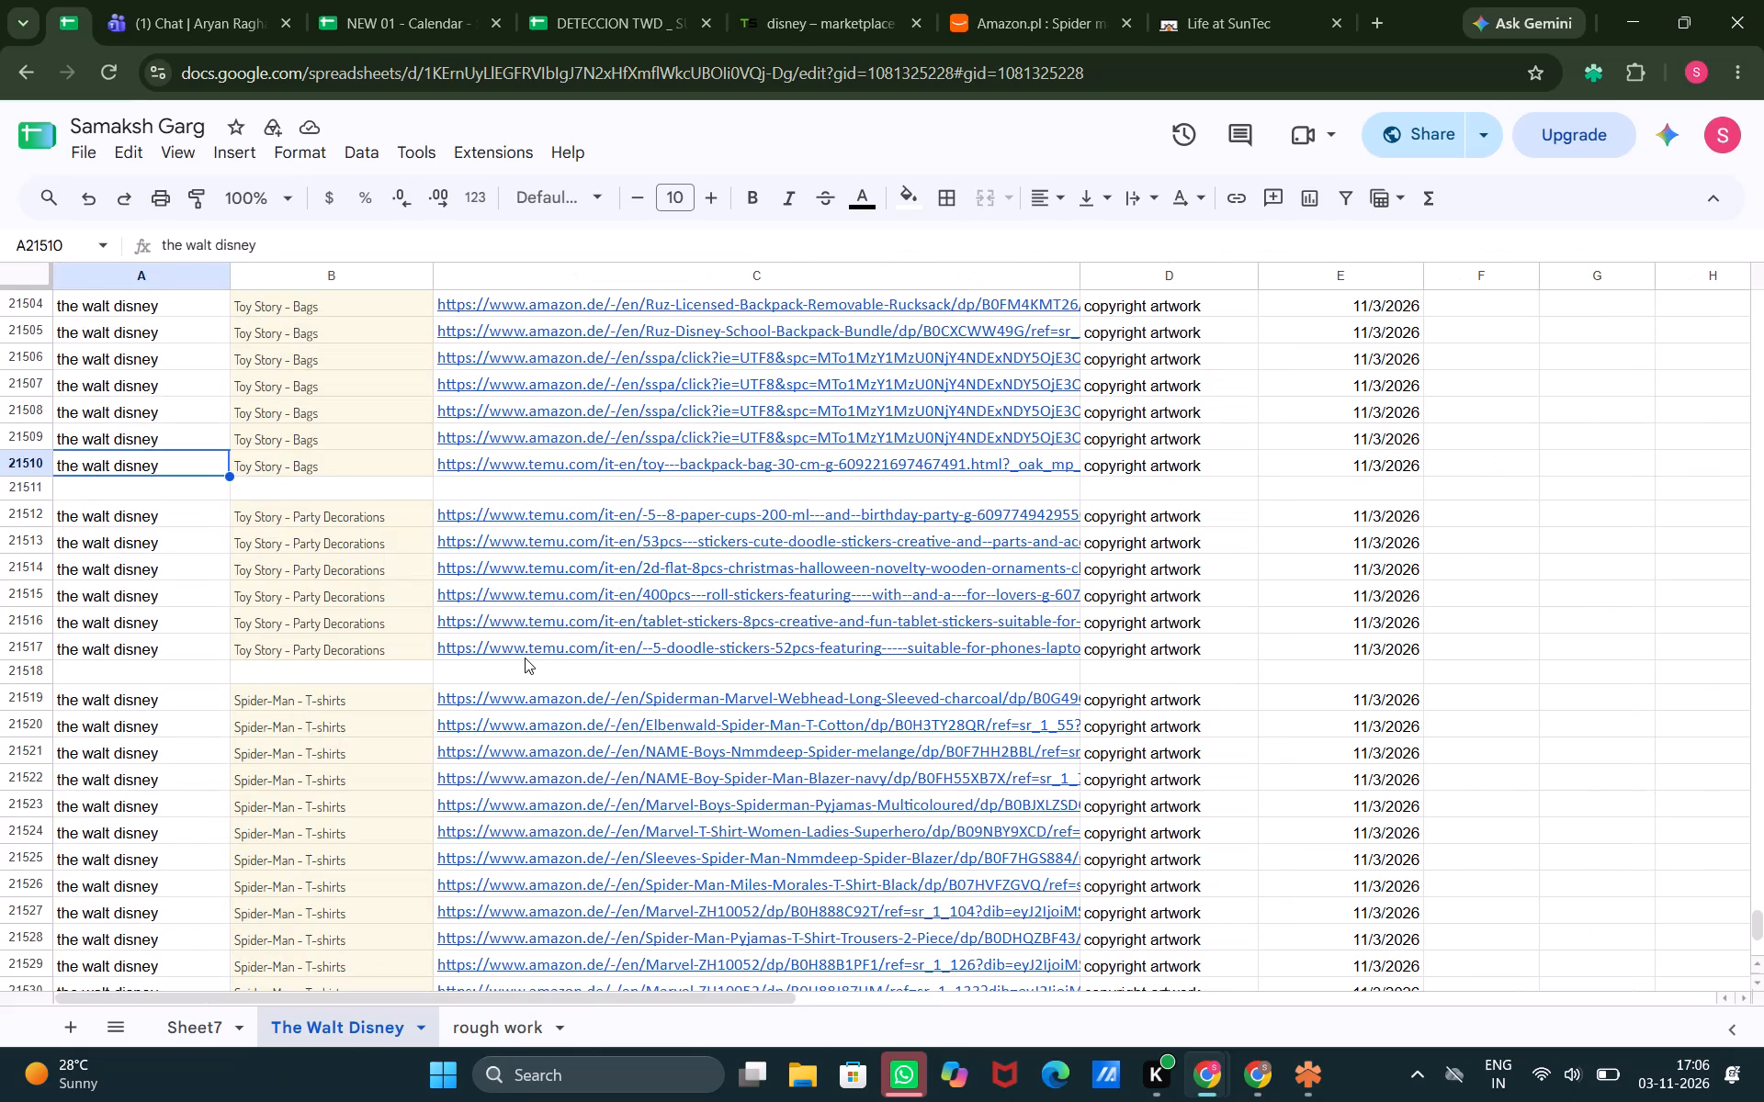
Select the whole block of Spider-Man - T-shirts labels in column B from row 21519 to check its row count.
{"action": "key", "text": "ctrl+Down"}
{"action": "key", "text": "ctrl+Down"}
{"action": "key", "text": "Down"}
{"action": "key", "text": "Down"}
{"action": "key", "text": "Right"}
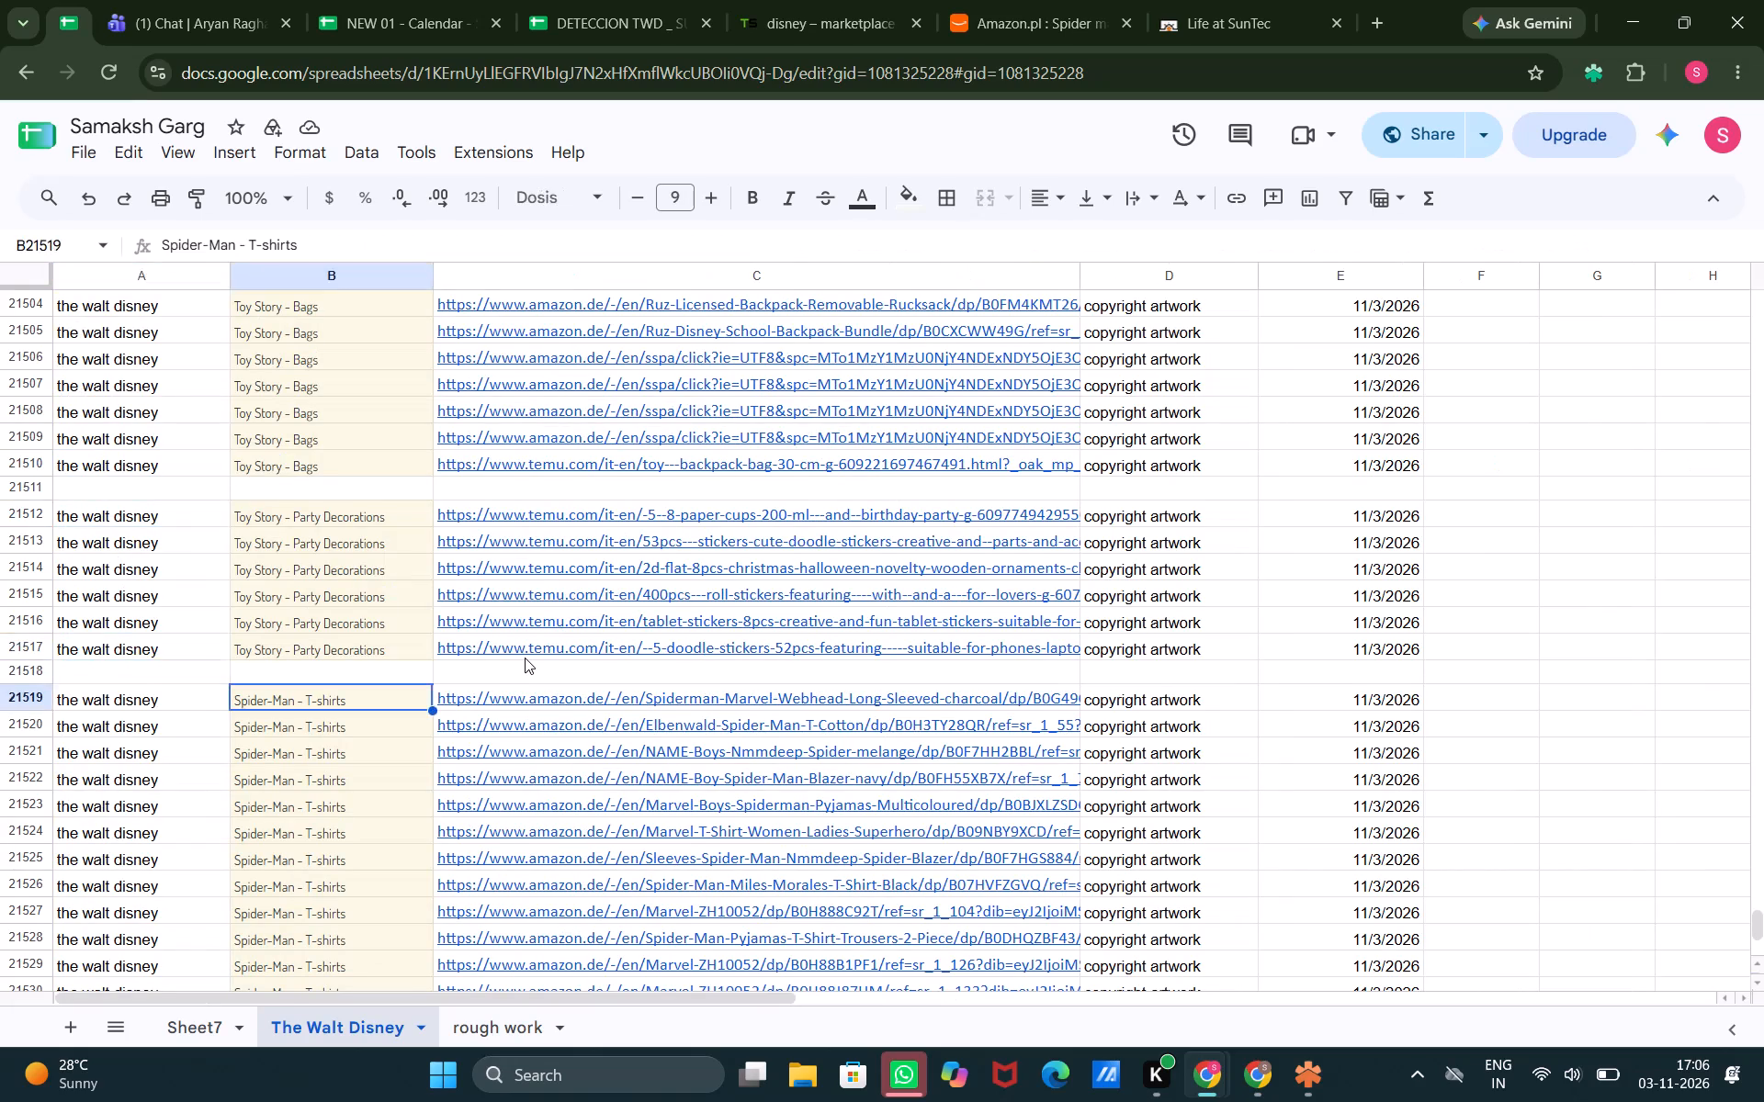
{"action": "key", "text": "ctrl+shift+Down"}
{"action": "key", "text": "Up"}
{"action": "key", "text": "Down"}
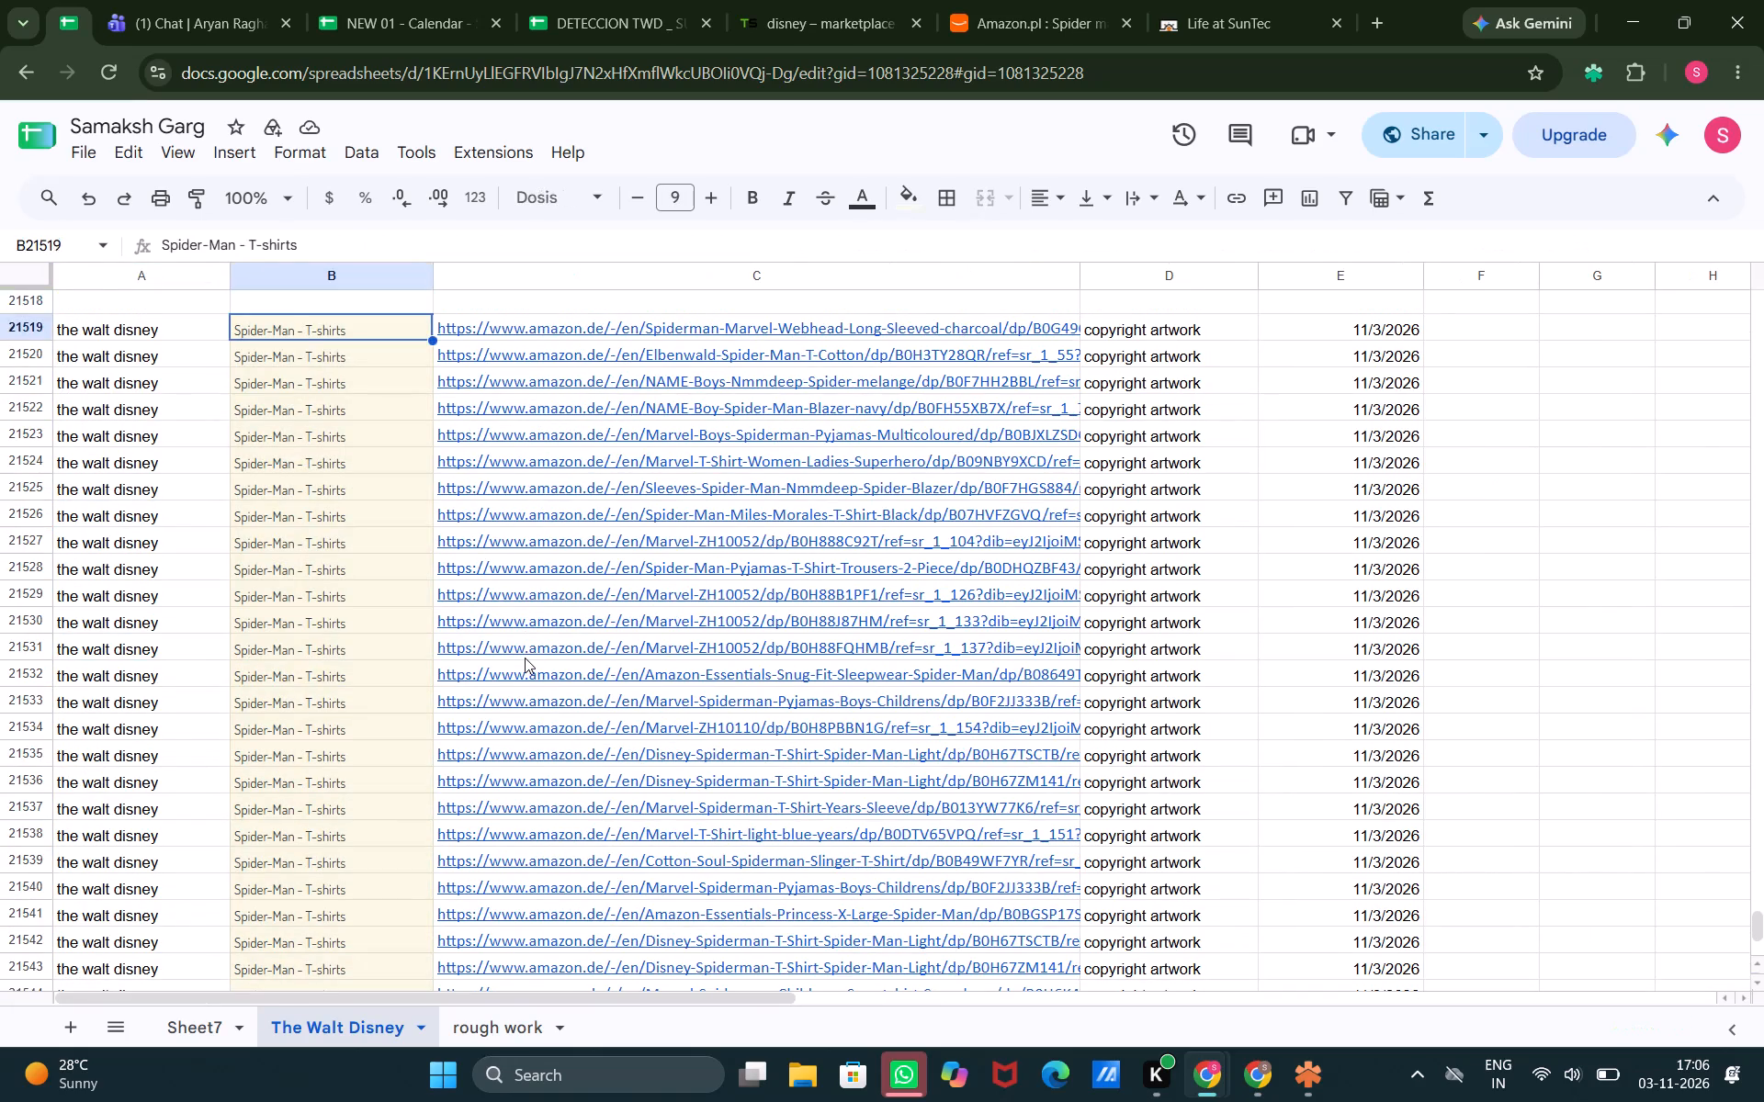
{"action": "key", "text": "ctrl+Down"}
{"action": "key", "text": "Down"}
{"action": "key", "text": "Up"}
{"action": "key", "text": "ctrl+shift+Up"}
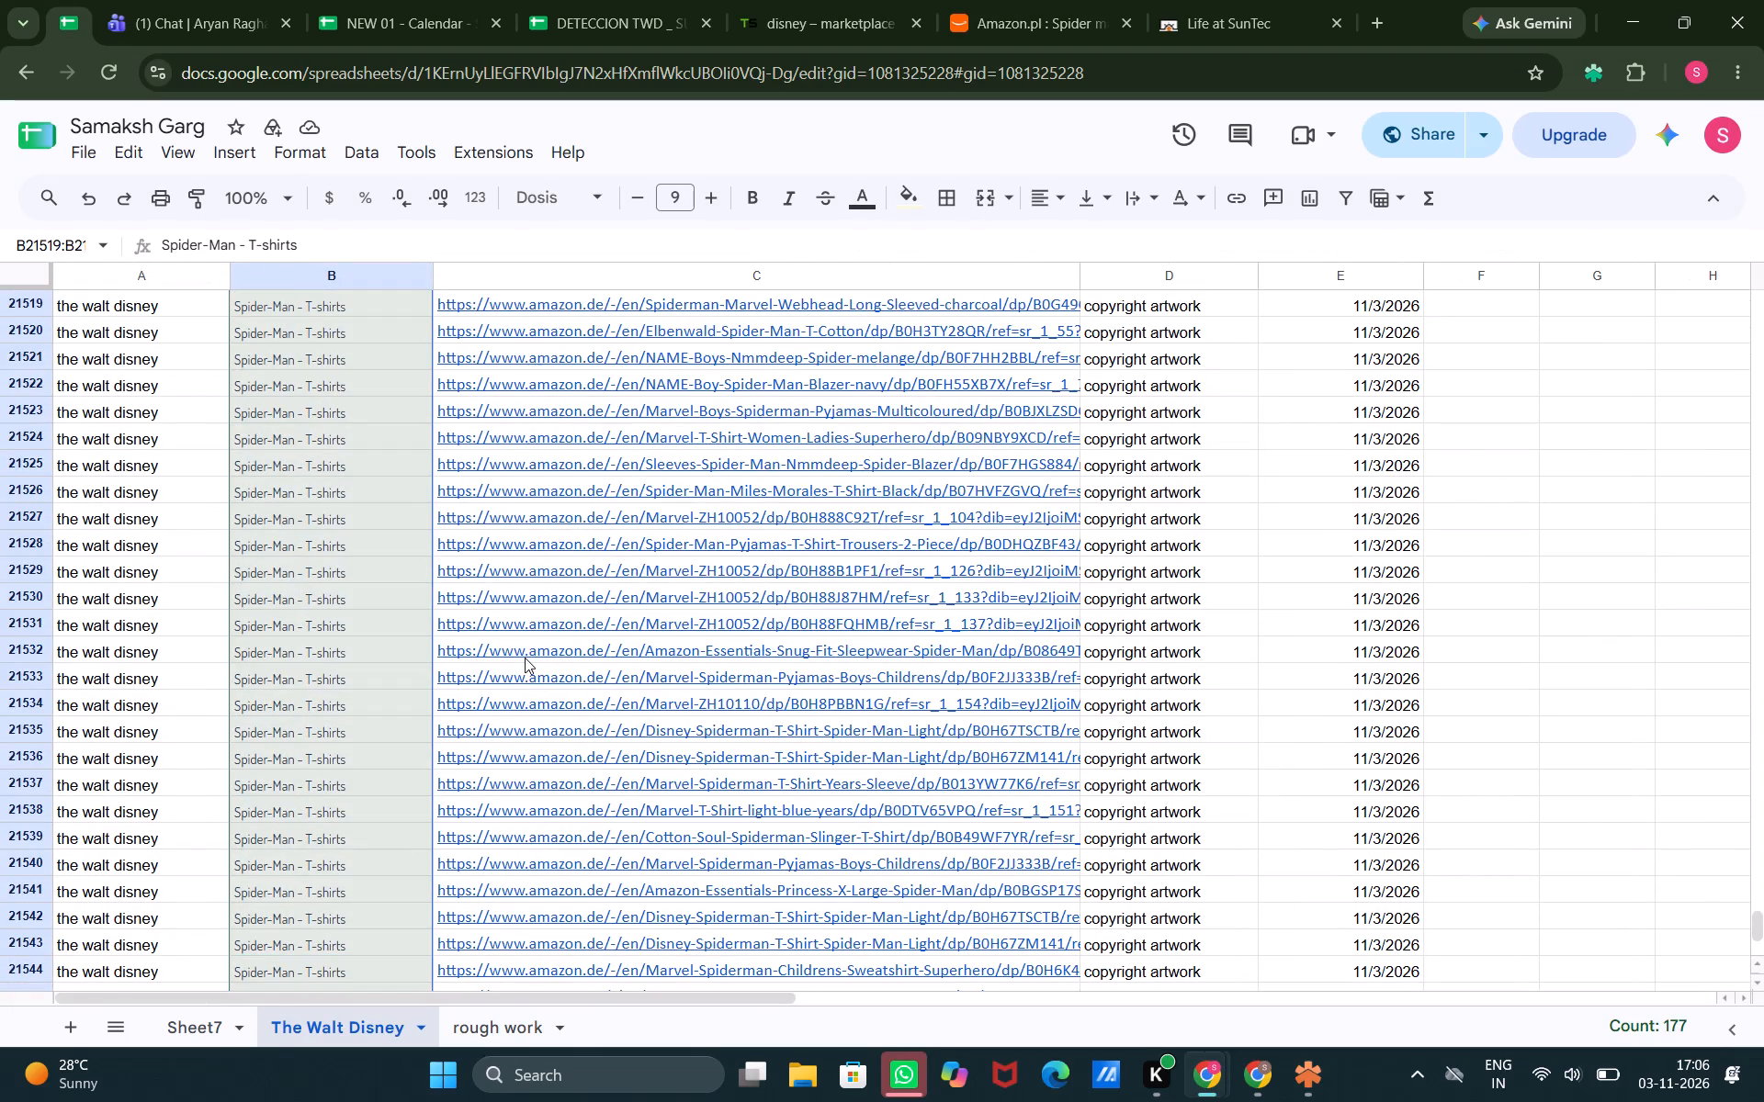
Check the extent of the Captain America - T-Shirts links in column C from row 21697 down.
{"action": "key", "text": "Down"}
{"action": "key", "text": "Down"}
{"action": "key", "text": "Down"}
{"action": "key", "text": "Right"}
{"action": "key", "text": "Up"}
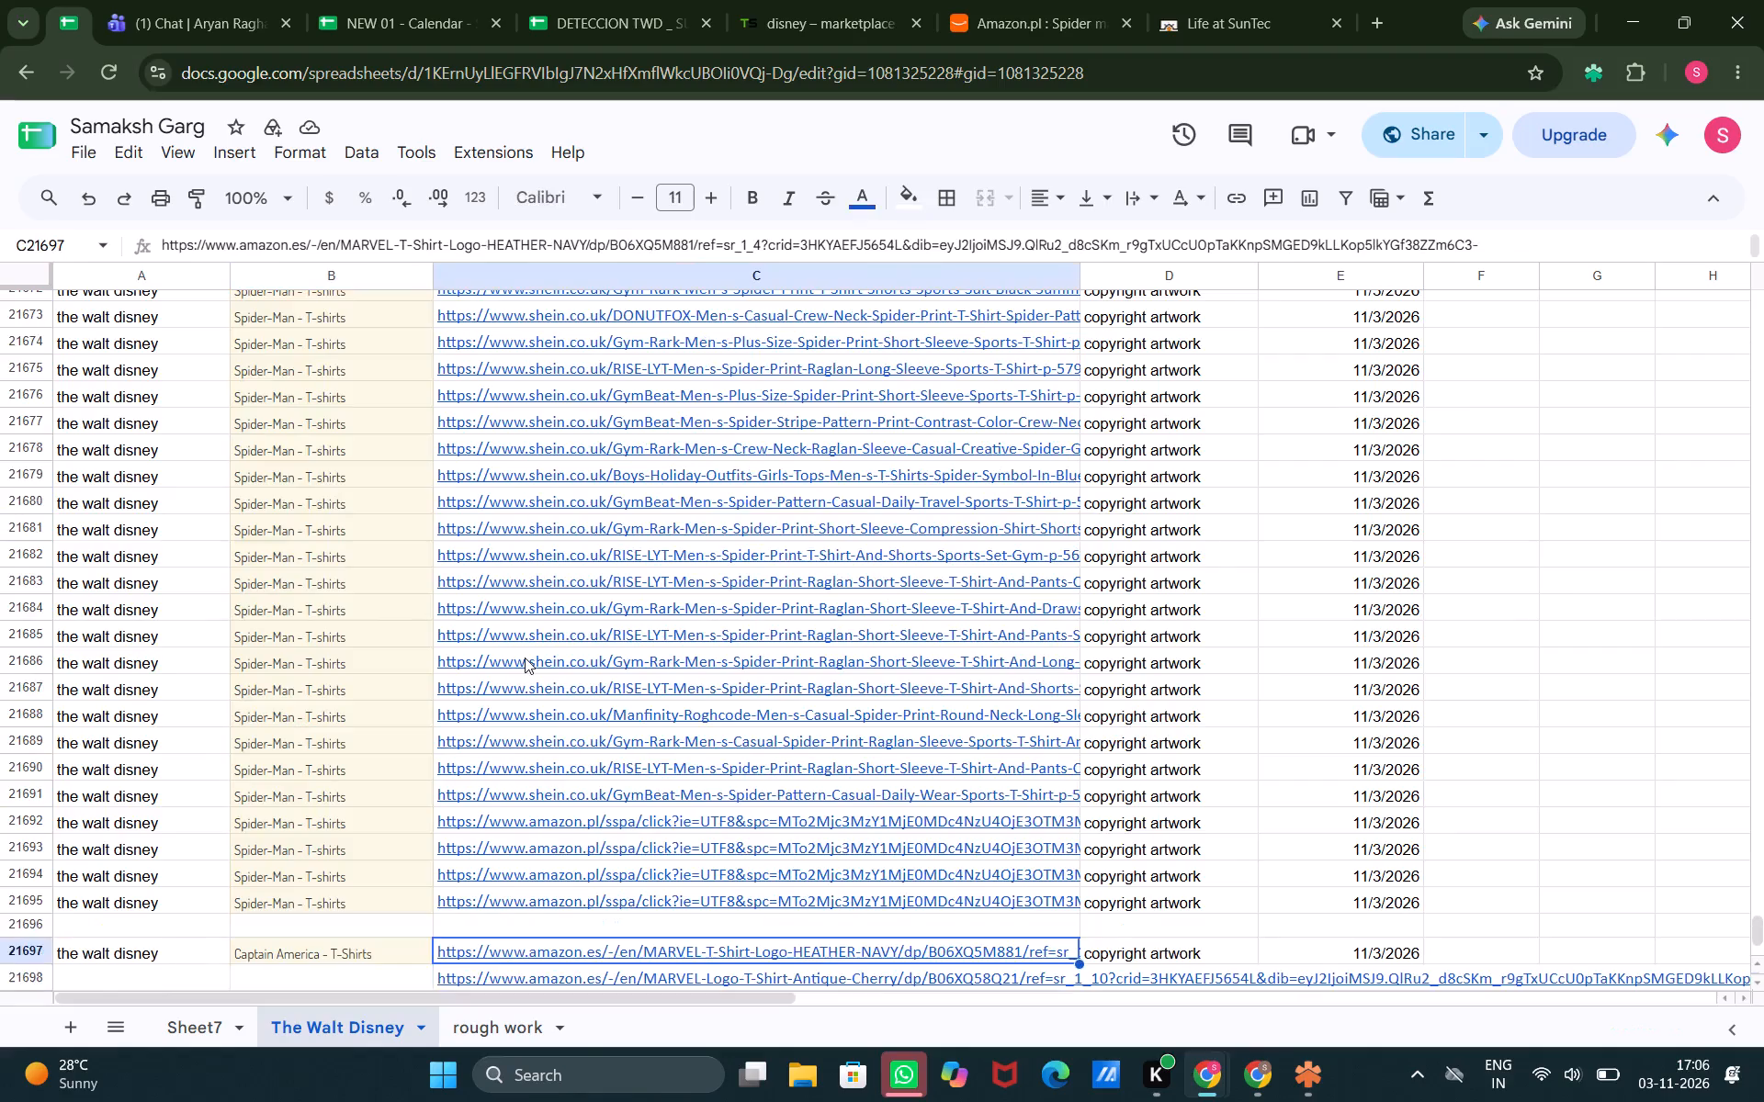
{"action": "key", "text": "ctrl+shift+Down"}
{"action": "key", "text": "Up"}
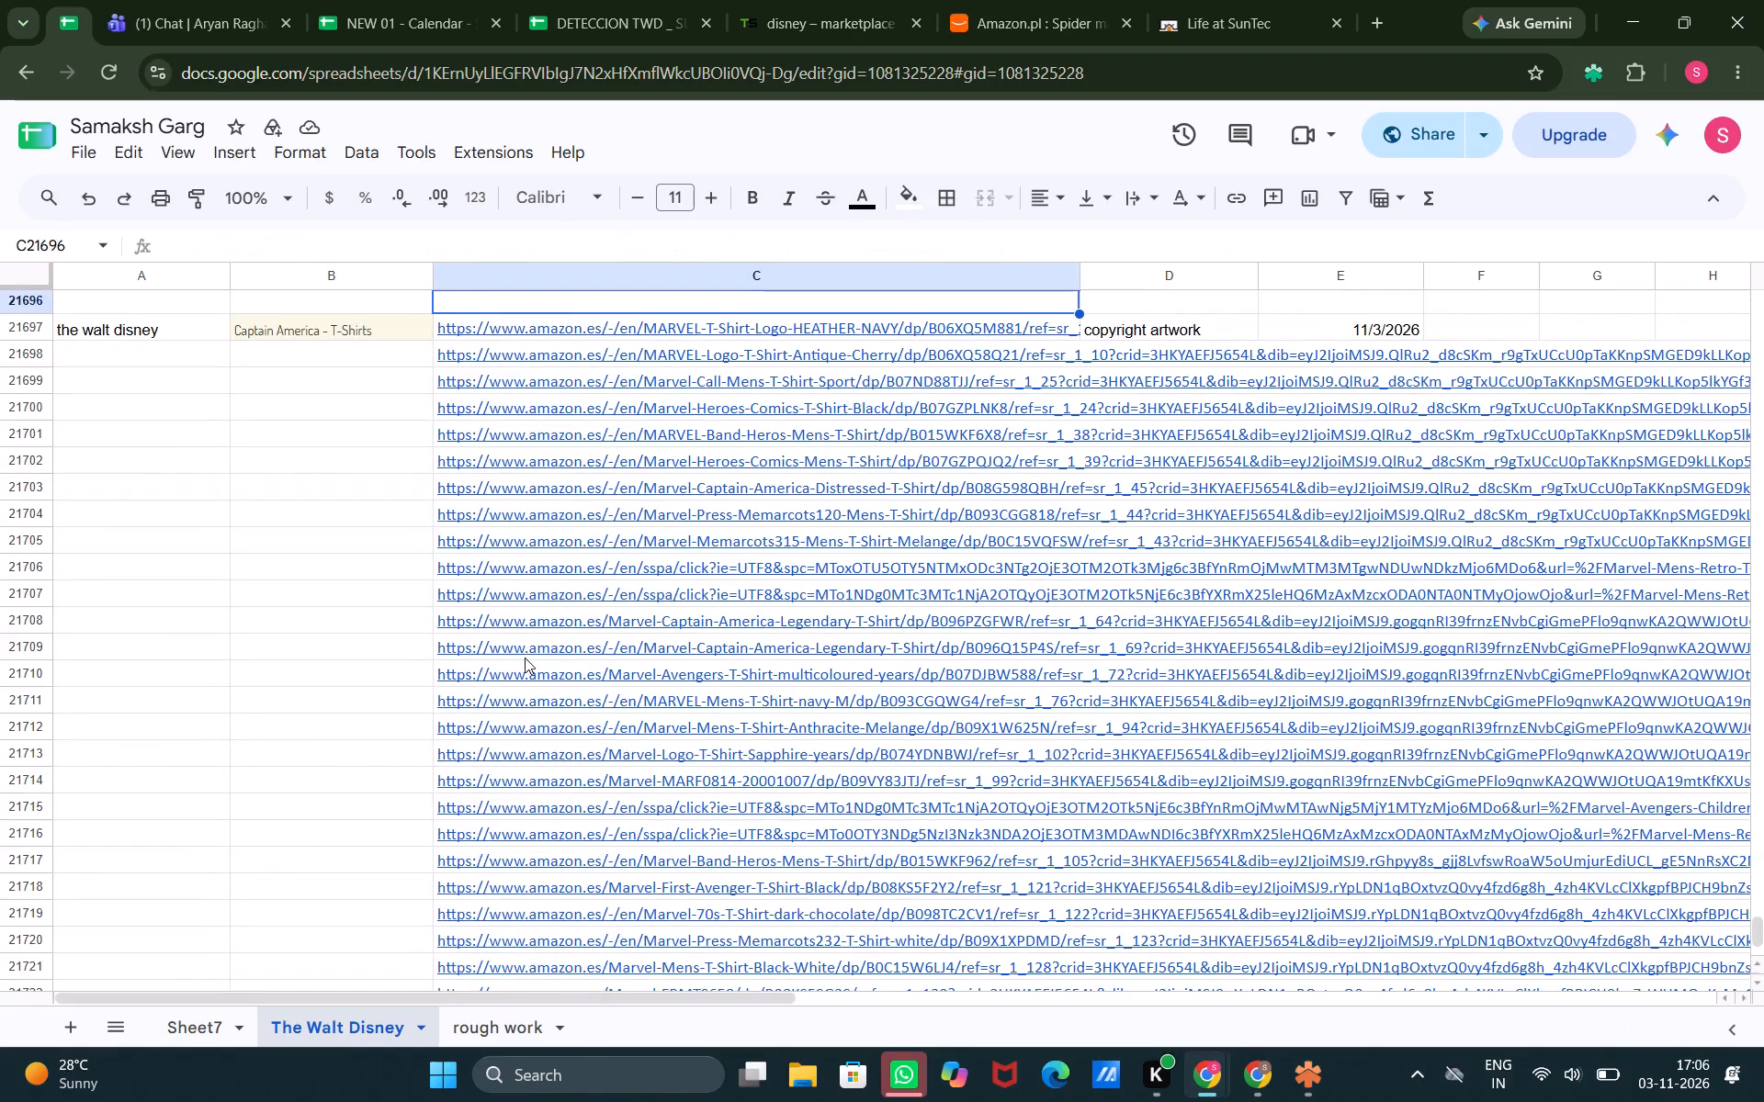